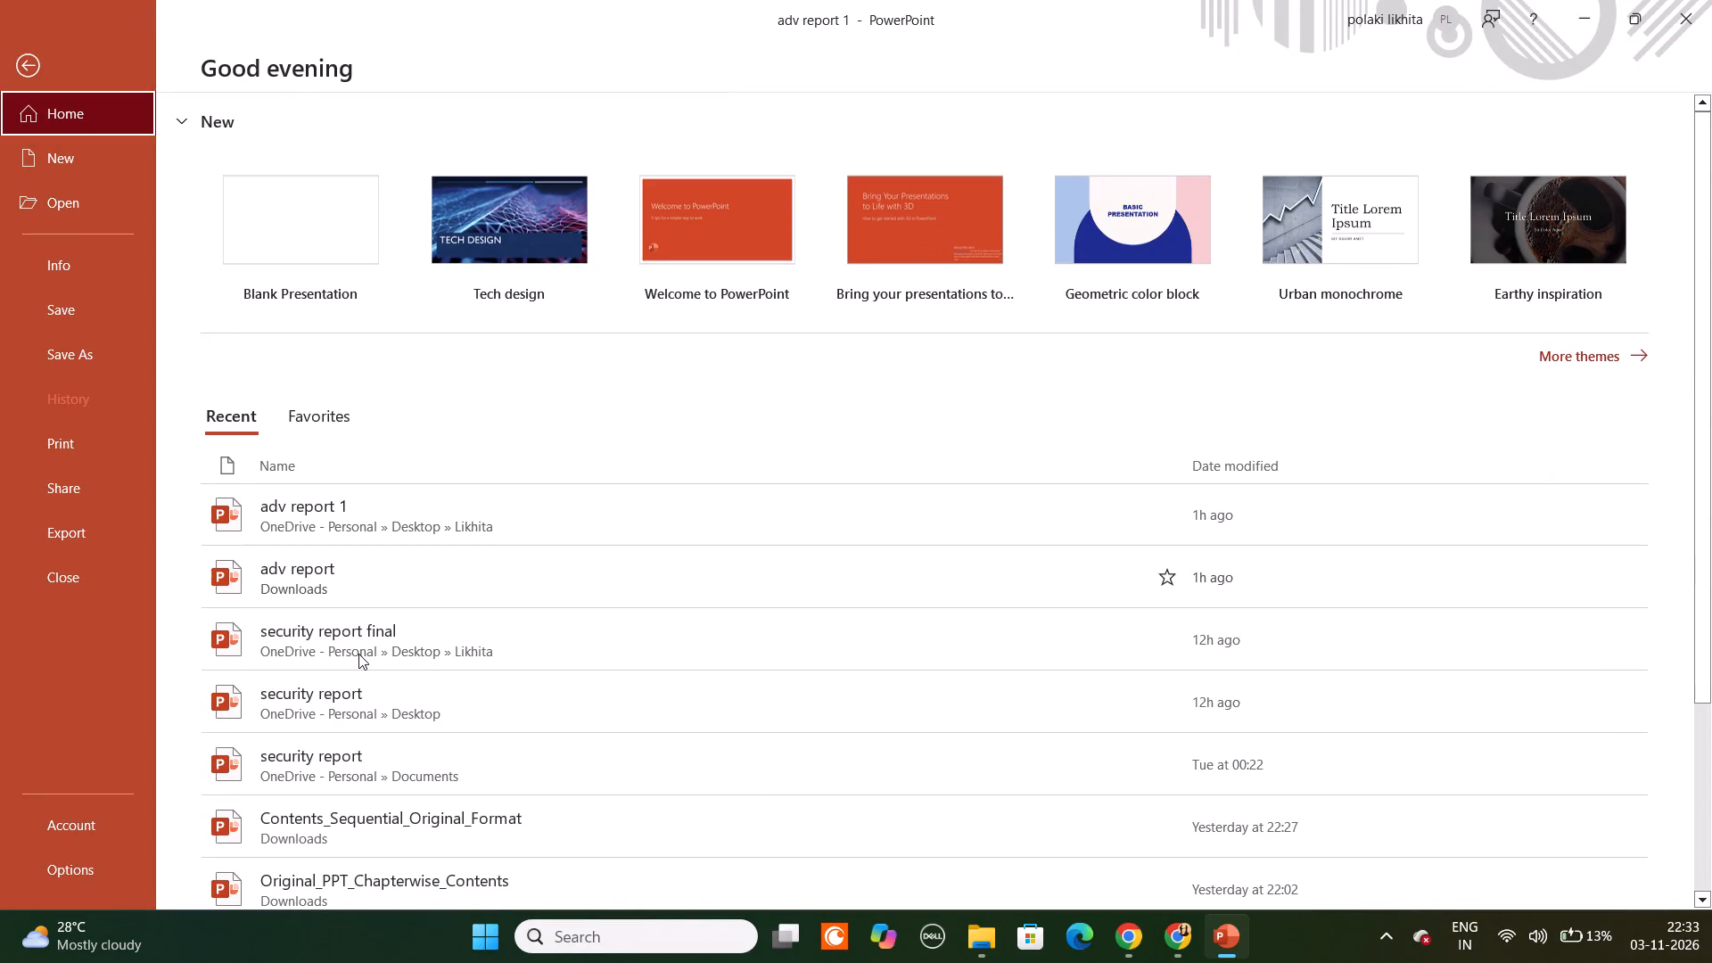
# Open the recent presentation "security report final" and dismiss the upload notice.
pyautogui.click(358, 654)
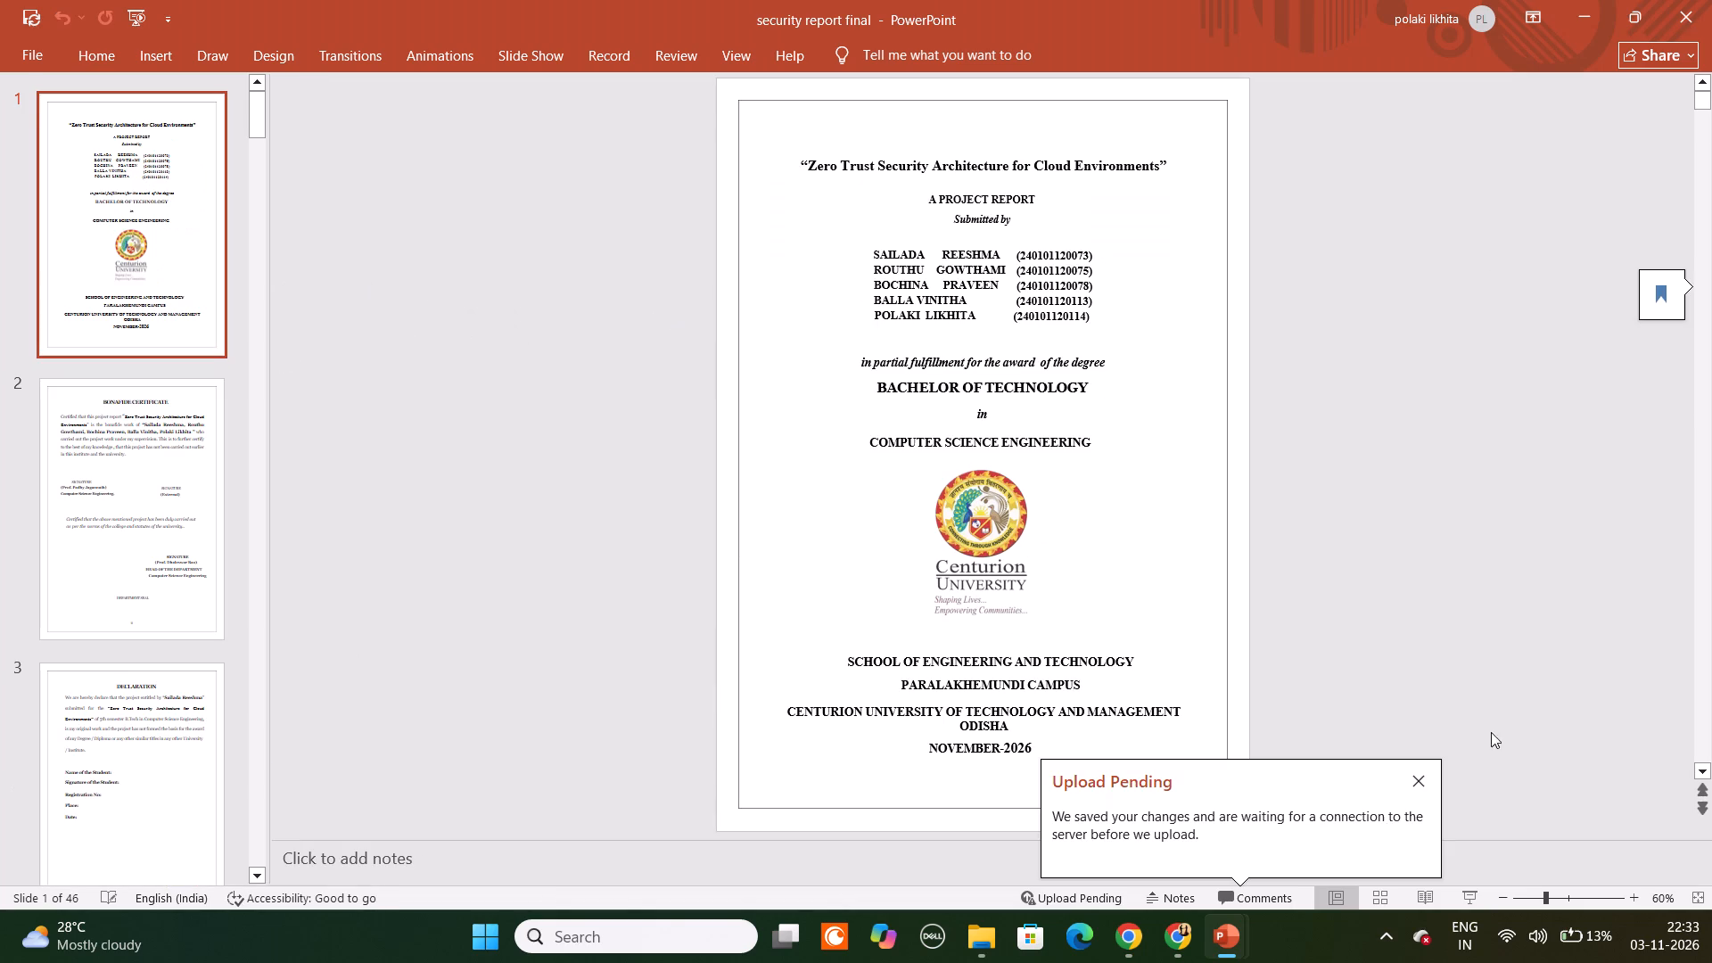
pyautogui.click(1416, 781)
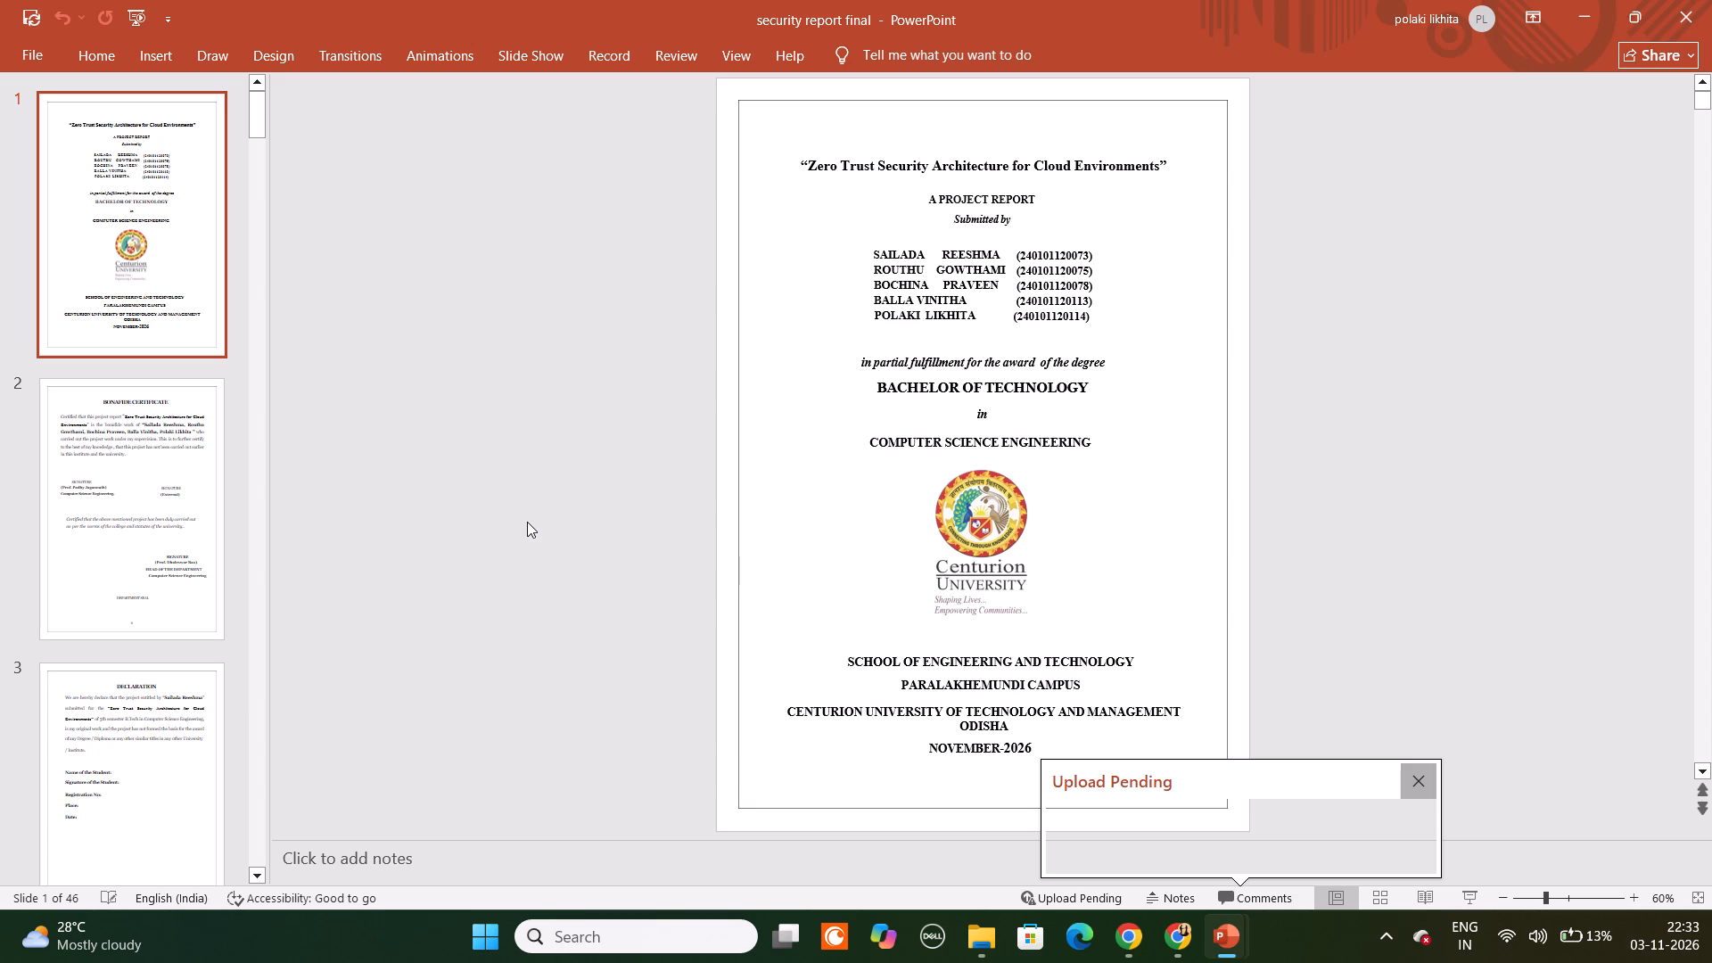
# Delete all student names after the first one from the Bonafide Certificate paragraph on slide 2.
pyautogui.press('Down')
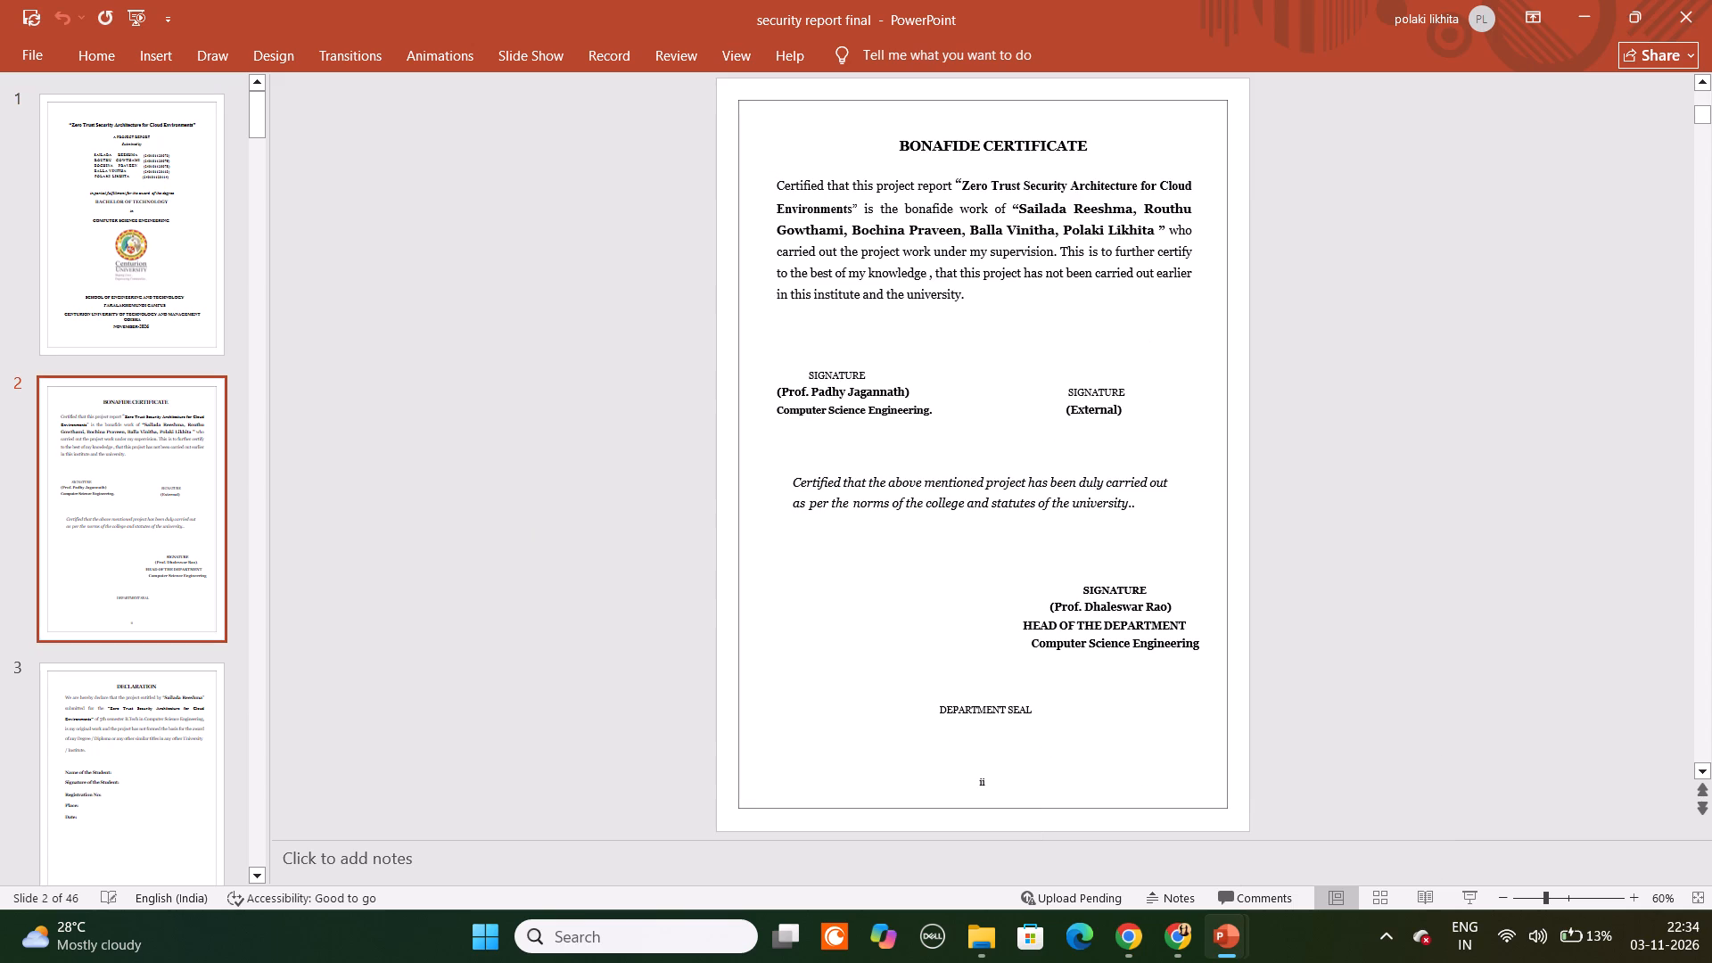
pyautogui.moveTo(1143, 207); pyautogui.dragTo(1145, 217)
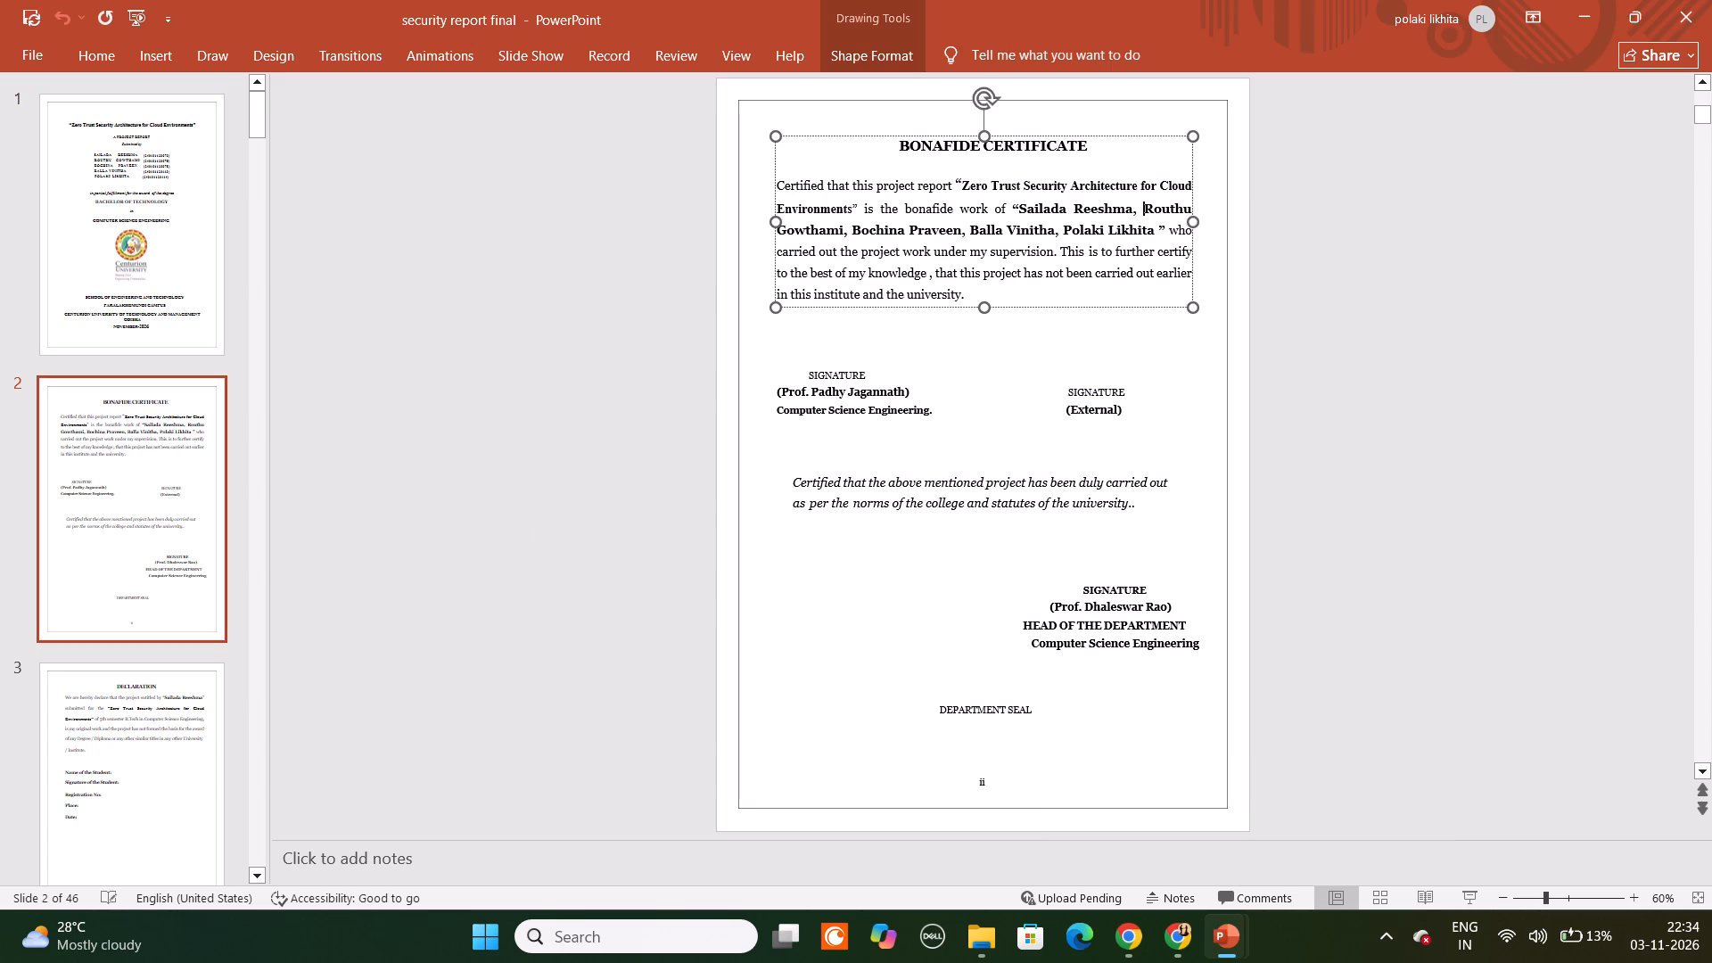
pyautogui.moveTo(1145, 217); pyautogui.dragTo(1148, 229)
pyautogui.press('BackSpace')
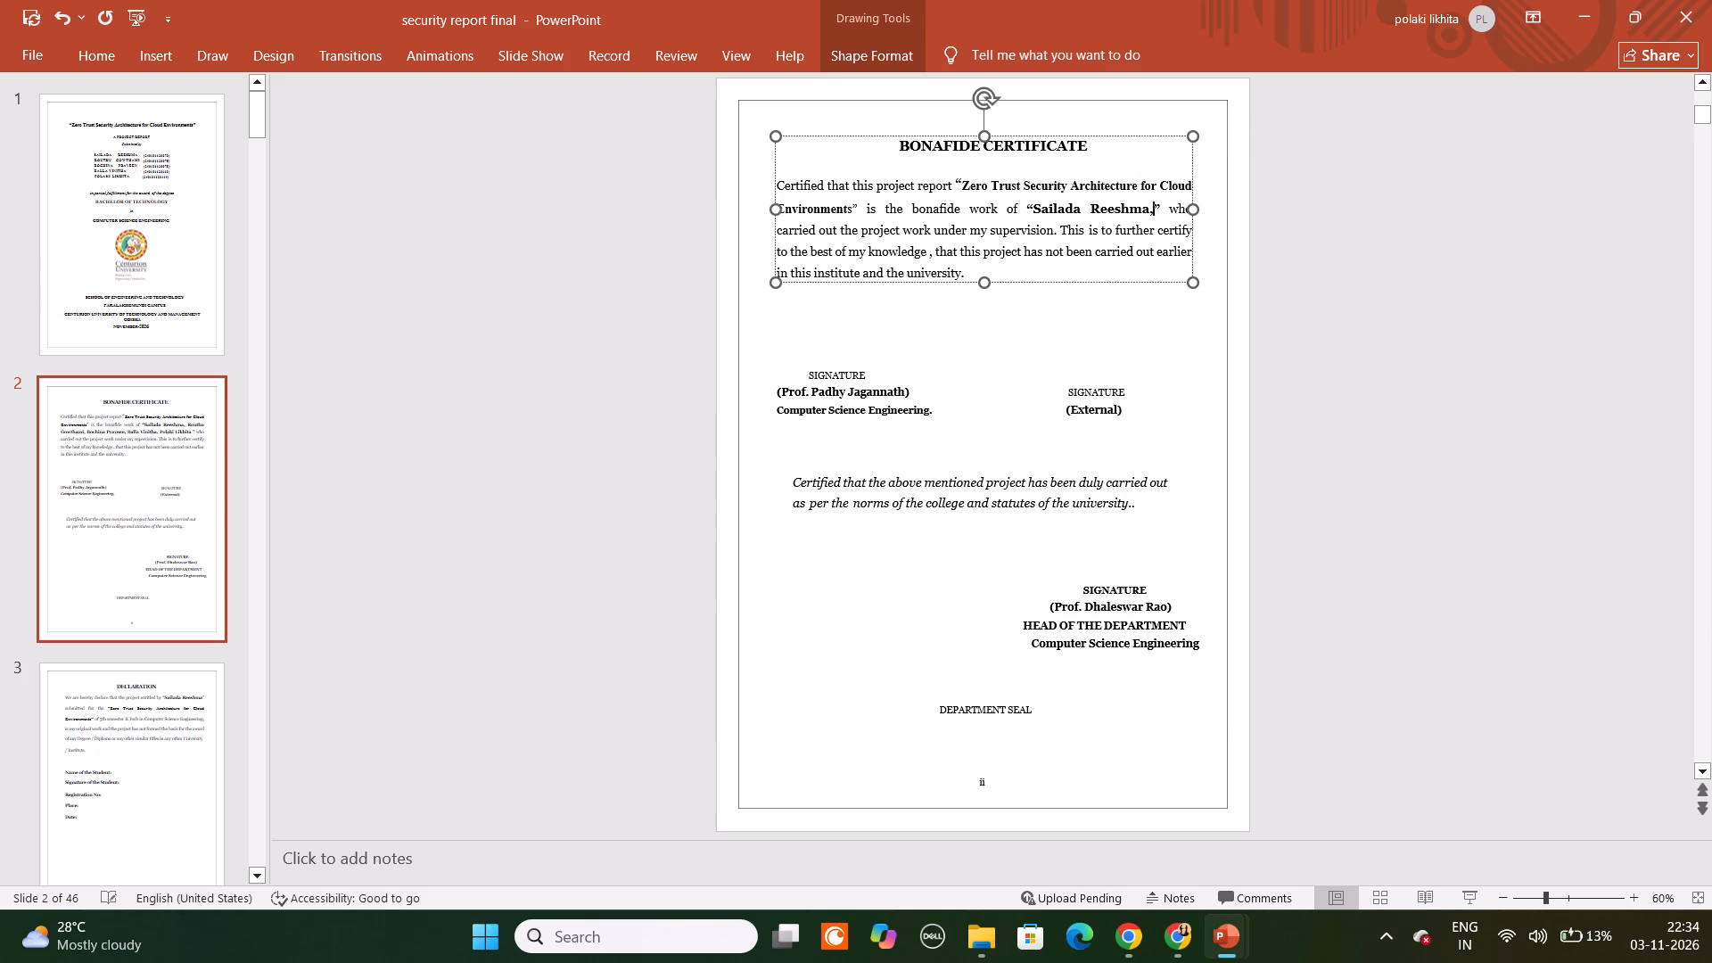
# Remove the closing and opening quotation marks around the remaining student name in the Bonafide Certificate paragraph.
pyautogui.press('Right')
pyautogui.press('BackSpace')
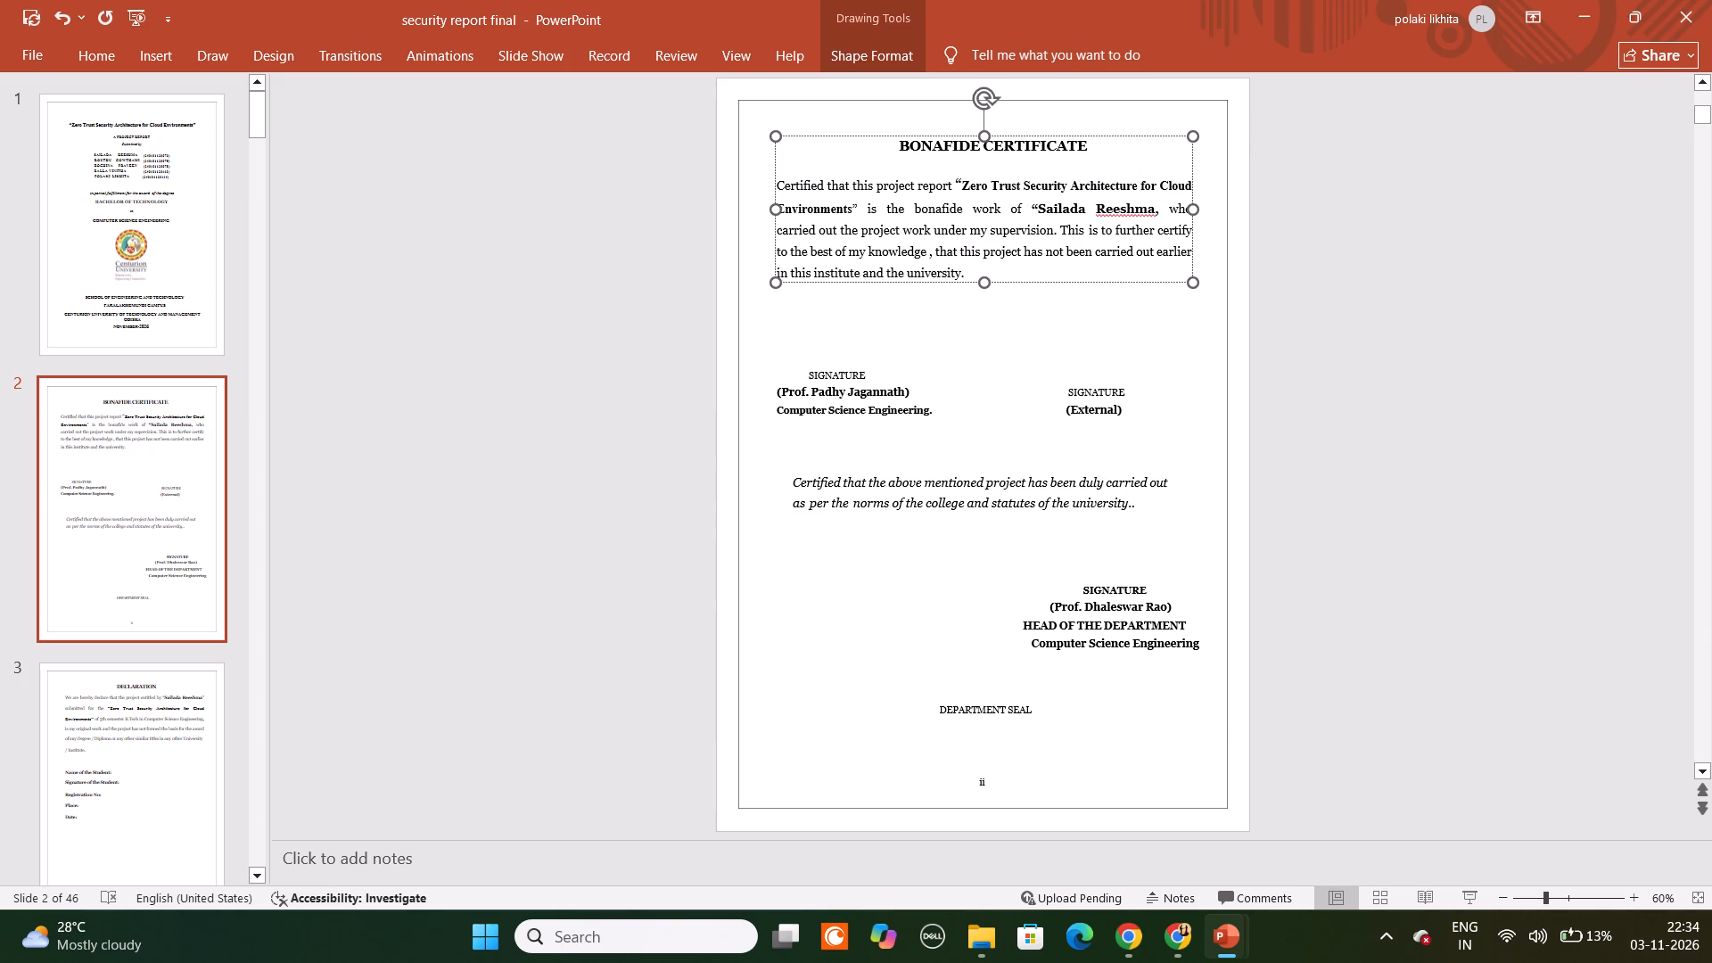
pyautogui.press('Left')
pyautogui.press('Left')
pyautogui.press('Left')
pyautogui.press('Left')
pyautogui.press('Left')
pyautogui.press('Left')
pyautogui.press('Left')
pyautogui.press('Left')
pyautogui.press('Left')
pyautogui.press('Left')
pyautogui.press('Left')
pyautogui.press('Left')
pyautogui.press('Left')
pyautogui.press('Left')
pyautogui.press('Left')
pyautogui.press('Left')
pyautogui.press('BackSpace')
pyautogui.click(119, 377)
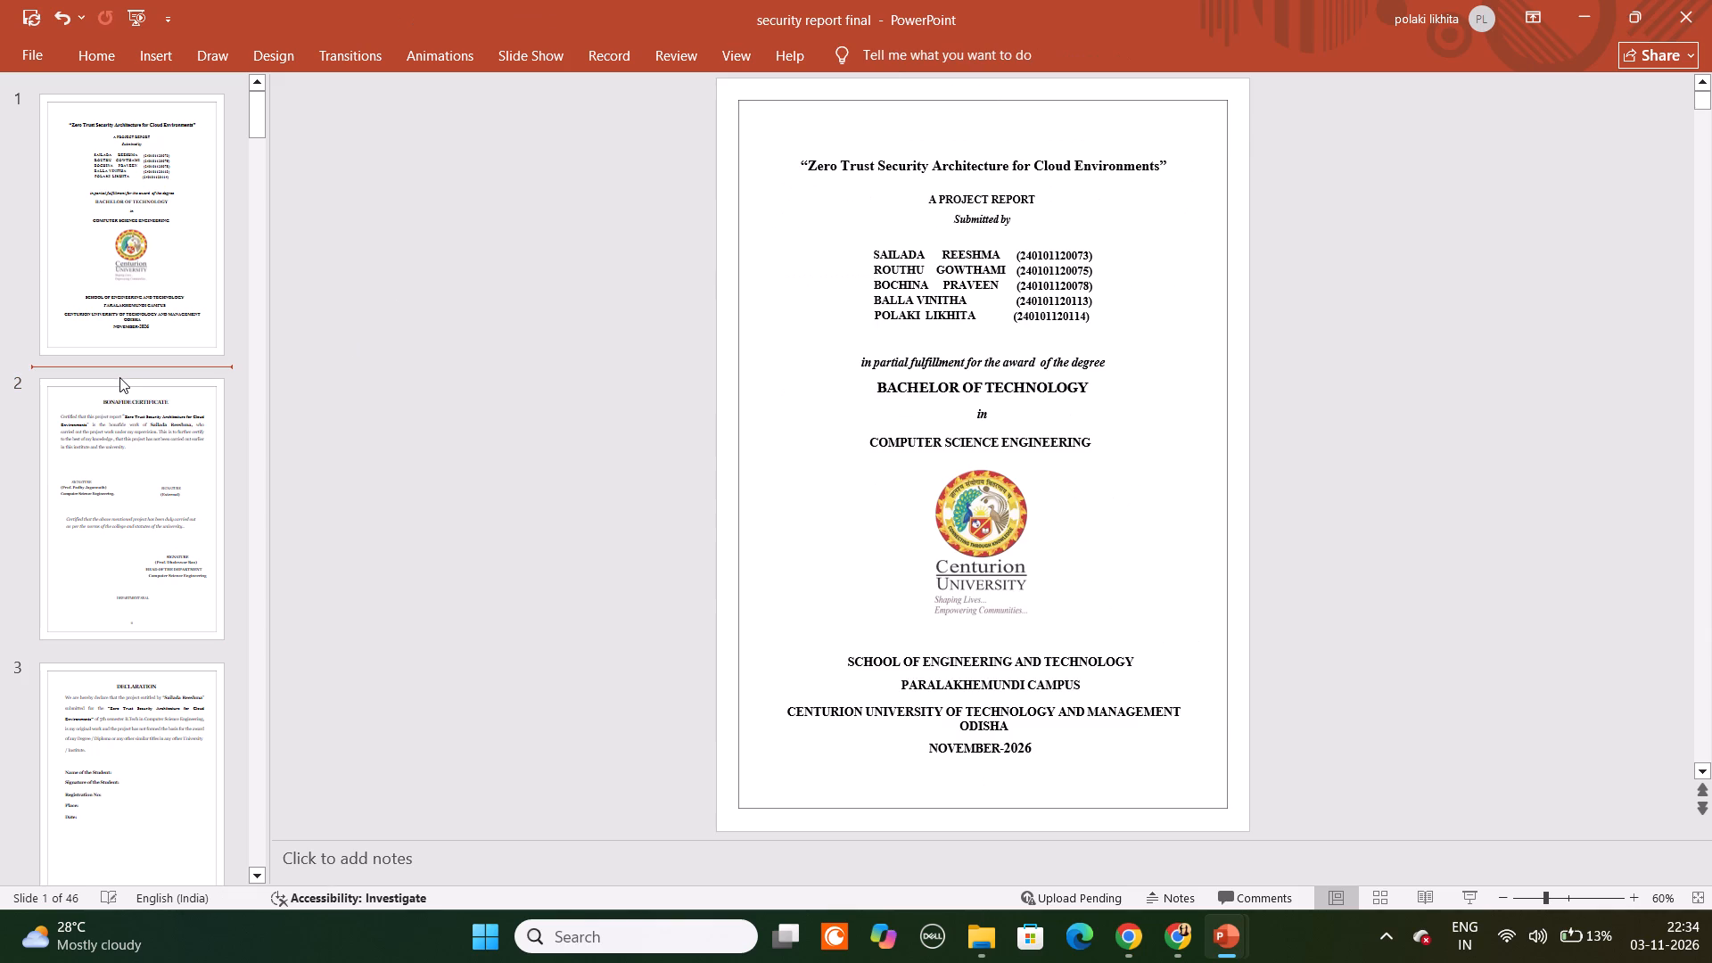
pyautogui.click(99, 430)
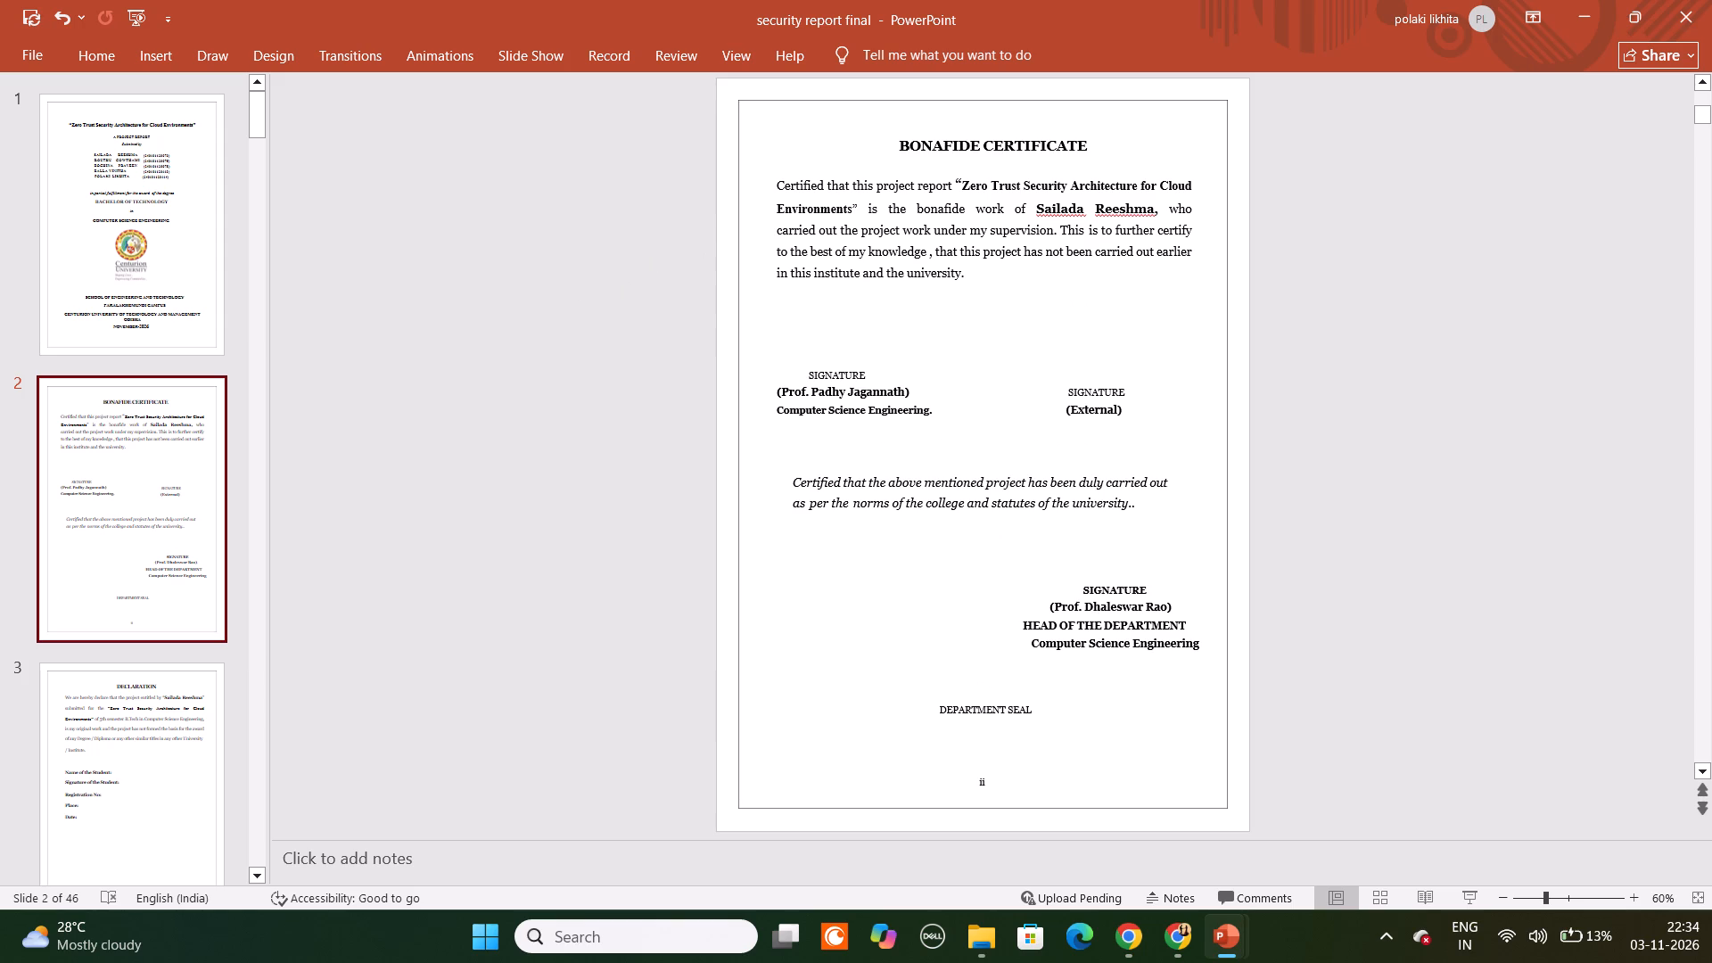
# Left-align the body paragraph of the Bonafide Certificate on slide 2.
pyautogui.moveTo(776, 185); pyautogui.dragTo(1046, 291)
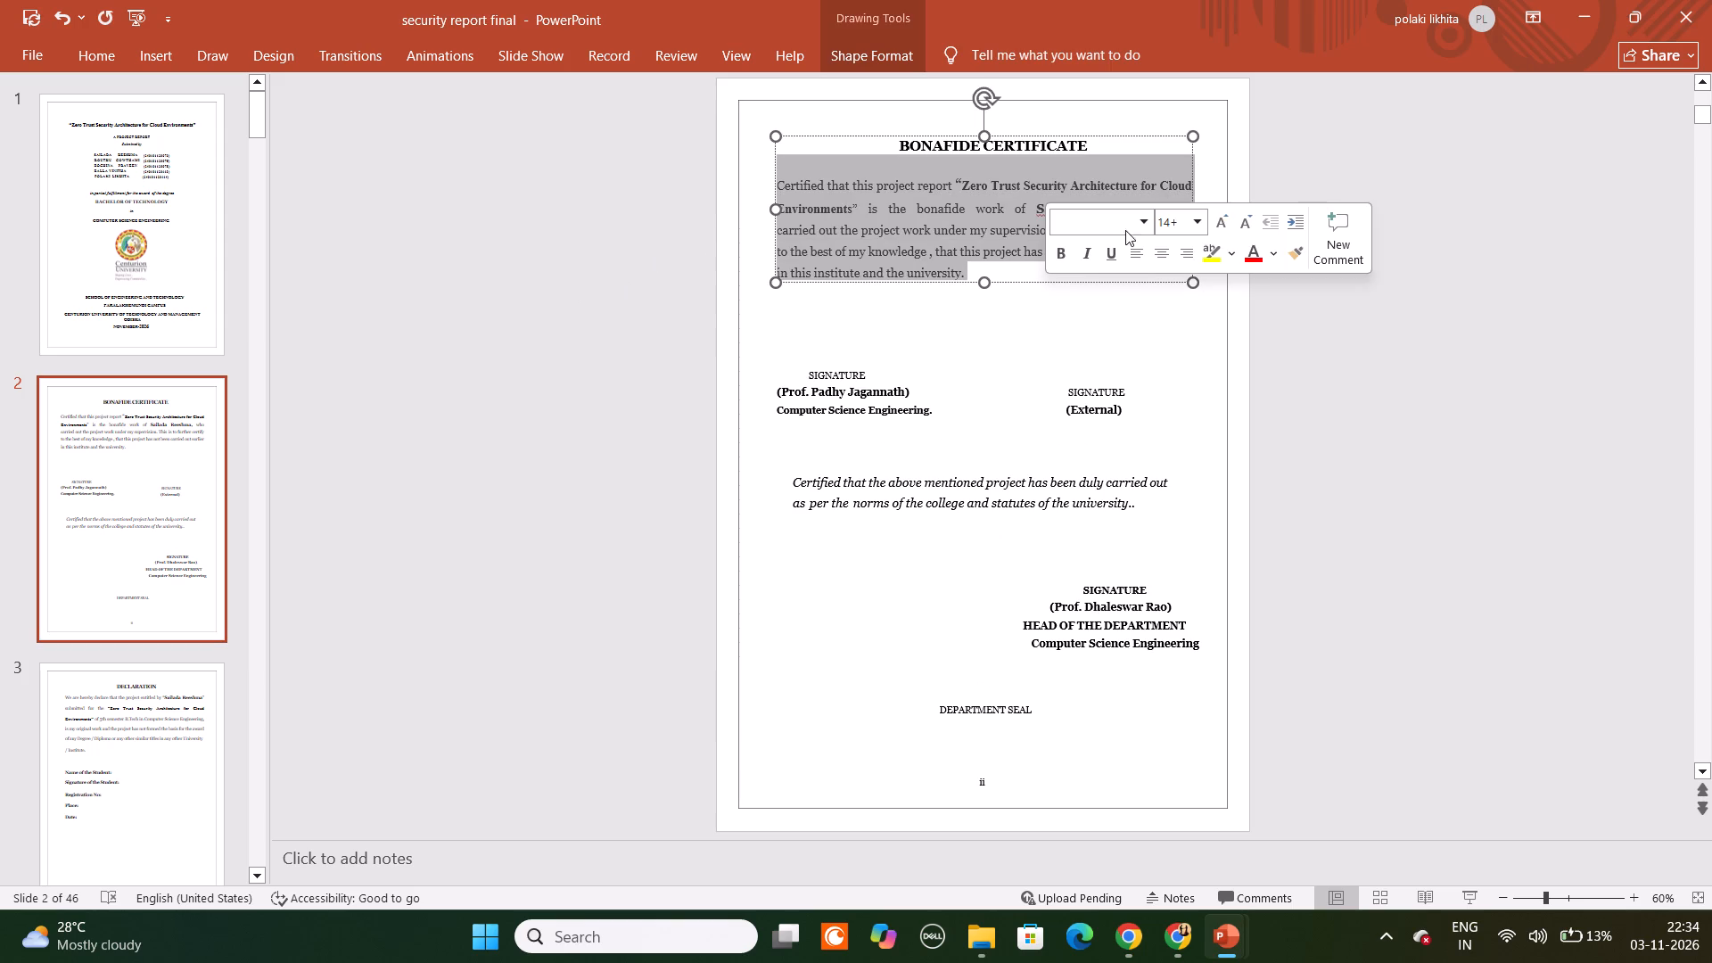
pyautogui.click(1136, 244)
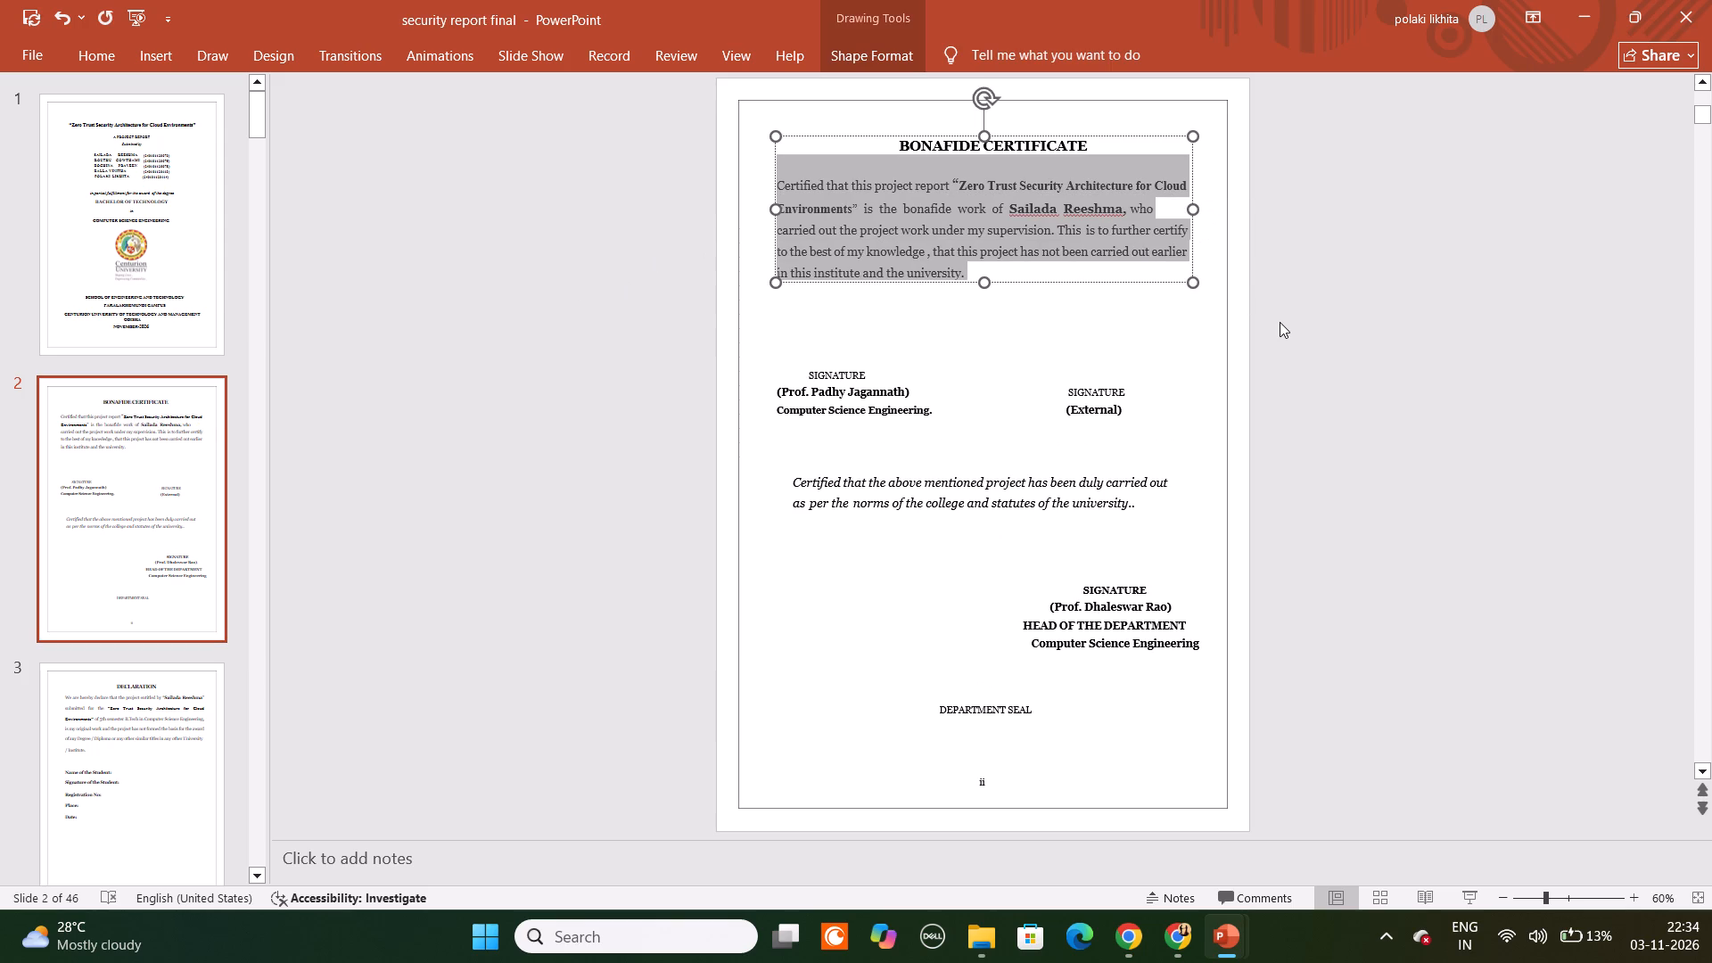
pyautogui.click(1280, 322)
# Delete the student's name and its quotation marks from the declaration paragraph on slide 3.
pyautogui.press('Down')
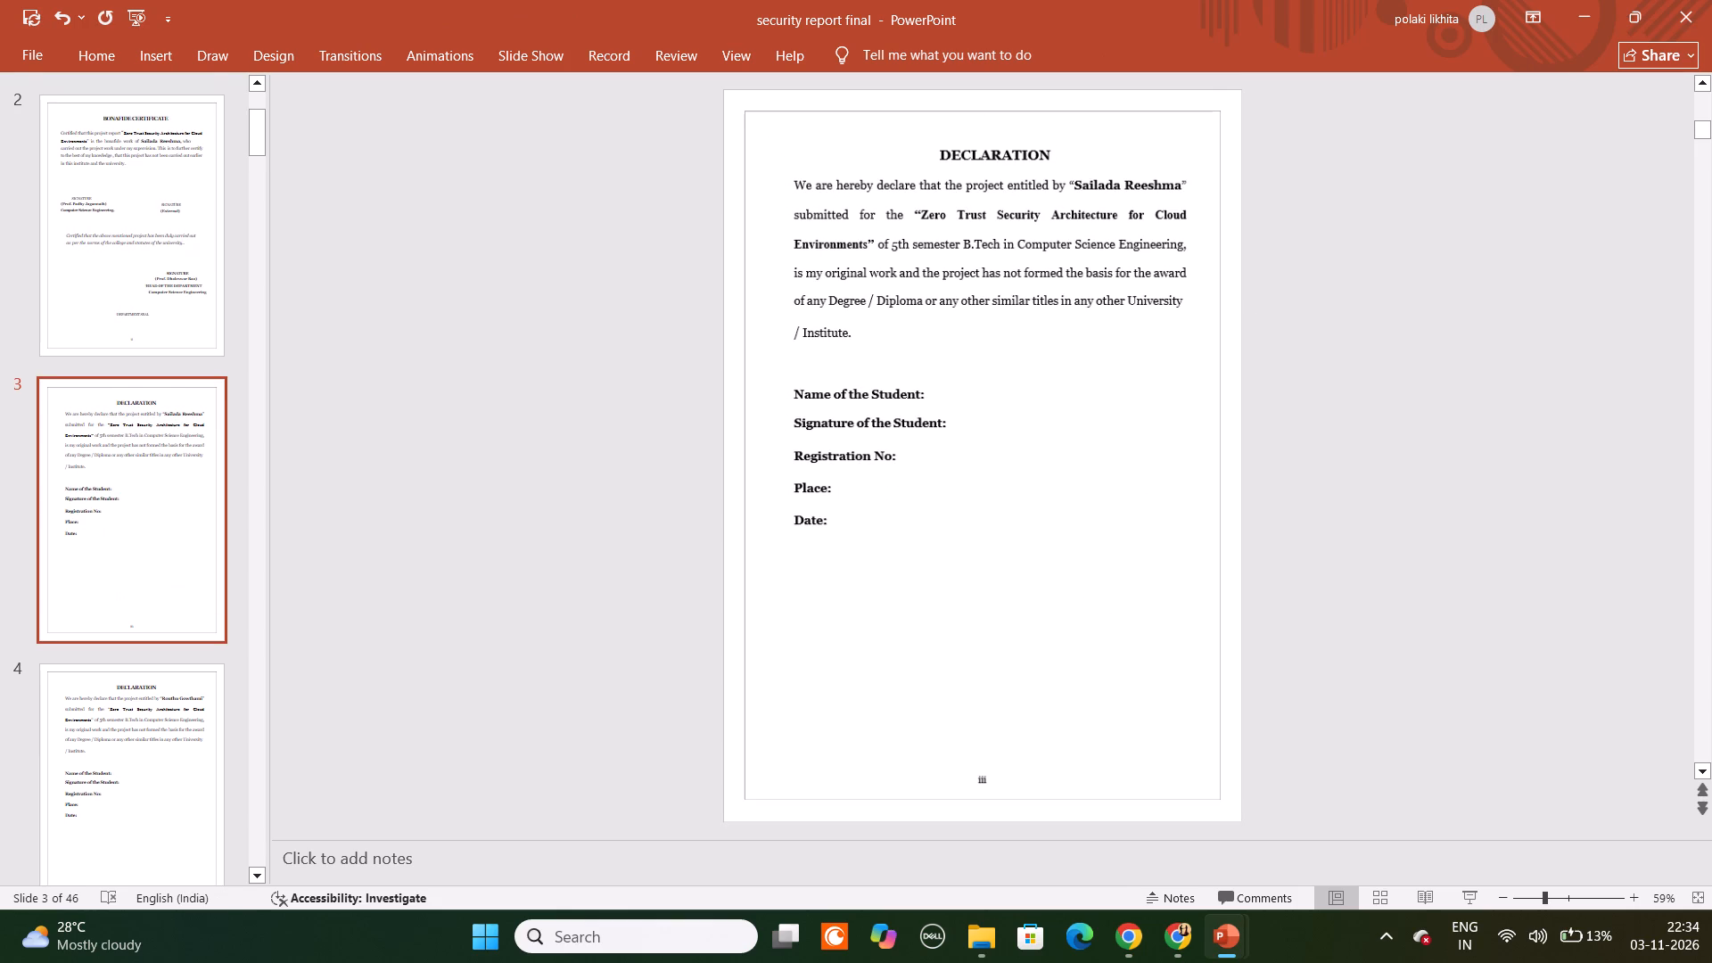
pyautogui.click(1066, 187)
pyautogui.moveTo(1077, 187); pyautogui.dragTo(1260, 185)
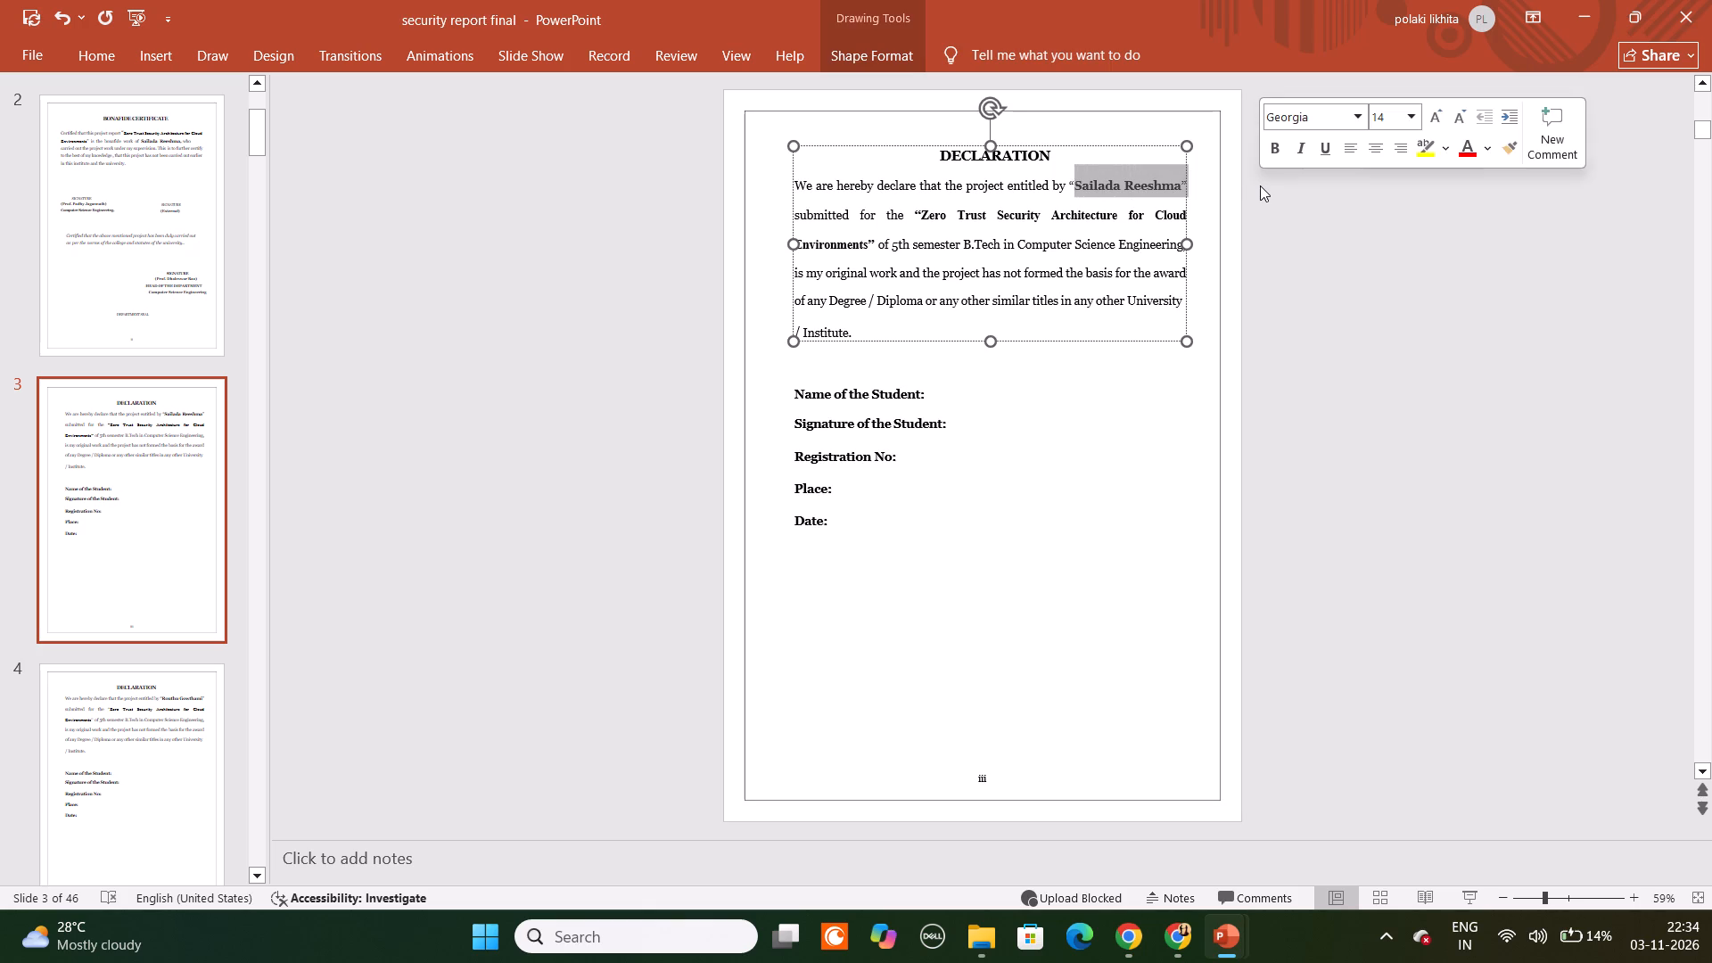
pyautogui.press('BackSpace')
pyautogui.press('BackSpace')
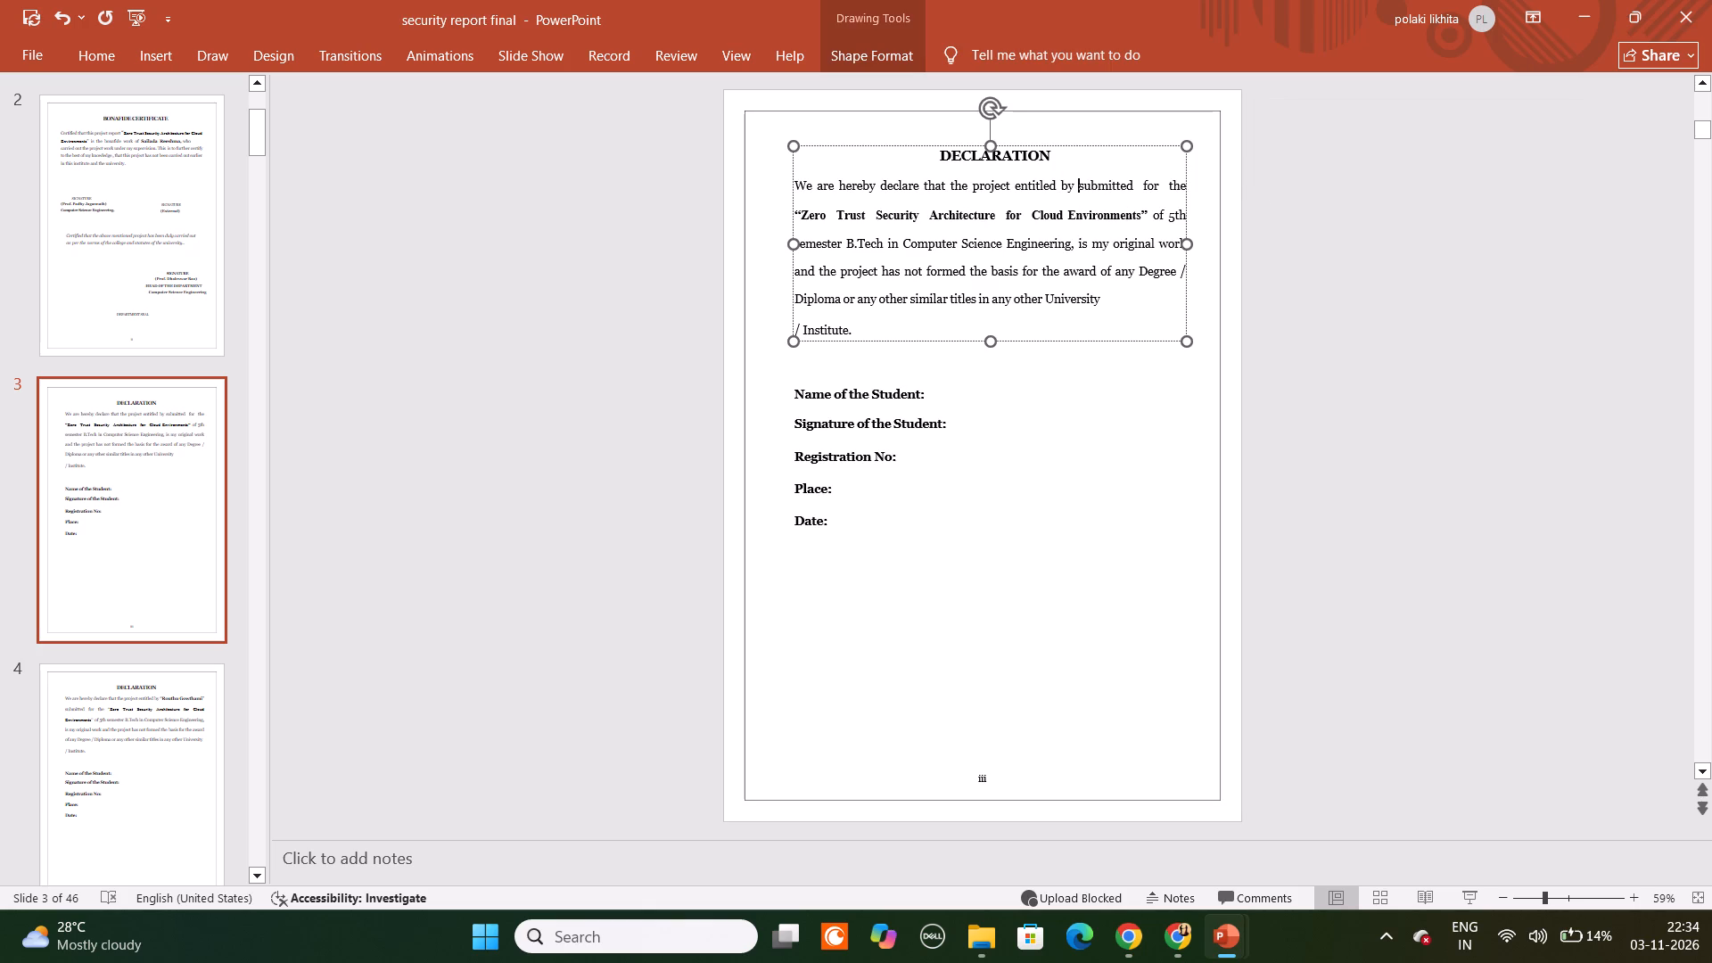
# Left-align the whole declaration paragraph on slide 3, from "We are hereby declare" through "/ Institute.".
pyautogui.click(794, 186)
pyautogui.moveTo(796, 186); pyautogui.dragTo(860, 333)
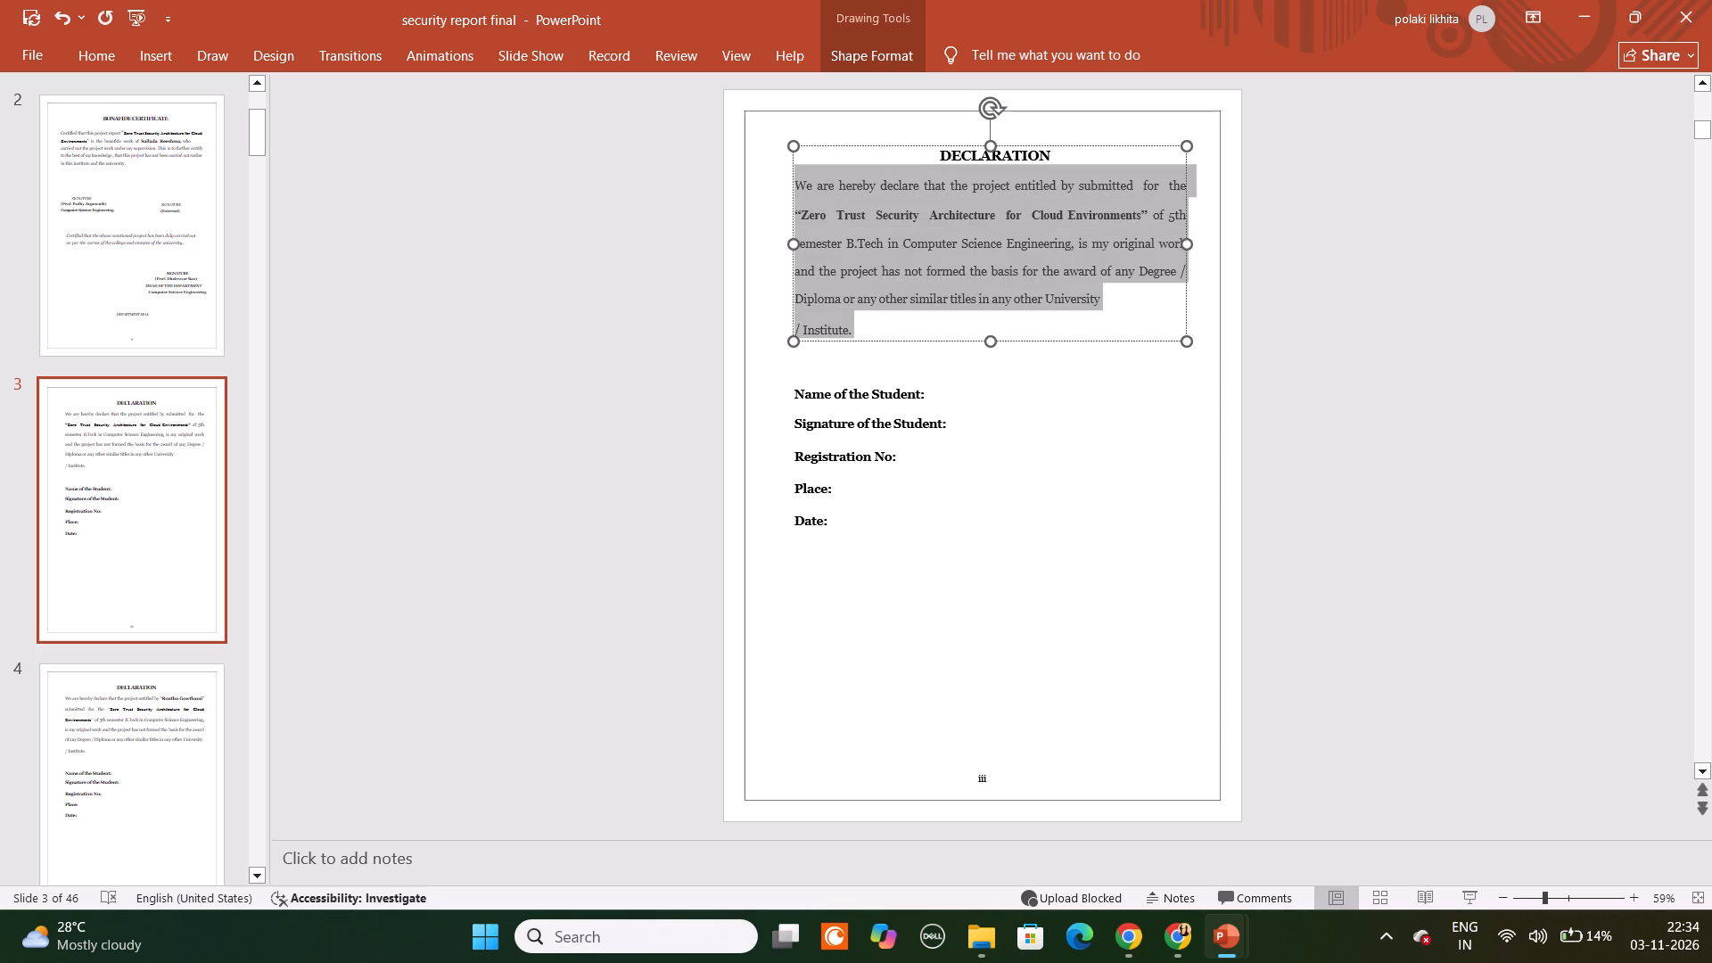
pyautogui.moveTo(860, 333); pyautogui.dragTo(861, 355)
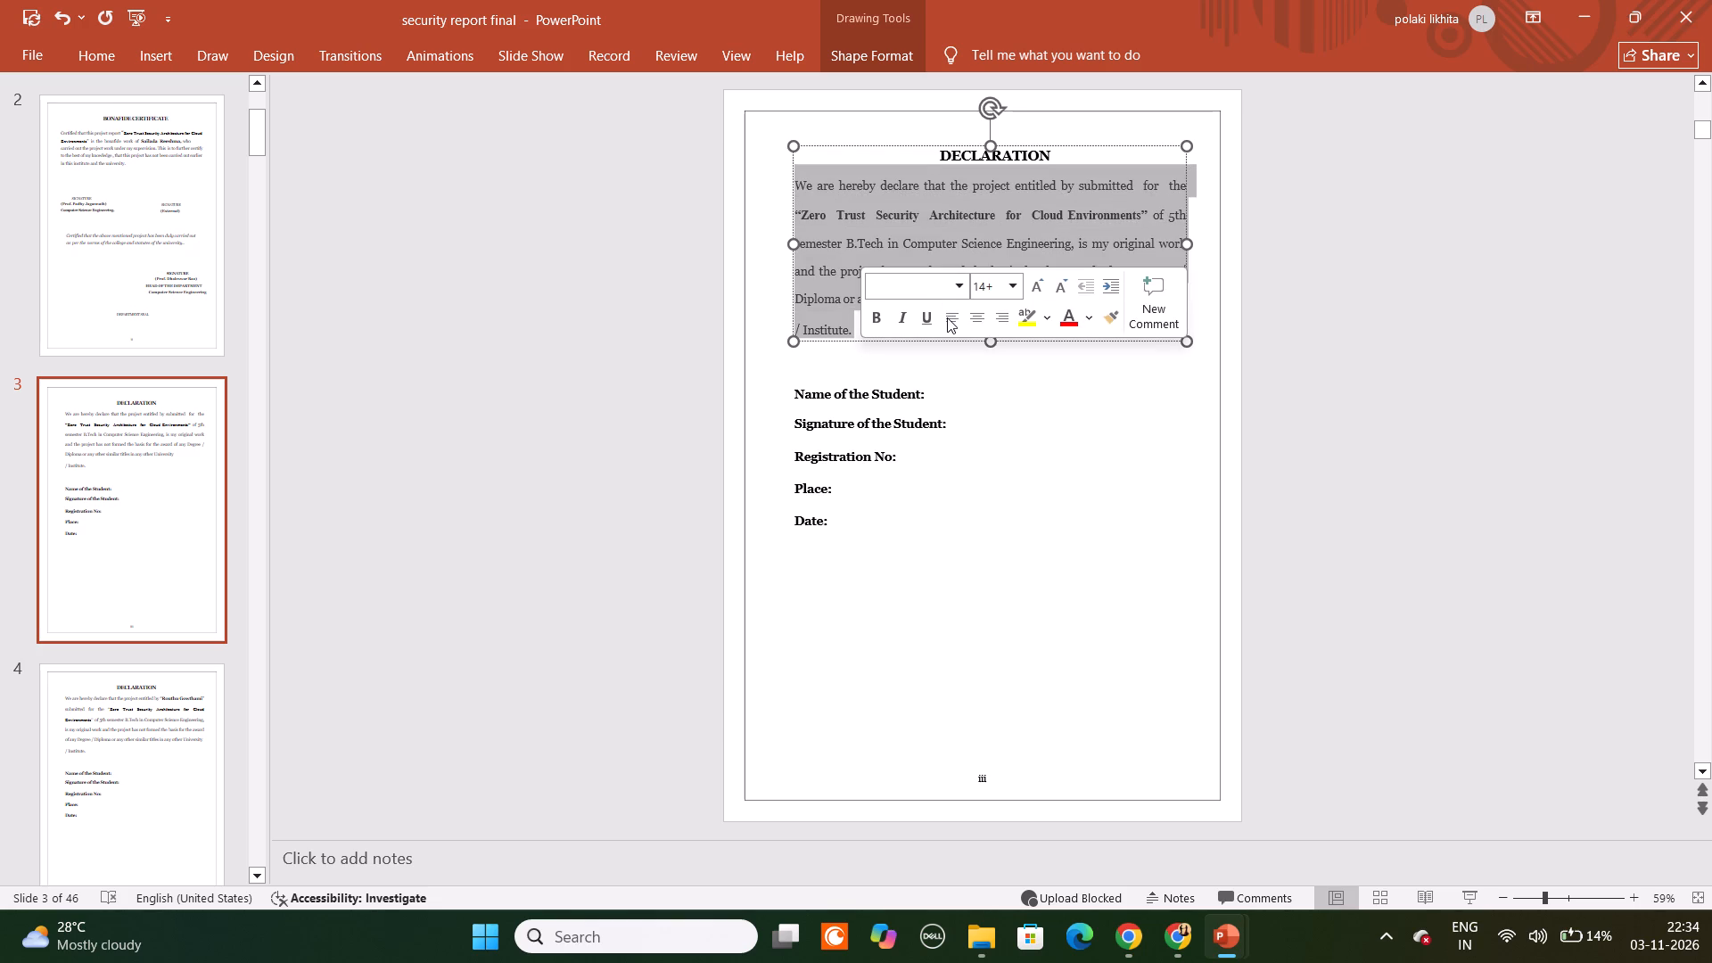
pyautogui.click(947, 317)
pyautogui.click(581, 355)
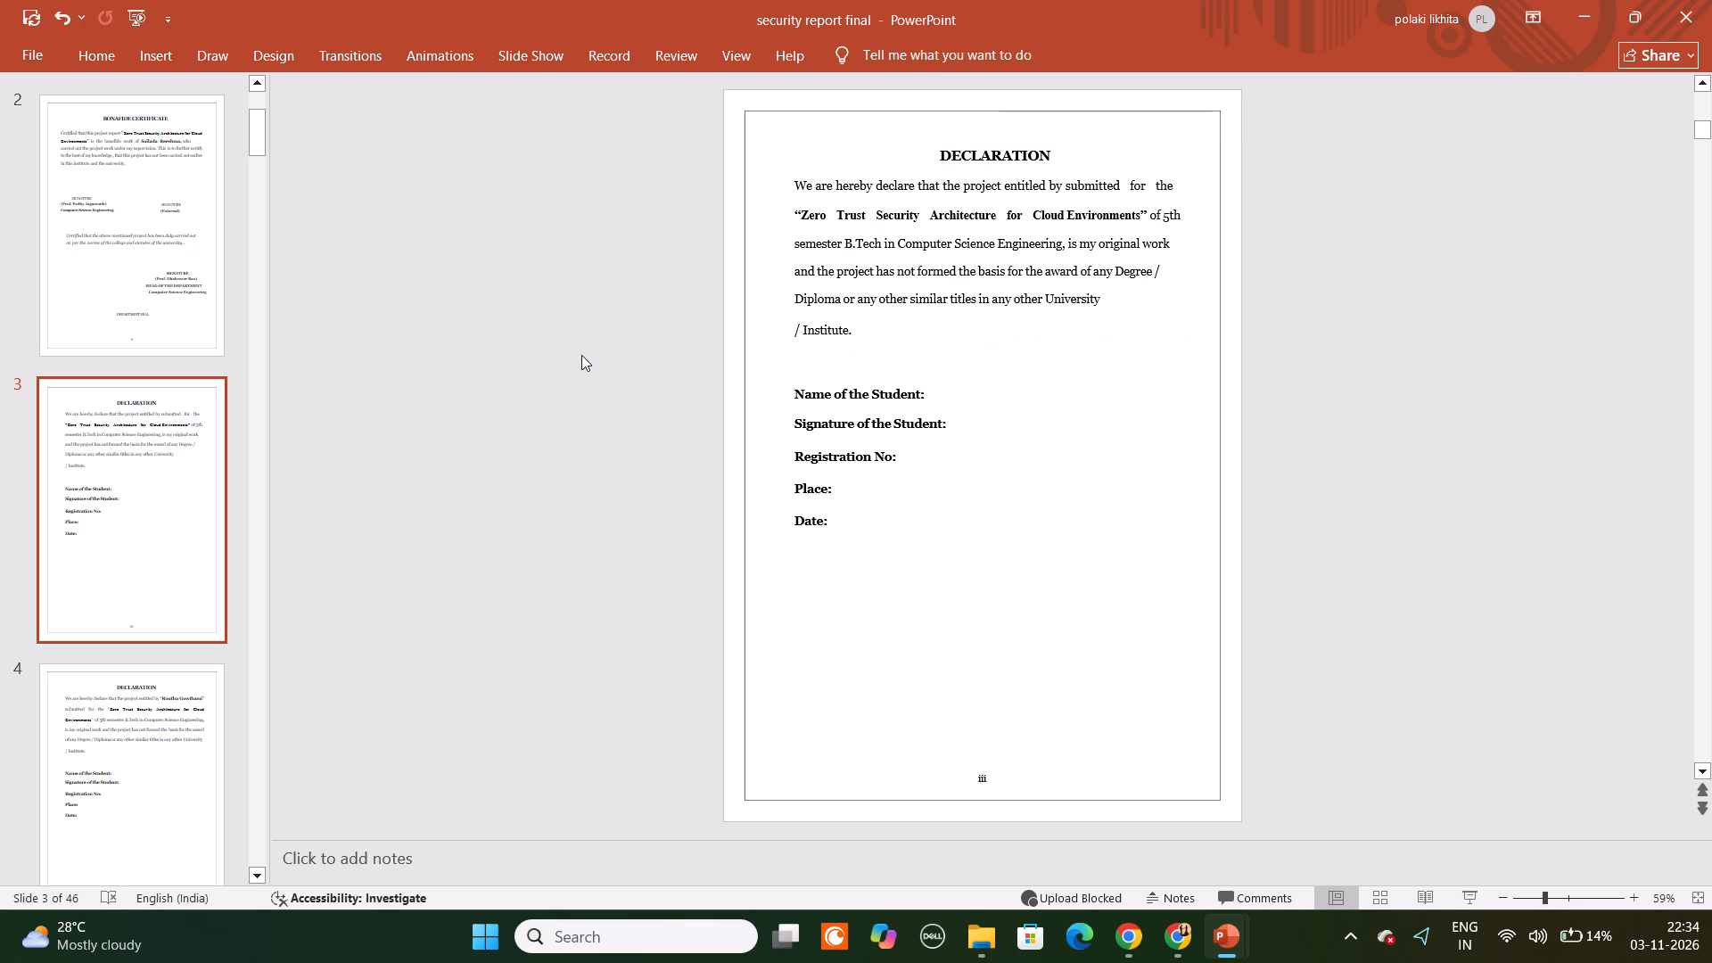
# Delete the student's name and its quotation marks from the declaration paragraph on slide 4.
pyautogui.press('Down')
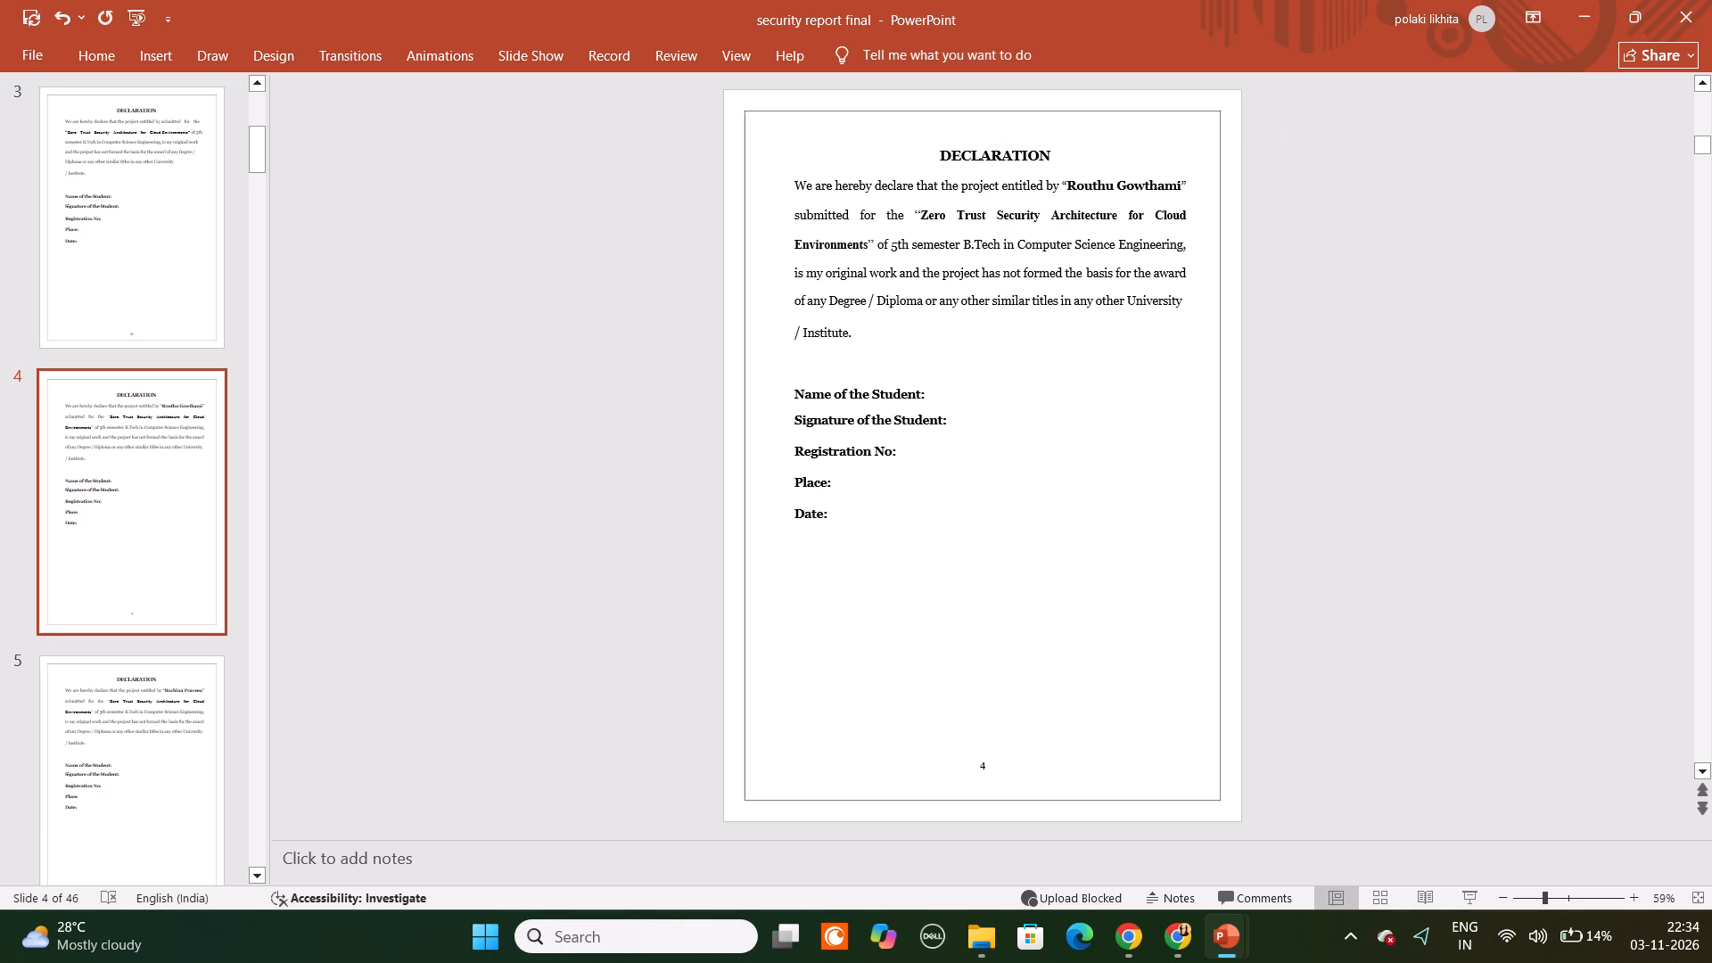
pyautogui.moveTo(1064, 189); pyautogui.dragTo(1080, 187)
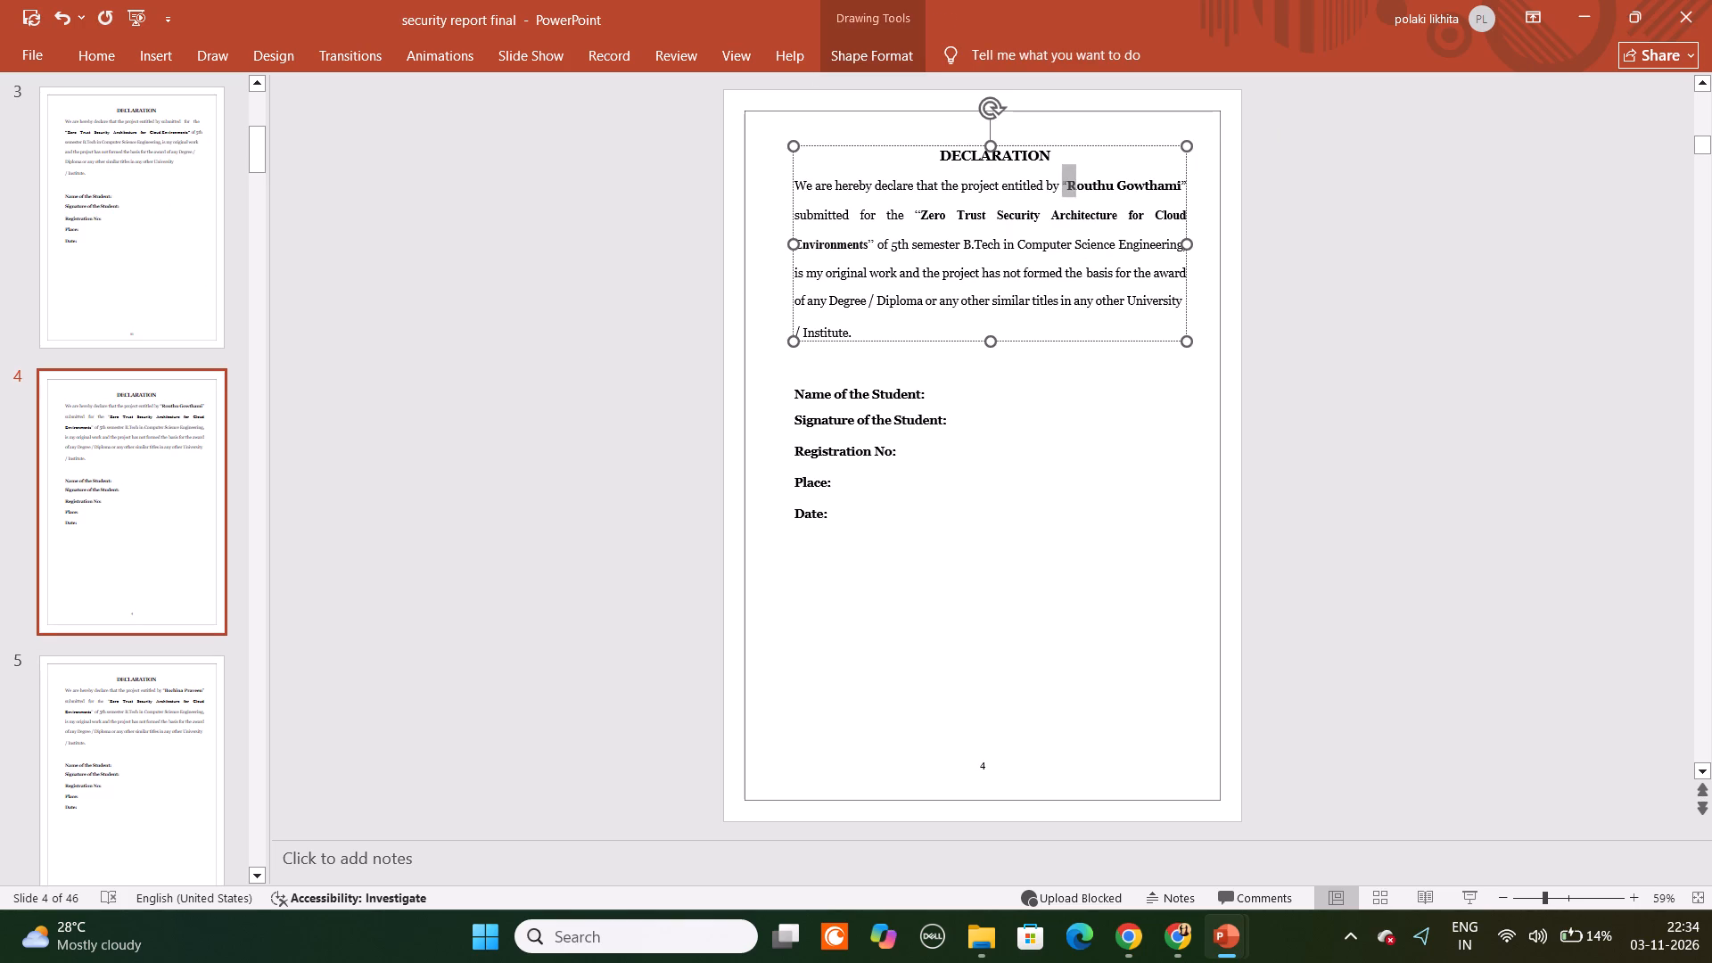
pyautogui.moveTo(1080, 187); pyautogui.dragTo(1181, 185)
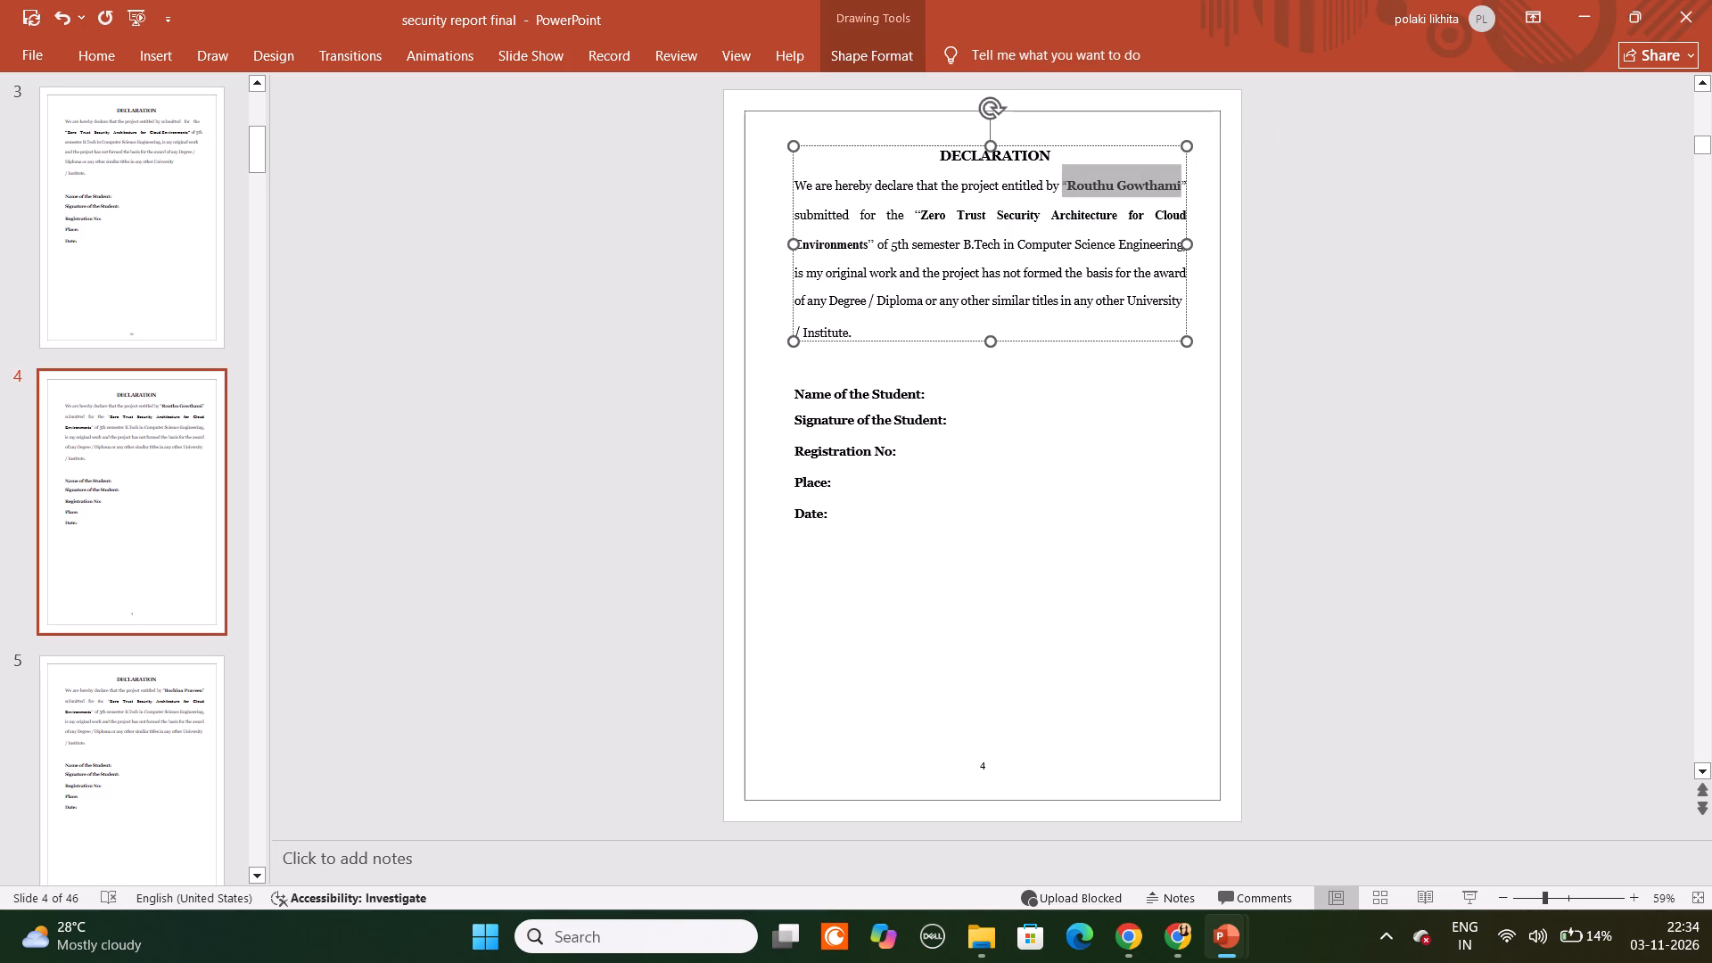
pyautogui.moveTo(1181, 185); pyautogui.dragTo(1185, 185)
pyautogui.press('BackSpace')
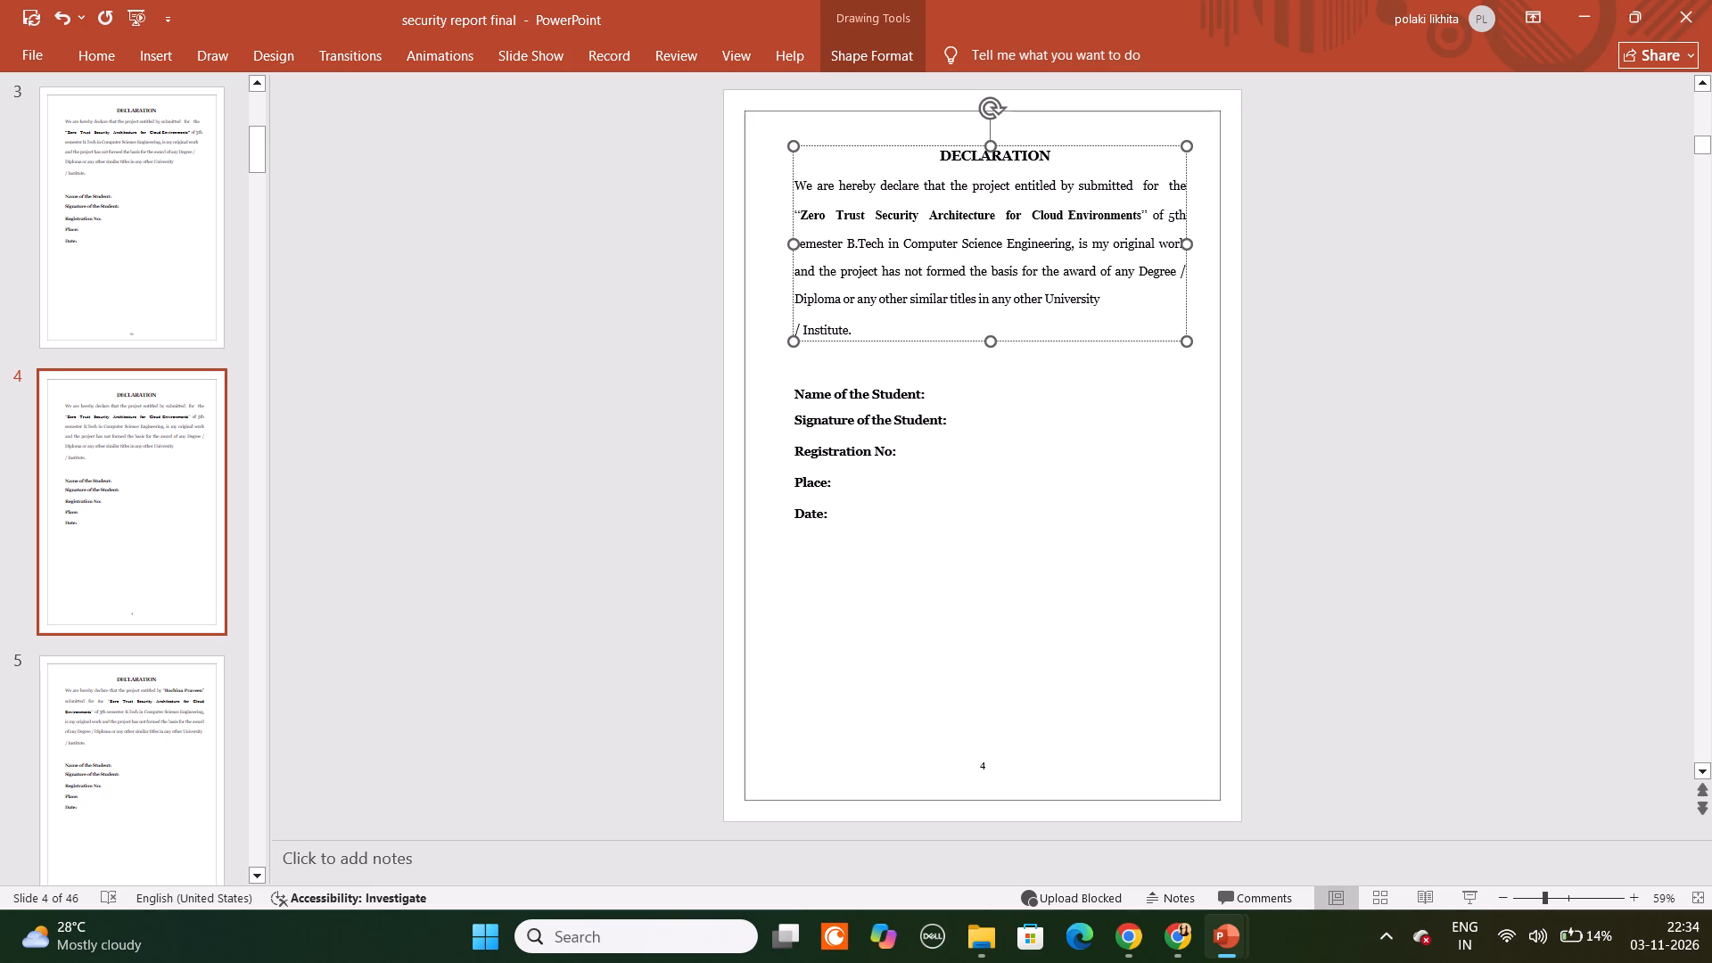
# Left-align the whole declaration paragraph on slide 4, from "We are hereby declare" through "/ Institute.".
pyautogui.moveTo(801, 190); pyautogui.dragTo(873, 349)
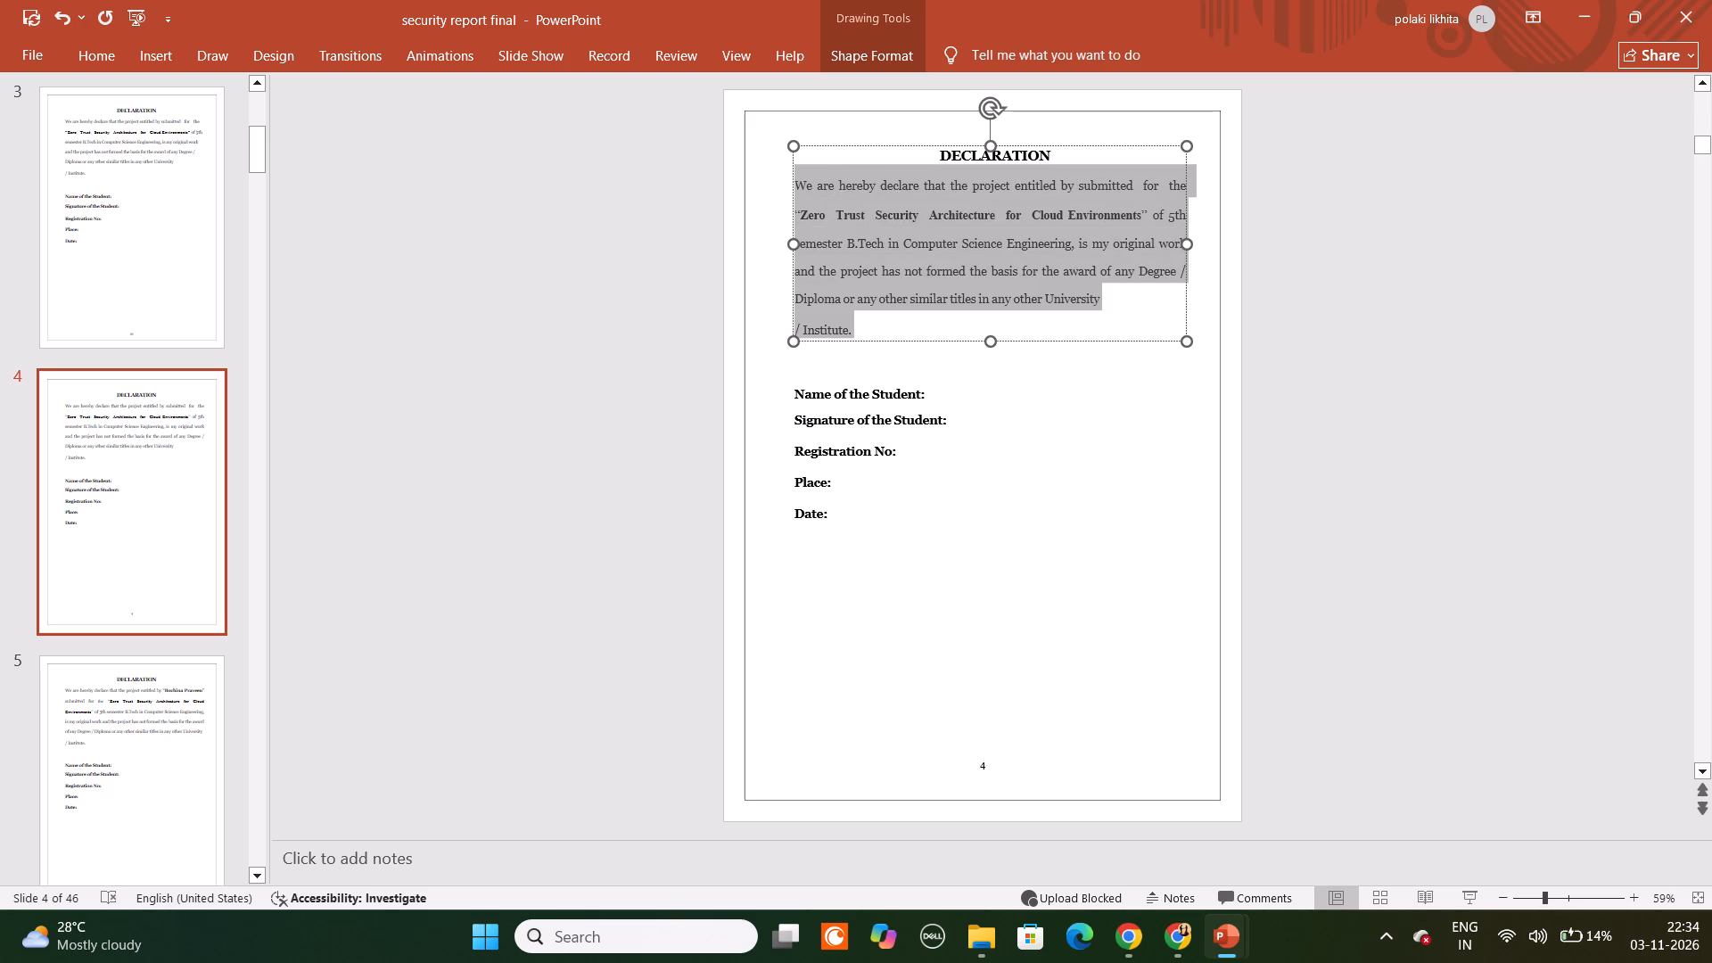
pyautogui.moveTo(873, 349); pyautogui.dragTo(873, 350)
pyautogui.click(953, 311)
pyautogui.click(546, 357)
# Delete the student's name and its quotation marks from the declaration paragraph on slide 5.
pyautogui.press('Down')
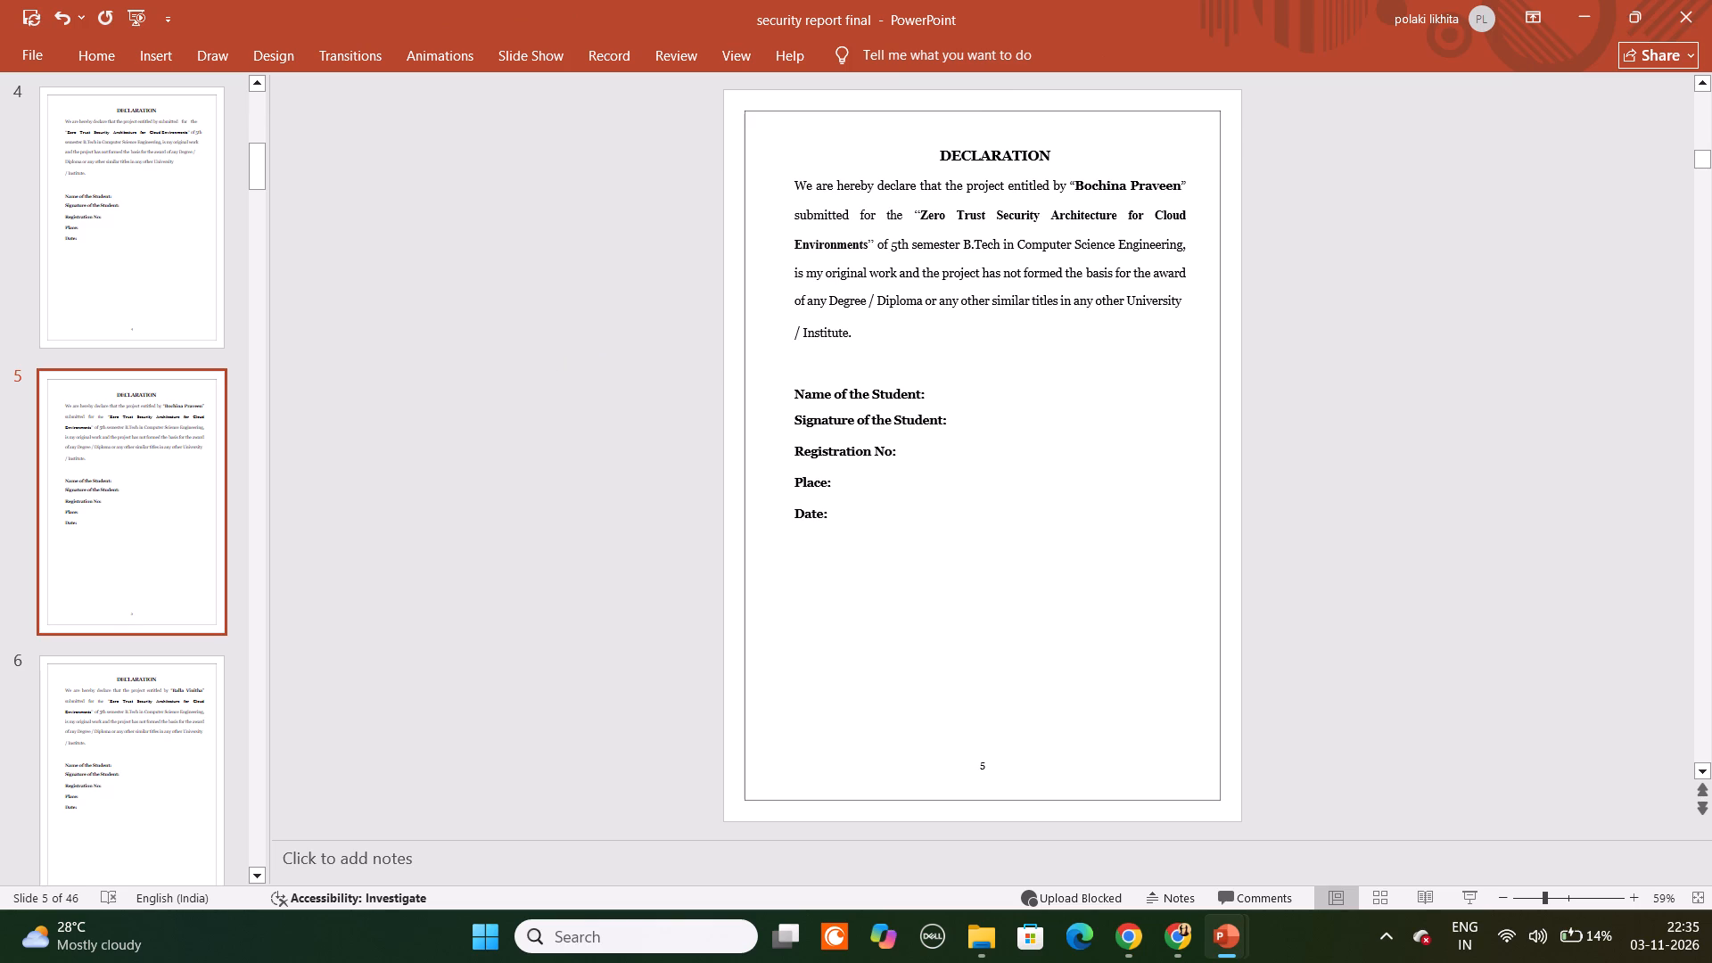
pyautogui.moveTo(1074, 186); pyautogui.dragTo(1119, 187)
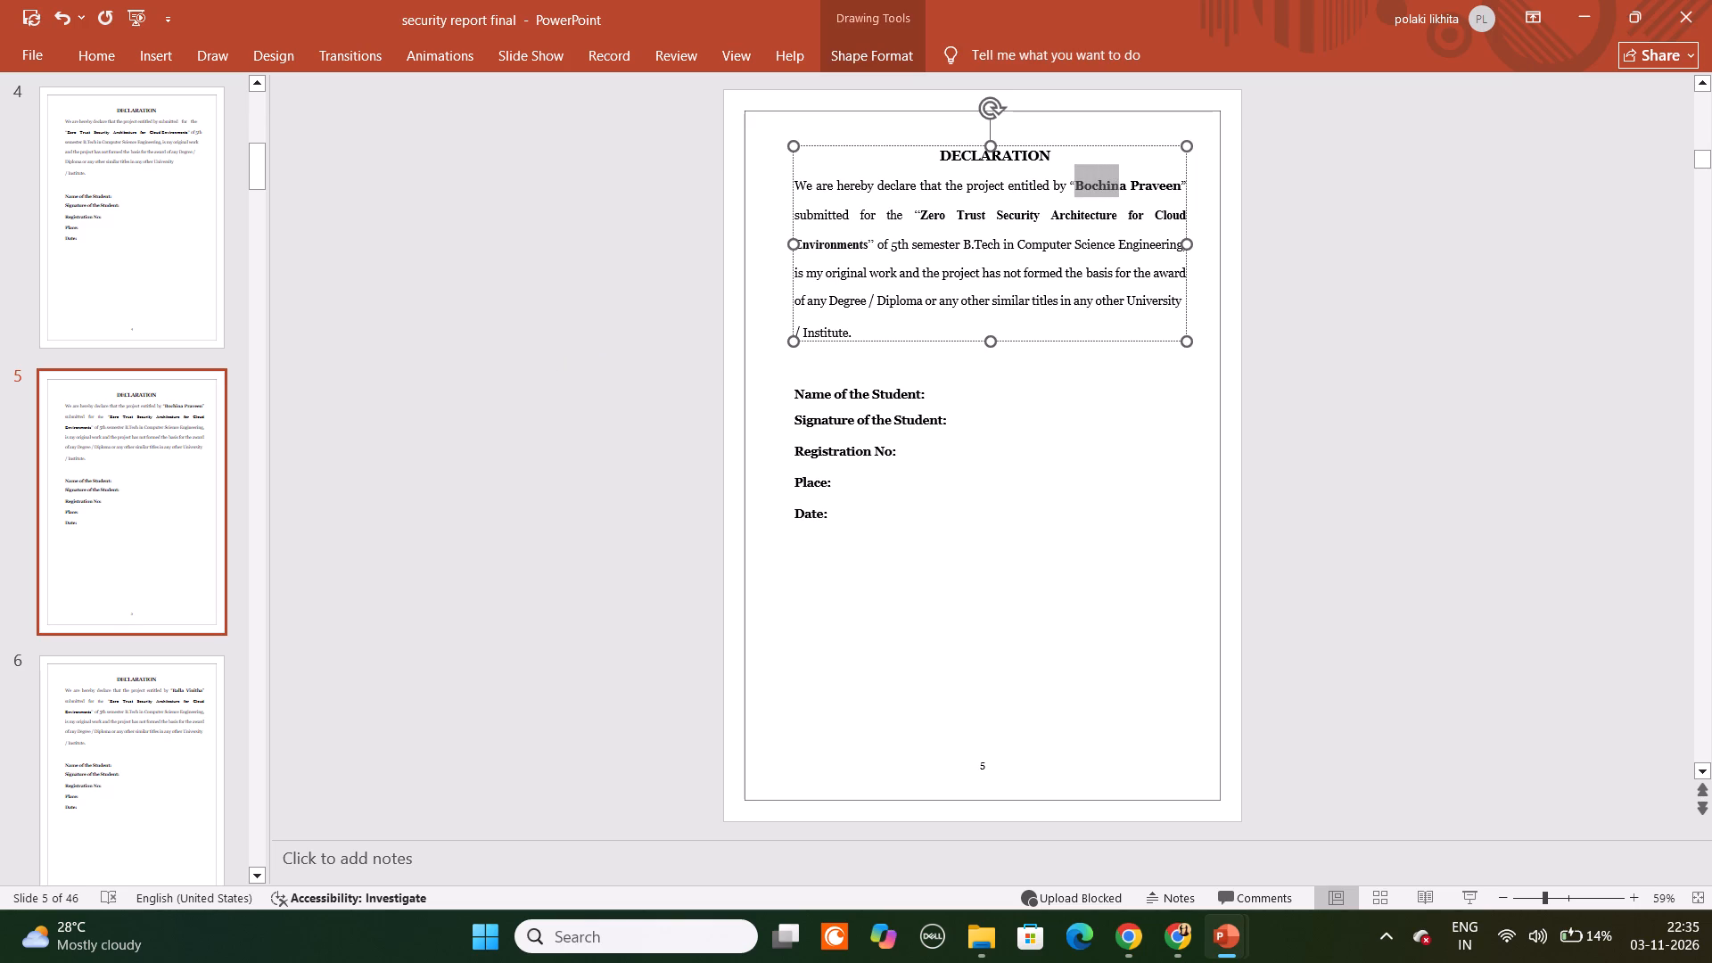
pyautogui.moveTo(1119, 187); pyautogui.dragTo(1161, 185)
pyautogui.press('BackSpace')
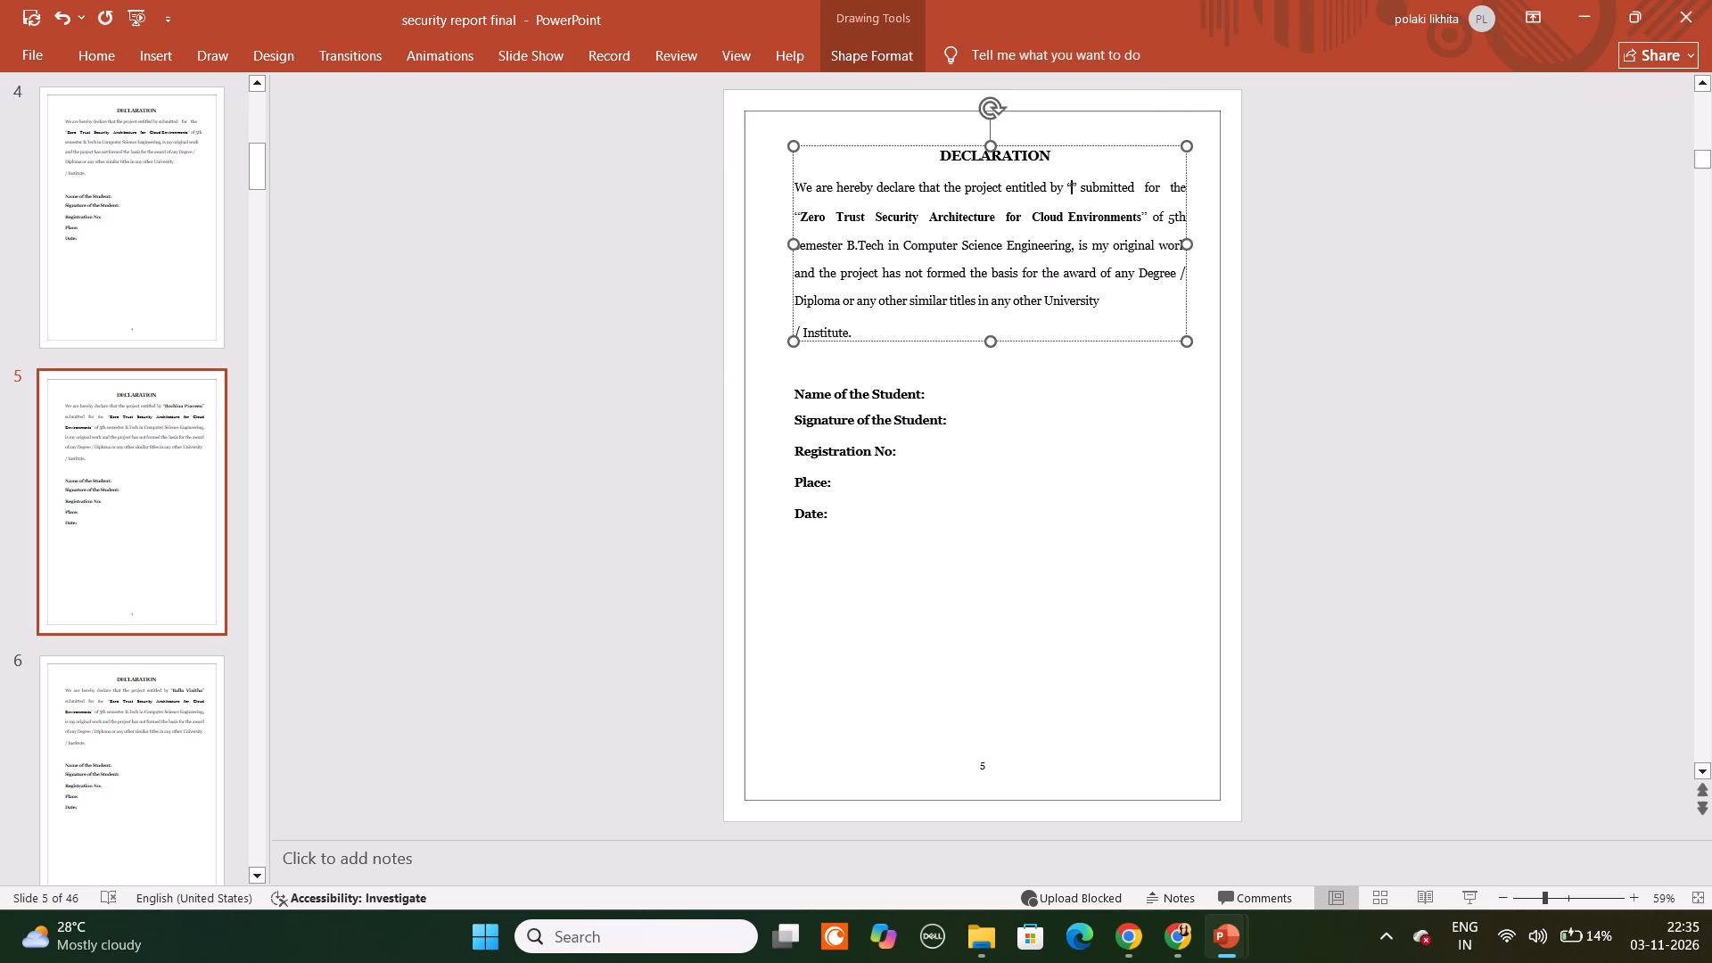
pyautogui.press('Right')
pyautogui.press('BackSpace')
pyautogui.press('BackSpace')
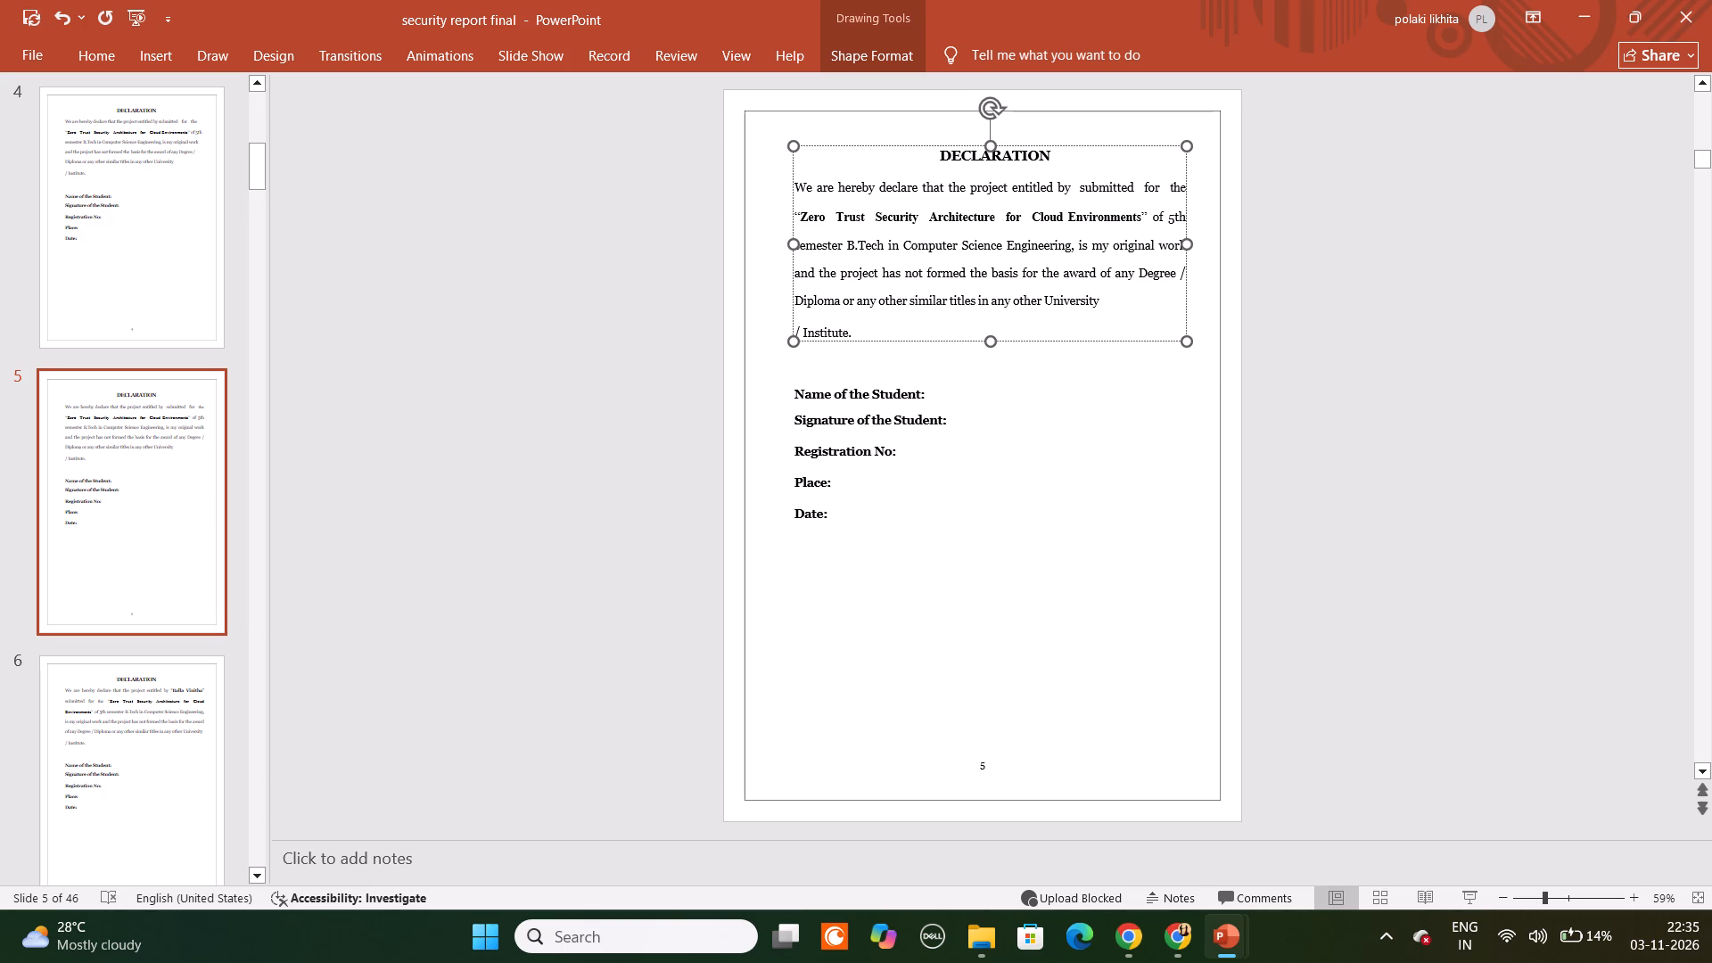
# Left-align the whole declaration paragraph on slide 5, from "We are hereby declare" through "/ Institute.".
pyautogui.moveTo(797, 189); pyautogui.dragTo(862, 330)
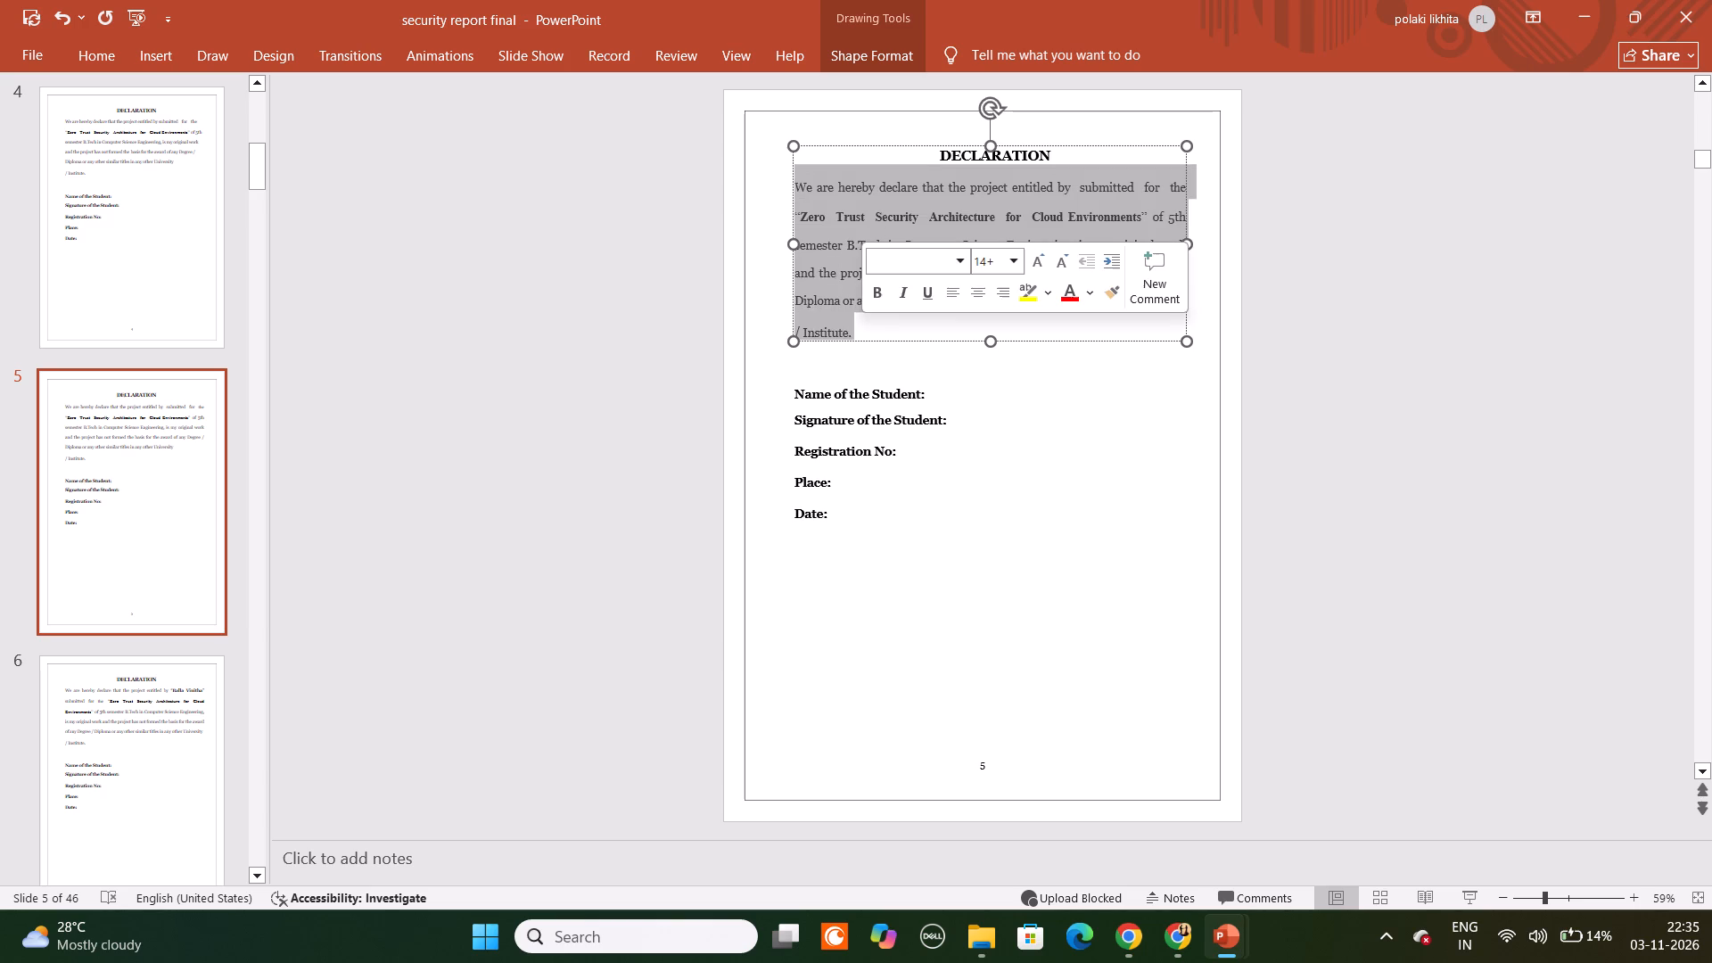
pyautogui.click(945, 305)
pyautogui.click(521, 457)
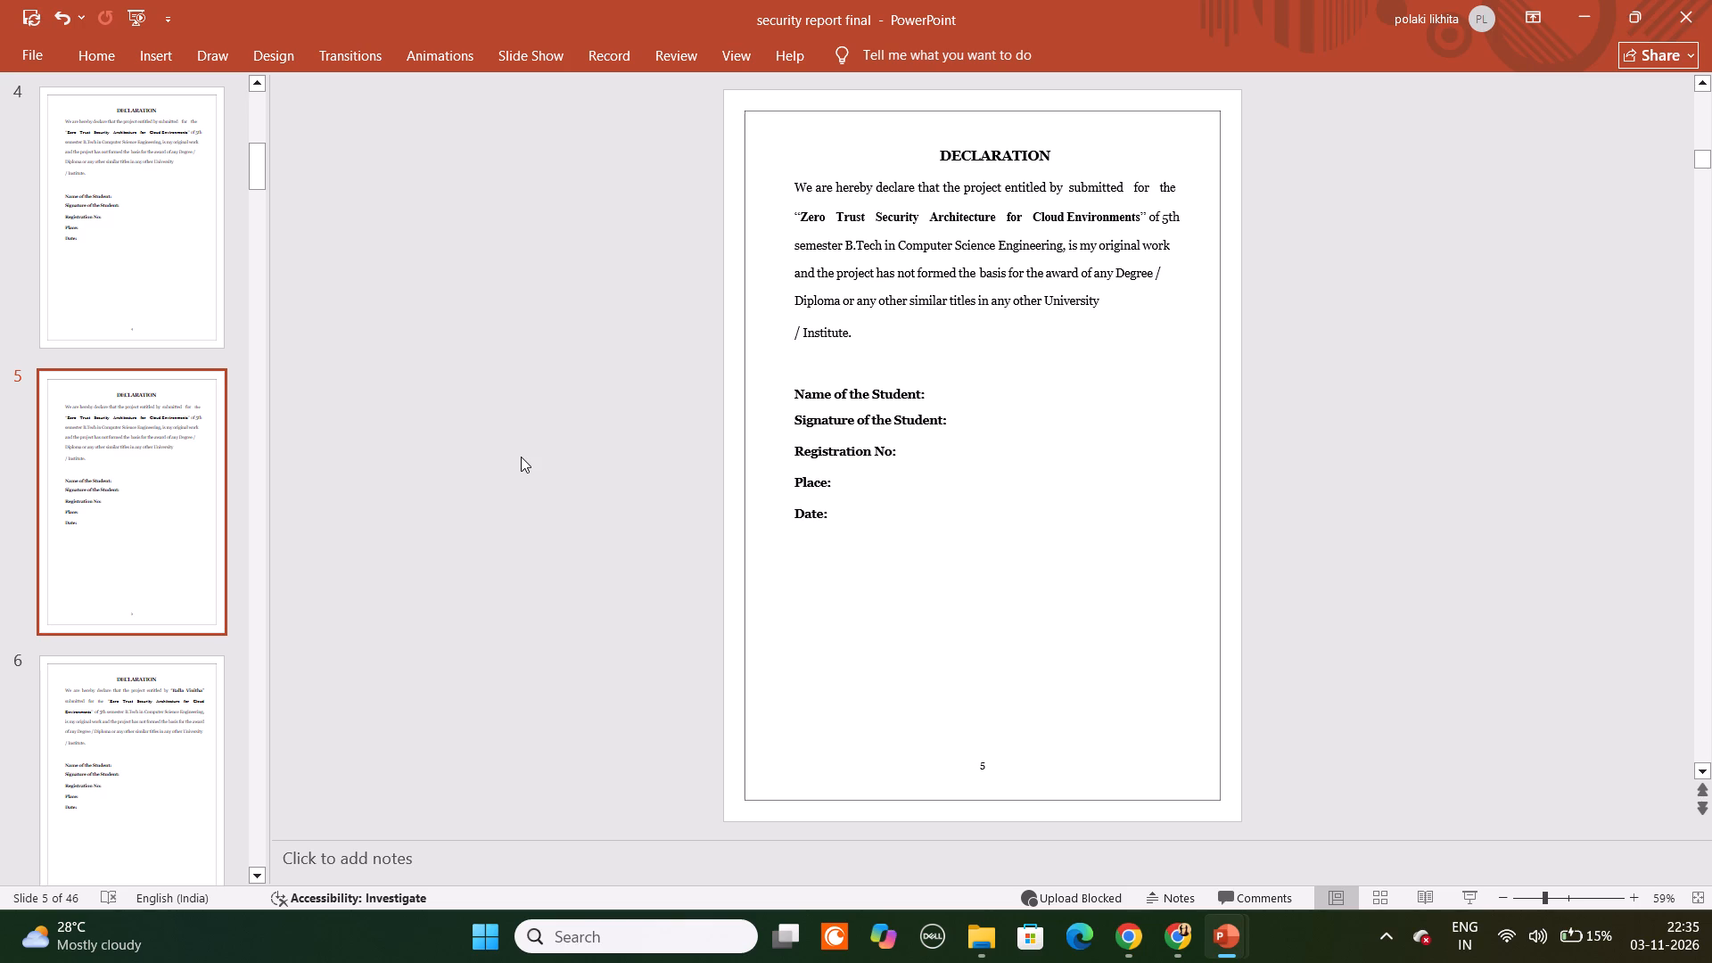
# Delete the student's name and its quotation marks from the declaration paragraph on slide 6.
pyautogui.click(173, 713)
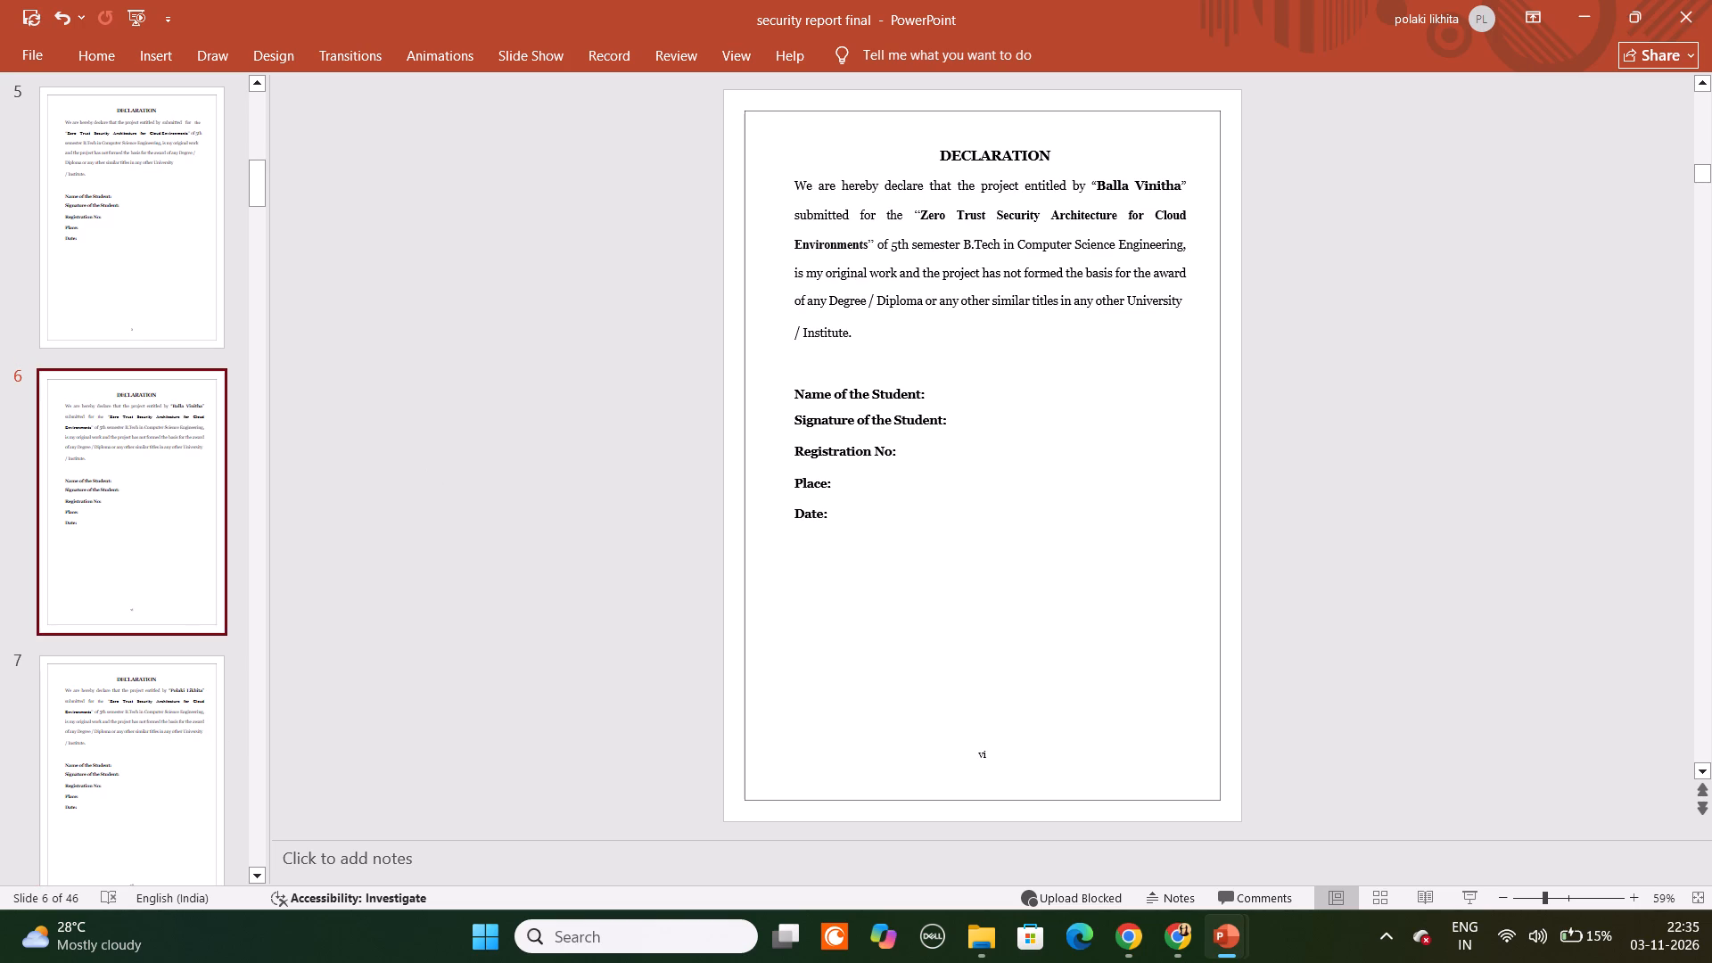
pyautogui.moveTo(1097, 186); pyautogui.dragTo(1163, 186)
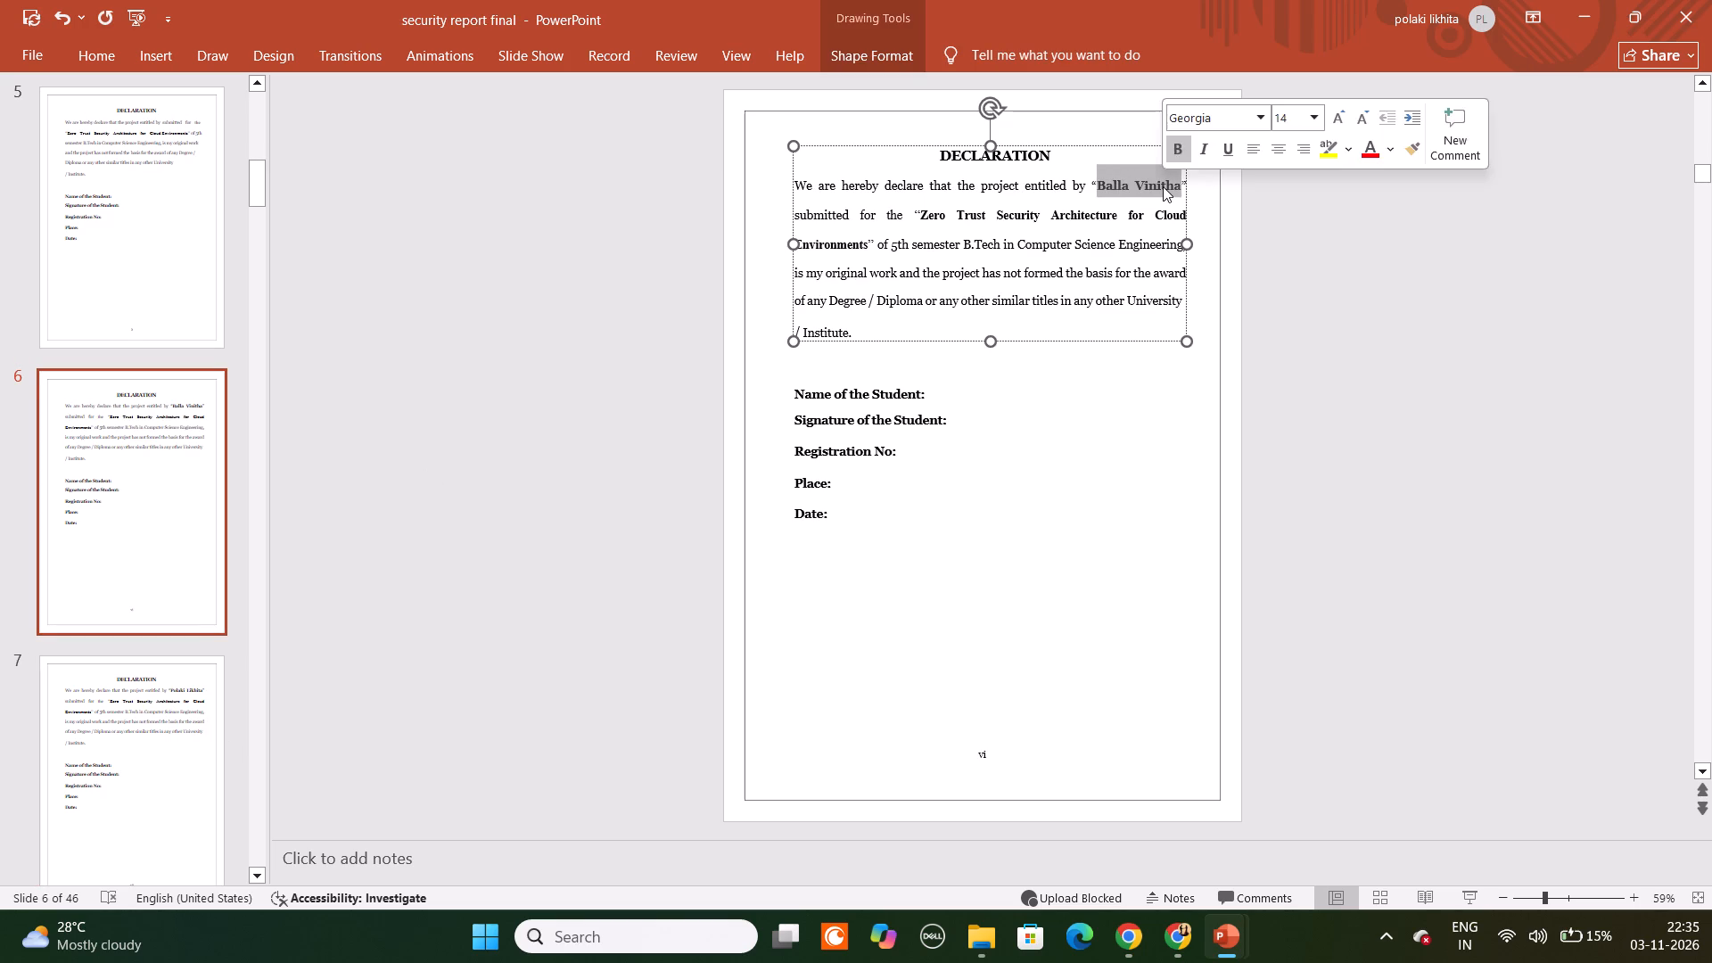
pyautogui.press('BackSpace')
pyautogui.press('Right')
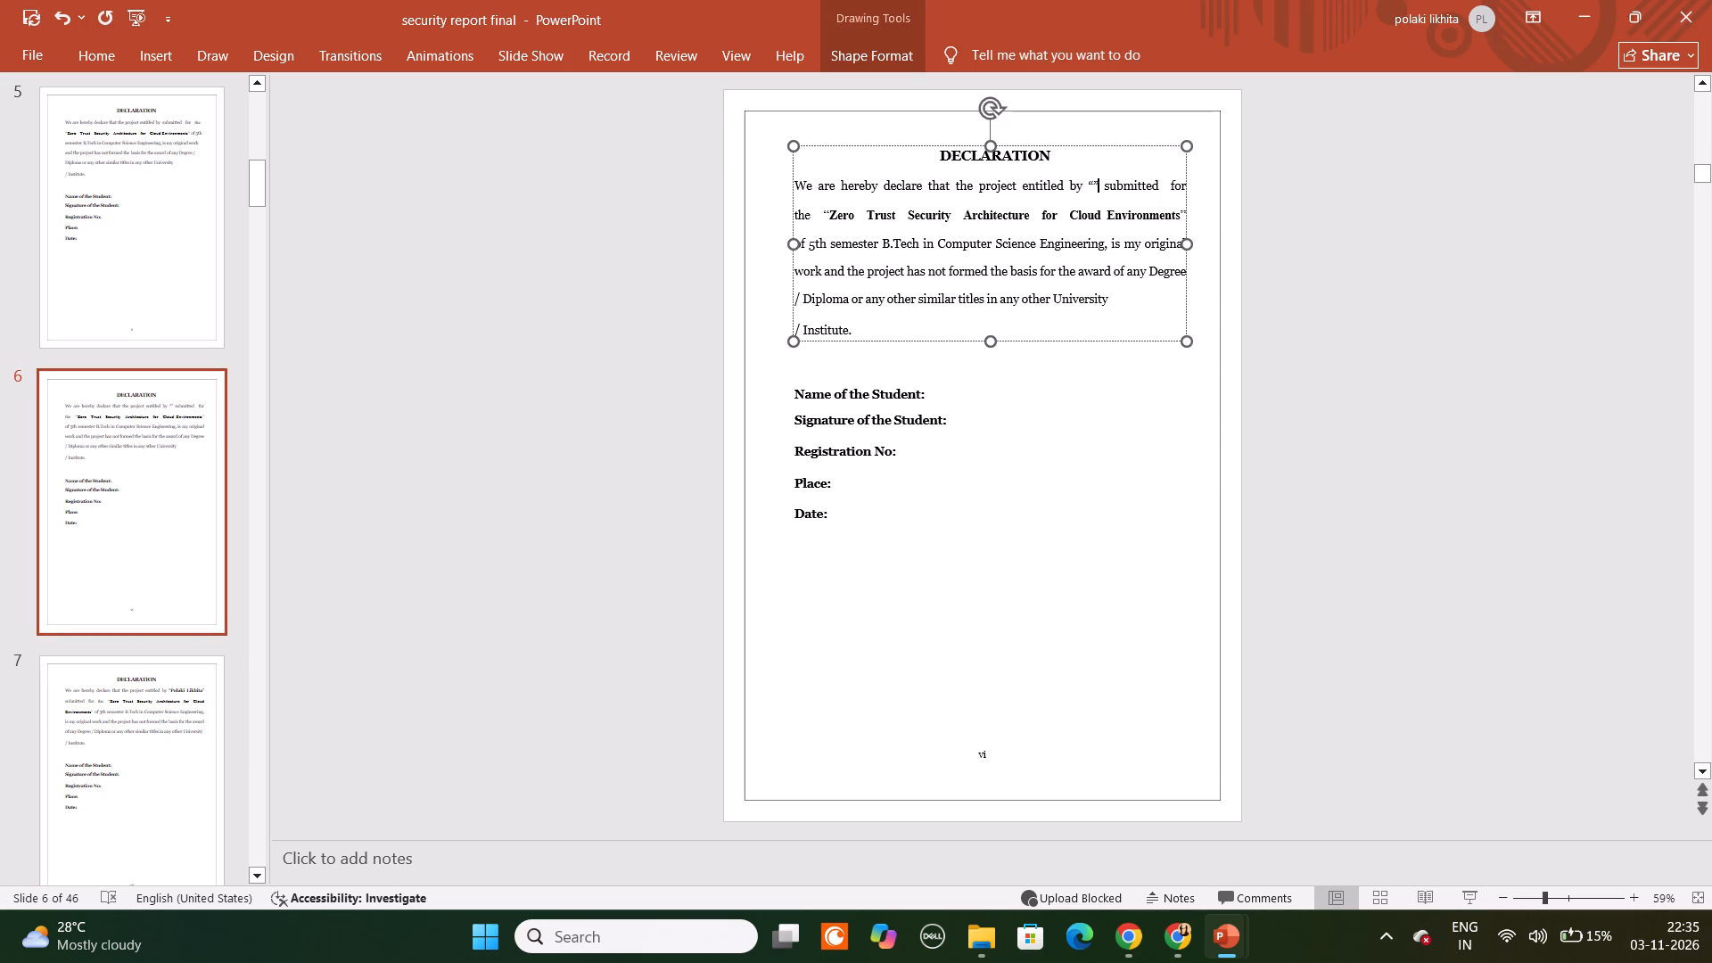
pyautogui.press('BackSpace')
pyautogui.press('BackSpace')
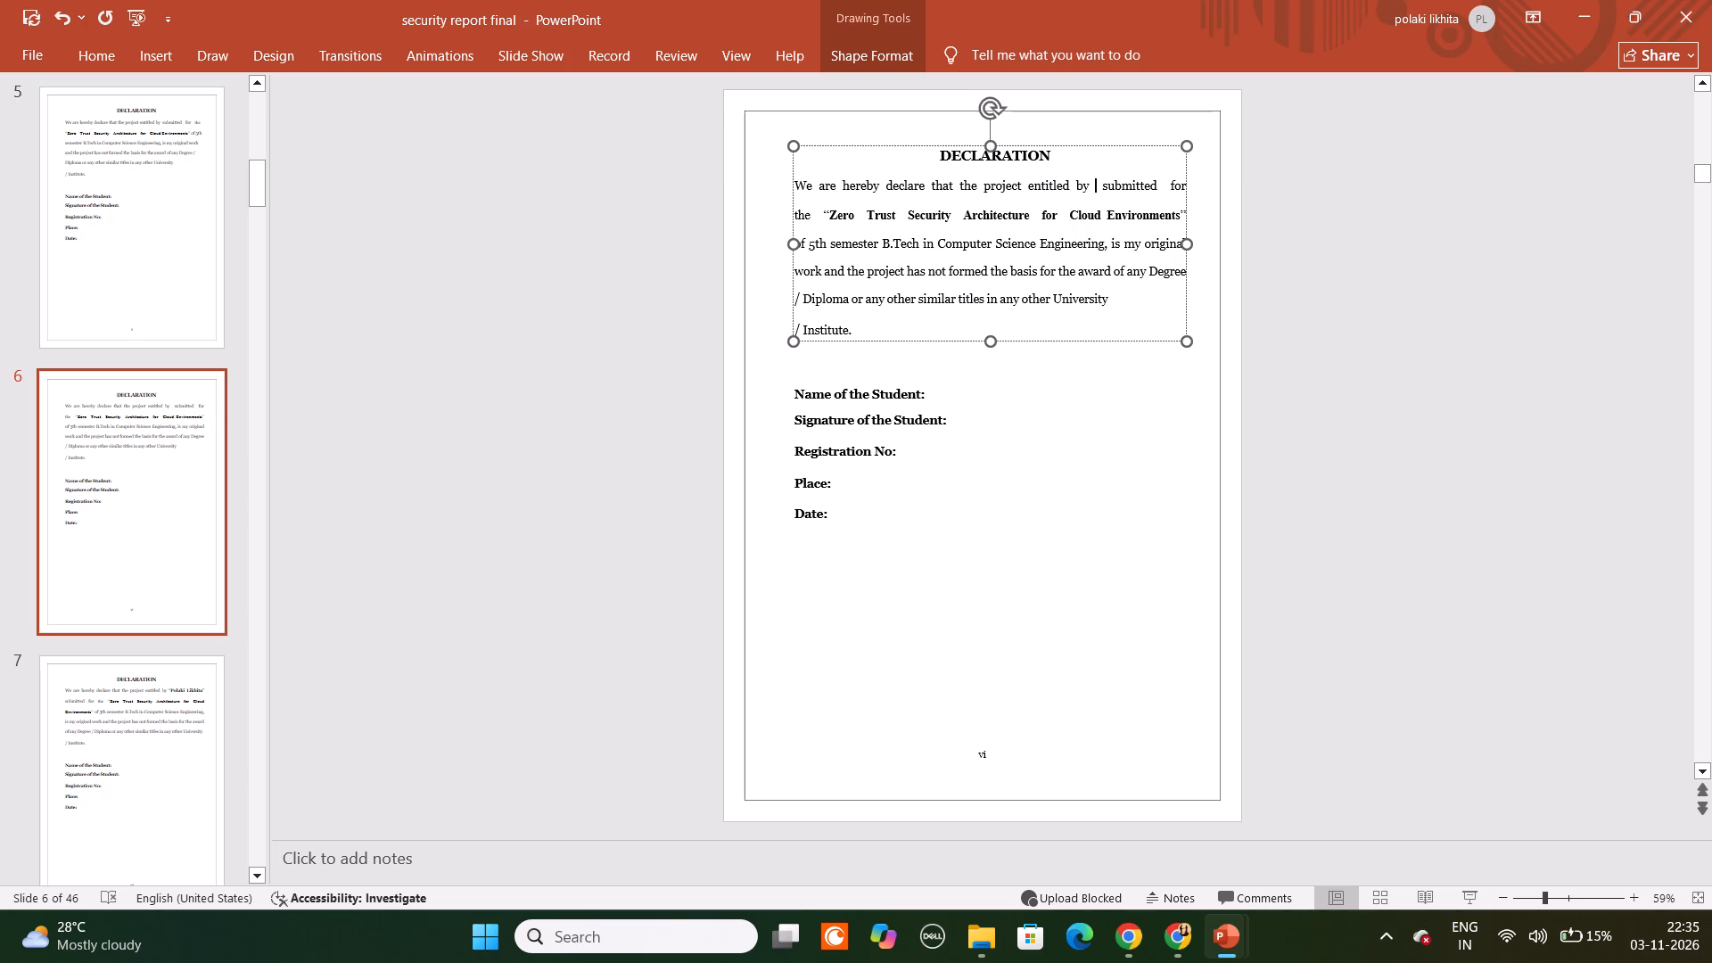
# Left-align the whole declaration paragraph on slide 6, from "We are hereby declare" through "/ Institute.".
pyautogui.moveTo(796, 185); pyautogui.dragTo(845, 324)
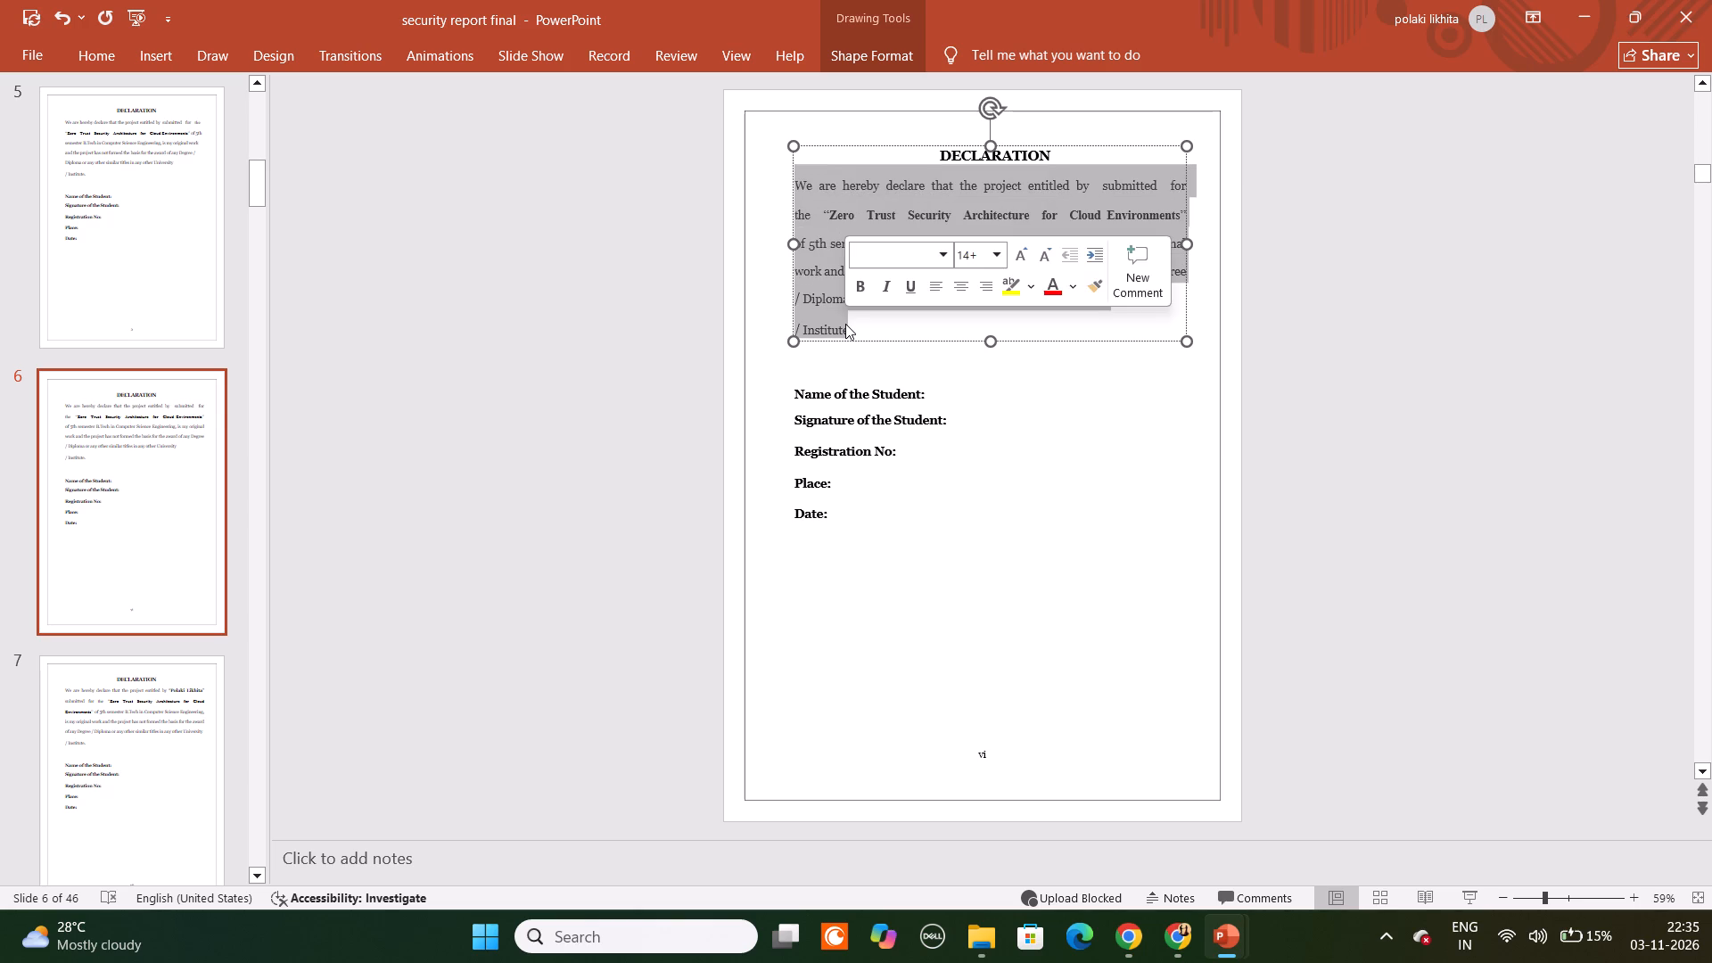
pyautogui.click(929, 283)
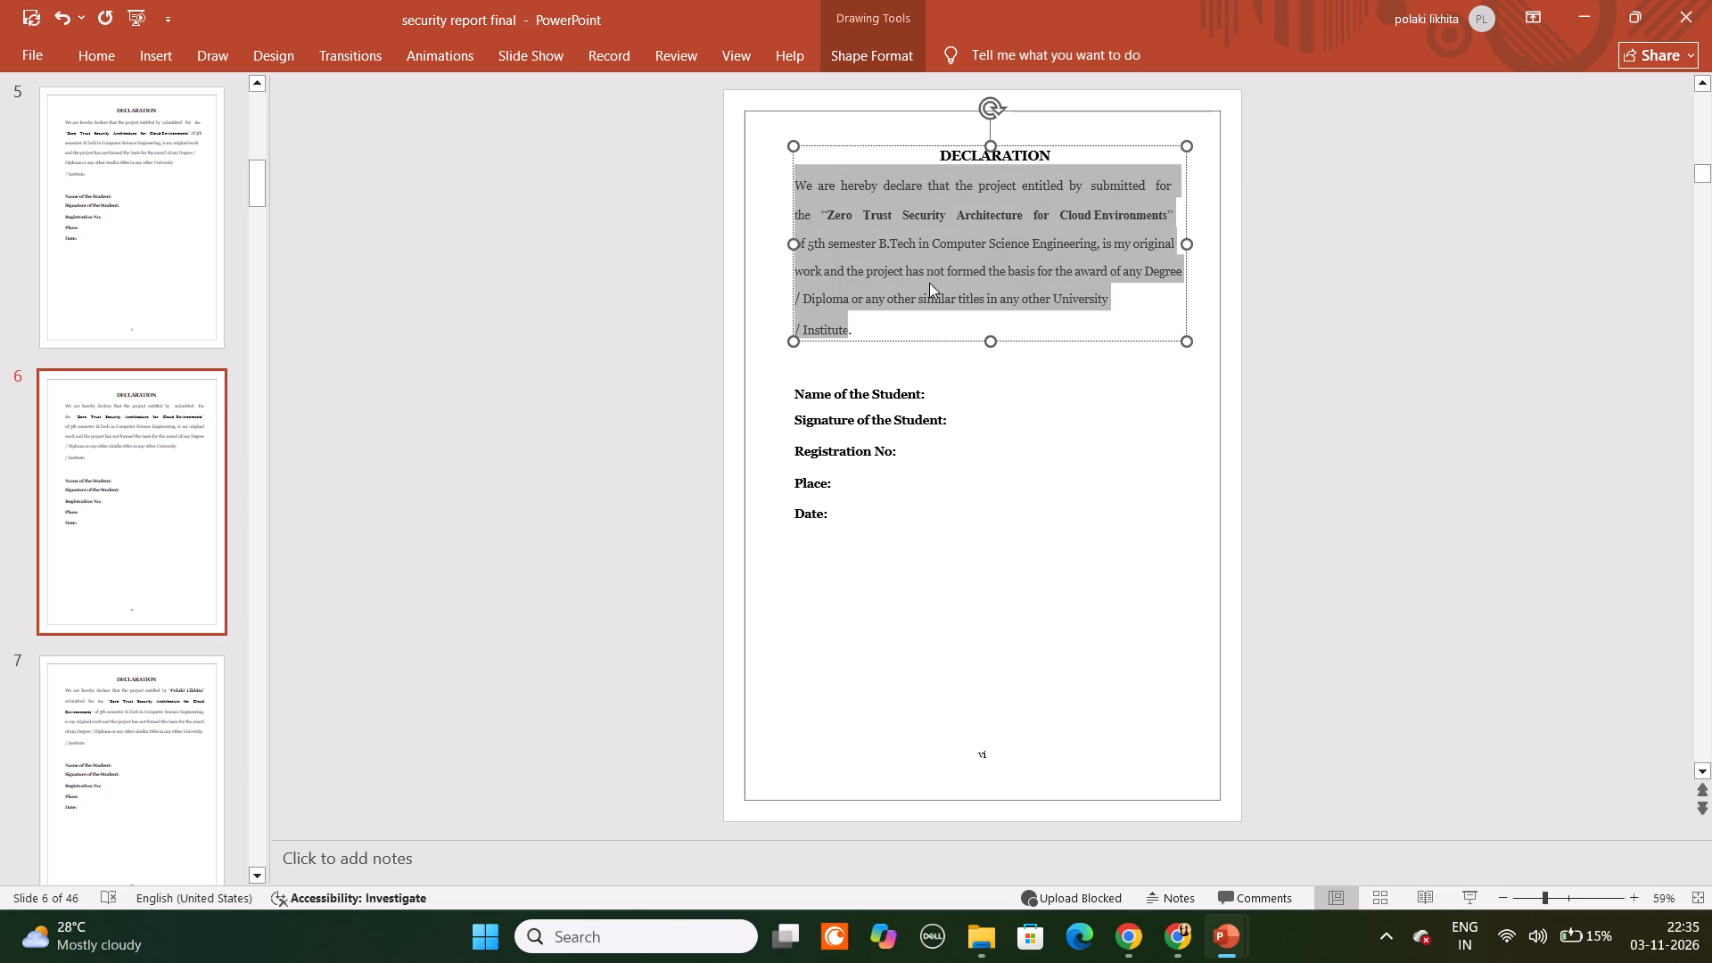
pyautogui.click(563, 343)
# Delete the student's name and its quotation marks from the declaration paragraph on slide 7.
pyautogui.press('Down')
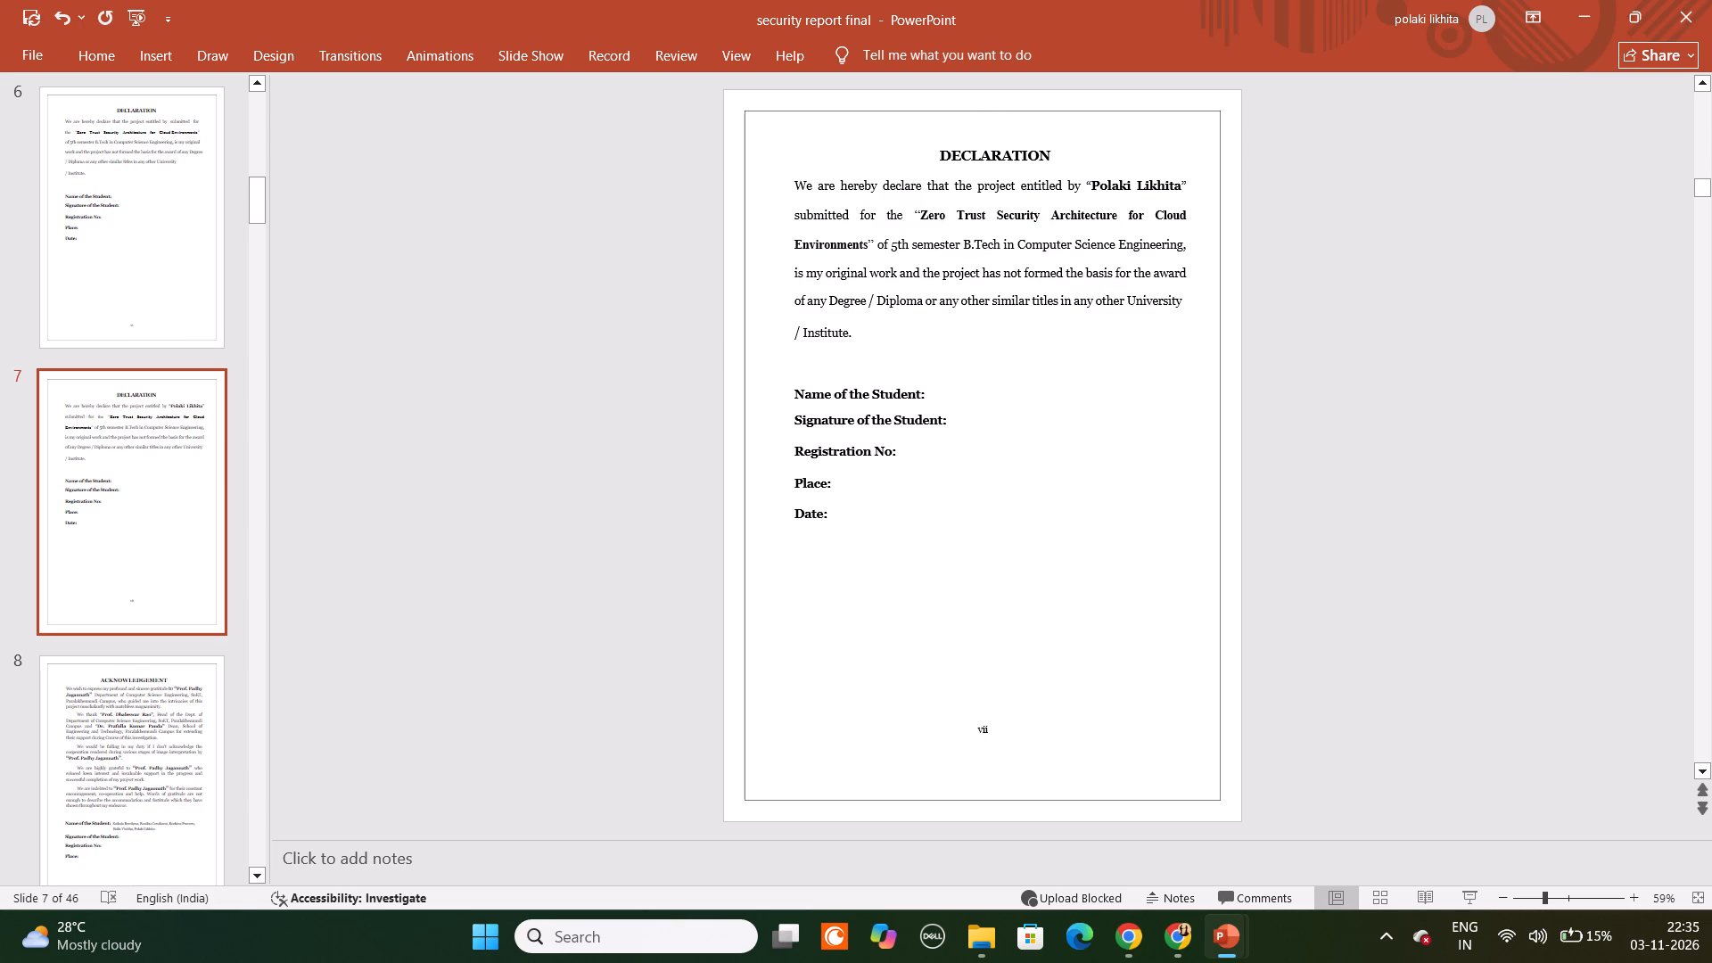
pyautogui.moveTo(1093, 186); pyautogui.dragTo(1173, 193)
pyautogui.press('BackSpace')
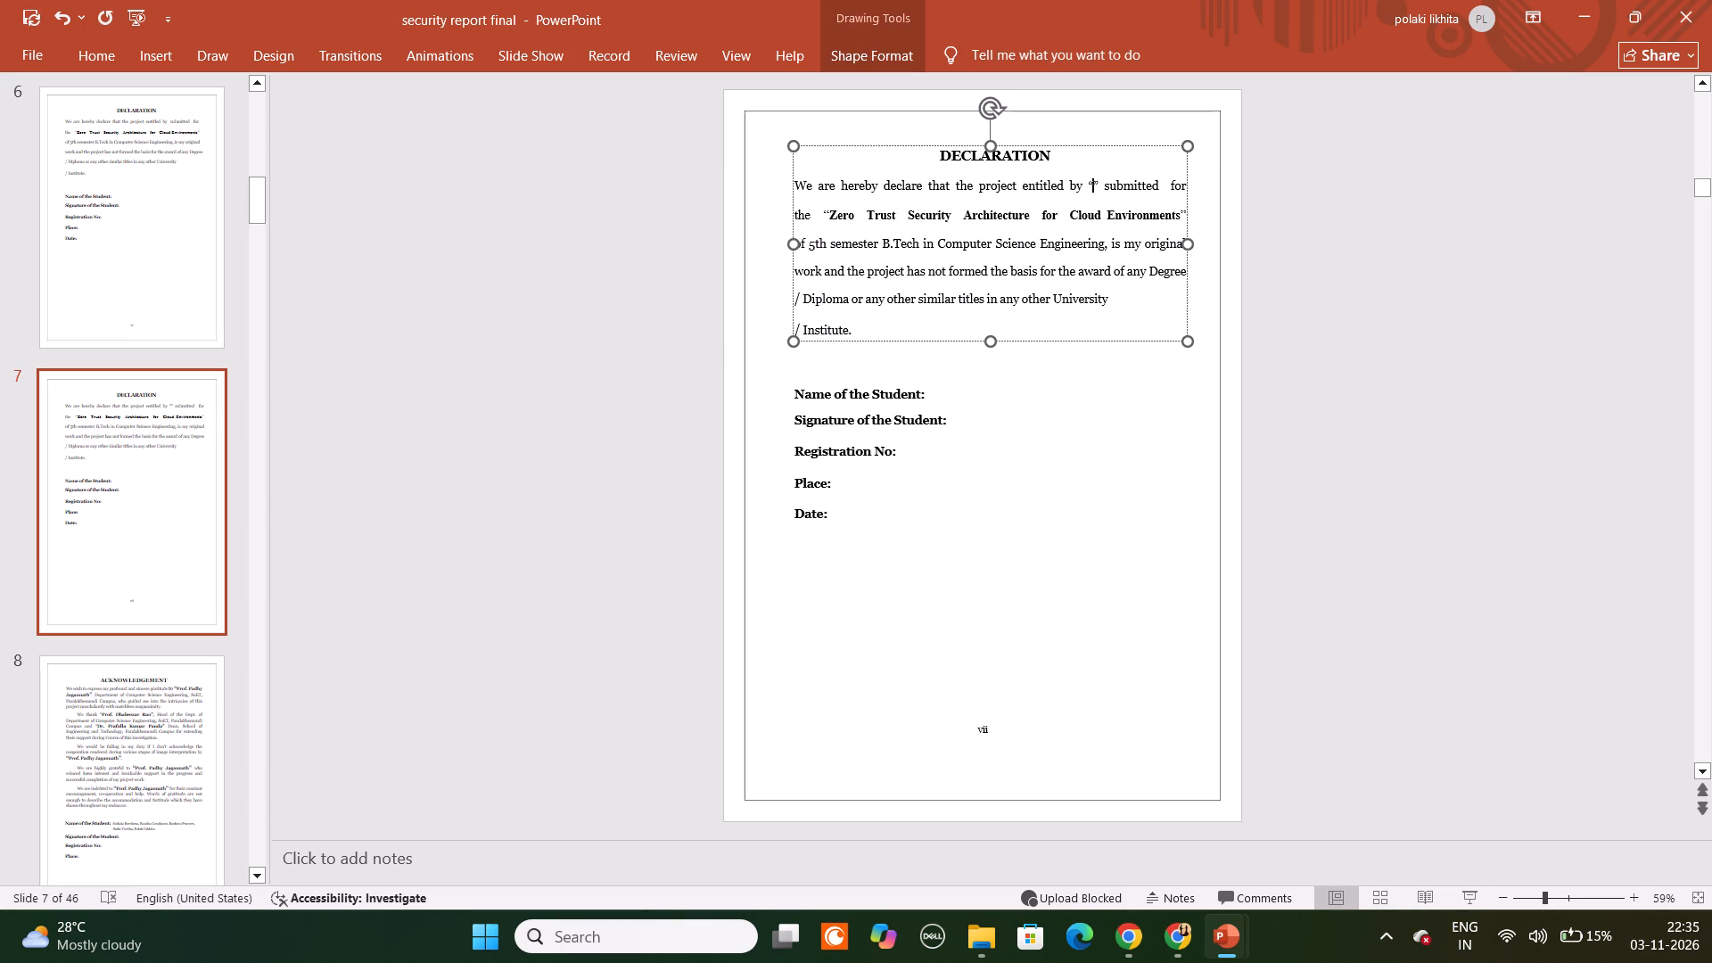
pyautogui.press('Right')
pyautogui.press('BackSpace')
pyautogui.press('BackSpace')
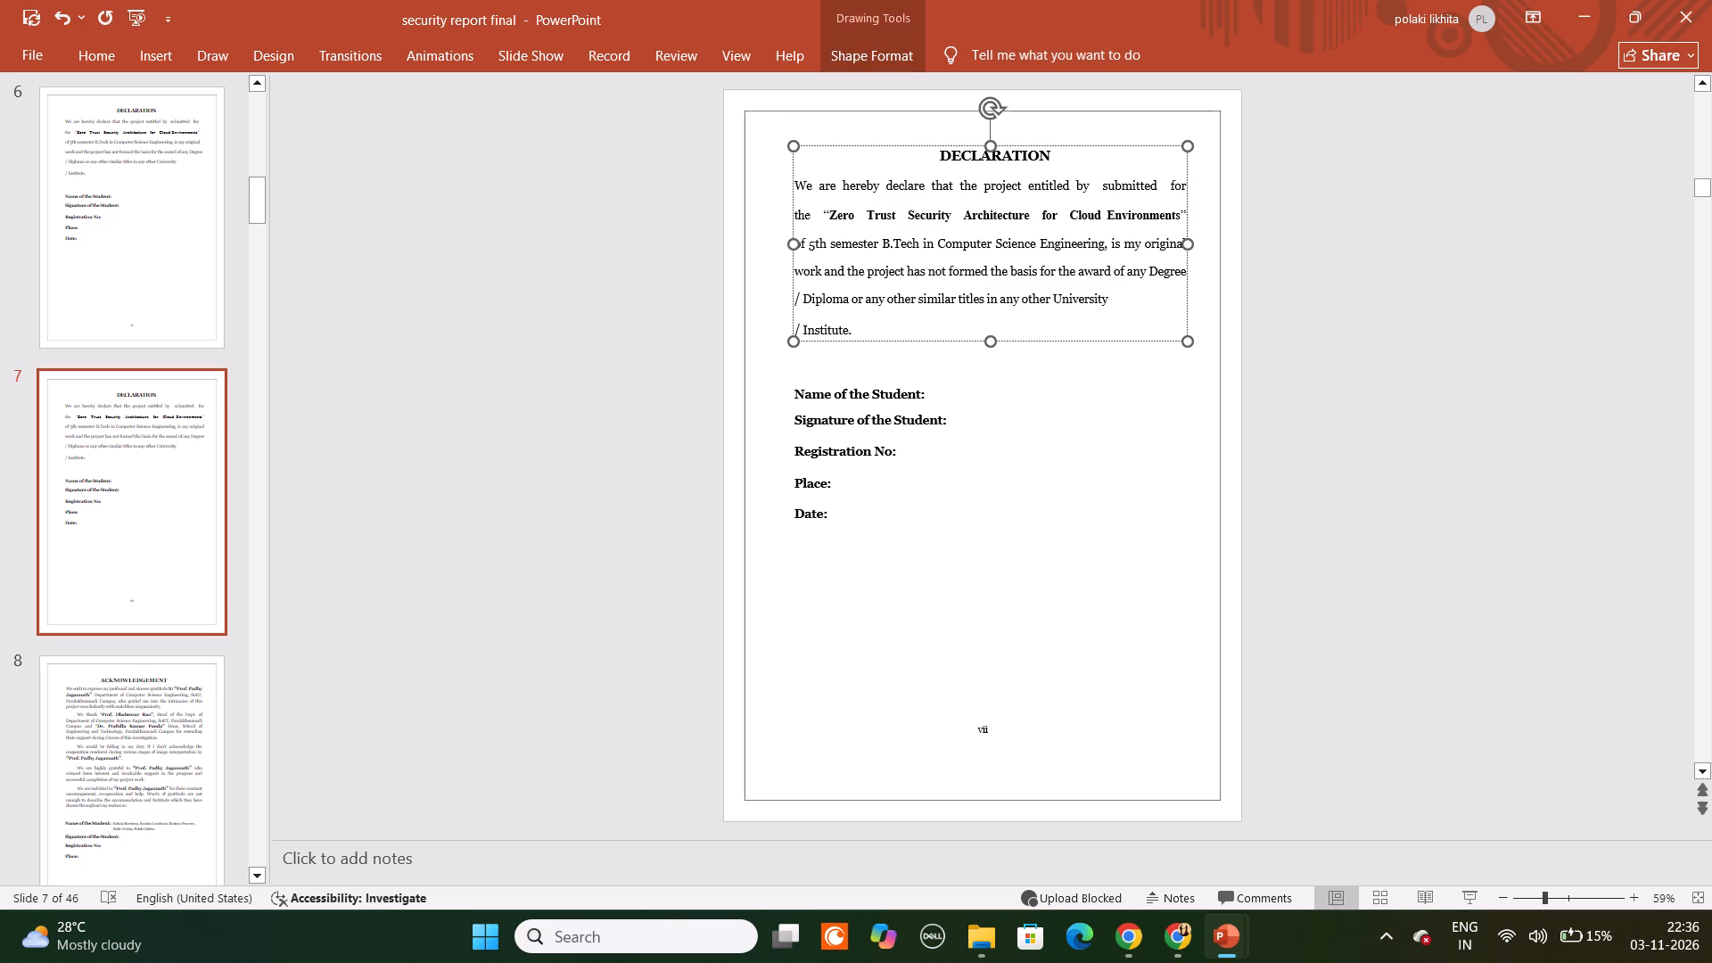
# Left-align the whole declaration paragraph on slide 7, from "We are hereby declare" through "/ Institute.".
pyautogui.moveTo(798, 186); pyautogui.dragTo(853, 340)
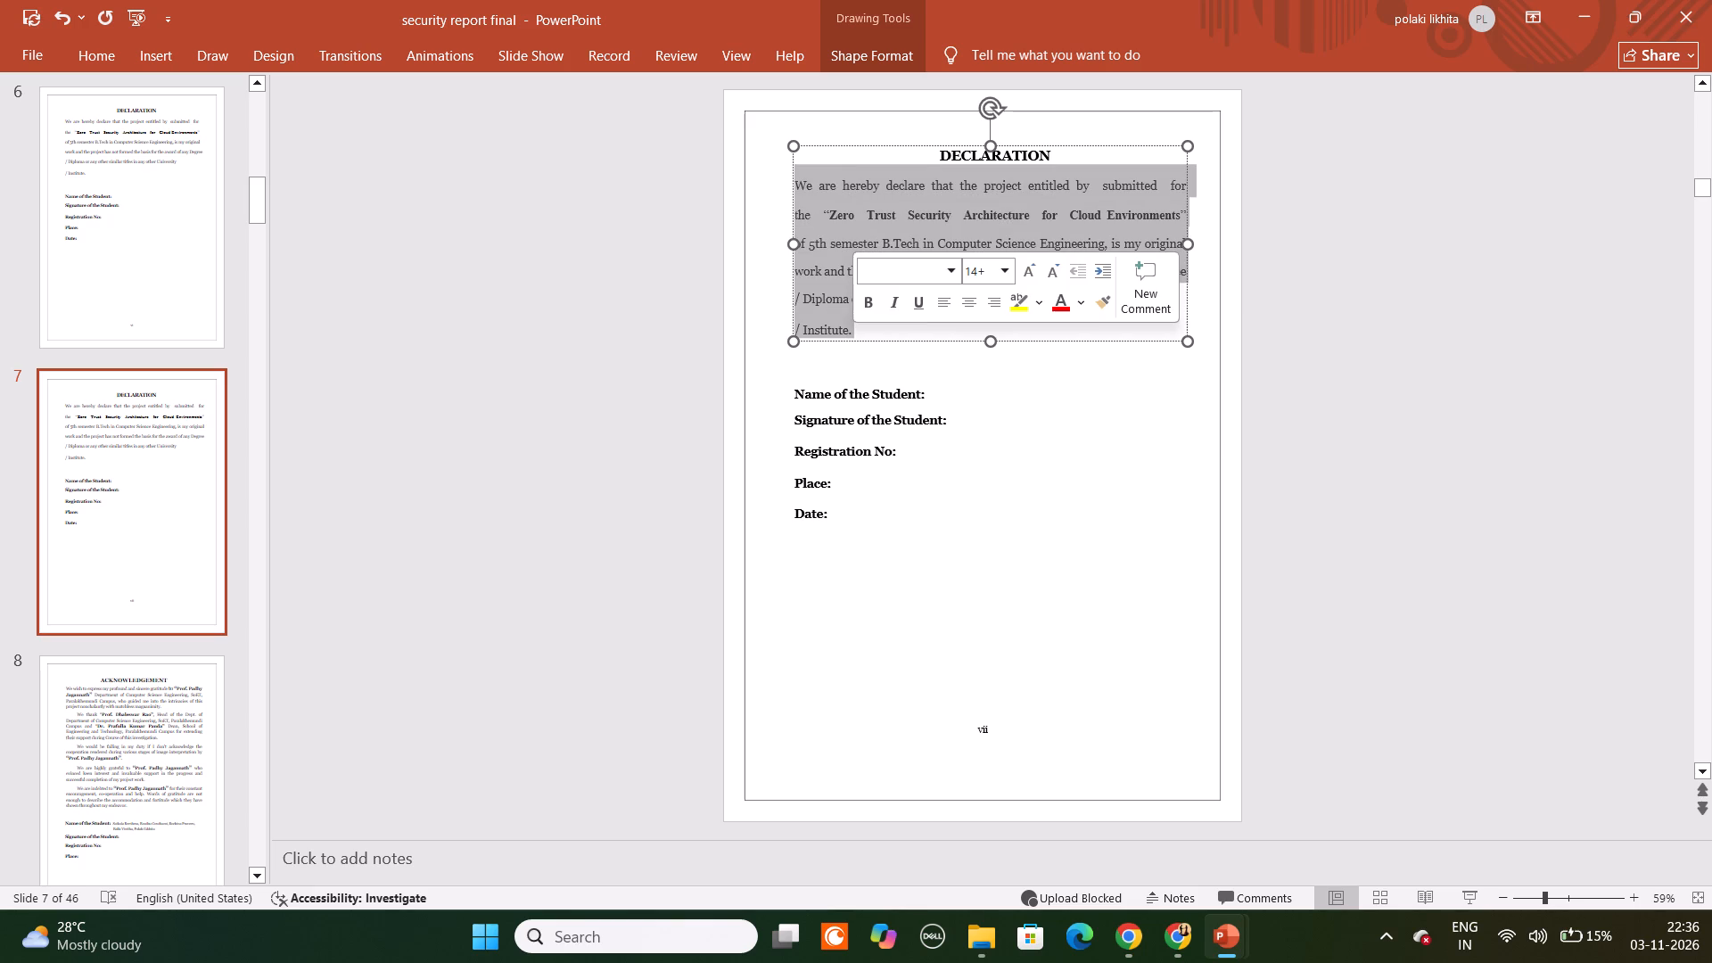
pyautogui.moveTo(958, 309); pyautogui.dragTo(957, 309)
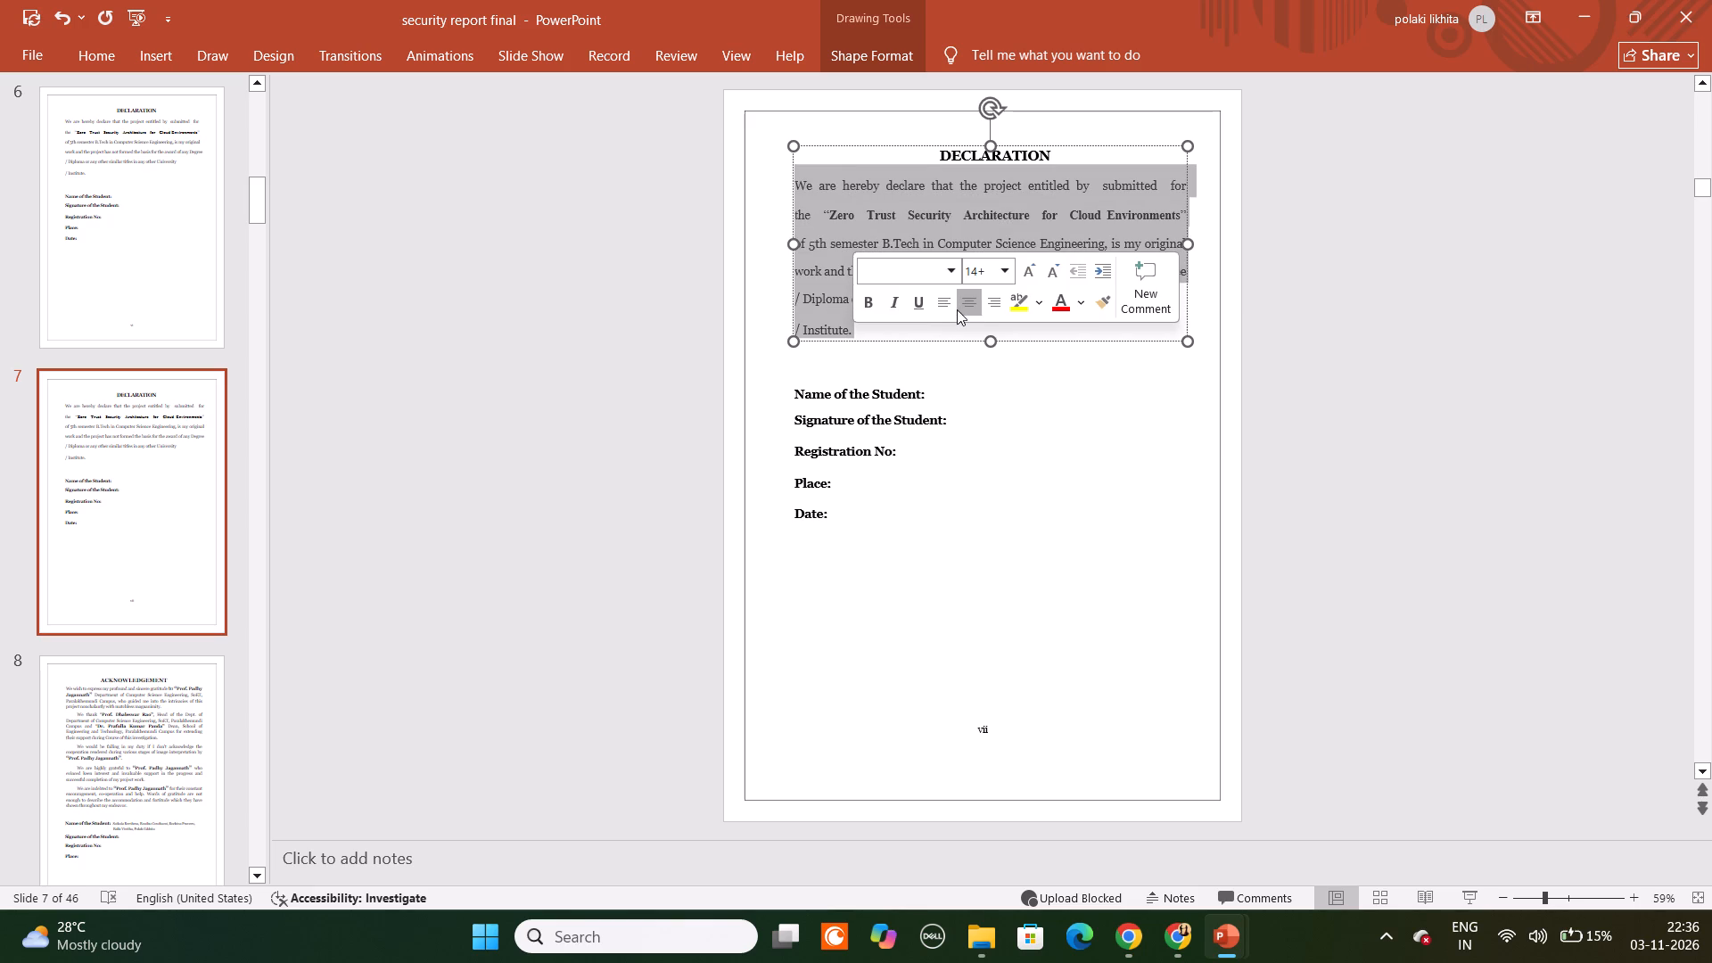
pyautogui.moveTo(957, 309); pyautogui.dragTo(940, 309)
pyautogui.click(941, 308)
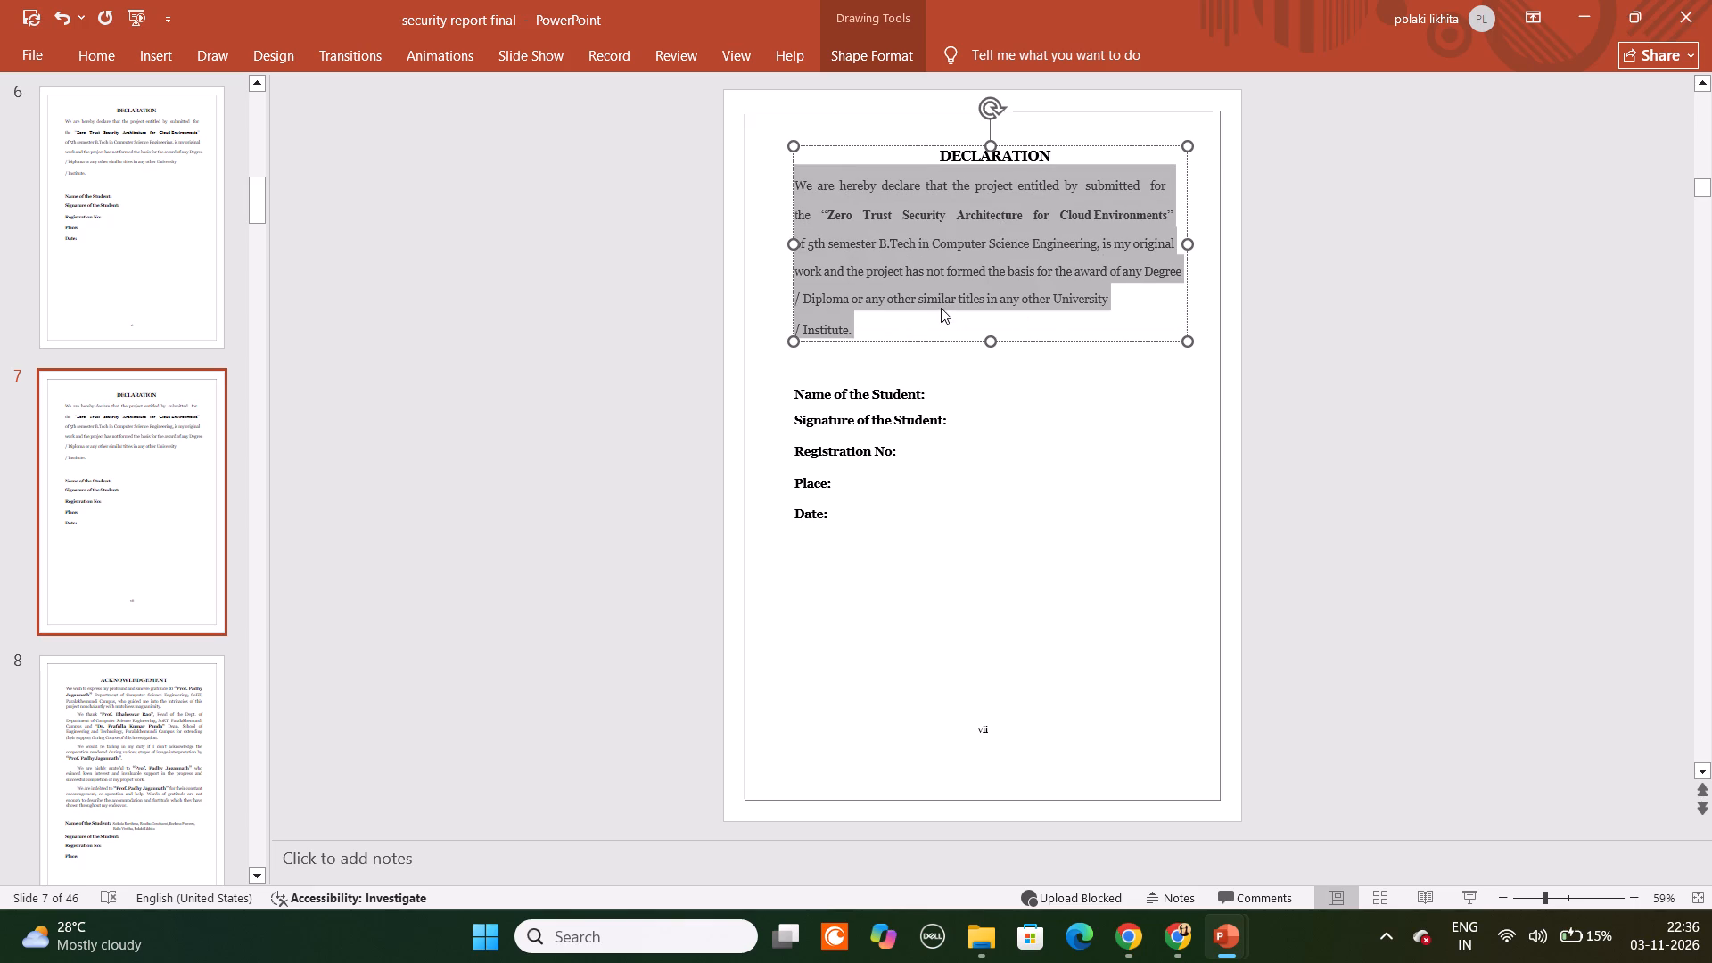
pyautogui.click(539, 392)
# Left-align all the acknowledgement paragraphs on slide 8, from "We wish to express" through "throughout my endeavor.".
pyautogui.press('Down')
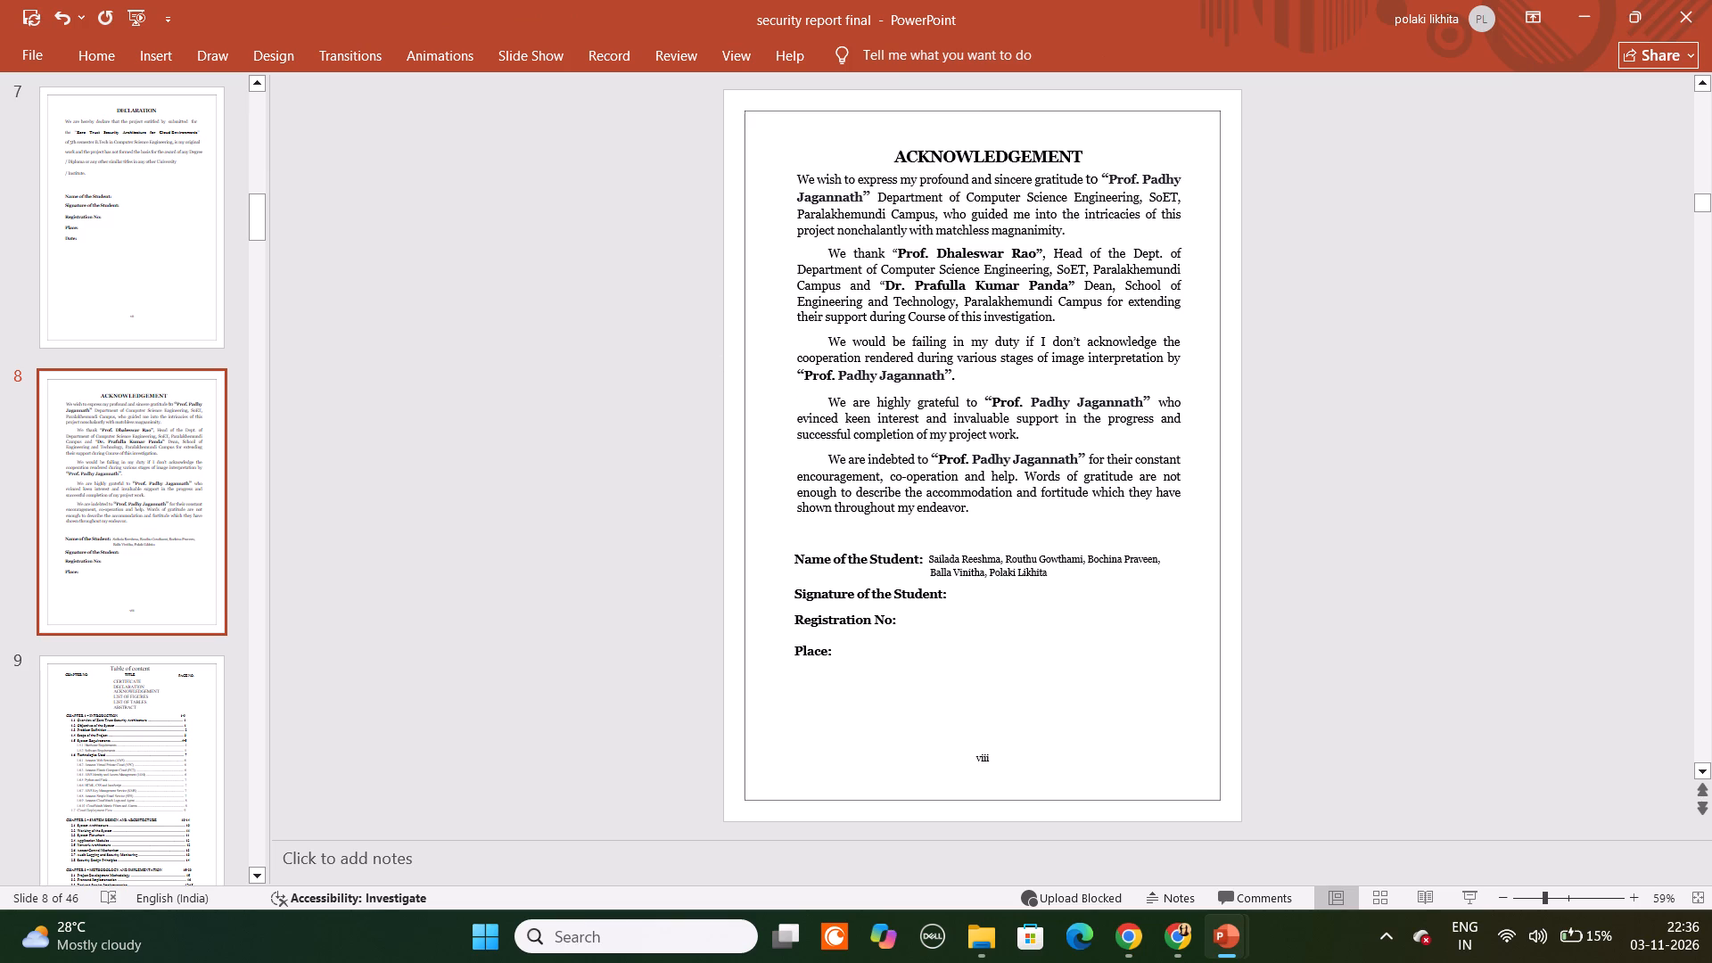
pyautogui.moveTo(799, 181); pyautogui.dragTo(938, 541)
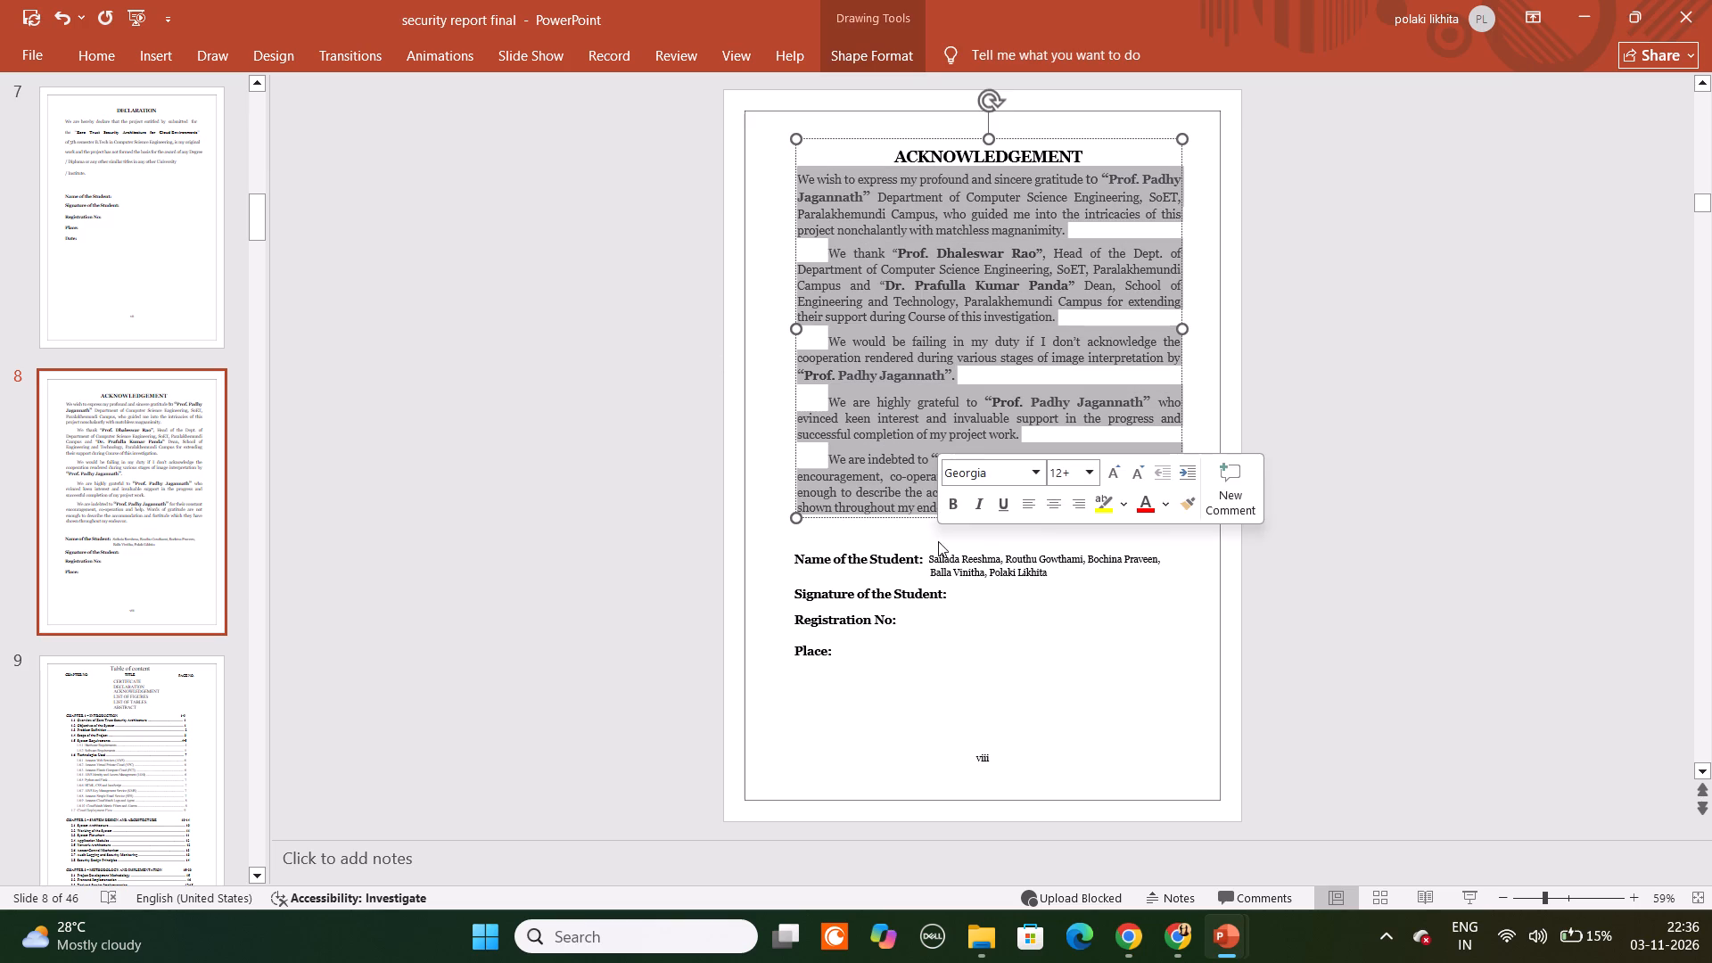
pyautogui.click(1033, 507)
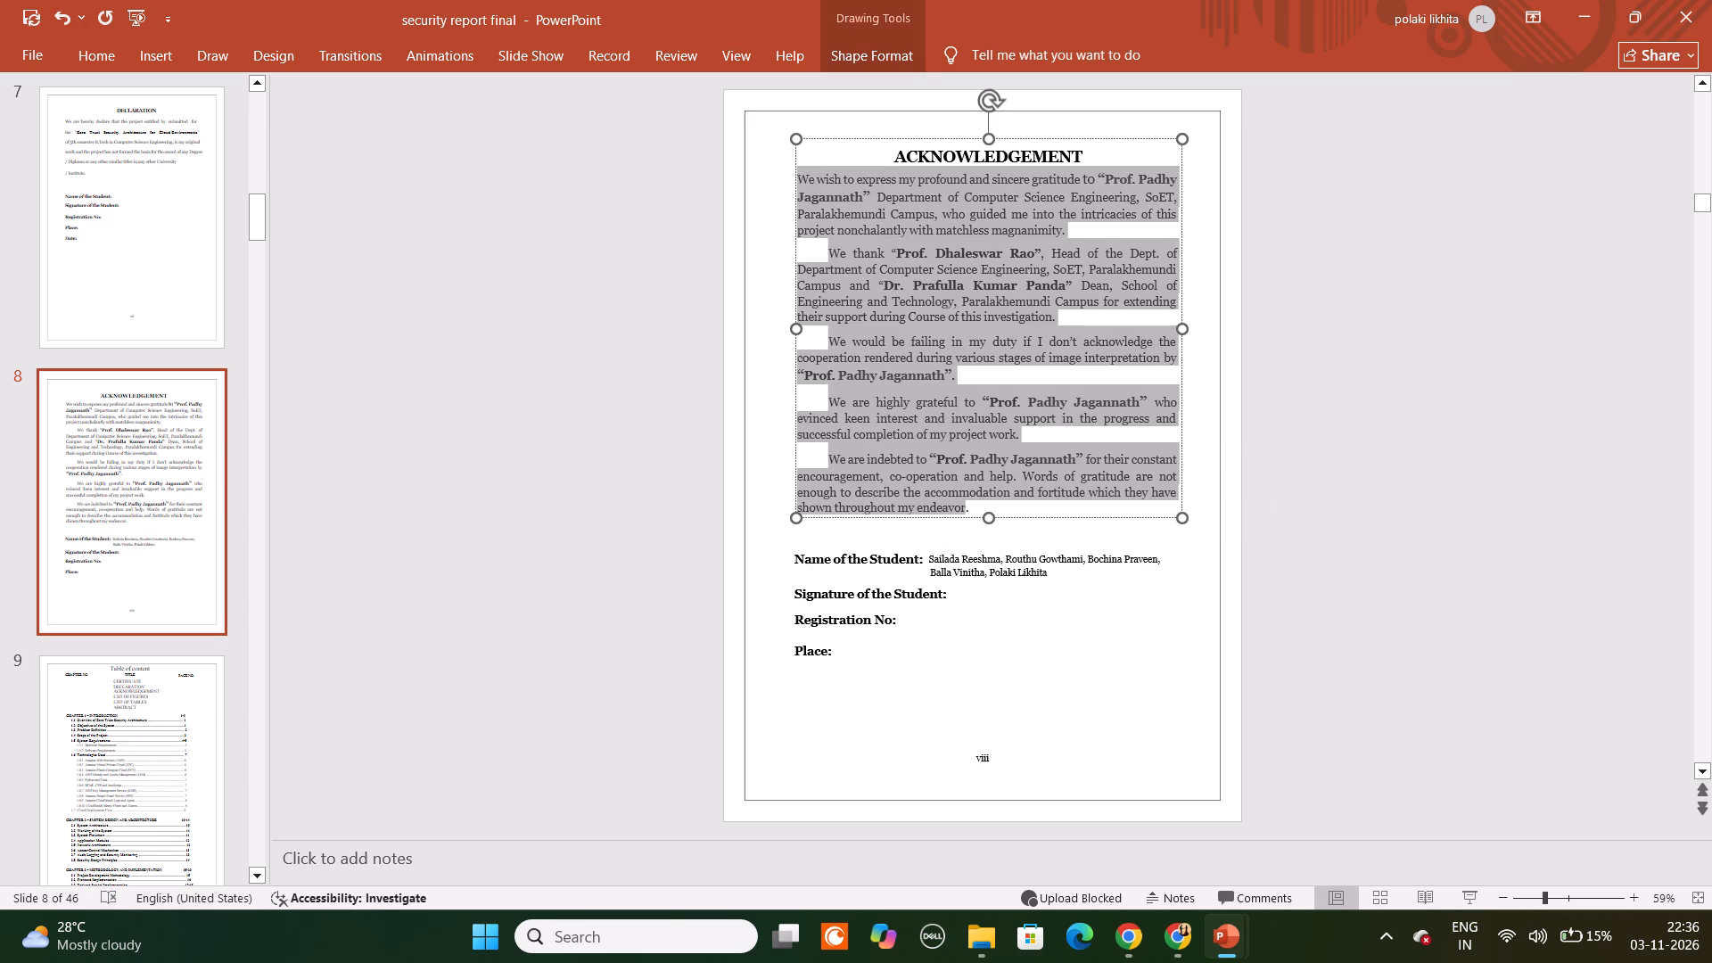
pyautogui.click(559, 523)
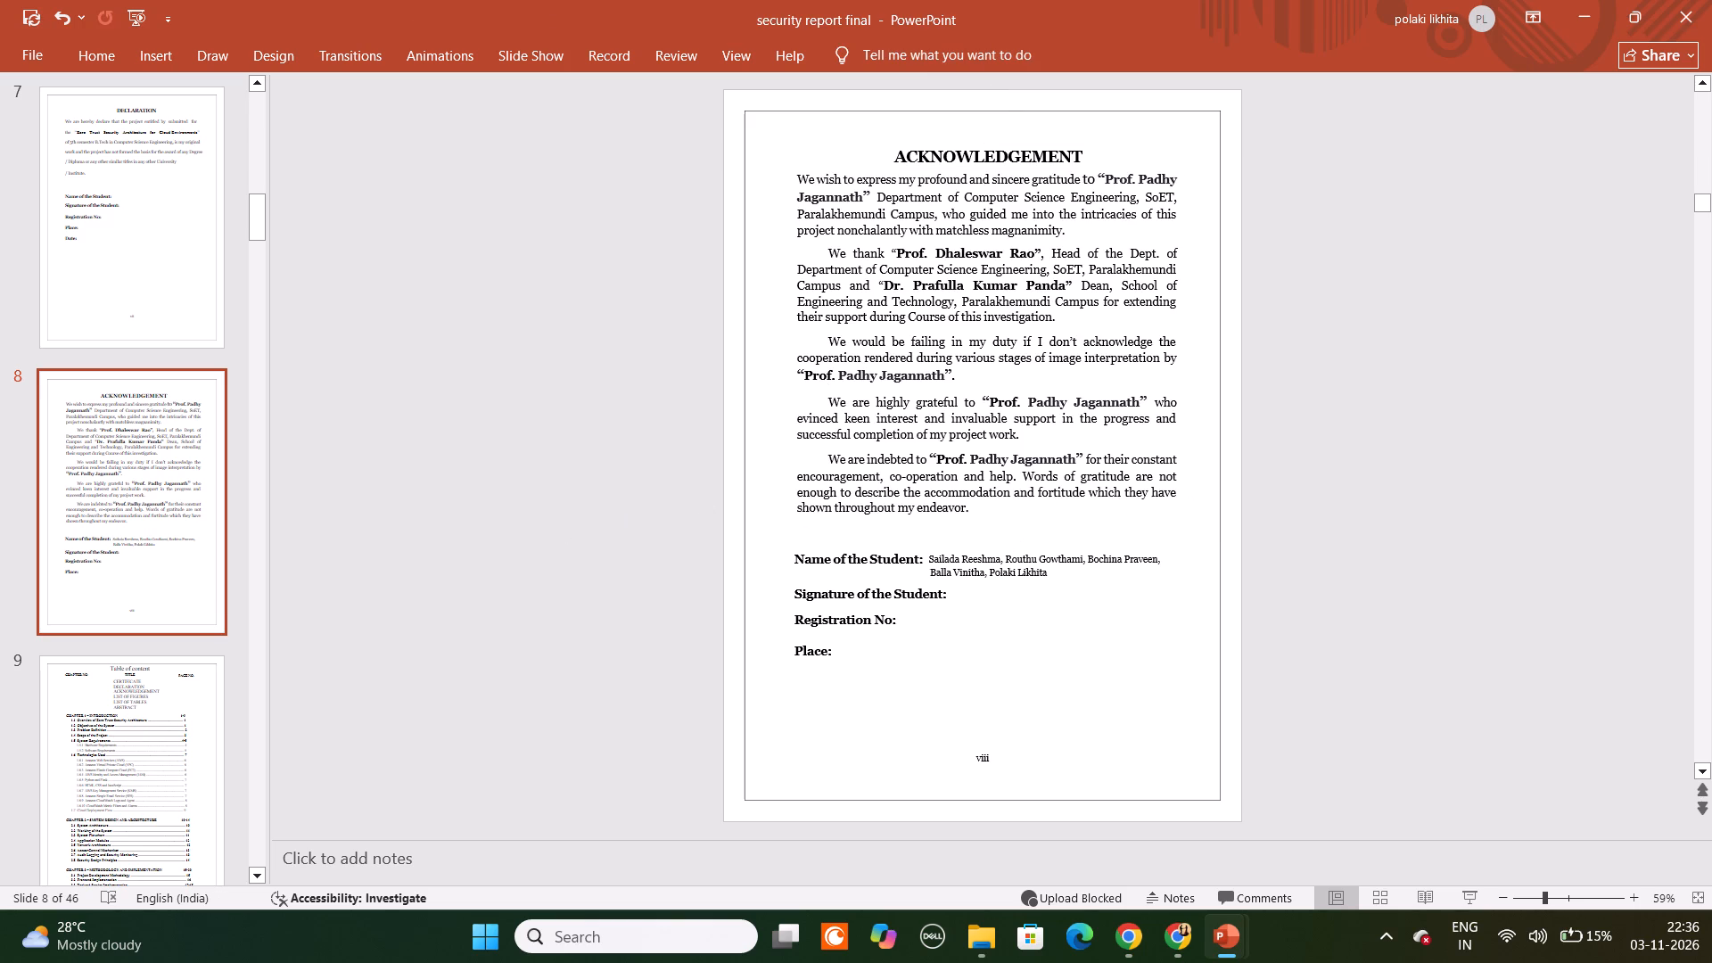
# Delete the list of student names after "Name of the Student:" on the acknowledgement slide.
pyautogui.moveTo(933, 560); pyautogui.dragTo(970, 574)
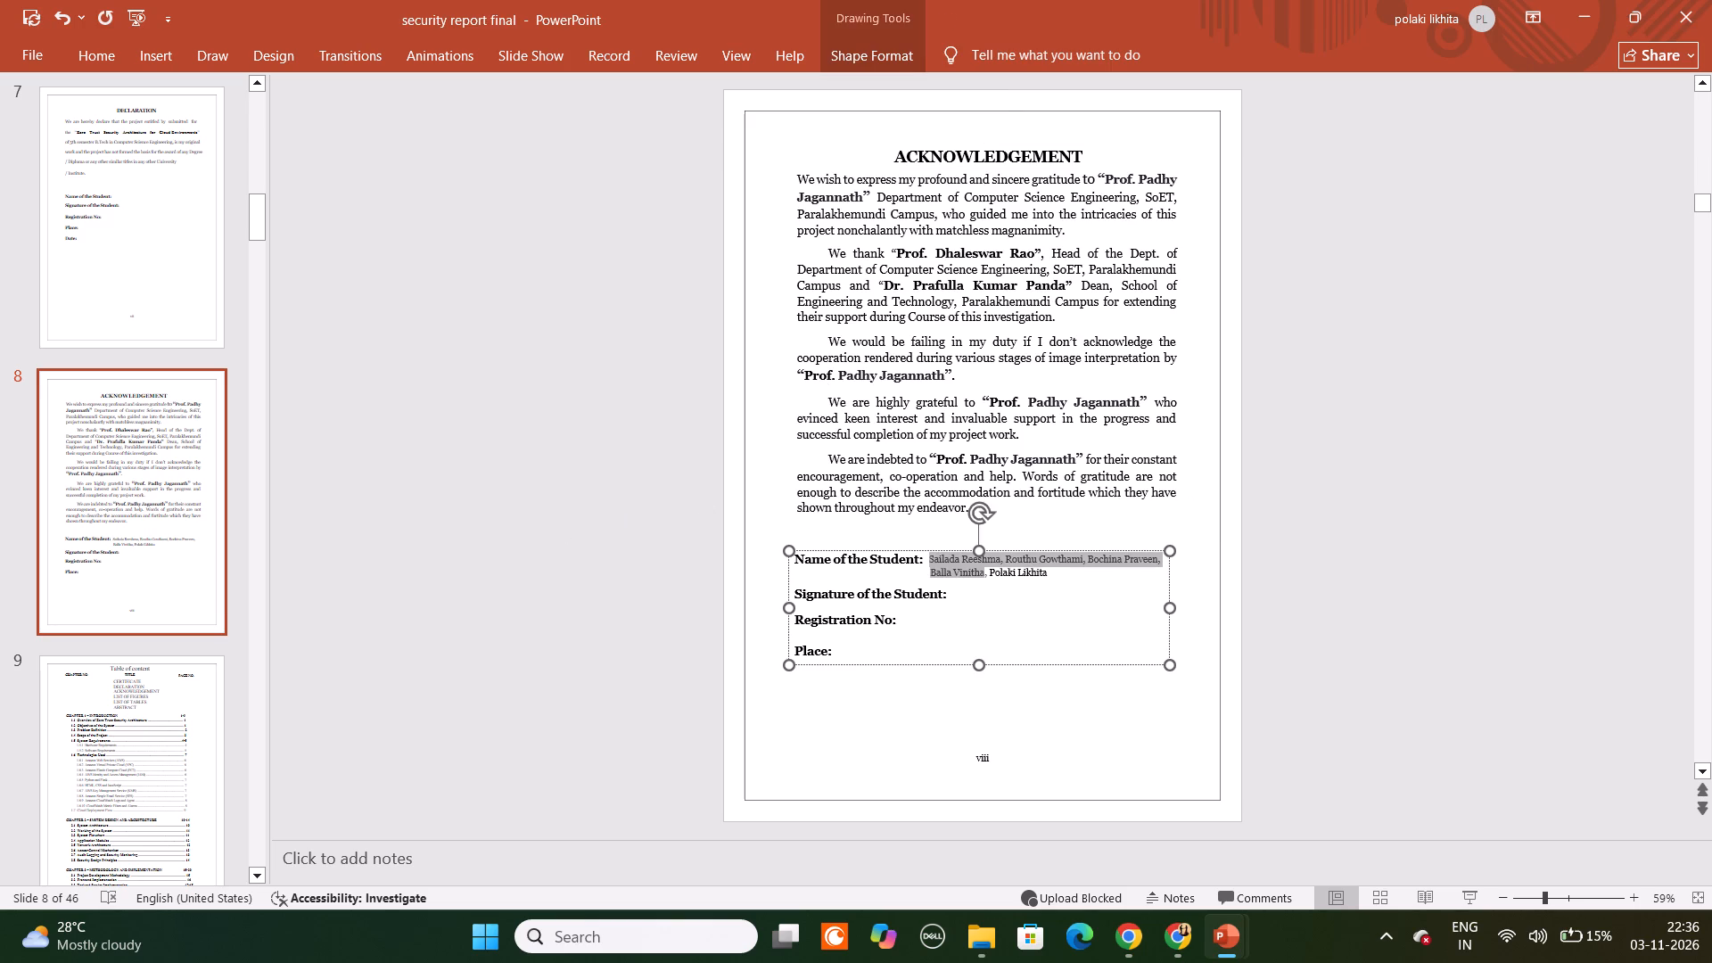
pyautogui.moveTo(970, 574); pyautogui.dragTo(1066, 576)
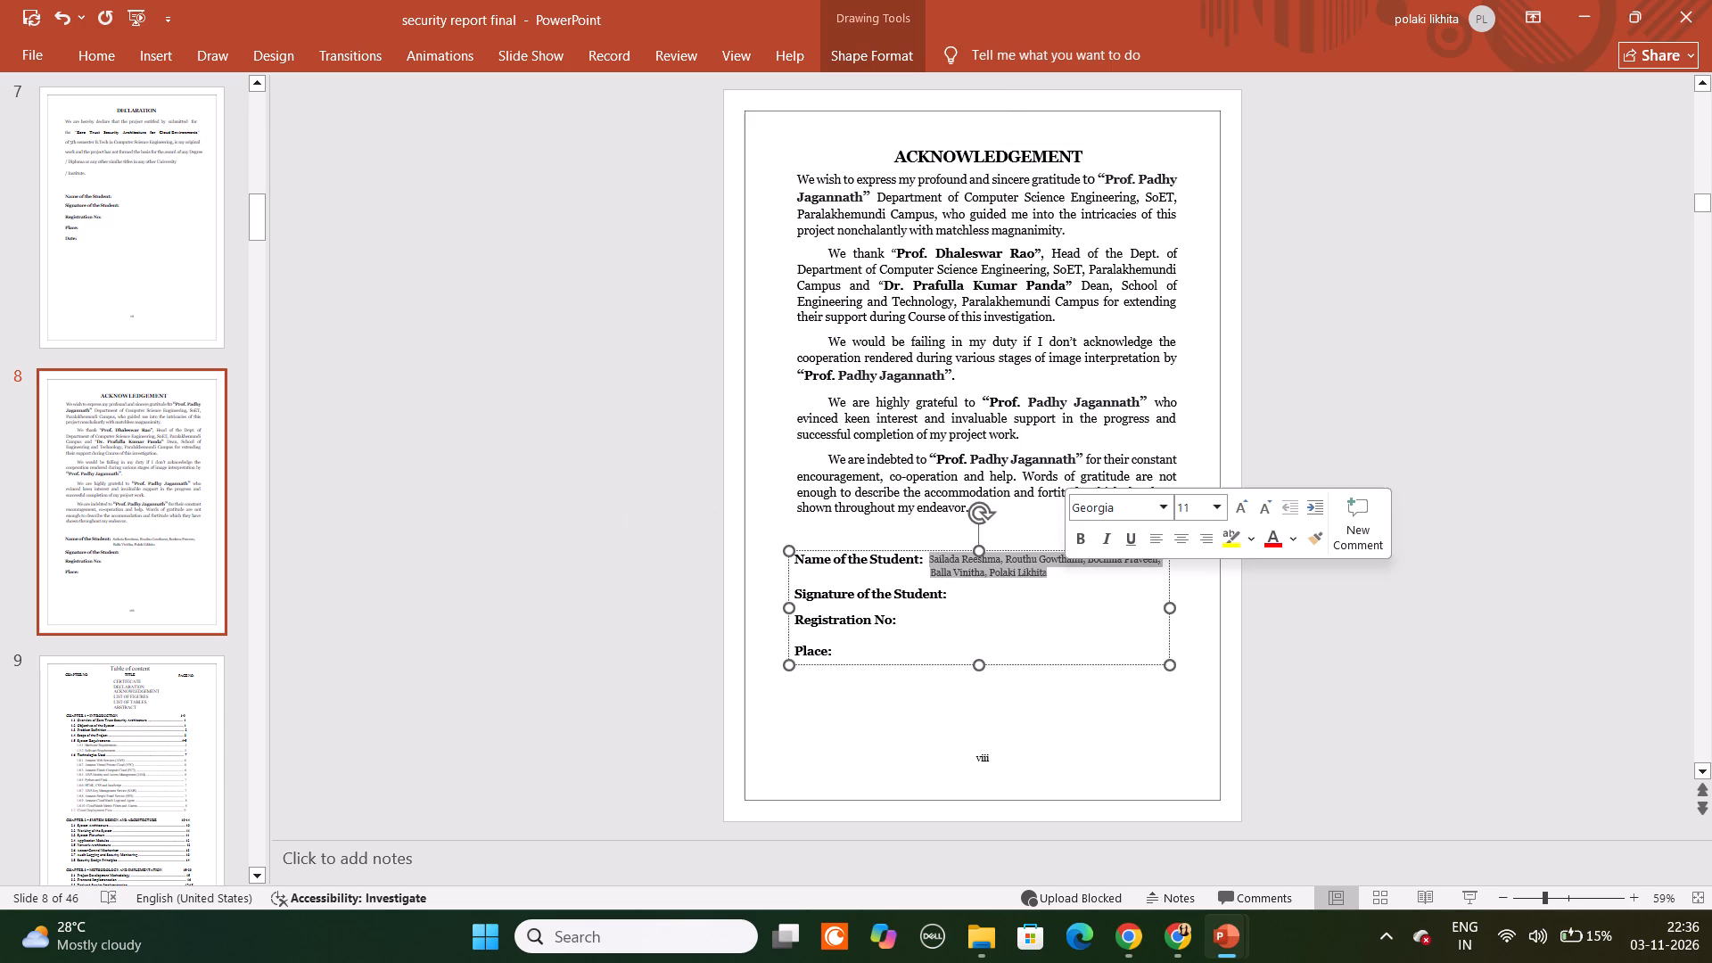
pyautogui.press('BackSpace')
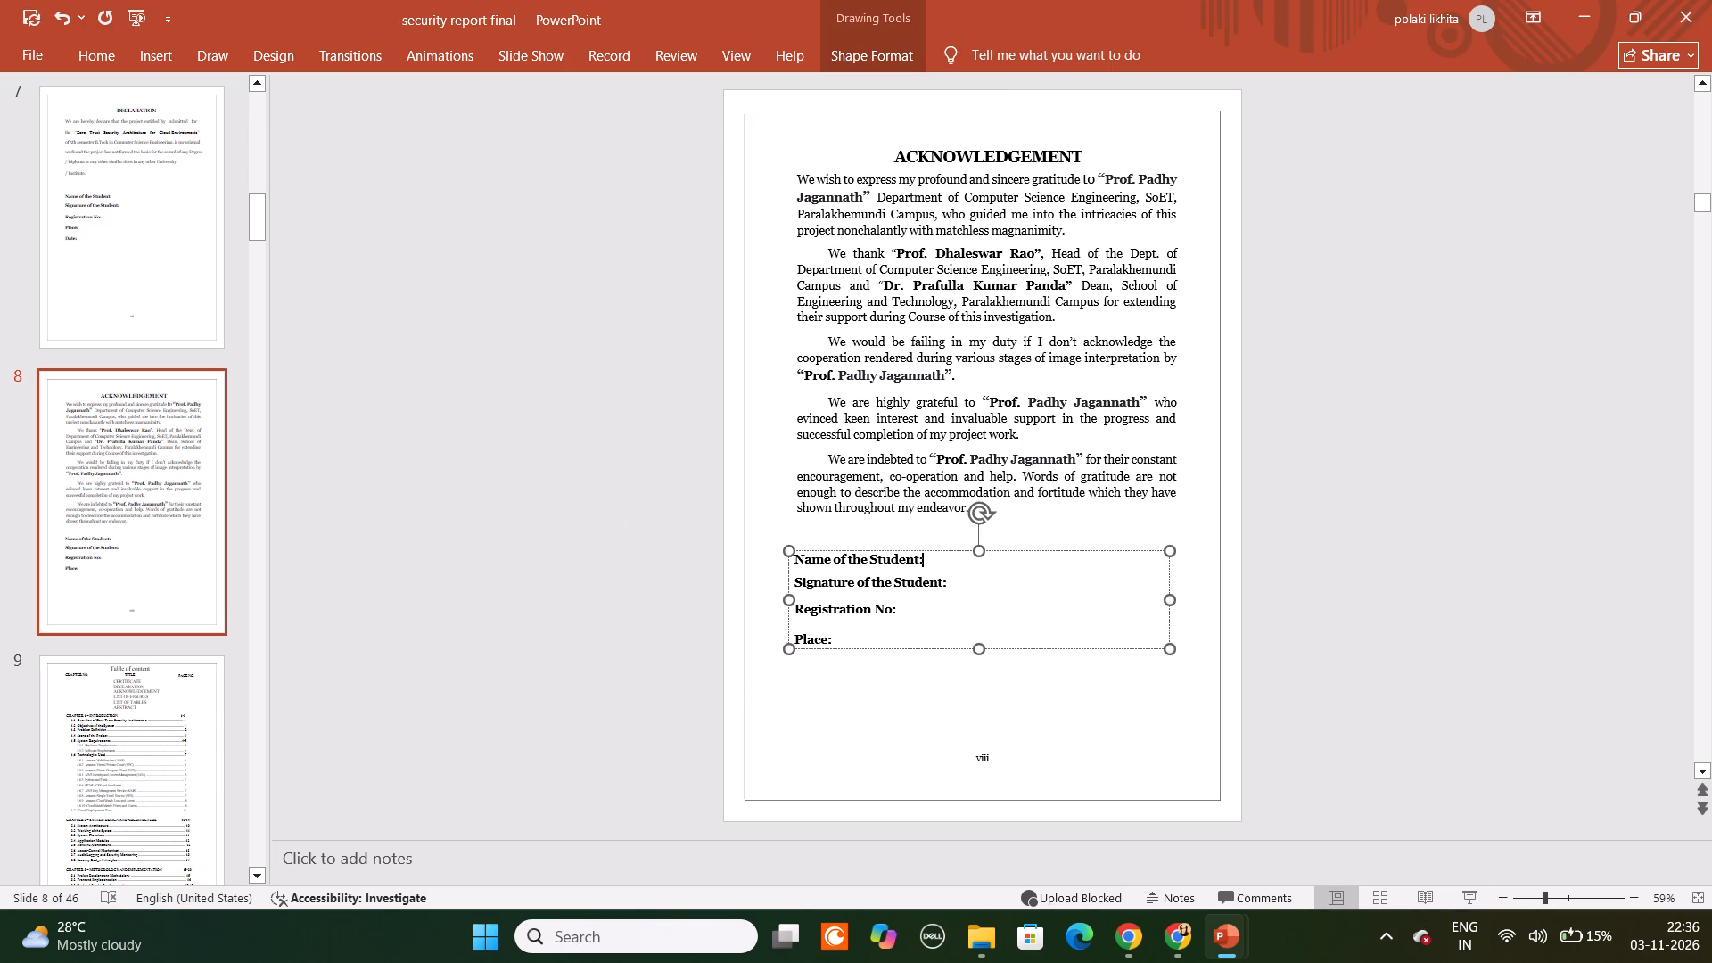
# Add a "Date:" line below "Place:" on the acknowledgement slide.
pyautogui.click(853, 642)
pyautogui.press('Return')
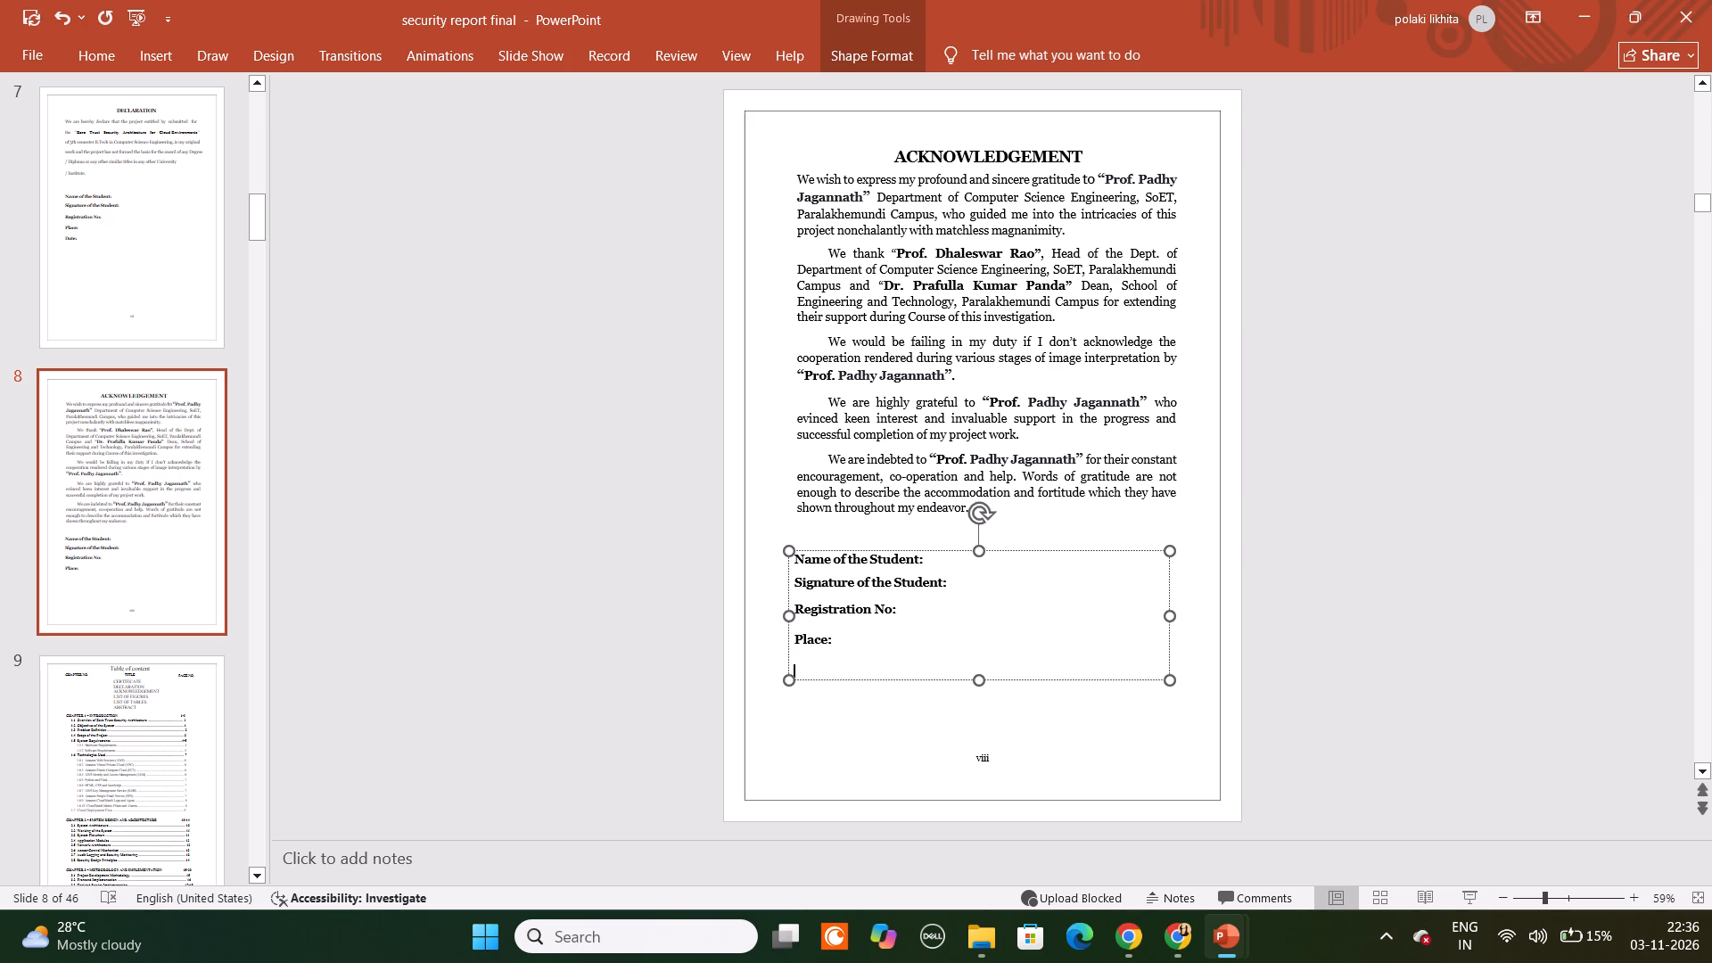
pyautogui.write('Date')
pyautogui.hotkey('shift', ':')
pyautogui.click(621, 641)
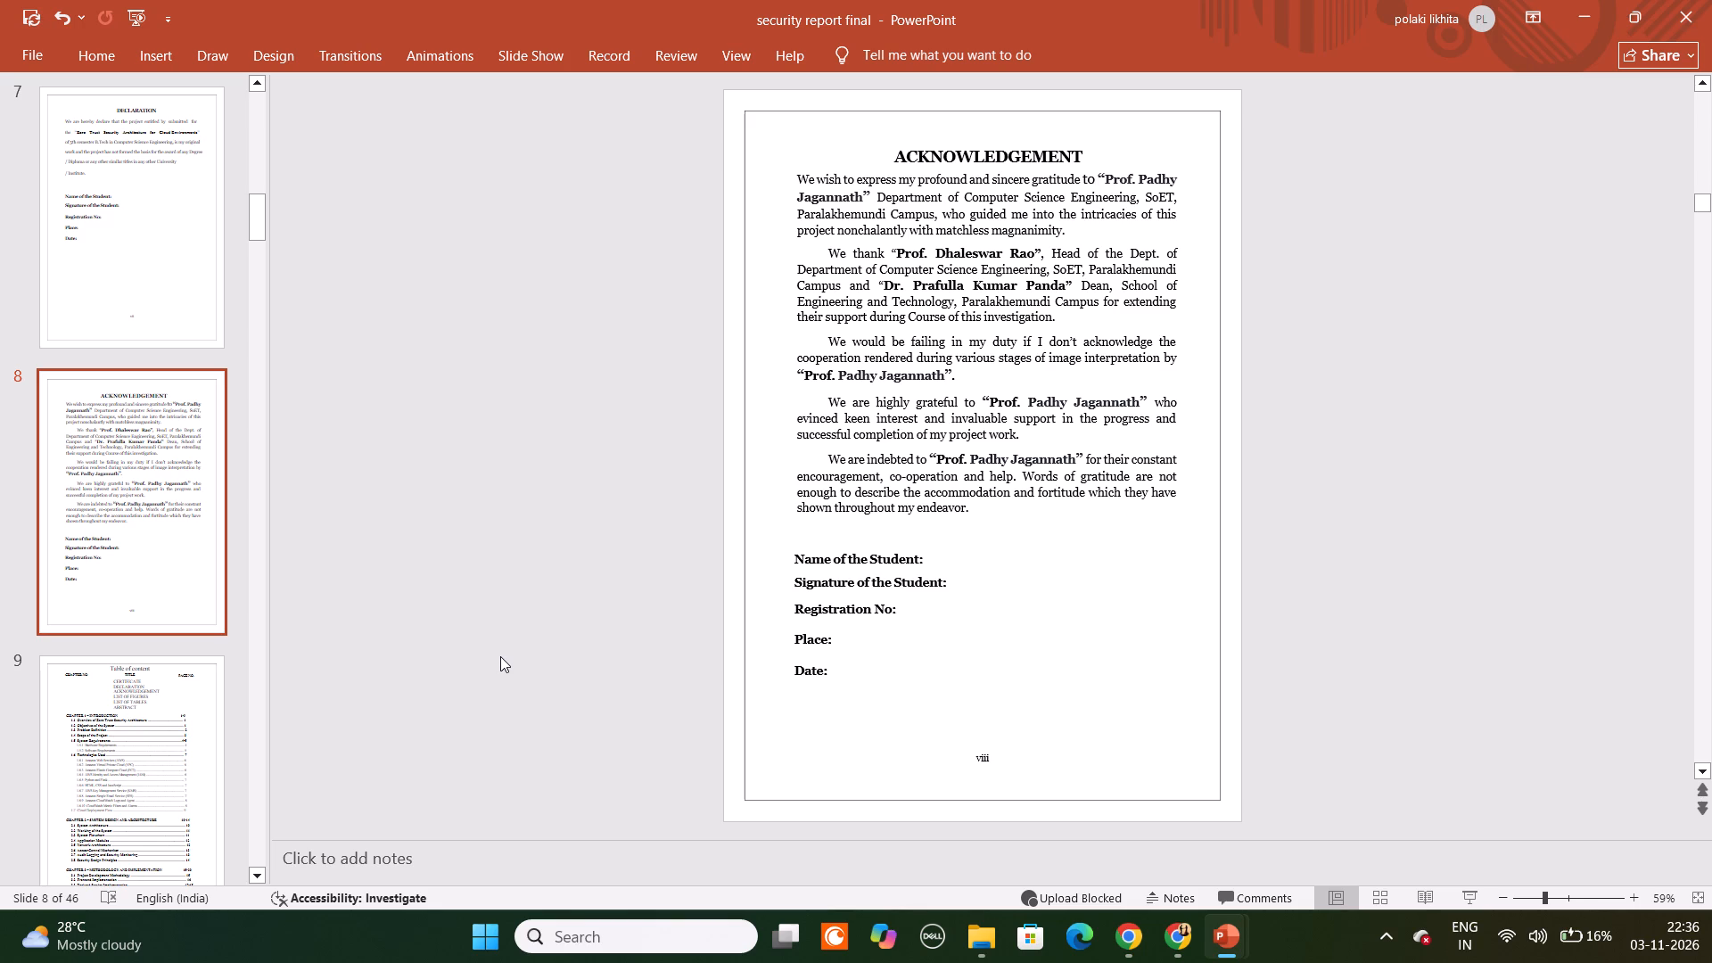
# Left-align the four abstract paragraphs on slide 12, from "Cloud computing has become" through "in cloud environments.".
pyautogui.press('Down')
pyautogui.press('Down')
pyautogui.press('Down')
pyautogui.press('Down')
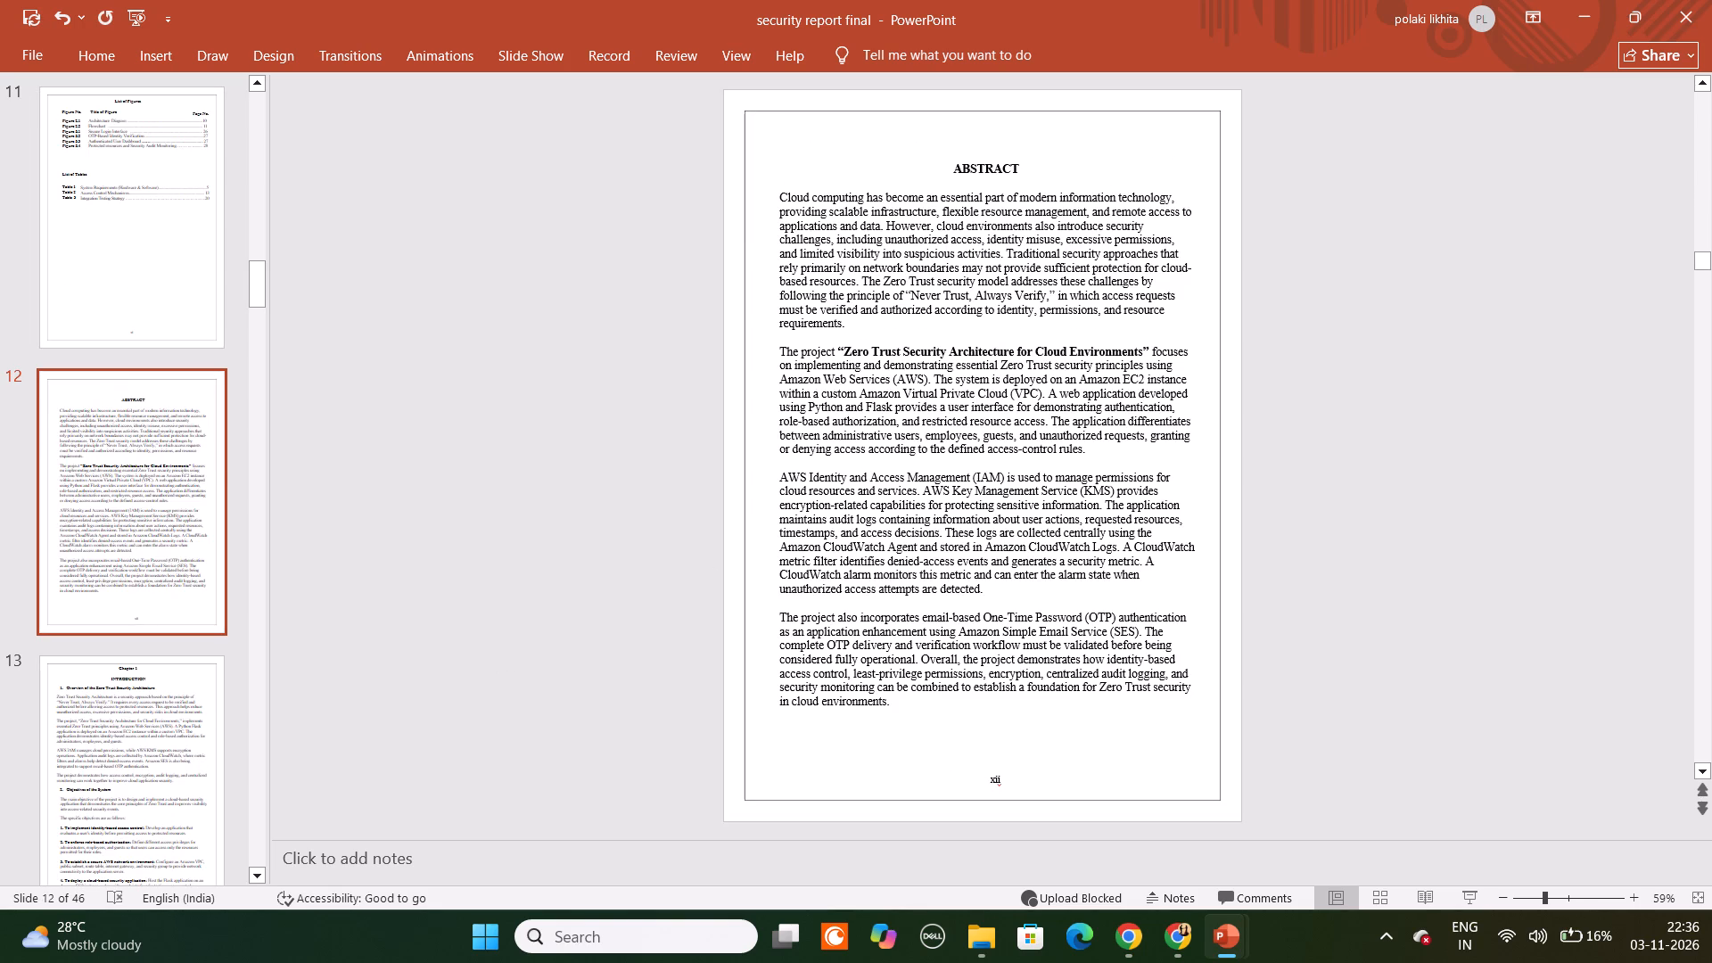
pyautogui.moveTo(778, 198); pyautogui.dragTo(931, 600)
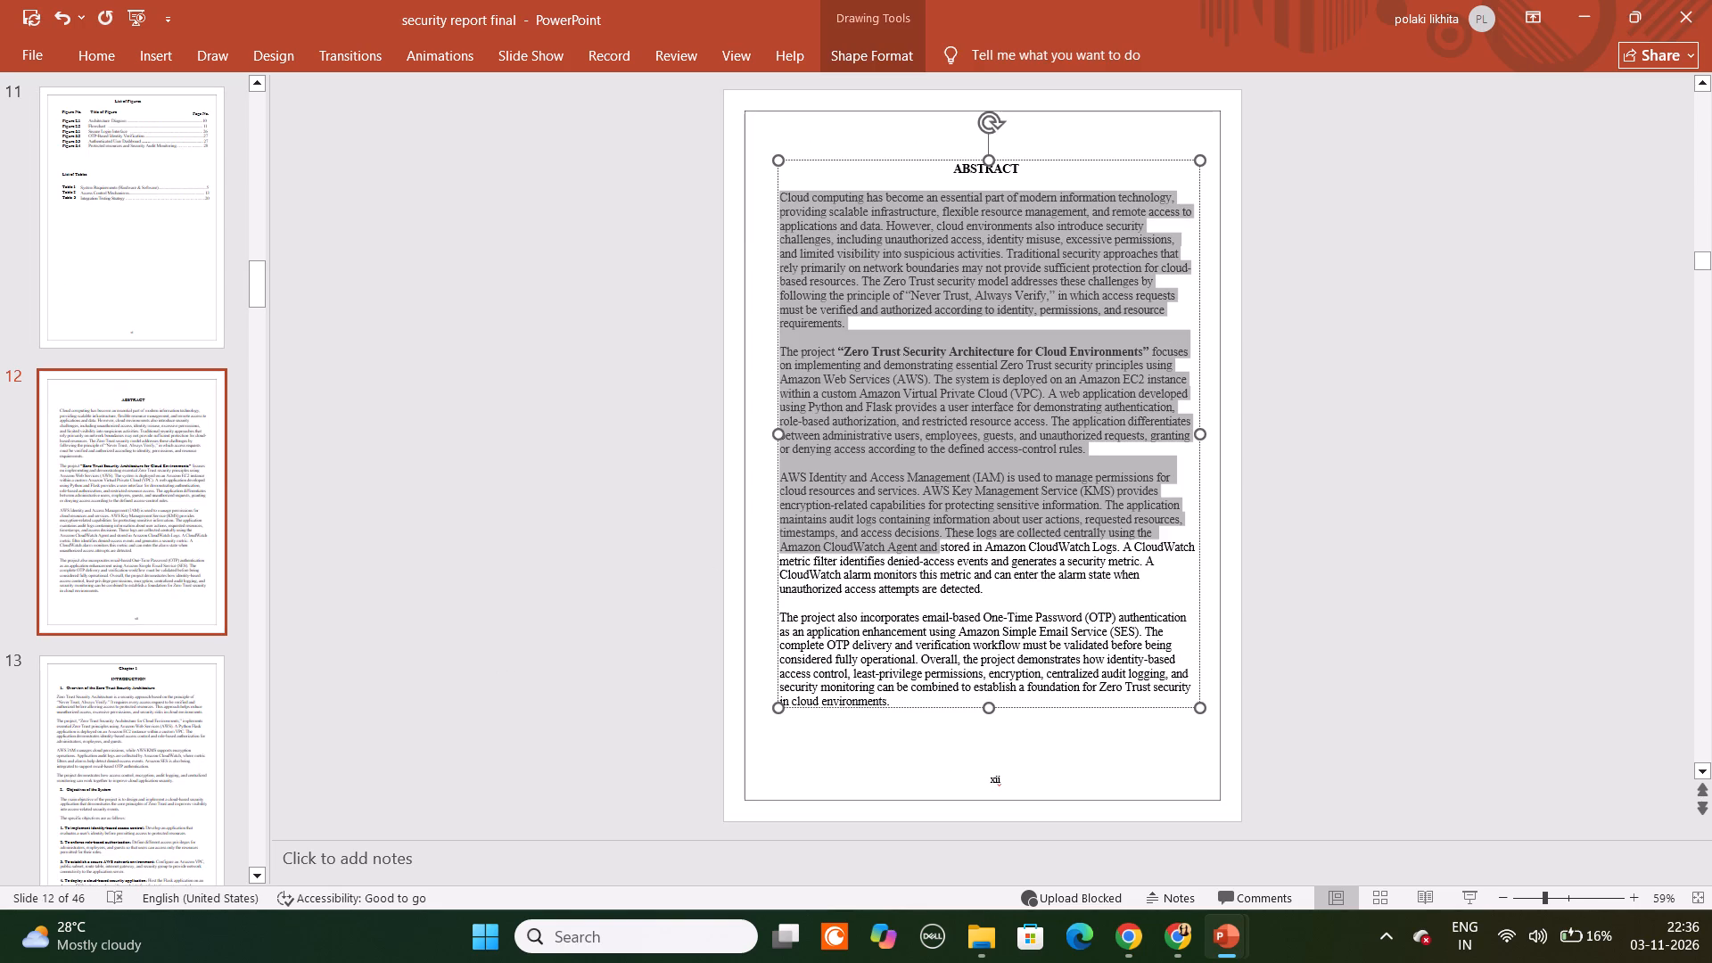
pyautogui.moveTo(931, 600); pyautogui.dragTo(926, 719)
pyautogui.click(1021, 675)
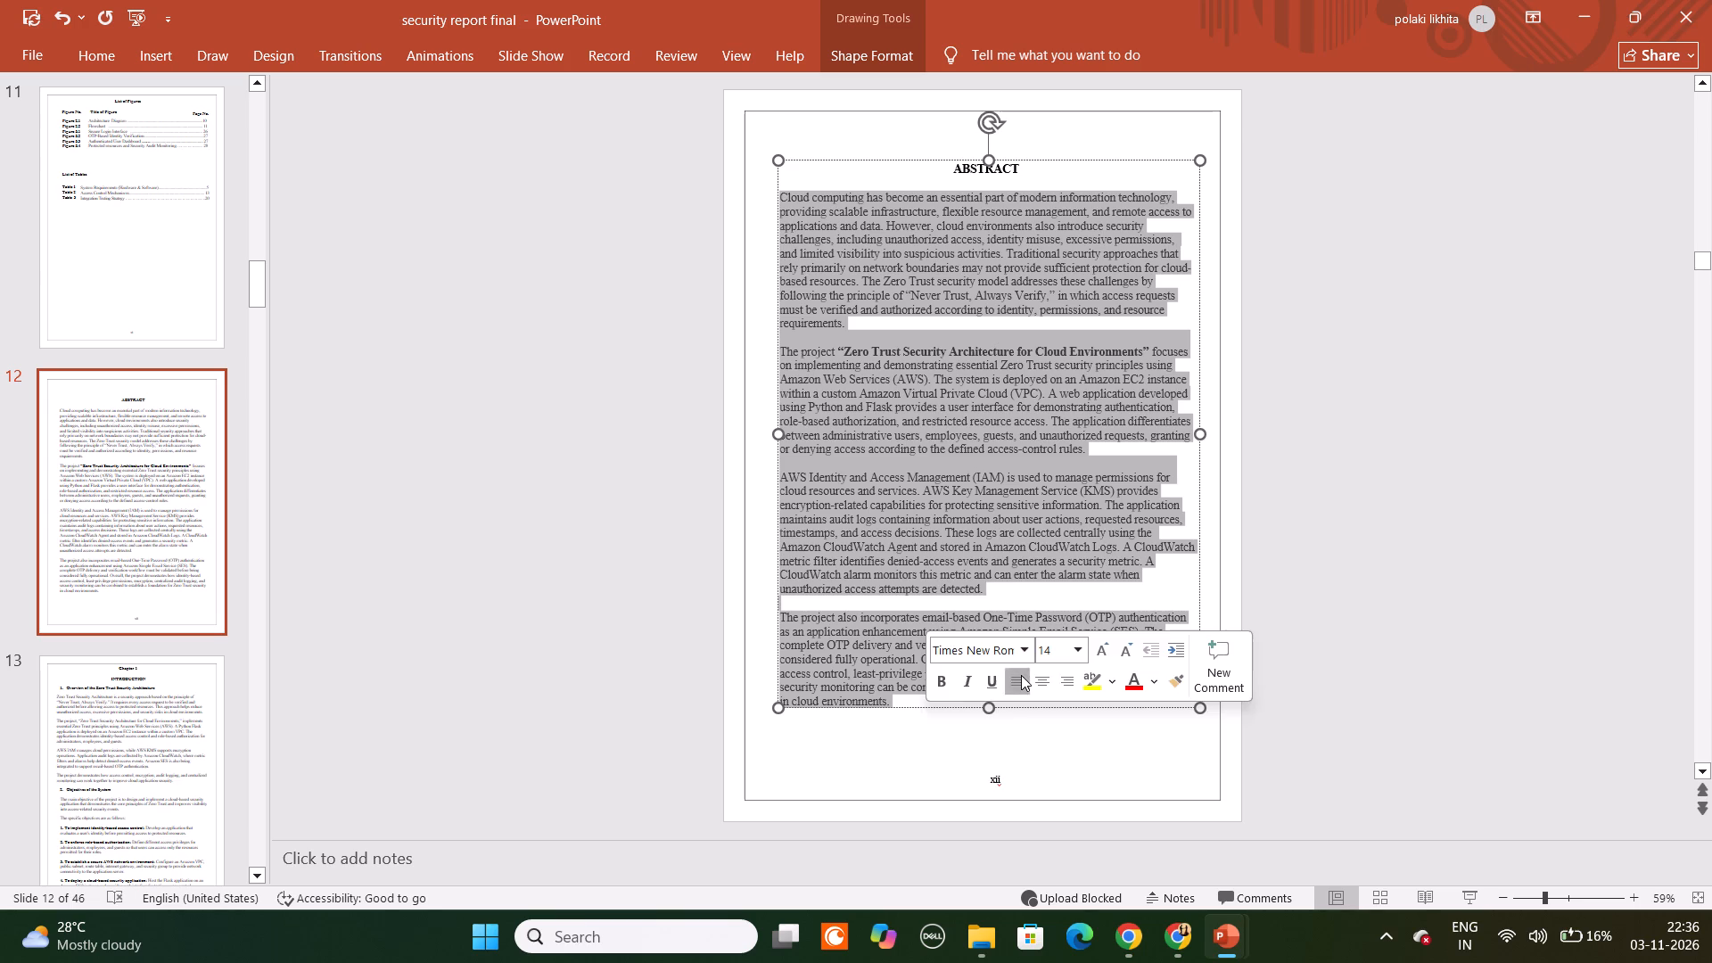
pyautogui.click(693, 566)
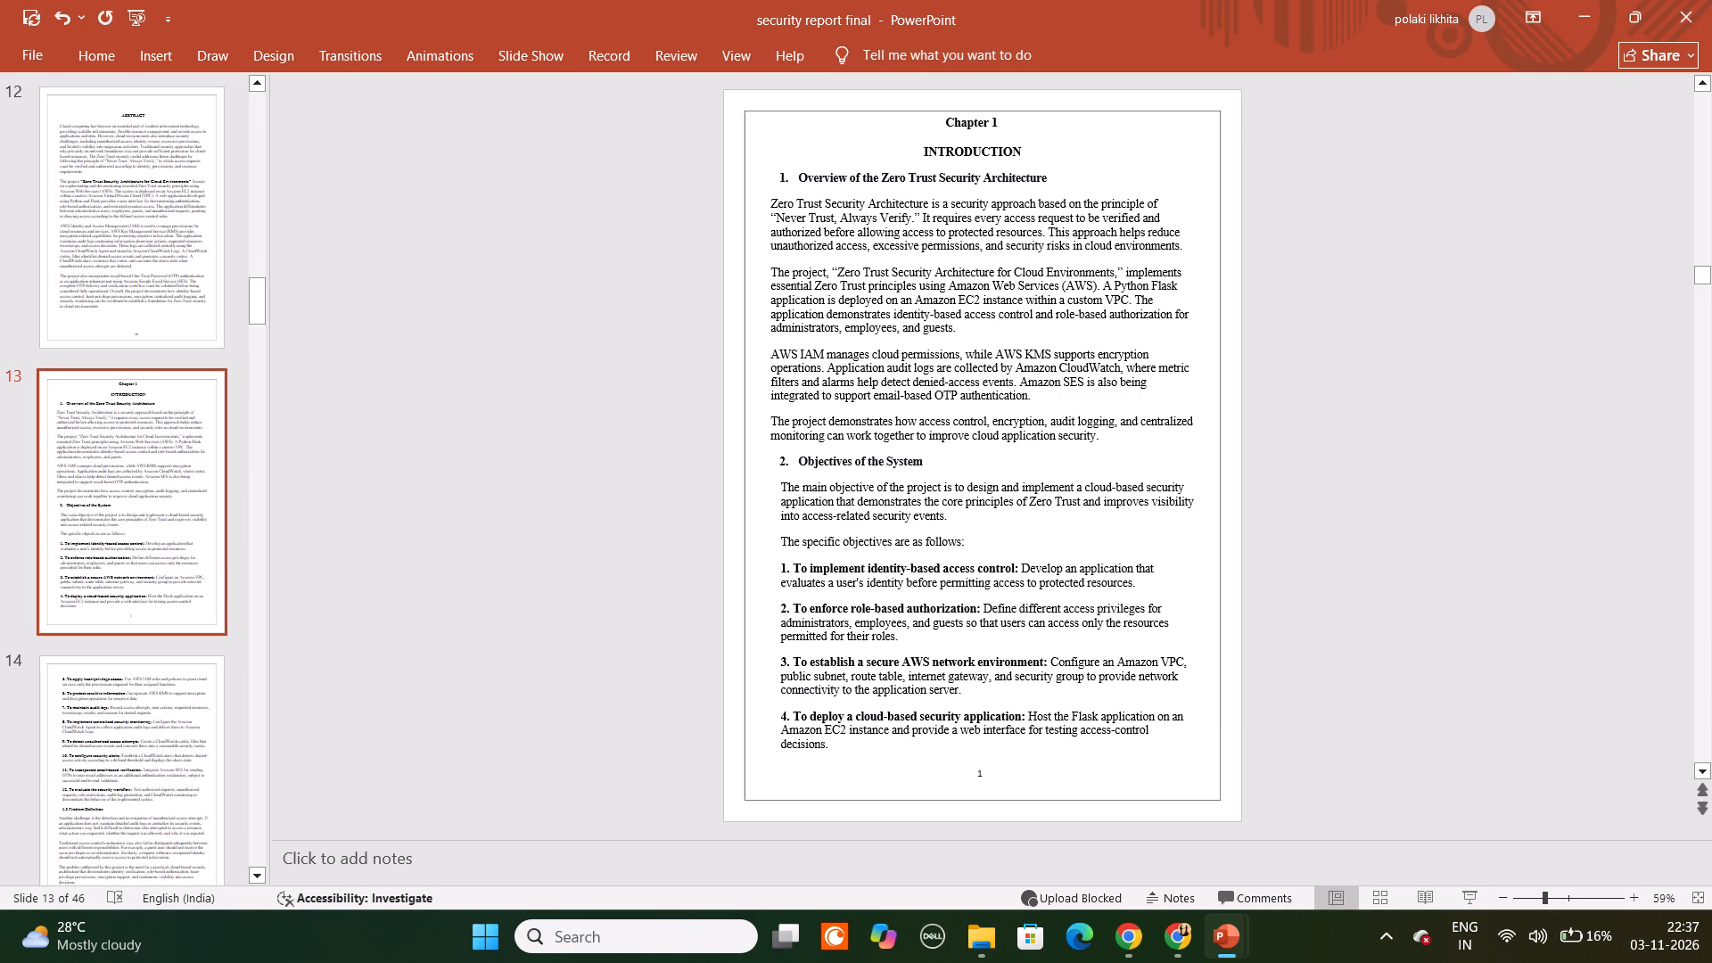
# Left-align the Chapter 1 body text on slide 13, from the overview heading through objective 4.
pyautogui.moveTo(794, 183); pyautogui.dragTo(998, 809)
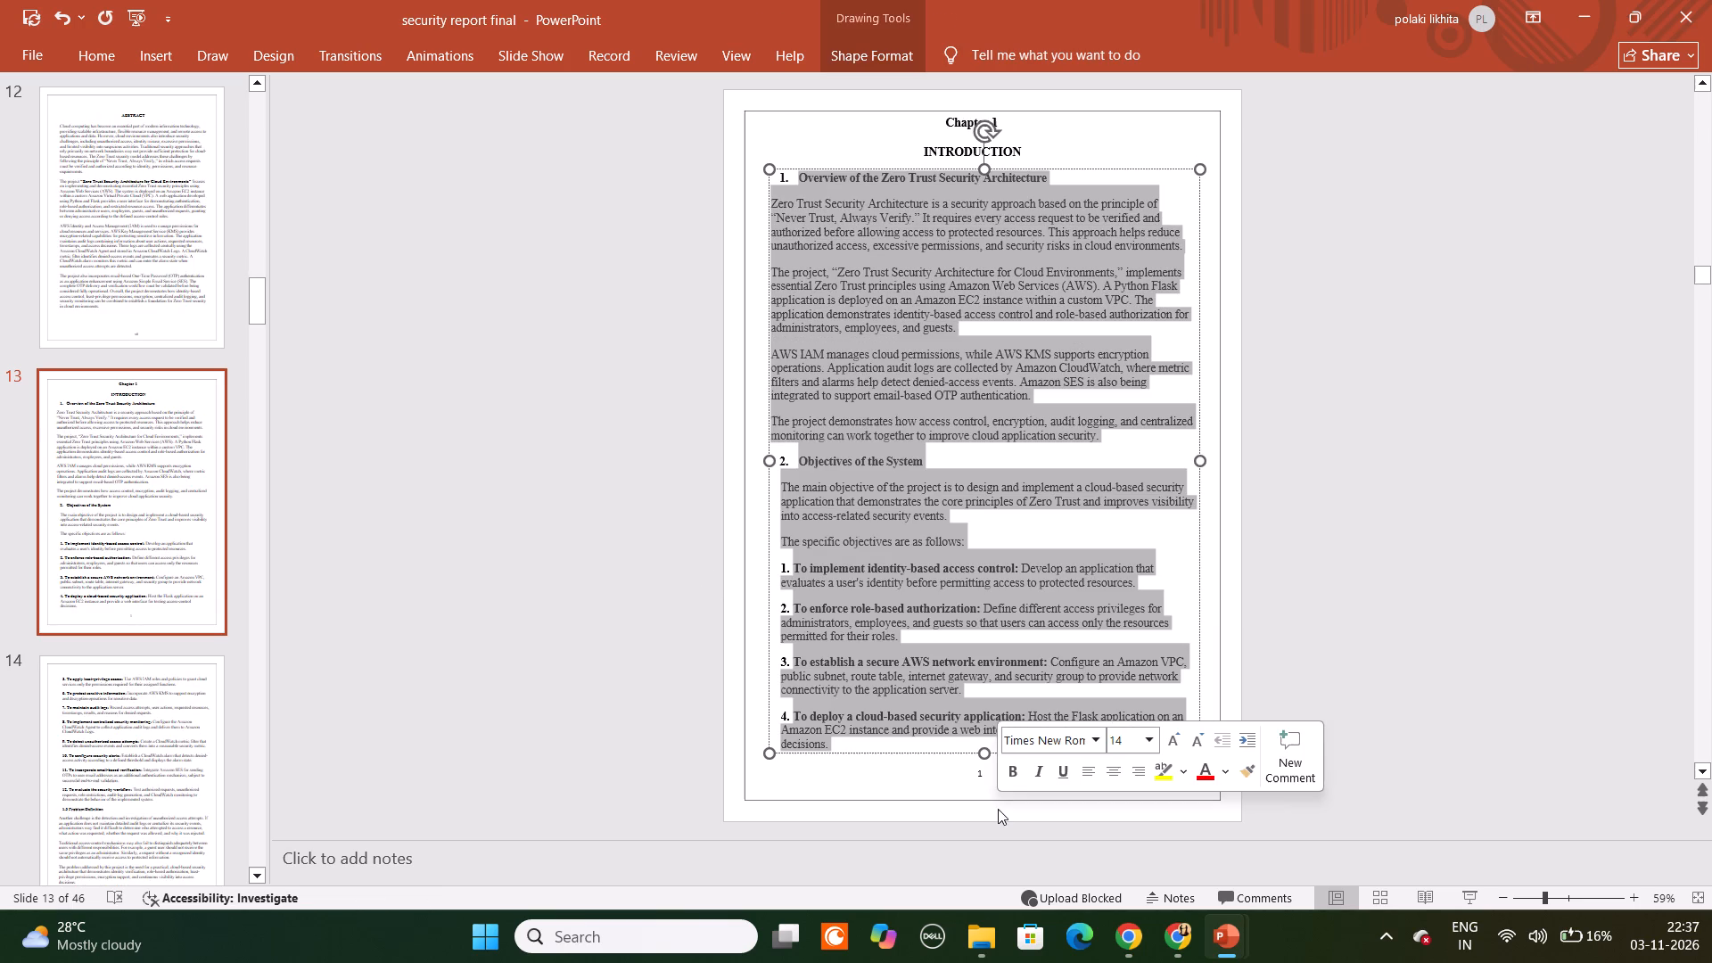
pyautogui.click(1090, 764)
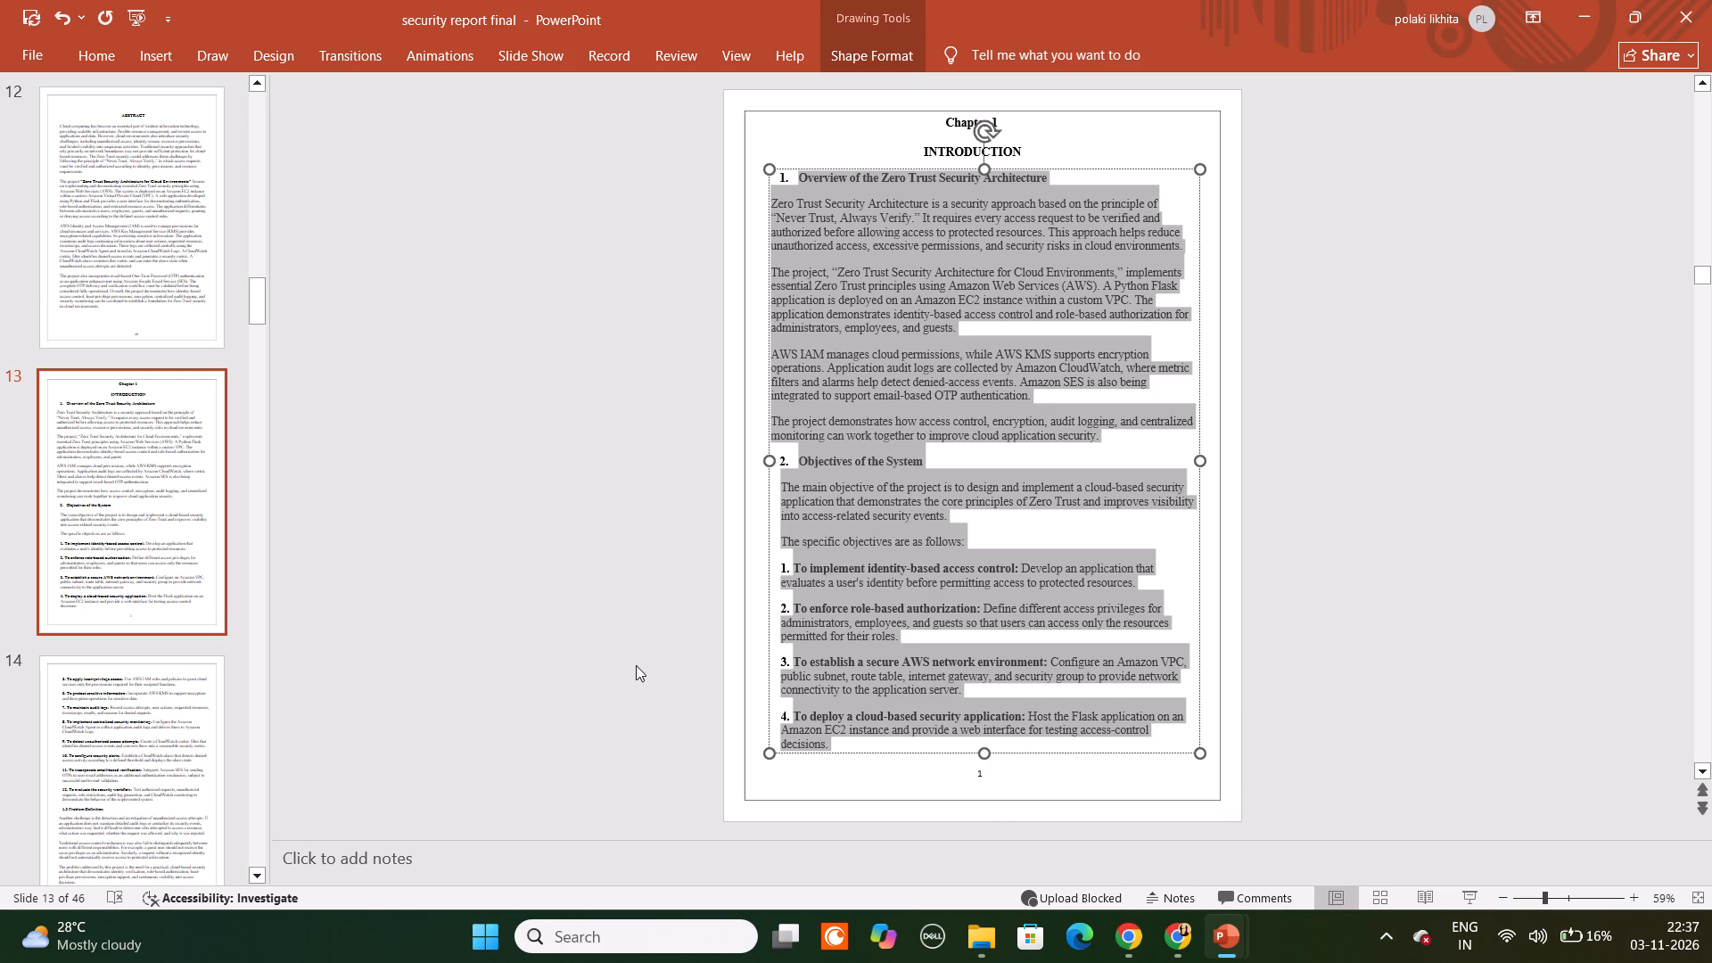
pyautogui.click(636, 665)
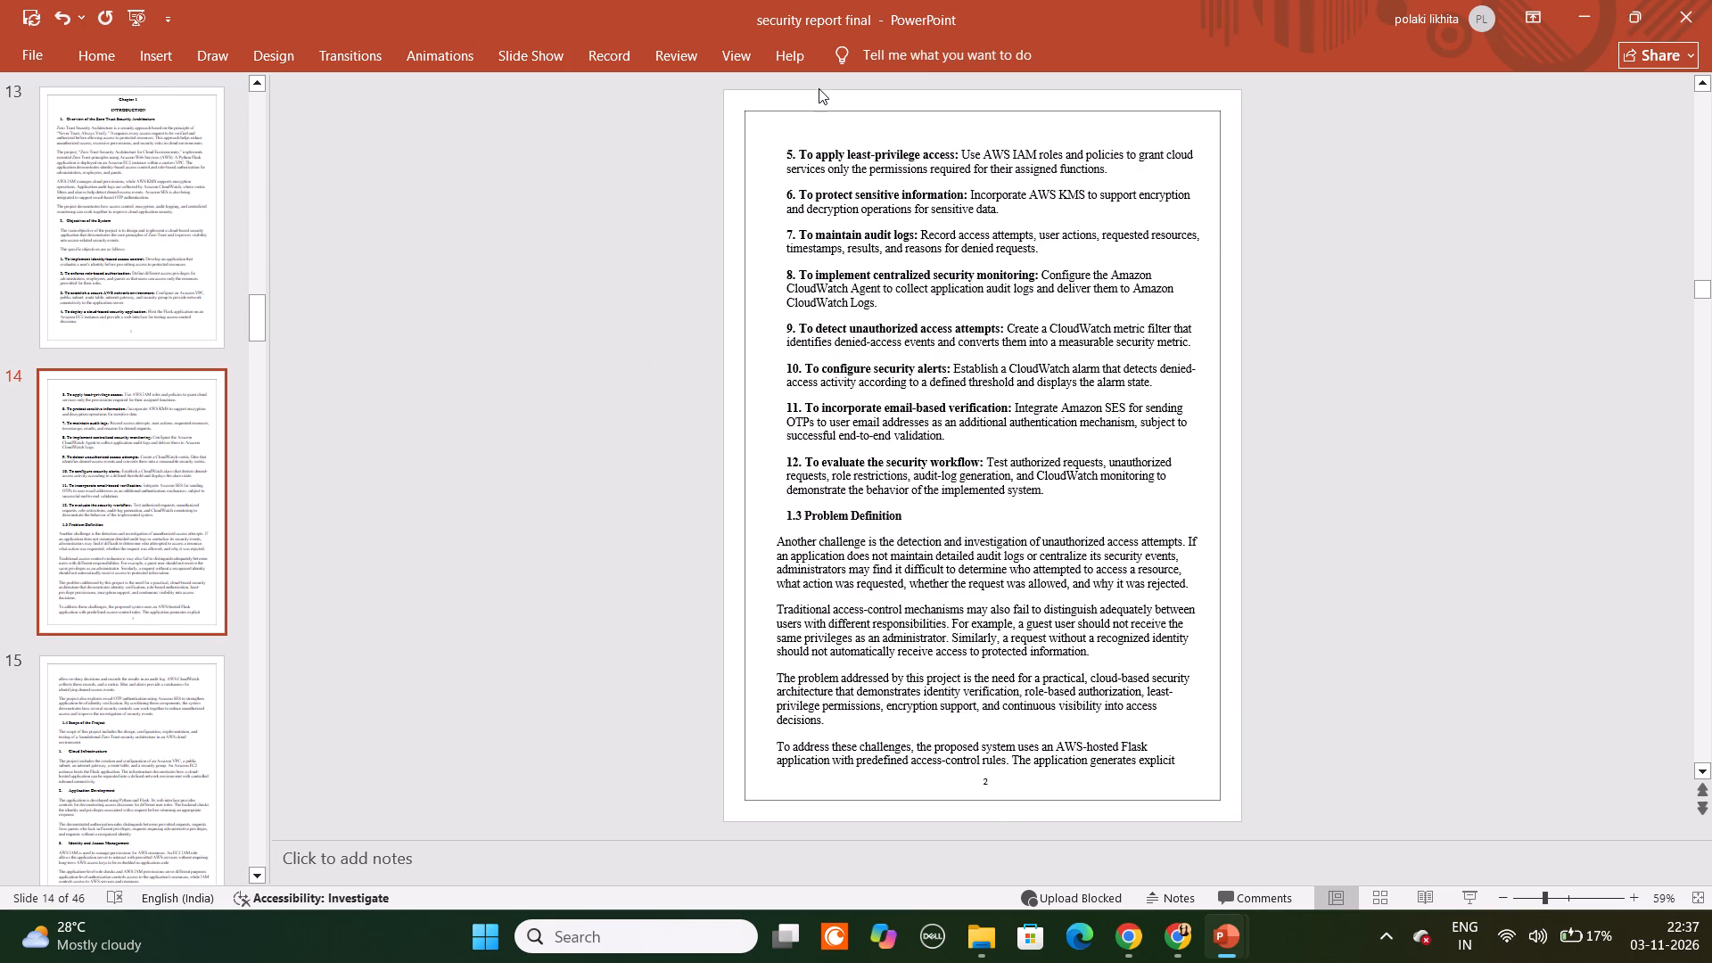
# Move the "To apply least-privilege access" objective below "To protect sensitive information" on slide 14.
pyautogui.moveTo(788, 158); pyautogui.dragTo(820, 226)
pyautogui.click(572, 247)
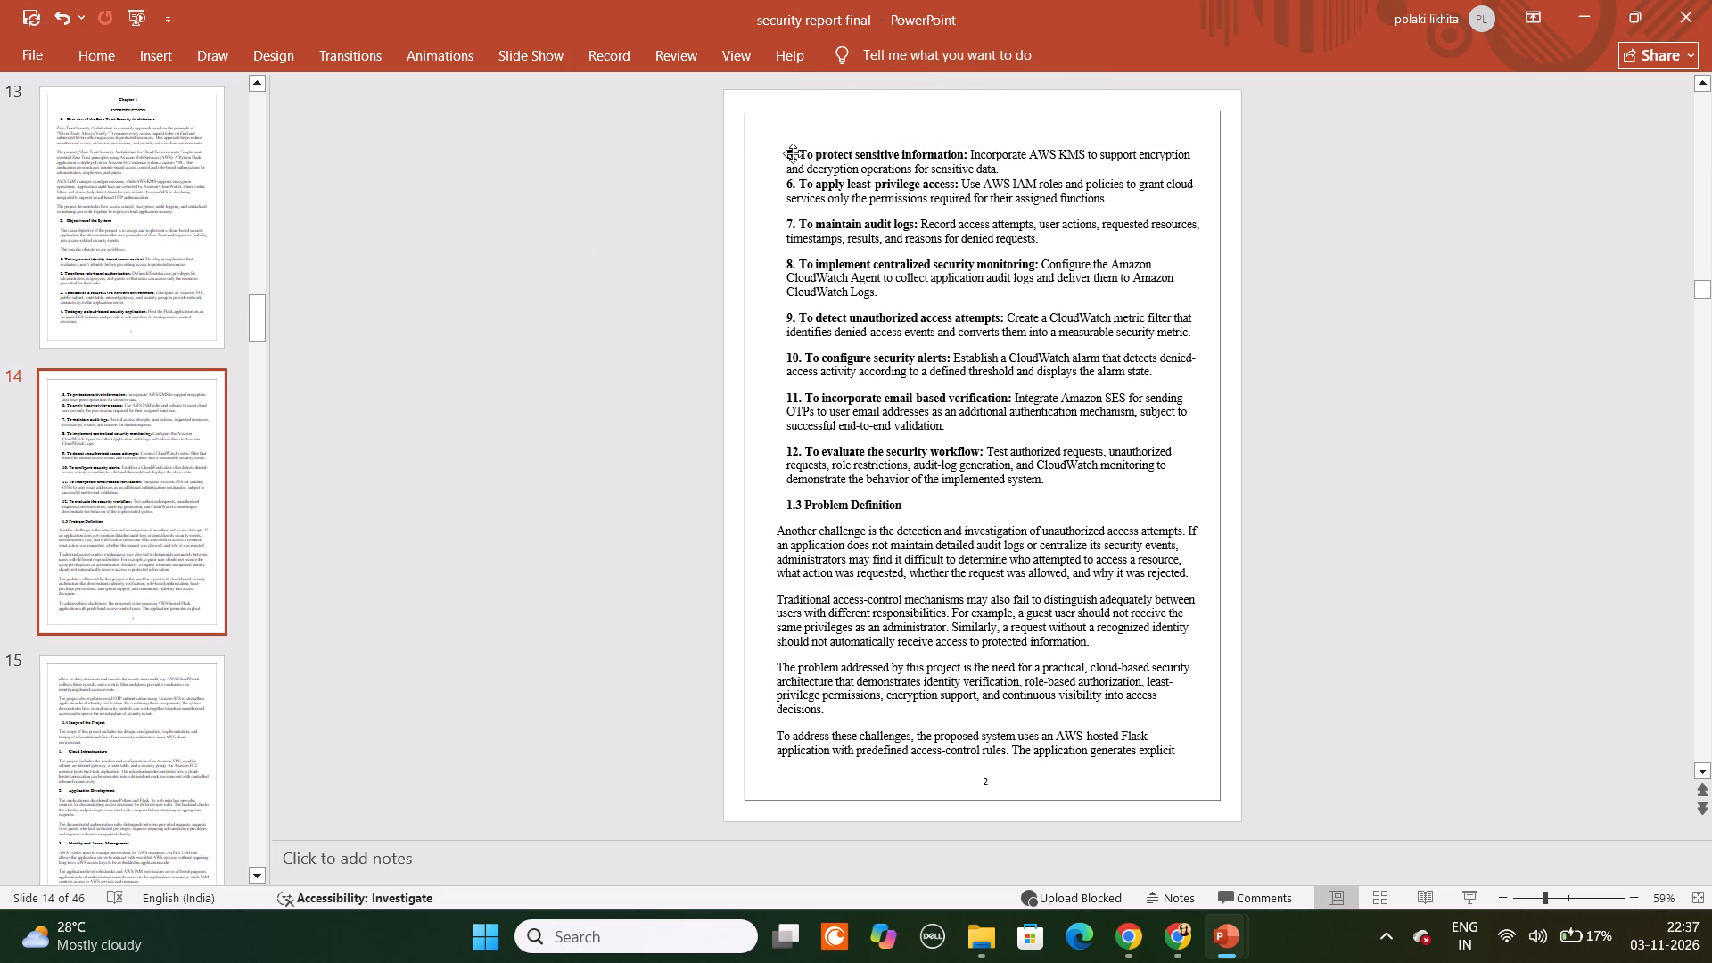
# Left-align all the body text on slide 14, from objective 5 through the last Problem Definition paragraph.
pyautogui.moveTo(800, 152); pyautogui.dragTo(933, 384)
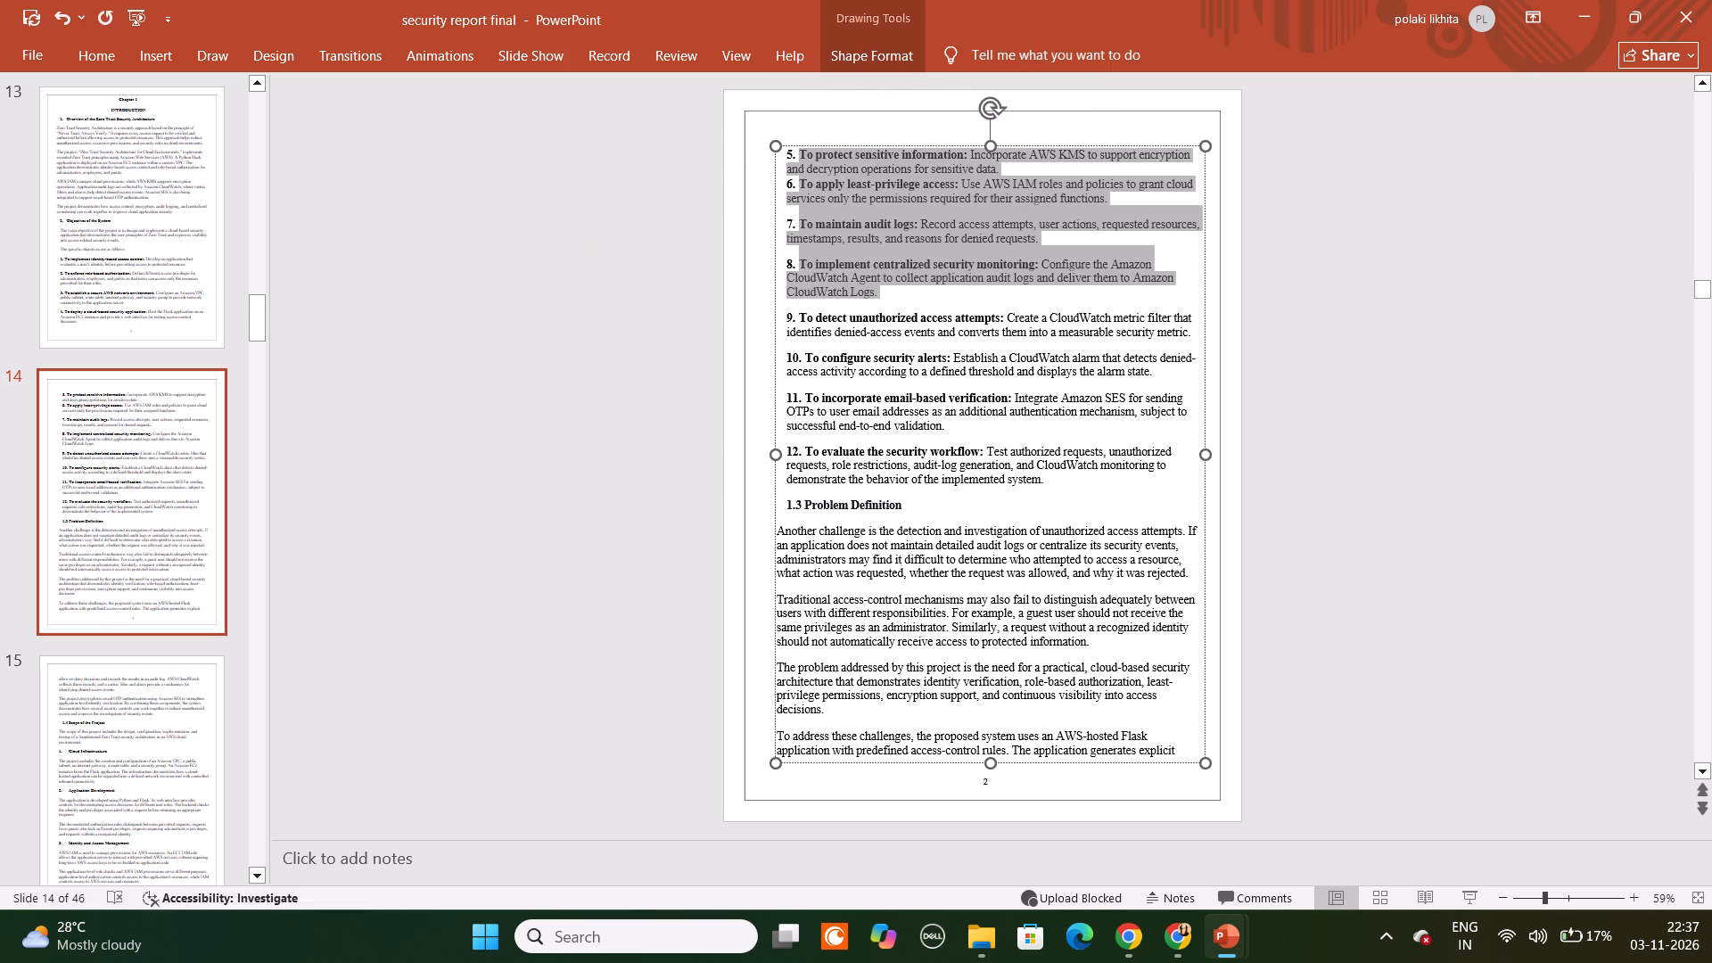
pyautogui.moveTo(933, 384); pyautogui.dragTo(1232, 759)
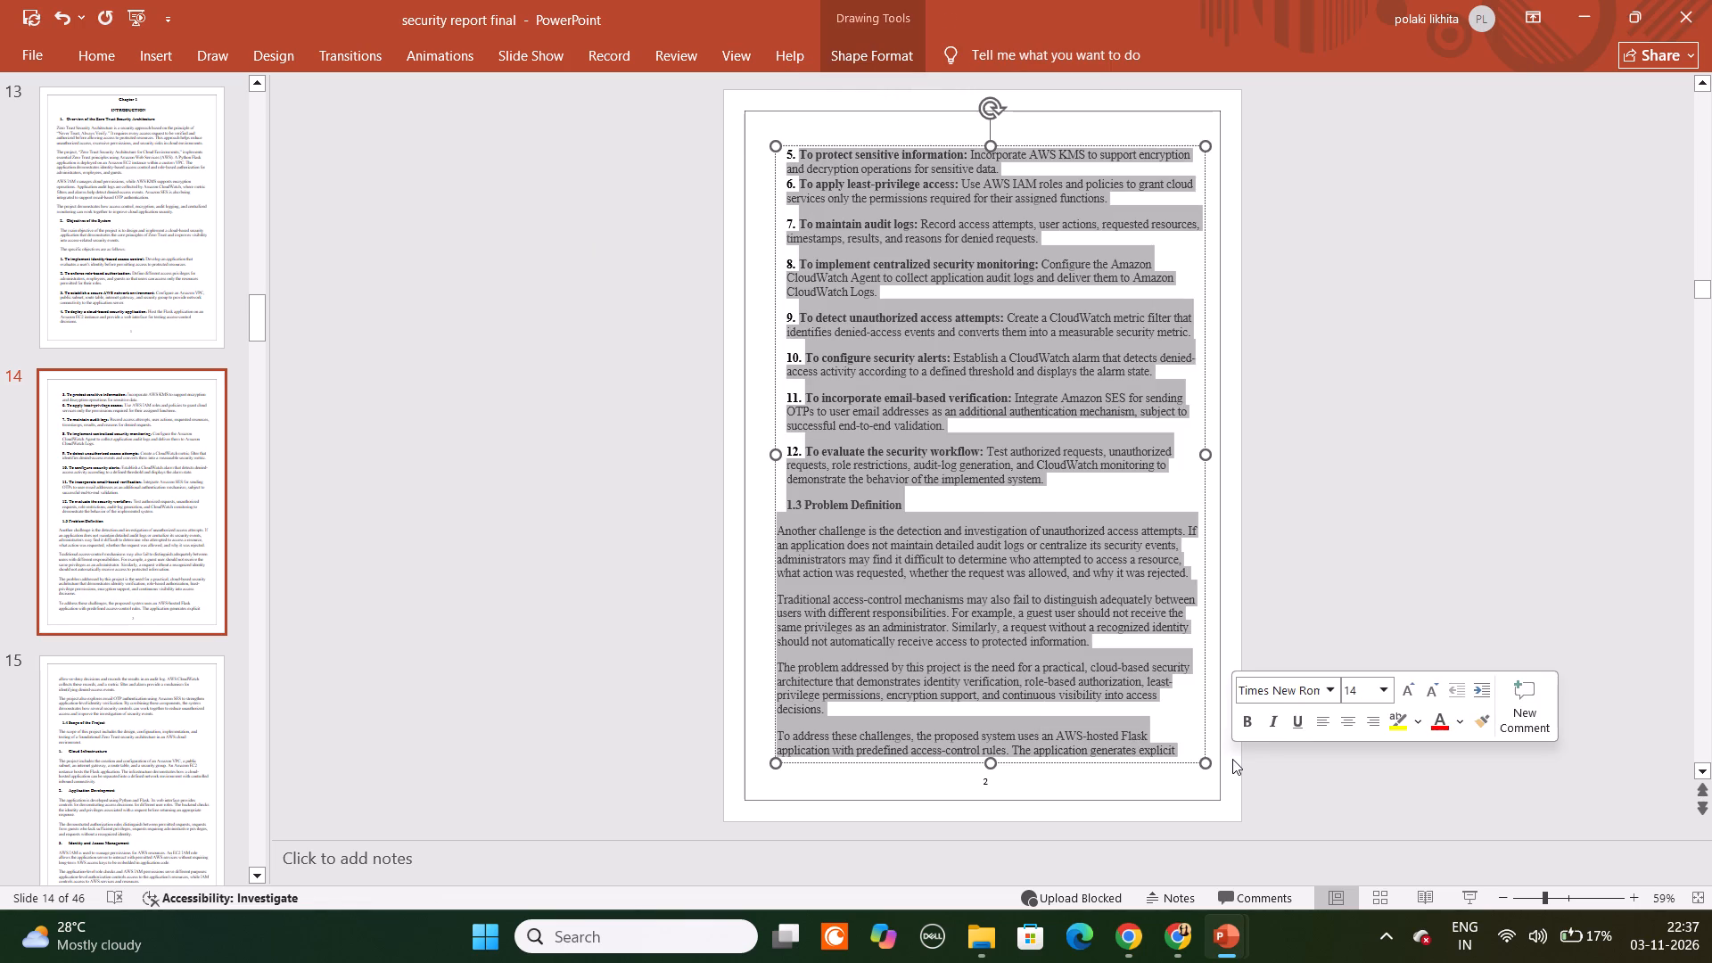
pyautogui.click(1315, 720)
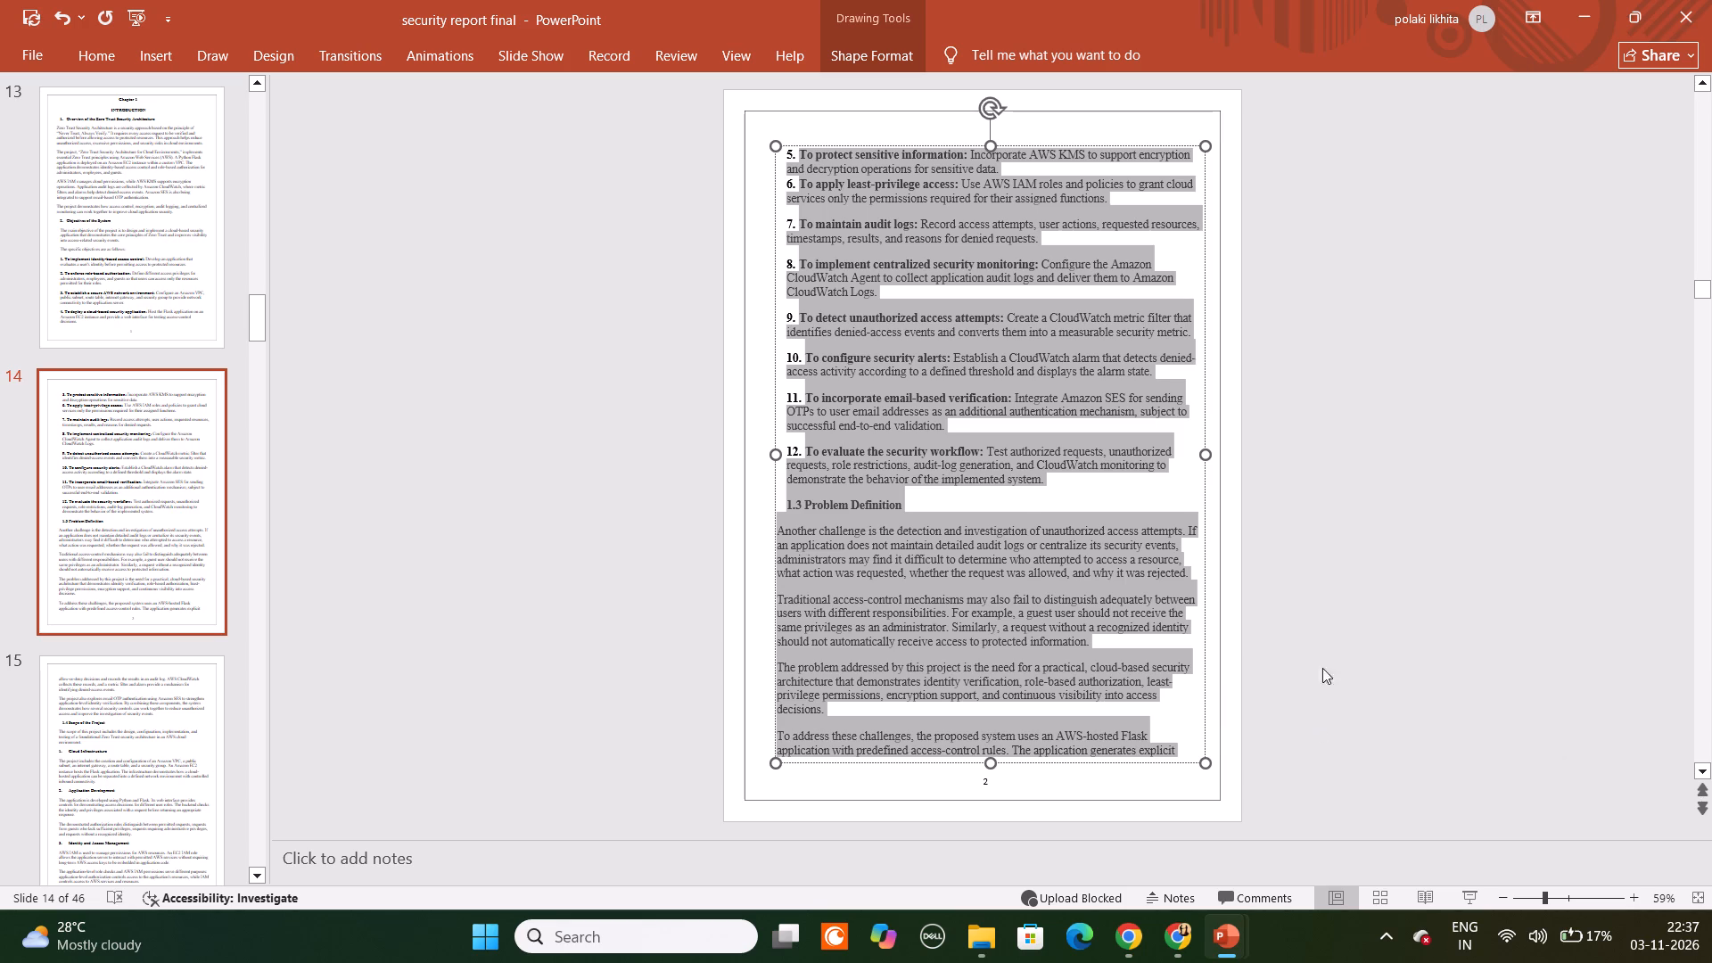
pyautogui.click(1327, 593)
# Review the slides backwards from slide 14 to the cover, and return to the bonafide certificate on slide 2.
pyautogui.press('Up')
pyautogui.press('Up')
pyautogui.press('Up')
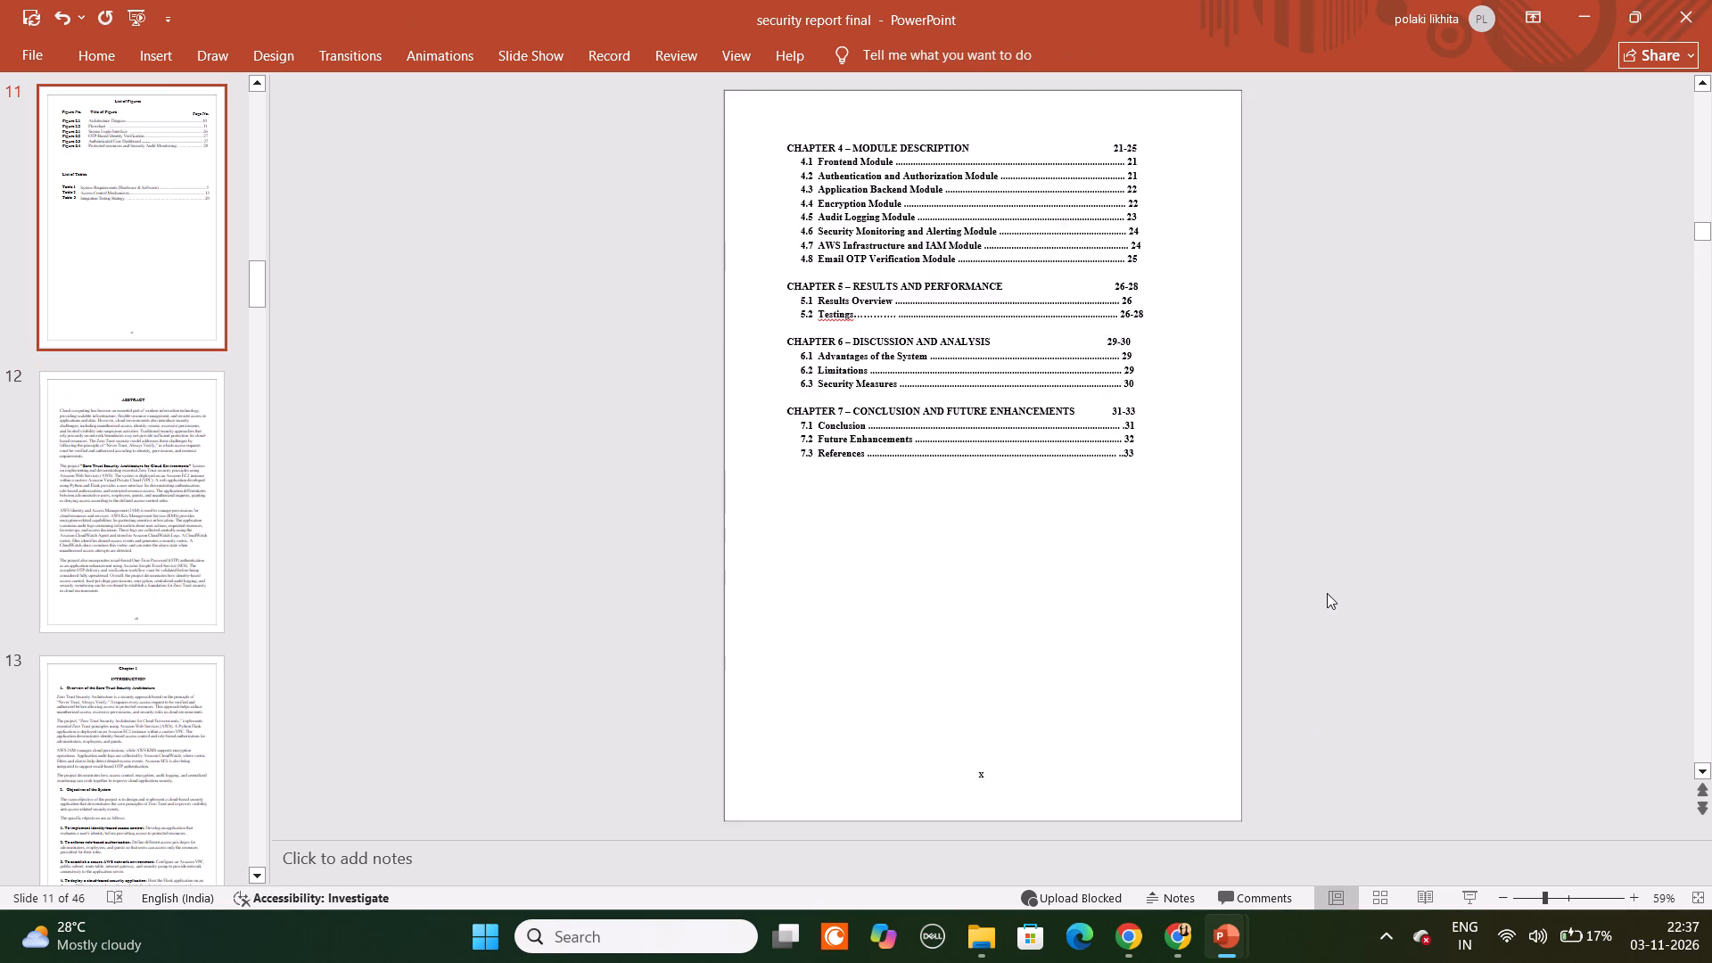
pyautogui.press('Up')
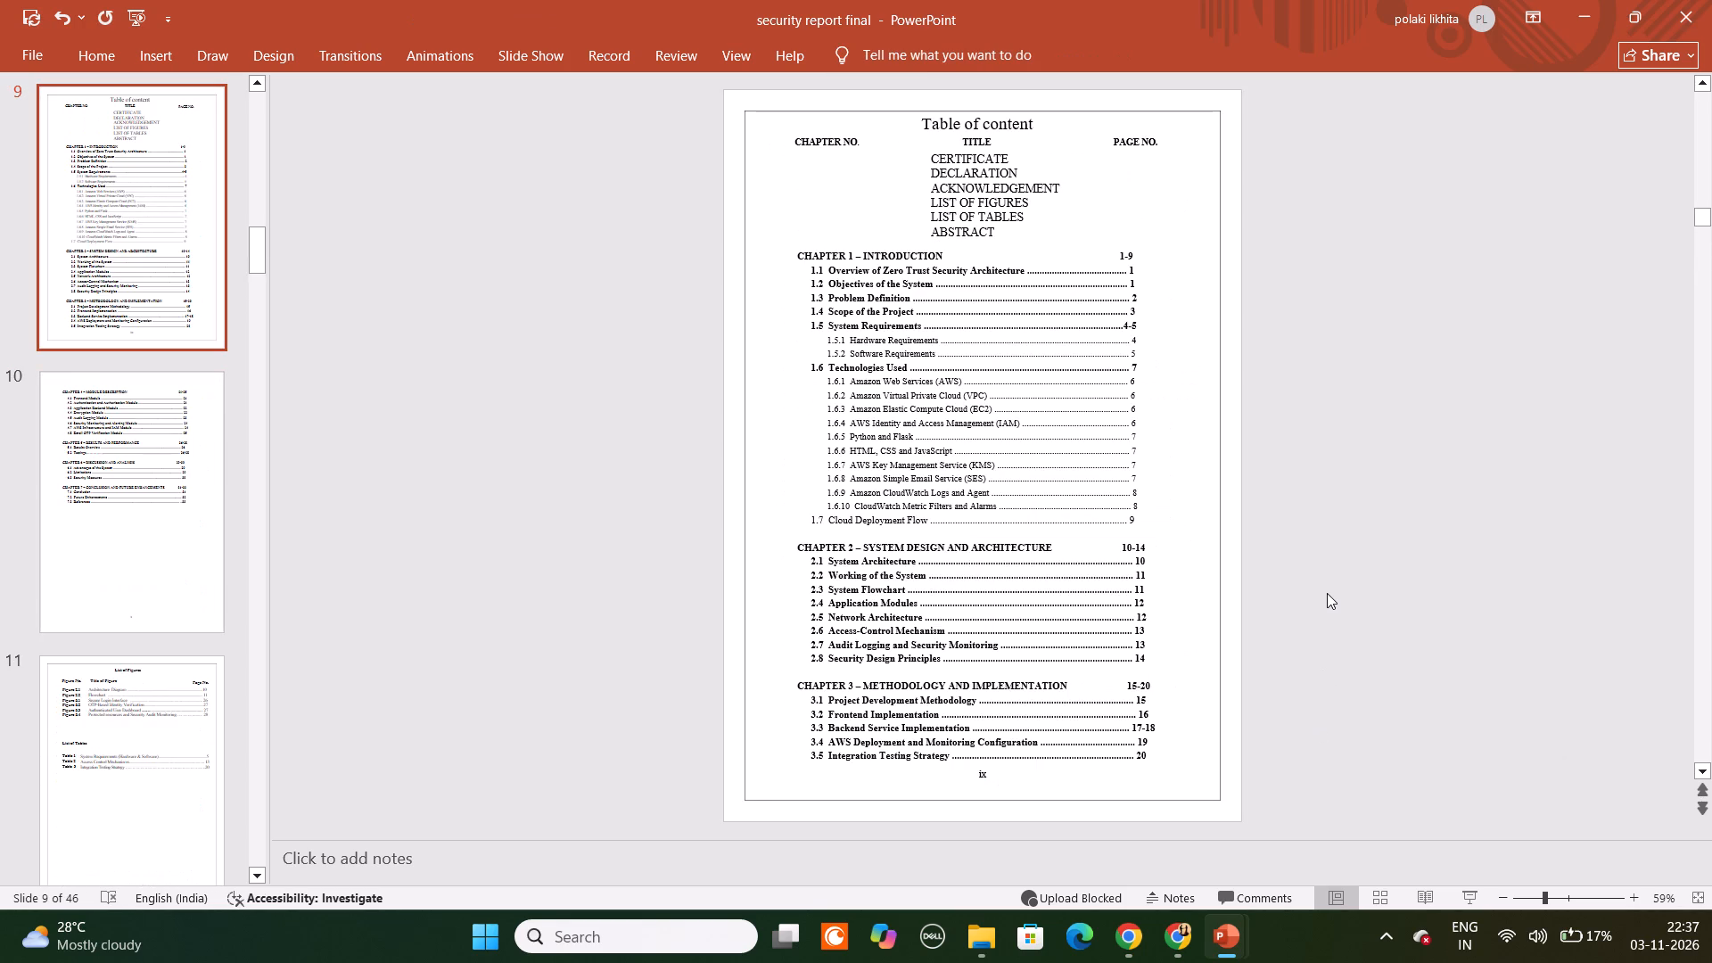
pyautogui.press('Up')
pyautogui.press('Up')
pyautogui.press('Up')
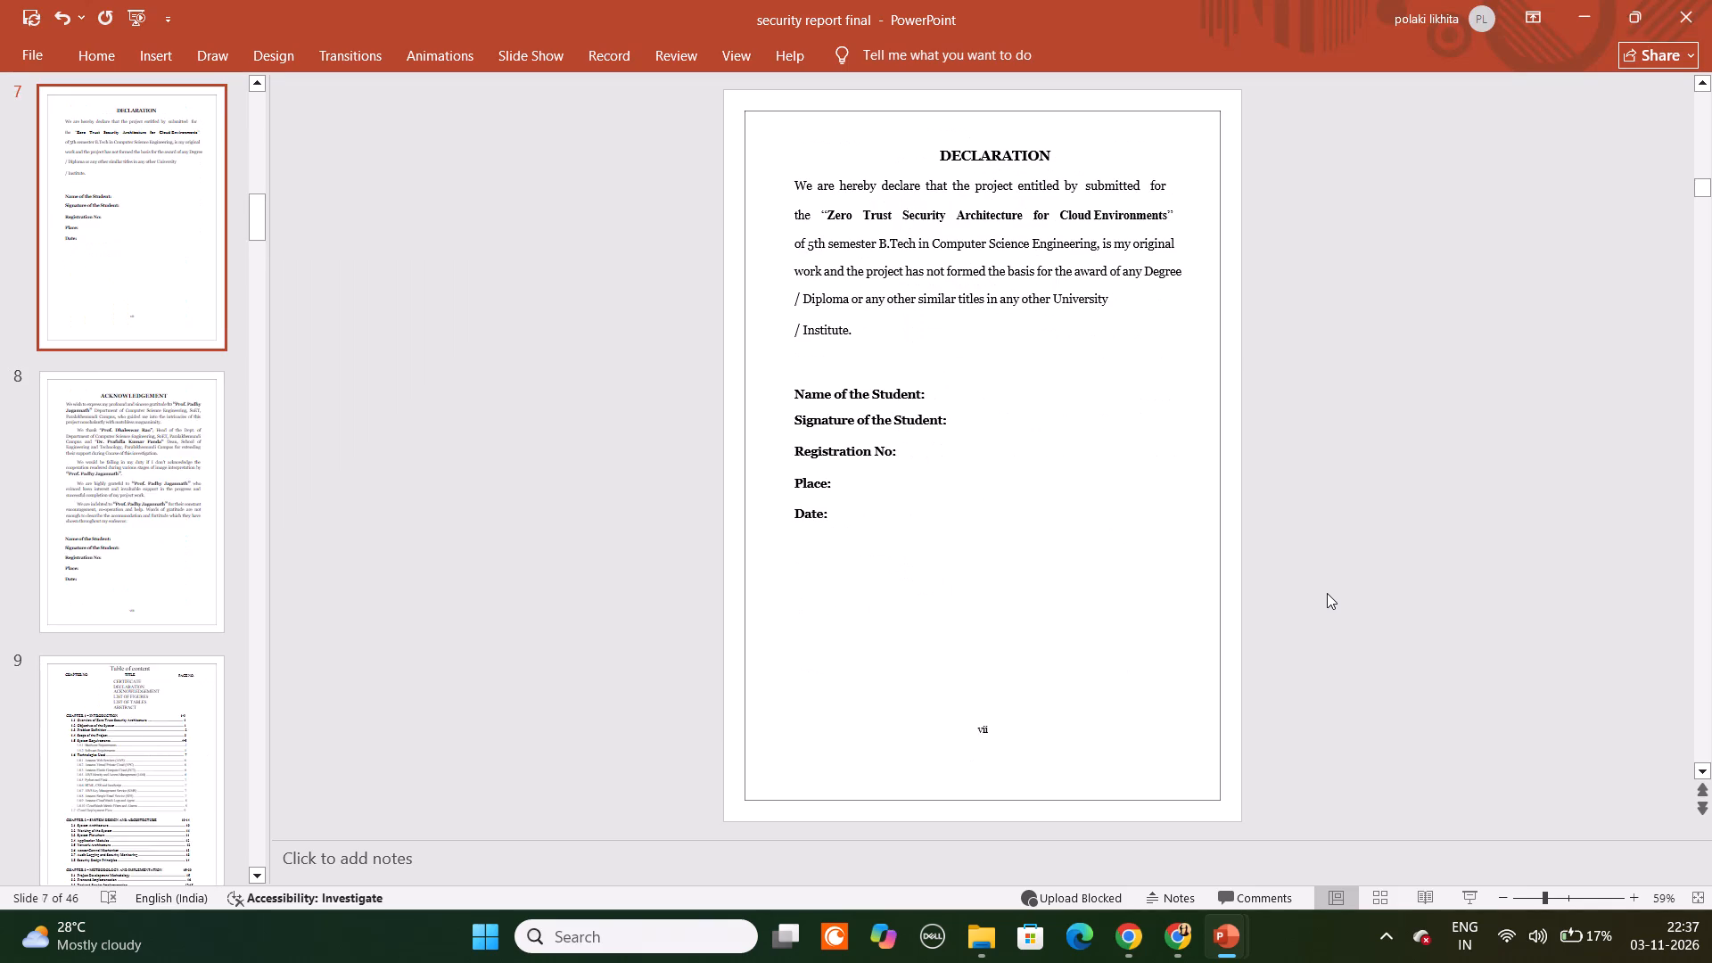
pyautogui.press('Up')
pyautogui.press('Up')
pyautogui.press('Up')
pyautogui.press('Up')
pyautogui.press('Up')
pyautogui.press('Up')
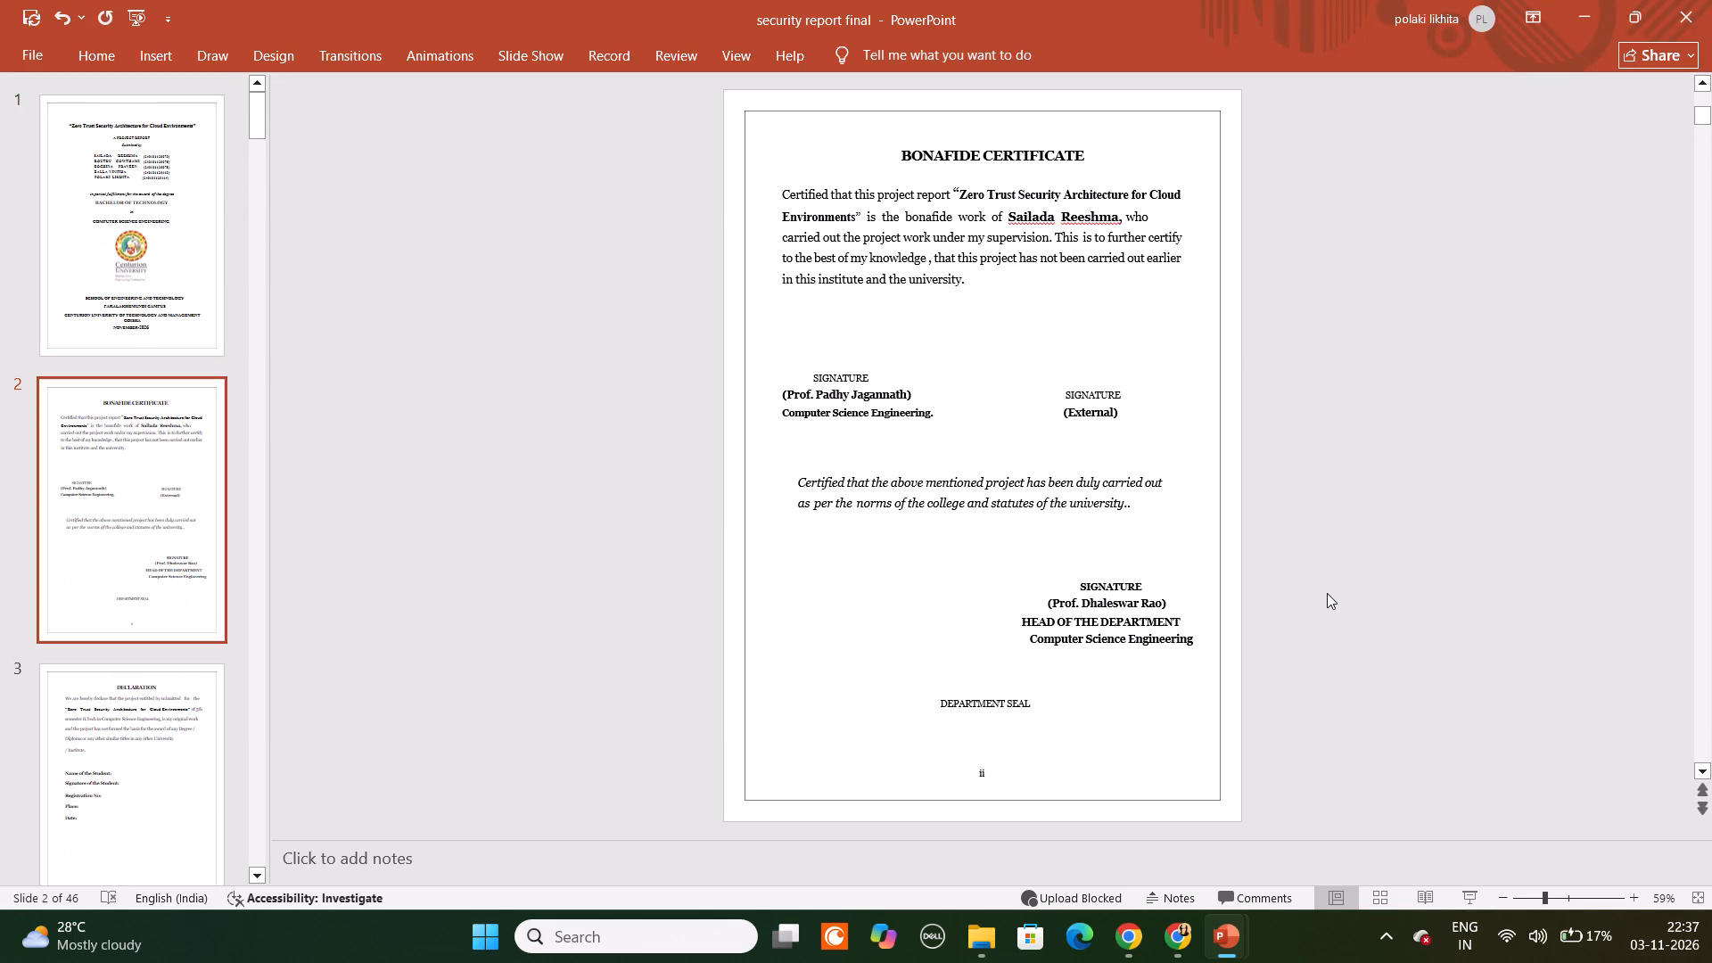
pyautogui.click(152, 294)
pyautogui.click(153, 487)
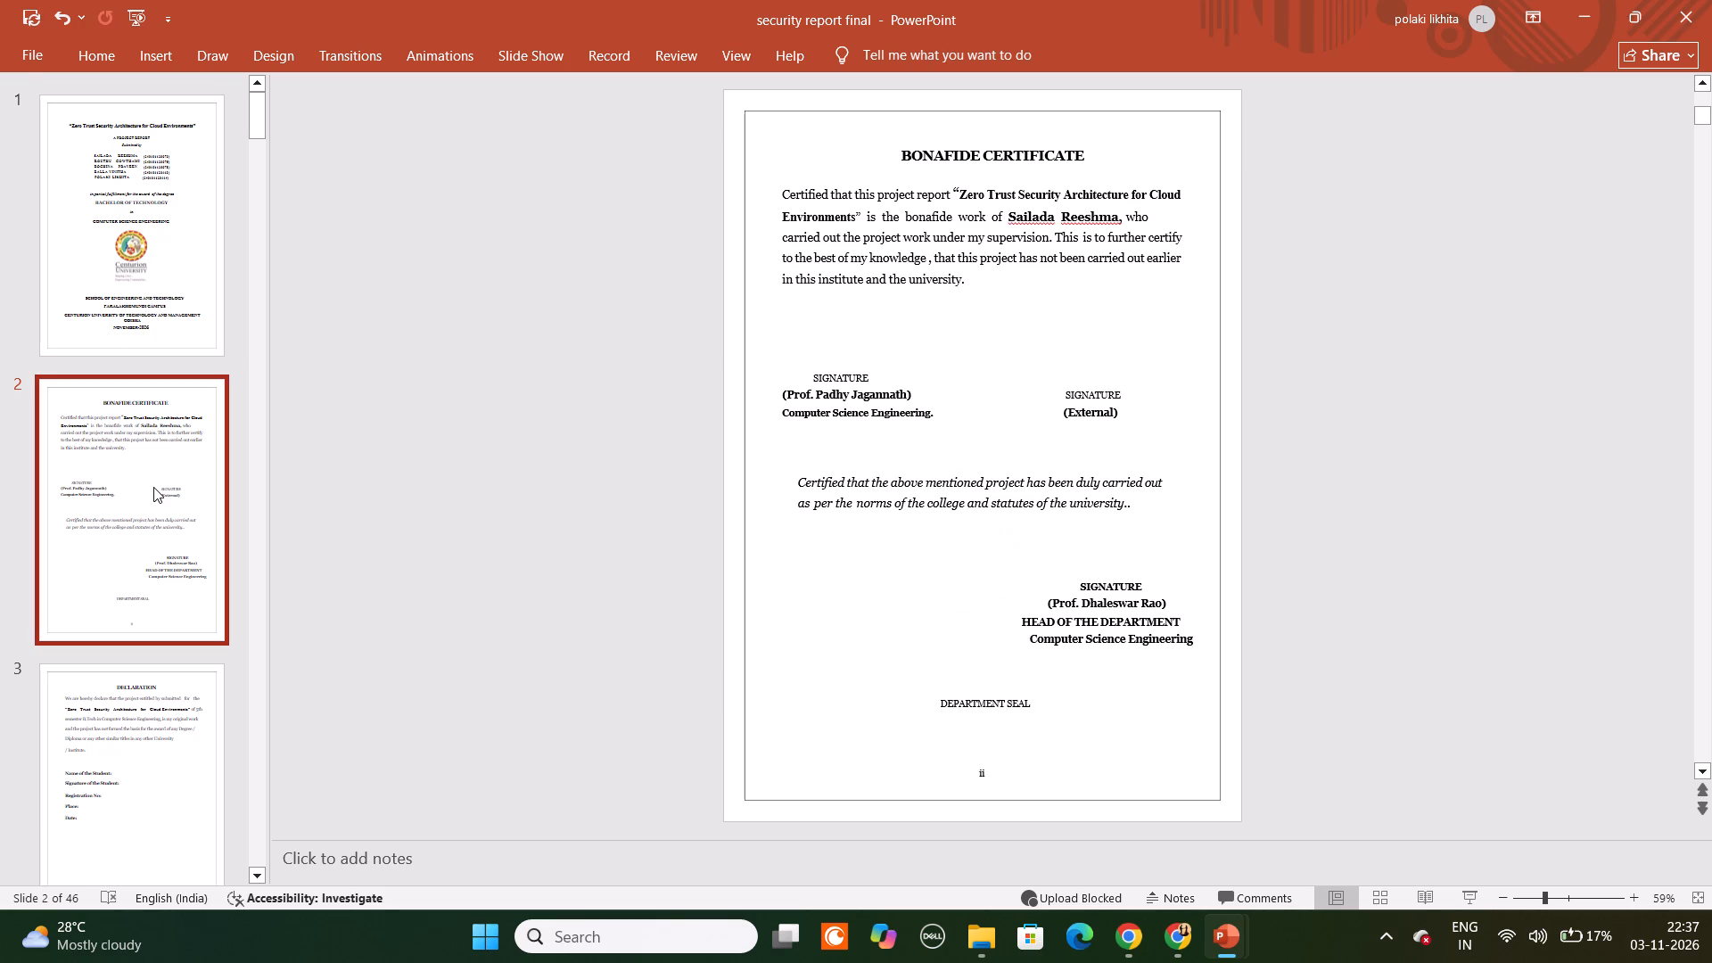
# Duplicate the bonafide certificate slide five times, placing the copies directly after slide 2.
pyautogui.hotkey('ctrl', 'c')
pyautogui.hotkey('ctrl', 'v')
pyautogui.hotkey('ctrl', 'v')
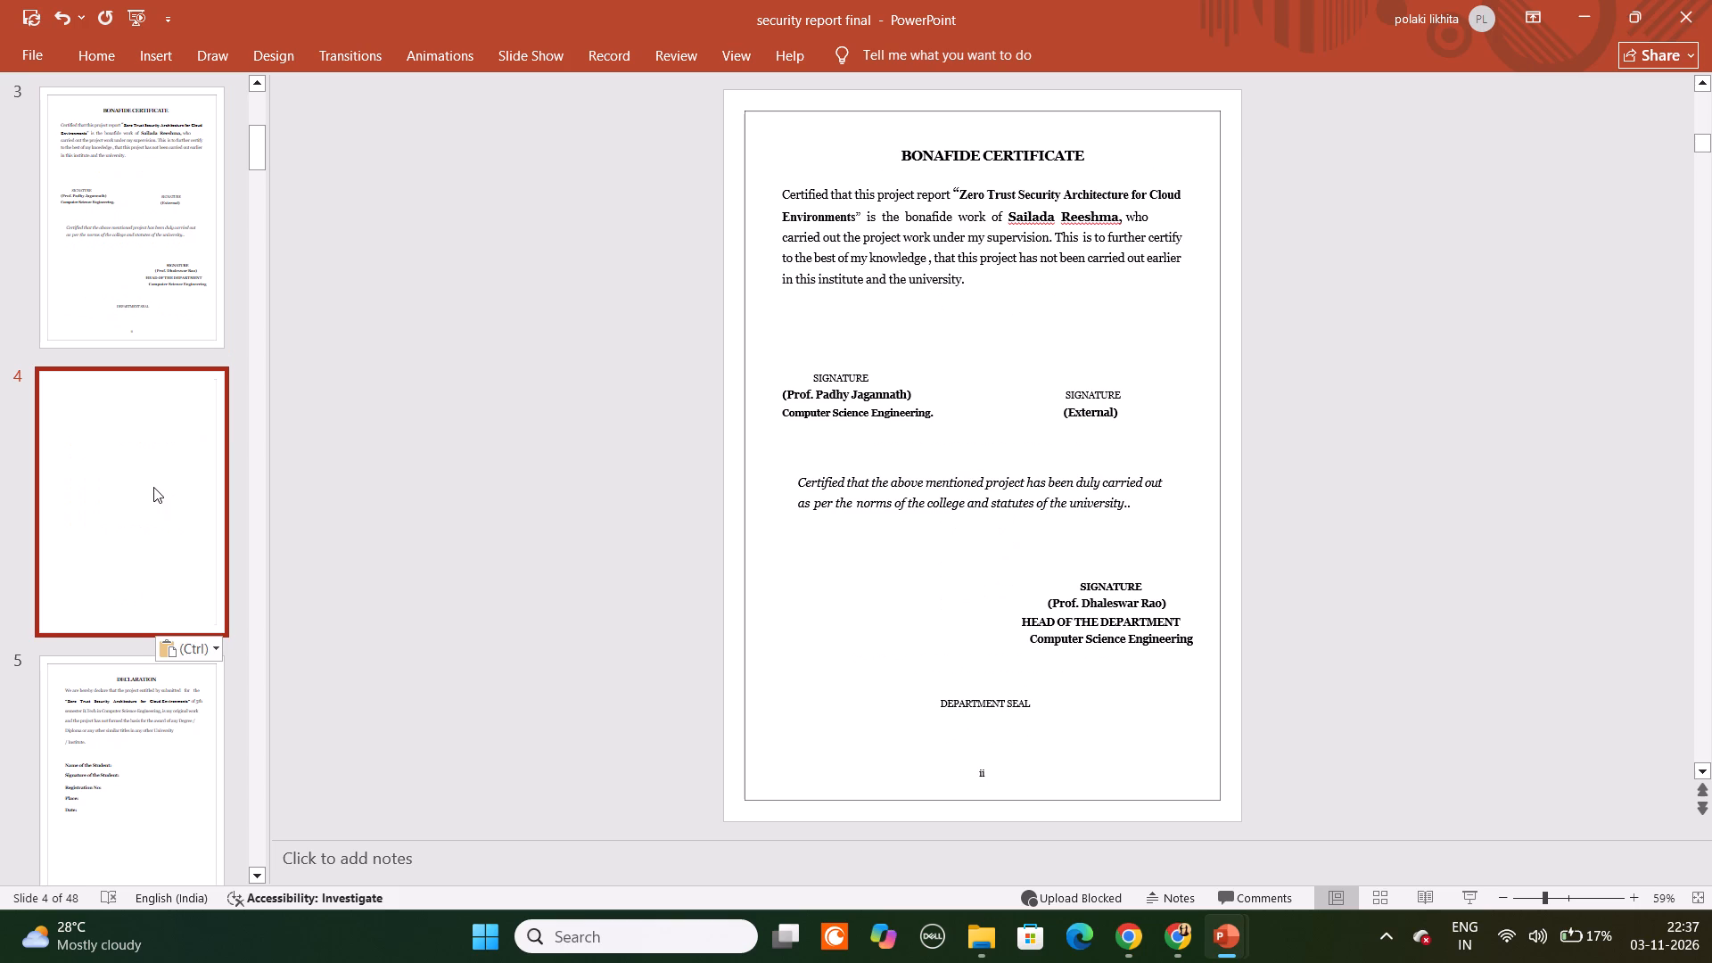
pyautogui.hotkey('ctrl', 'v')
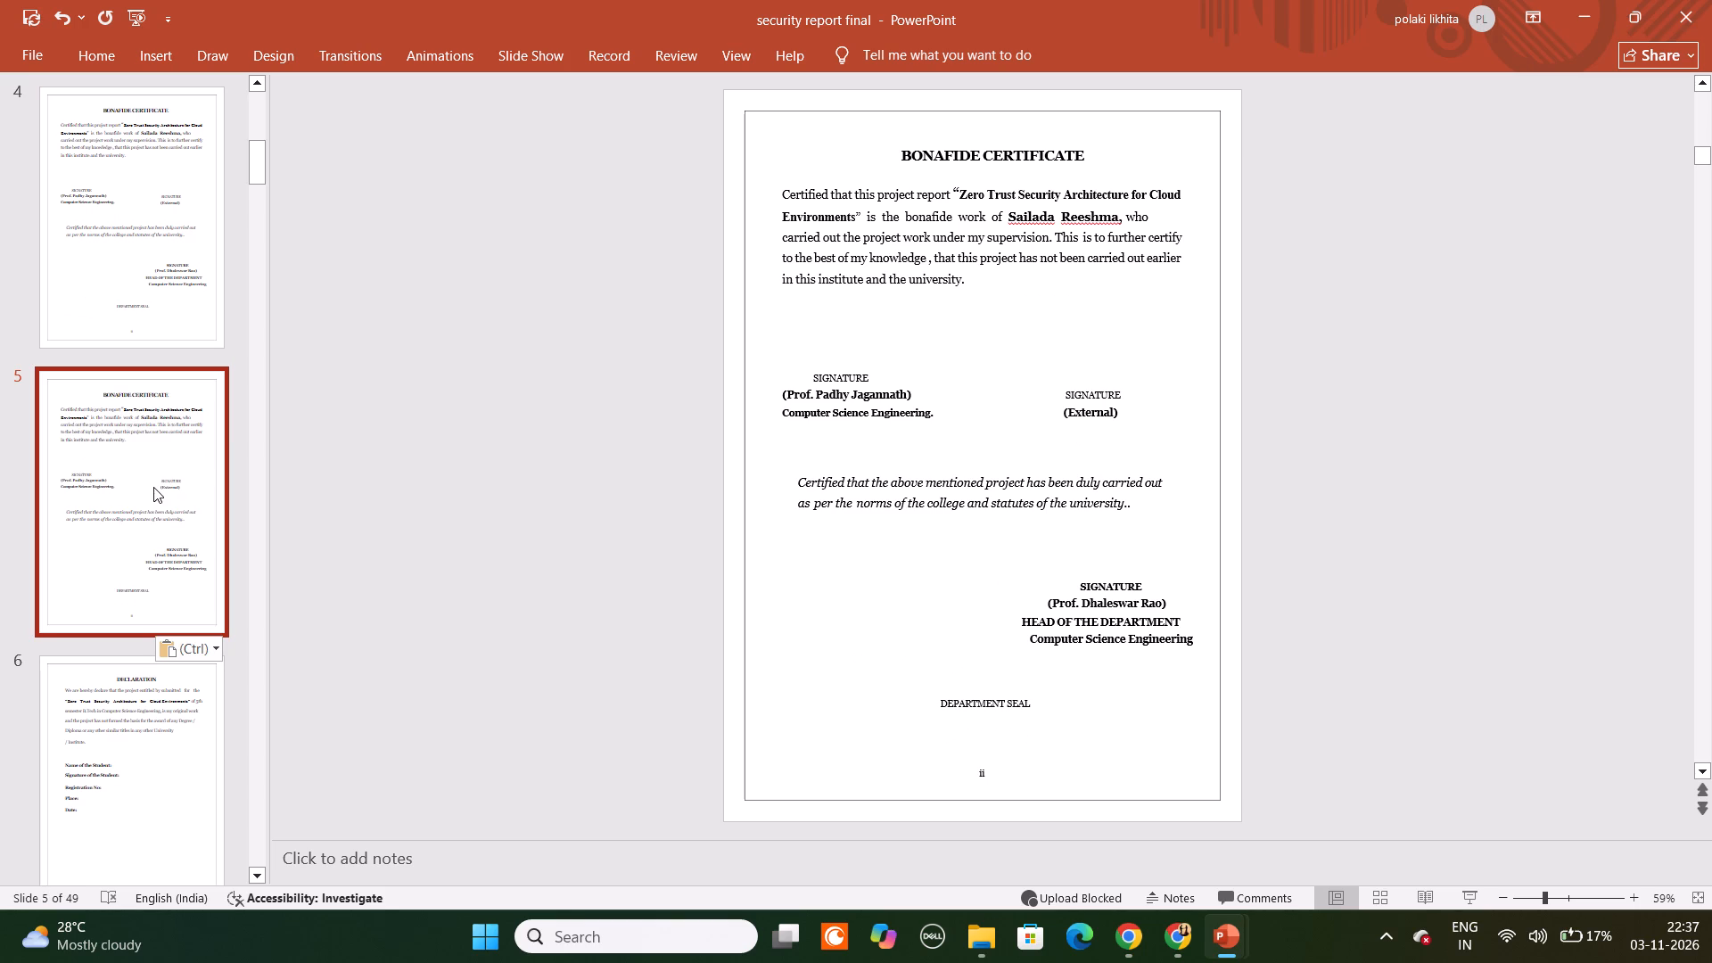
pyautogui.hotkey('ctrl', 'v')
pyautogui.hotkey('ctrl', 'v')
# Replace the student name in the certificate on slide 3 with the second student listed on the cover.
pyautogui.press('Up')
pyautogui.press('Up')
pyautogui.press('Up')
pyautogui.press('Up')
pyautogui.press('Up')
pyautogui.press('Up')
pyautogui.press('Up')
pyautogui.press('Up')
pyautogui.press('Up')
pyautogui.press('Up')
pyautogui.press('Up')
pyautogui.press('Up')
pyautogui.press('Up')
pyautogui.press('Up')
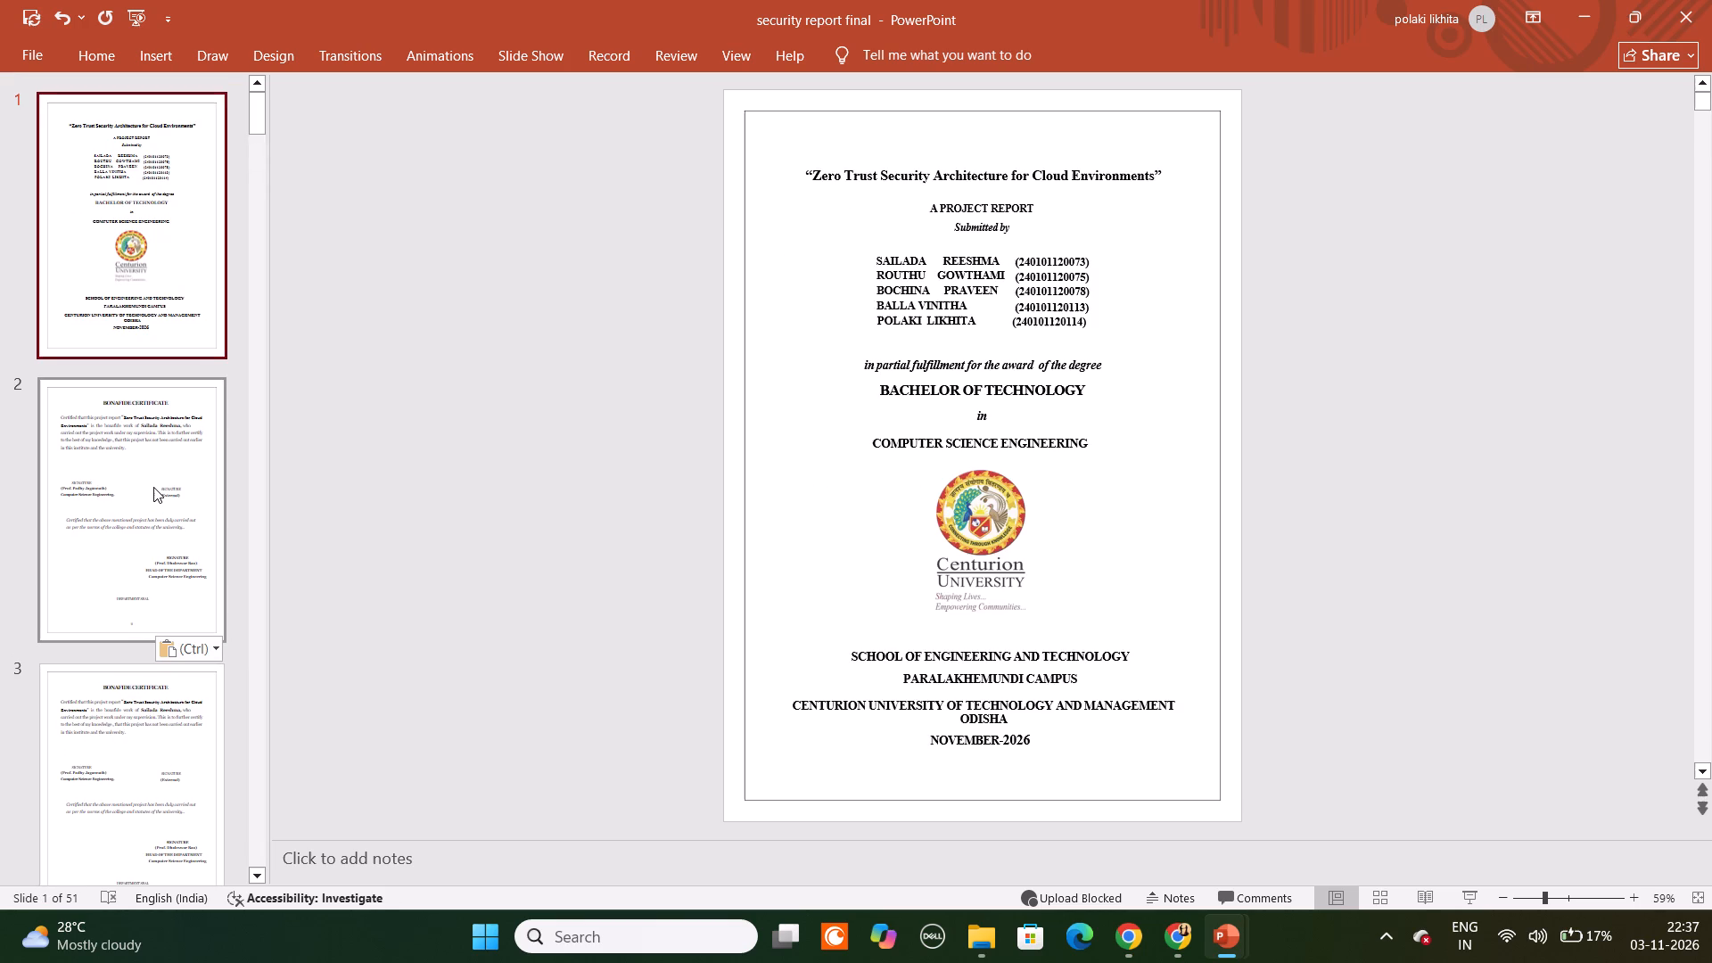
pyautogui.scroll(-1, 142, 532)
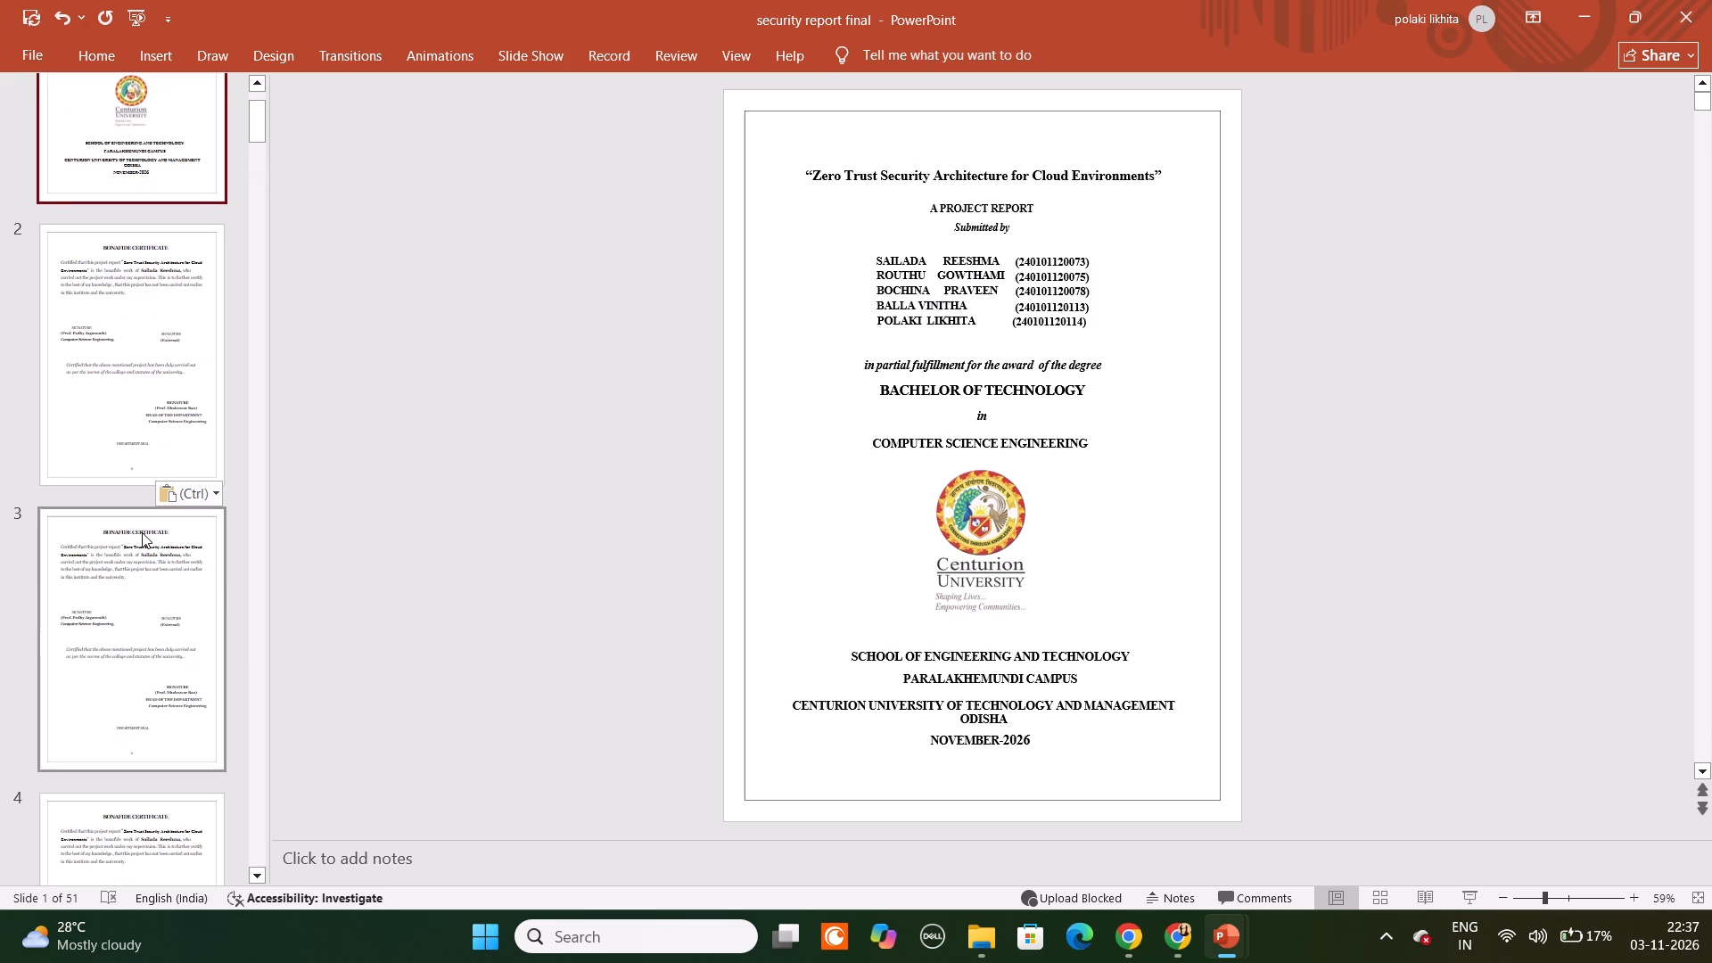
pyautogui.scroll(4, 142, 532)
pyautogui.click(119, 437)
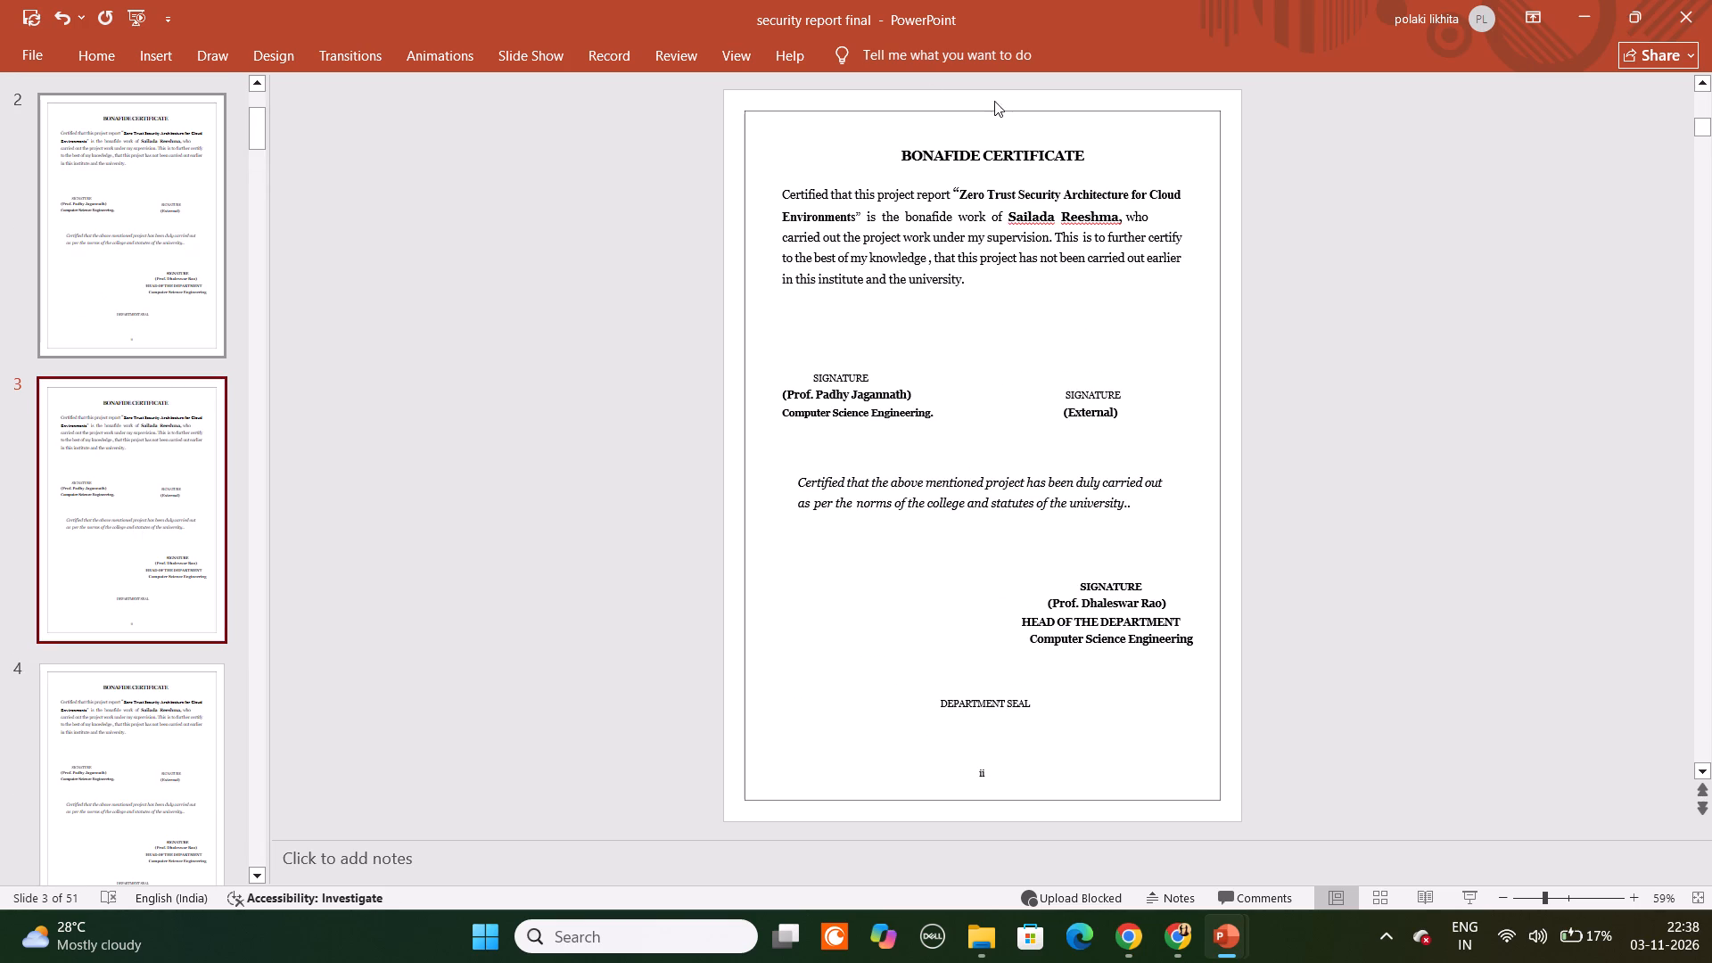
pyautogui.moveTo(1010, 218); pyautogui.dragTo(1058, 219)
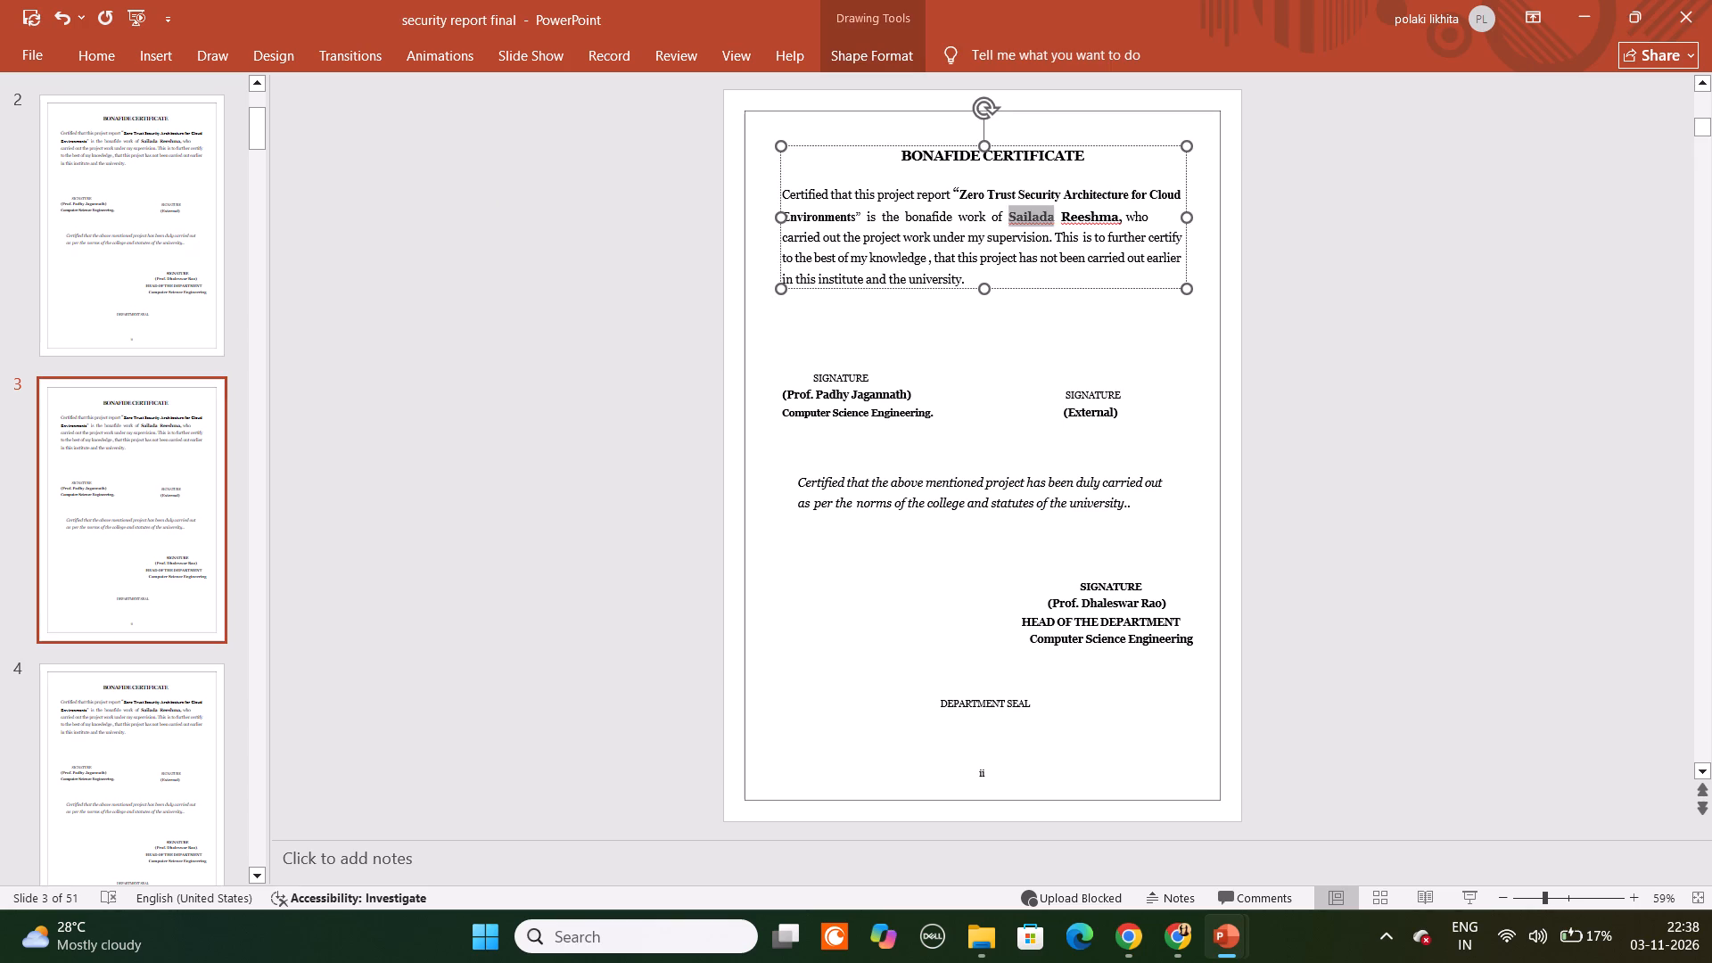
pyautogui.moveTo(1058, 219); pyautogui.dragTo(1095, 221)
pyautogui.press('BackSpace')
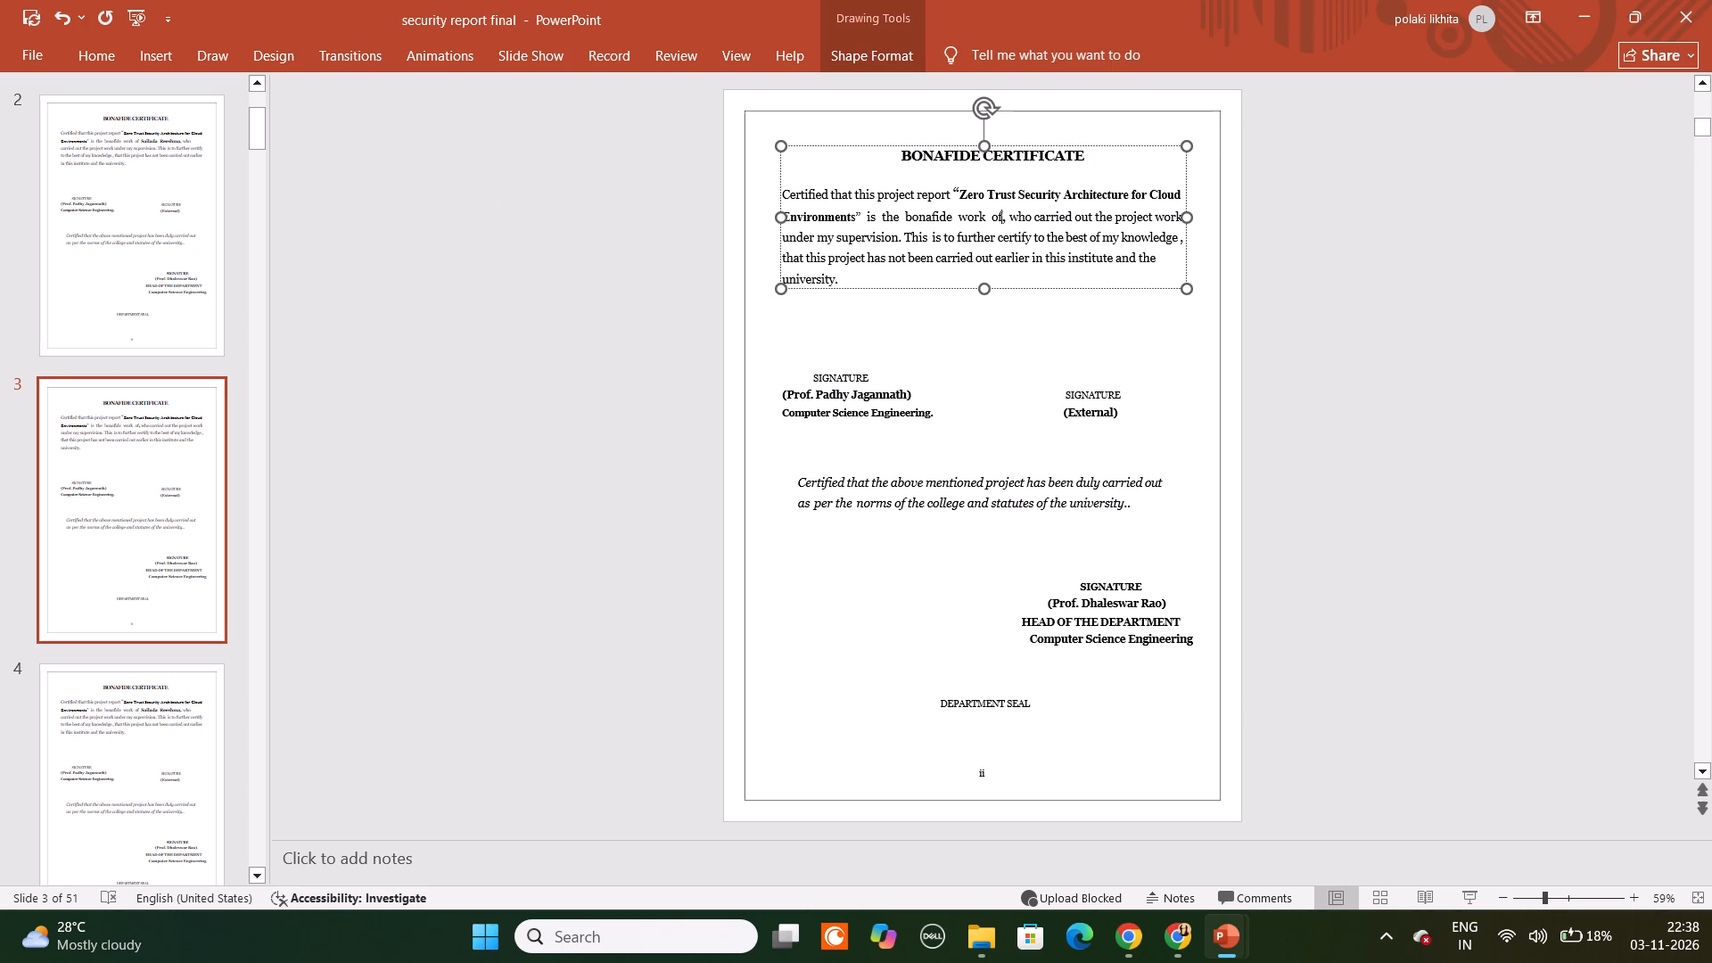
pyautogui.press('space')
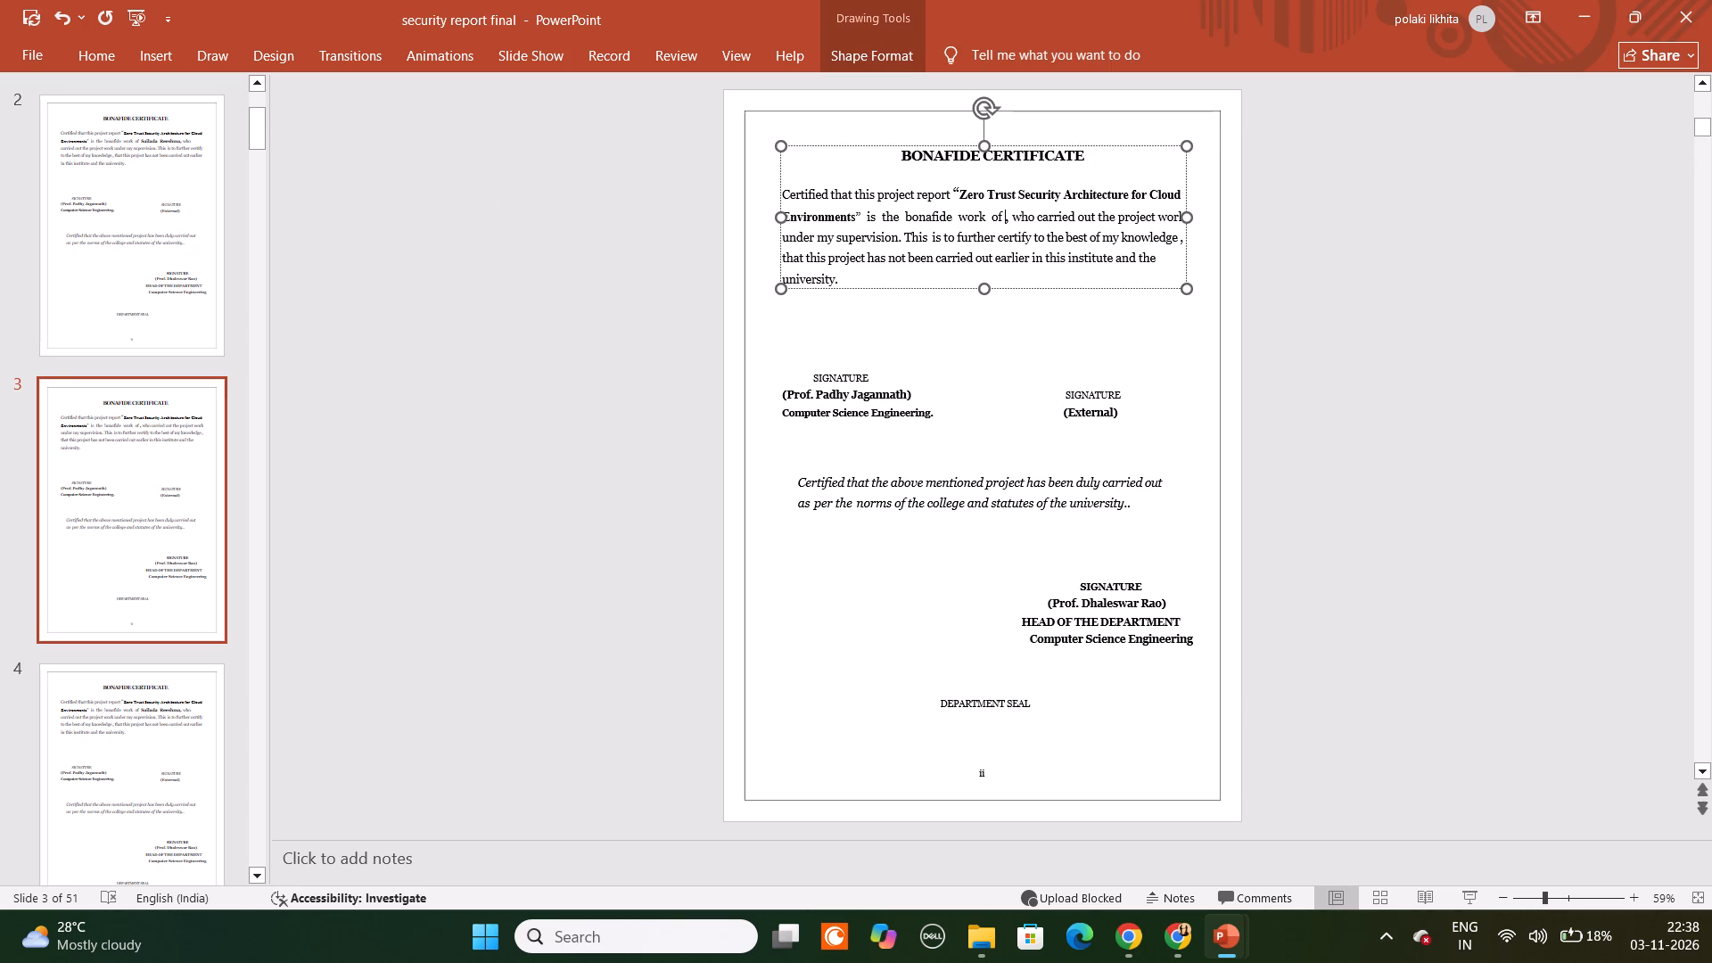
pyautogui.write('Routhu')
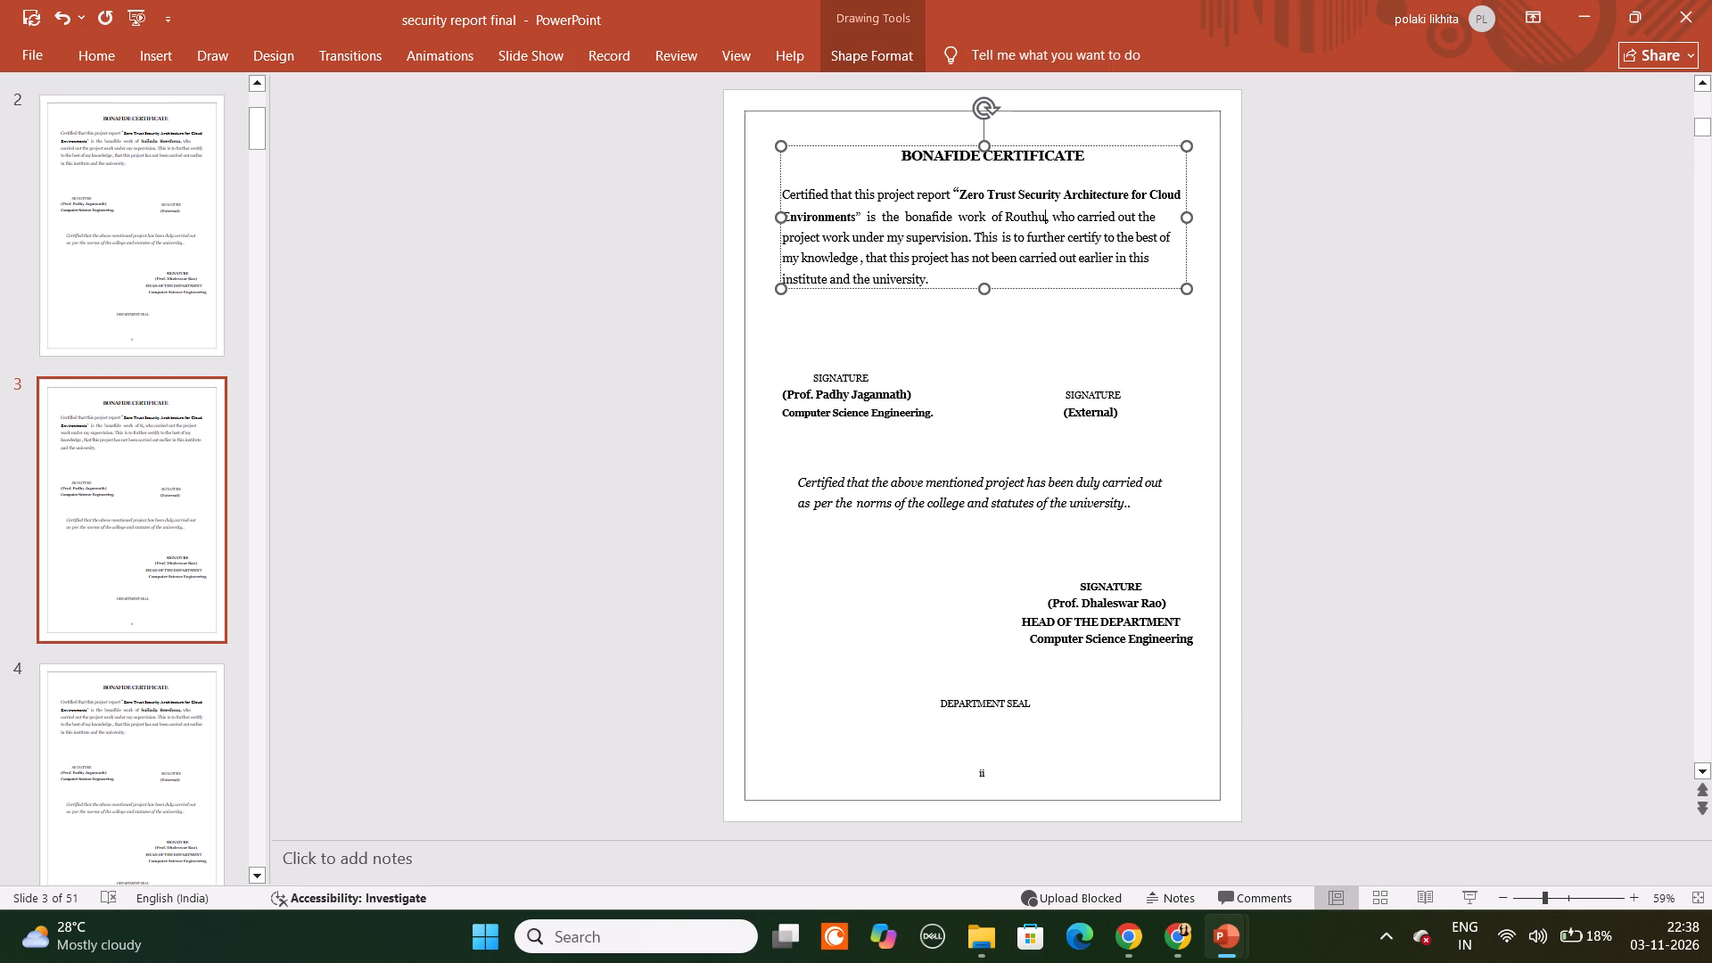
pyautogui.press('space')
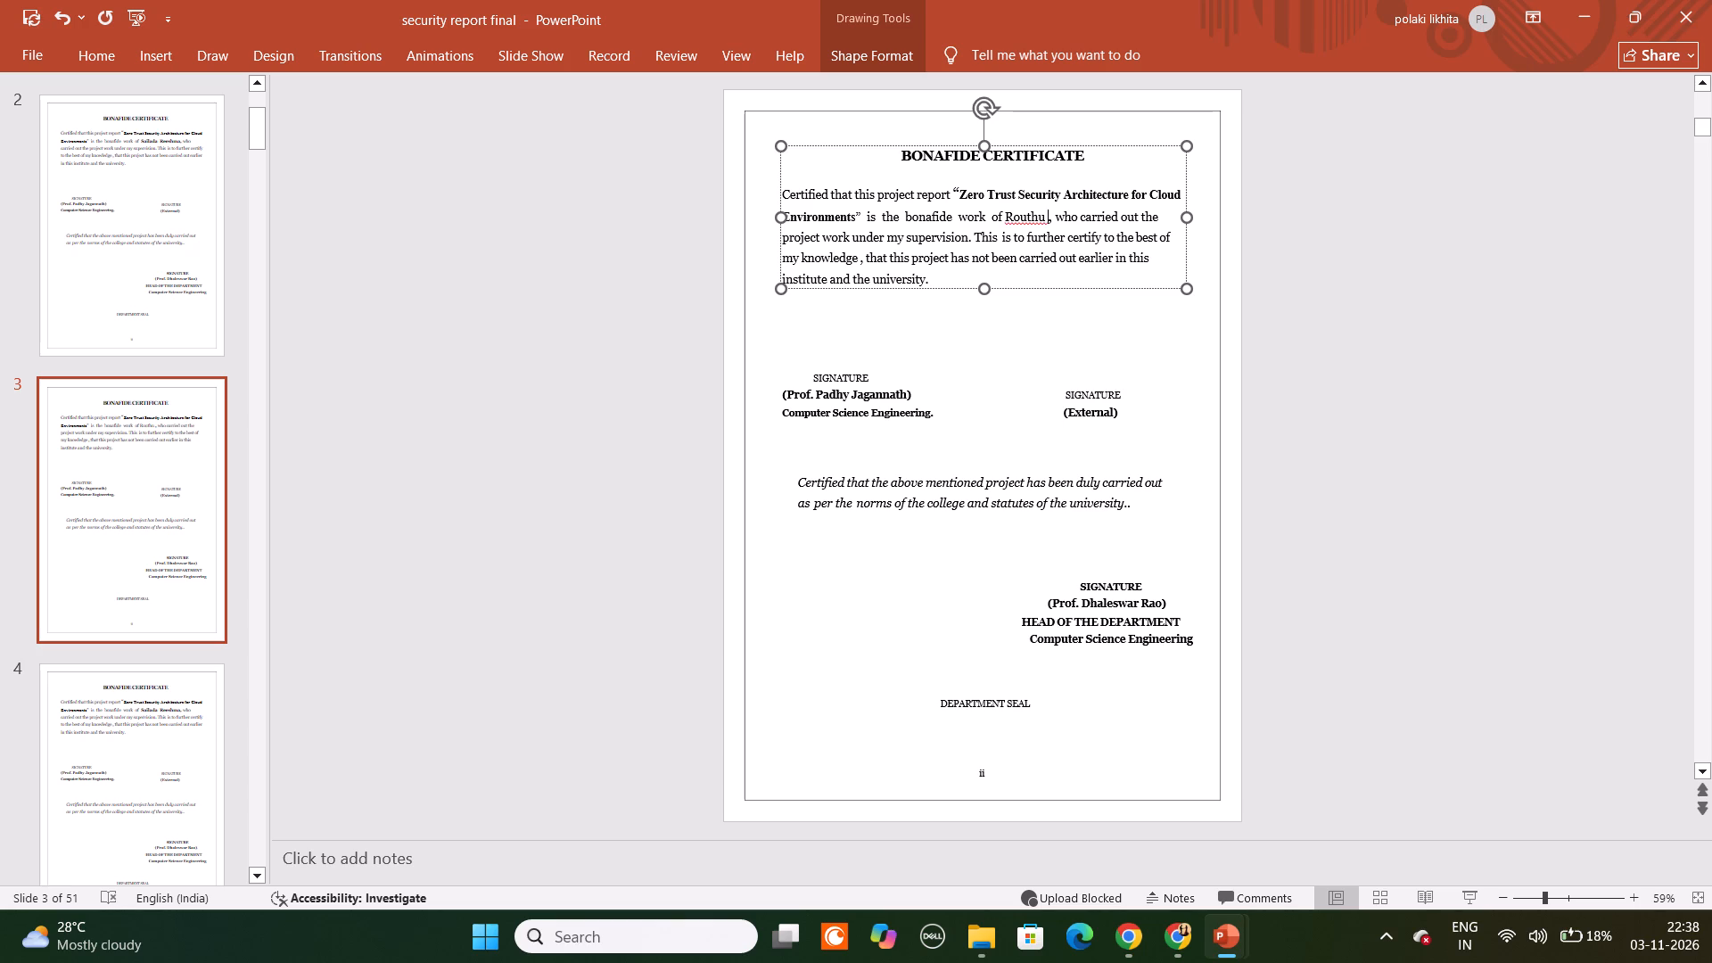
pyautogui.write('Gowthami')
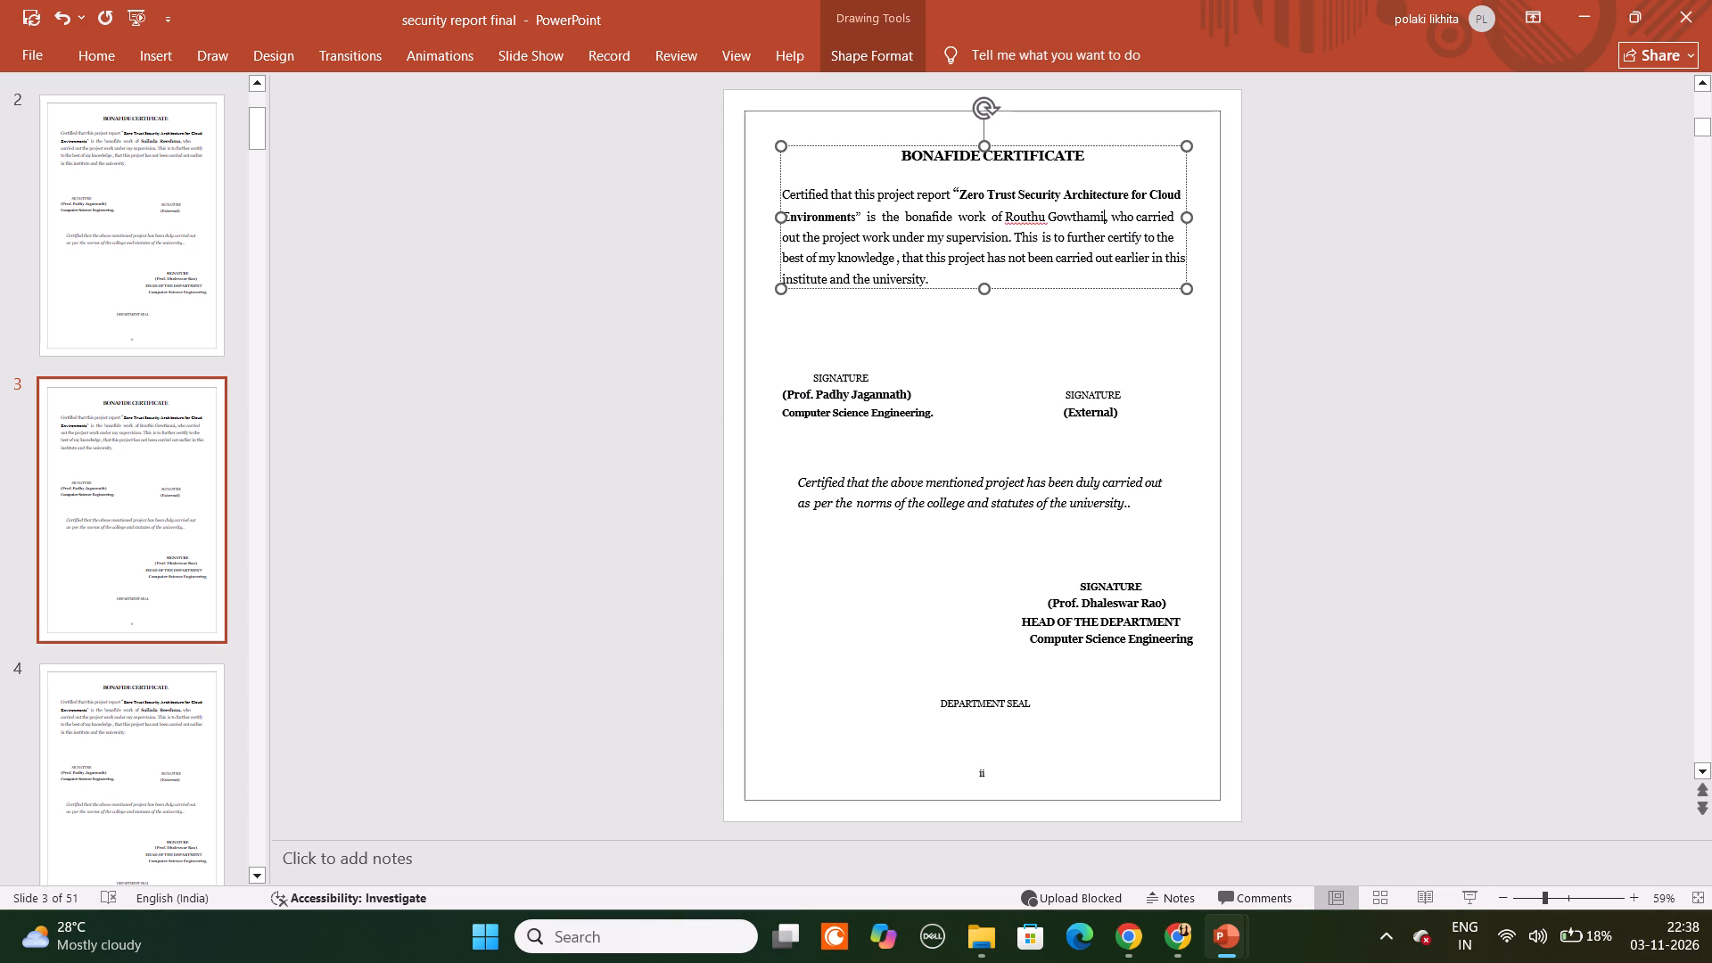
# Make the student name in the certificate text on slide 3 bold.
pyautogui.moveTo(1001, 213); pyautogui.dragTo(1037, 218)
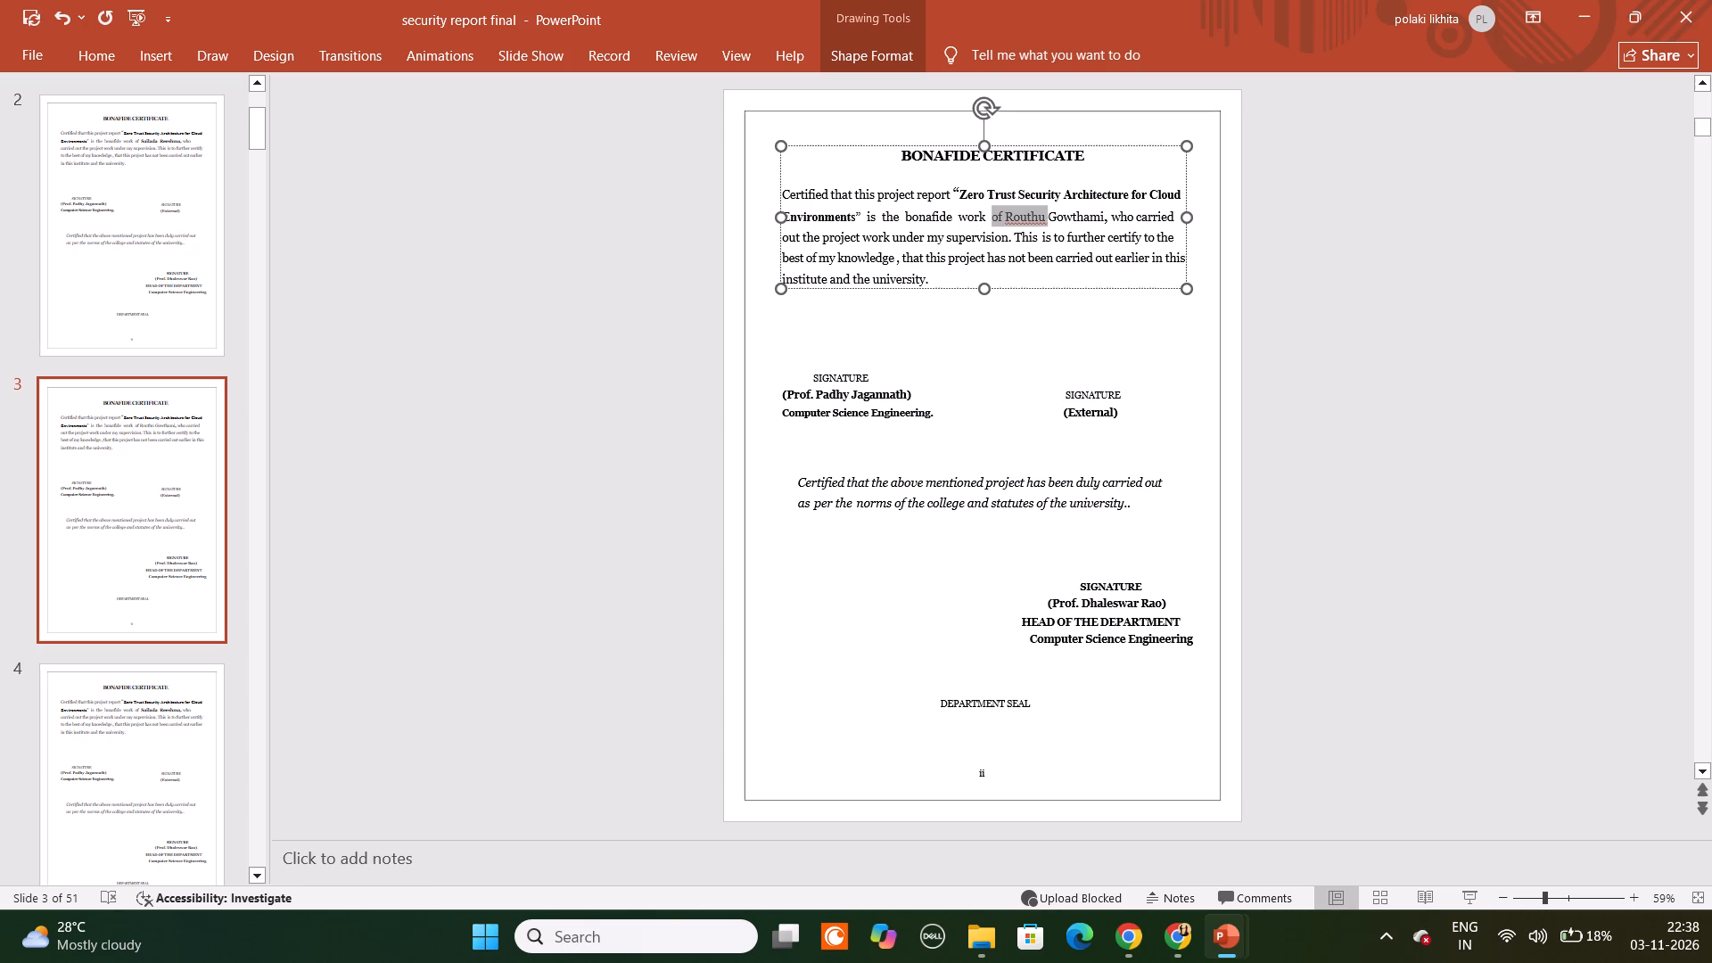
pyautogui.click(513, 448)
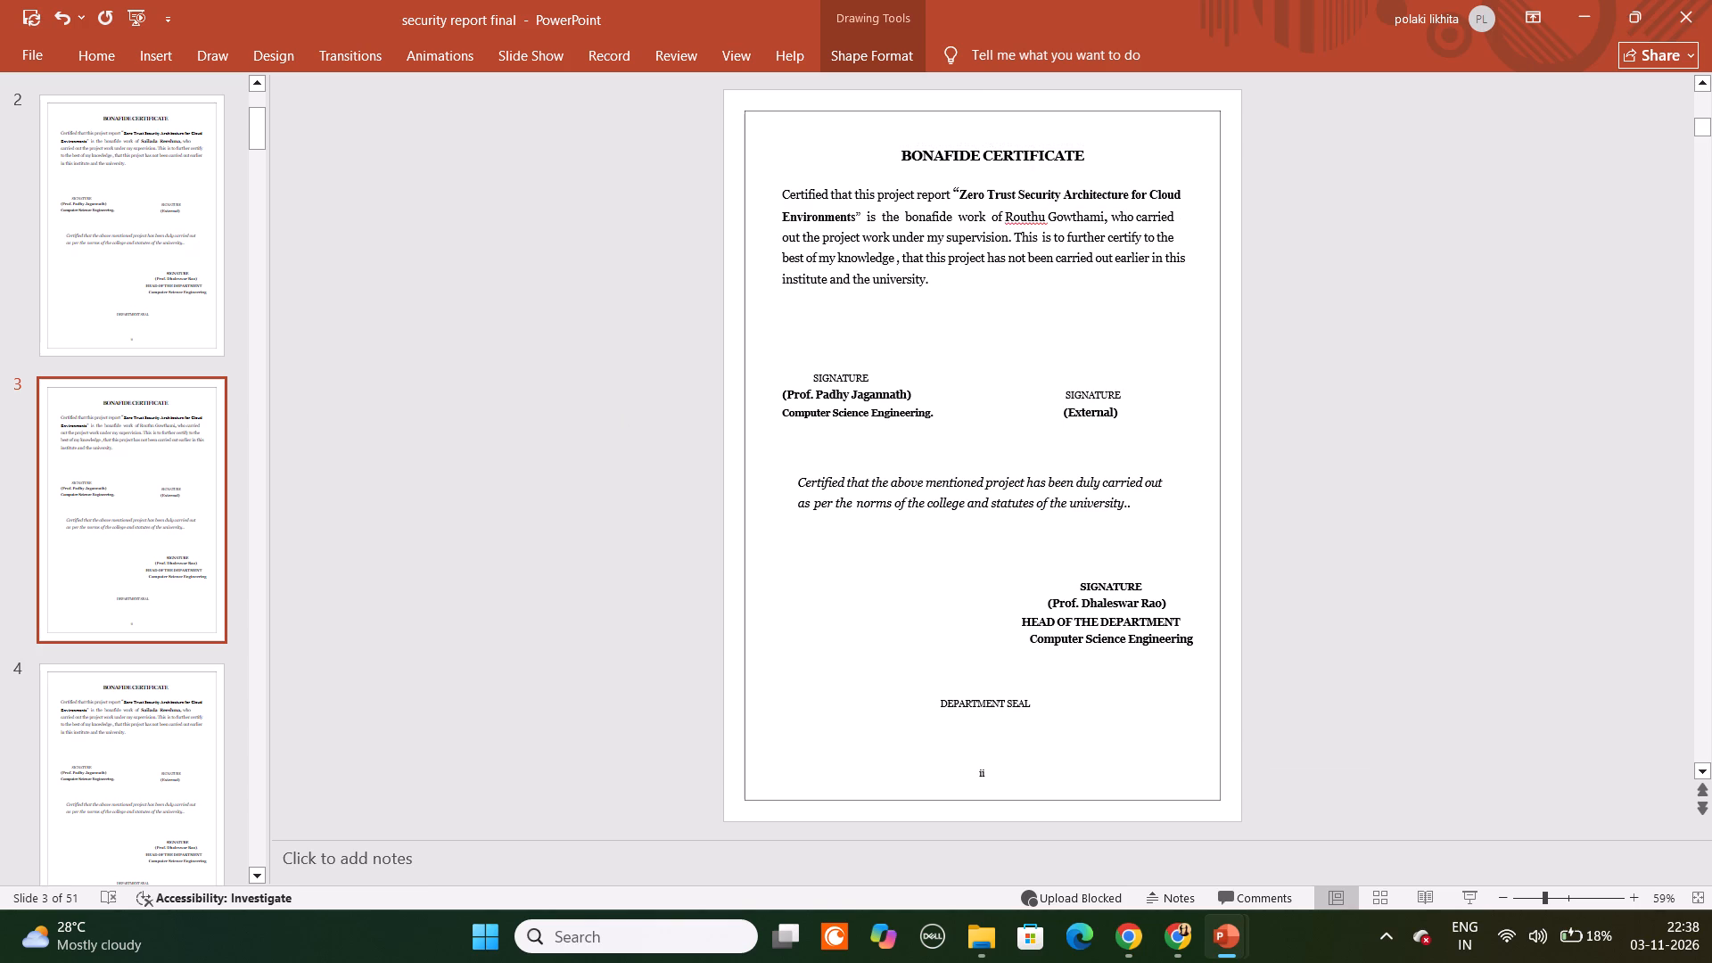
pyautogui.moveTo(1006, 218); pyautogui.dragTo(1070, 213)
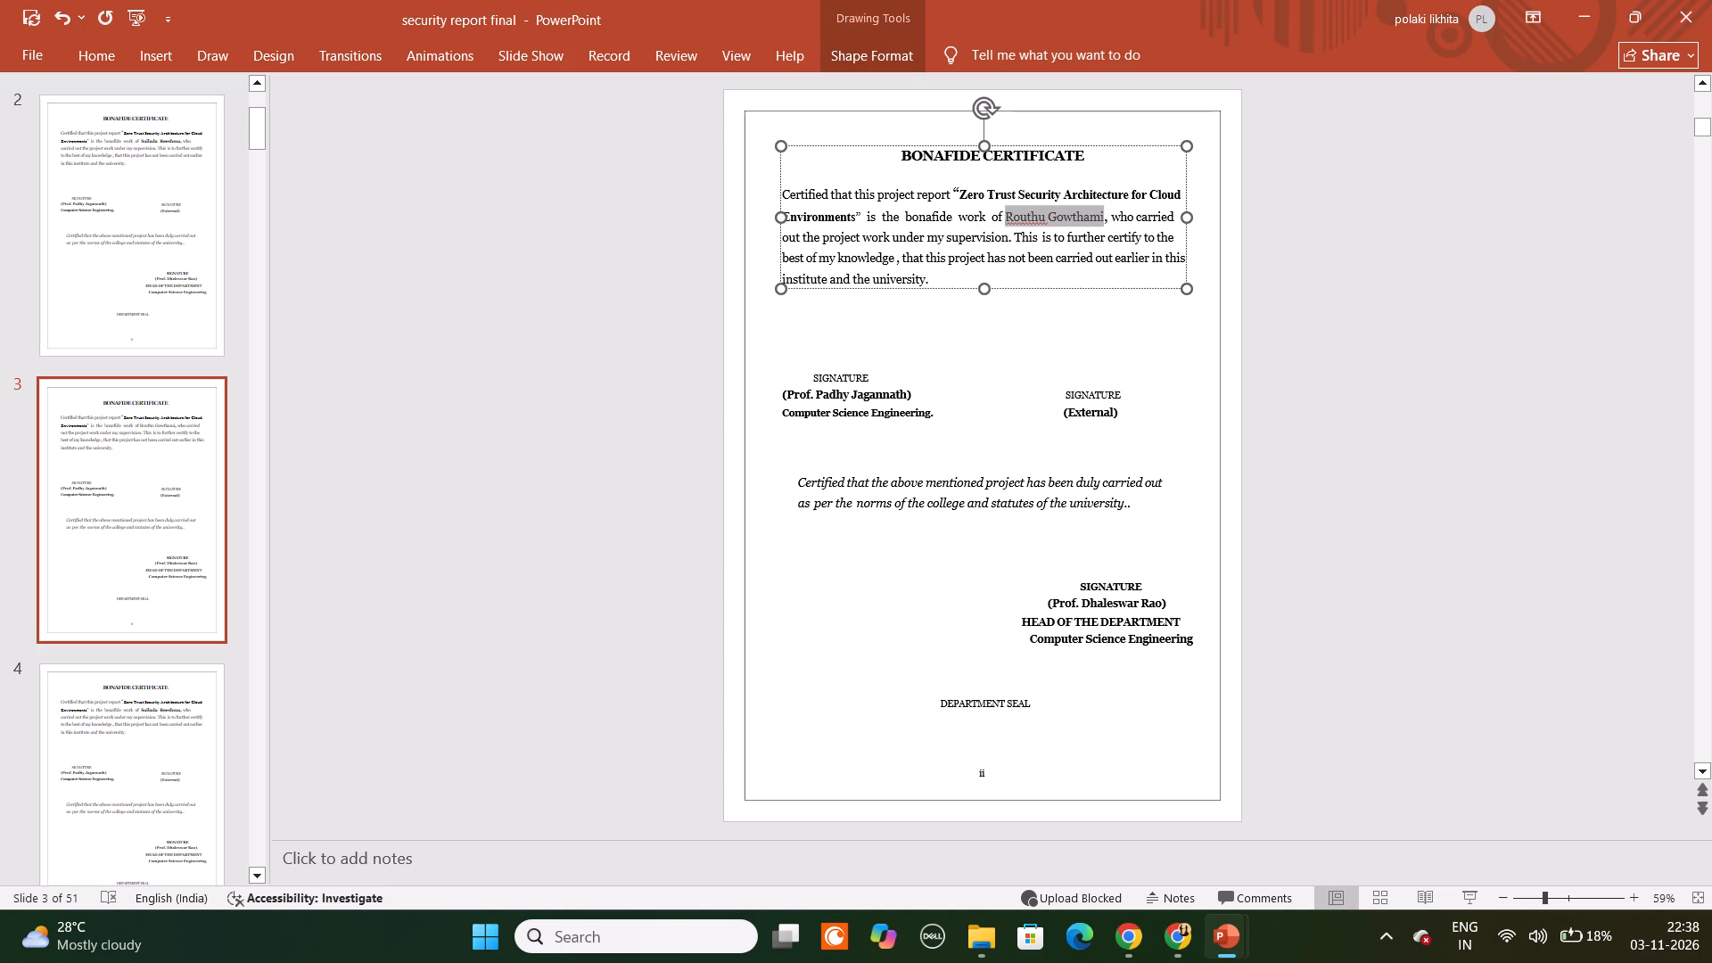
pyautogui.moveTo(1070, 213); pyautogui.dragTo(1077, 213)
pyautogui.click(1084, 182)
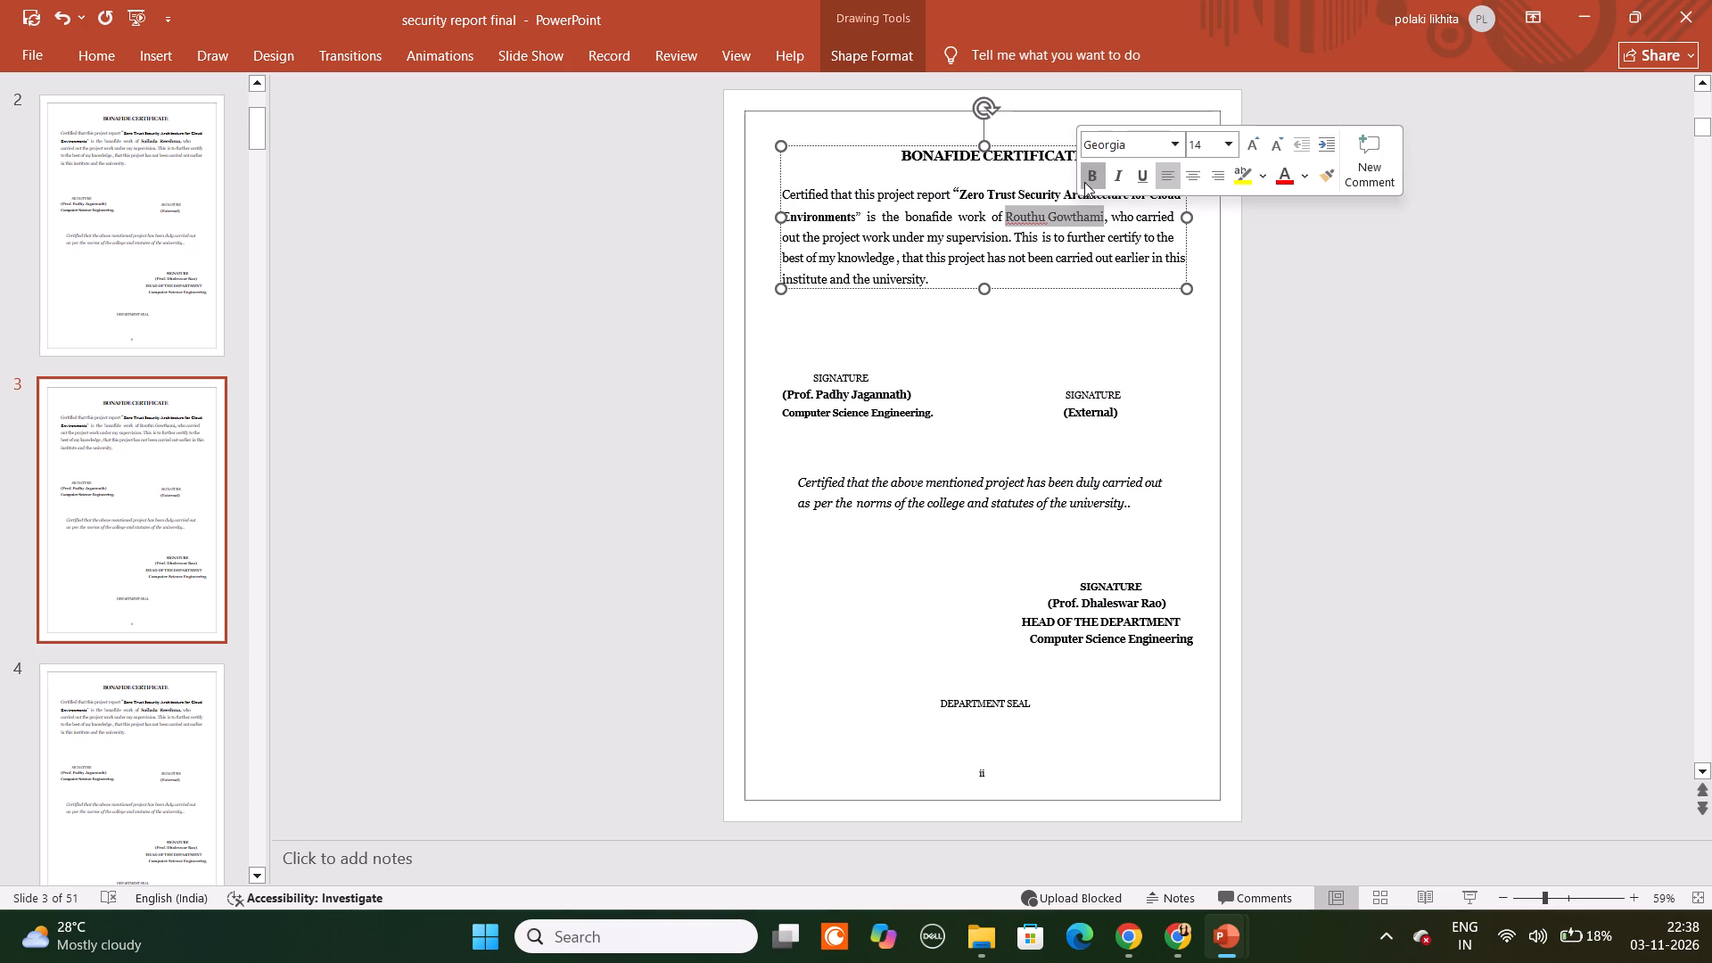
pyautogui.click(566, 438)
# Replace the student name in the certificate on slide 4 with the third student listed on the cover.
pyautogui.press('Down')
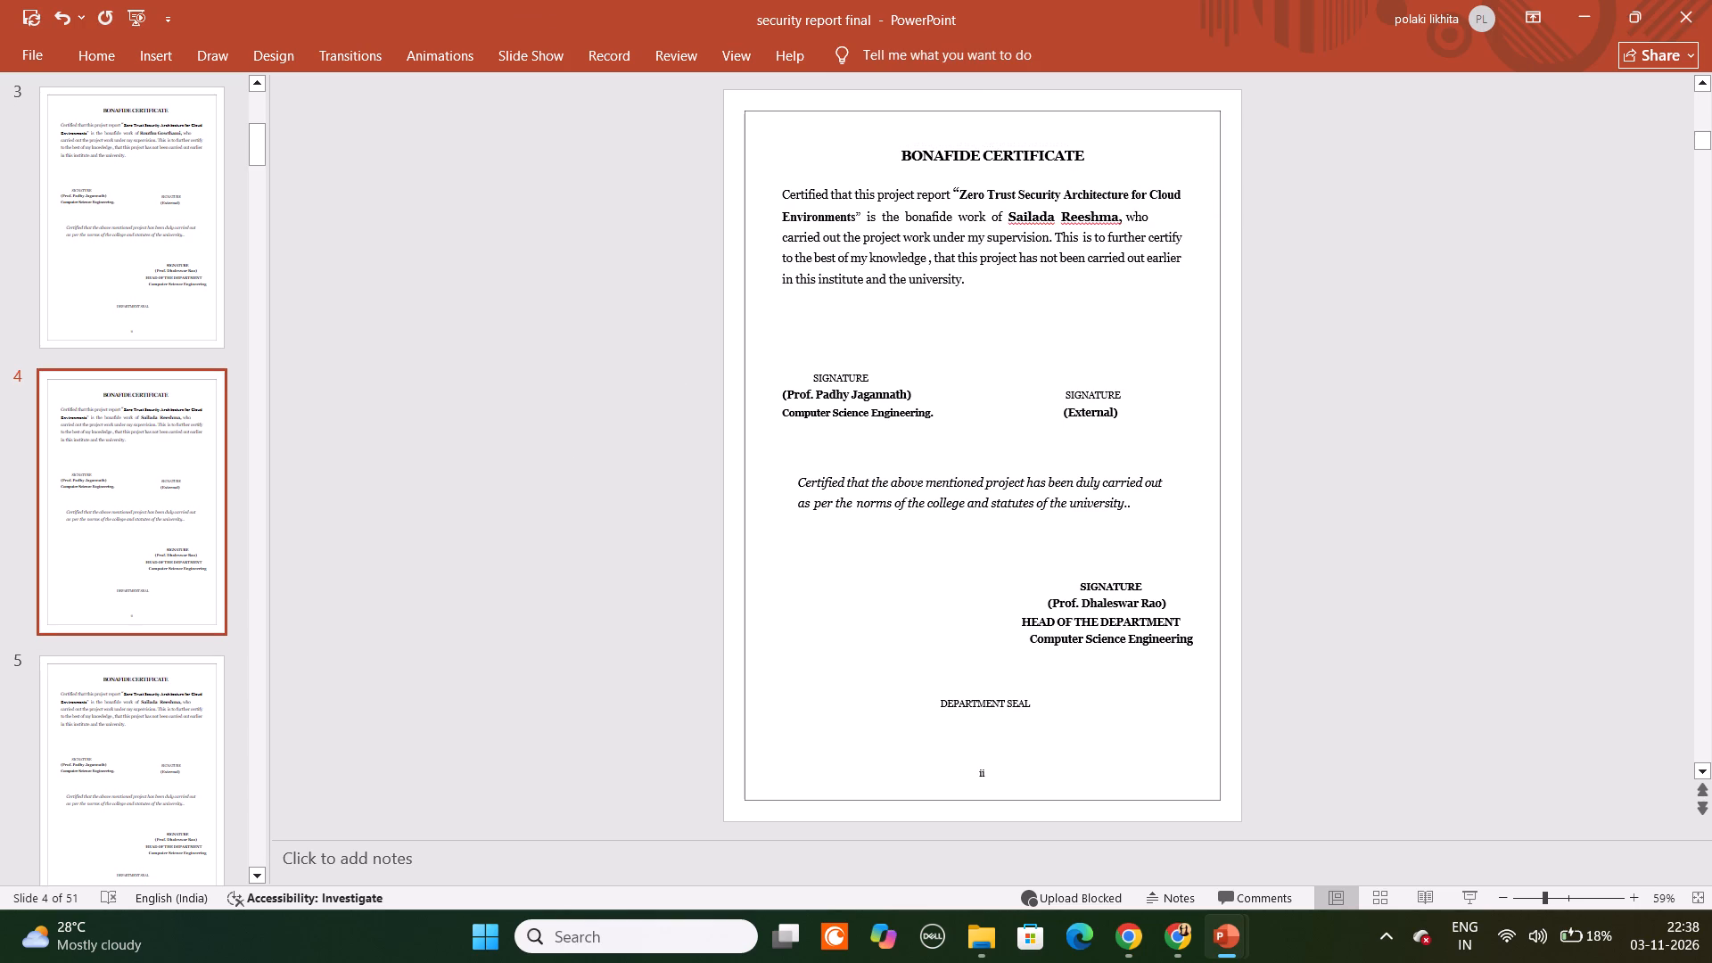
pyautogui.moveTo(1009, 216); pyautogui.dragTo(1077, 212)
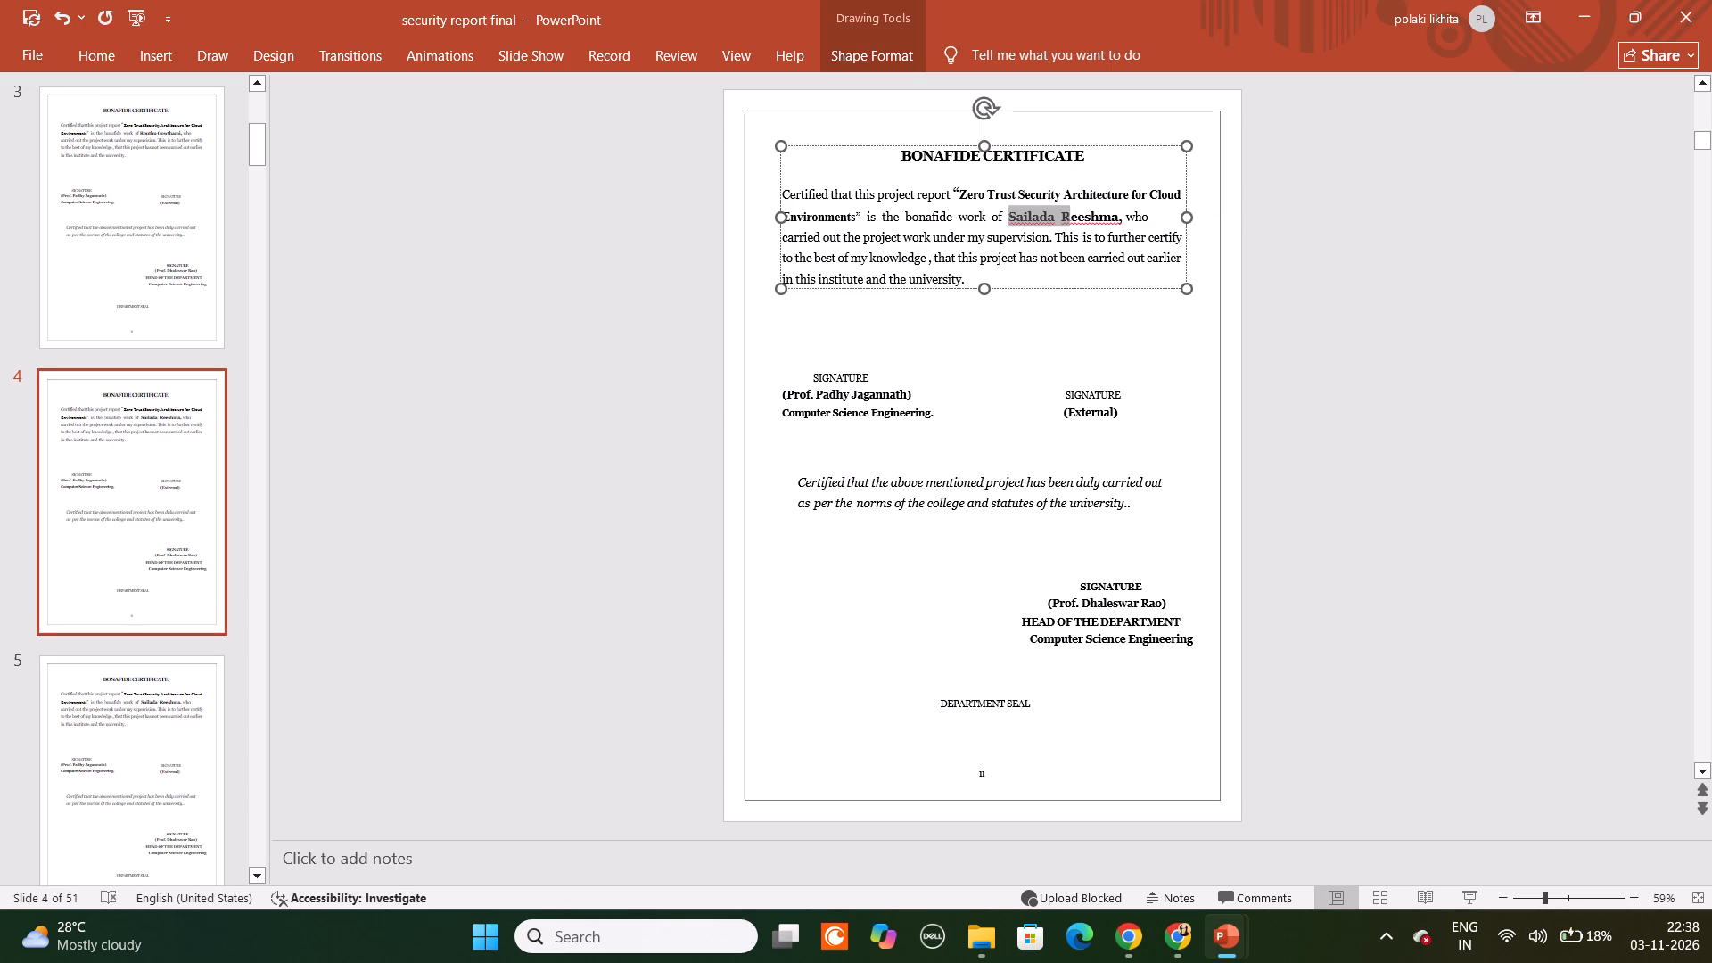
pyautogui.moveTo(1077, 212); pyautogui.dragTo(1091, 213)
pyautogui.press('BackSpace')
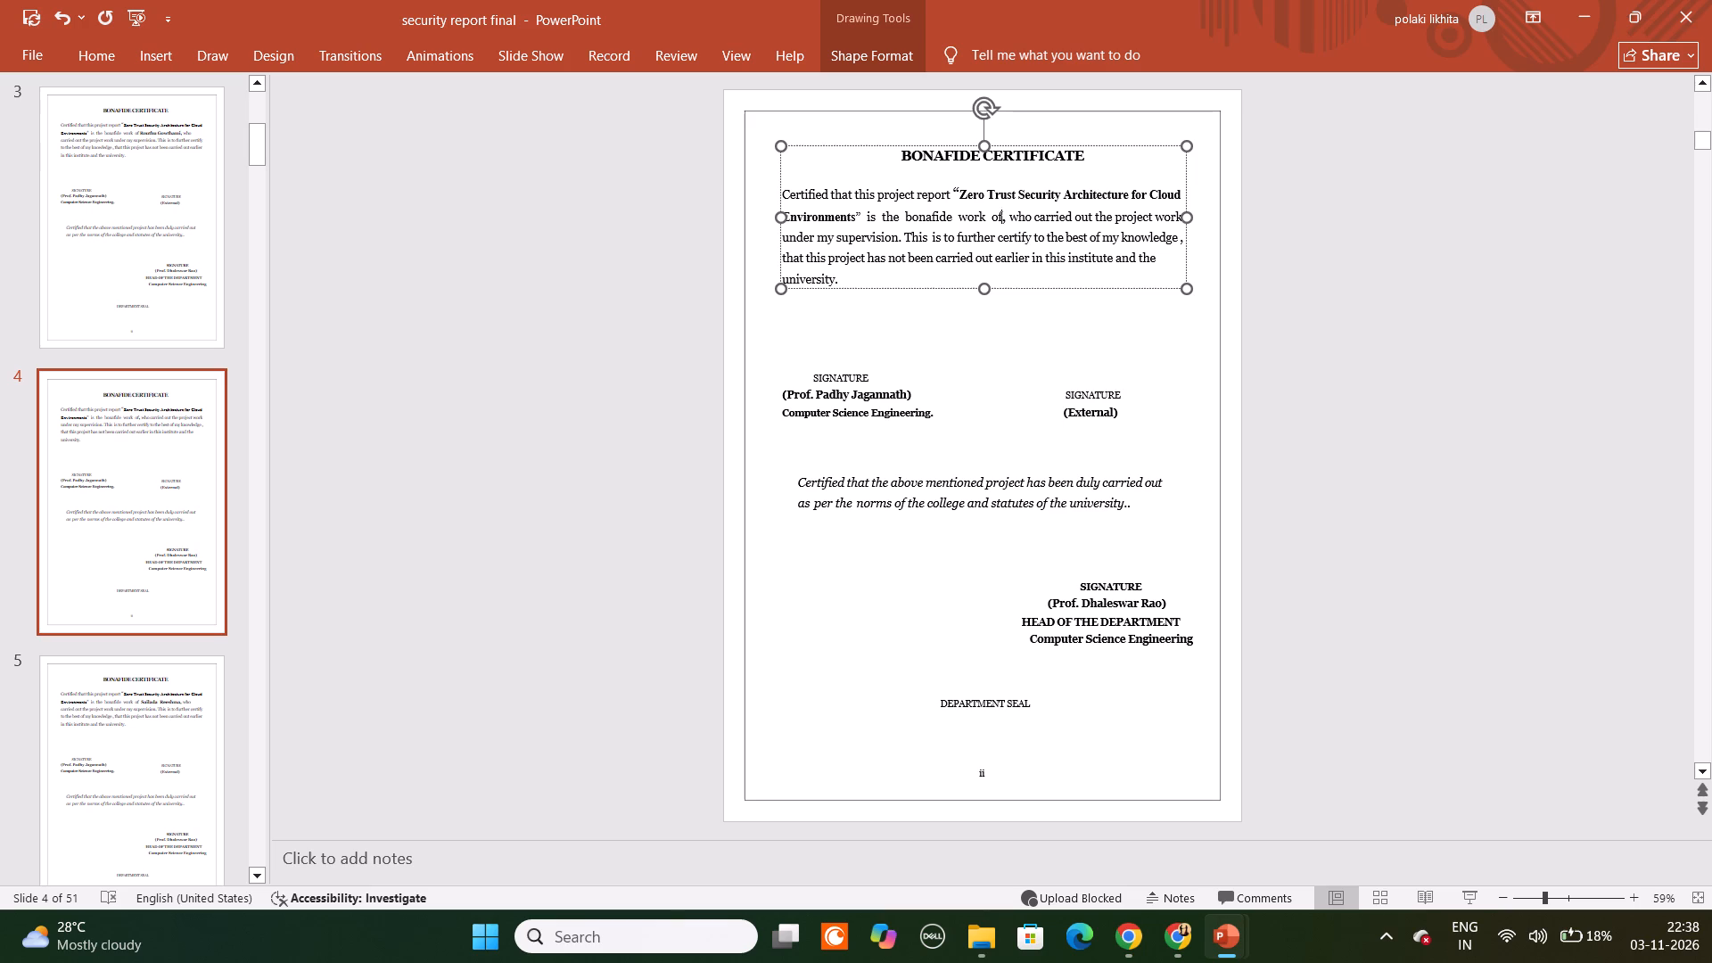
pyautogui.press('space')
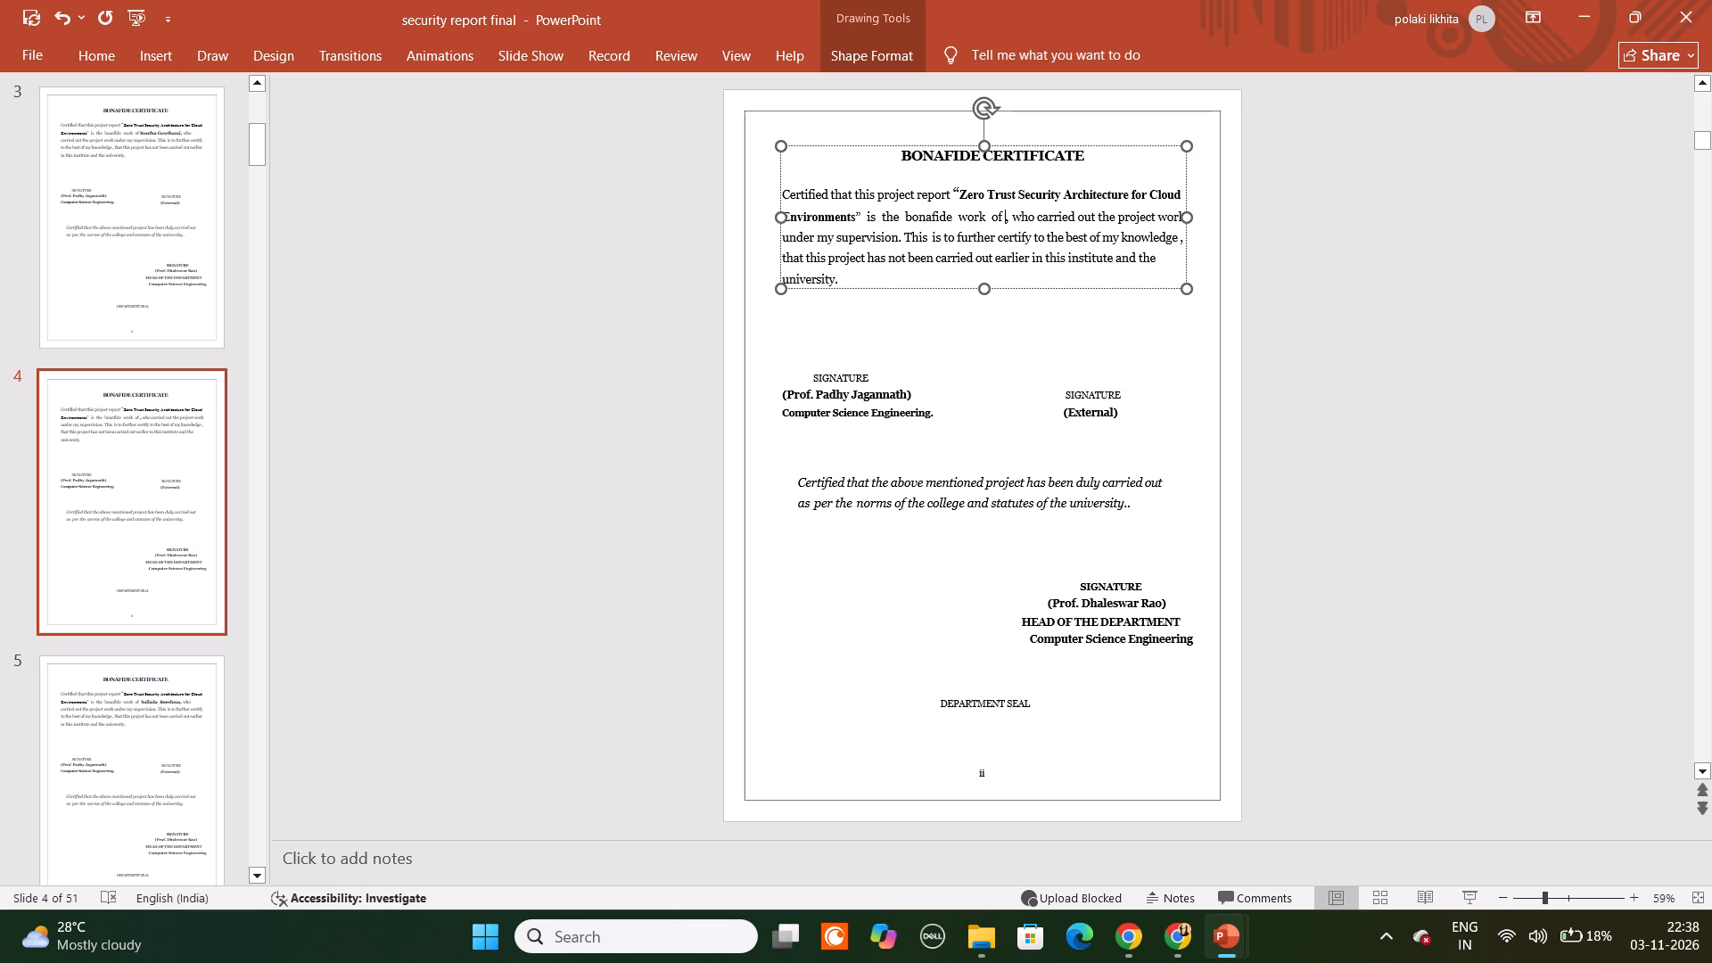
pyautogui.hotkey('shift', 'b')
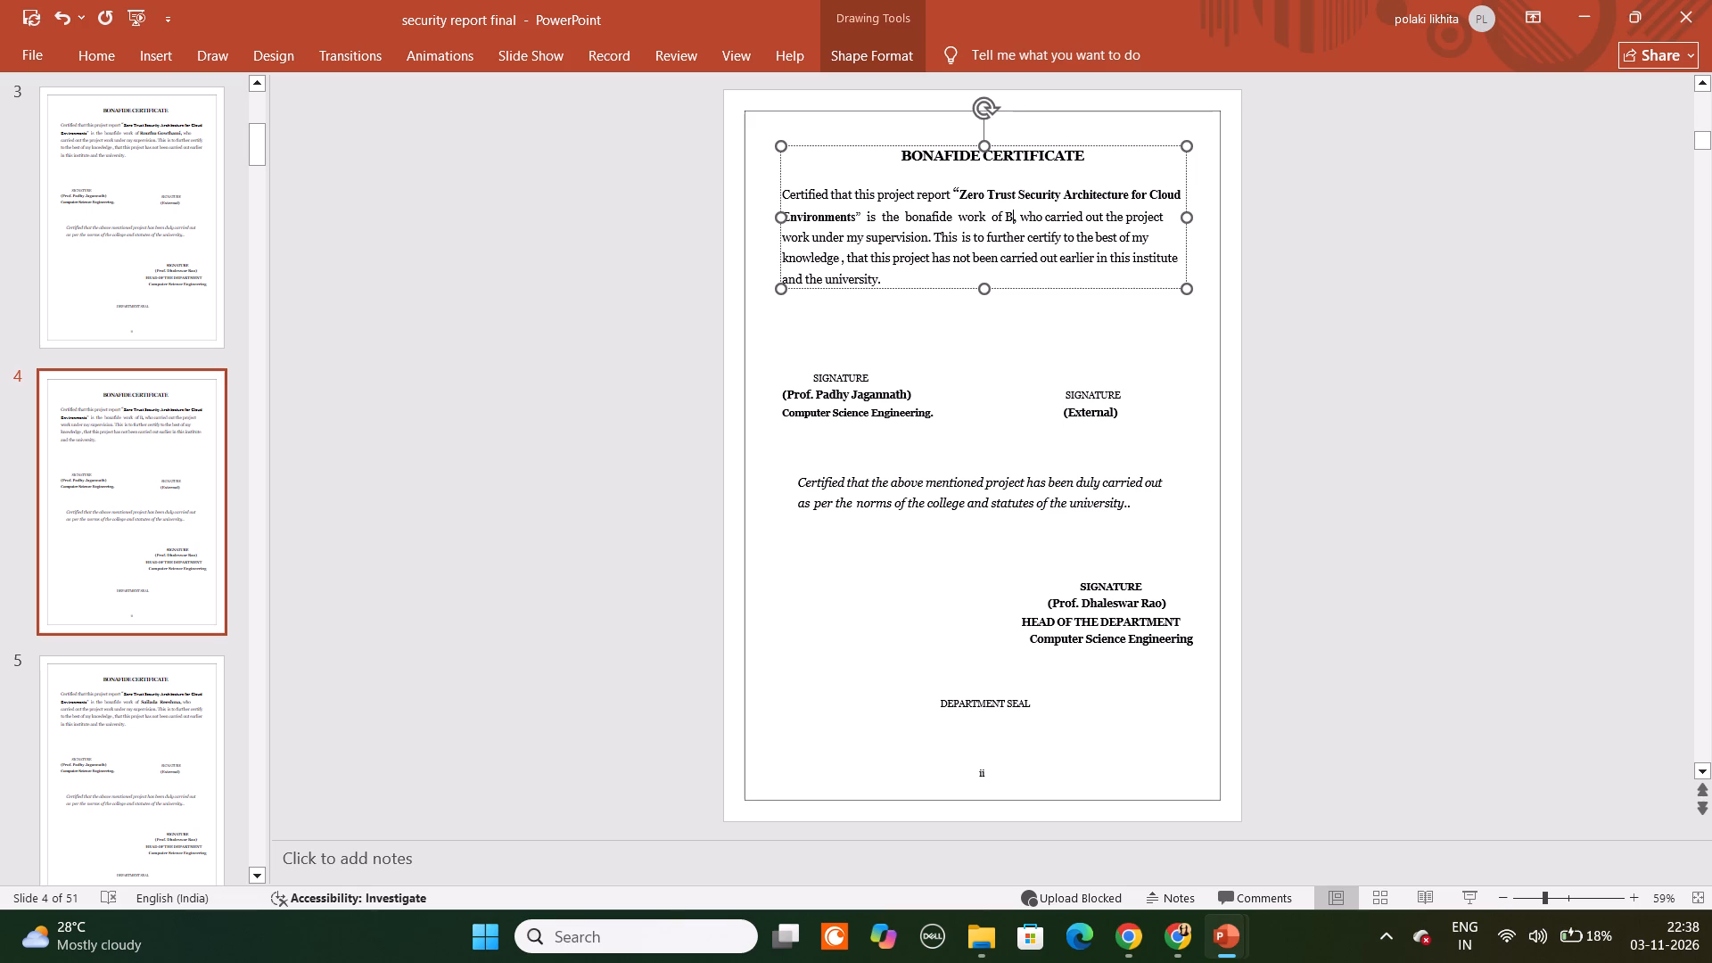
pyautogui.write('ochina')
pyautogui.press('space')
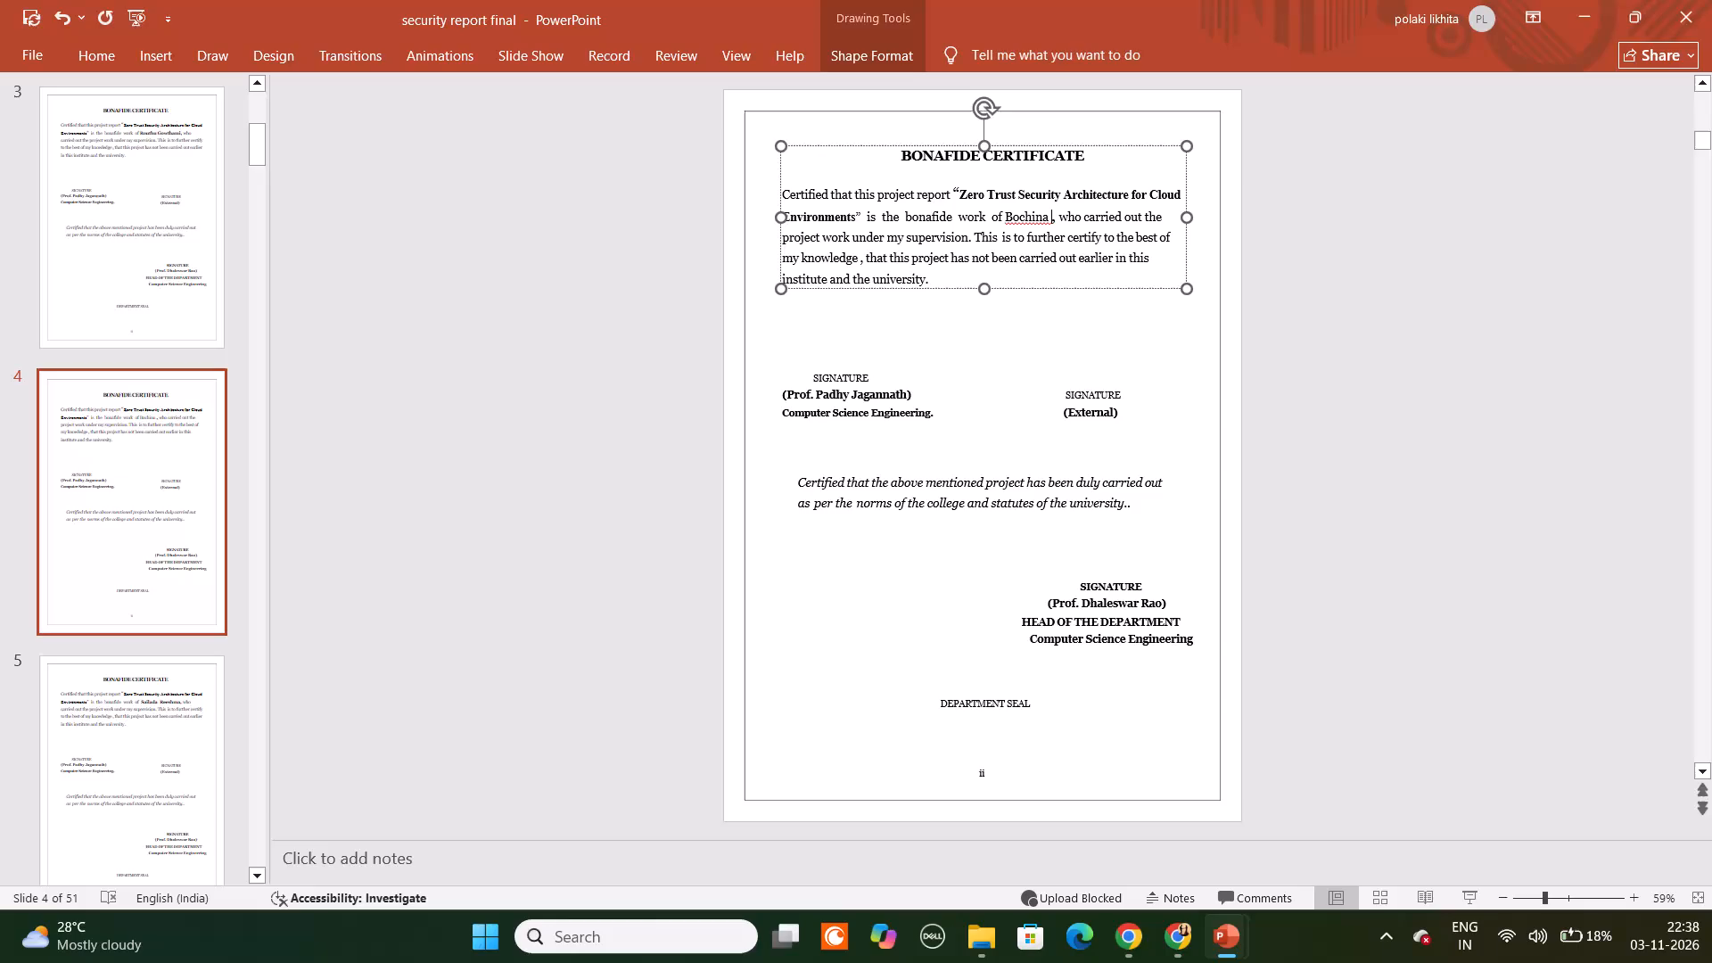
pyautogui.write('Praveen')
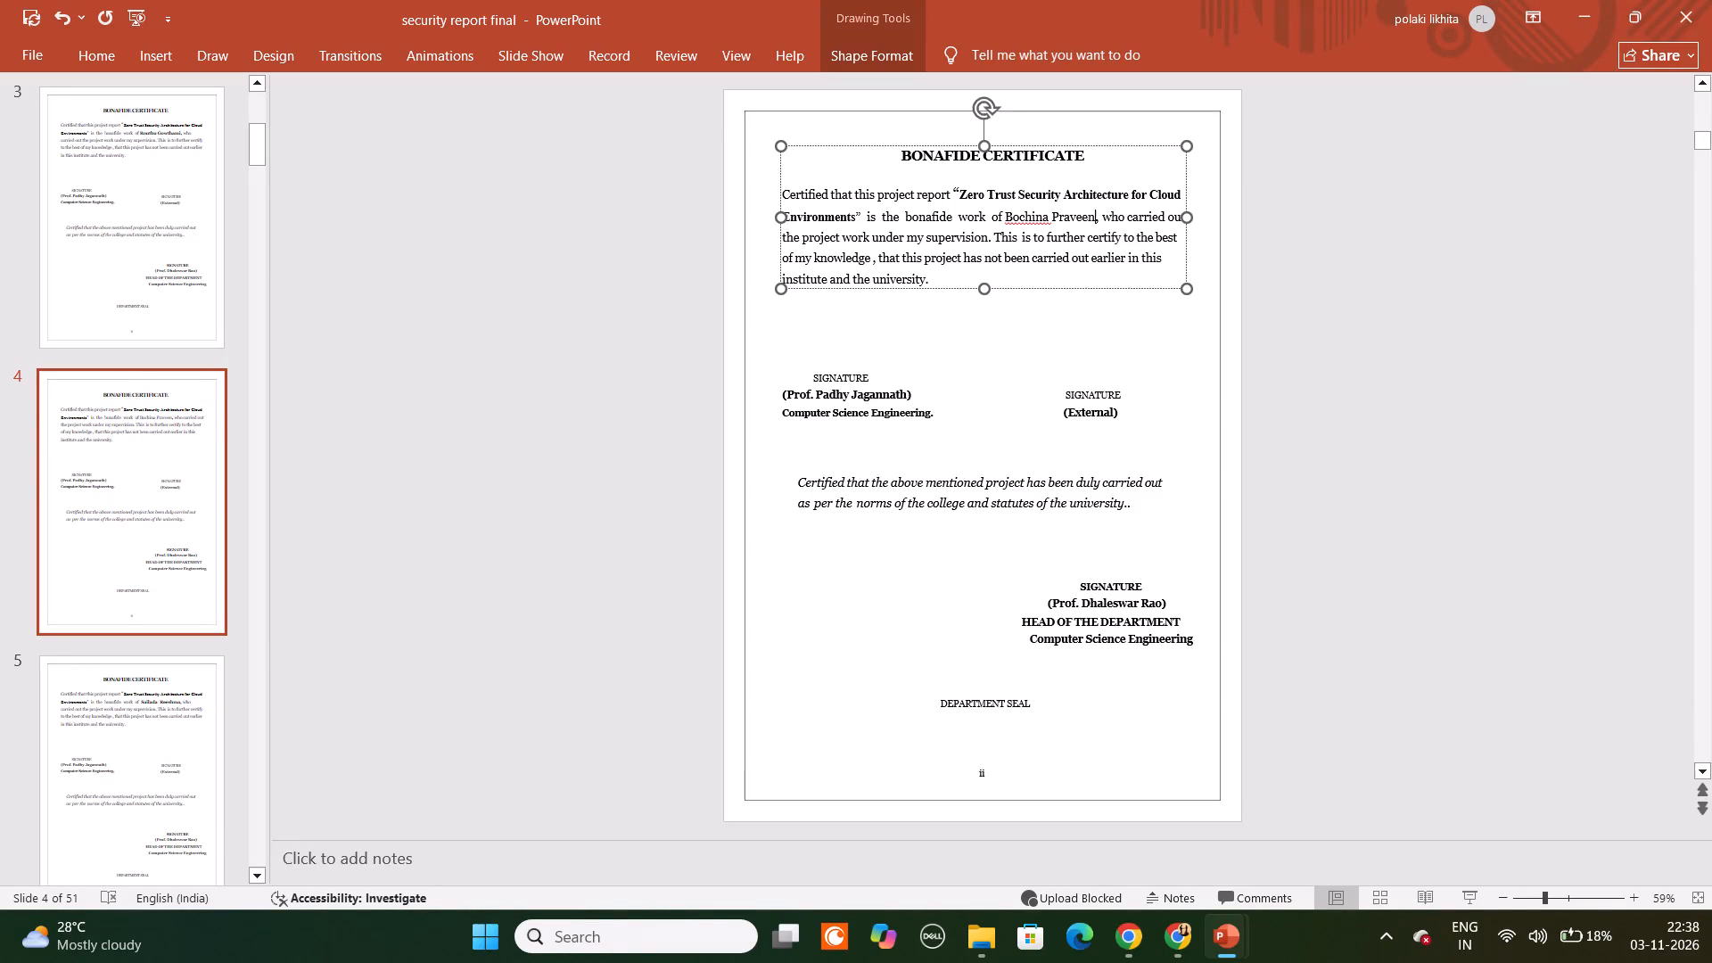
# Make the student name in the certificate text on slide 4 bold.
pyautogui.moveTo(1006, 219); pyautogui.dragTo(1009, 219)
pyautogui.moveTo(1009, 219); pyautogui.dragTo(1077, 218)
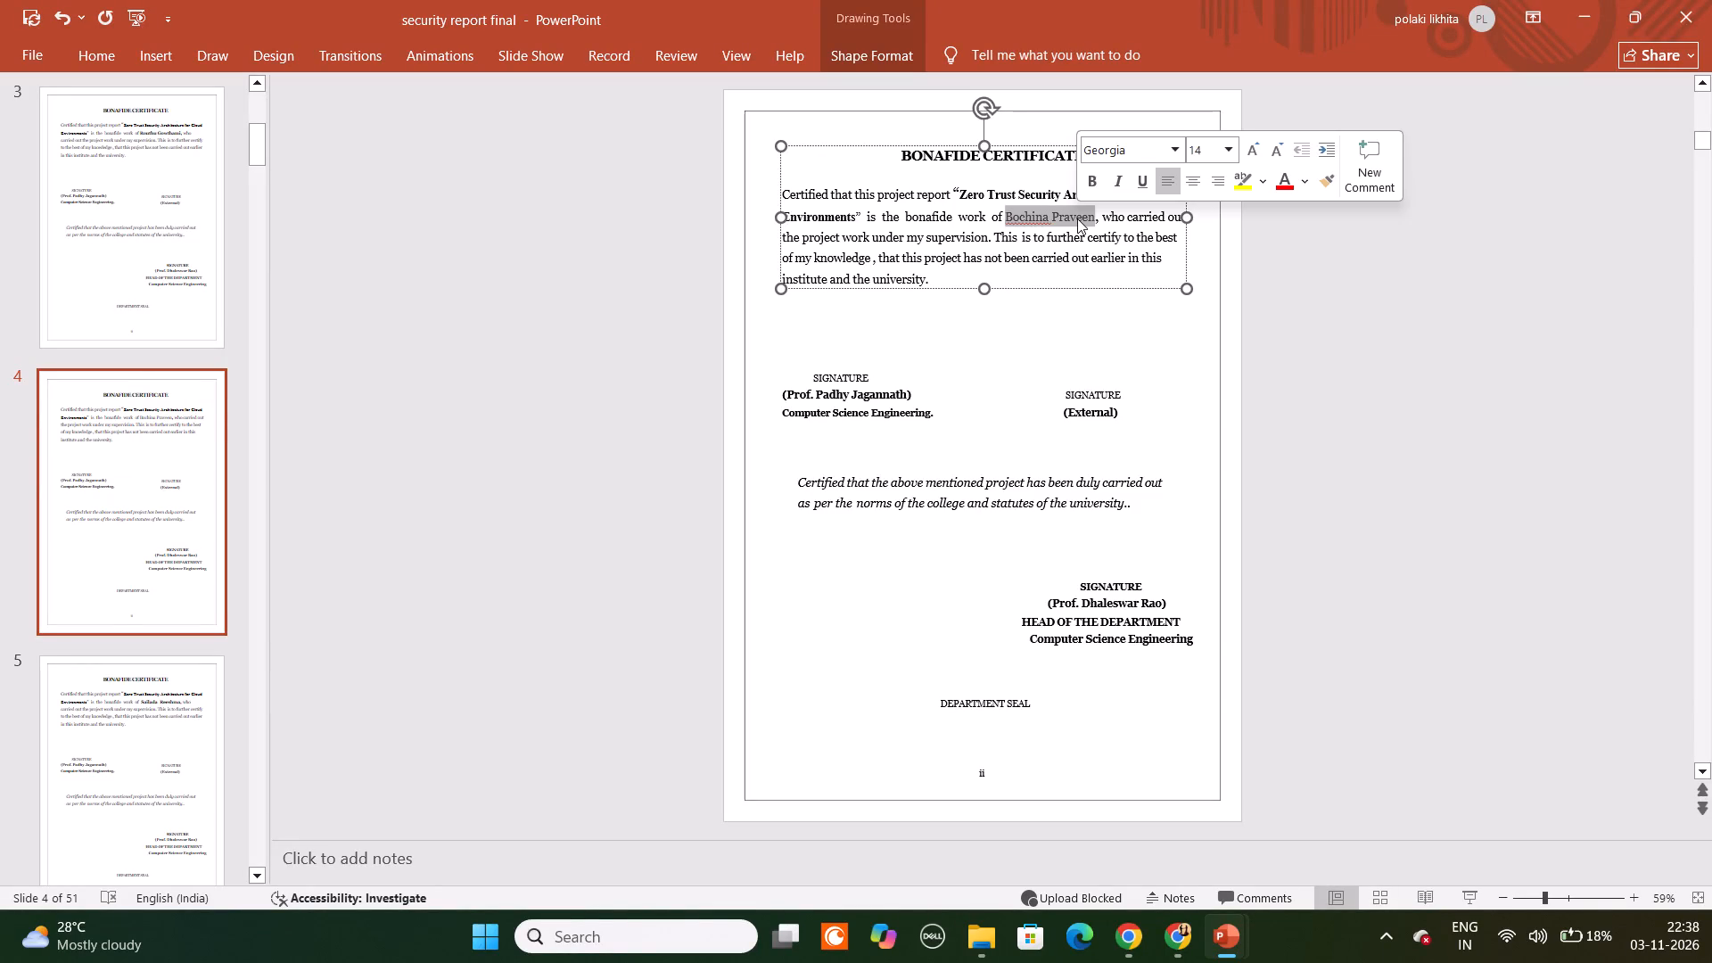
pyautogui.click(1096, 191)
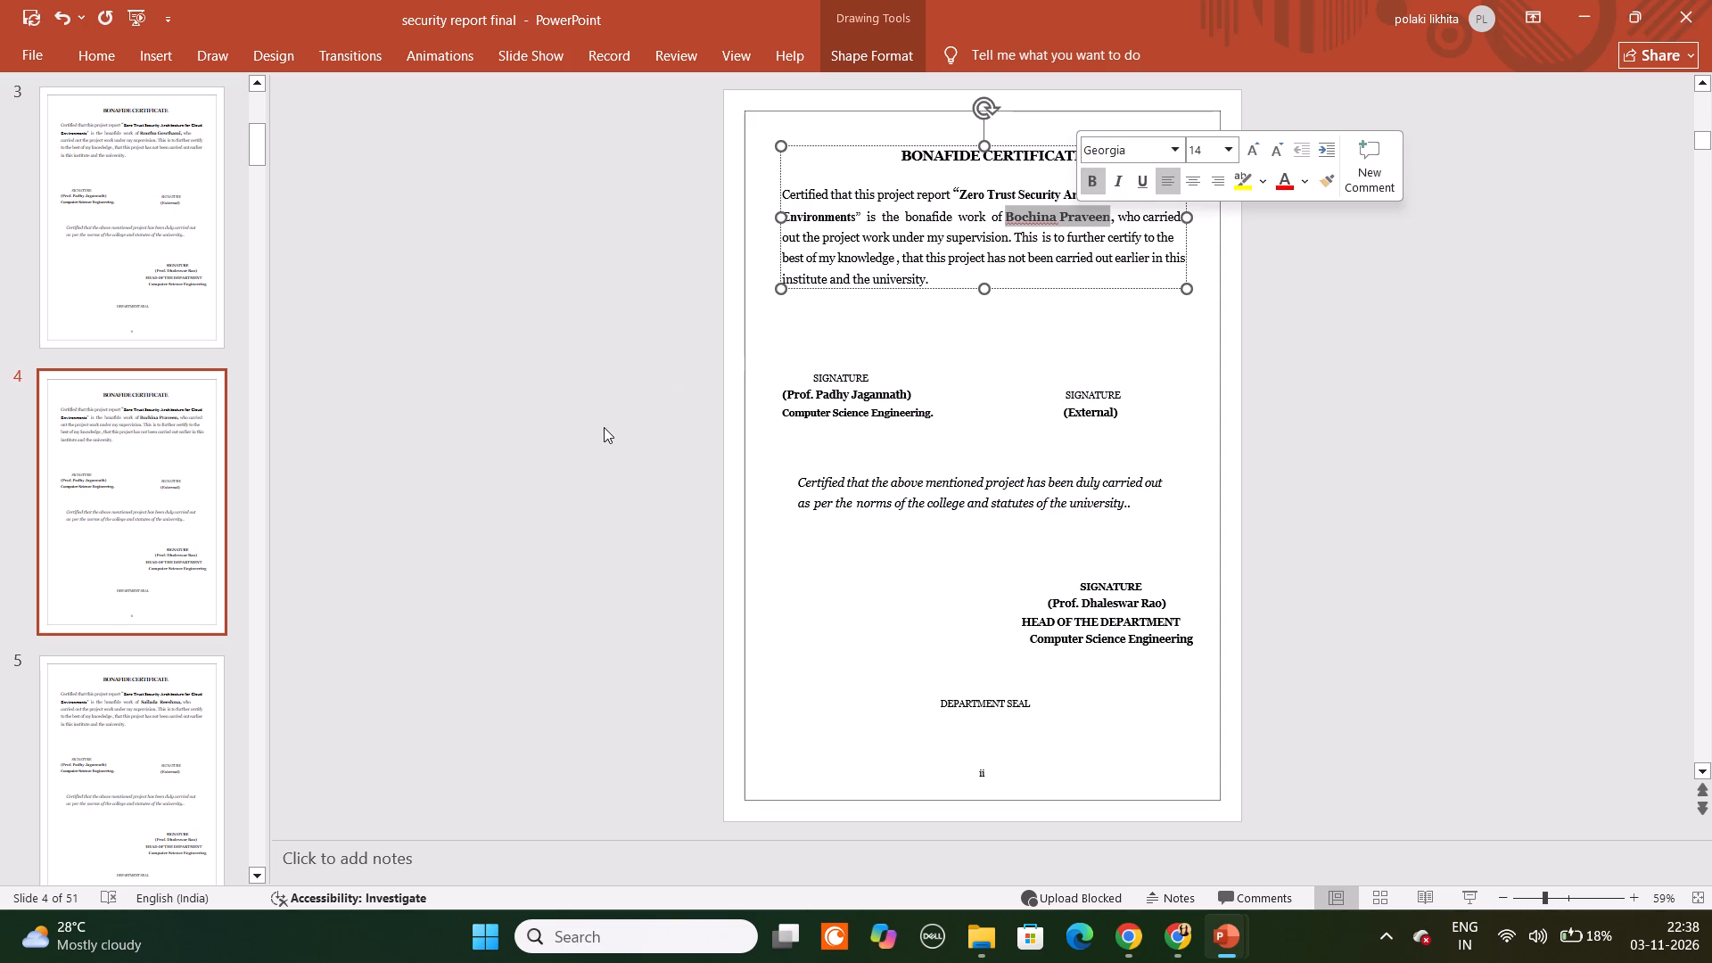
pyautogui.click(604, 427)
# Replace the student name in the certificate on slide 5 with the fourth student listed on the cover.
pyautogui.press('Down')
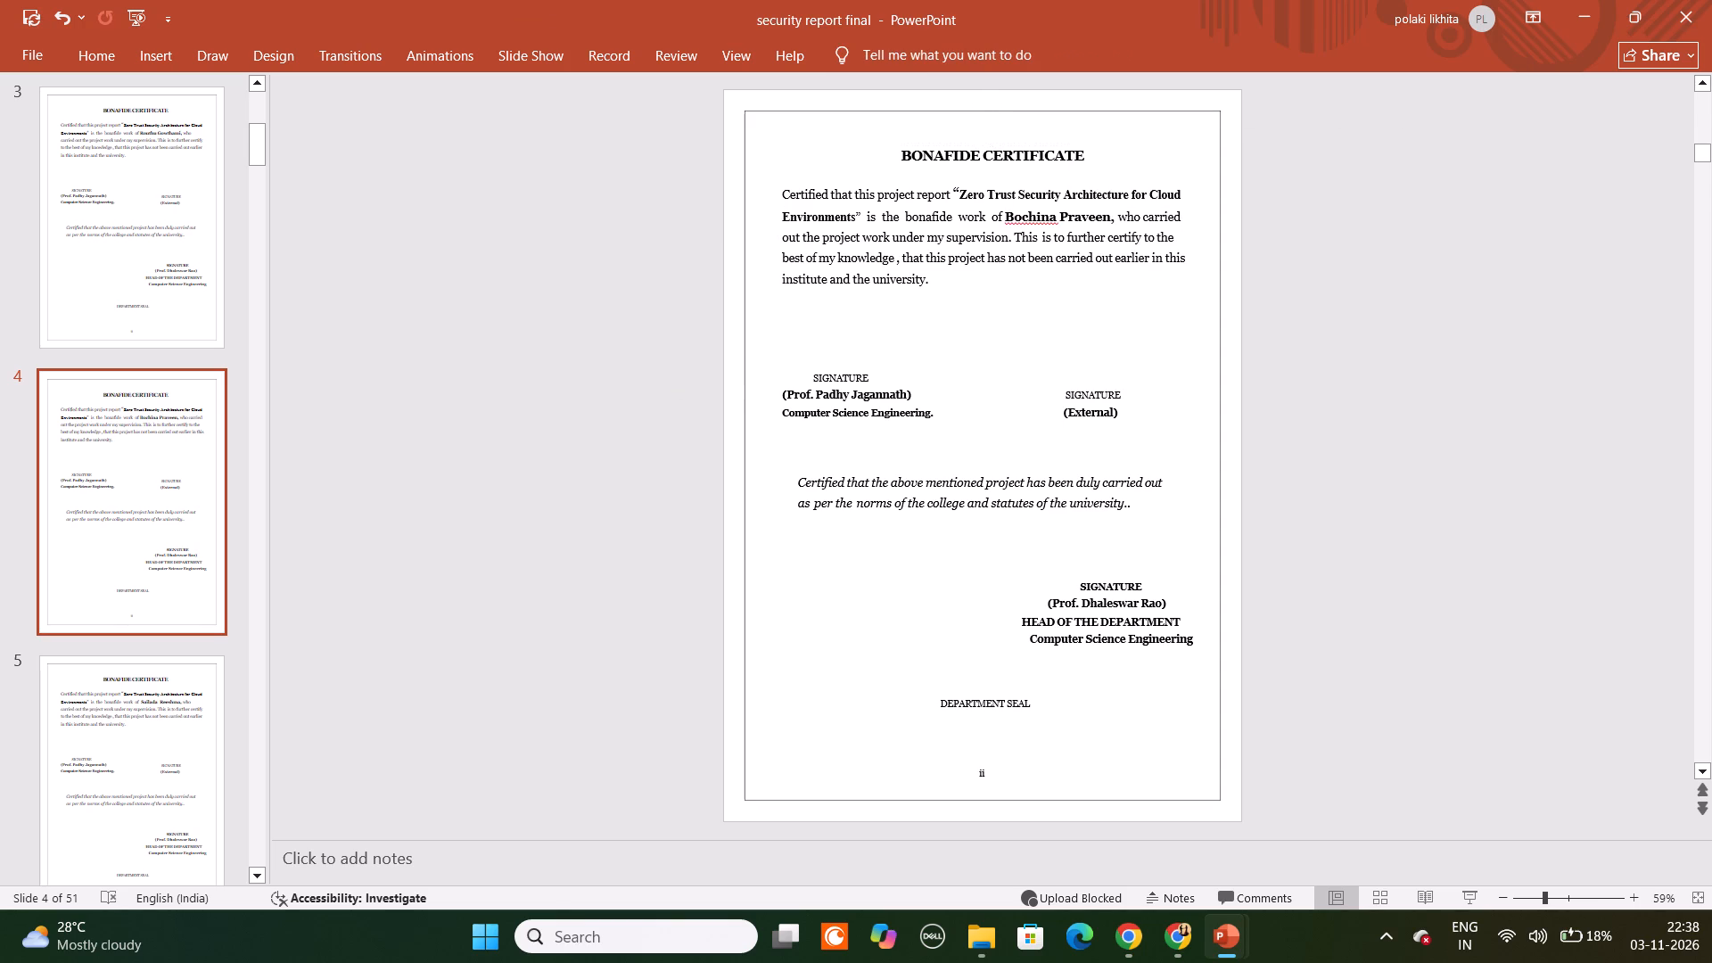
pyautogui.moveTo(1015, 218); pyautogui.dragTo(1033, 218)
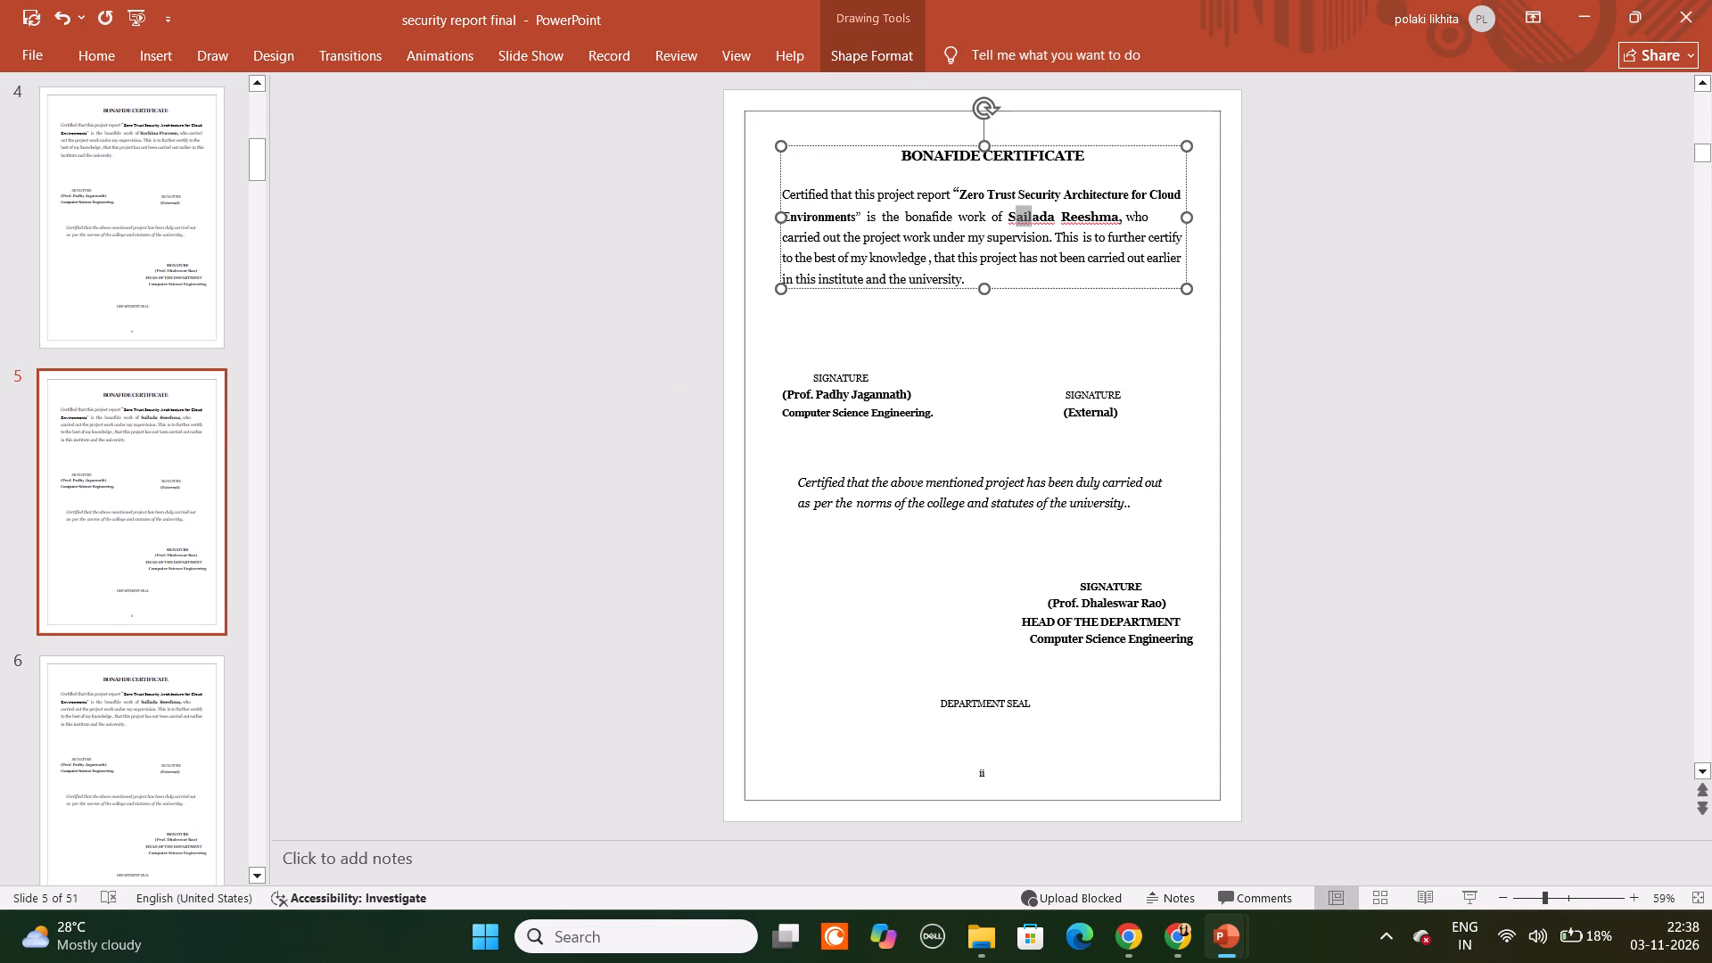
pyautogui.moveTo(1033, 218); pyautogui.dragTo(1093, 218)
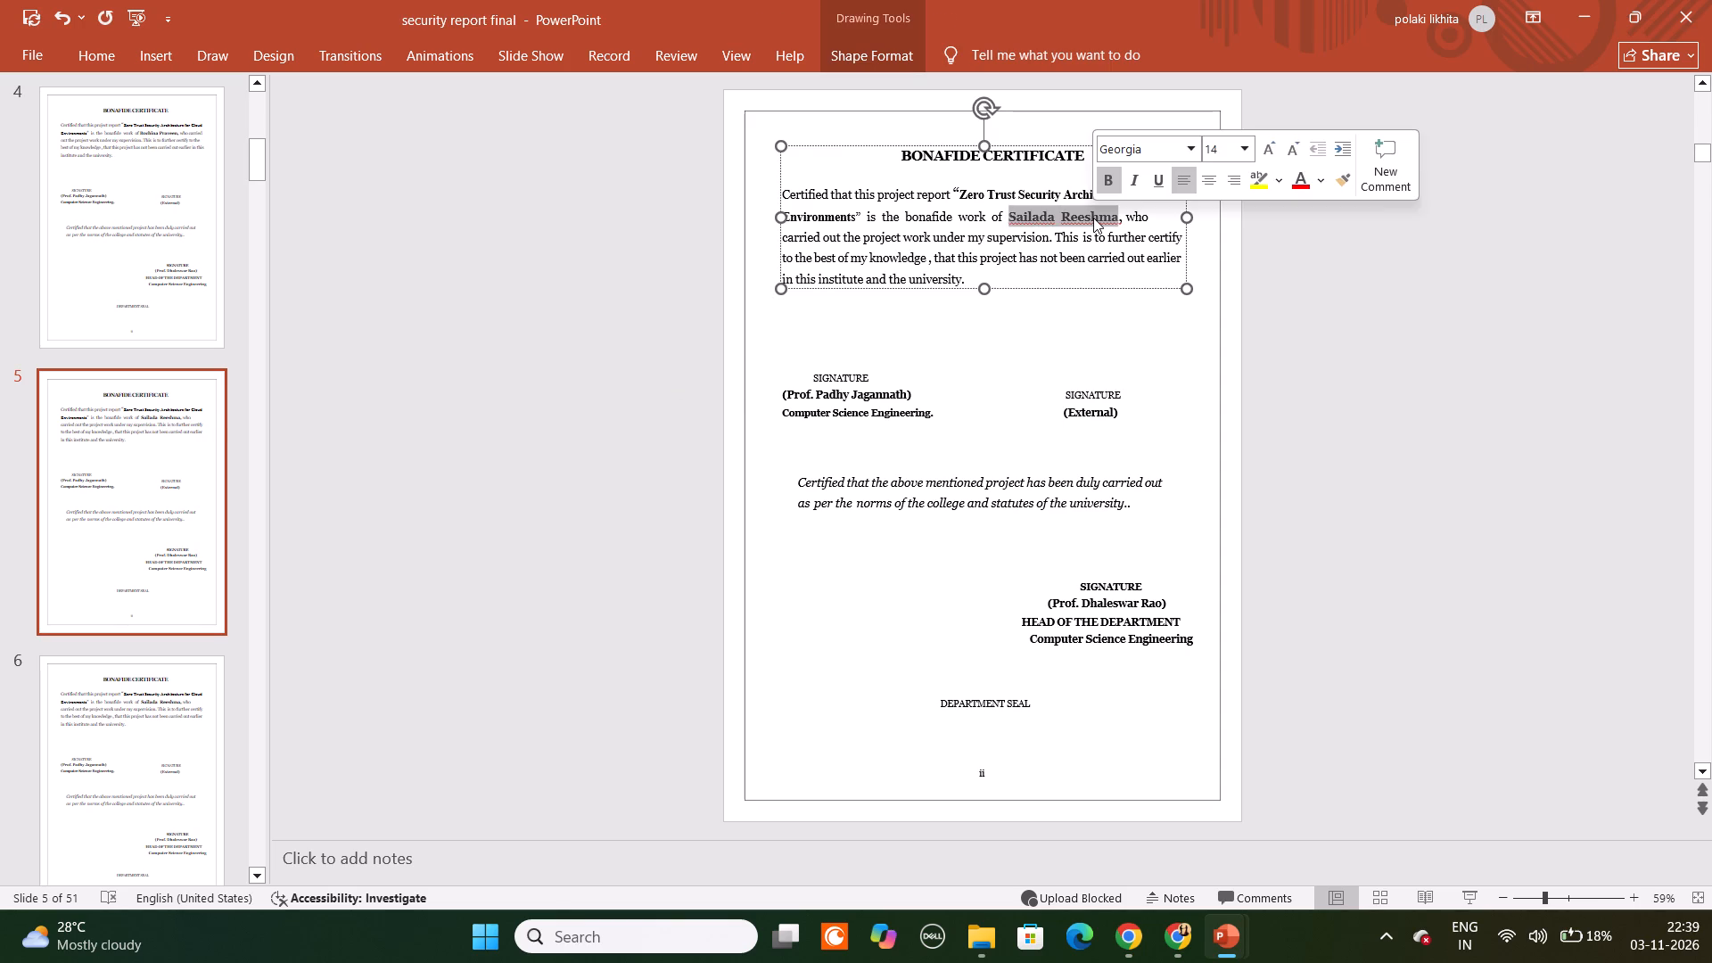
pyautogui.press('BackSpace')
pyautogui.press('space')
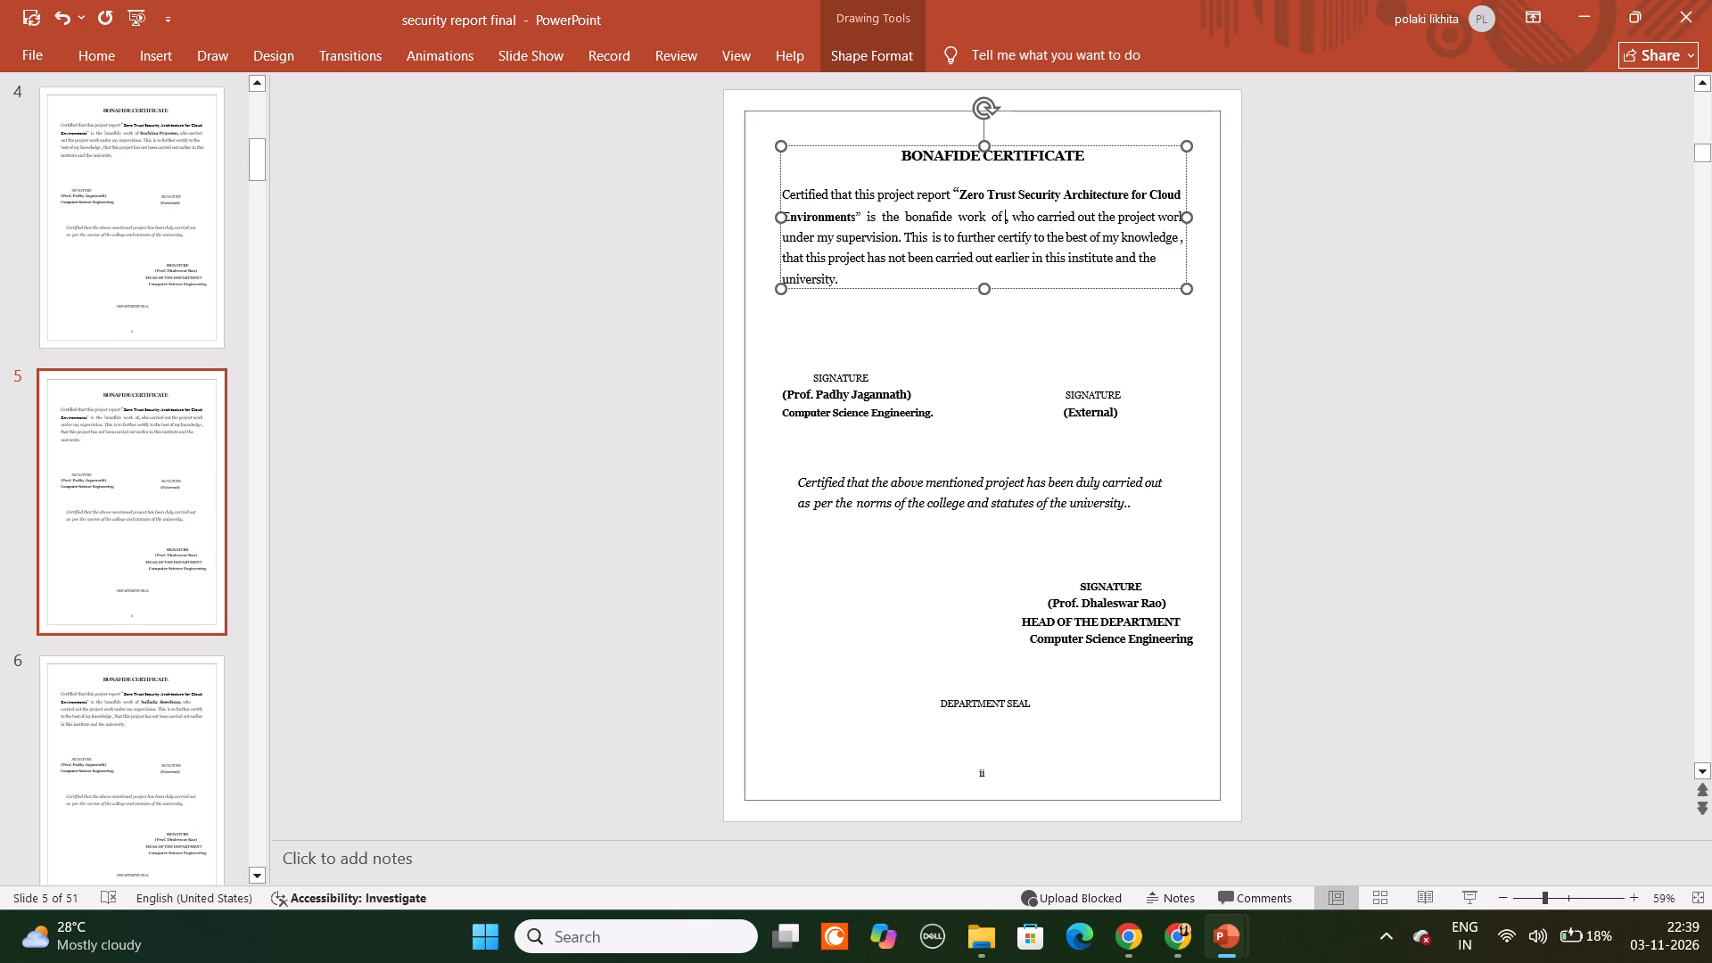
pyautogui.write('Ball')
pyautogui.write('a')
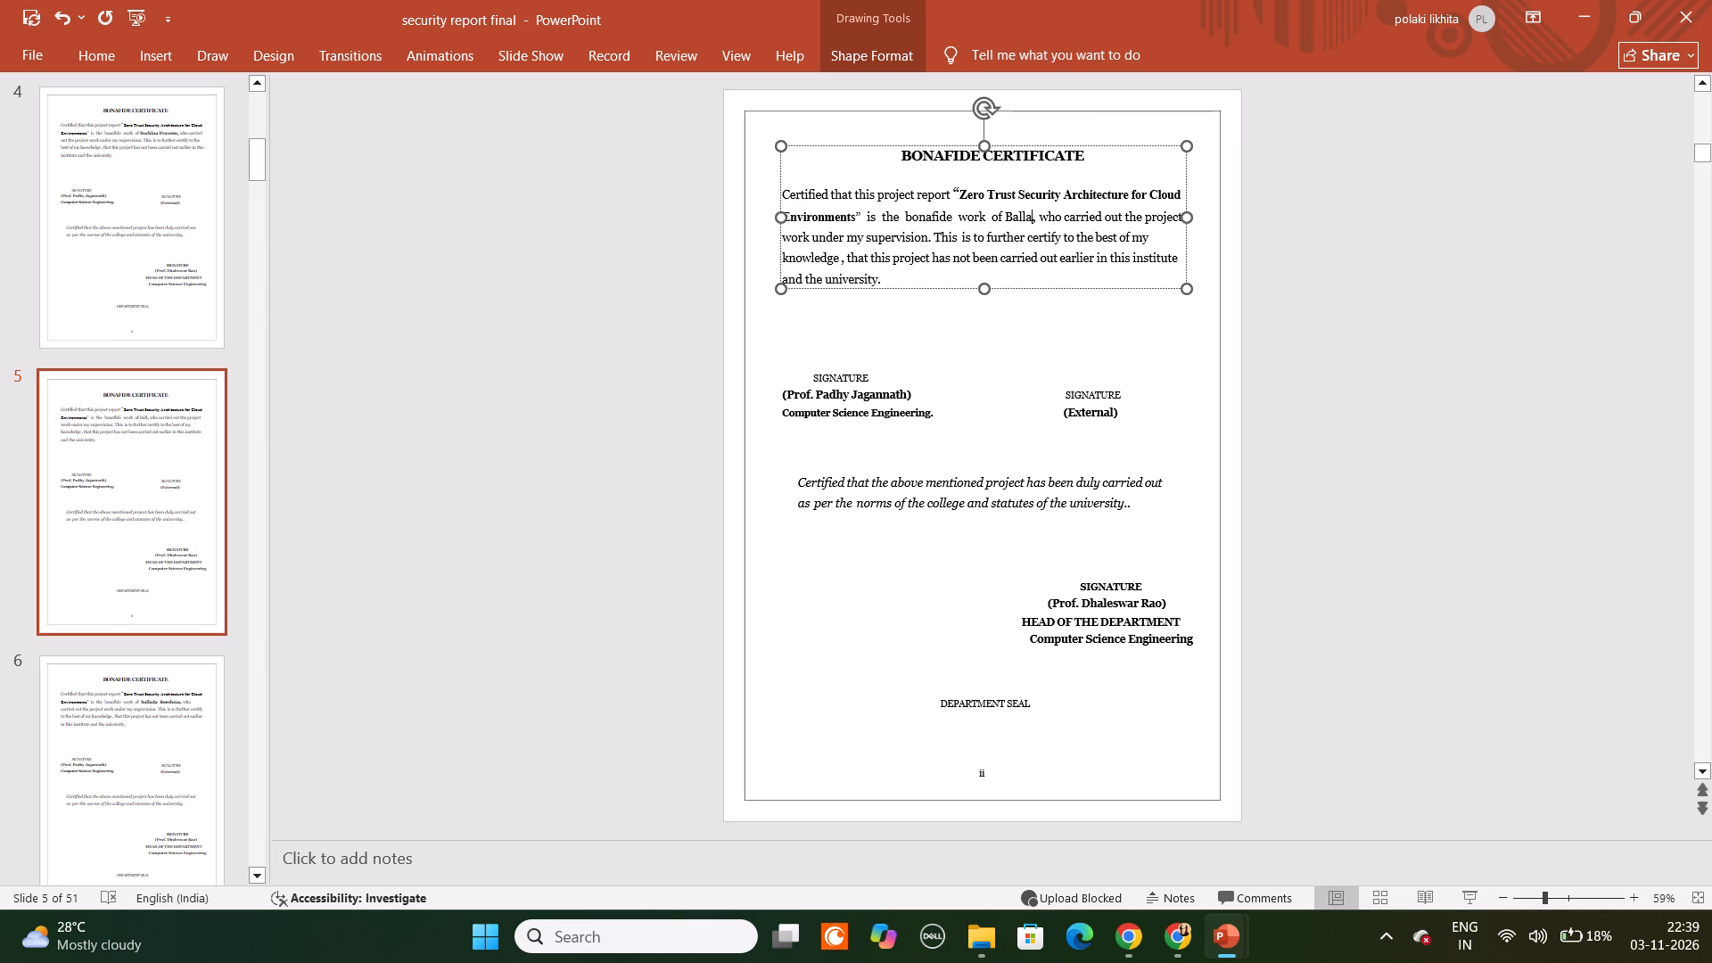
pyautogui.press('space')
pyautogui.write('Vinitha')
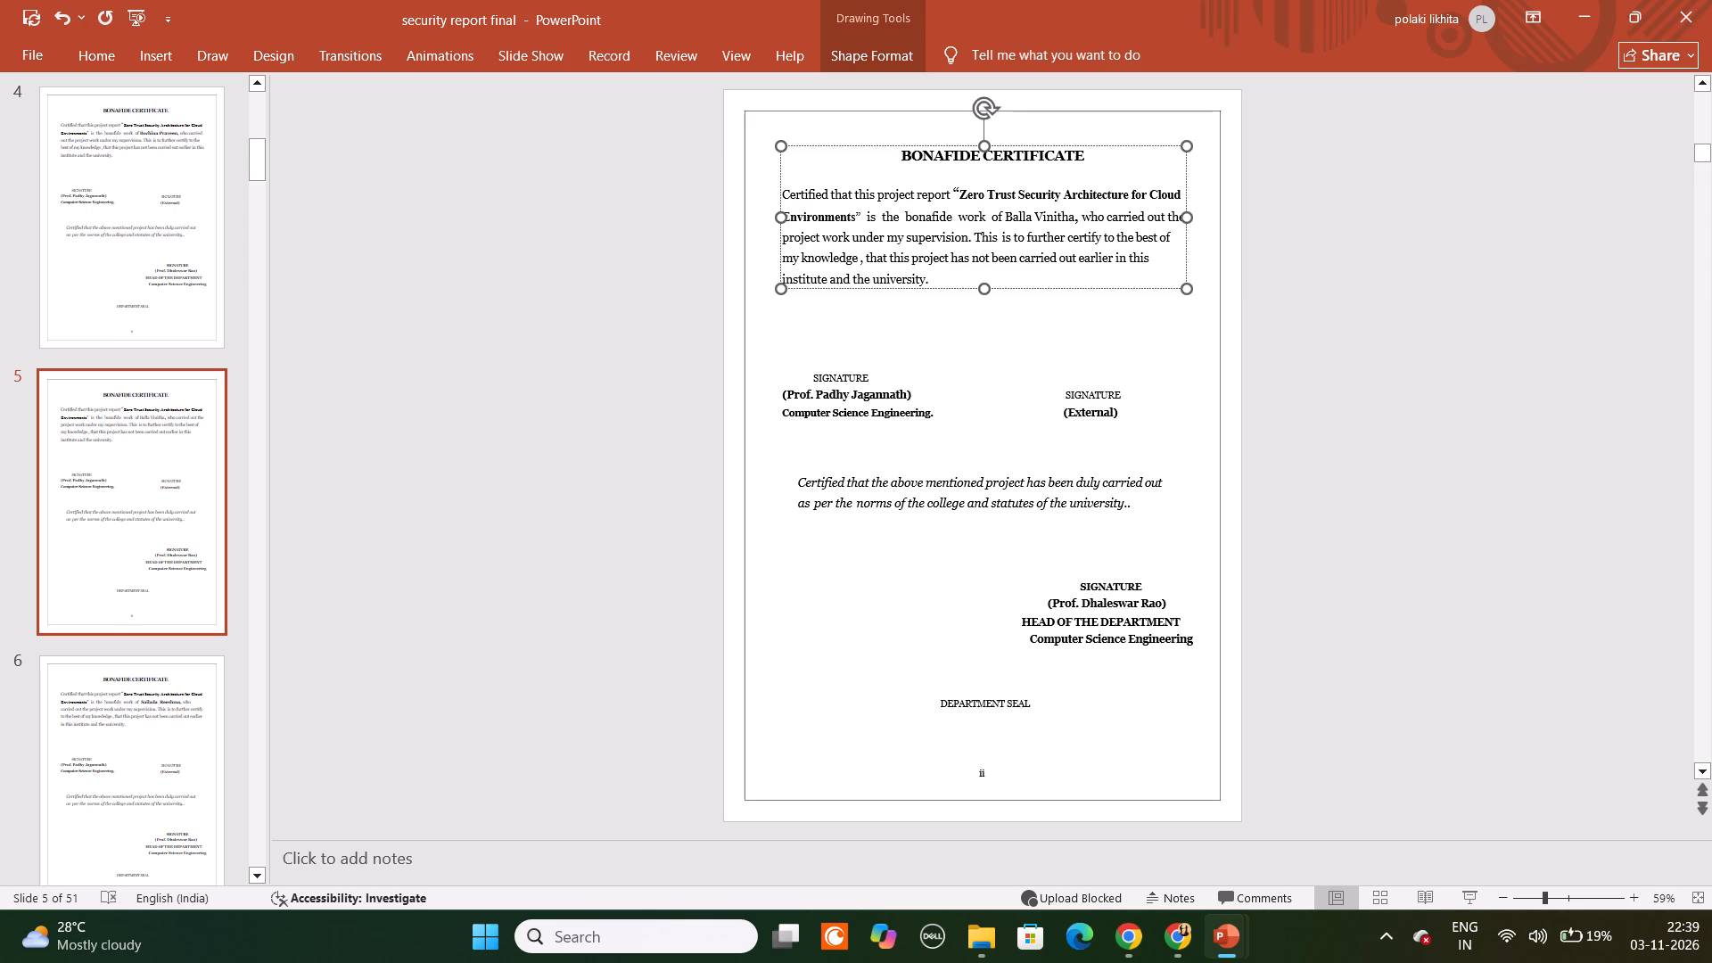
# Make the student name in the certificate text on slide 5 bold.
pyautogui.moveTo(1003, 220); pyautogui.dragTo(1030, 220)
pyautogui.click(547, 455)
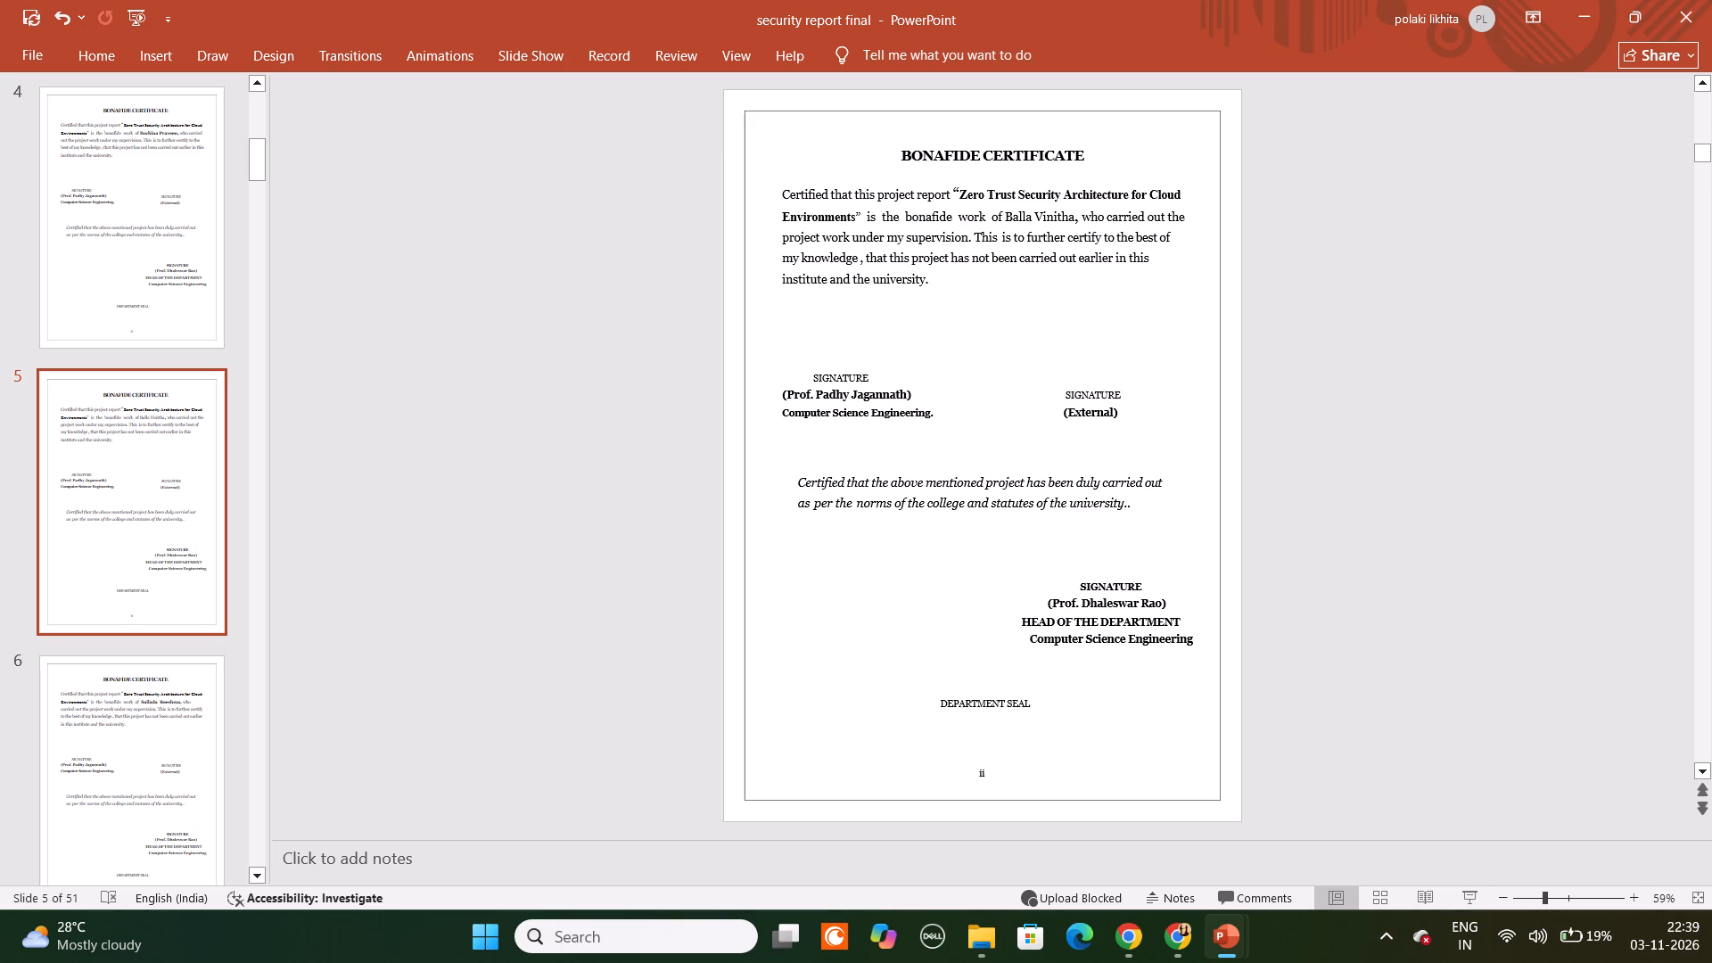
pyautogui.moveTo(1007, 216); pyautogui.dragTo(1041, 216)
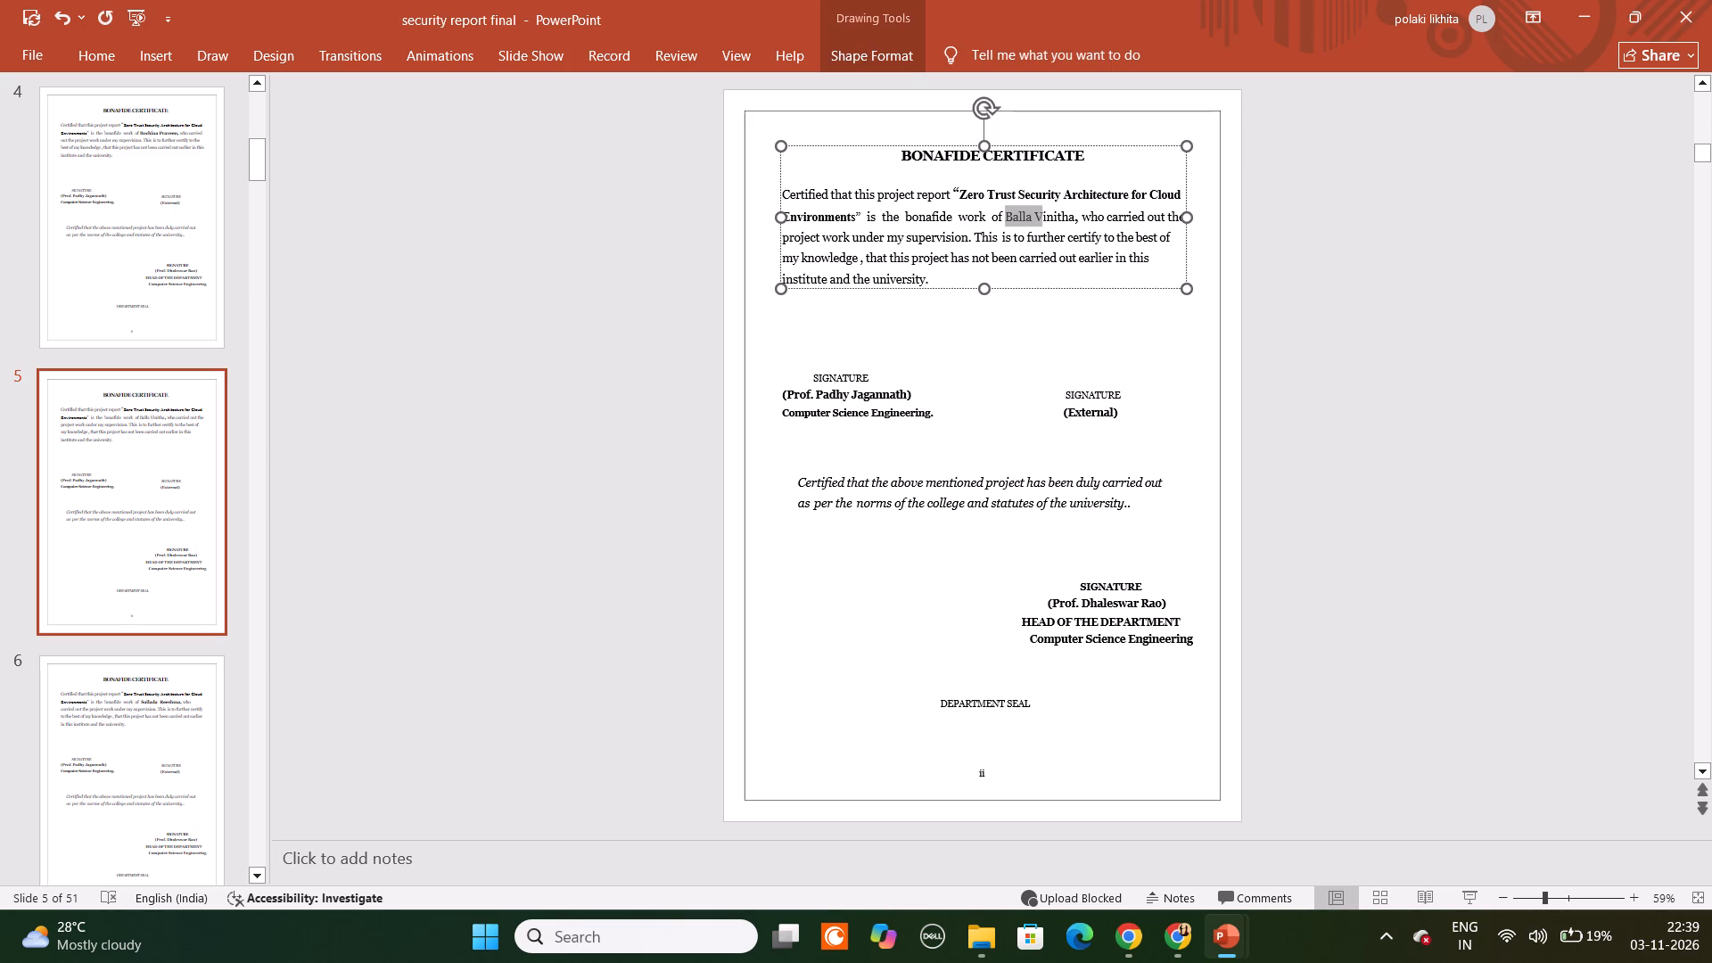
pyautogui.moveTo(1041, 216); pyautogui.dragTo(1065, 215)
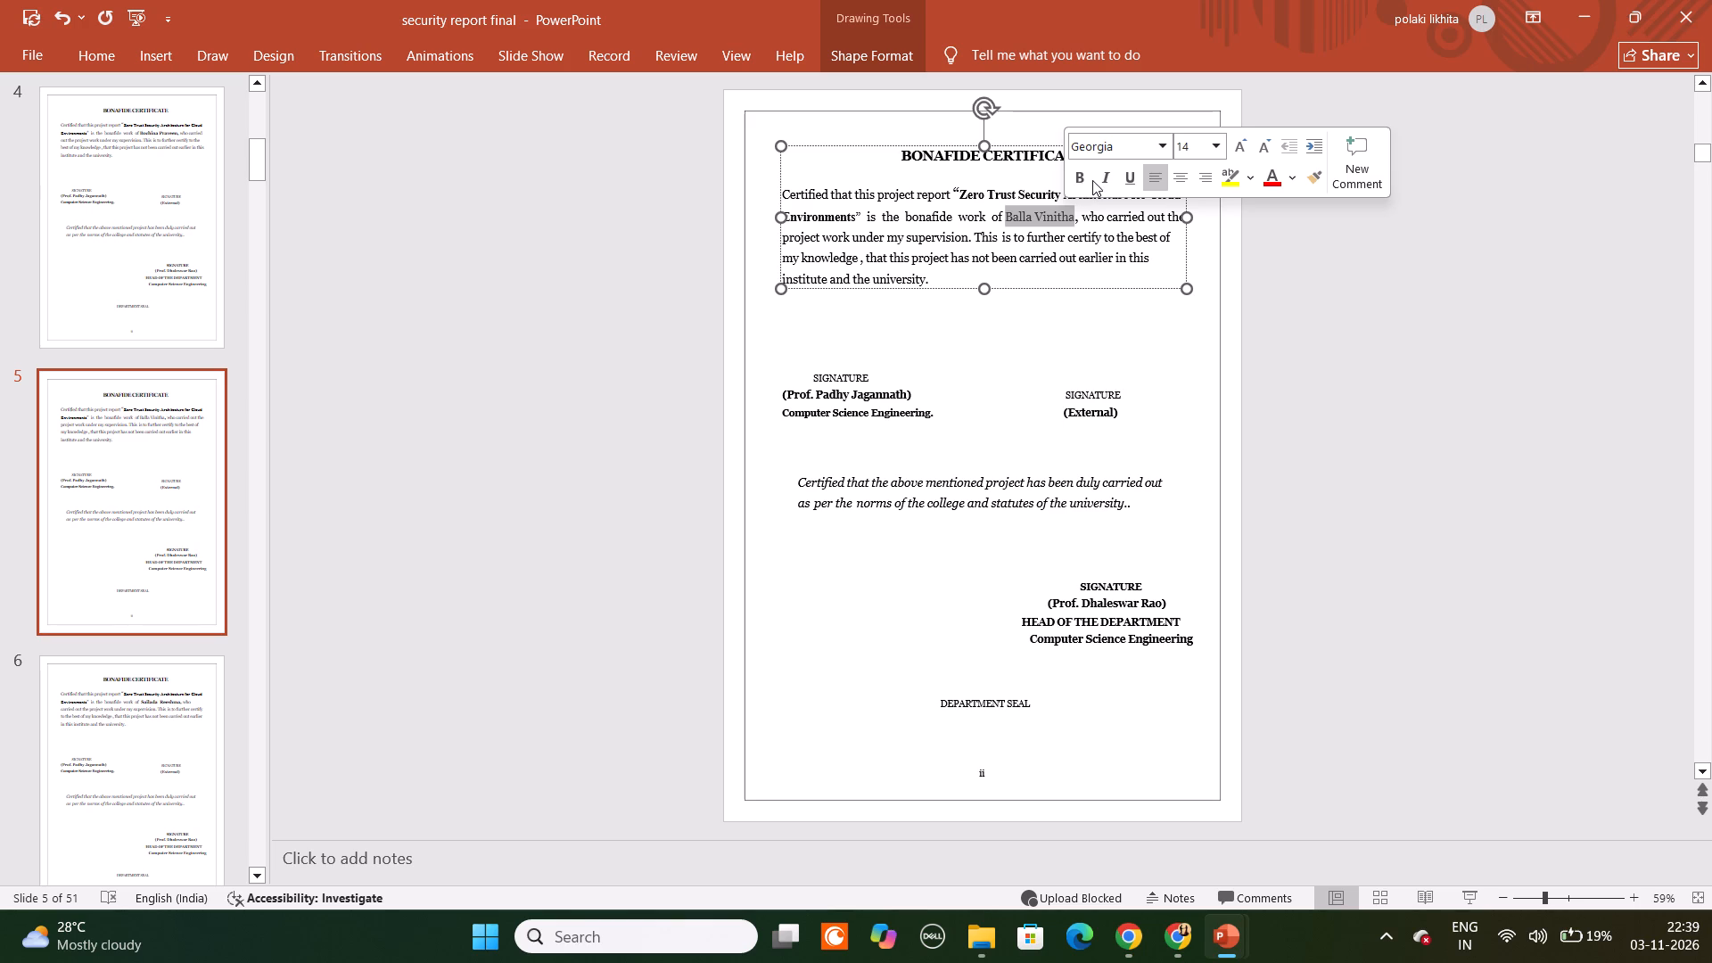
pyautogui.click(1092, 180)
pyautogui.click(465, 476)
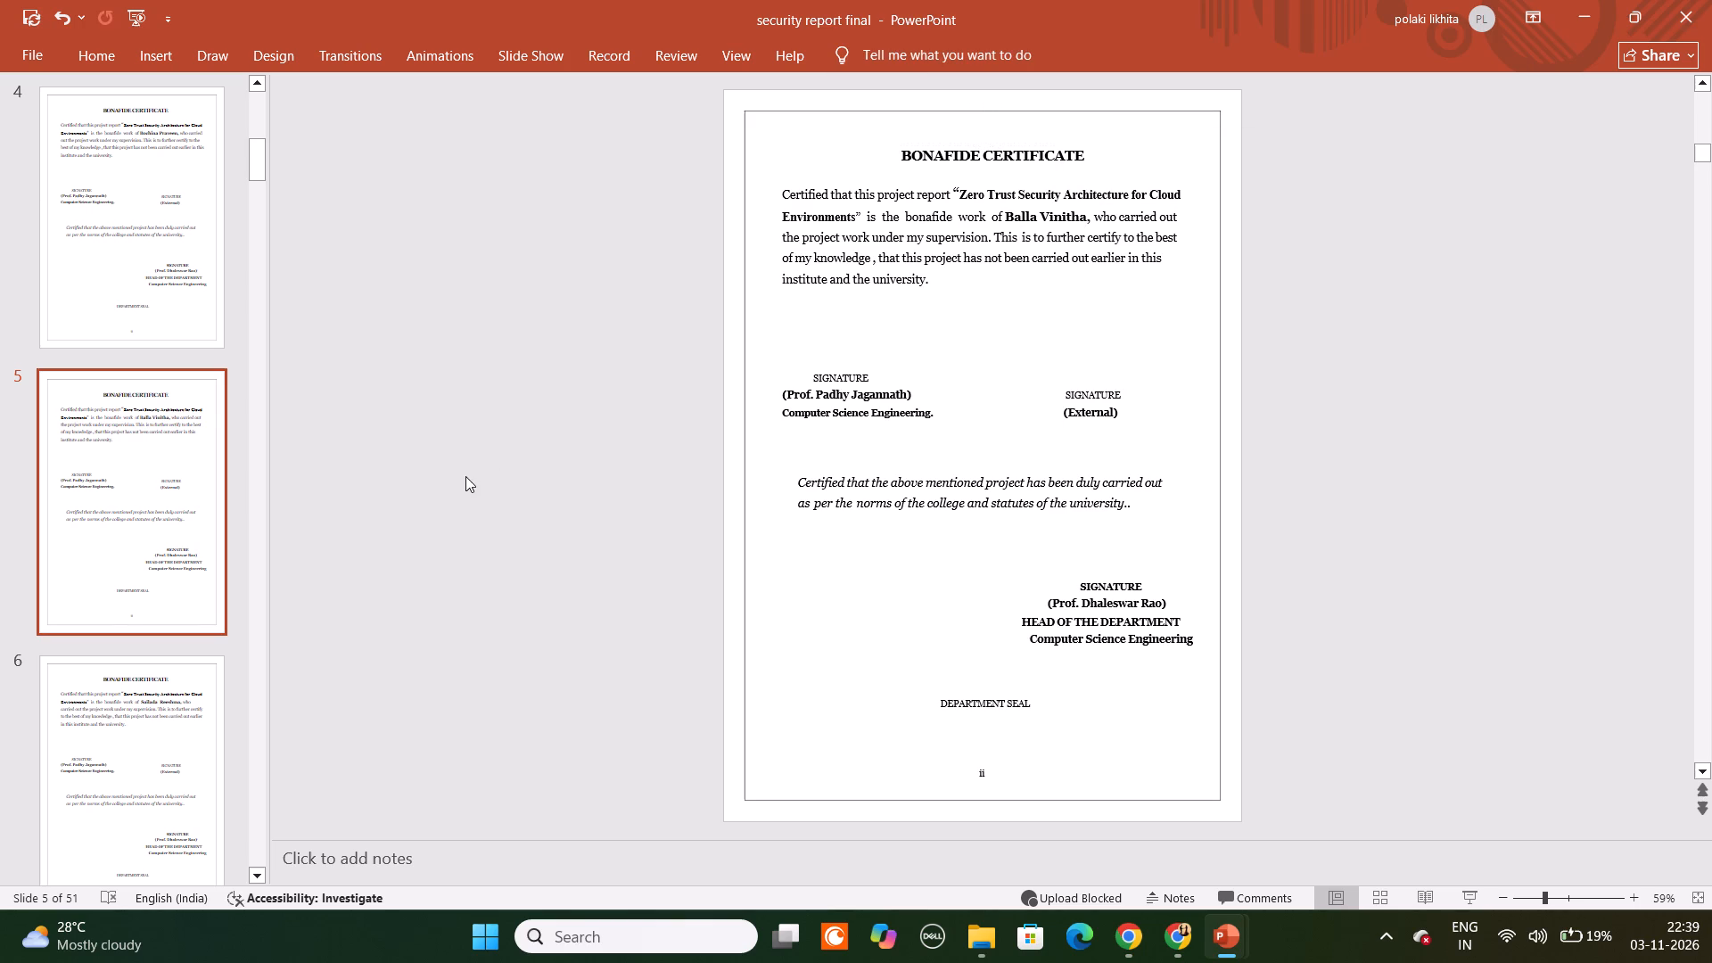
# Replace the student name in the certificate on slide 6 with the signed-in account holder's name, keeping a space after "of".
pyautogui.press('Down')
pyautogui.moveTo(1008, 215); pyautogui.dragTo(1077, 215)
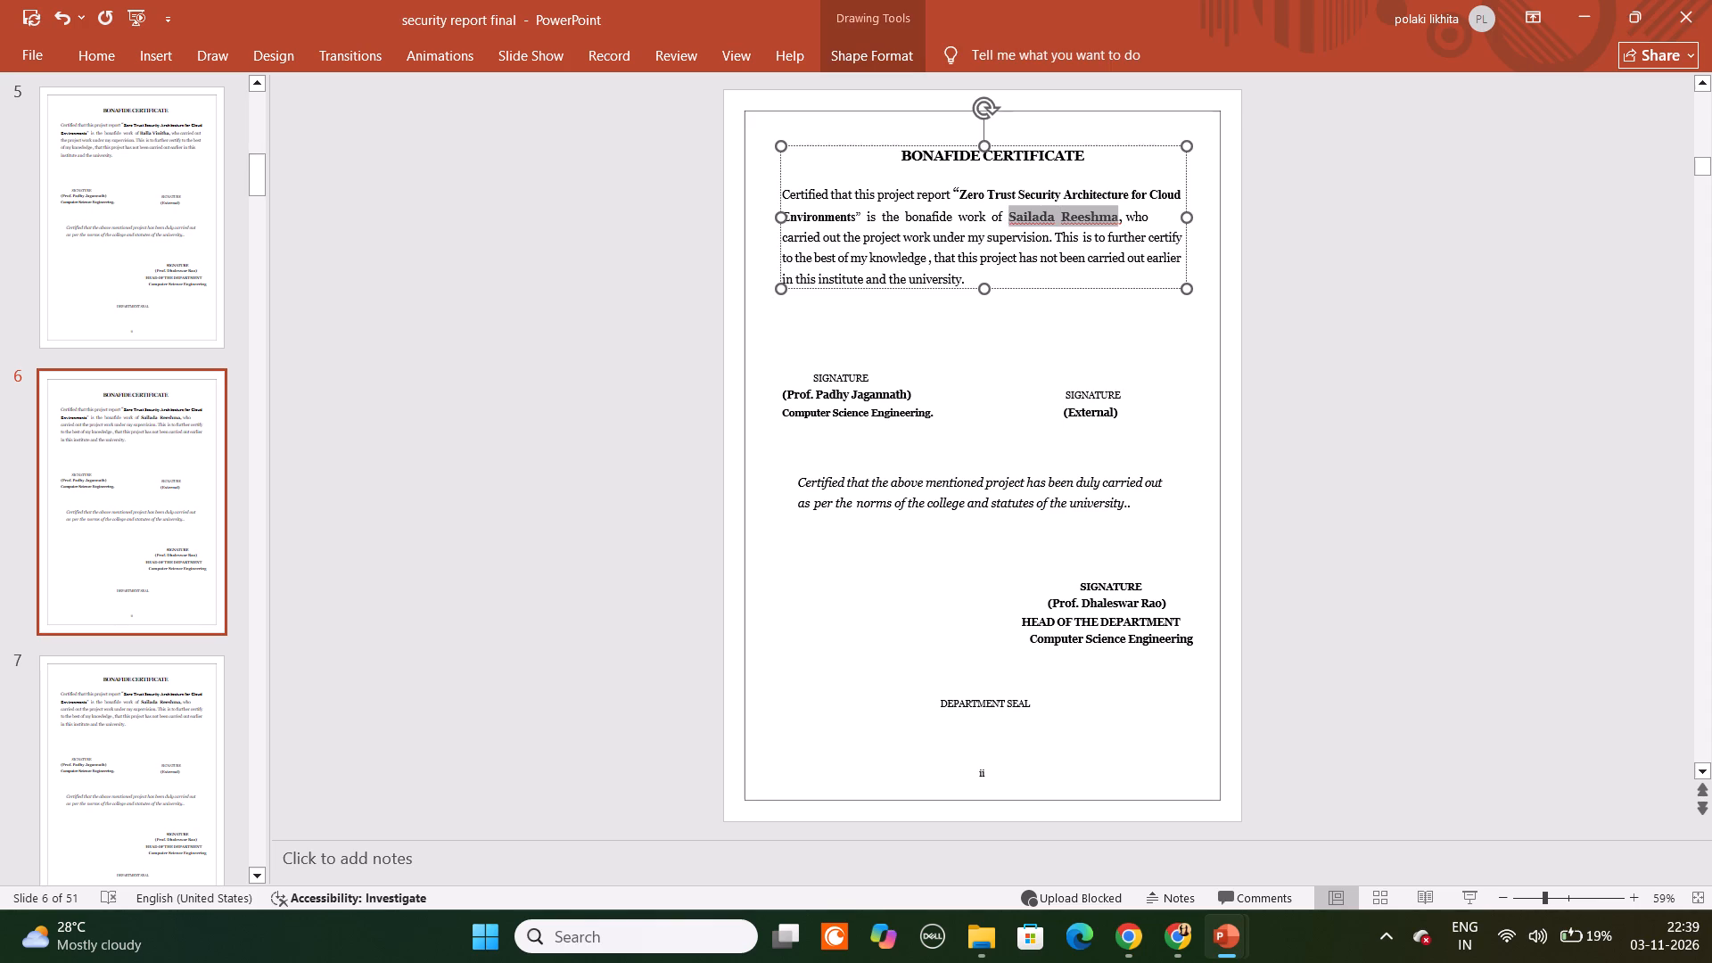
pyautogui.moveTo(1077, 215); pyautogui.dragTo(1088, 215)
pyautogui.press('BackSpace')
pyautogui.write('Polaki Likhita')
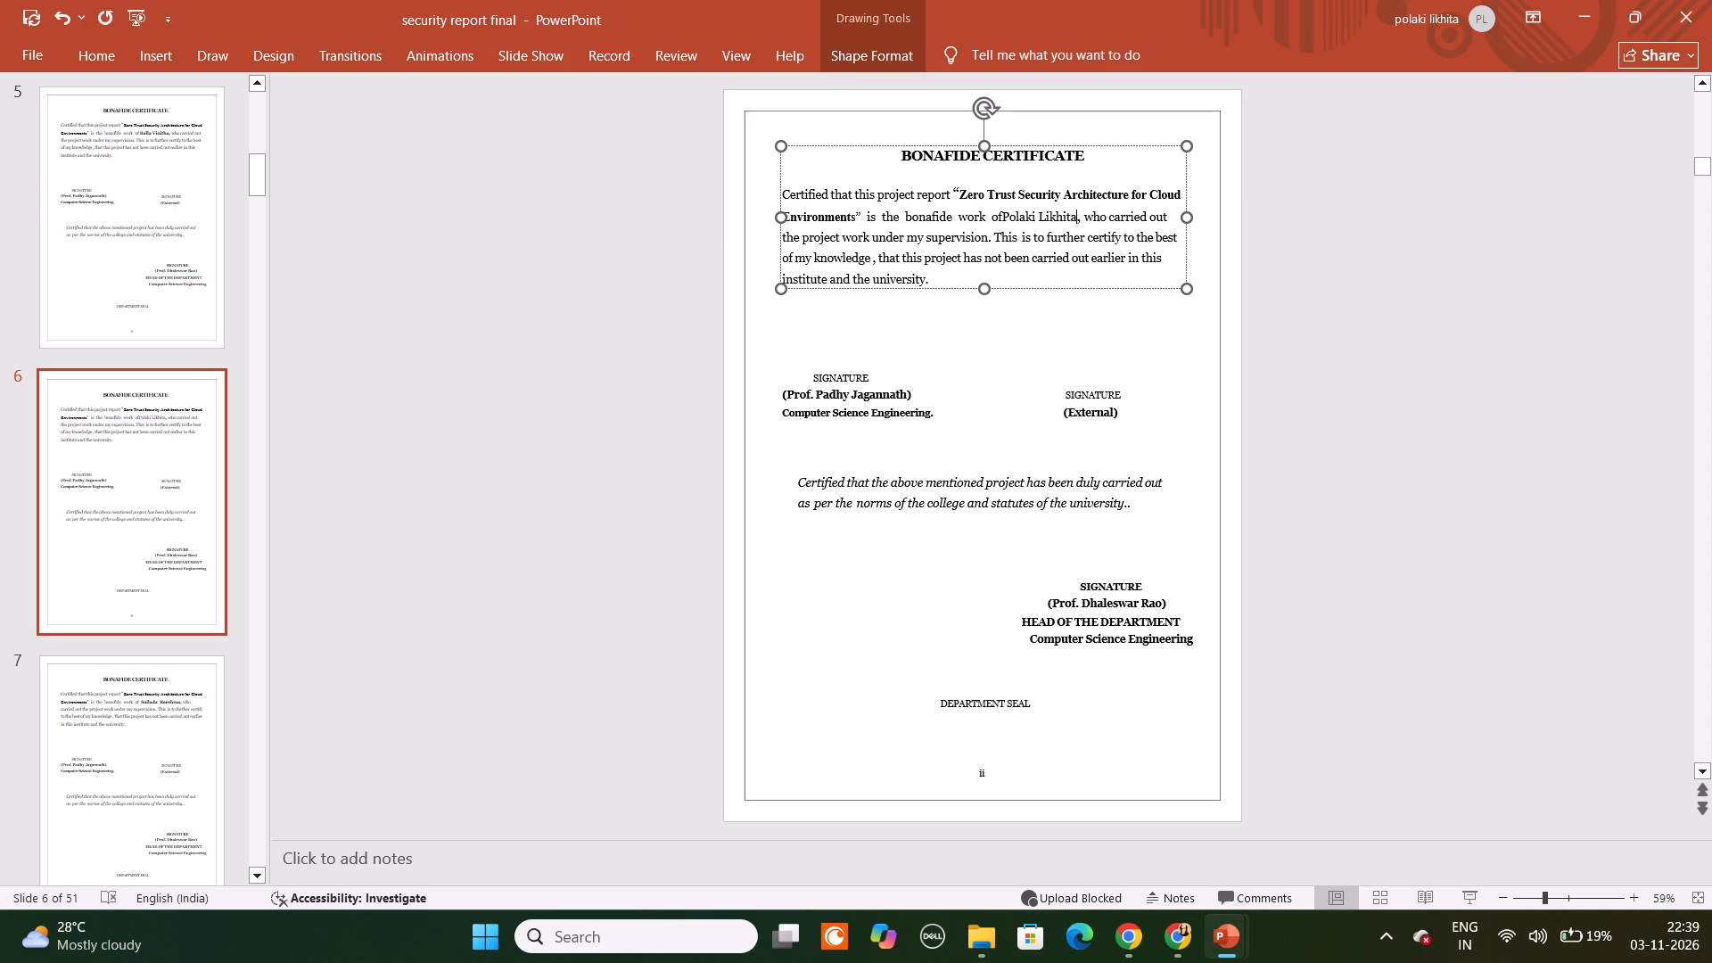
pyautogui.click(1000, 220)
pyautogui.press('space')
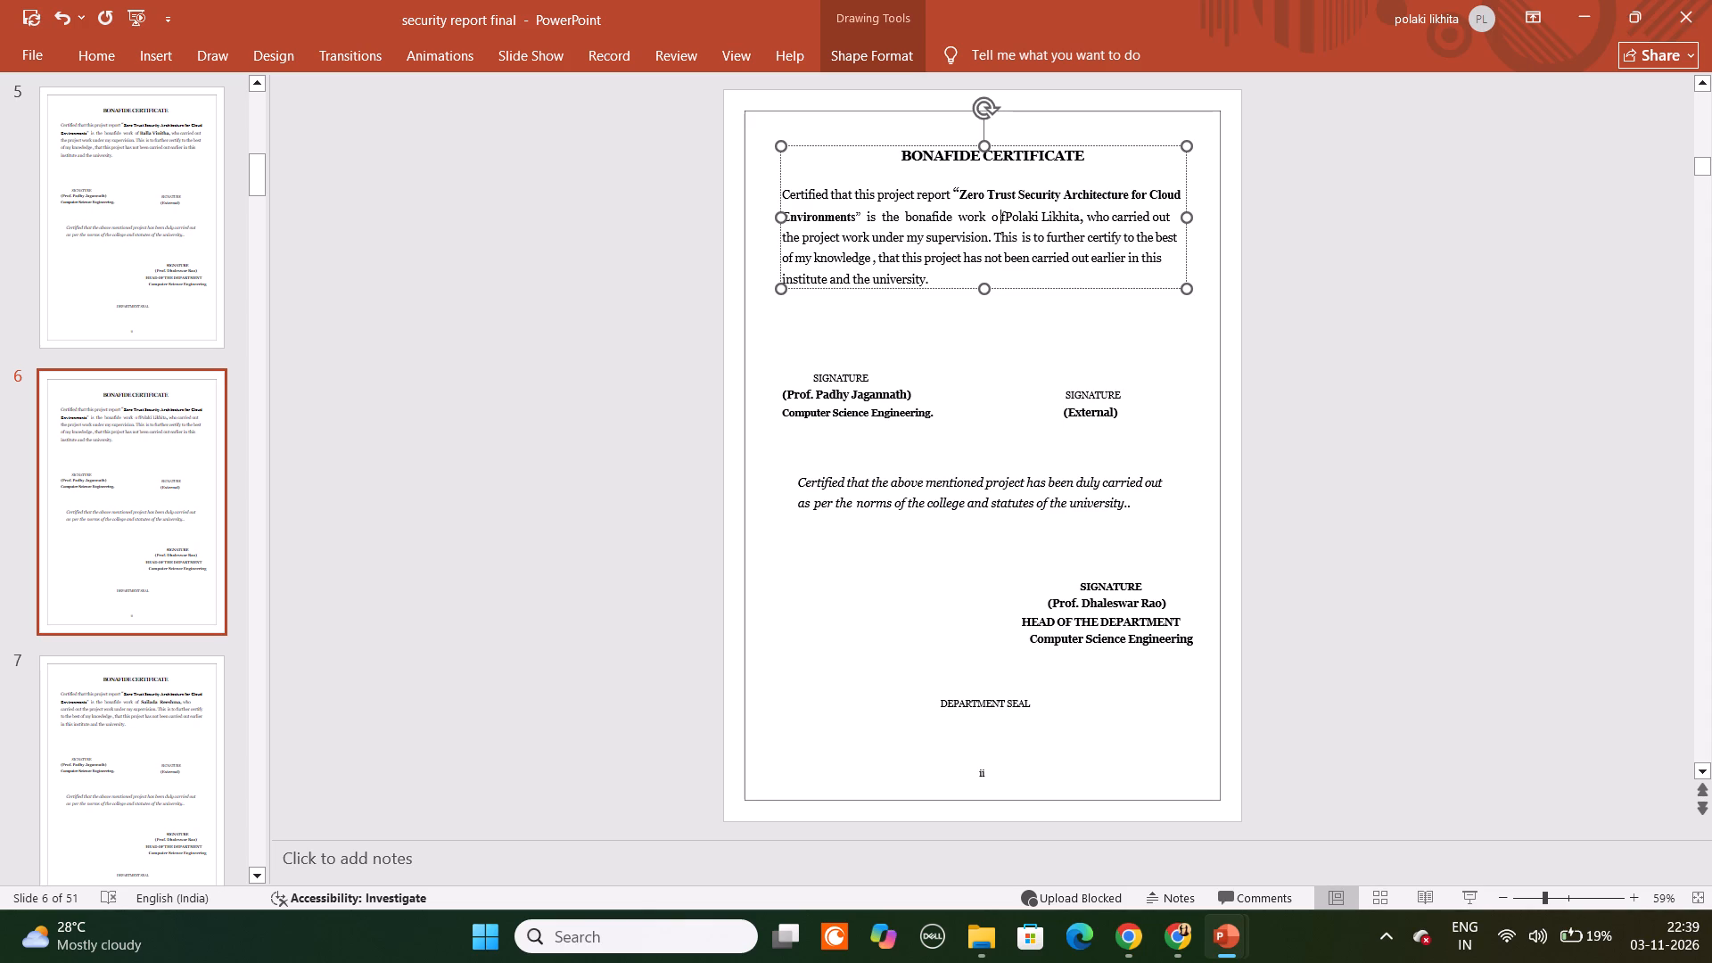
pyautogui.press('BackSpace')
pyautogui.press('Right')
pyautogui.press('BackSpace')
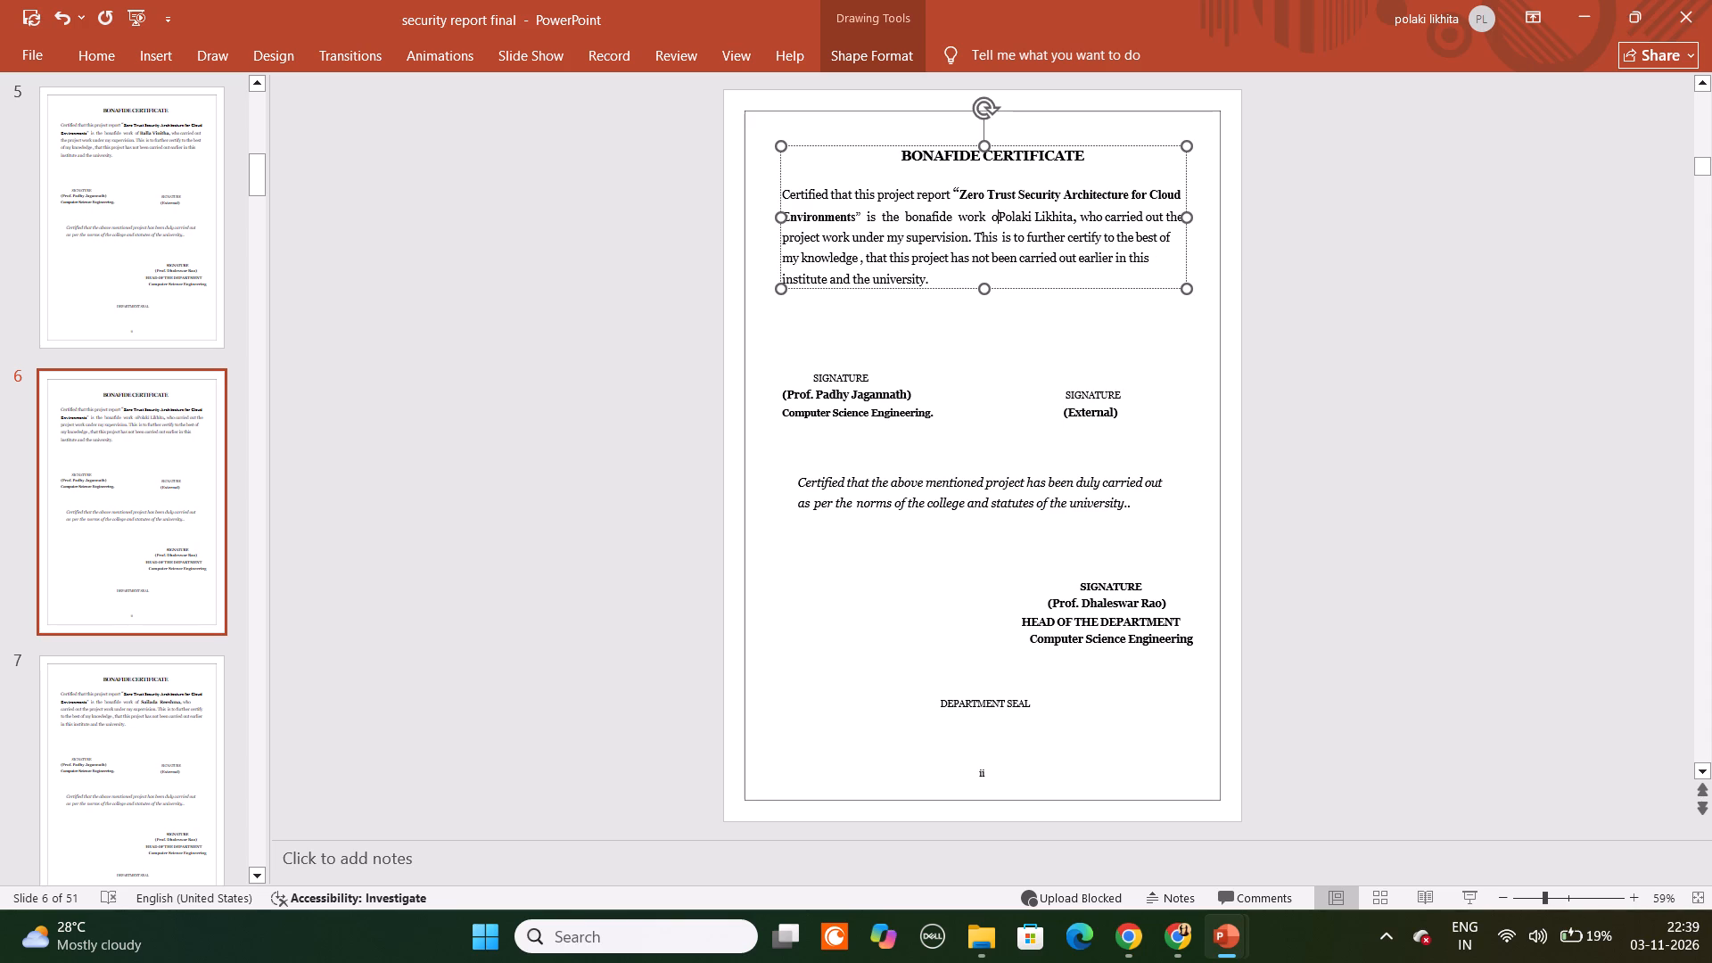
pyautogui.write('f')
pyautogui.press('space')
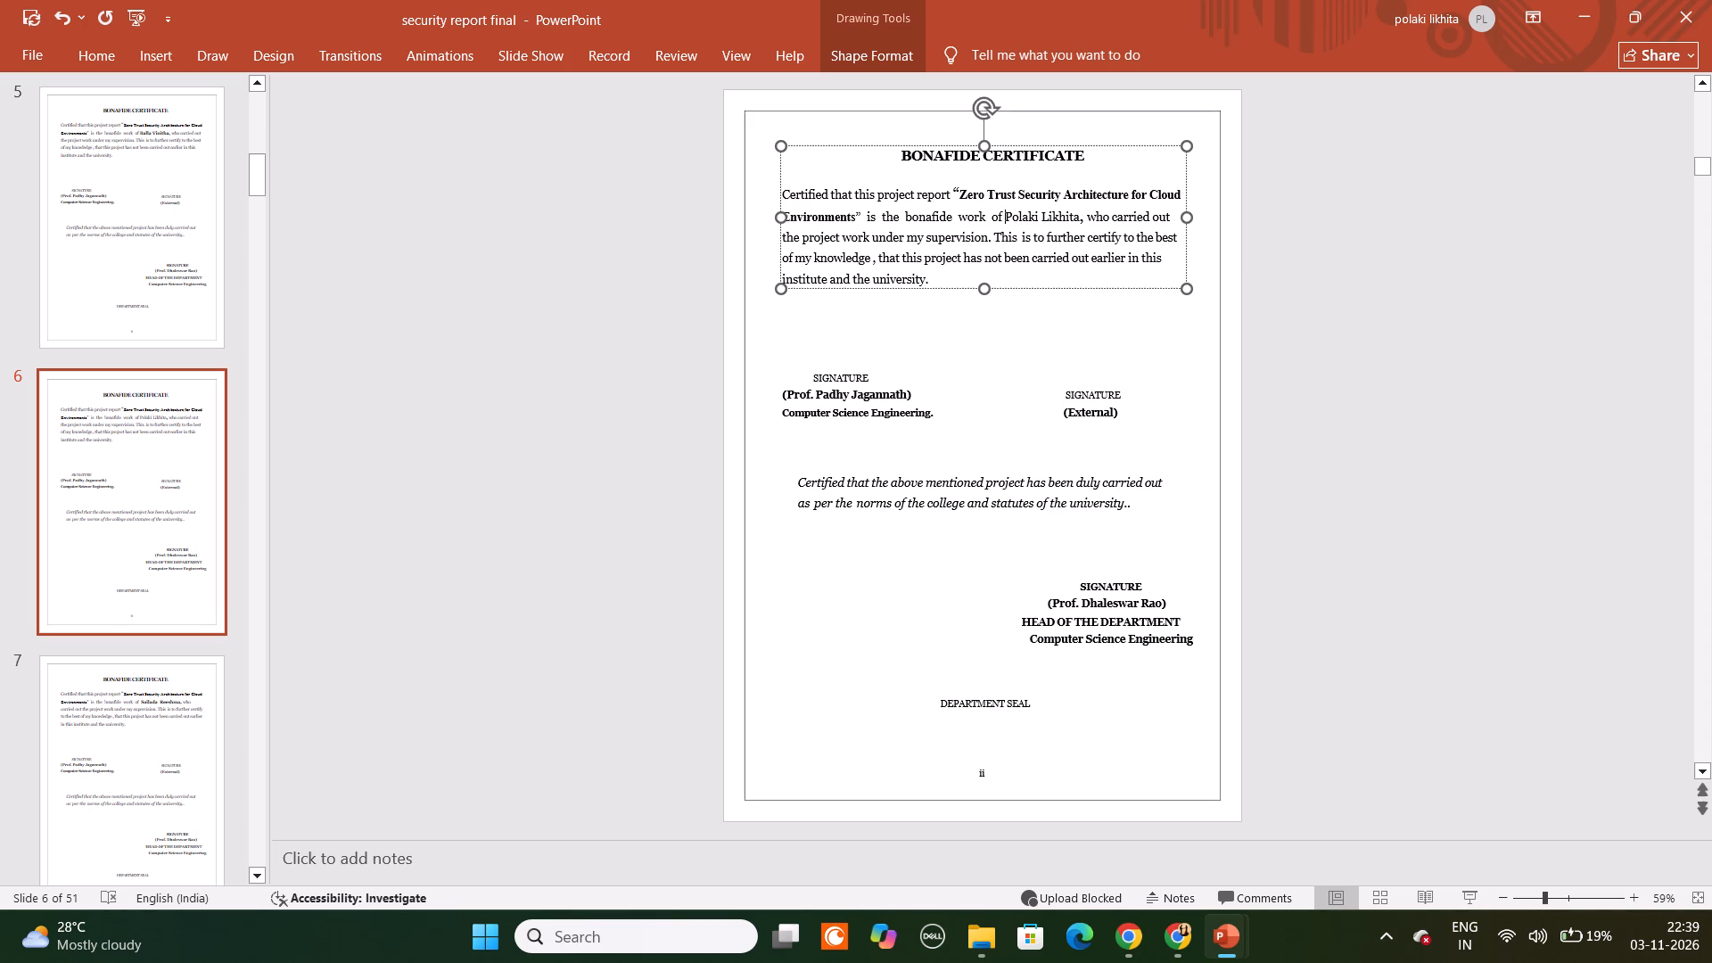
# Make the student name in the certificate text on slide 6 bold.
pyautogui.moveTo(1008, 214); pyautogui.dragTo(1052, 218)
pyautogui.moveTo(1052, 218); pyautogui.dragTo(1062, 218)
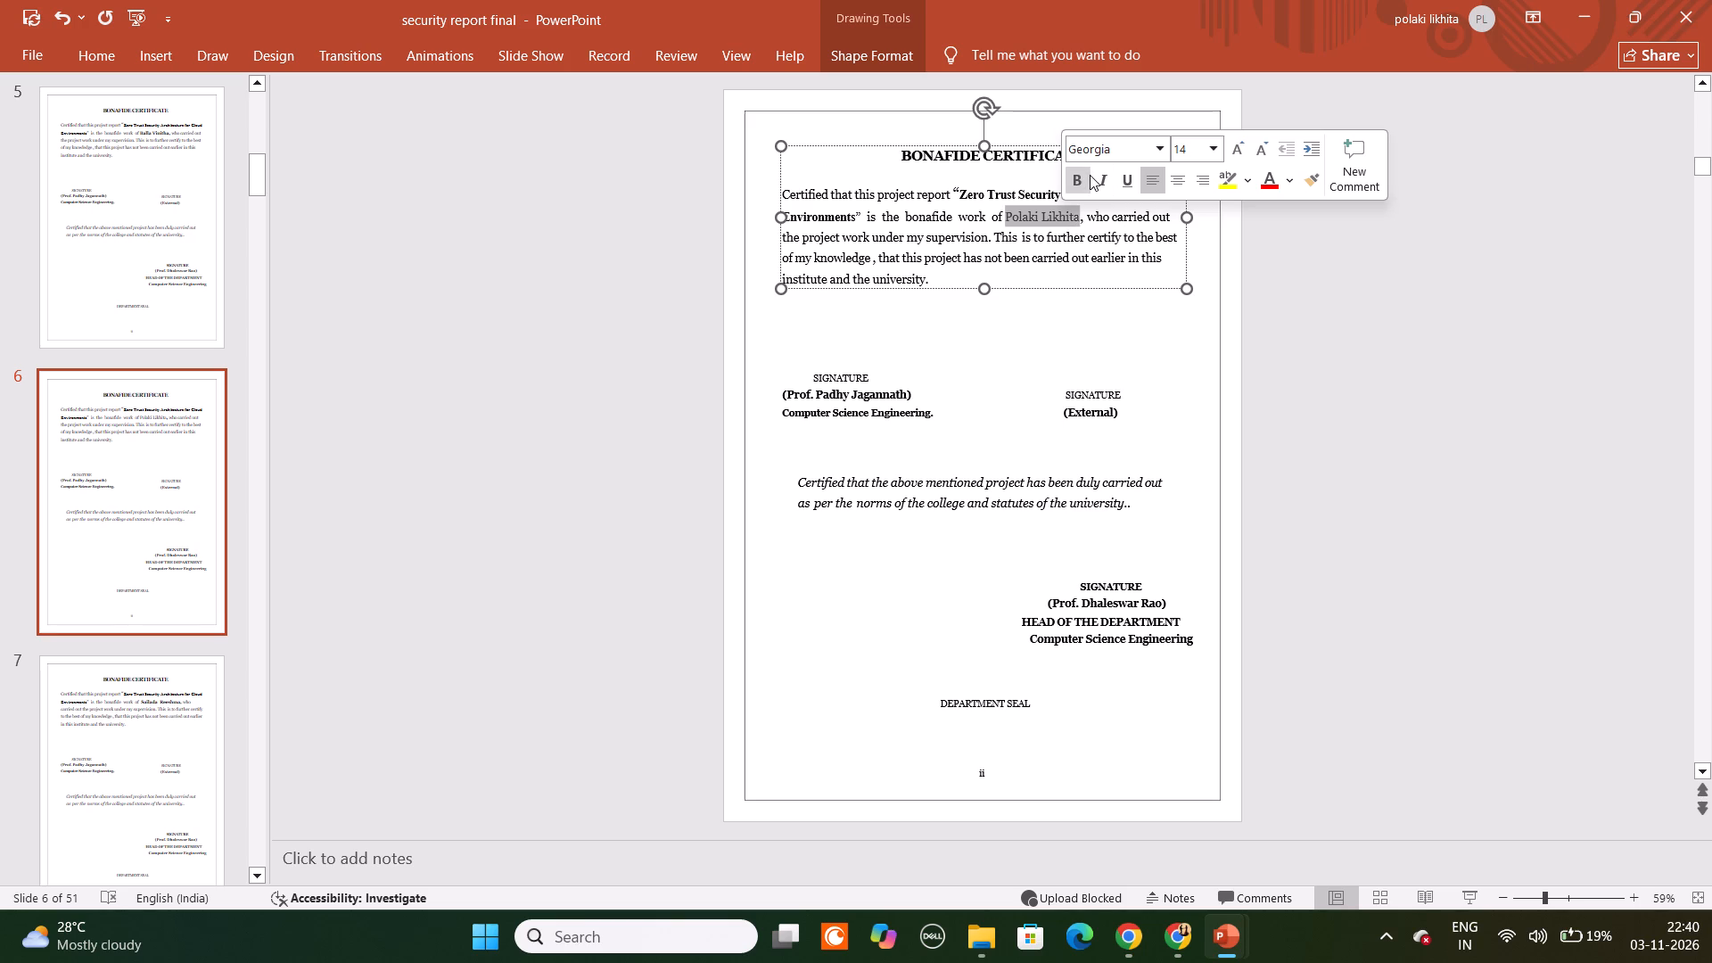
pyautogui.click(1090, 175)
pyautogui.click(558, 417)
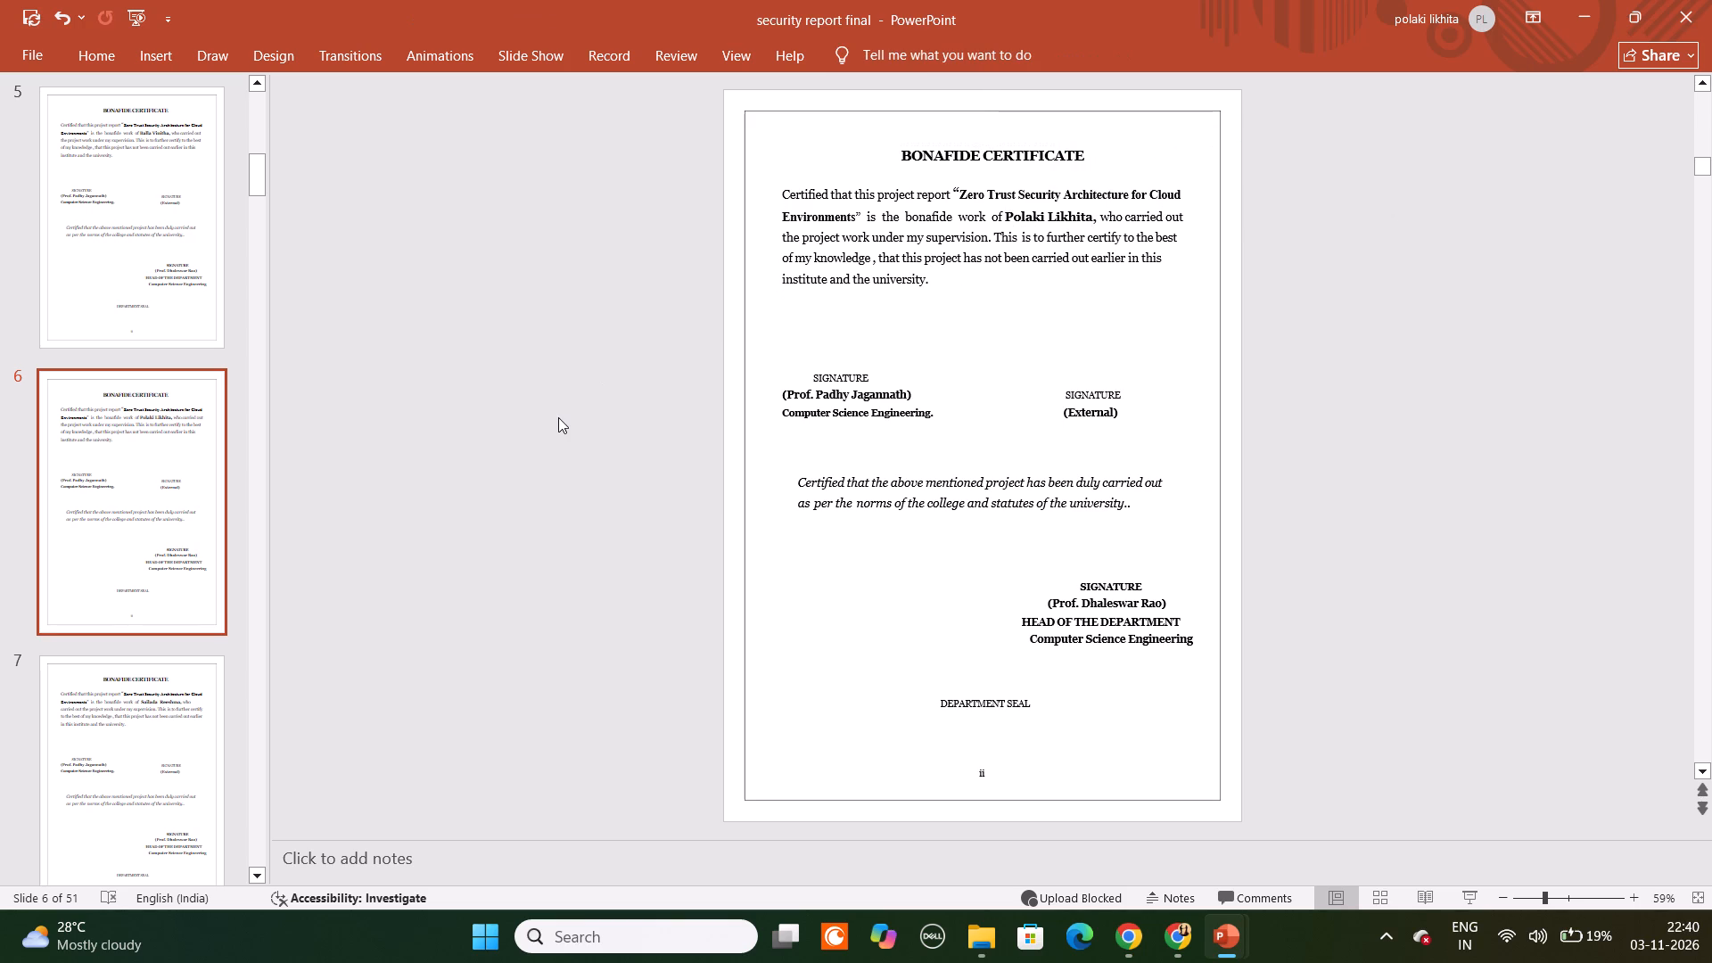
# Delete the "SIGNATURE (External)" text box from the certificate on slide 6.
pyautogui.click(1110, 398)
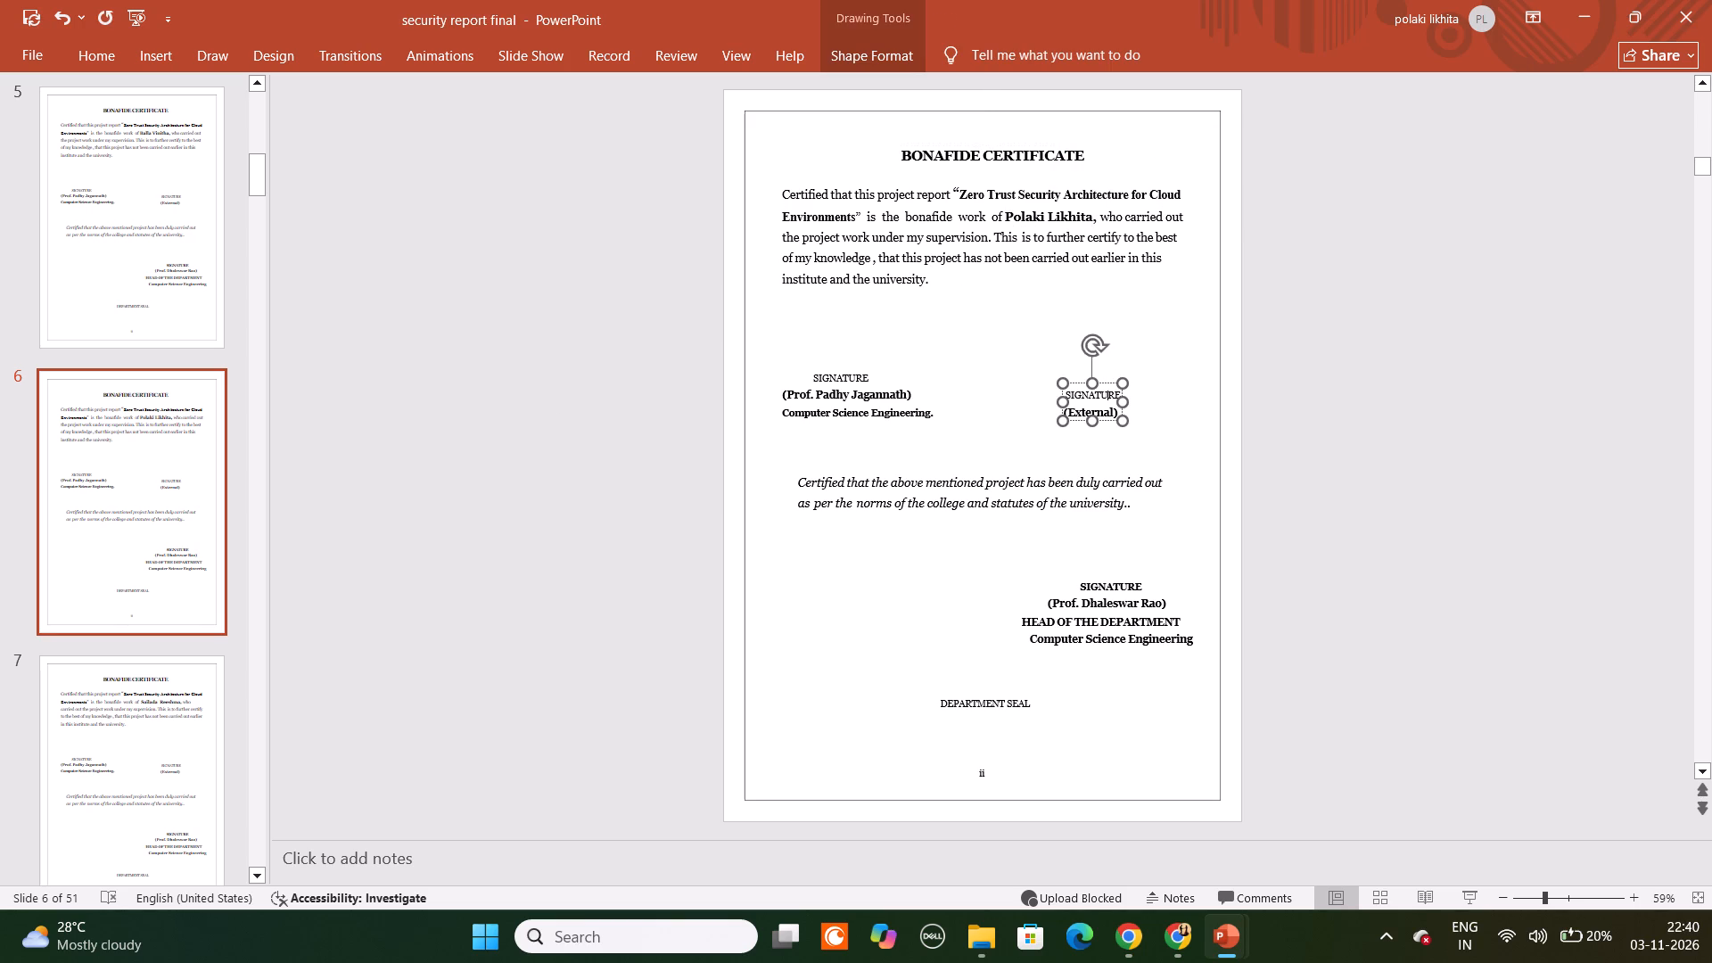
pyautogui.click(1109, 383)
pyautogui.press('BackSpace')
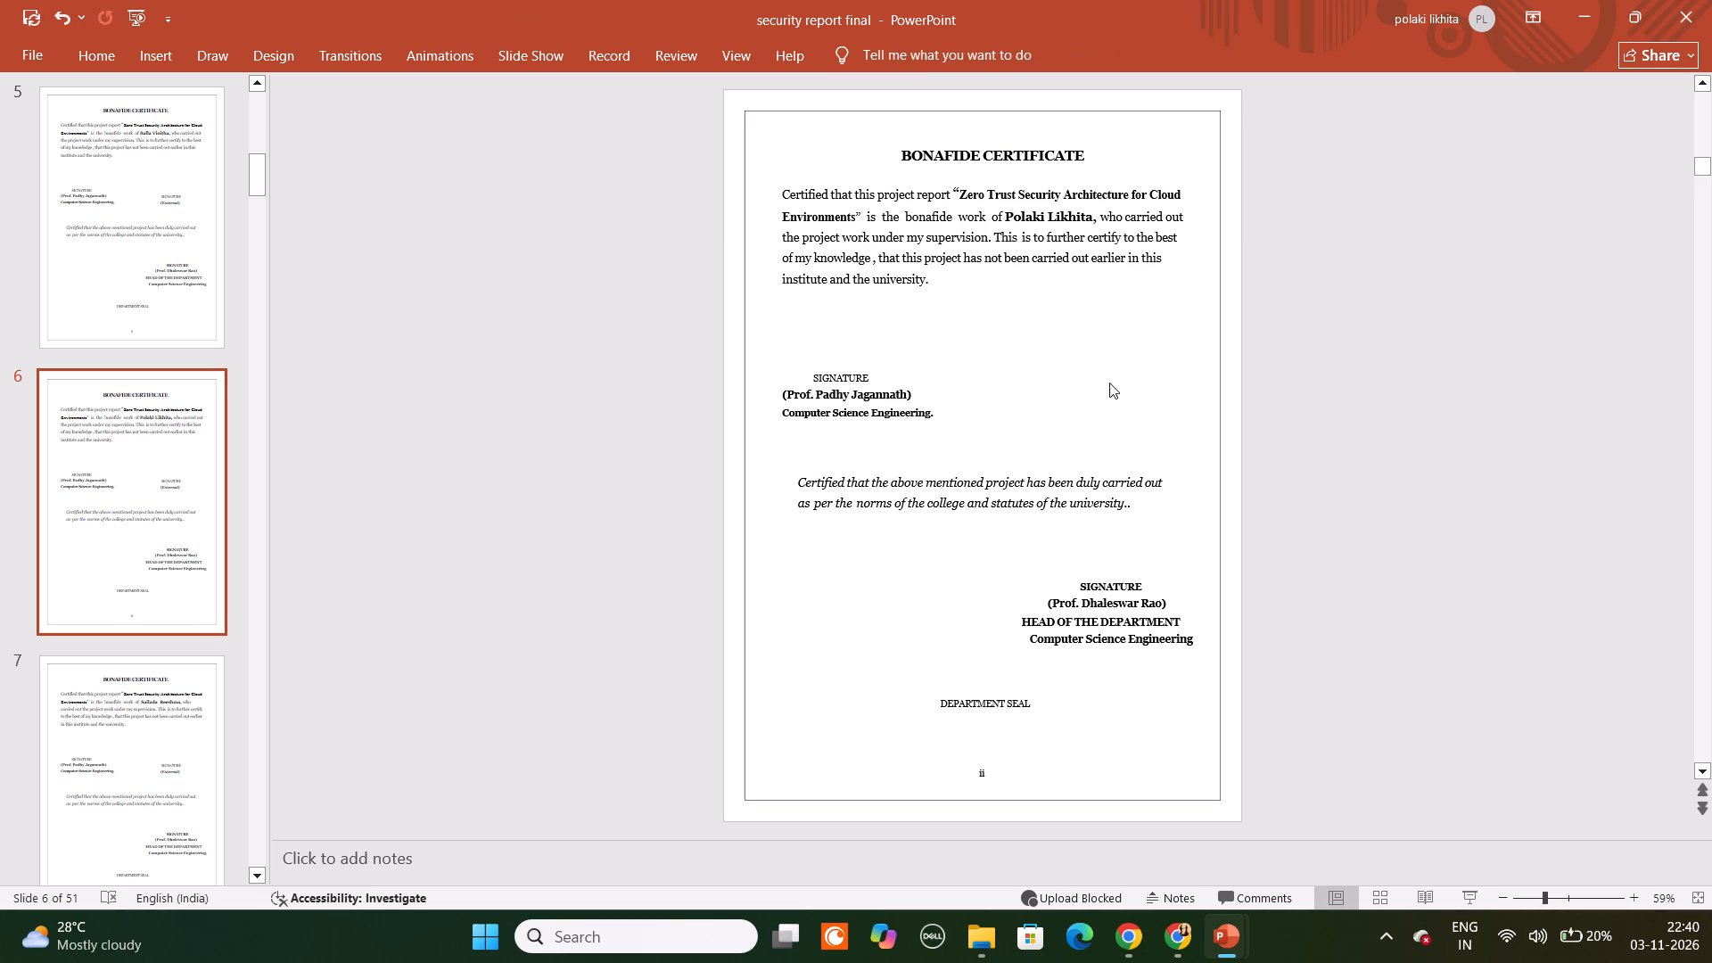
# Cut the extra bonafide certificate on slide 7 out of the presentation.
pyautogui.click(232, 500)
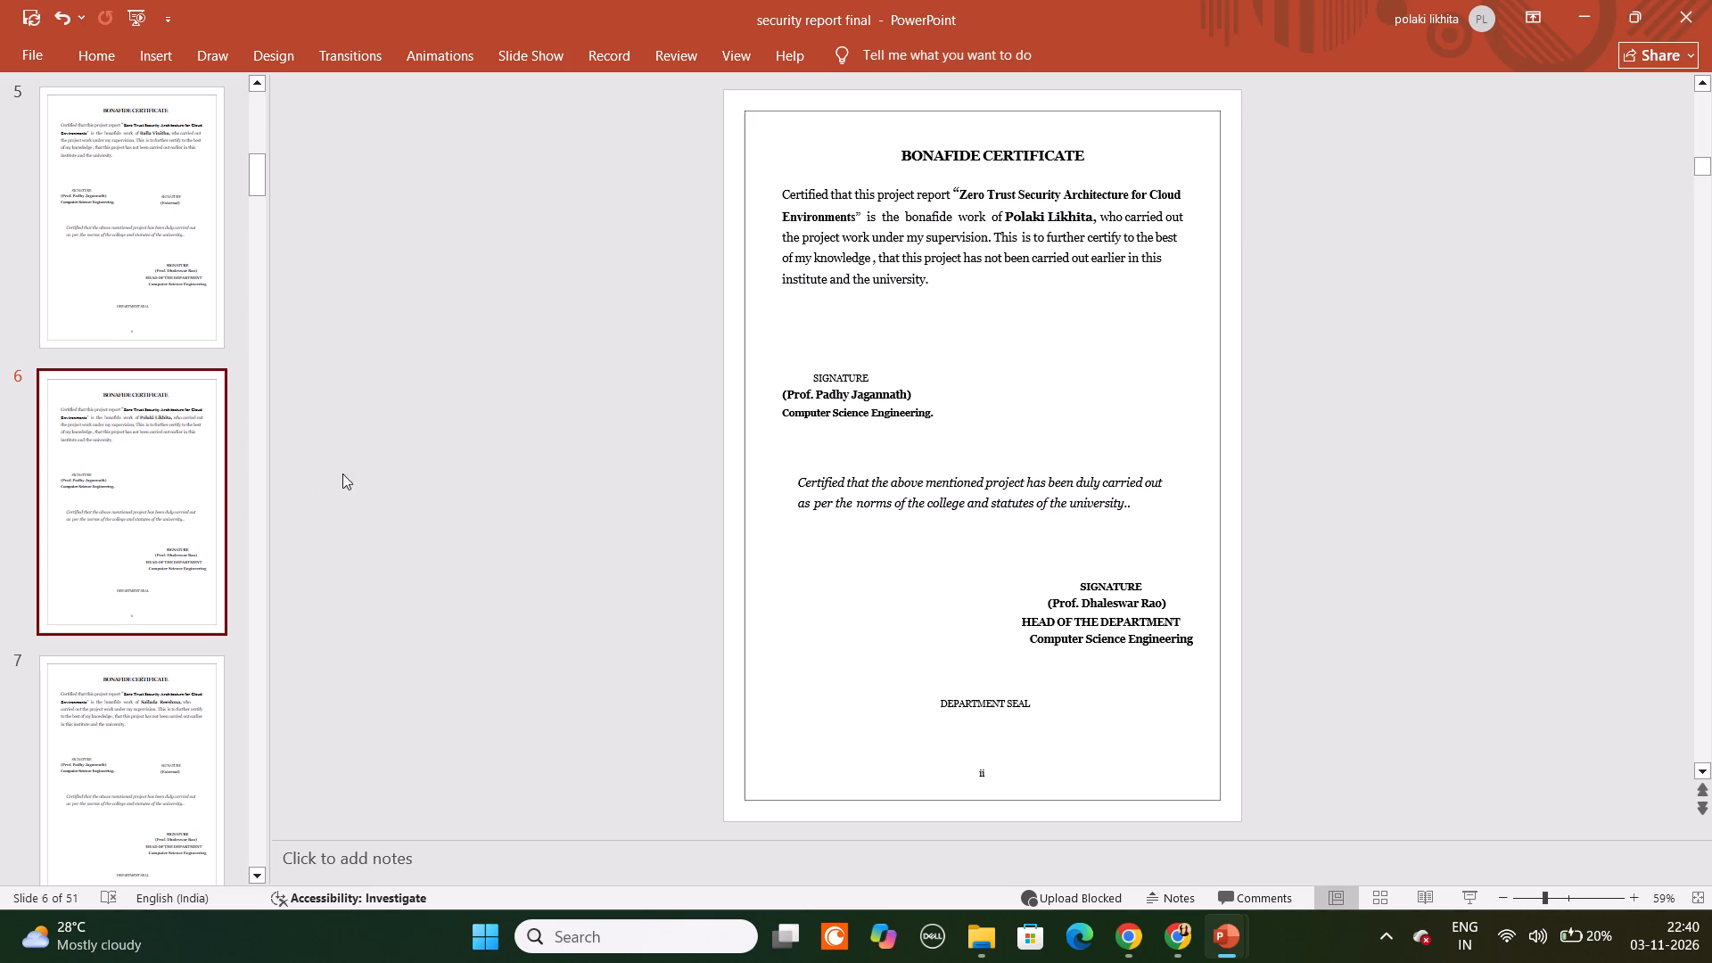
pyautogui.click(381, 471)
pyautogui.press('Down')
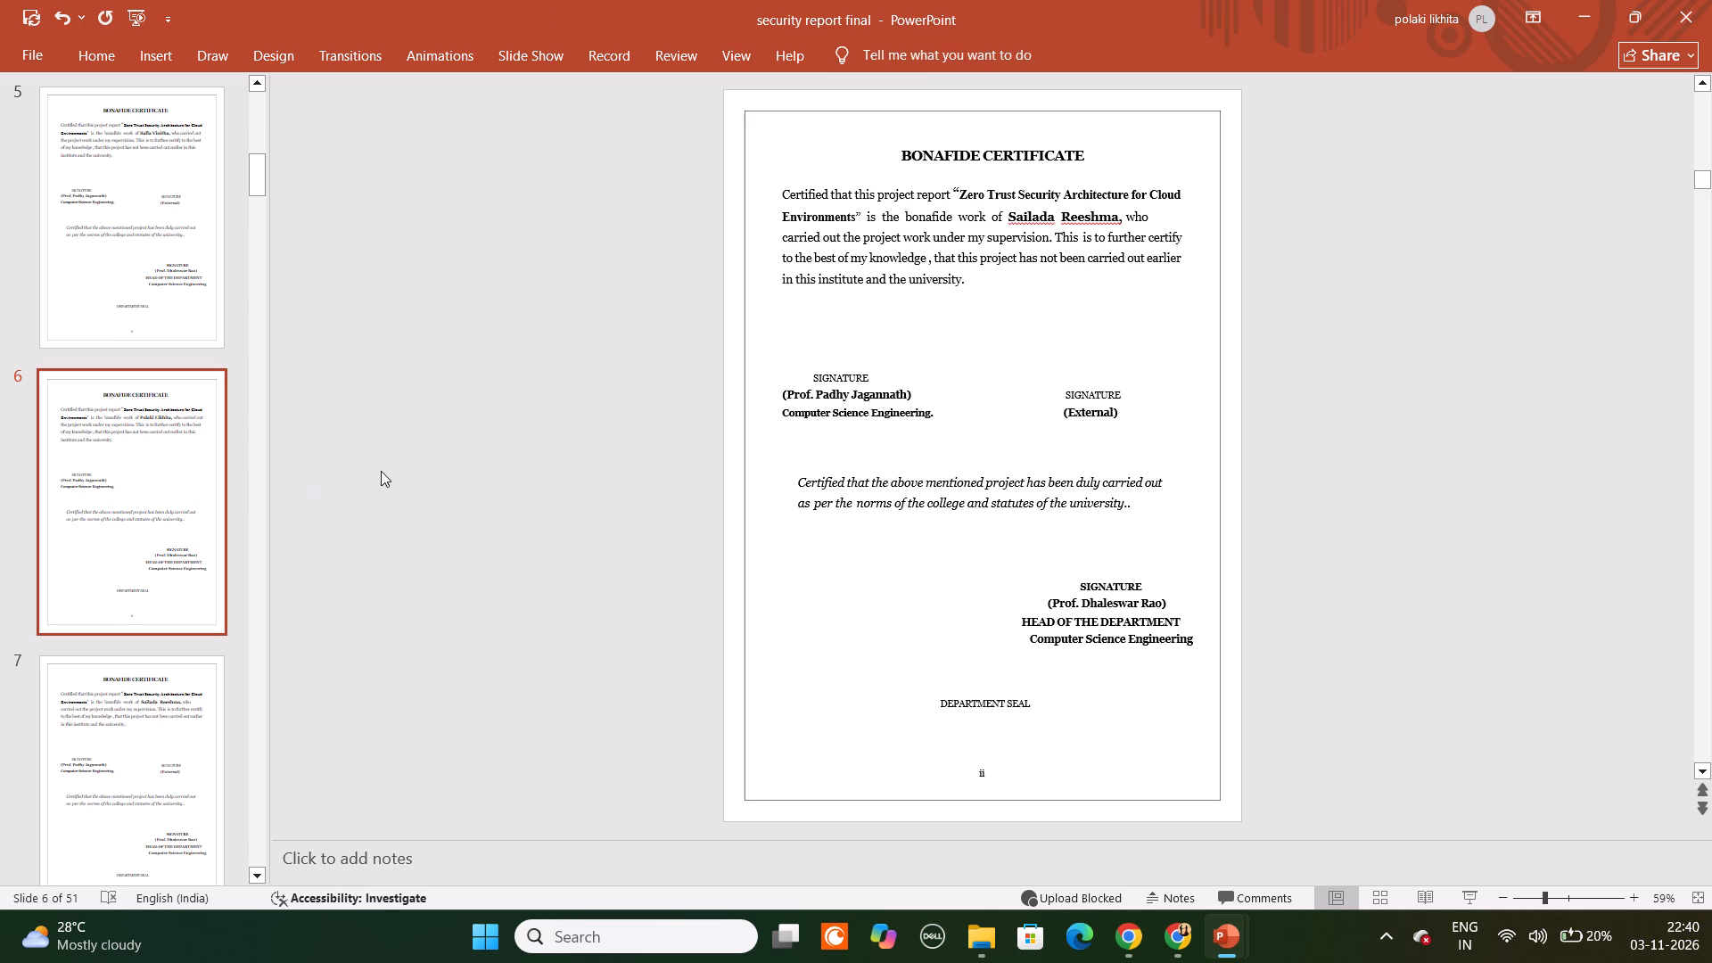
pyautogui.rightClick(140, 533)
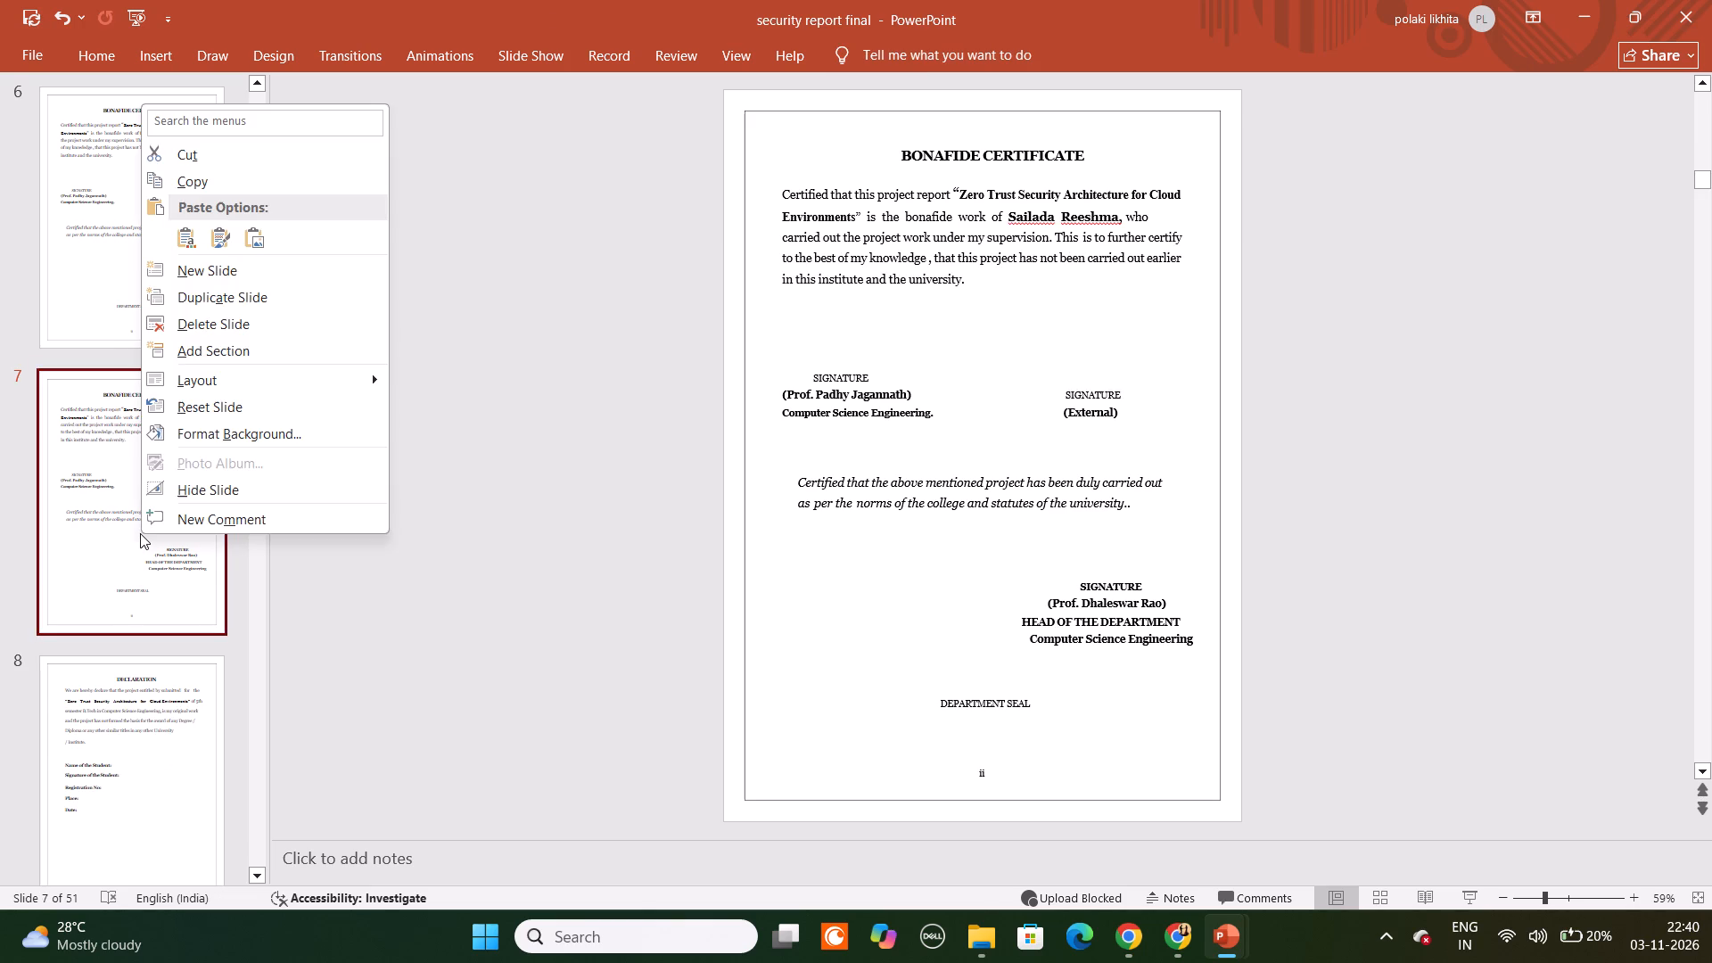
pyautogui.click(182, 153)
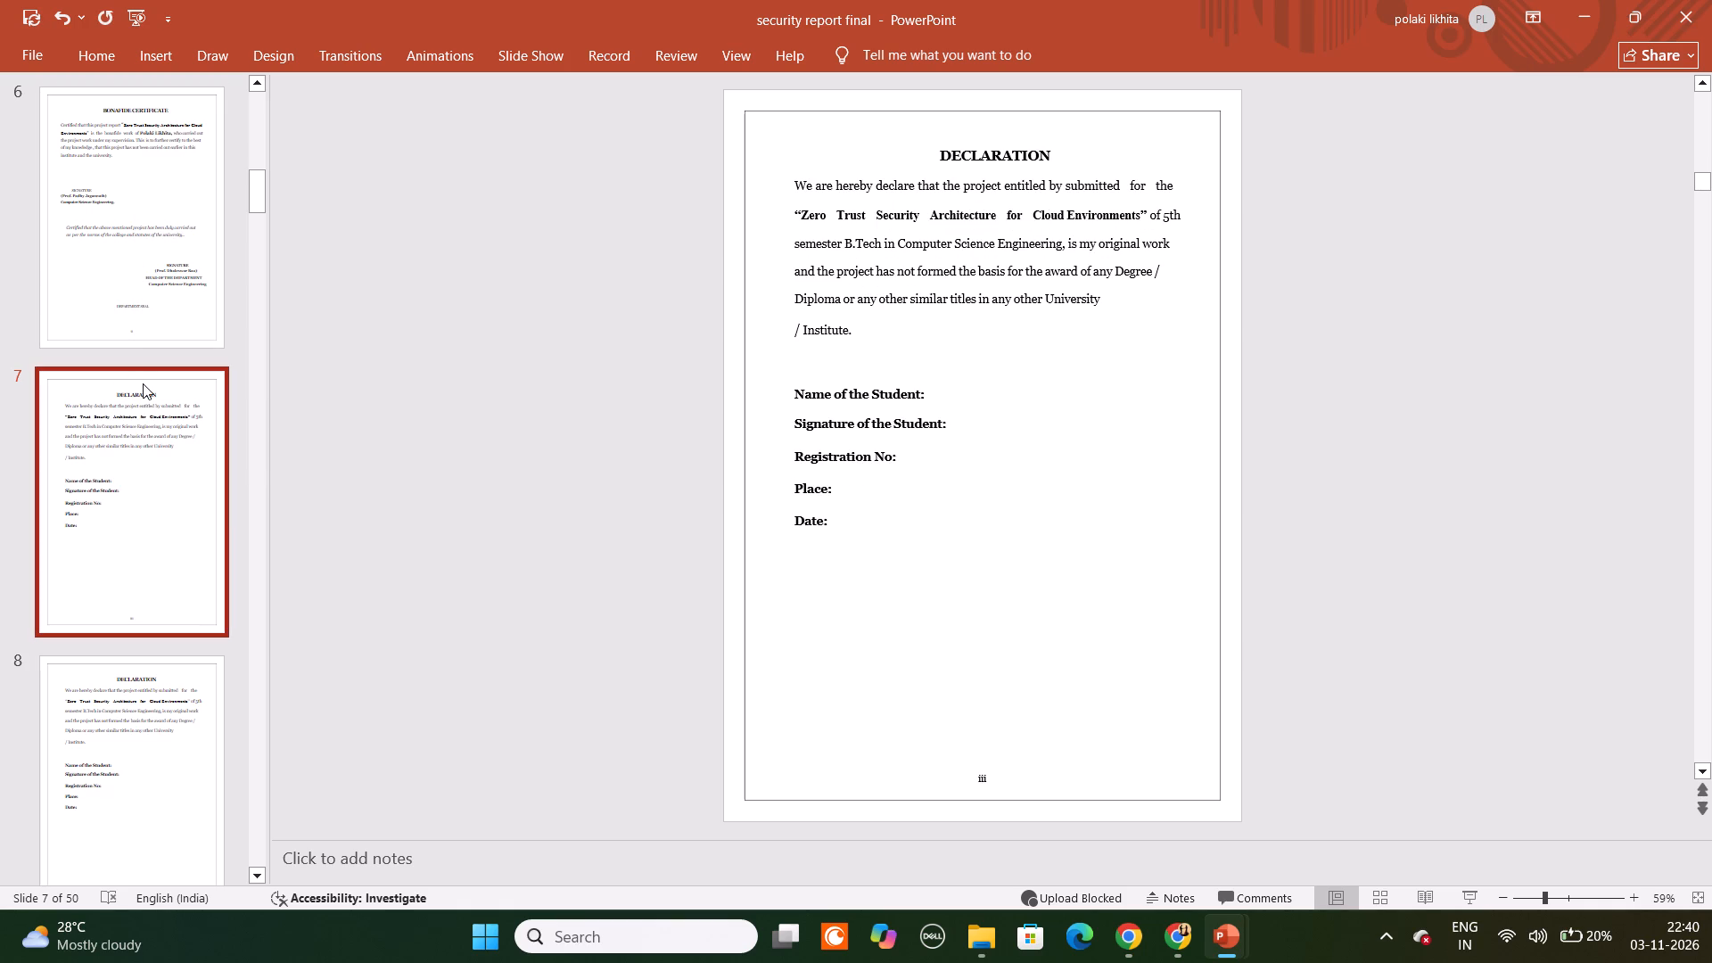
# Review the certificate, declaration and acknowledgement slides between slides 5 and 12.
pyautogui.press('Up')
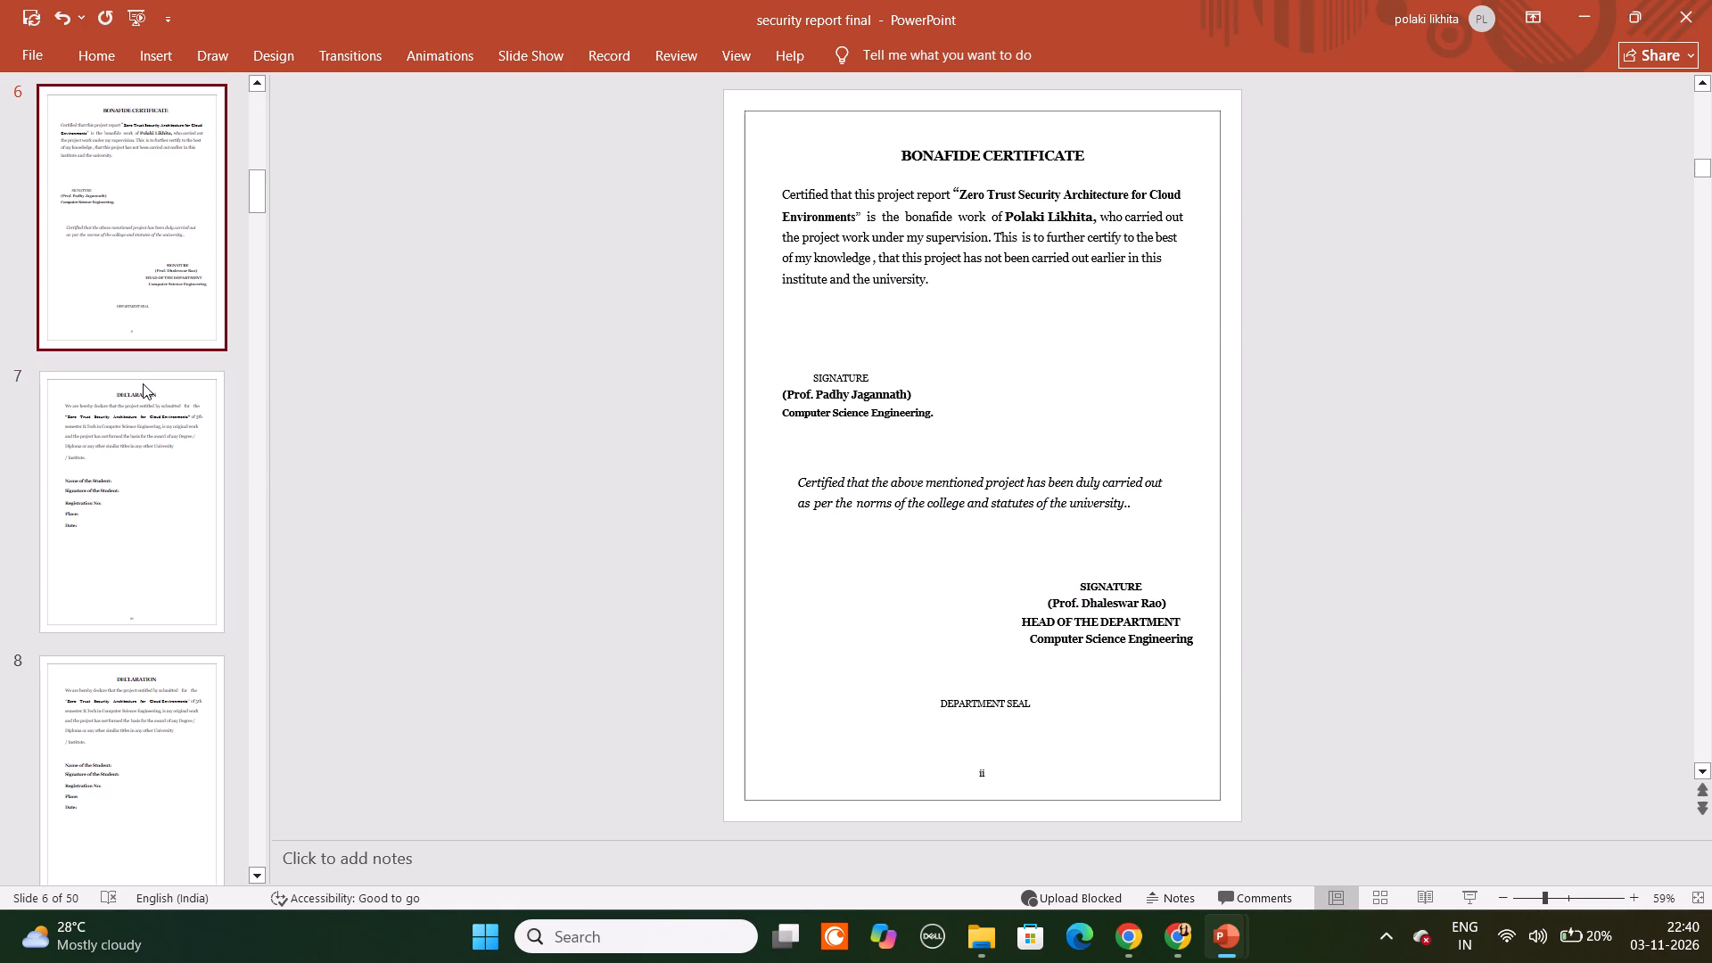
pyautogui.press('Down')
pyautogui.press('Down')
pyautogui.press('Down')
pyautogui.press('Down')
pyautogui.press('Down')
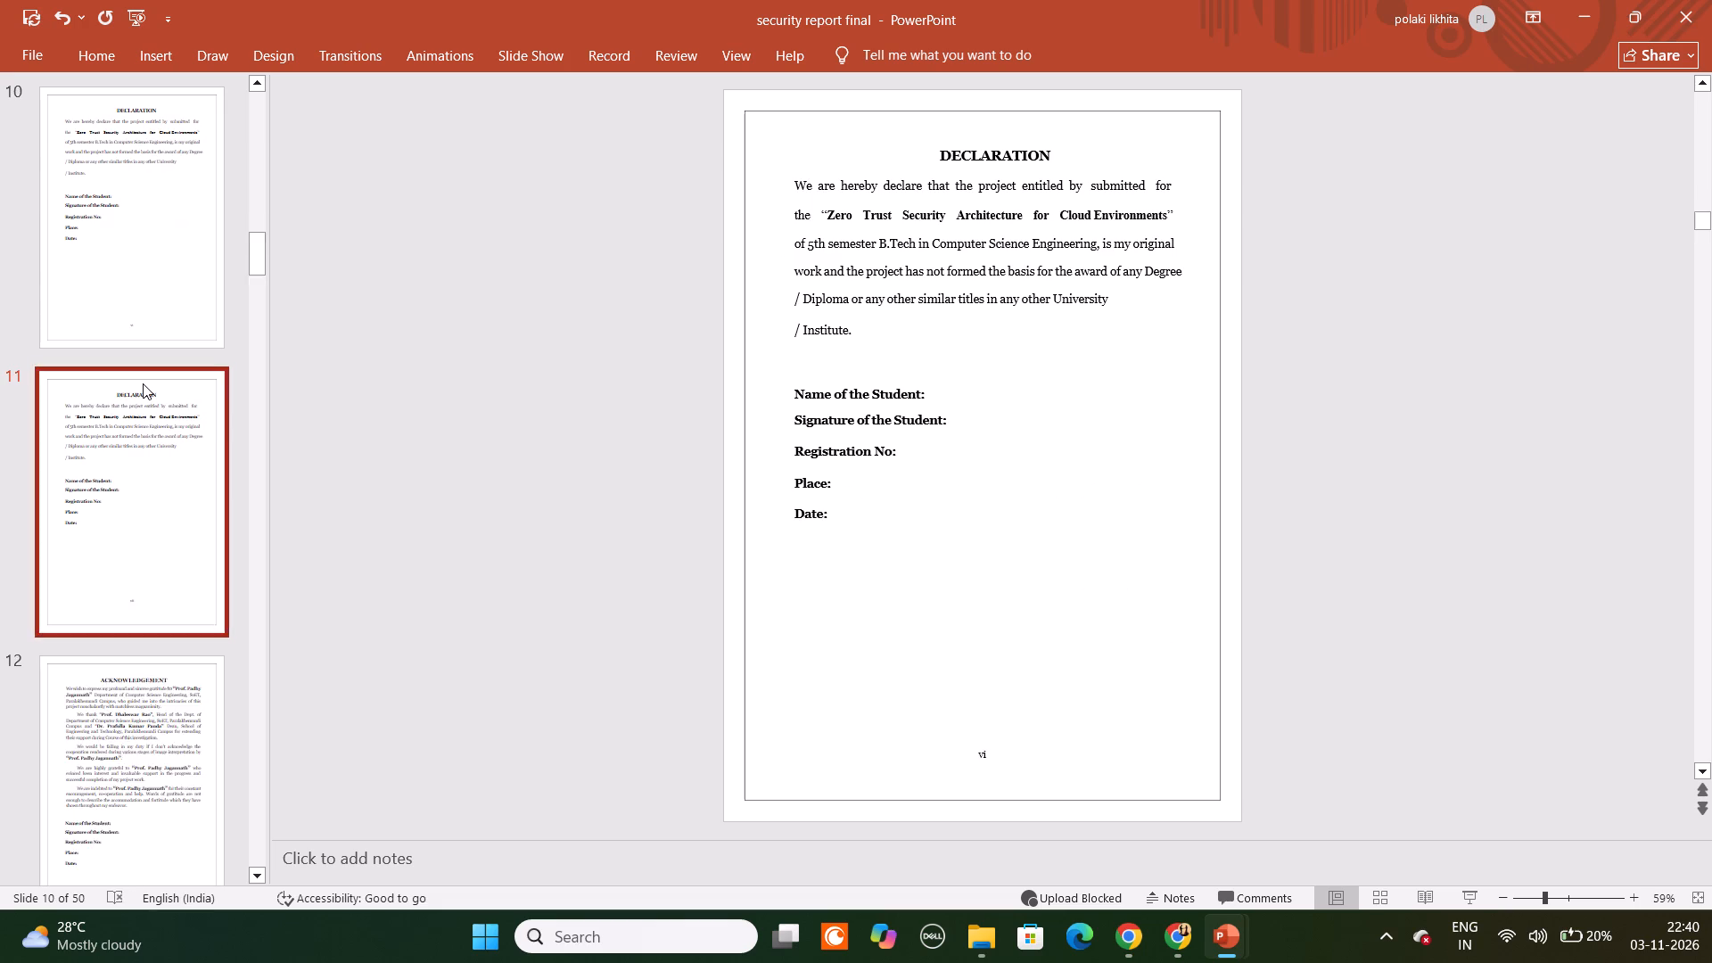
pyautogui.press('Down')
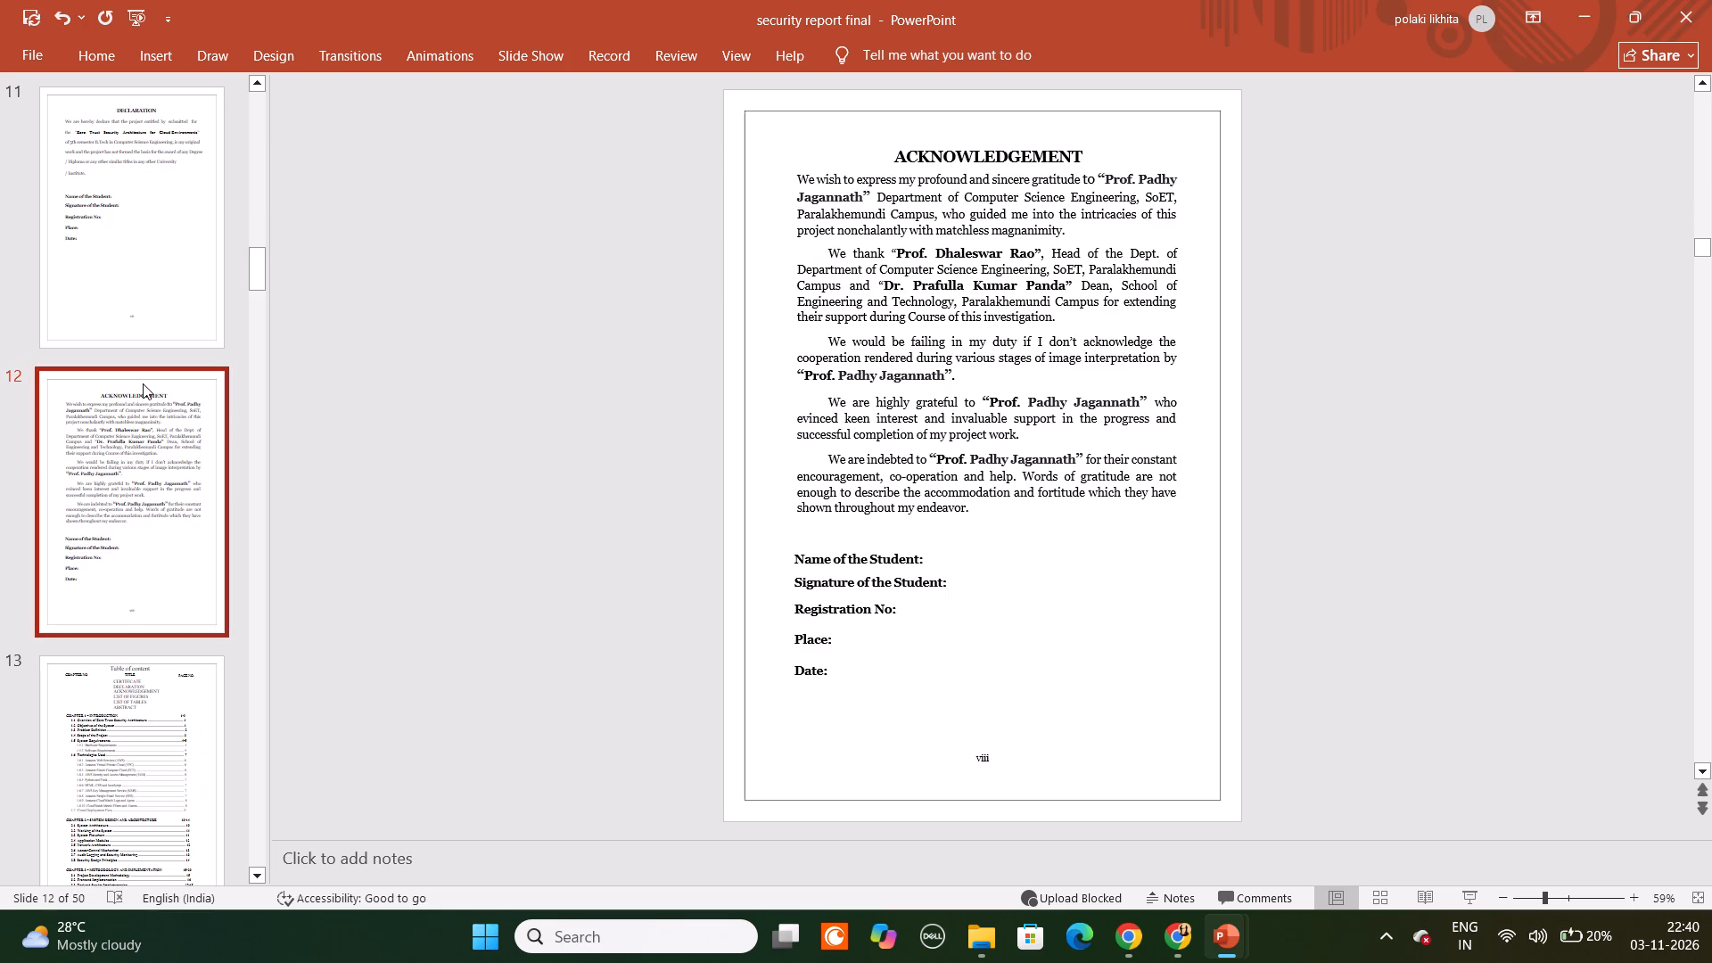
pyautogui.press('Up')
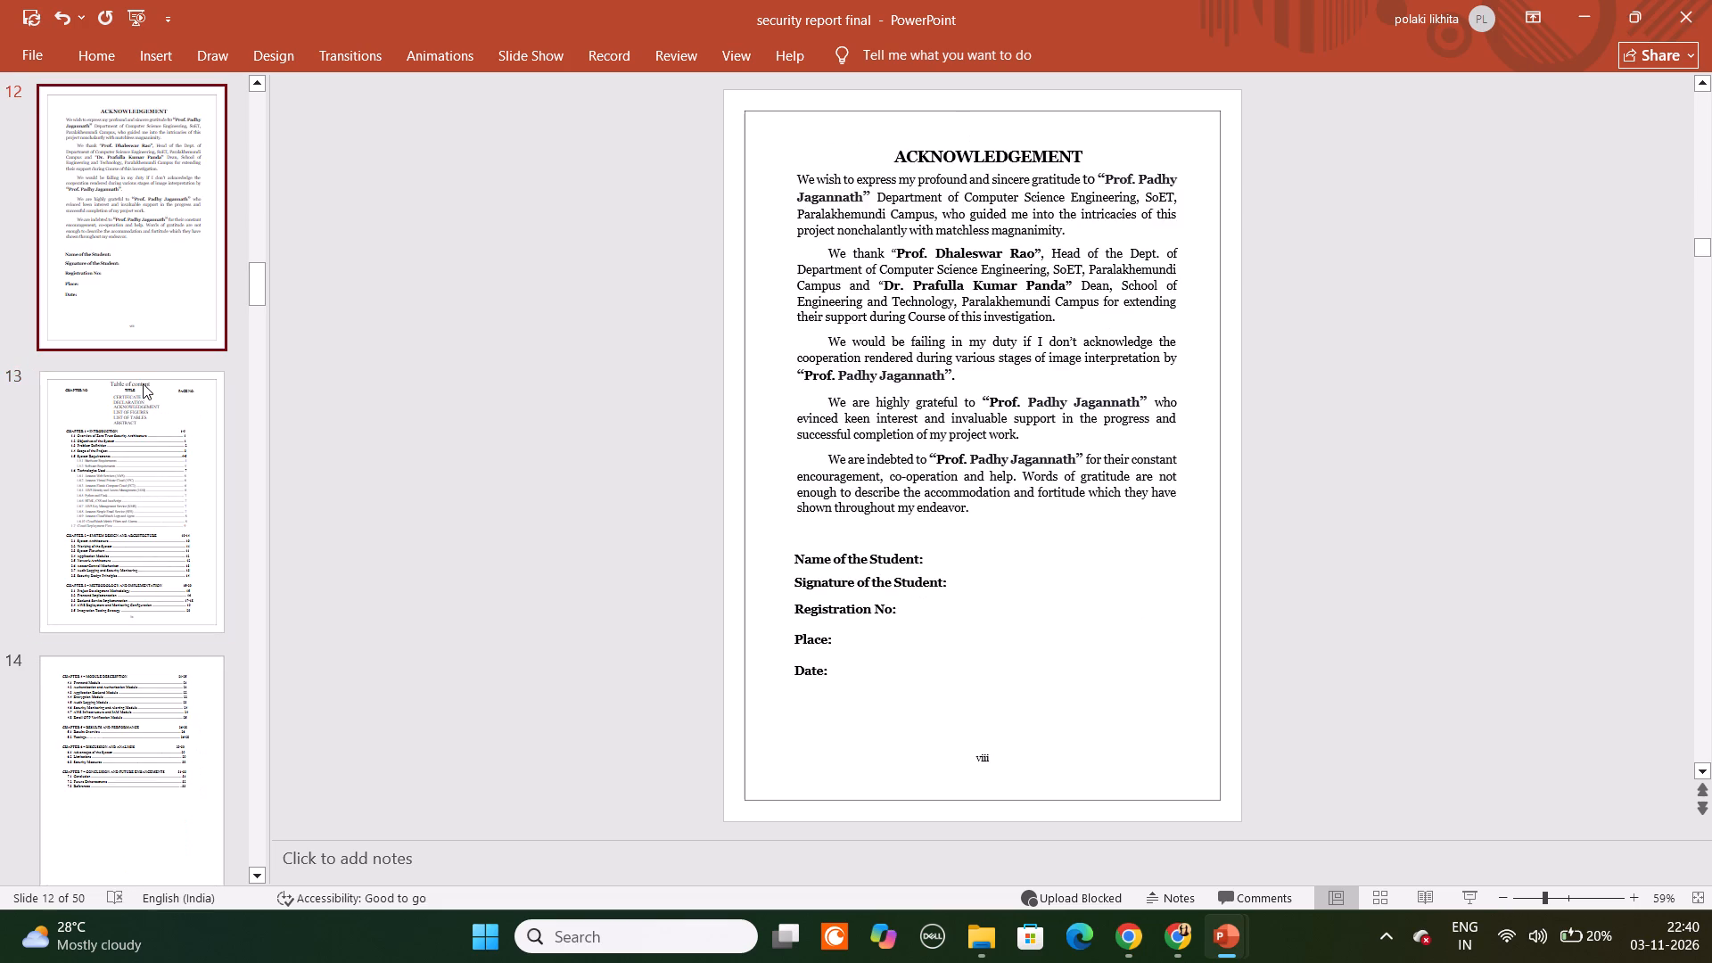
pyautogui.press('Up')
pyautogui.press('Up')
pyautogui.press('Up')
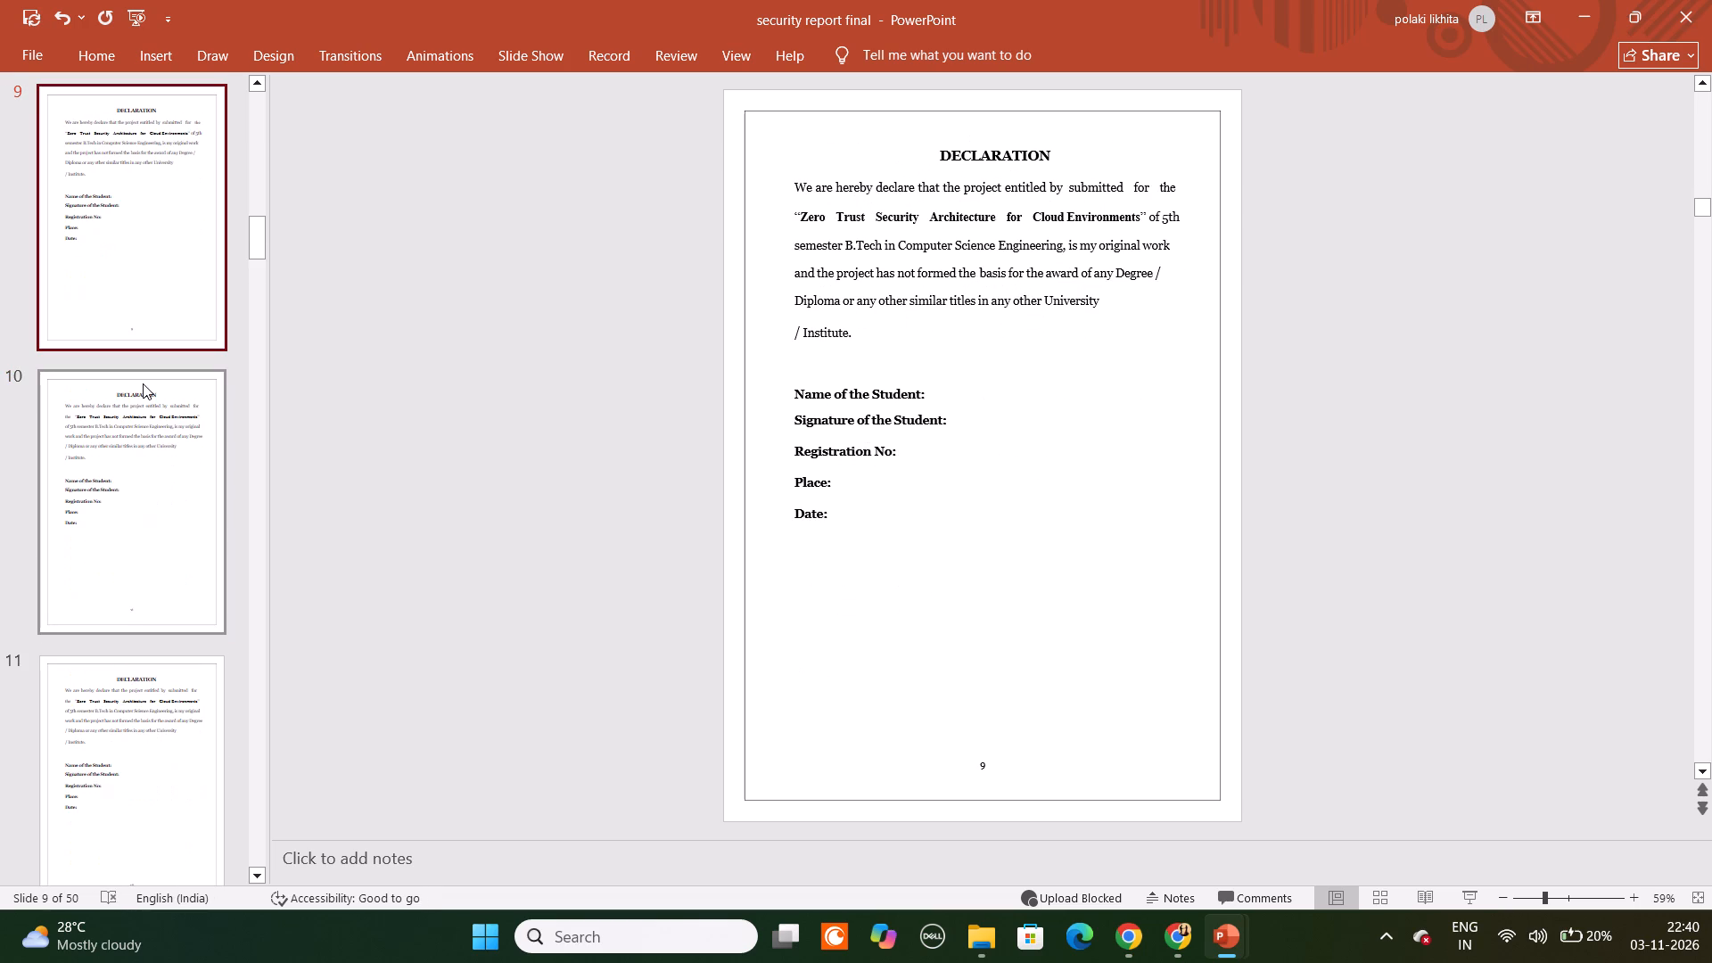
pyautogui.press('Up')
pyautogui.press('Up')
pyautogui.press('Up')
pyautogui.press('Up')
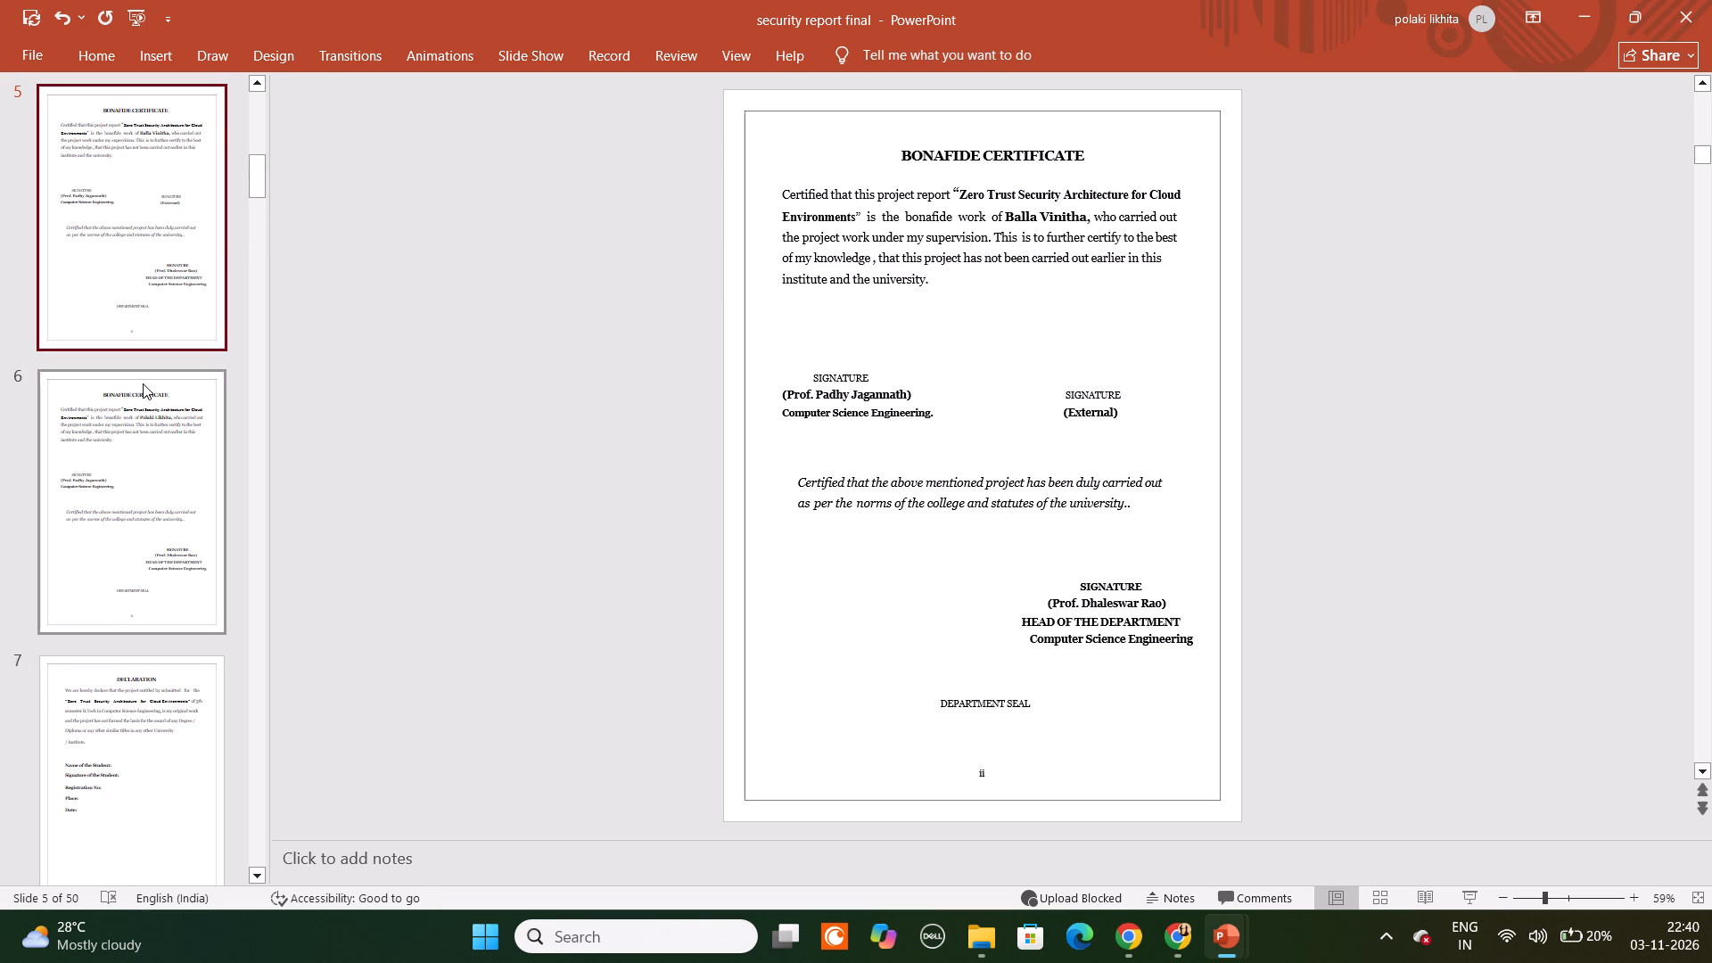
# Move the supervising professor's signature block on slide 6 to the right side of the page, above the head of department's signature.
pyautogui.press('Down')
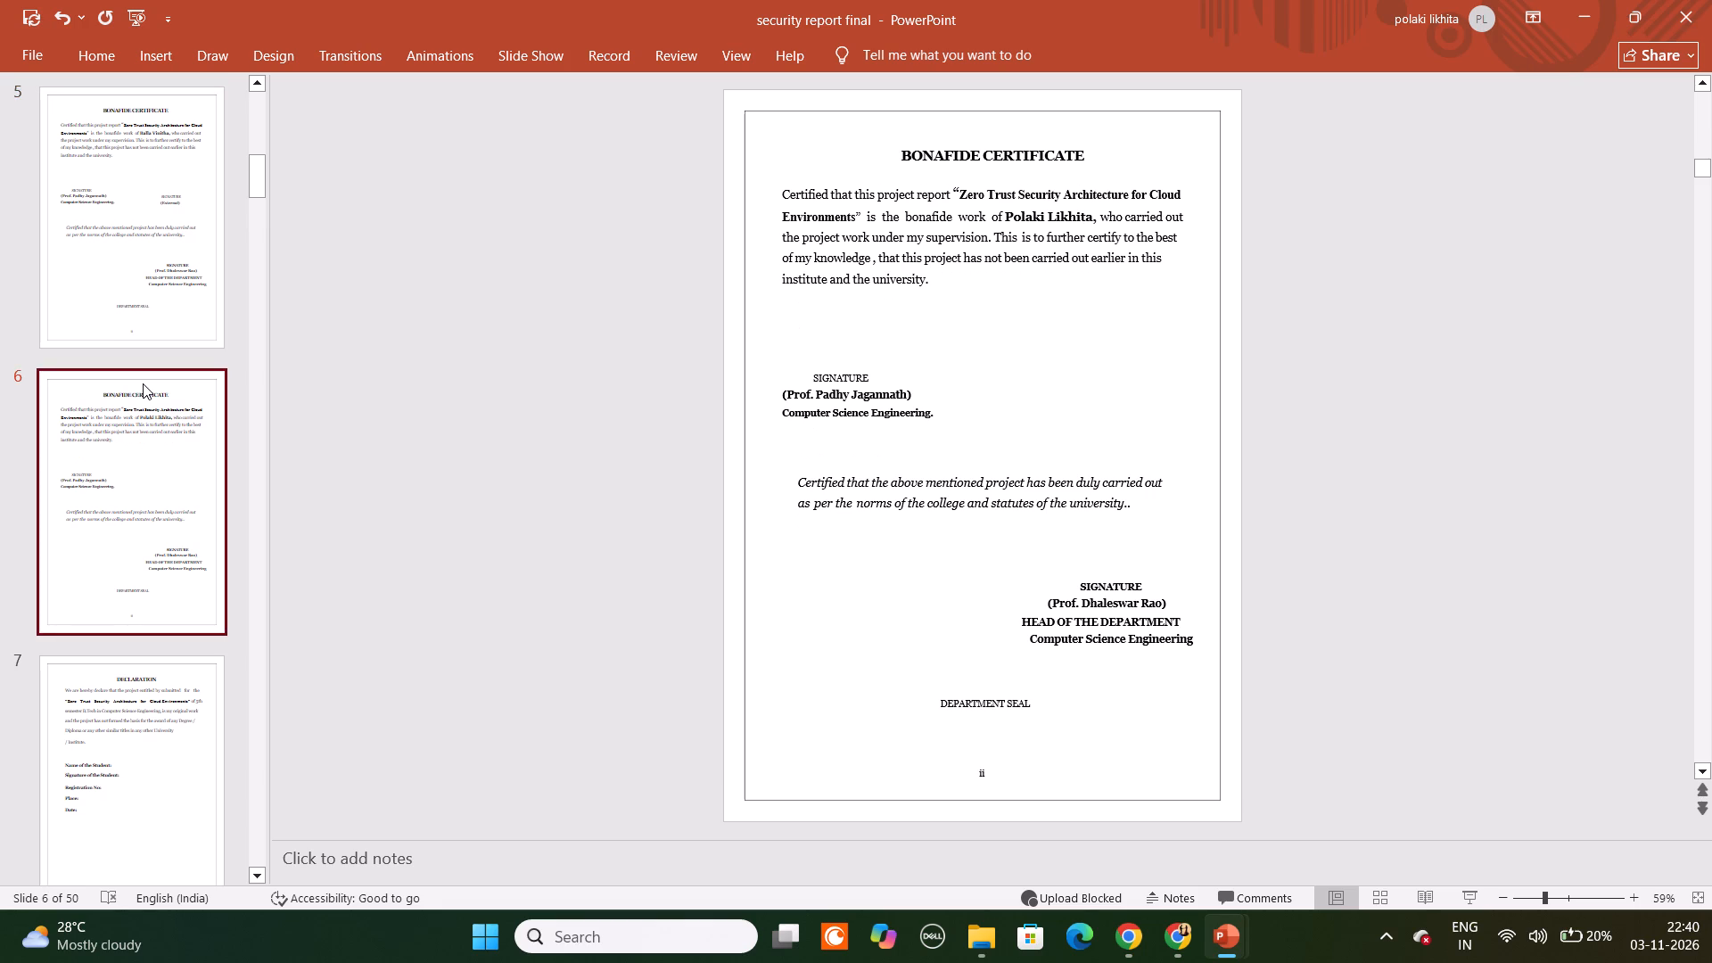
pyautogui.click(813, 393)
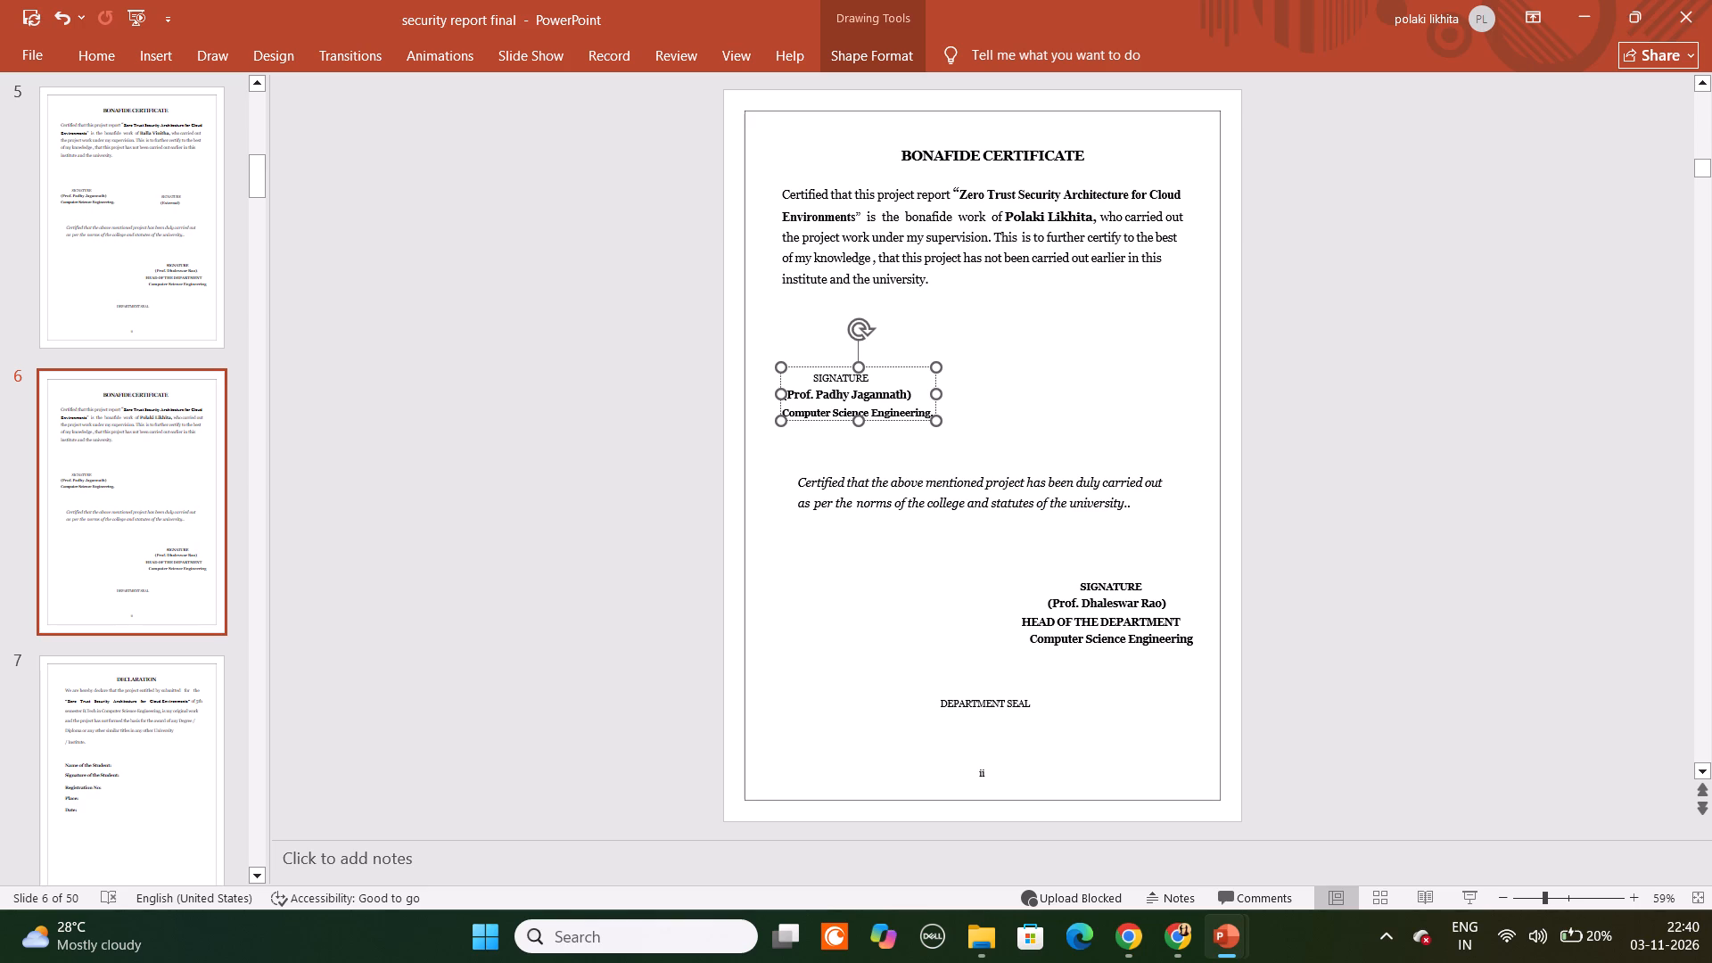
pyautogui.moveTo(902, 366); pyautogui.dragTo(1036, 348)
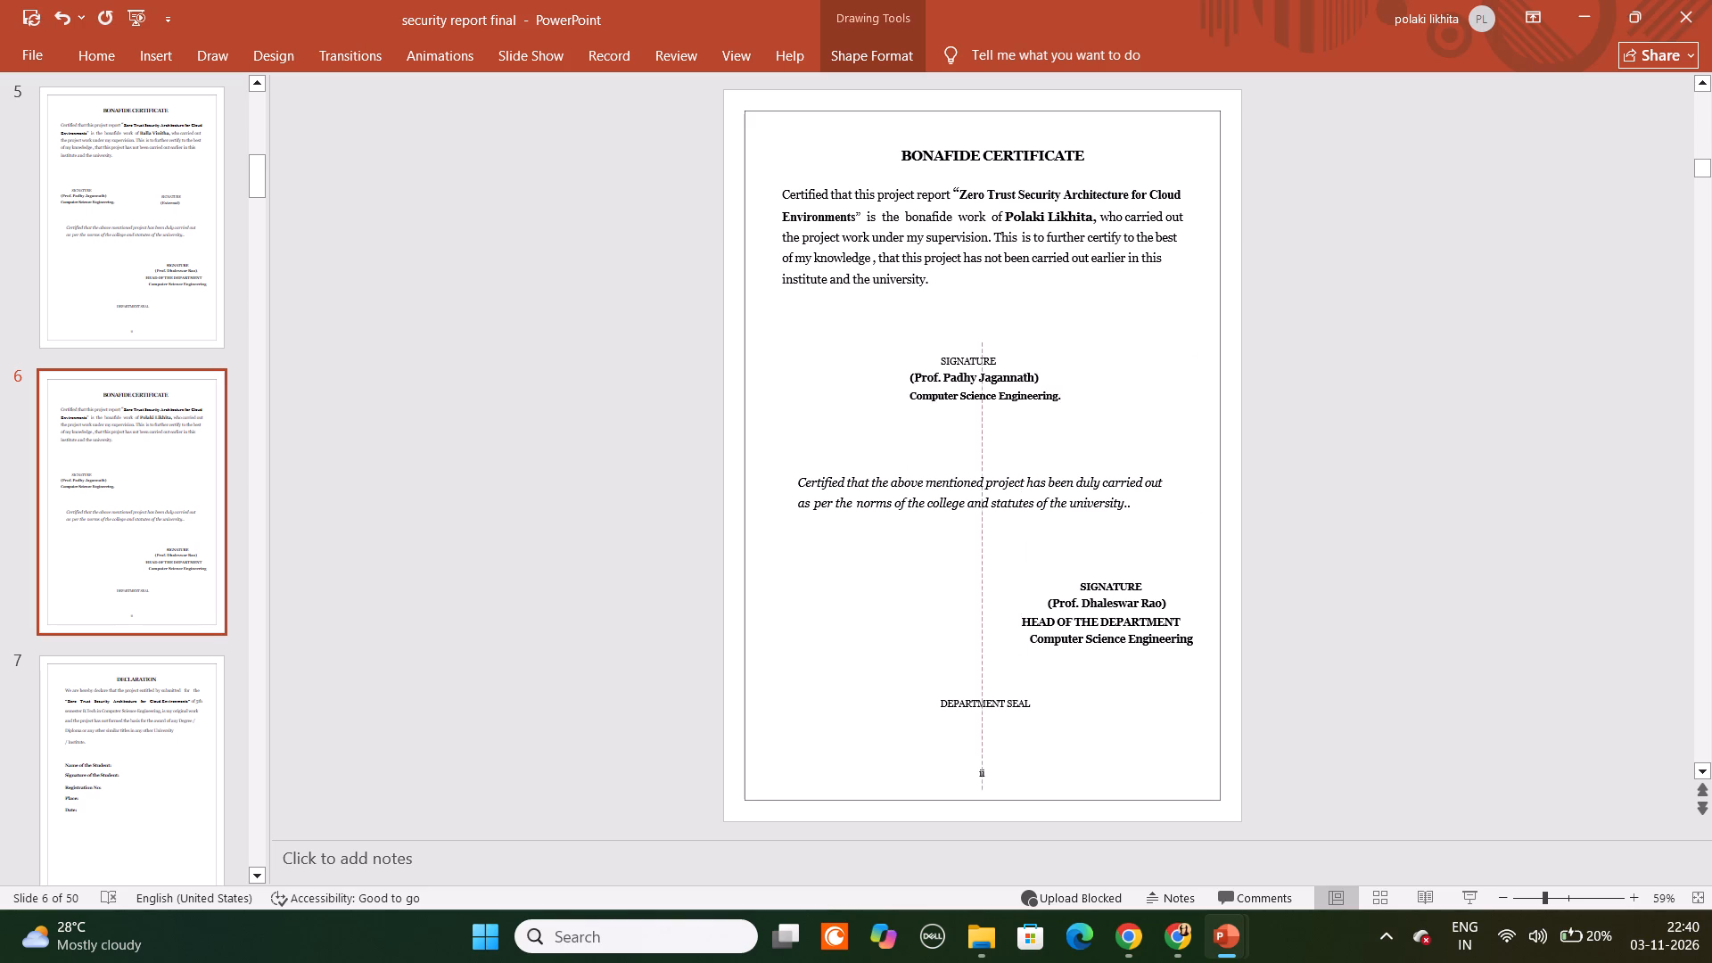
pyautogui.moveTo(1036, 348); pyautogui.dragTo(1149, 378)
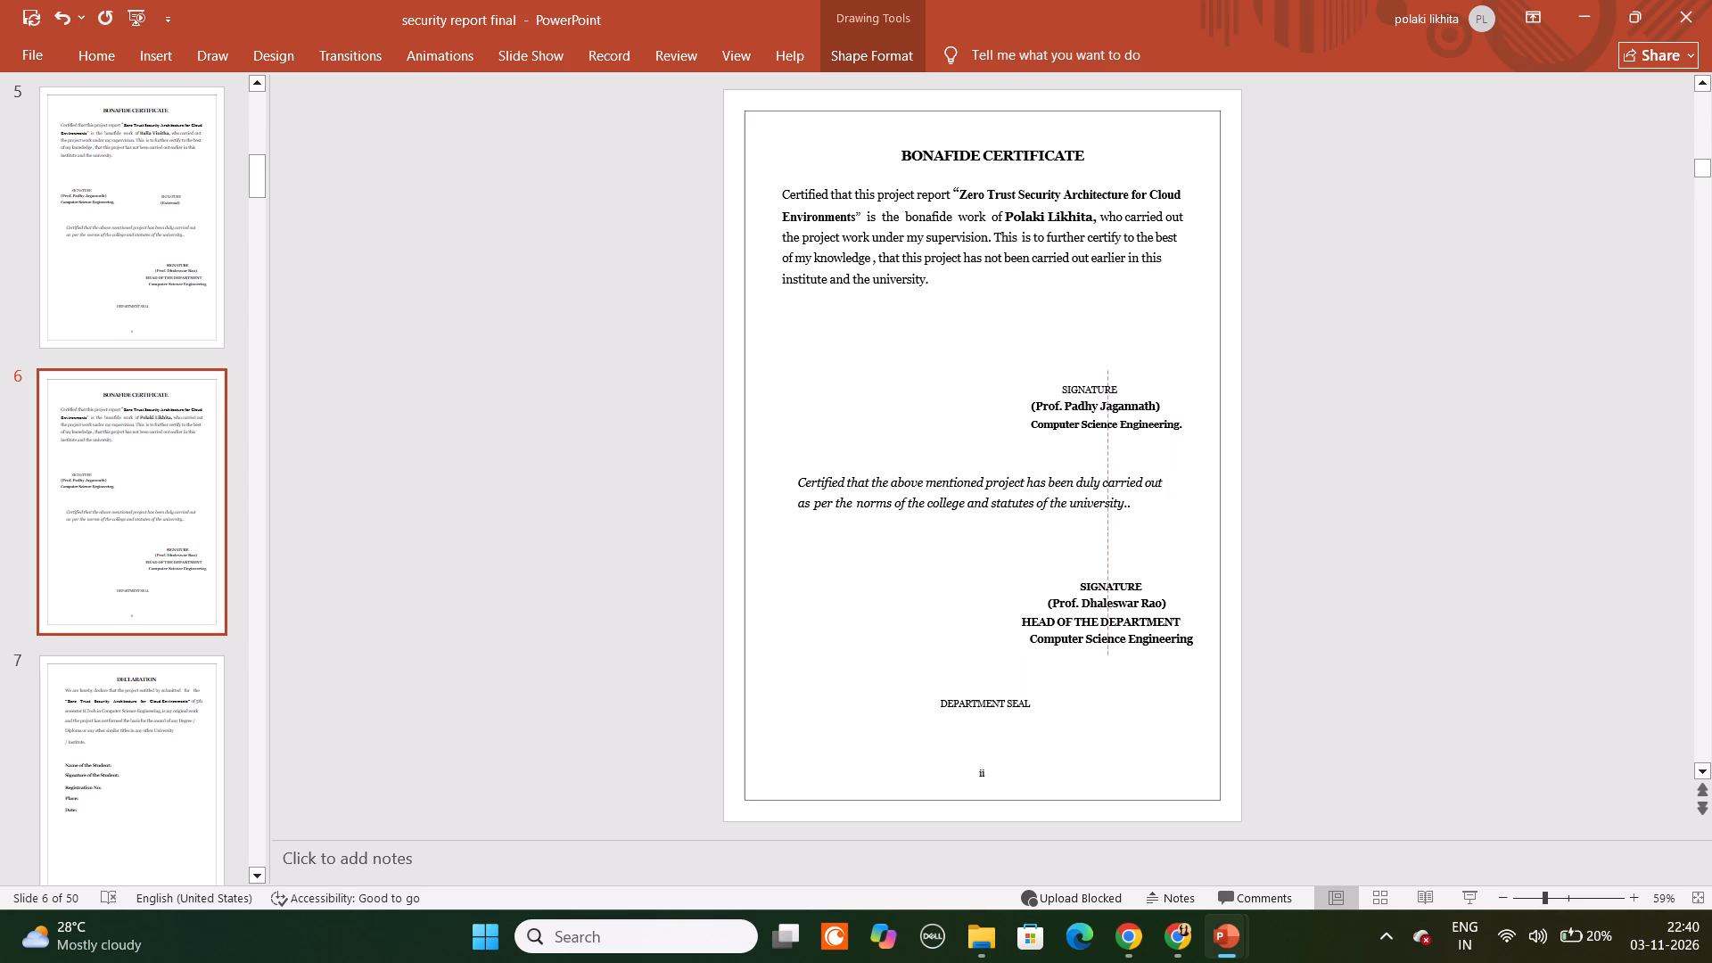
pyautogui.moveTo(1149, 378); pyautogui.dragTo(1165, 379)
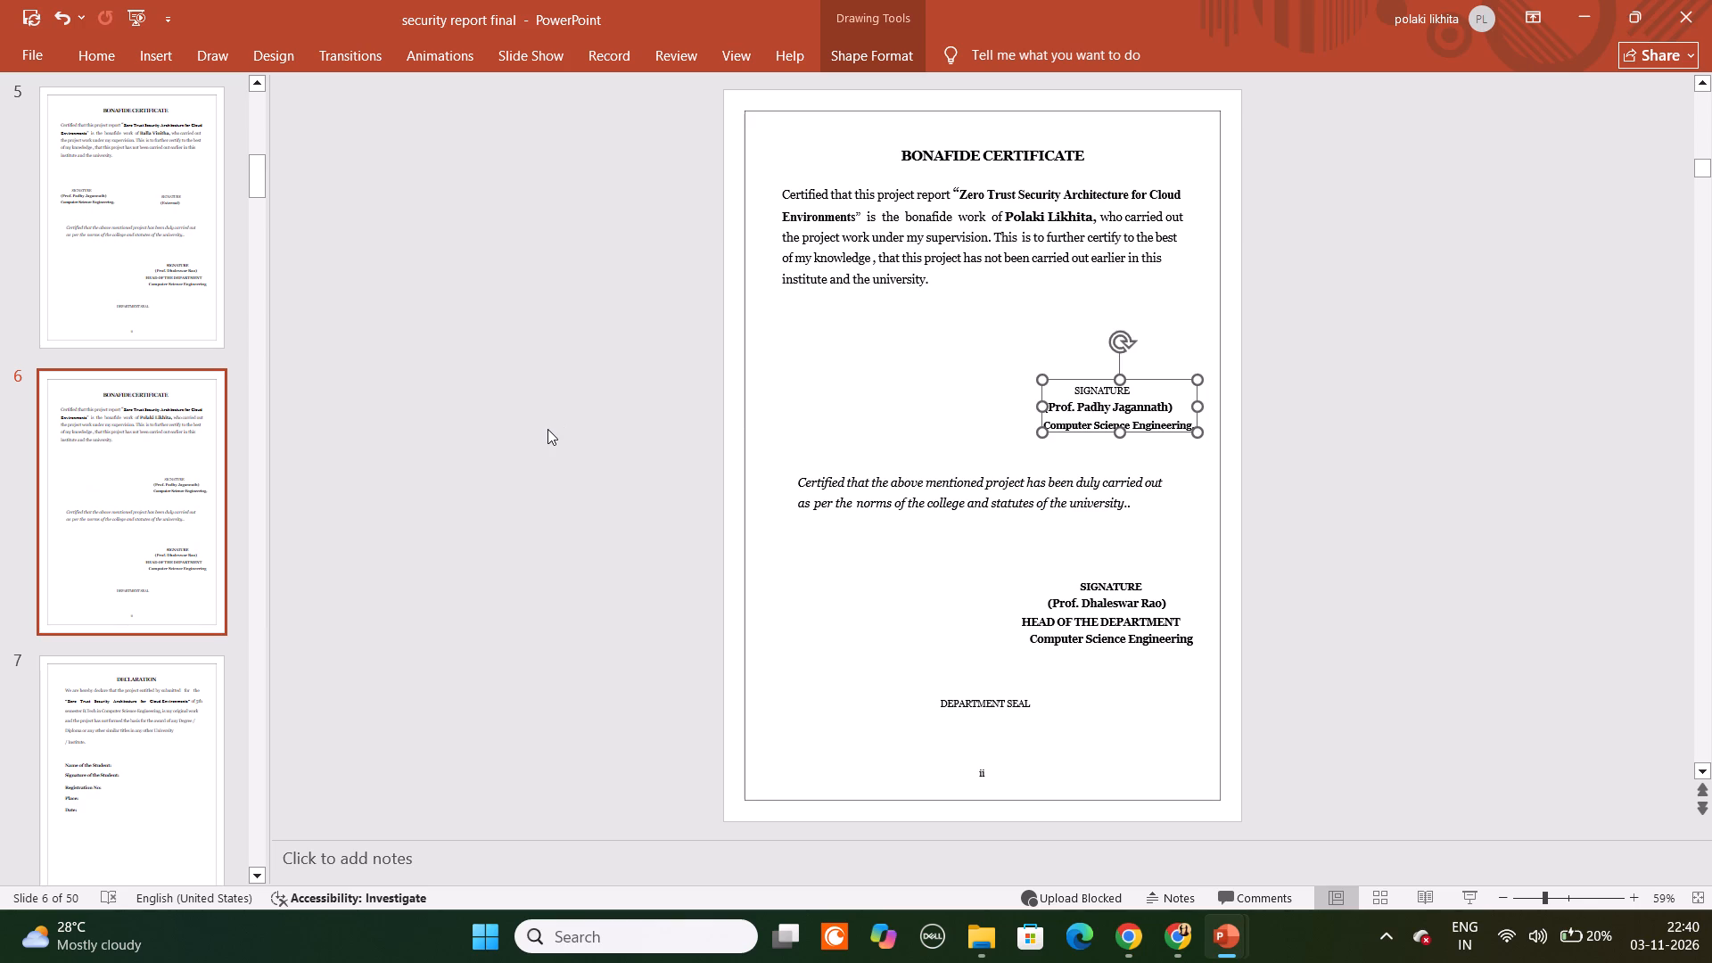
pyautogui.click(547, 429)
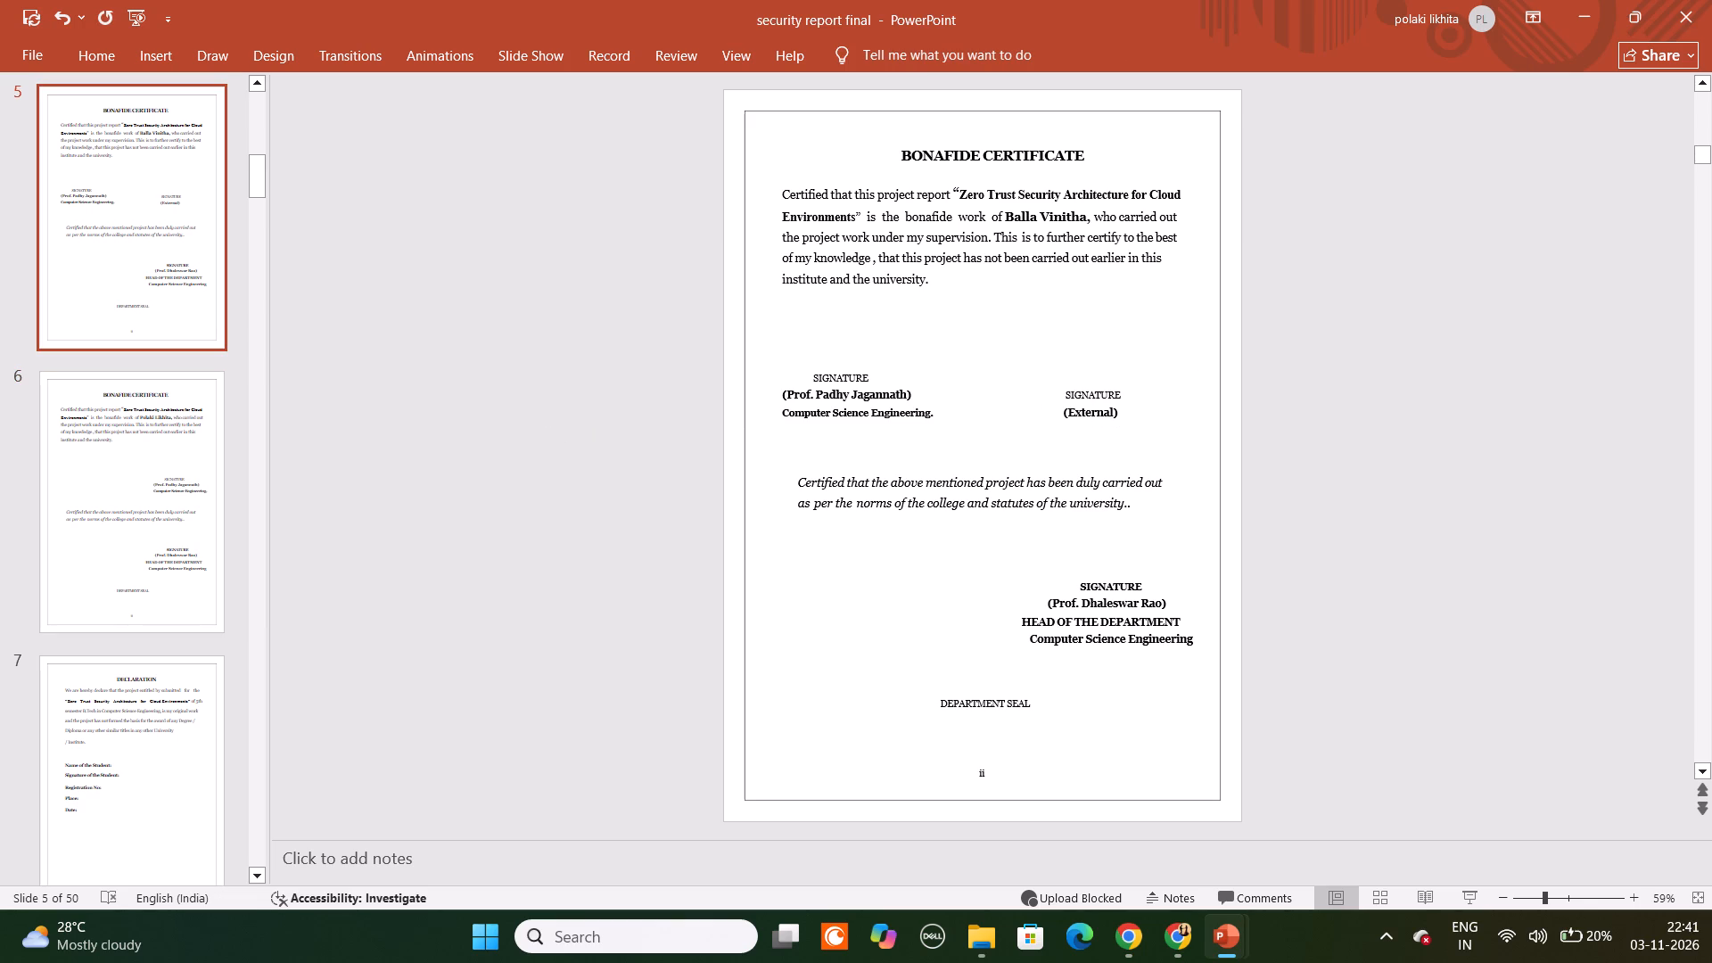
# Delete the "SIGNATURE (External)" text box from the bonafide certificate on slide 5.
pyautogui.click(1098, 400)
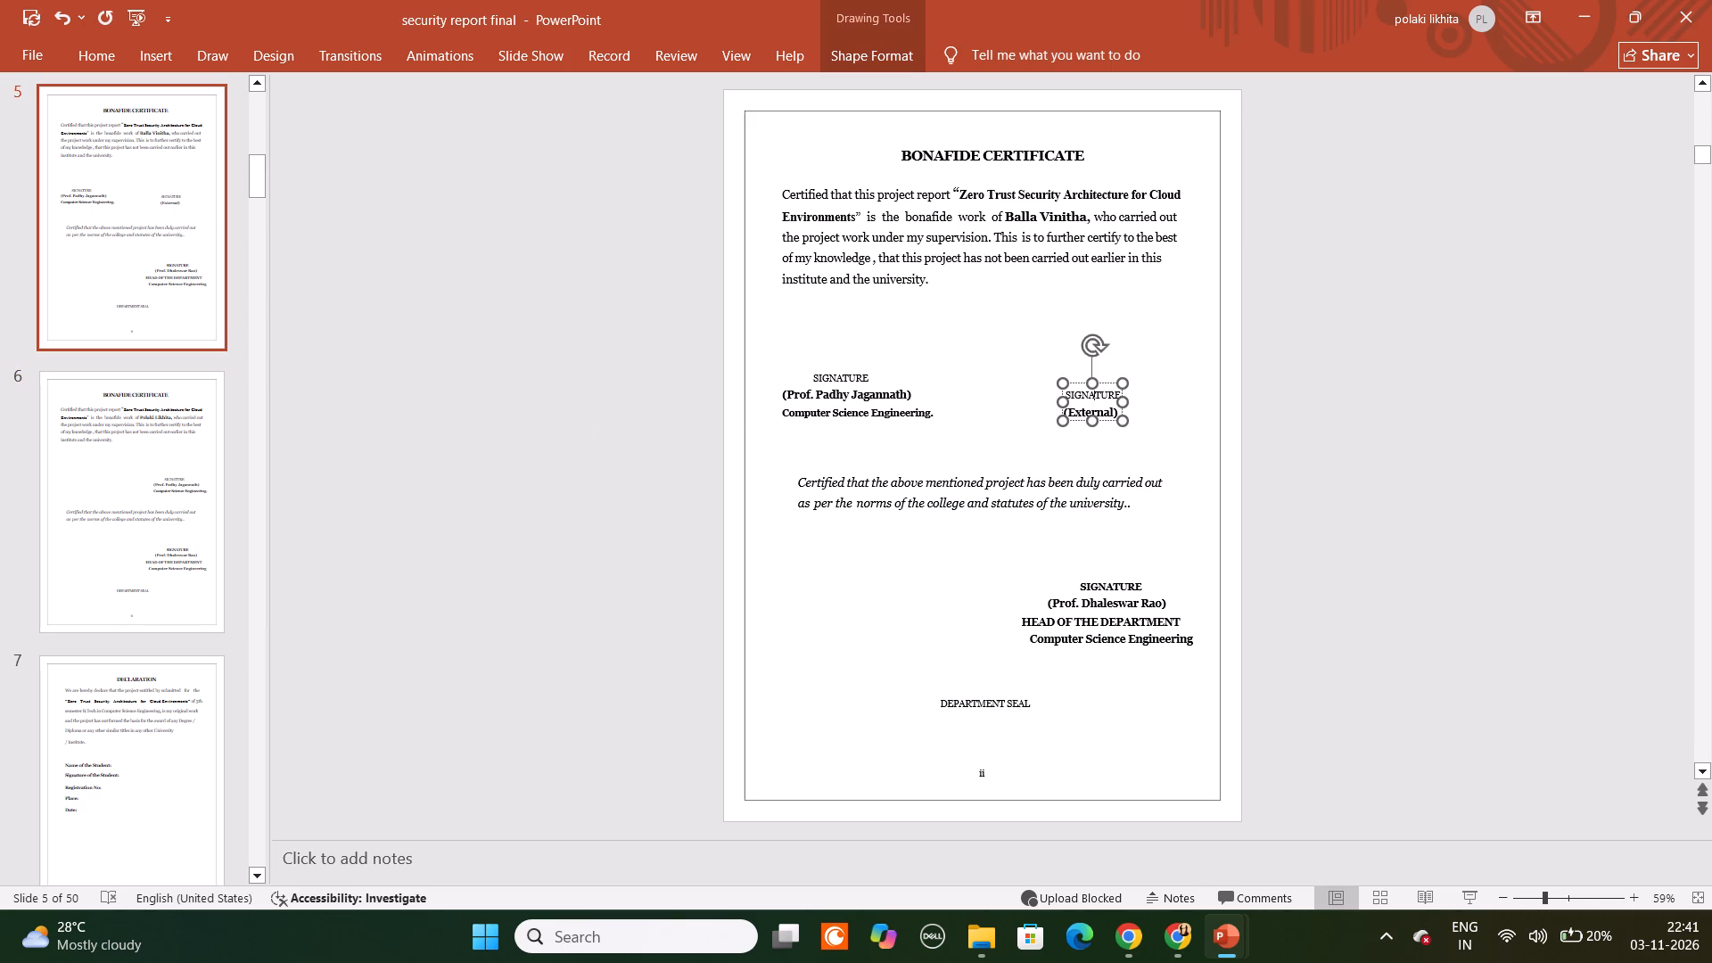
pyautogui.click(1107, 384)
pyautogui.press('BackSpace')
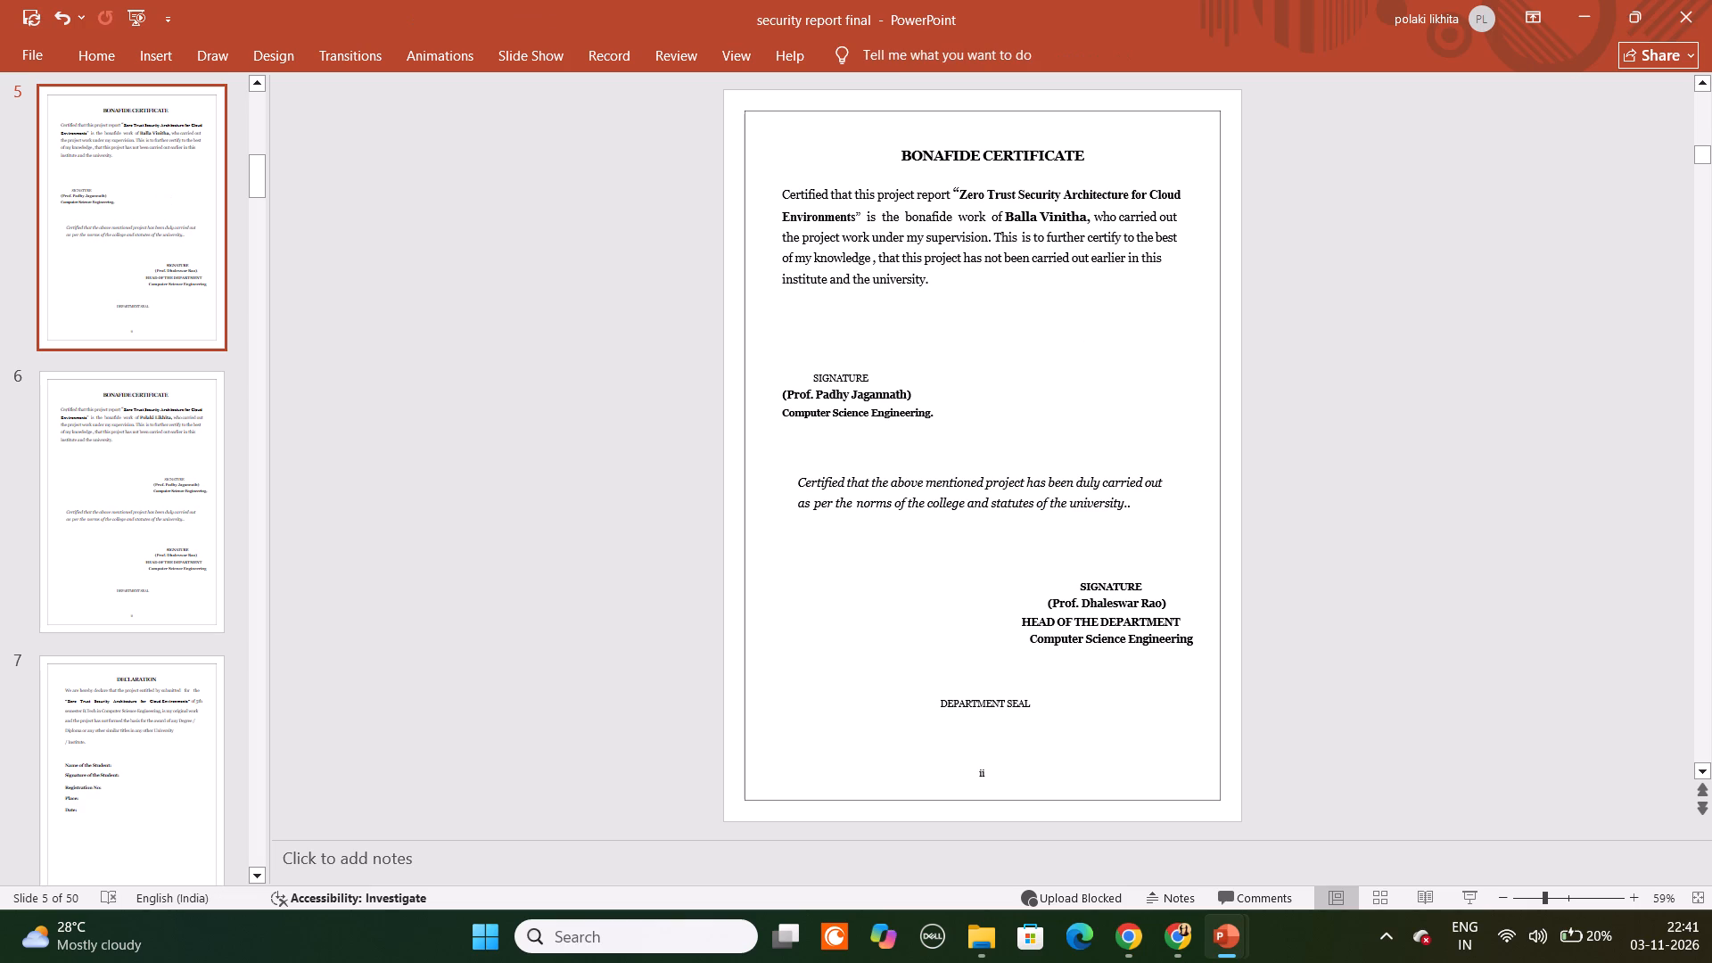
# Move the supervising professor's signature block on slide 5 to the right side of the page, above the head of department's signature.
pyautogui.click(846, 394)
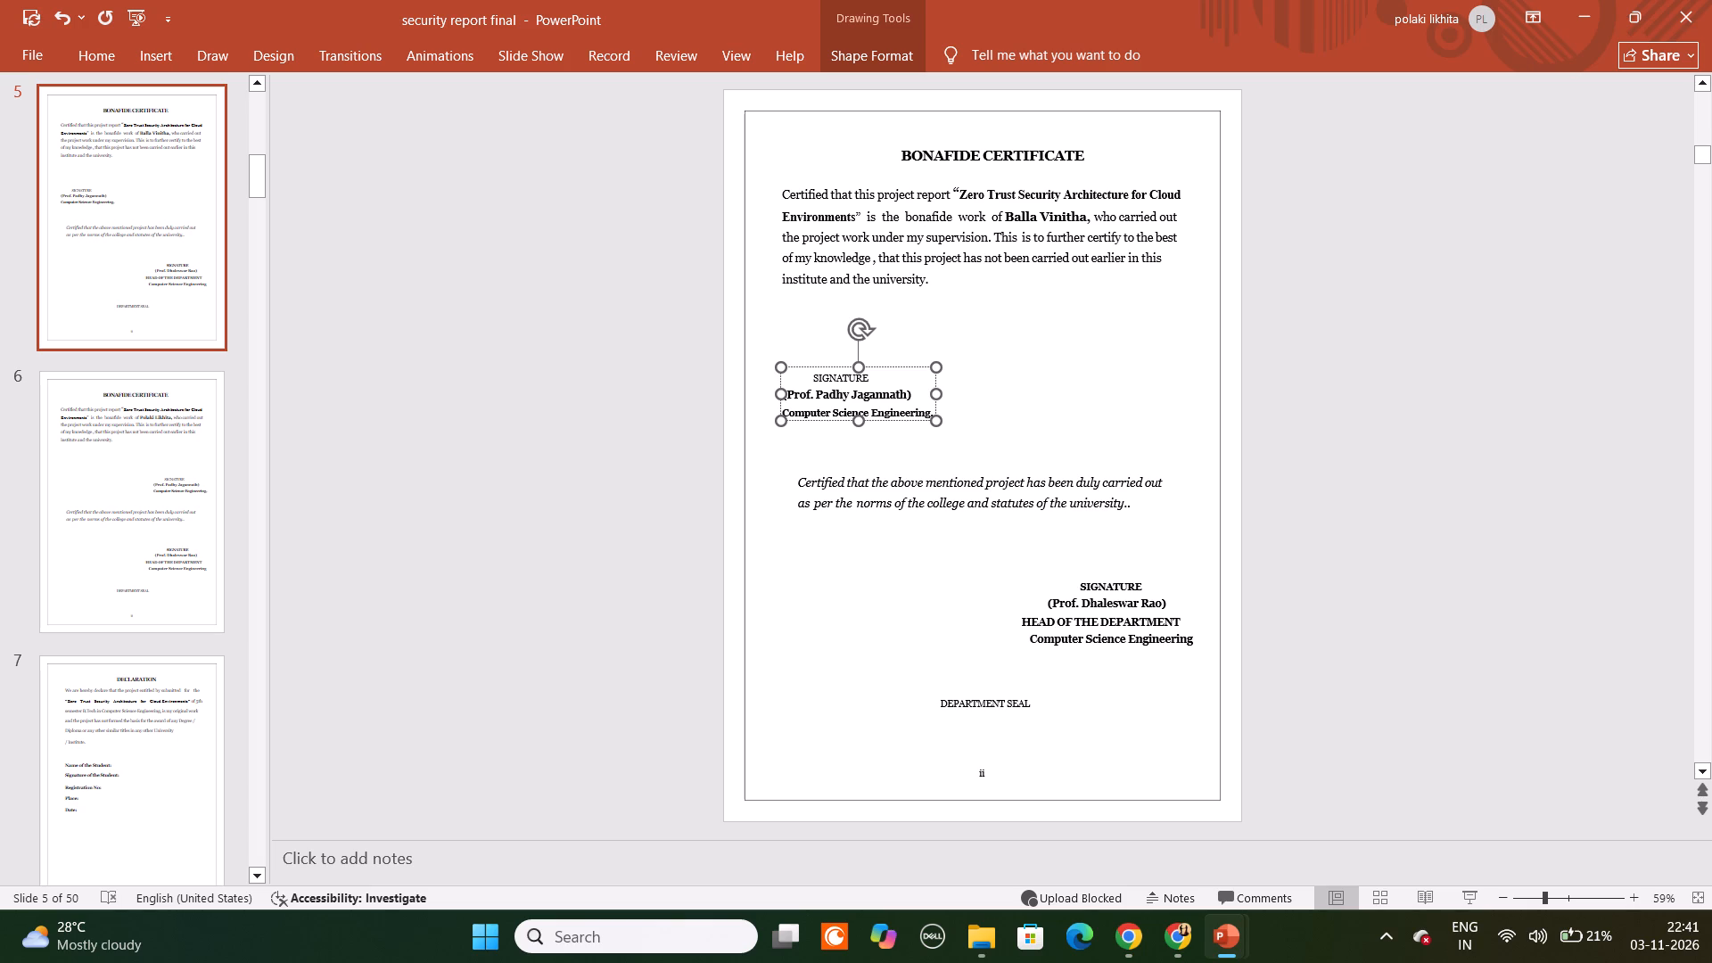
pyautogui.moveTo(909, 366); pyautogui.dragTo(1174, 363)
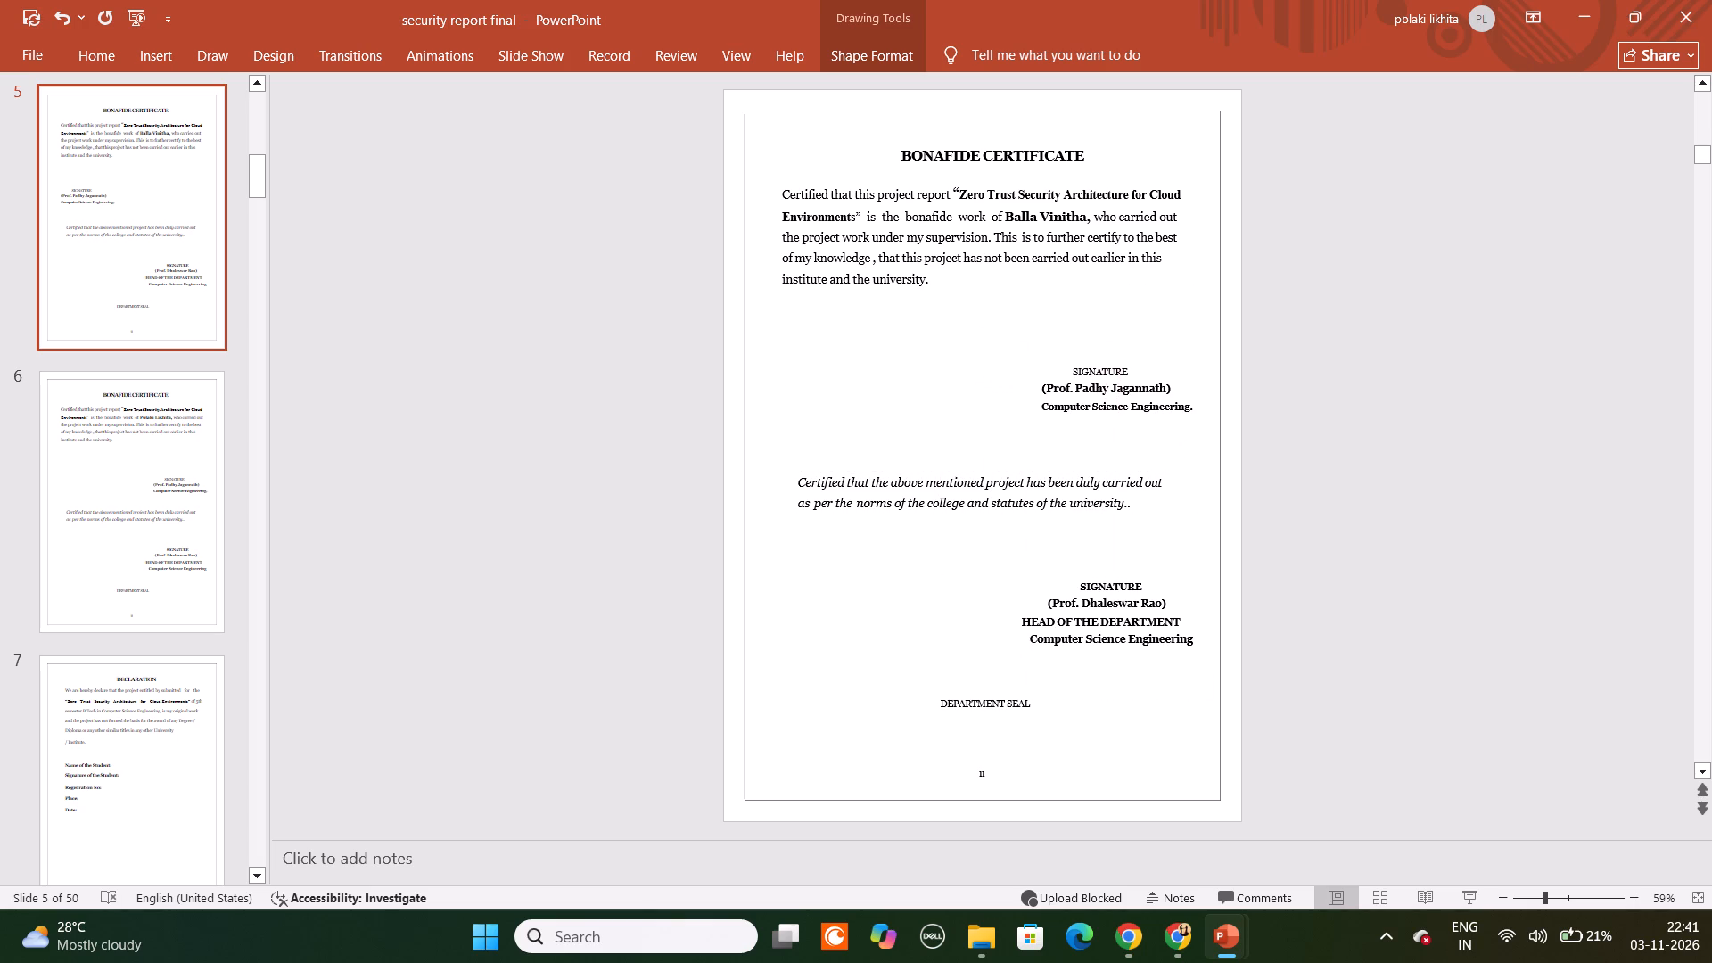
pyautogui.moveTo(1174, 363); pyautogui.dragTo(1180, 363)
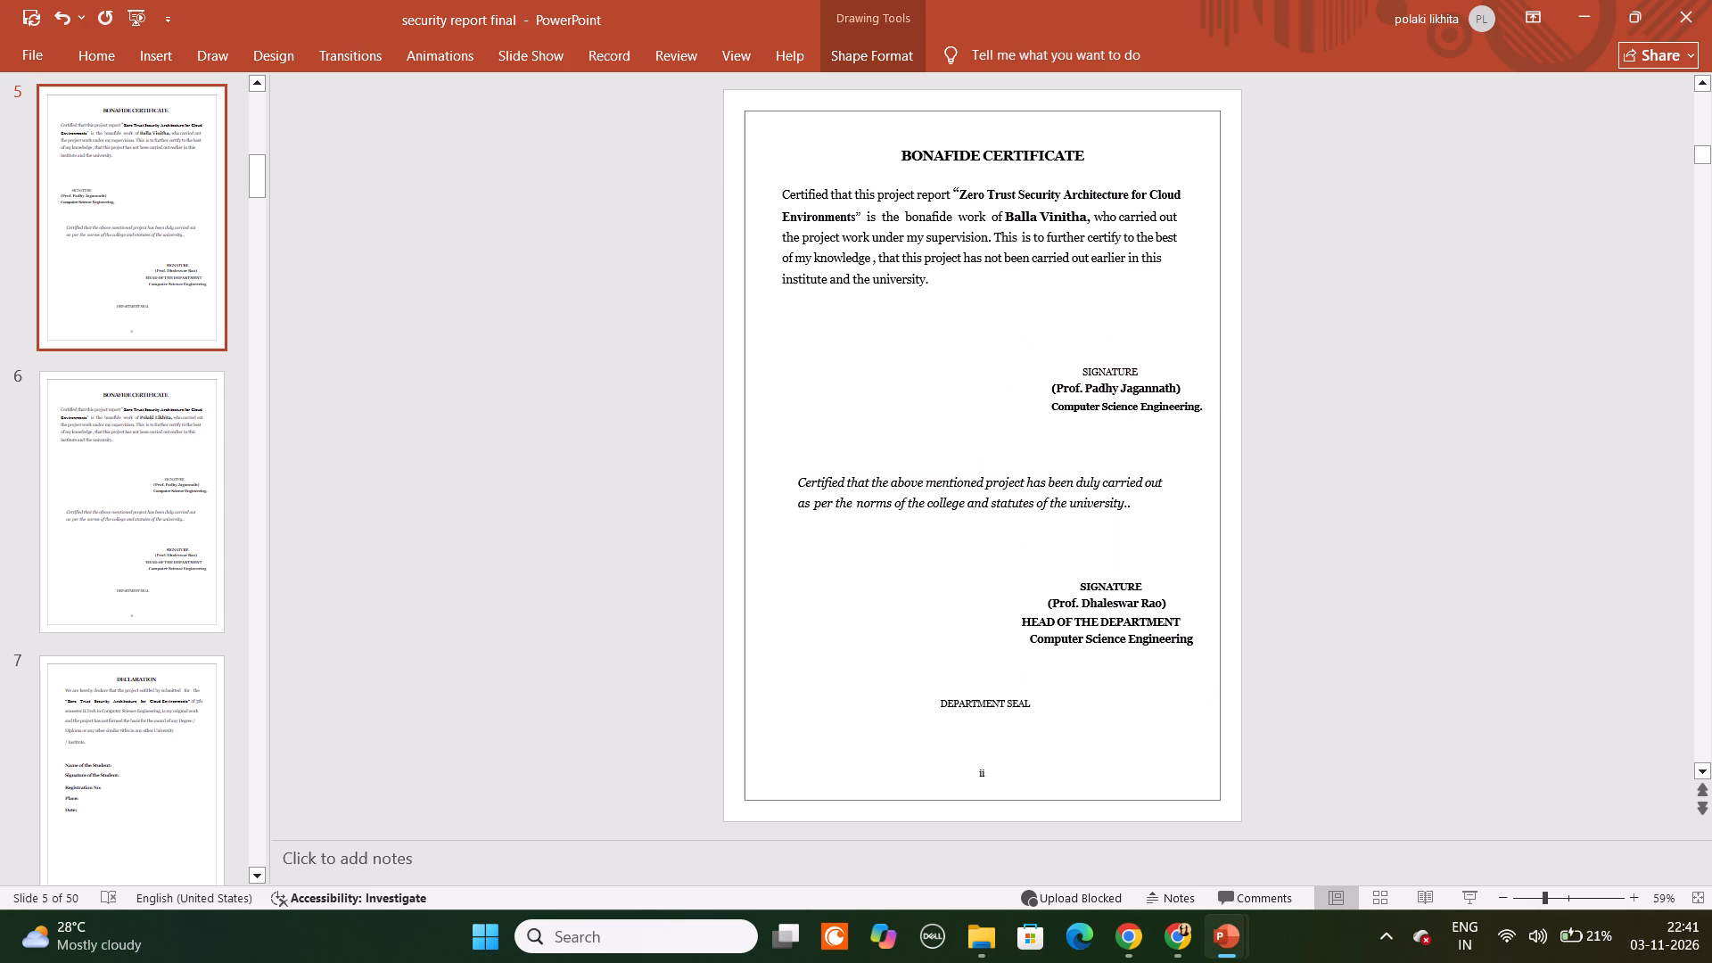
pyautogui.moveTo(1180, 363); pyautogui.dragTo(1171, 363)
pyautogui.click(621, 503)
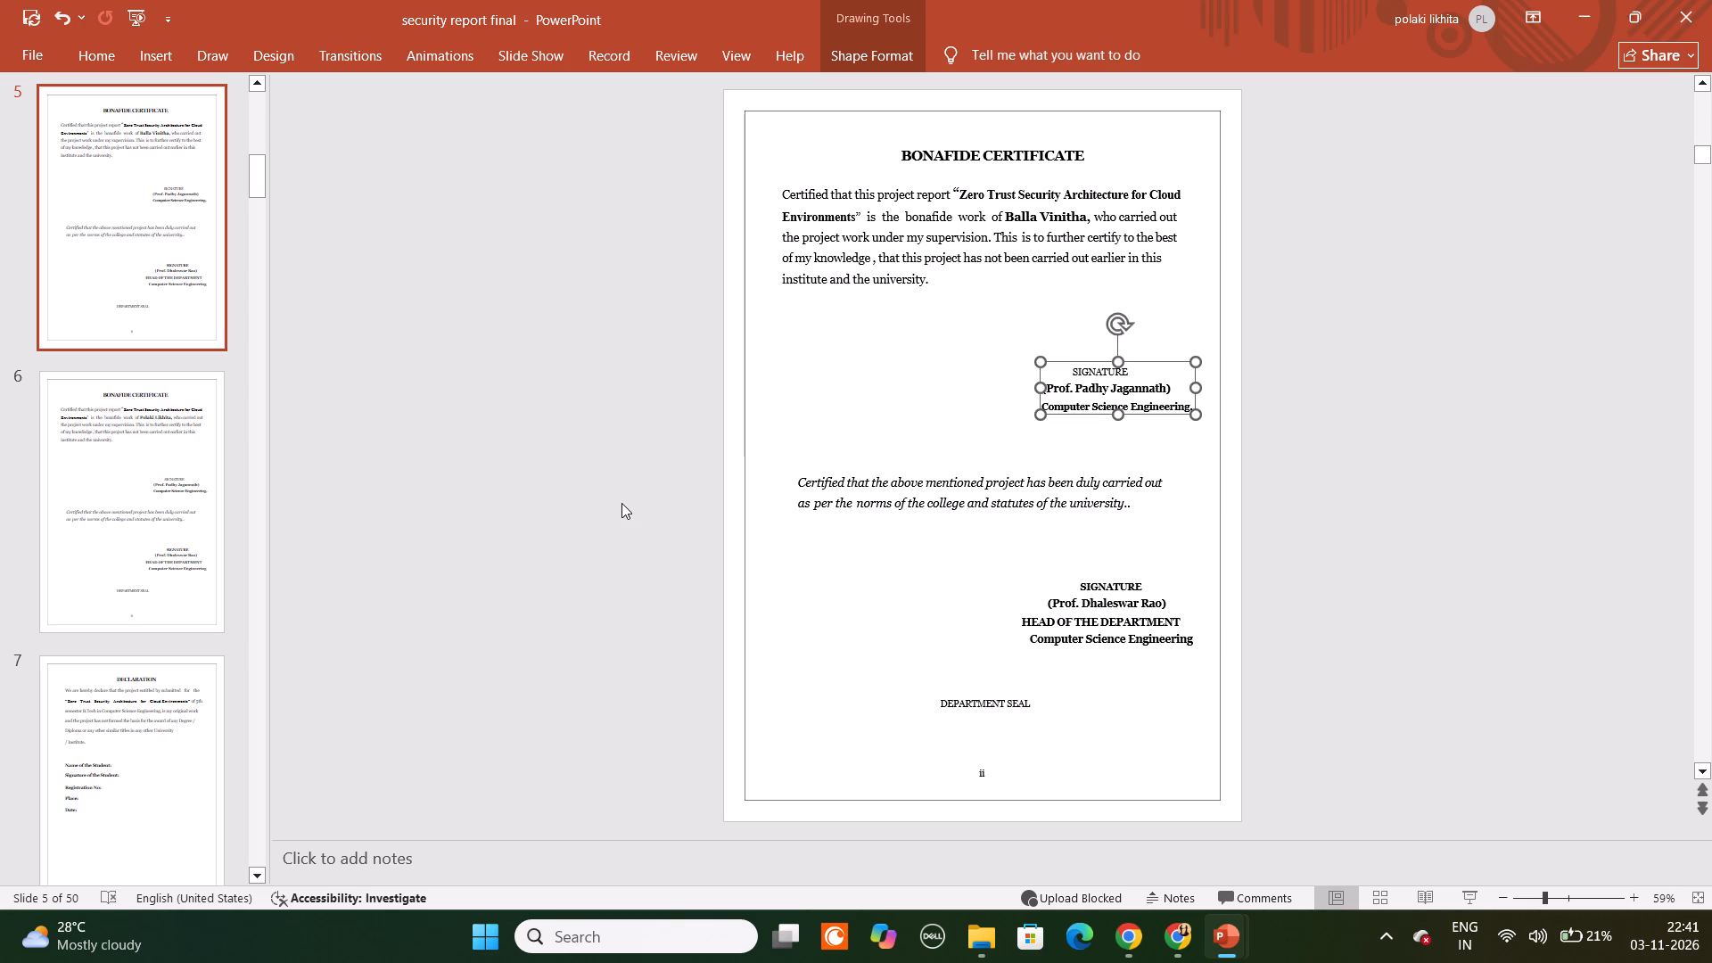
# Delete the "SIGNATURE (External)" text box from the bonafide certificate on slide 4.
pyautogui.press('Up')
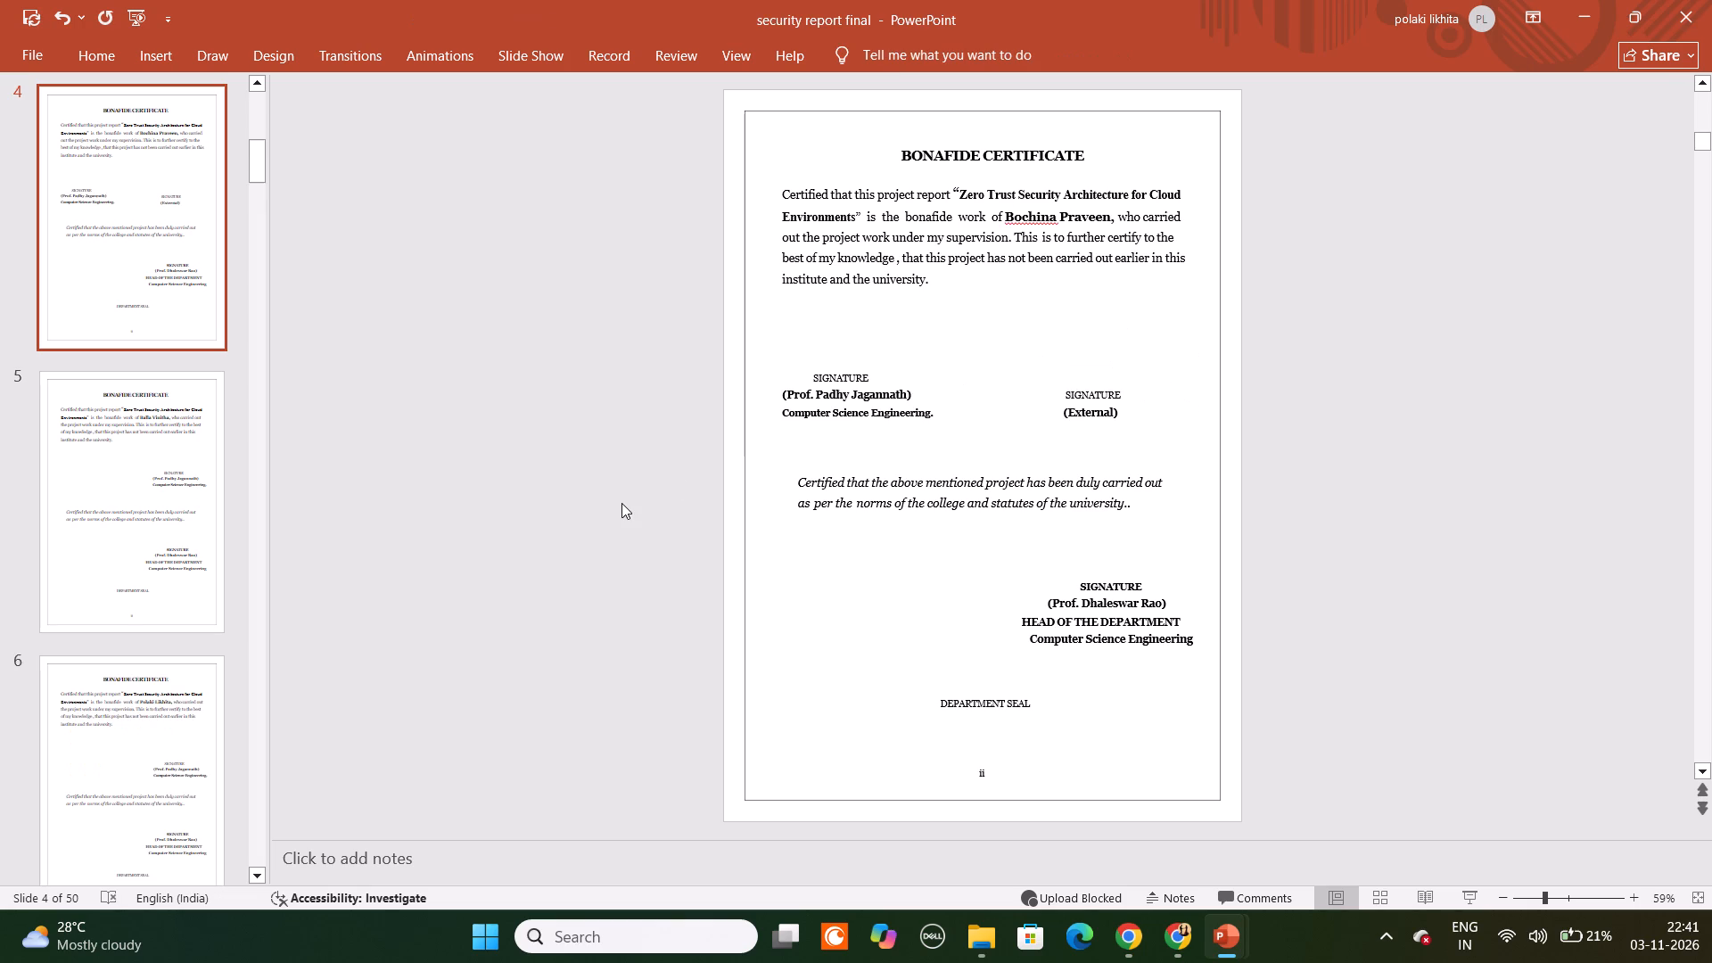
pyautogui.click(1091, 396)
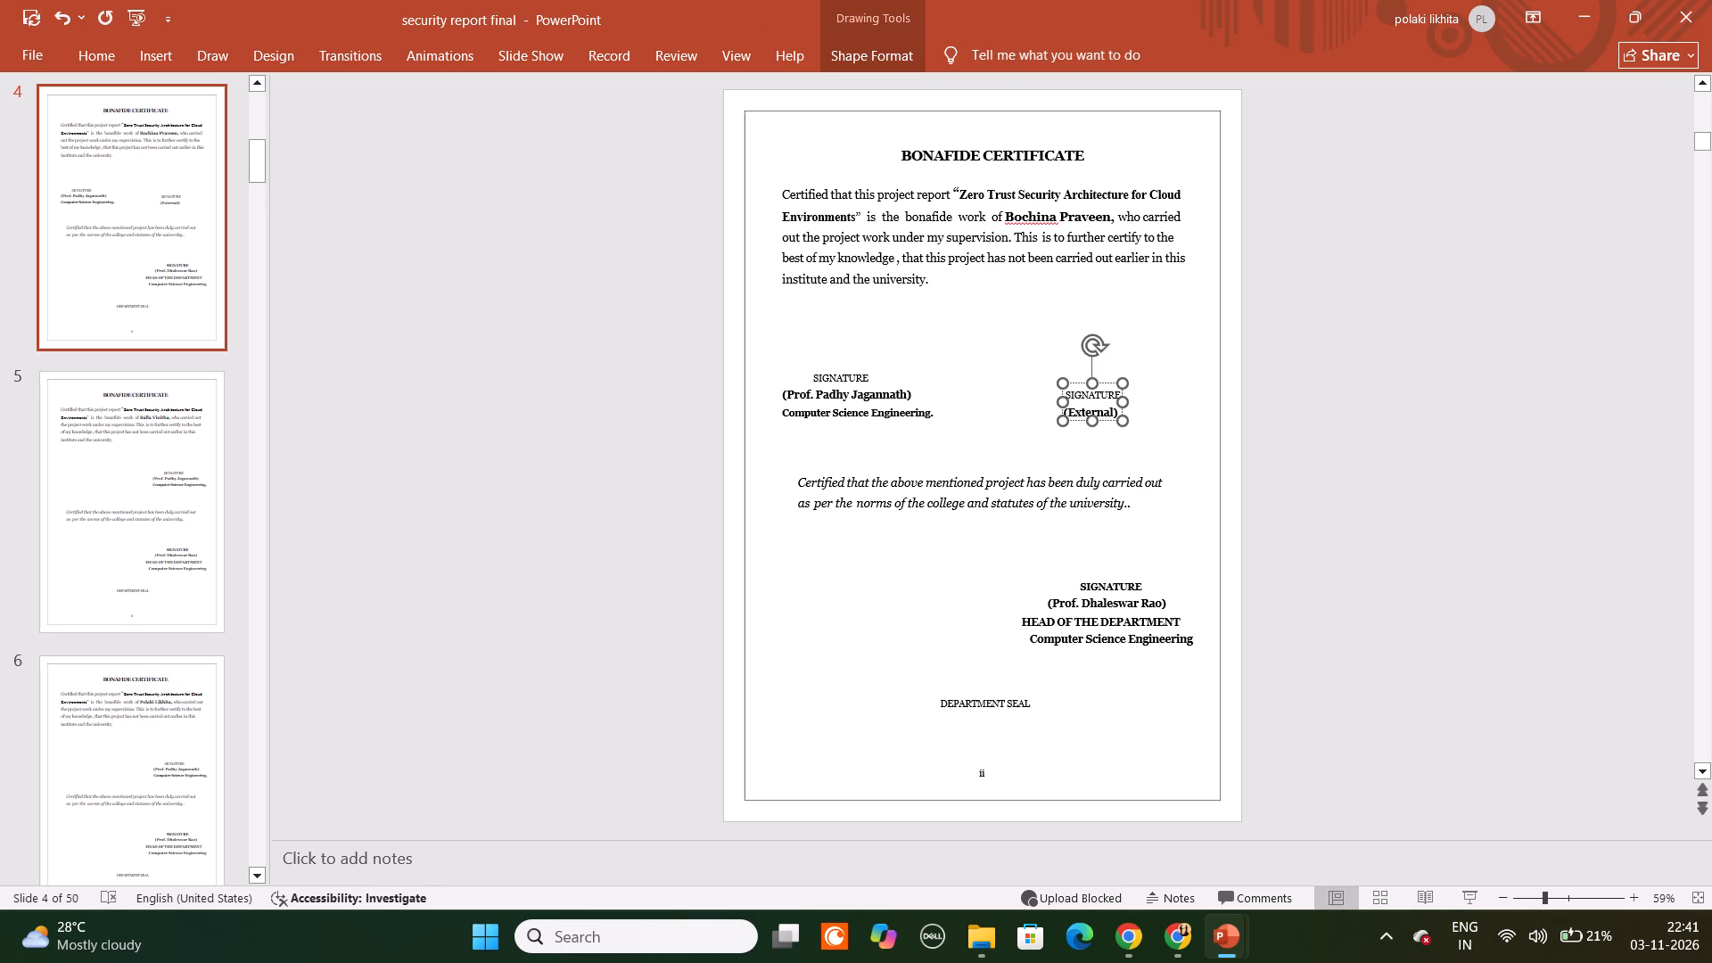
pyautogui.press('BackSpace')
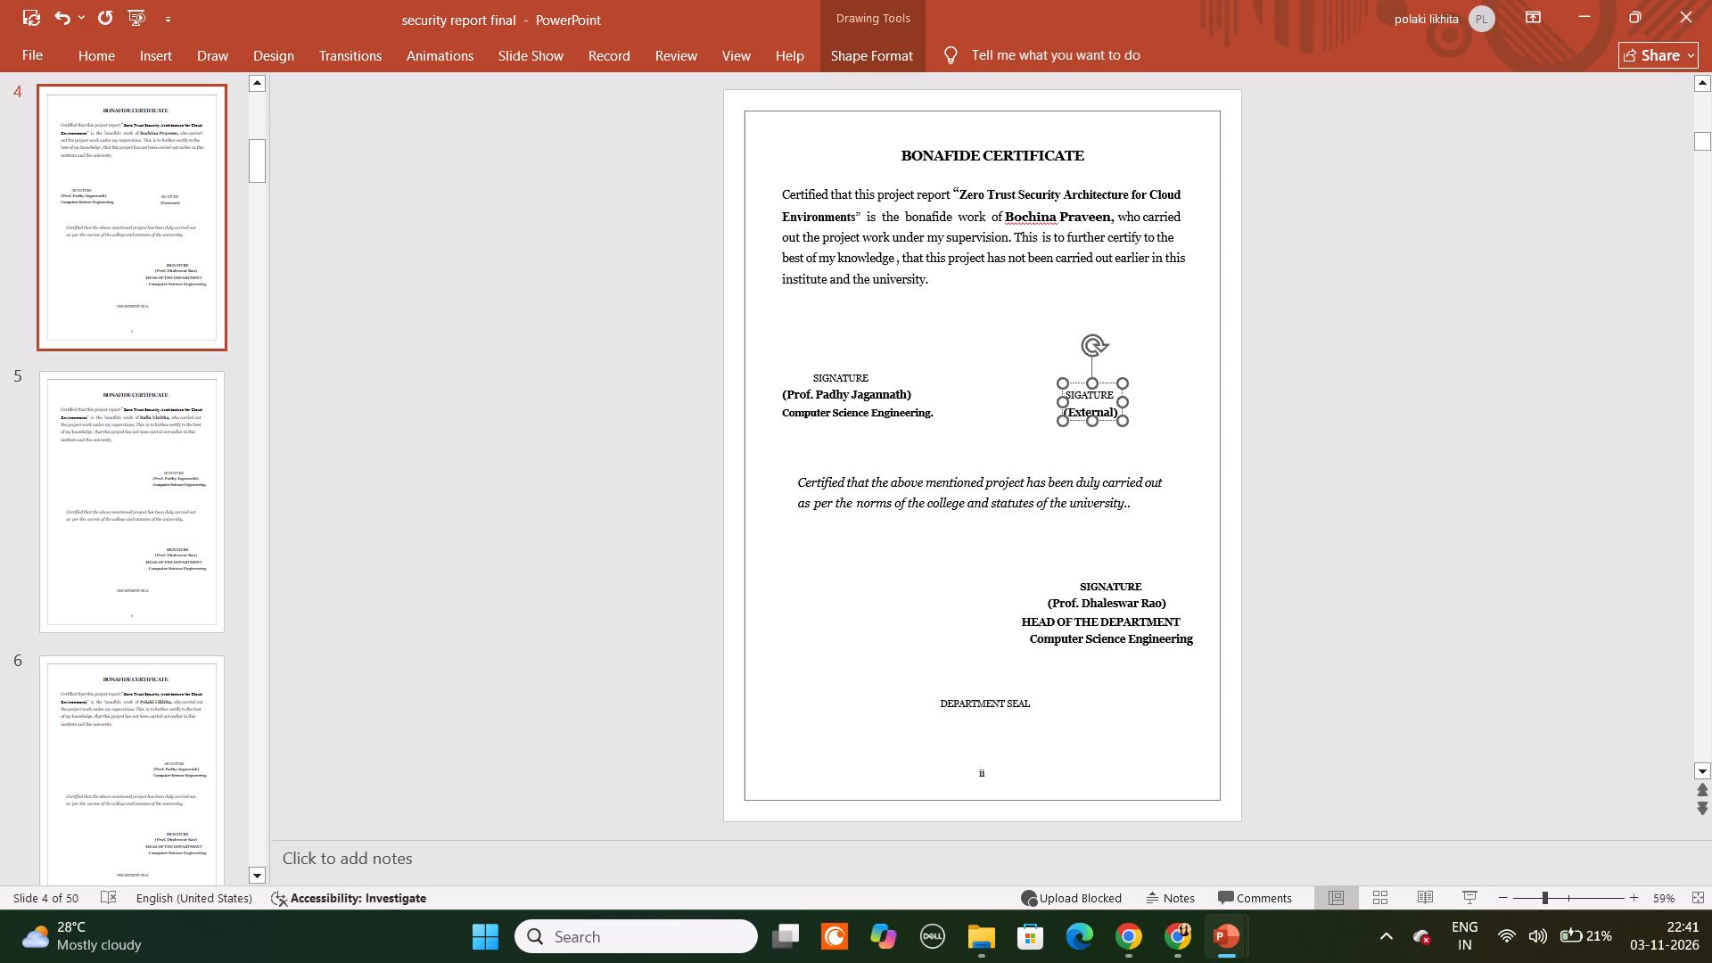
pyautogui.click(1077, 379)
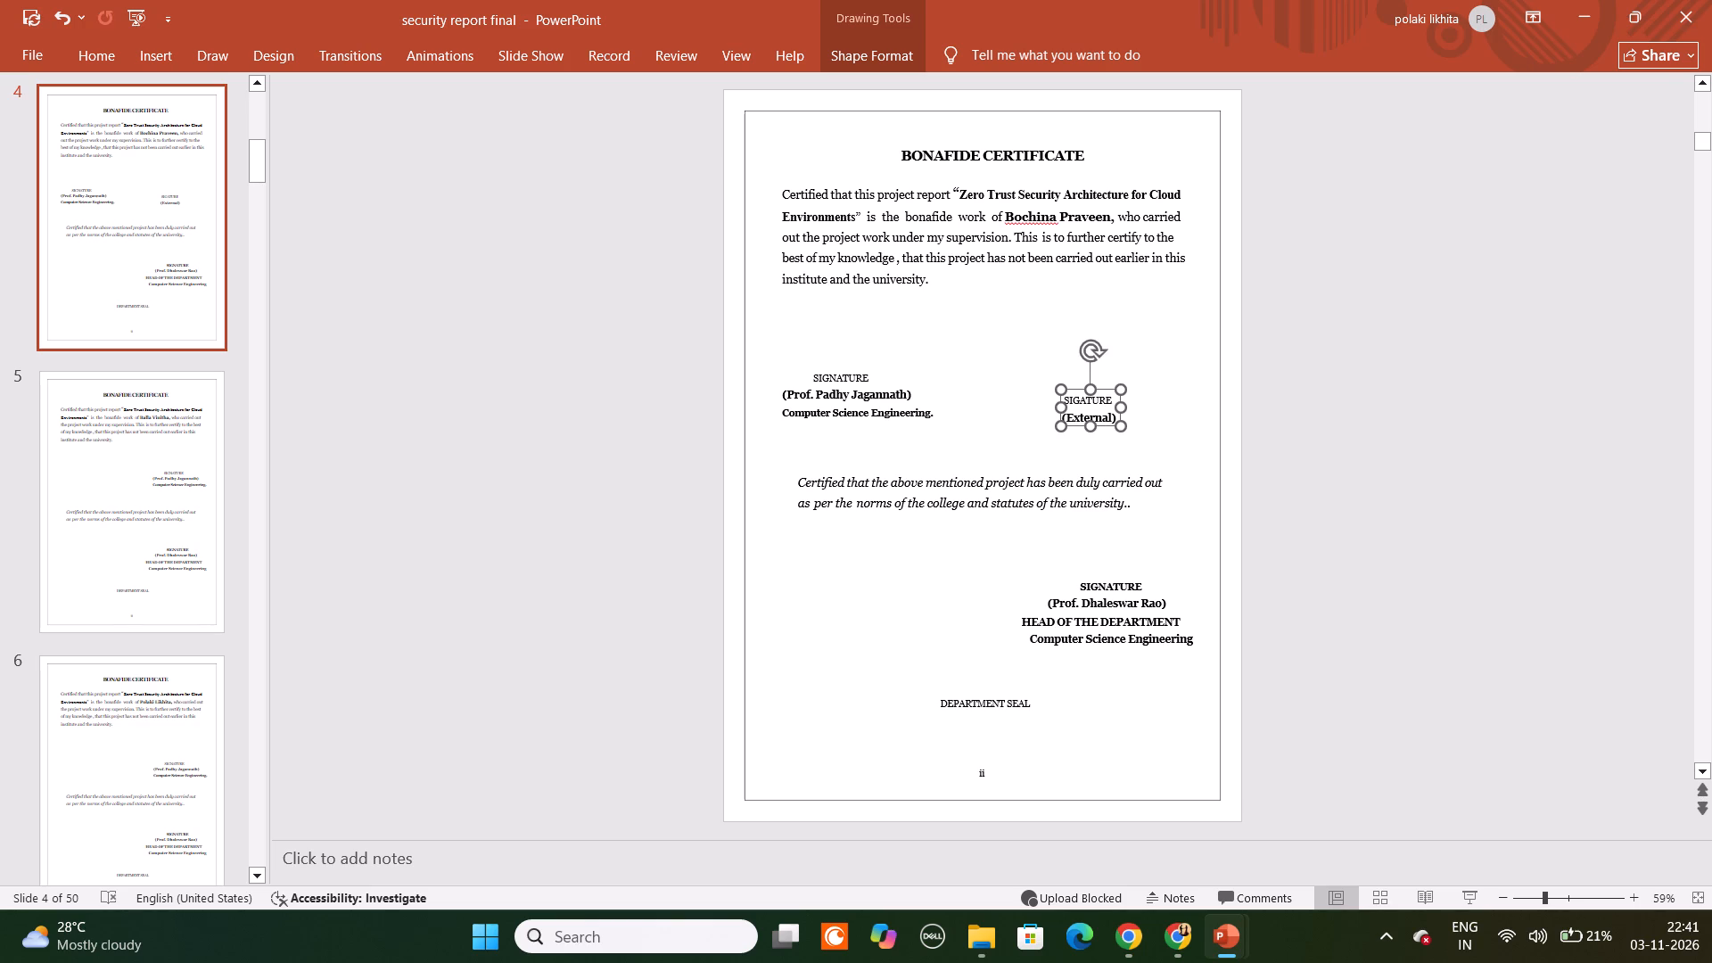
pyautogui.click(1082, 387)
pyautogui.press('BackSpace')
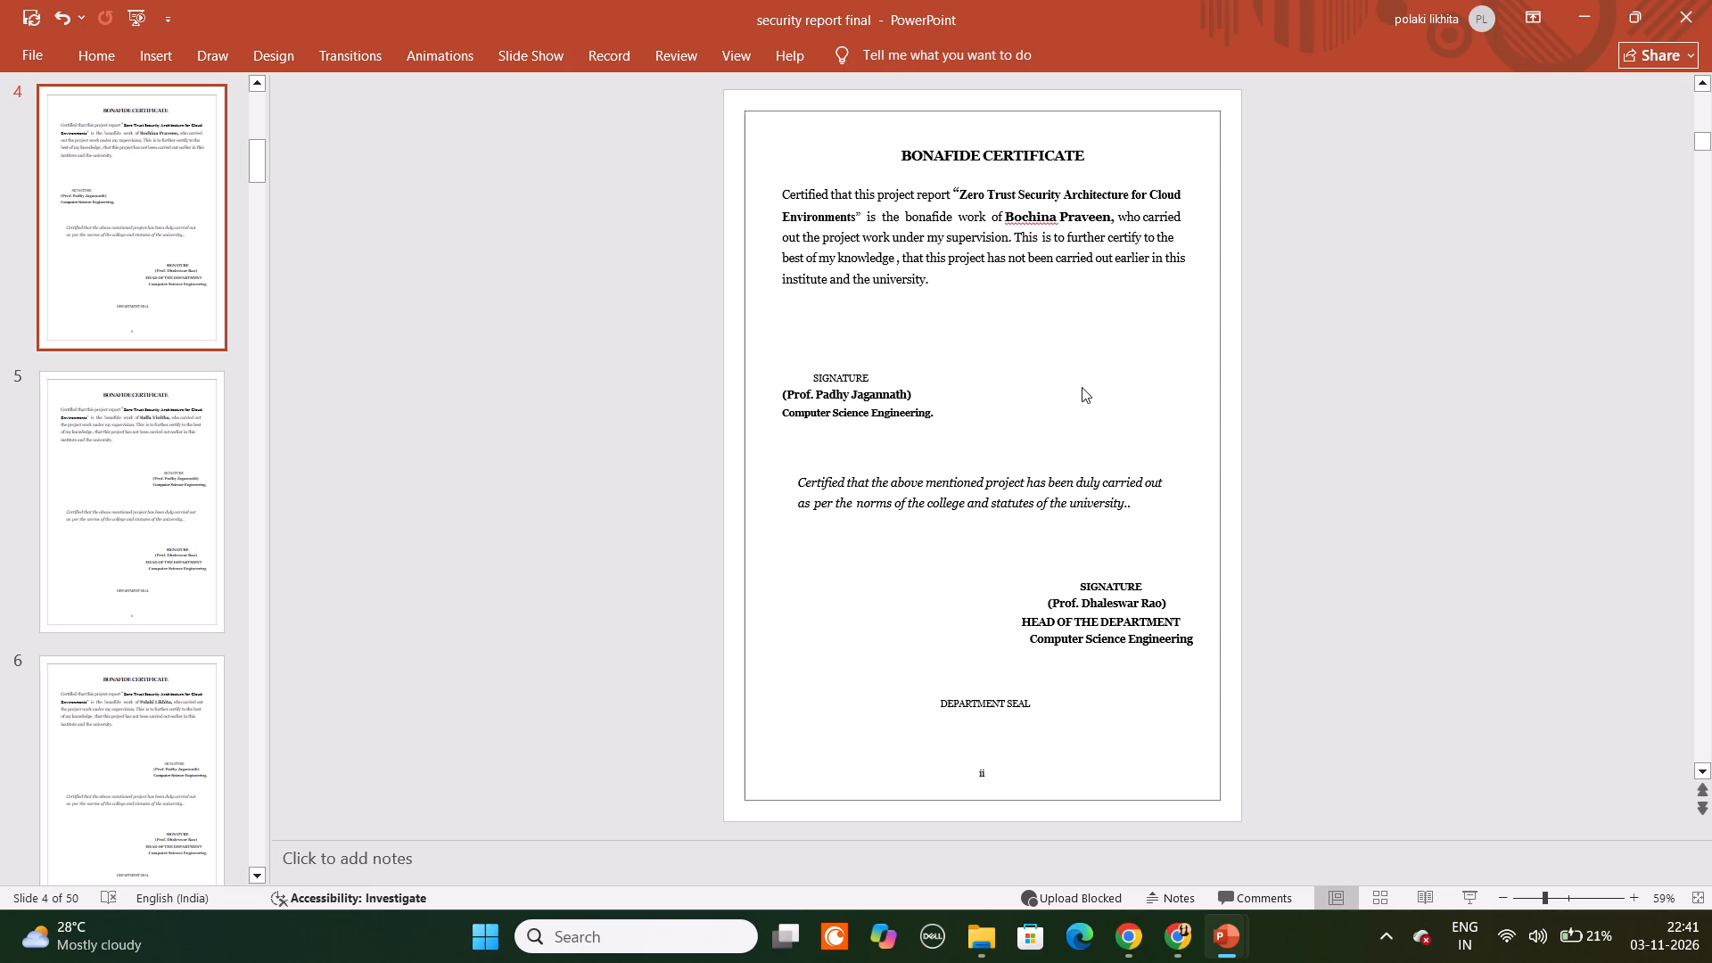
# Move the supervising professor's signature block on slide 4 to the right side of the page, above the head of department's signature.
pyautogui.click(865, 417)
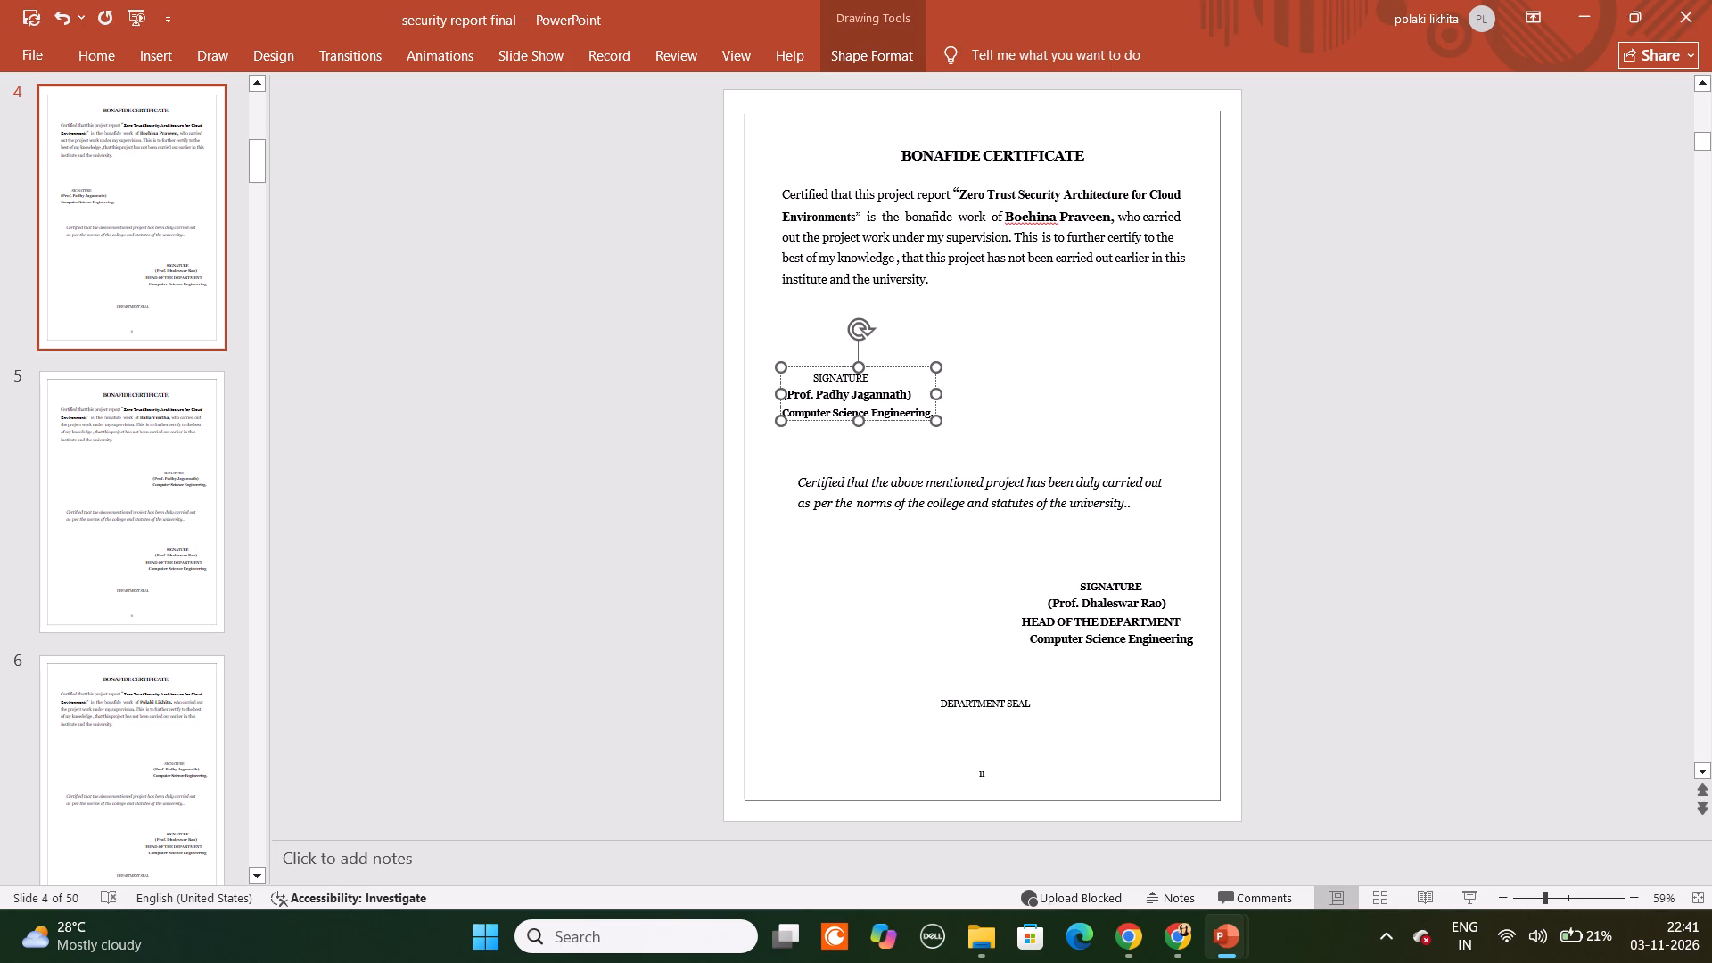
pyautogui.moveTo(907, 370); pyautogui.dragTo(1145, 362)
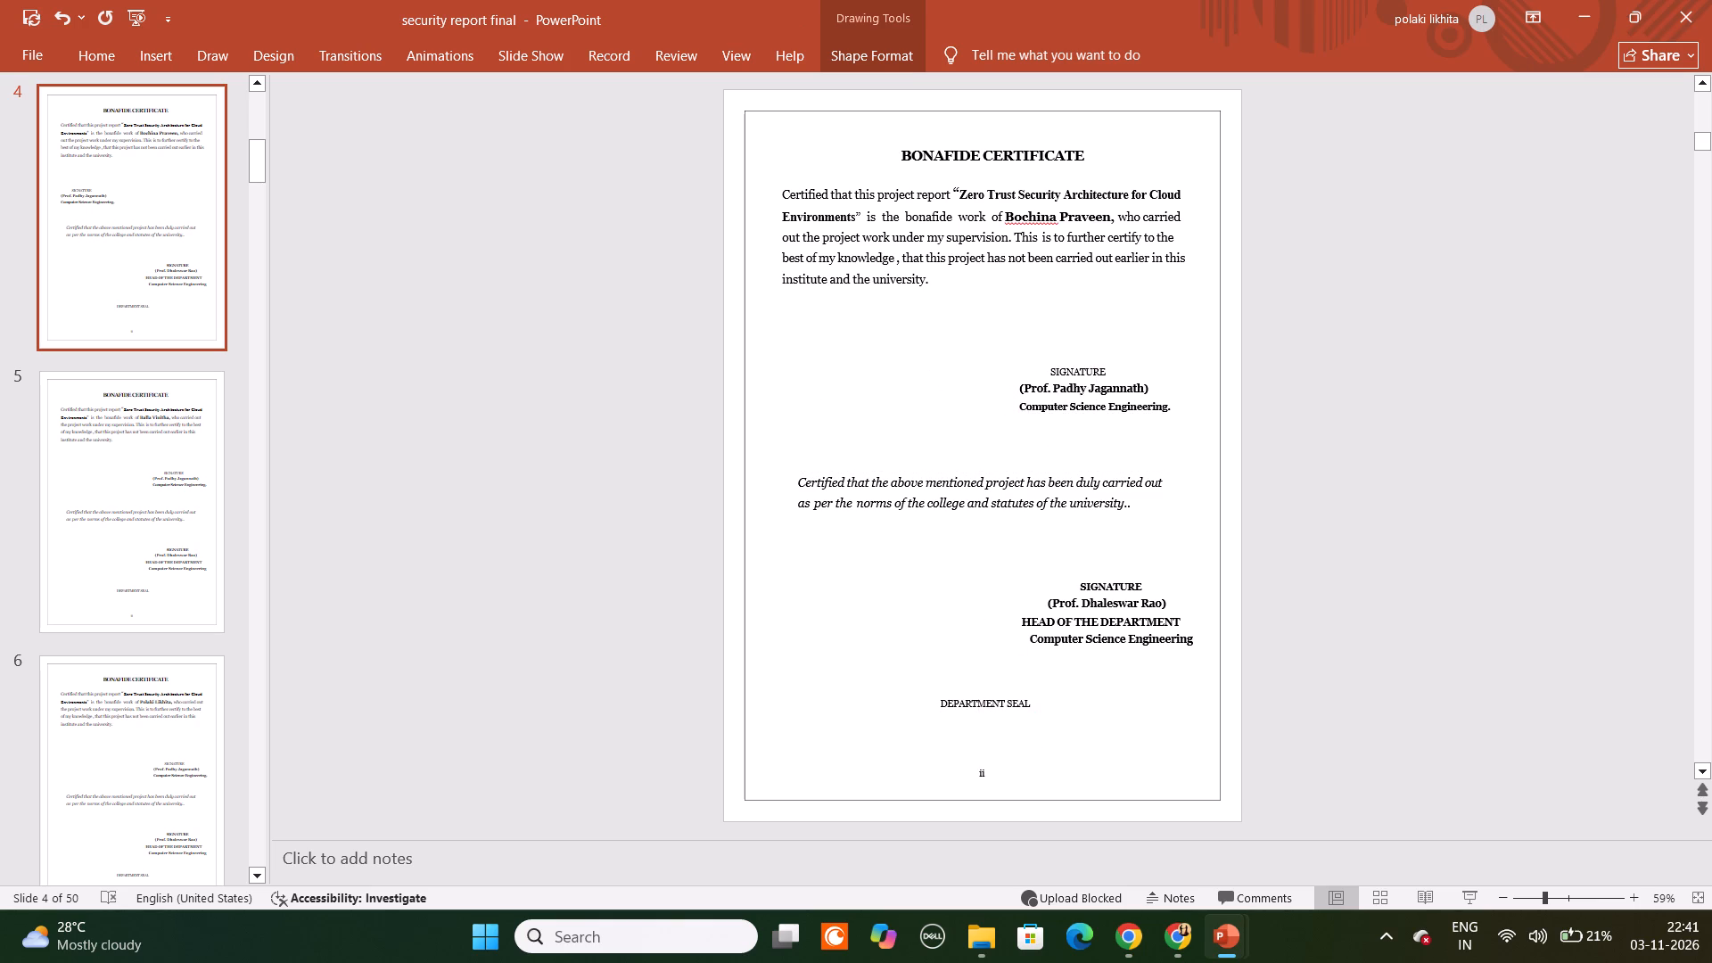
pyautogui.moveTo(1145, 362); pyautogui.dragTo(1157, 364)
pyautogui.click(551, 440)
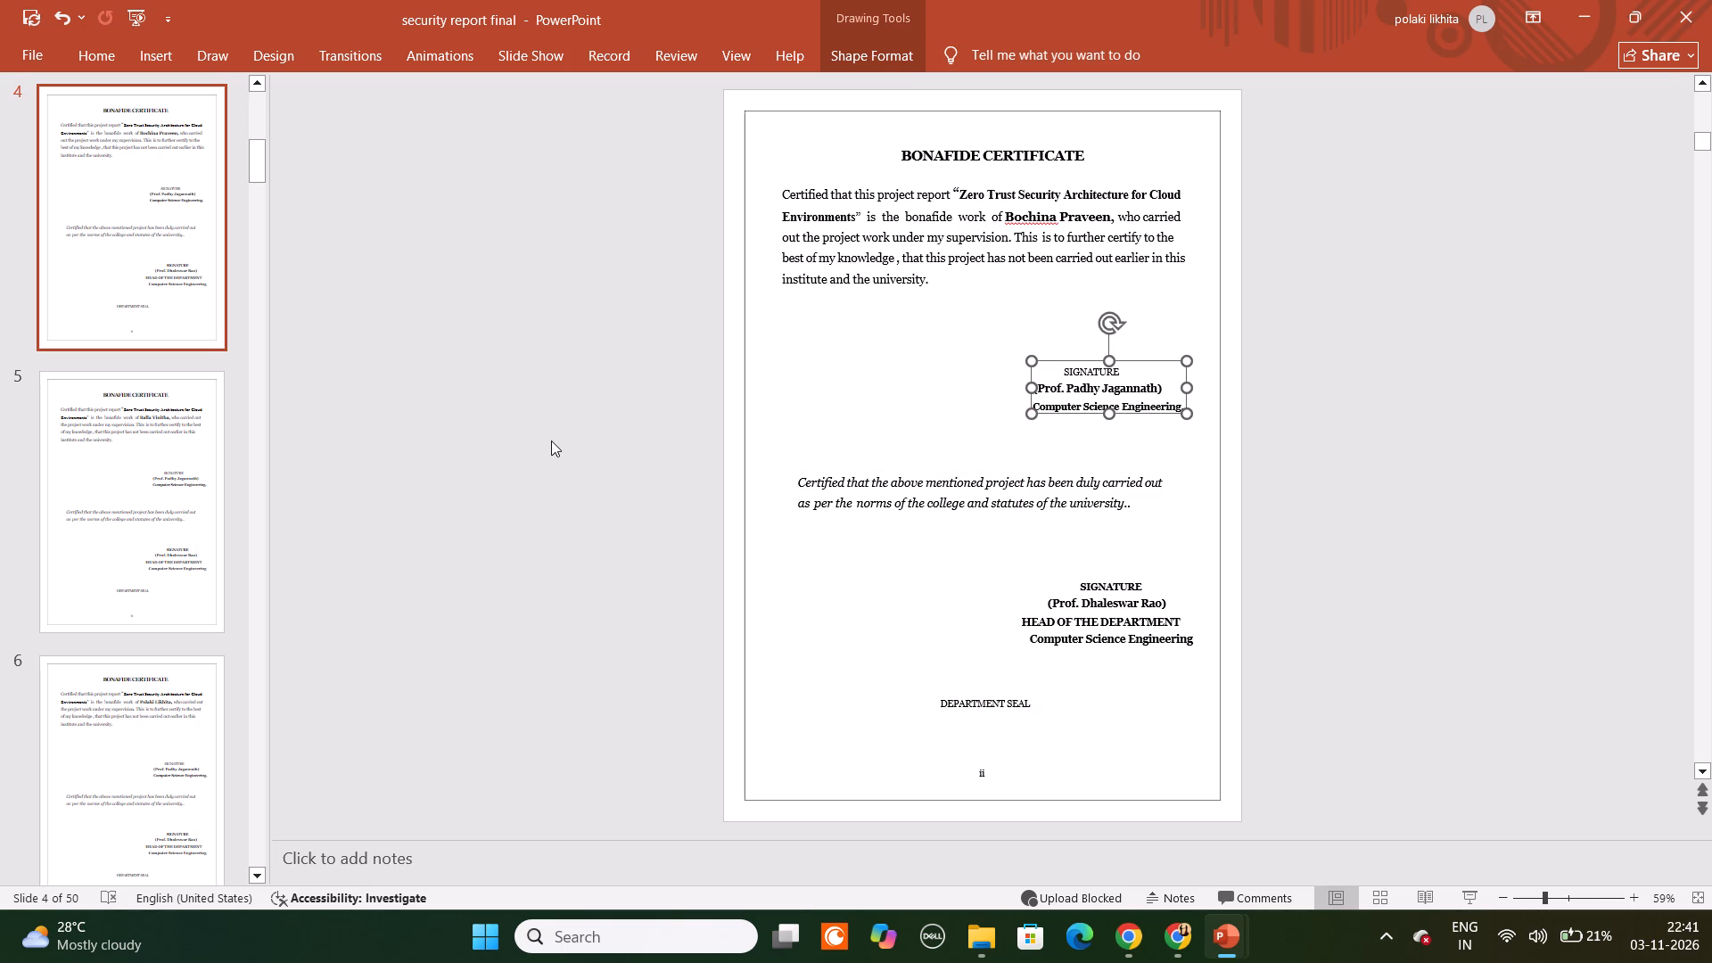
# Delete the "SIGNATURE (External)" text box from the bonafide certificate on slide 3.
pyautogui.press('Up')
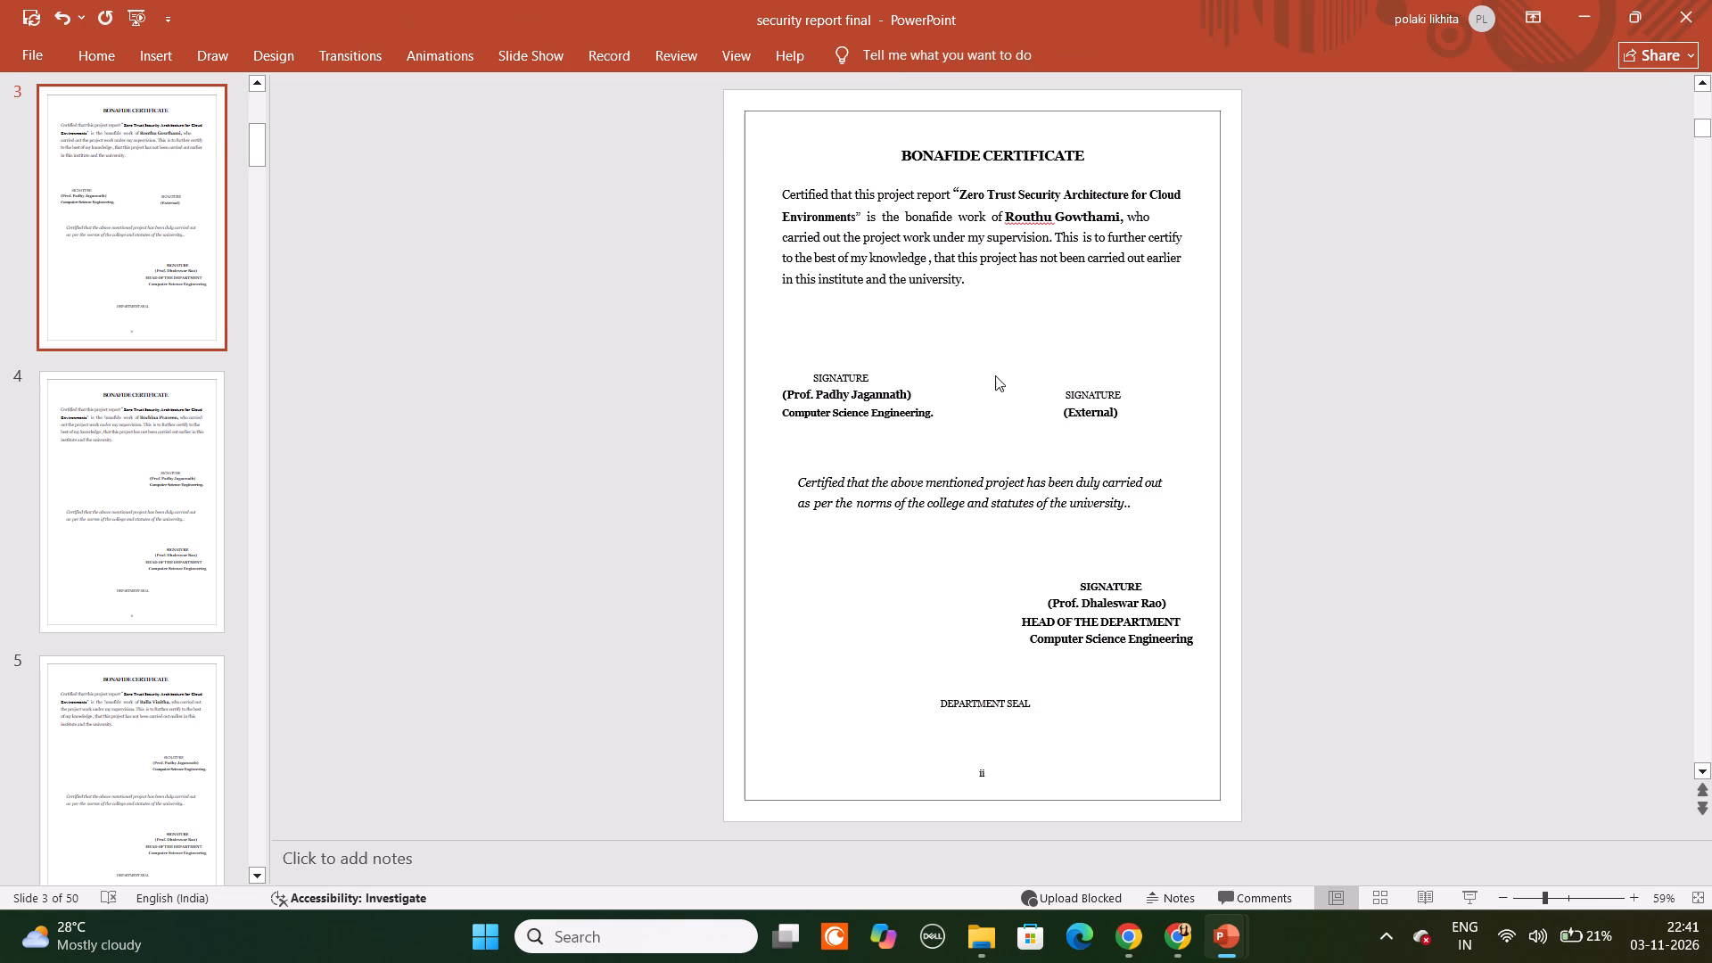
pyautogui.click(1083, 387)
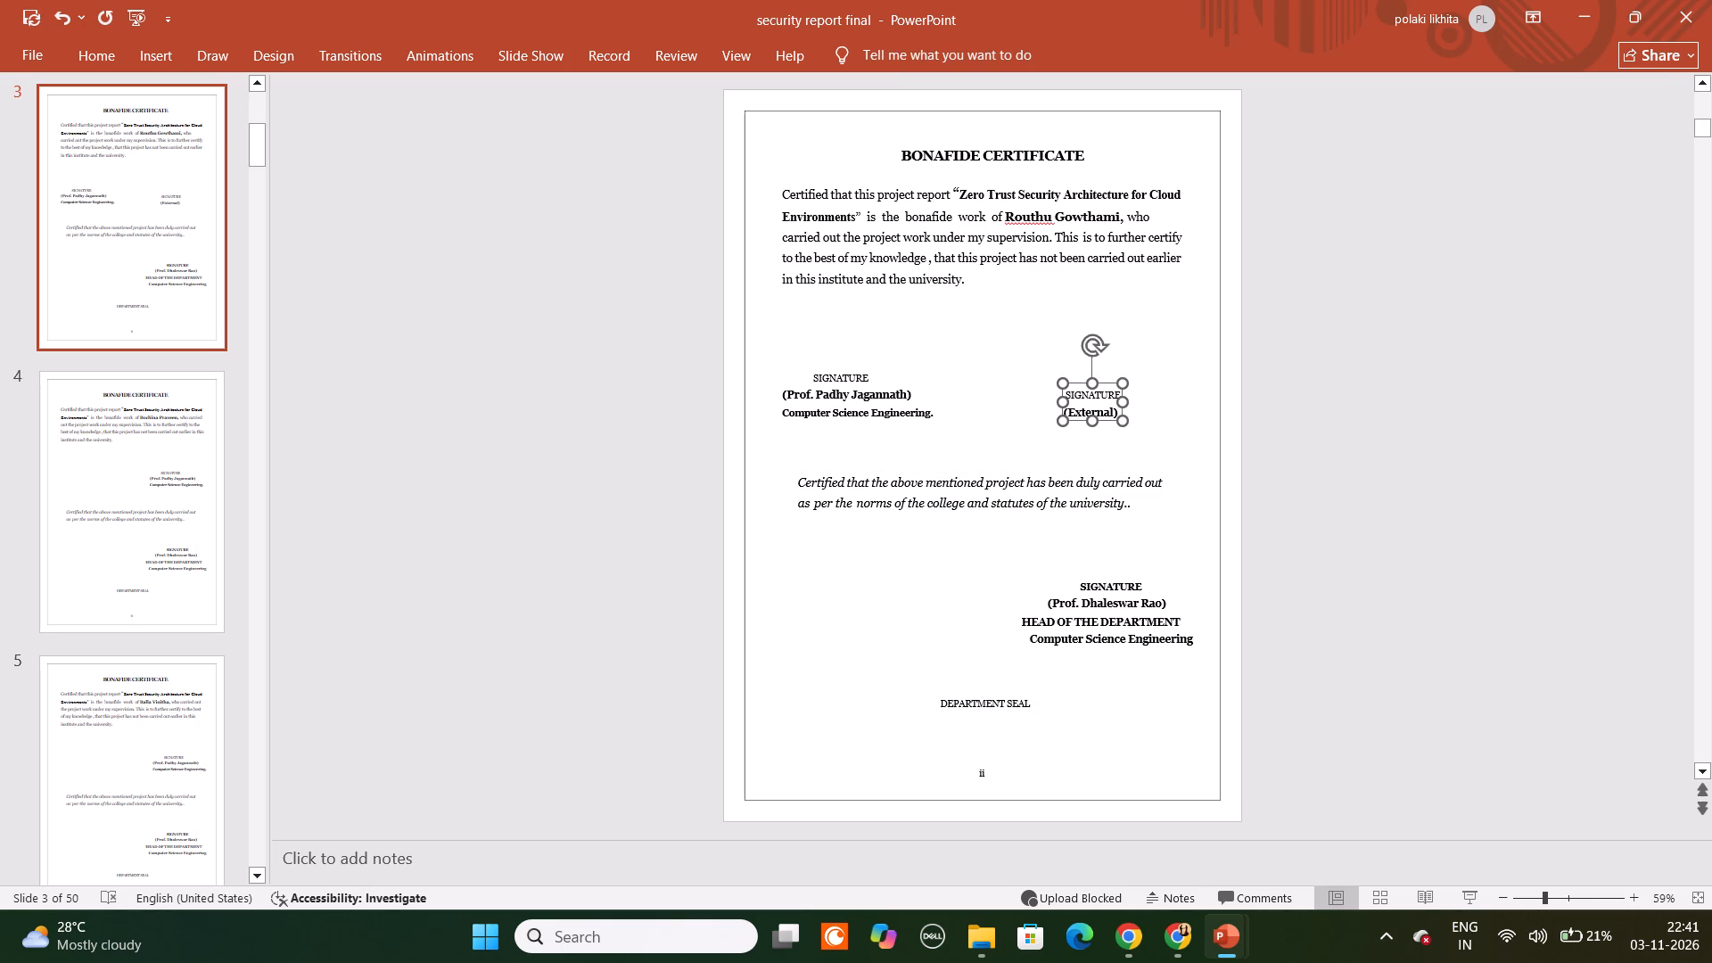
pyautogui.click(1107, 383)
pyautogui.press('BackSpace')
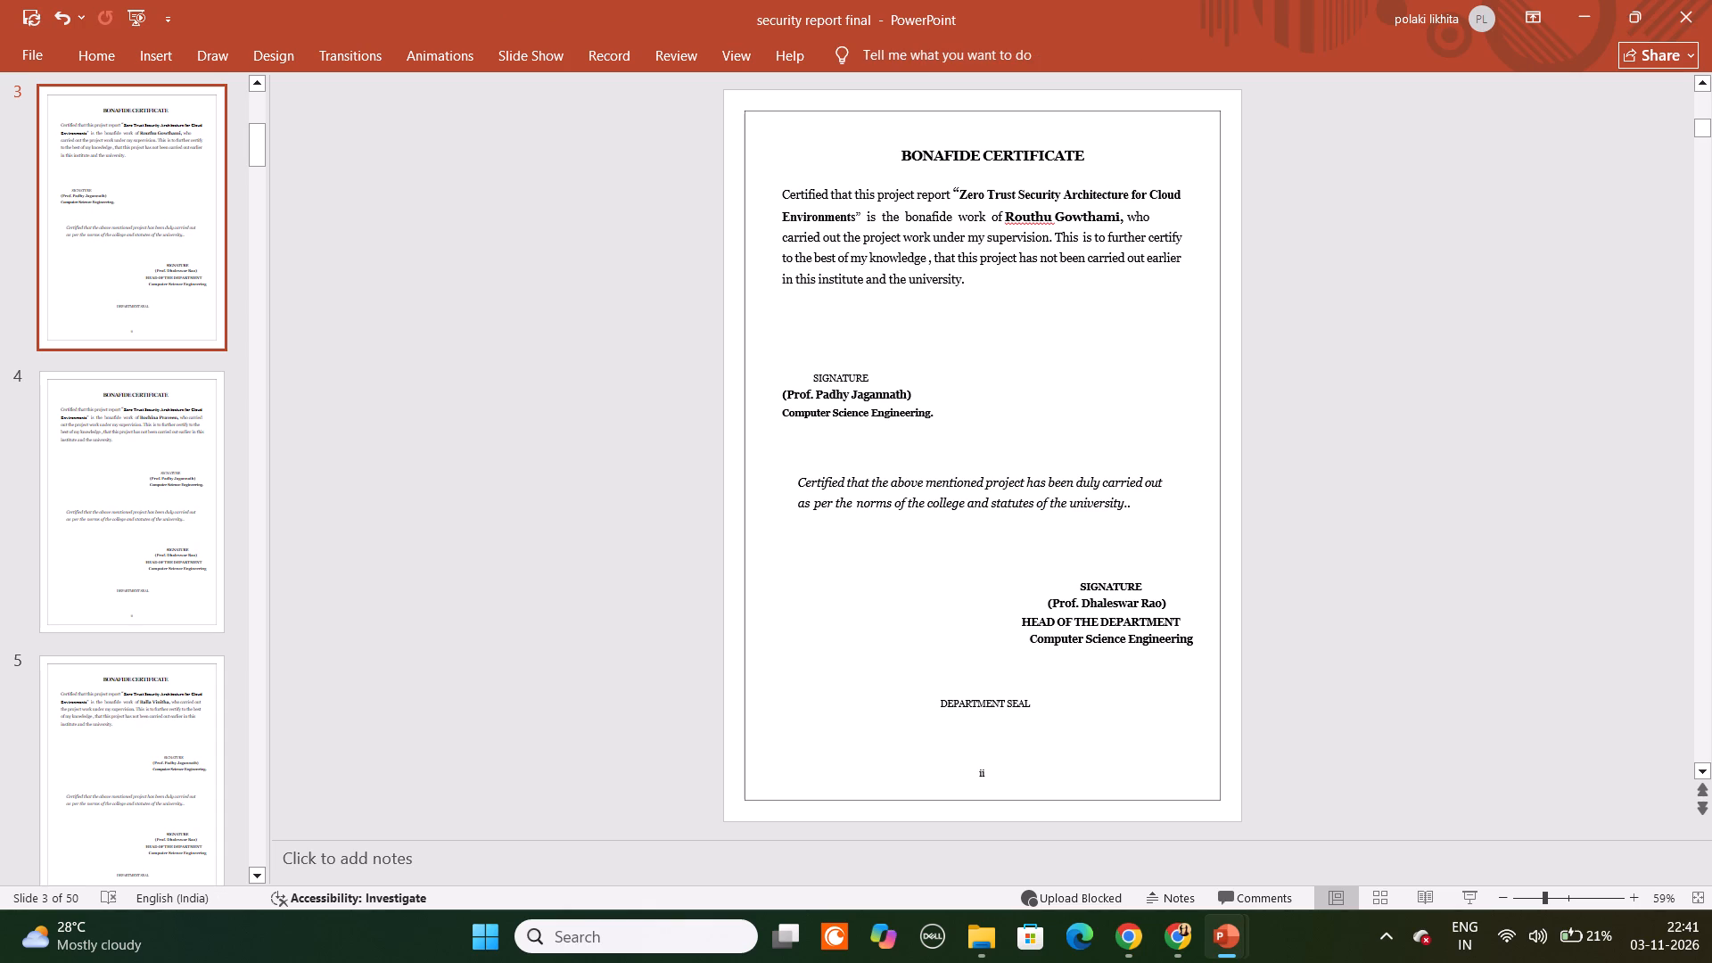
# Move the supervising professor's signature block on slide 3 to the right side of the page, above the head of department's signature.
pyautogui.click(845, 417)
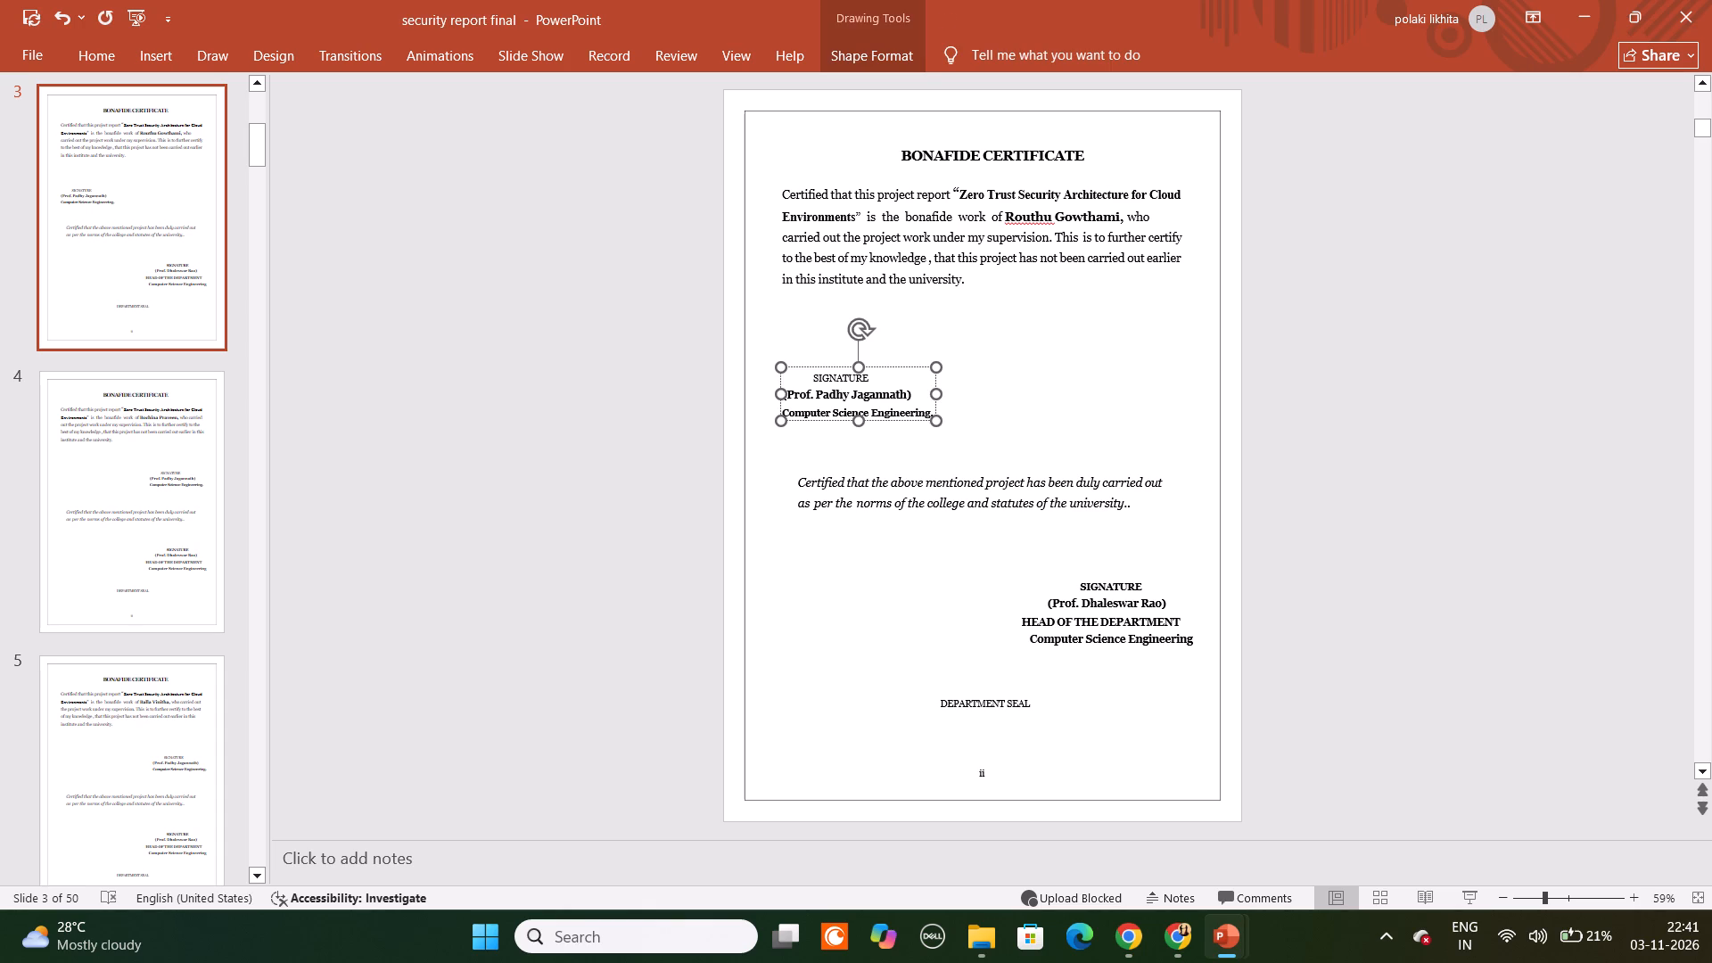
pyautogui.moveTo(899, 368); pyautogui.dragTo(1145, 369)
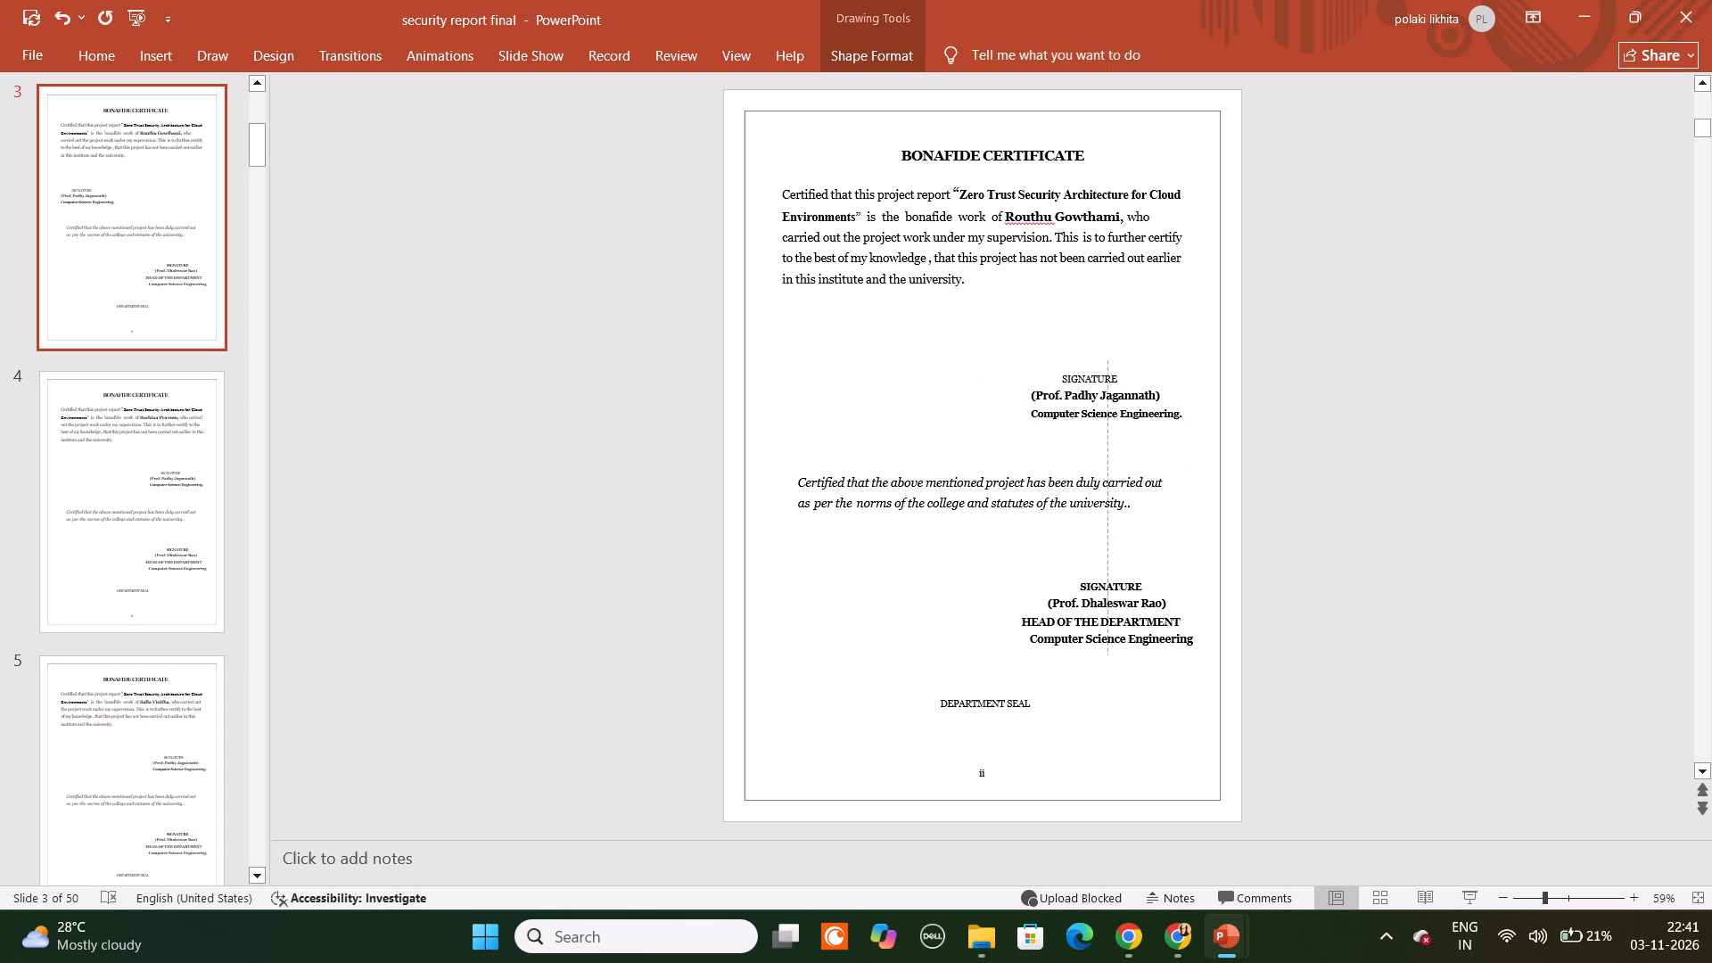
pyautogui.moveTo(1145, 369); pyautogui.dragTo(1149, 369)
pyautogui.click(455, 521)
# Delete the "SIGNATURE (External)" text box from the bonafide certificate on slide 2.
pyautogui.press('Up')
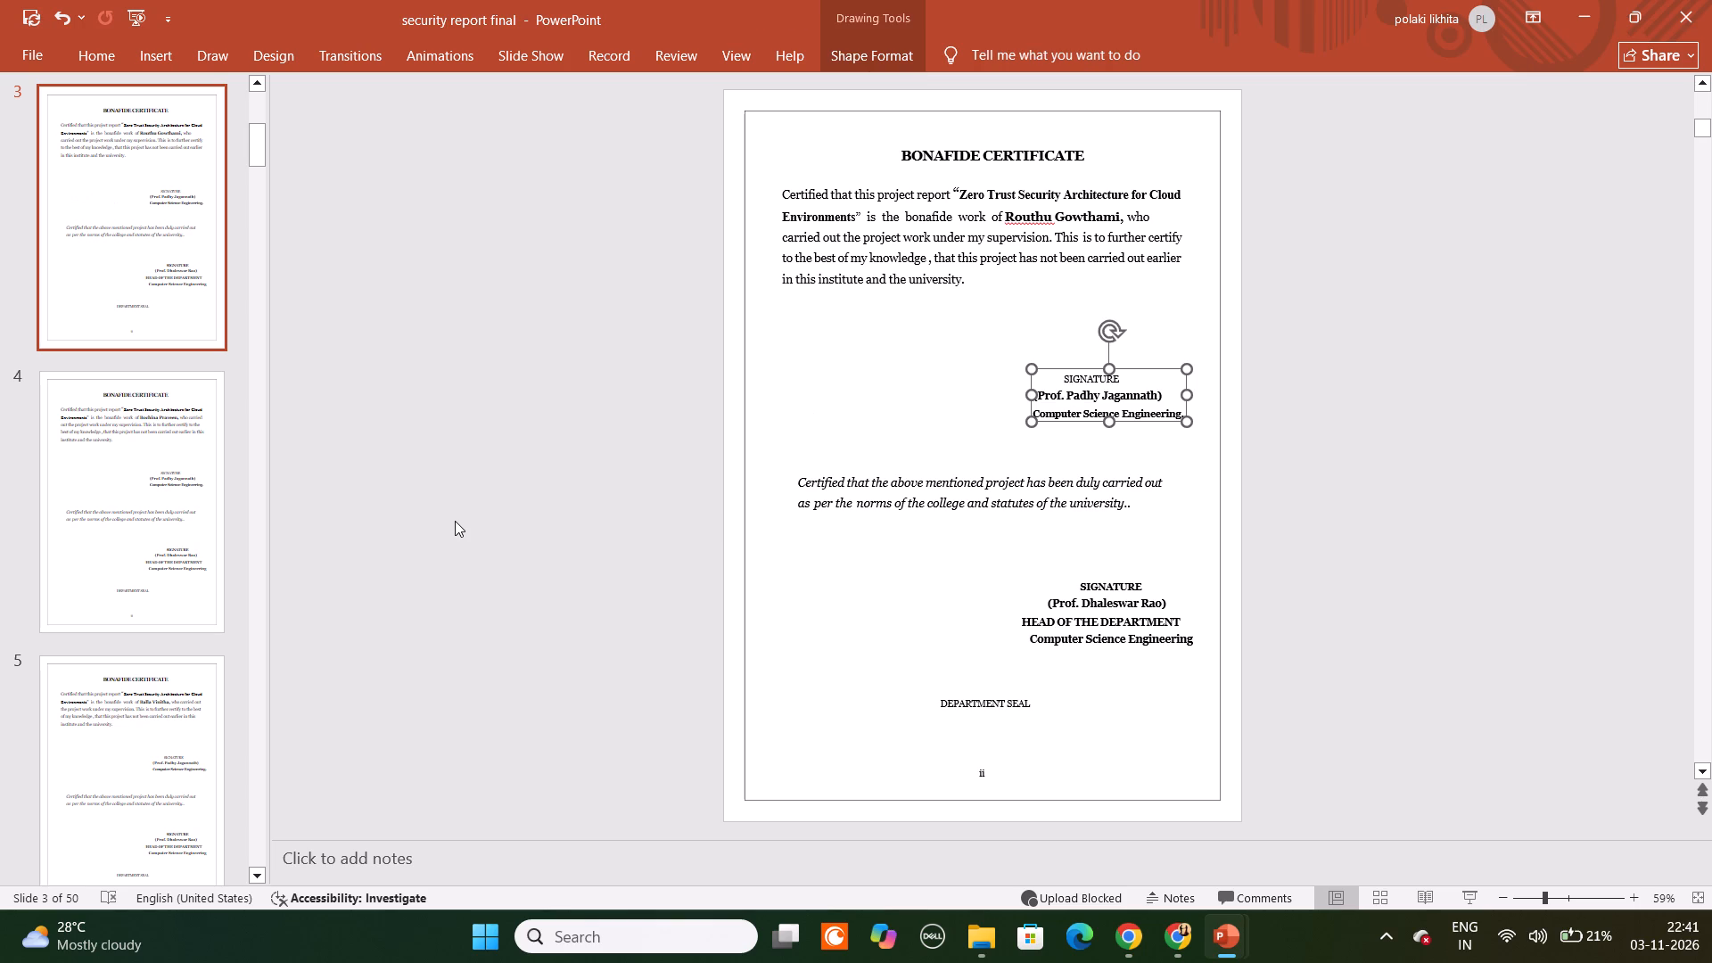
pyautogui.click(1074, 404)
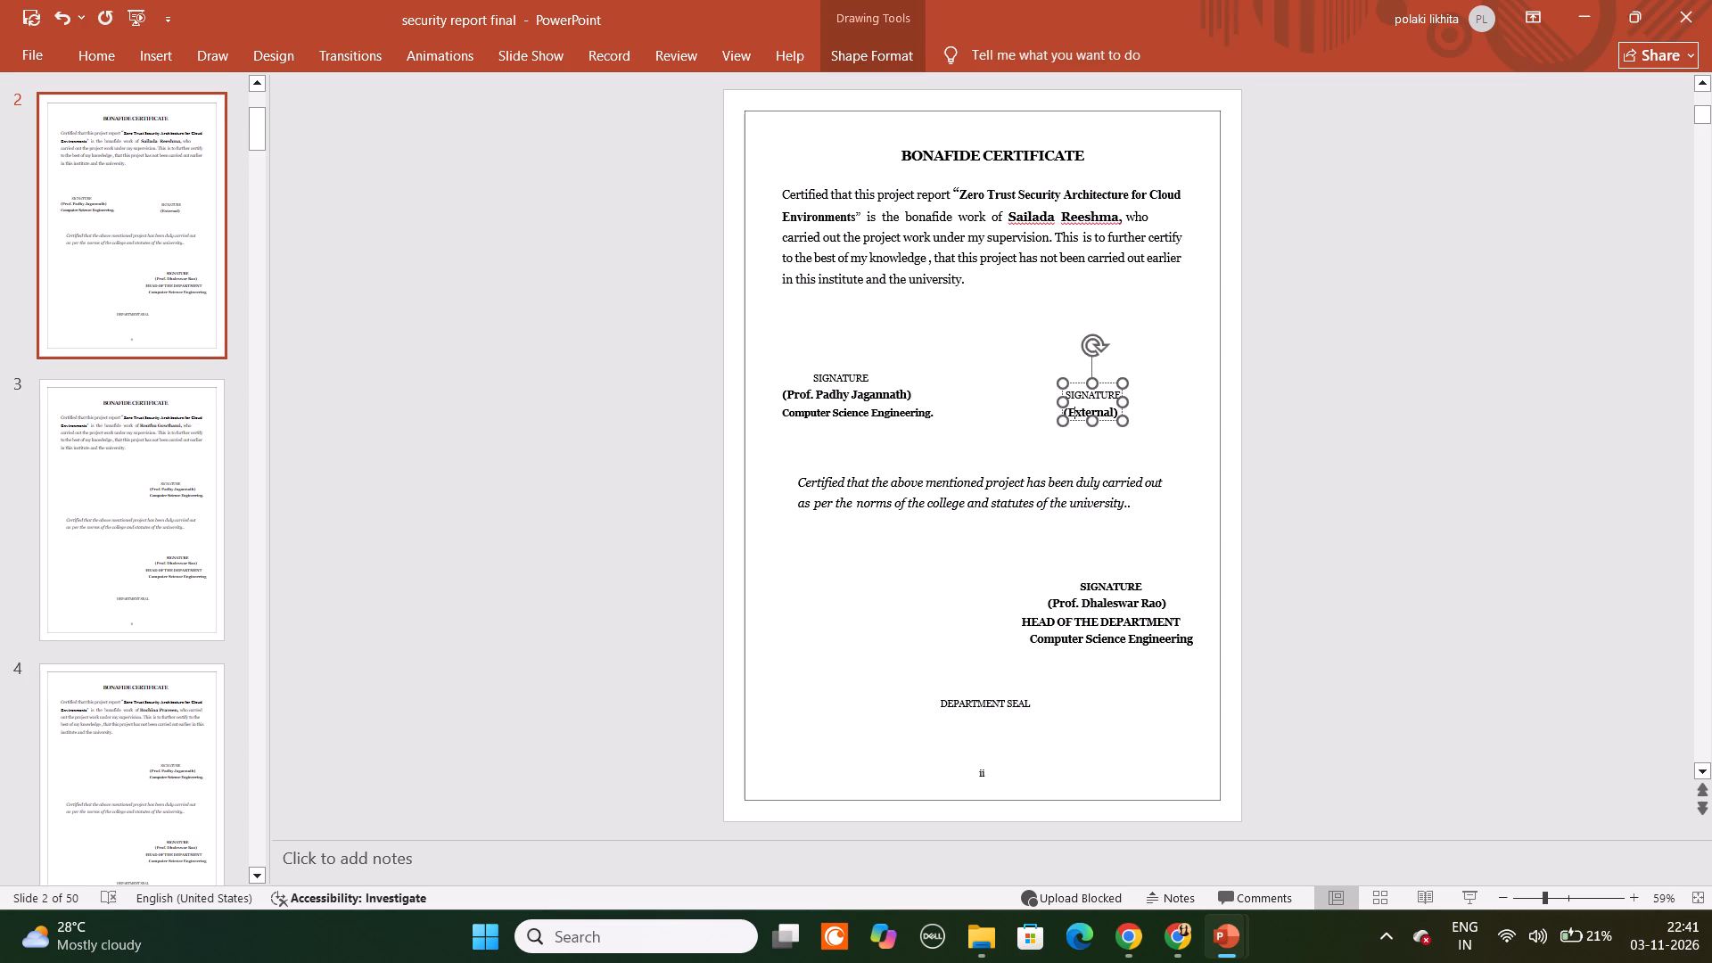
pyautogui.click(1108, 384)
pyautogui.press('BackSpace')
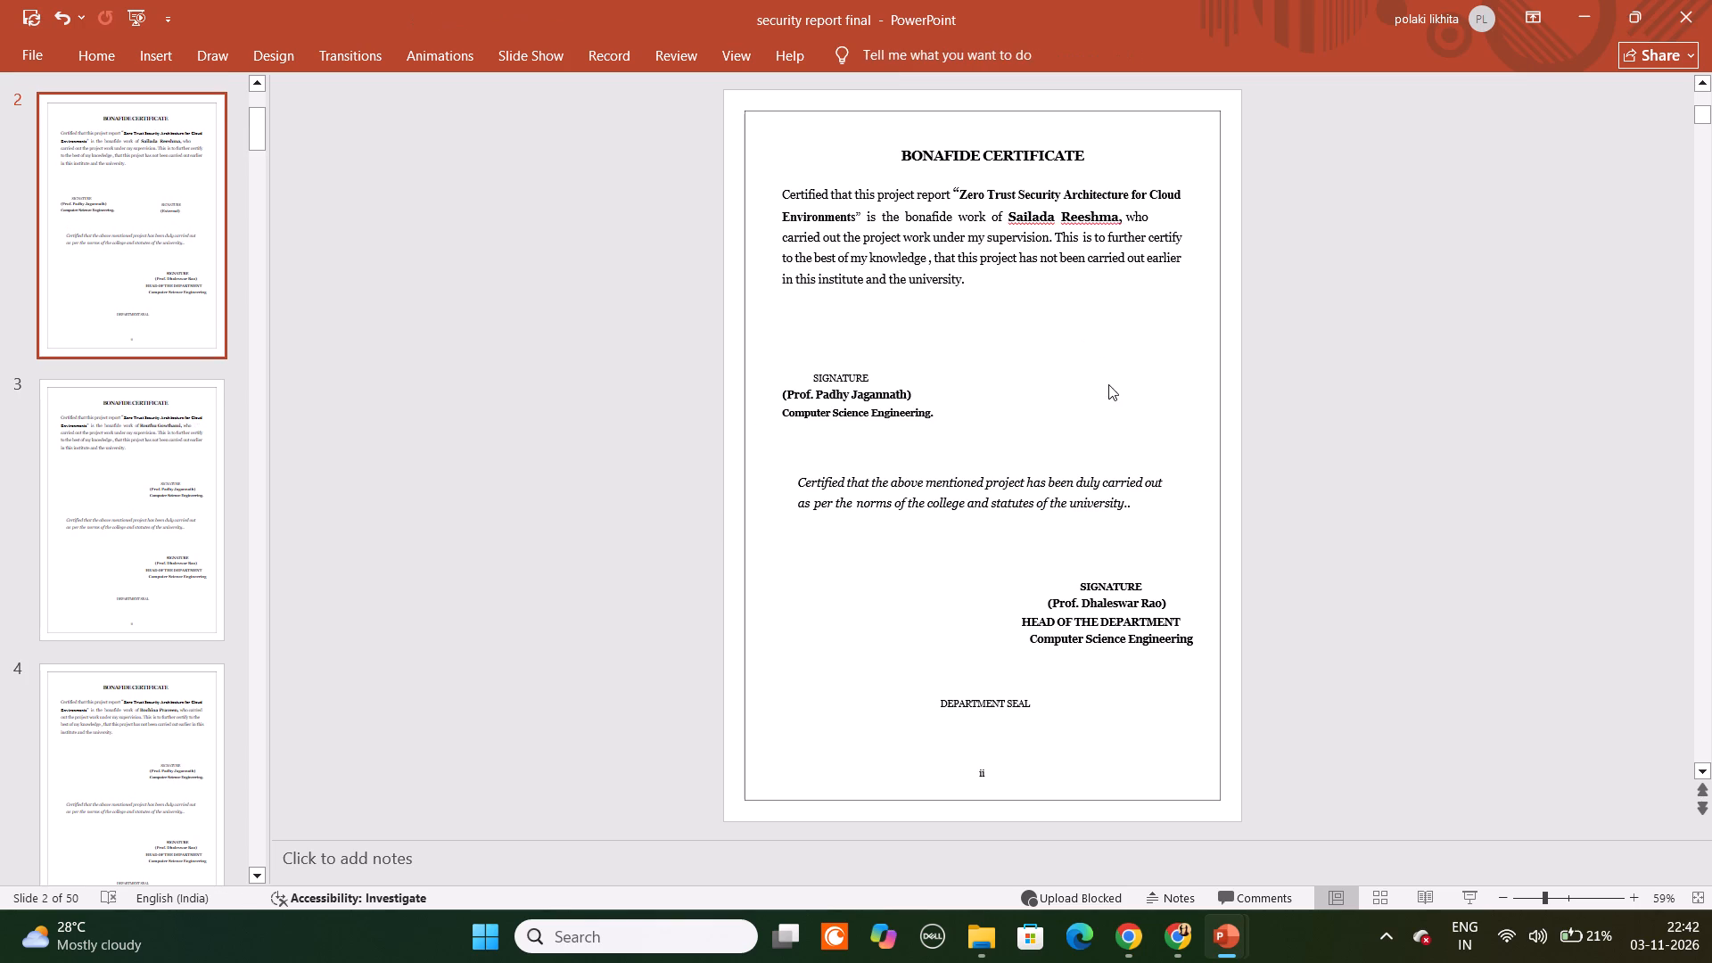
# Move the supervising professor's signature block on slide 2 to the right side of the page, above the head of department's signature.
pyautogui.click(882, 390)
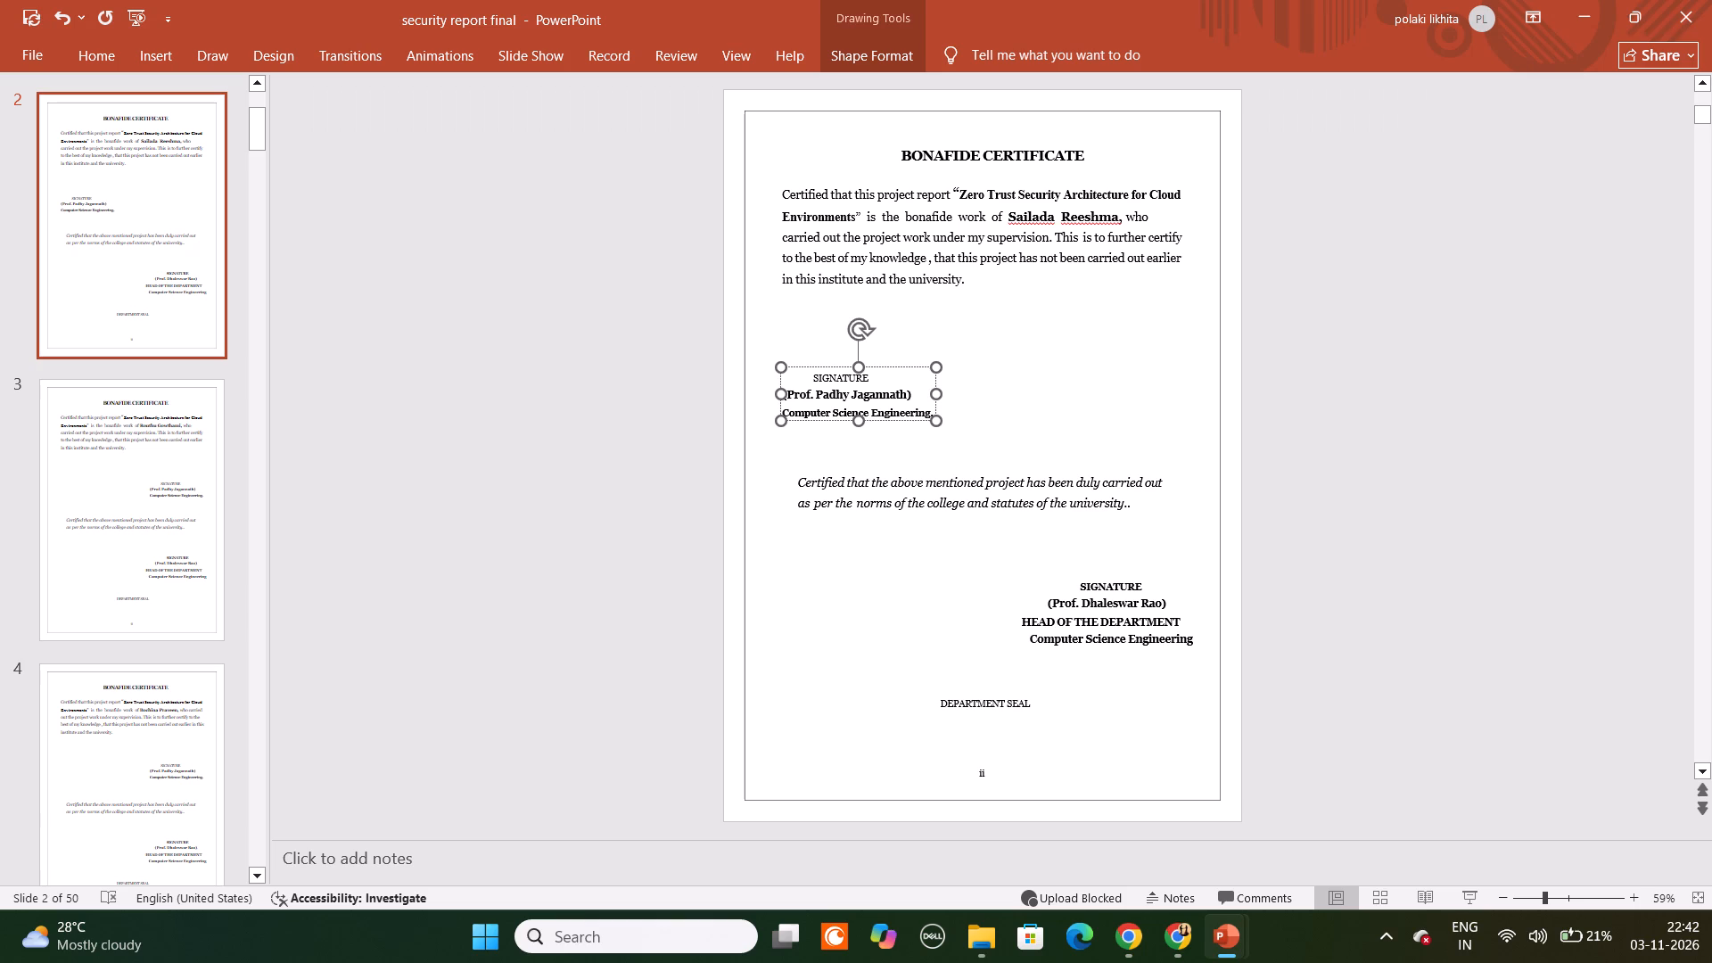
pyautogui.moveTo(901, 367); pyautogui.dragTo(1150, 367)
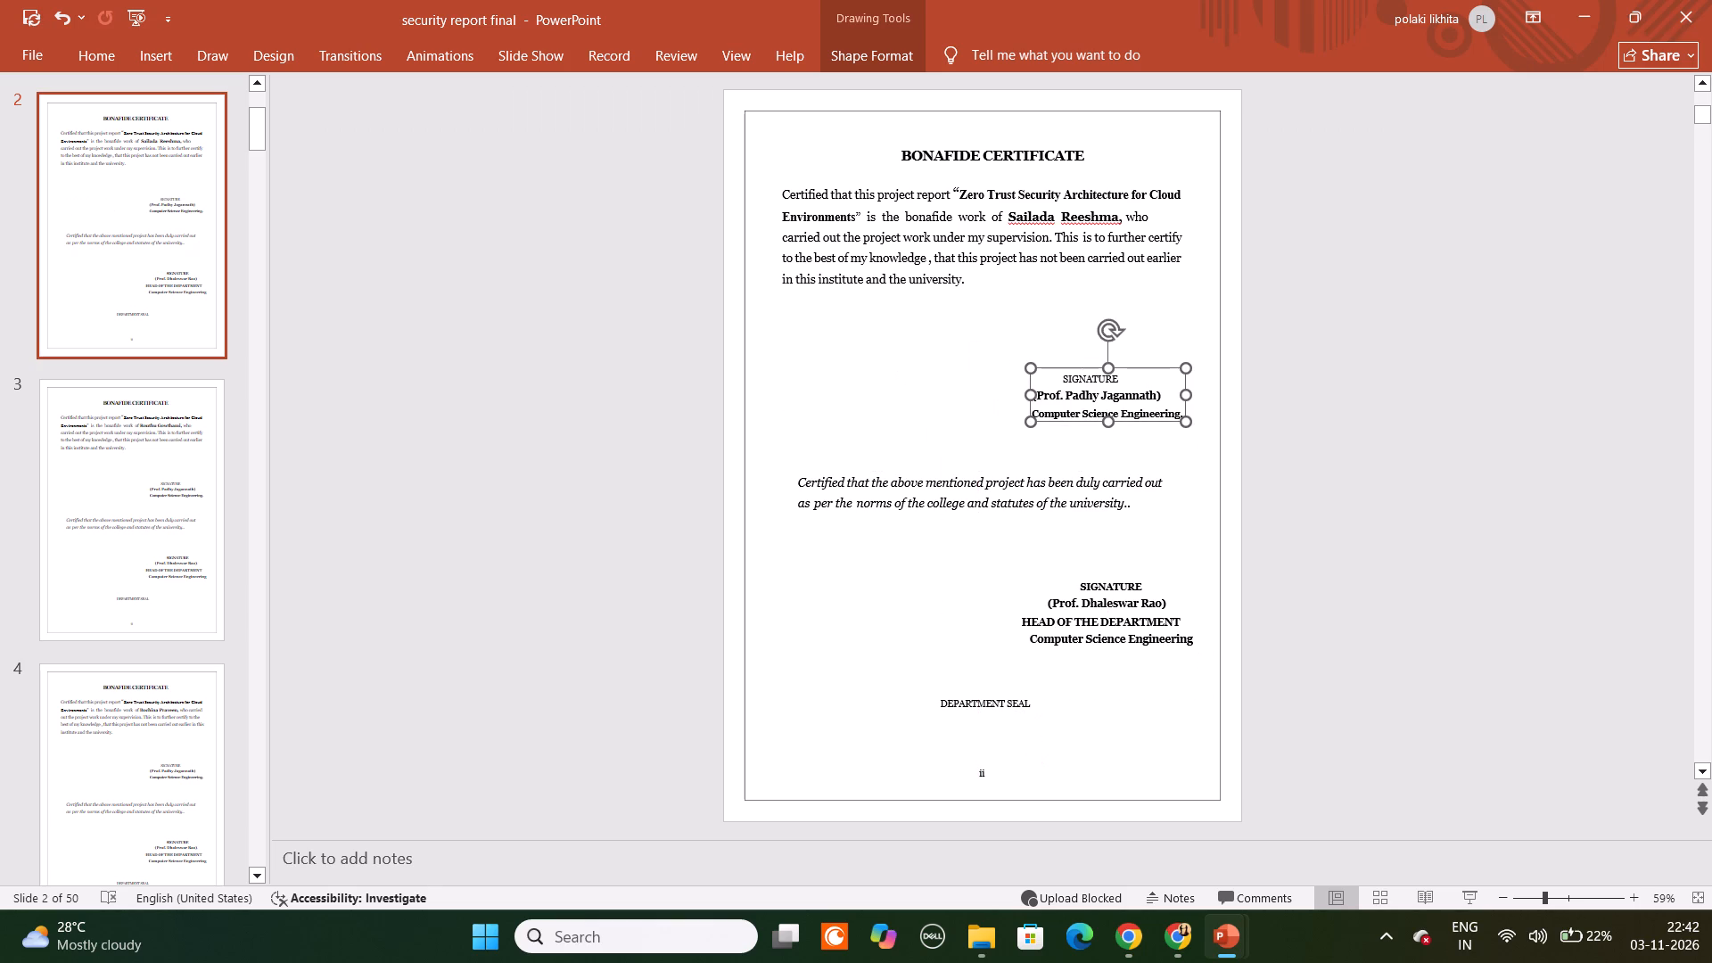
pyautogui.click(288, 559)
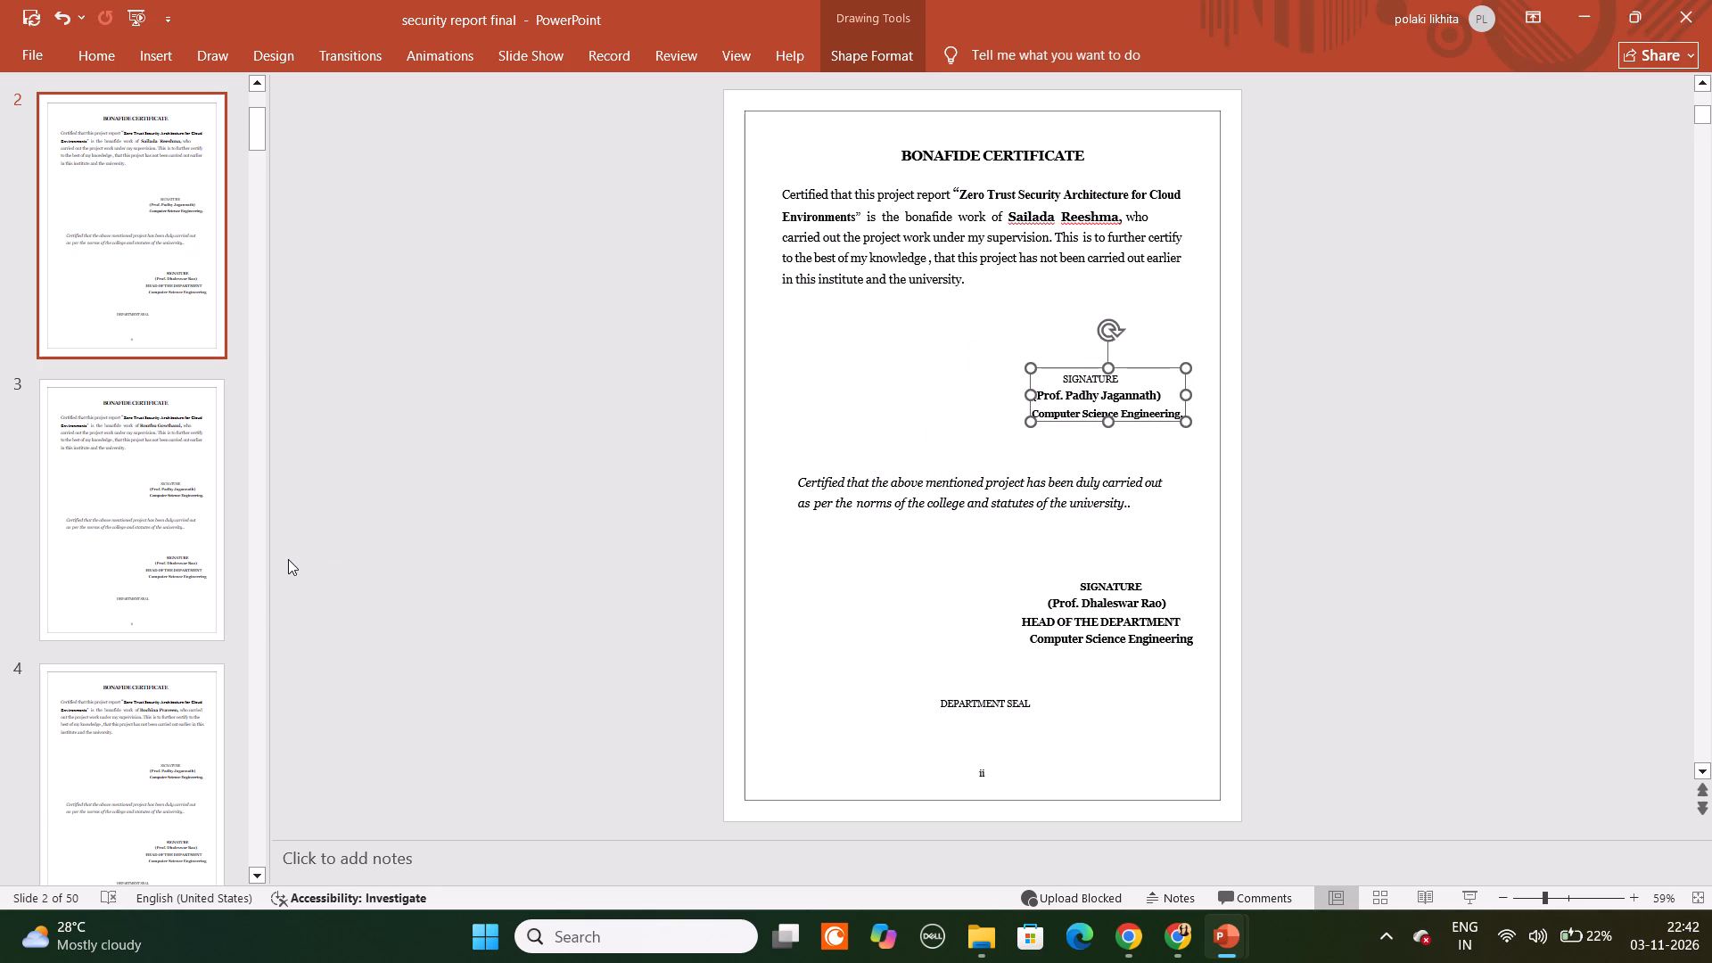
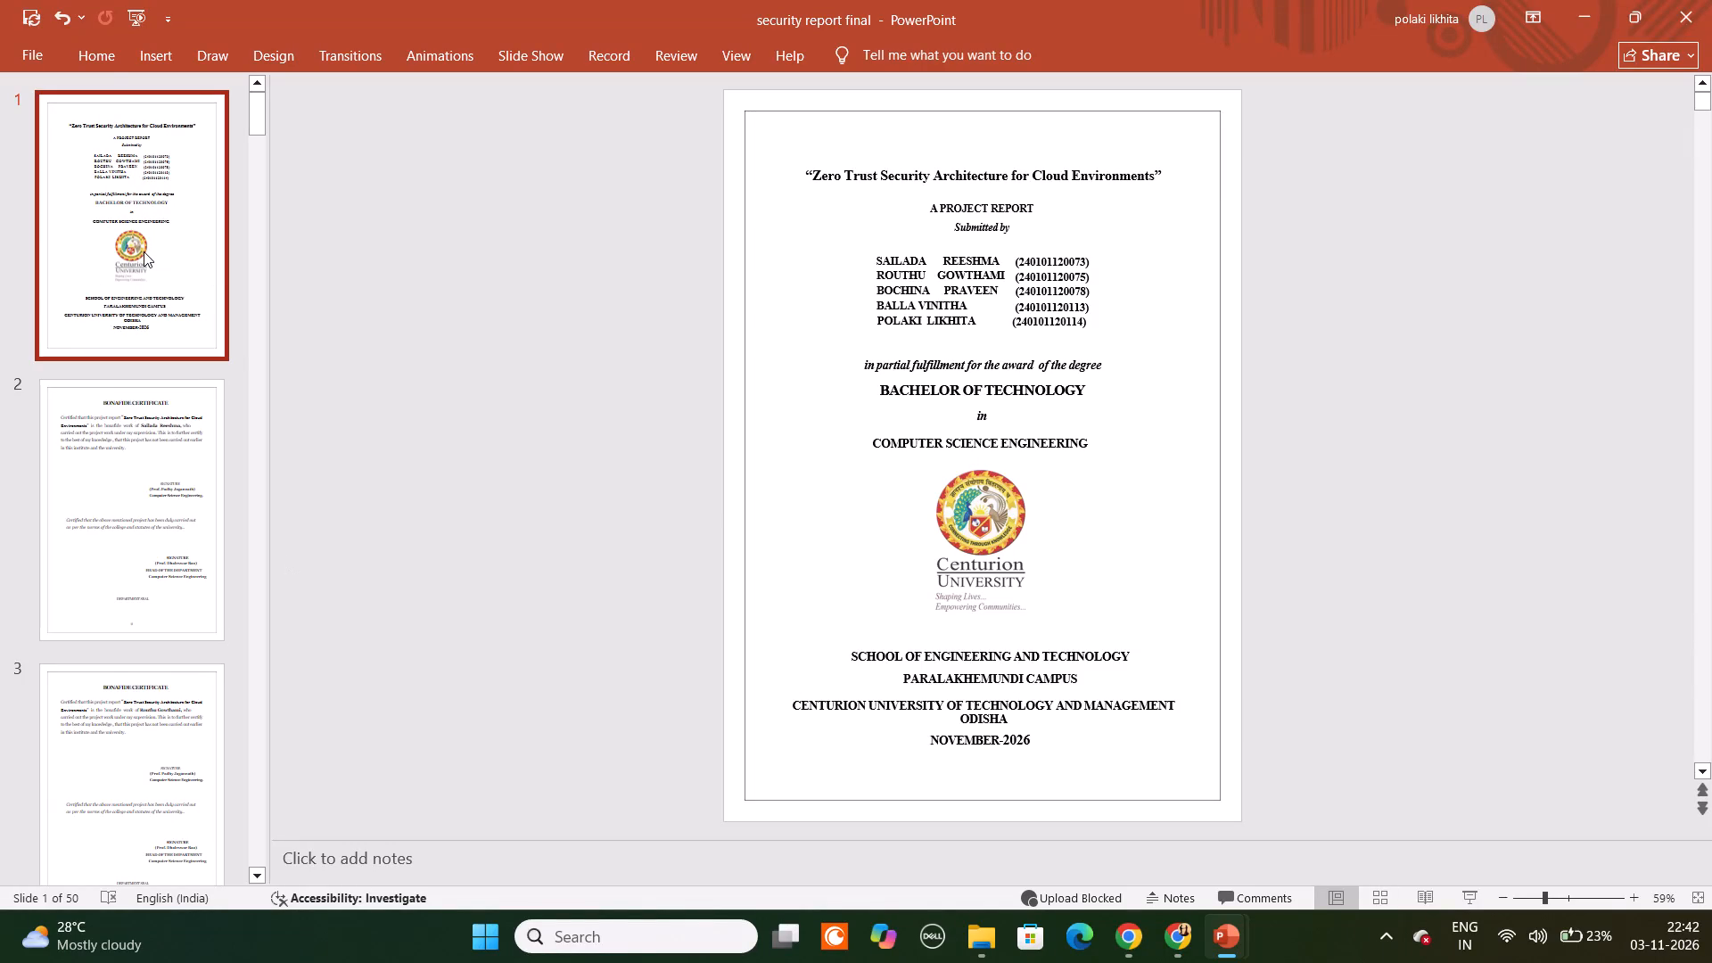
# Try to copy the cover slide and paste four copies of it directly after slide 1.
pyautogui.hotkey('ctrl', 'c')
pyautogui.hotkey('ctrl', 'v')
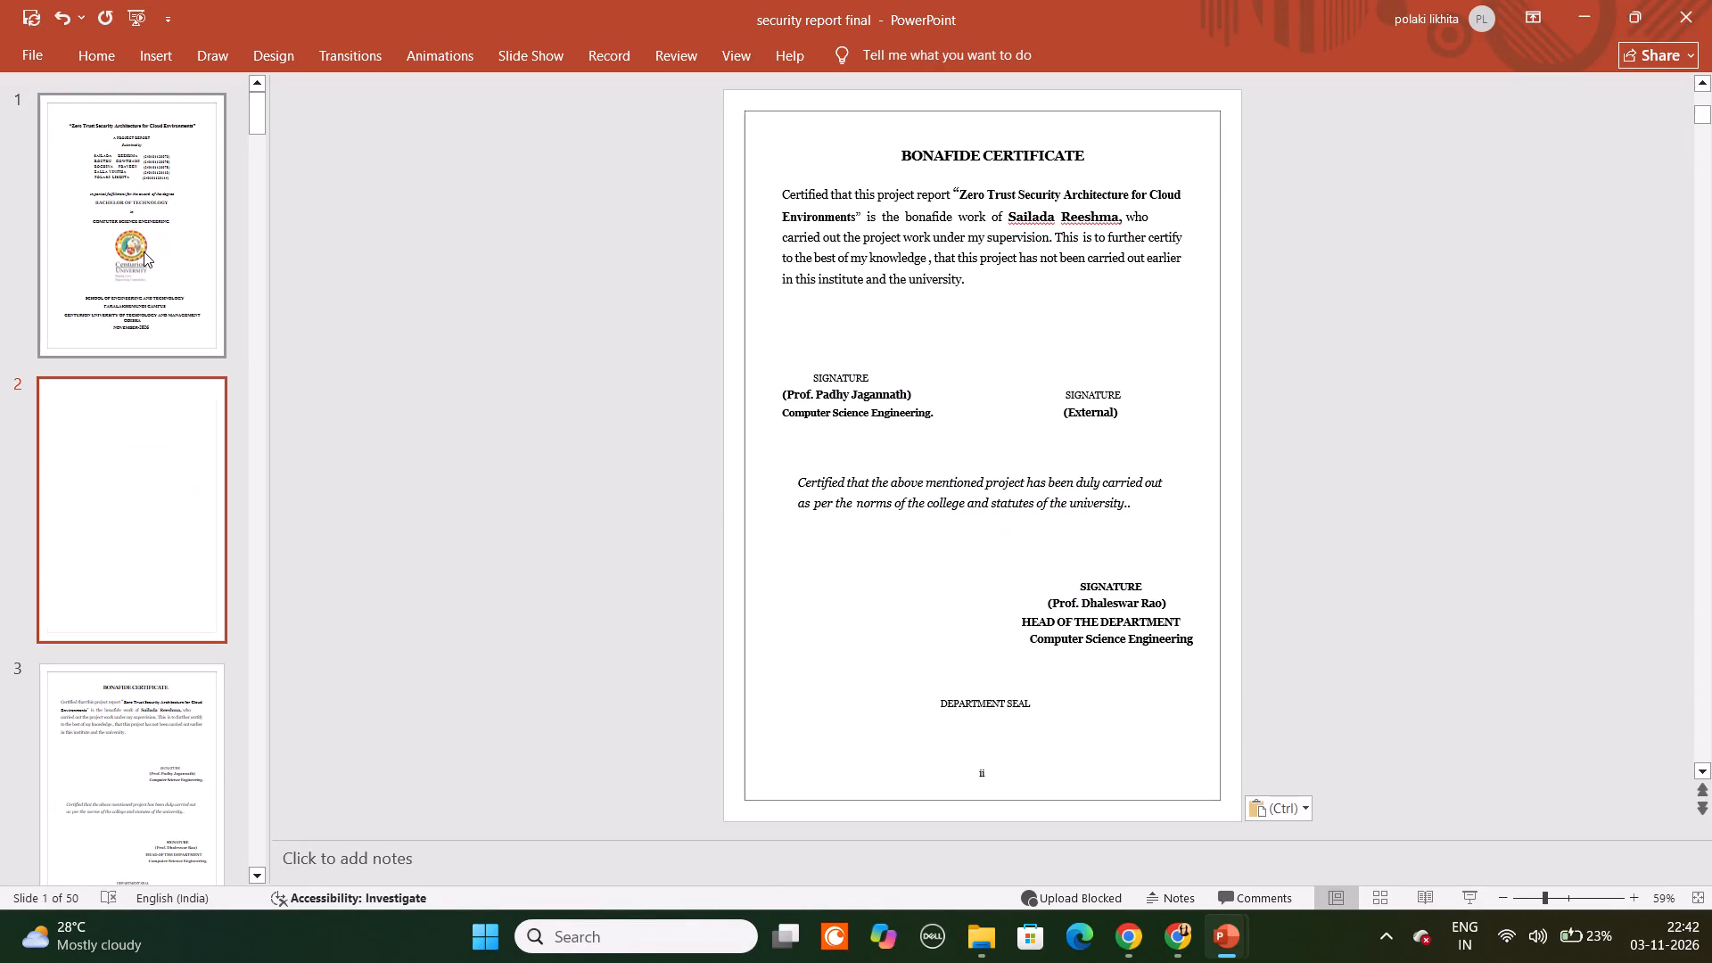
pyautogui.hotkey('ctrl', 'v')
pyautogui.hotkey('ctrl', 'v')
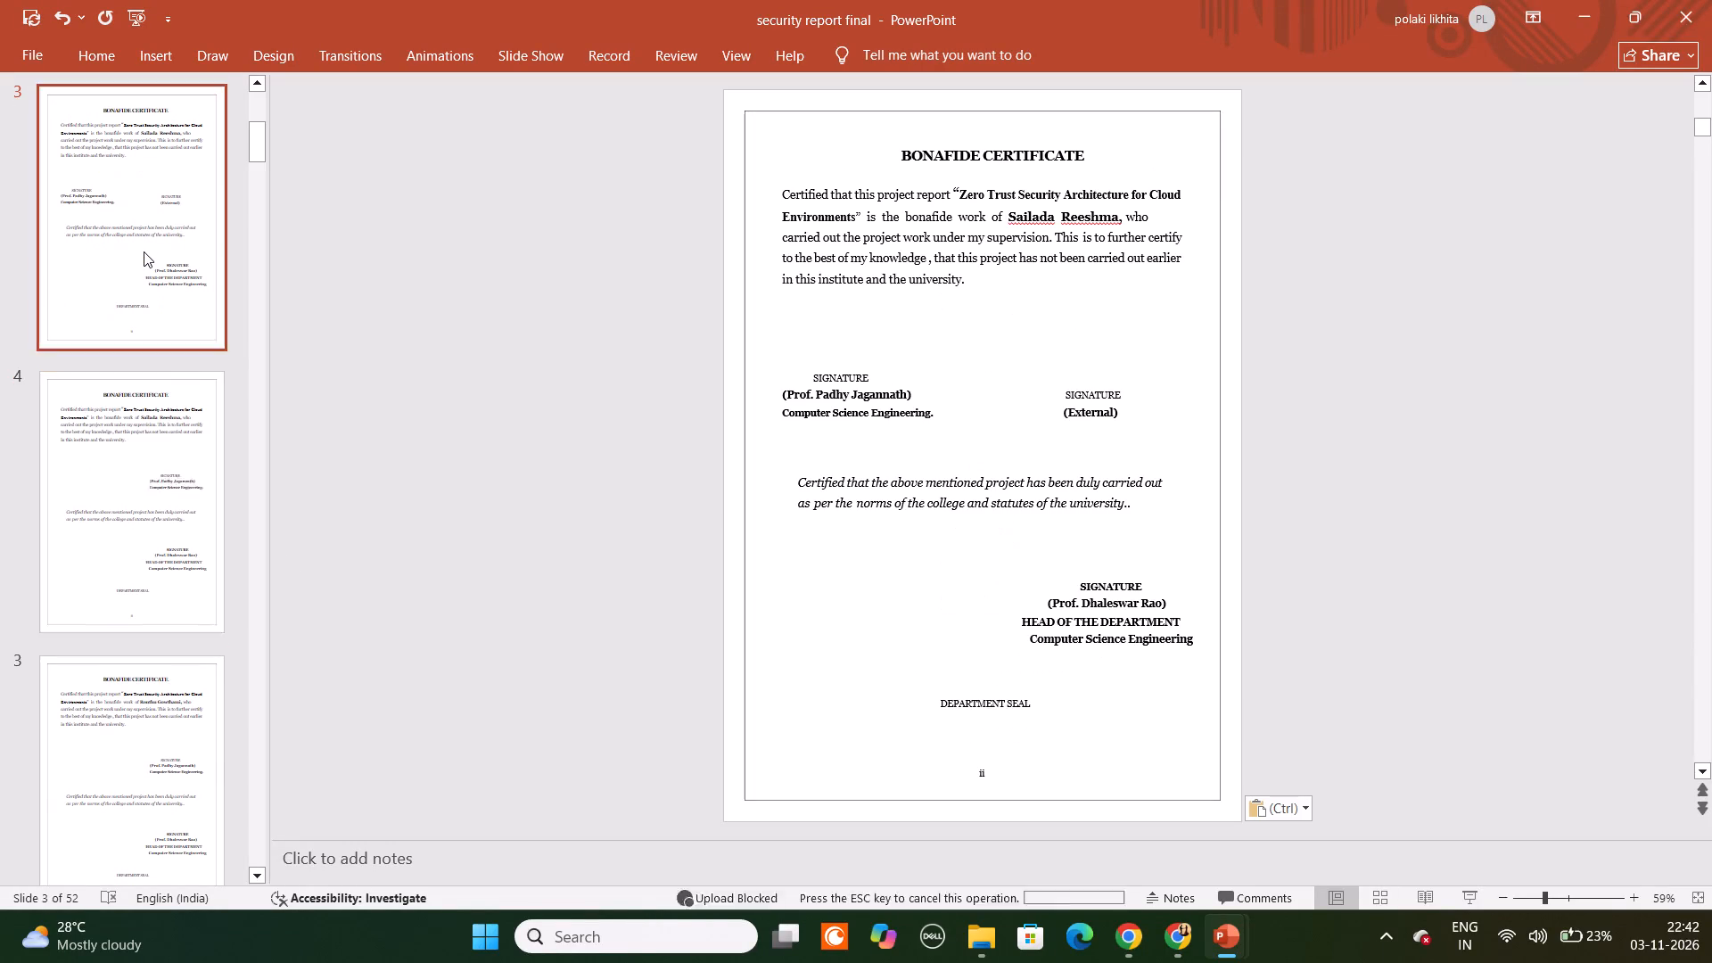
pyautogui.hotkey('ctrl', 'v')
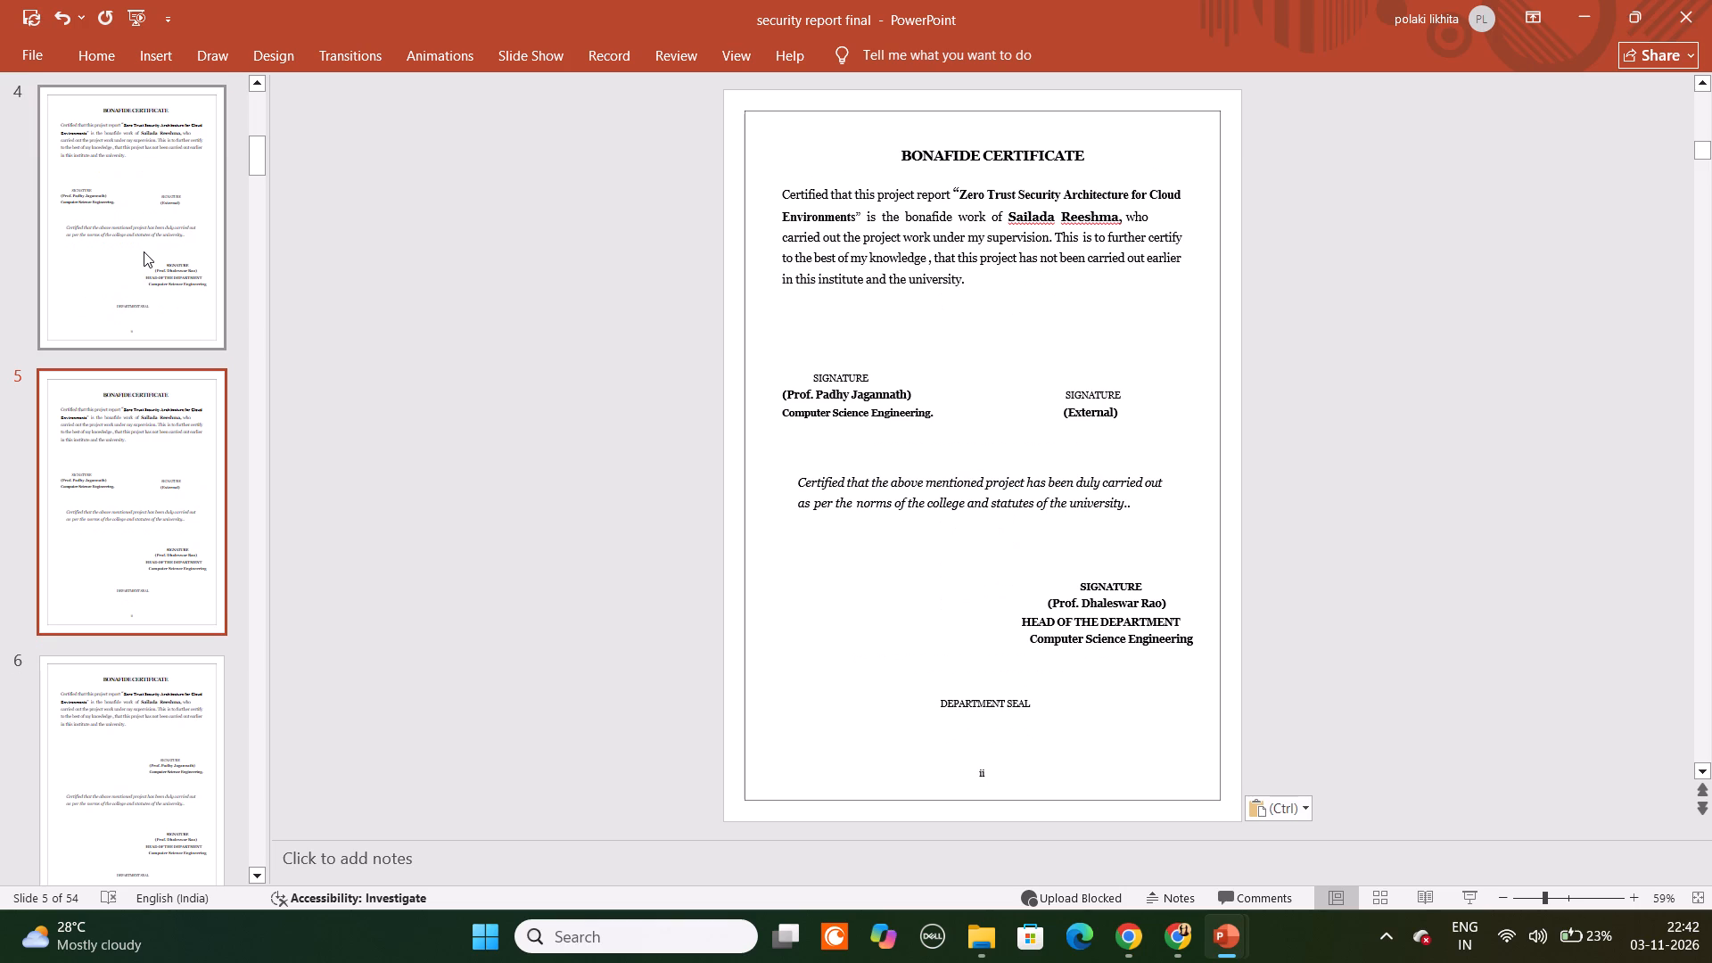
# Review the pasted slides and the front matter from the cover slide through to the table of contents.
pyautogui.press('Up')
pyautogui.press('Up')
pyautogui.press('Up')
pyautogui.press('Up')
pyautogui.press('Up')
pyautogui.press('Up')
pyautogui.press('Up')
pyautogui.press('Up')
pyautogui.press('Up')
pyautogui.press('Up')
pyautogui.press('Up')
pyautogui.press('Up')
pyautogui.press('Up')
pyautogui.press('Up')
pyautogui.press('Up')
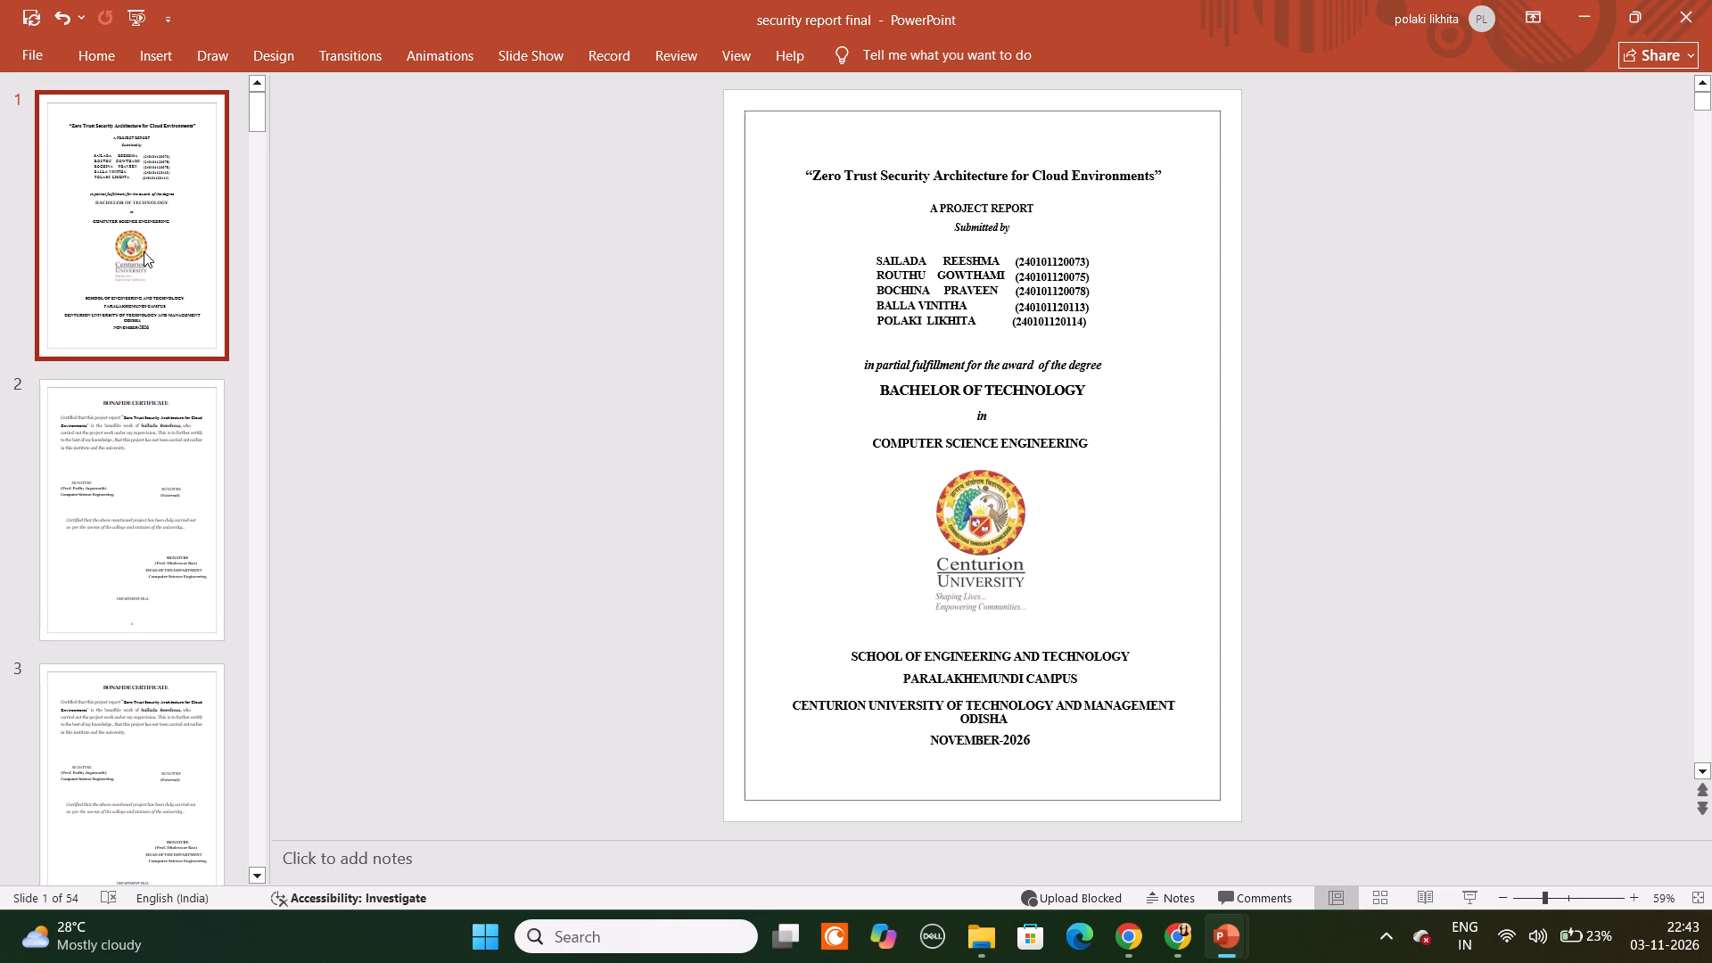
pyautogui.press('Down')
pyautogui.click(89, 251)
pyautogui.click(170, 212)
pyautogui.press('Down')
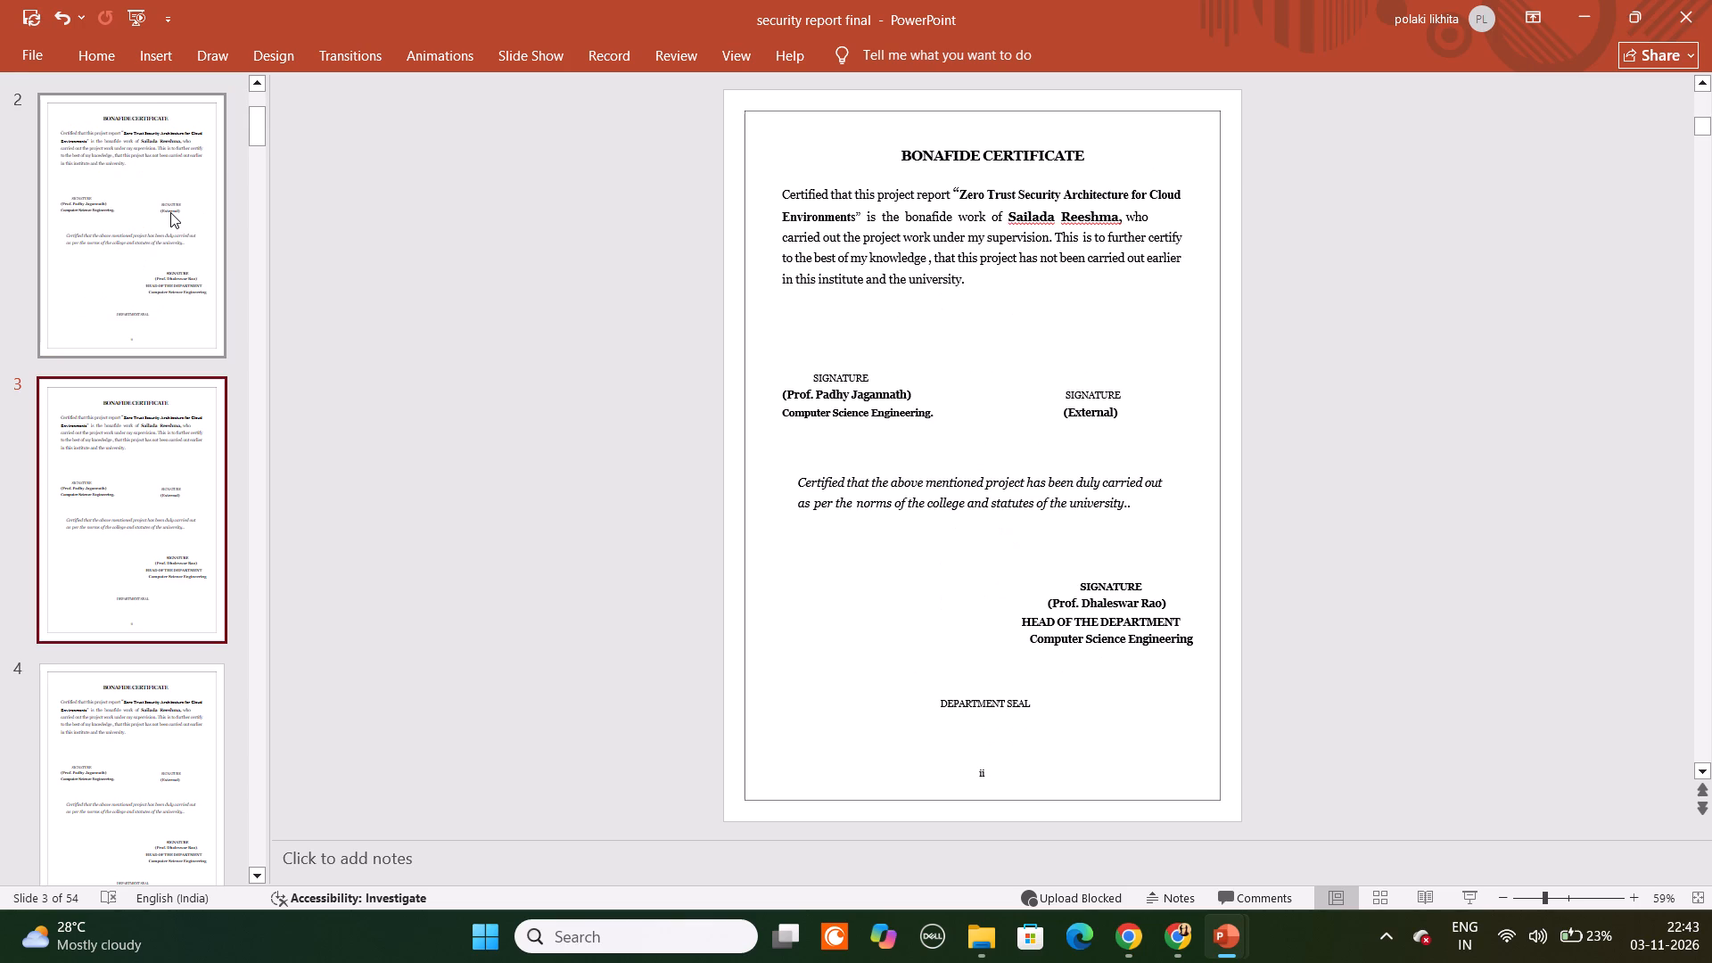
pyautogui.press('Down')
pyautogui.press('Down')
pyautogui.press('Down')
pyautogui.press('Down')
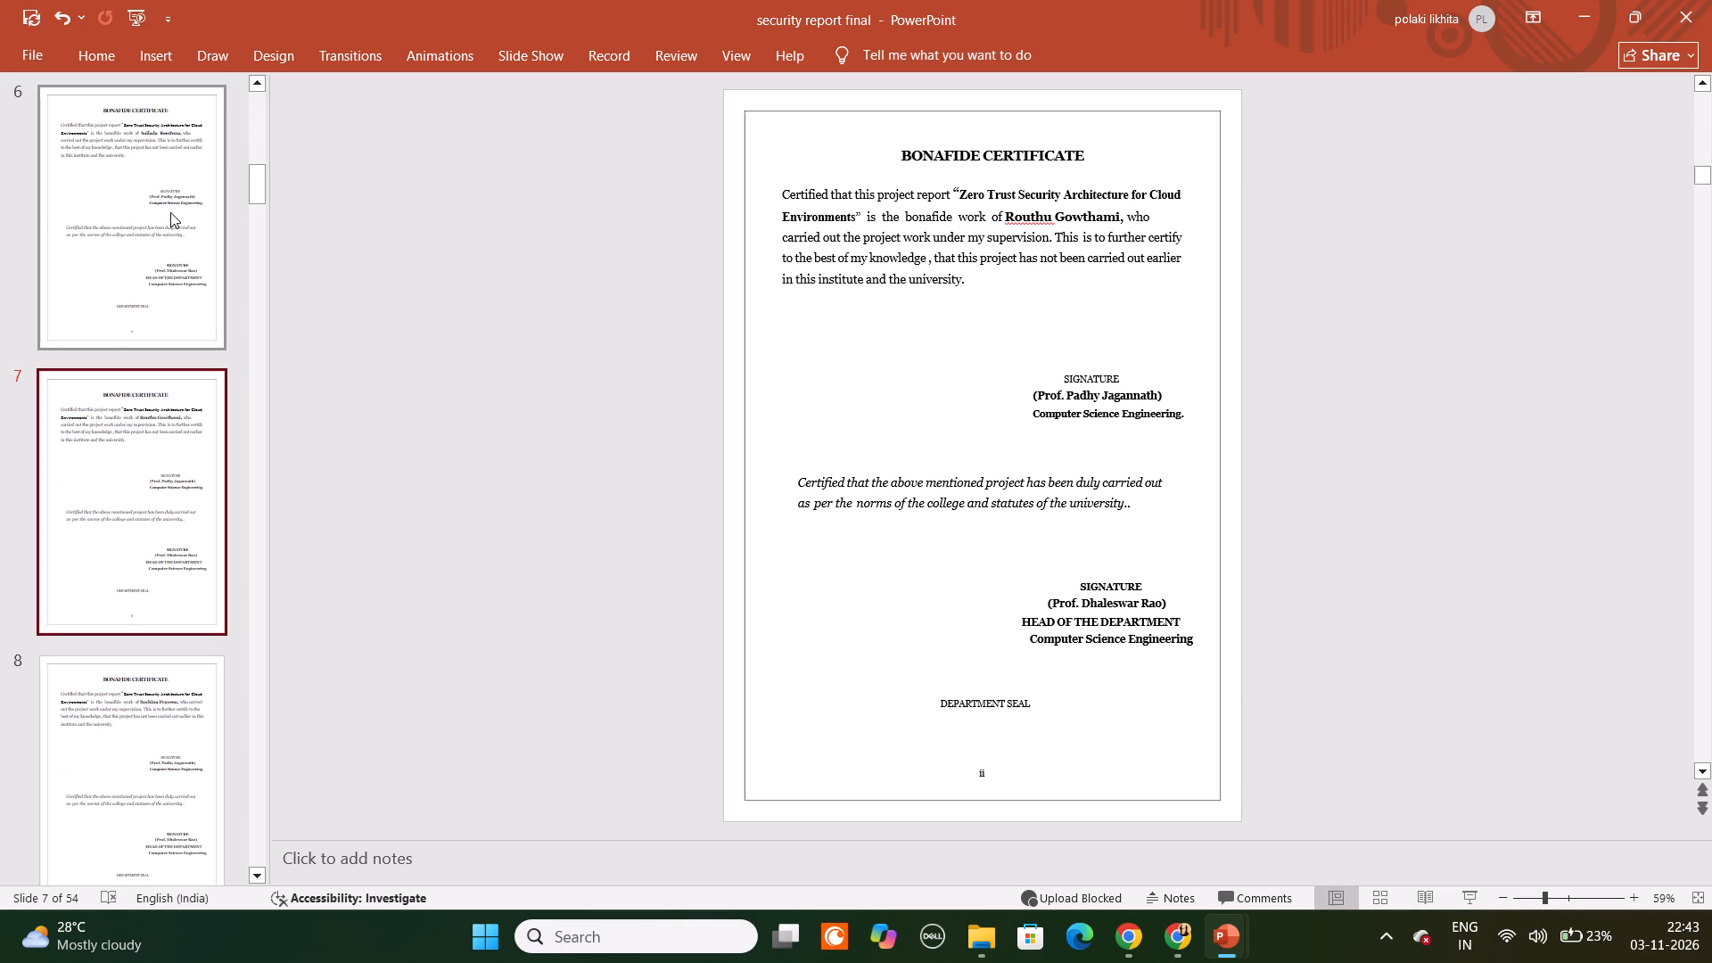
pyautogui.press('Down')
pyautogui.press('Down')
pyautogui.press('Down')
pyautogui.press('Down')
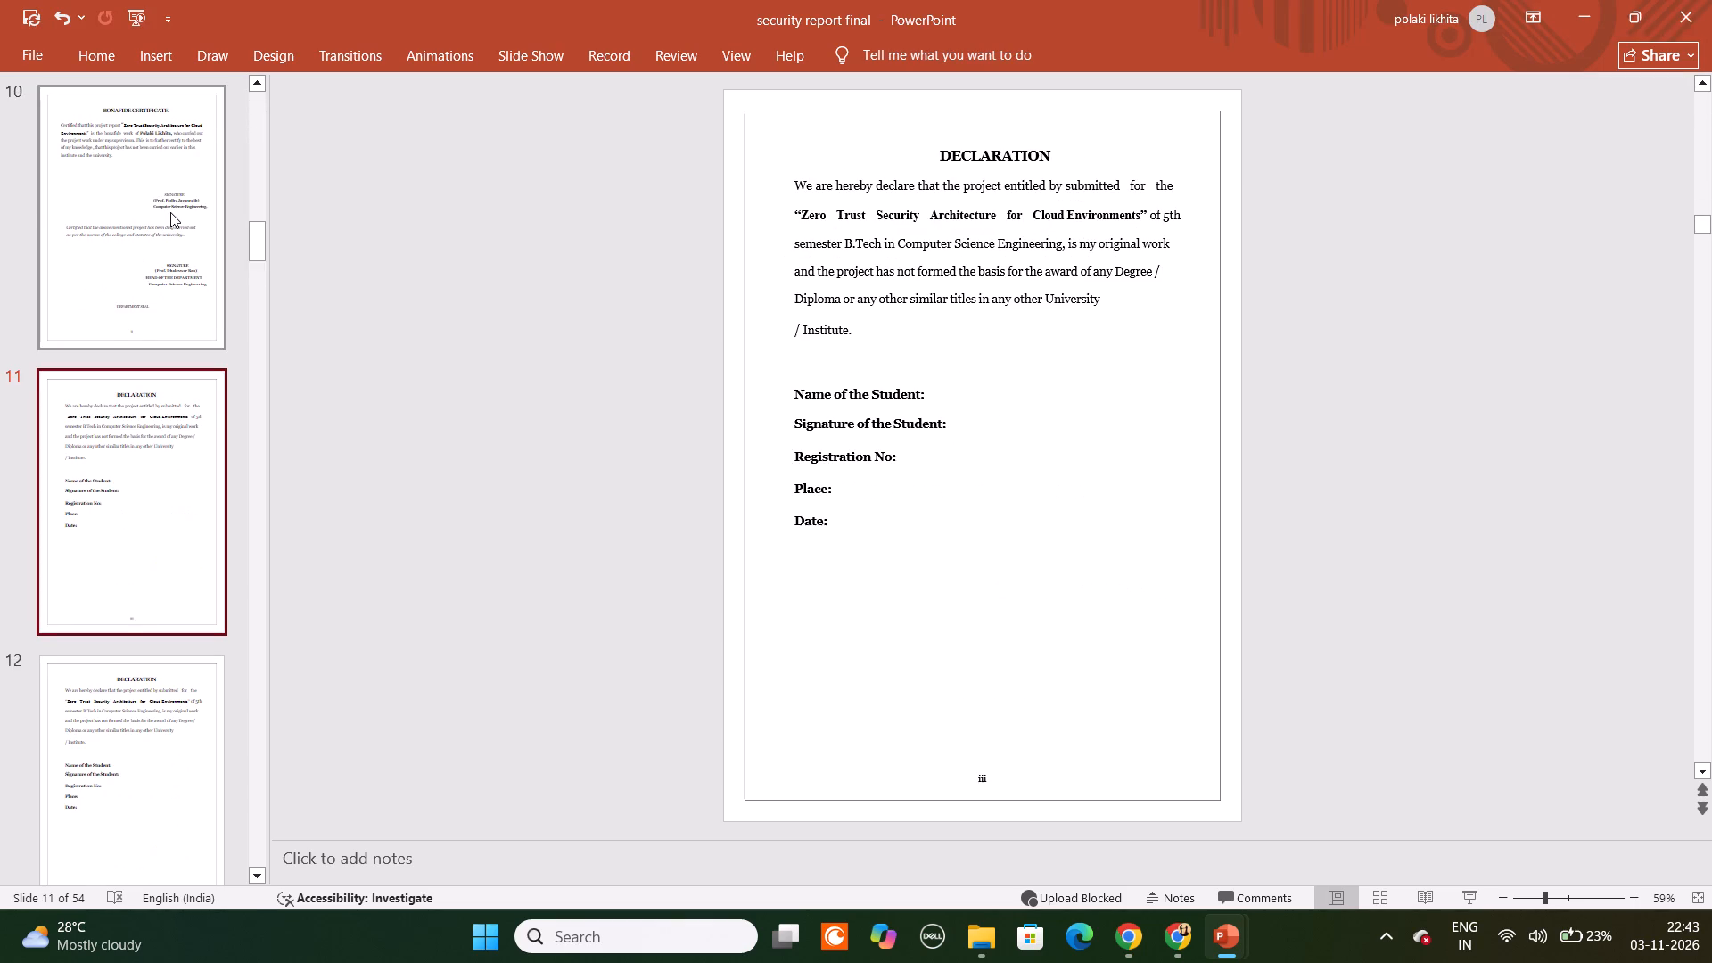
pyautogui.press('Down')
pyautogui.press('Down')
pyautogui.press('Down')
pyautogui.press('Down')
pyautogui.press('Down')
pyautogui.press('Down')
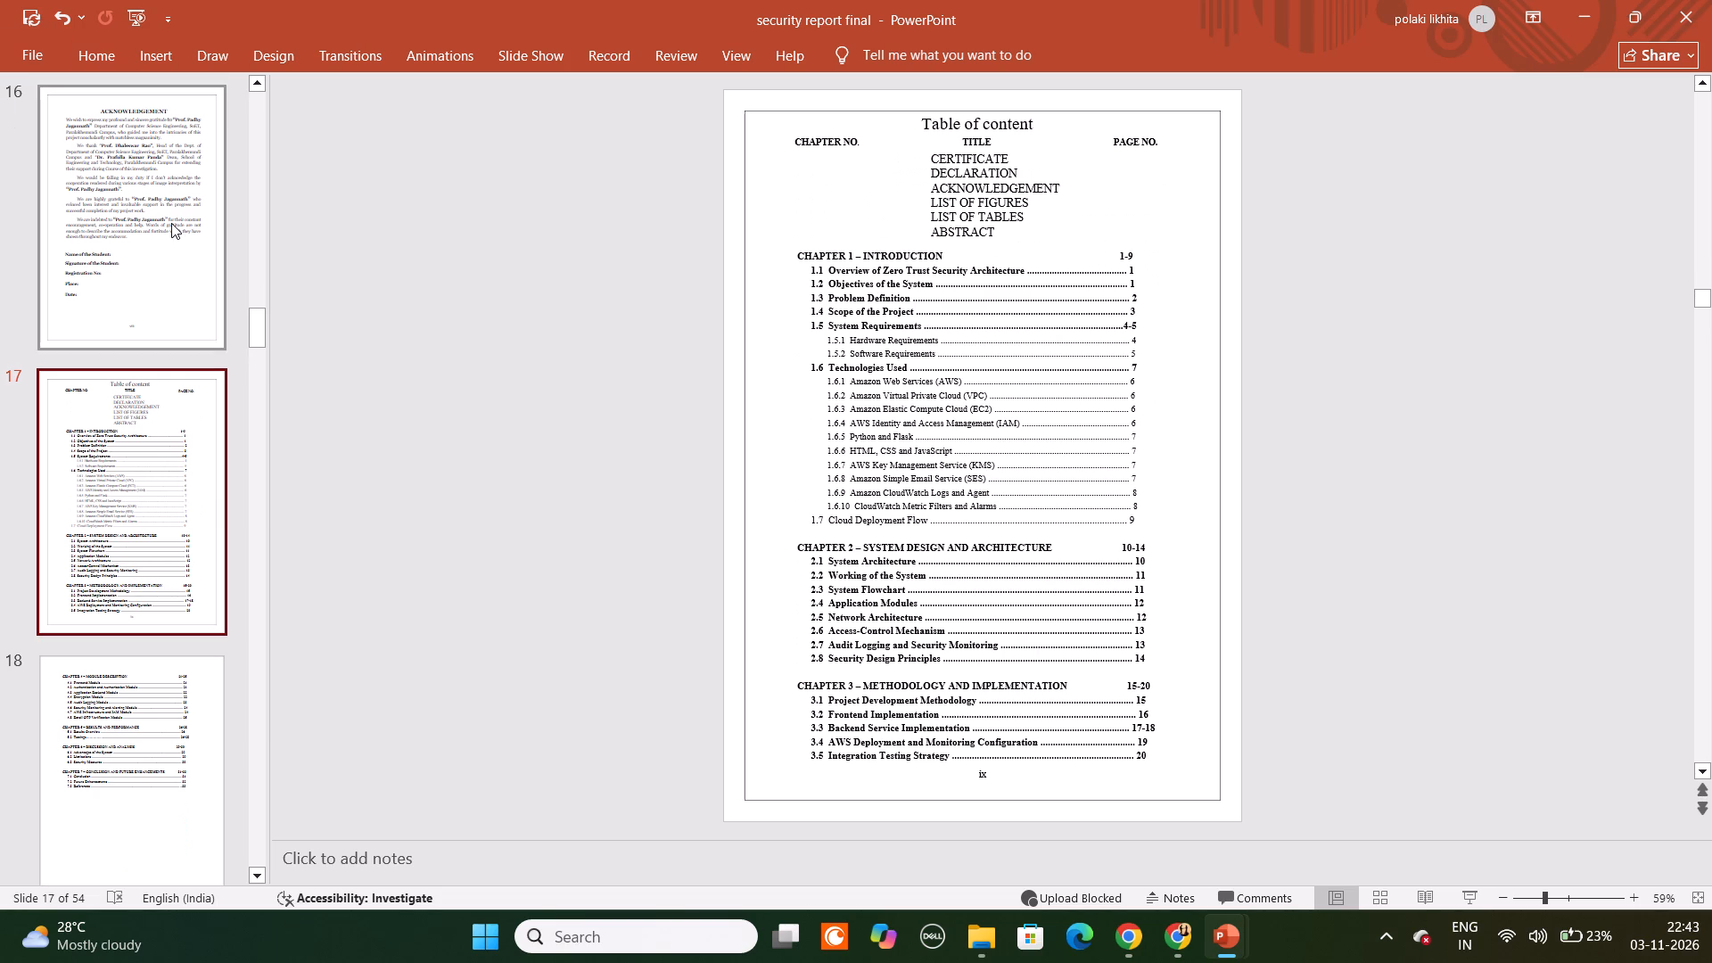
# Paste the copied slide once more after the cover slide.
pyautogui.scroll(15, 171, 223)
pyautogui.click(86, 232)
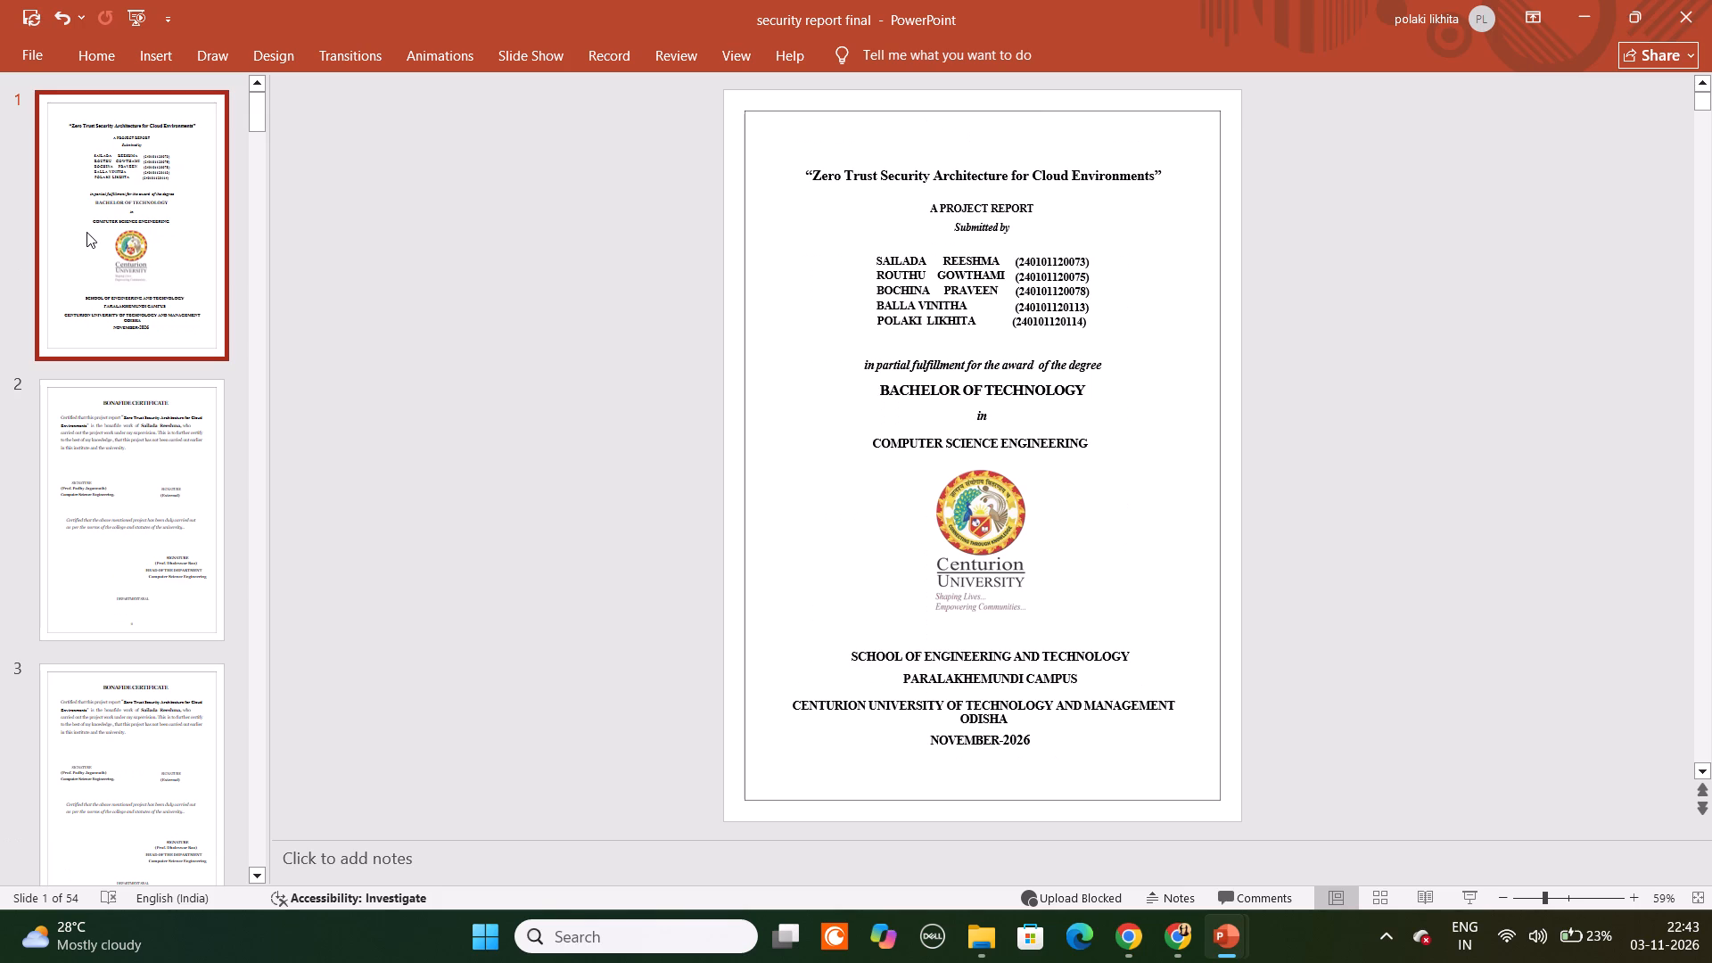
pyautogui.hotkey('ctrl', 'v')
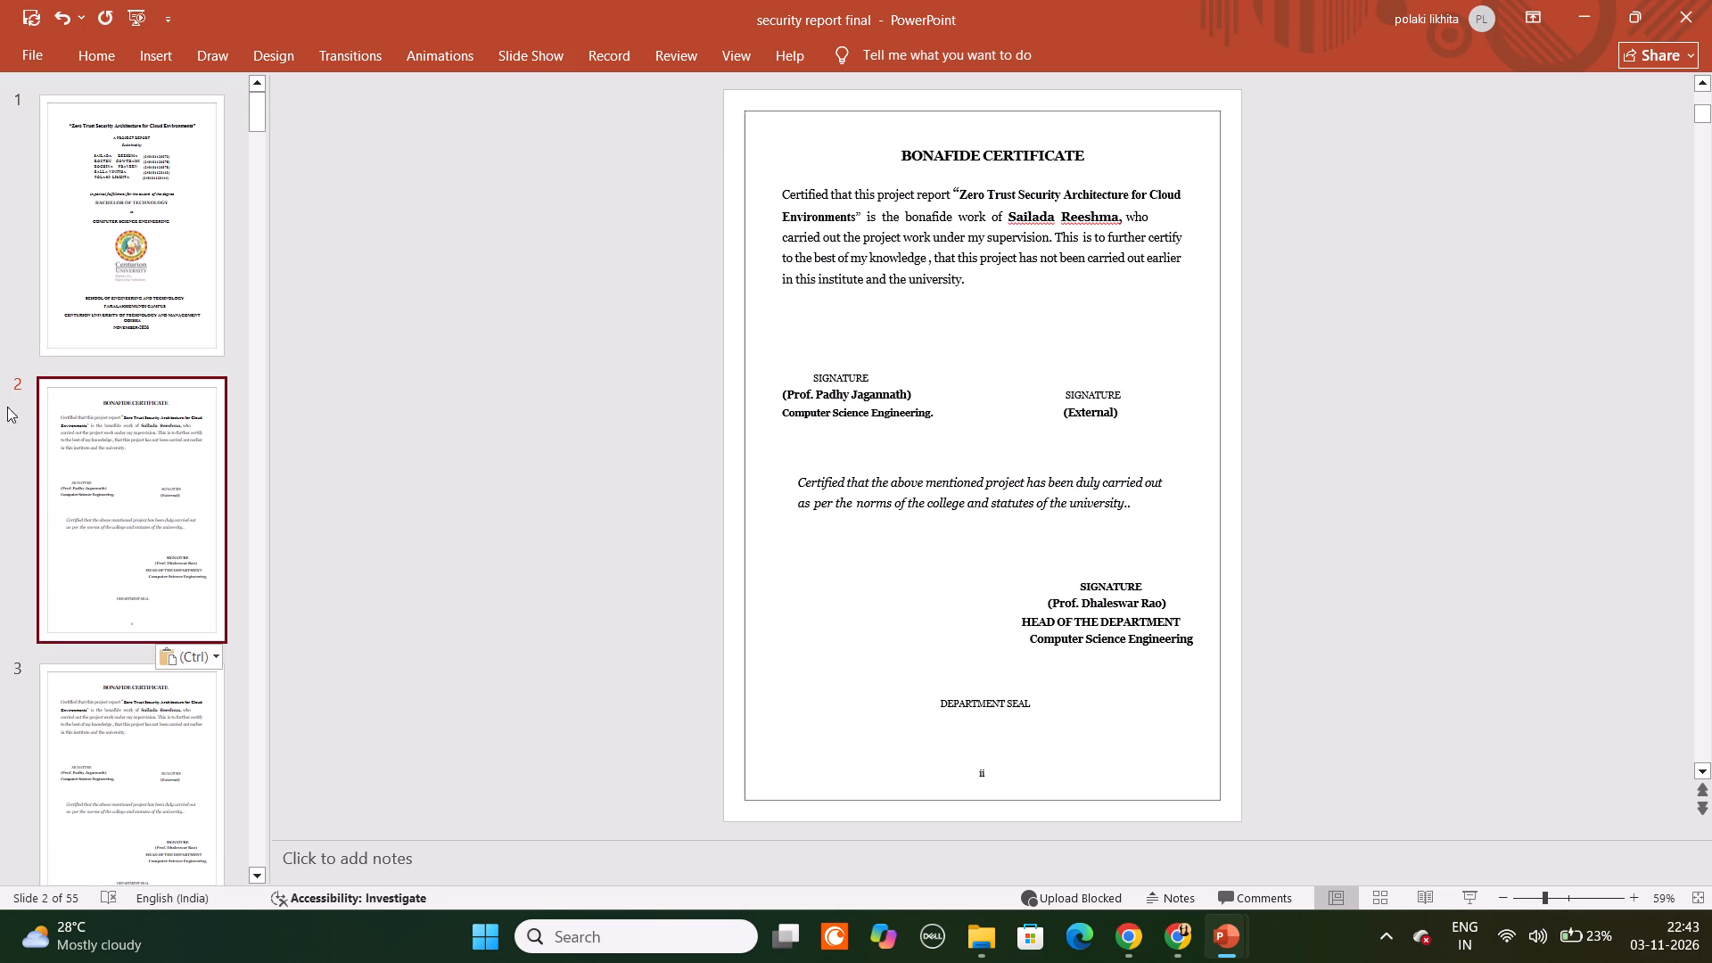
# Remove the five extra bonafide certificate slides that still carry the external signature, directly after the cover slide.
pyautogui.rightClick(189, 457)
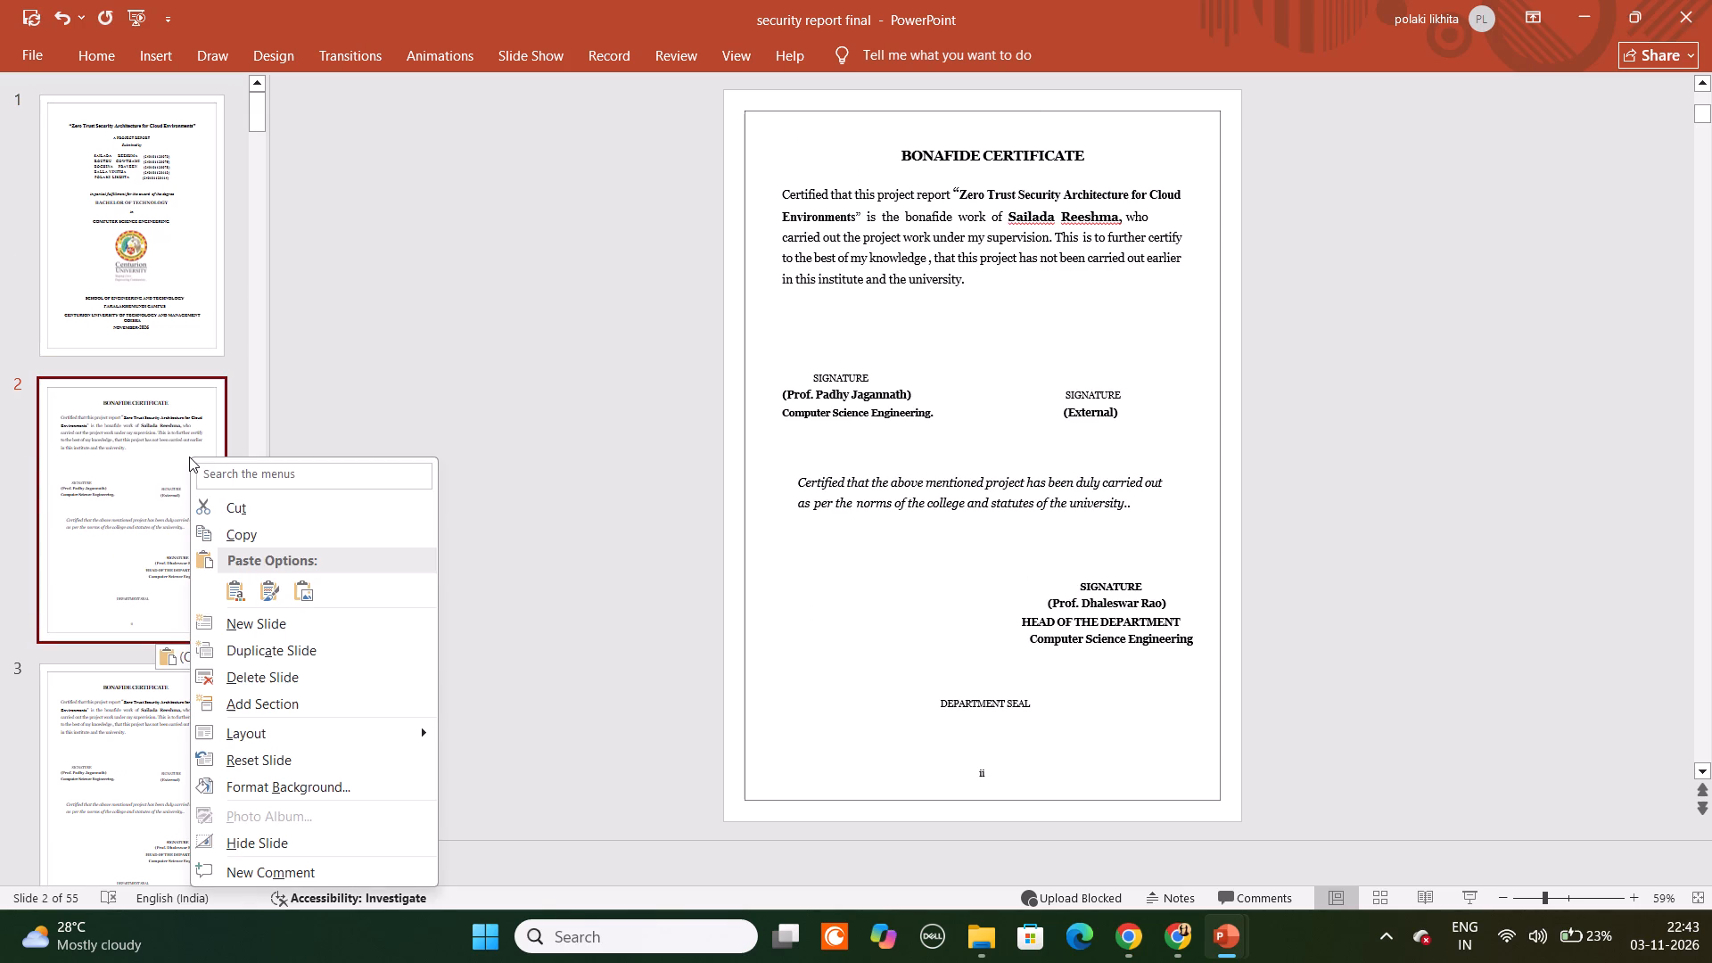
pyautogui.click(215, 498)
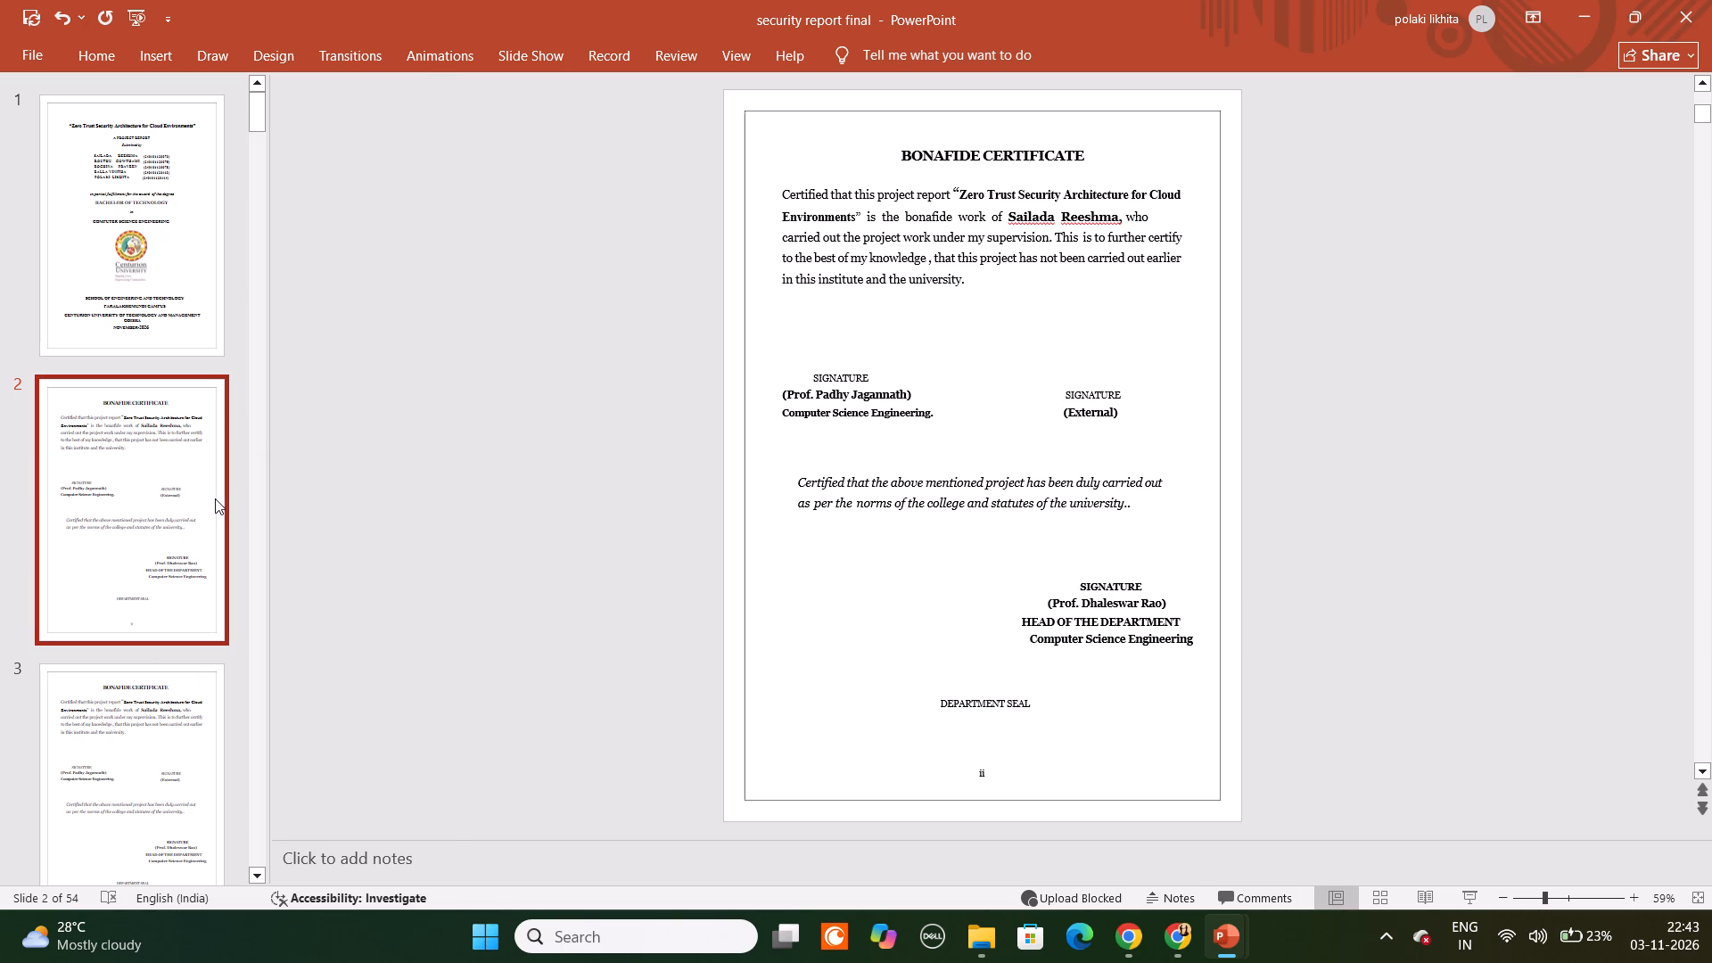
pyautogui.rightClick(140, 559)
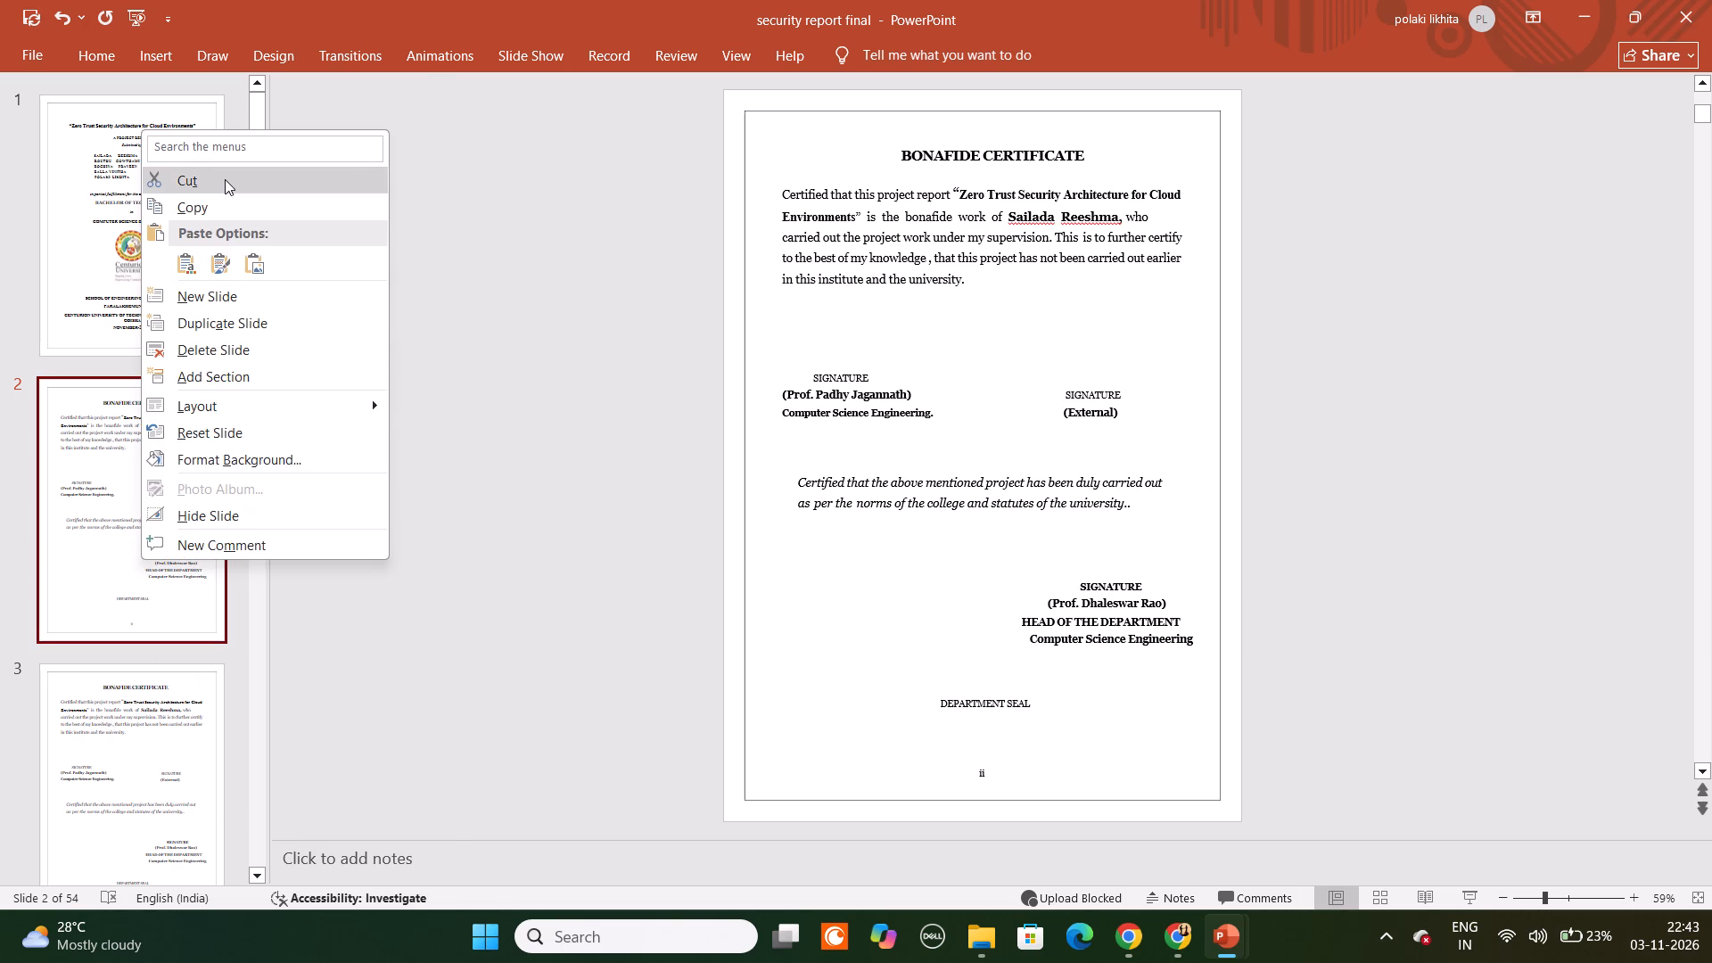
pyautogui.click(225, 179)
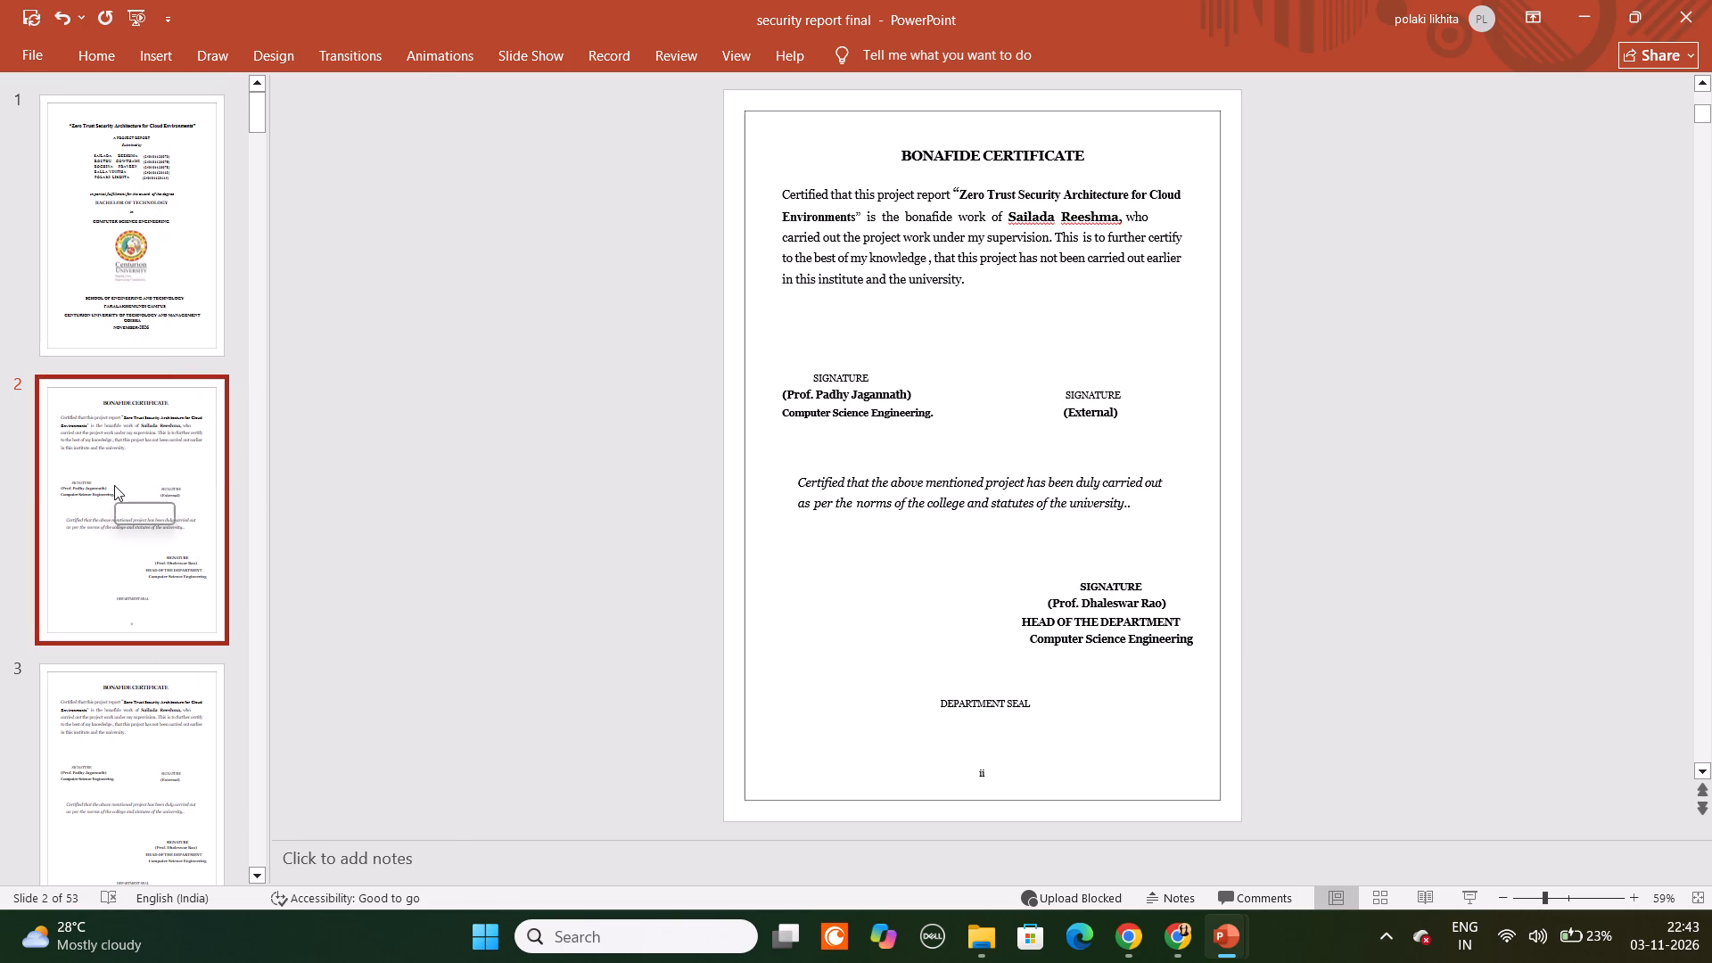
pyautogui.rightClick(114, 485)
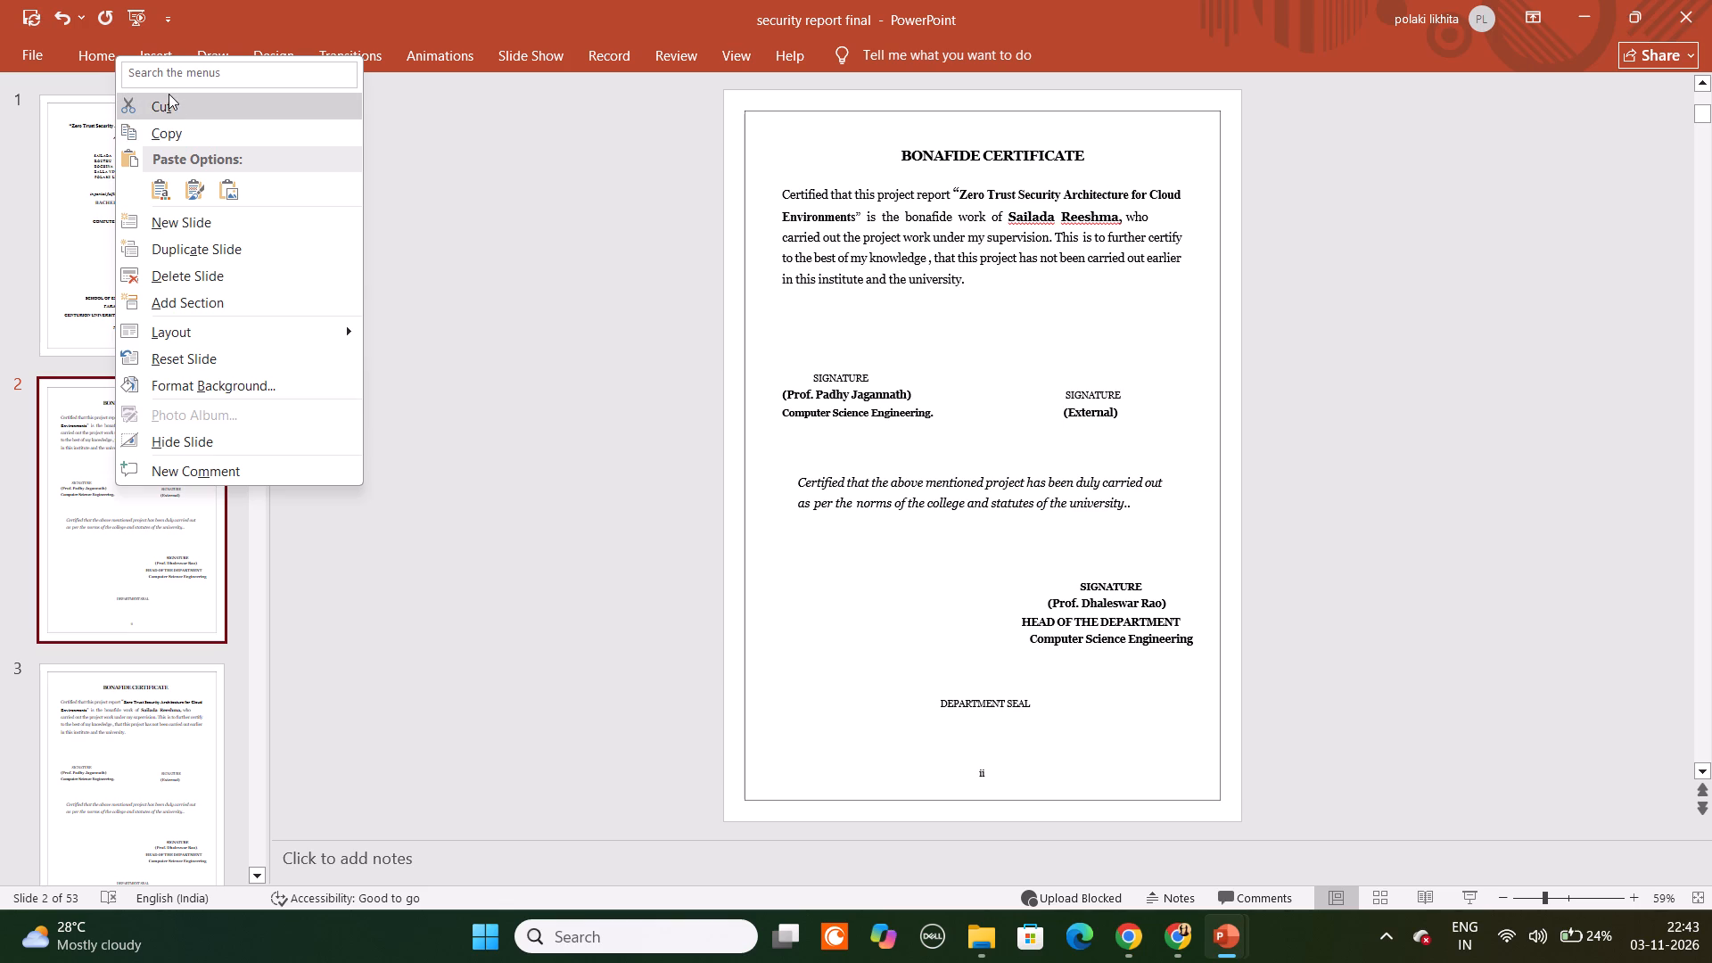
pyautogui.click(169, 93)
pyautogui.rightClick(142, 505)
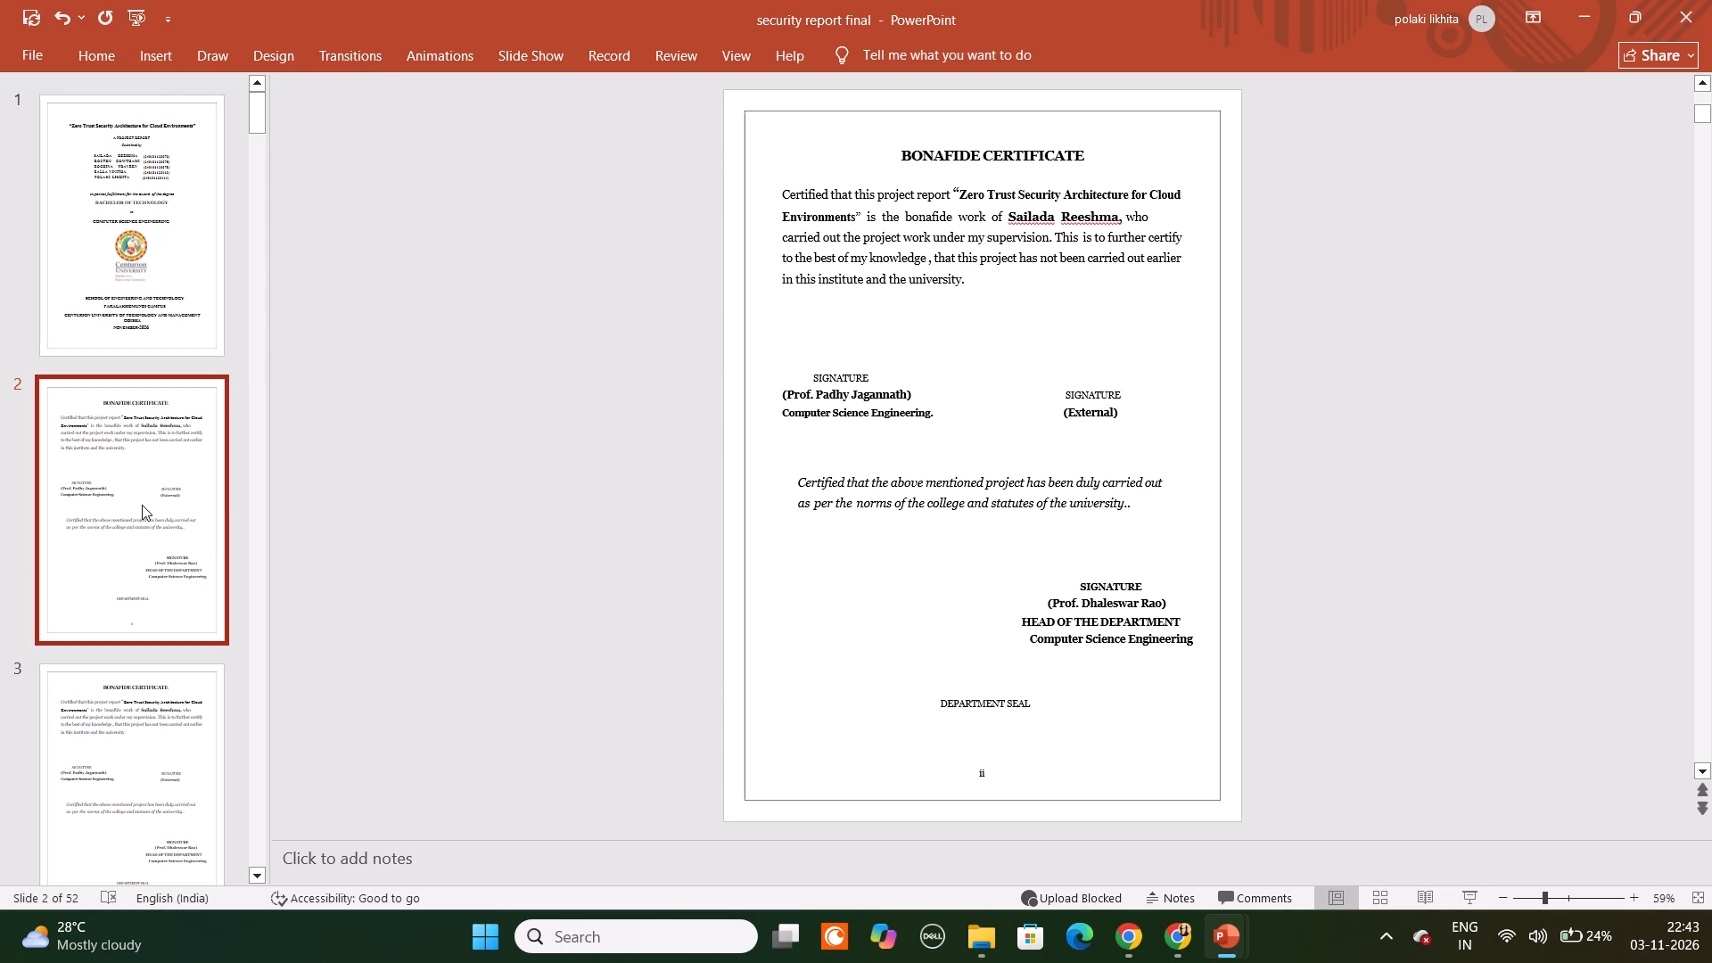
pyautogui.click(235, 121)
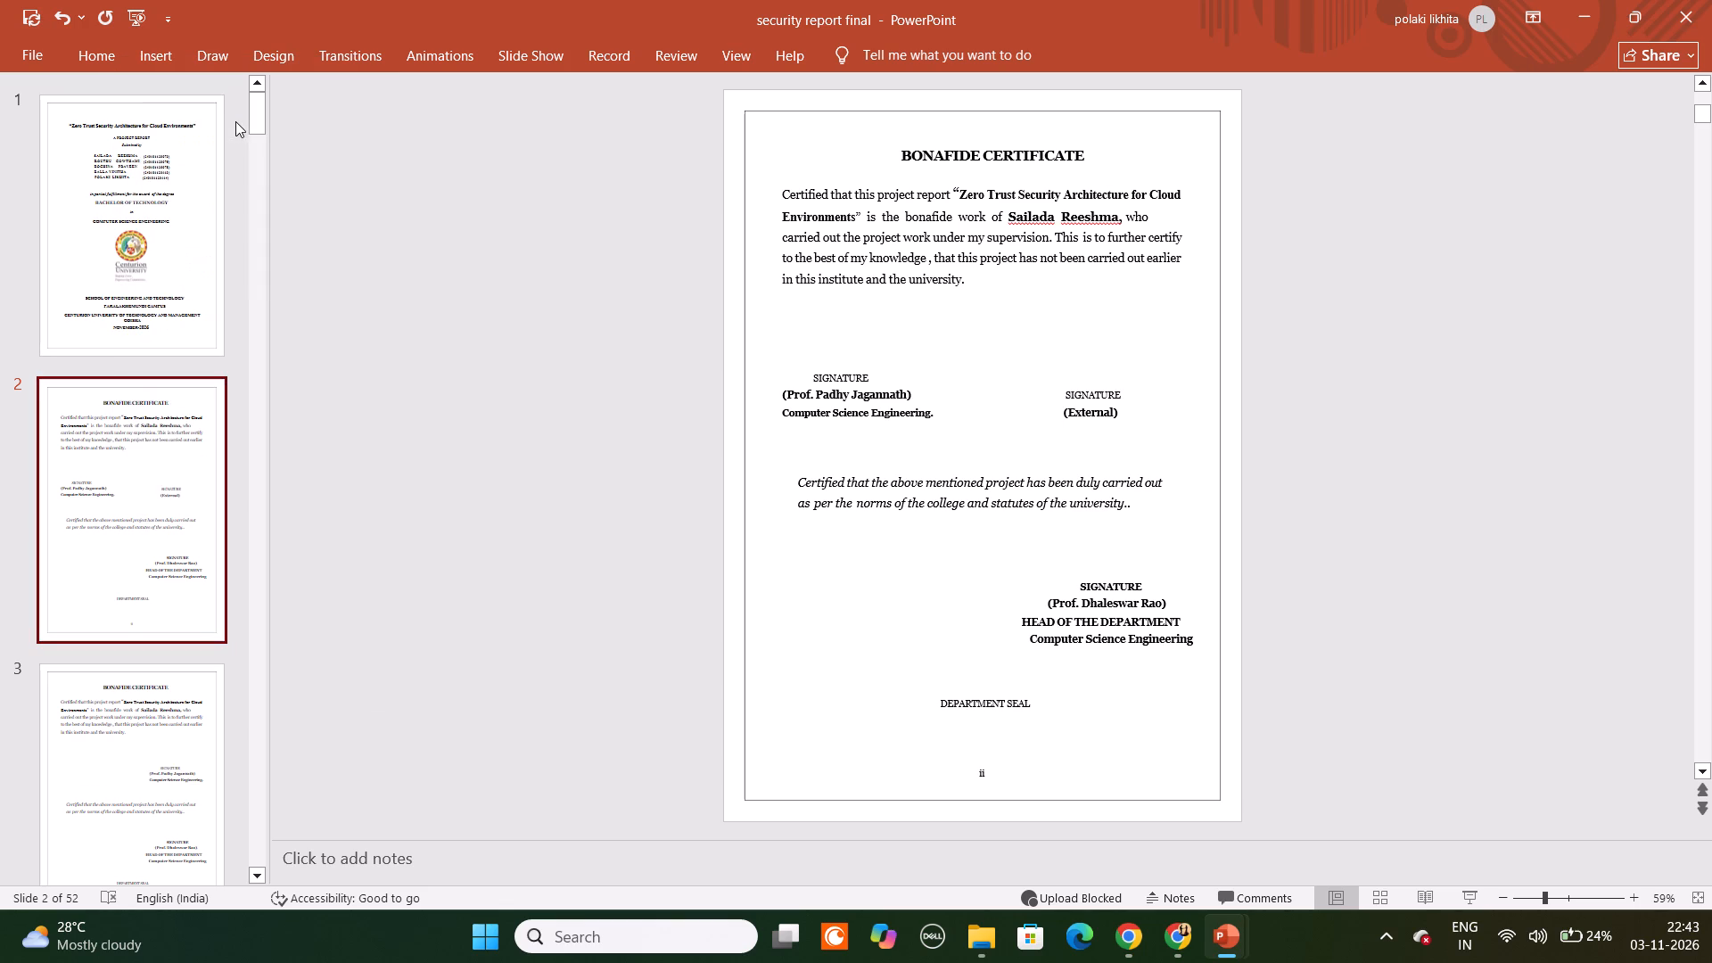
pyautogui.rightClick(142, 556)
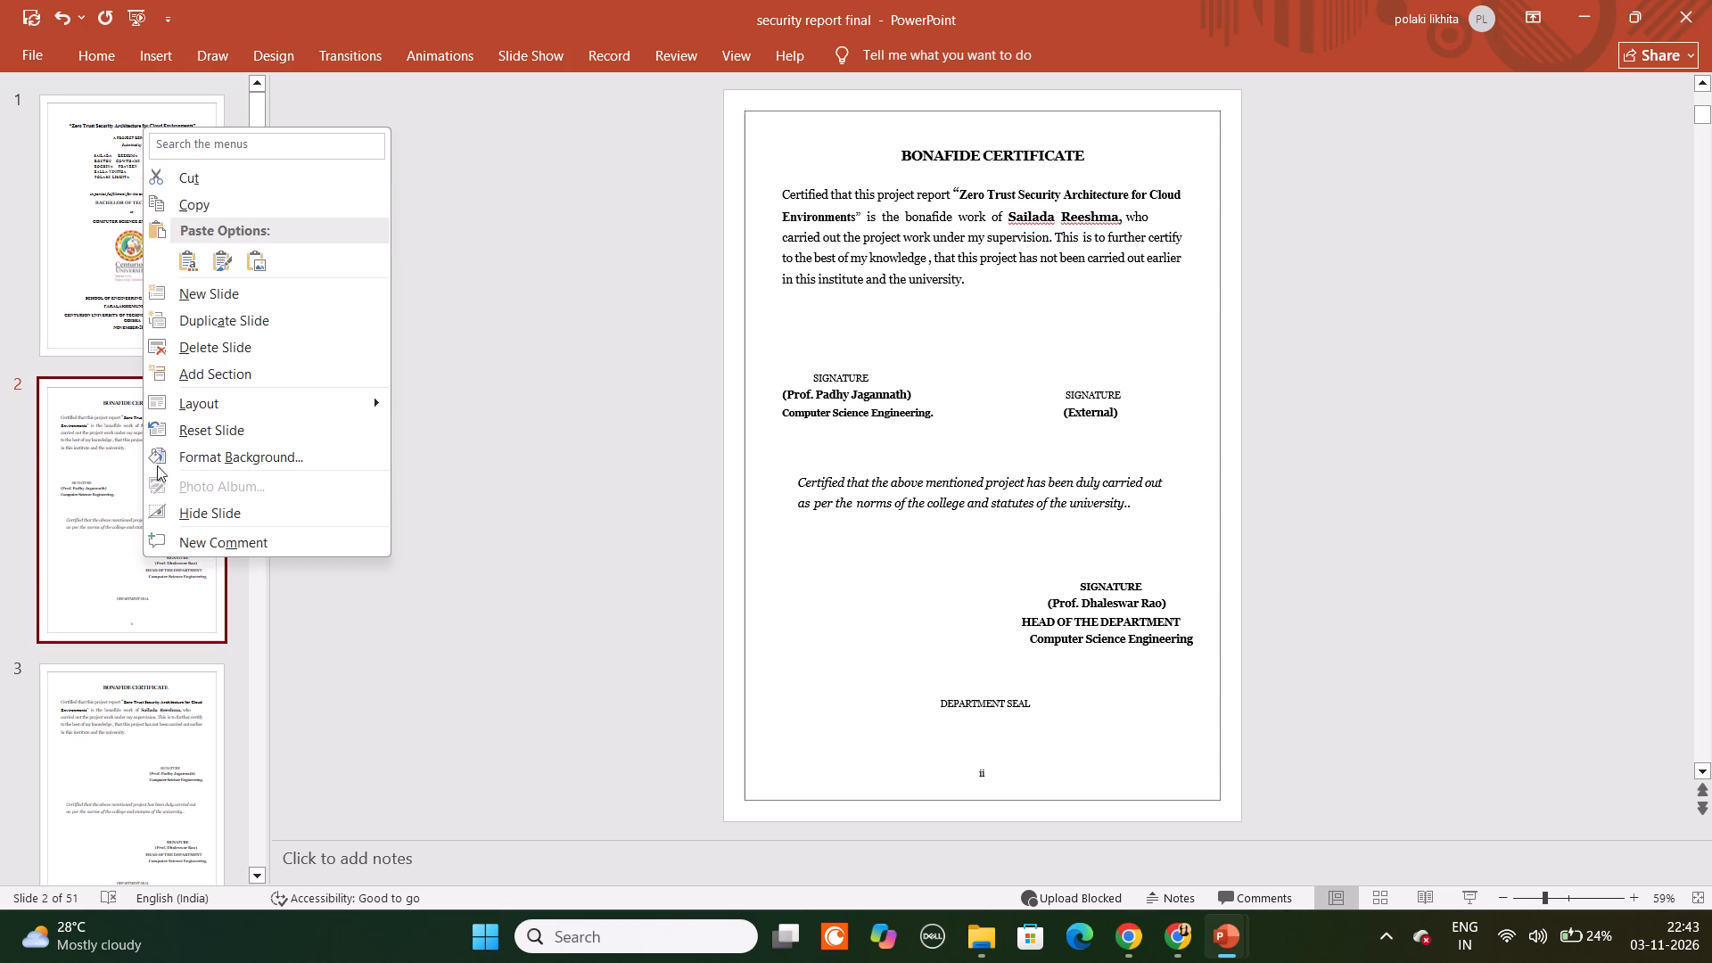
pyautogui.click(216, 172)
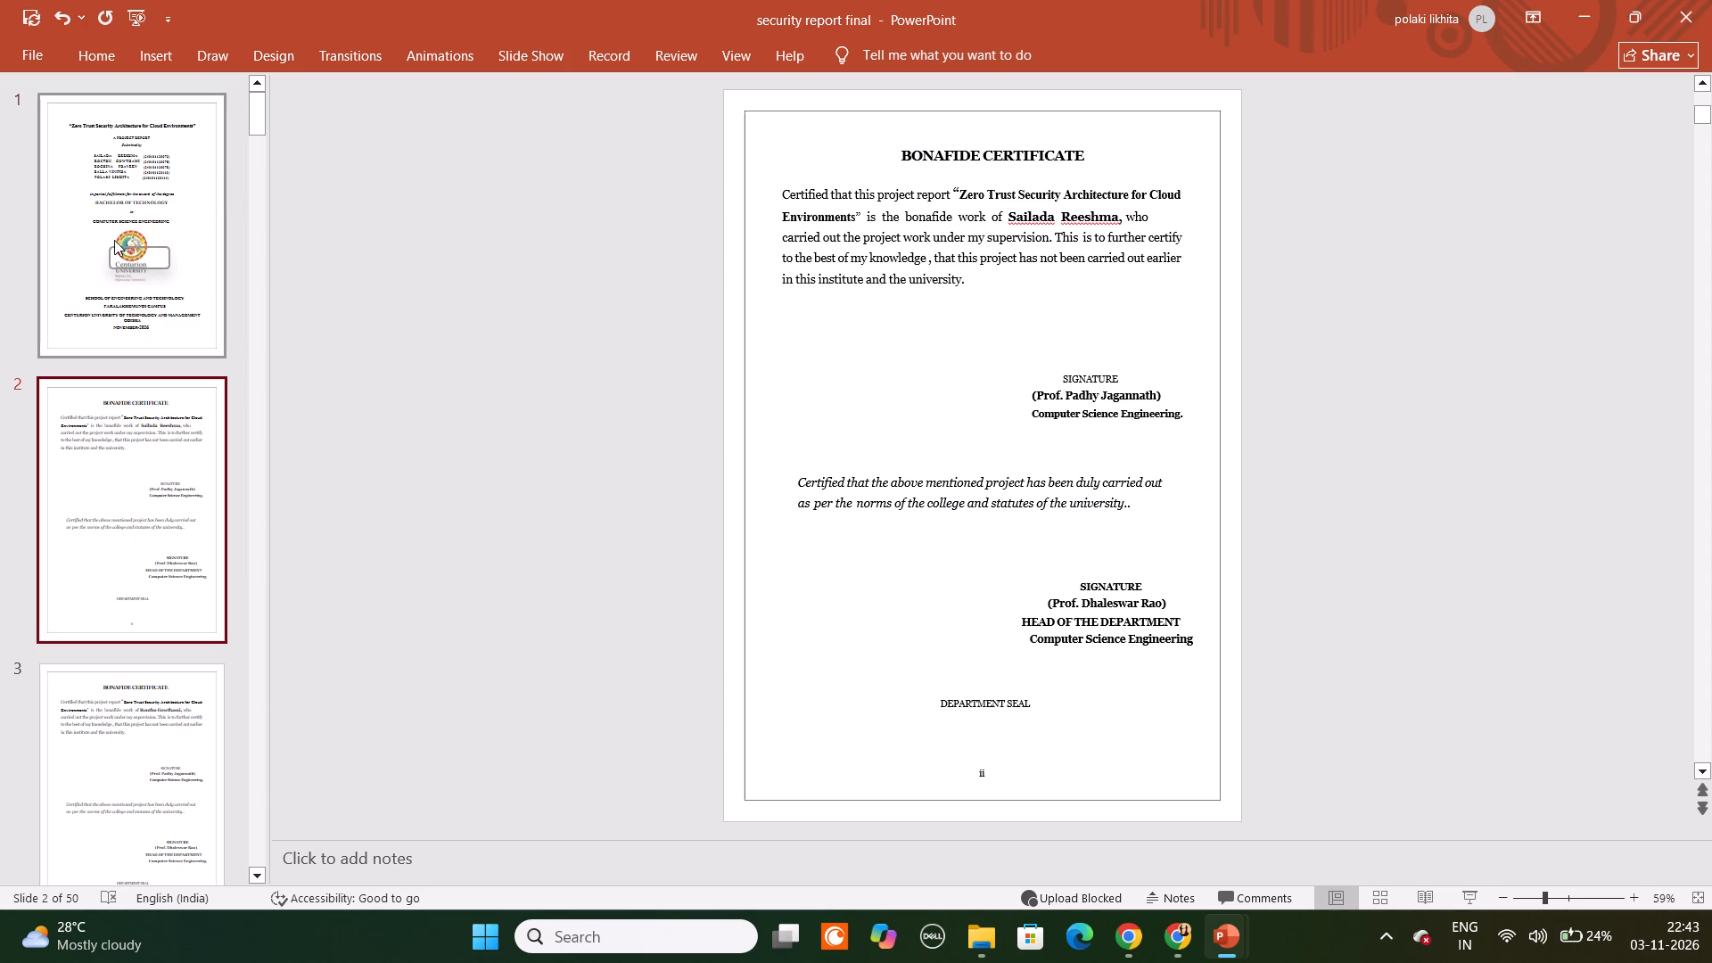
# Copy the cover slide and paste four copies of it directly after slide 1.
pyautogui.click(114, 240)
pyautogui.rightClick(159, 243)
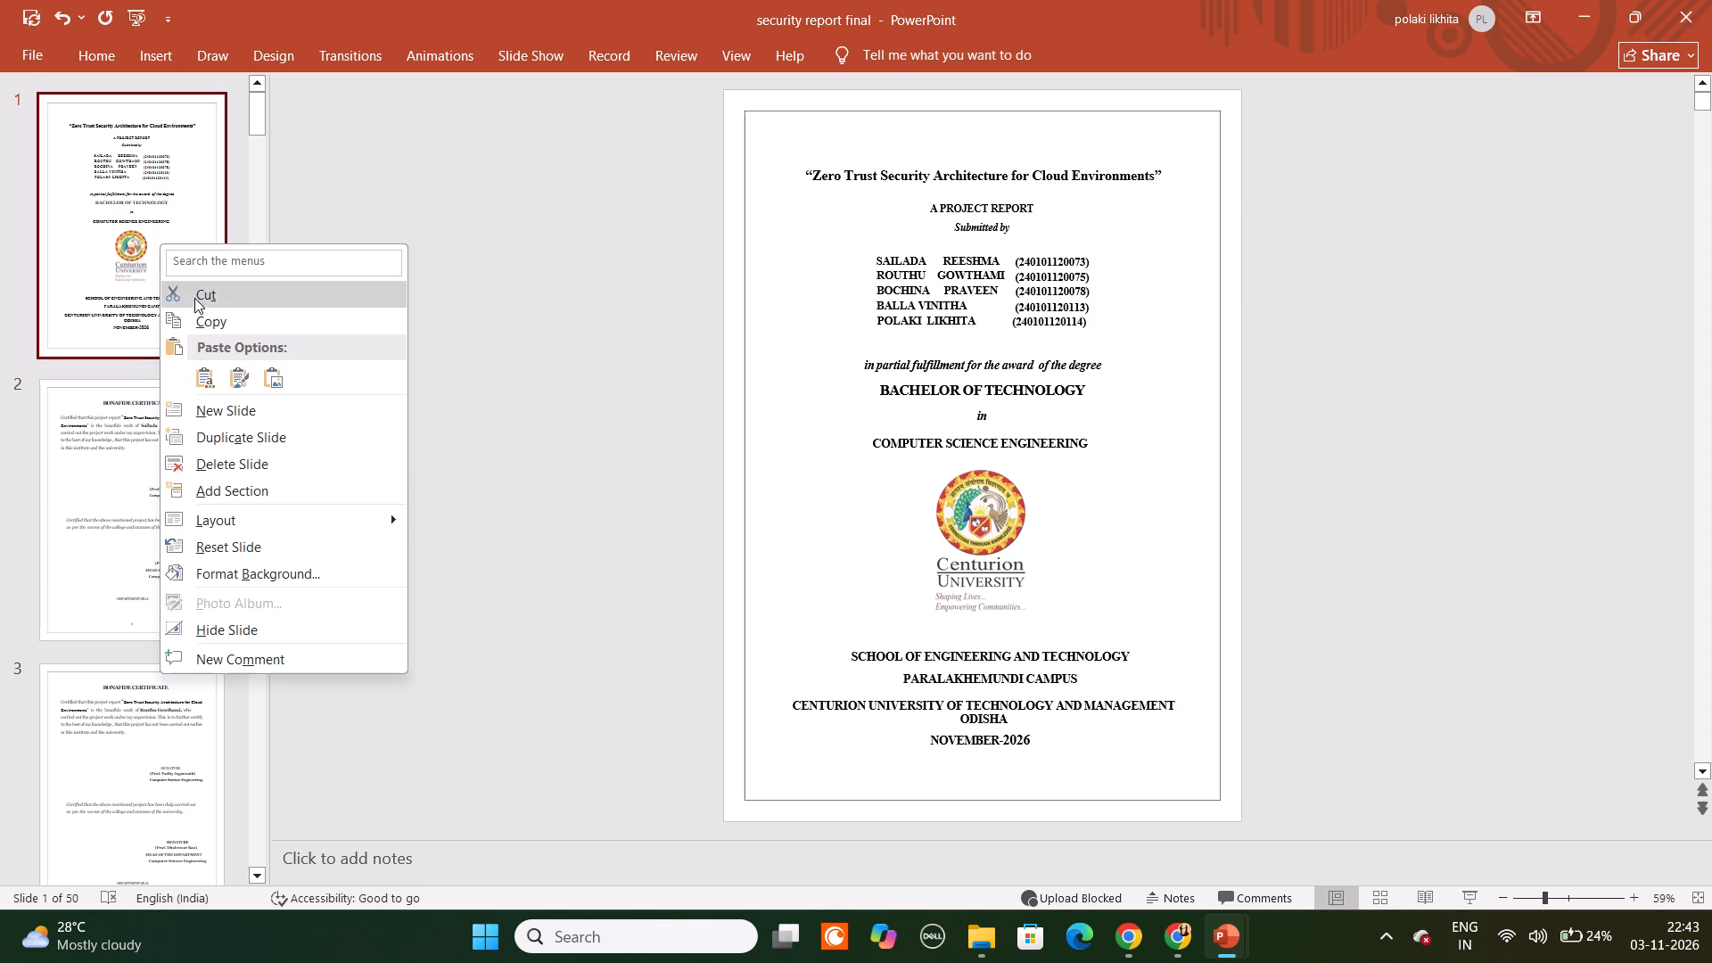
pyautogui.click(207, 325)
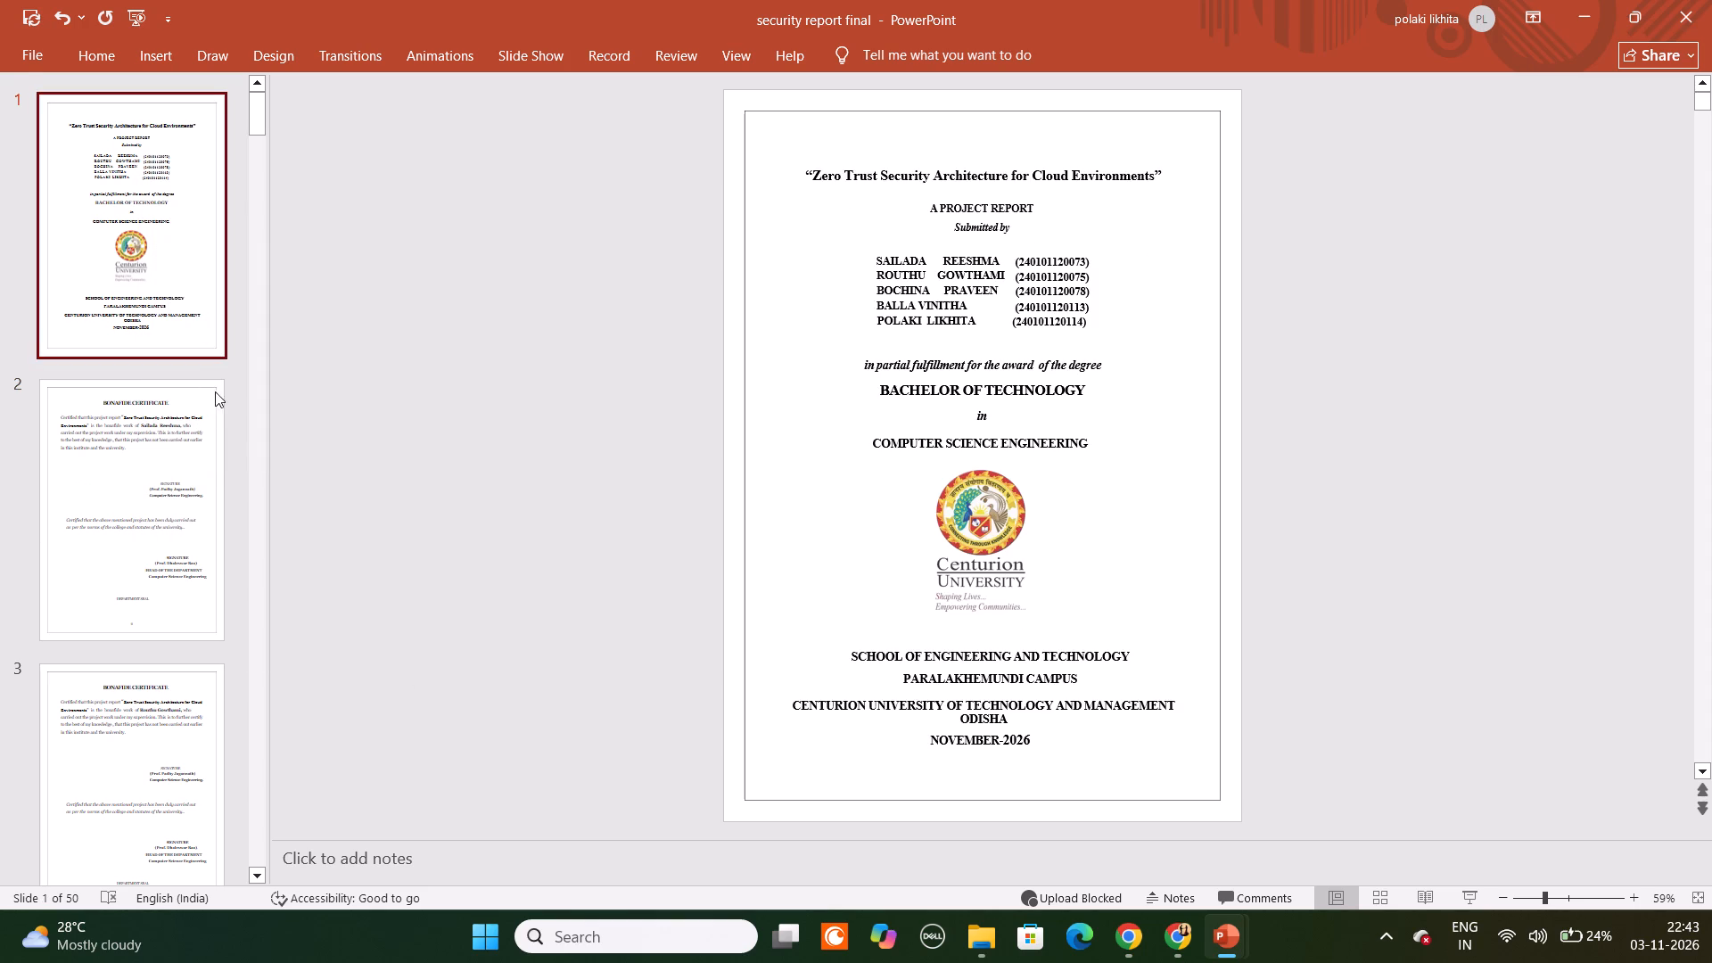
pyautogui.hotkey('ctrl', 'v')
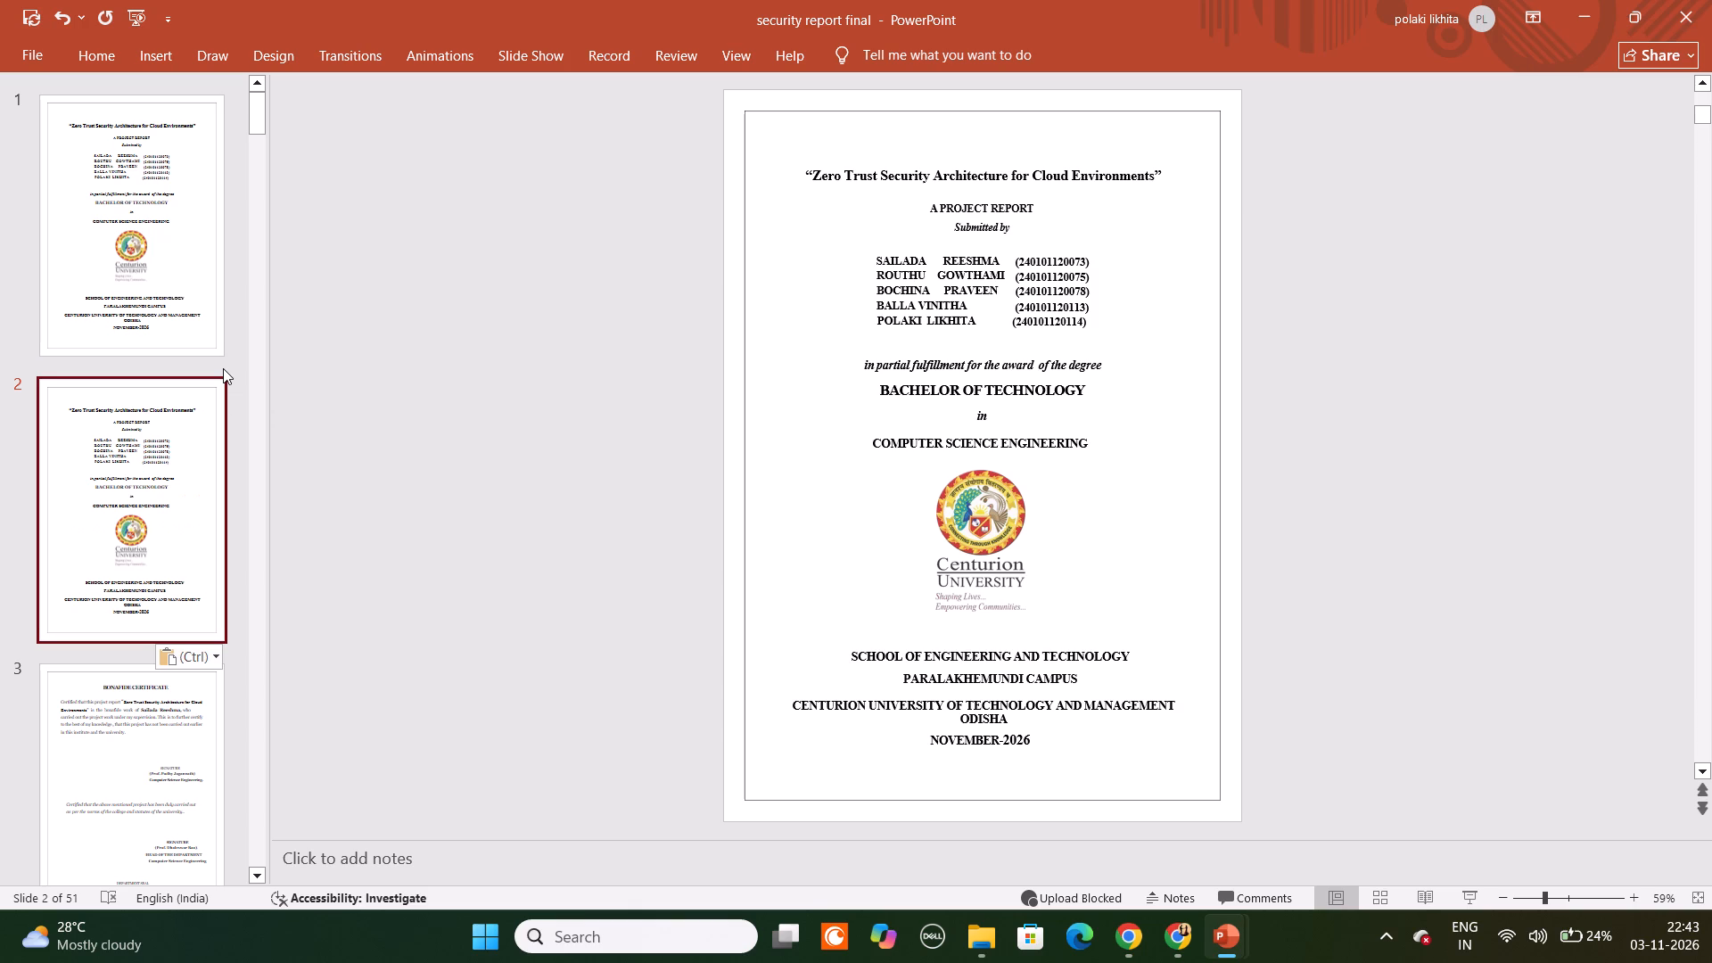
pyautogui.hotkey('ctrl', 'v')
pyautogui.hotkey('ctrl', 'v')
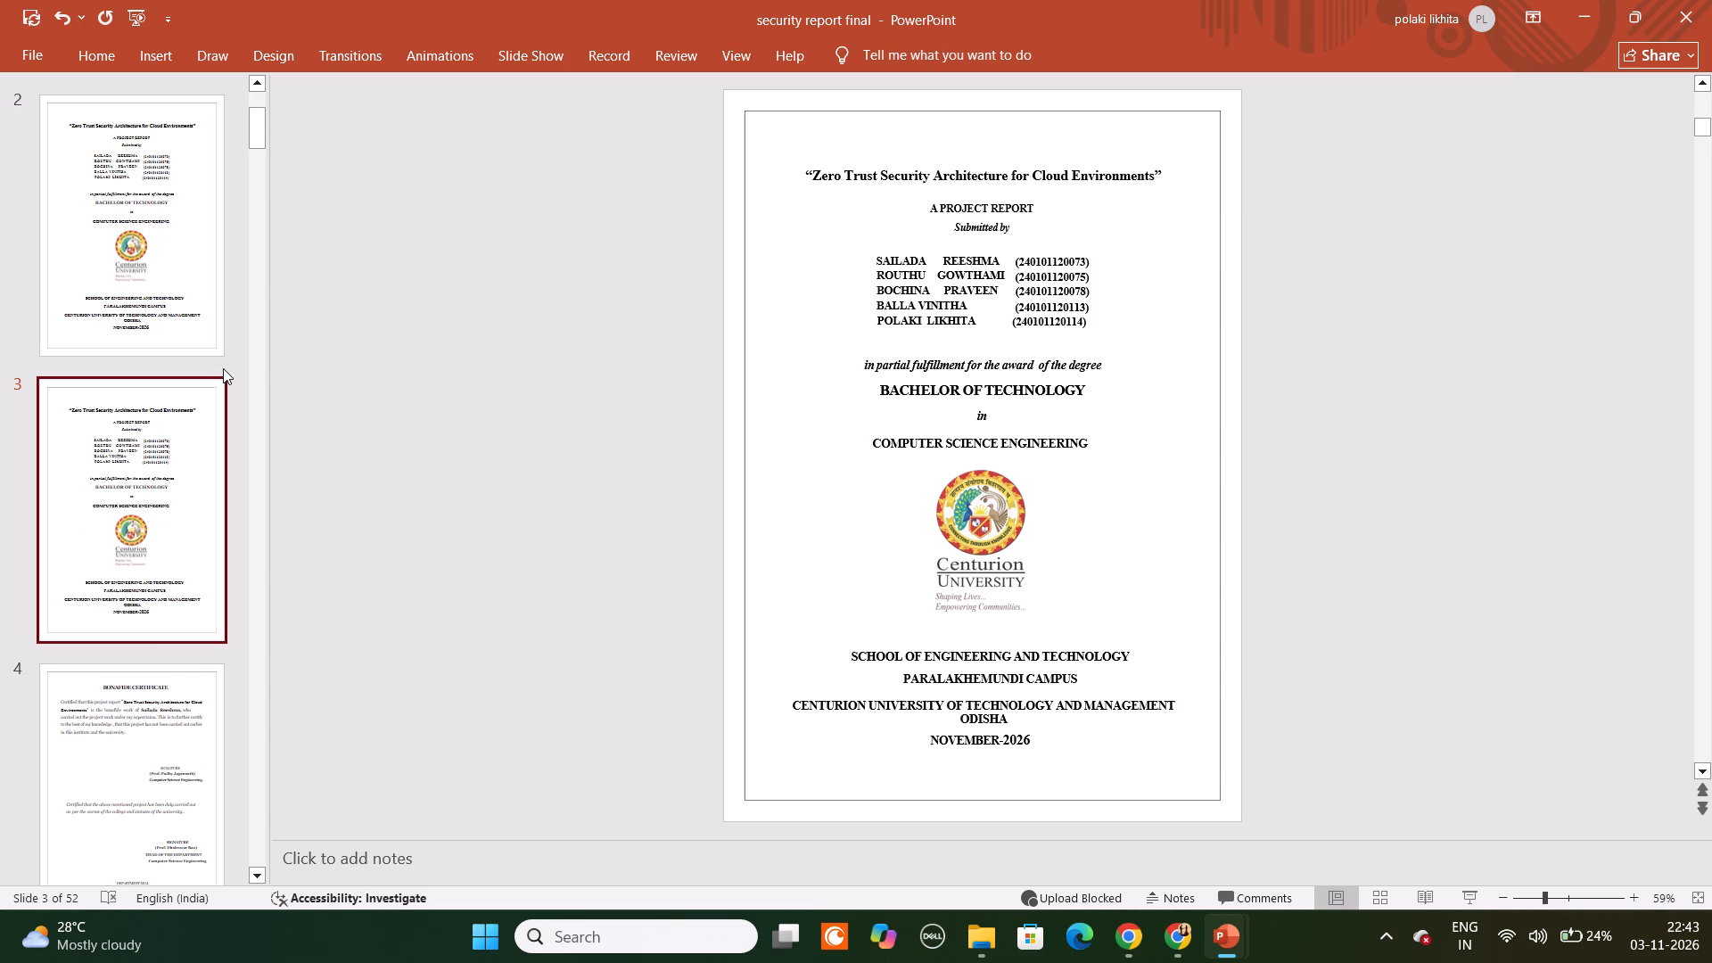
pyautogui.hotkey('ctrl', 'v')
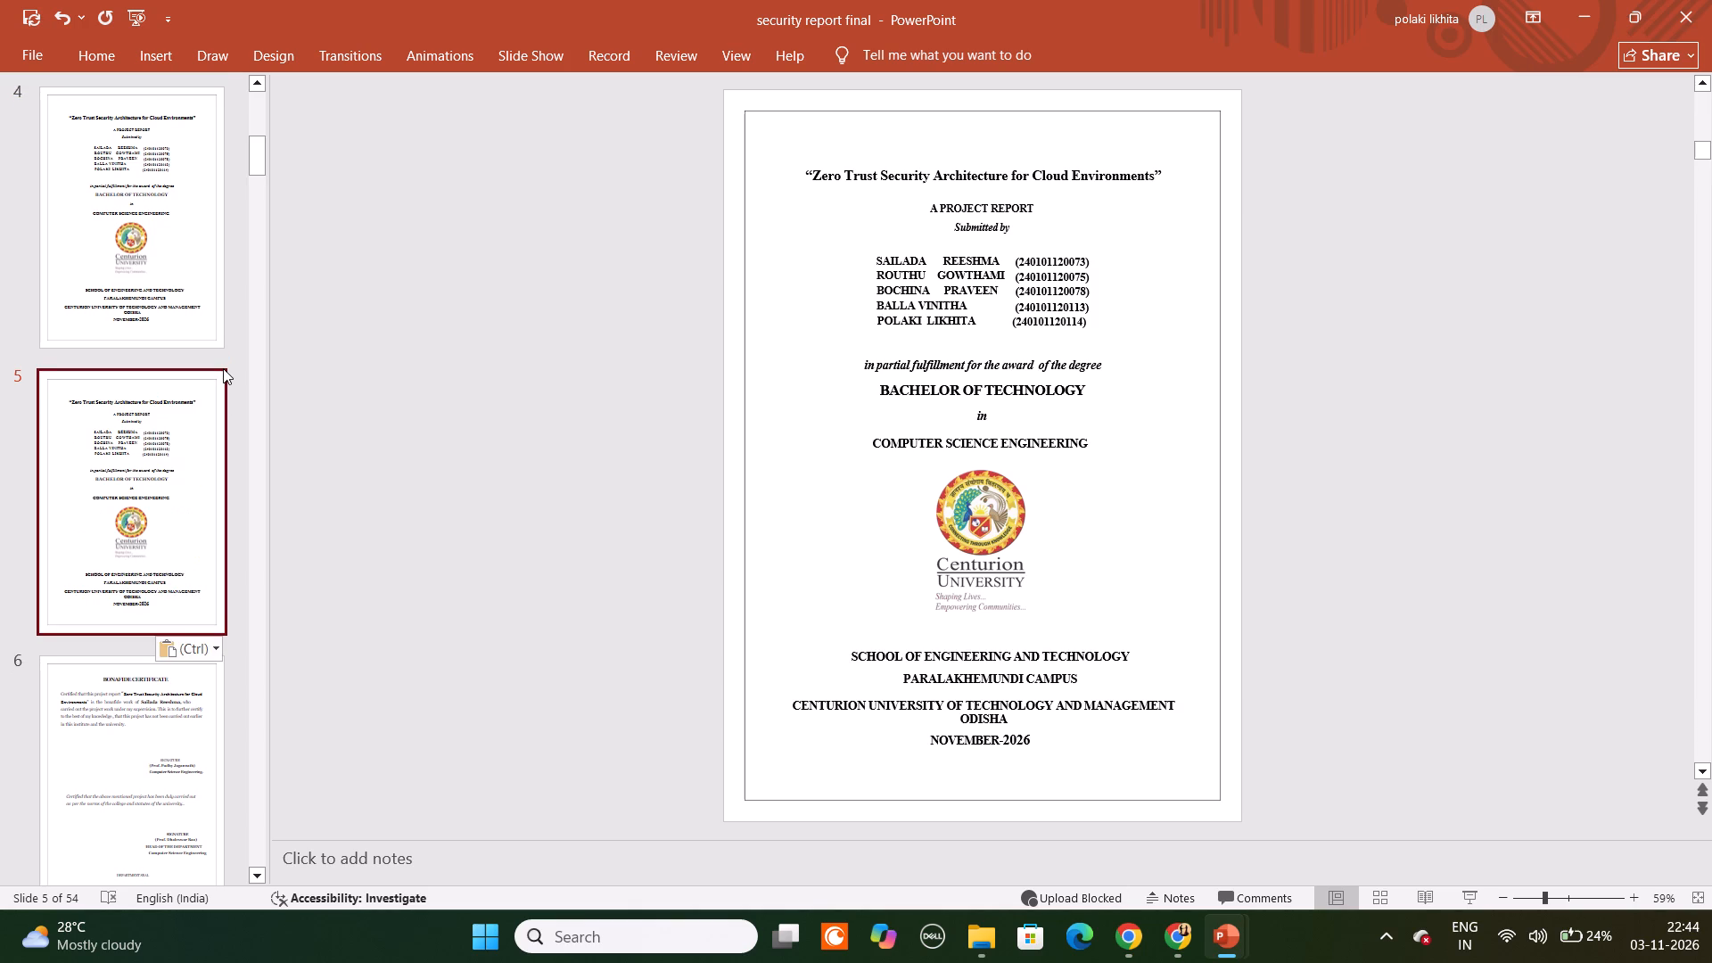
# On slide 2's cover copy, add the second student's surname as a new first line in the surname text box.
pyautogui.press('Up')
pyautogui.press('Up')
pyautogui.press('Up')
pyautogui.press('Up')
pyautogui.press('Up')
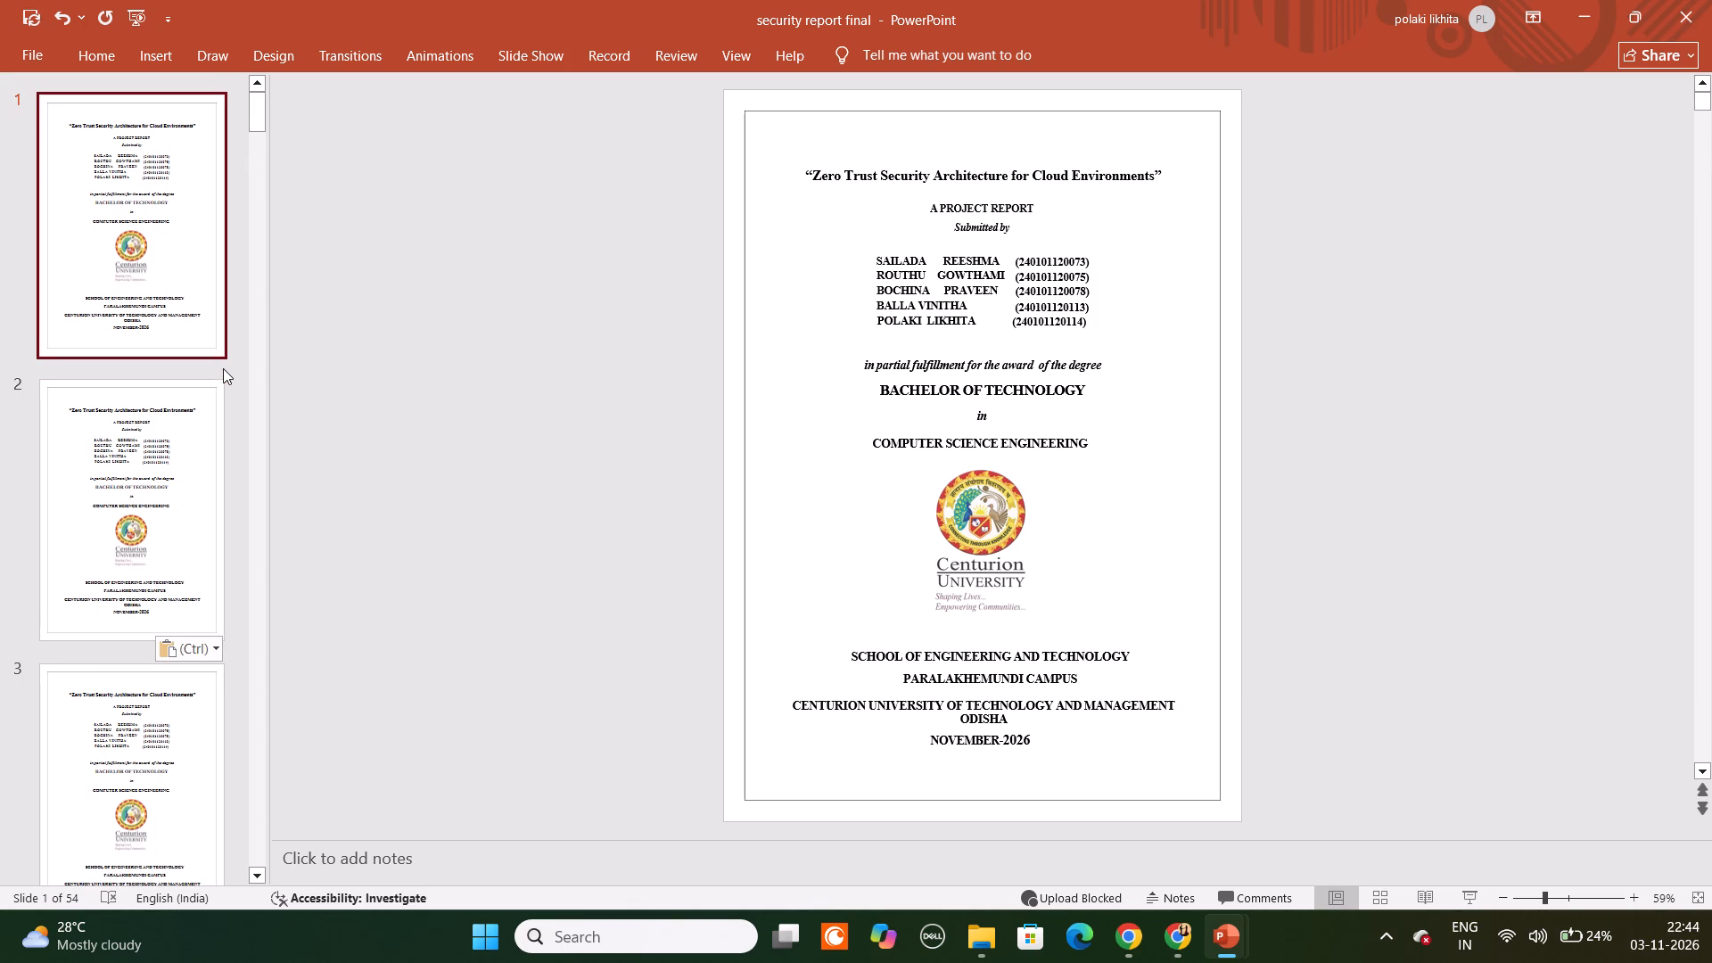
pyautogui.press('Down')
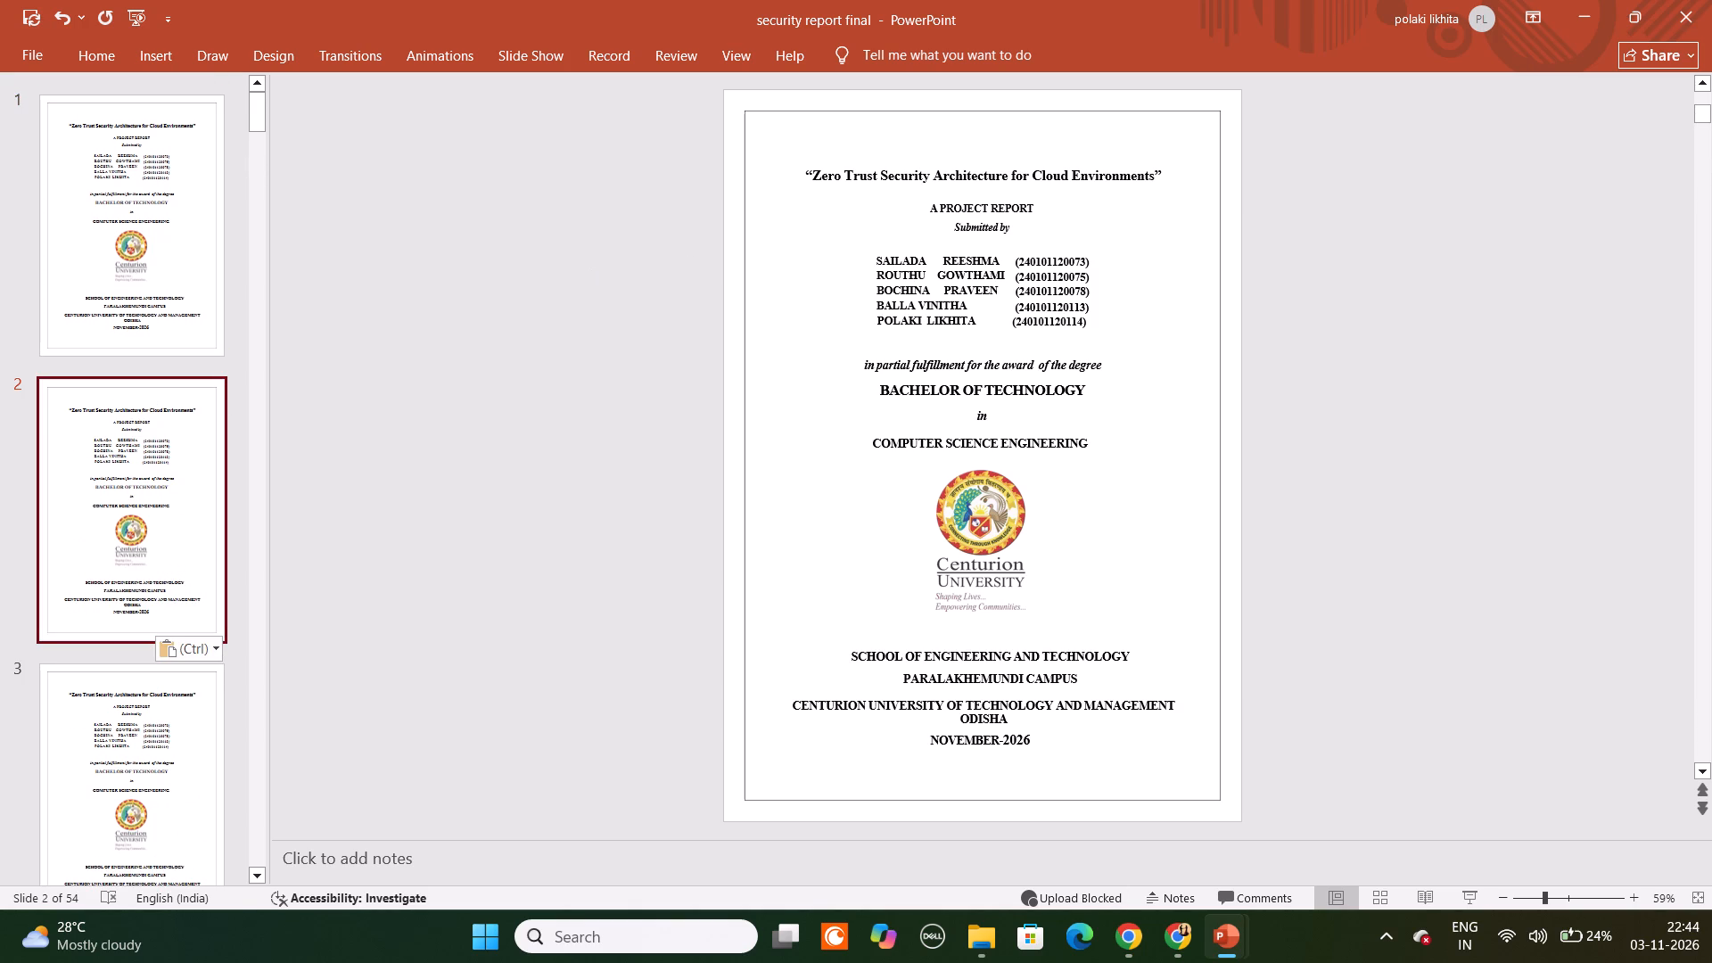
pyautogui.click(929, 257)
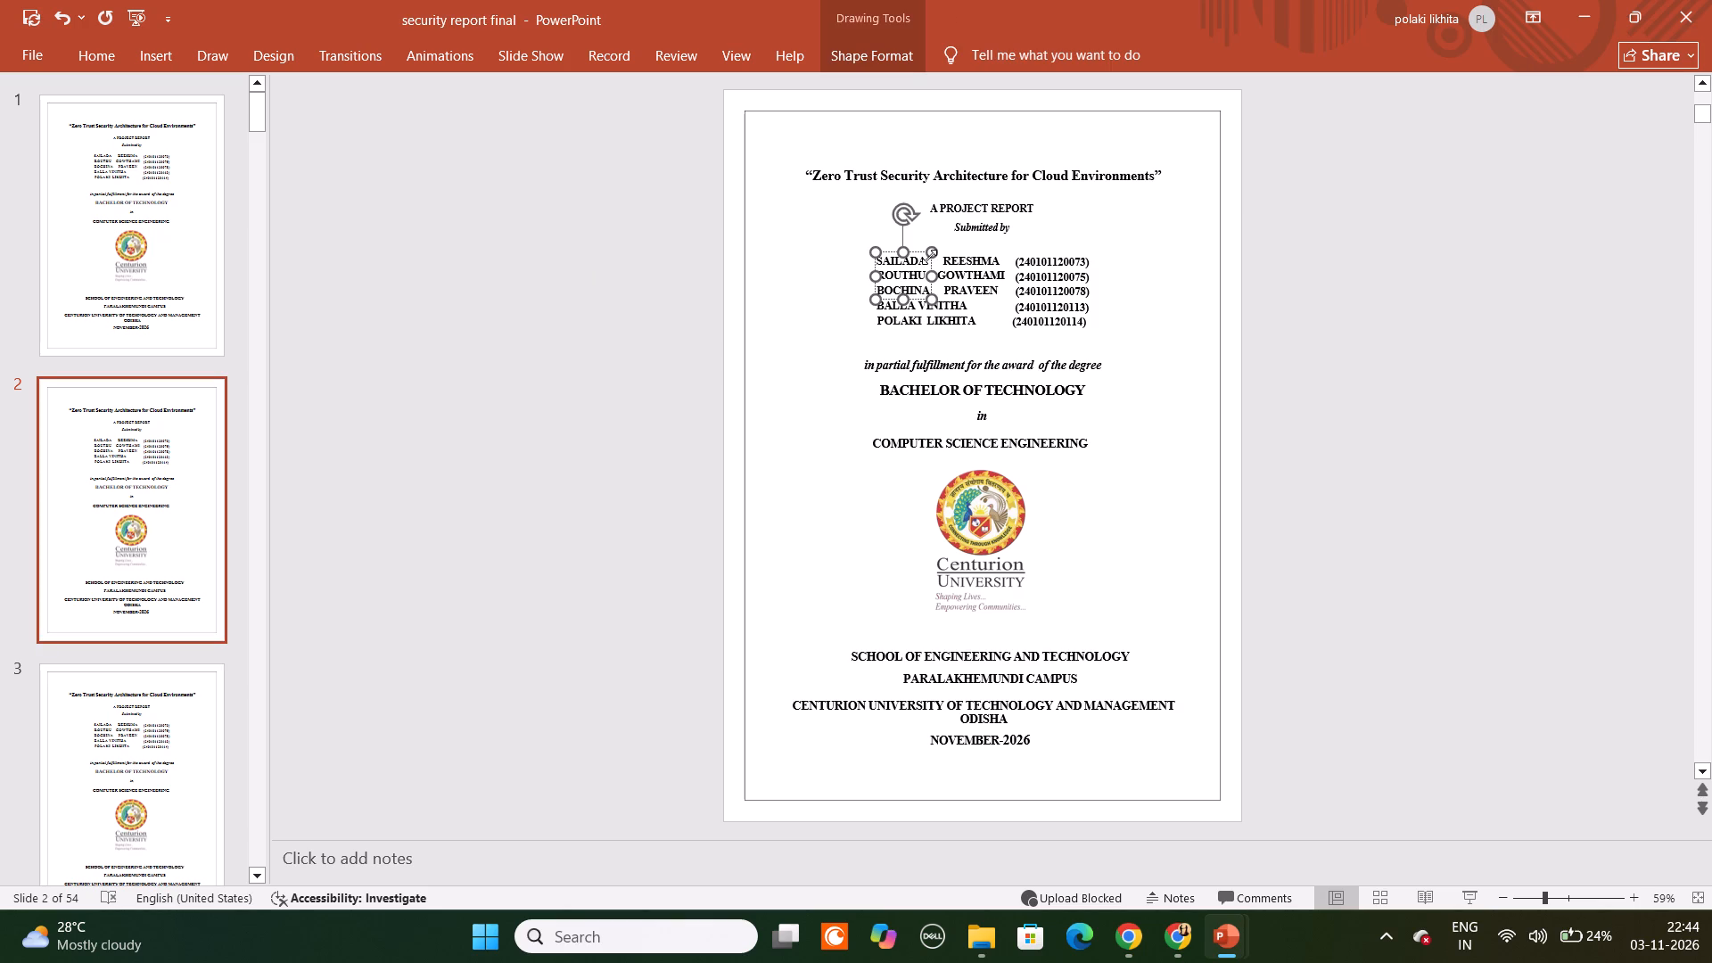
pyautogui.press('Left')
pyautogui.press('Left')
pyautogui.press('Left')
pyautogui.press('Left')
pyautogui.press('Left')
pyautogui.press('Left')
pyautogui.press('Left')
pyautogui.press('Left')
pyautogui.press('Left')
pyautogui.press('Return')
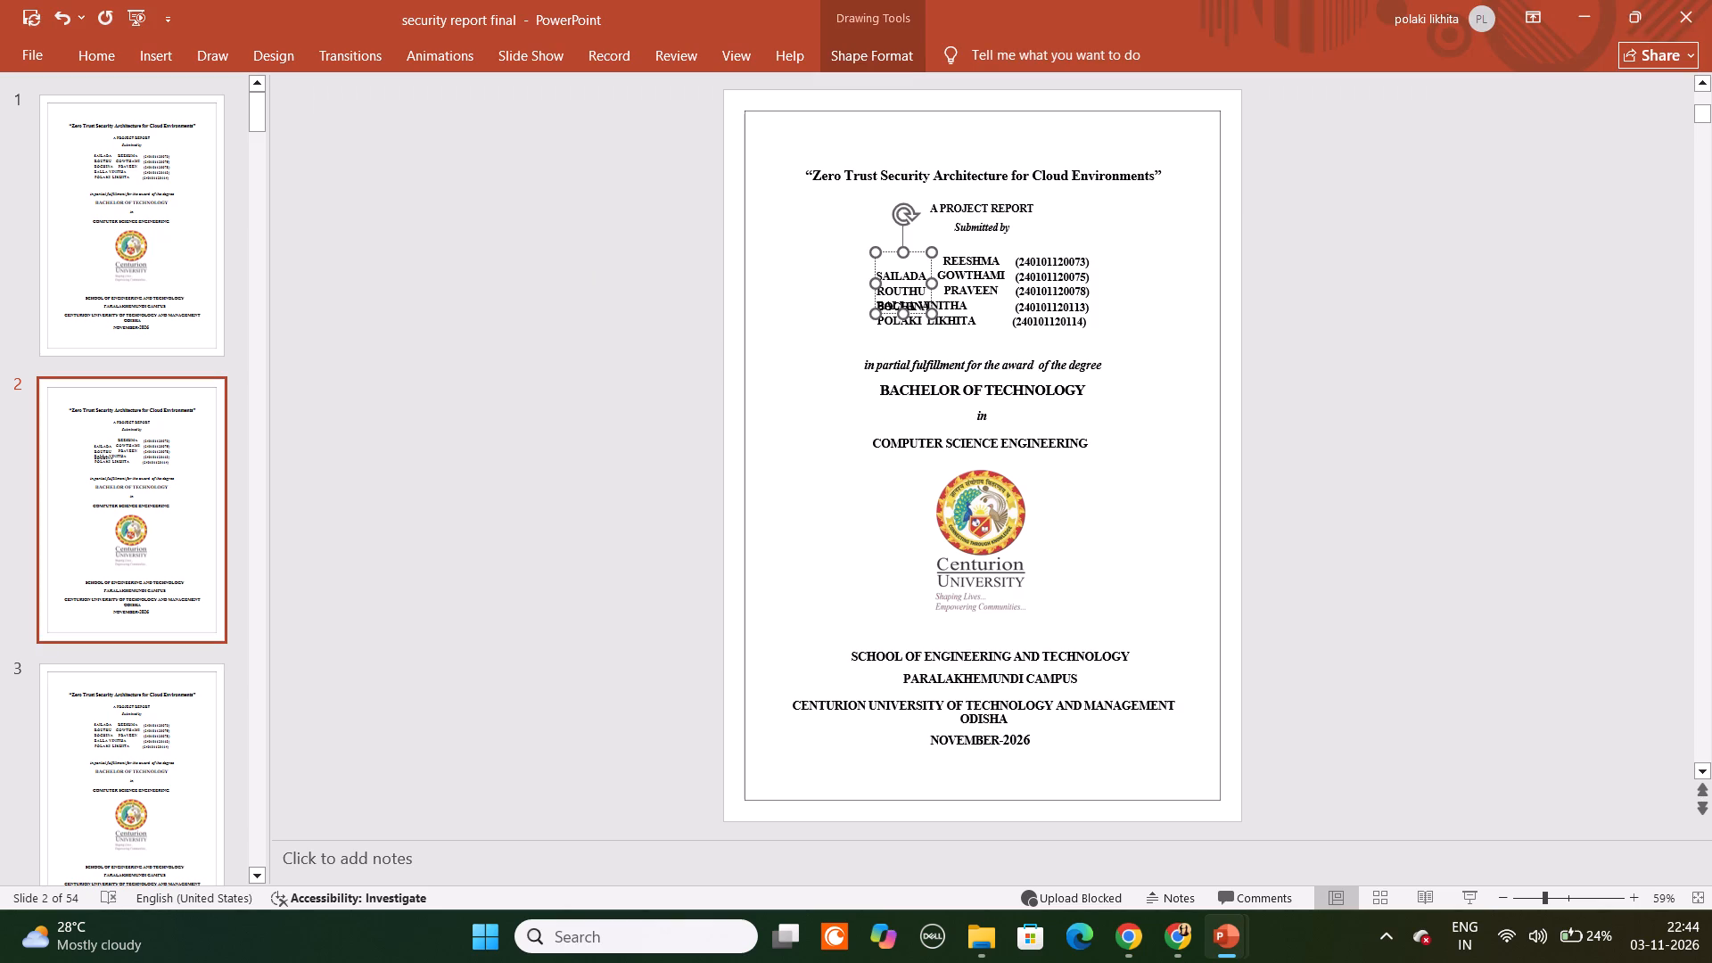
pyautogui.press('Up')
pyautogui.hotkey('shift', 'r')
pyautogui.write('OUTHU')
pyautogui.click(709, 318)
# On slide 2's cover copy, add the second student's first name as a new first line in the first-name text box.
pyautogui.click(949, 260)
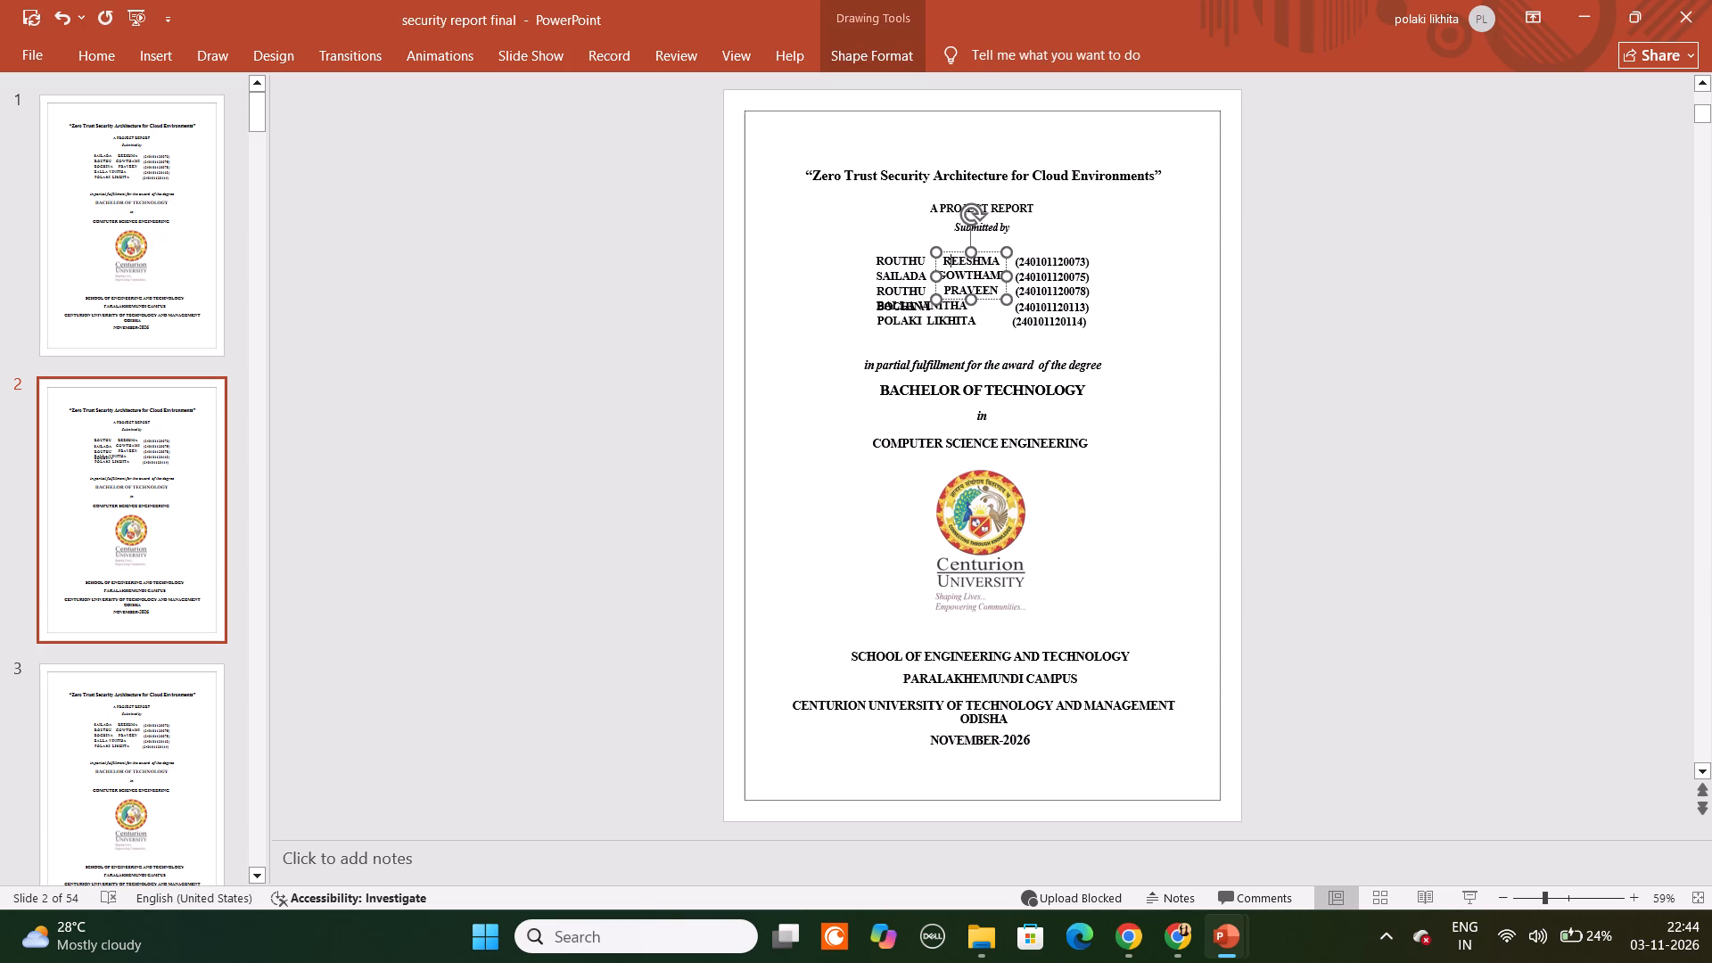
pyautogui.click(941, 264)
pyautogui.press('Return')
pyautogui.press('Up')
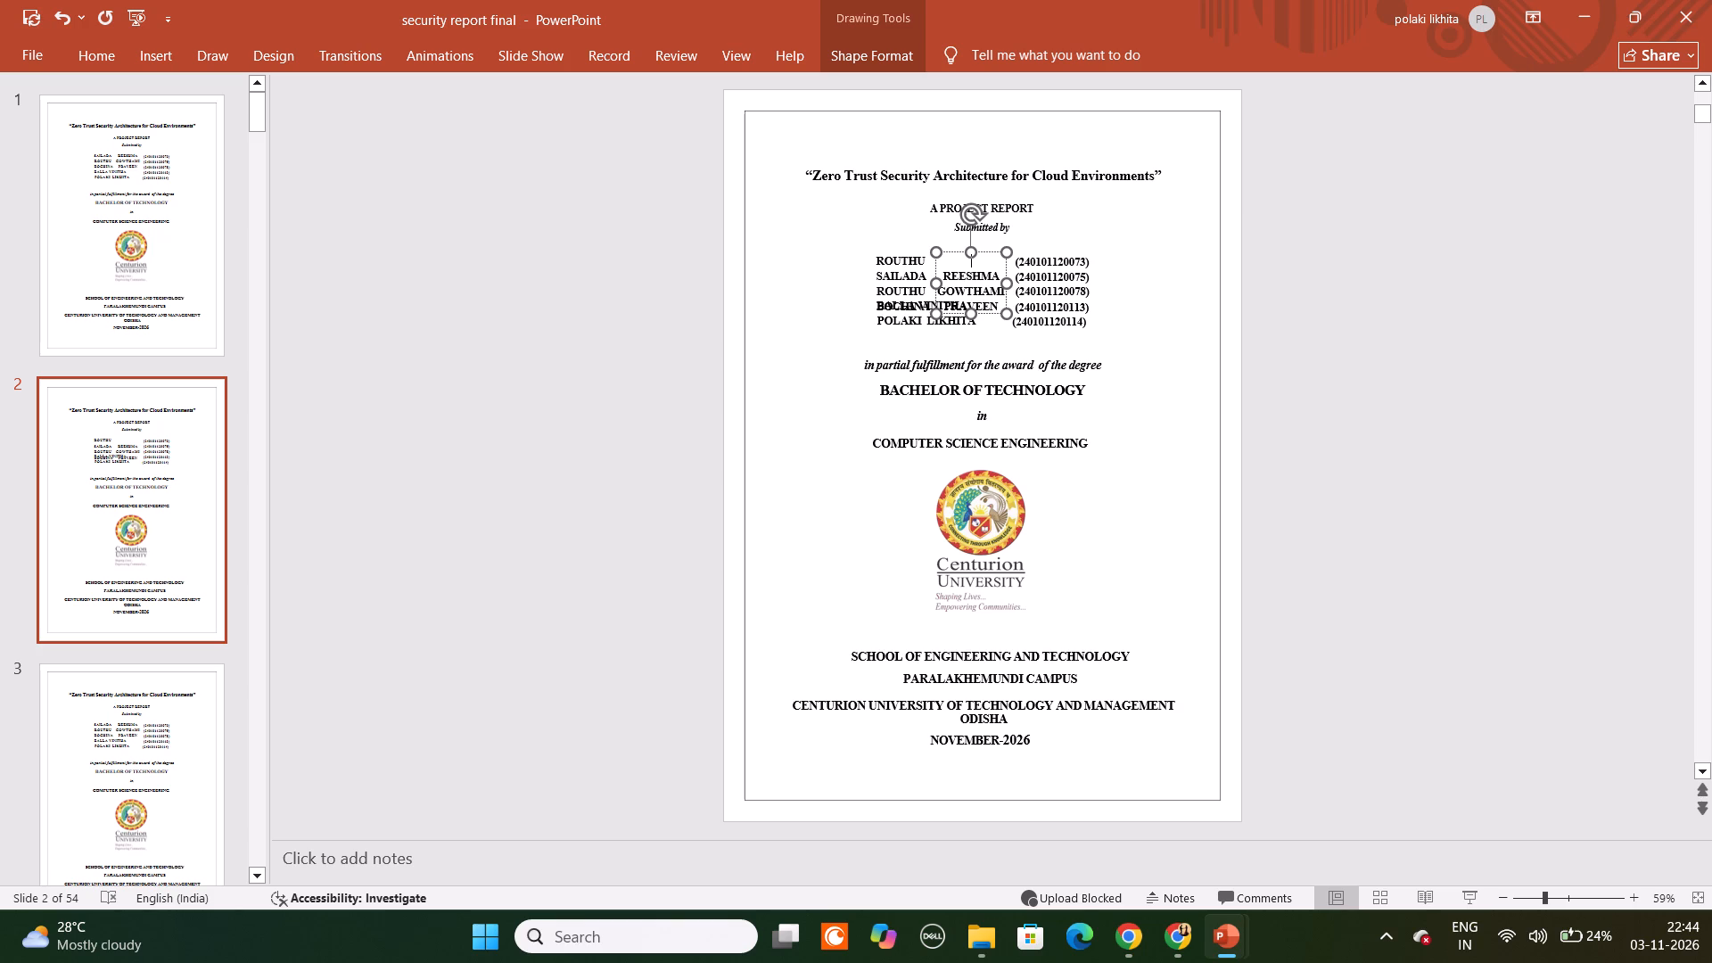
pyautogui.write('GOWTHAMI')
pyautogui.click(651, 366)
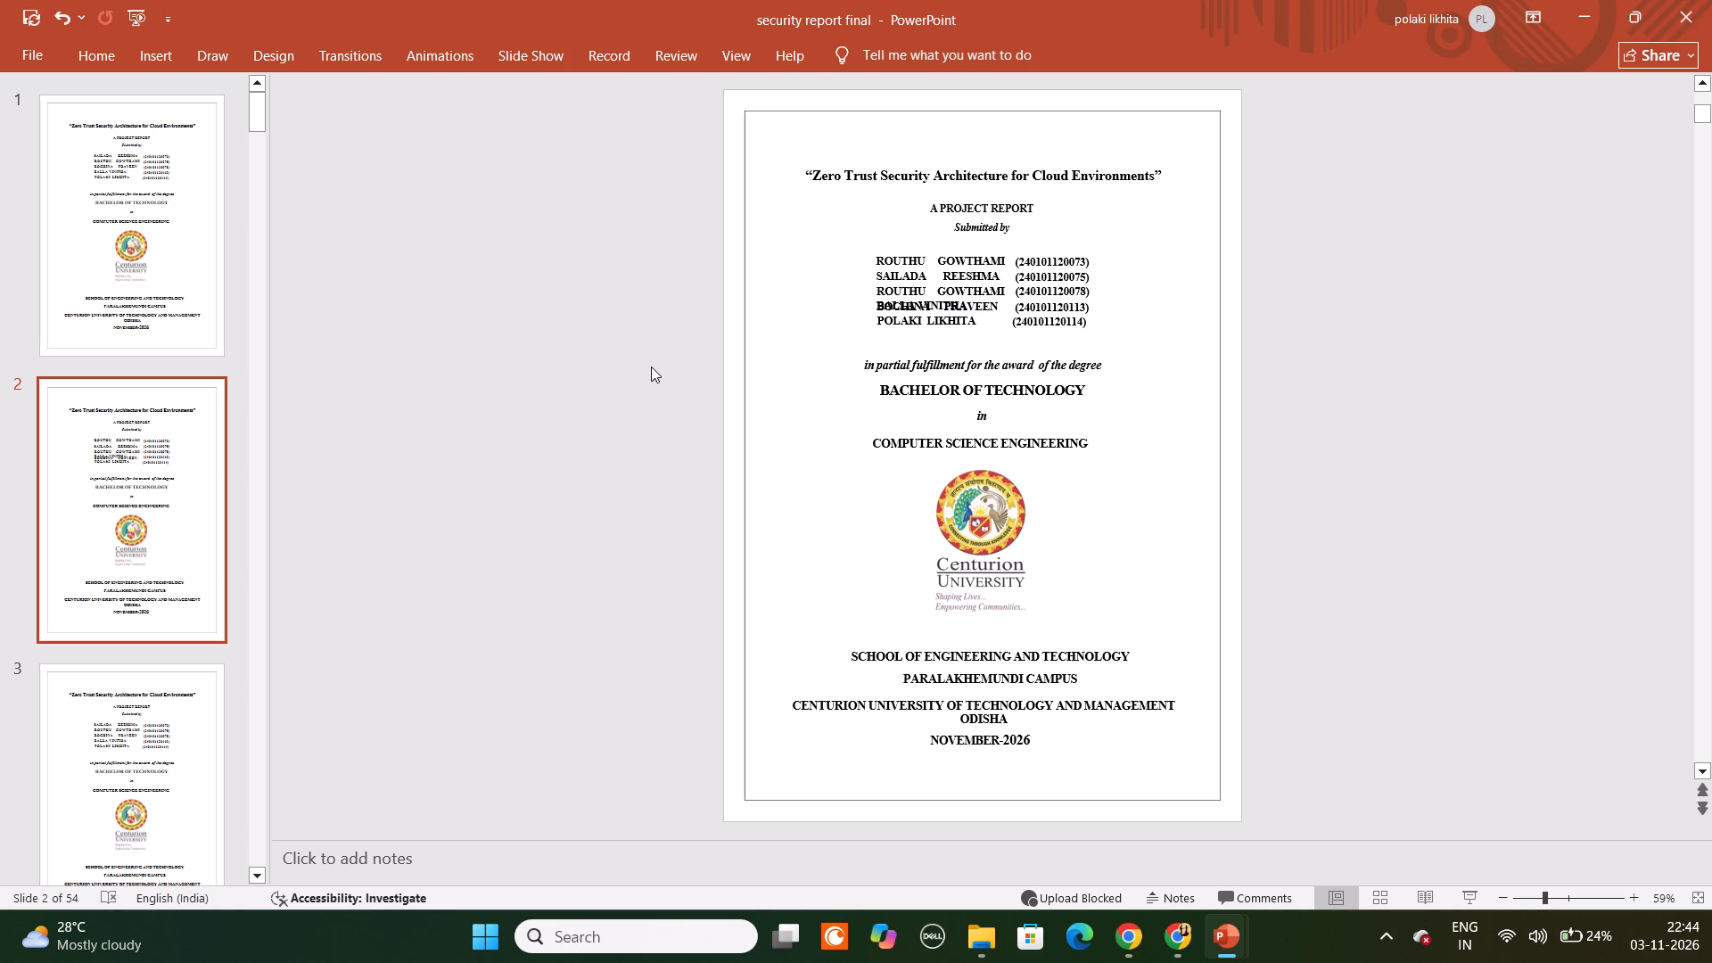
# Swap the last digits of the first two registration numbers on slide 2 to match the reordered names.
pyautogui.click(1085, 261)
pyautogui.press('BackSpace')
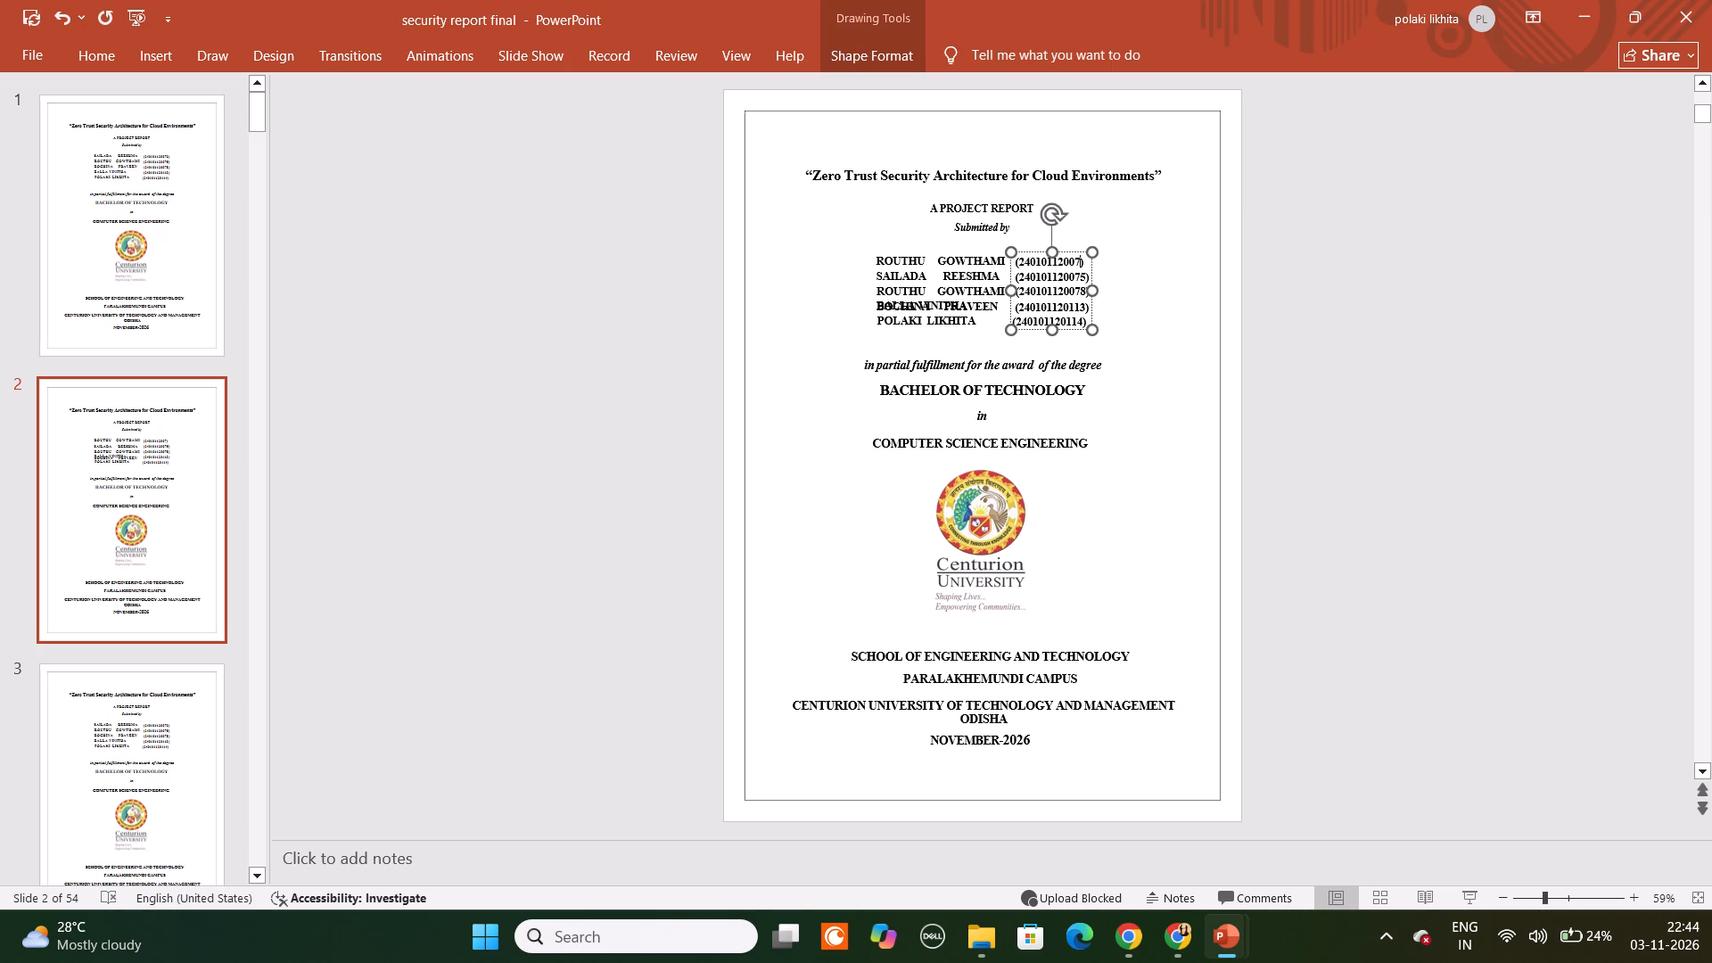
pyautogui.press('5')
pyautogui.press('Down')
pyautogui.press('BackSpace')
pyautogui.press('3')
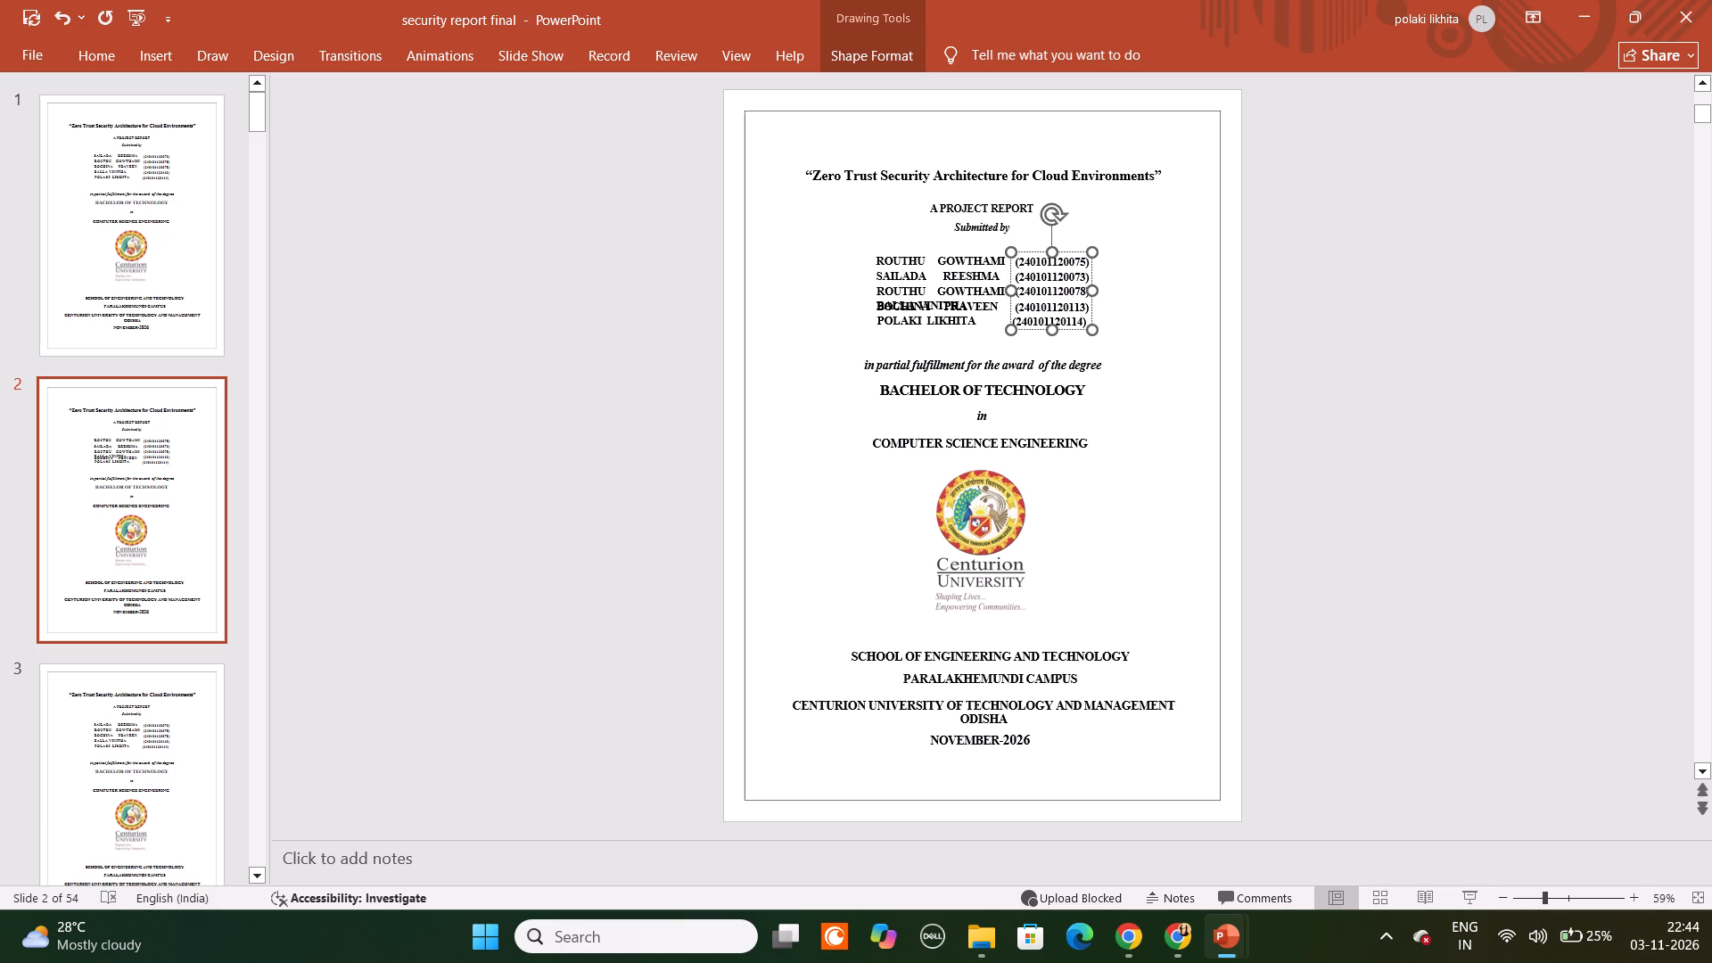
pyautogui.click(538, 400)
# Delete the duplicate surname and its empty line from the third row of slide 2's surname text box.
pyautogui.click(892, 282)
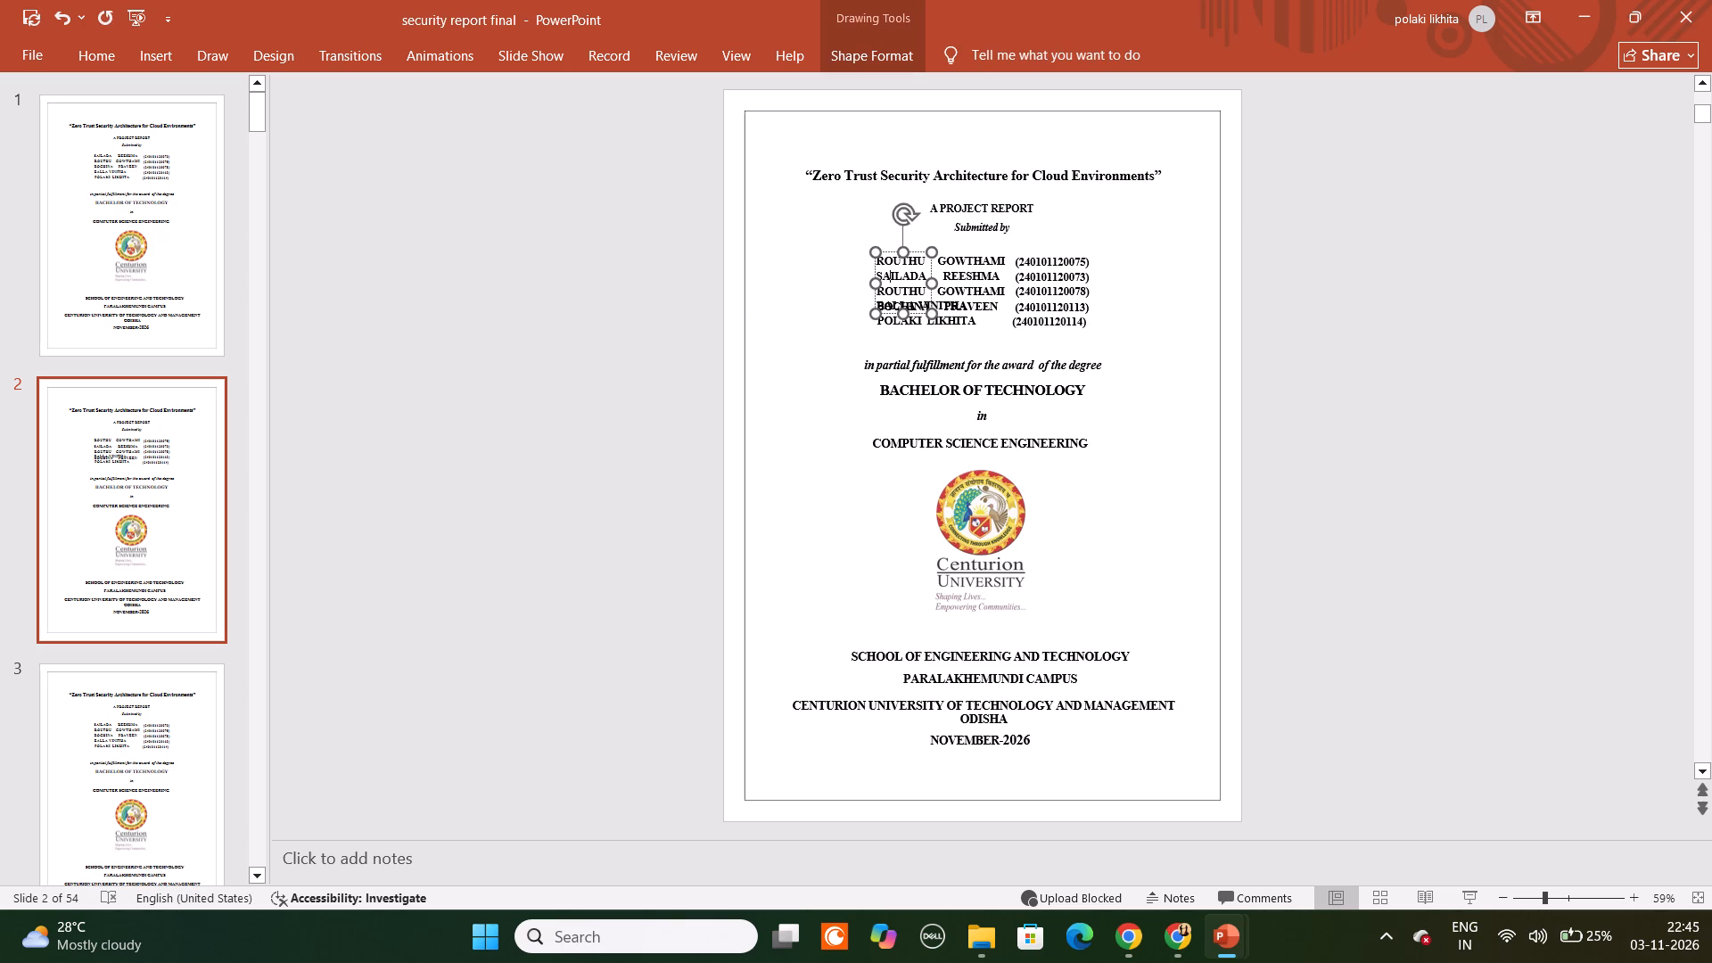
pyautogui.moveTo(882, 291); pyautogui.dragTo(921, 292)
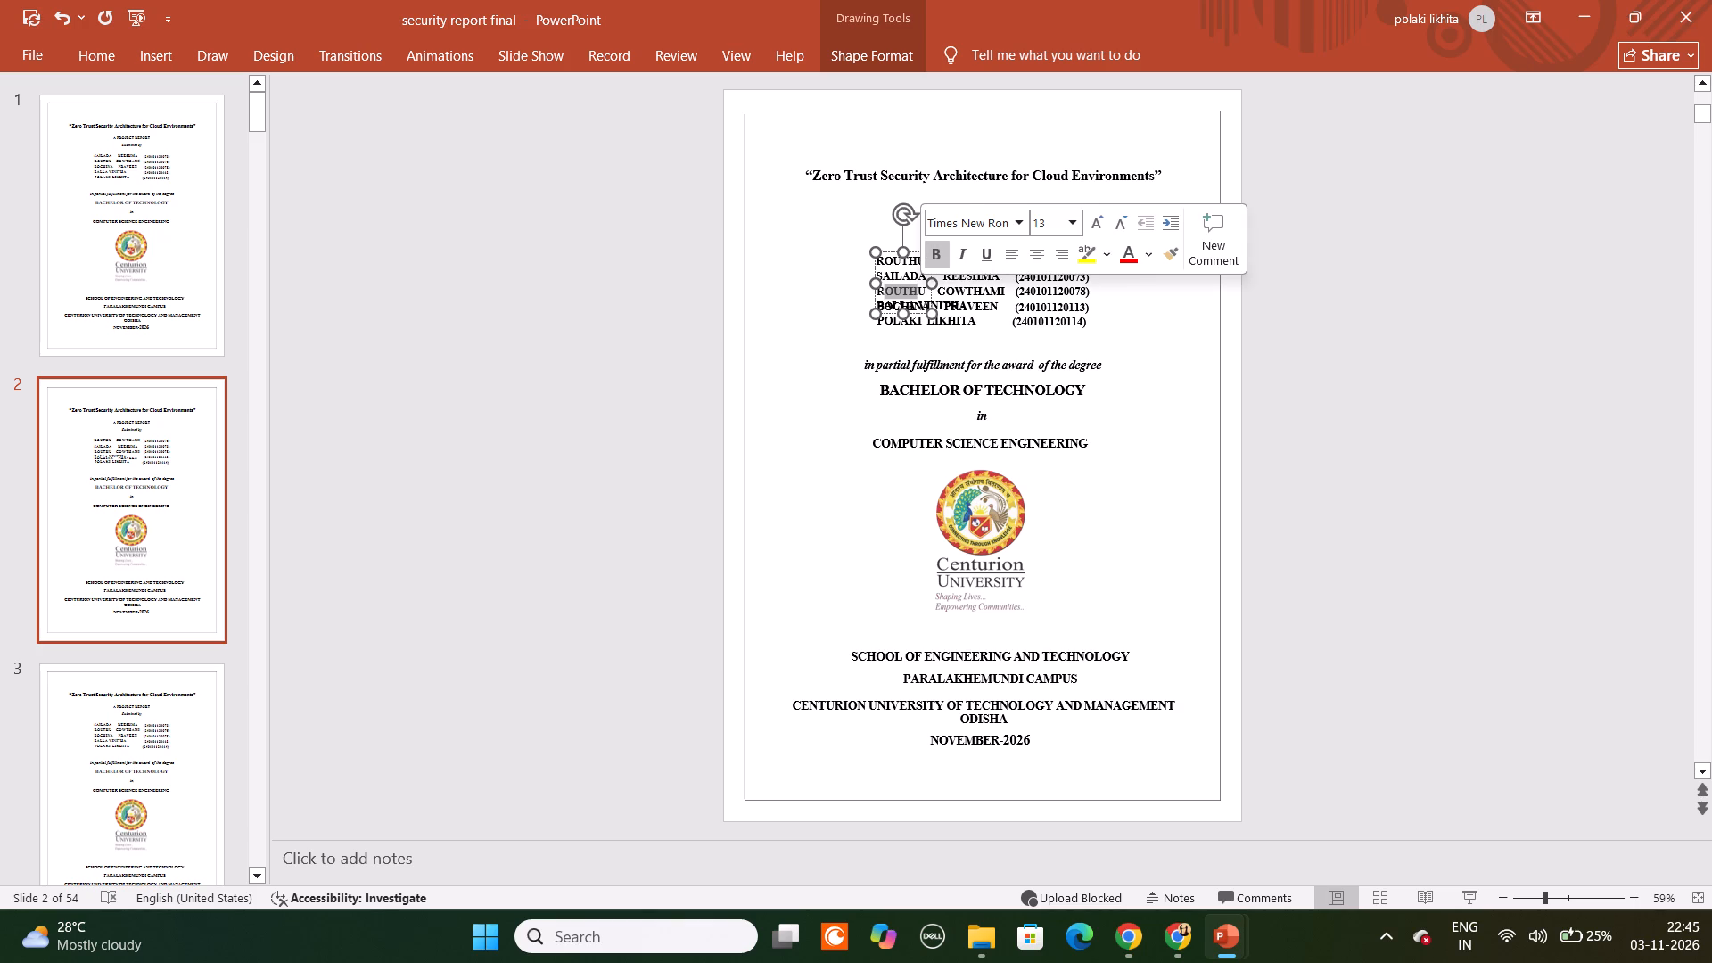
pyautogui.press('BackSpace')
pyautogui.press('Right')
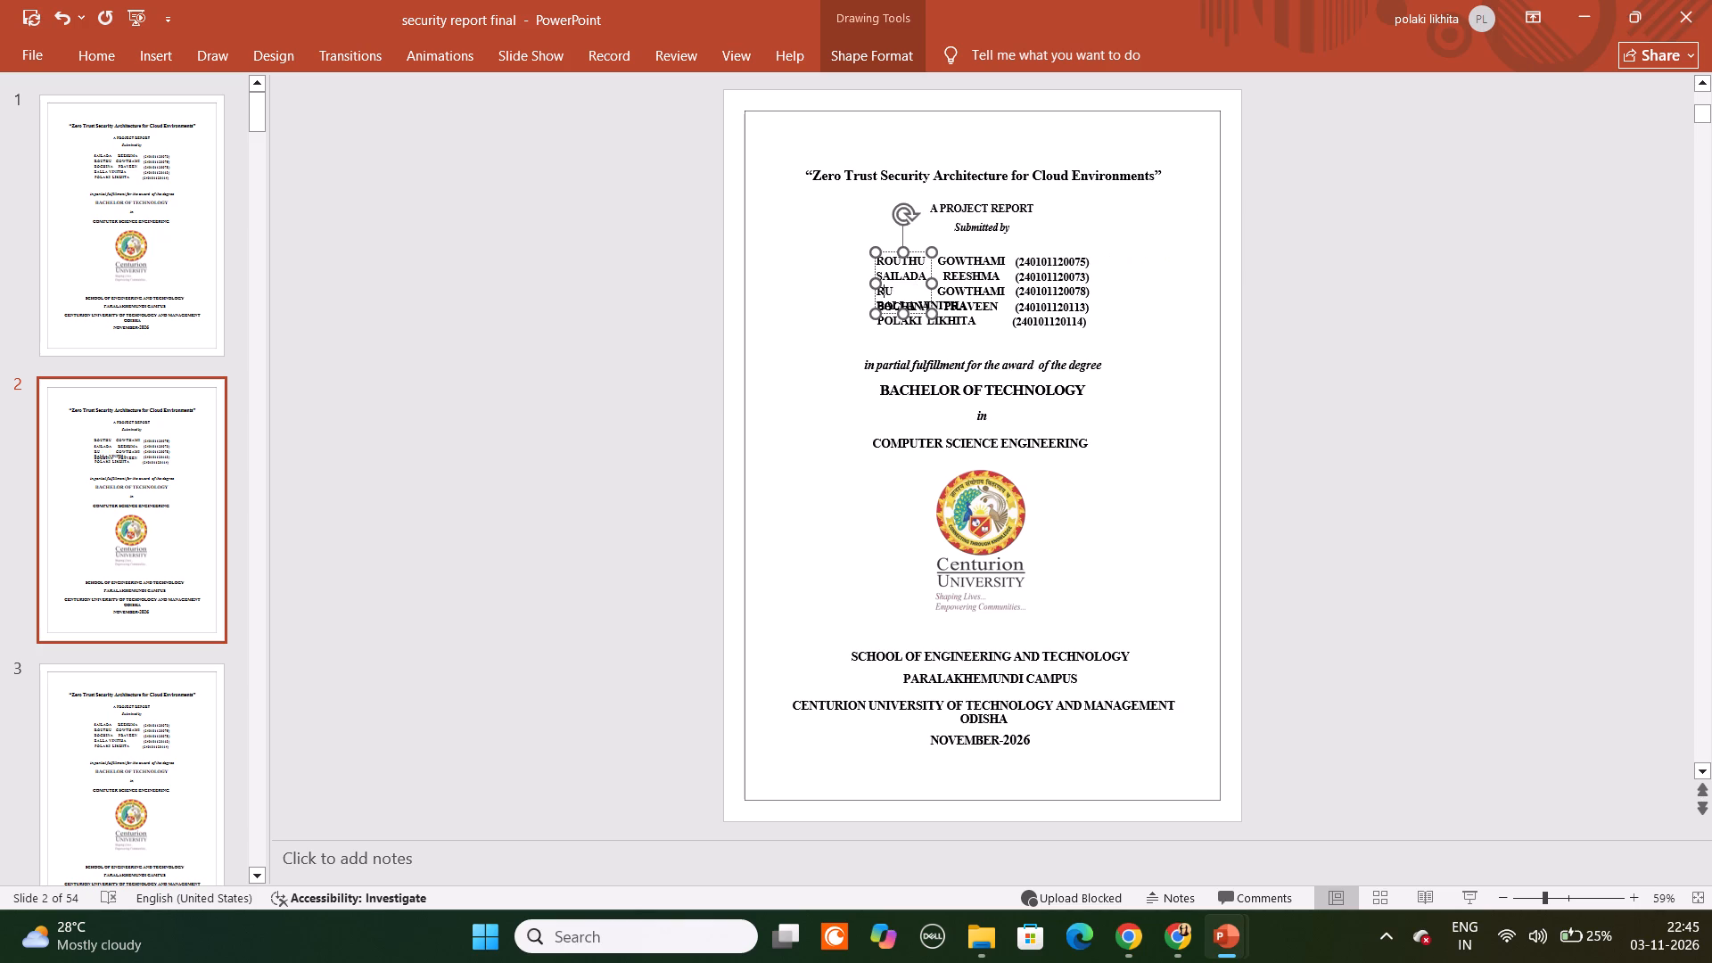
pyautogui.press('BackSpace')
pyautogui.press('BackSpace')
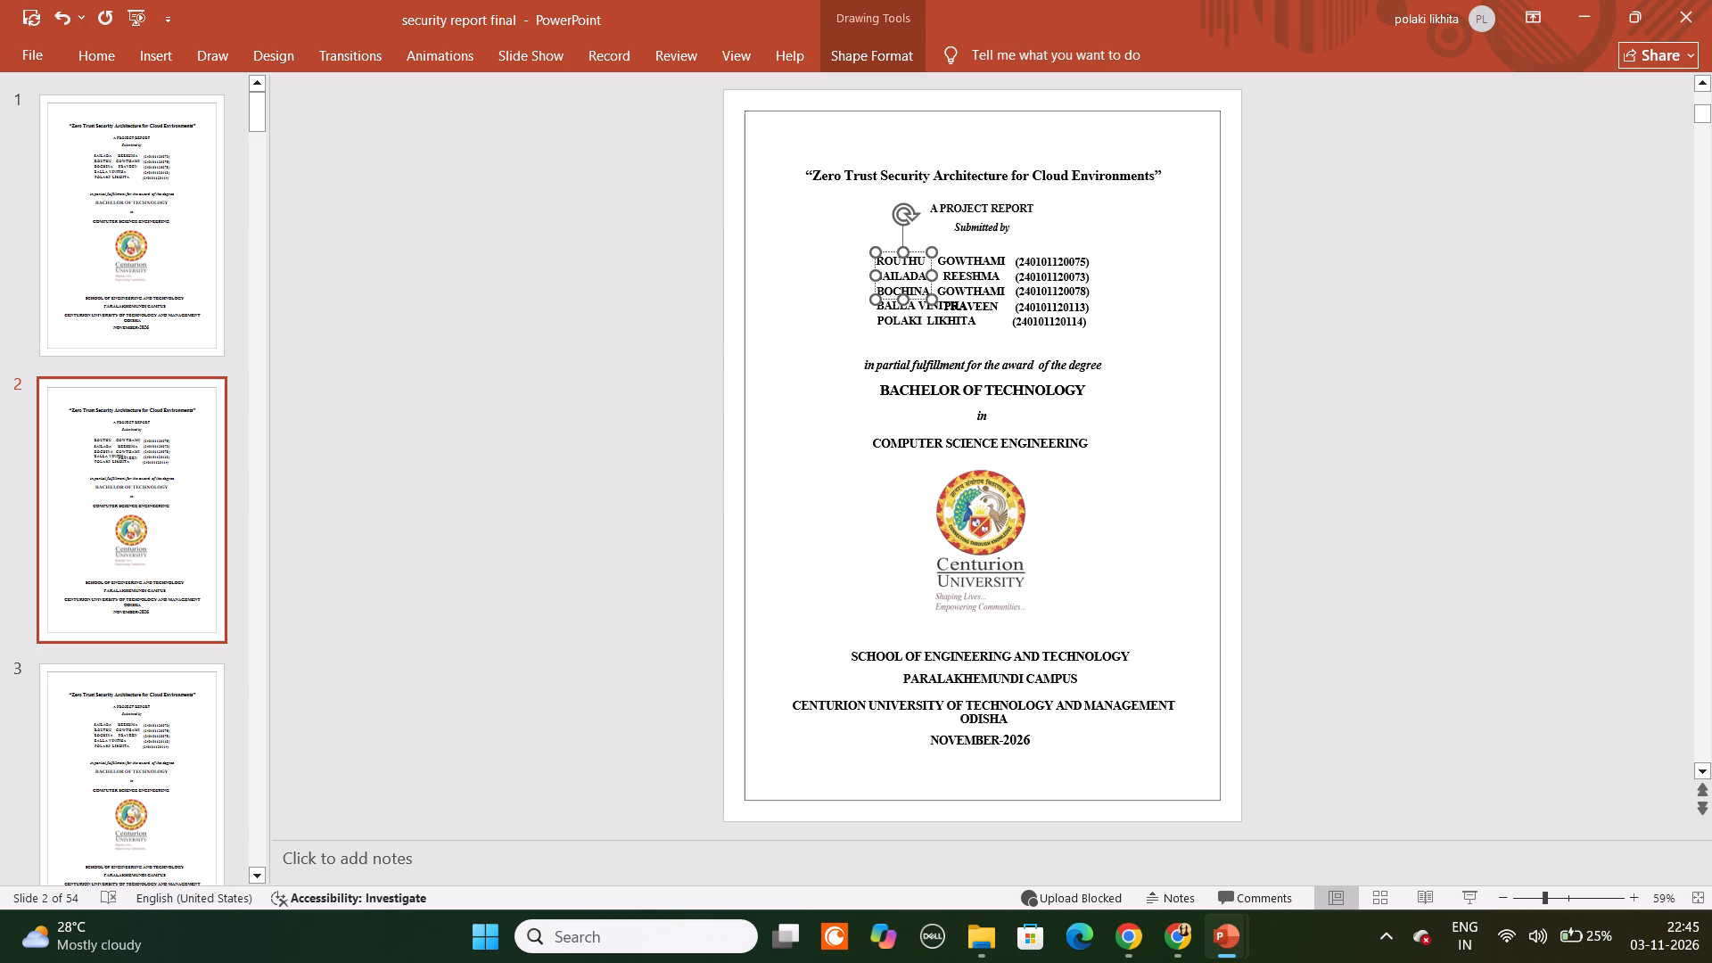
# Delete the duplicate first name from the third row of slide 2's first-name text box.
pyautogui.click(944, 292)
pyautogui.moveTo(944, 292); pyautogui.dragTo(1065, 292)
pyautogui.press('BackSpace')
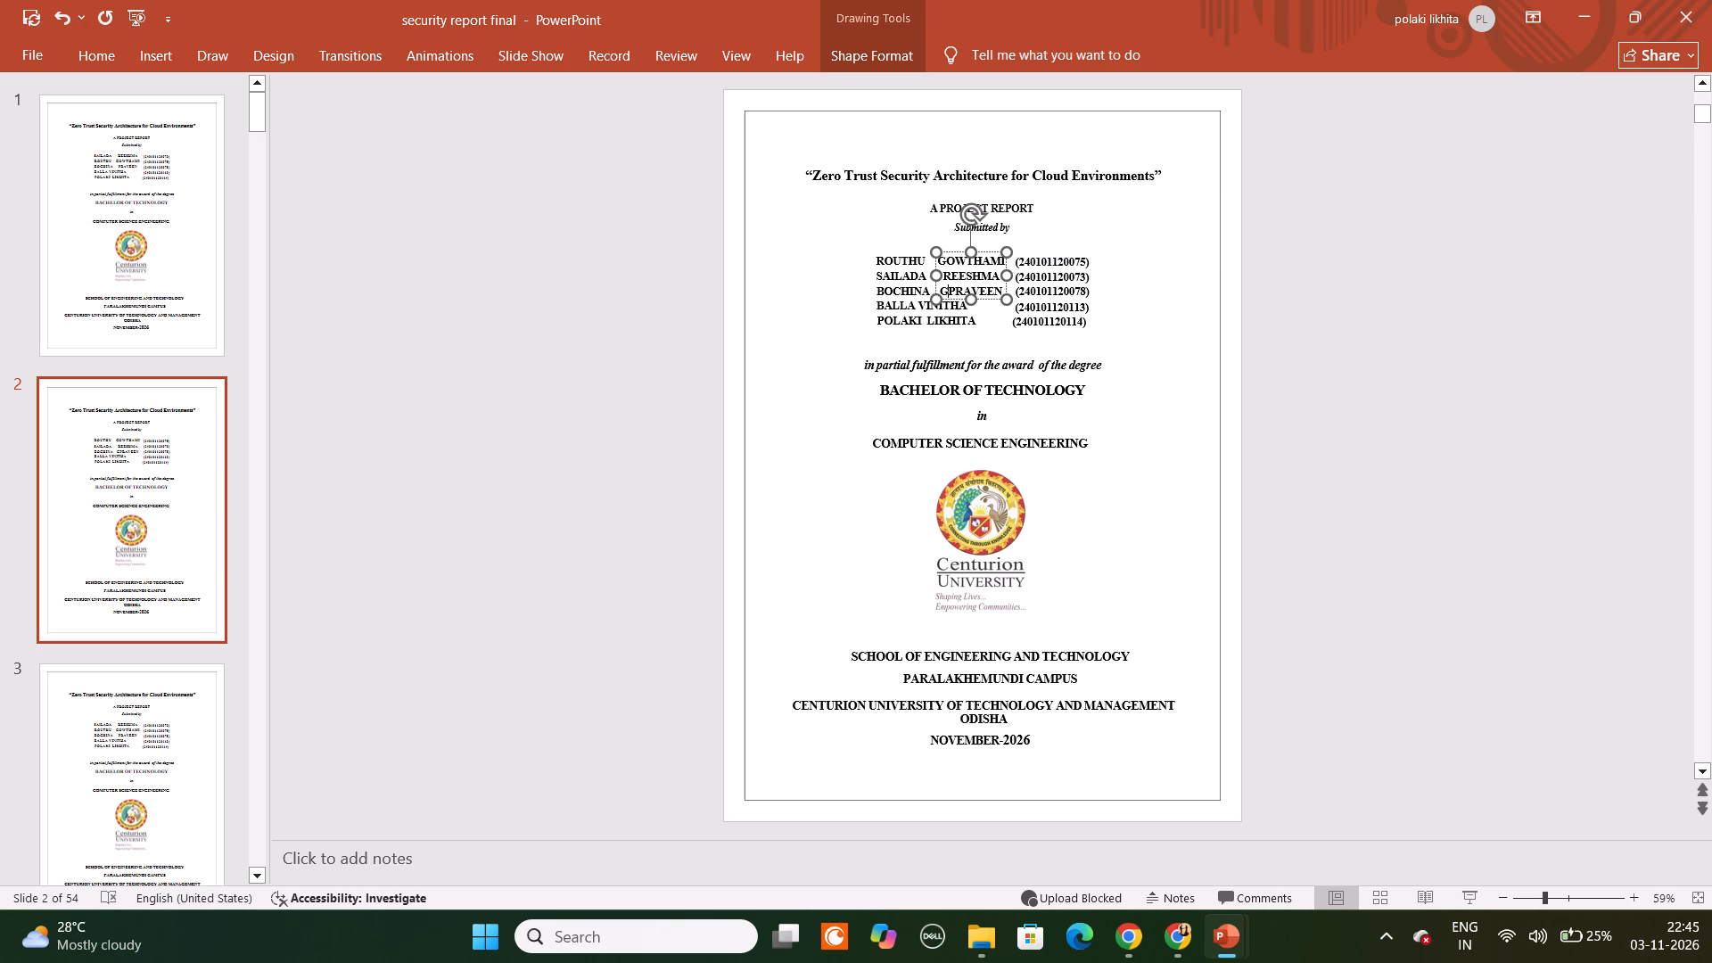
pyautogui.press('BackSpace')
pyautogui.click(695, 415)
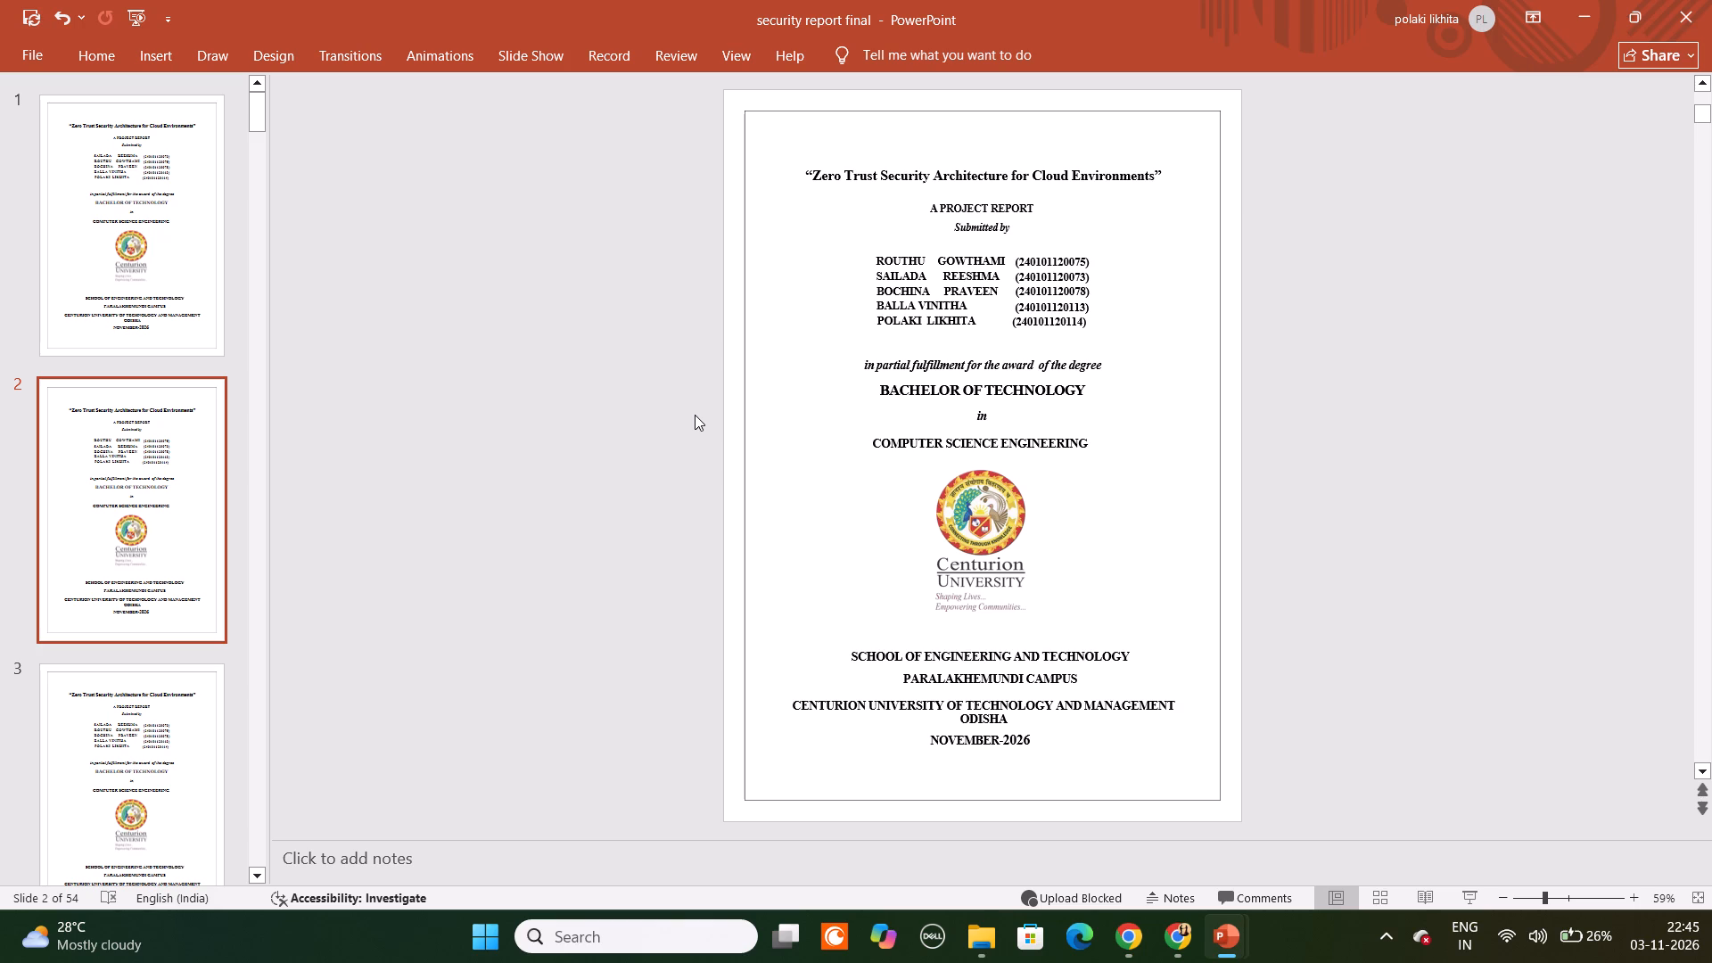
# On slide 3's cover copy, delete the third student's surname and move the surname text box down one row.
pyautogui.press('Down')
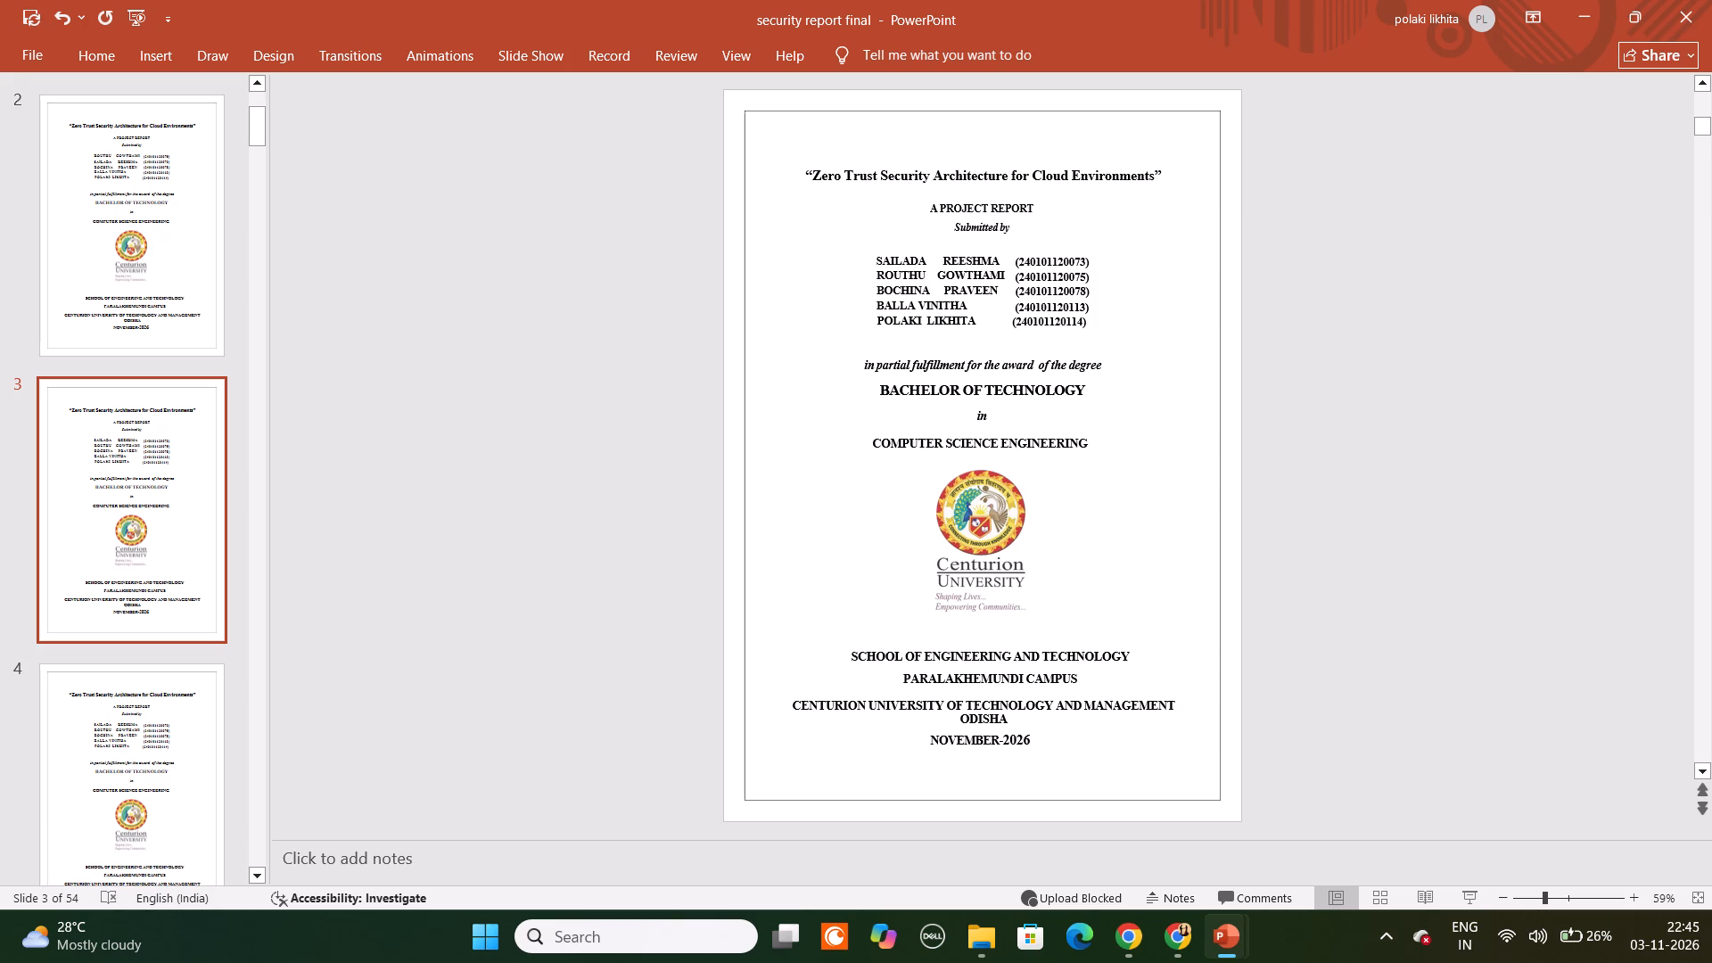
pyautogui.click(883, 292)
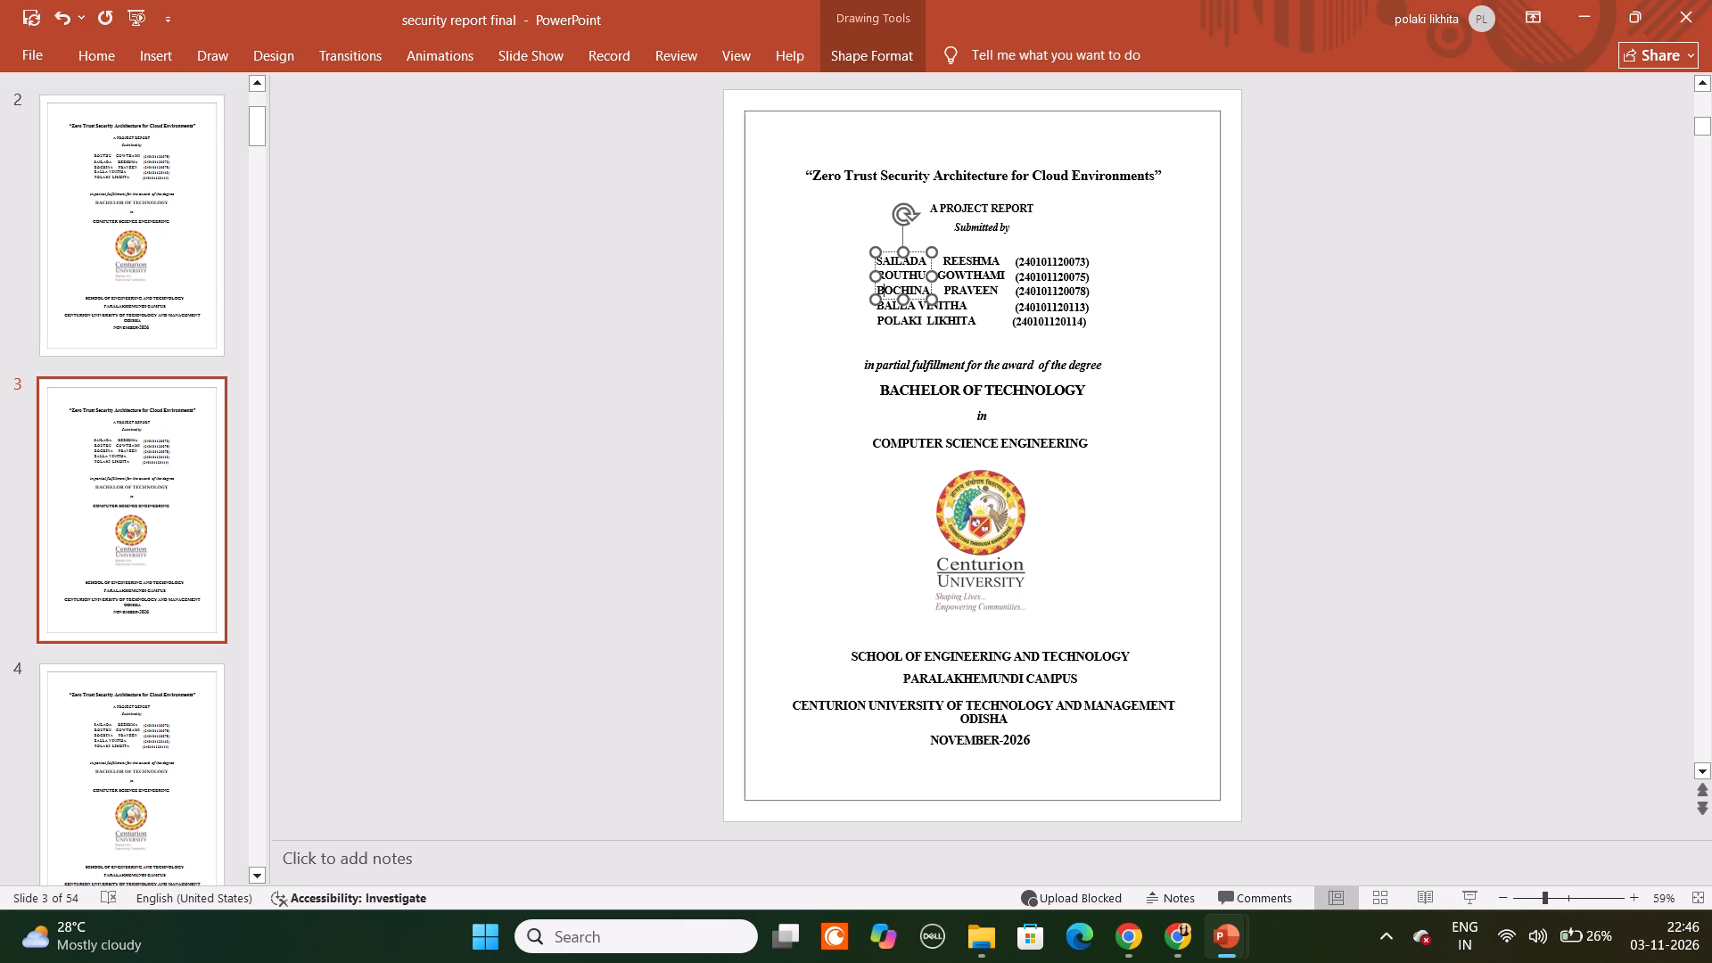
pyautogui.moveTo(879, 290); pyautogui.dragTo(923, 288)
pyautogui.moveTo(923, 288); pyautogui.dragTo(932, 288)
pyautogui.press('BackSpace')
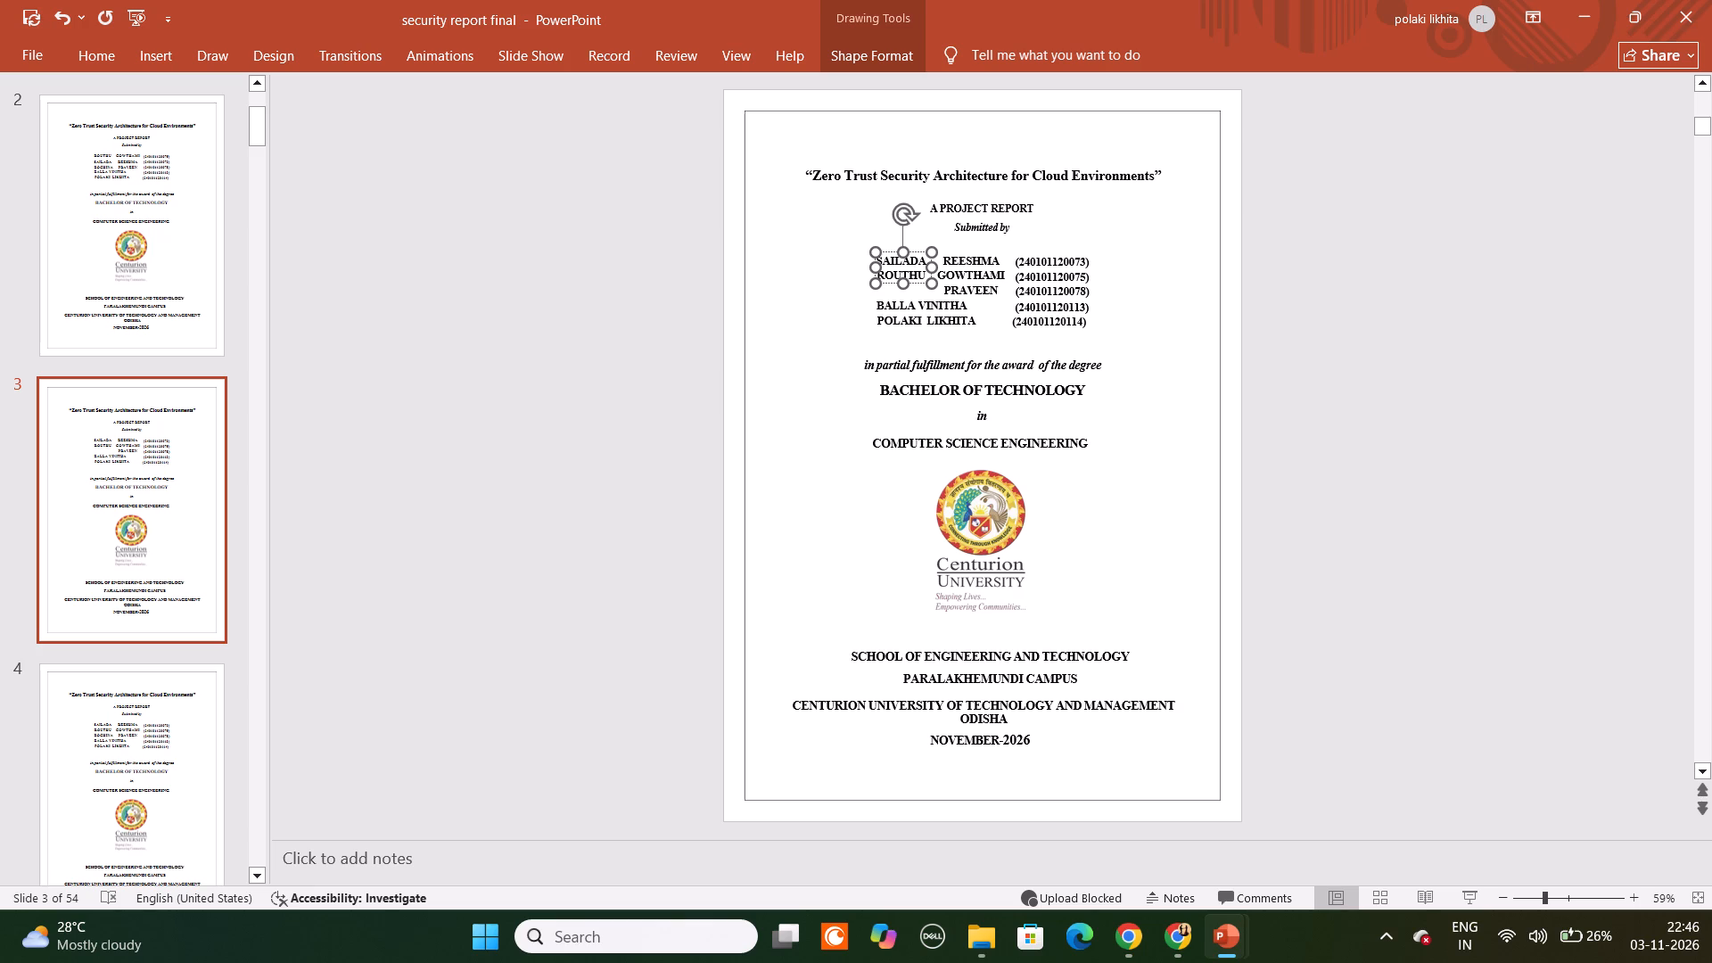
pyautogui.moveTo(919, 252); pyautogui.dragTo(920, 259)
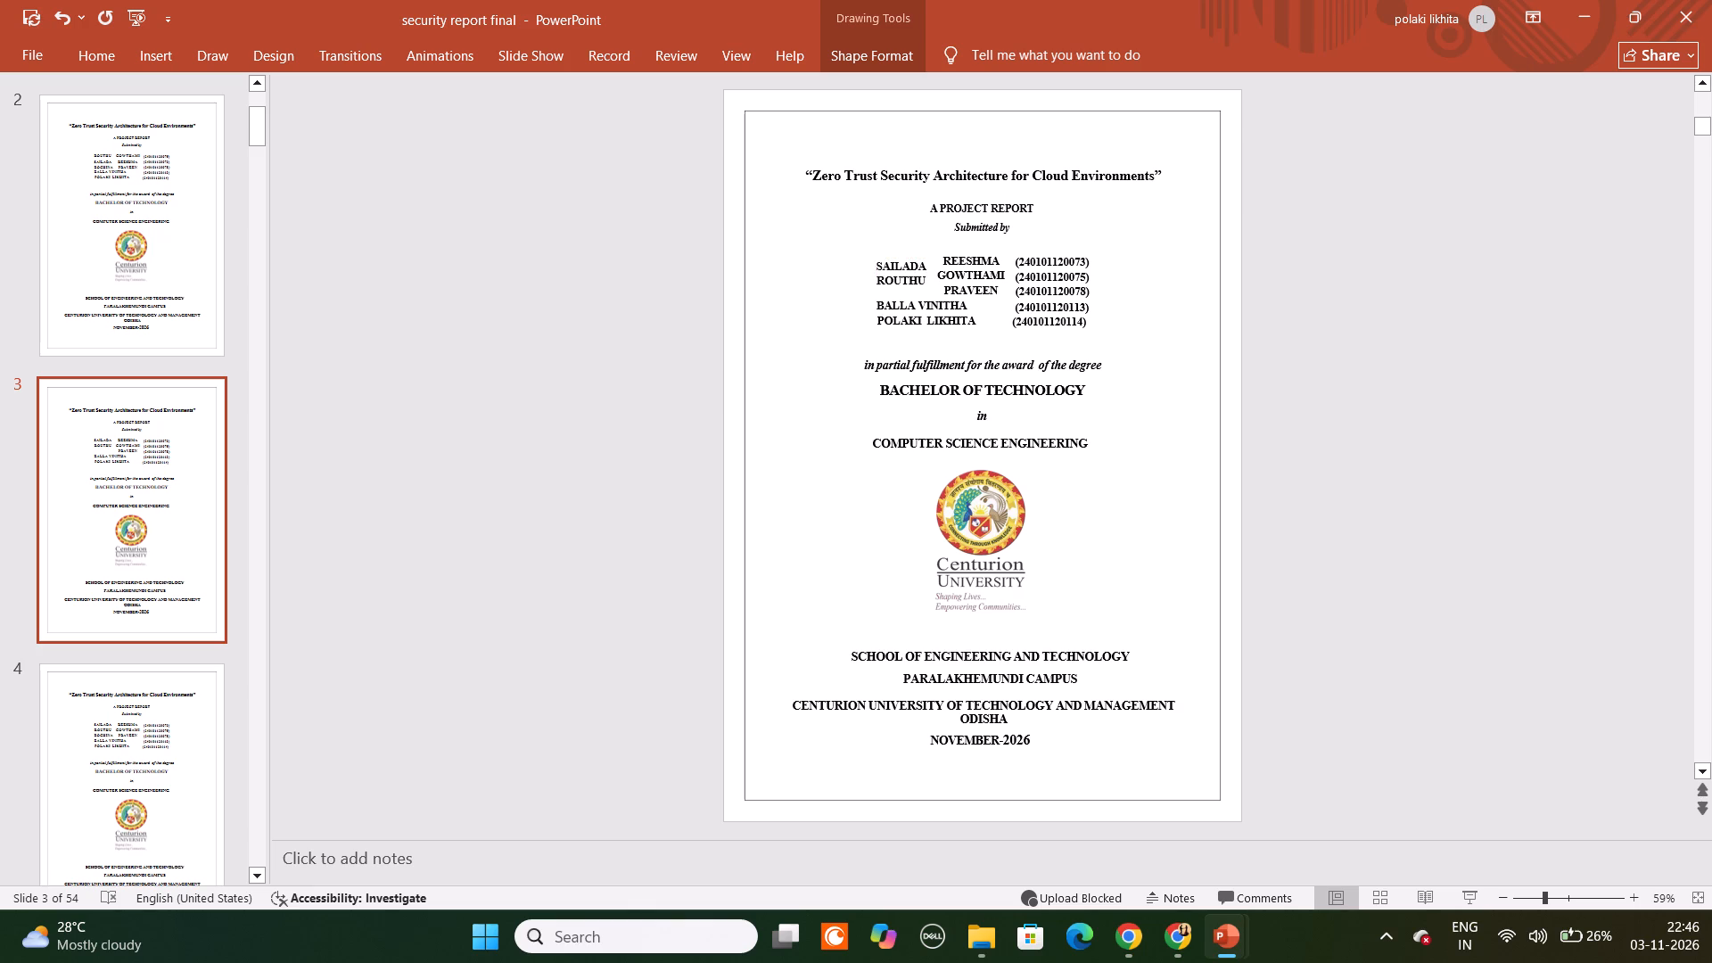
pyautogui.moveTo(920, 259); pyautogui.dragTo(923, 267)
pyautogui.click(684, 305)
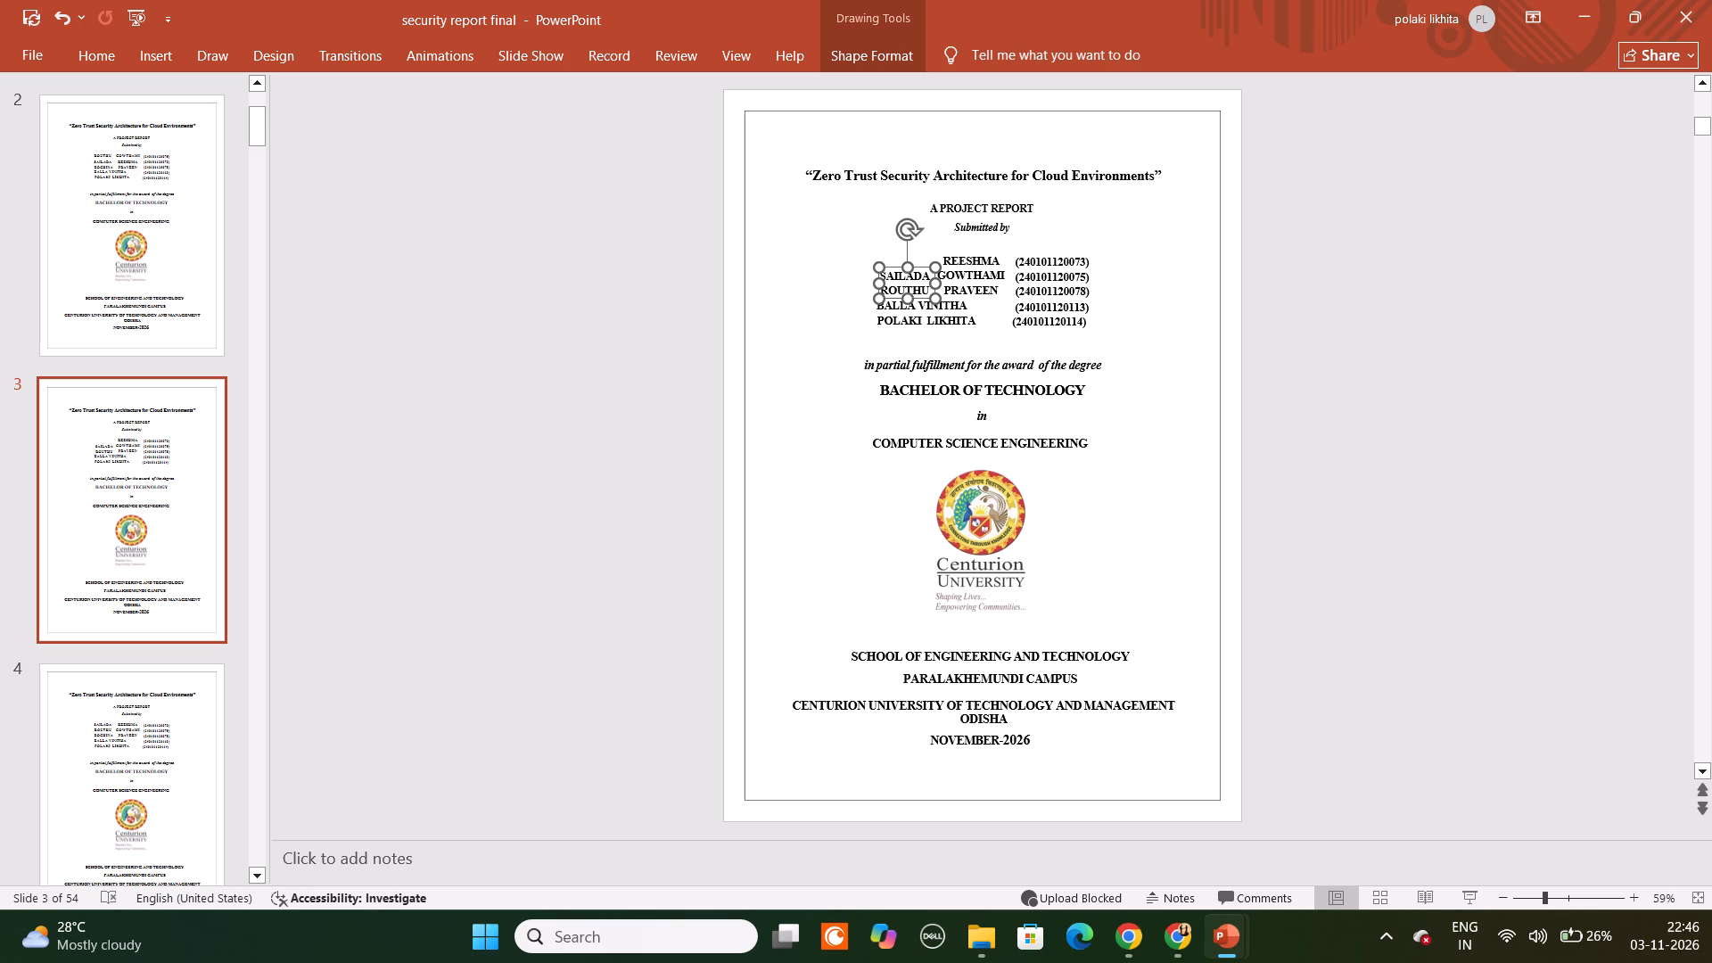
# Delete the third student's first name on slide 3 and move the first-name text box down one row.
pyautogui.moveTo(947, 289); pyautogui.dragTo(1000, 294)
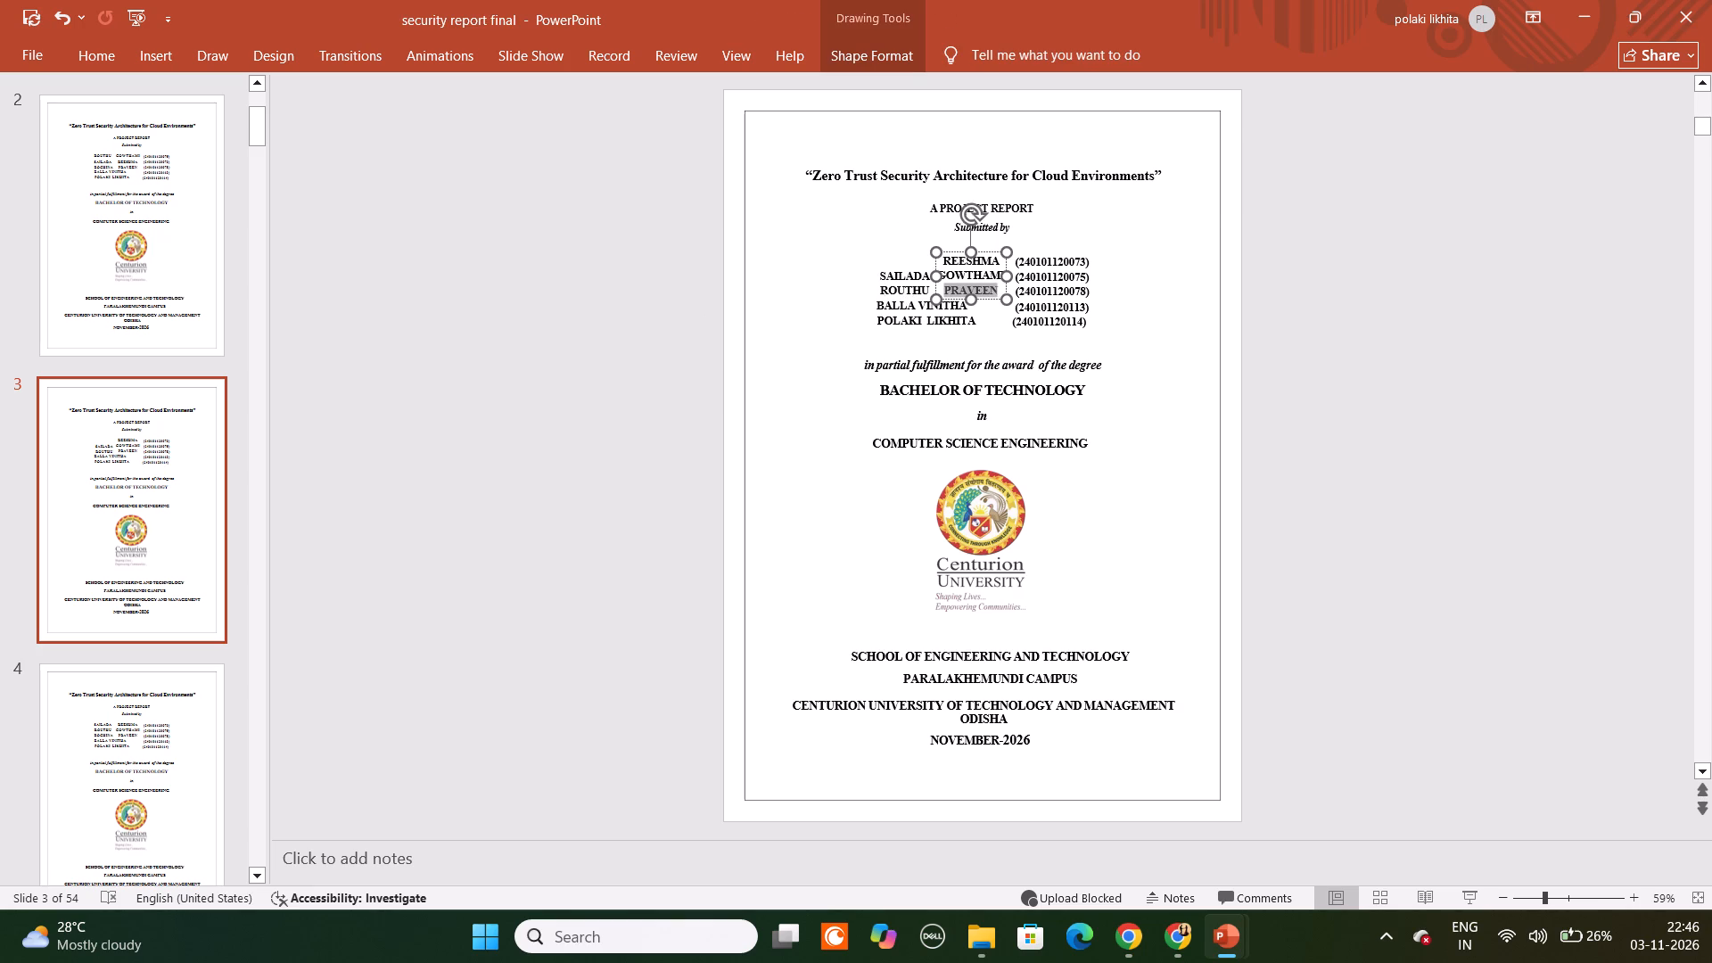
pyautogui.moveTo(1000, 294); pyautogui.dragTo(1000, 294)
pyautogui.press('BackSpace')
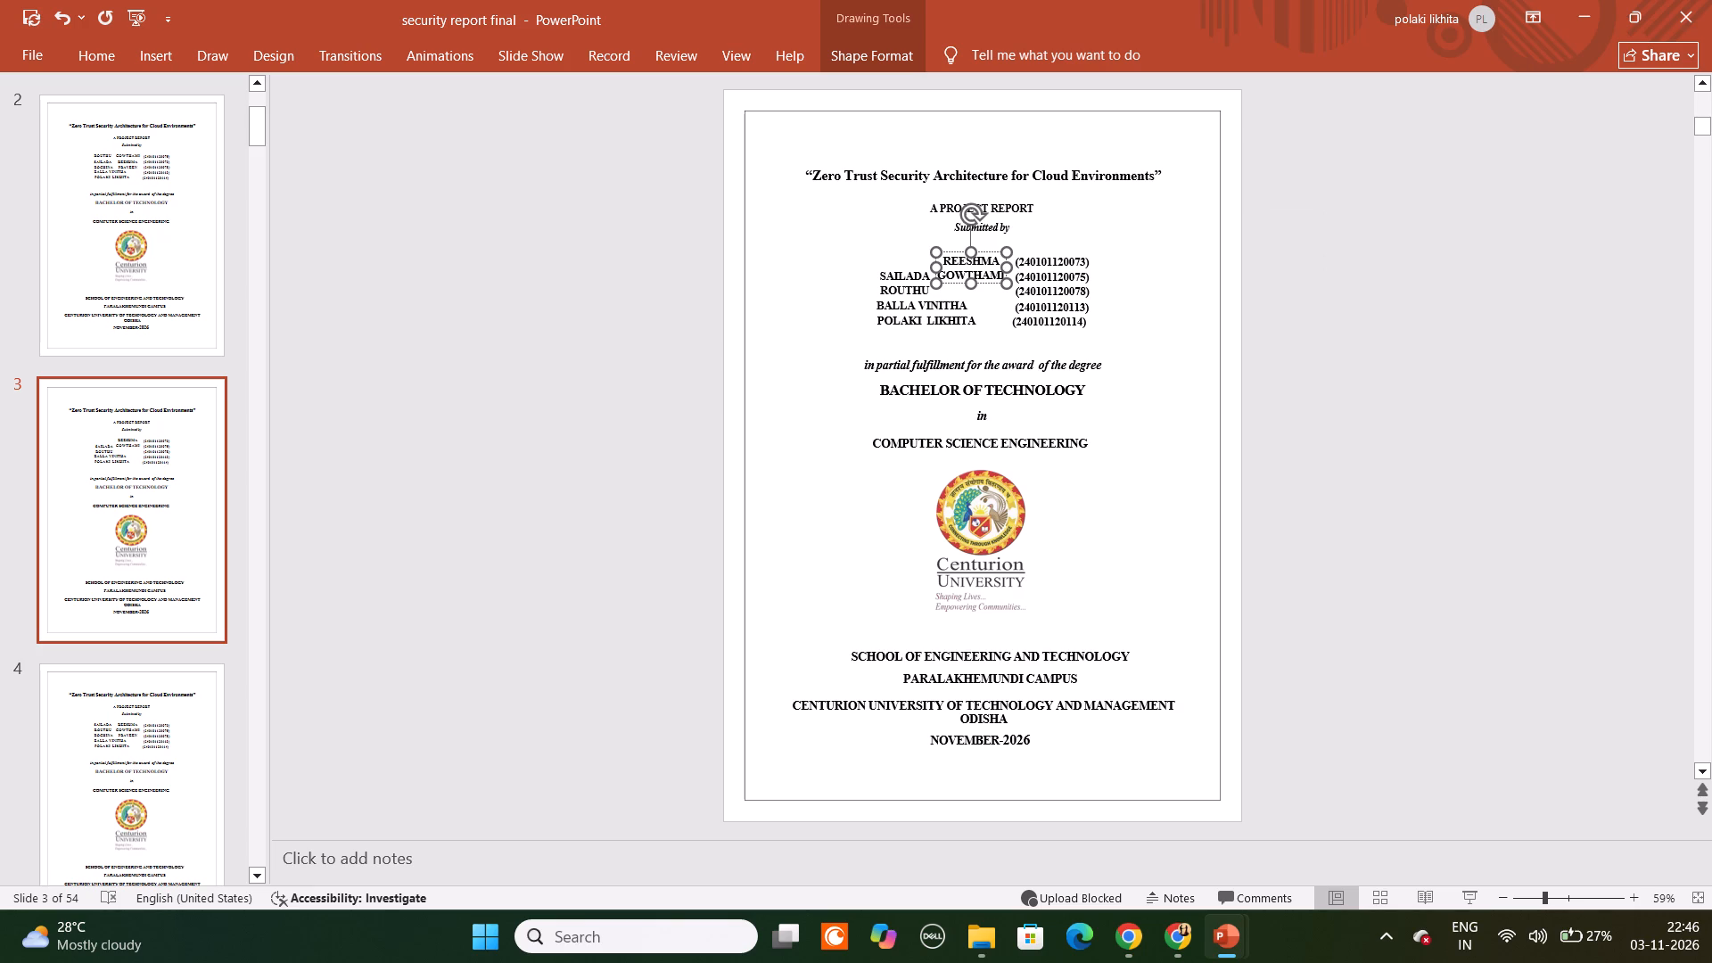
pyautogui.moveTo(988, 250); pyautogui.dragTo(992, 259)
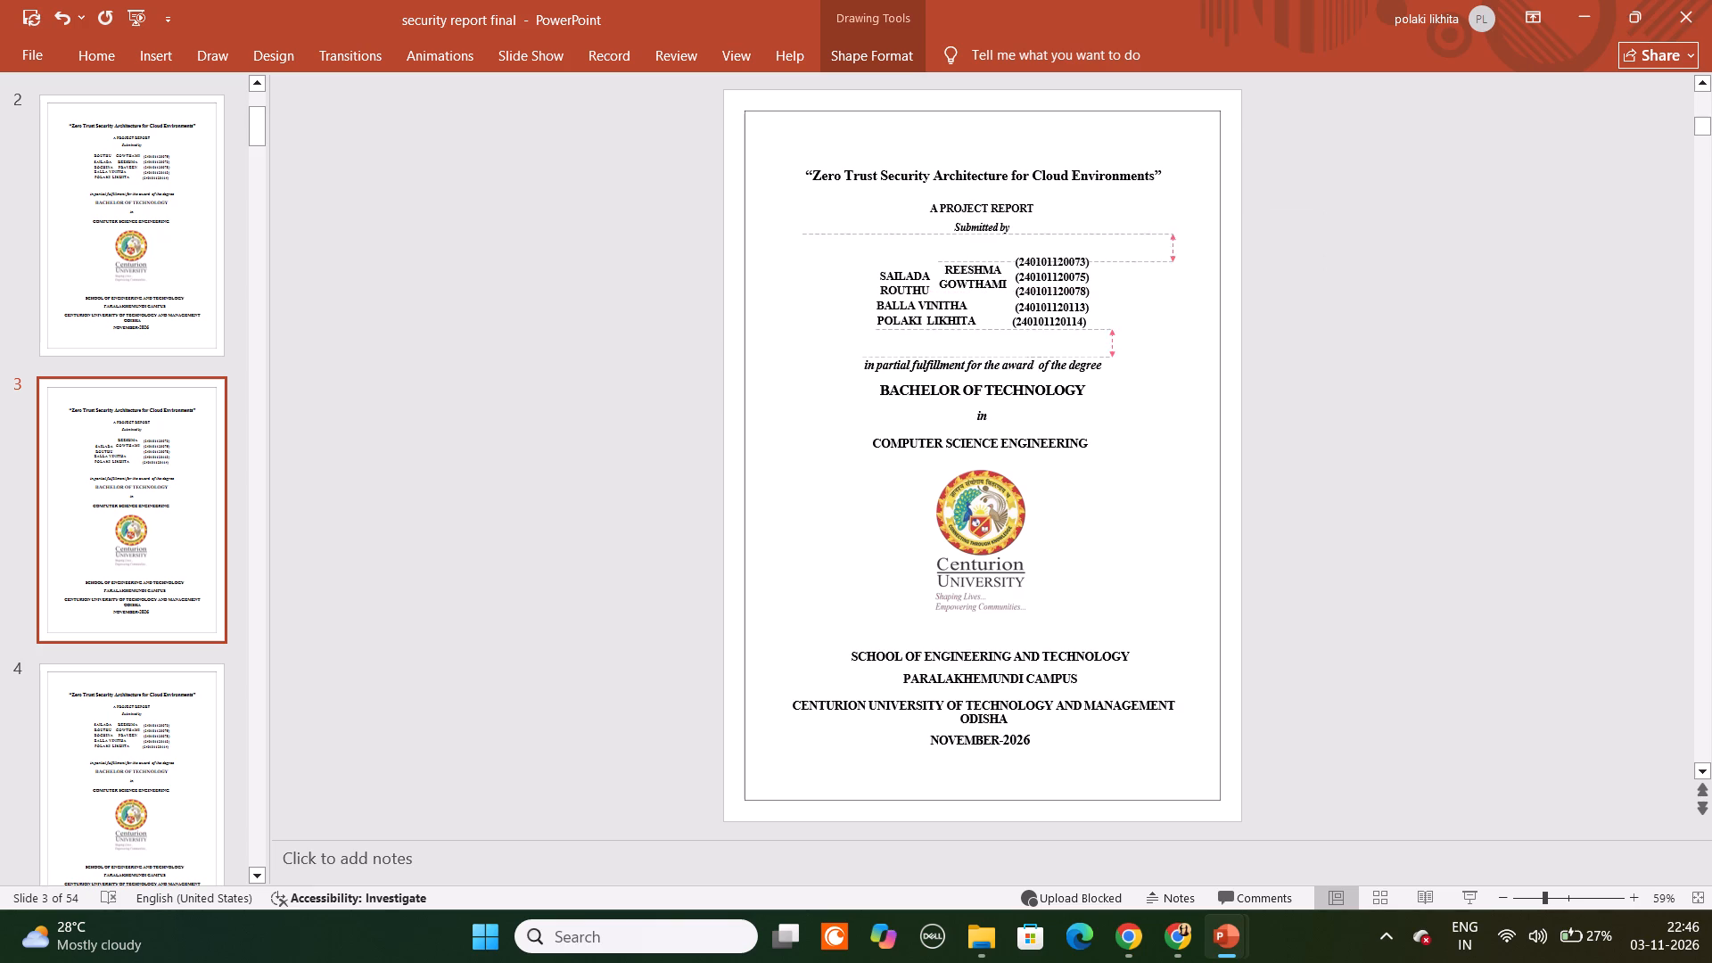
pyautogui.moveTo(992, 259); pyautogui.dragTo(993, 268)
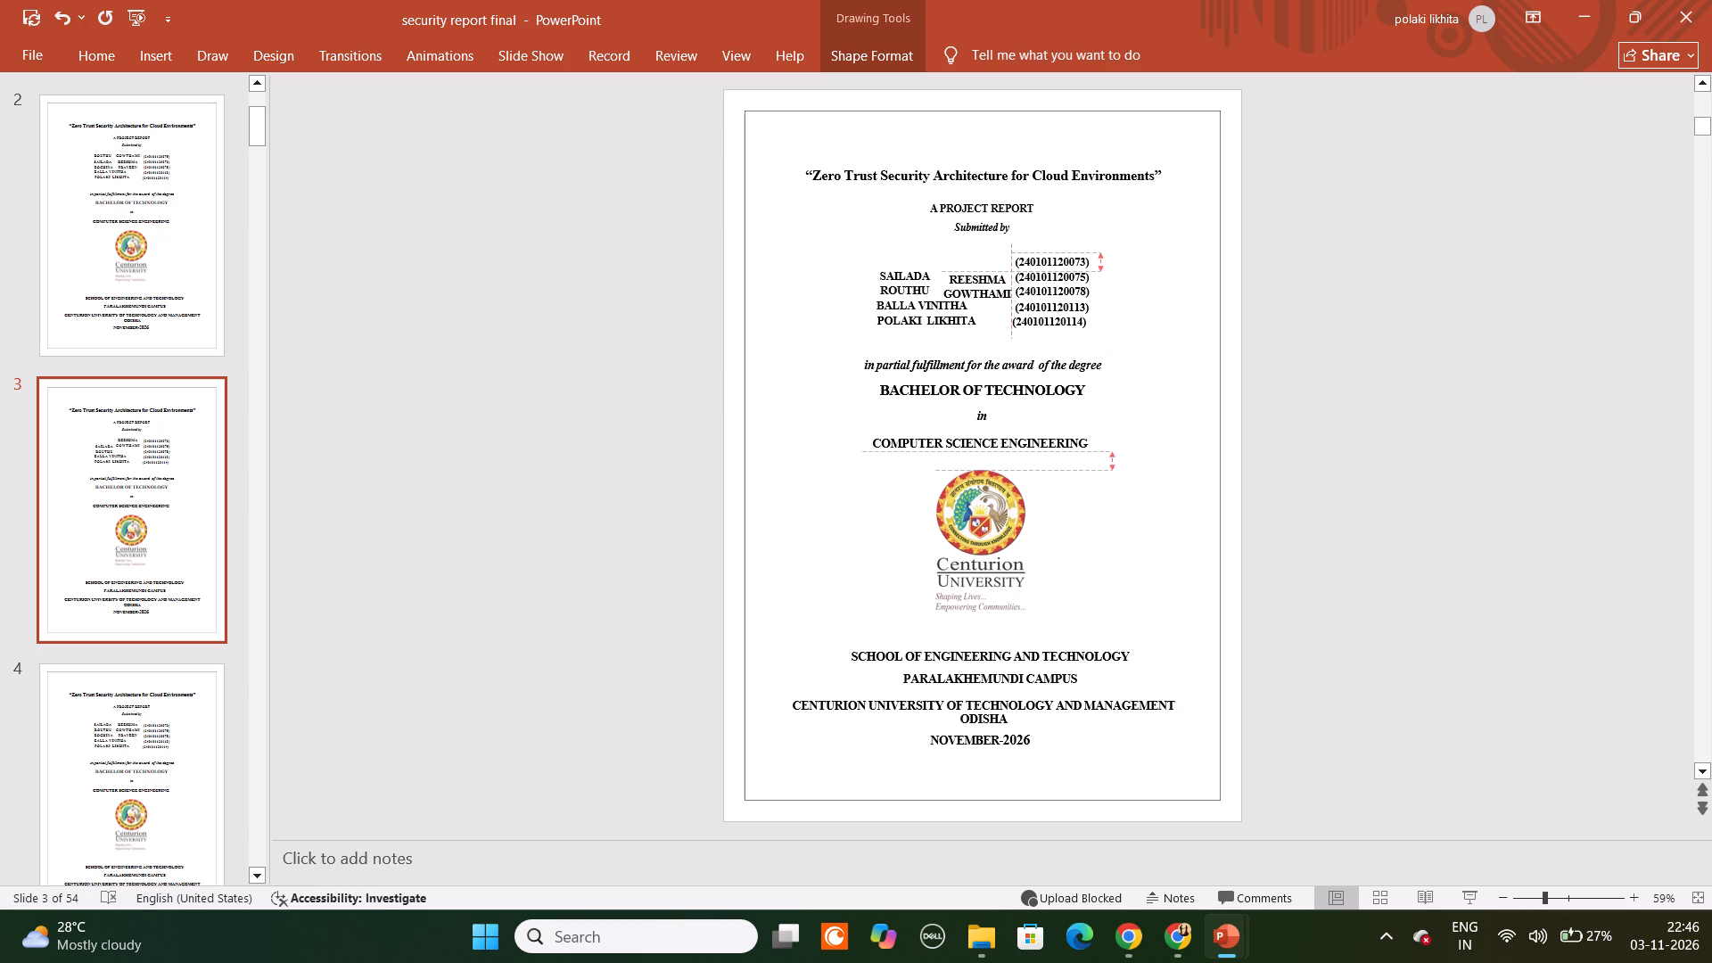
pyautogui.moveTo(993, 268); pyautogui.dragTo(993, 265)
pyautogui.click(747, 330)
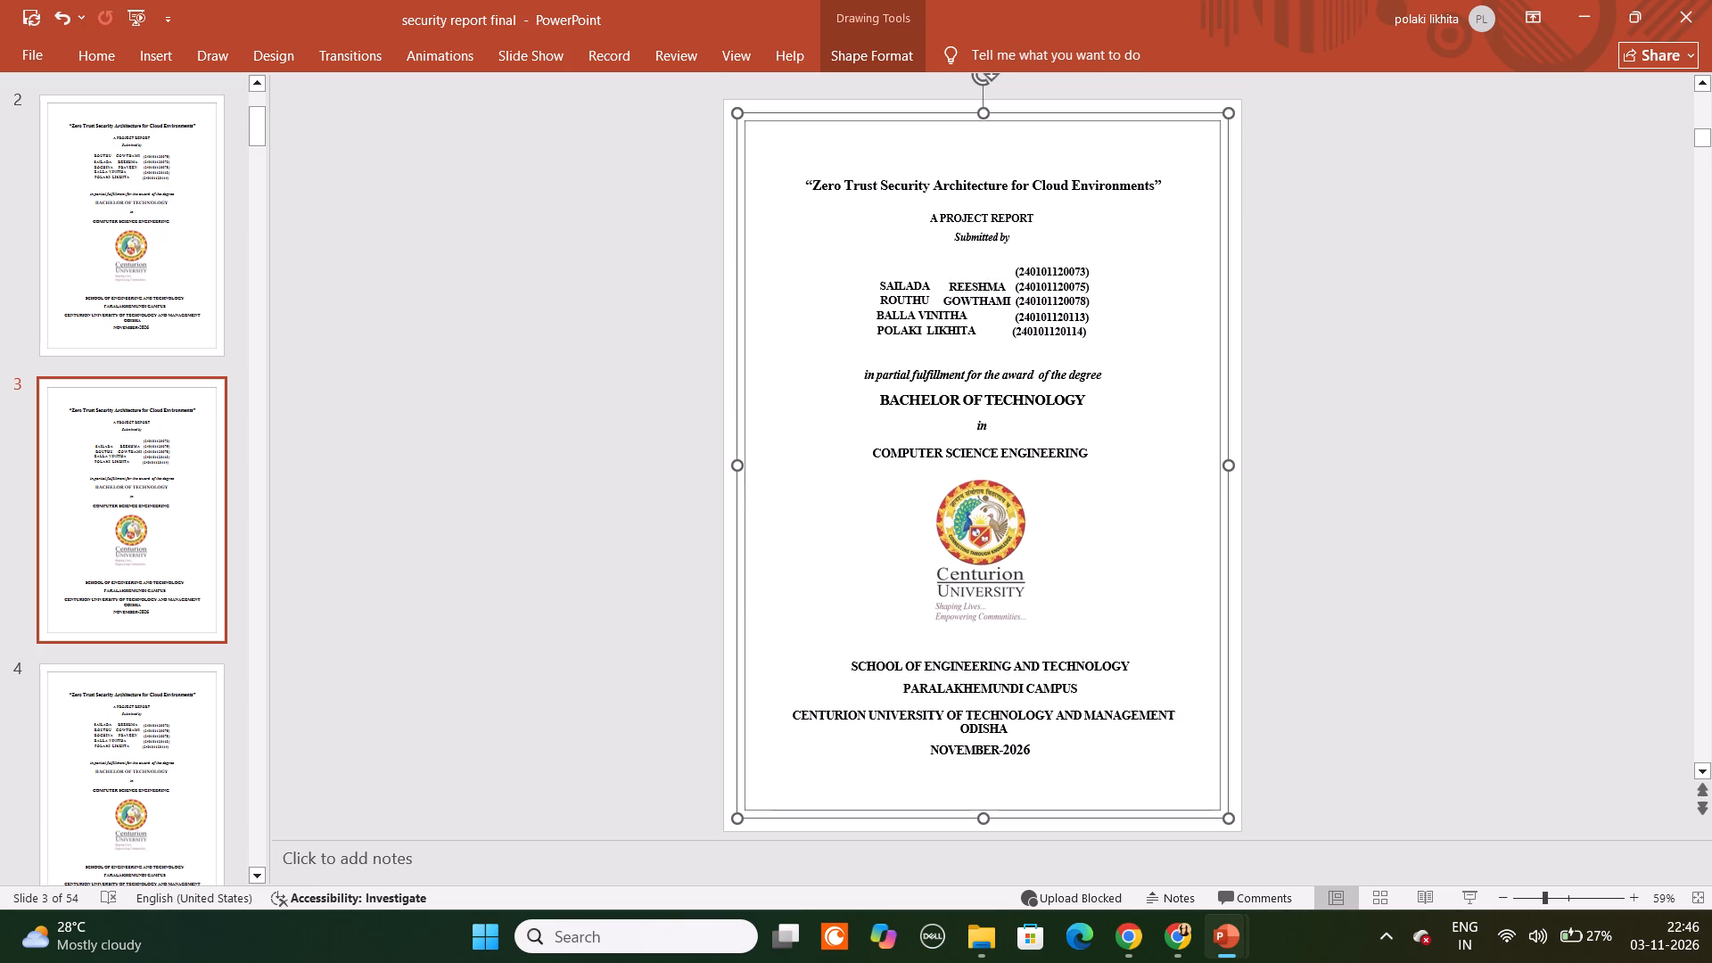
# Add the third student's surname as a new first line in slide 3's surname text box.
pyautogui.click(910, 287)
pyautogui.click(896, 284)
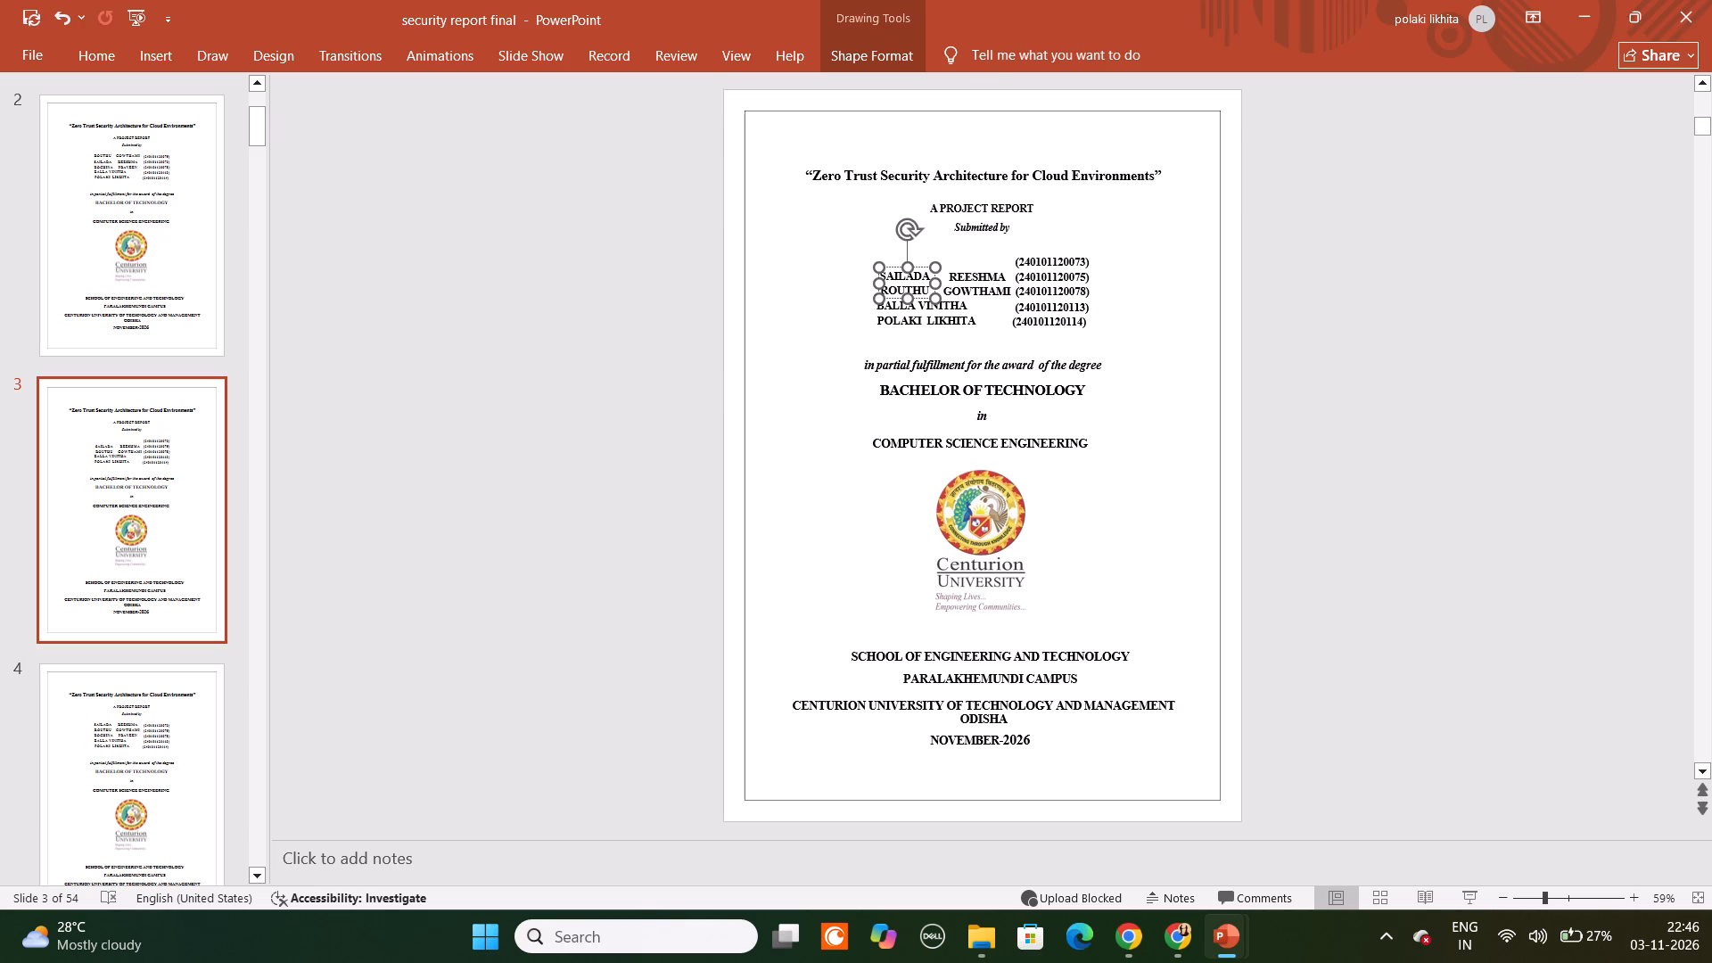
pyautogui.press('Left')
pyautogui.press('Left')
pyautogui.press('Left')
pyautogui.press('Return')
pyautogui.press('Up')
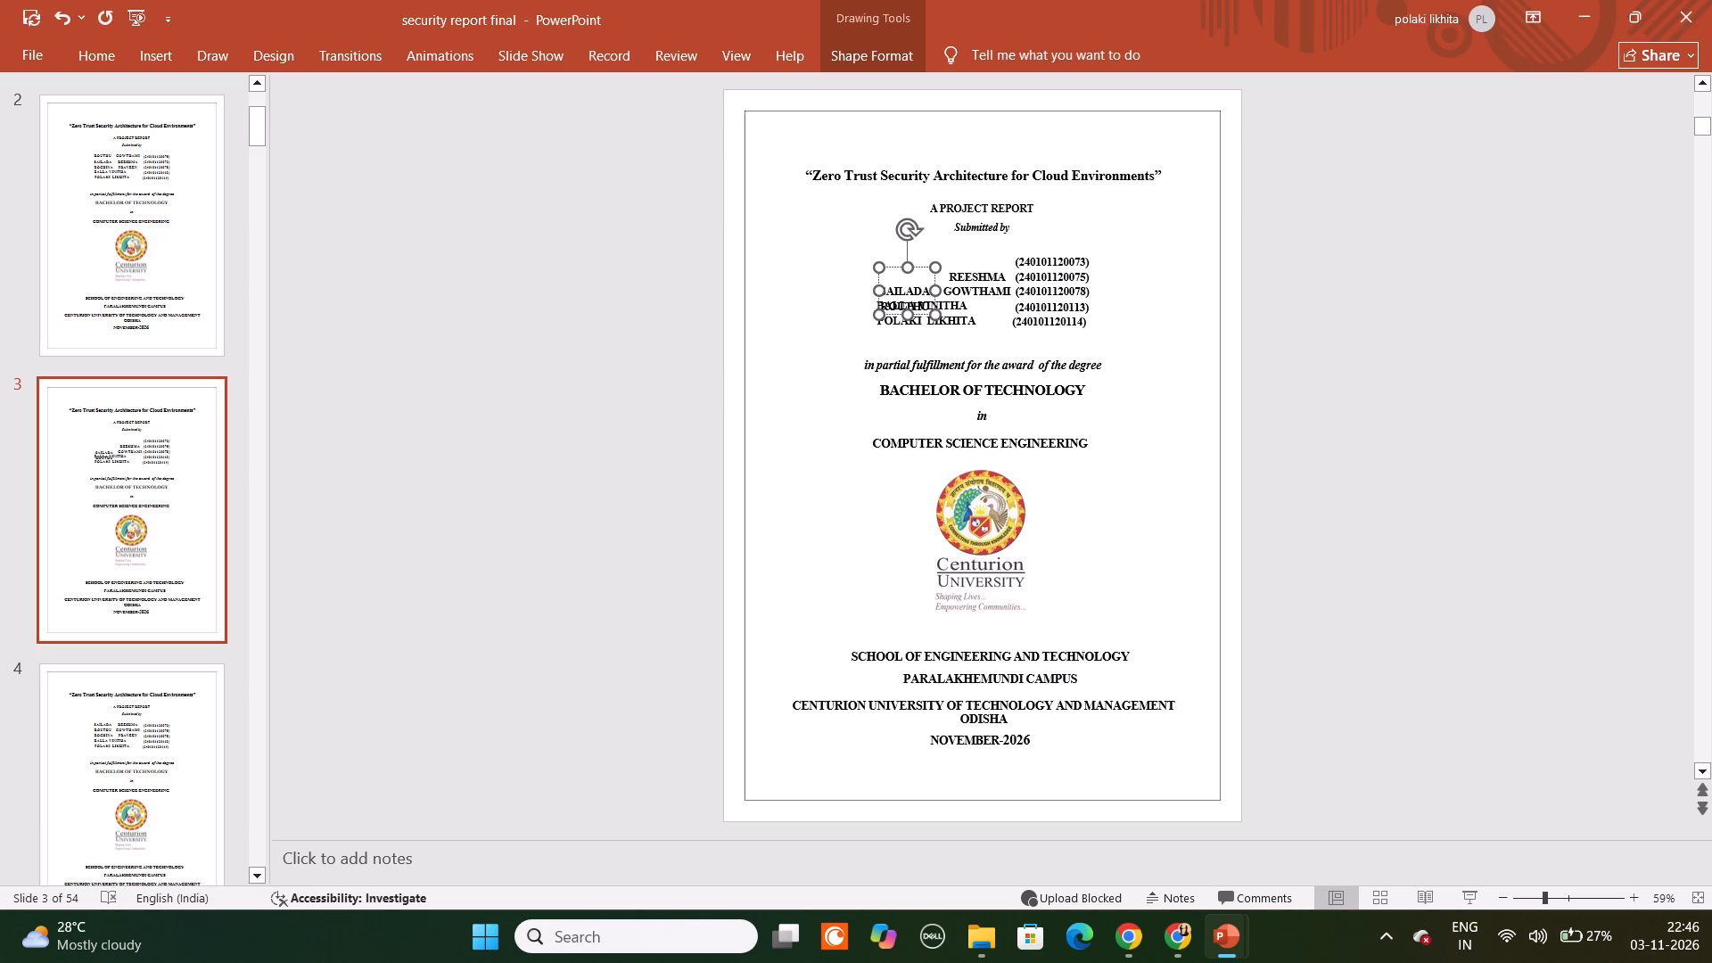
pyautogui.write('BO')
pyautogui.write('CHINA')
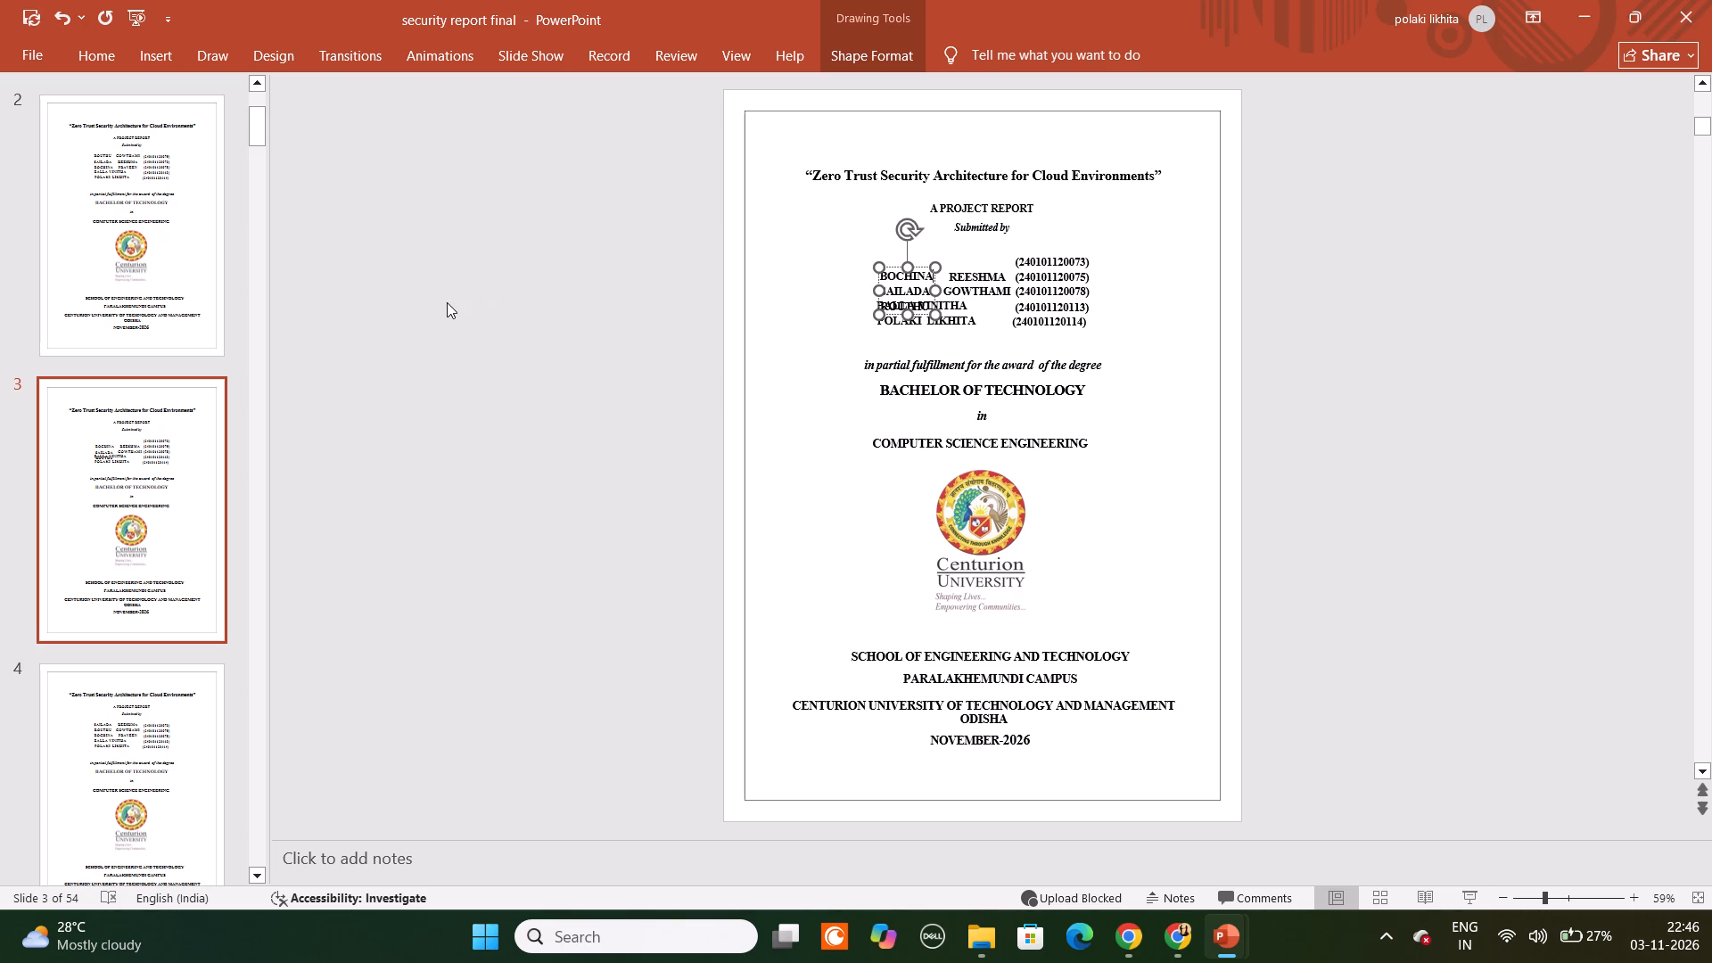
pyautogui.click(447, 302)
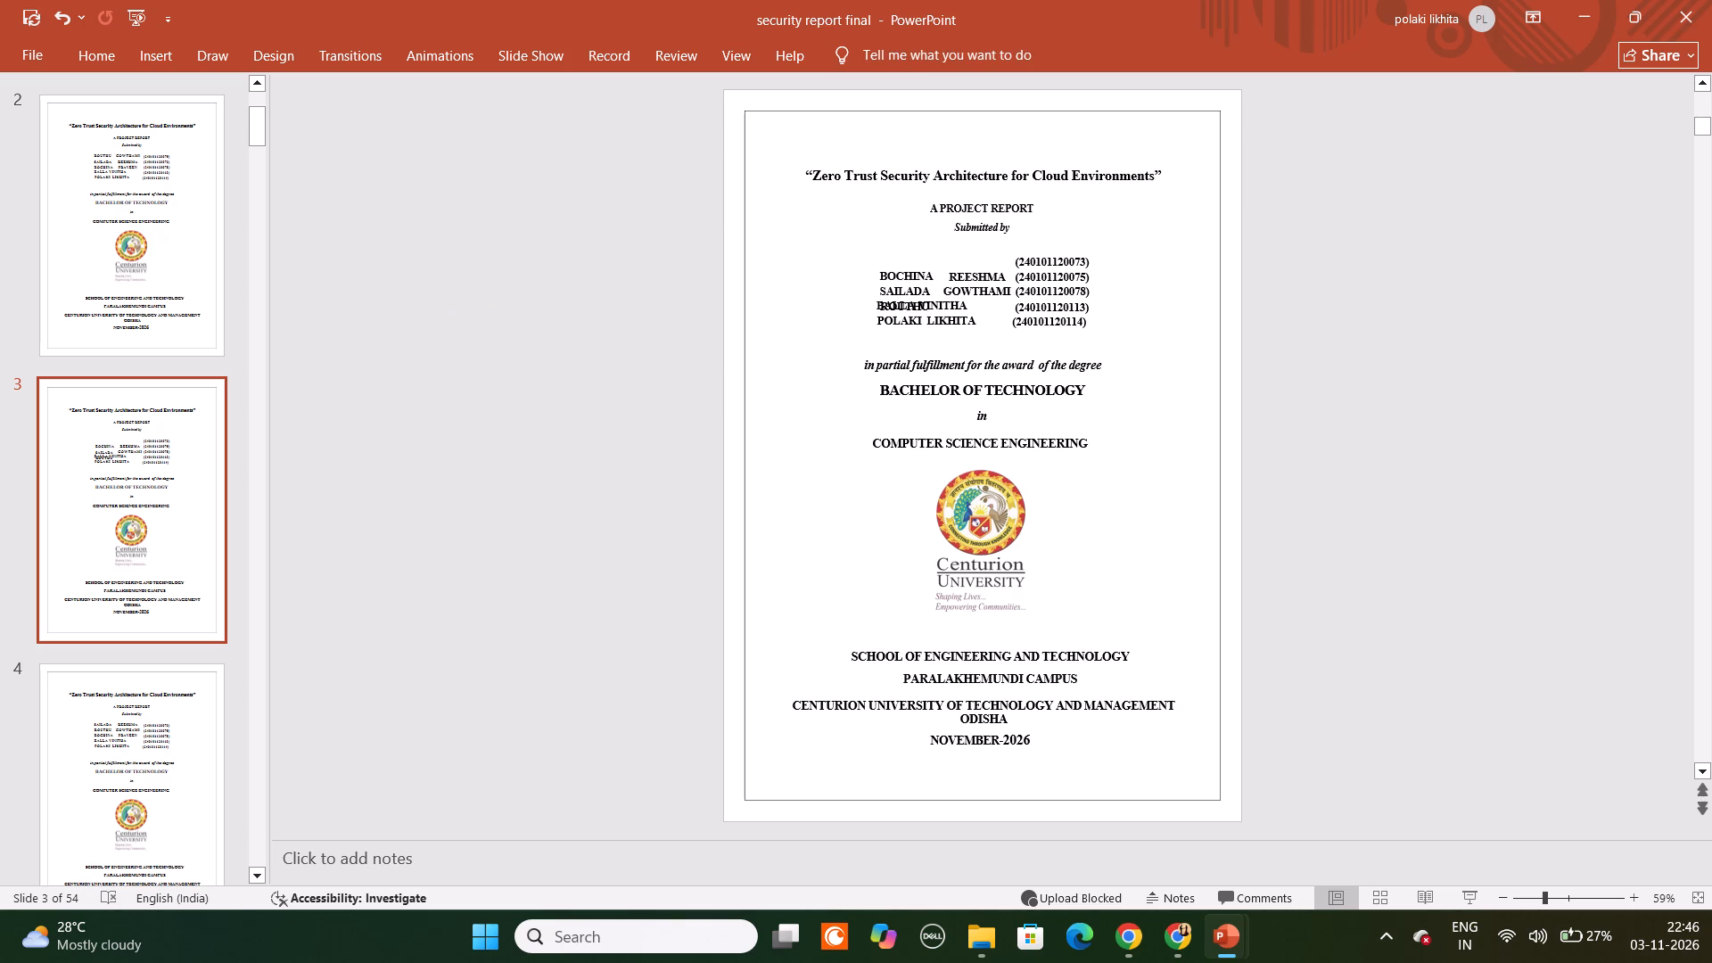
# Add the third student's first name as a new first line in slide 3's first-name text box and move the box up one row.
pyautogui.click(957, 275)
pyautogui.press('Left')
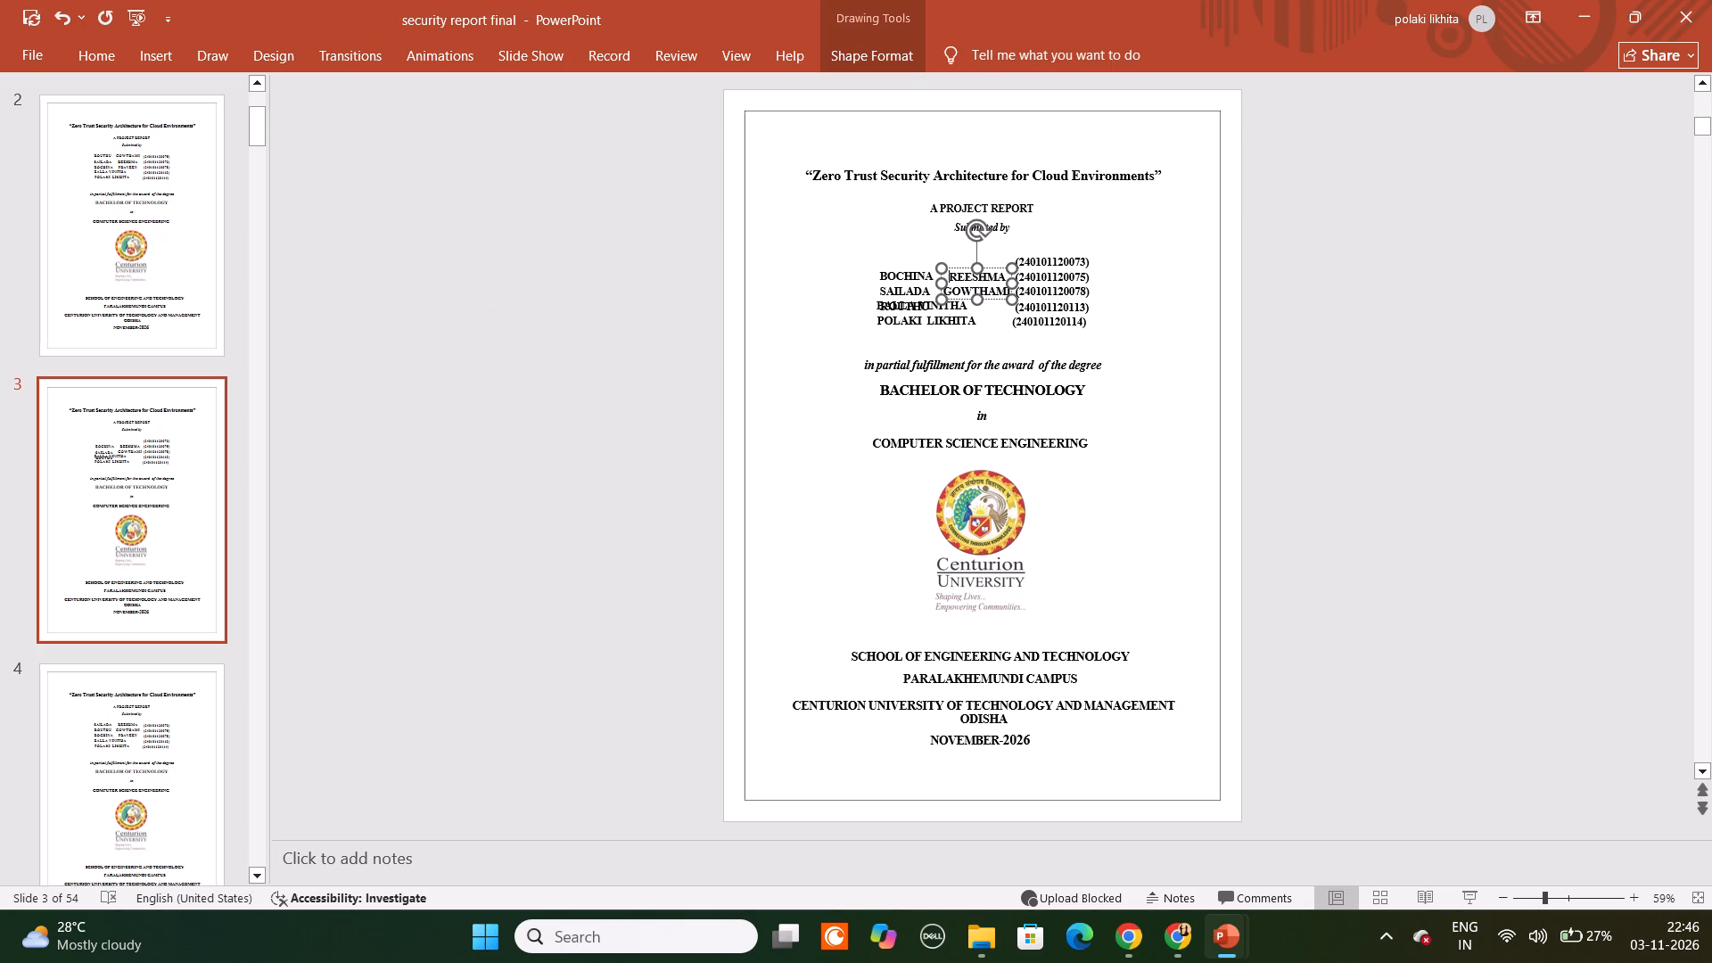
pyautogui.press('Return')
pyautogui.press('Up')
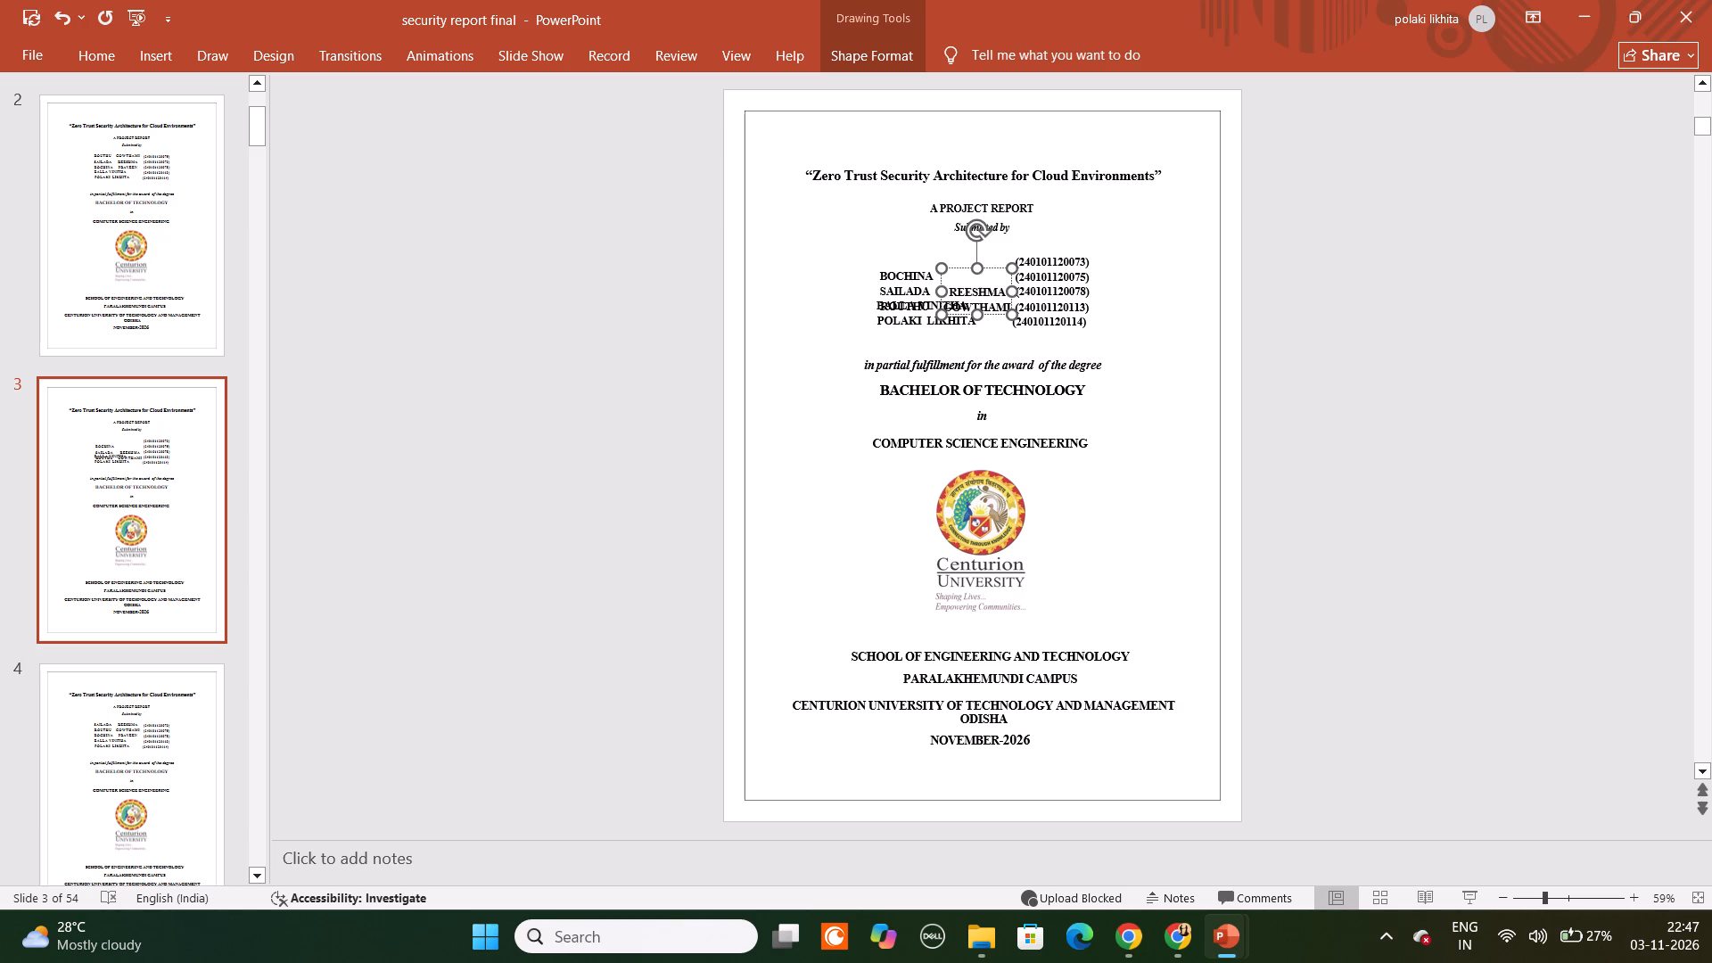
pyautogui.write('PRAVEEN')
pyautogui.moveTo(957, 267); pyautogui.dragTo(959, 253)
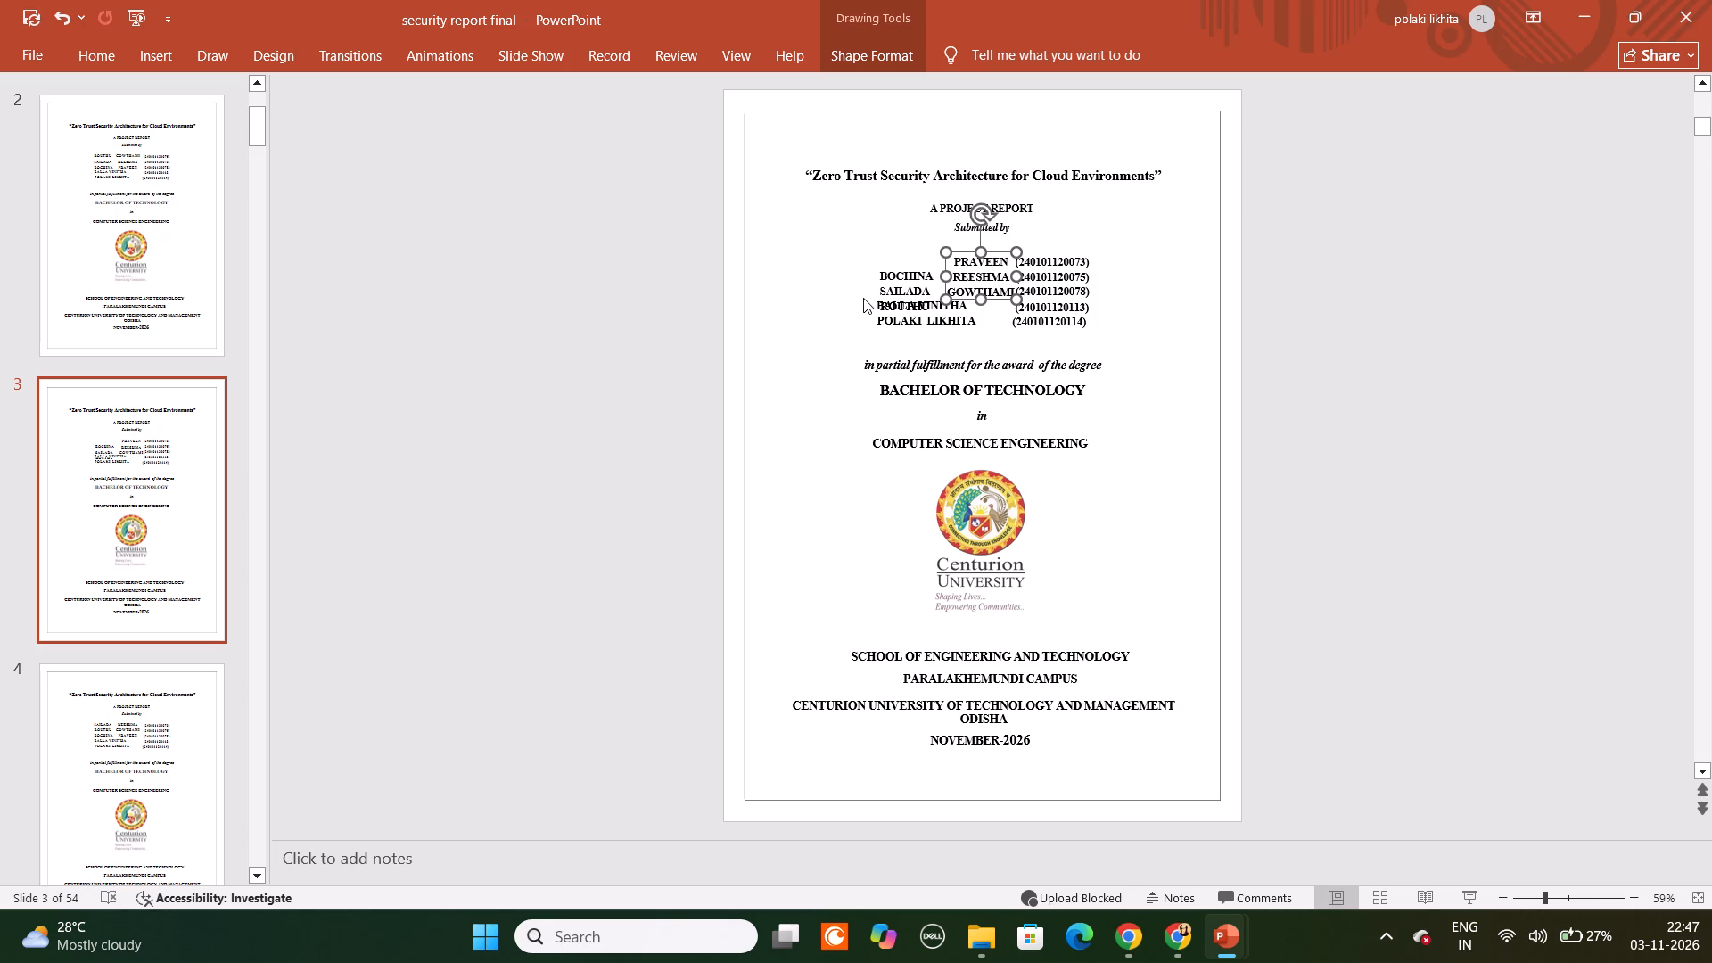
# Move slide 3's surname text box up one row so the surnames line up with the first names.
pyautogui.click(925, 276)
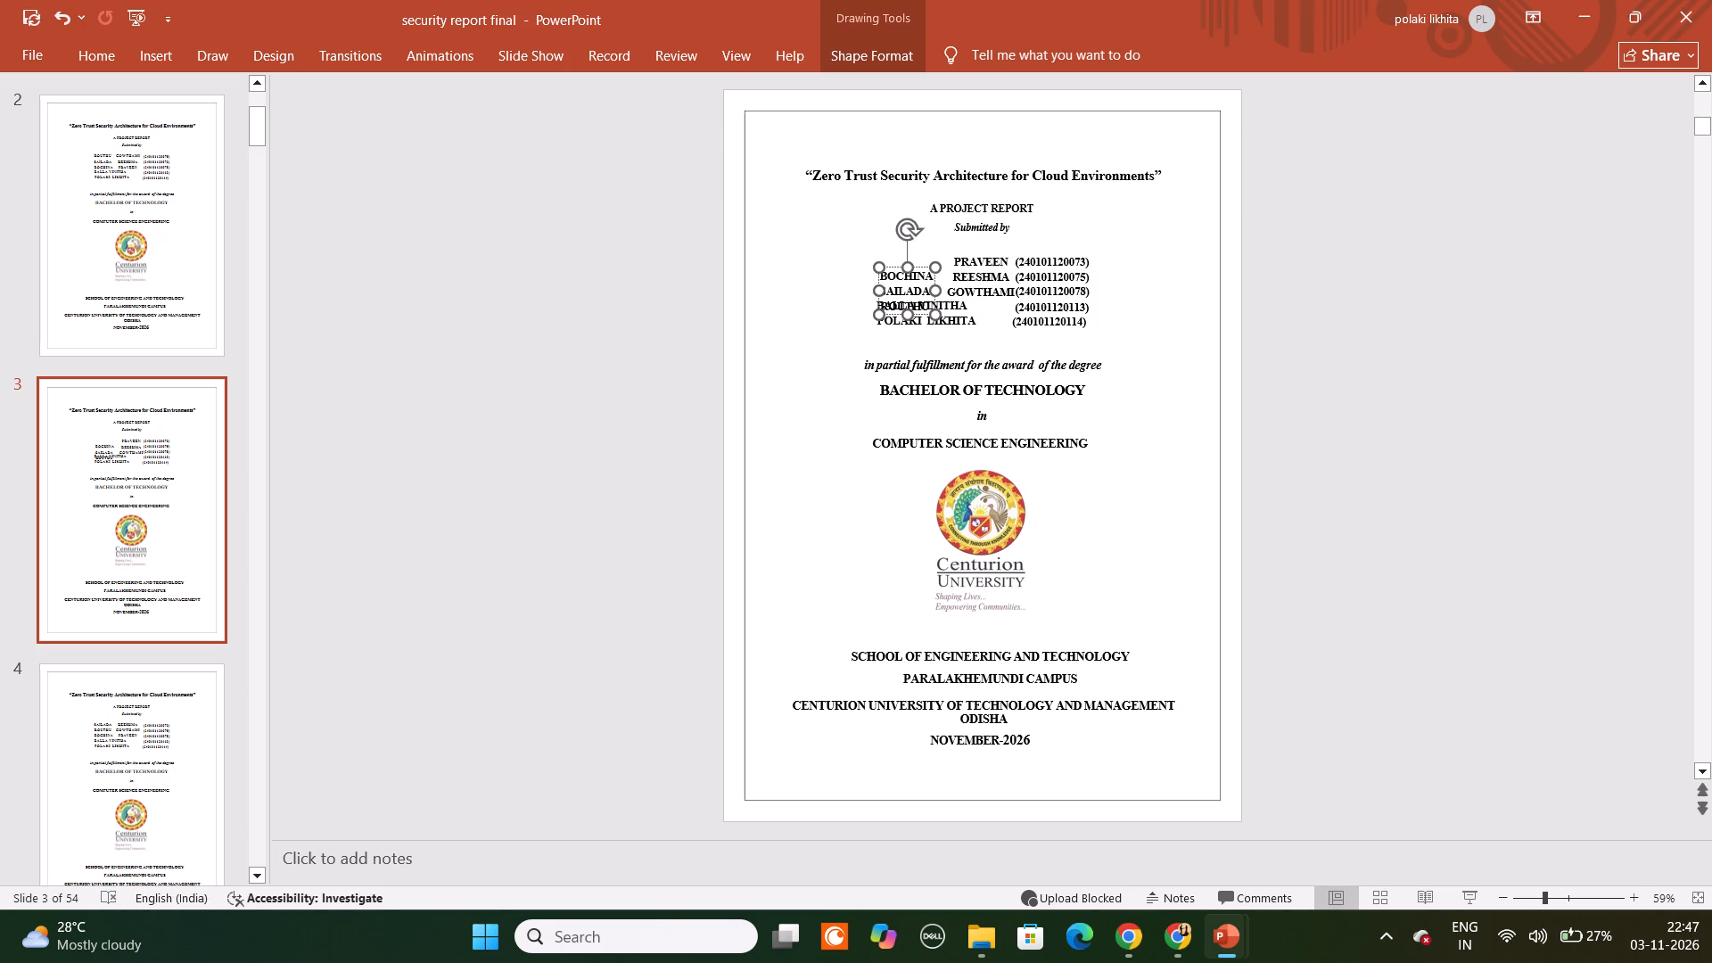
pyautogui.moveTo(924, 266); pyautogui.dragTo(924, 253)
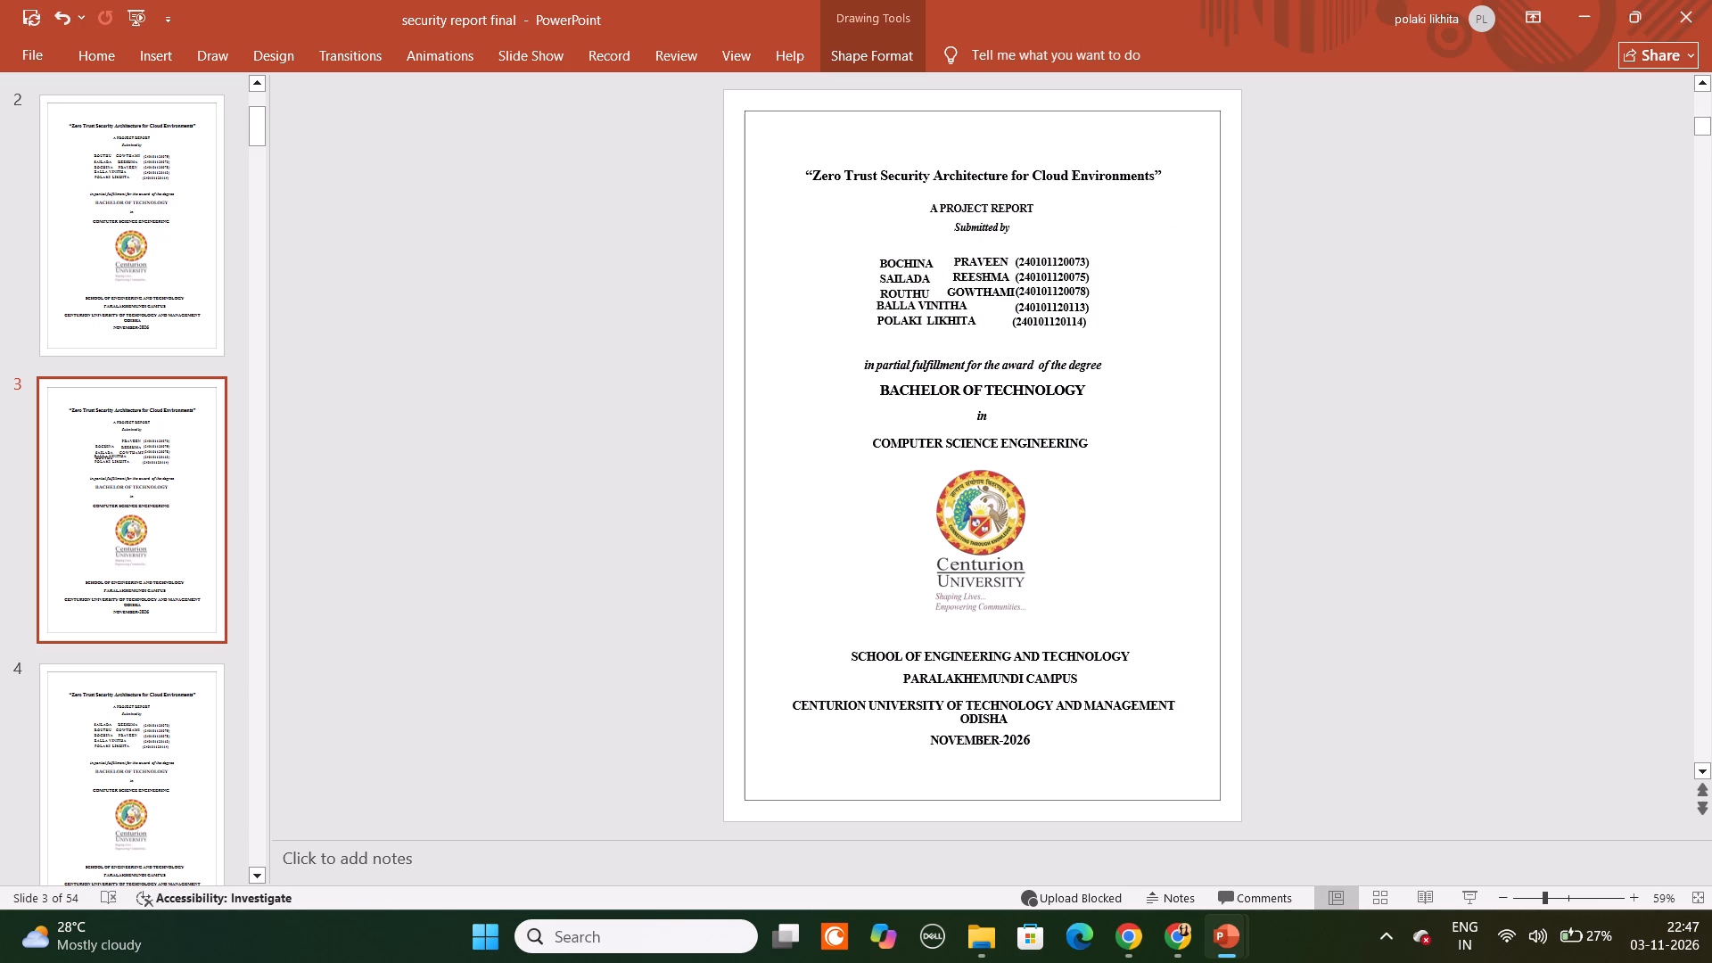
pyautogui.moveTo(924, 253); pyautogui.dragTo(924, 248)
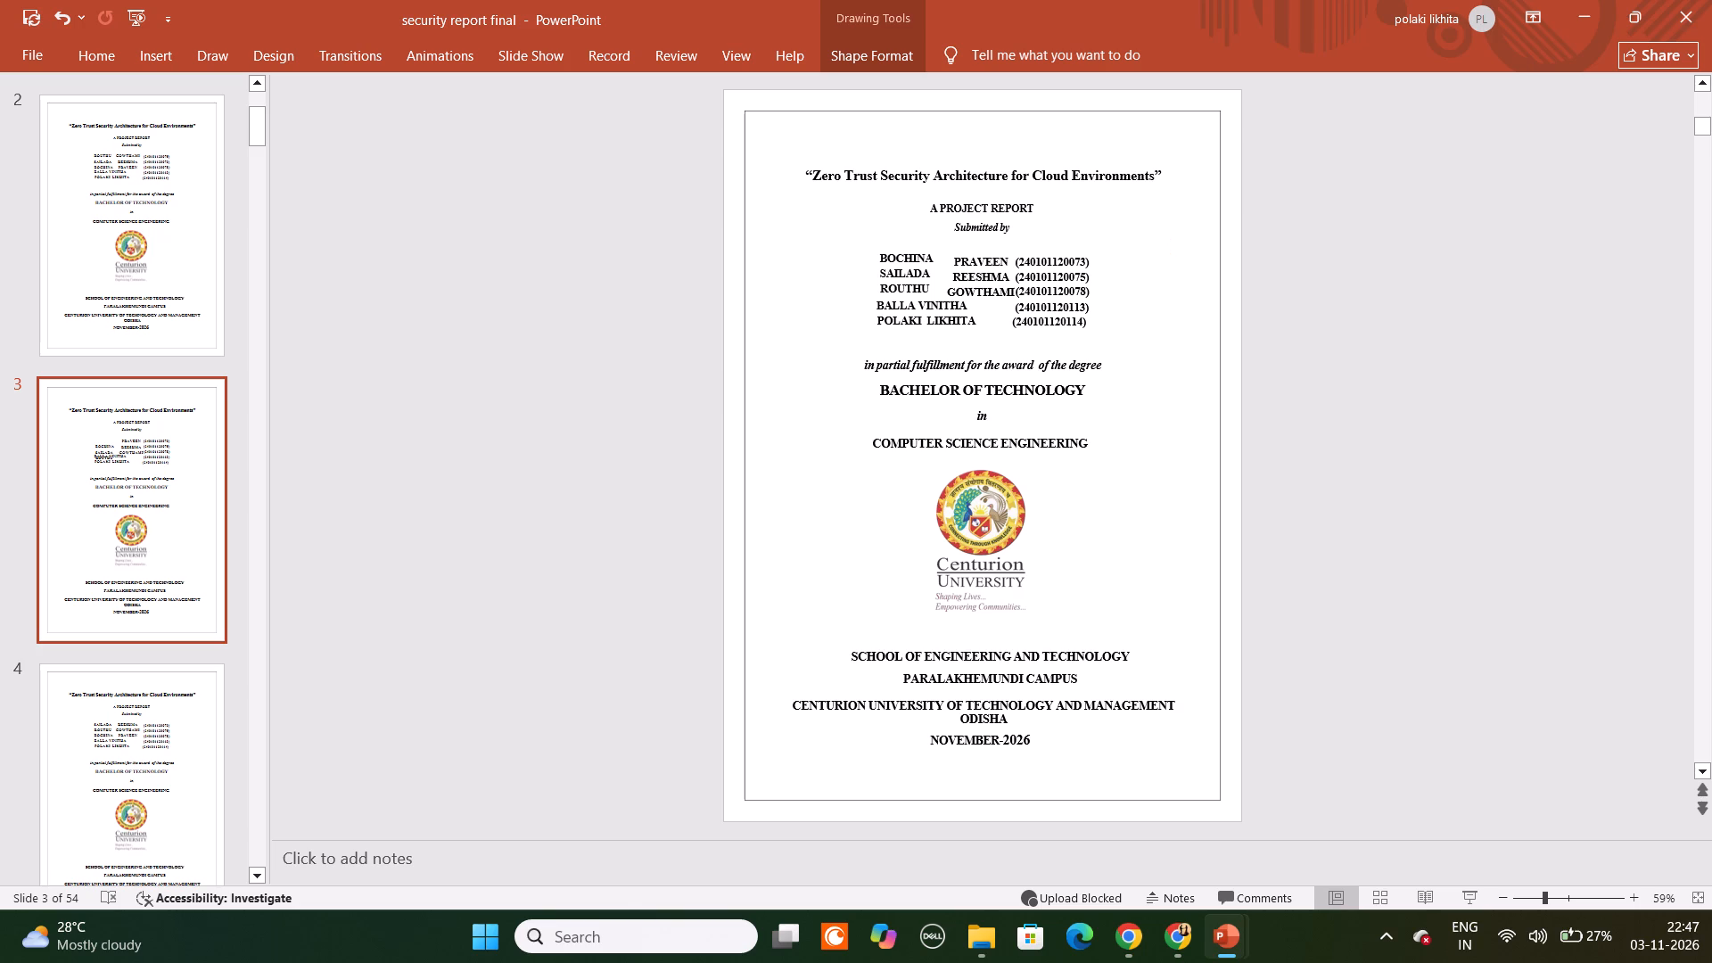
pyautogui.moveTo(924, 248); pyautogui.dragTo(926, 253)
pyautogui.click(772, 309)
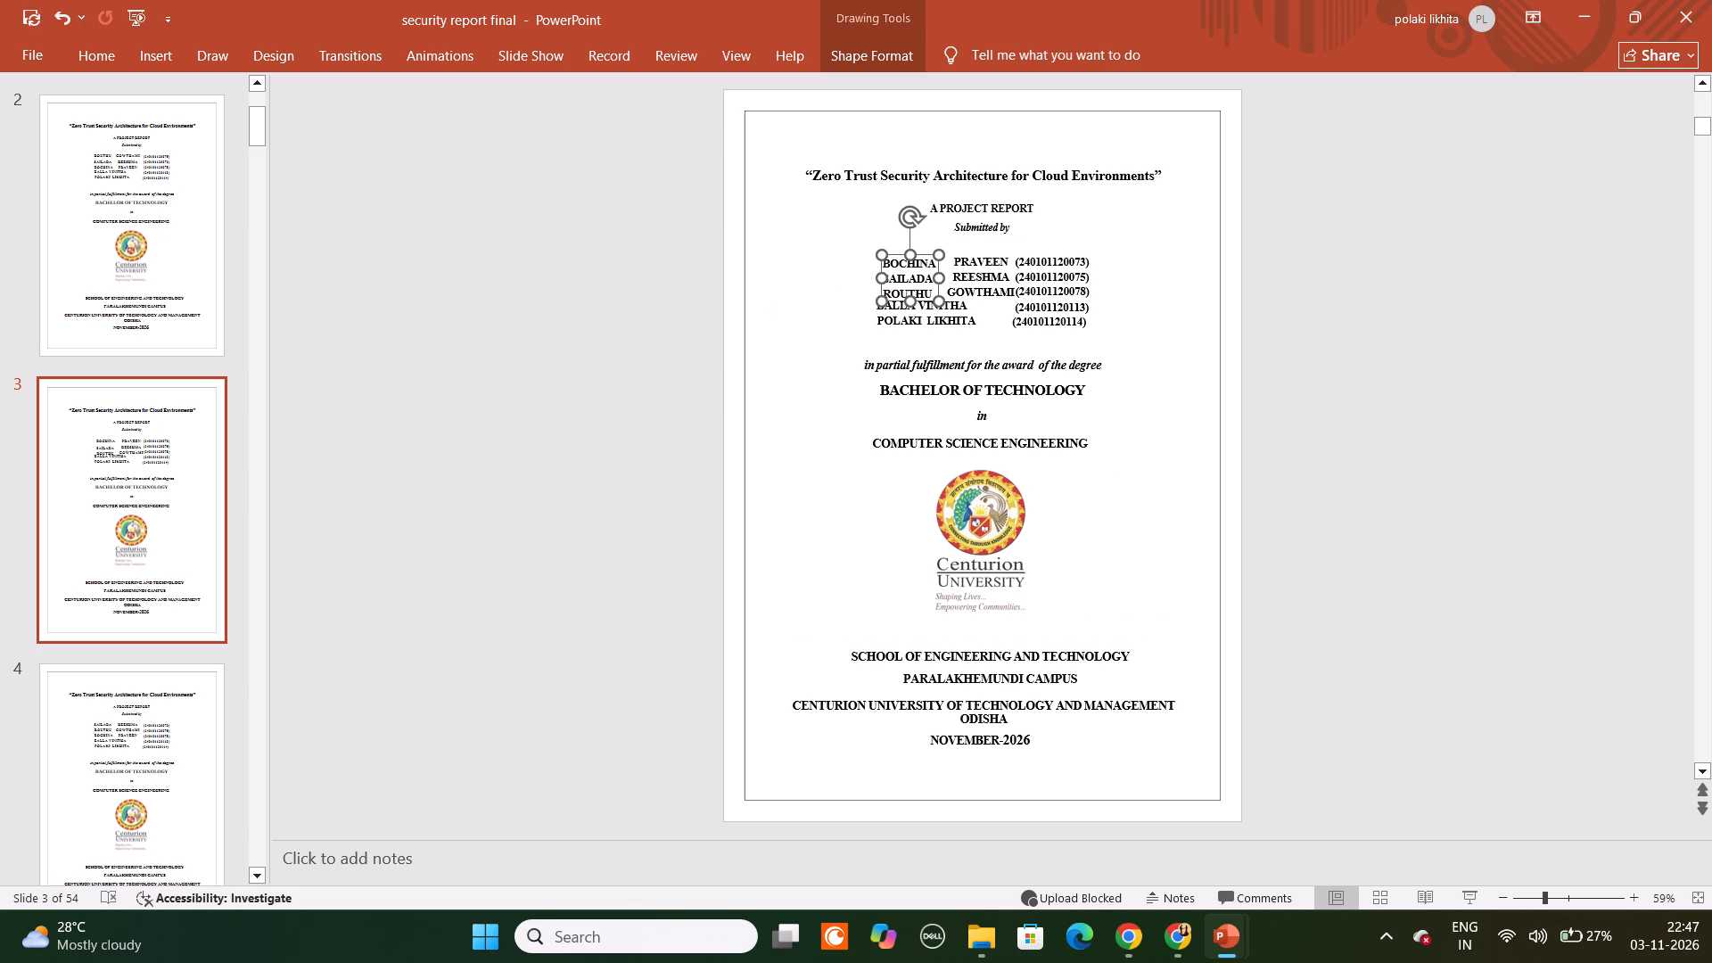
# Correct the final digits of slide 3's first three registration numbers to match the reordered students.
pyautogui.click(1084, 261)
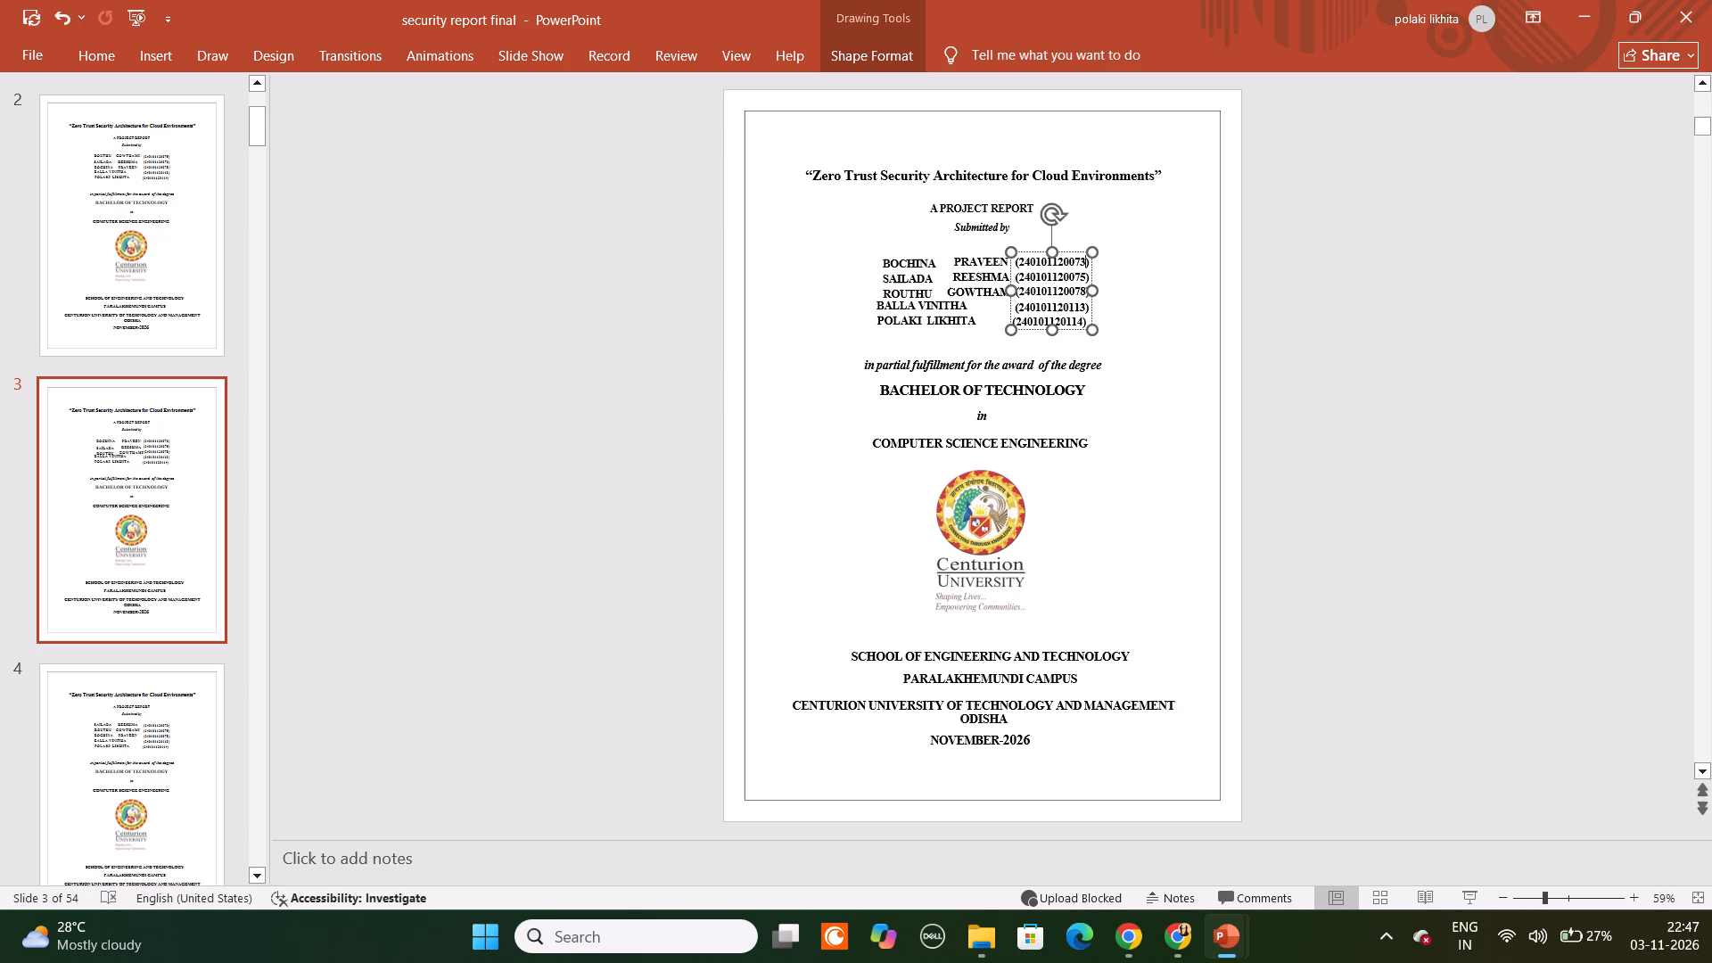
pyautogui.press('BackSpace')
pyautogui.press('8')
pyautogui.press('Down')
pyautogui.press('BackSpace')
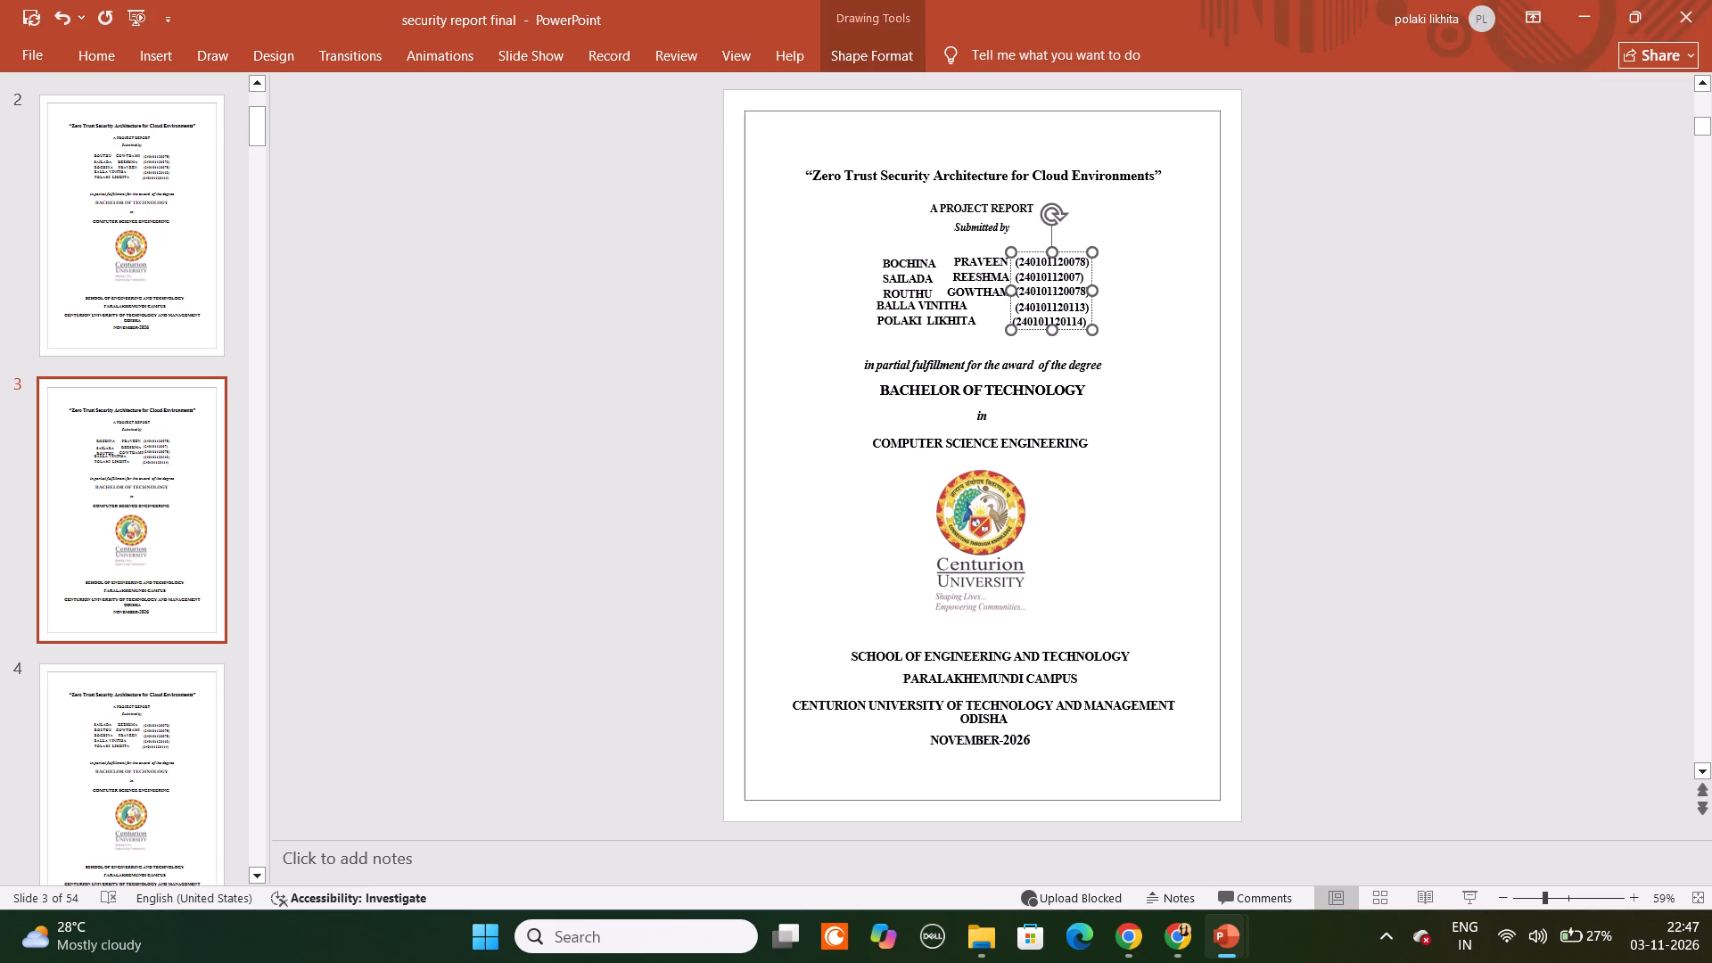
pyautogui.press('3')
pyautogui.press('Down')
pyautogui.press('BackSpace')
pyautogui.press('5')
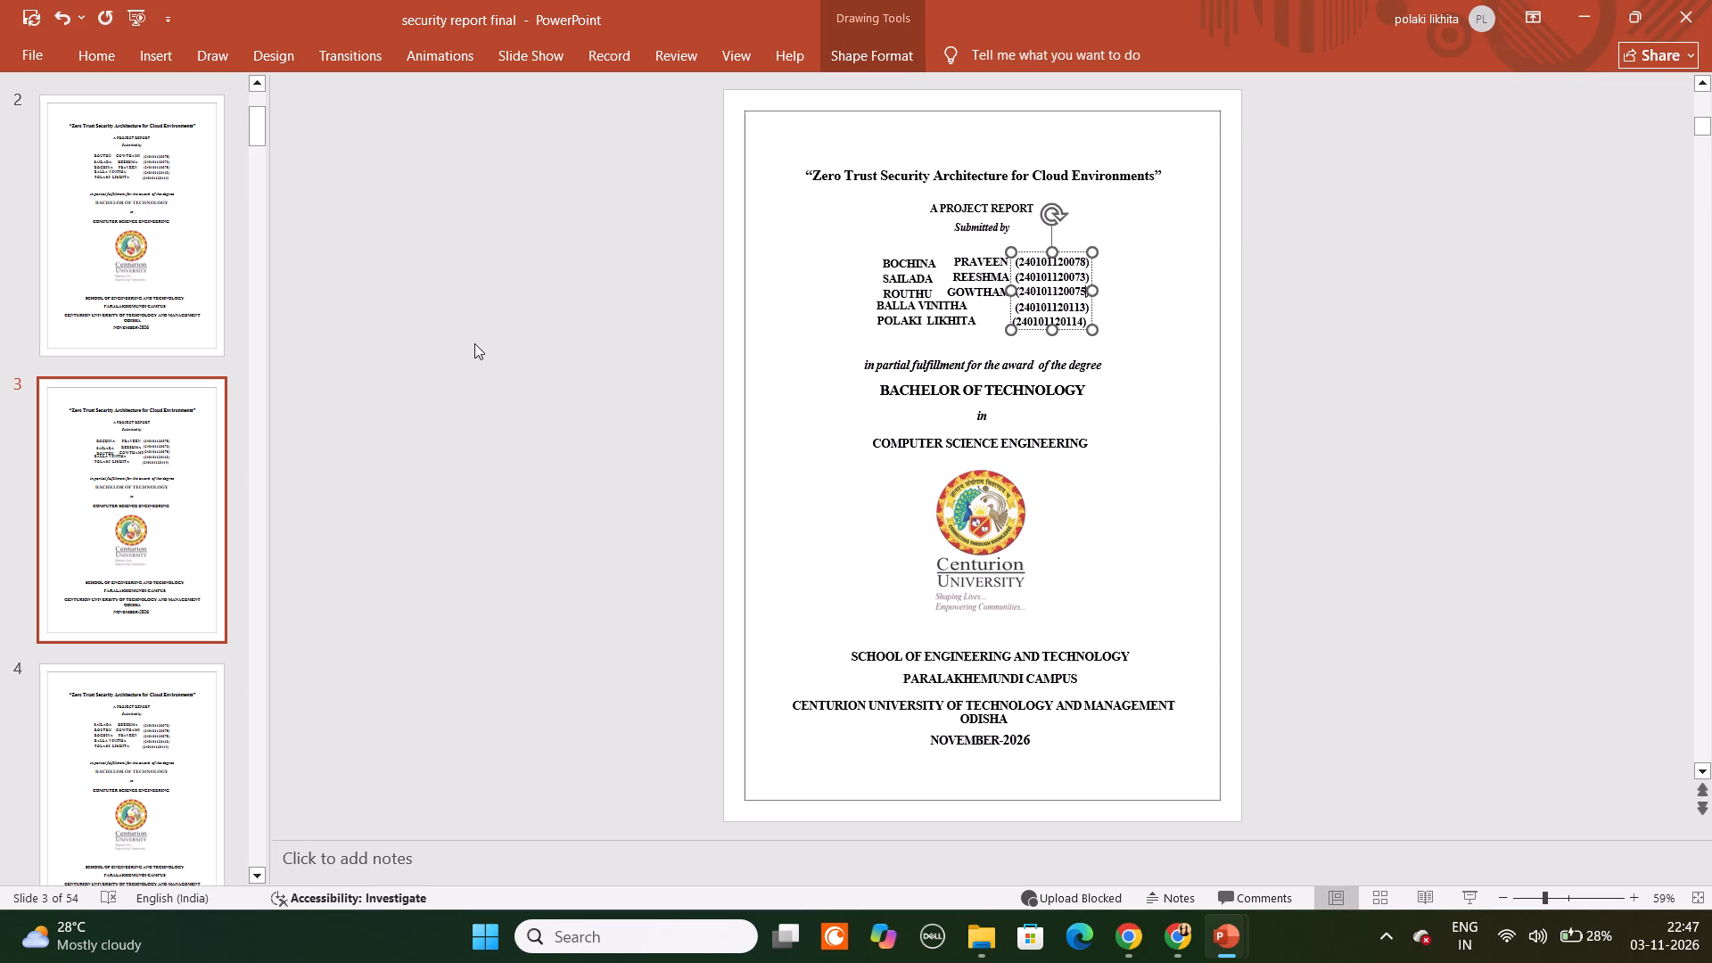
pyautogui.click(474, 344)
# On slide 4's cover copy, add the fourth student's surname as a new first line in the surname text box.
pyautogui.press('Down')
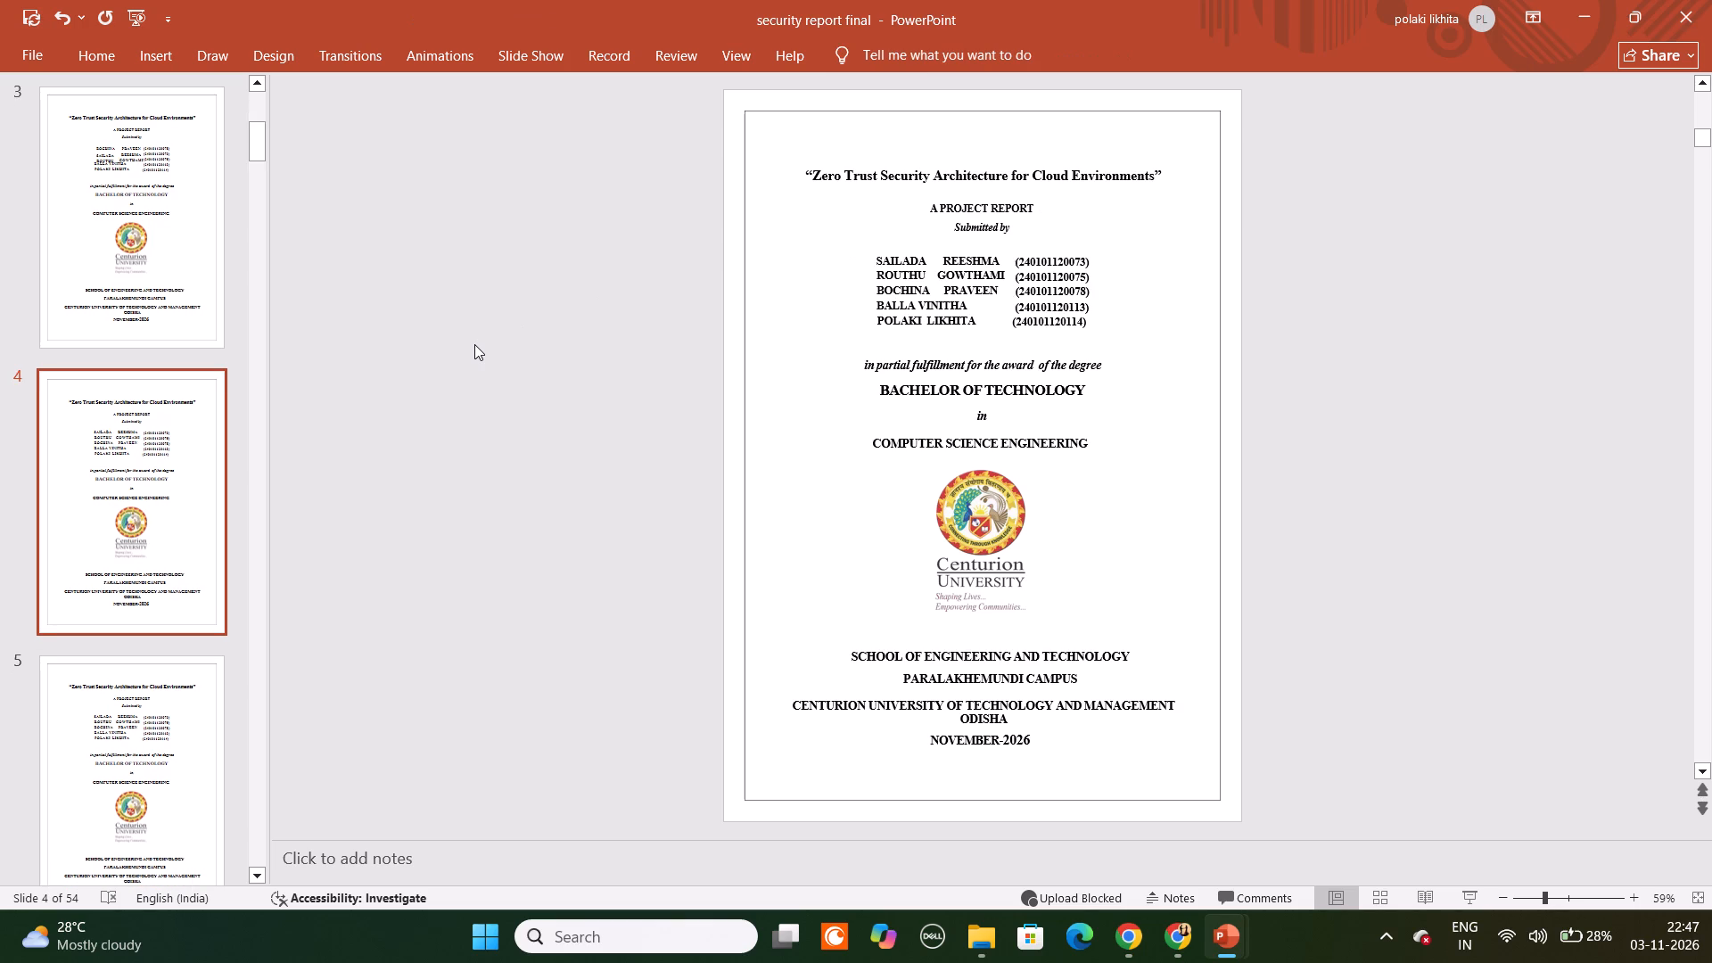
pyautogui.click(912, 286)
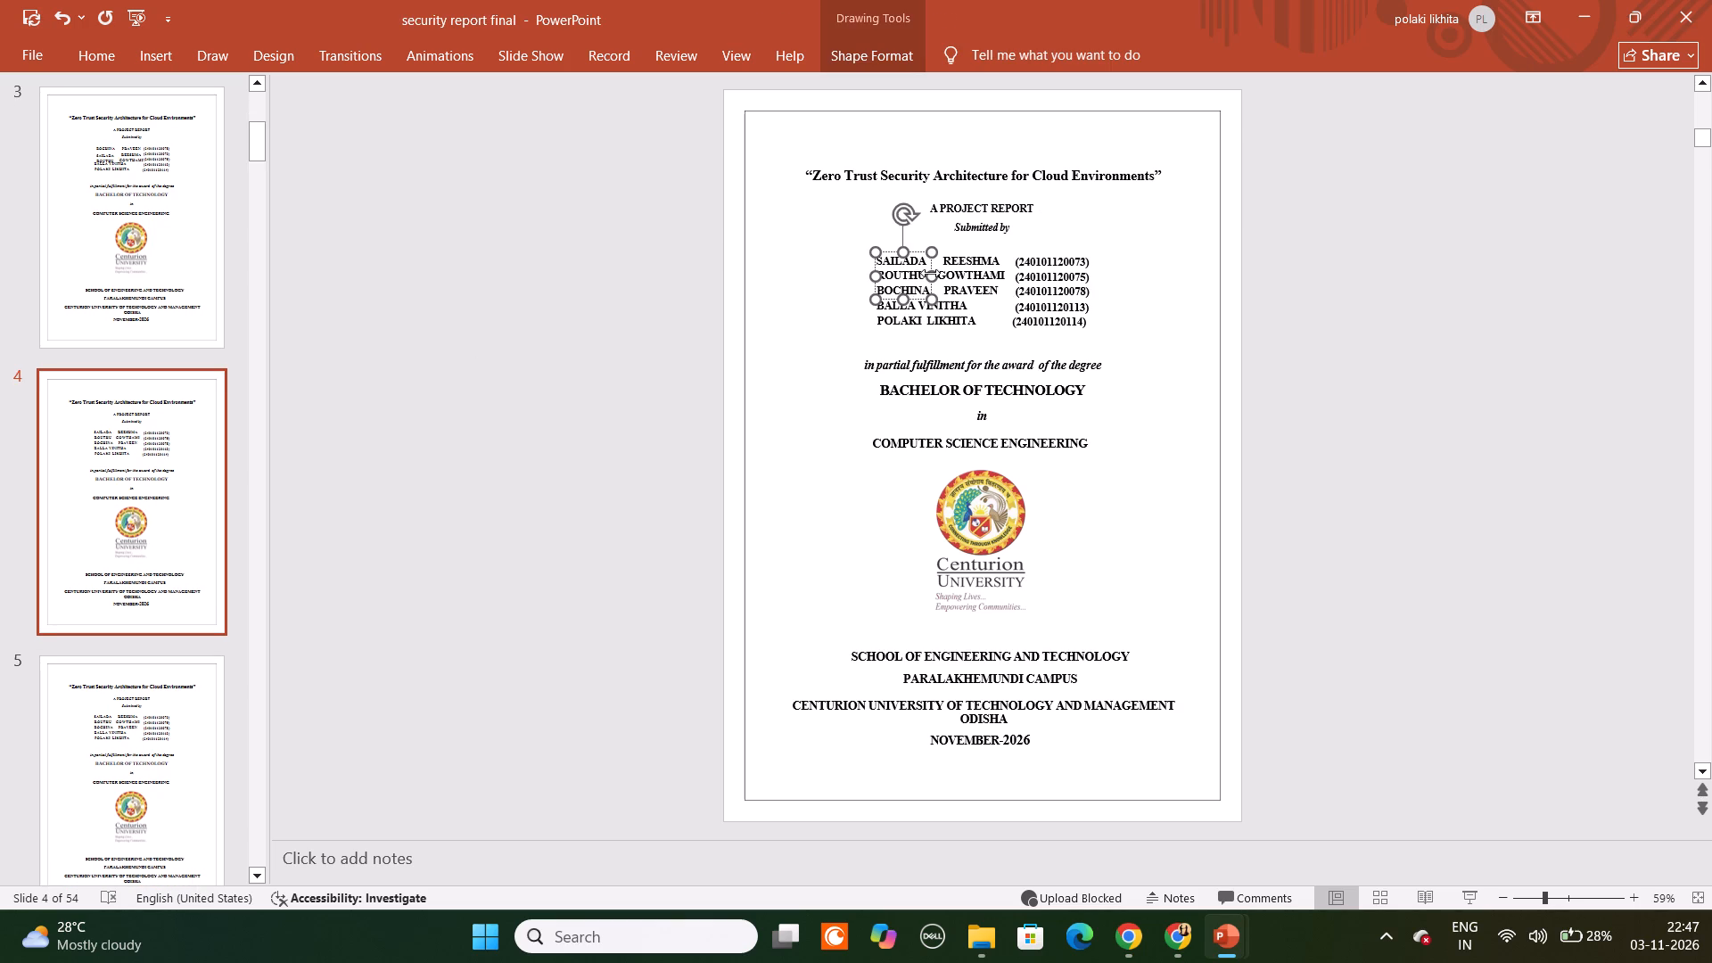
pyautogui.click(923, 259)
pyautogui.press('Left')
pyautogui.press('Left')
pyautogui.press('Left')
pyautogui.press('Left')
pyautogui.press('Left')
pyautogui.press('Left')
pyautogui.press('Return')
pyautogui.press('Up')
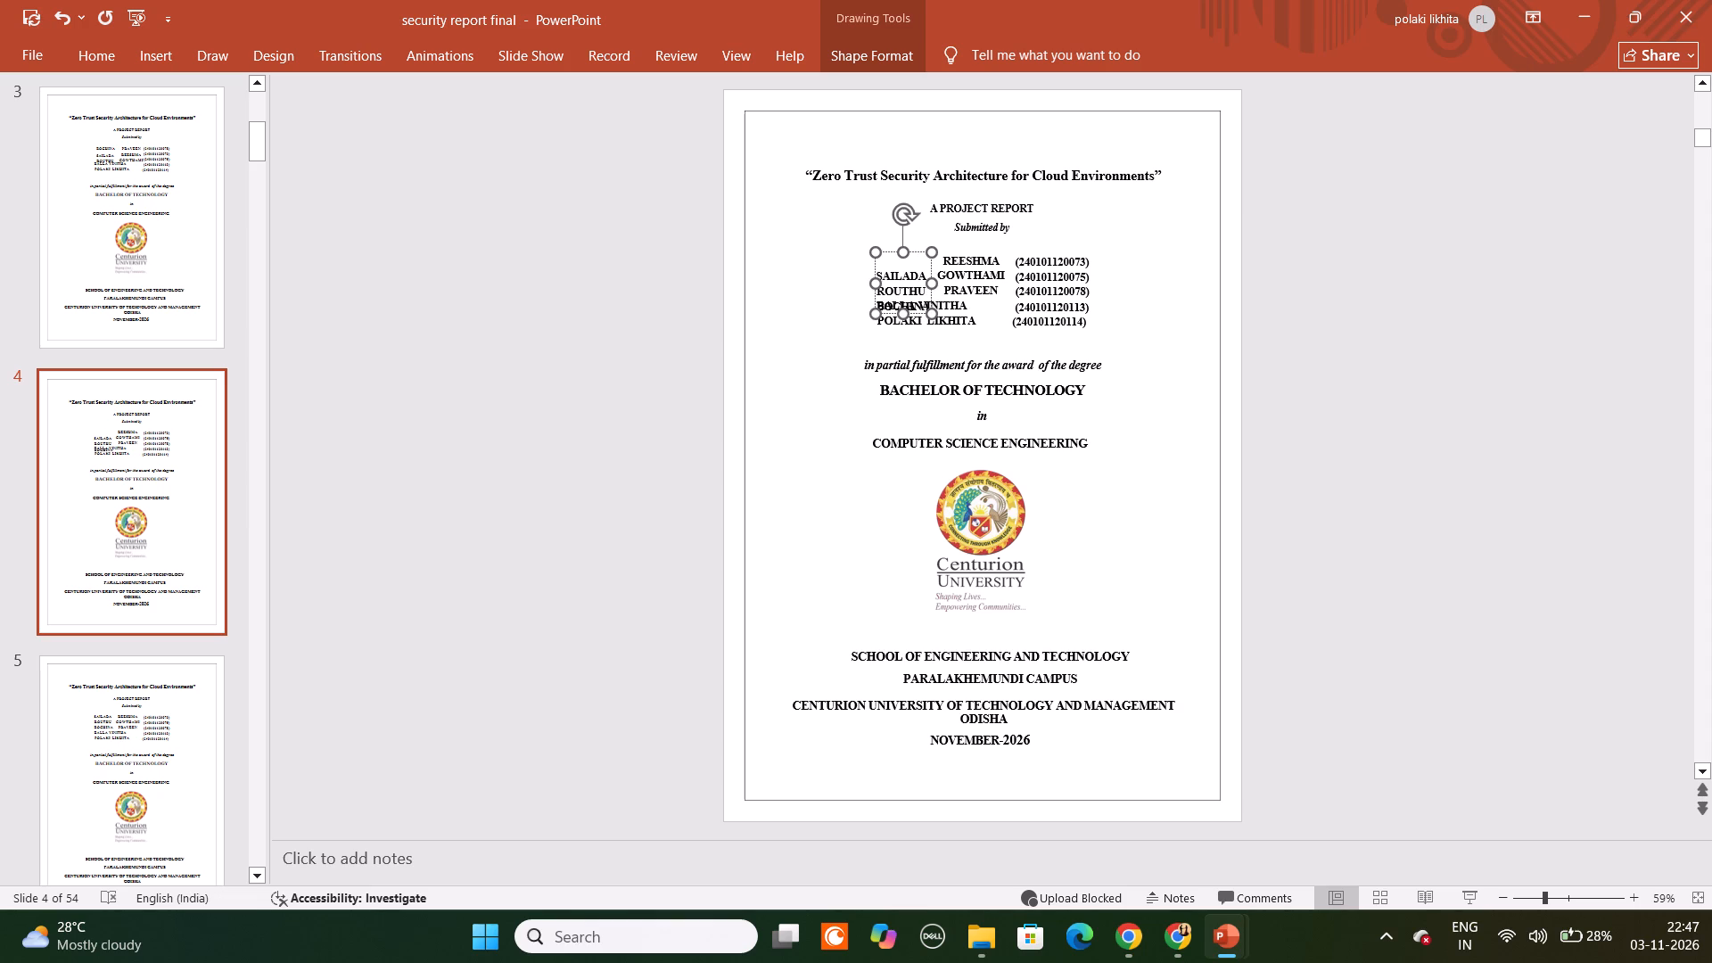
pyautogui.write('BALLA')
pyautogui.moveTo(573, 313); pyautogui.dragTo(901, 278)
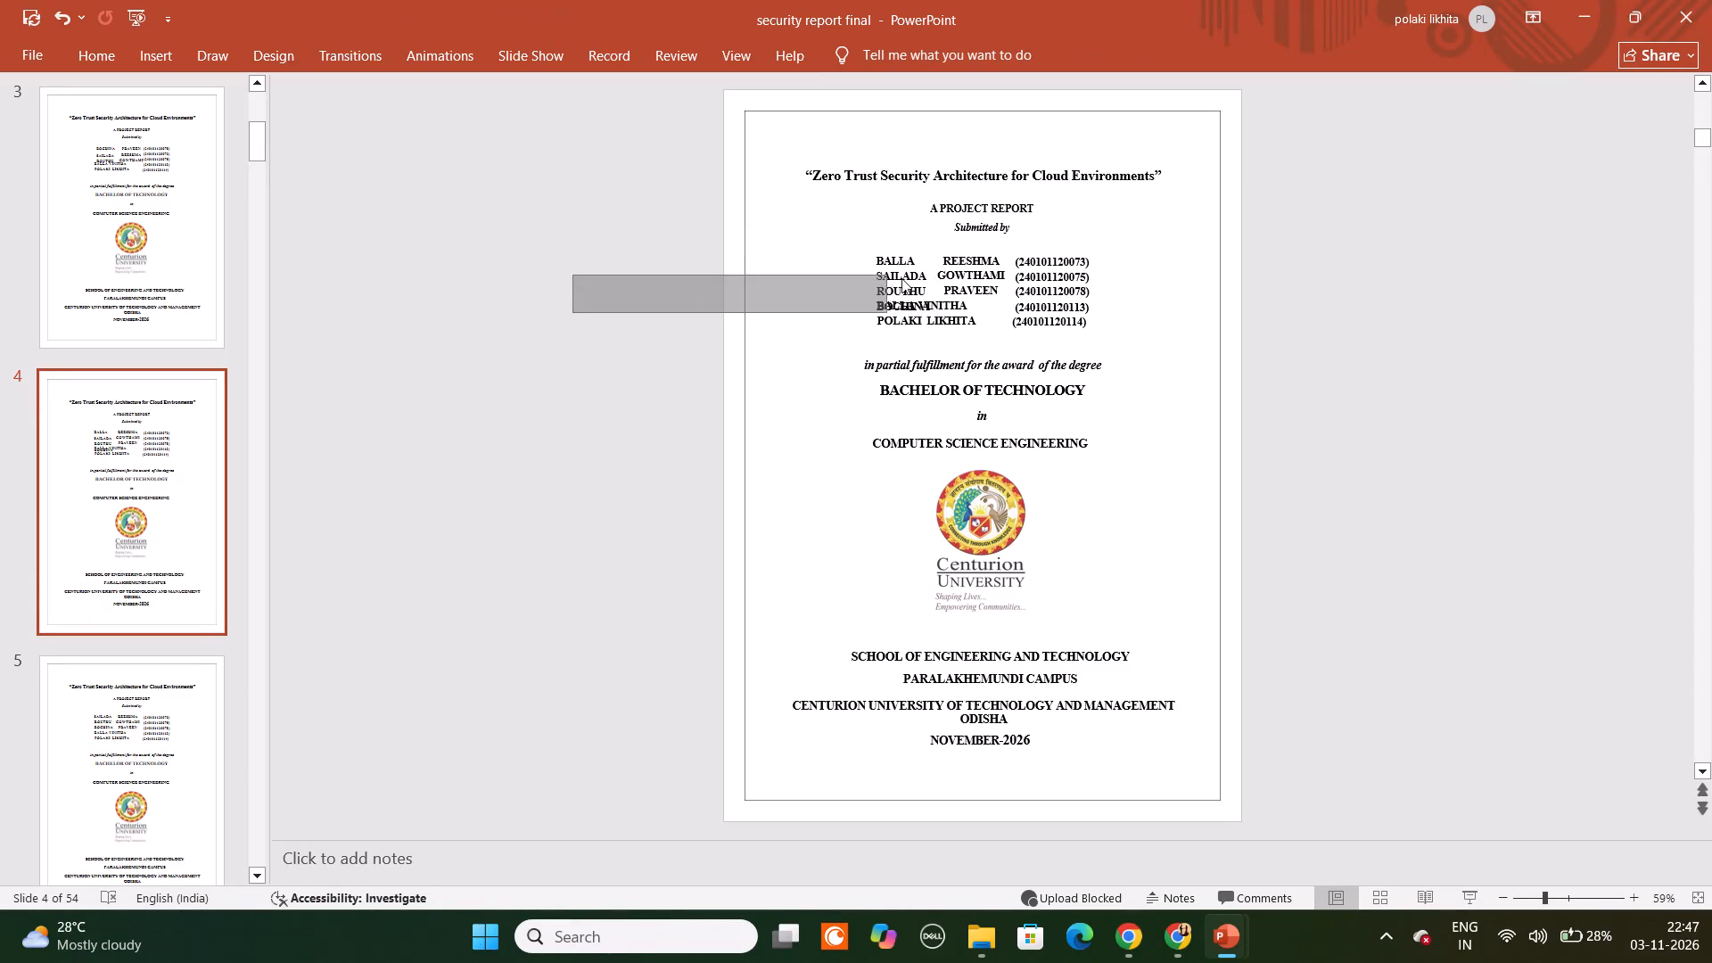
pyautogui.moveTo(901, 278); pyautogui.dragTo(985, 284)
# Add the fourth student's first name as a new first line in slide 4's first-name text box.
pyautogui.click(952, 268)
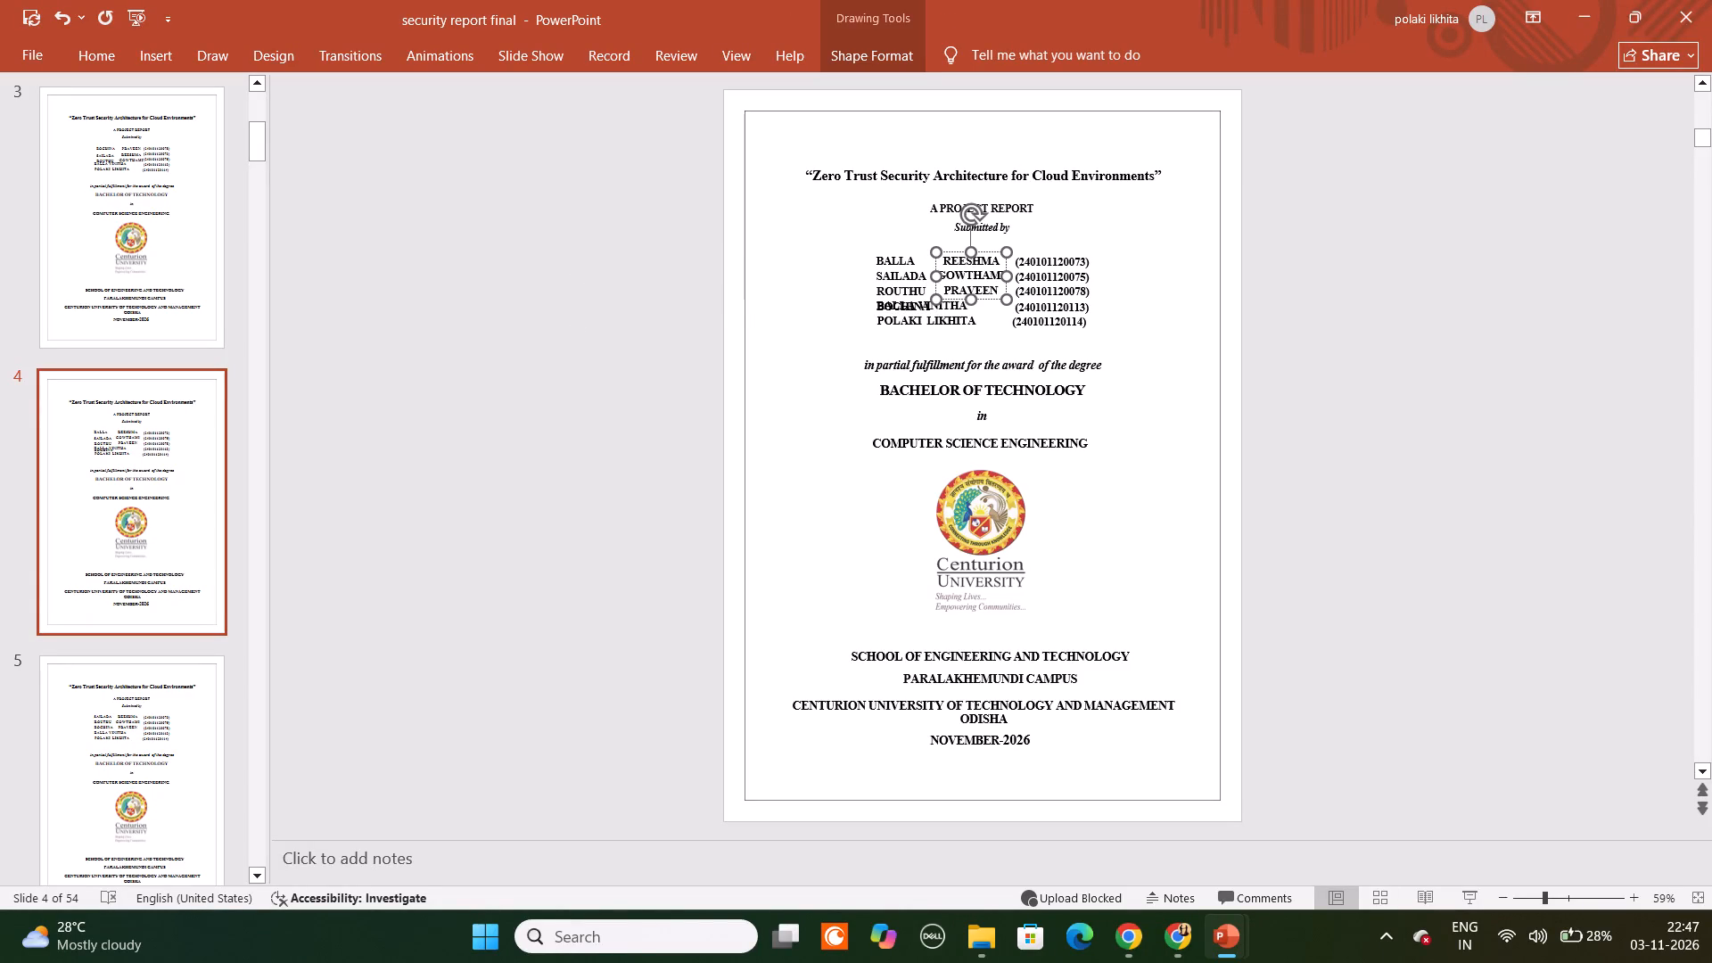
pyautogui.press('Up')
pyautogui.press('Left')
pyautogui.press('Return')
pyautogui.press('Up')
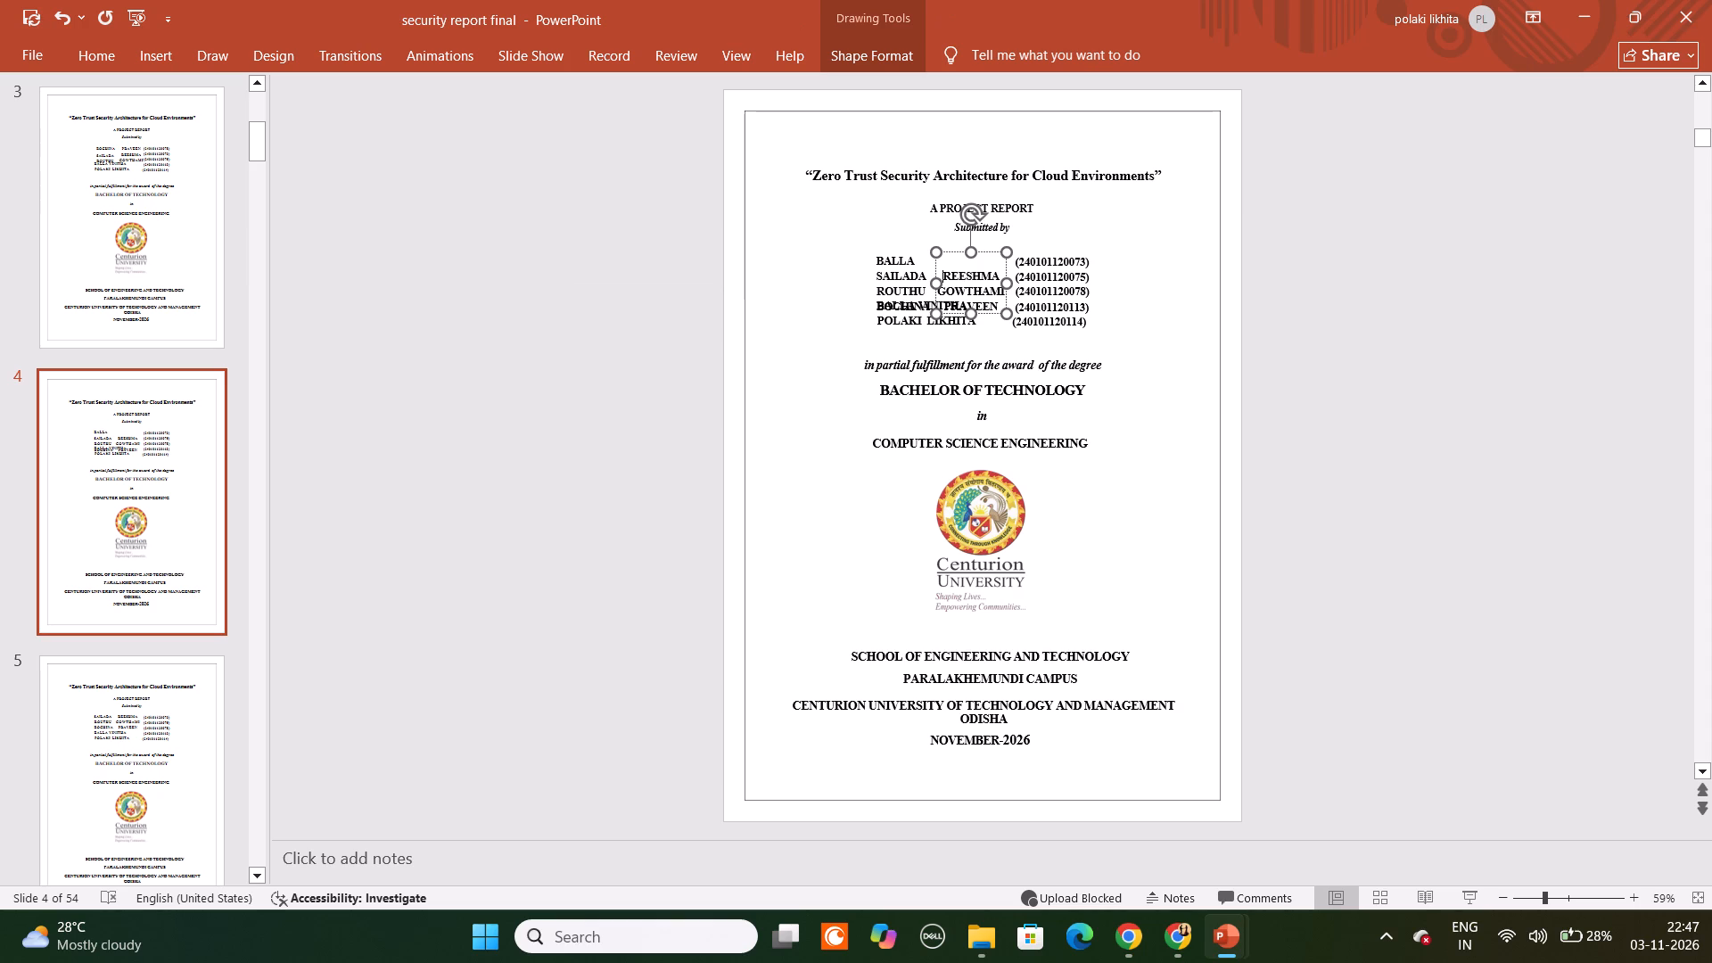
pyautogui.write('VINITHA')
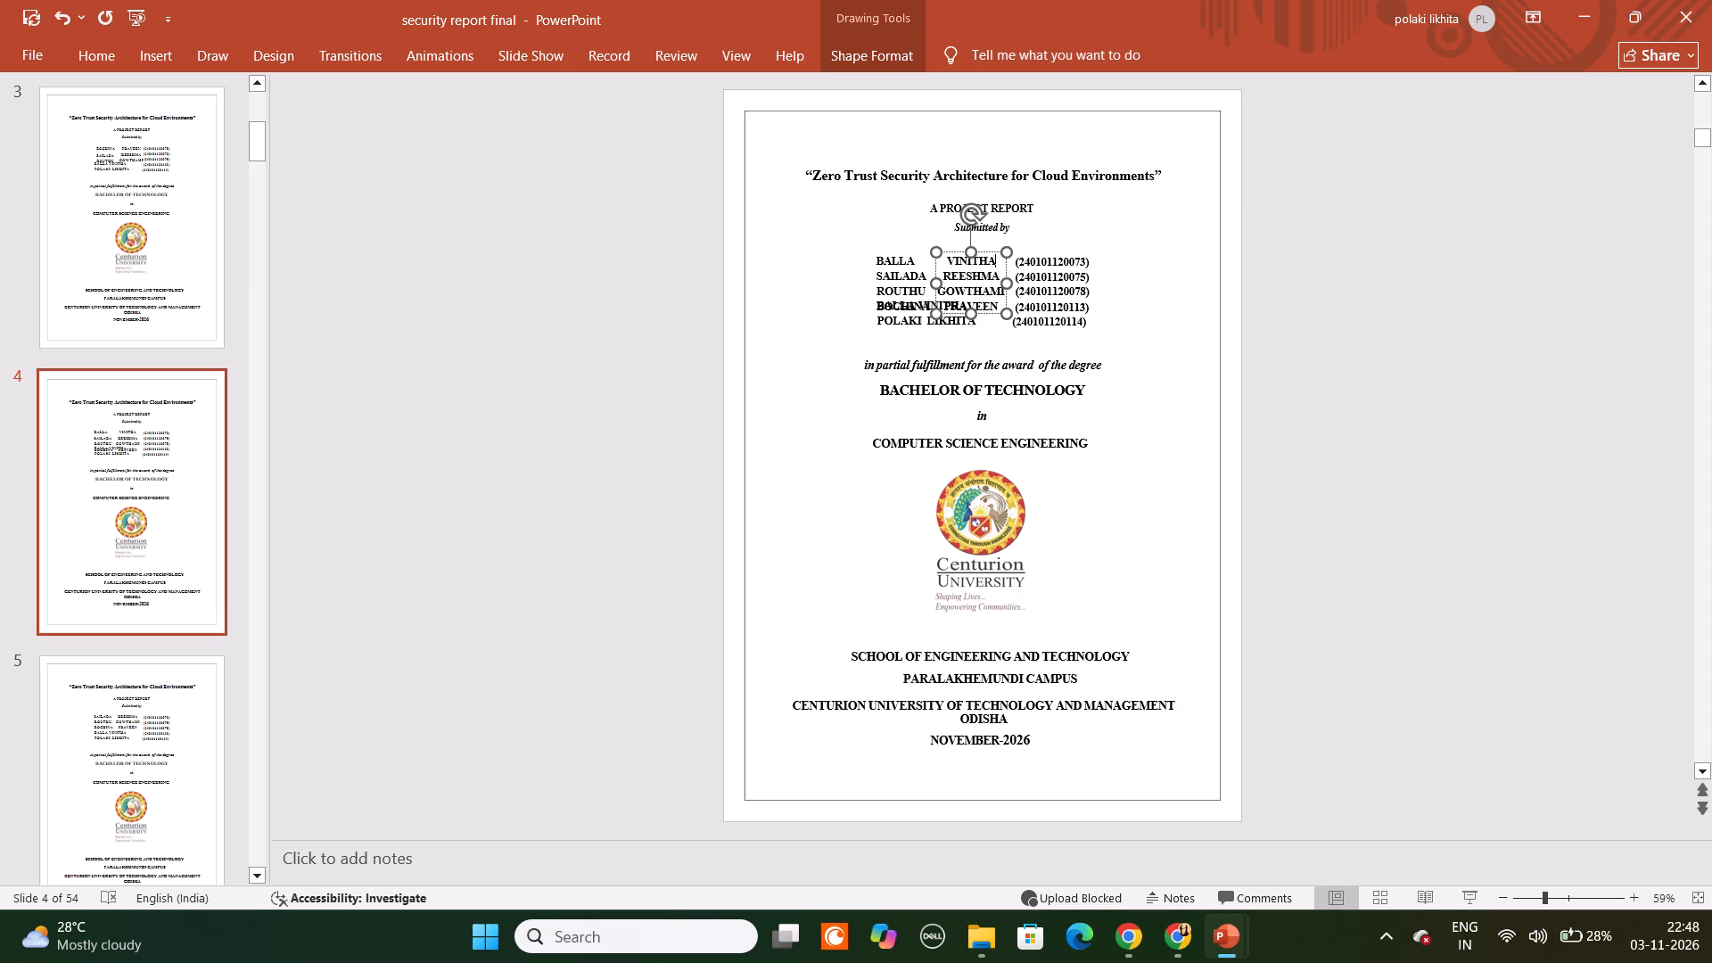
pyautogui.click(613, 339)
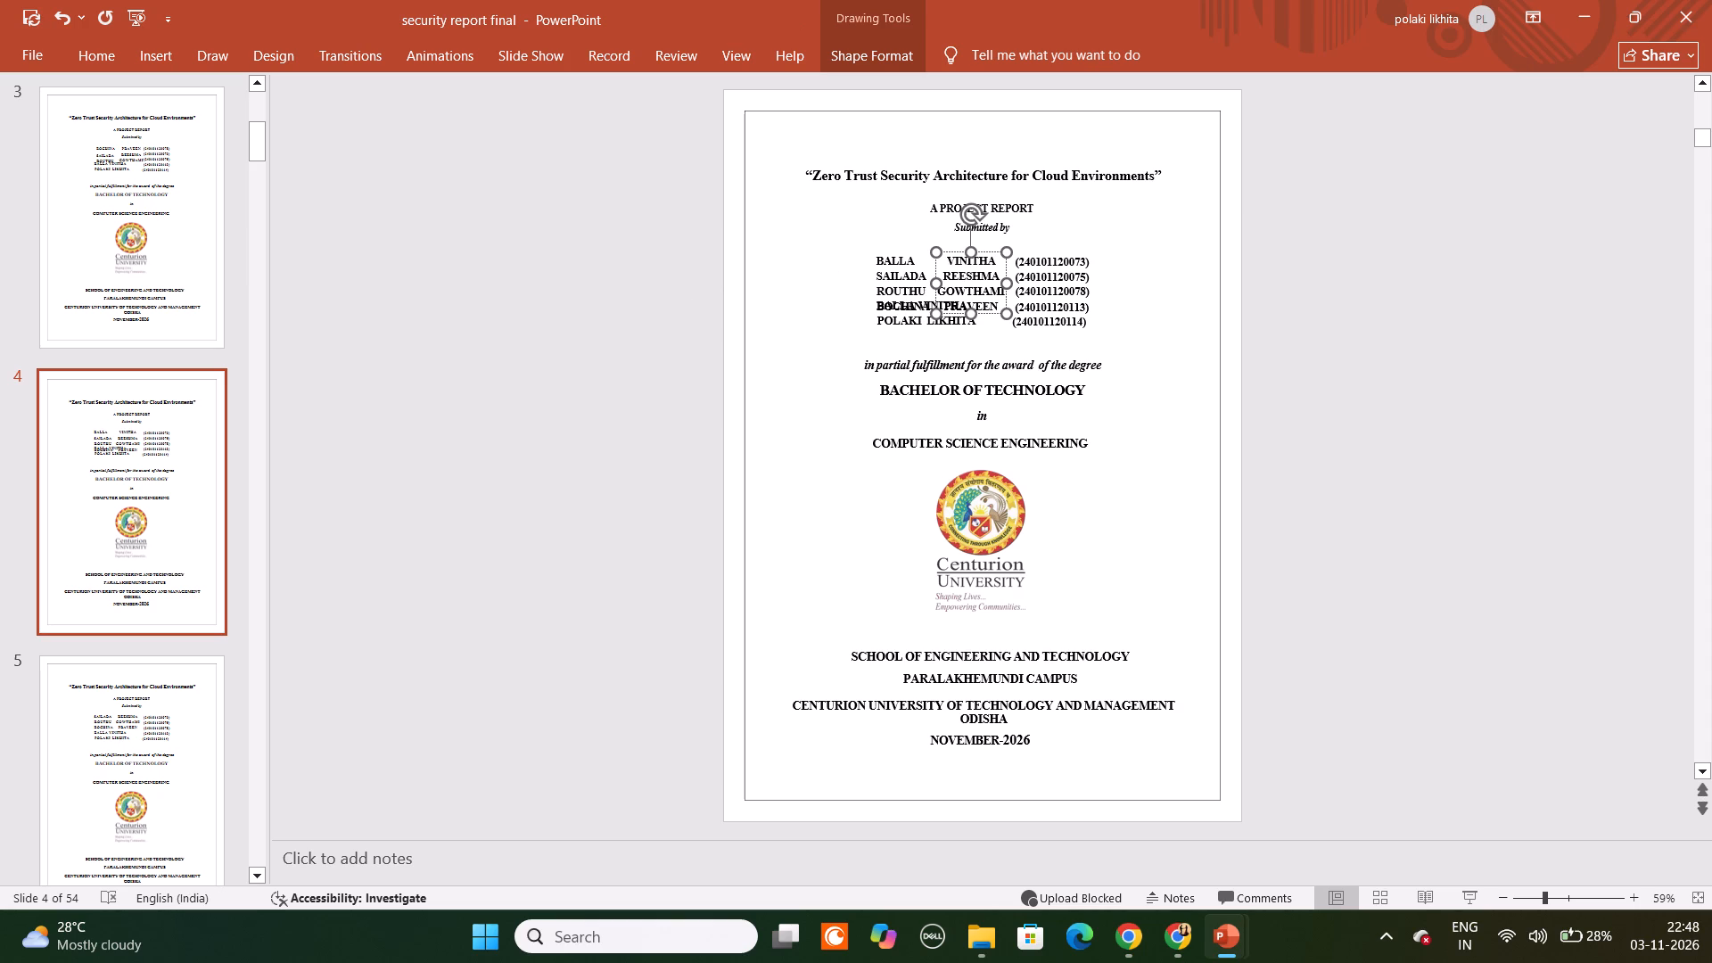
# Move slide 4's two-name text box down, delete the fourth student's duplicate name, and align the remaining name with the fifth row.
pyautogui.click(928, 306)
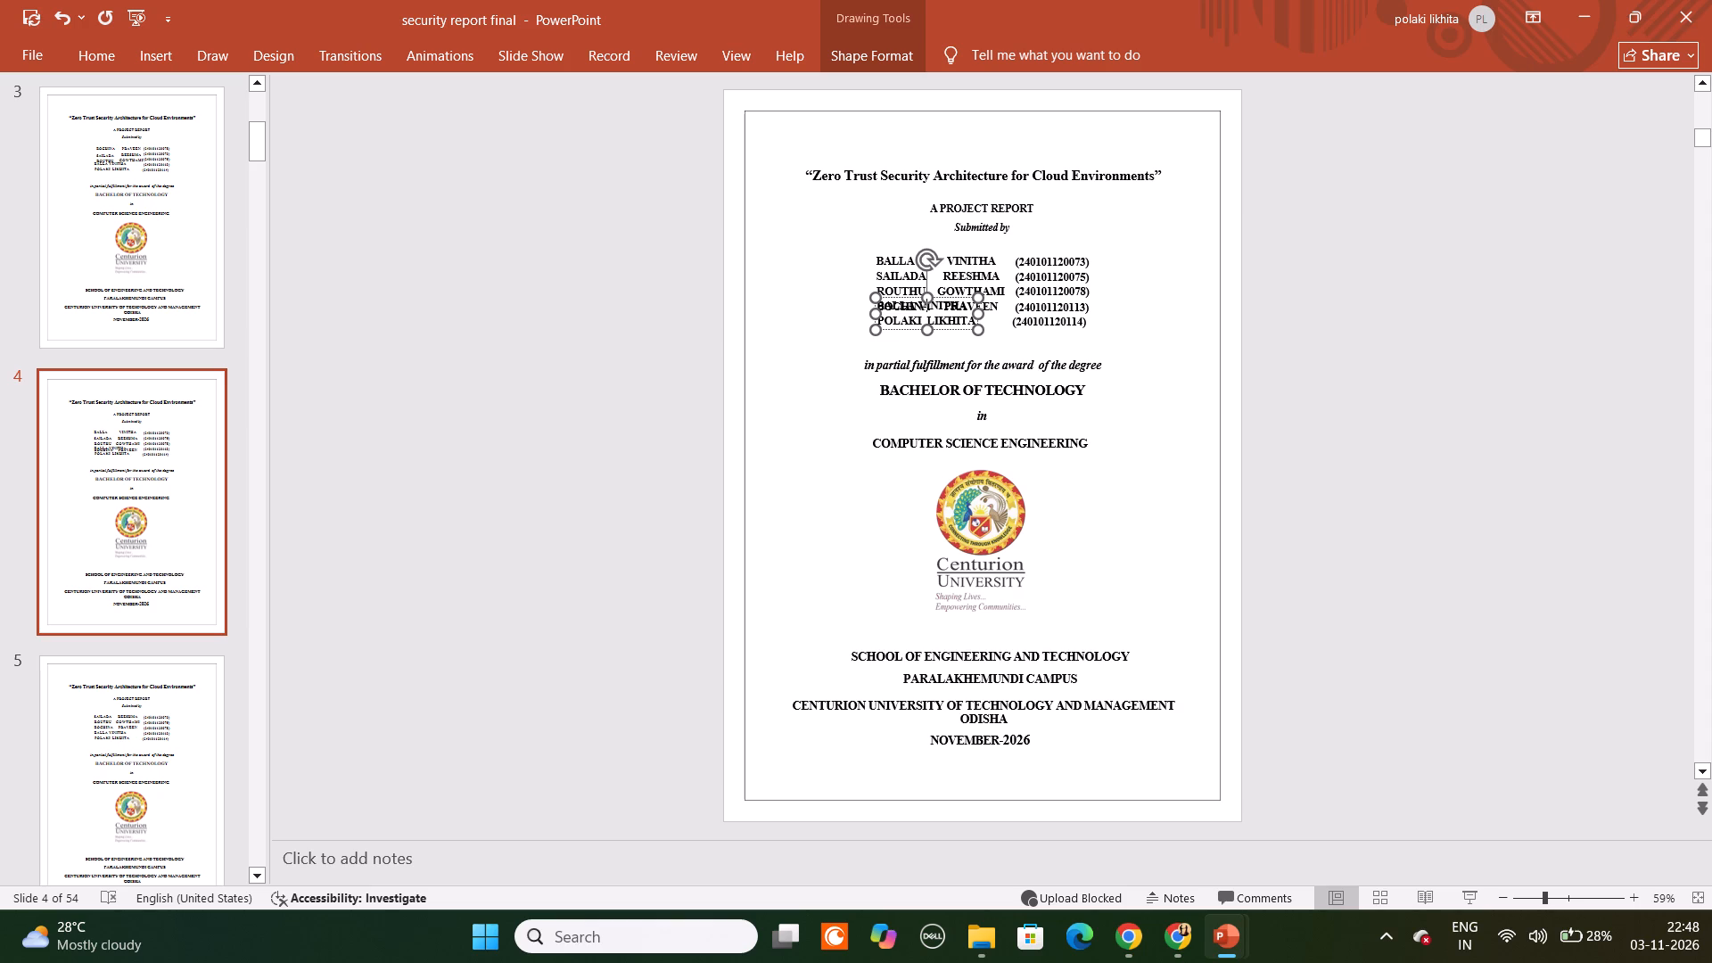
pyautogui.moveTo(947, 297); pyautogui.dragTo(948, 316)
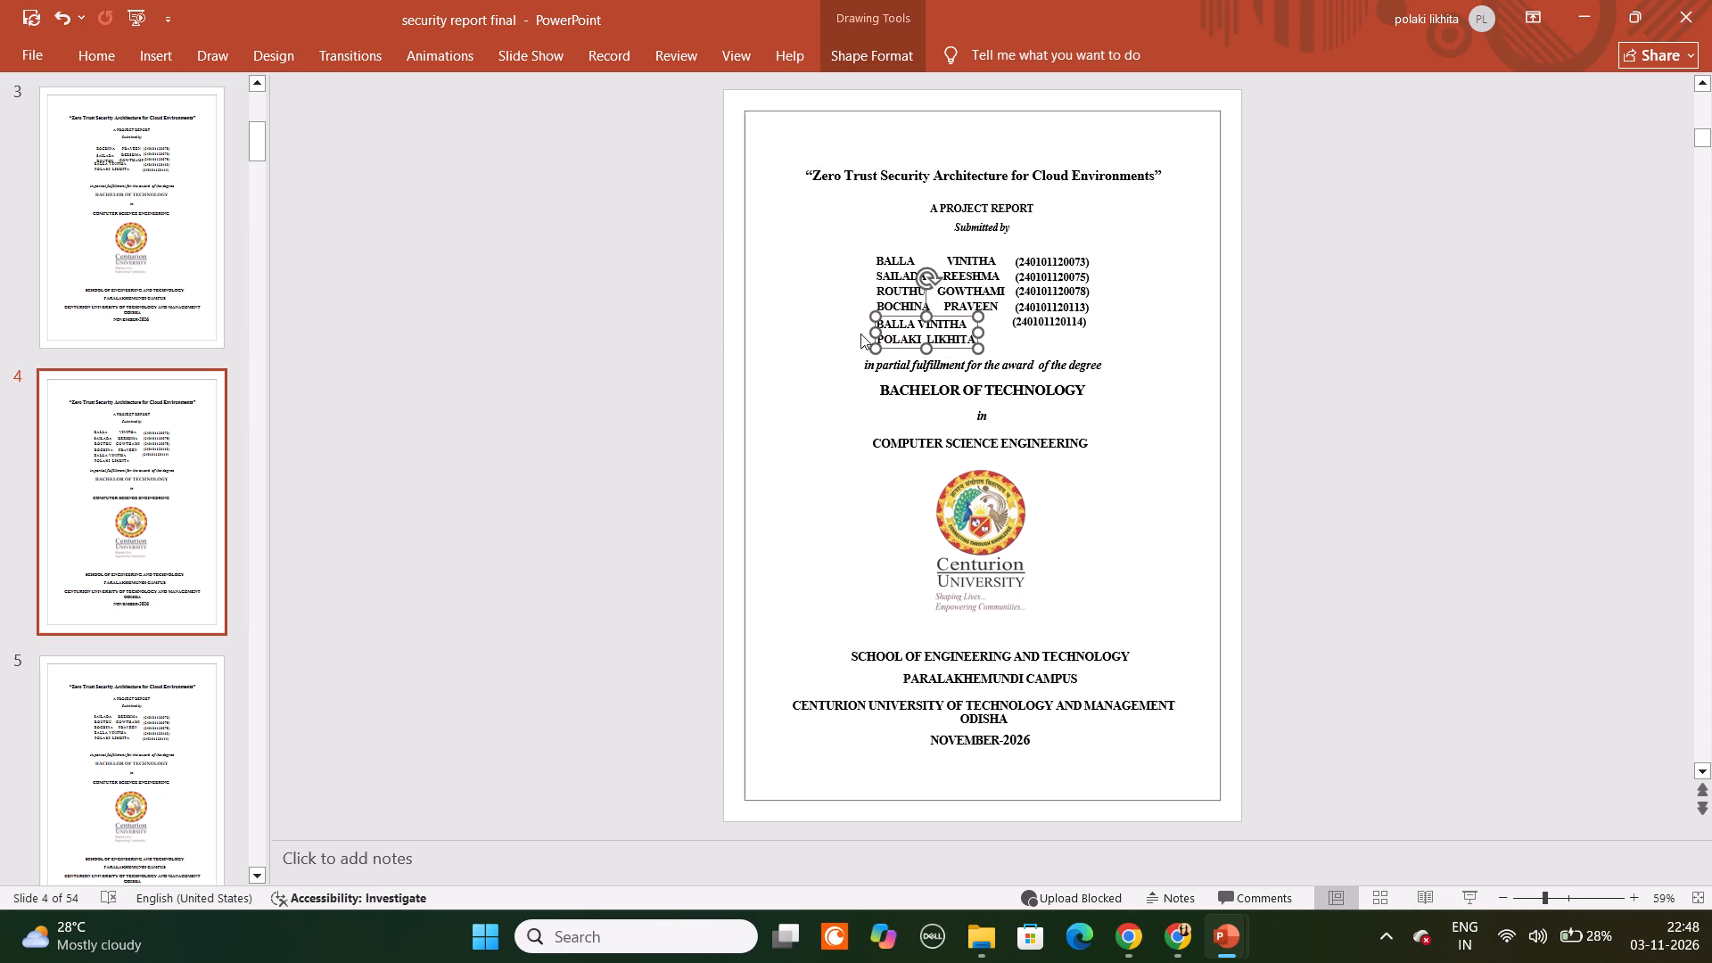
pyautogui.moveTo(894, 324); pyautogui.dragTo(927, 326)
pyautogui.moveTo(927, 326); pyautogui.dragTo(954, 326)
pyautogui.press('BackSpace')
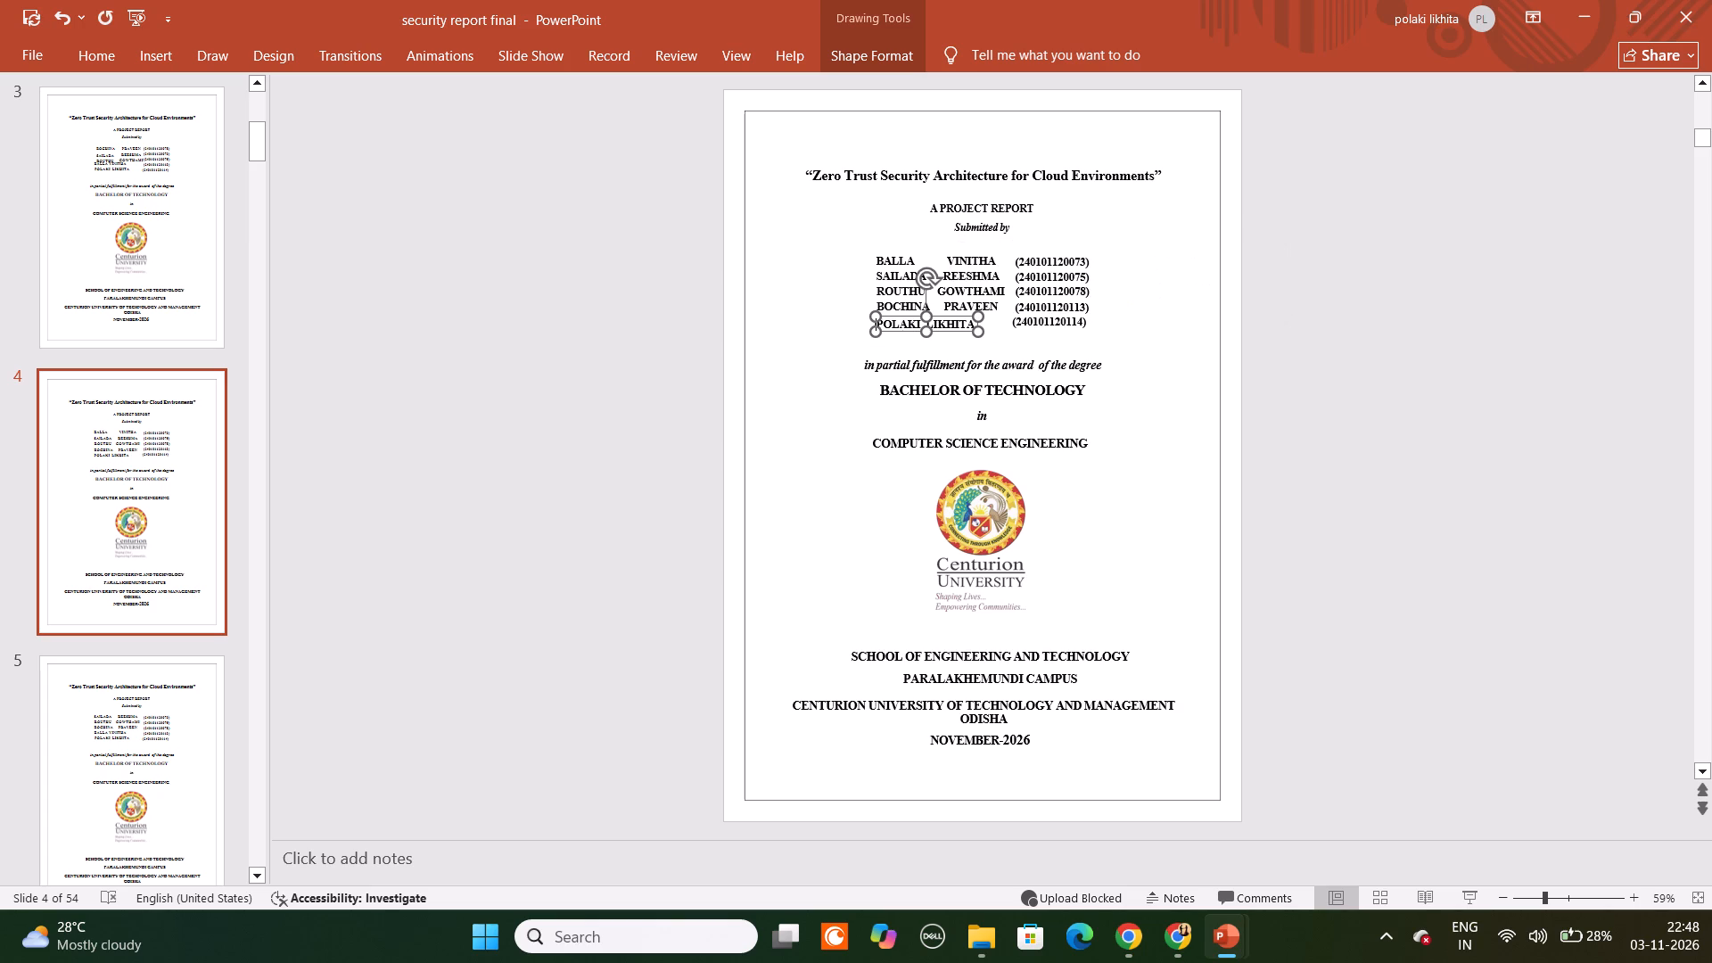
pyautogui.click(951, 315)
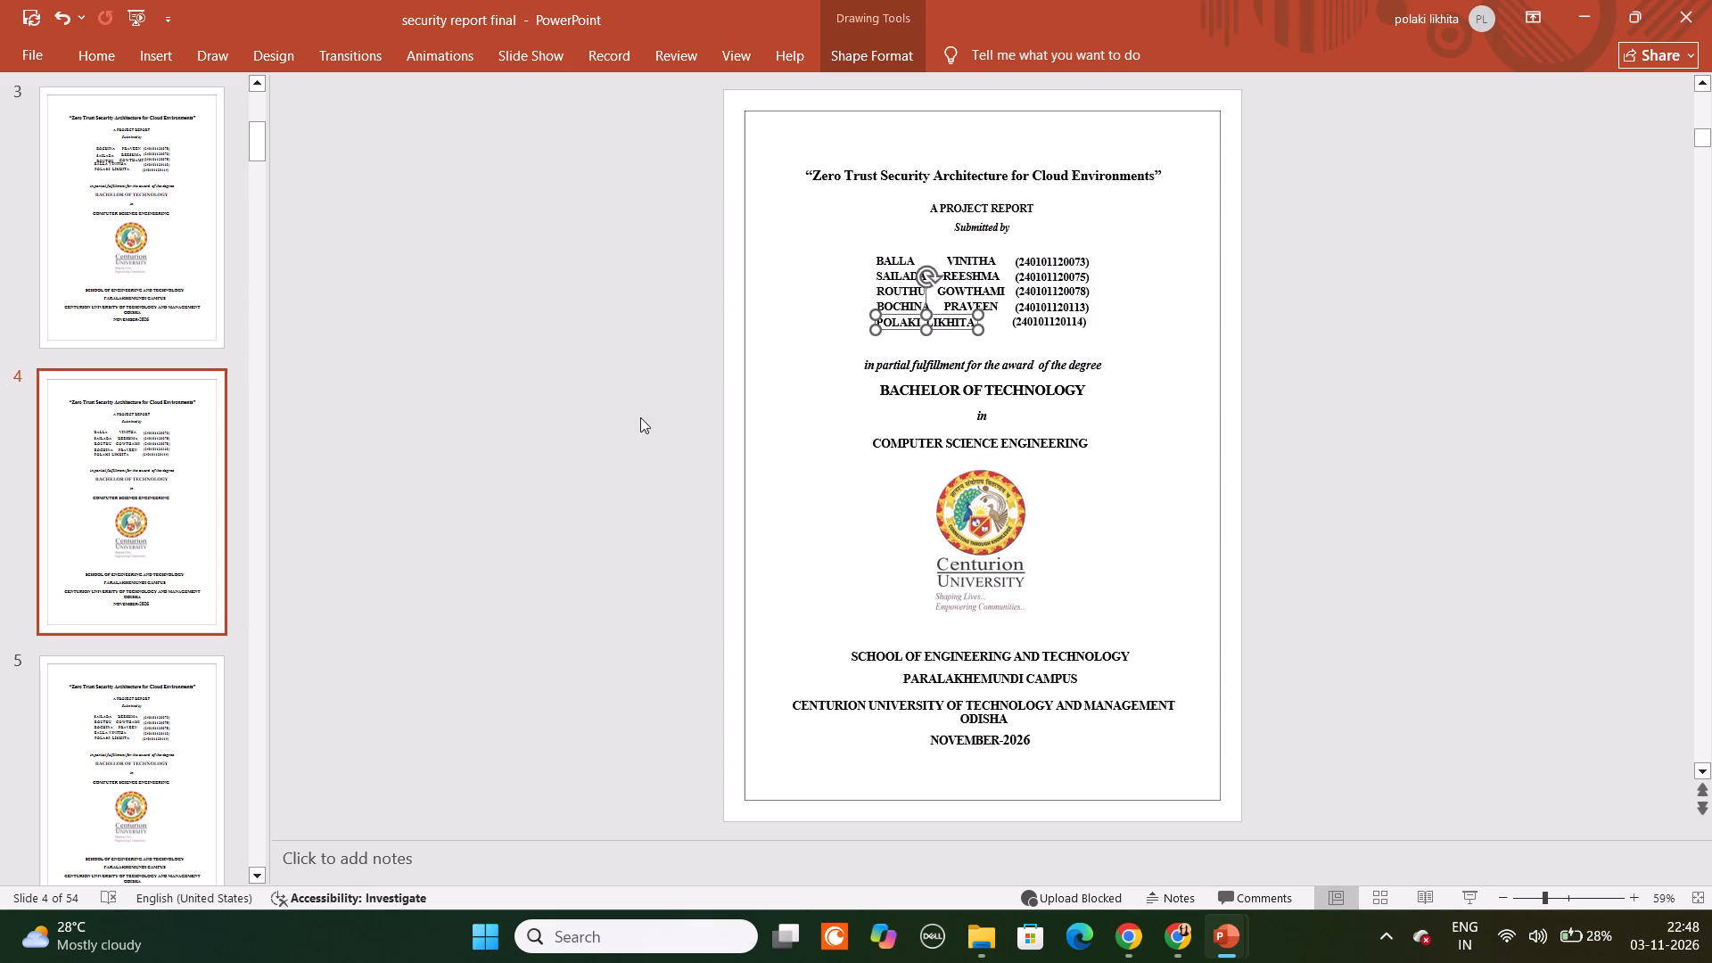
pyautogui.moveTo(531, 474); pyautogui.dragTo(965, 339)
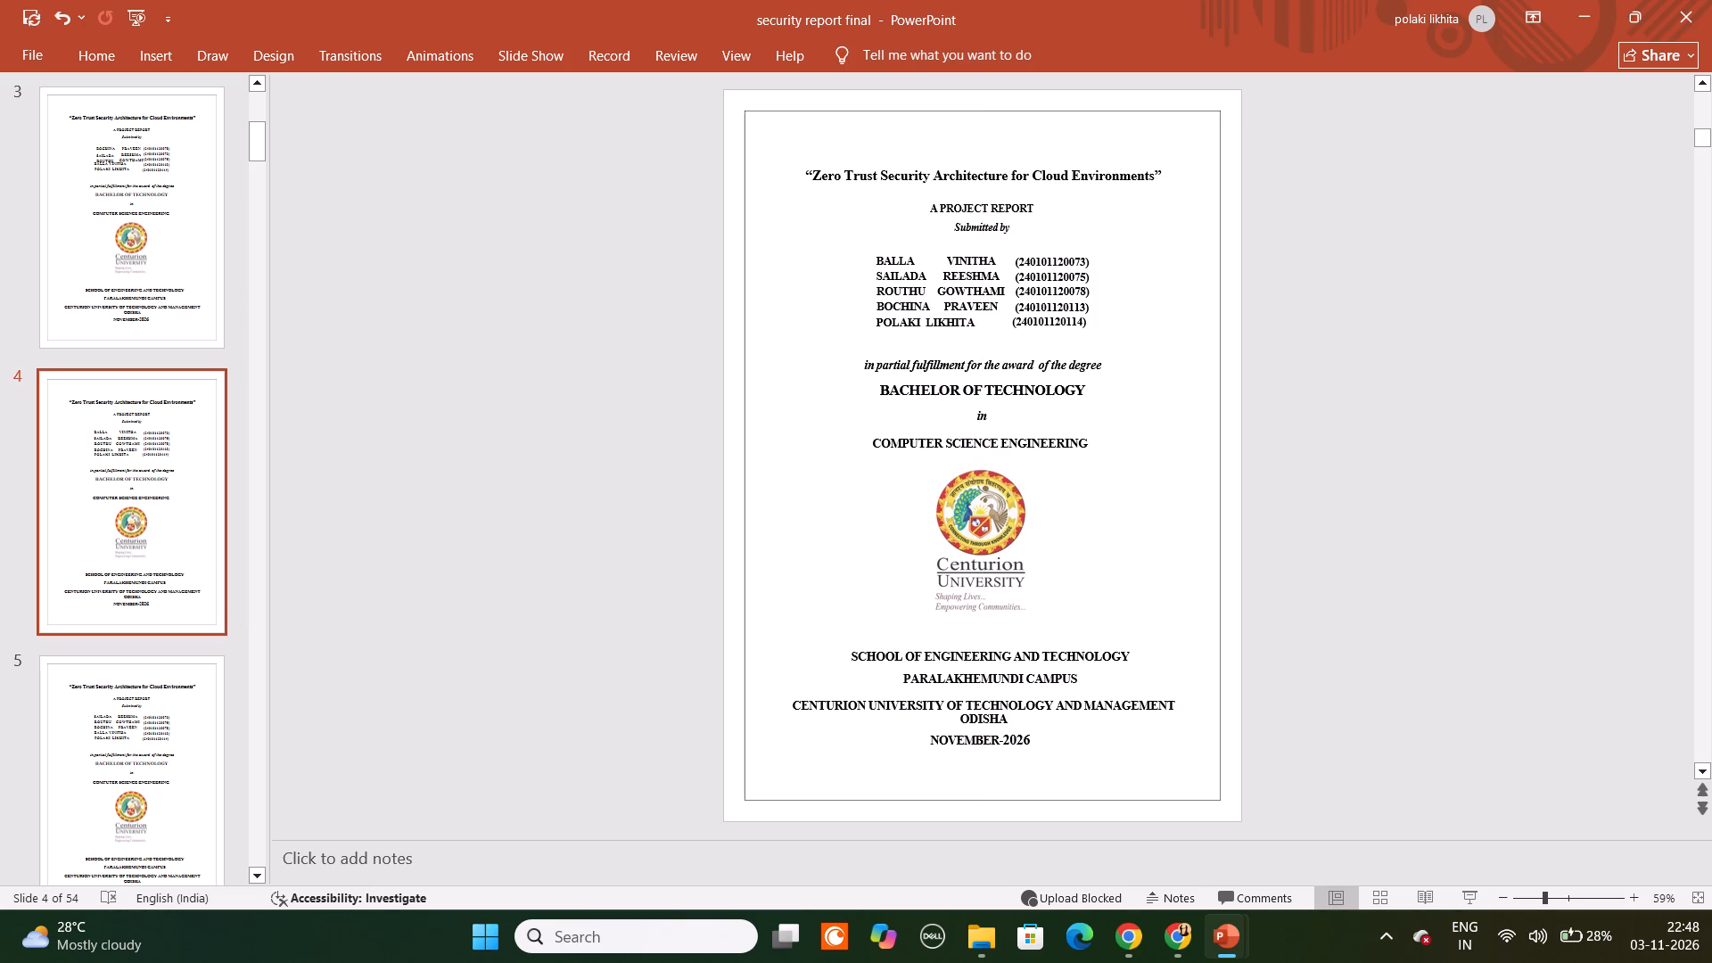
# Correct the final digits of slide 4's first four registration numbers to match the reordered students.
pyautogui.click(1081, 260)
pyautogui.press('BackSpace')
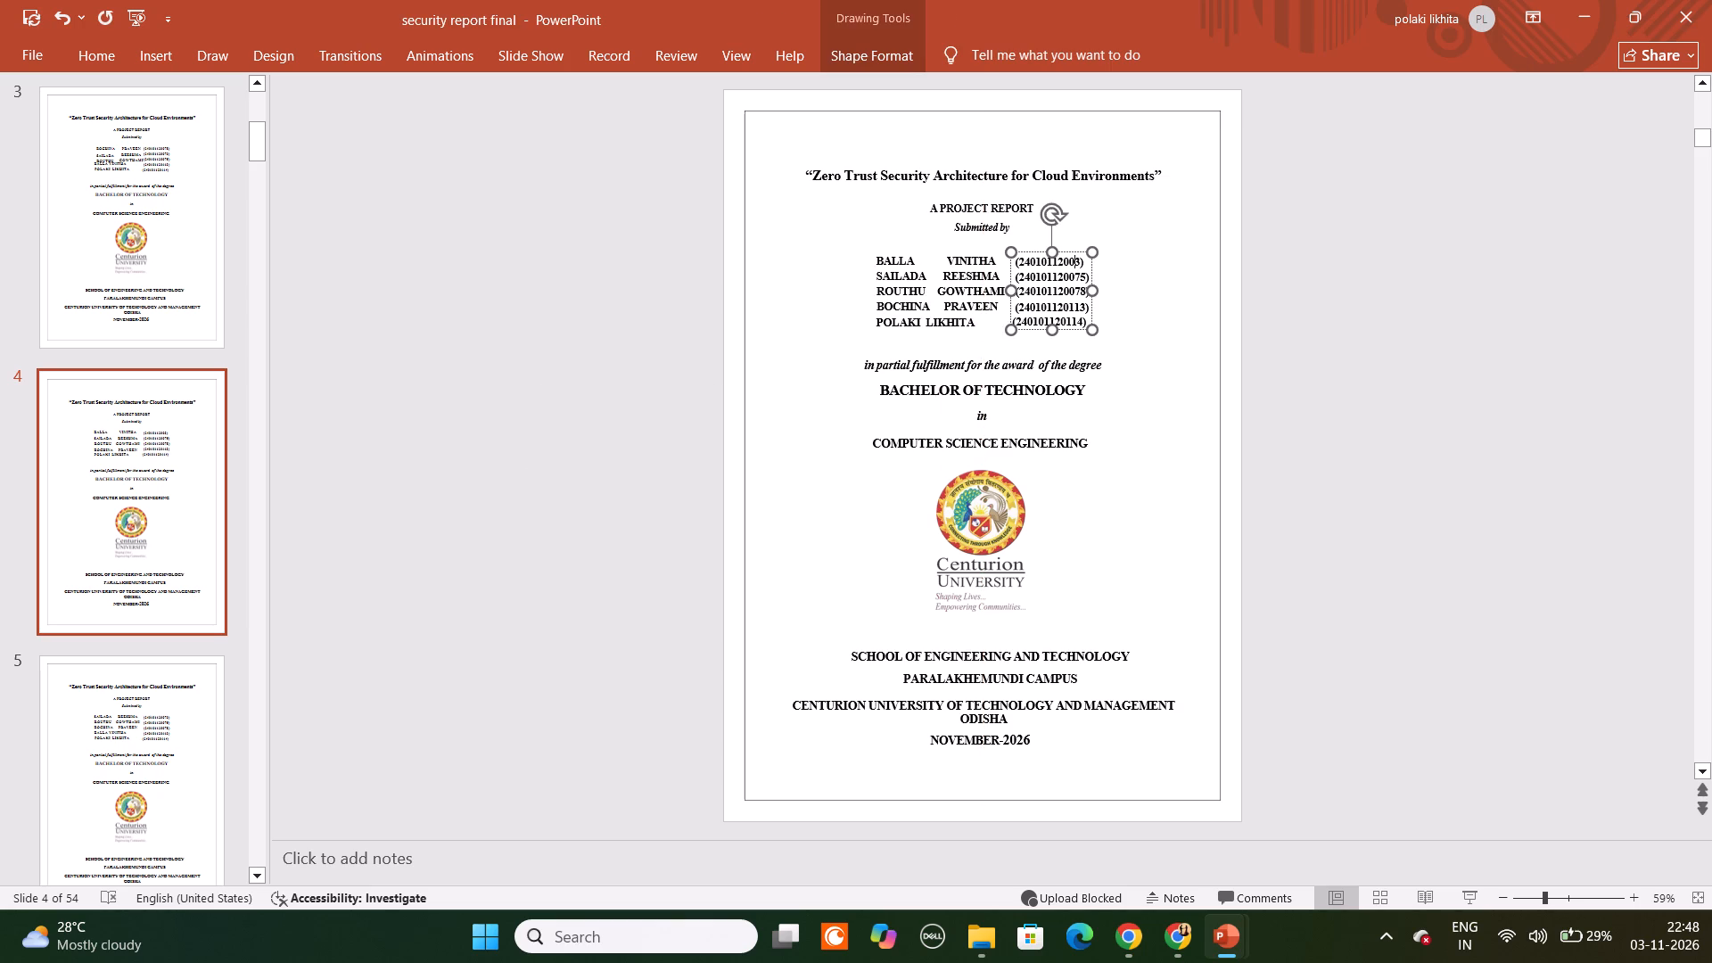
pyautogui.press('BackSpace')
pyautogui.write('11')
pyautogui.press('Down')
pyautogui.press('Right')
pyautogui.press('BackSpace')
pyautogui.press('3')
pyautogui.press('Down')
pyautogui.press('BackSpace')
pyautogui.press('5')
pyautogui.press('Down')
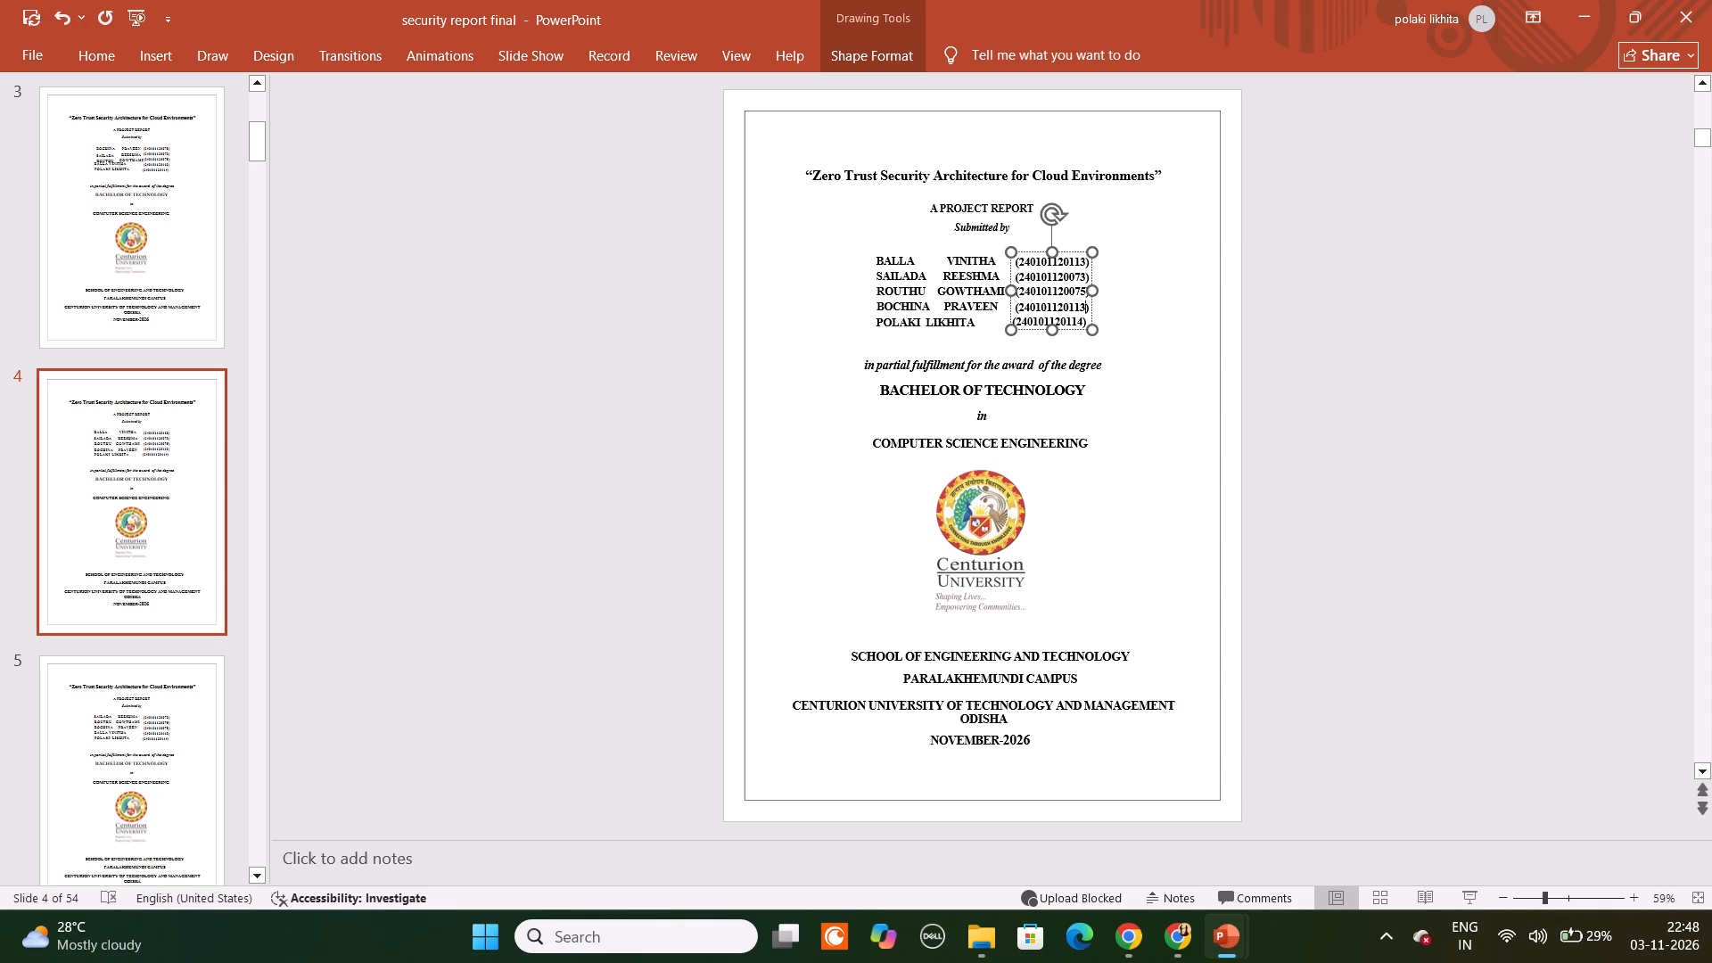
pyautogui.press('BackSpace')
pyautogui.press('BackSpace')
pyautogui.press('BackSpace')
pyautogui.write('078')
pyautogui.click(509, 325)
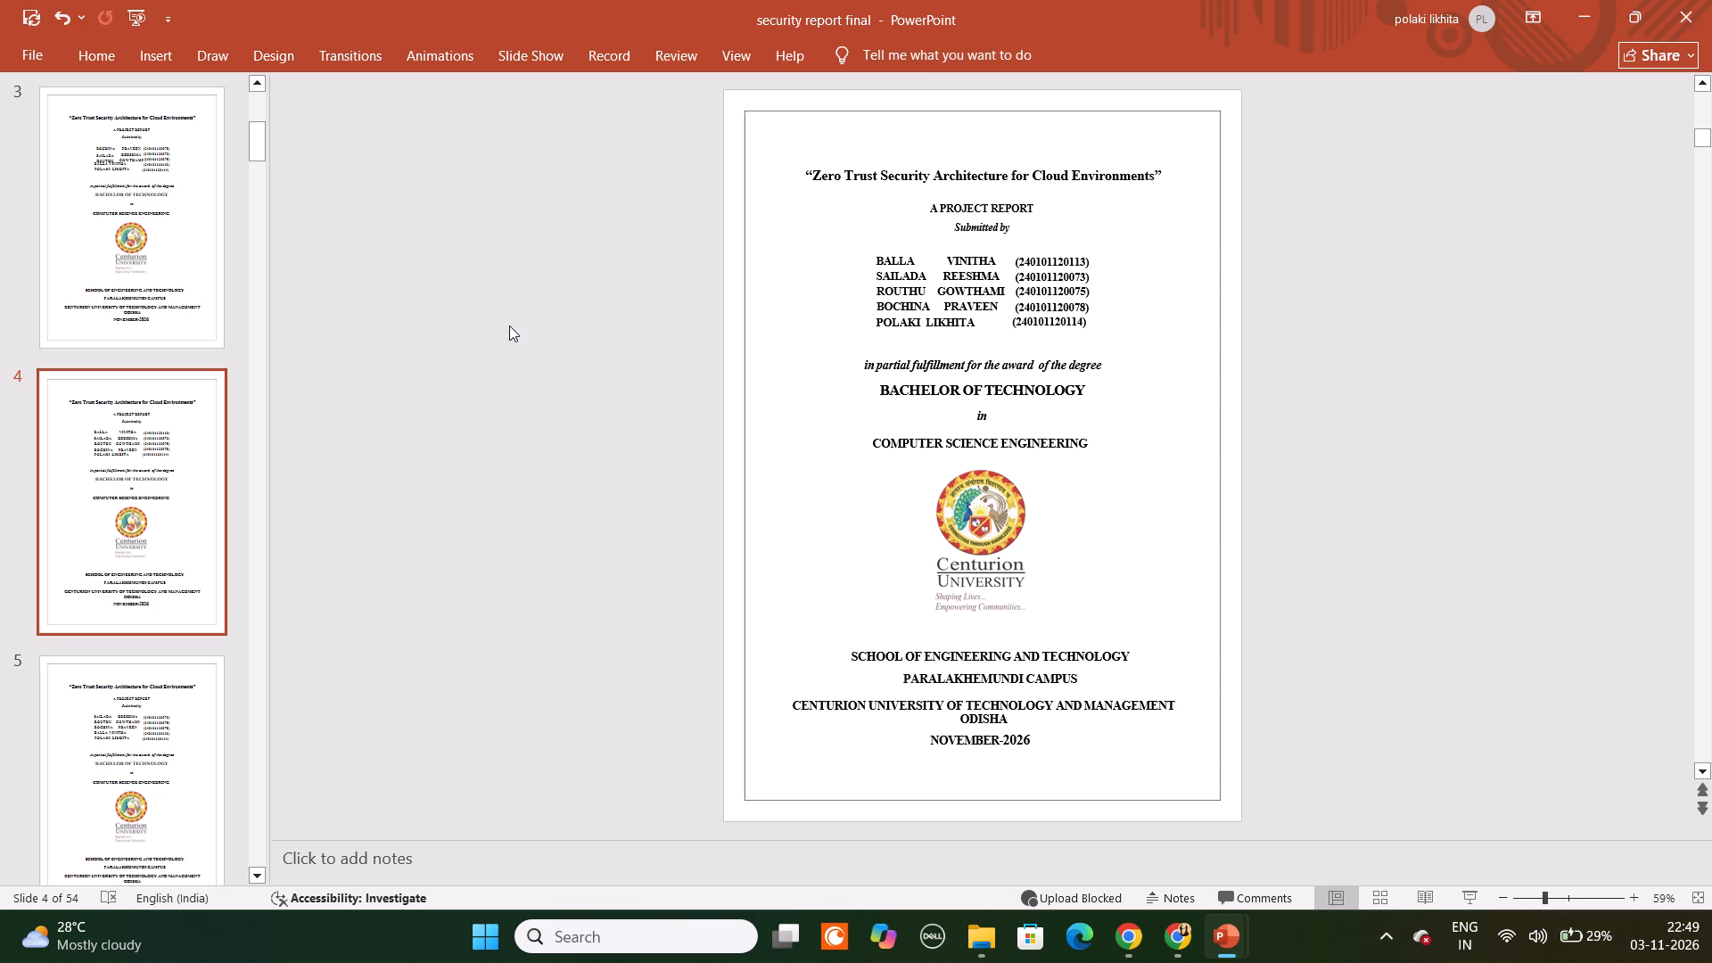
# On slide 5's cover copy, add the fifth student's surname as a new first line in the surname text box.
pyautogui.press('Down')
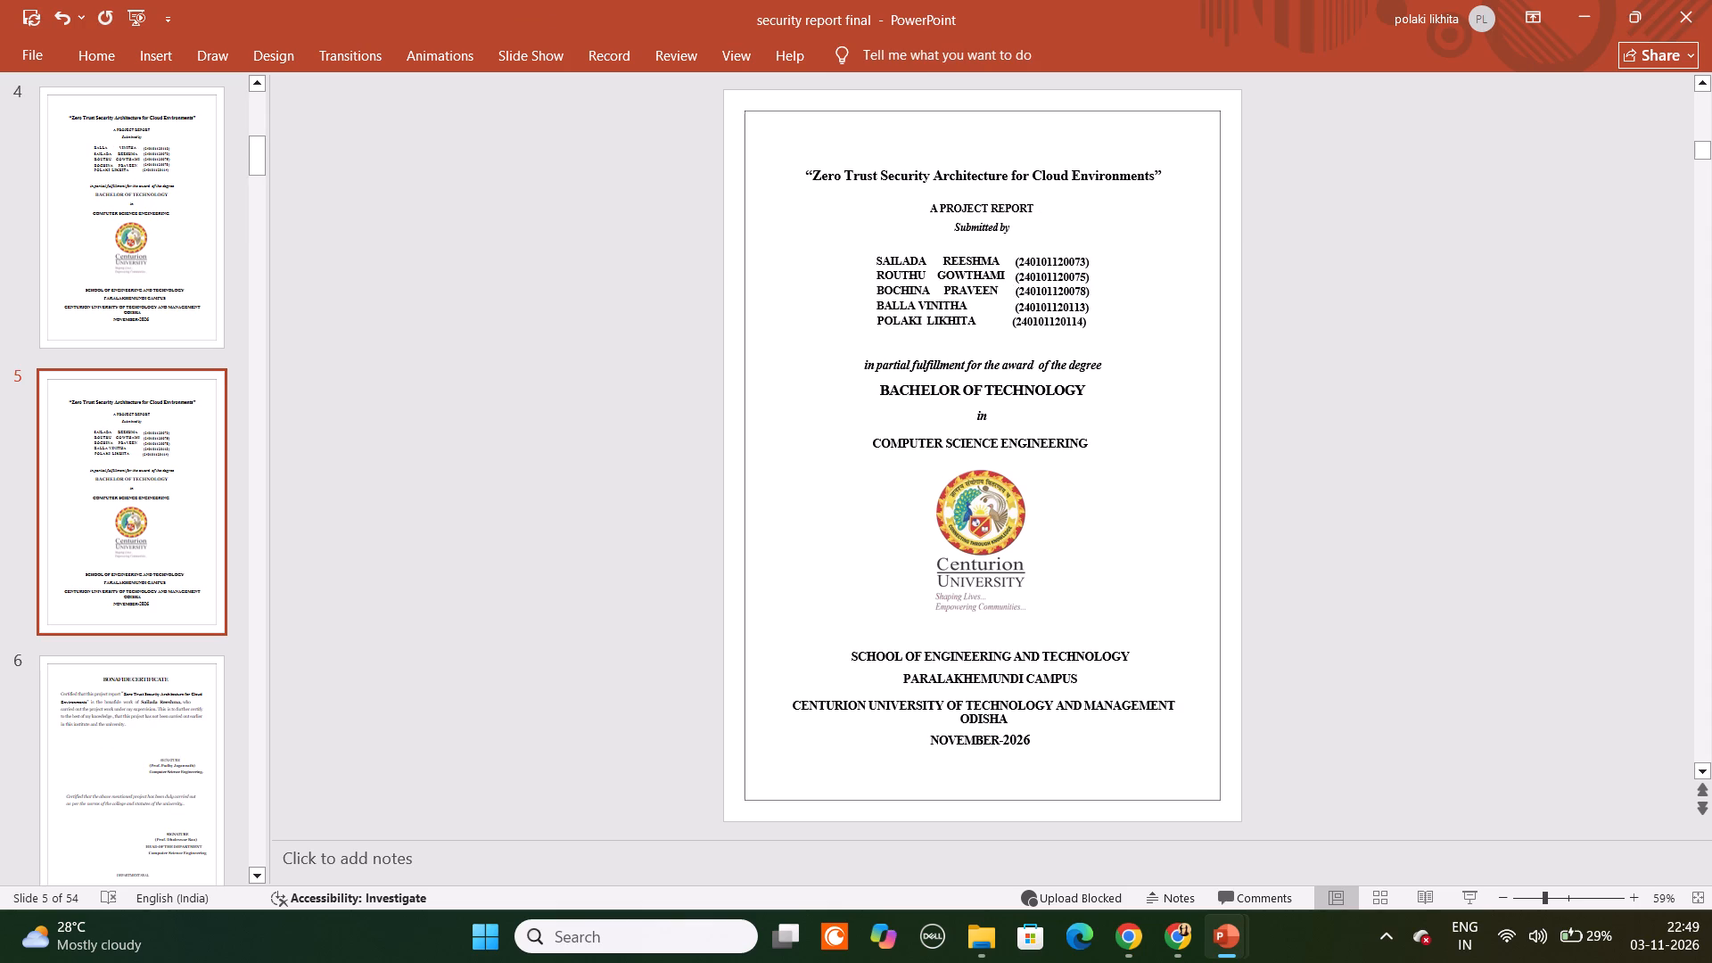
pyautogui.click(926, 259)
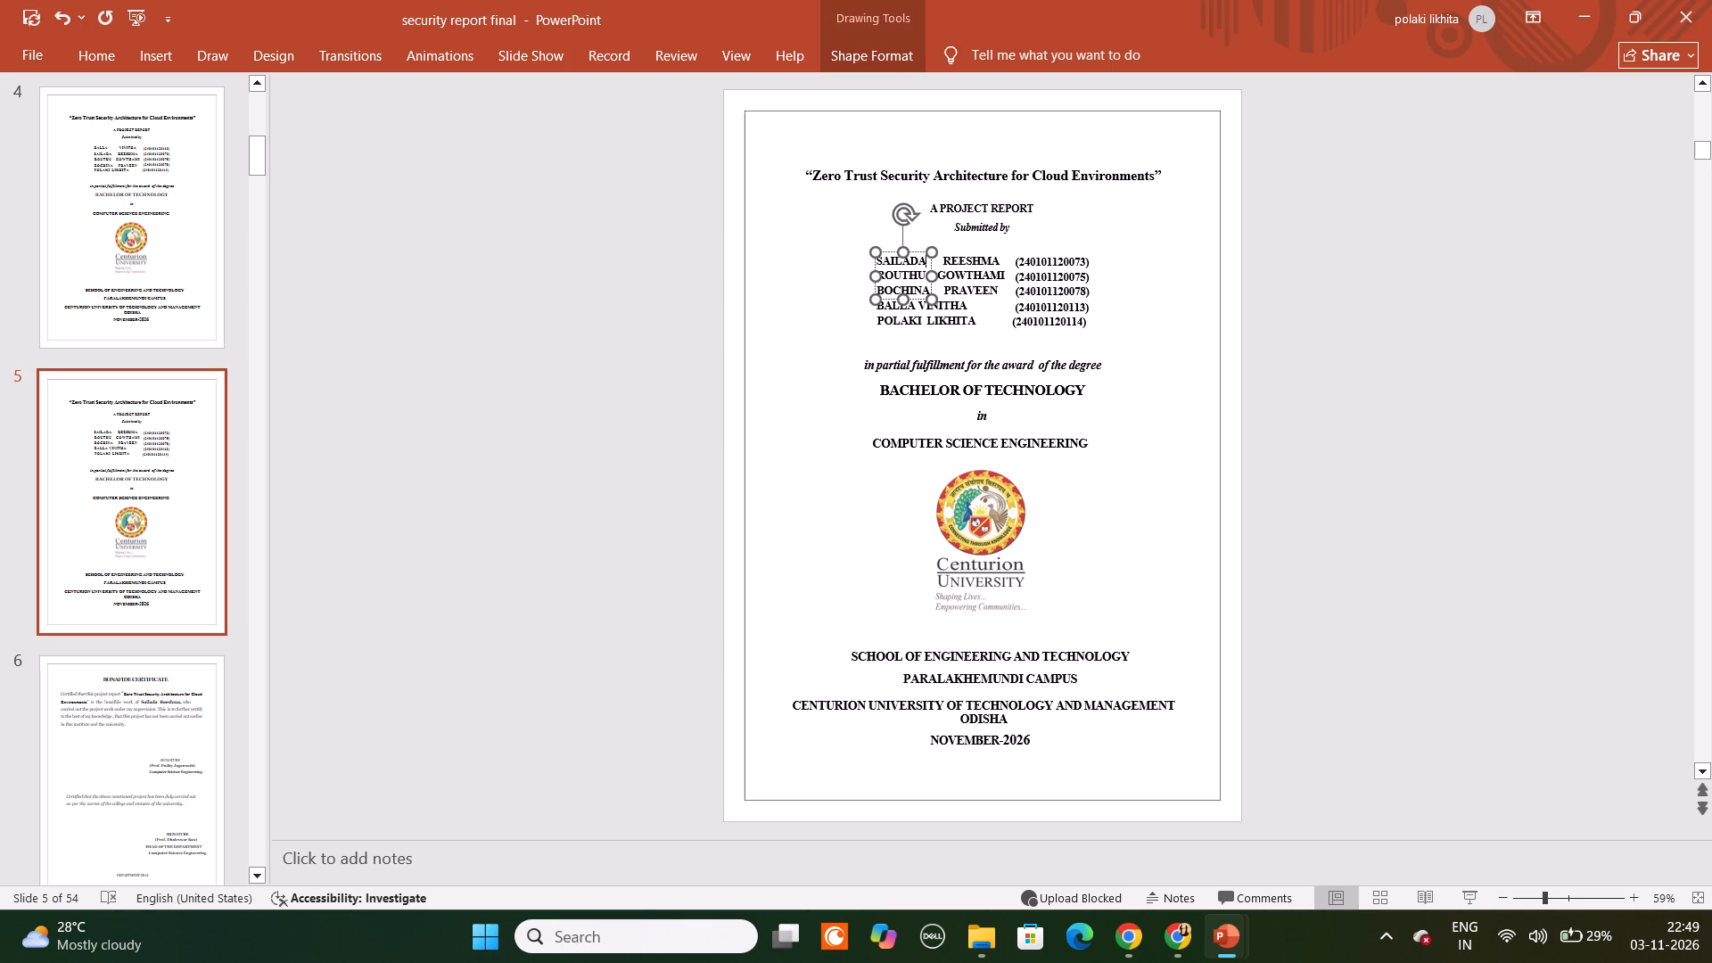
pyautogui.press('Left')
pyautogui.press('Left')
pyautogui.press('Left')
pyautogui.press('Left')
pyautogui.press('Left')
pyautogui.press('Left')
pyautogui.press('Left')
pyautogui.press('Left')
pyautogui.press('Left')
pyautogui.press('Return')
pyautogui.press('Up')
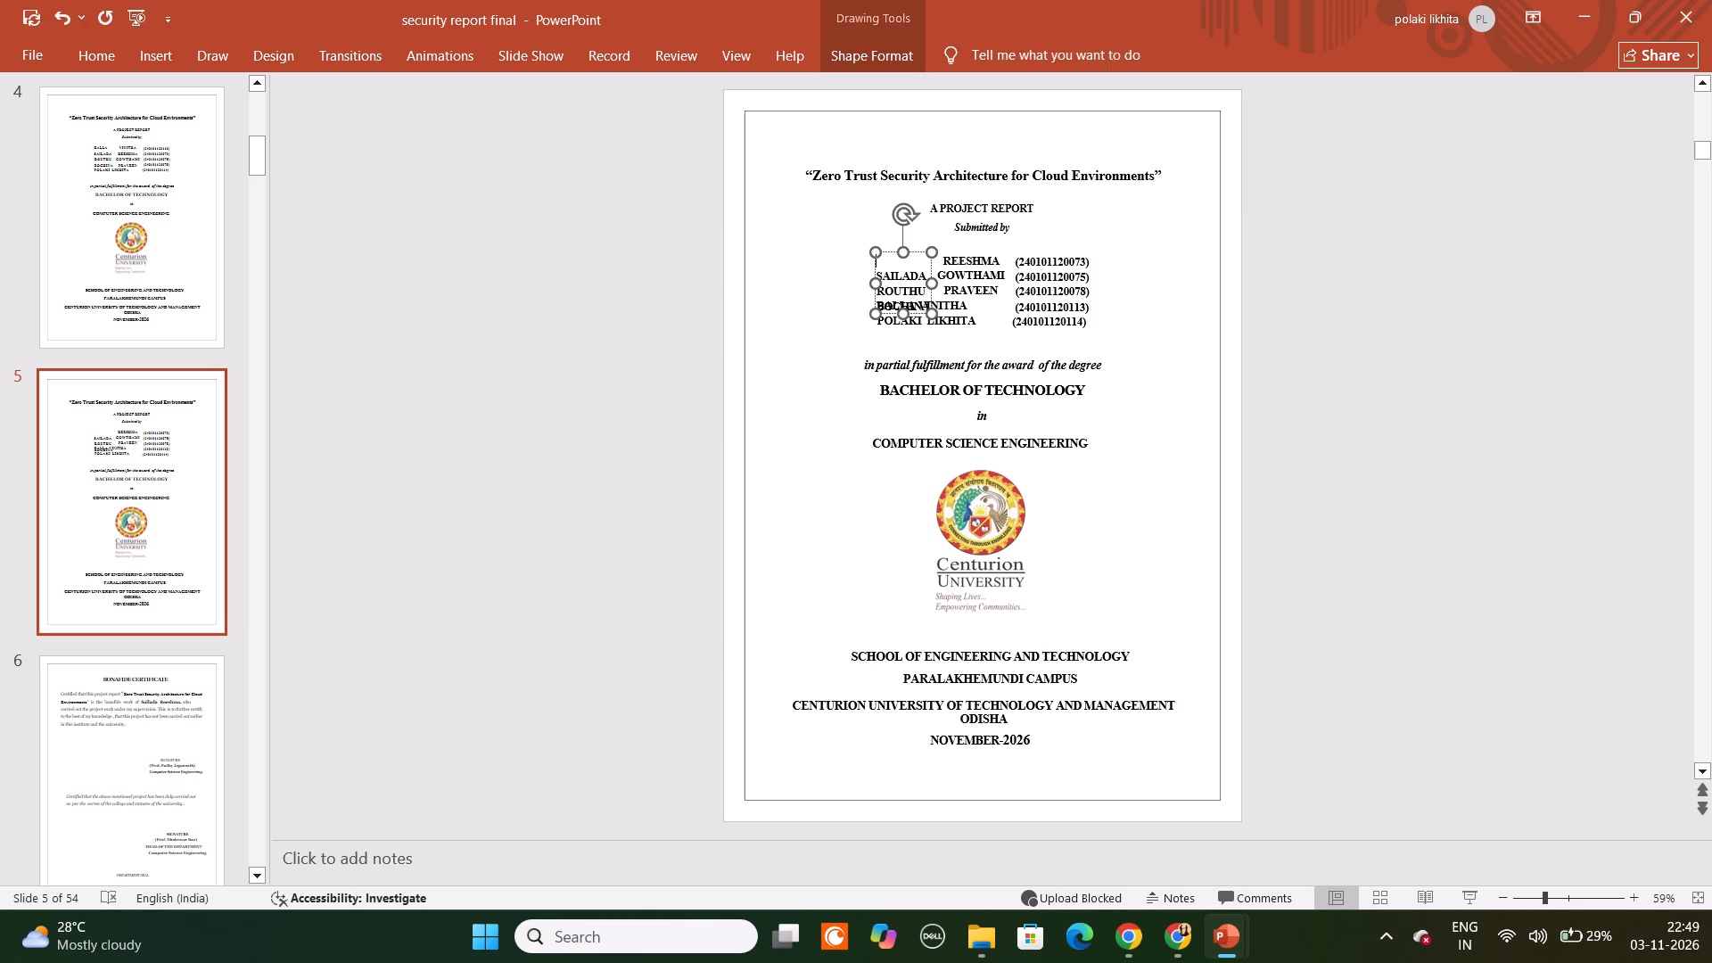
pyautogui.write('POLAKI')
pyautogui.click(648, 330)
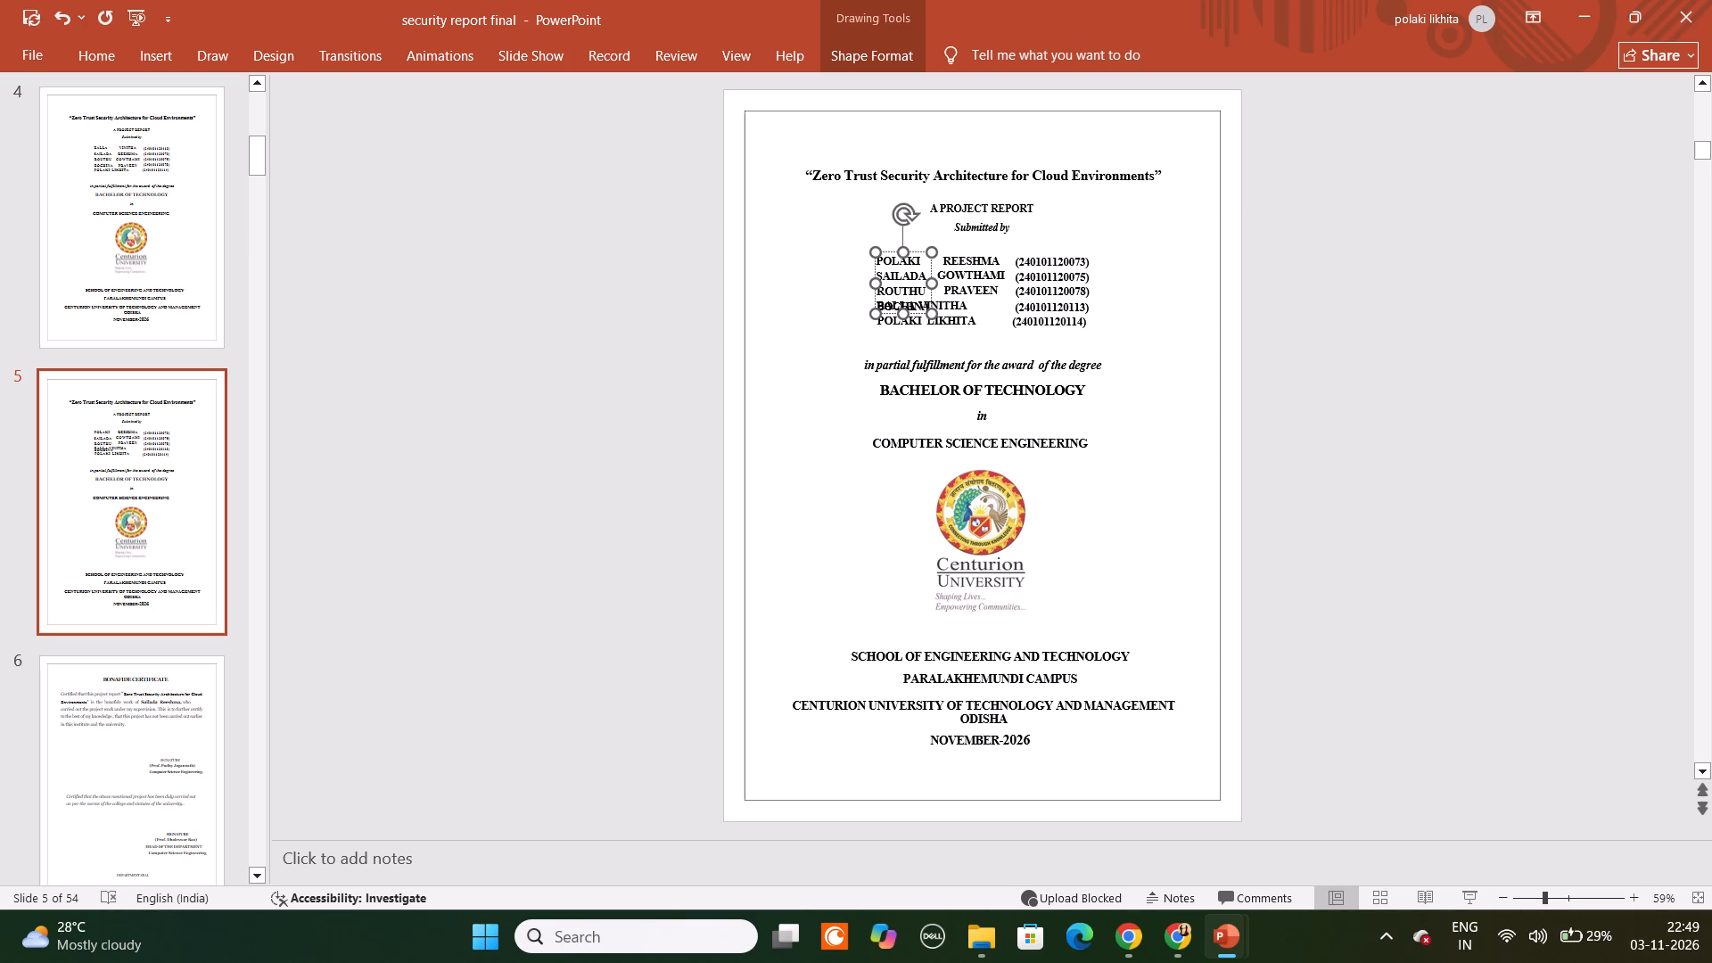
# Add the fifth student's first name as a new first line in slide 5's first-name text box.
pyautogui.click(946, 263)
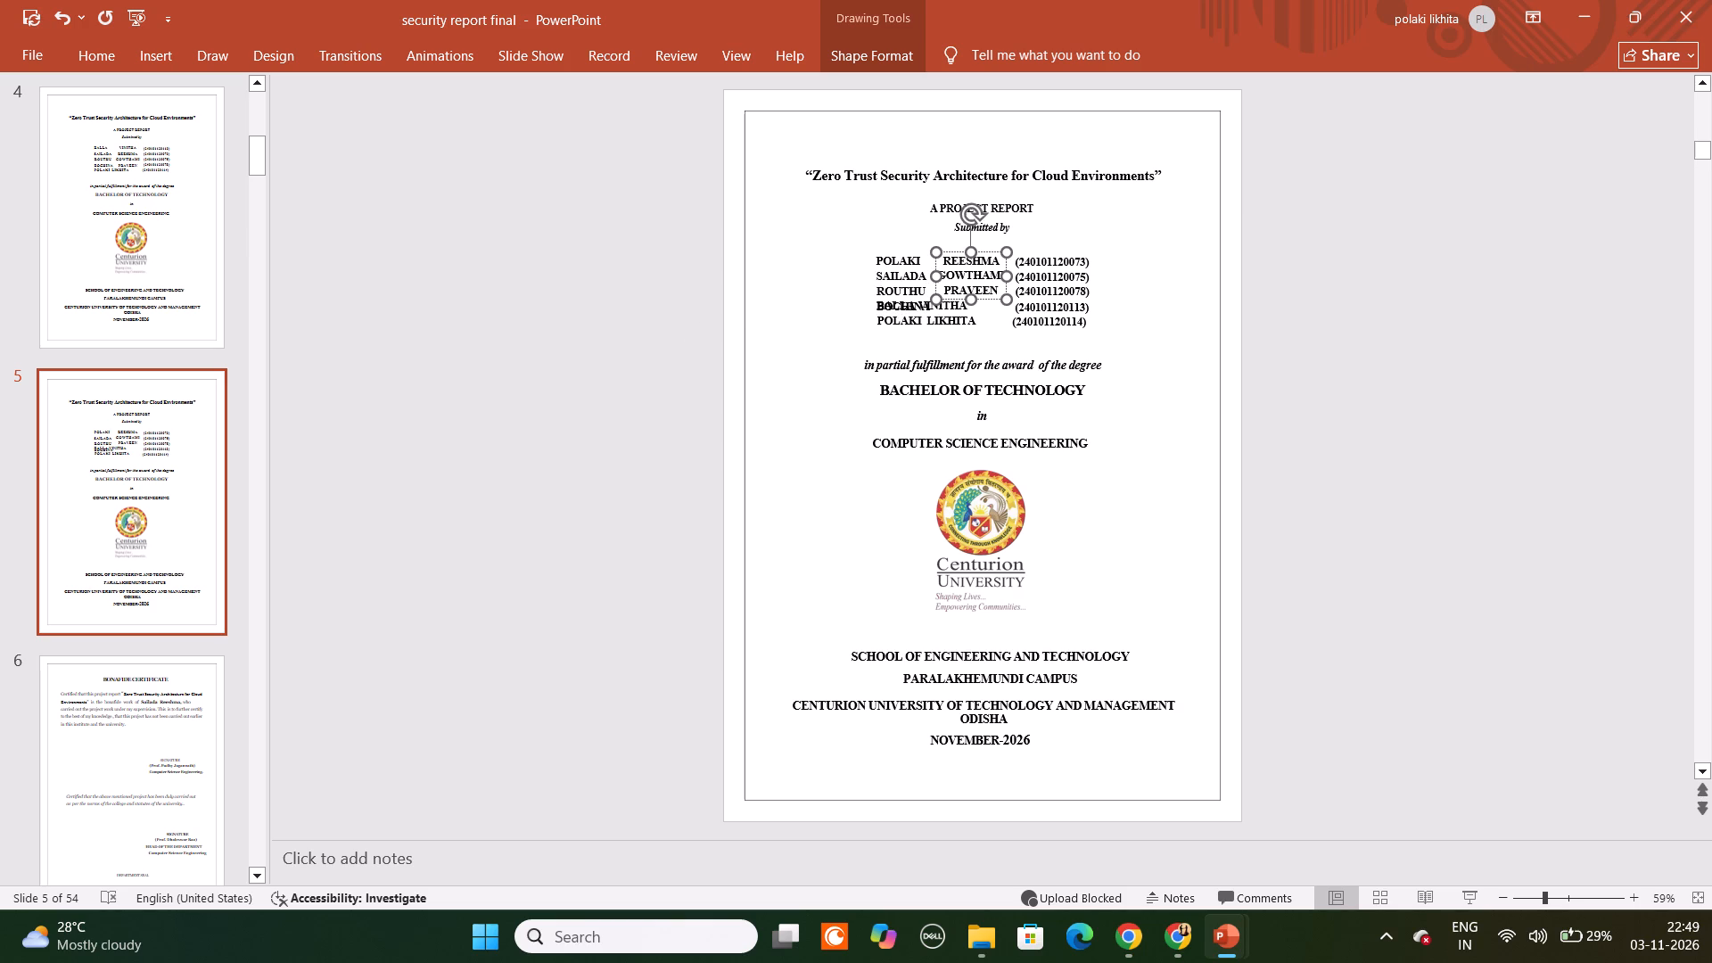
pyautogui.press('Return')
pyautogui.press('Up')
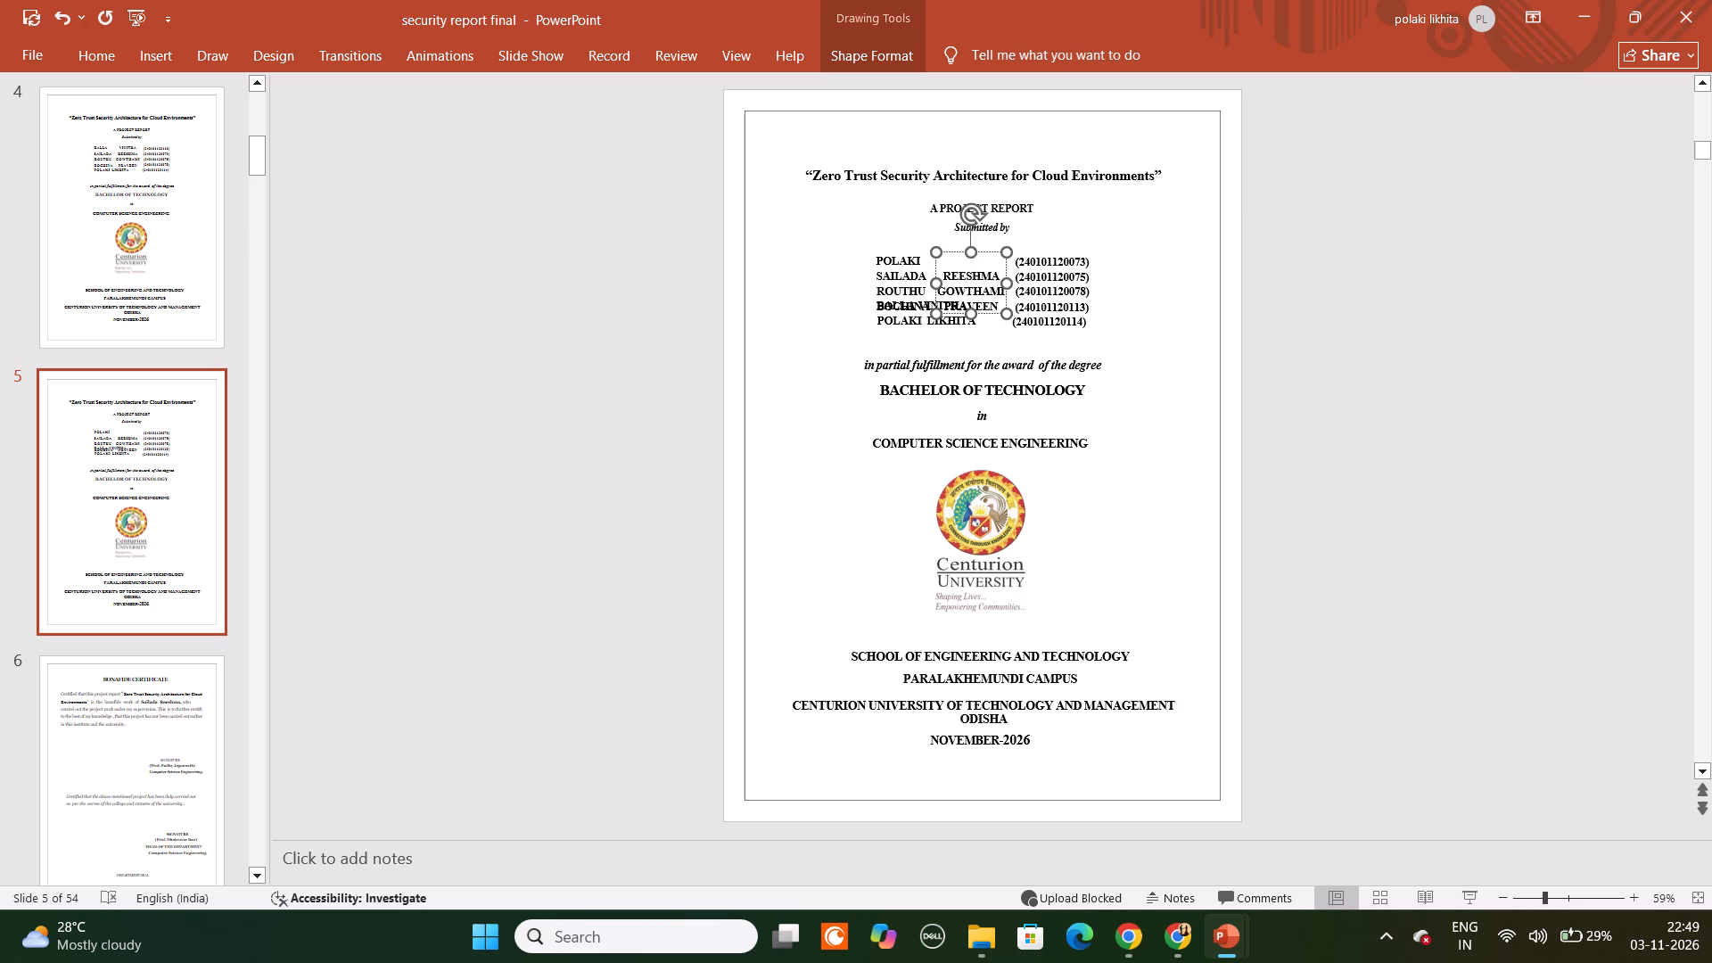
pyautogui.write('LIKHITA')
pyautogui.click(499, 293)
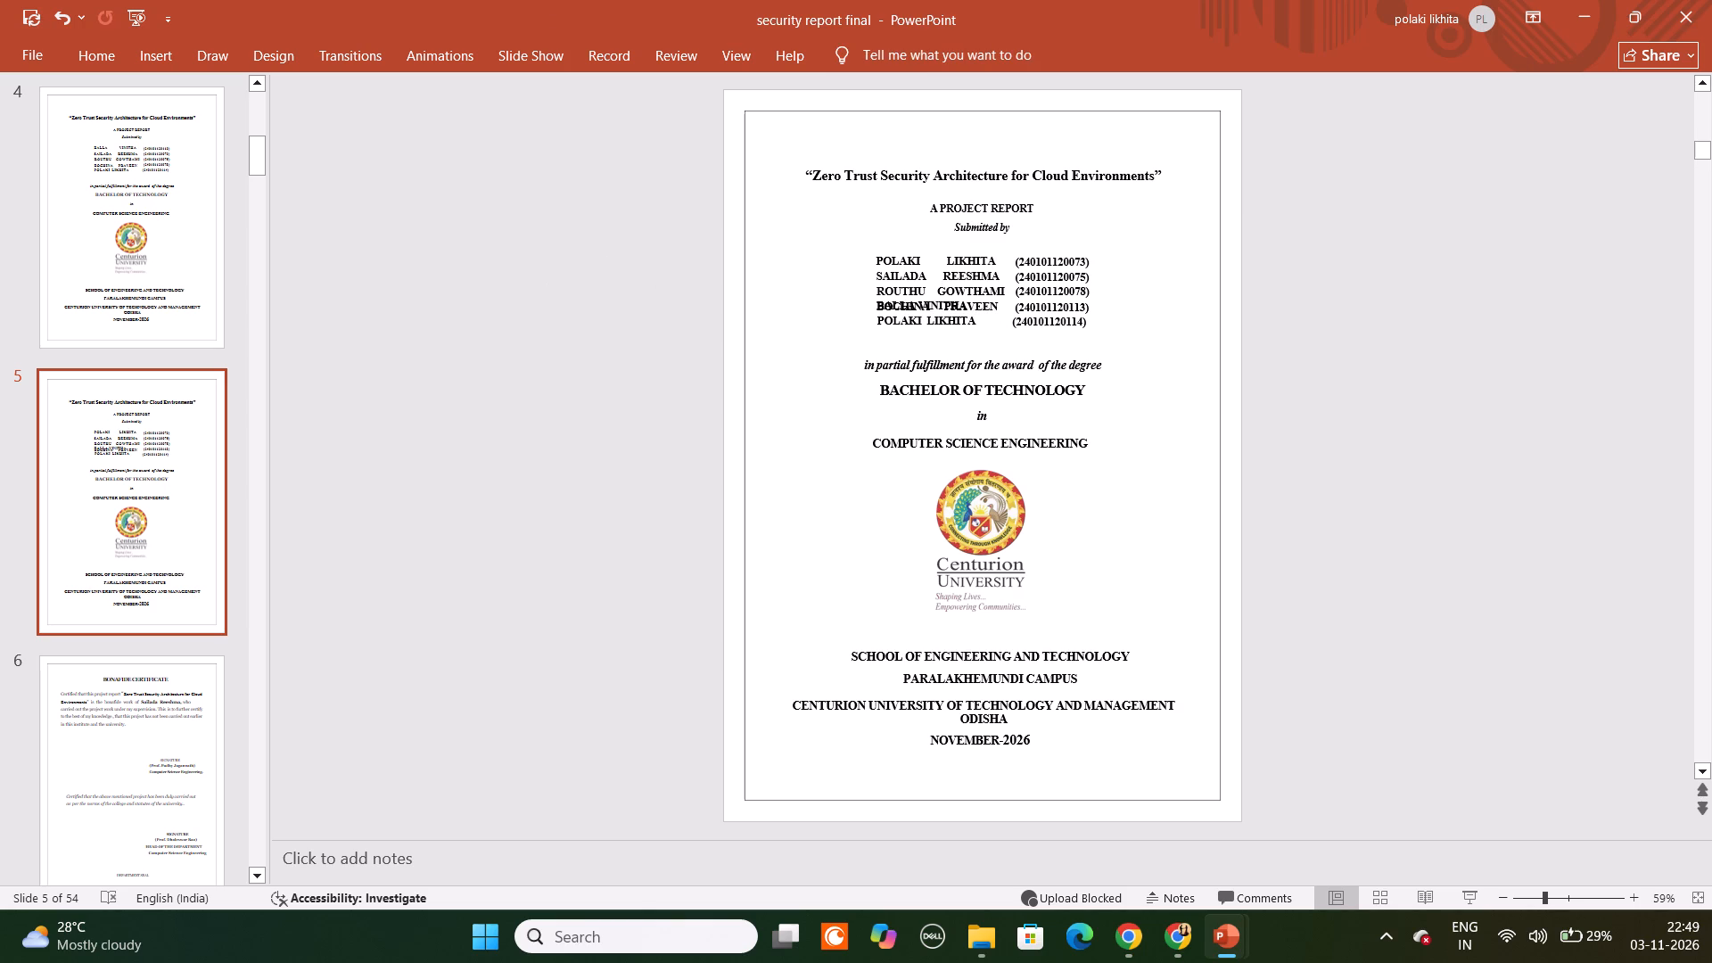
# Delete the fifth student's duplicate name from slide 5's two-name text box and move the remaining name down to align with the fifth row.
pyautogui.moveTo(876, 321); pyautogui.dragTo(899, 320)
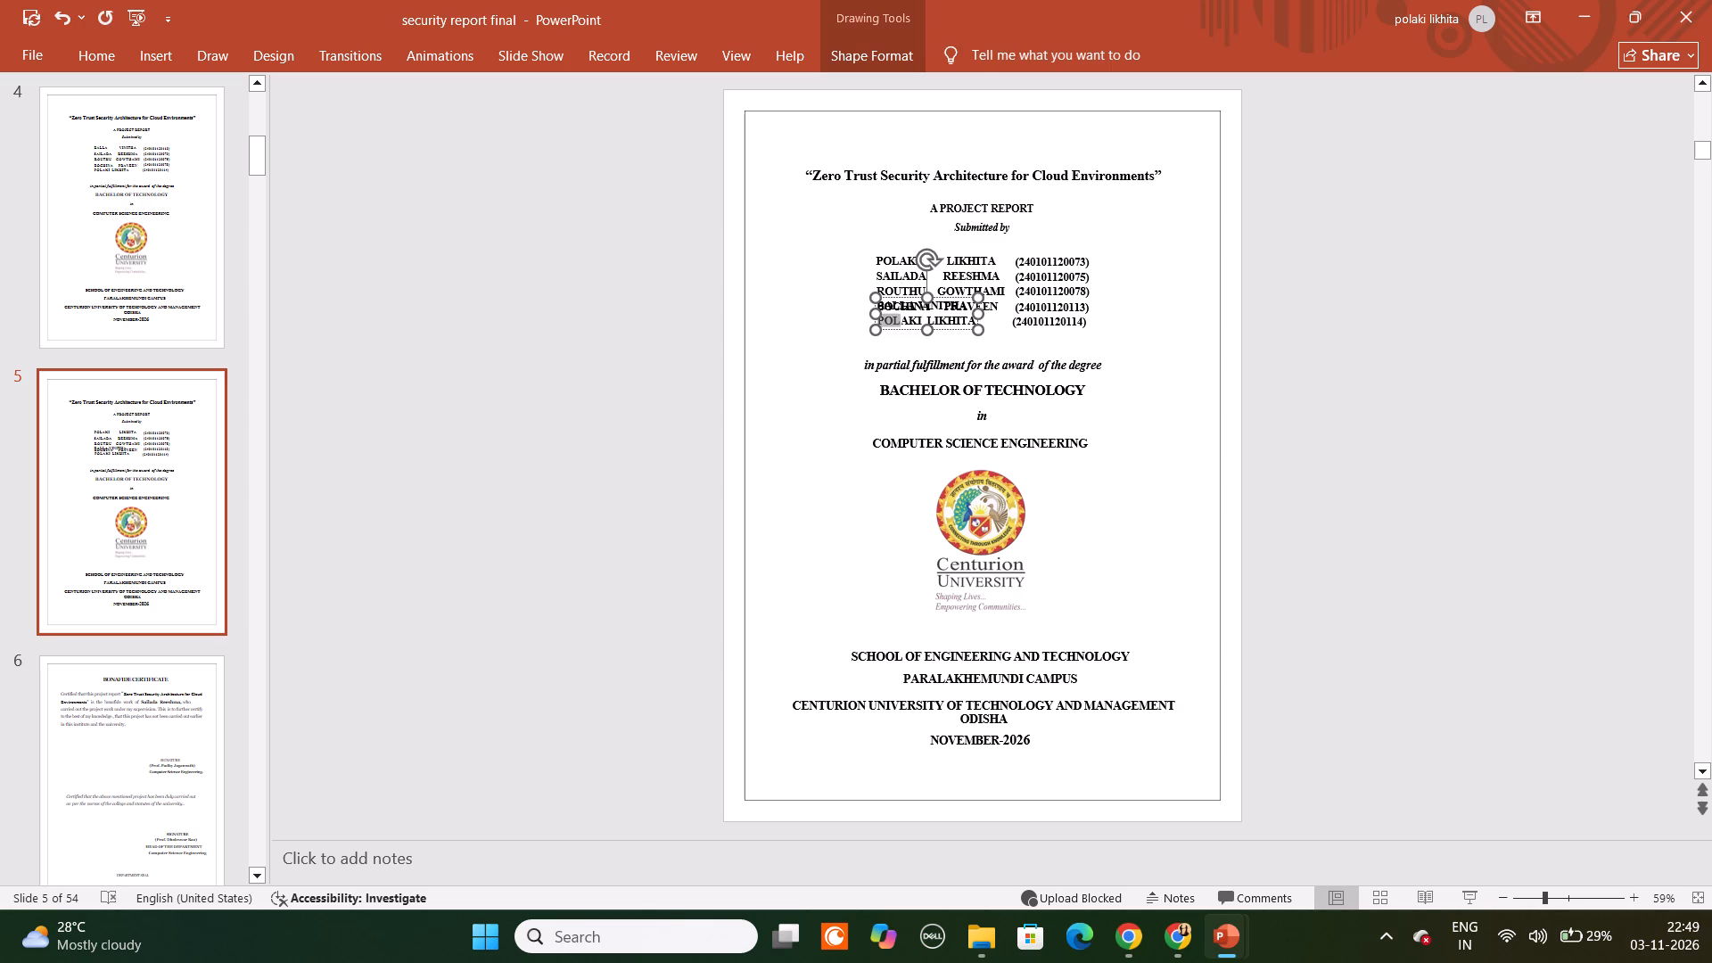
pyautogui.moveTo(899, 320); pyautogui.dragTo(959, 325)
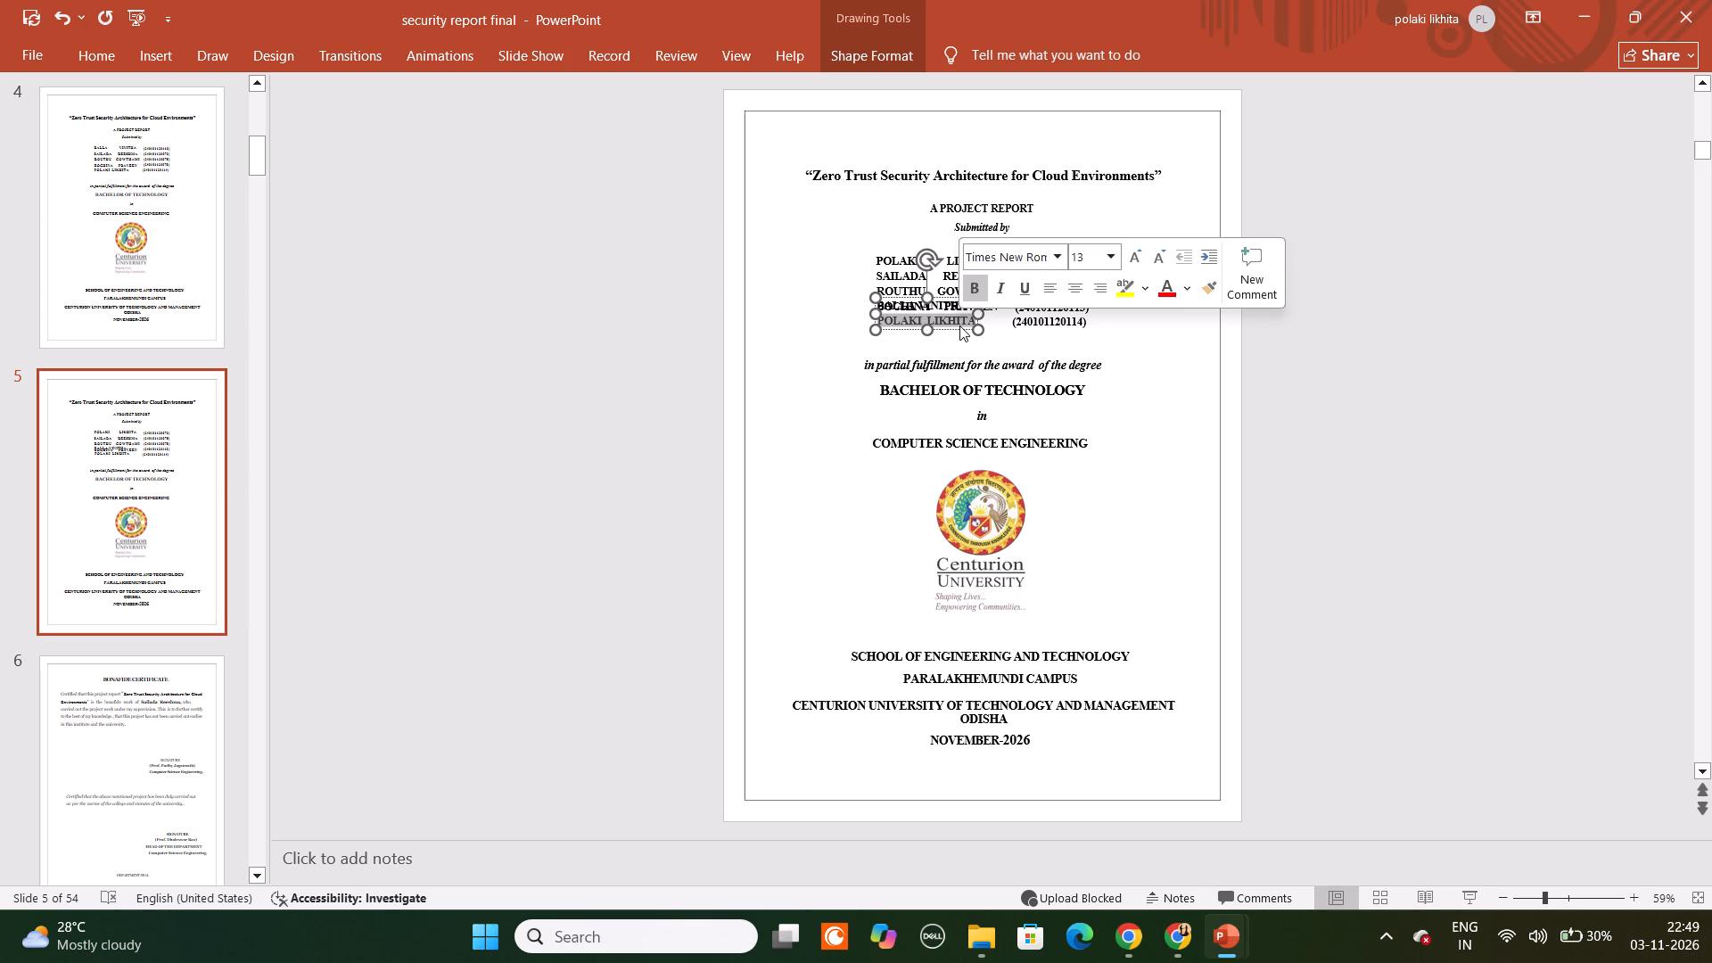
pyautogui.press('BackSpace')
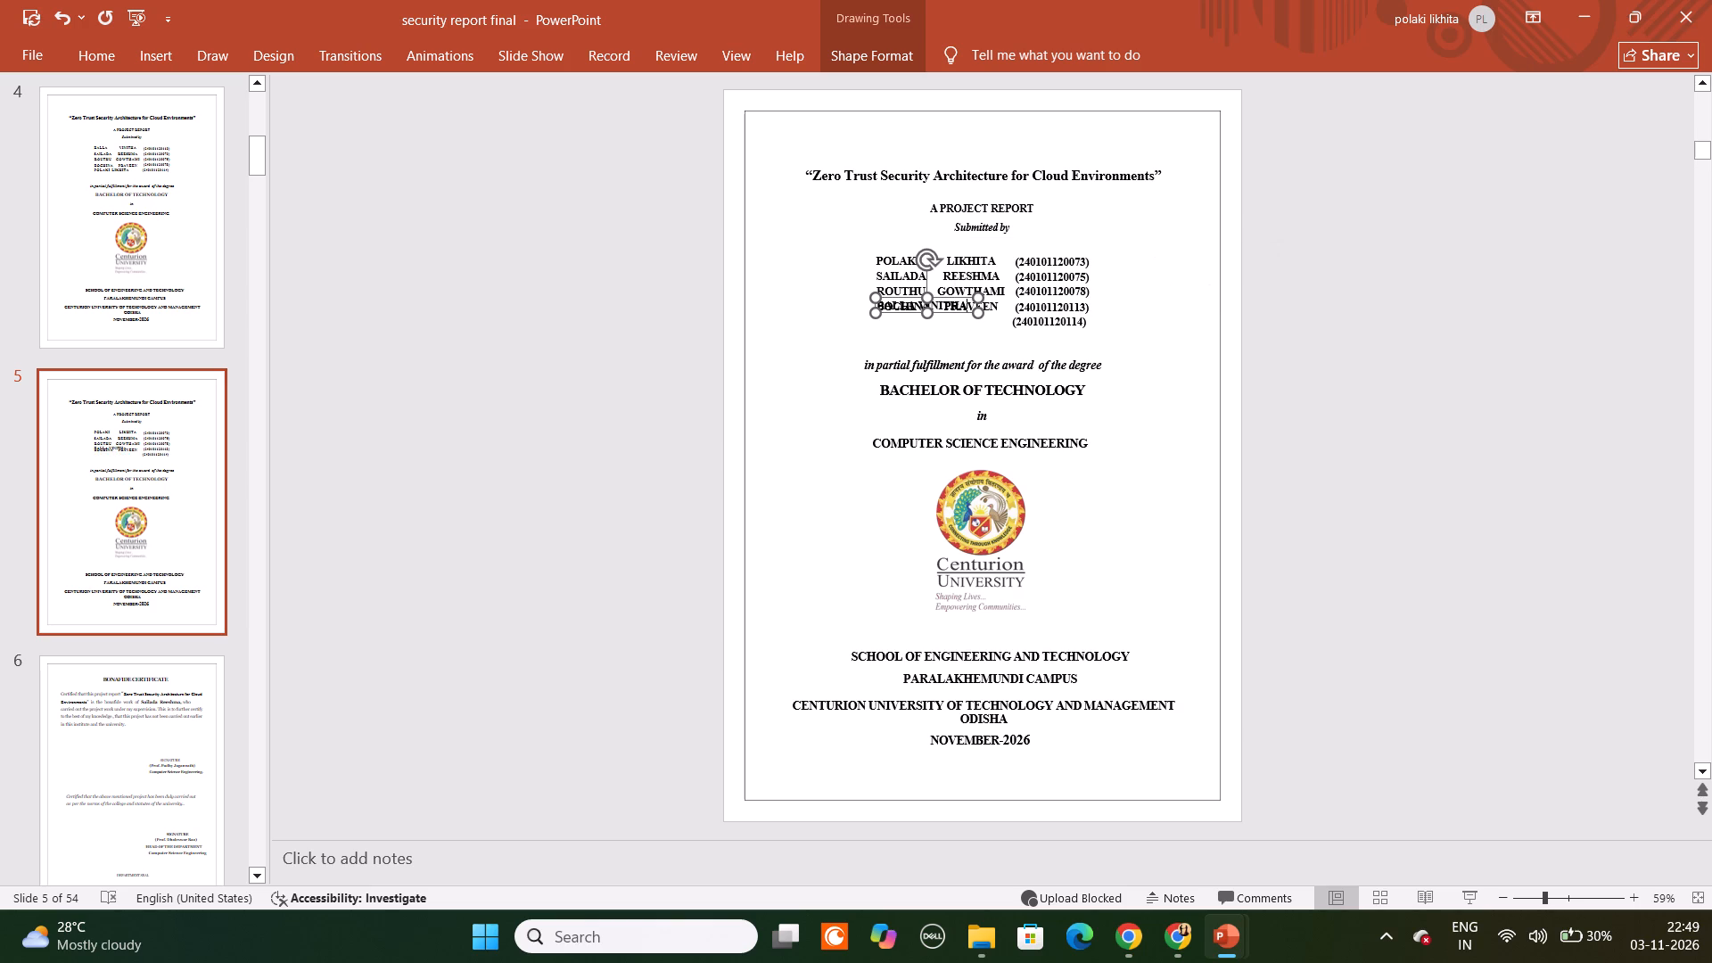
pyautogui.moveTo(934, 297); pyautogui.dragTo(937, 317)
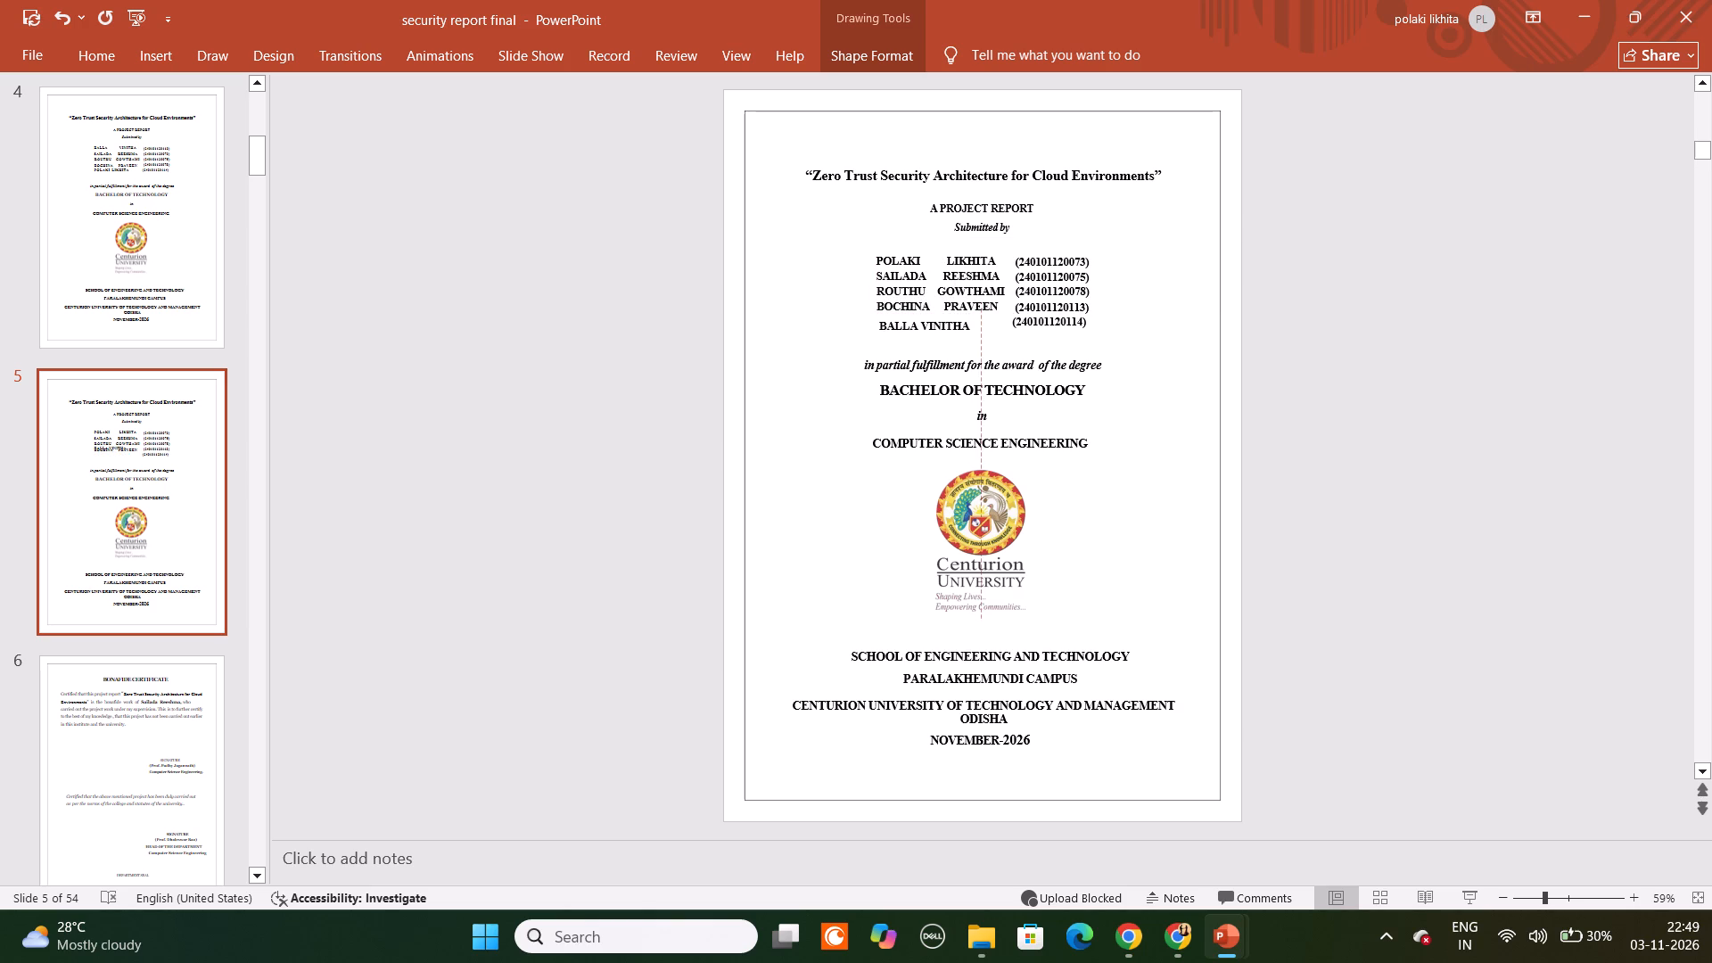
pyautogui.moveTo(937, 317); pyautogui.dragTo(937, 309)
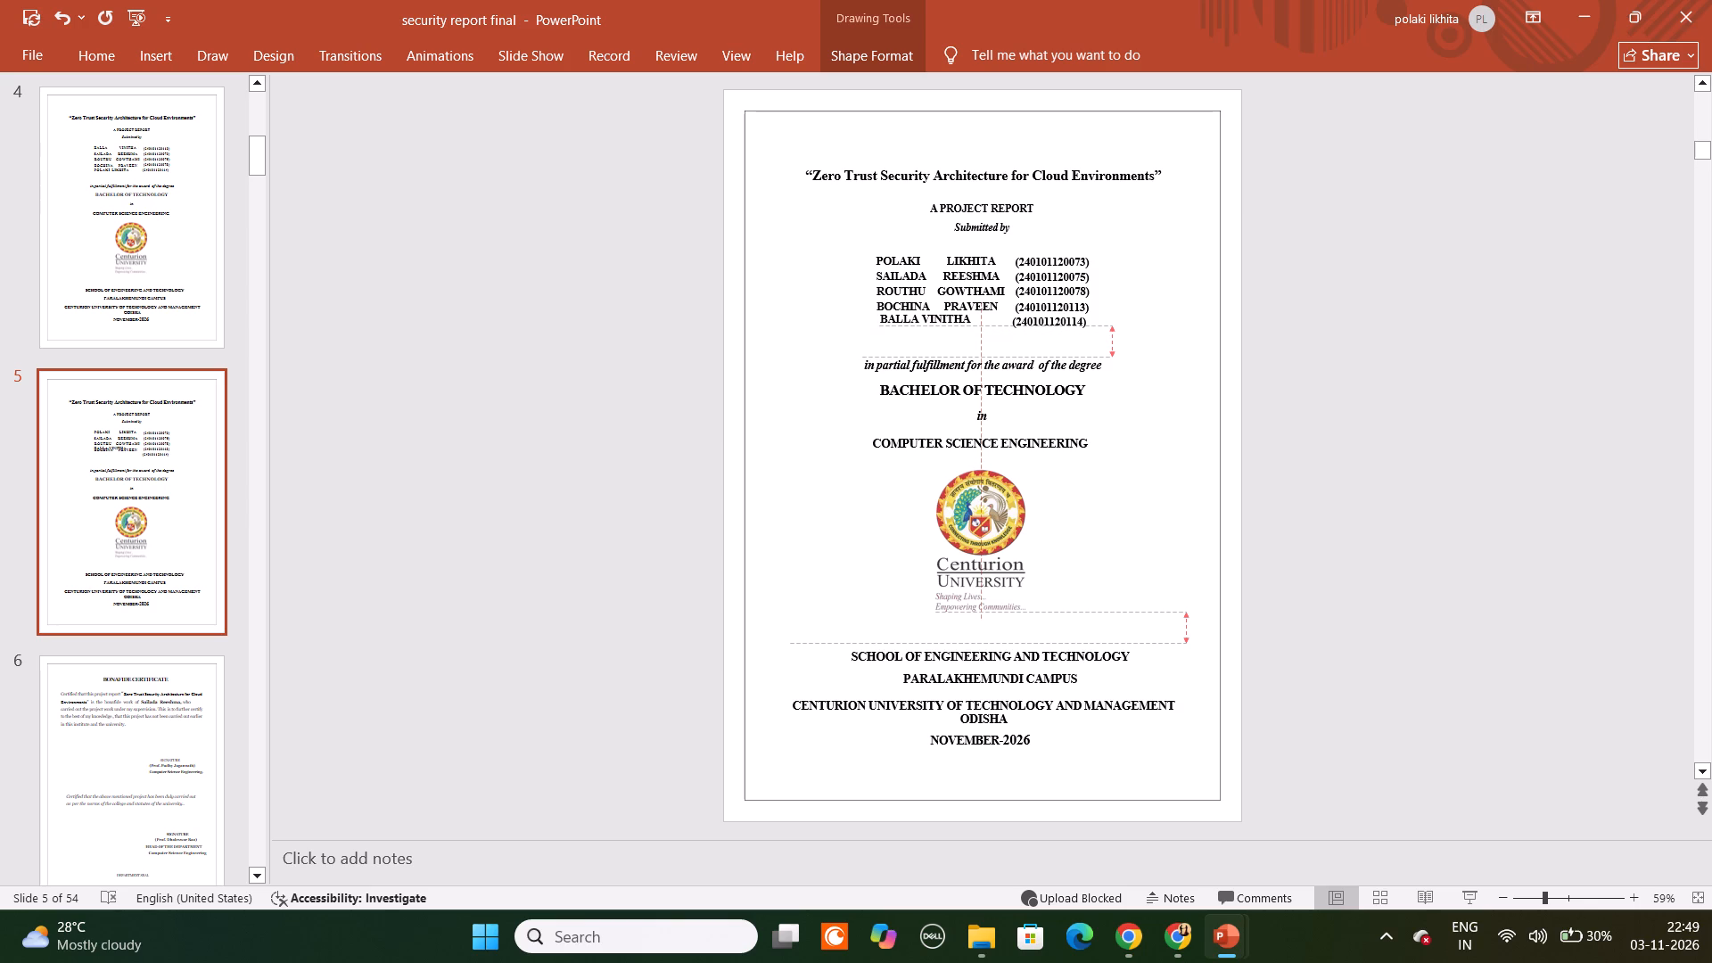
pyautogui.moveTo(937, 309); pyautogui.dragTo(934, 311)
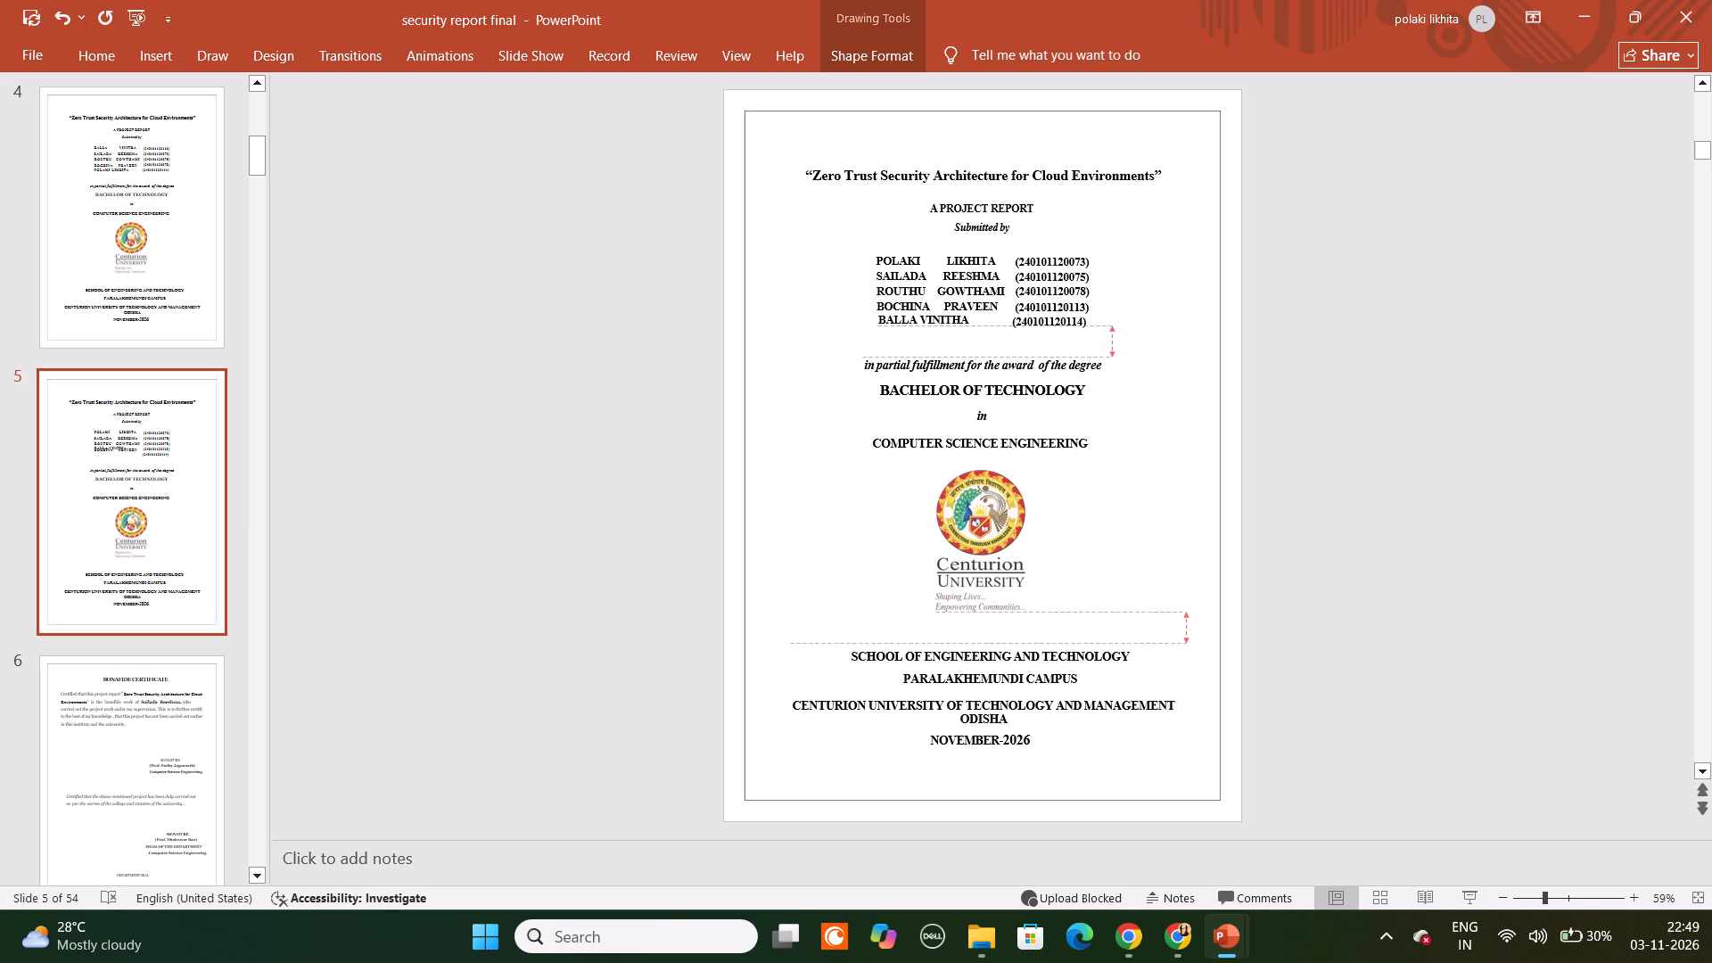
pyautogui.moveTo(934, 311); pyautogui.dragTo(934, 312)
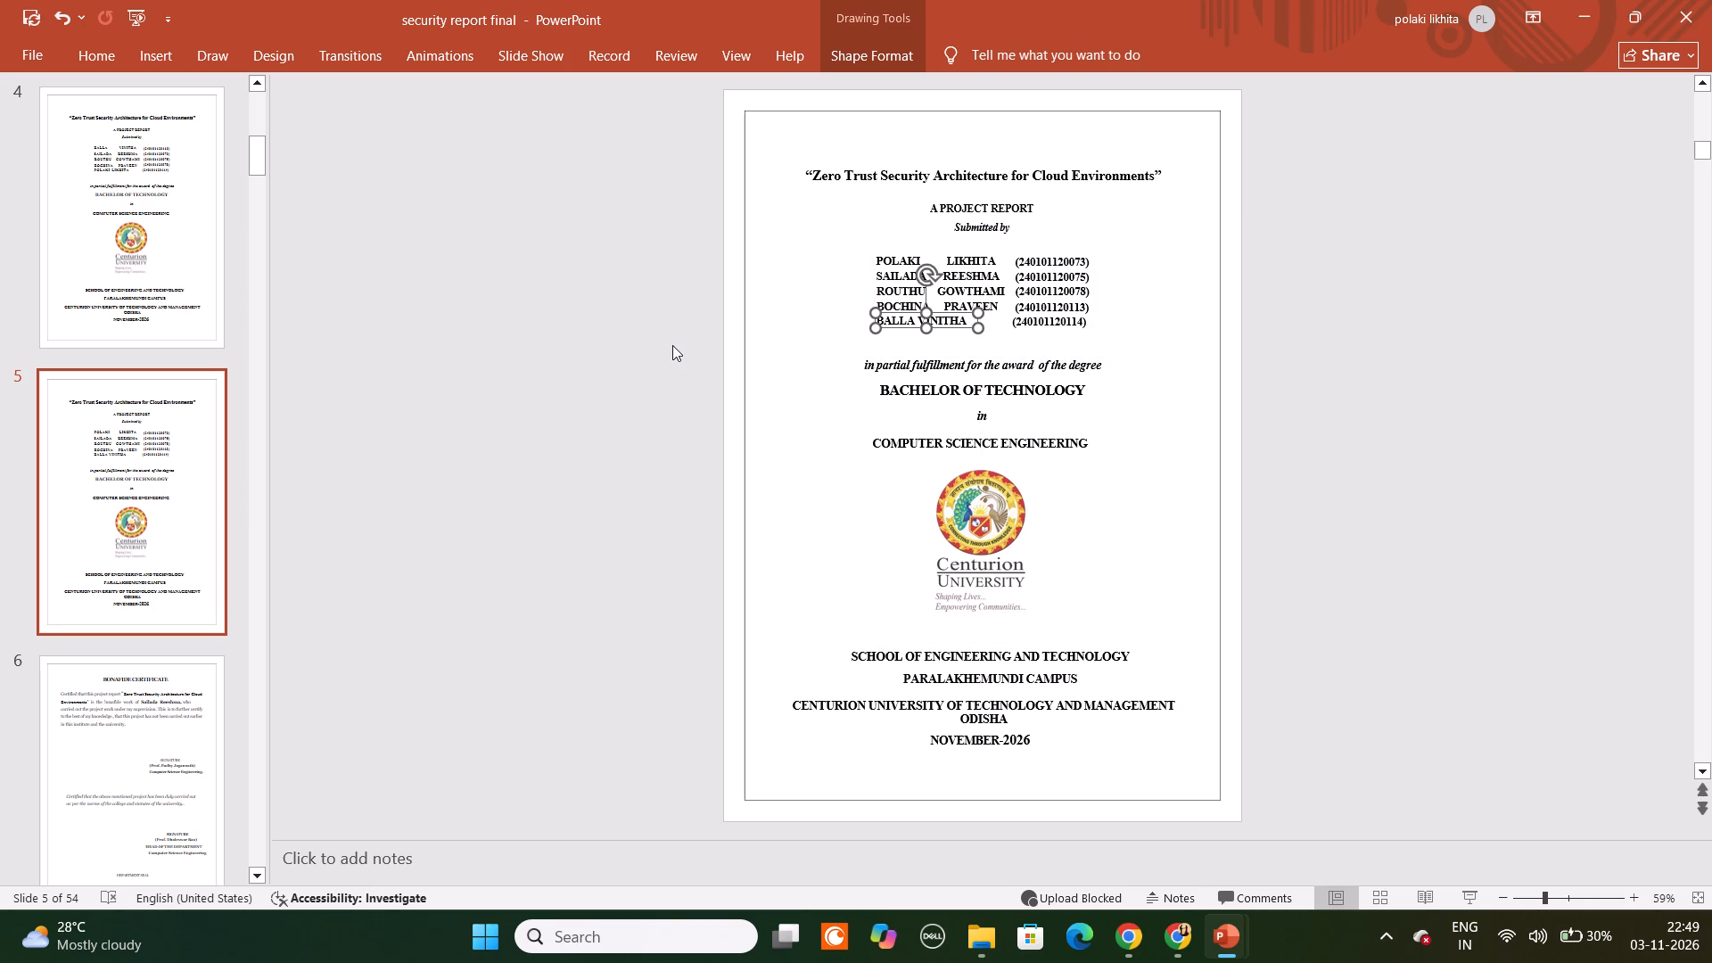
pyautogui.click(672, 345)
# Correct the final digits of slide 5's last two registration numbers to match the reordered fifth and fourth students.
pyautogui.click(1079, 325)
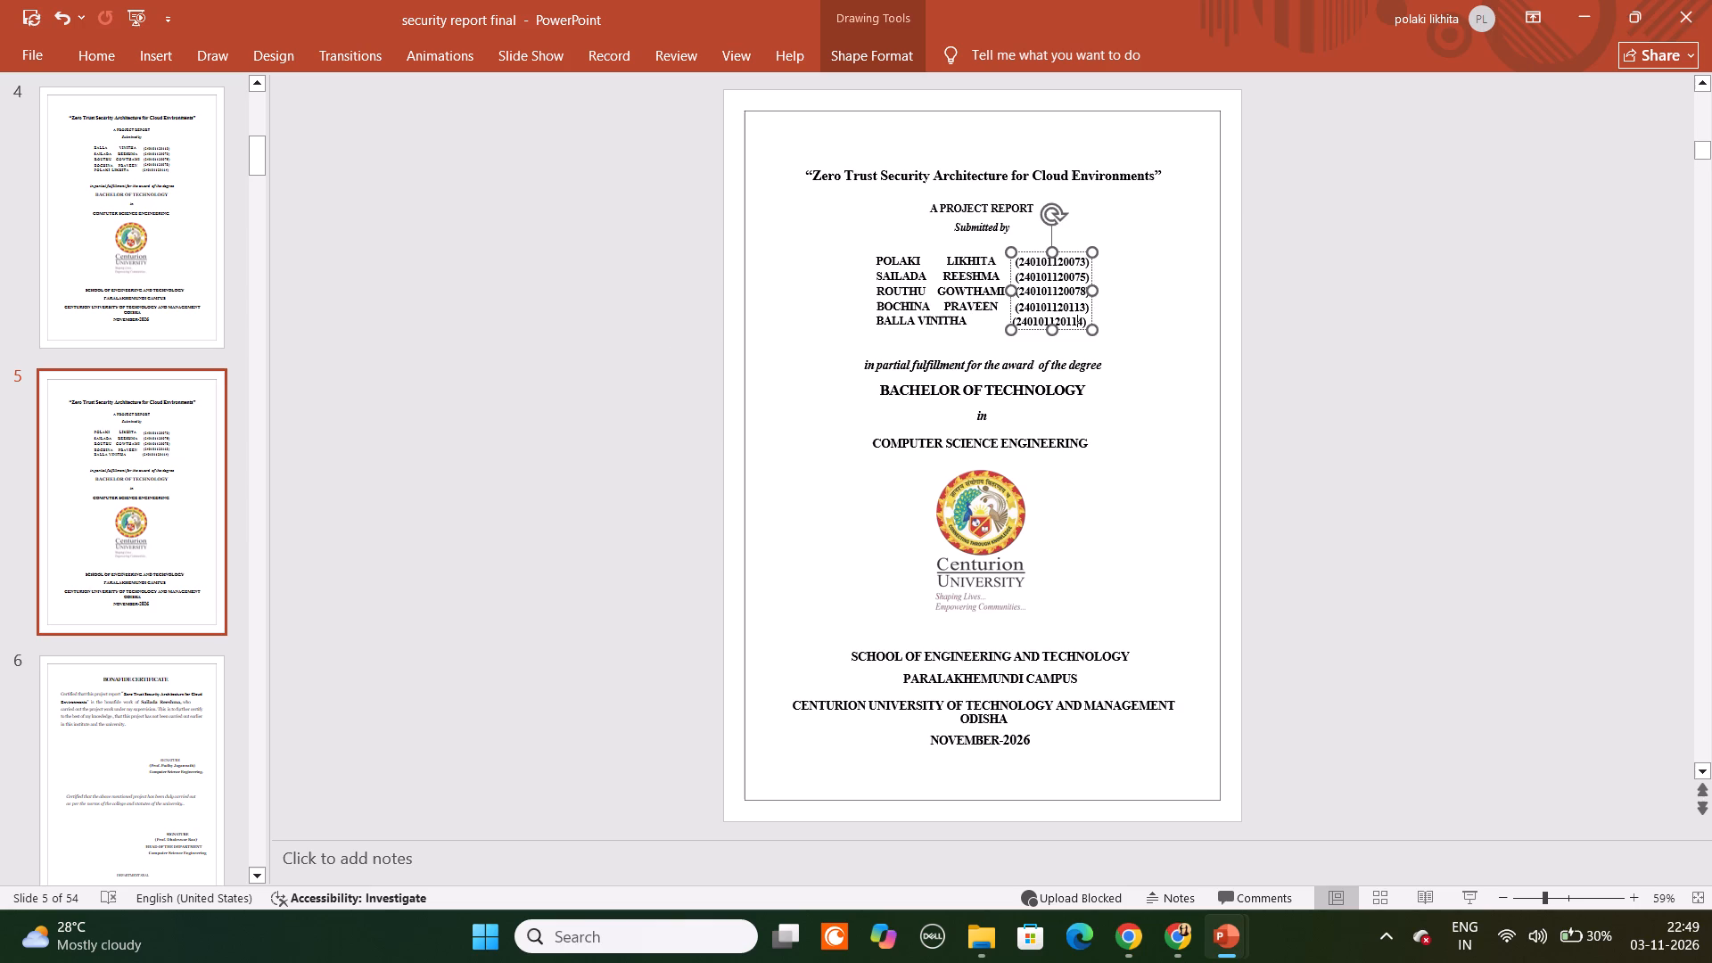
pyautogui.press('Right')
pyautogui.press('BackSpace')
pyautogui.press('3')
pyautogui.press('Up')
pyautogui.press('BackSpace')
pyautogui.press('BackSpace')
pyautogui.press('BackSpace')
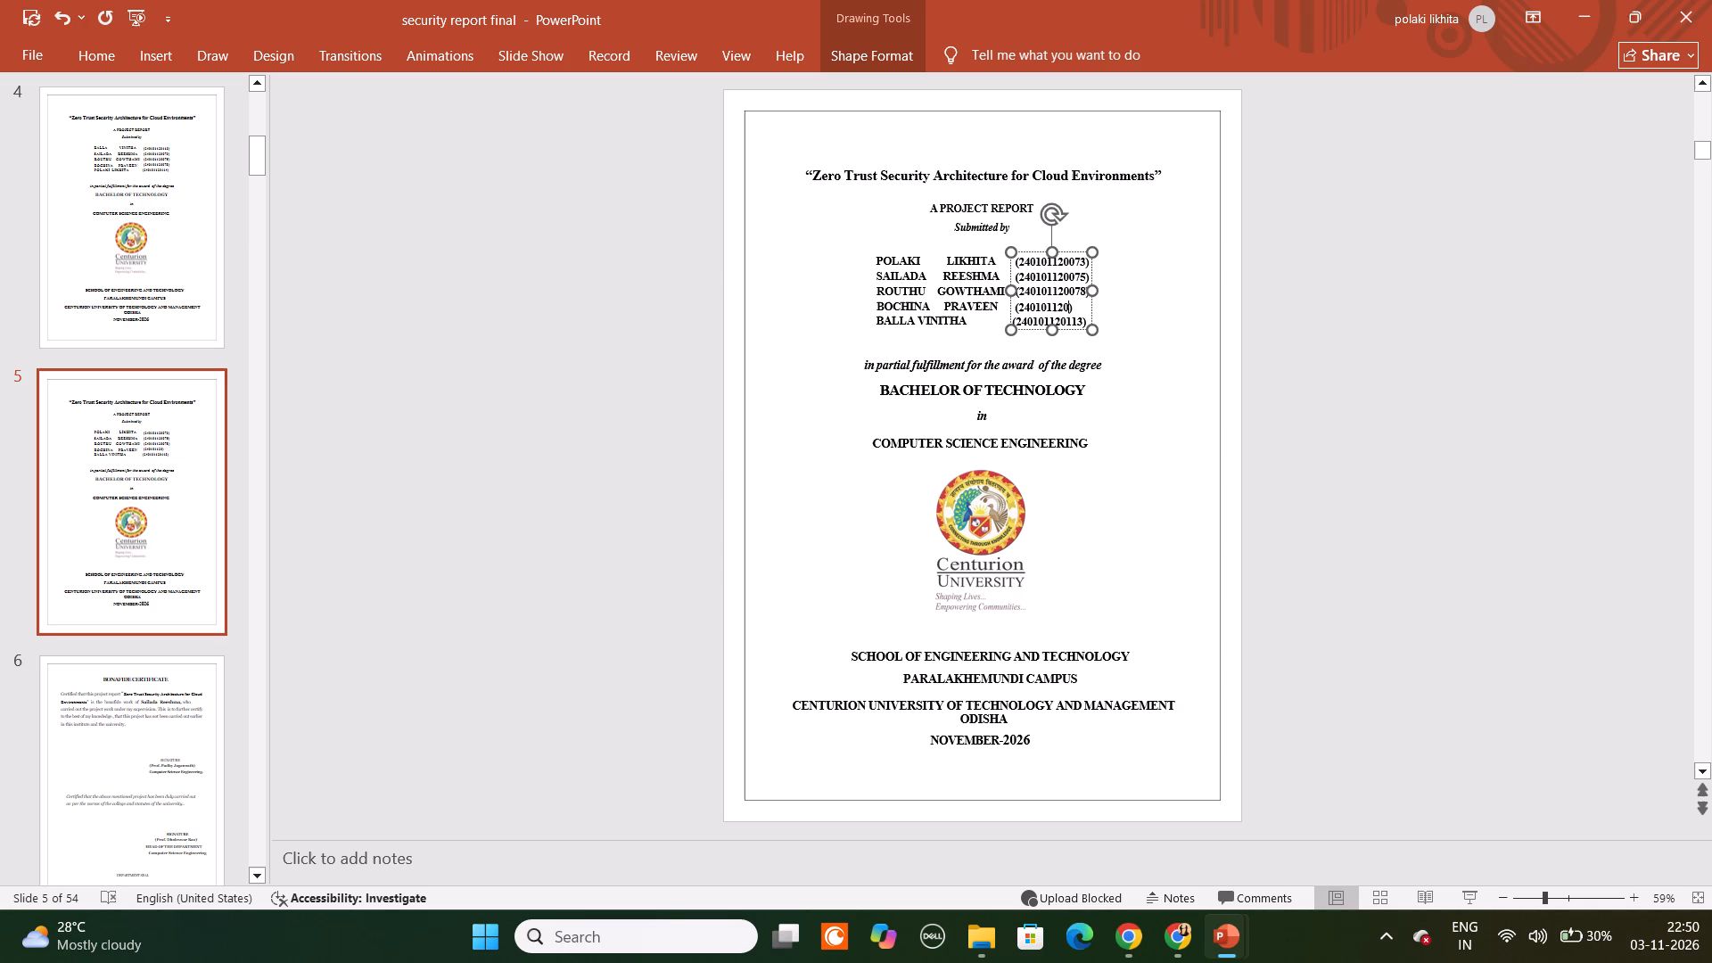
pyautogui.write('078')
# Correct the final digits of slide 5's first three registration numbers so each matches the student on its row.
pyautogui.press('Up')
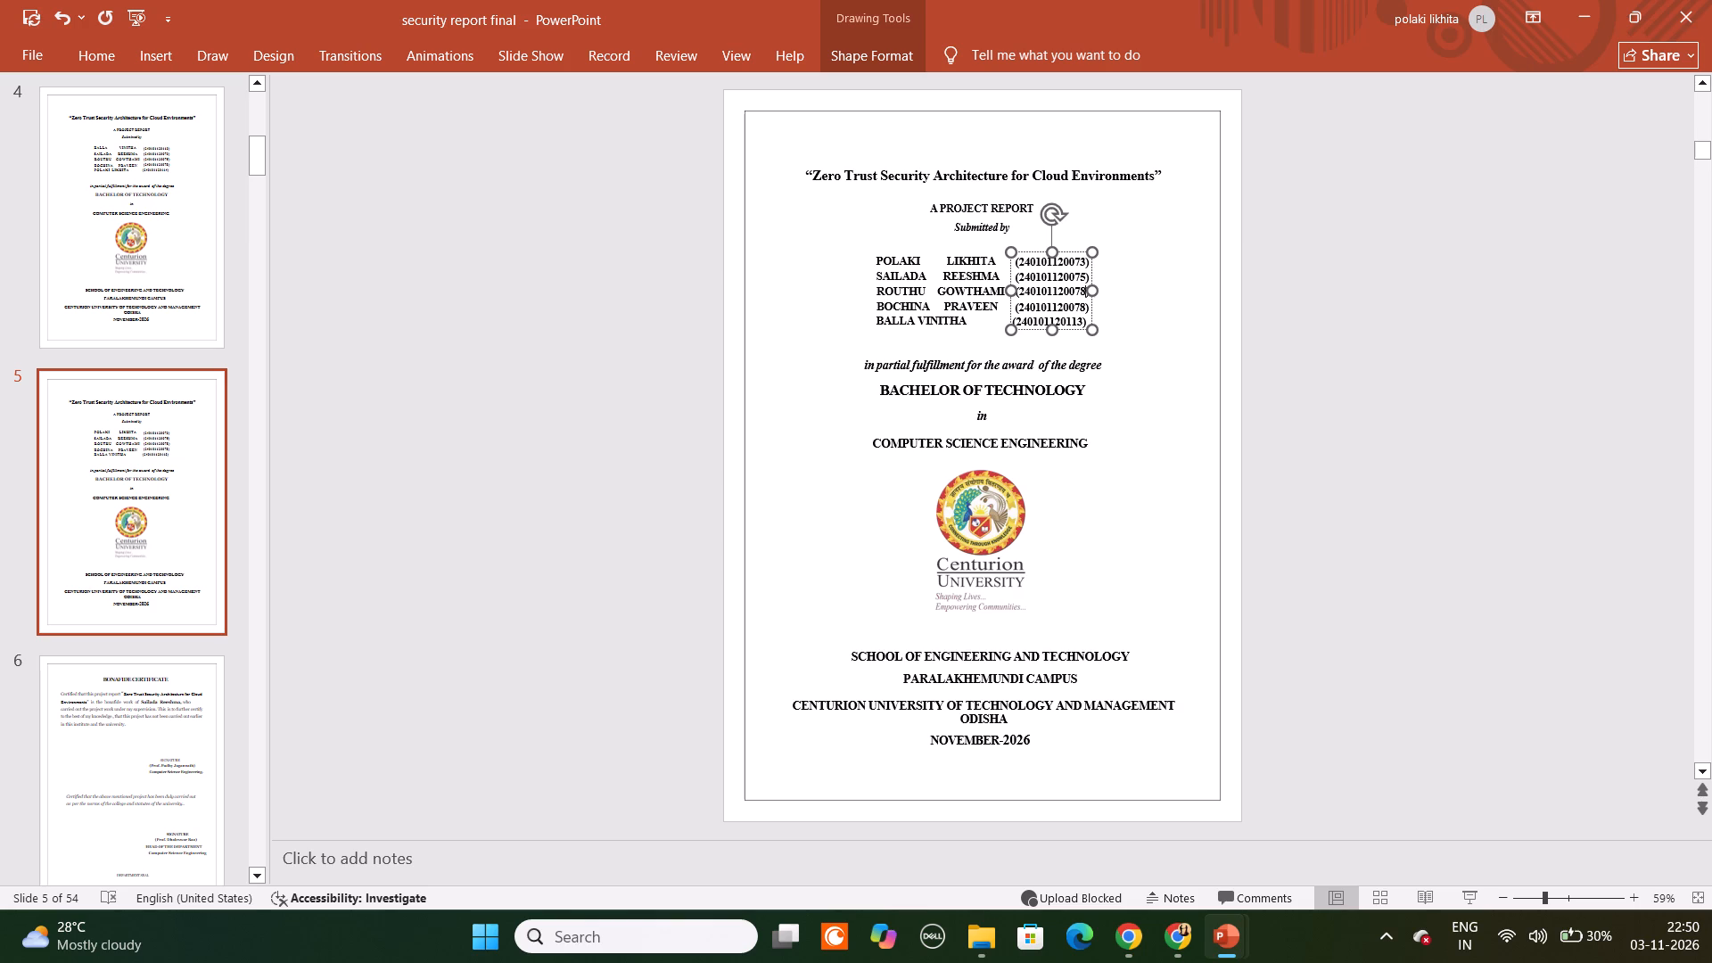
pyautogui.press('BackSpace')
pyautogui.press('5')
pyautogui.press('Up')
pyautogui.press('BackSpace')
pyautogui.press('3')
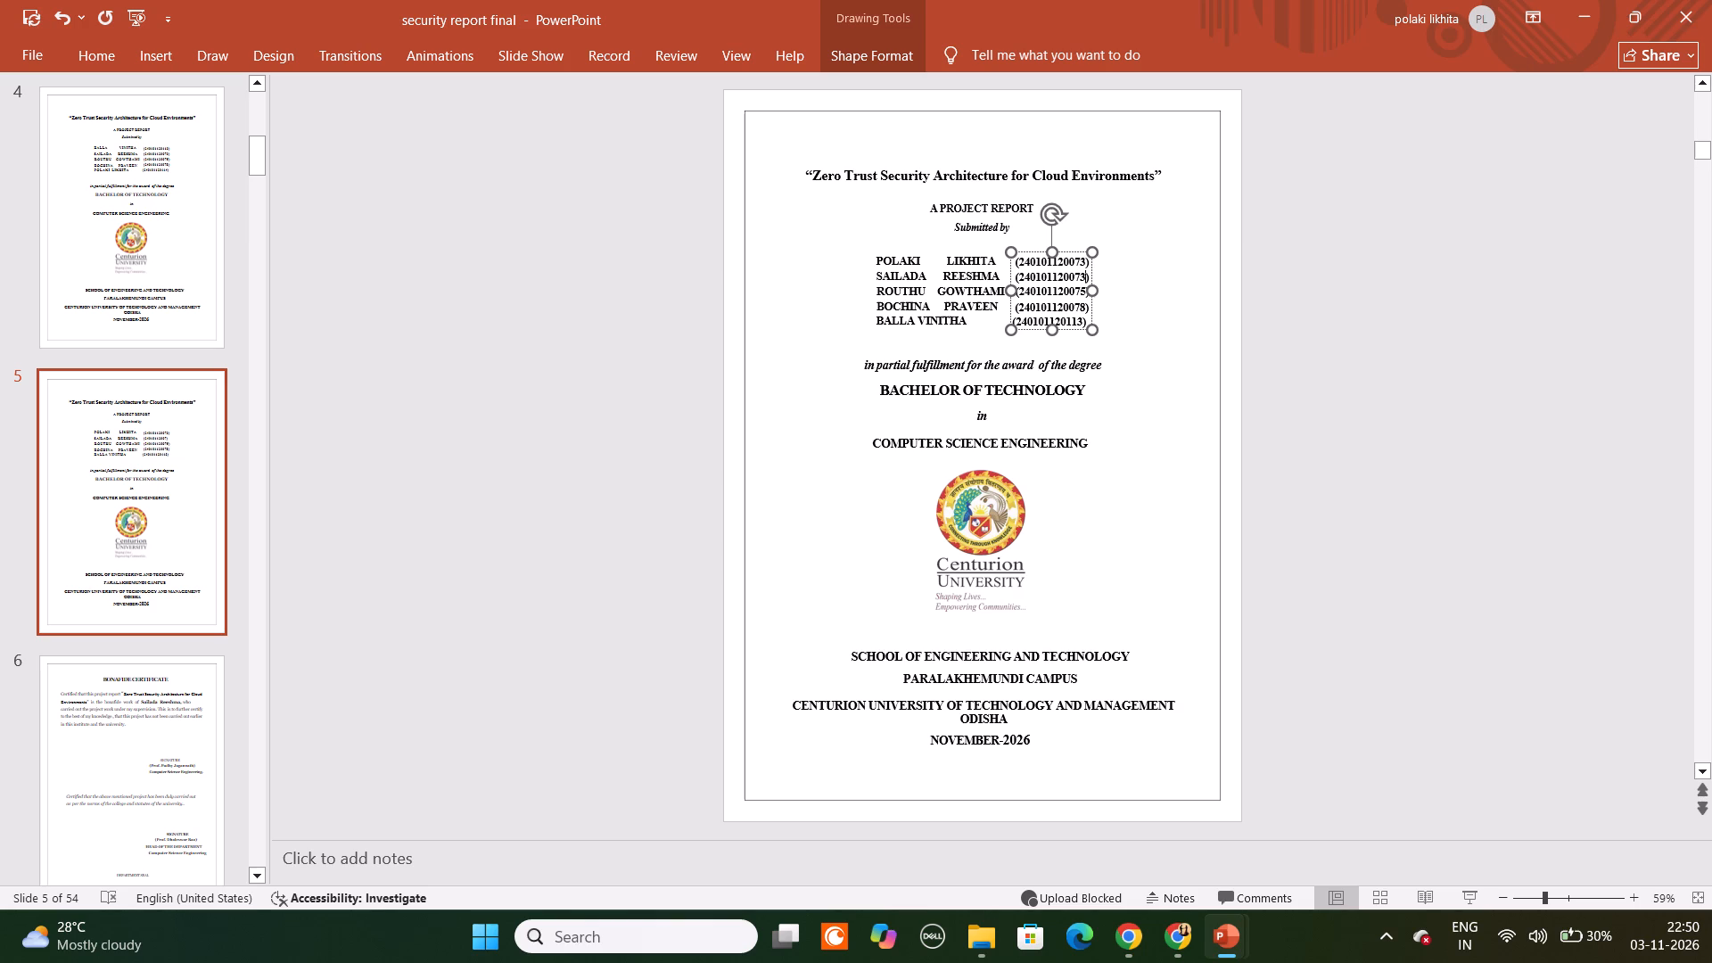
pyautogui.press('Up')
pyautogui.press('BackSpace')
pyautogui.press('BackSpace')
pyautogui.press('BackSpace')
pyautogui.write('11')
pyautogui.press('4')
pyautogui.click(348, 479)
# Look through the report's slides from the bonafide certificates to the final pages and back to the first cover page.
pyautogui.press('Down')
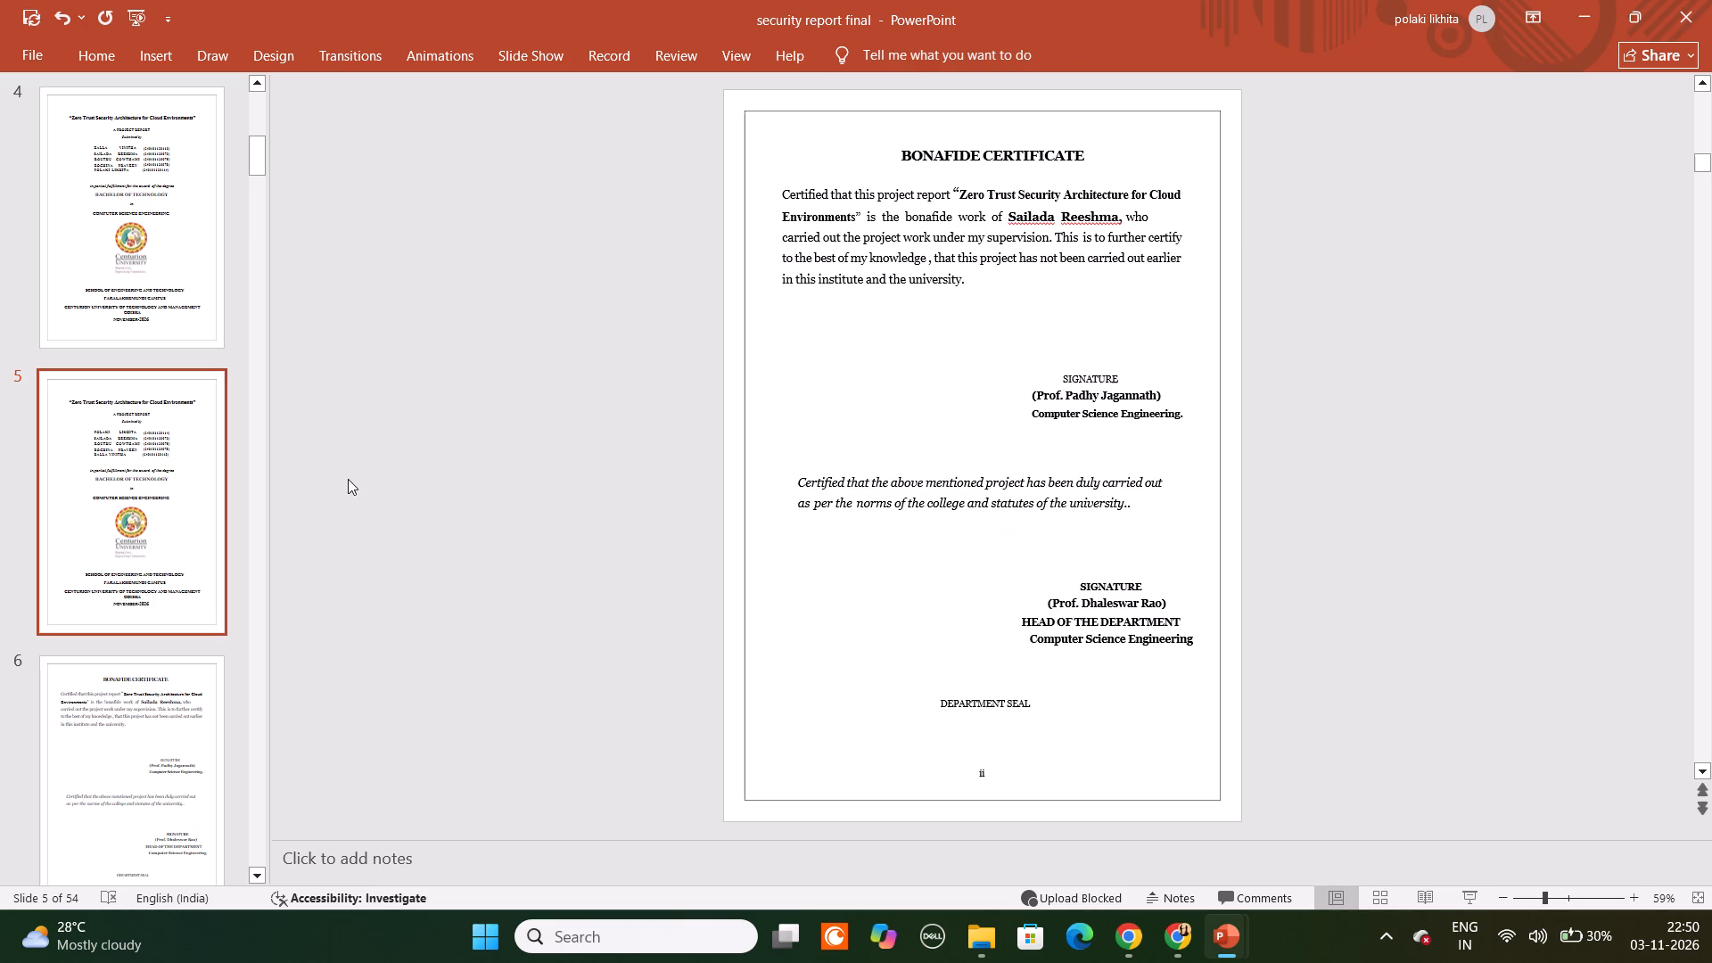
pyautogui.press('Down')
pyautogui.press('Down')
pyautogui.press('Down')
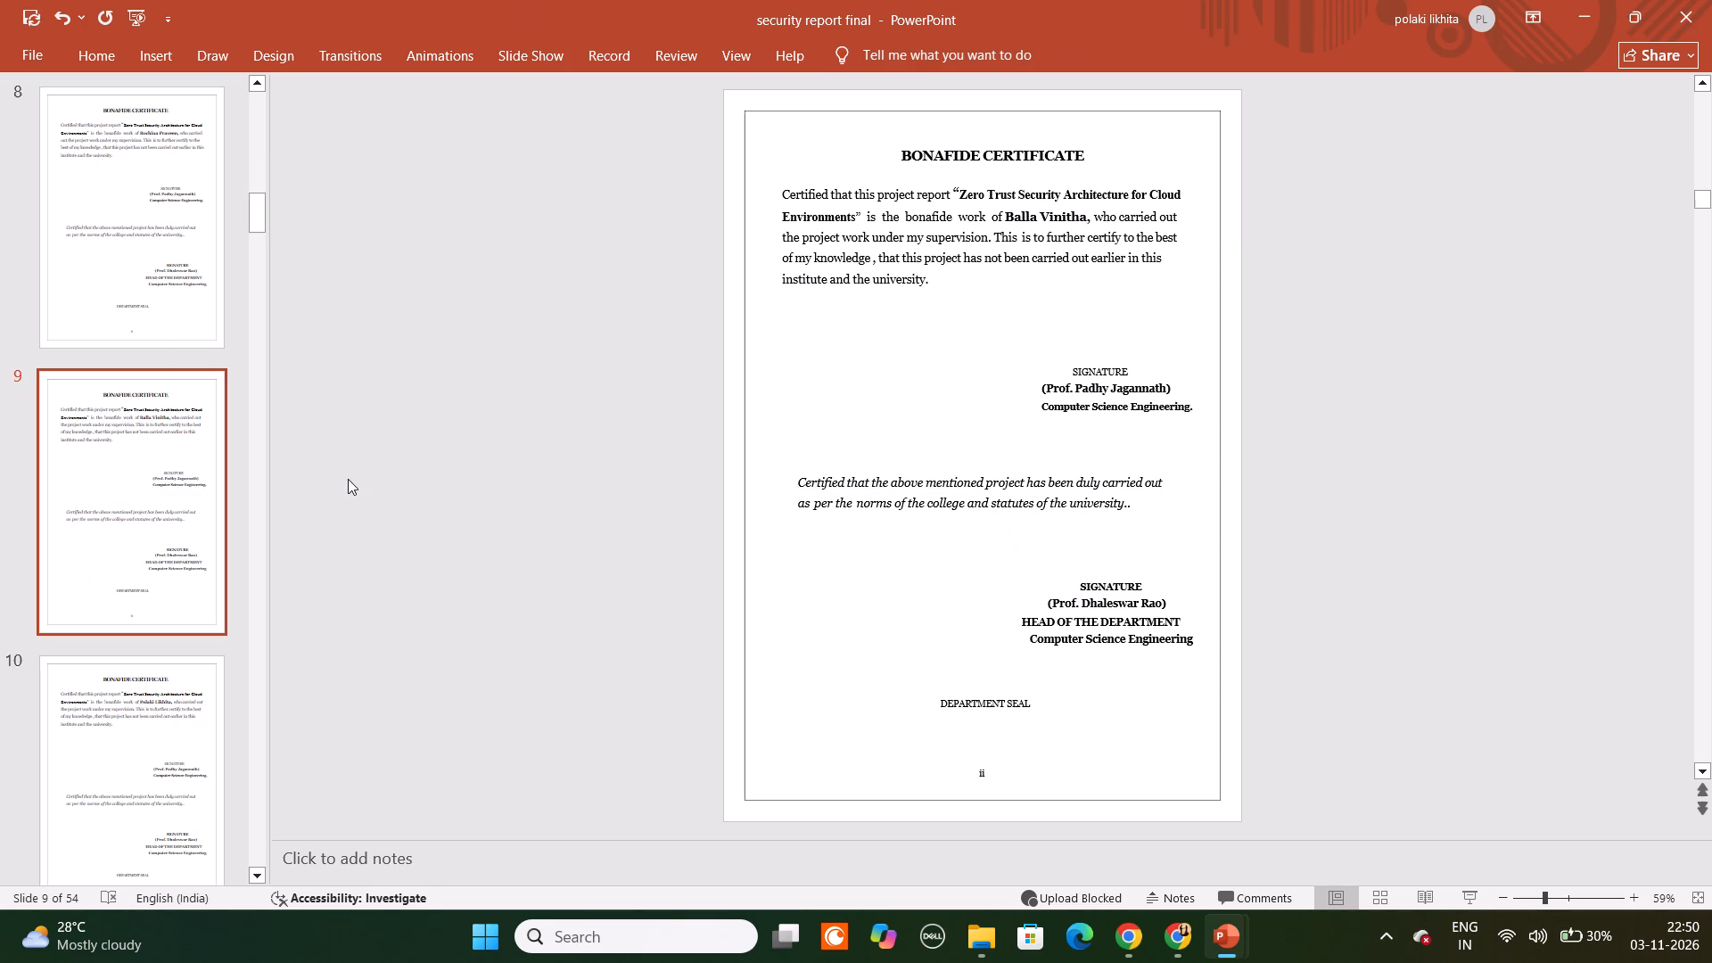
pyautogui.press('Down')
pyautogui.press('Down')
pyautogui.press('Down')
pyautogui.press('Down')
pyautogui.press('Down')
pyautogui.press('Down')
pyautogui.press('Down')
pyautogui.press('Down')
pyautogui.press('Down')
pyautogui.press('Down')
pyautogui.press('Down')
pyautogui.press('Down')
pyautogui.press('Down')
pyautogui.press('Down')
pyautogui.press('Down')
pyautogui.press('Down')
pyautogui.press('Down')
pyautogui.press('Down')
pyautogui.press('Down')
pyautogui.press('Down')
pyautogui.press('Down')
pyautogui.press('Down')
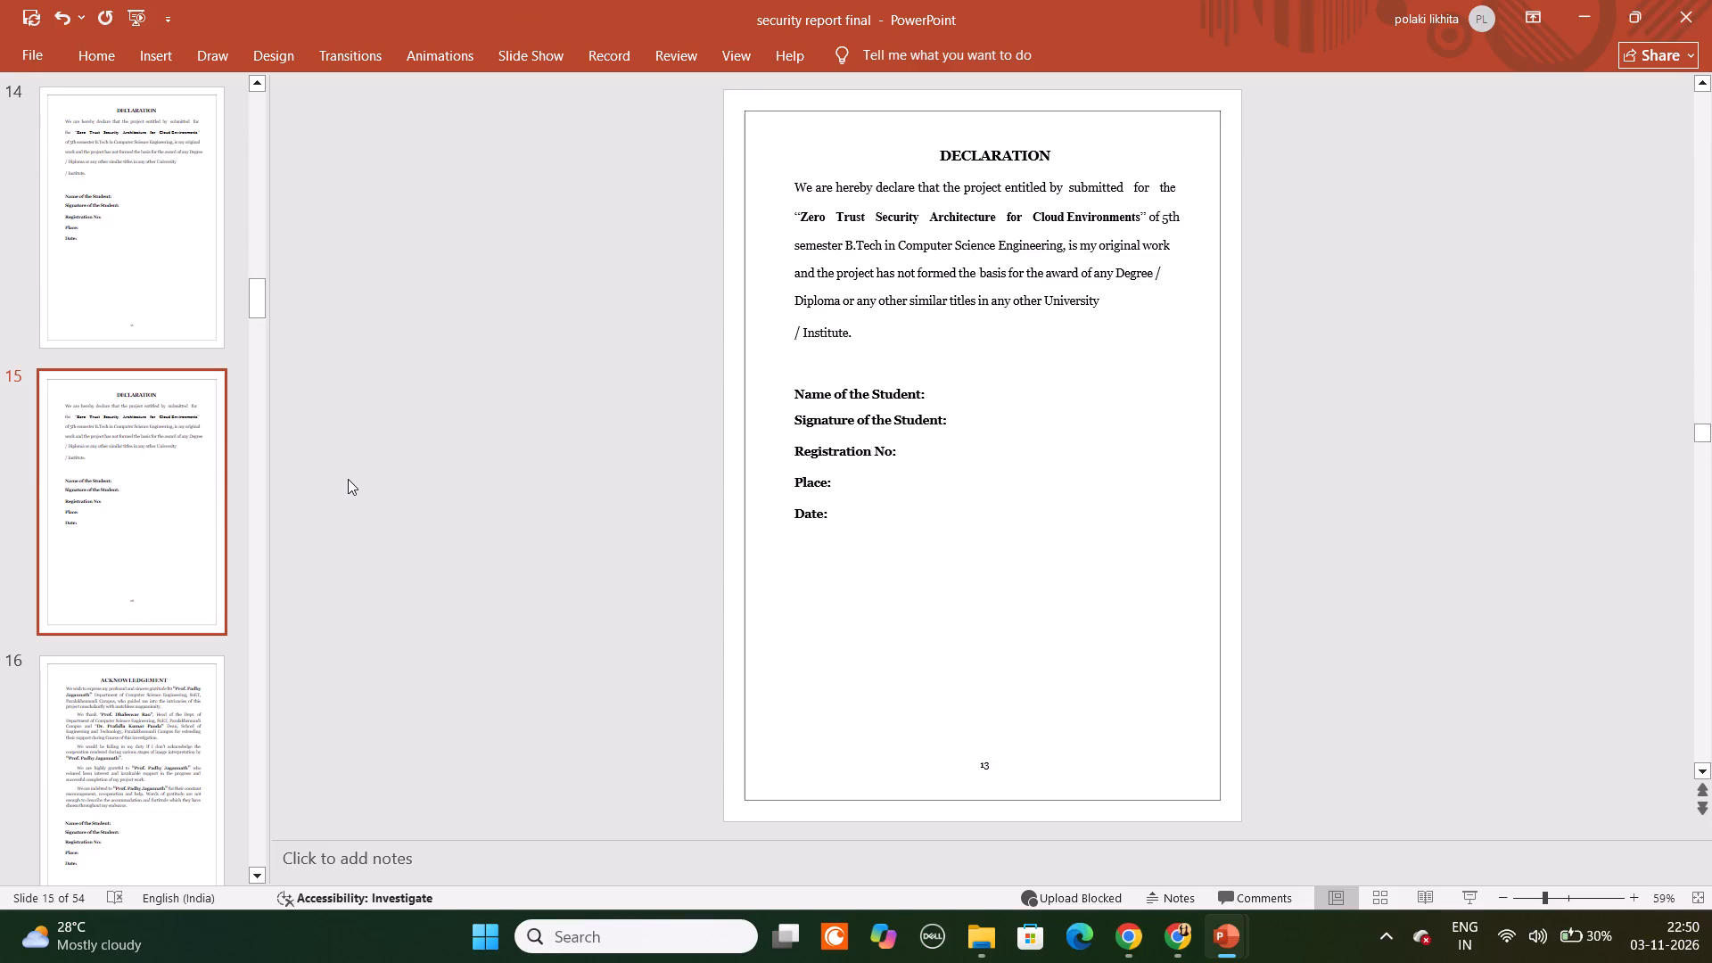
pyautogui.press('Down')
pyautogui.press('Up')
pyautogui.press('Up')
pyautogui.press('Up')
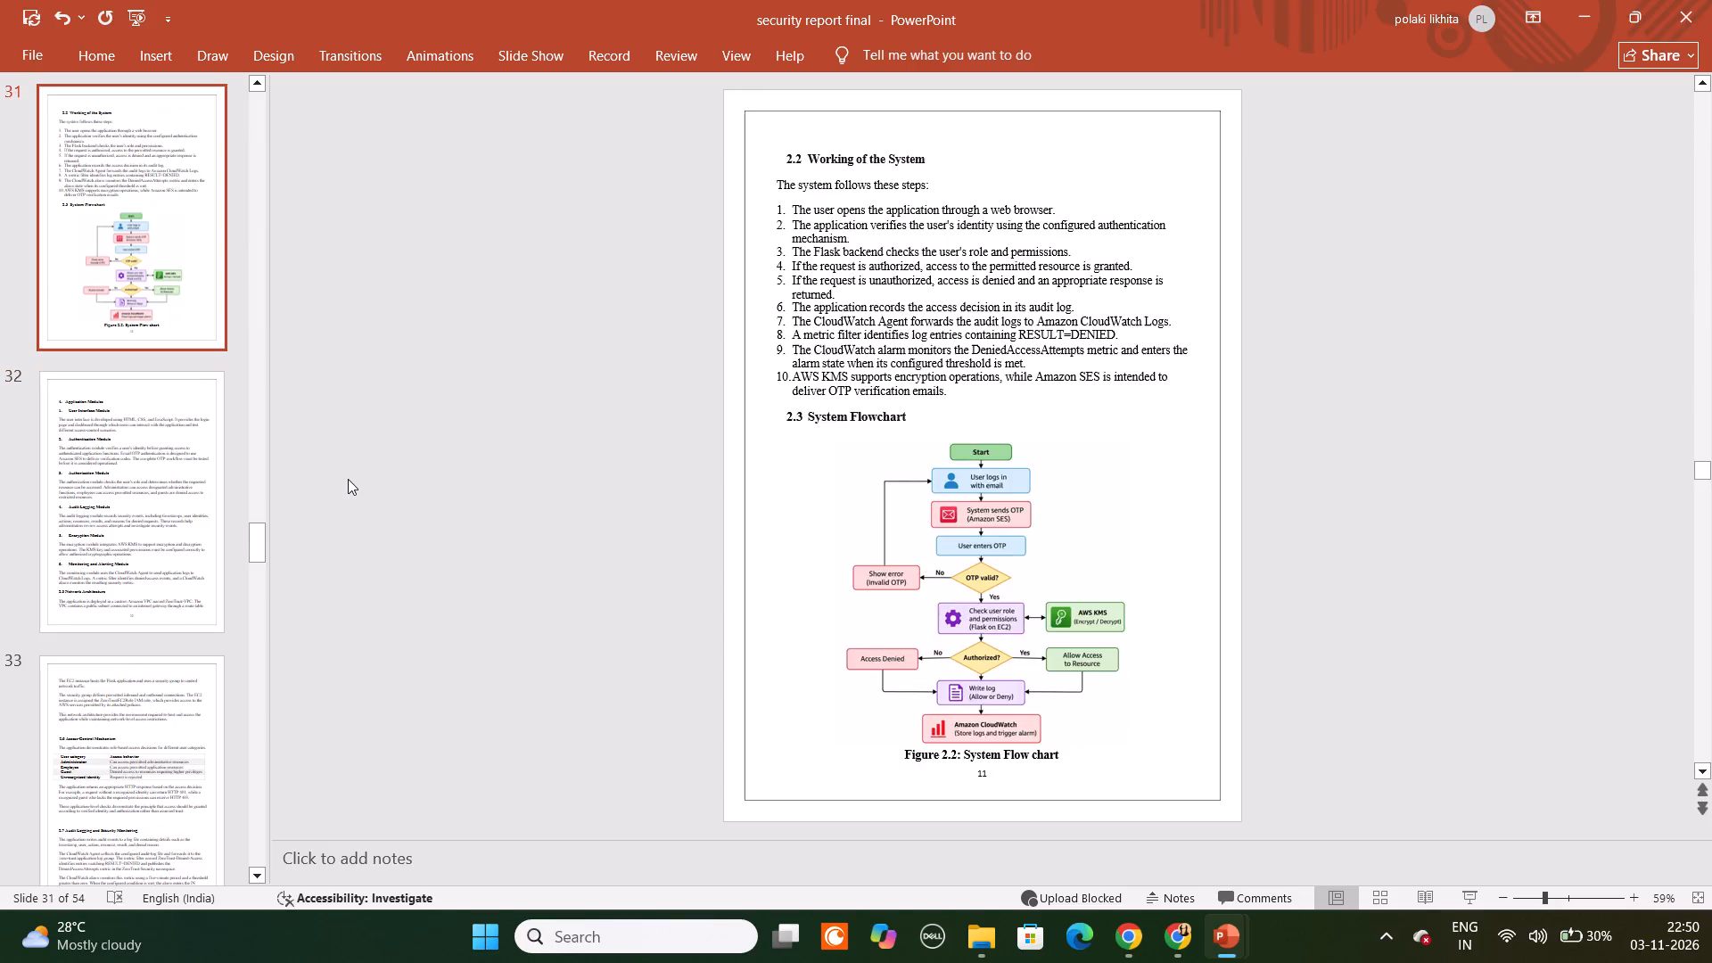
pyautogui.press('Down')
pyautogui.press('Down')
pyautogui.press('Down')
pyautogui.press('Down')
pyautogui.press('Down')
pyautogui.press('Down')
pyautogui.press('Down')
pyautogui.press('Down')
pyautogui.press('Down')
pyautogui.press('Down')
pyautogui.press('Down')
pyautogui.press('Down')
pyautogui.press('Down')
pyautogui.press('Down')
pyautogui.press('Down')
pyautogui.press('Down')
pyautogui.press('Down')
pyautogui.press('Down')
pyautogui.press('Down')
pyautogui.press('Down')
pyautogui.press('Down')
pyautogui.press('Down')
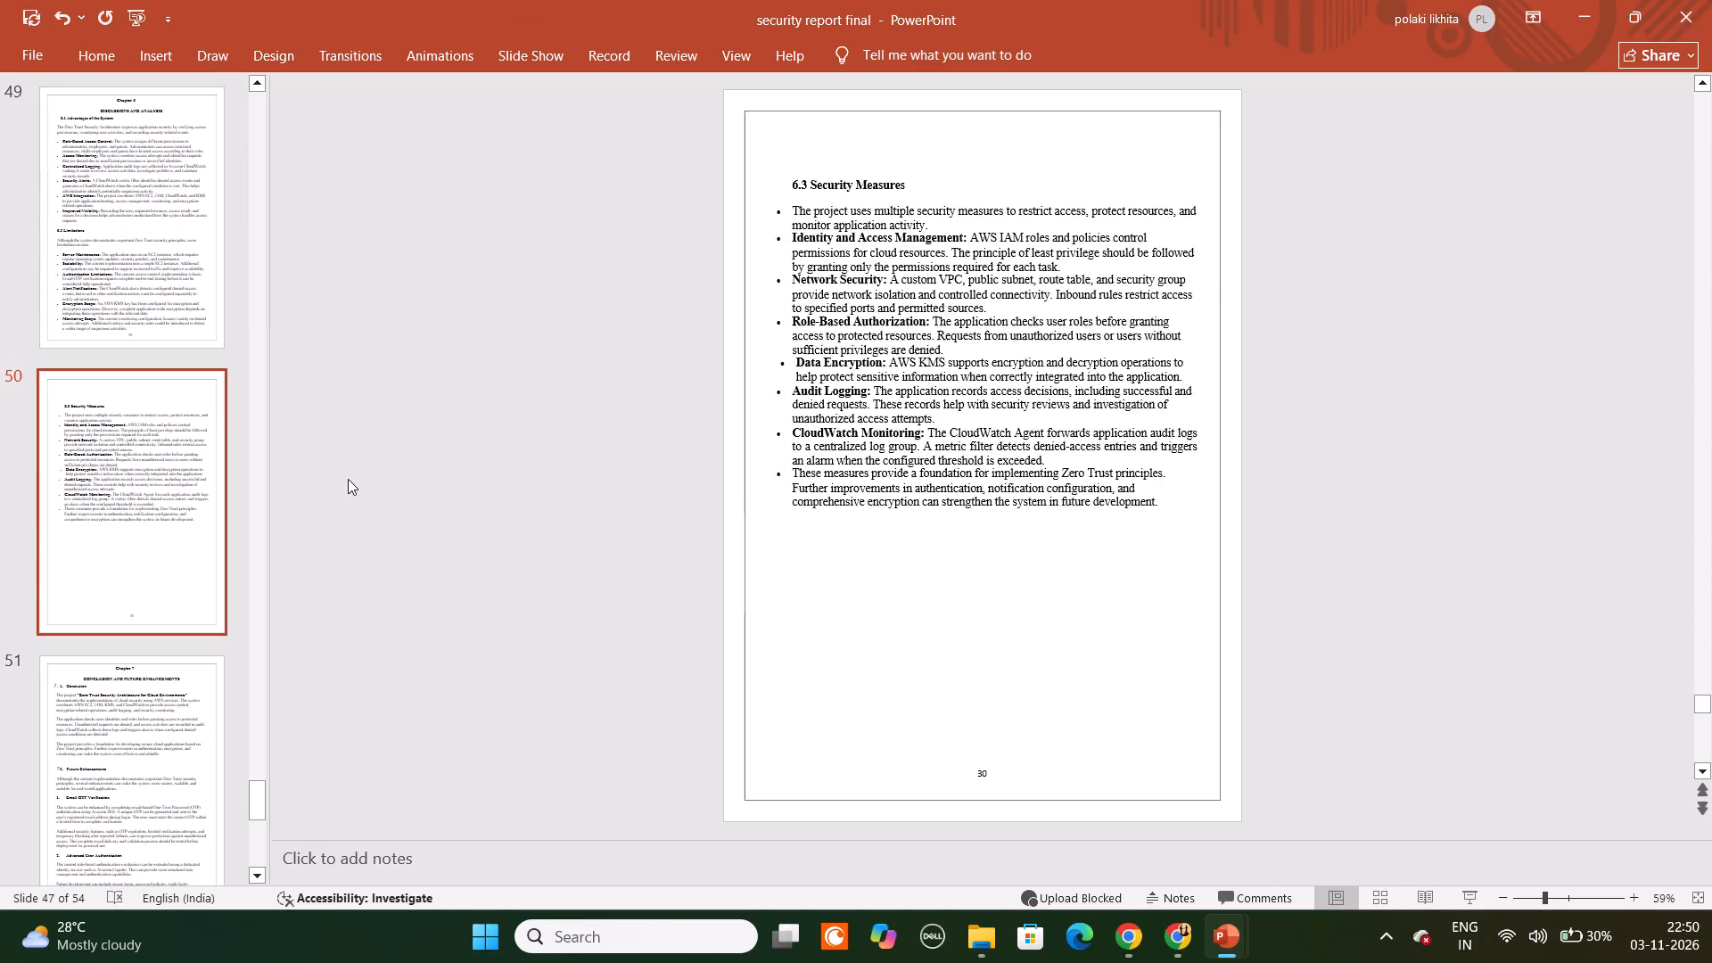
pyautogui.press('Down')
pyautogui.press('Down')
pyautogui.press('Down')
pyautogui.press('Down')
pyautogui.press('Down')
pyautogui.press('Down')
pyautogui.press('Down')
pyautogui.press('Down')
pyautogui.press('Down')
pyautogui.press('Down')
pyautogui.press('Down')
pyautogui.press('Down')
pyautogui.press('Down')
pyautogui.press('Down')
pyautogui.press('Down')
pyautogui.press('Down')
pyautogui.press('Down')
pyautogui.press('Down')
pyautogui.press('Down')
pyautogui.press('Down')
pyautogui.press('Up')
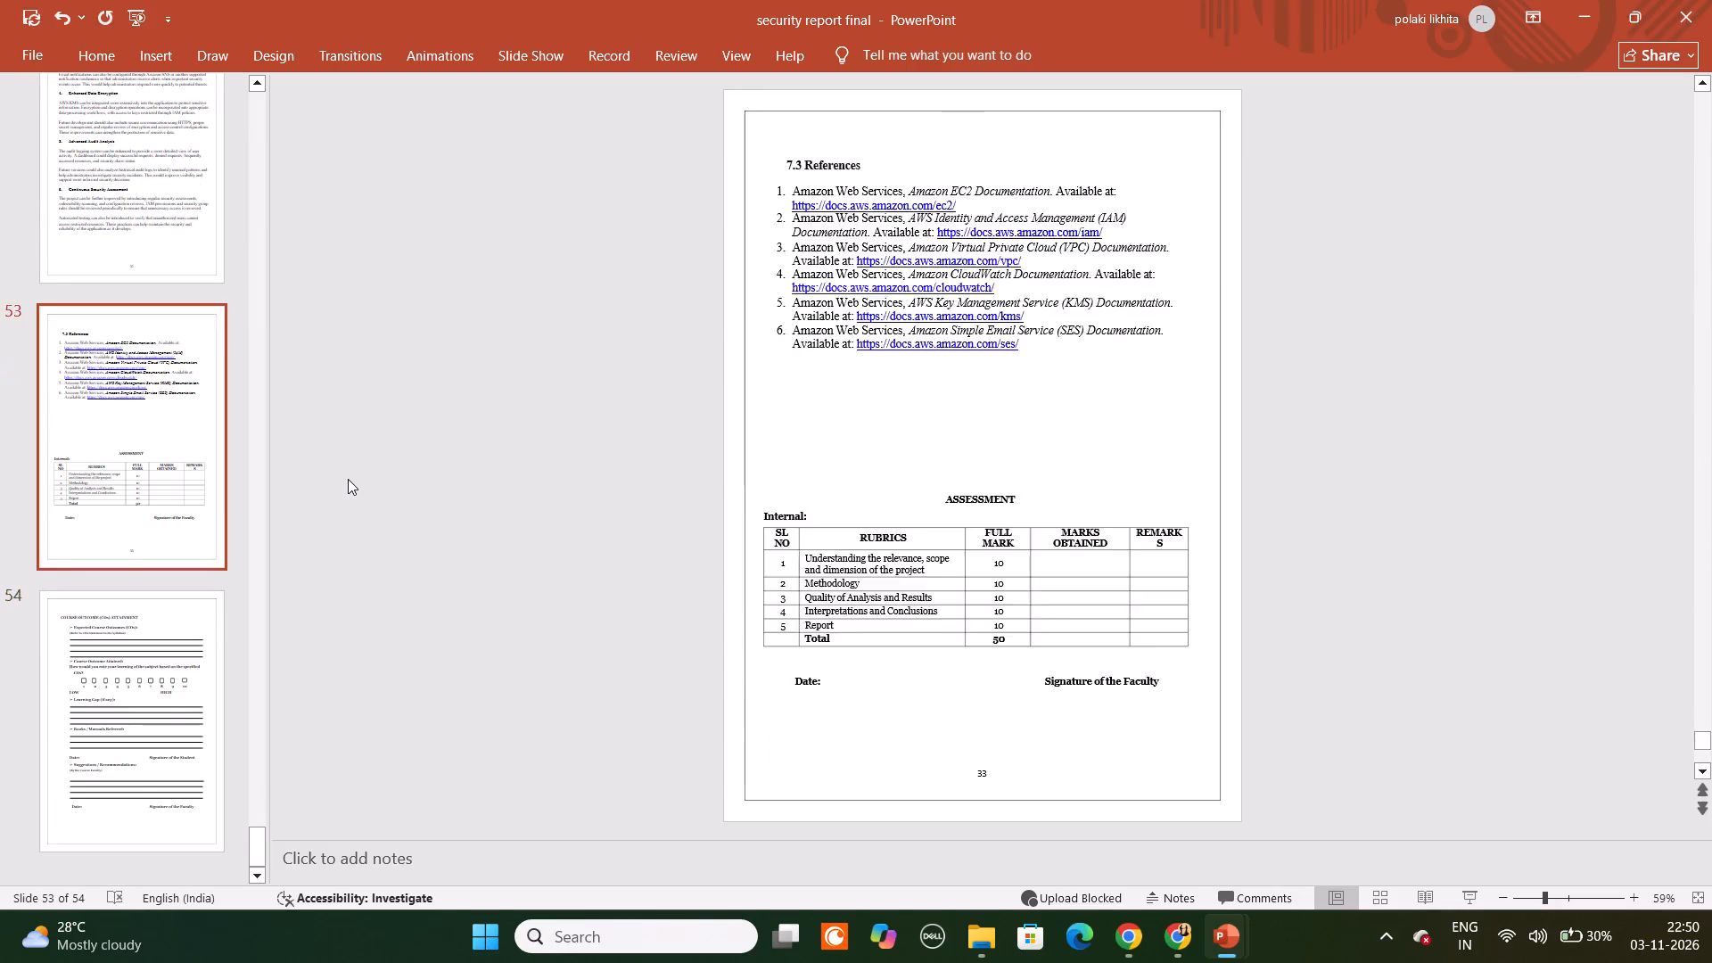
pyautogui.press('Up')
pyautogui.press('Up')
pyautogui.press('Up')
pyautogui.press('Up')
pyautogui.press('Up')
pyautogui.press('Up')
pyautogui.press('Up')
pyautogui.press('Up')
pyautogui.press('Up')
pyautogui.press('Up')
pyautogui.press('Up')
pyautogui.press('Up')
pyautogui.press('Up')
pyautogui.press('Up')
pyautogui.press('Up')
pyautogui.press('Up')
pyautogui.press('Up')
pyautogui.press('Up')
pyautogui.press('Up')
pyautogui.press('Up')
pyautogui.press('Up')
pyautogui.press('Up')
pyautogui.press('Up')
pyautogui.press('Up')
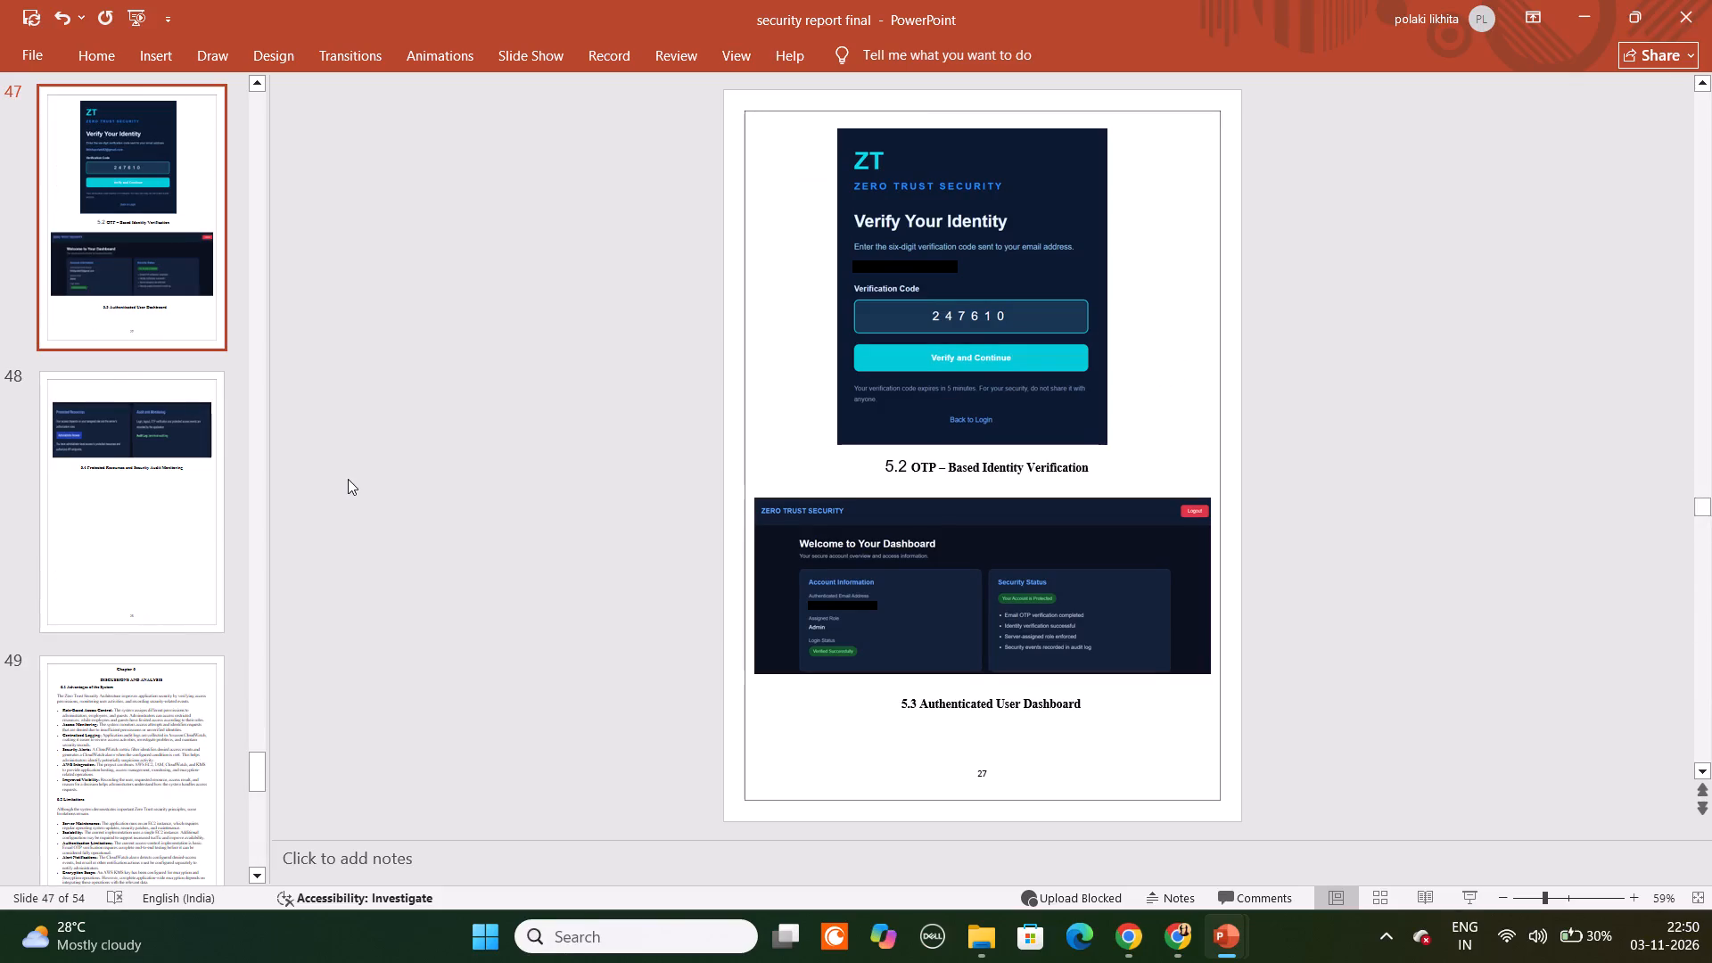
pyautogui.press('Up')
pyautogui.press('Up')
pyautogui.press('Up')
pyautogui.press('Up')
pyautogui.press('Up')
pyautogui.press('Up')
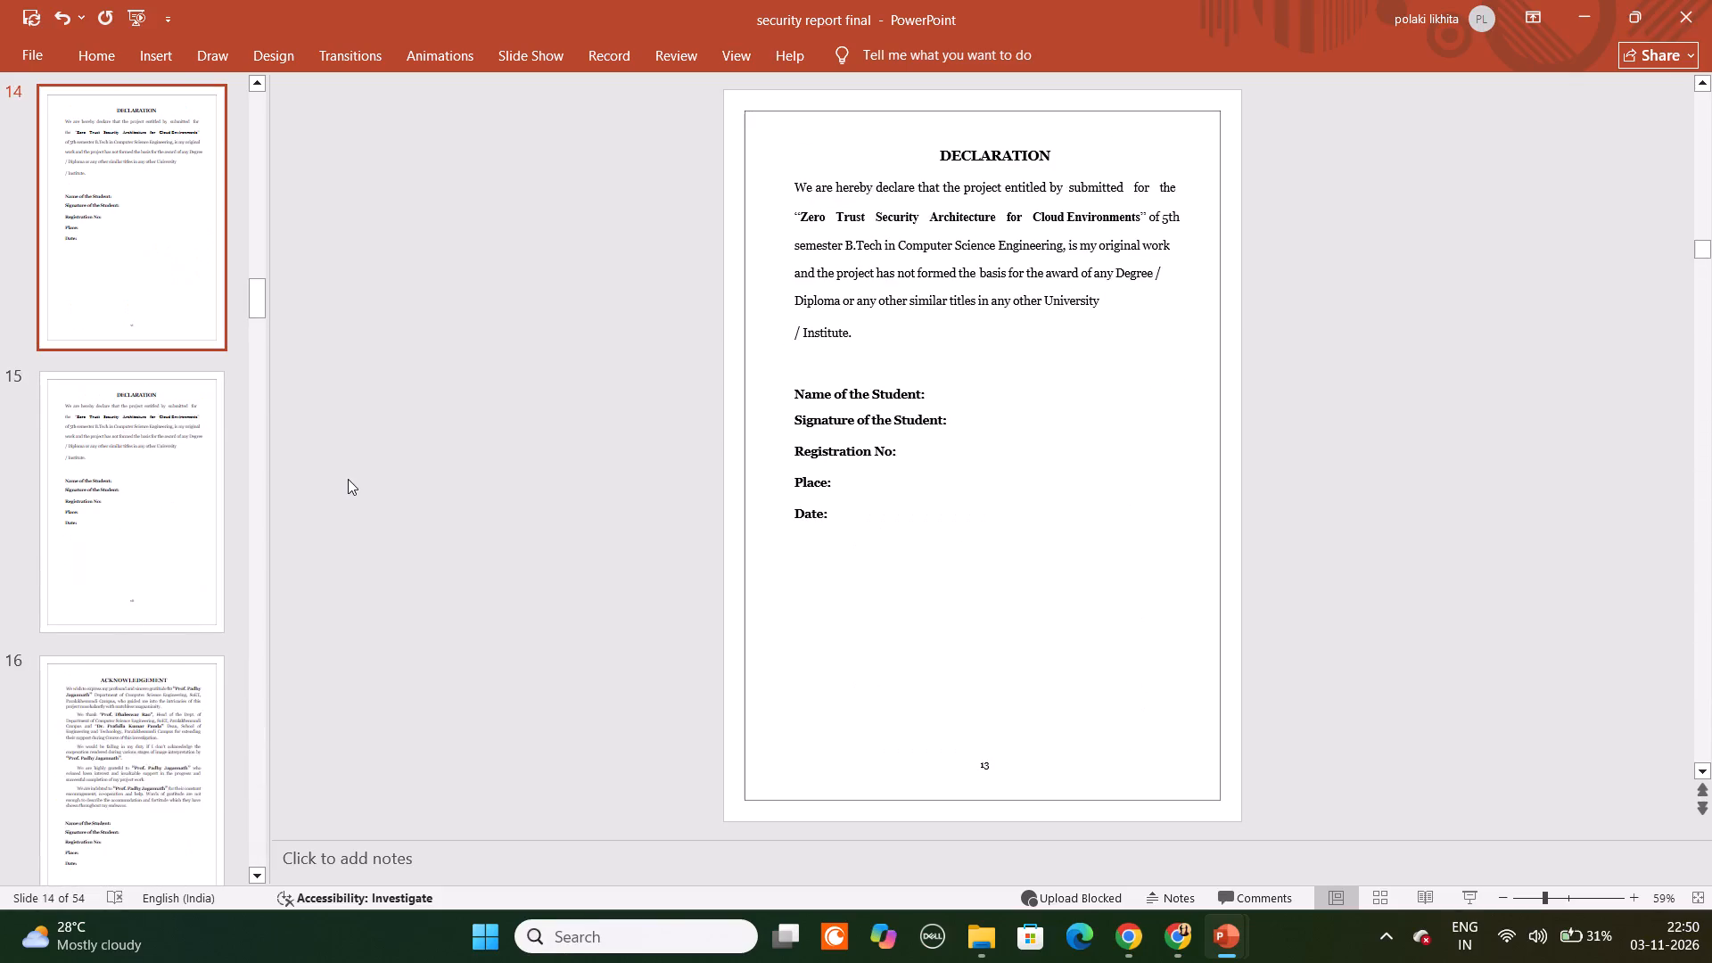
pyautogui.press('Up')
pyautogui.press('Up')
pyautogui.press('Up')
pyautogui.press('Up')
pyautogui.press('Up')
pyautogui.press('Up')
pyautogui.press('Up')
pyautogui.press('Up')
pyautogui.press('Up')
pyautogui.press('Up')
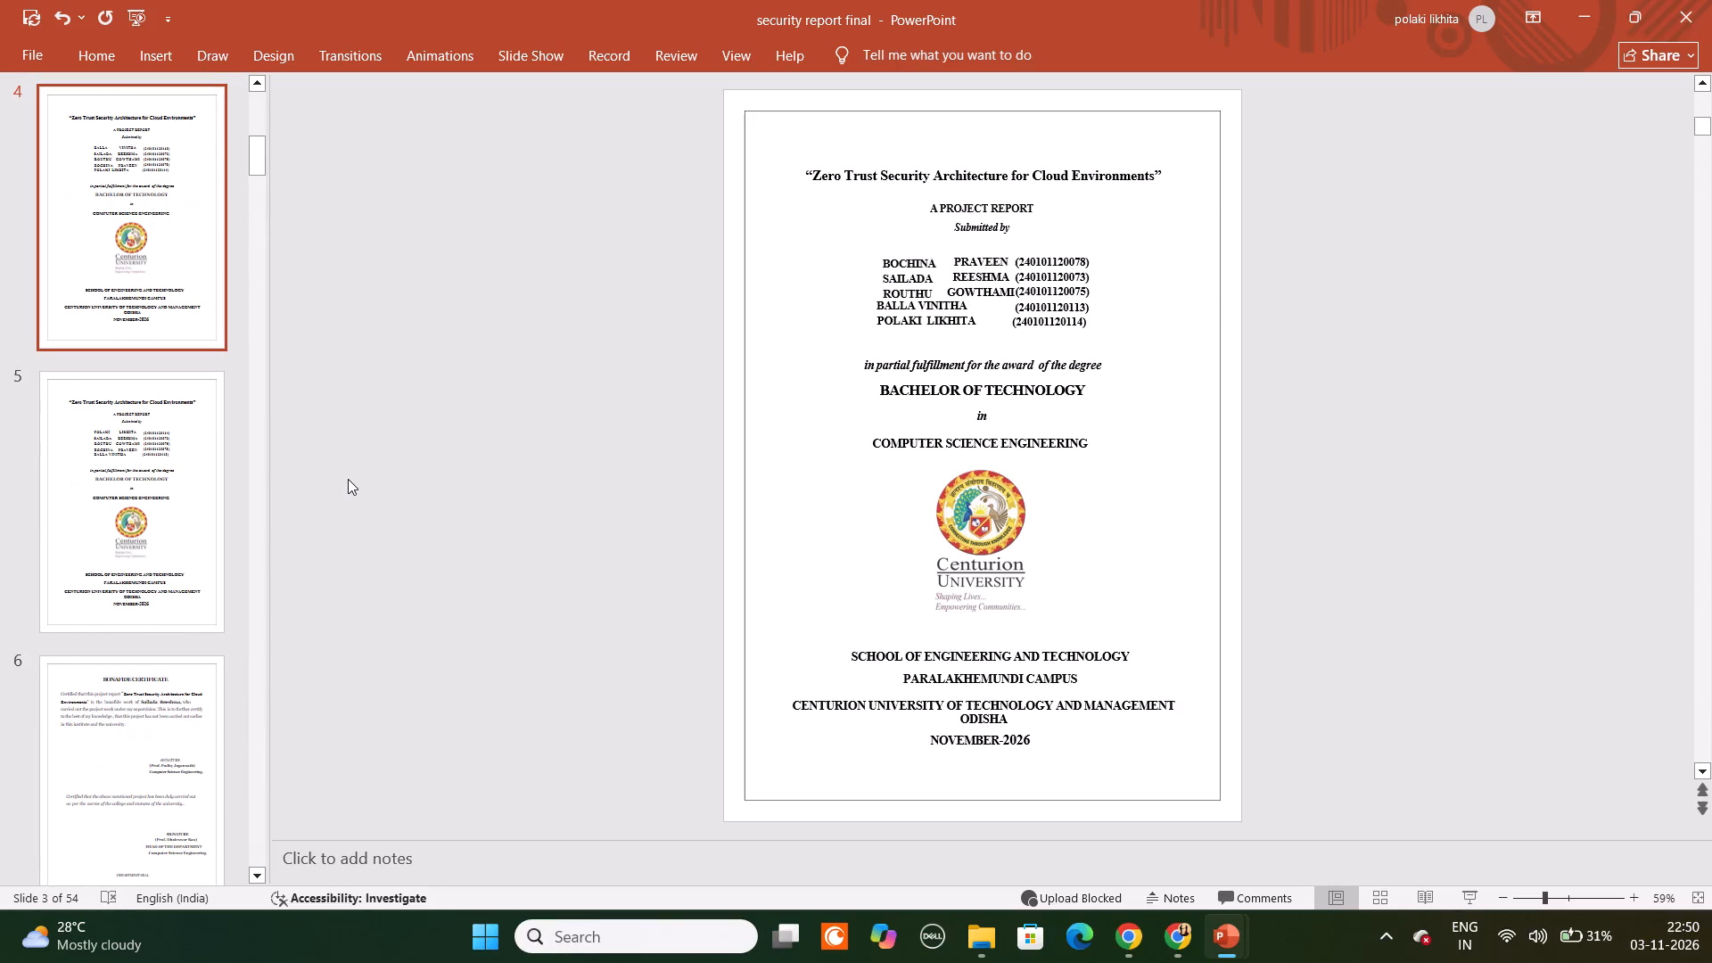
pyautogui.press('Up')
pyautogui.press('Up')
pyautogui.press('Up')
pyautogui.press('Up')
pyautogui.press('Up')
pyautogui.press('Up')
pyautogui.press('Up')
pyautogui.press('Up')
pyautogui.press('Up')
pyautogui.press('Up')
pyautogui.press('Up')
pyautogui.press('Up')
pyautogui.press('Up')
pyautogui.press('Up')
pyautogui.press('Up')
pyautogui.press('Up')
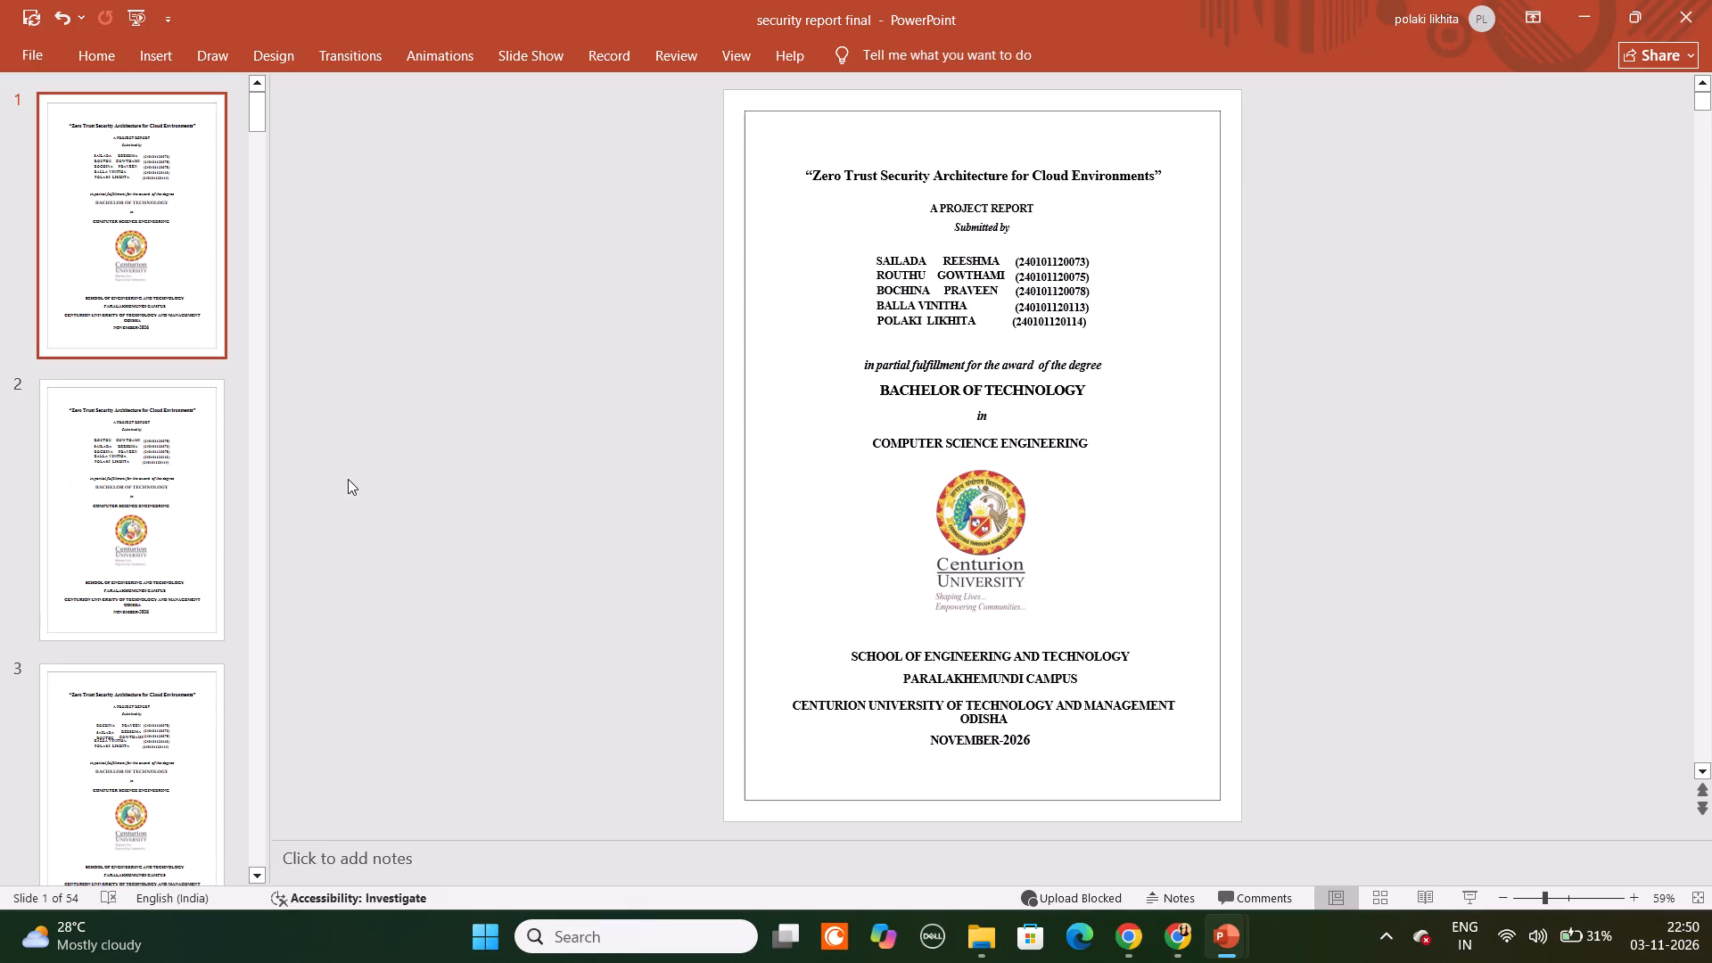
# Start a Save As of the presentation in the Desktop's Likhita folder and clear the suggested file name.
pyautogui.click(46, 57)
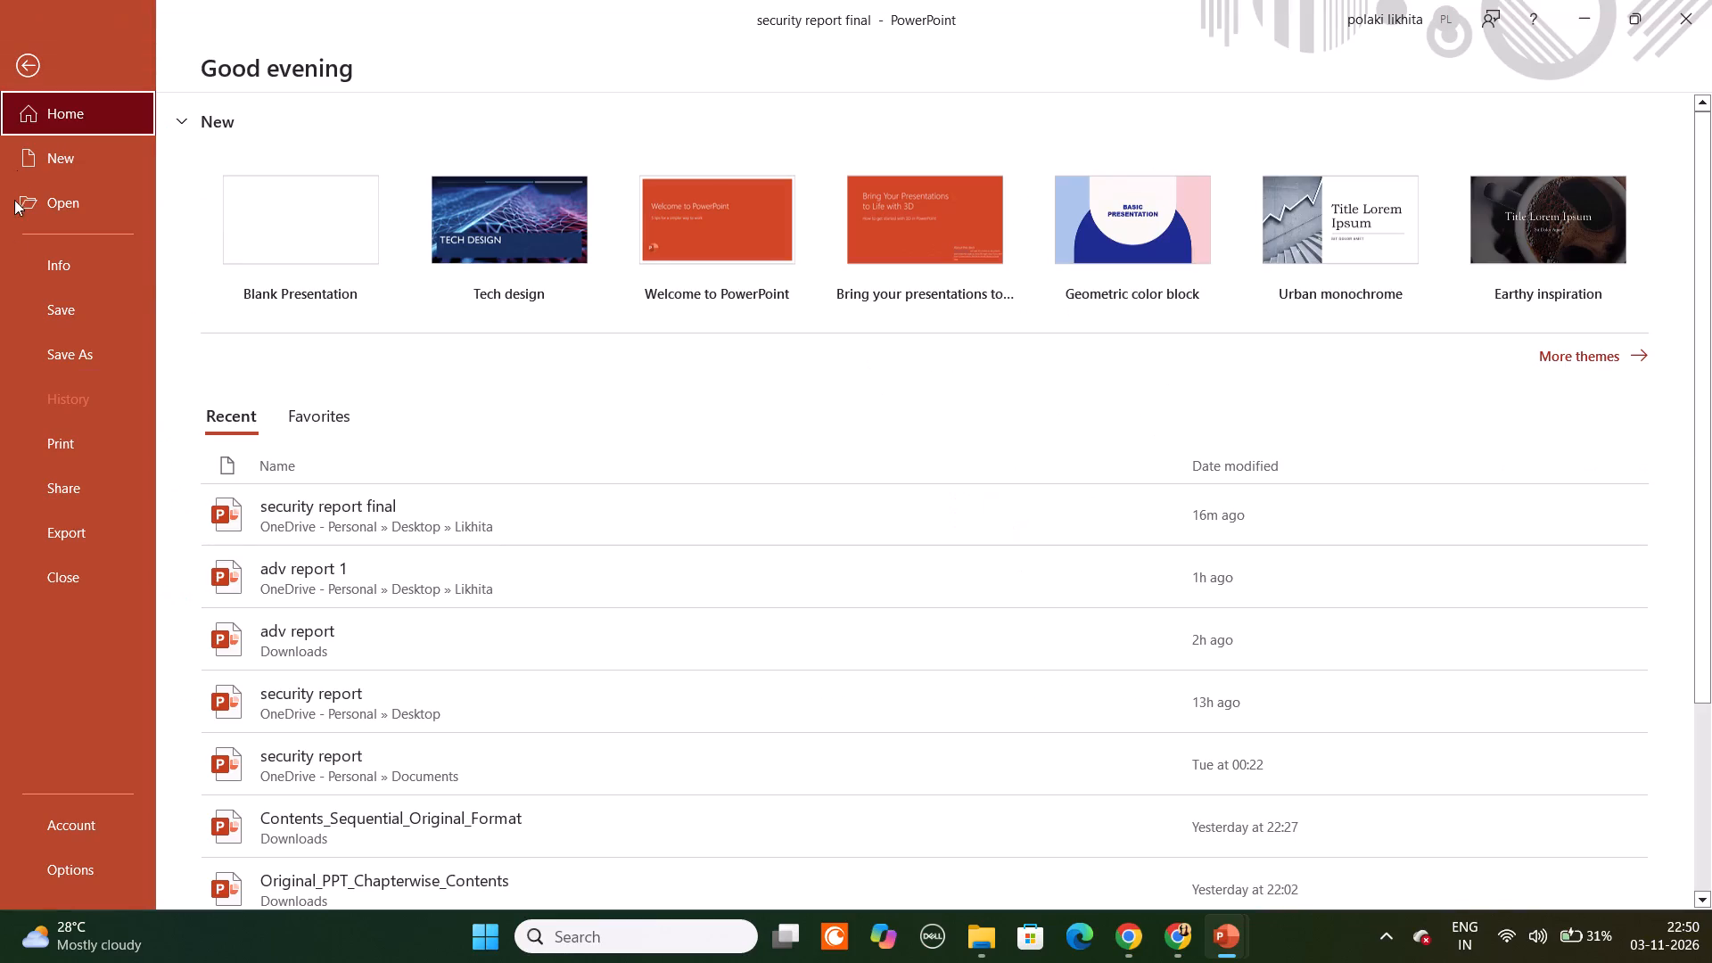
pyautogui.click(91, 350)
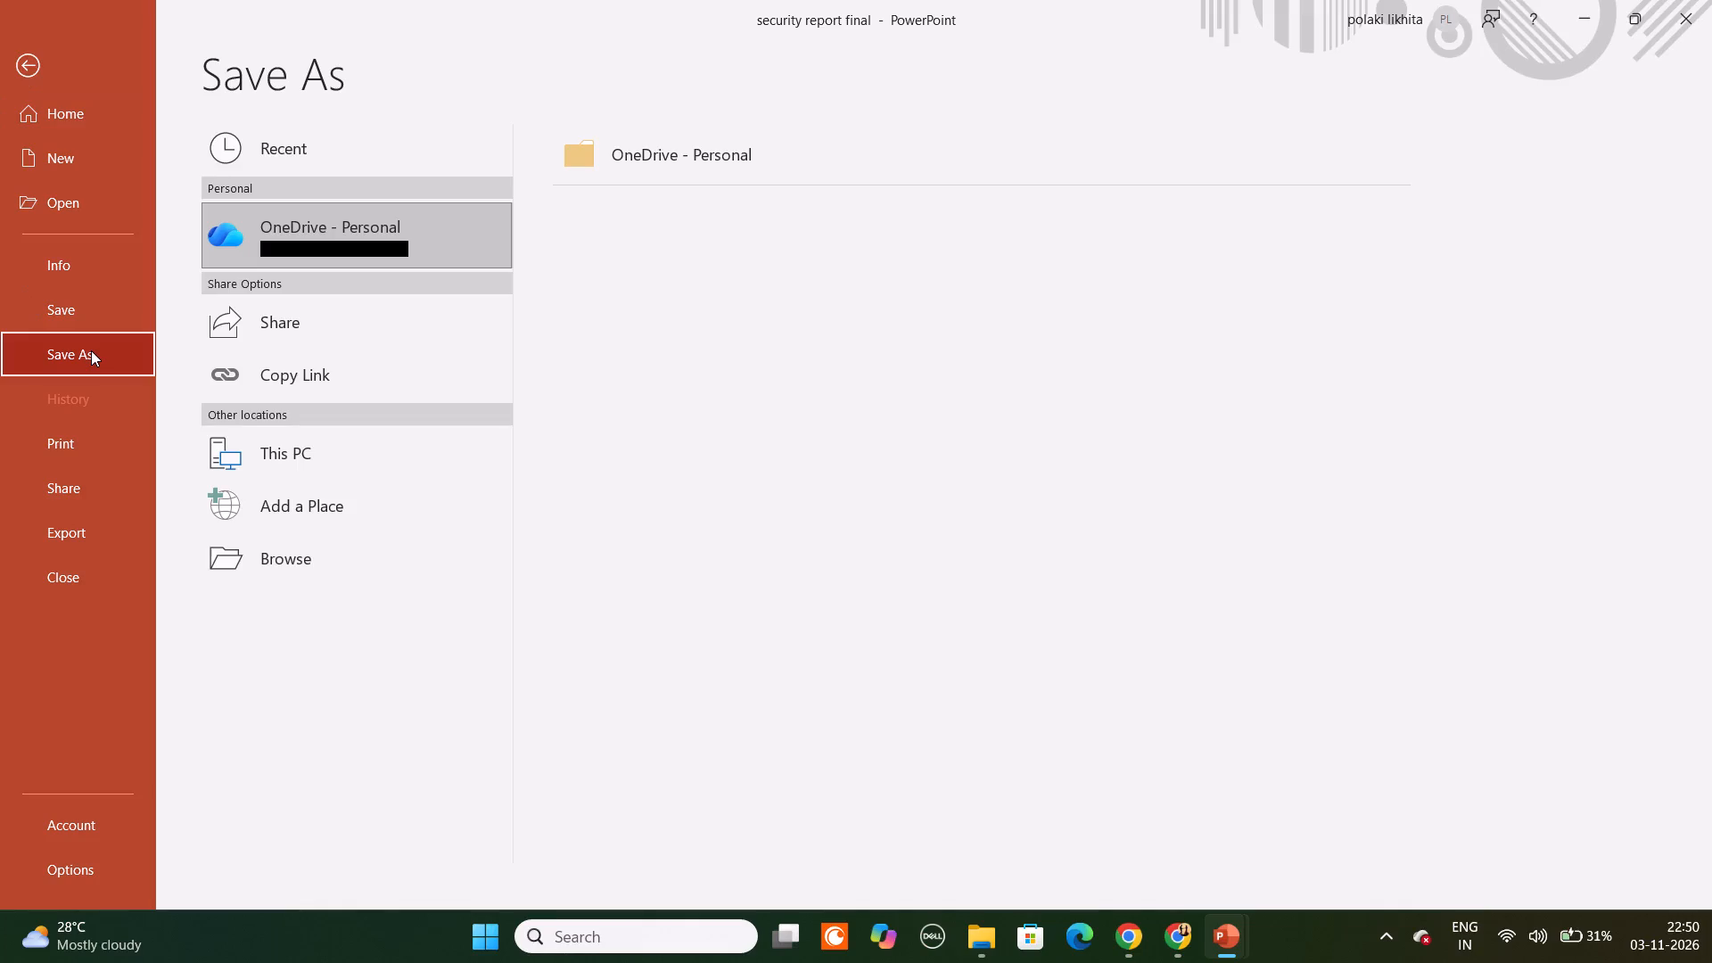
pyautogui.click(283, 446)
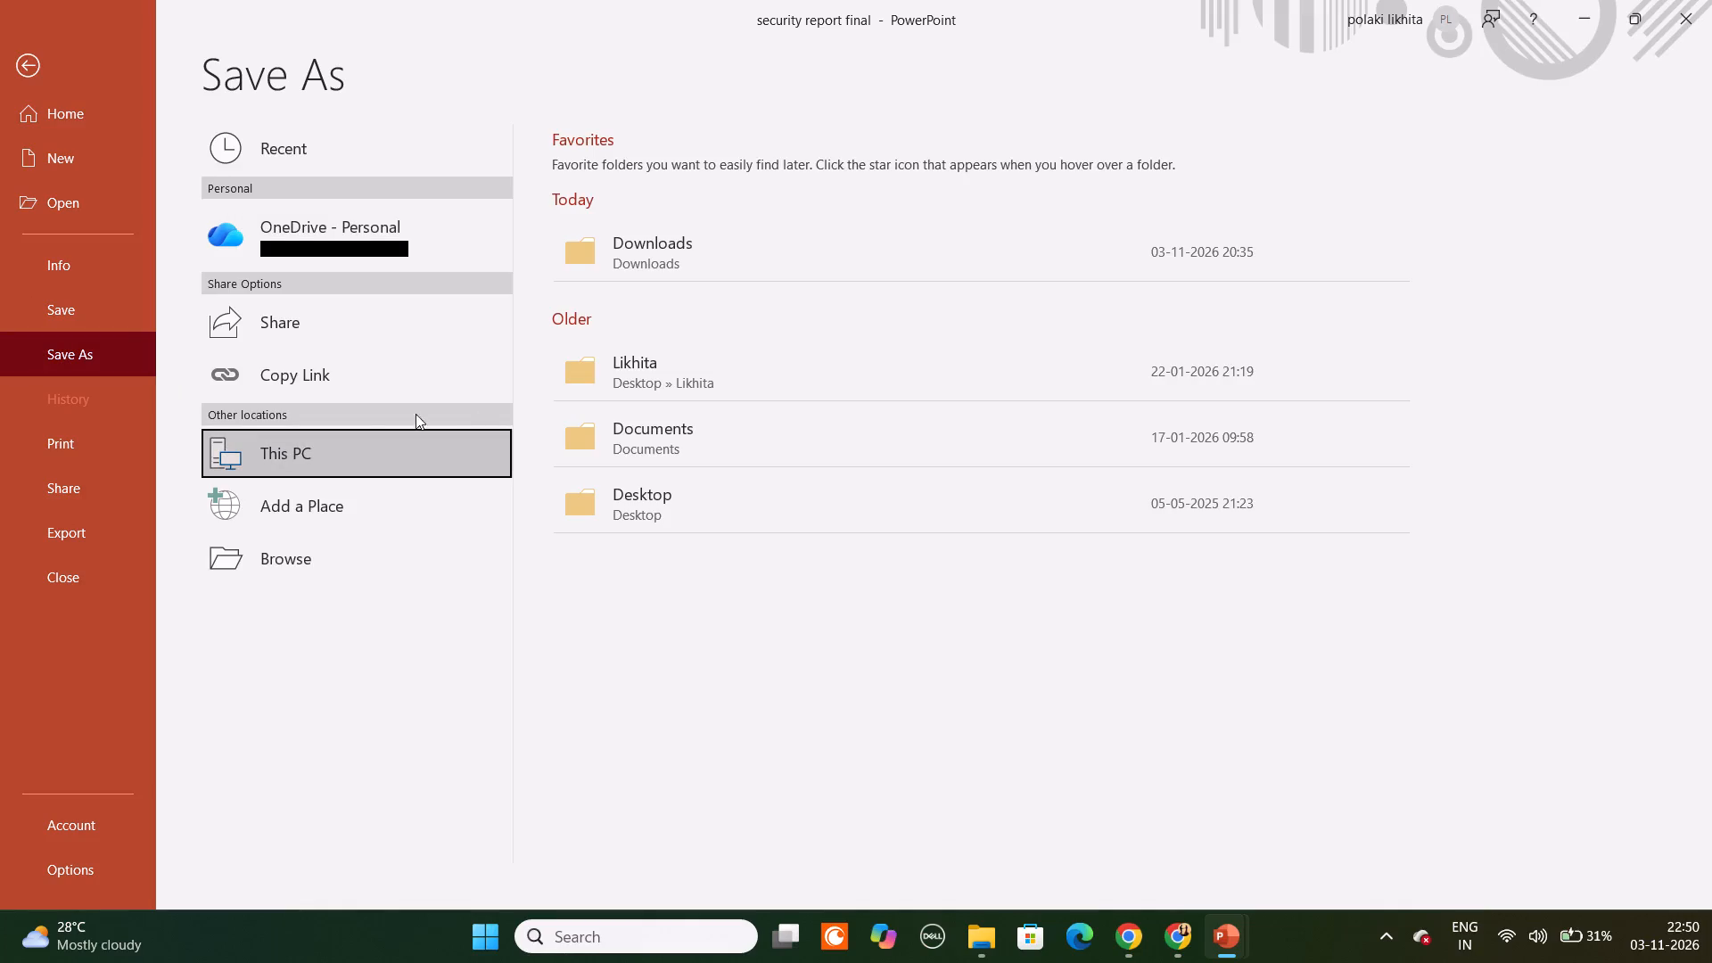
pyautogui.click(687, 375)
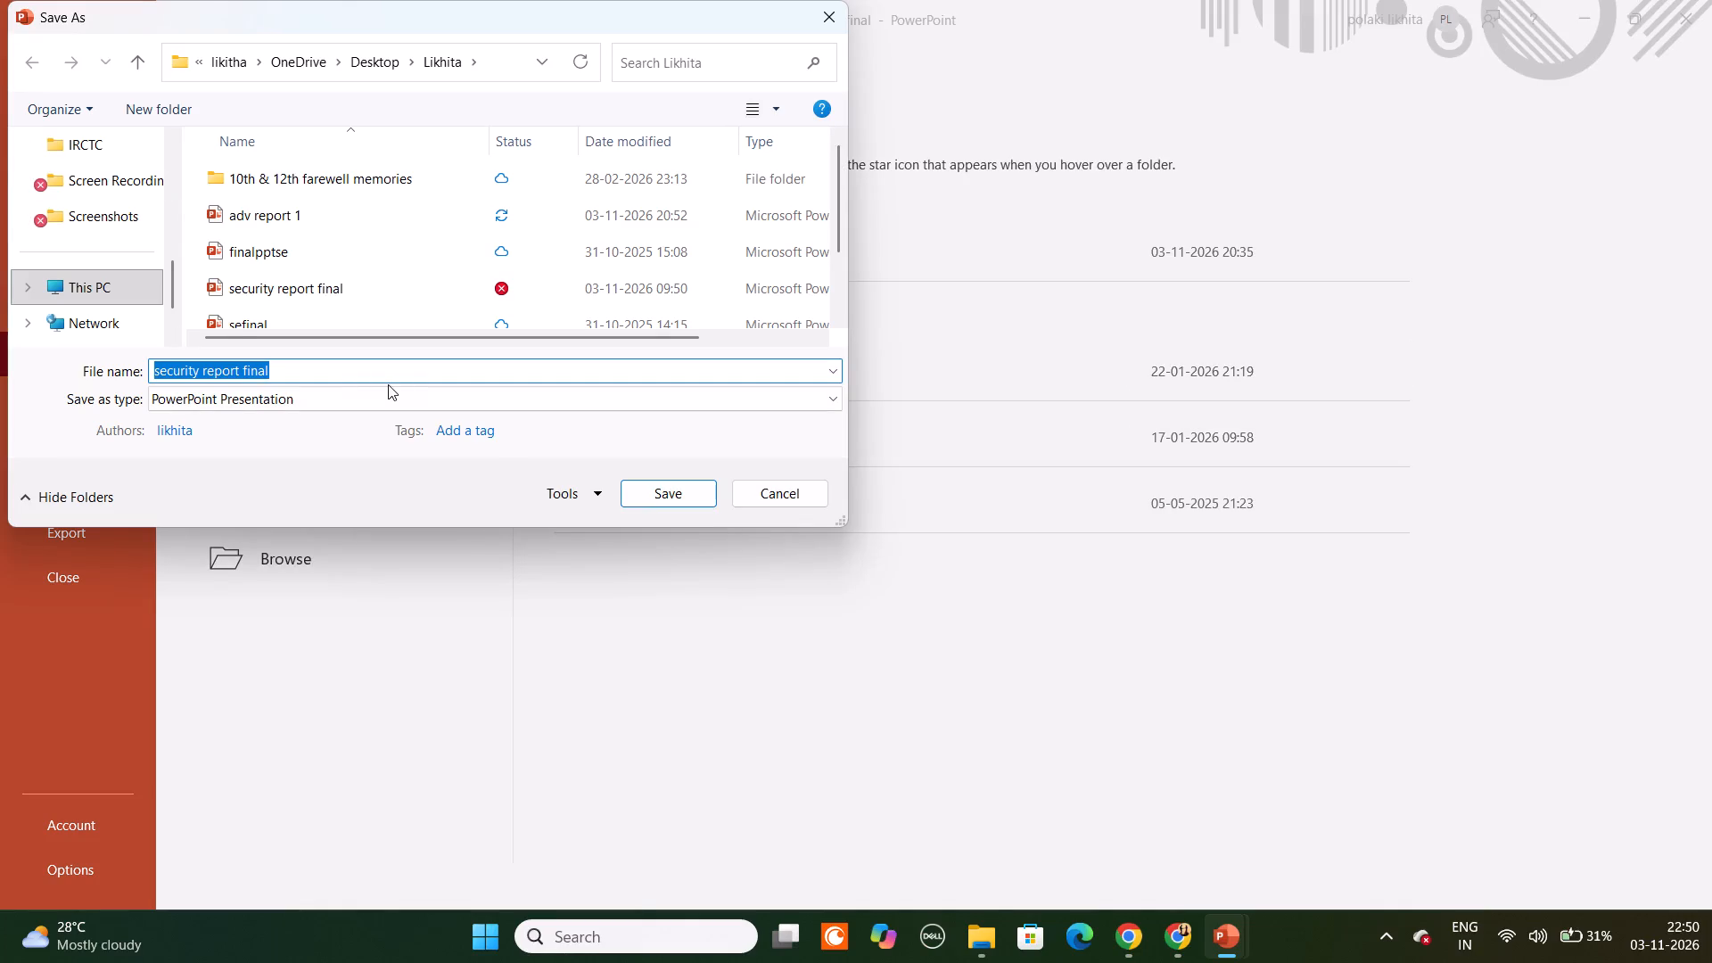
pyautogui.click(349, 370)
pyautogui.press('BackSpace')
pyautogui.press('BackSpace')
pyautogui.press('BackSpace')
pyautogui.press('BackSpace')
pyautogui.press('BackSpace')
pyautogui.press('BackSpace')
pyautogui.press('BackSpace')
pyautogui.press('BackSpace')
pyautogui.press('BackSpace')
pyautogui.press('BackSpace')
pyautogui.press('BackSpace')
pyautogui.press('BackSpace')
pyautogui.press('BackSpace')
pyautogui.press('BackSpace')
pyautogui.press('BackSpace')
pyautogui.press('BackSpace')
pyautogui.press('BackSpace')
pyautogui.press('BackSpace')
pyautogui.press('BackSpace')
pyautogui.press('BackSpace')
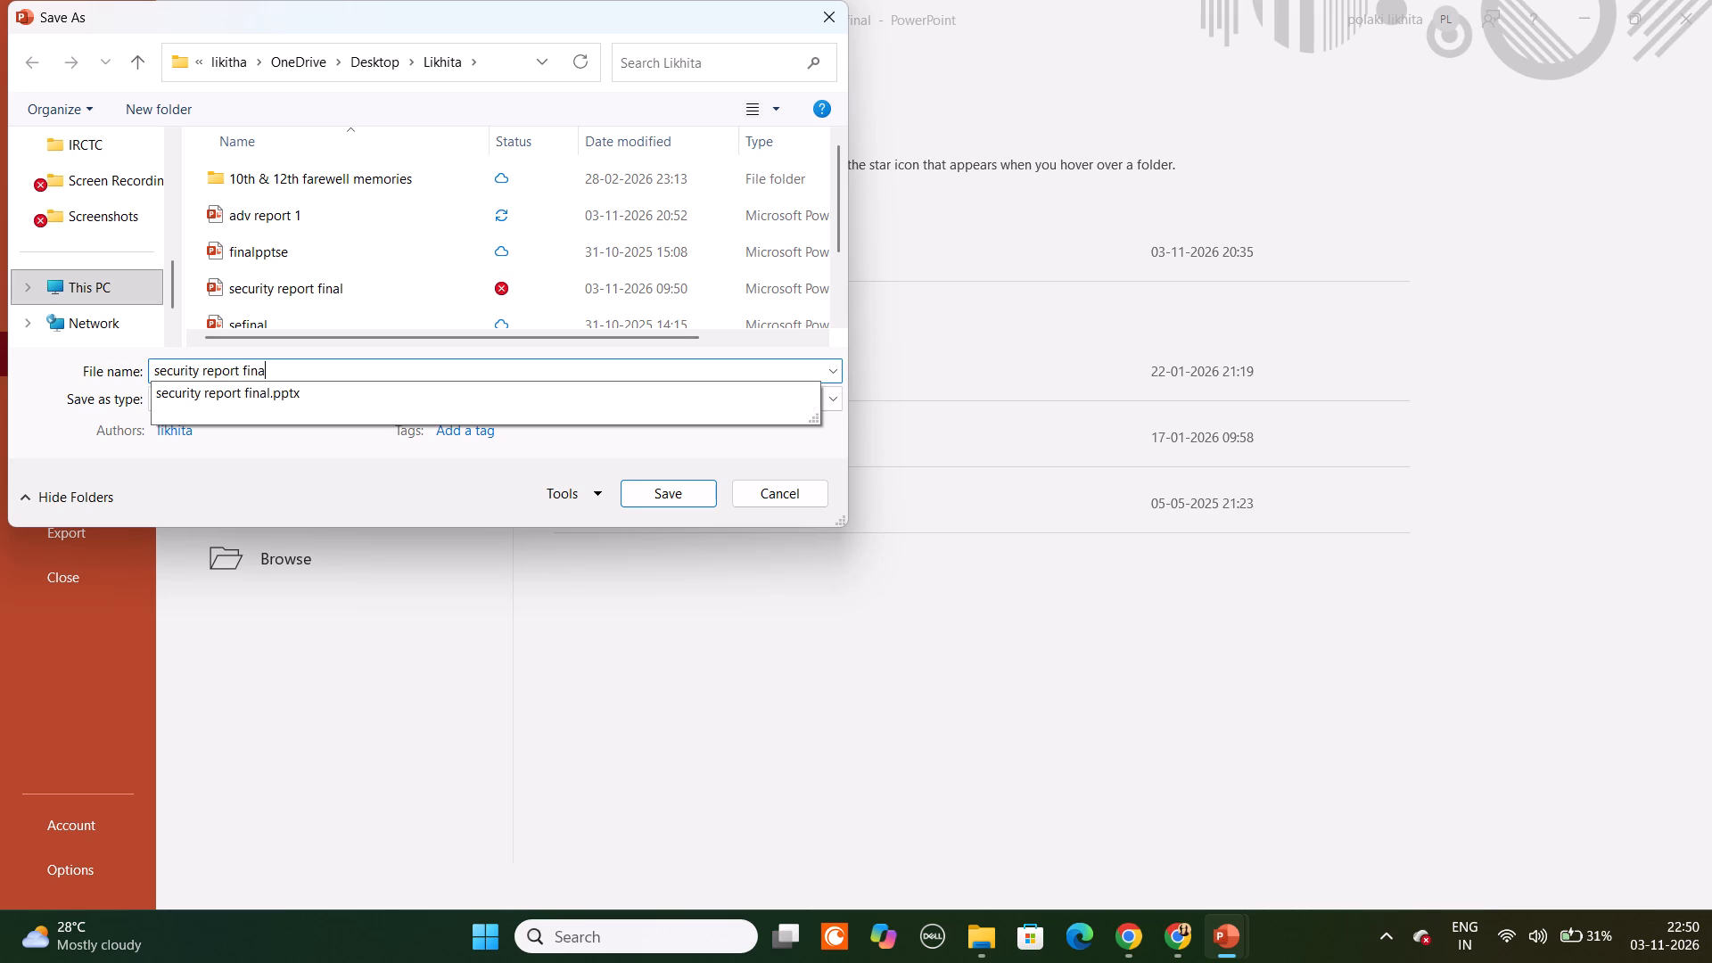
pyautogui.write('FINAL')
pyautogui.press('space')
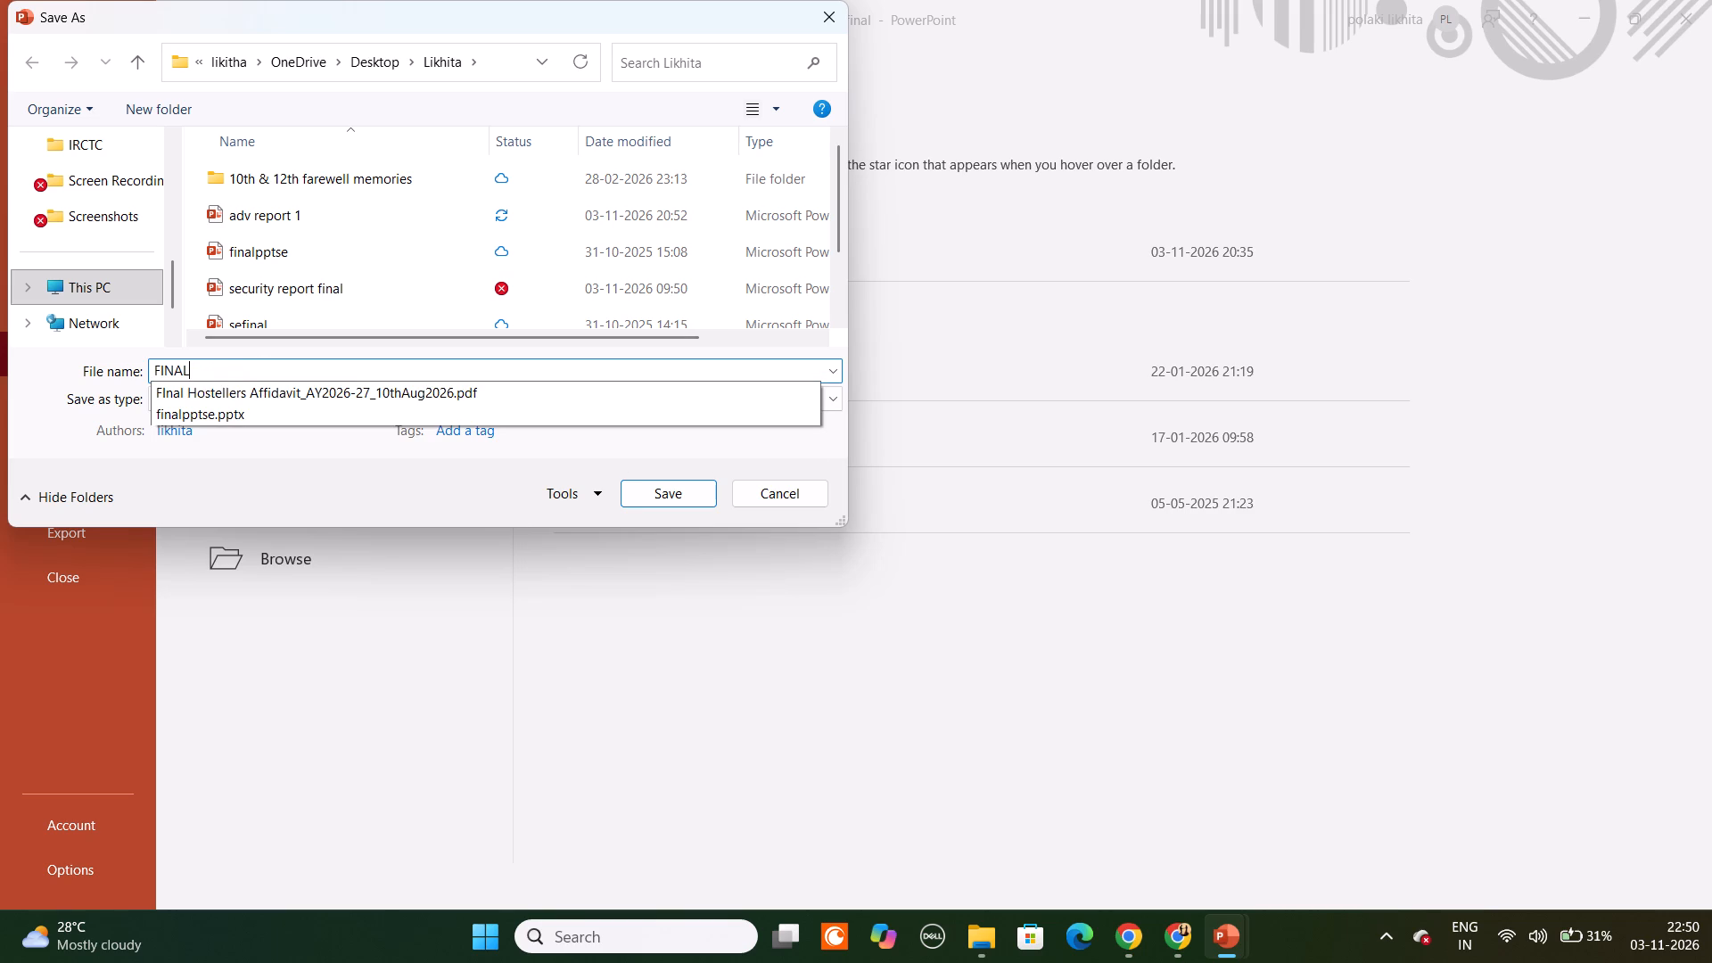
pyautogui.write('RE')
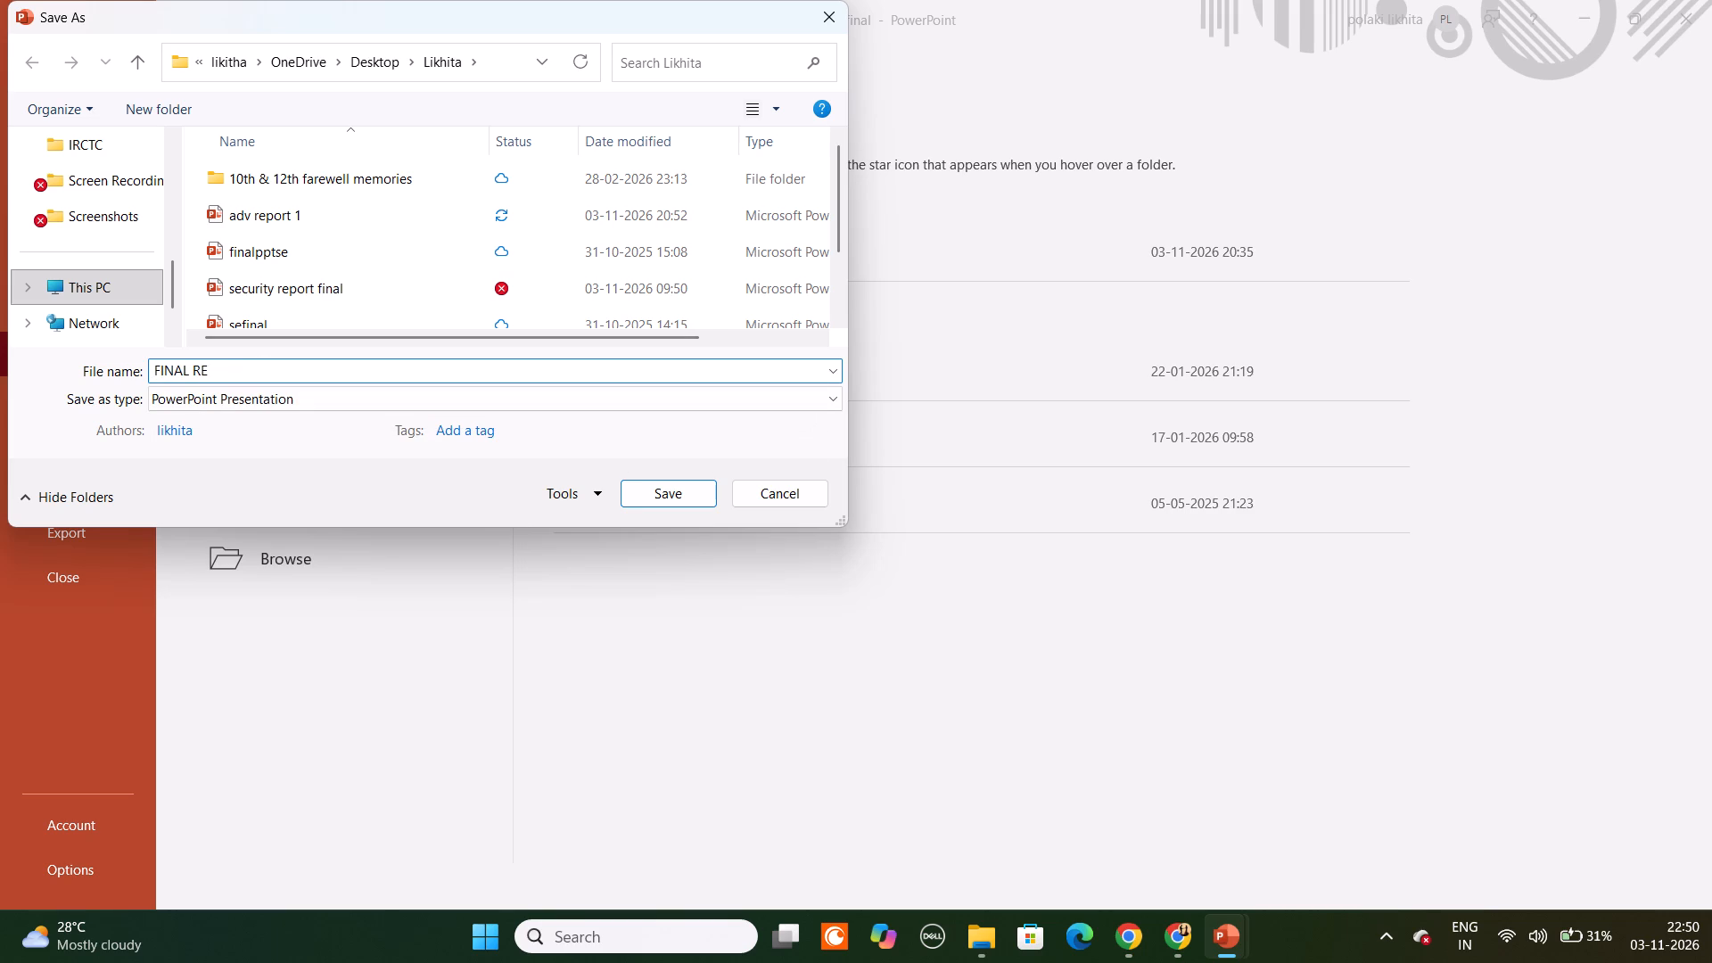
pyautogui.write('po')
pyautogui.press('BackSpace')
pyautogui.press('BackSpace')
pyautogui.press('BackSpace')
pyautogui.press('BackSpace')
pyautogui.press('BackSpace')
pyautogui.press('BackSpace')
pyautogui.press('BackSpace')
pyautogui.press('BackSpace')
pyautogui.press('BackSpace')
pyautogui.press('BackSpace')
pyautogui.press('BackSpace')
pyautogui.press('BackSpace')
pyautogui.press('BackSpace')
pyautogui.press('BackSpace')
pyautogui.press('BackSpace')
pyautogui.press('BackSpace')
# Name the file "final report security" and save it in PDF format.
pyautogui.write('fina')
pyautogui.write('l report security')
pyautogui.click(326, 405)
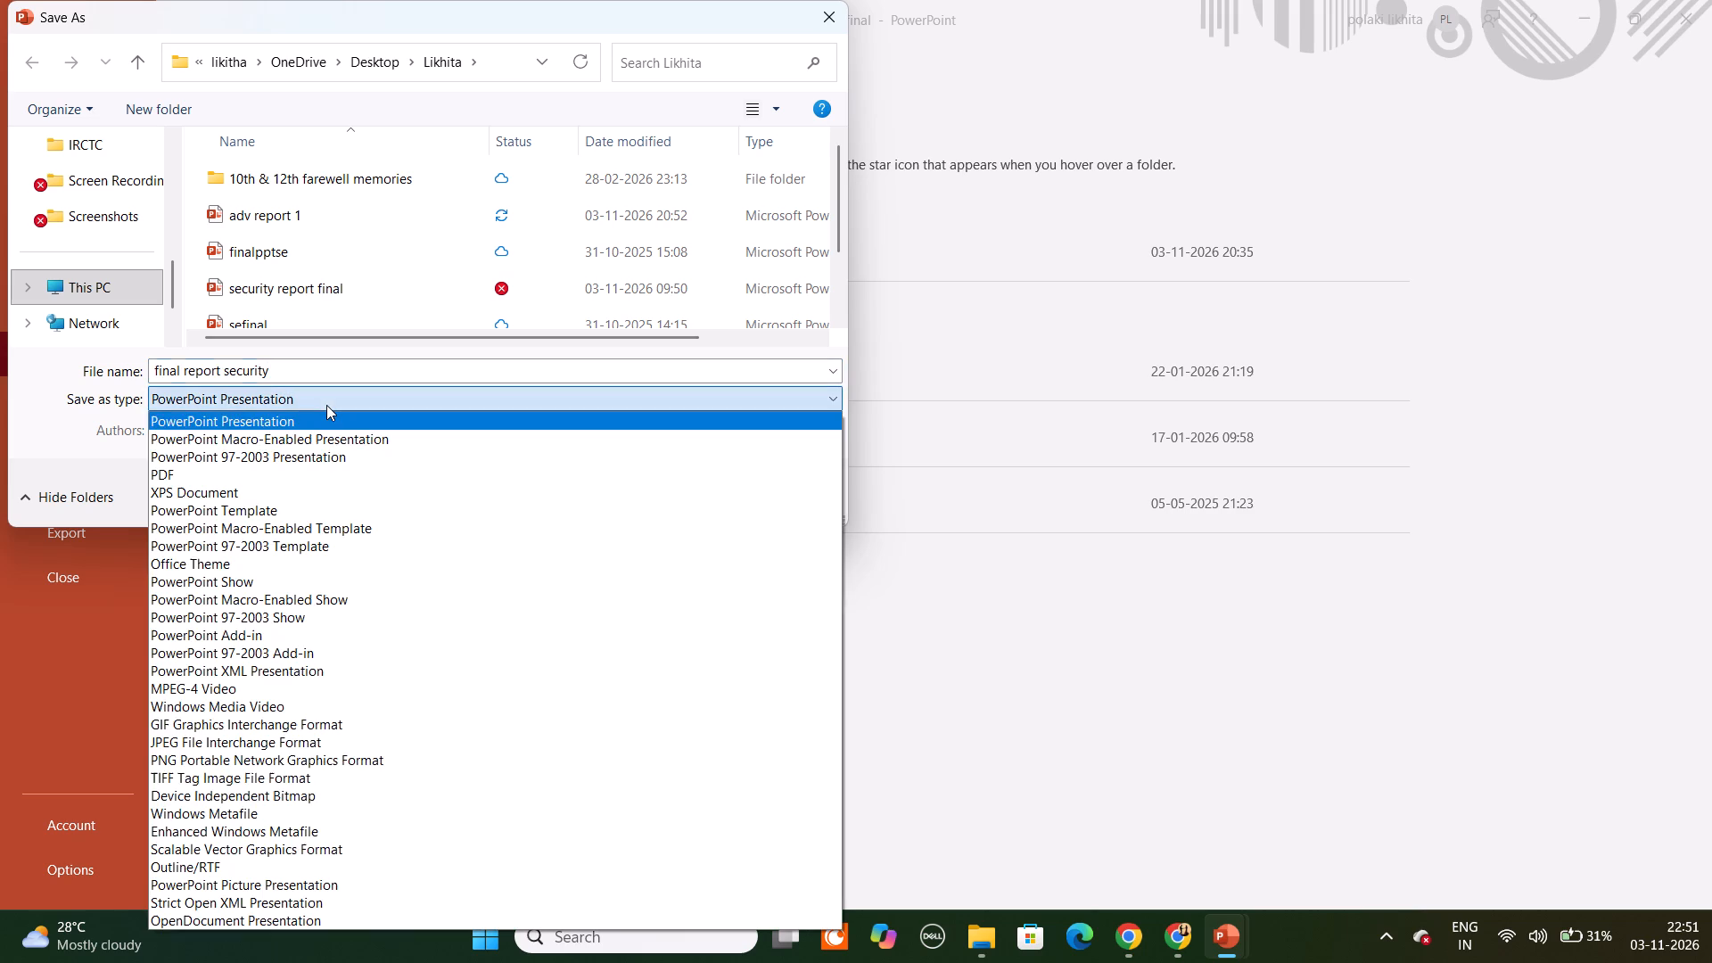
pyautogui.click(286, 474)
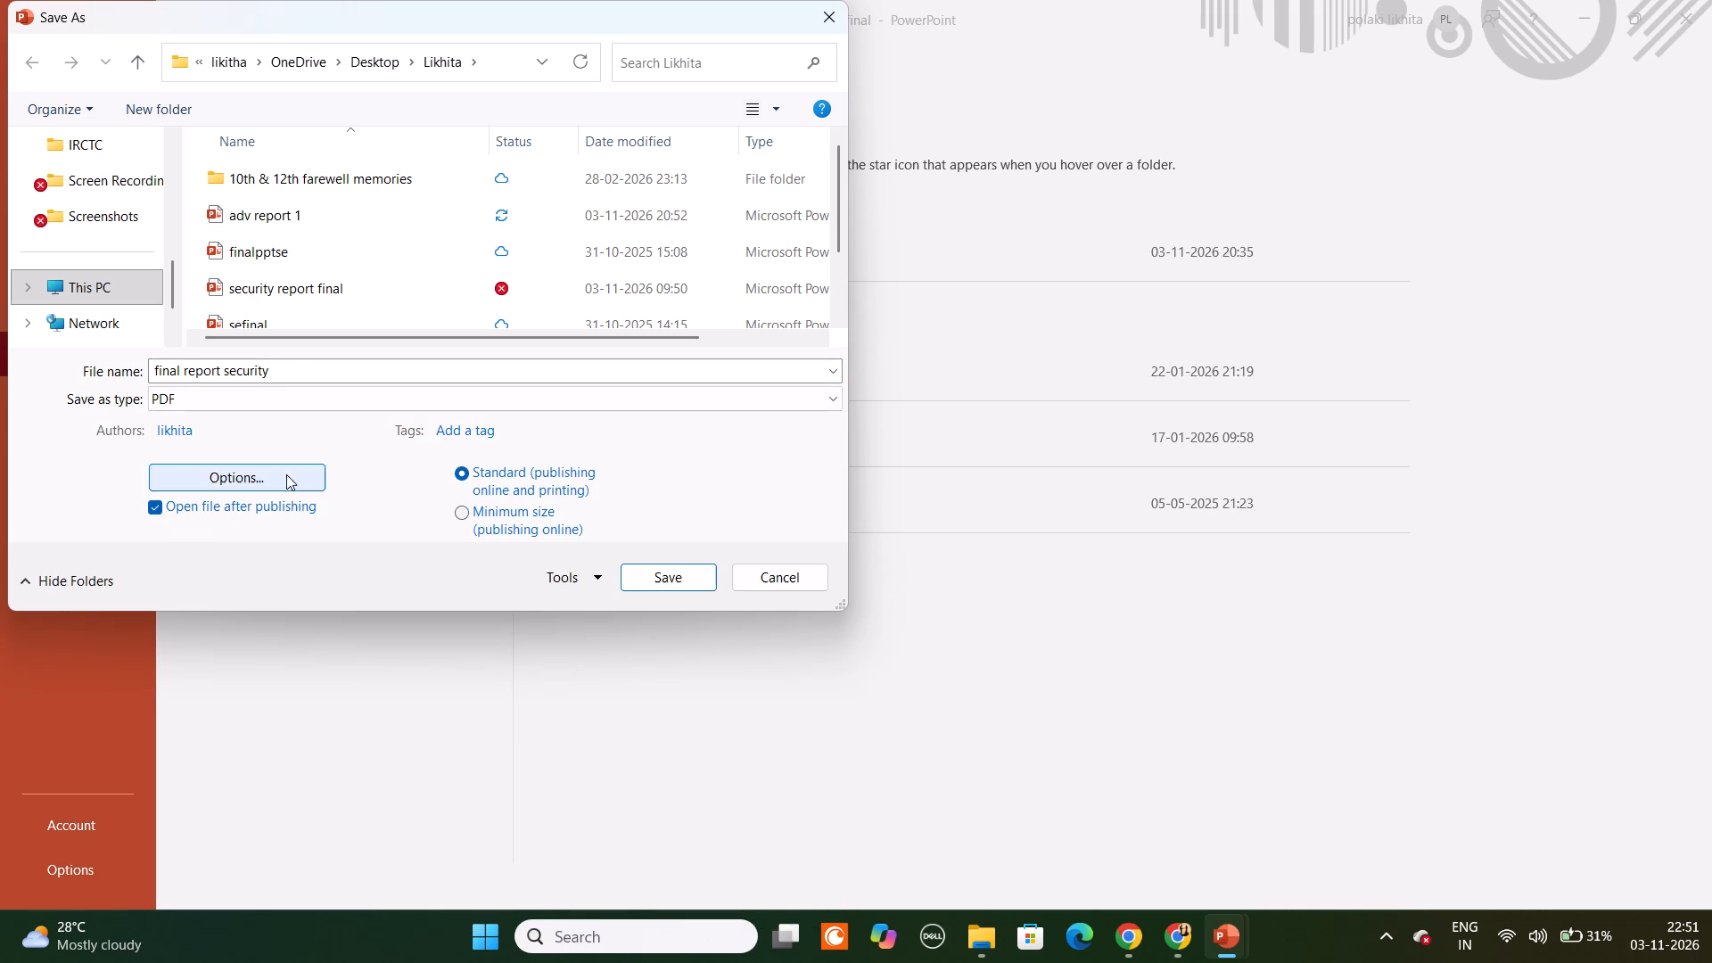
pyautogui.click(674, 593)
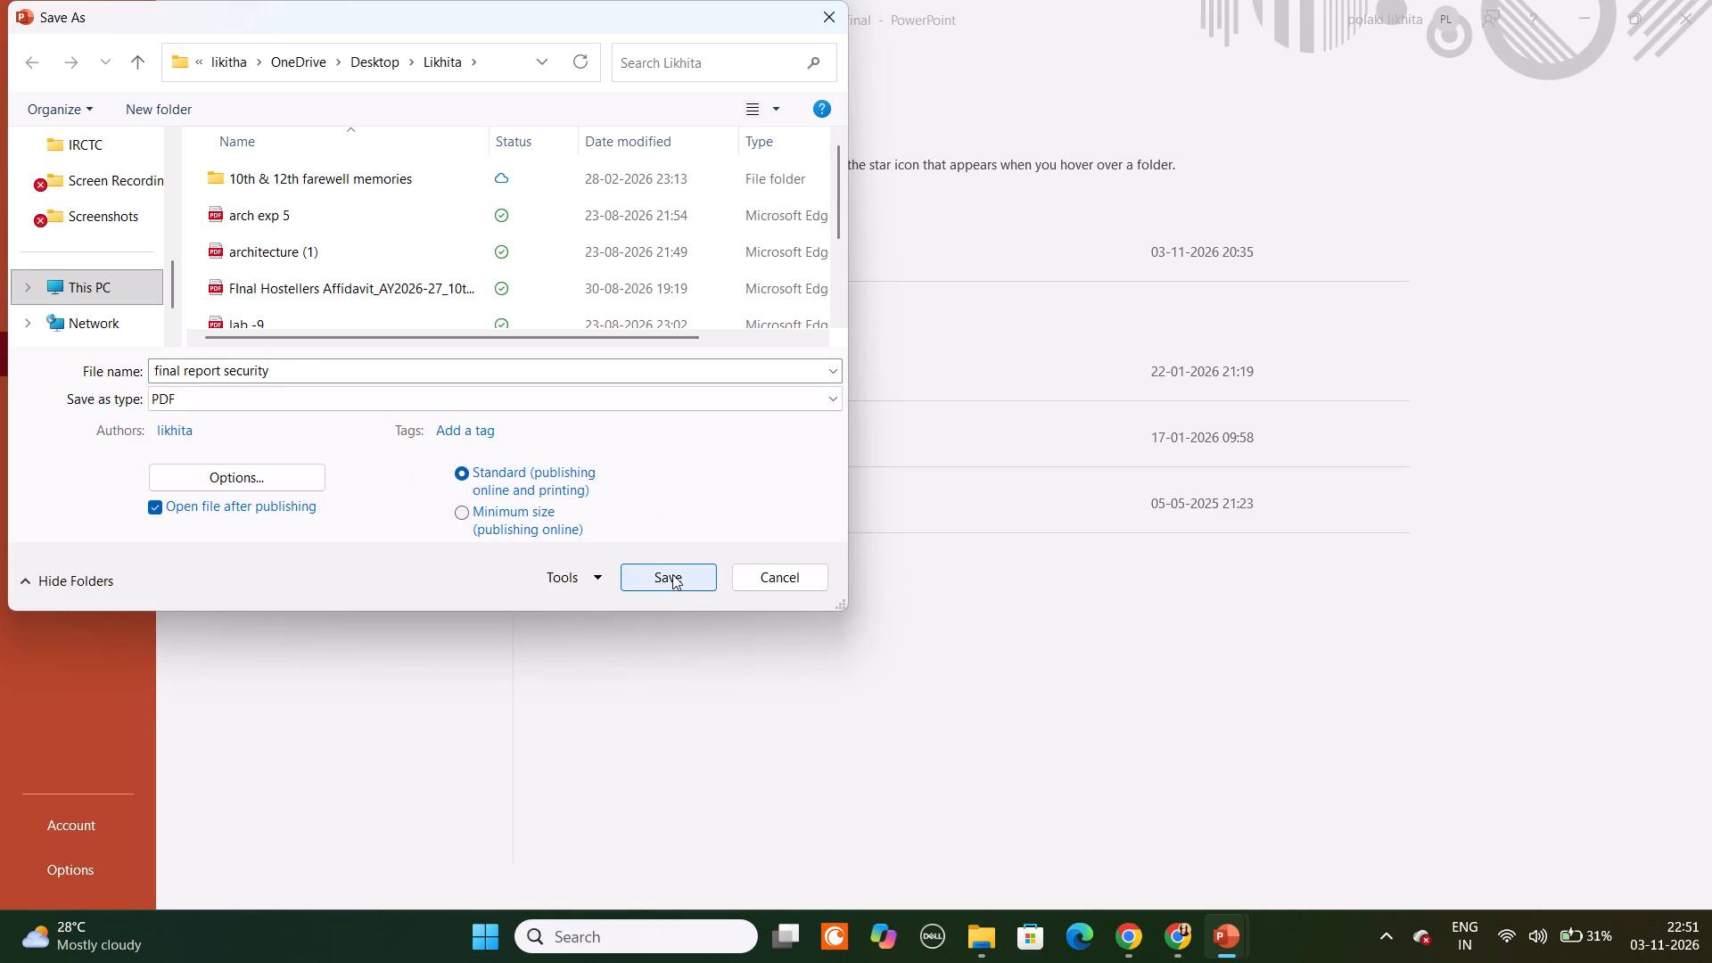
pyautogui.click(672, 574)
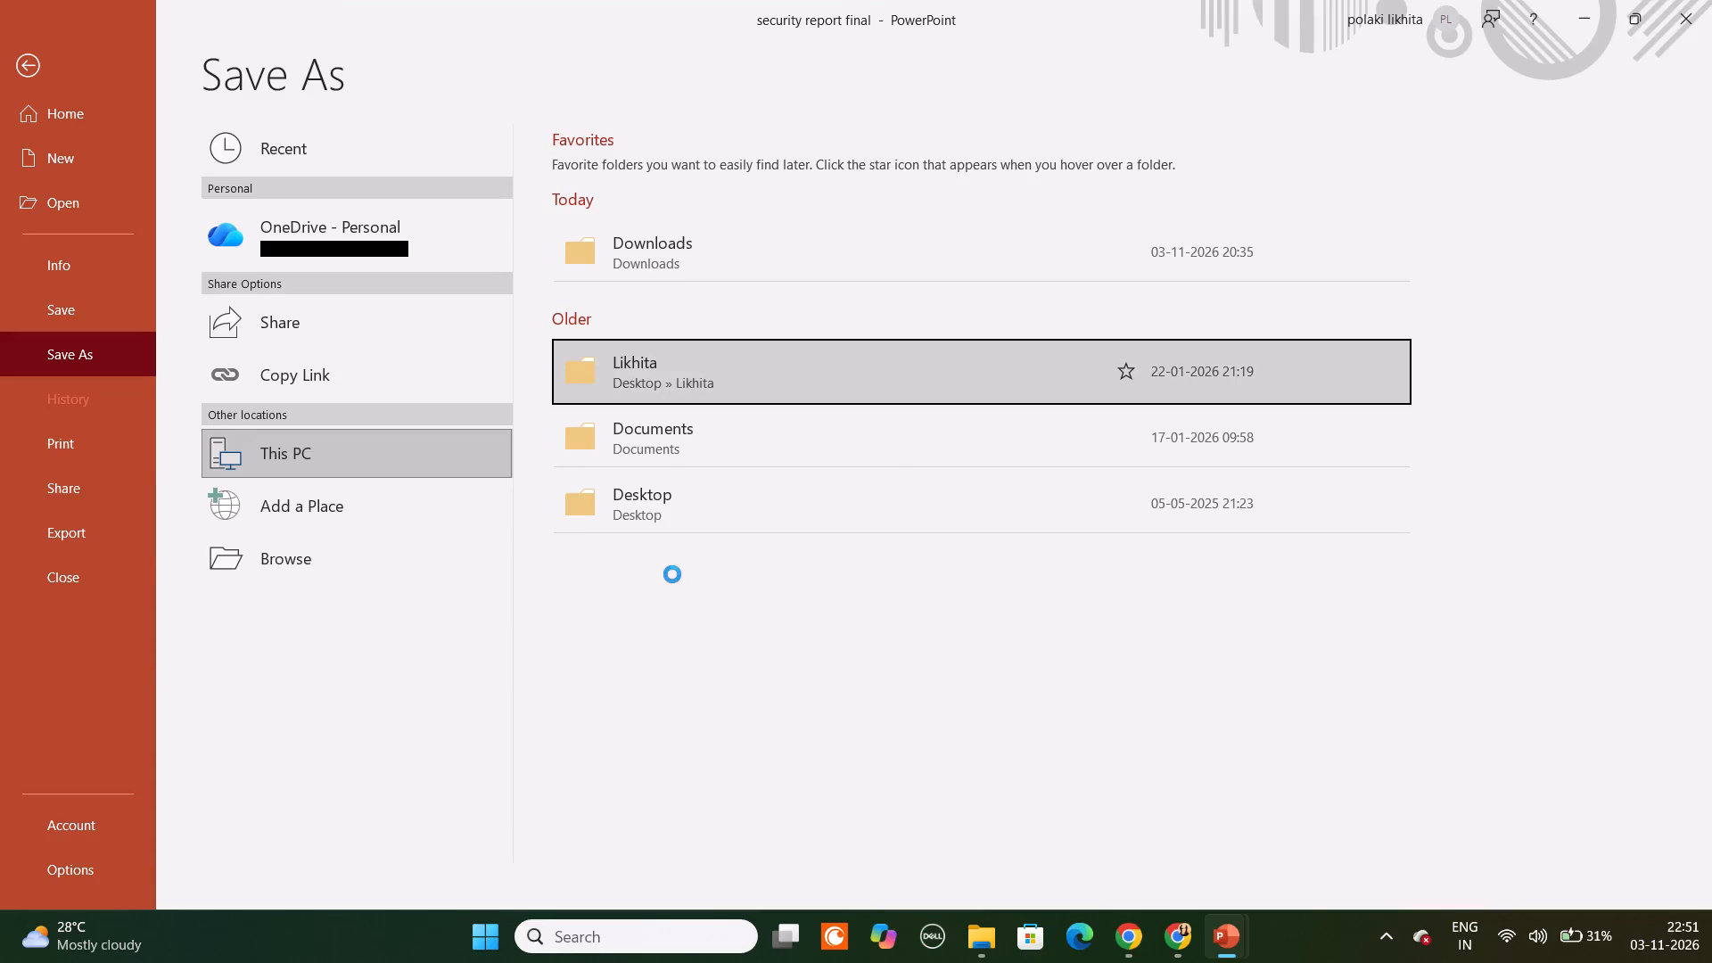
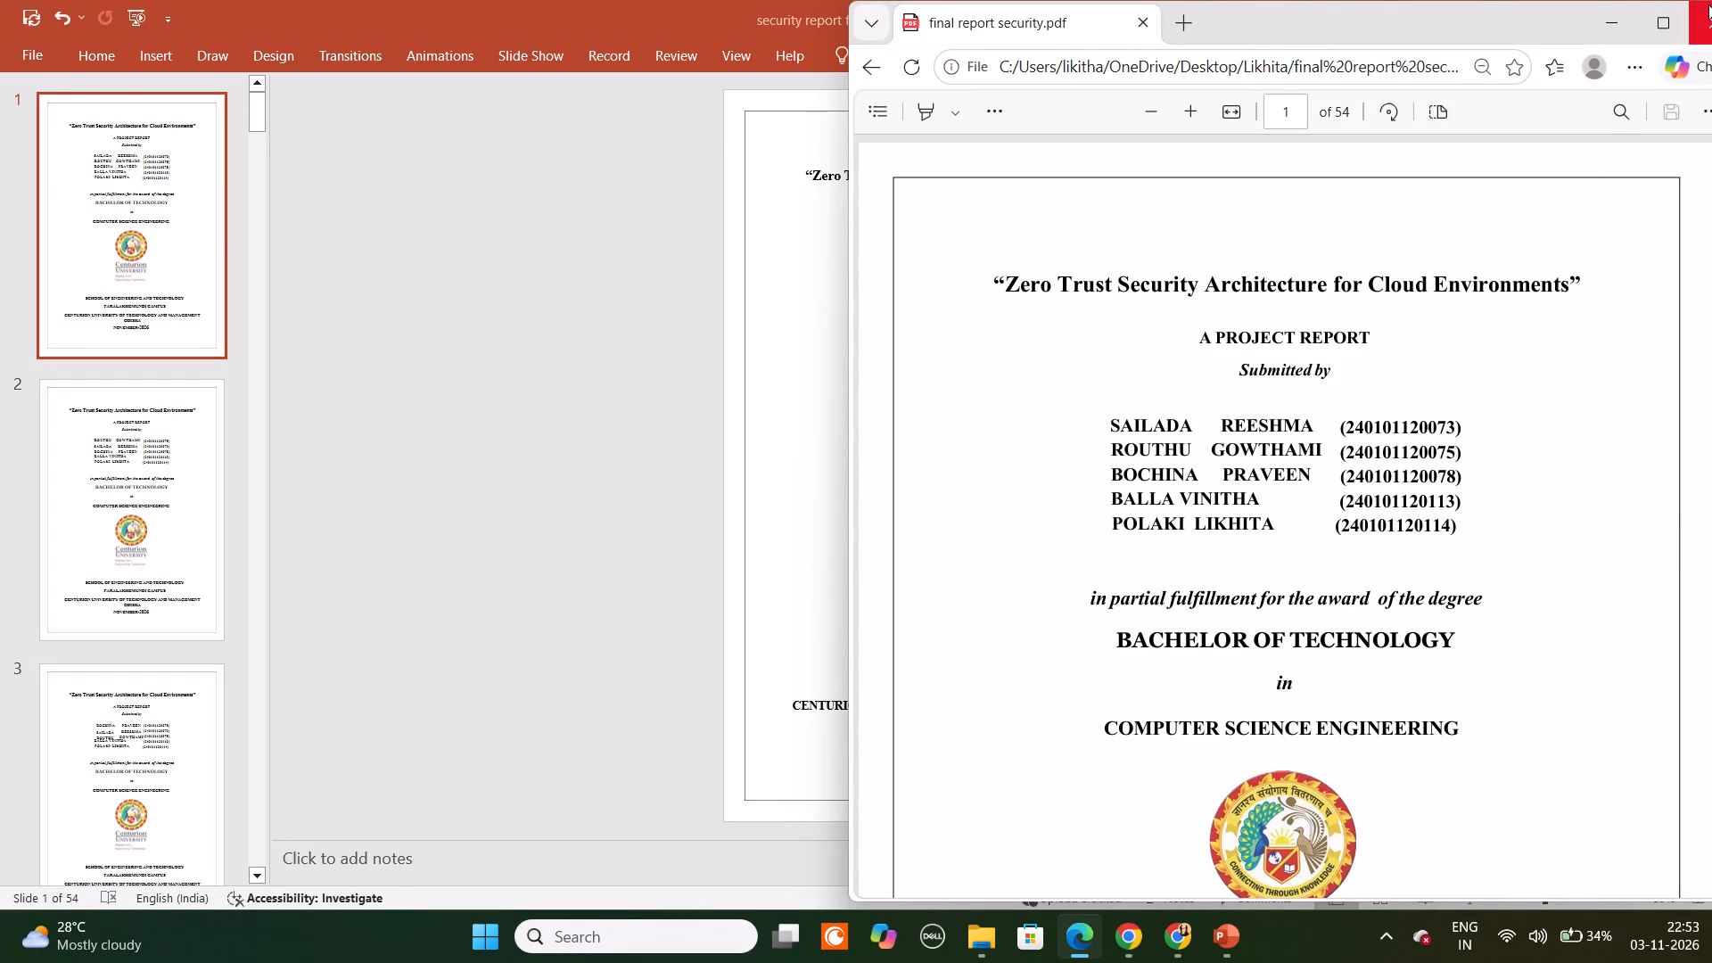
# Close the exported "final report security" PDF.
pyautogui.click(1708, 4)
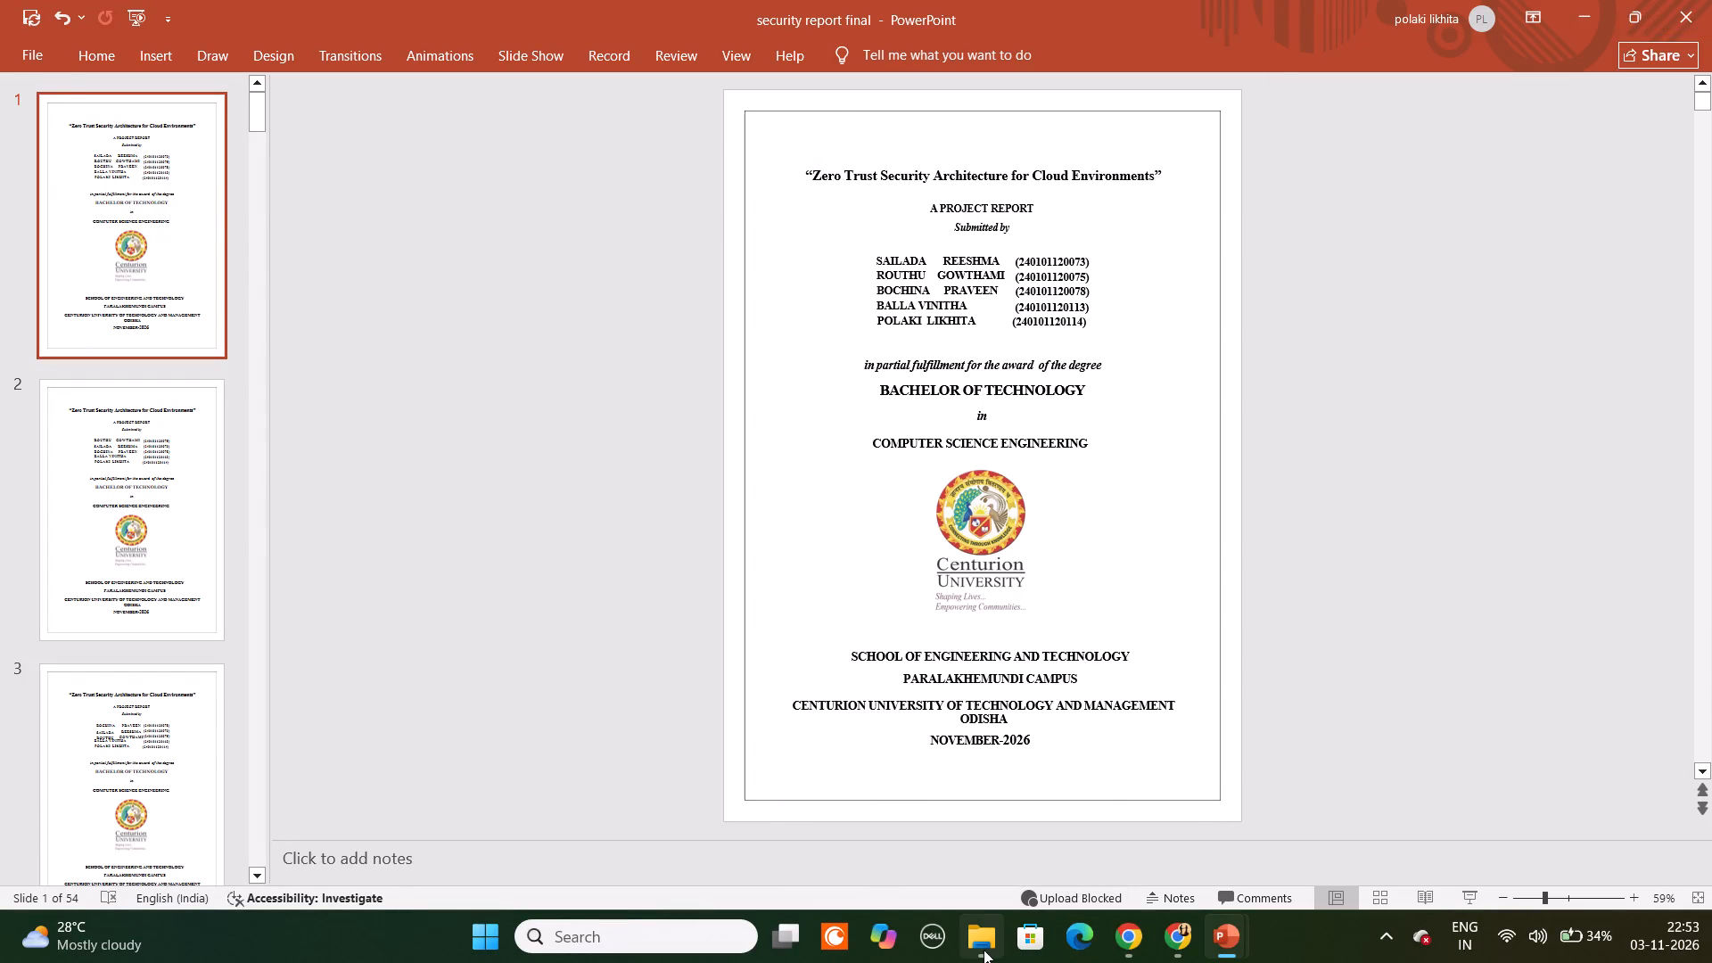
# Search the Documents folder in File Explorer for "final report secu" and close the window.
pyautogui.click(984, 950)
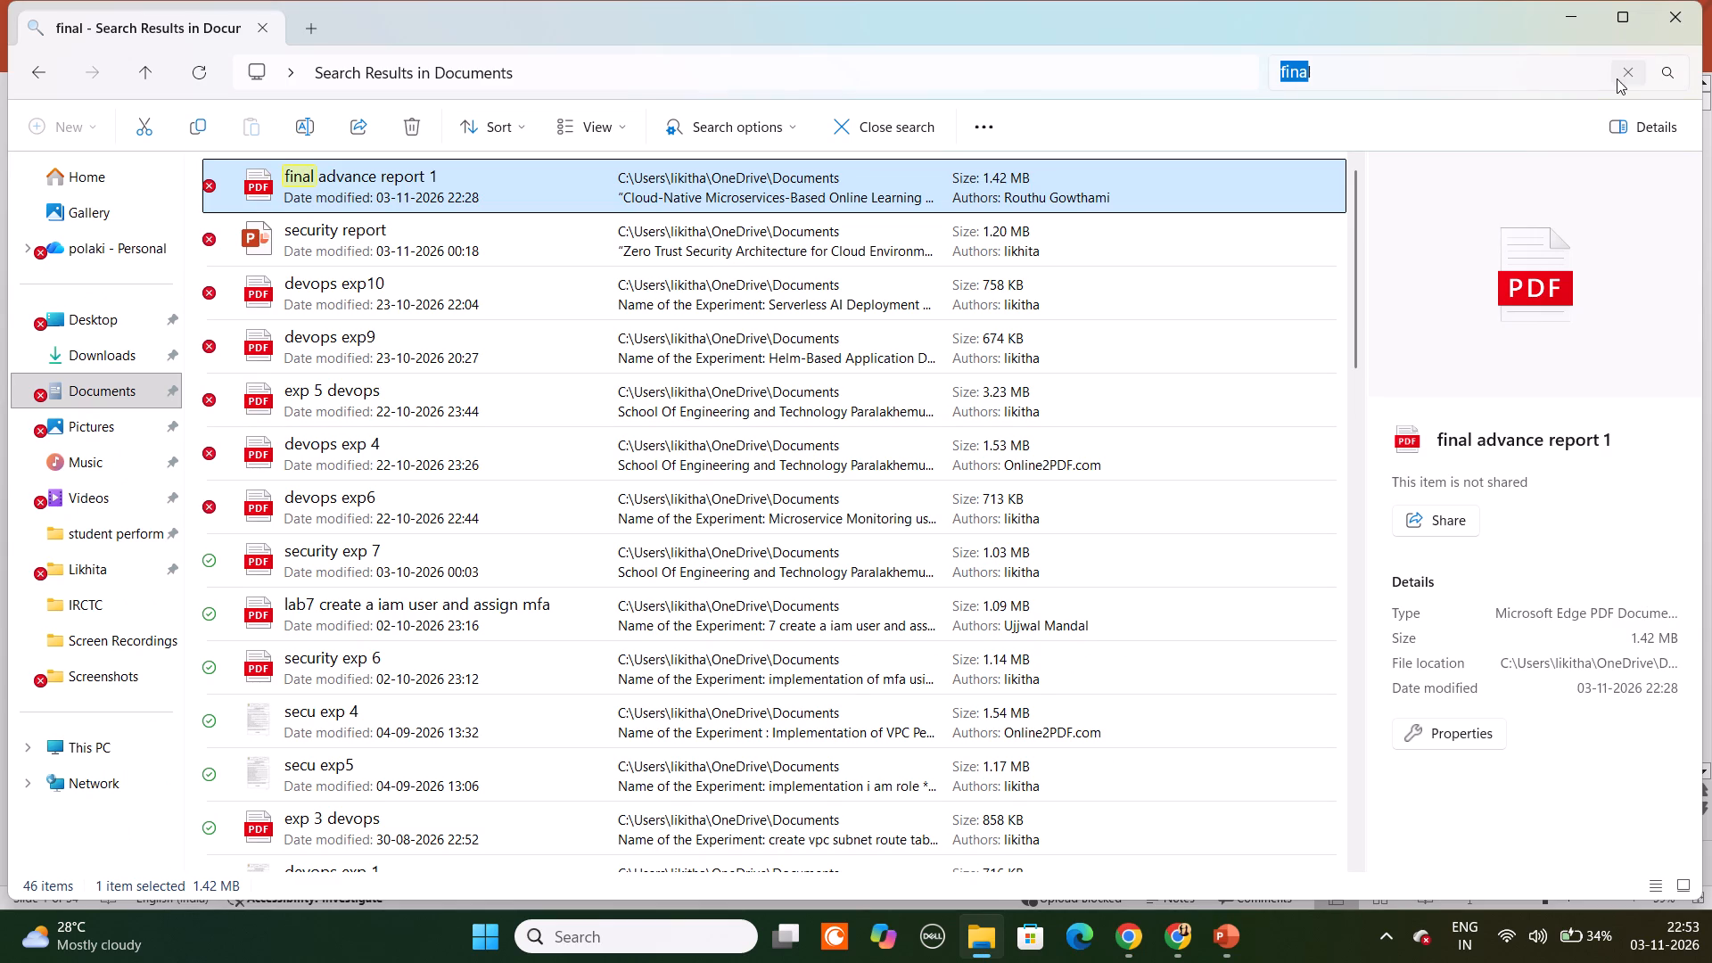
pyautogui.click(1617, 78)
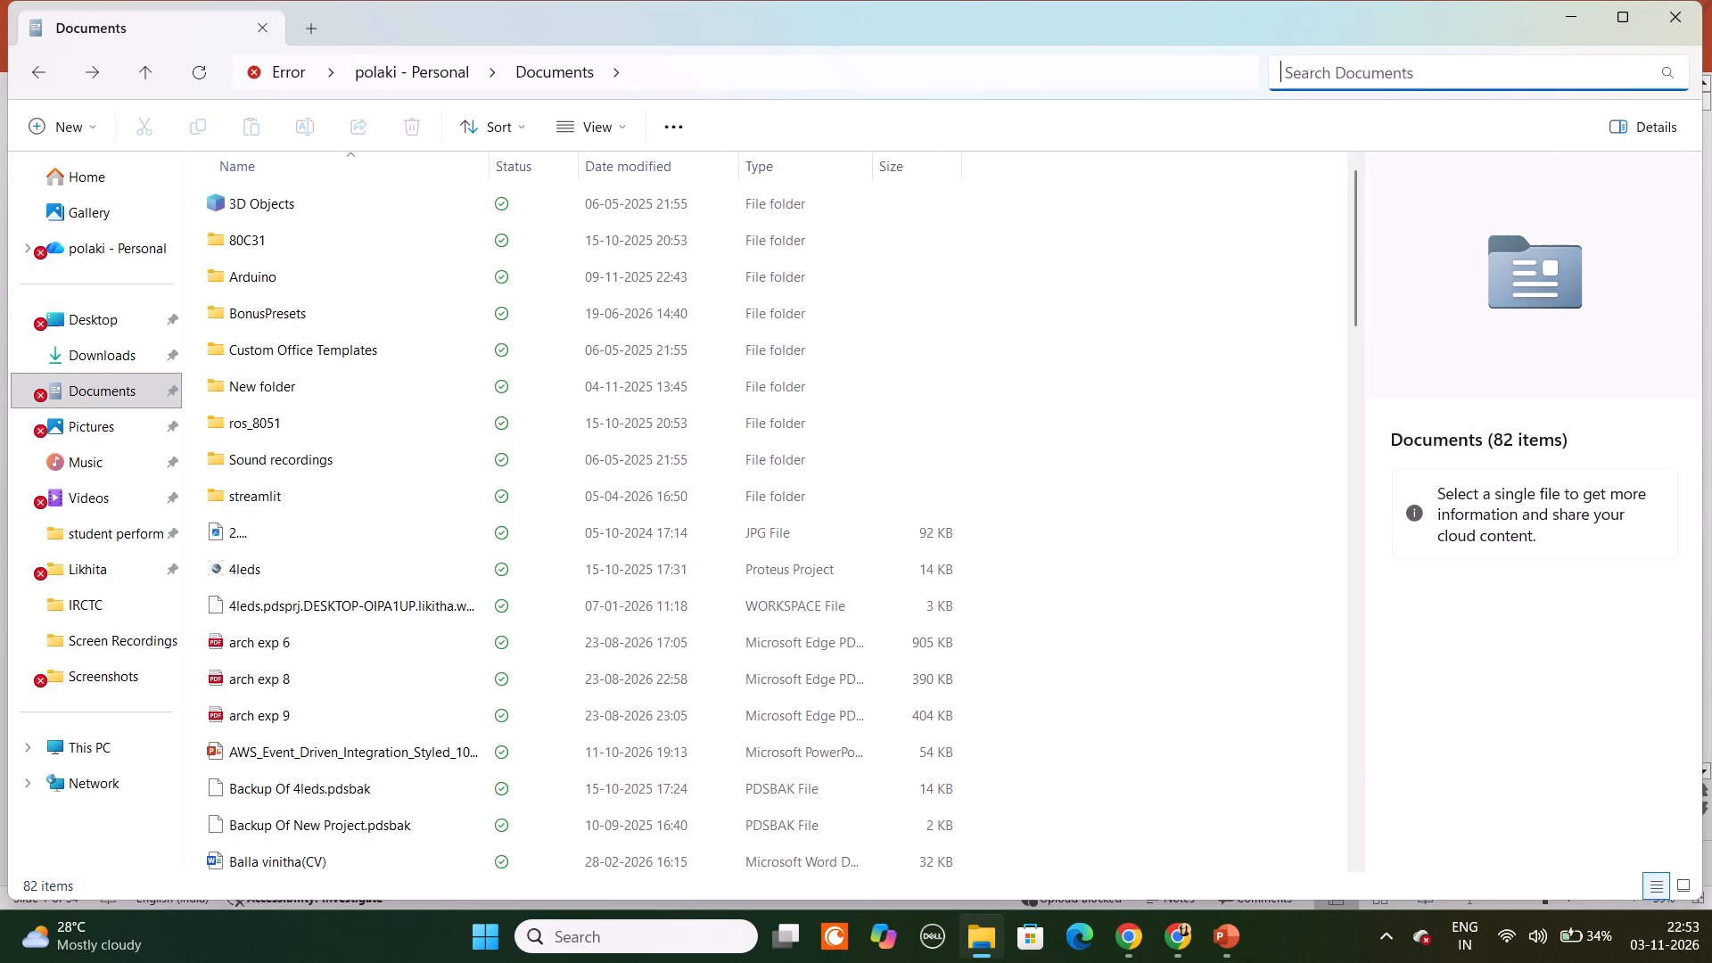
pyautogui.click(1415, 70)
pyautogui.write('final rep')
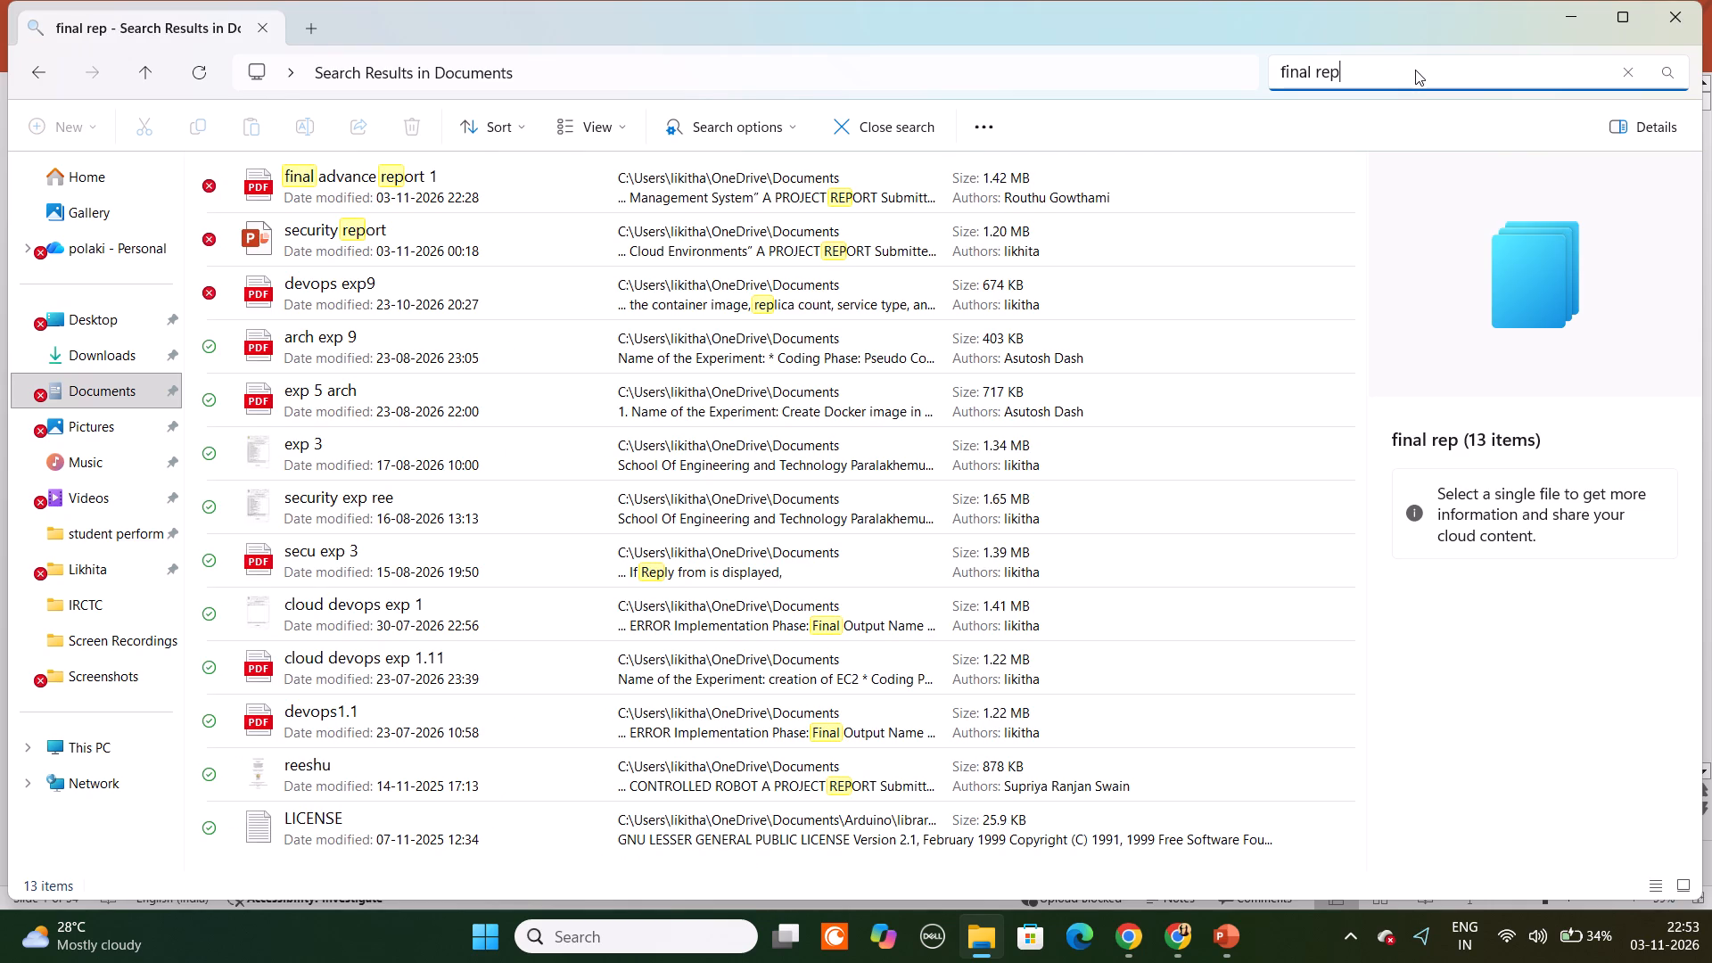
pyautogui.press('o')
pyautogui.write('rt se')
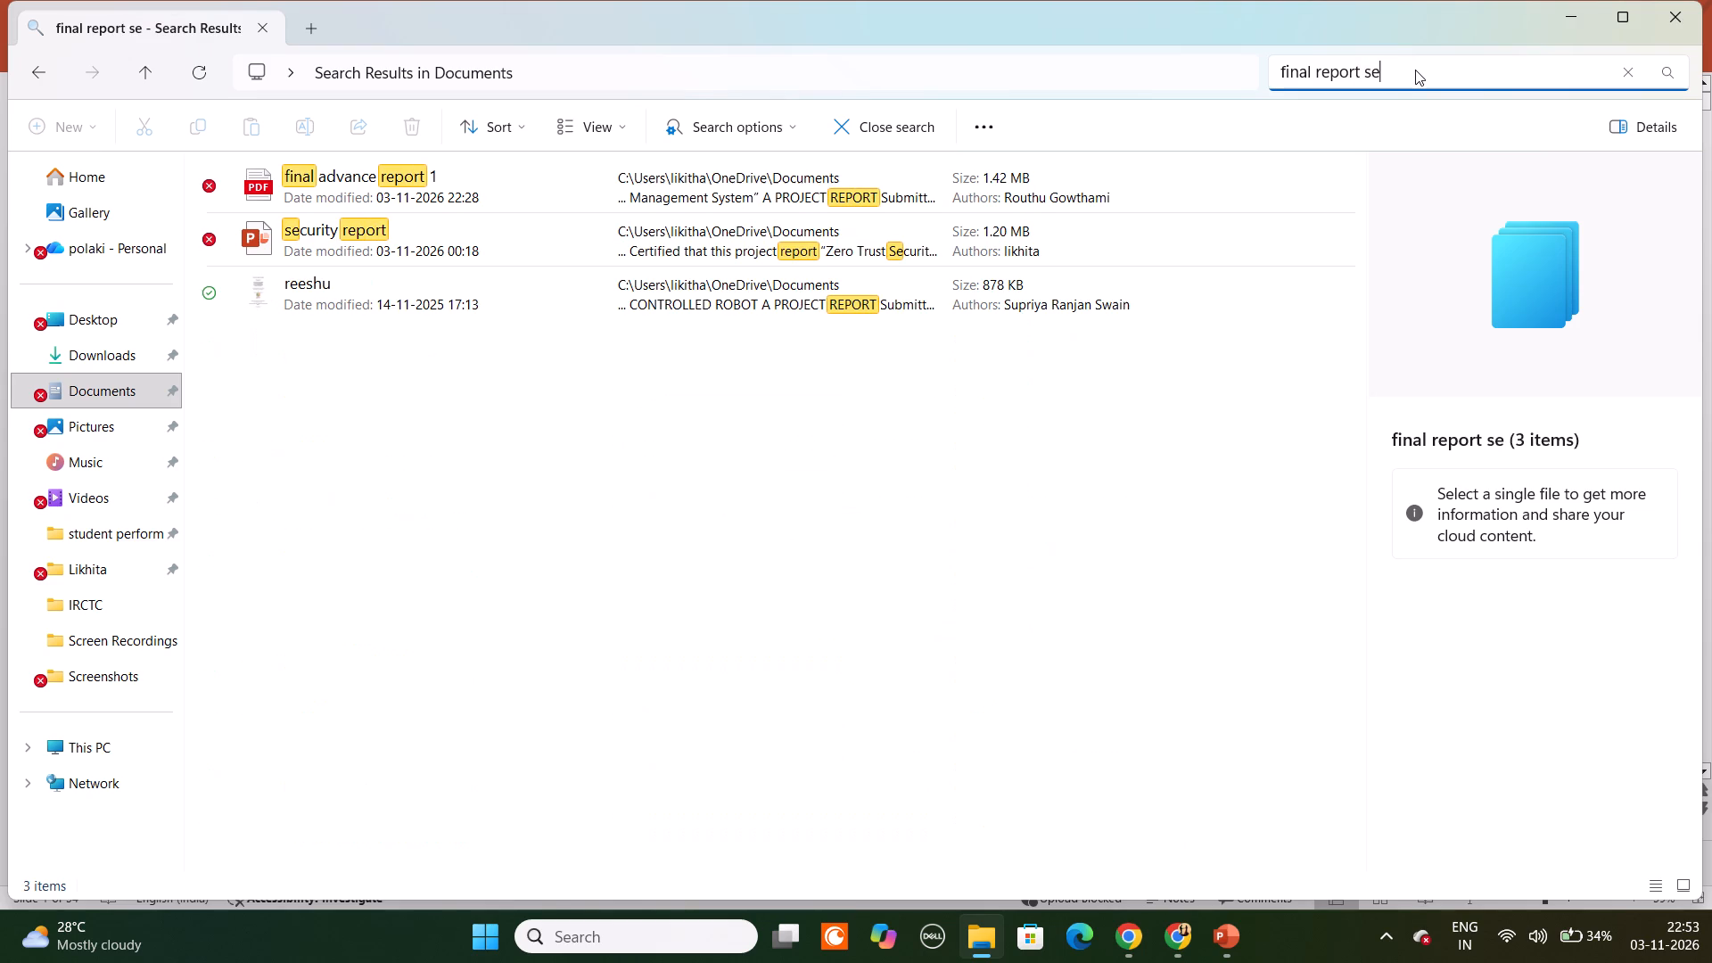
pyautogui.write('cu')
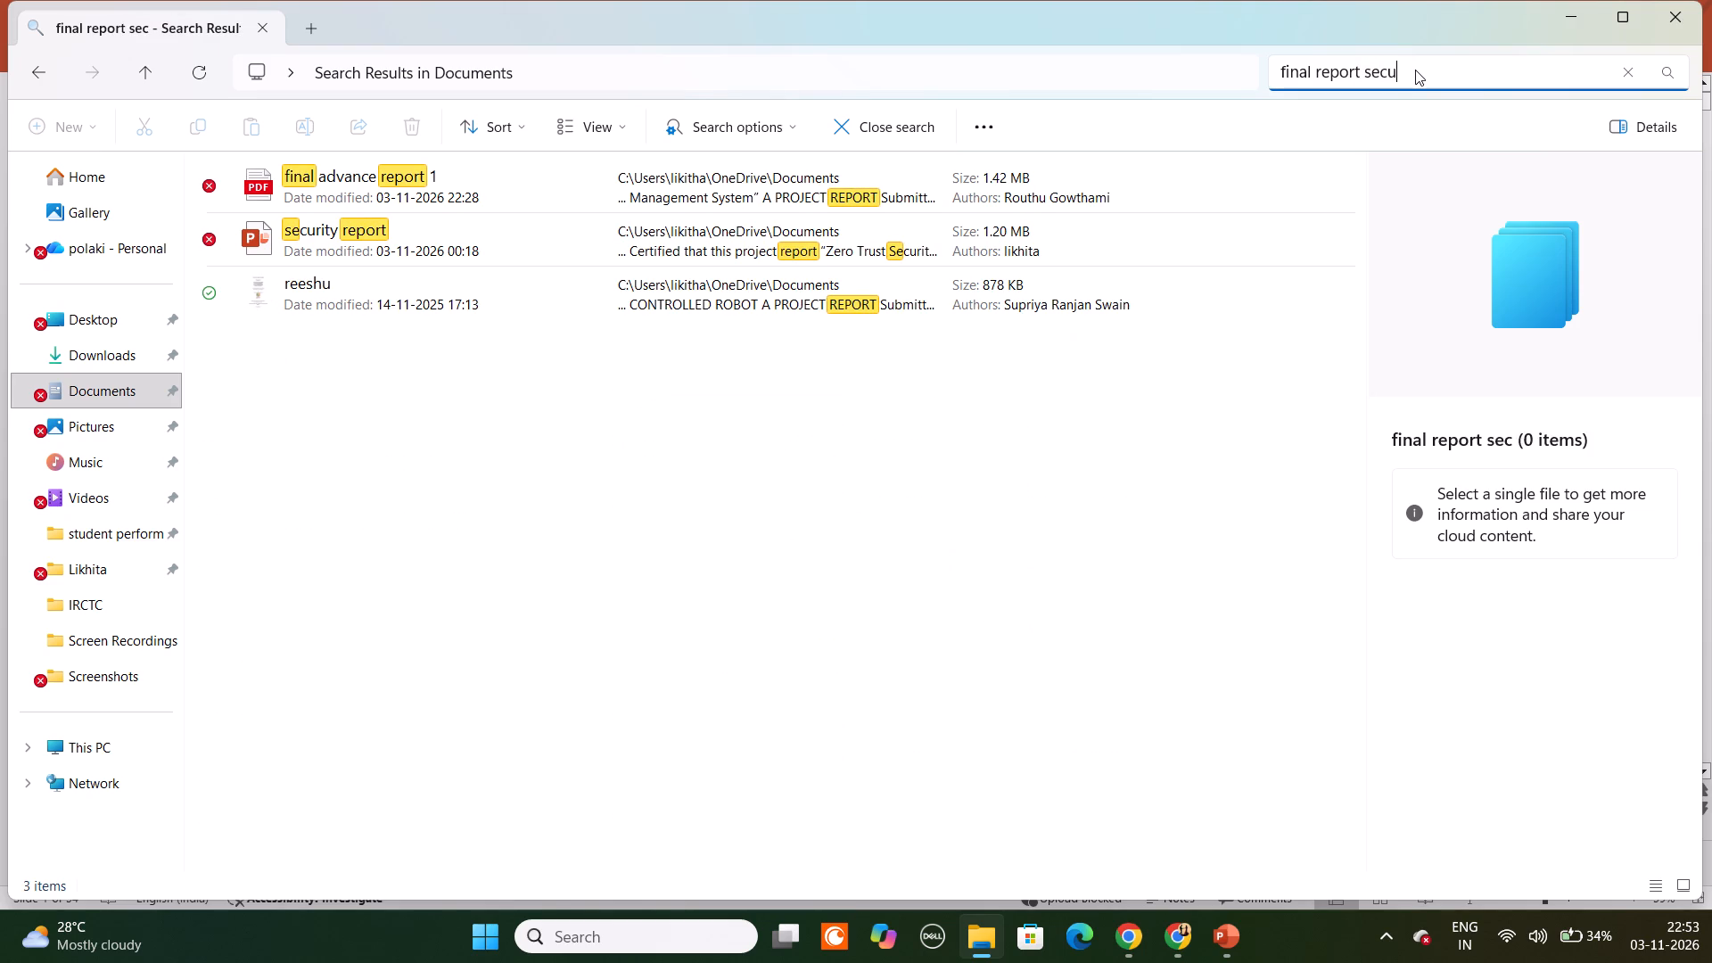
pyautogui.click(1660, 25)
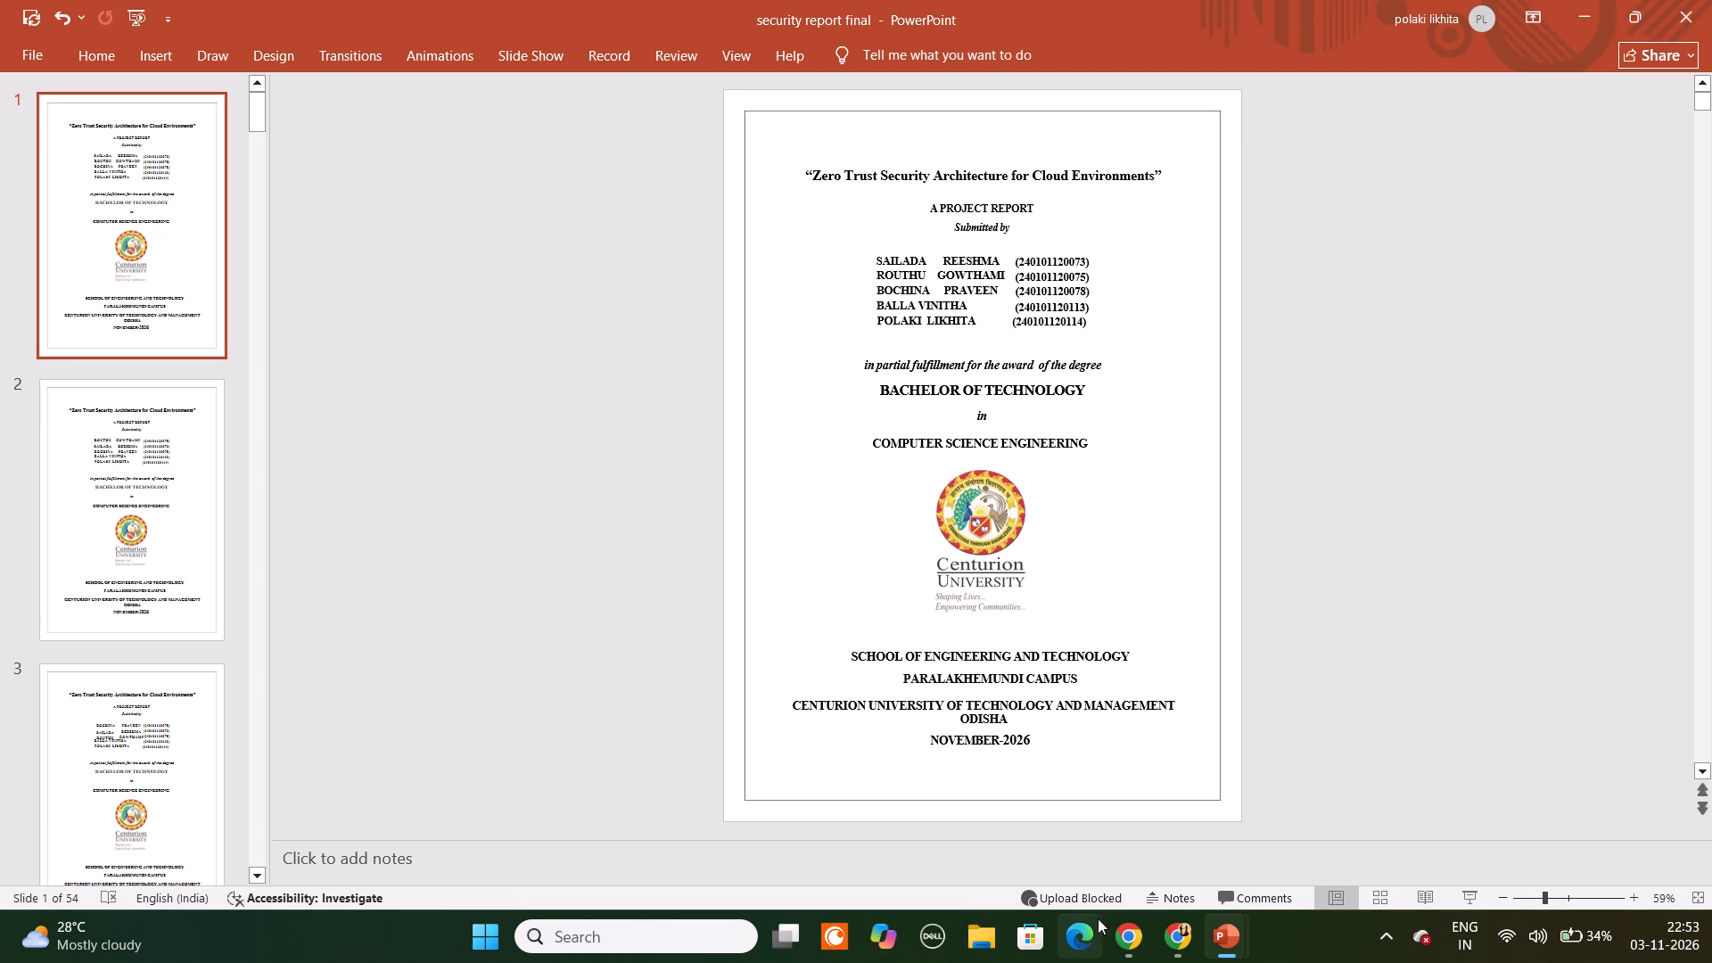
# Search File Explorer's Home for "final report secu" and select the 1.05 MB PDF "final report security" in the Desktop's Likhita folder.
pyautogui.click(975, 939)
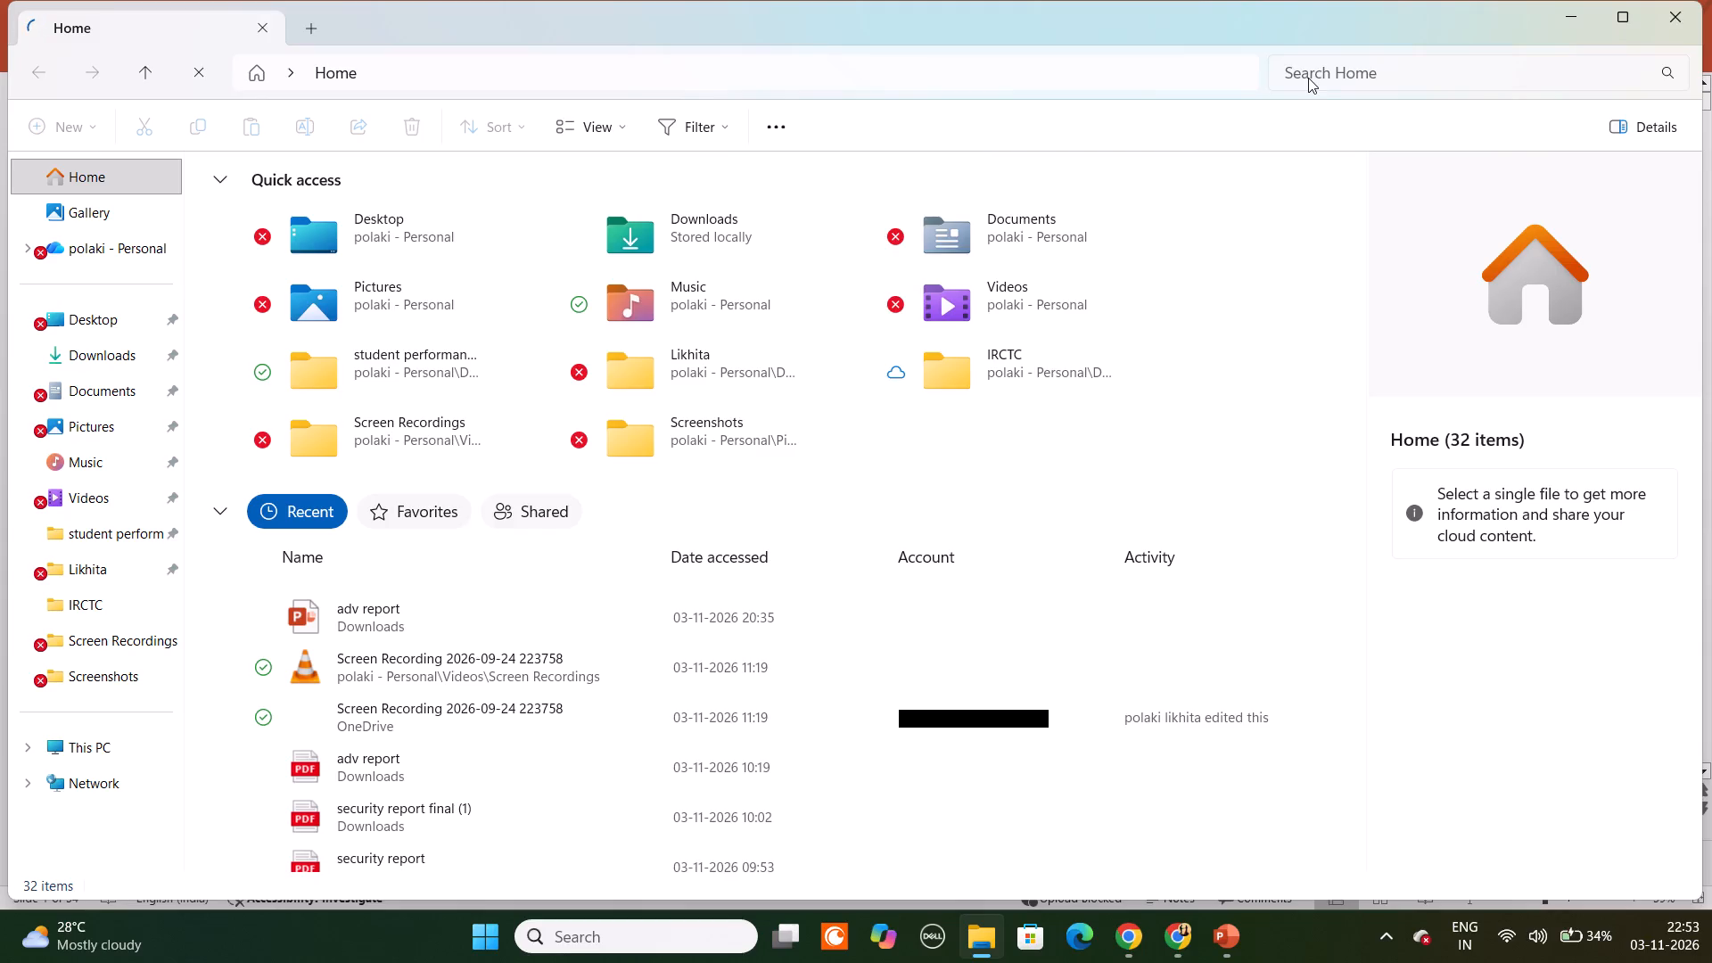
pyautogui.click(1329, 66)
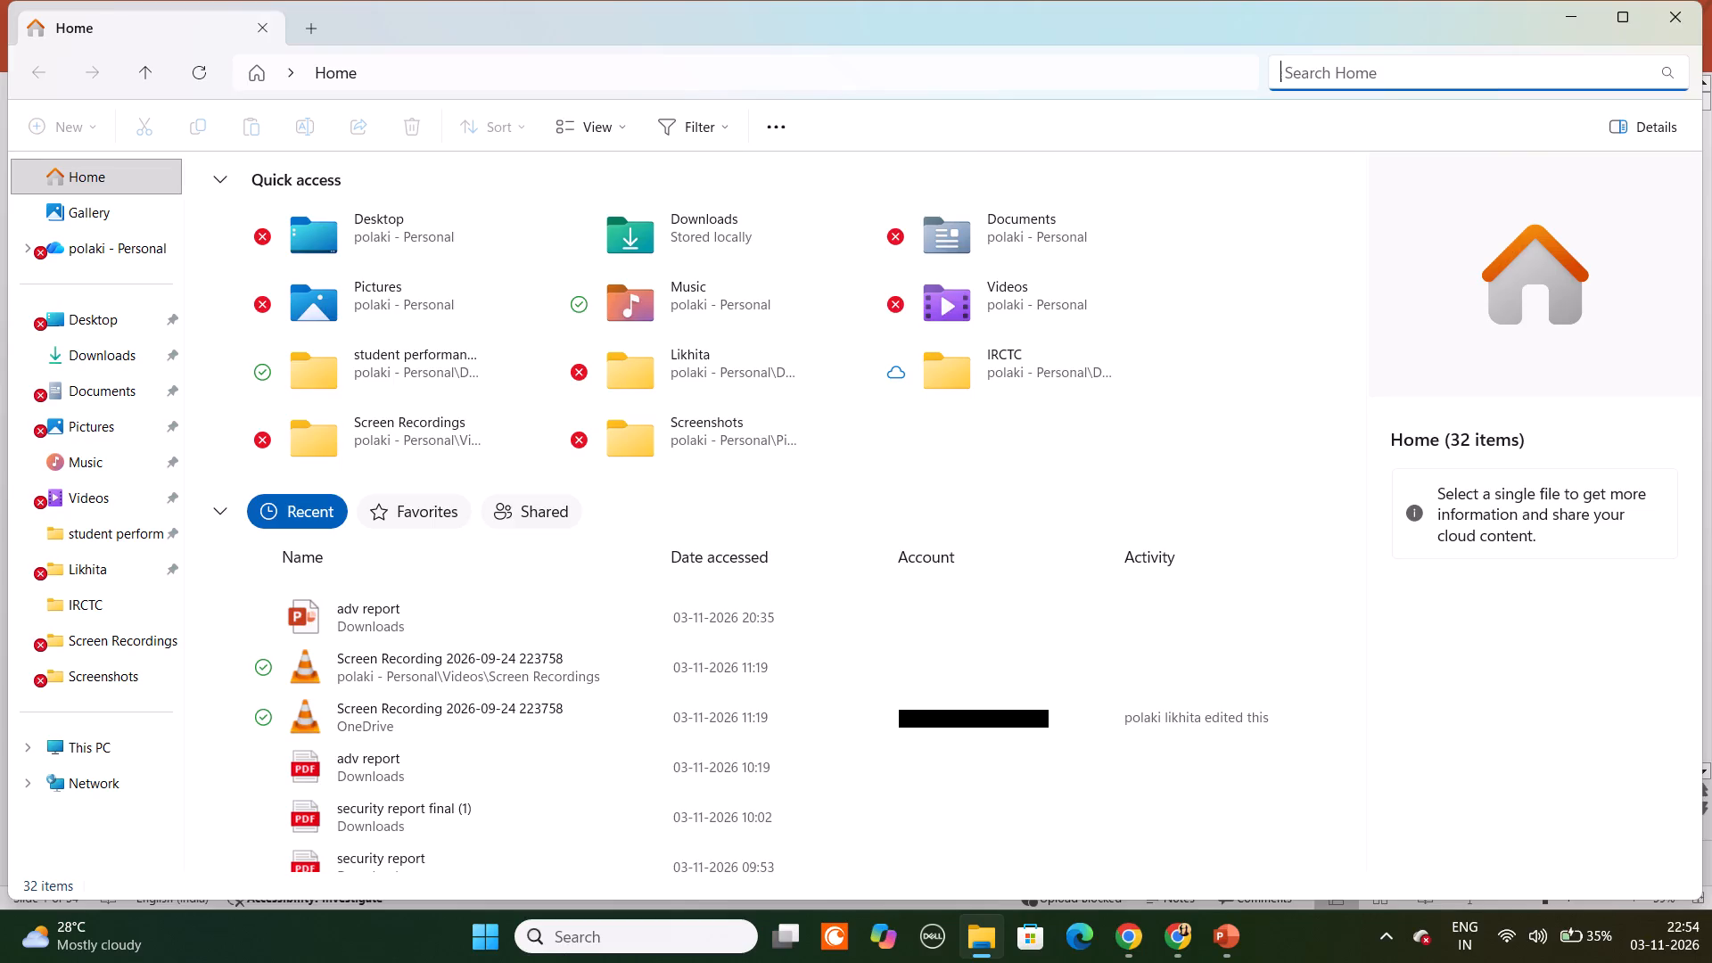
pyautogui.write('fina')
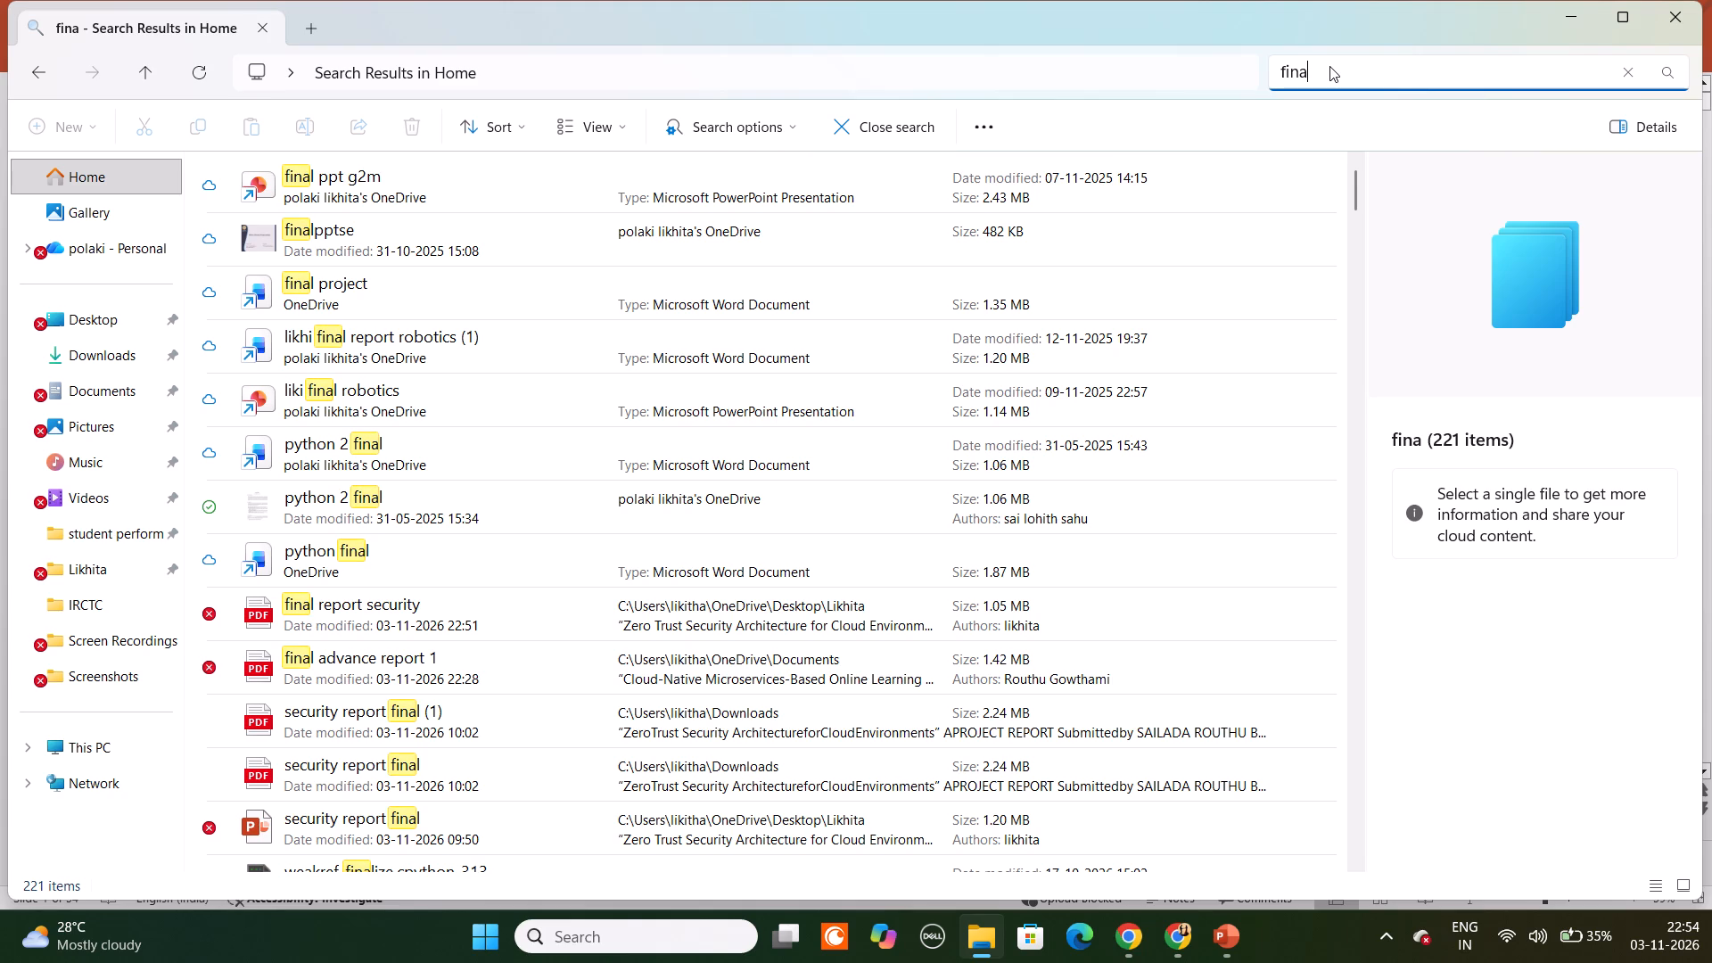
pyautogui.press('l')
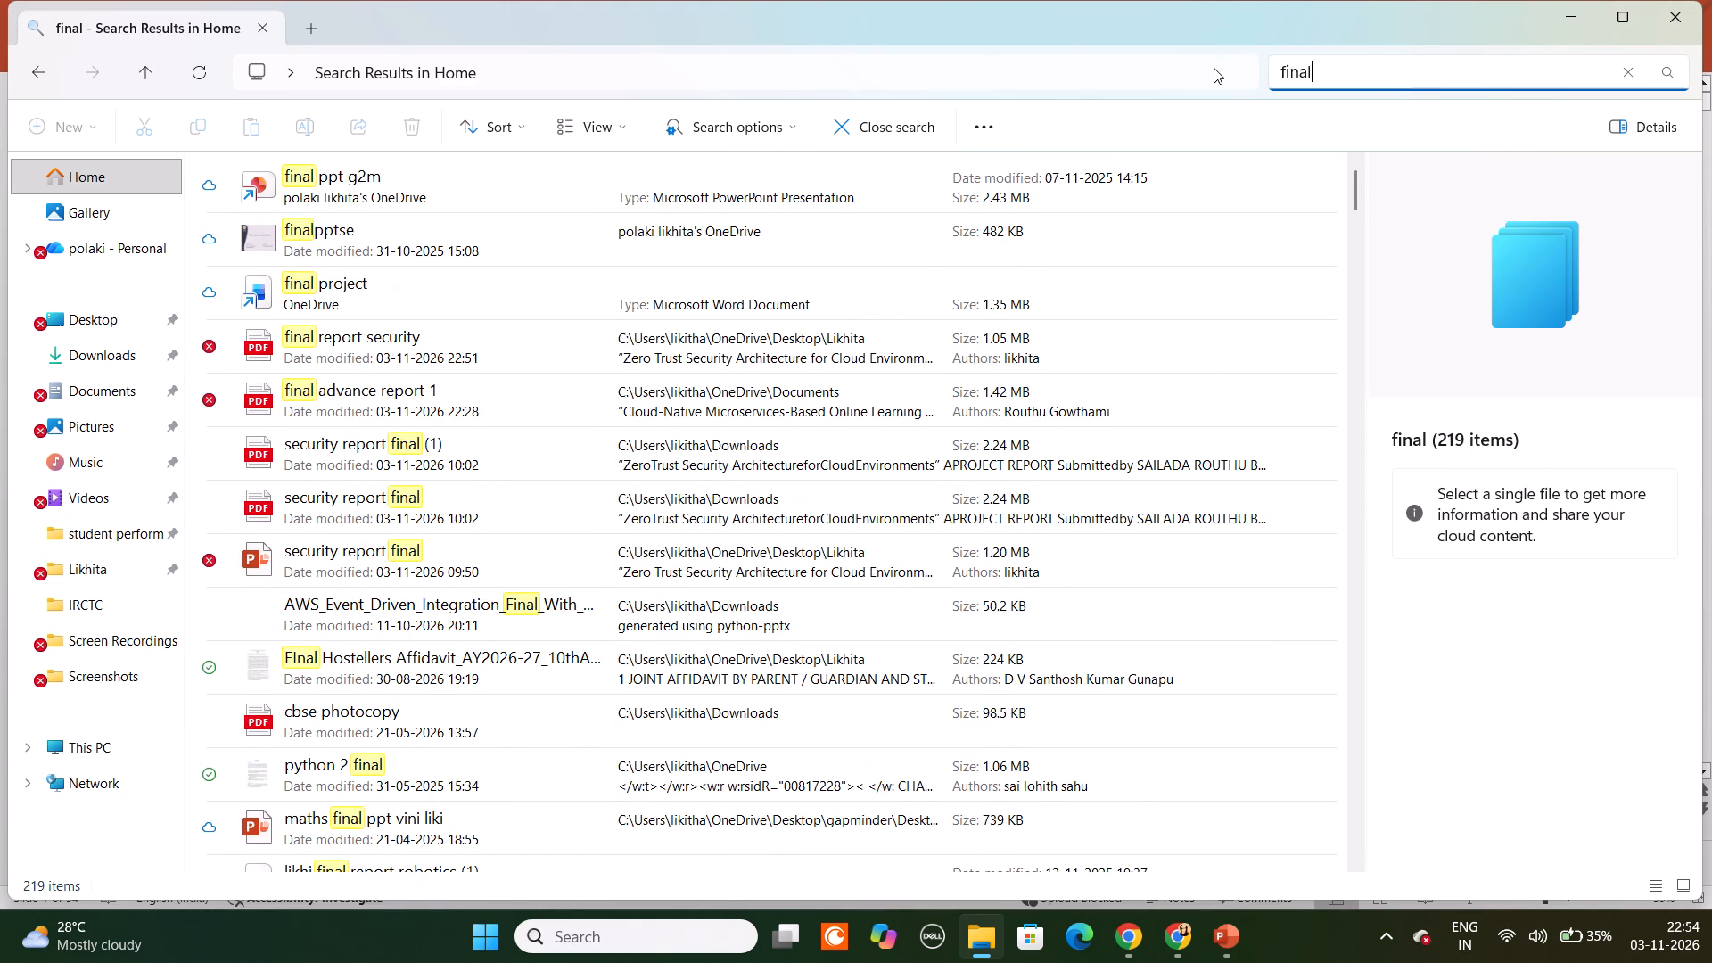
pyautogui.write('report sec')
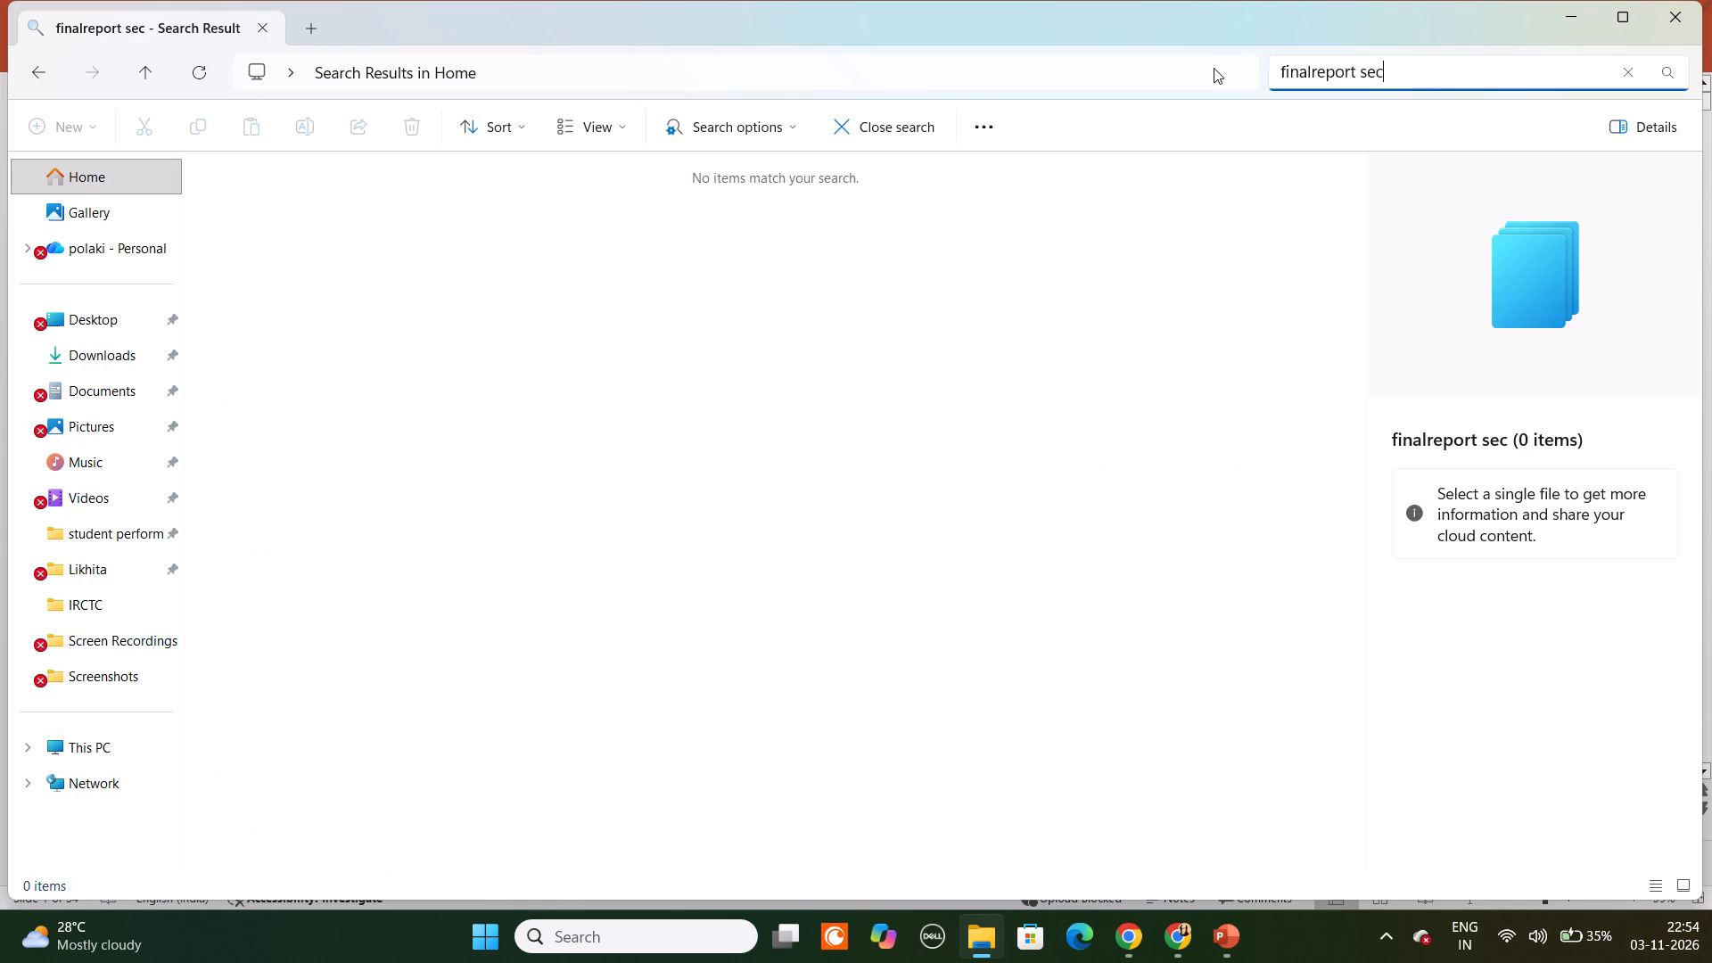
pyautogui.press('BackSpace')
pyautogui.press('BackSpace')
pyautogui.press('BackSpace')
pyautogui.press('BackSpace')
pyautogui.press('BackSpace')
pyautogui.press('BackSpace')
pyautogui.press('BackSpace')
pyautogui.press('BackSpace')
pyautogui.press('BackSpace')
pyautogui.press('BackSpace')
pyautogui.press('BackSpace')
pyautogui.press('BackSpace')
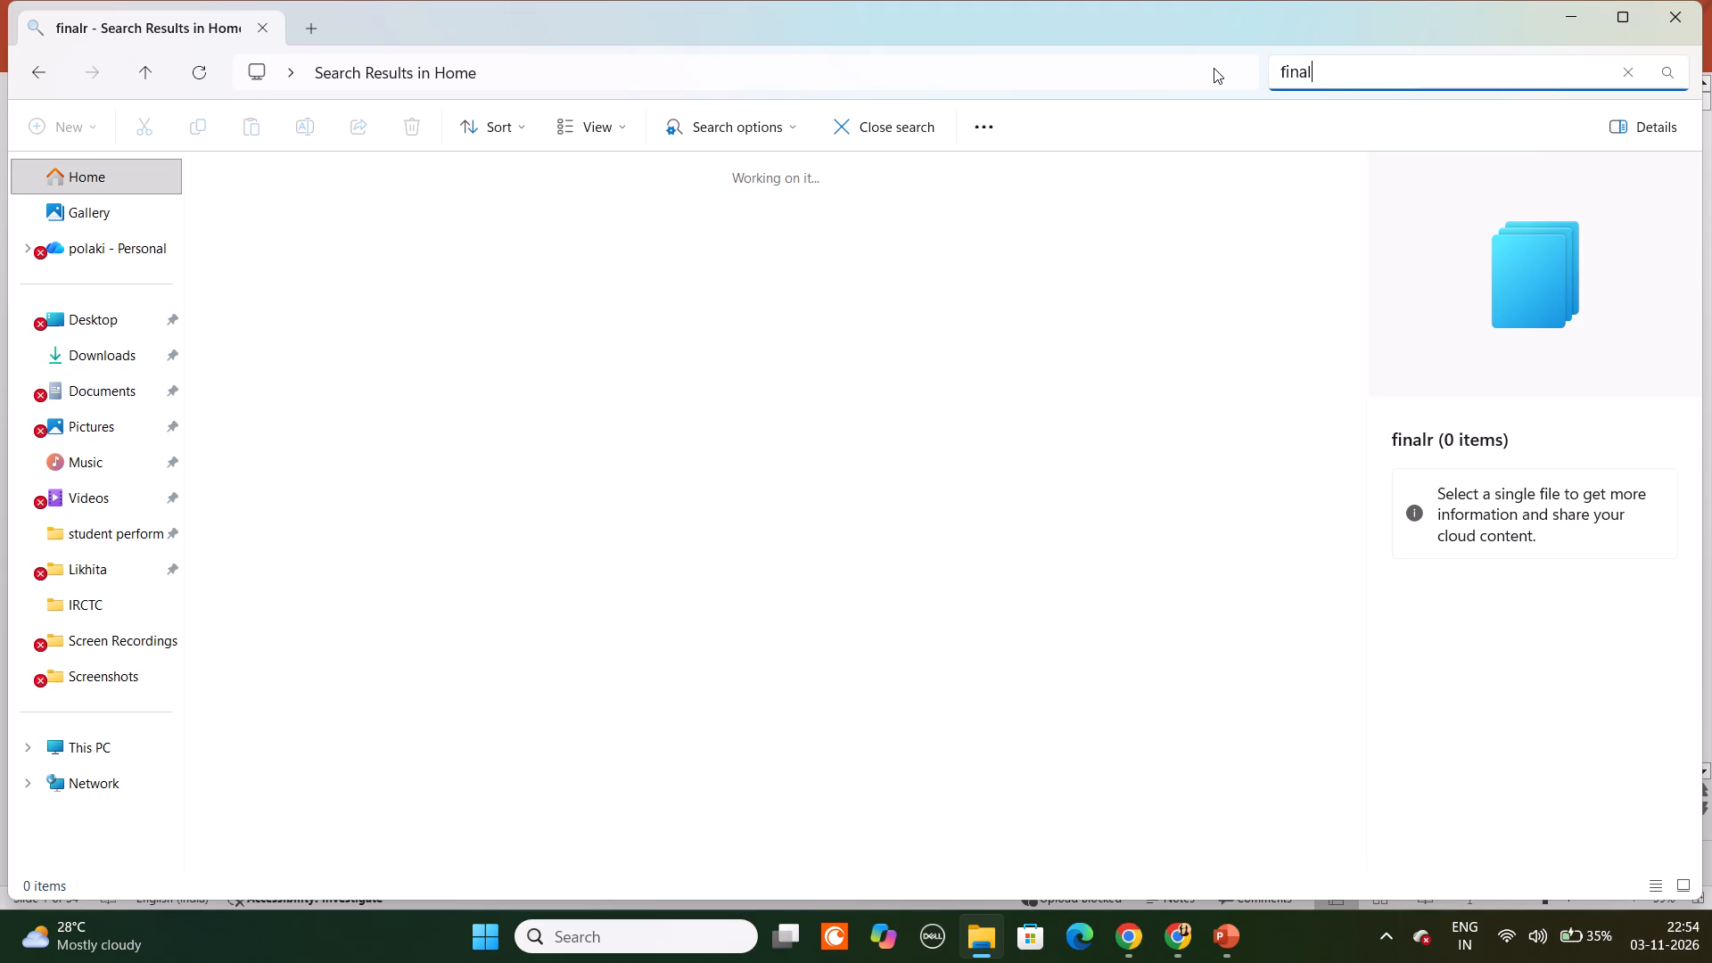
pyautogui.press('space')
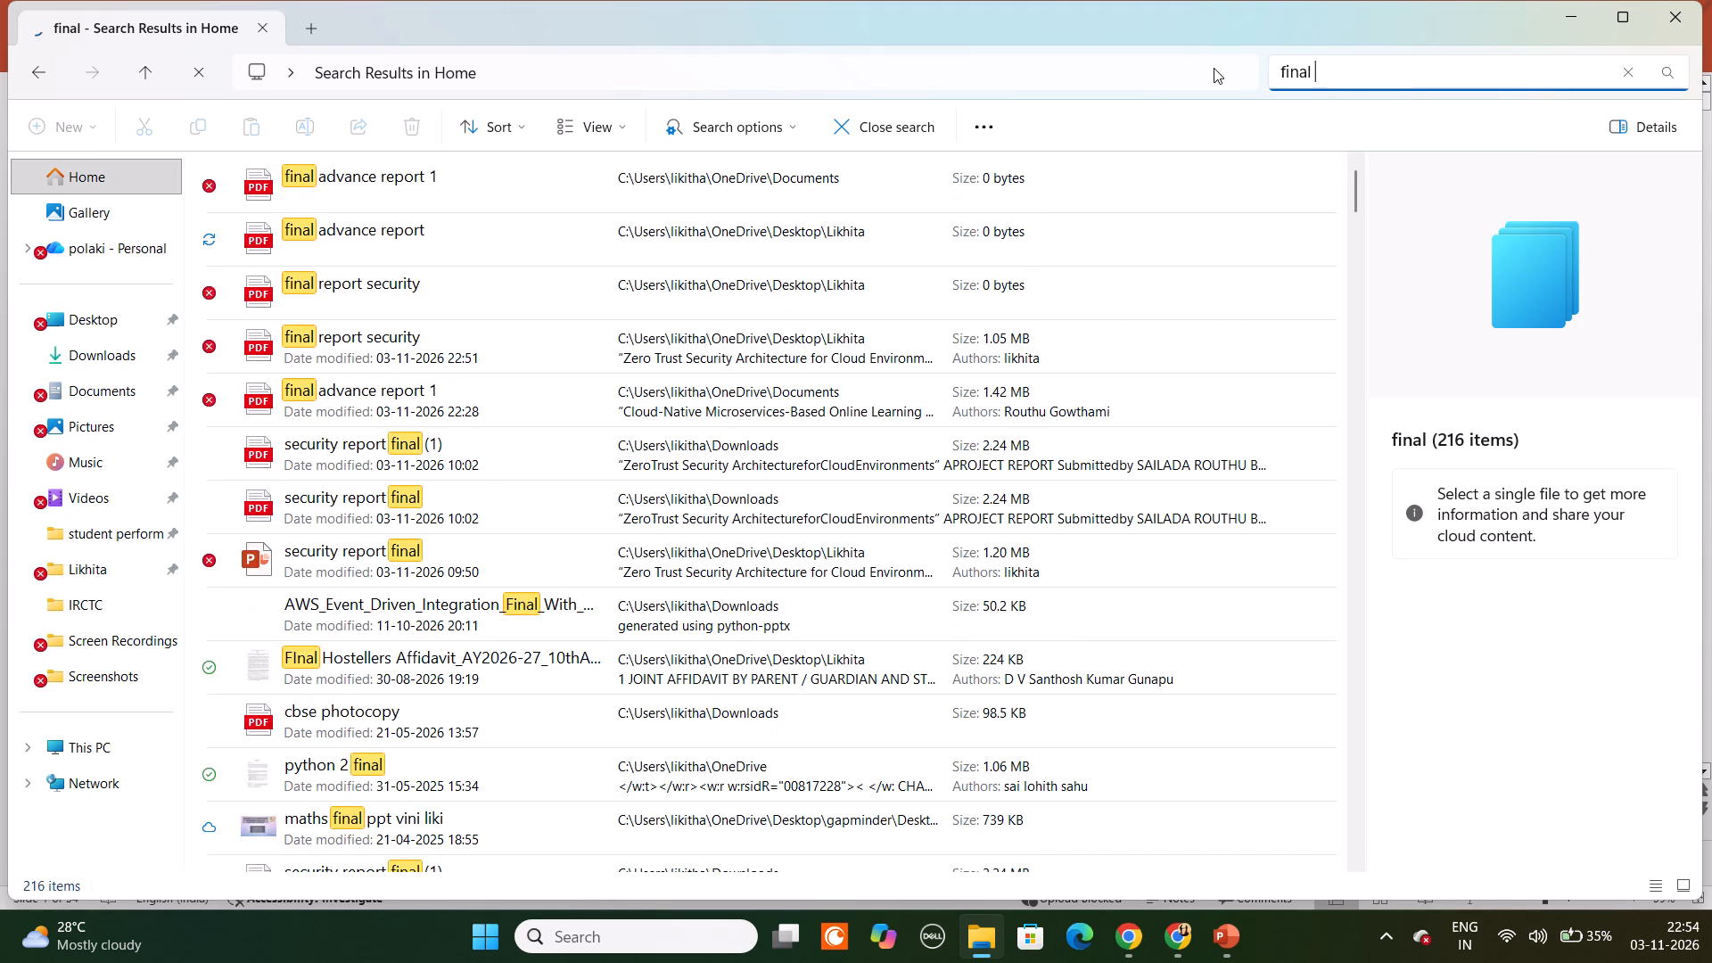
pyautogui.write('re')
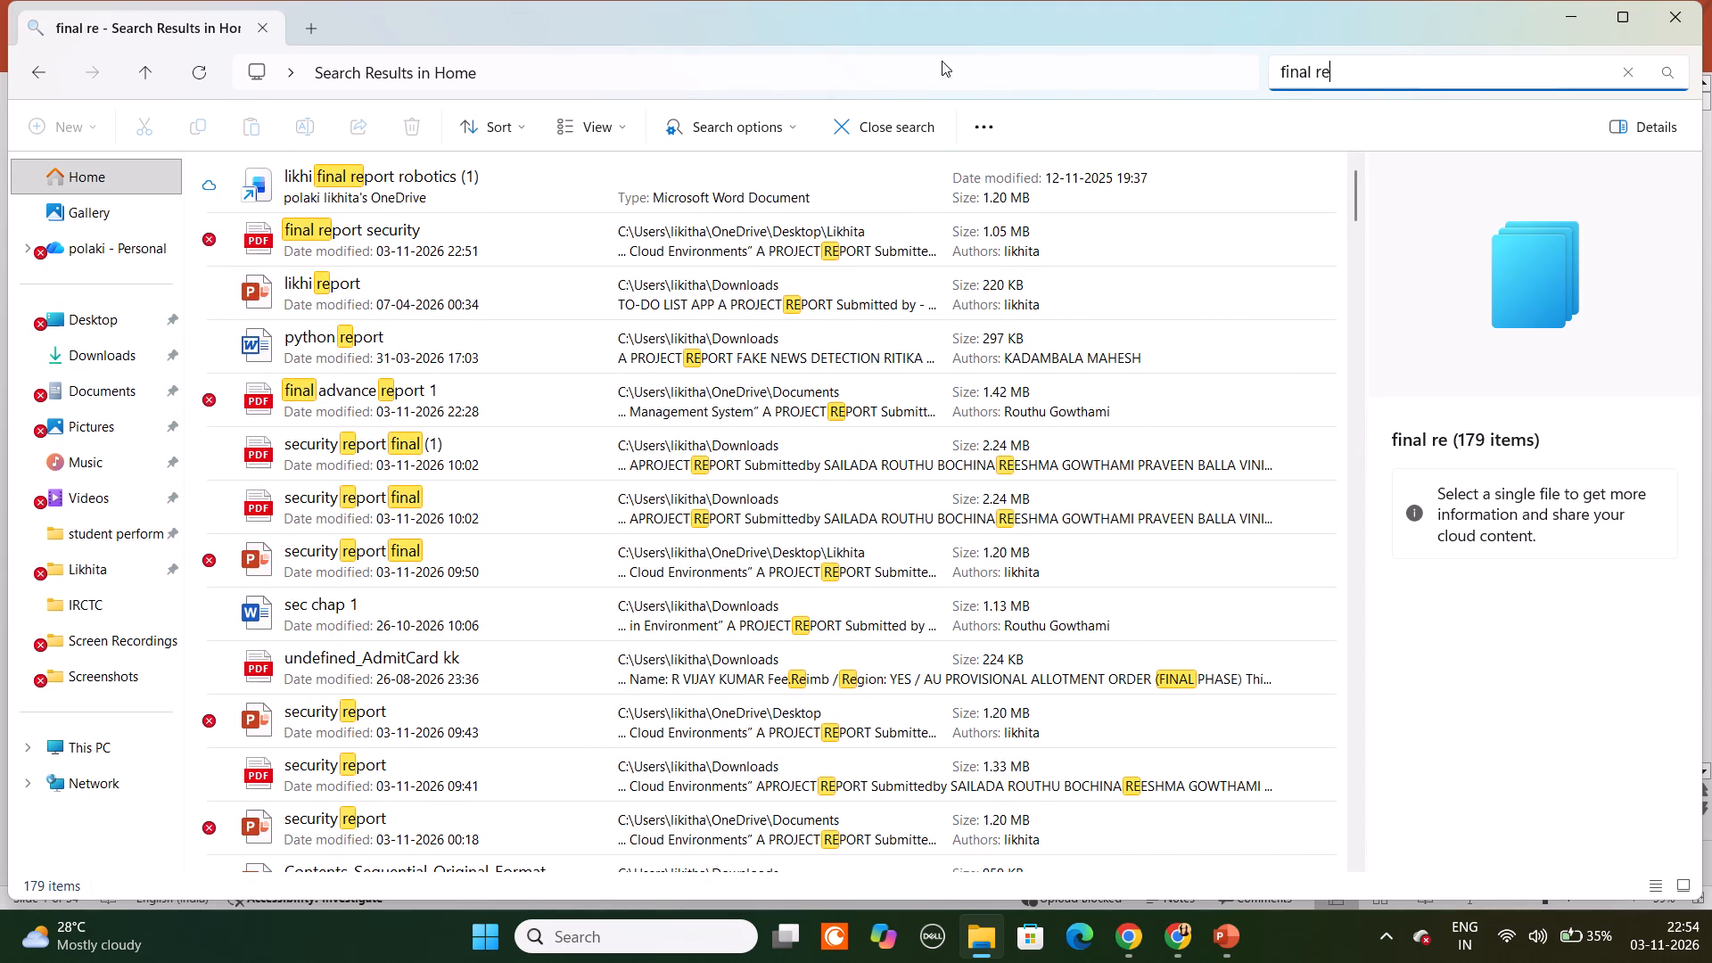
pyautogui.write('port secu')
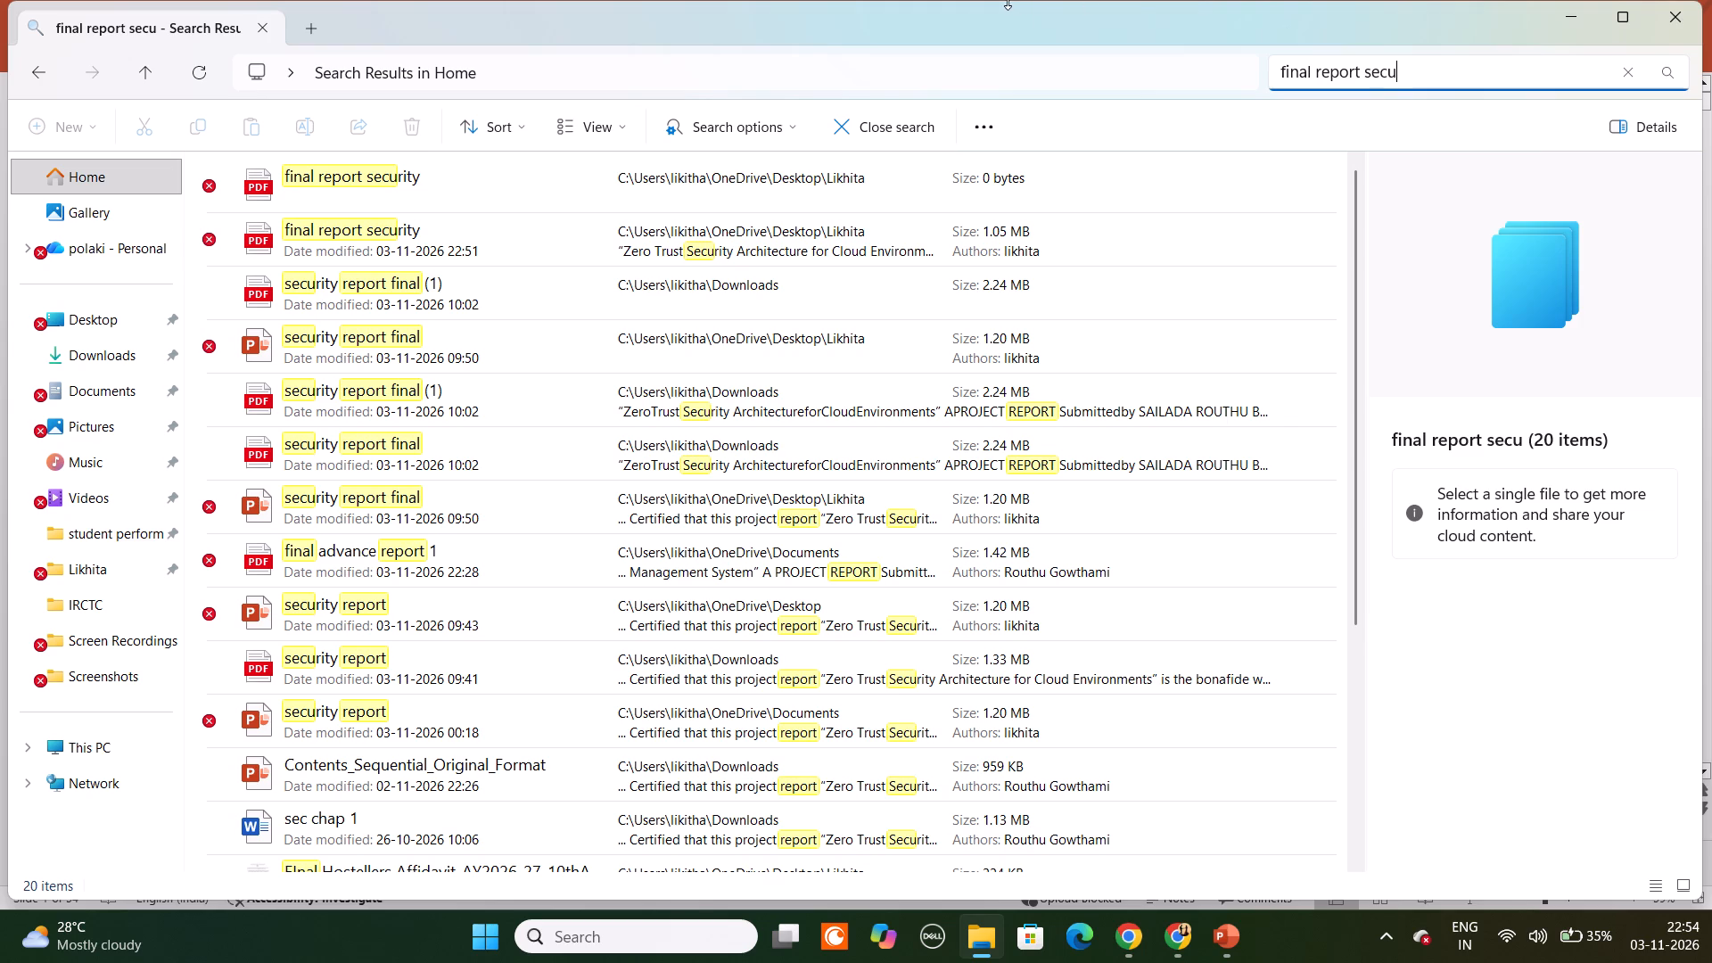
pyautogui.click(708, 226)
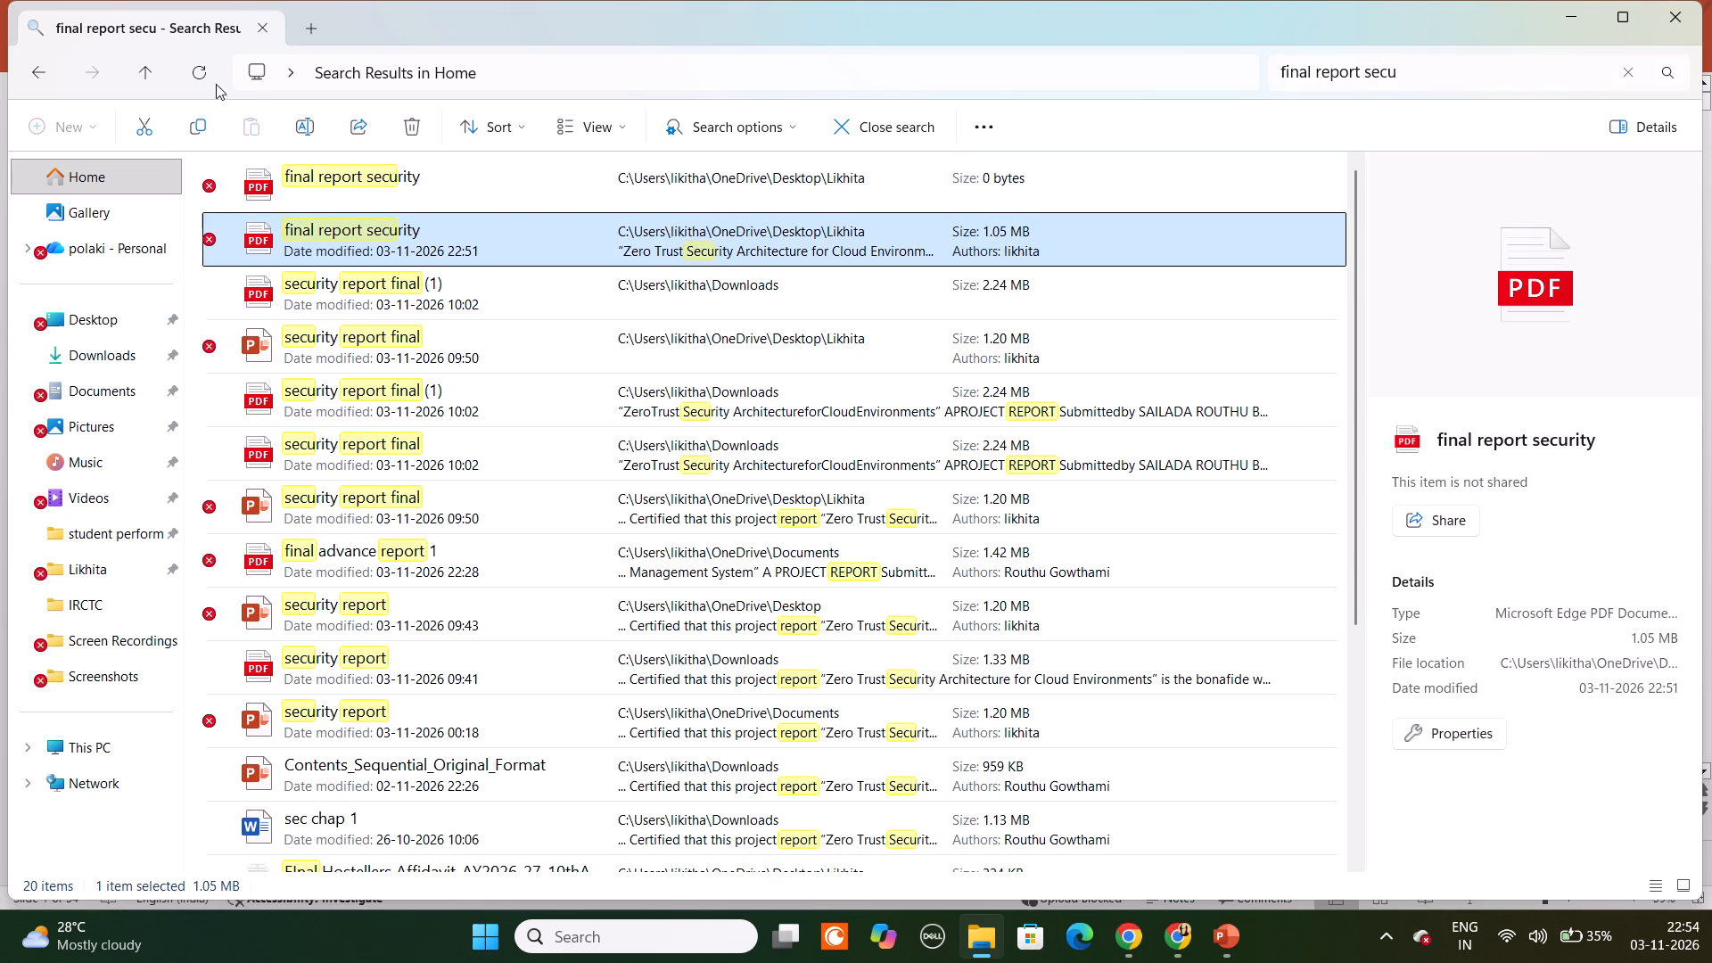
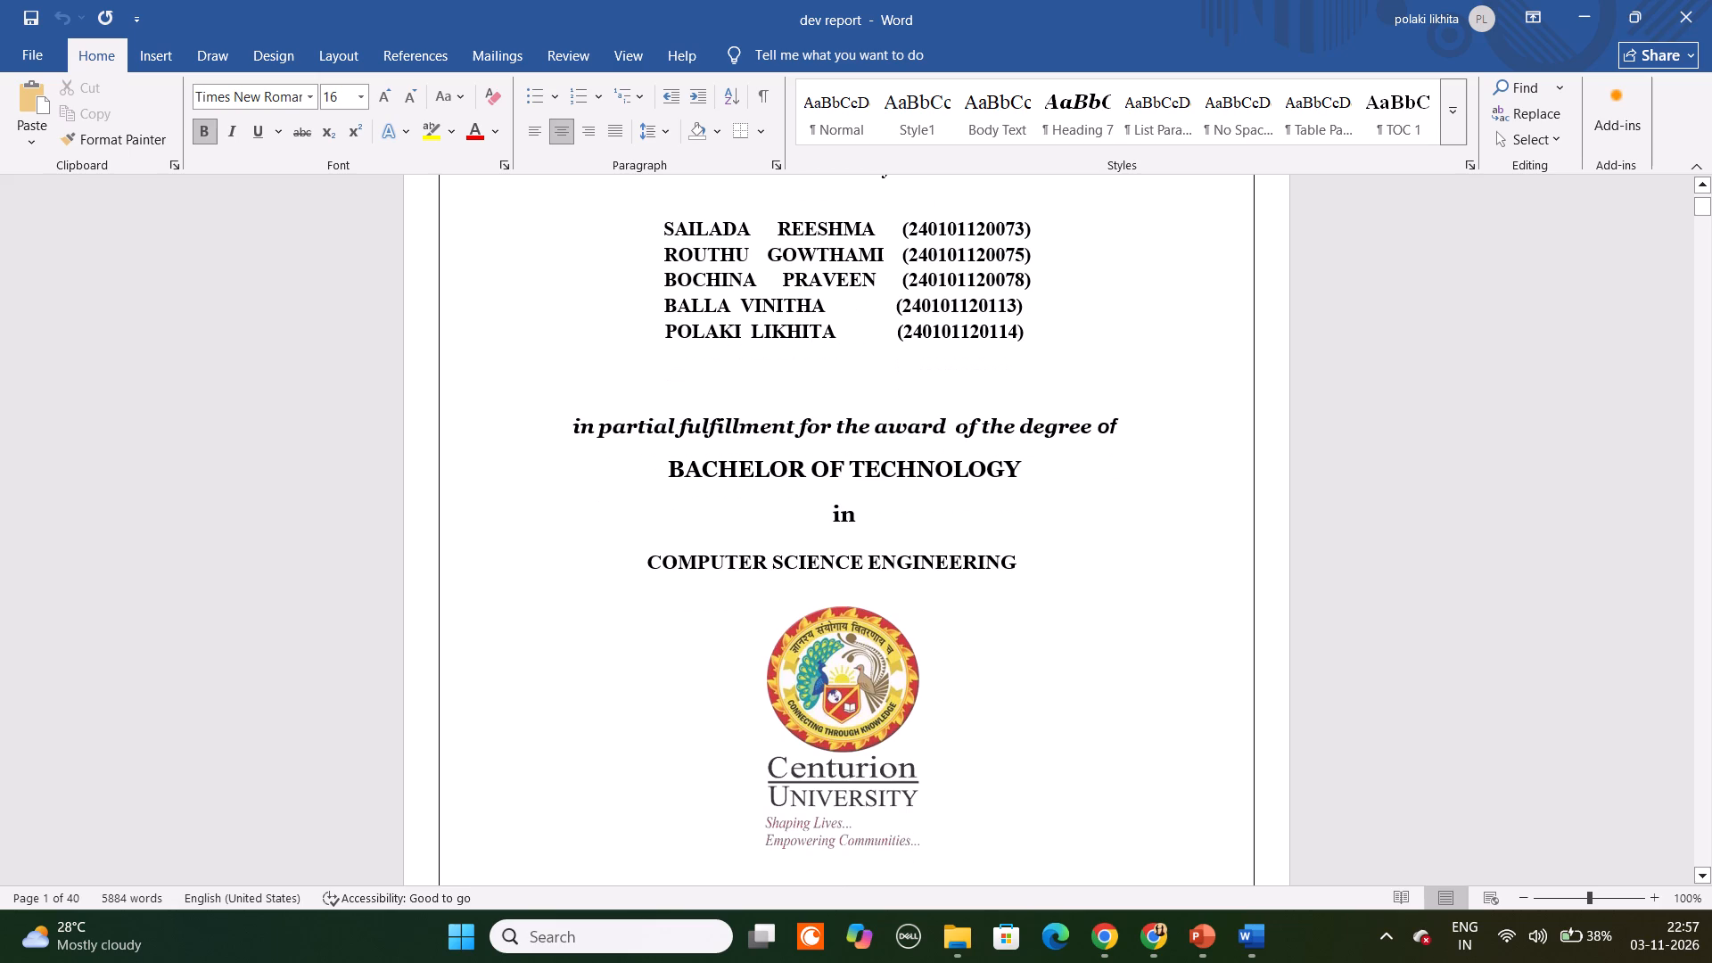
# Delete the quoted student name and its quotation marks after "entitled by" in the declaration on page 3.
pyautogui.scroll(-1, 1255, 567)
pyautogui.keyDown('ctrl'); pyautogui.scroll(-1, 1255, 567); pyautogui.keyUp('ctrl')
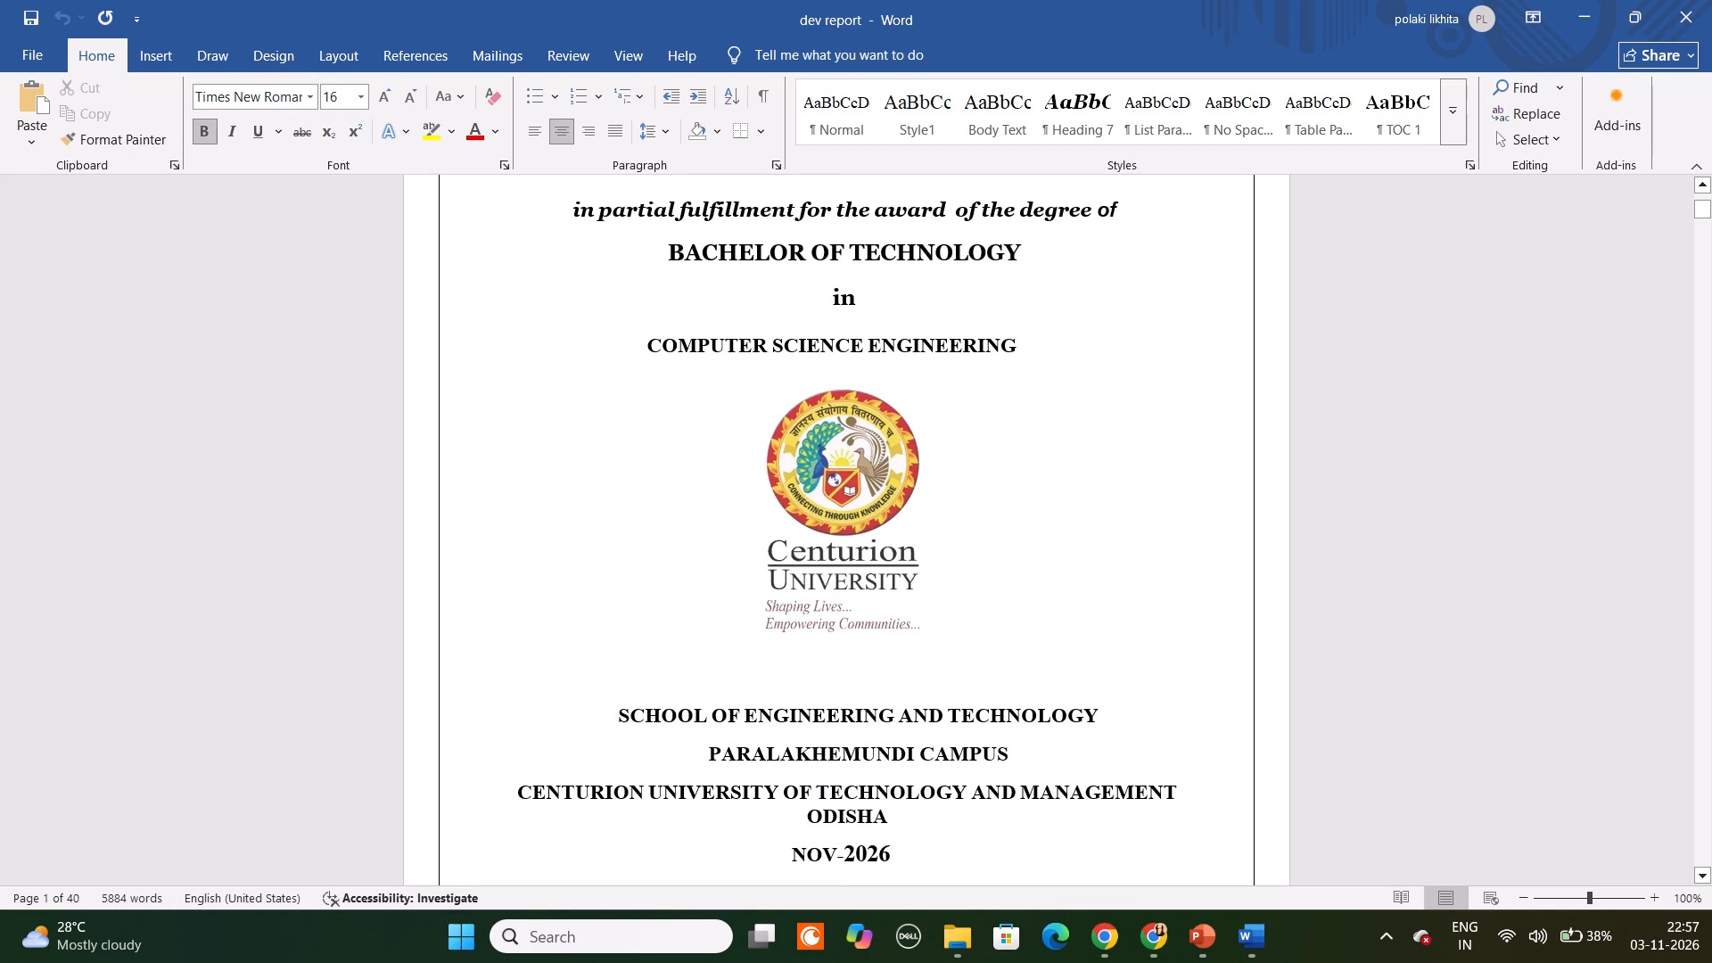
pyautogui.scroll(1, 1255, 567)
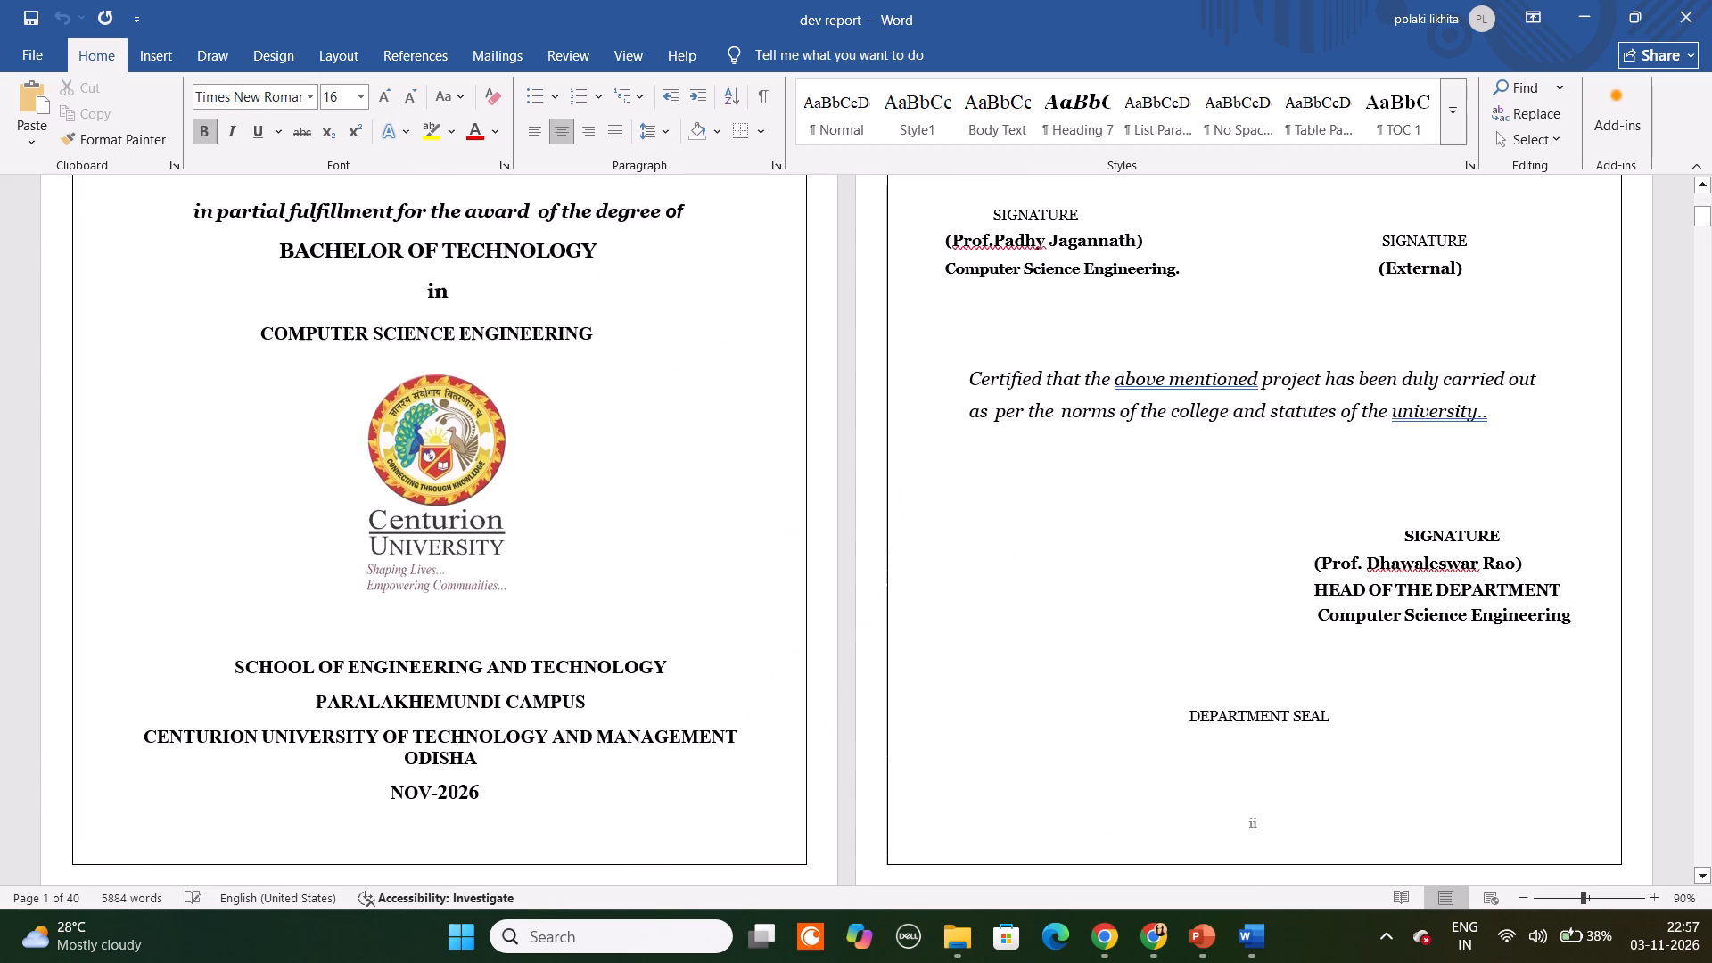
pyautogui.scroll(6, 1255, 567)
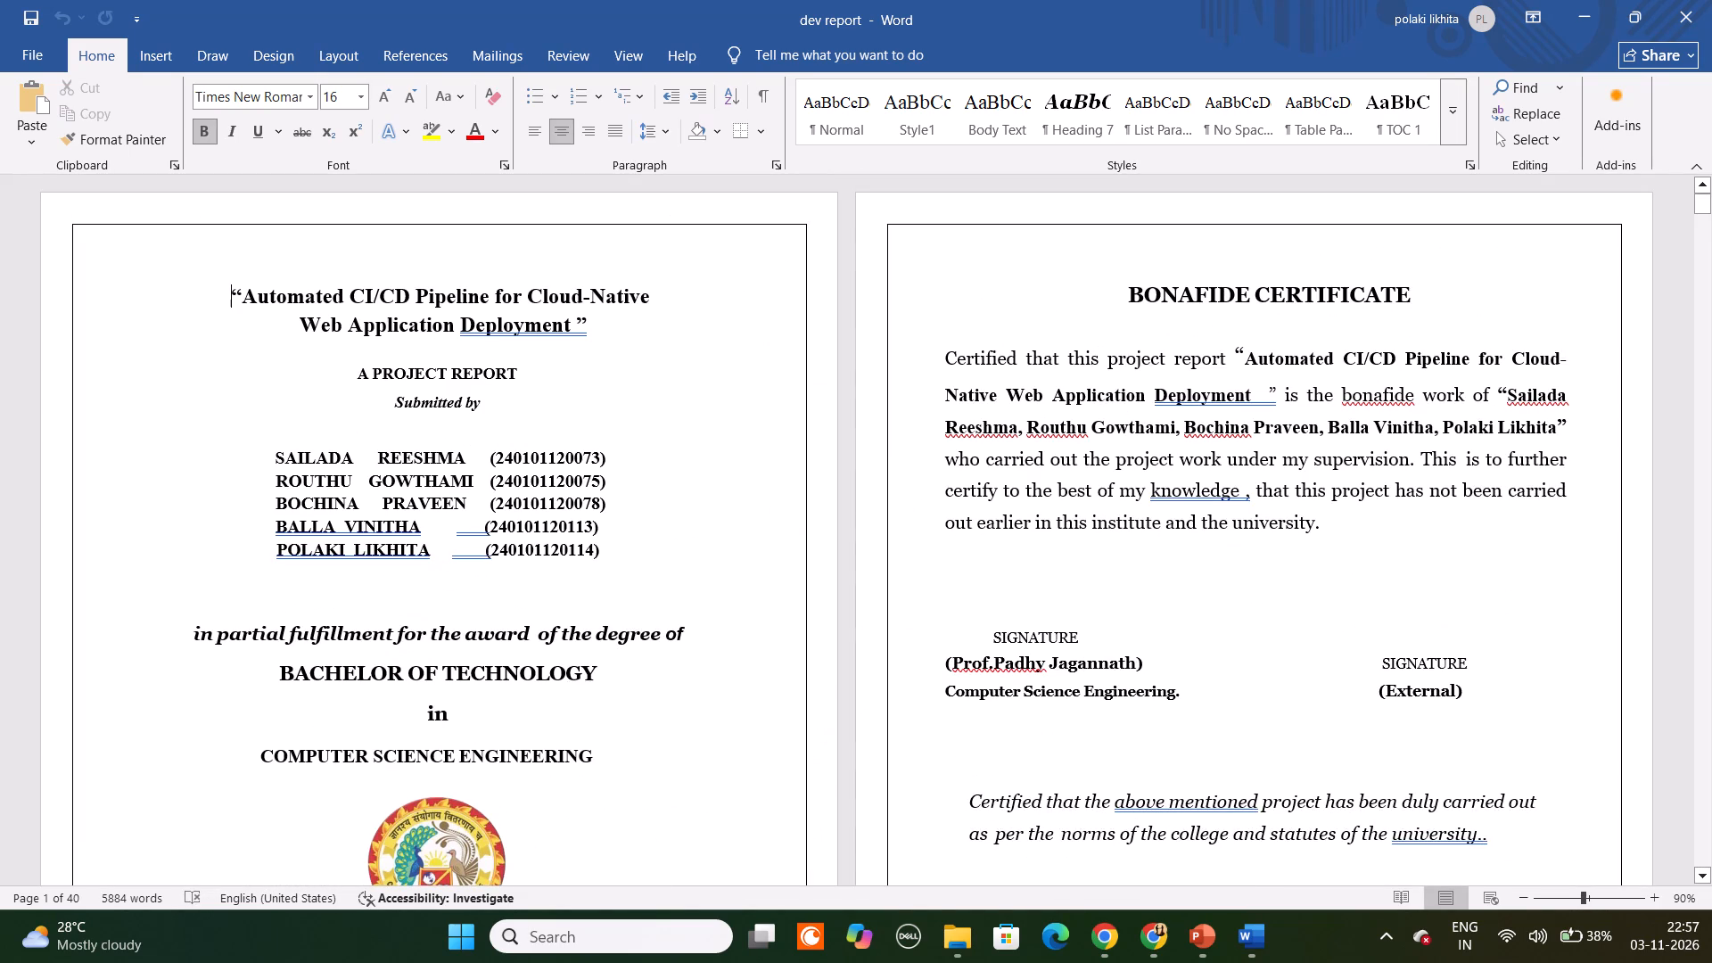
pyautogui.scroll(-4, 1255, 567)
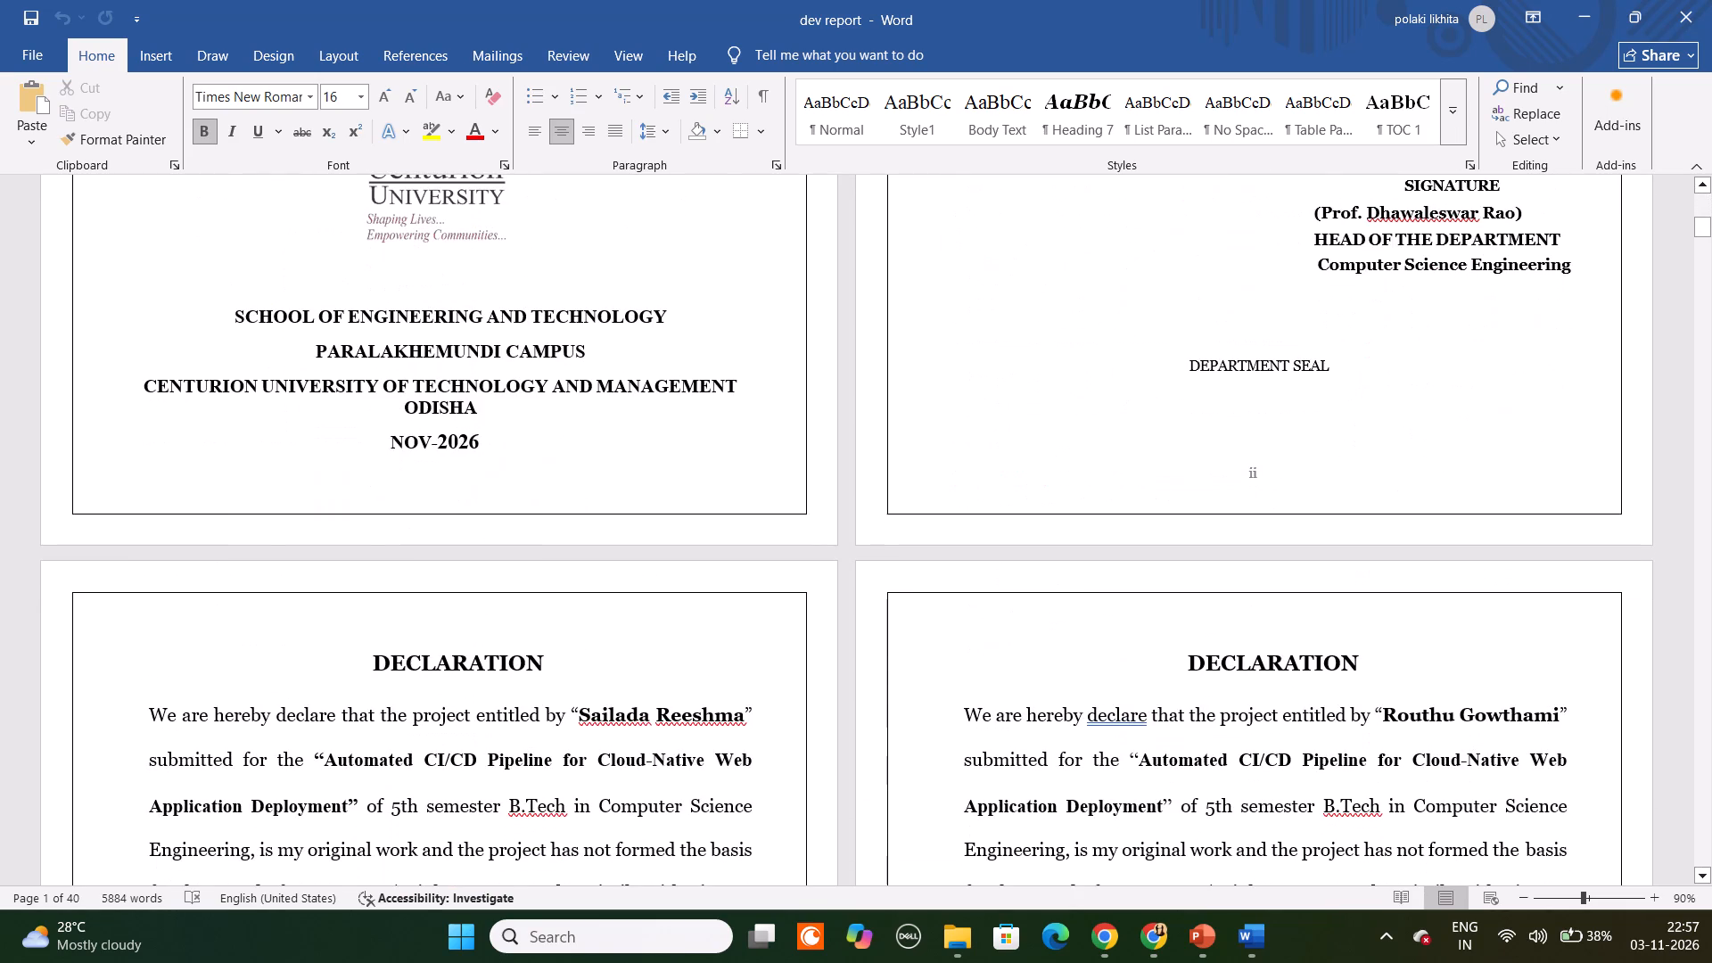
pyautogui.scroll(-2, 1255, 567)
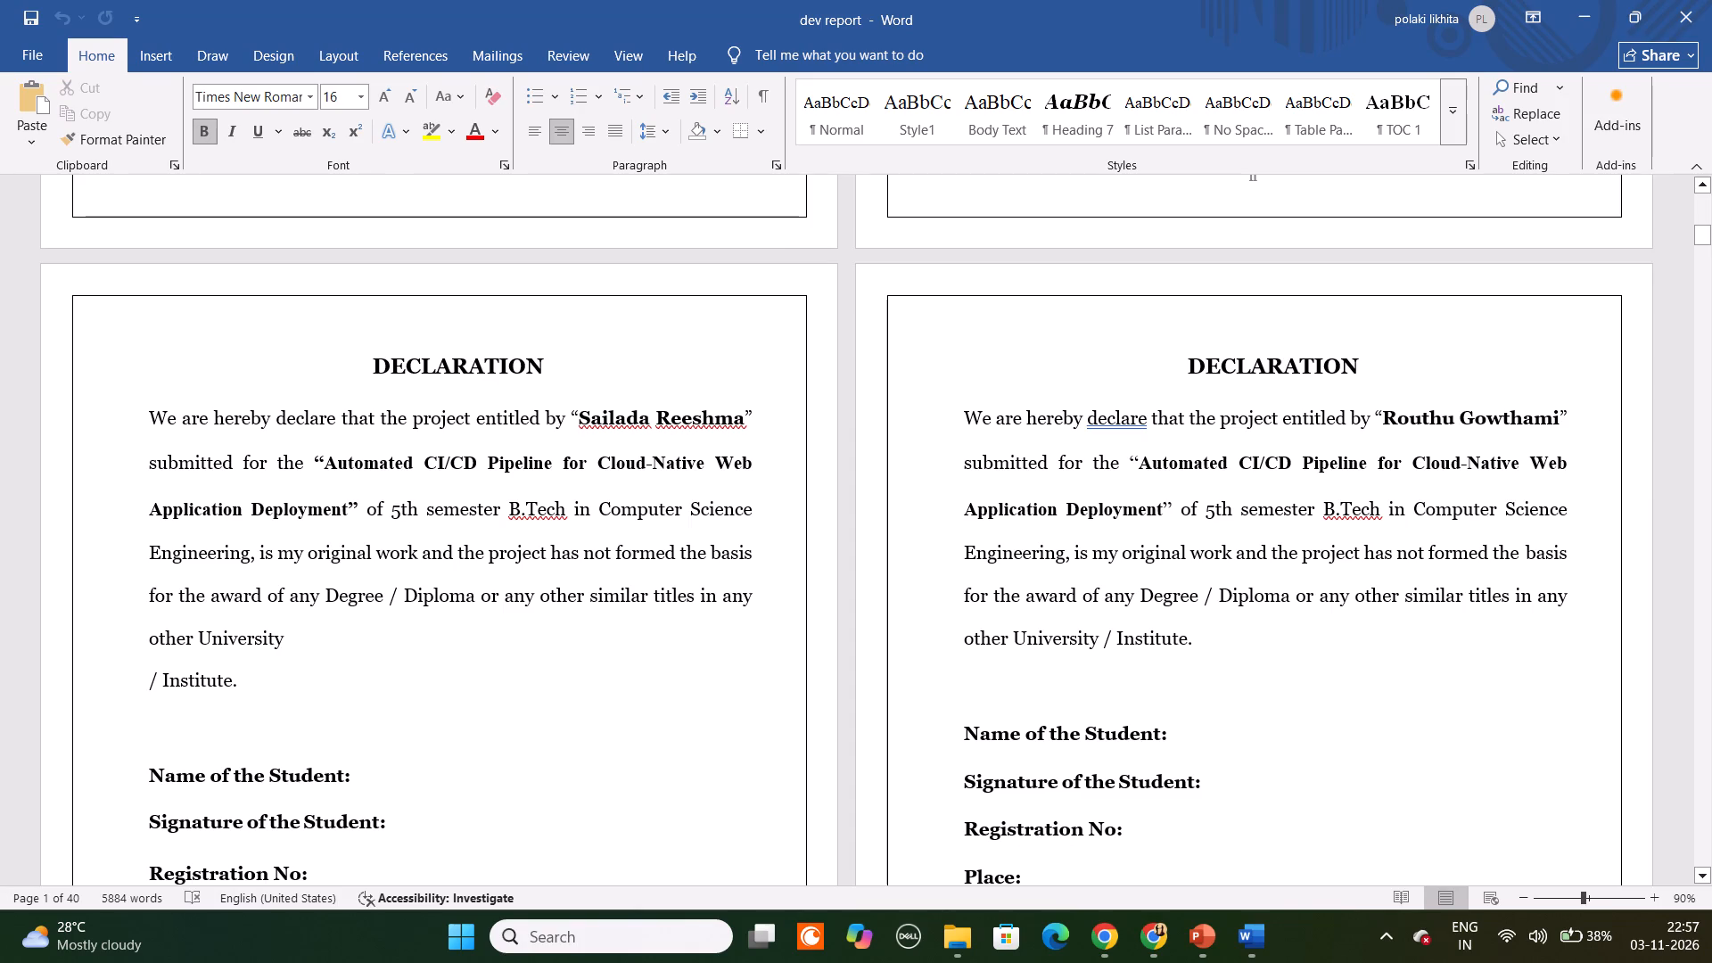
pyautogui.moveTo(572, 416); pyautogui.dragTo(702, 410)
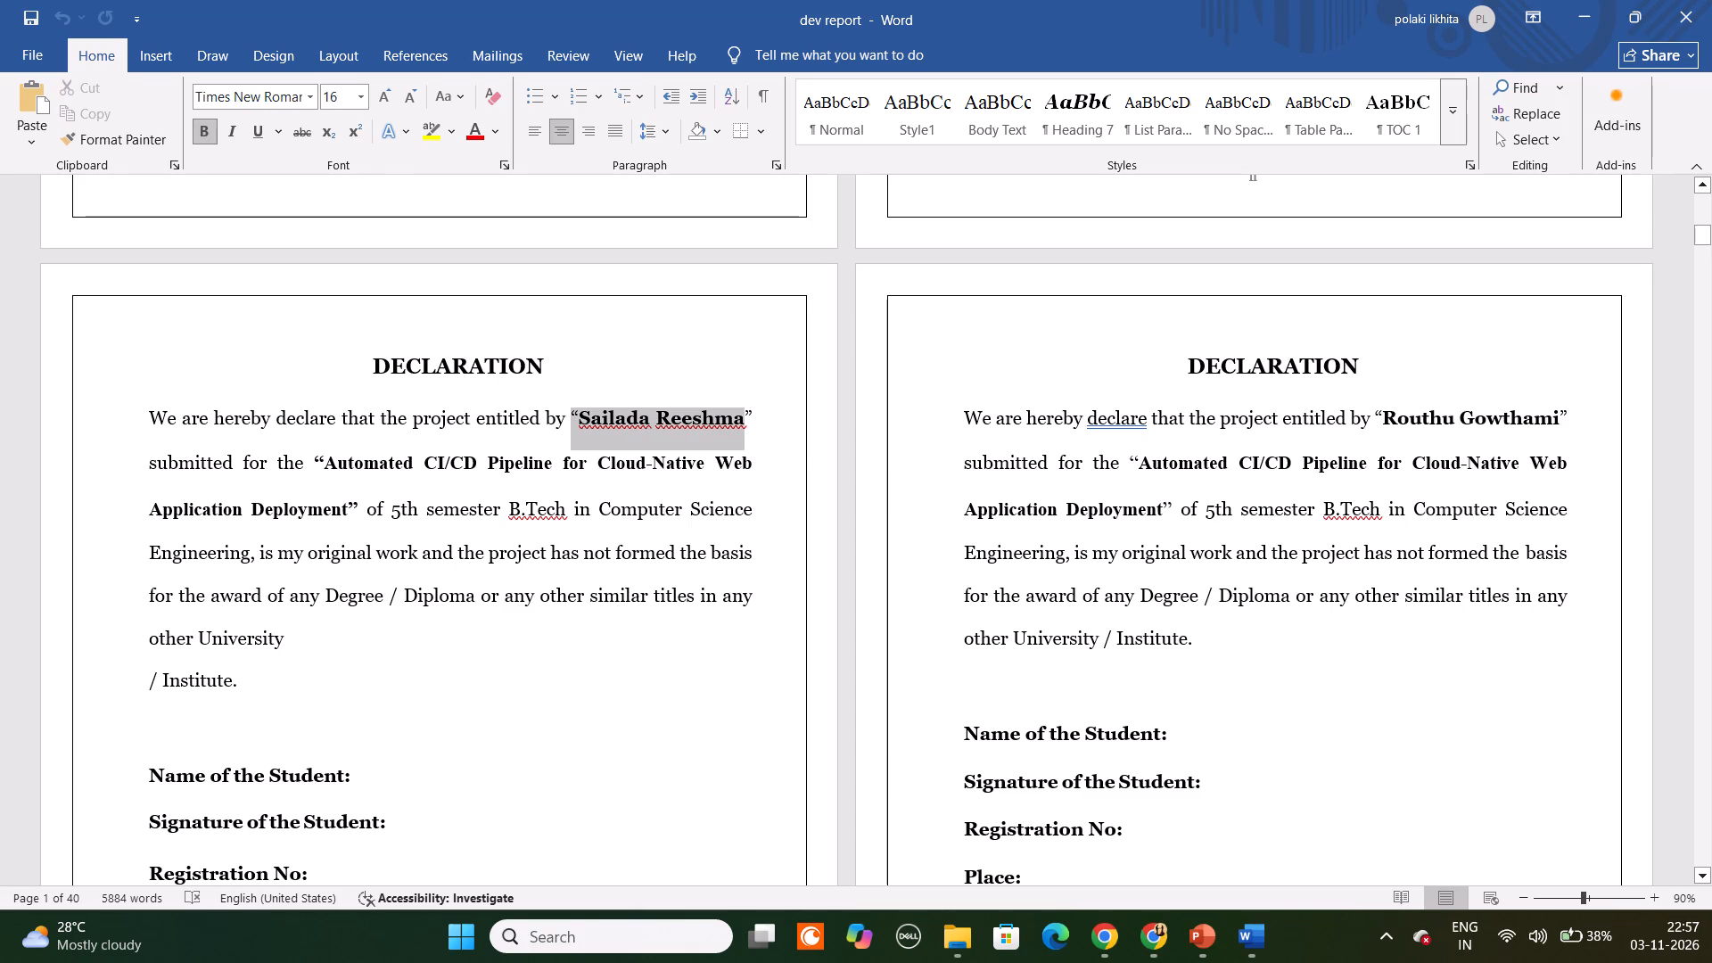
pyautogui.moveTo(702, 410); pyautogui.dragTo(727, 410)
pyautogui.press('BackSpace')
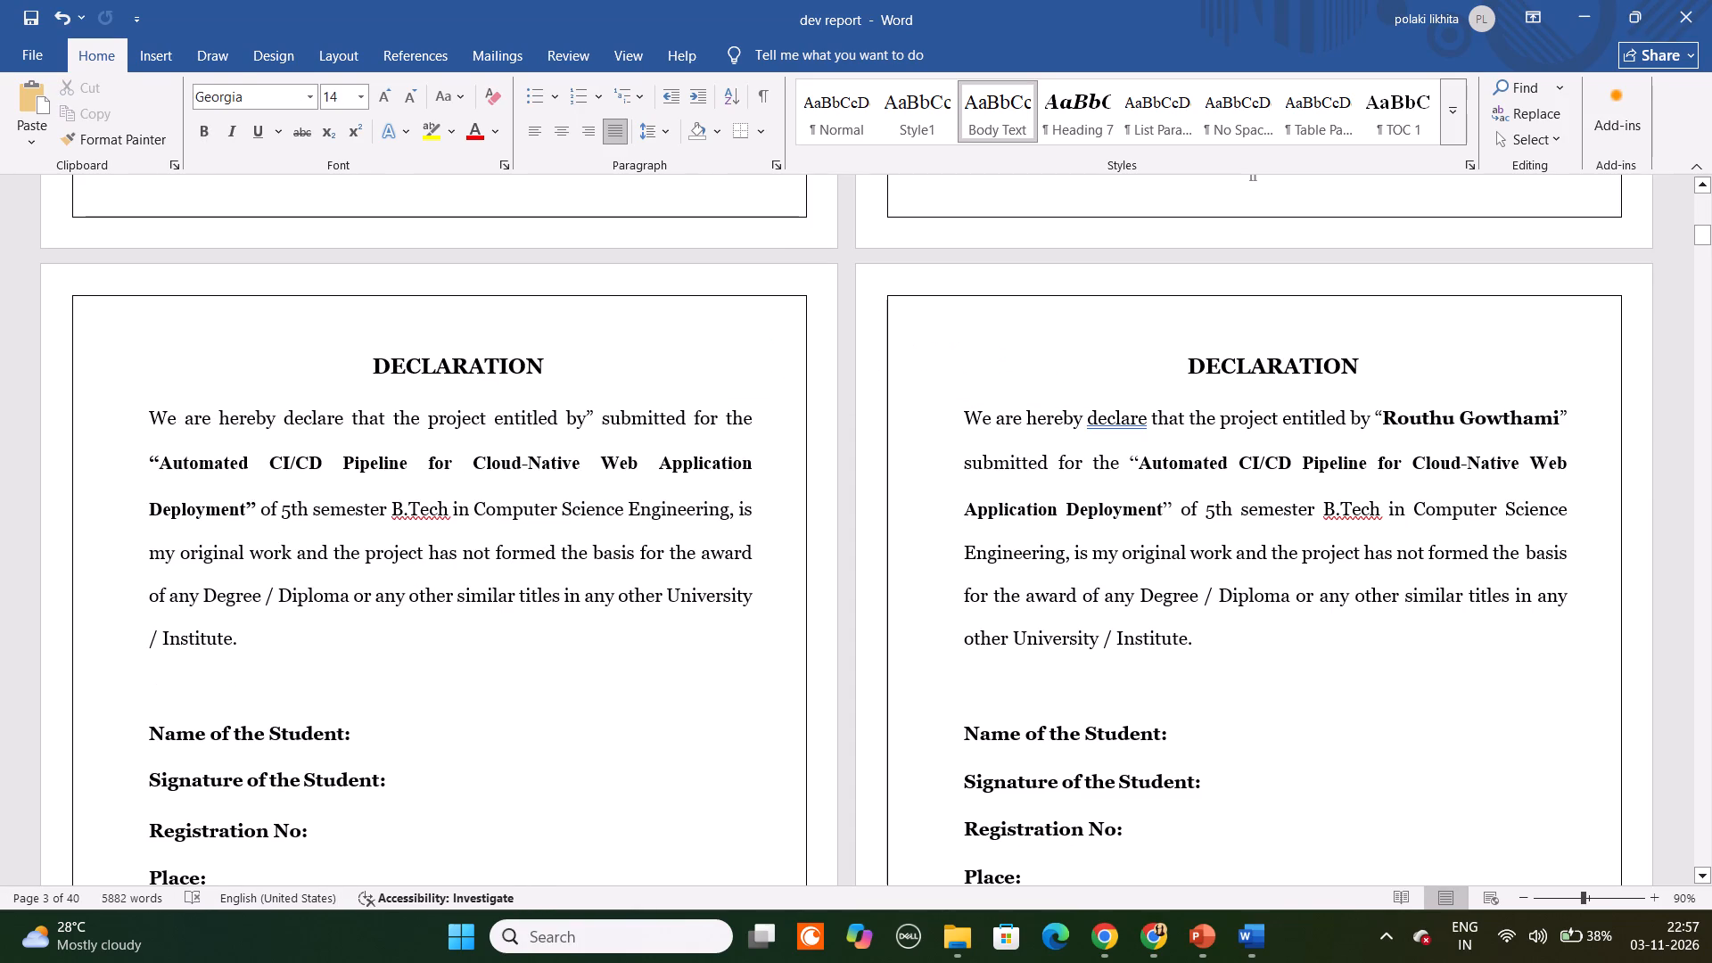
pyautogui.press('Right')
pyautogui.press('BackSpace')
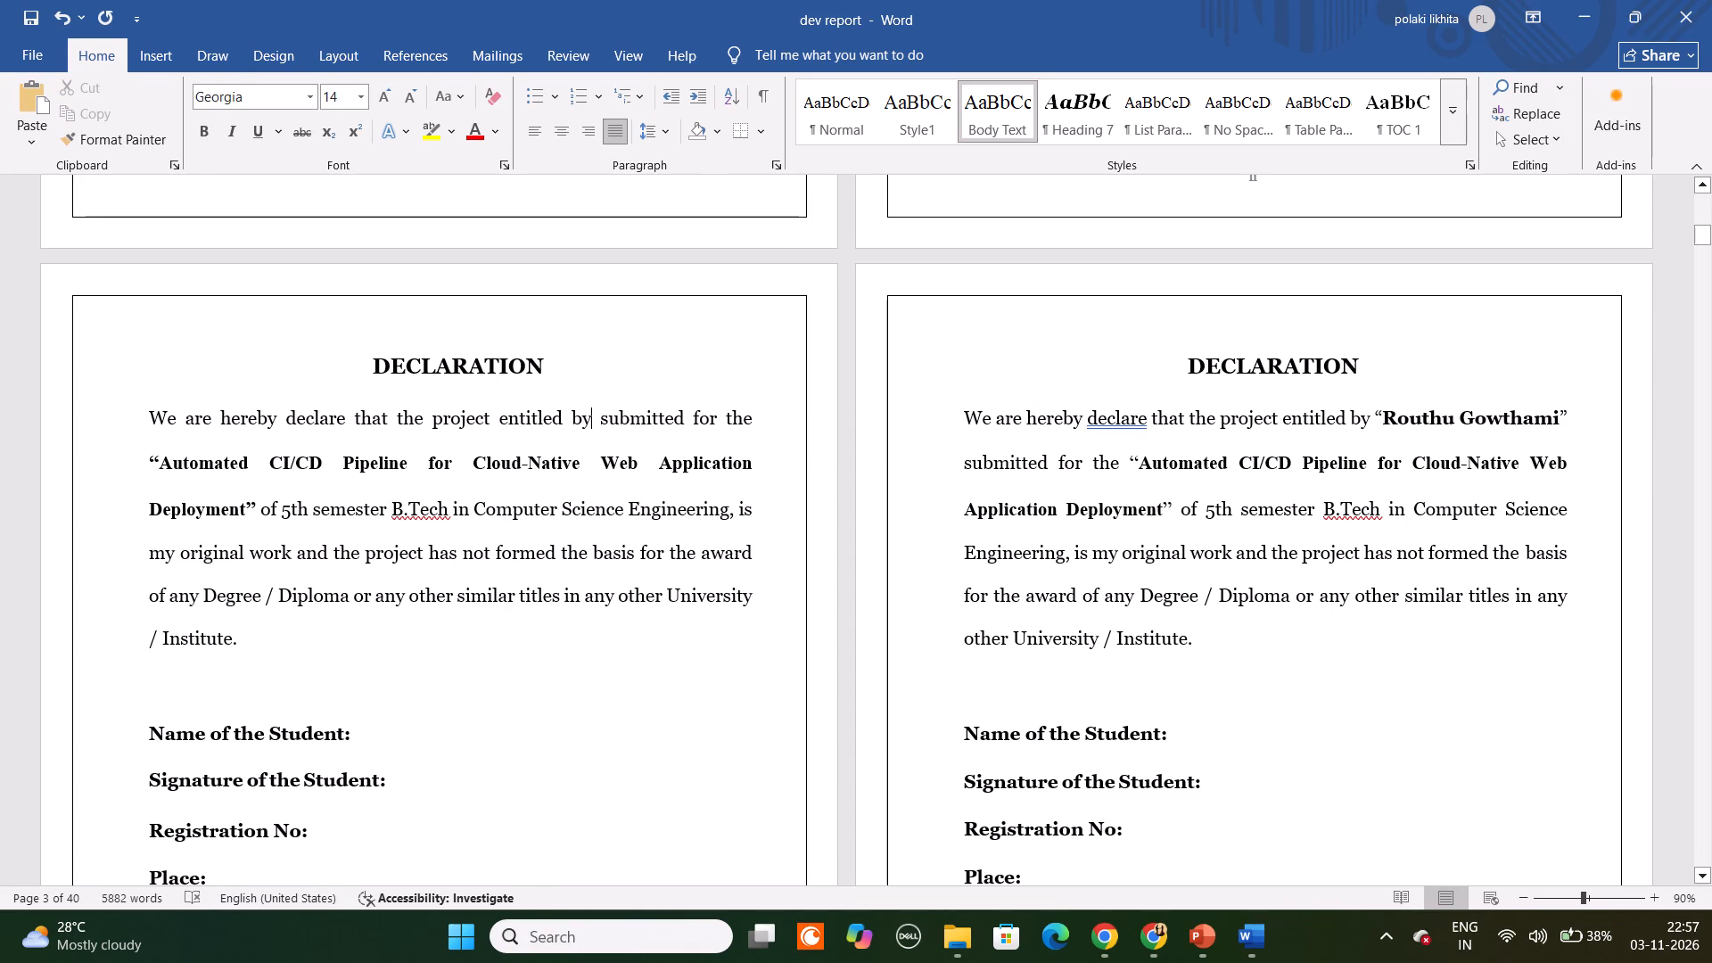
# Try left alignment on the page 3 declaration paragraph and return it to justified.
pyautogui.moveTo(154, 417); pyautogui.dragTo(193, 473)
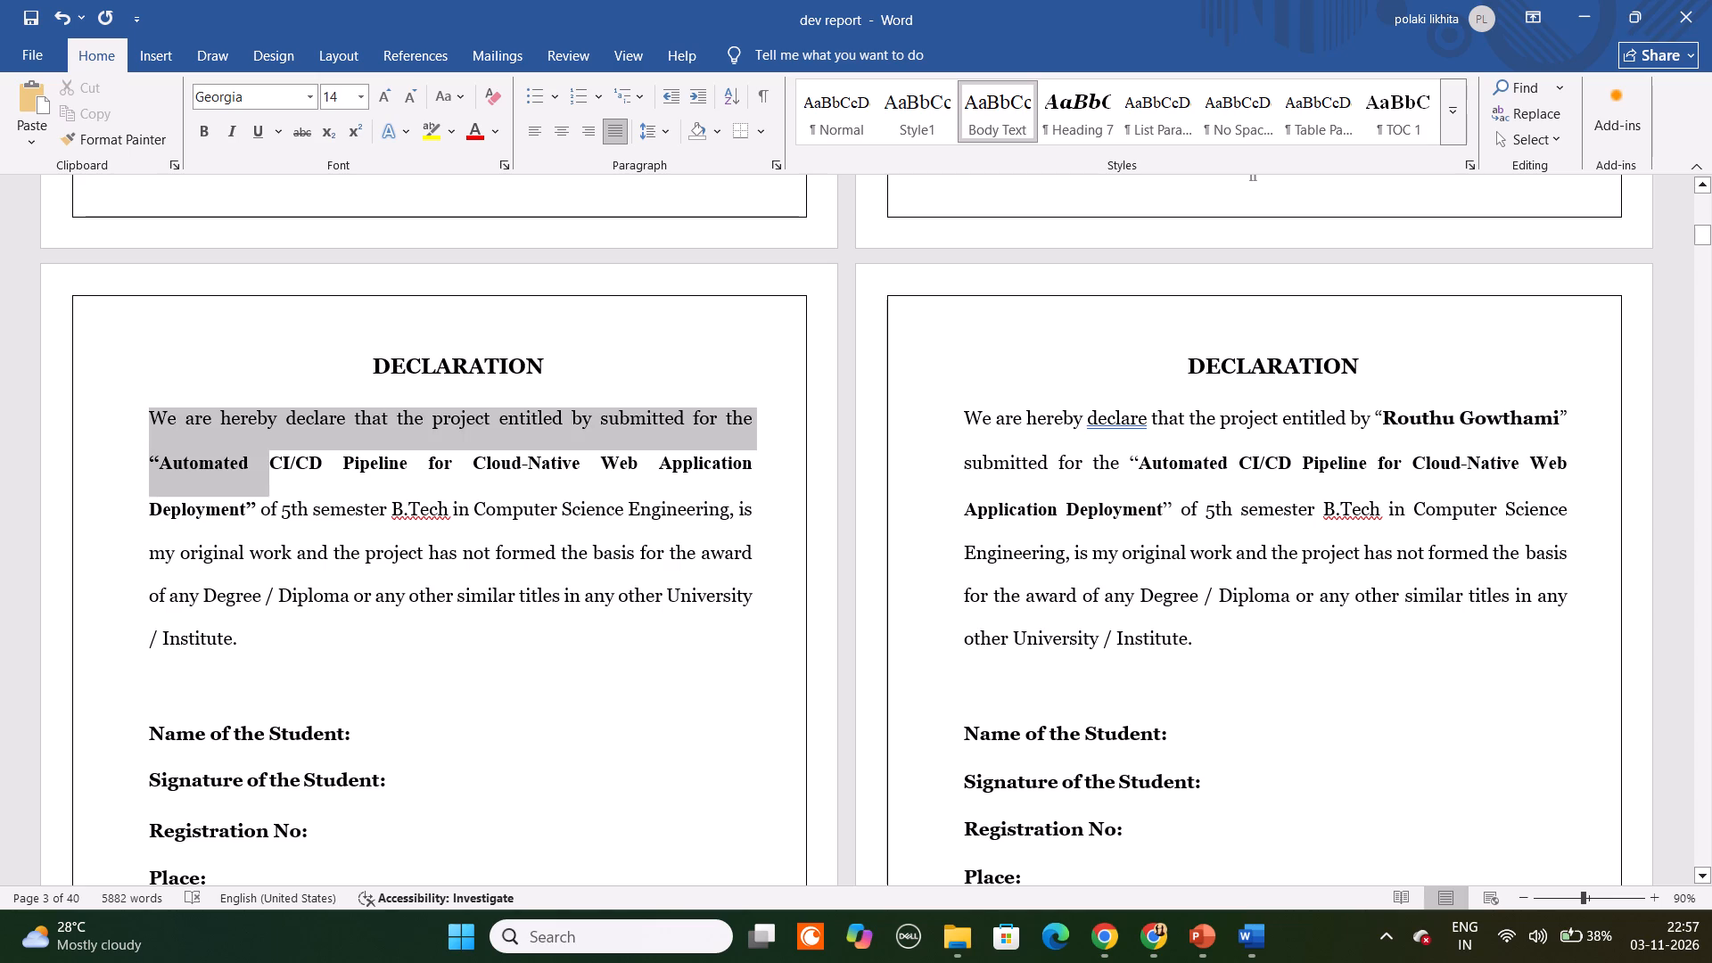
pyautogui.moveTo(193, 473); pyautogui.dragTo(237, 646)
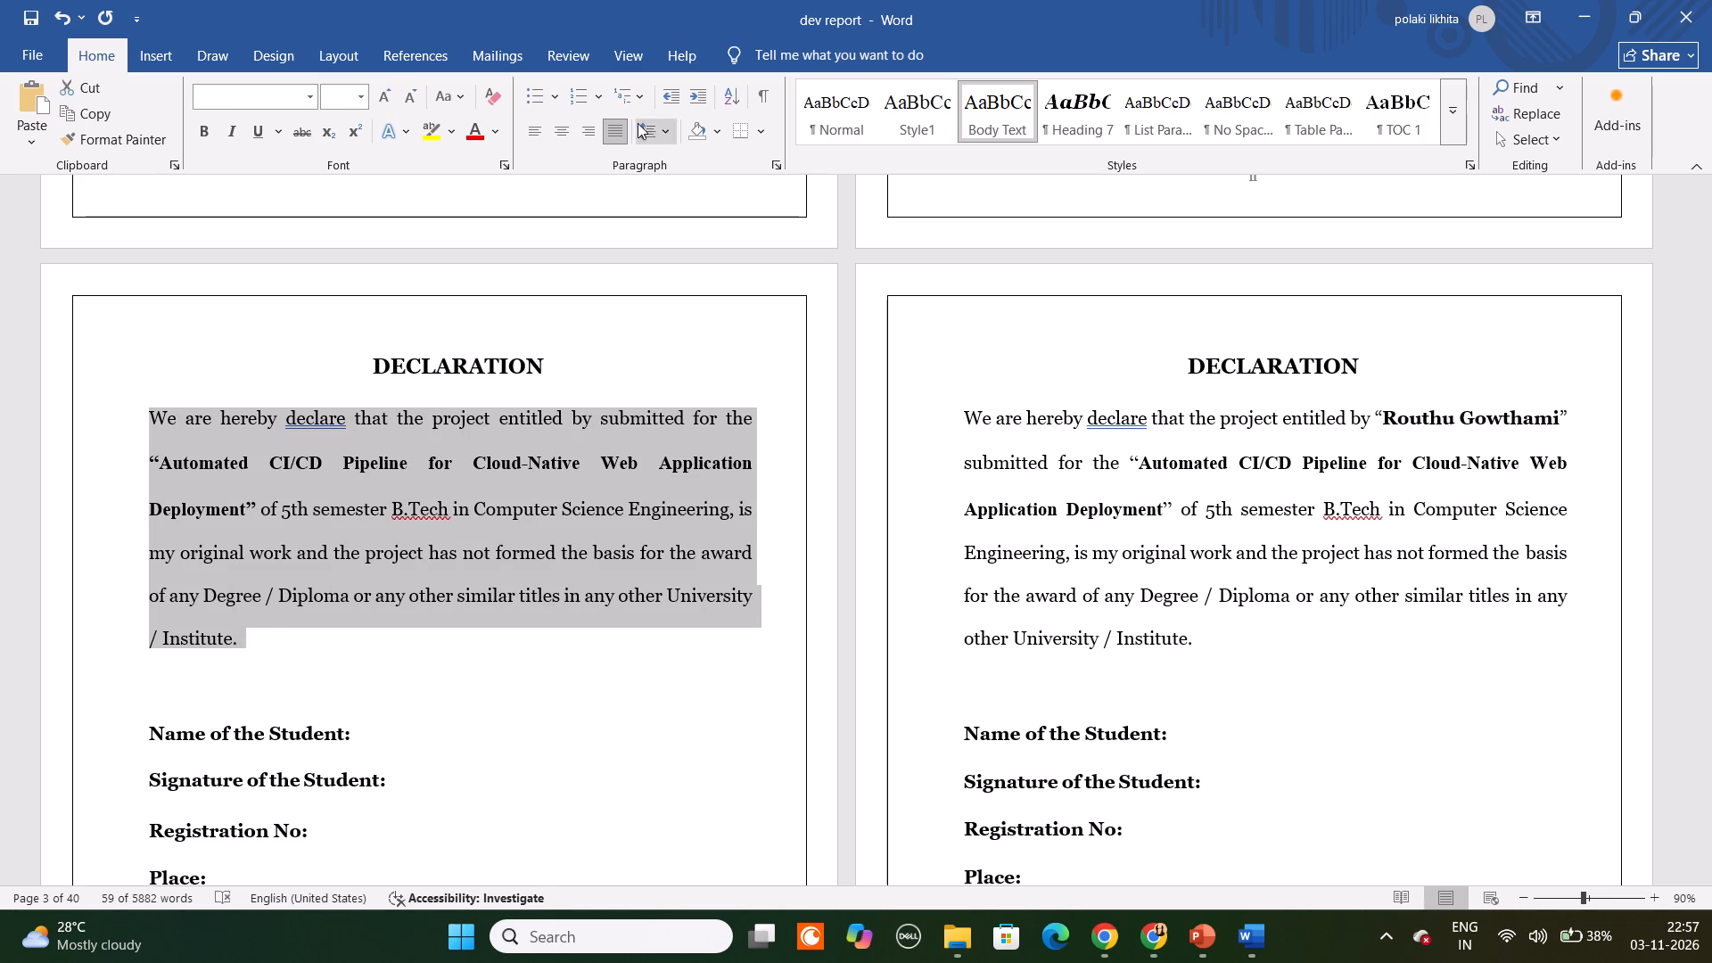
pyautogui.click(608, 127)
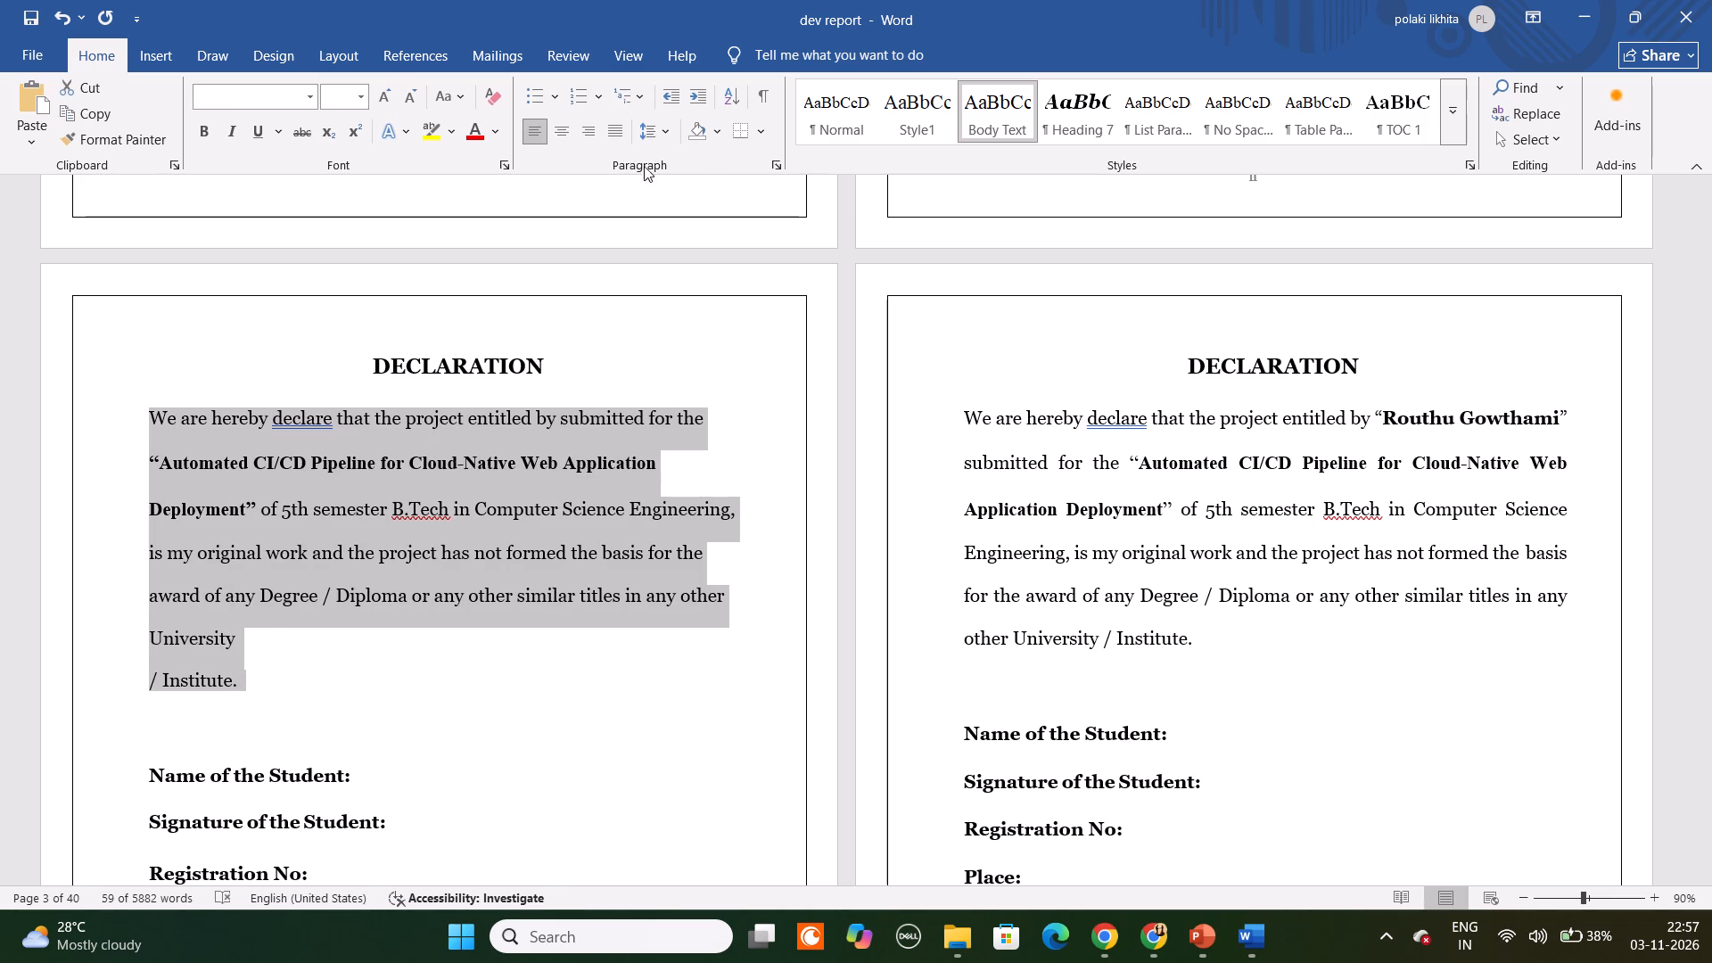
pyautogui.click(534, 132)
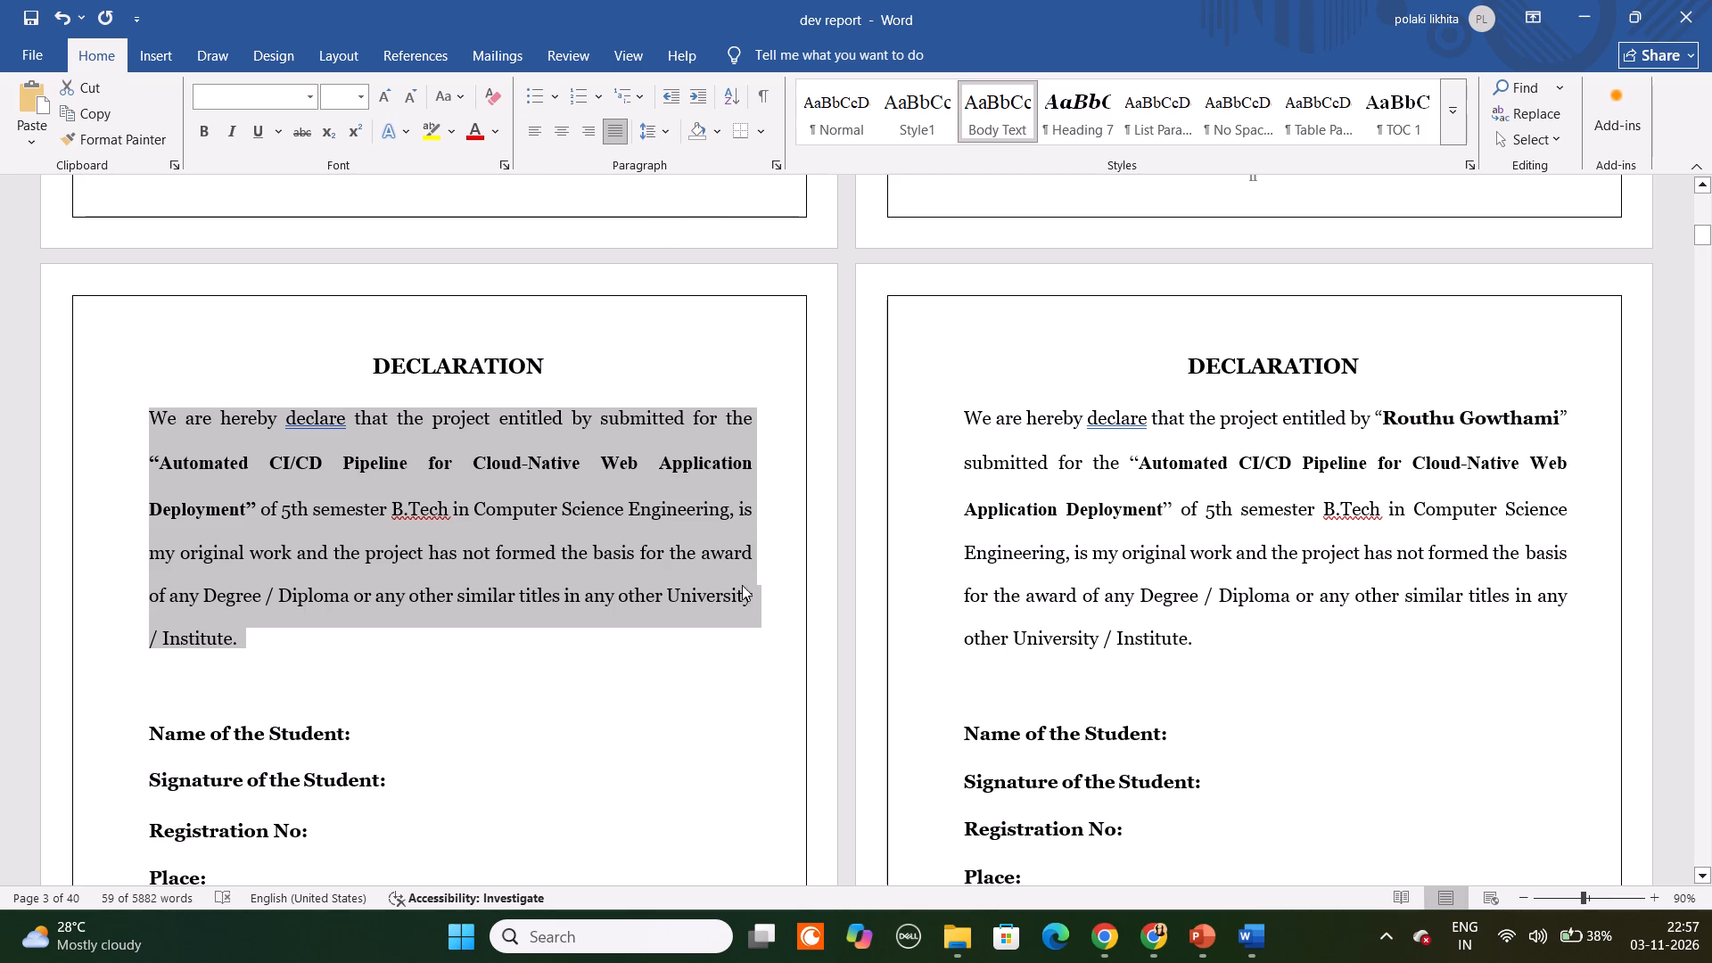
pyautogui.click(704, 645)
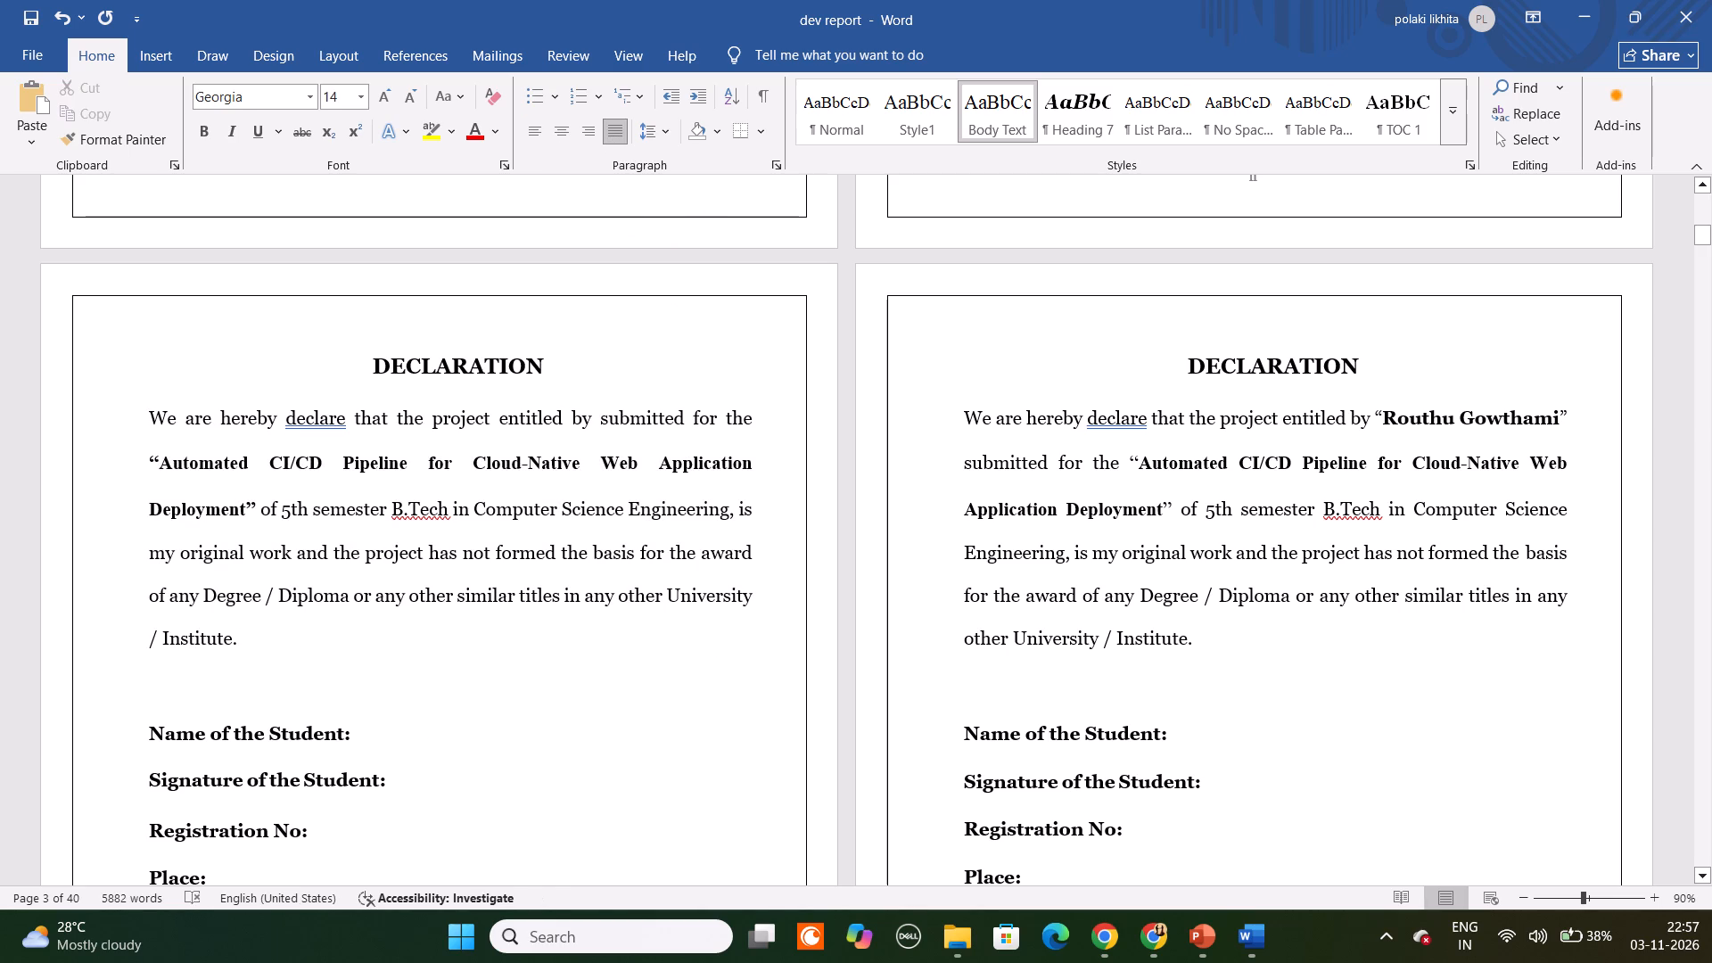
# Delete the quoted student name and its quotation marks after "entitled by" in the declaration on page 4.
pyautogui.moveTo(1371, 418); pyautogui.dragTo(1422, 412)
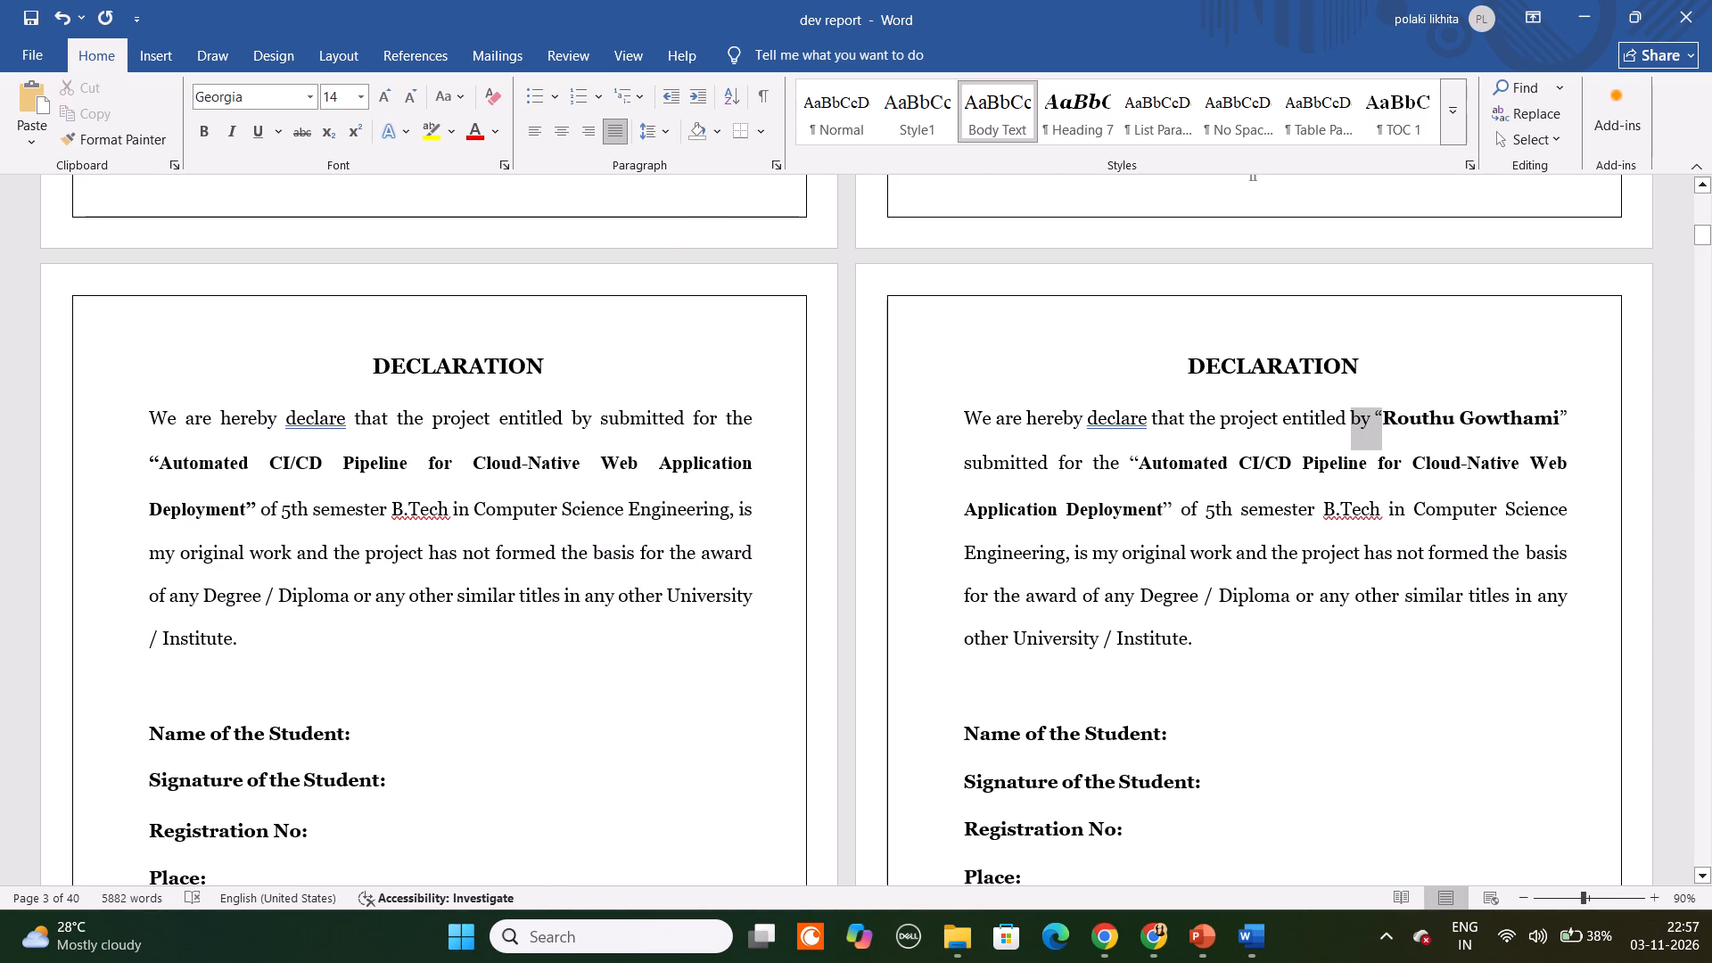
pyautogui.moveTo(1422, 412); pyautogui.dragTo(1424, 412)
pyautogui.click(1416, 286)
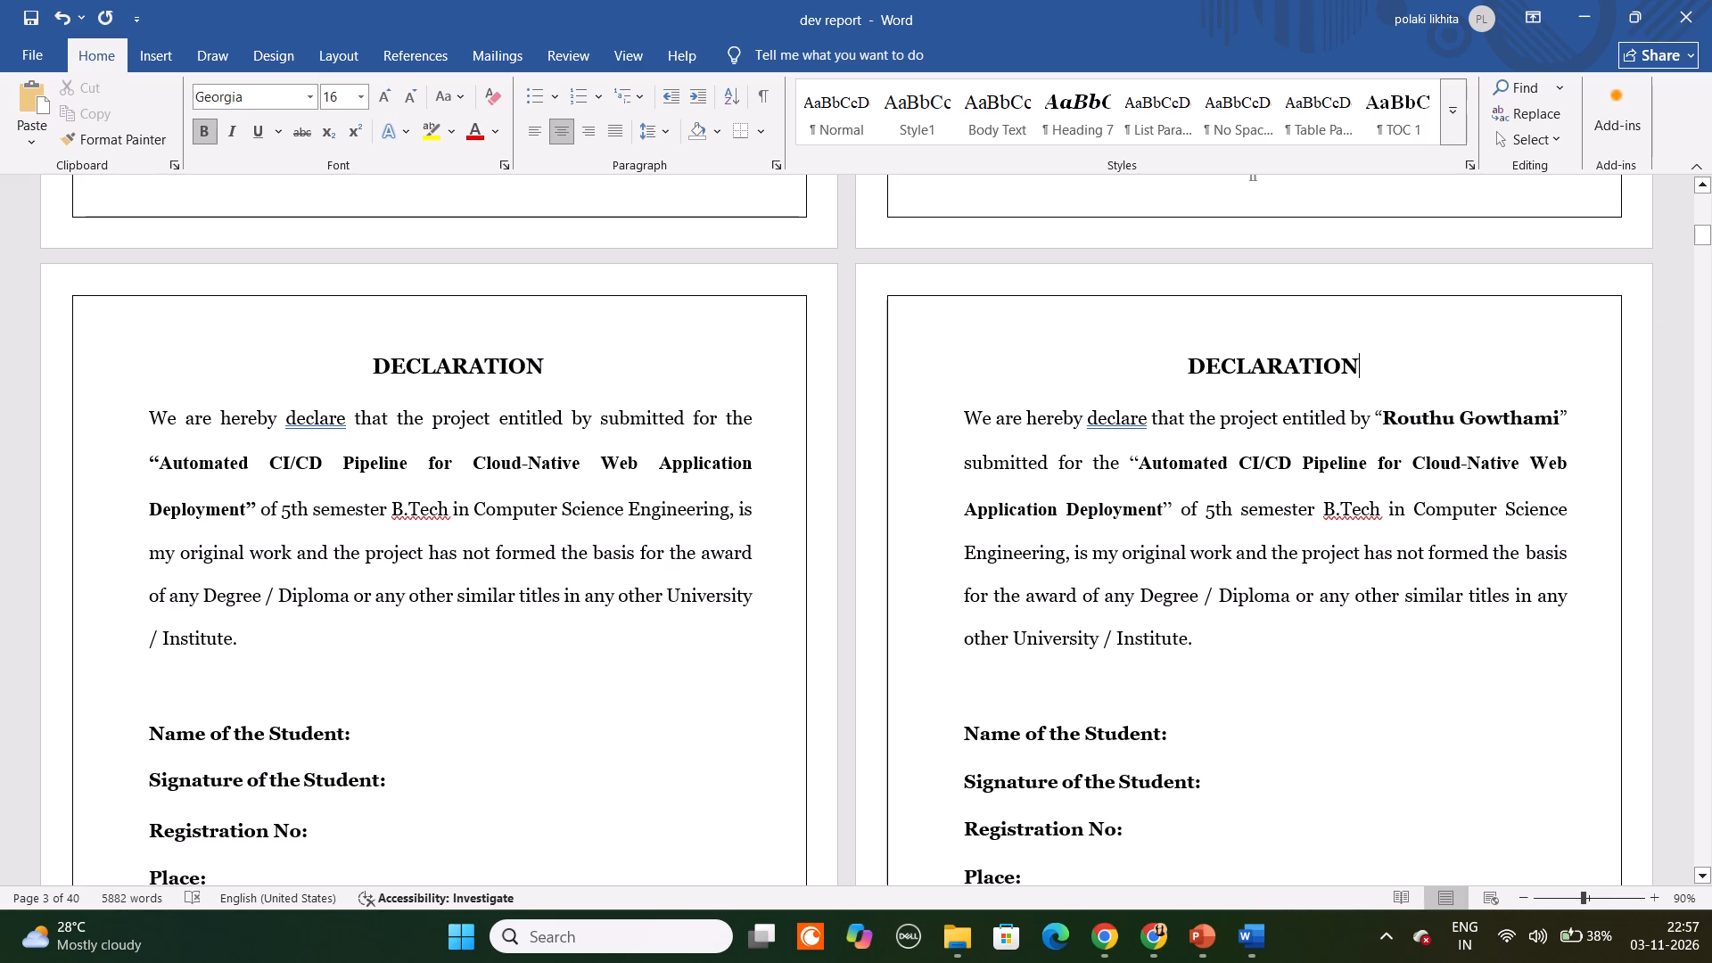
pyautogui.moveTo(1387, 418); pyautogui.dragTo(1488, 426)
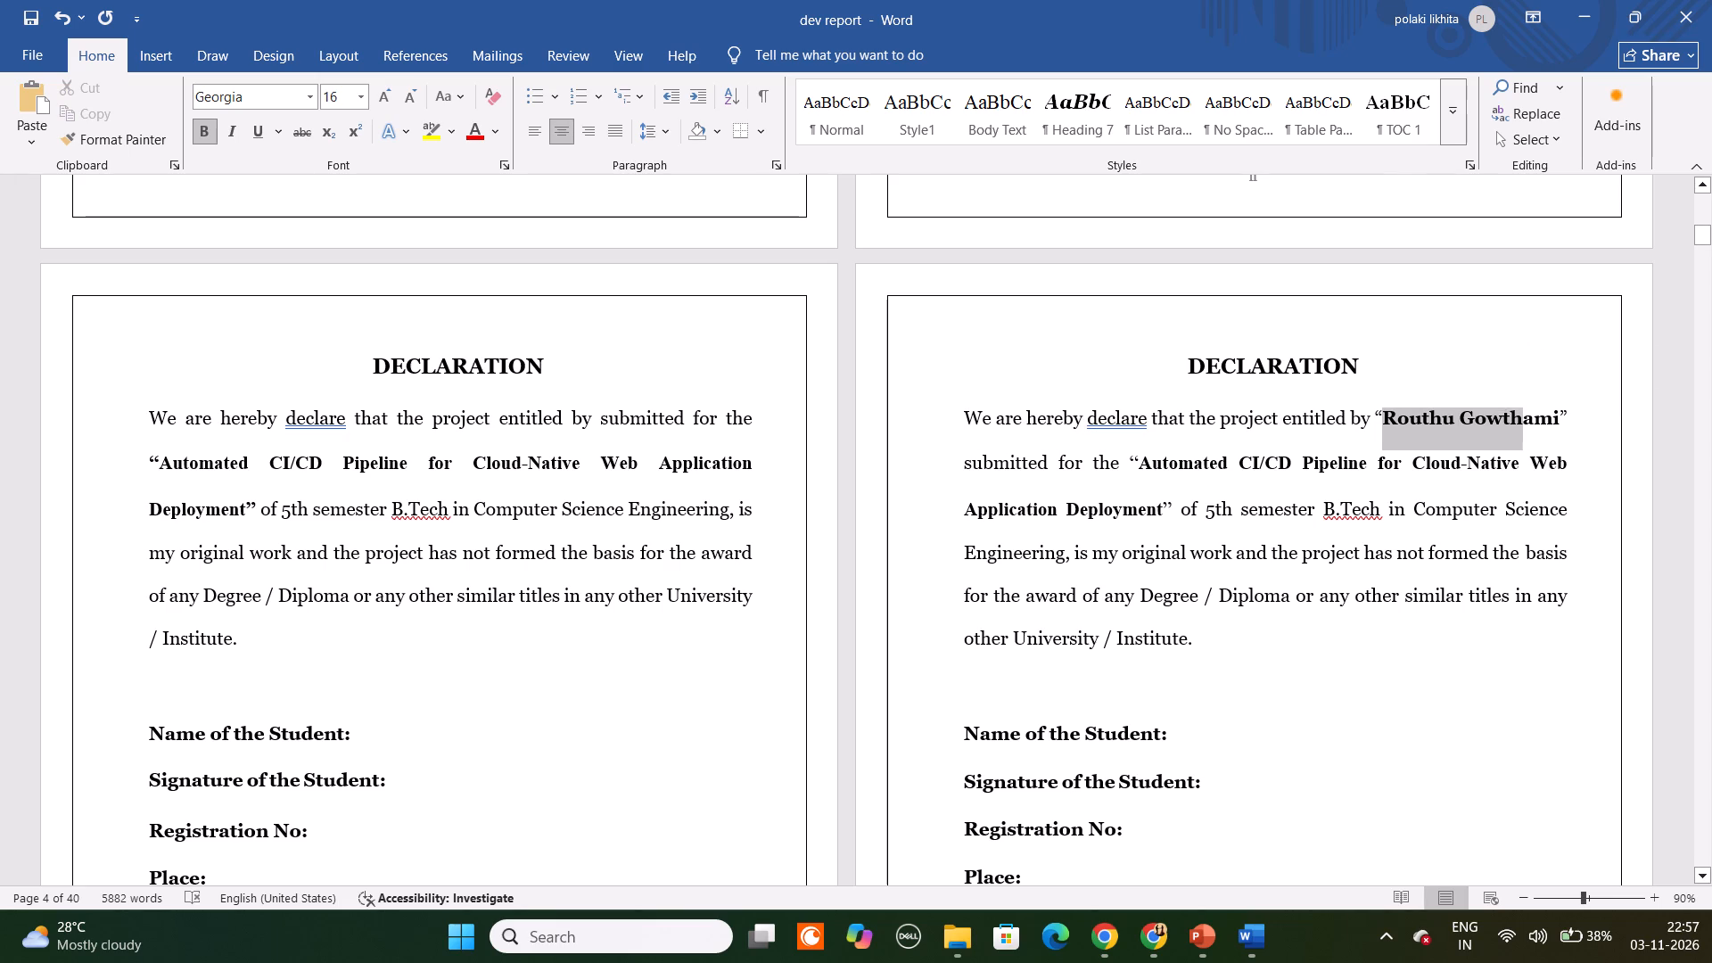
pyautogui.moveTo(1488, 426); pyautogui.dragTo(1568, 417)
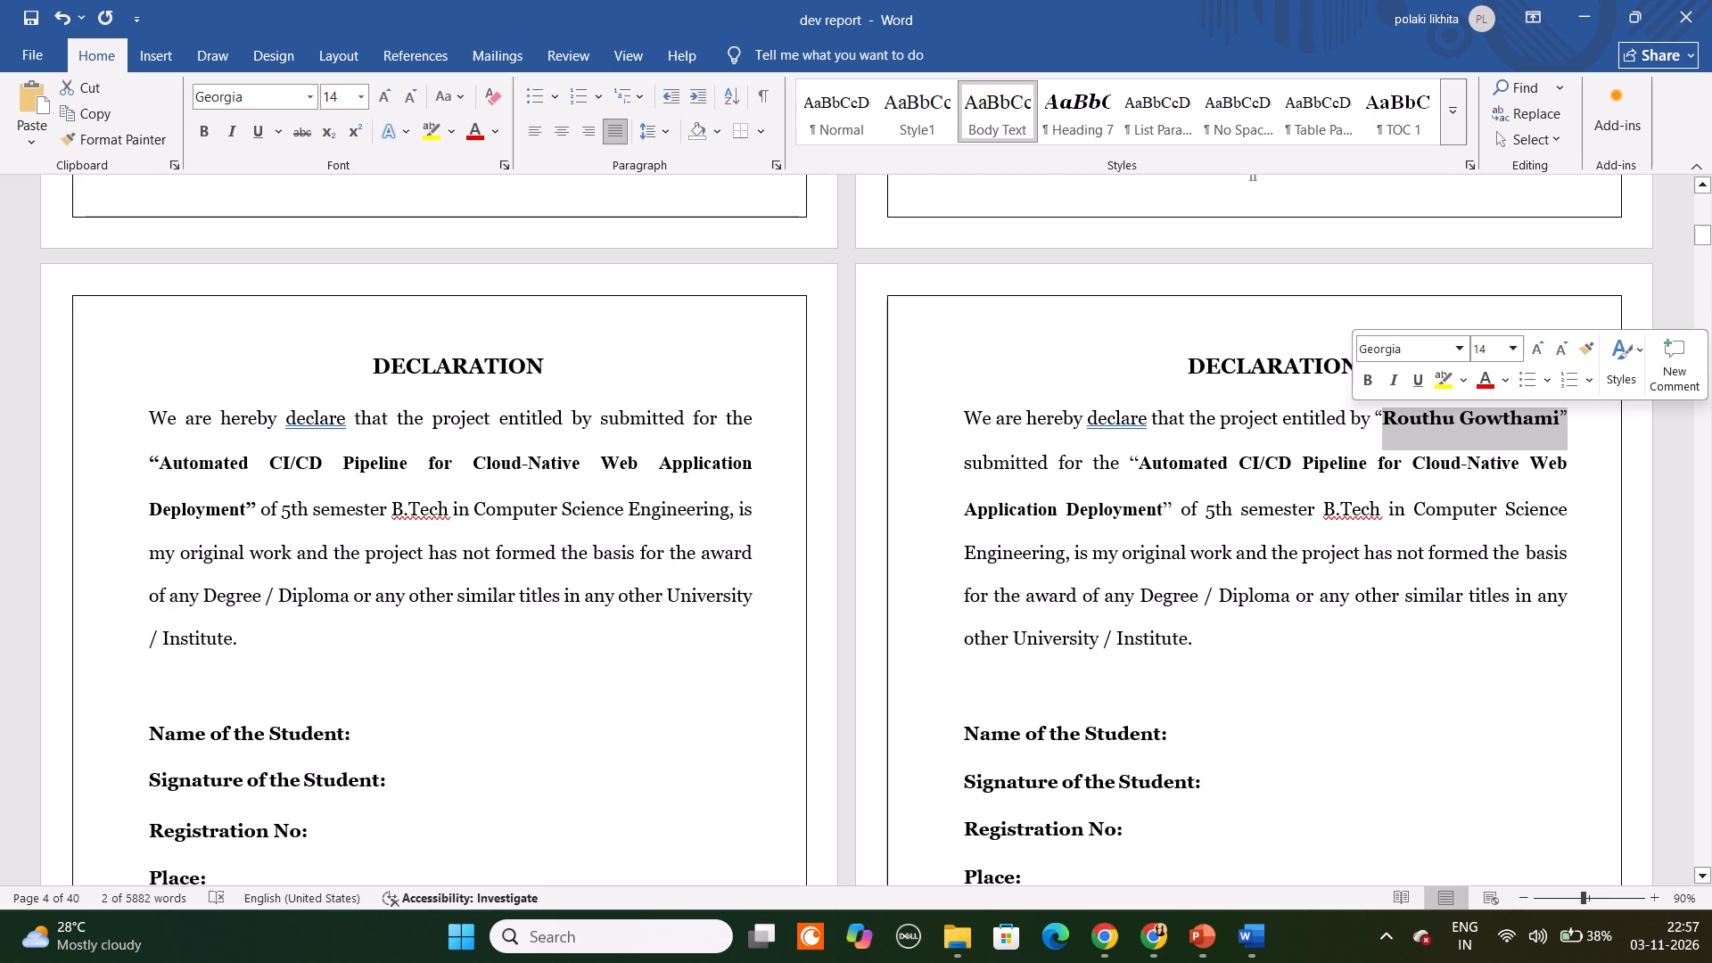
pyautogui.press('BackSpace')
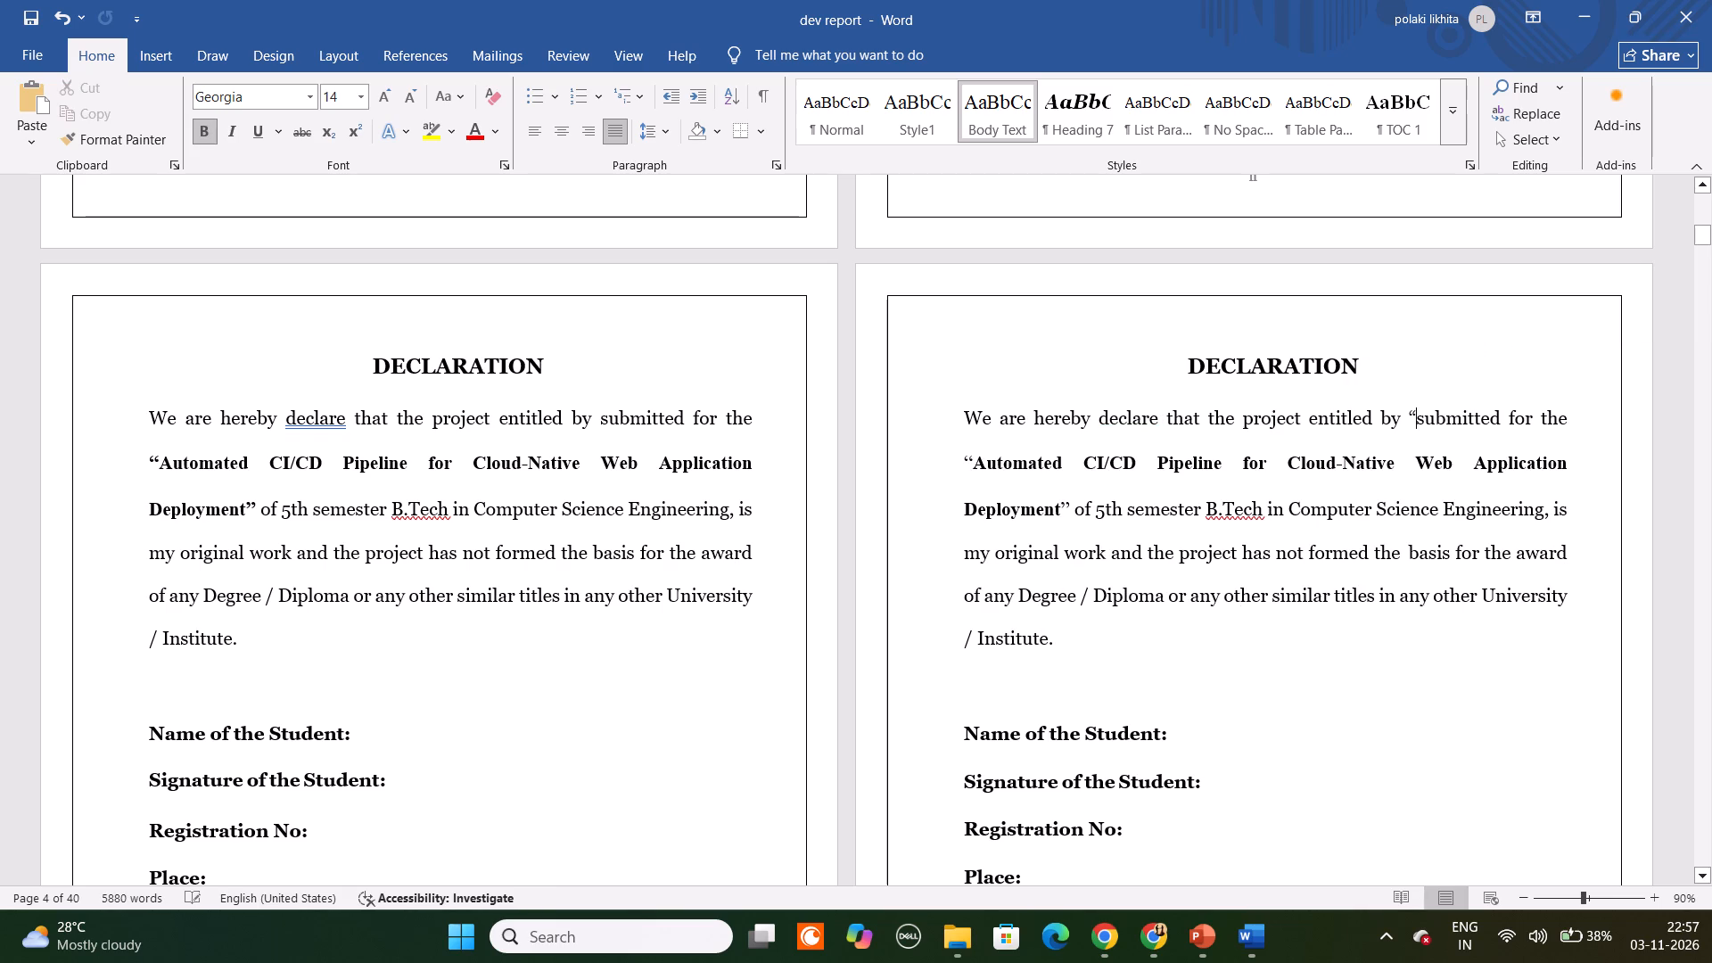
pyautogui.press('BackSpace')
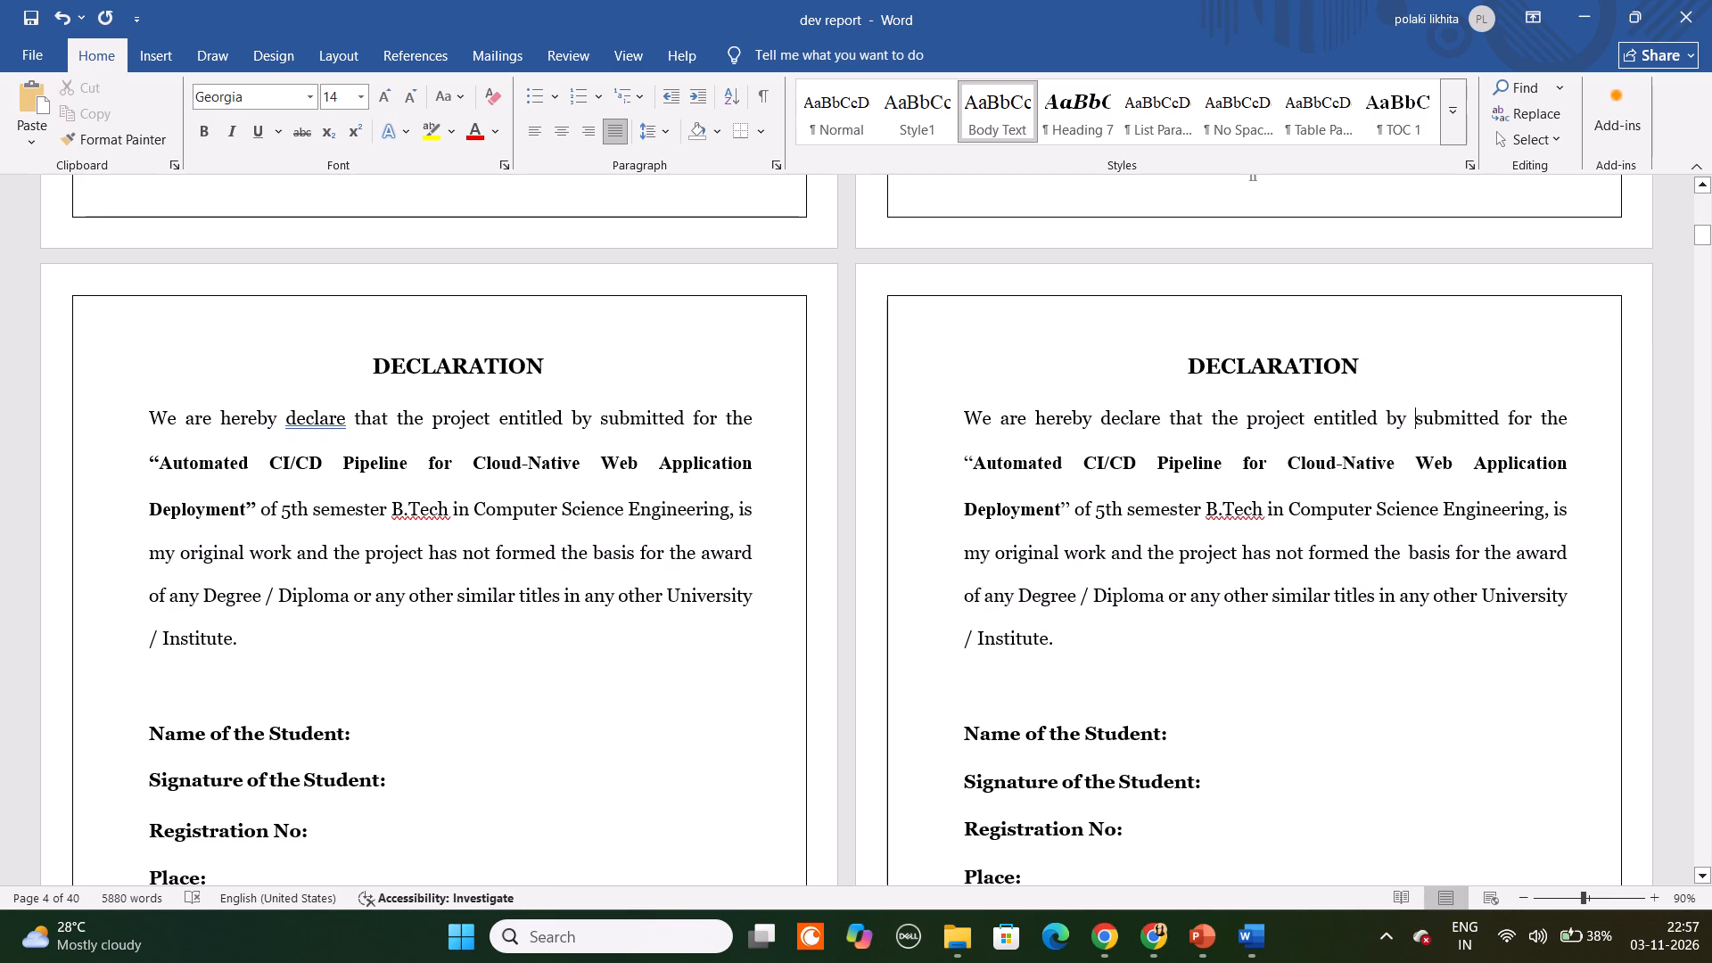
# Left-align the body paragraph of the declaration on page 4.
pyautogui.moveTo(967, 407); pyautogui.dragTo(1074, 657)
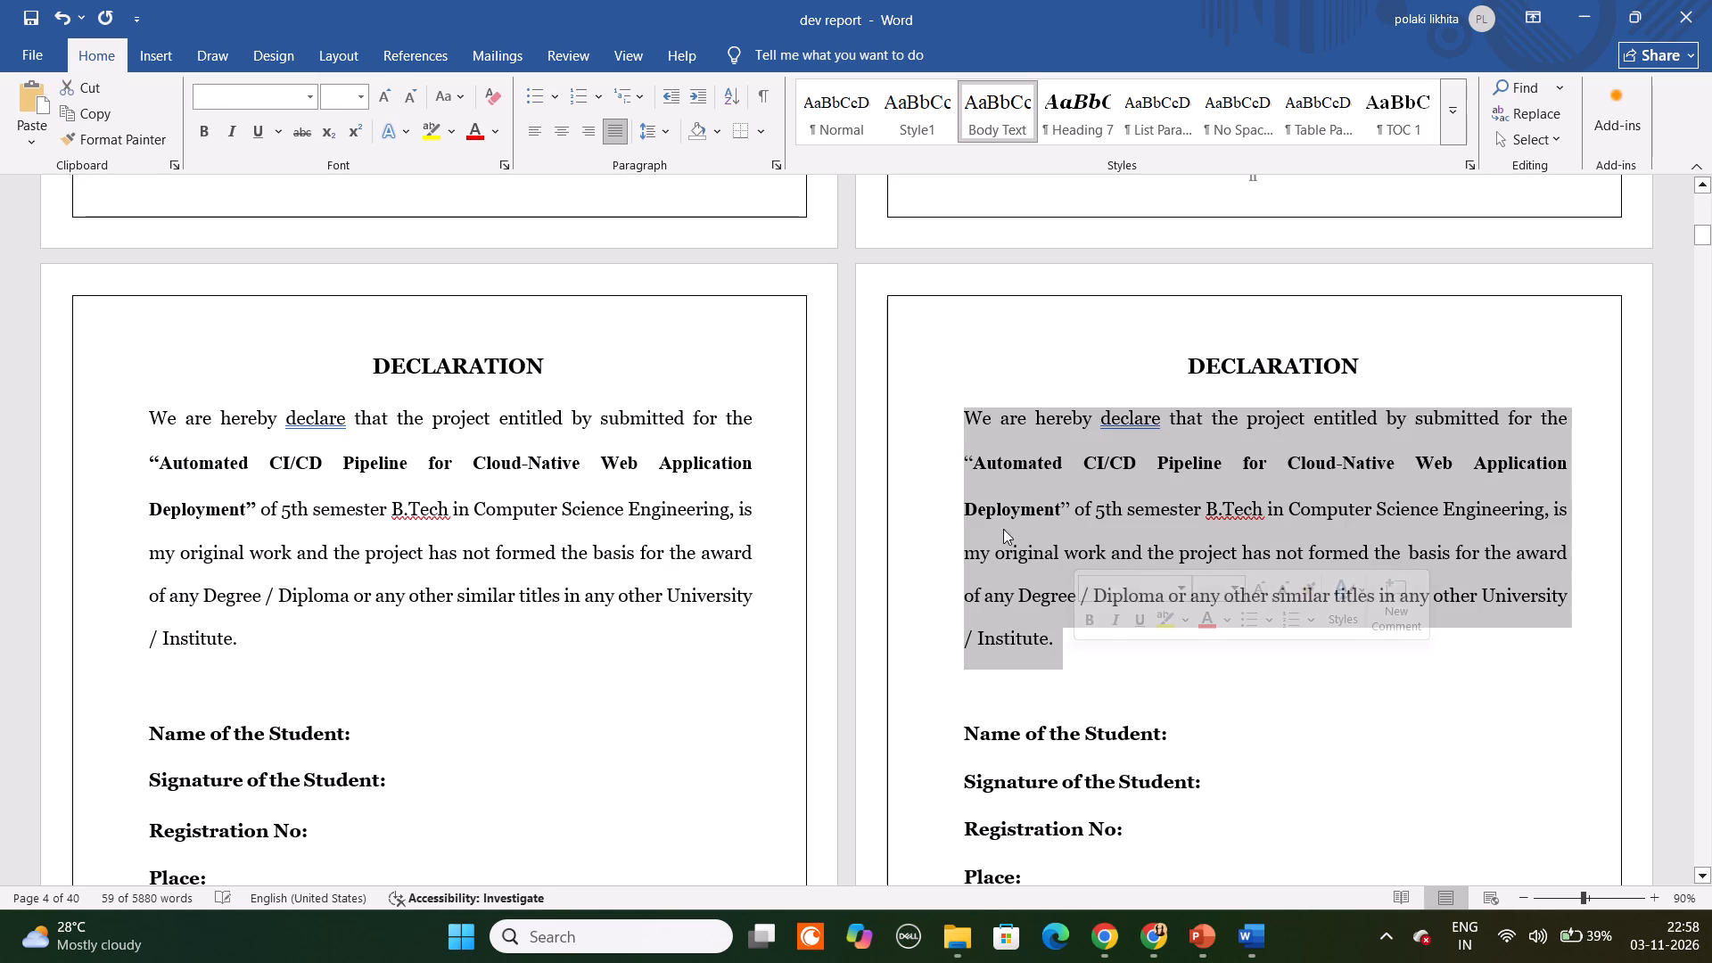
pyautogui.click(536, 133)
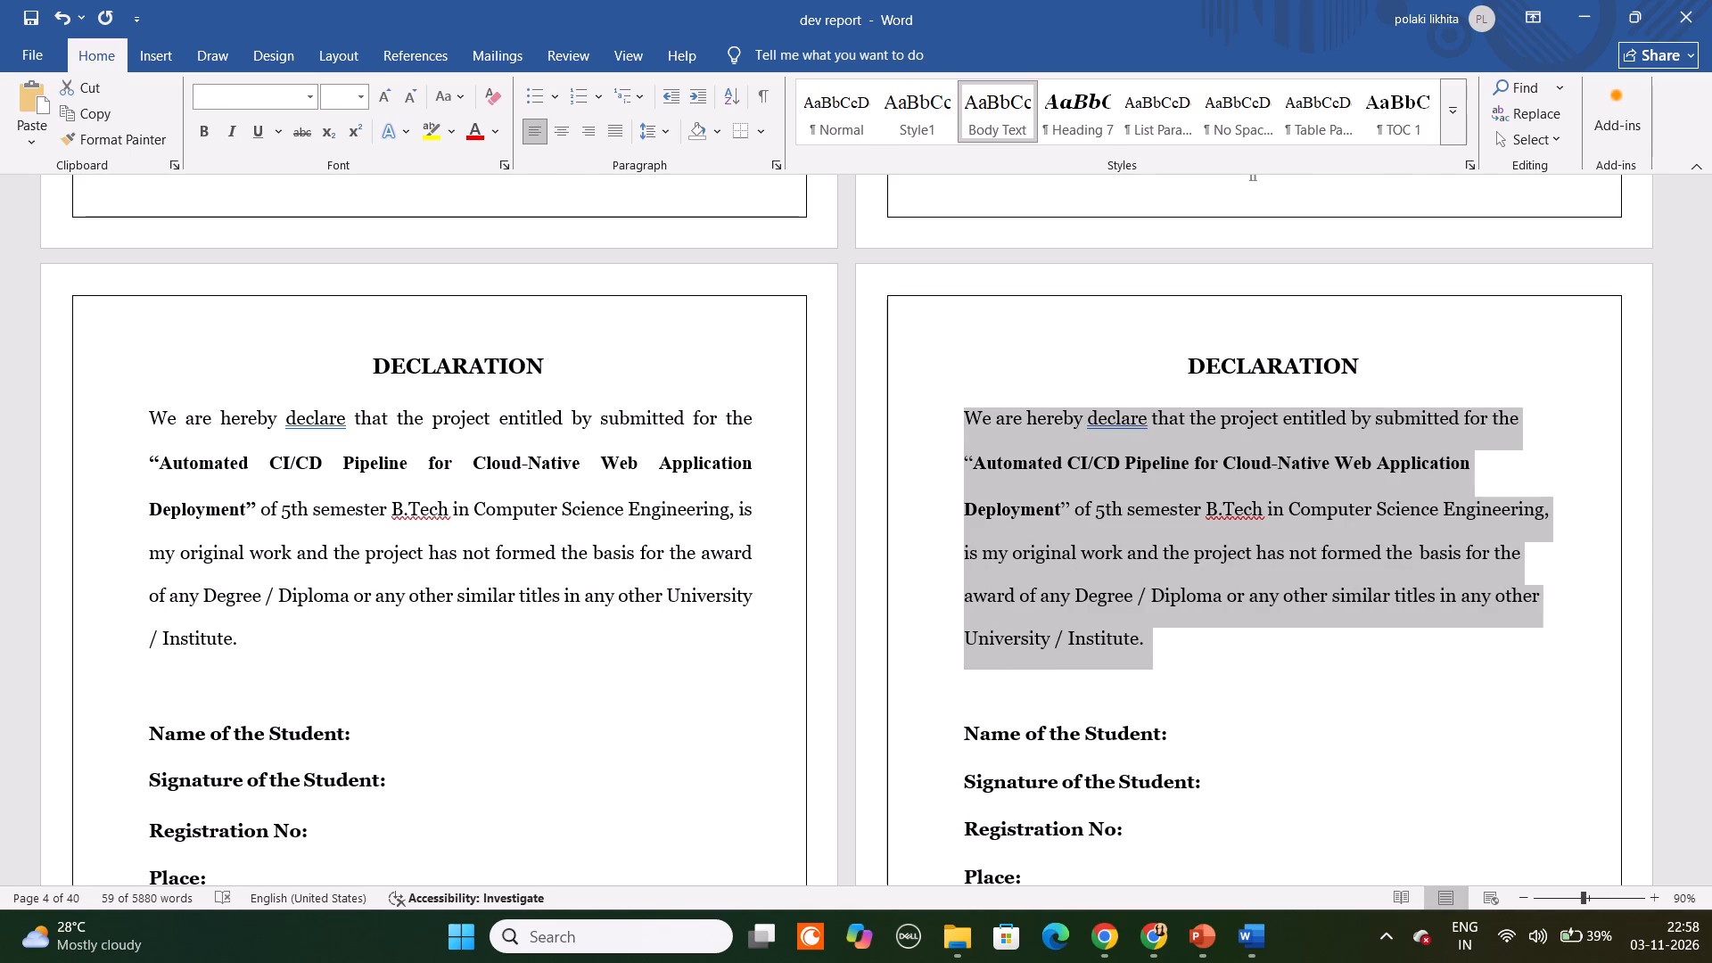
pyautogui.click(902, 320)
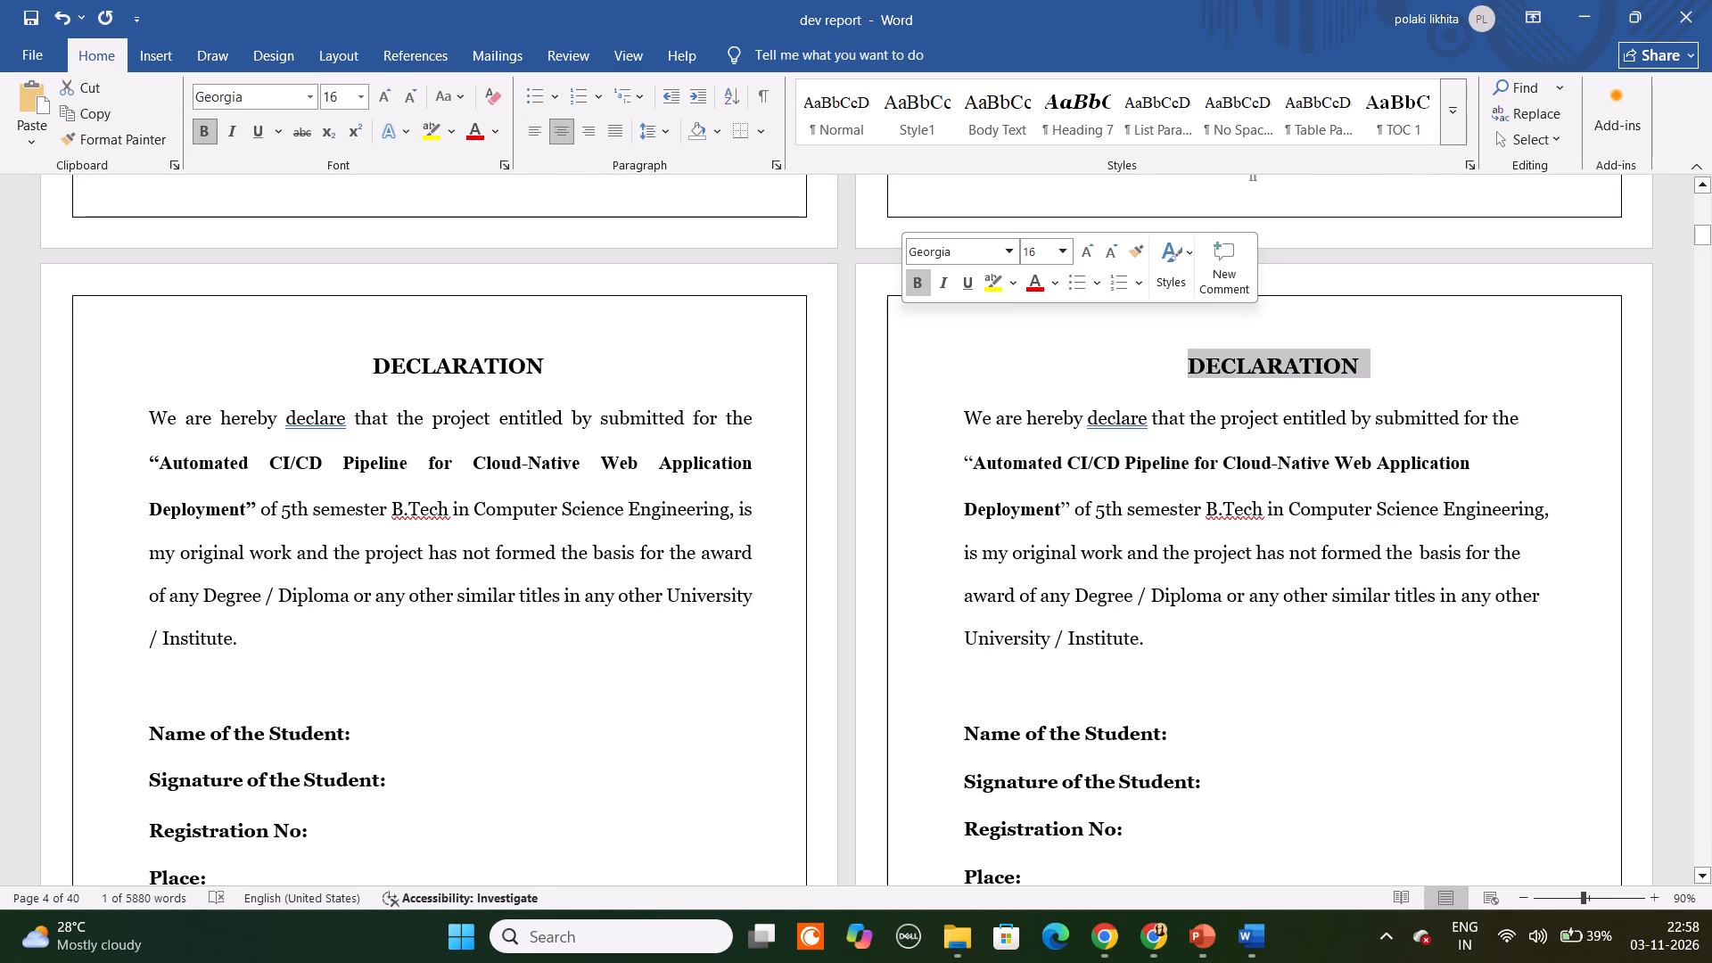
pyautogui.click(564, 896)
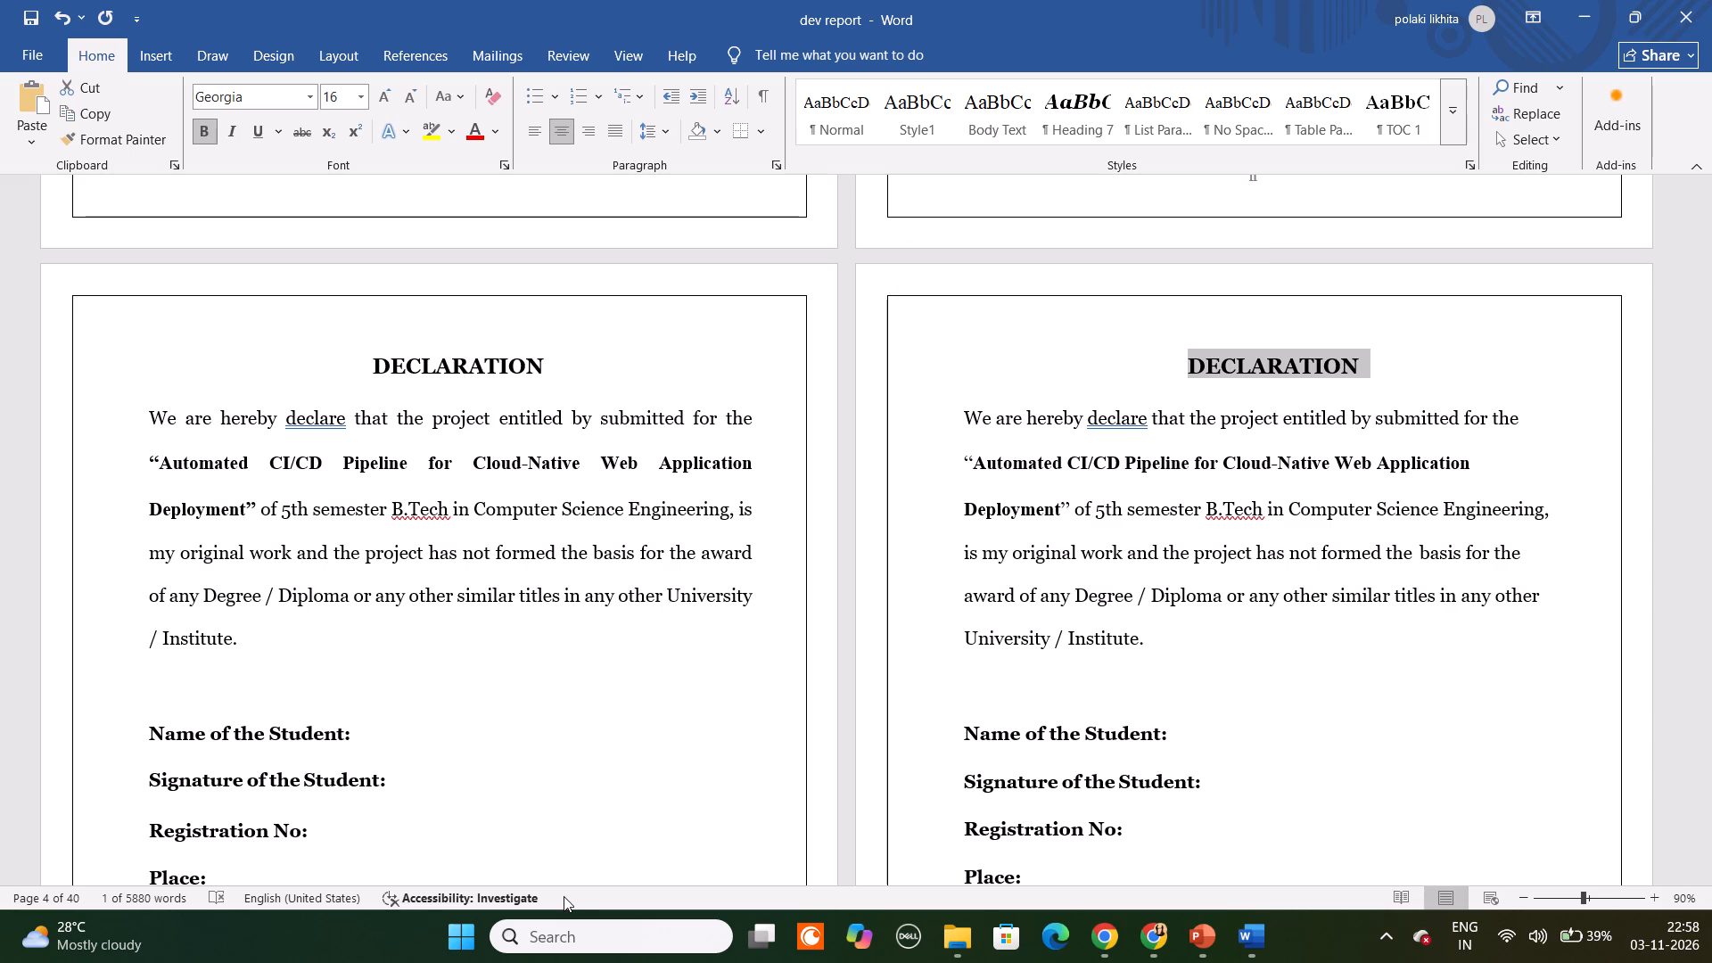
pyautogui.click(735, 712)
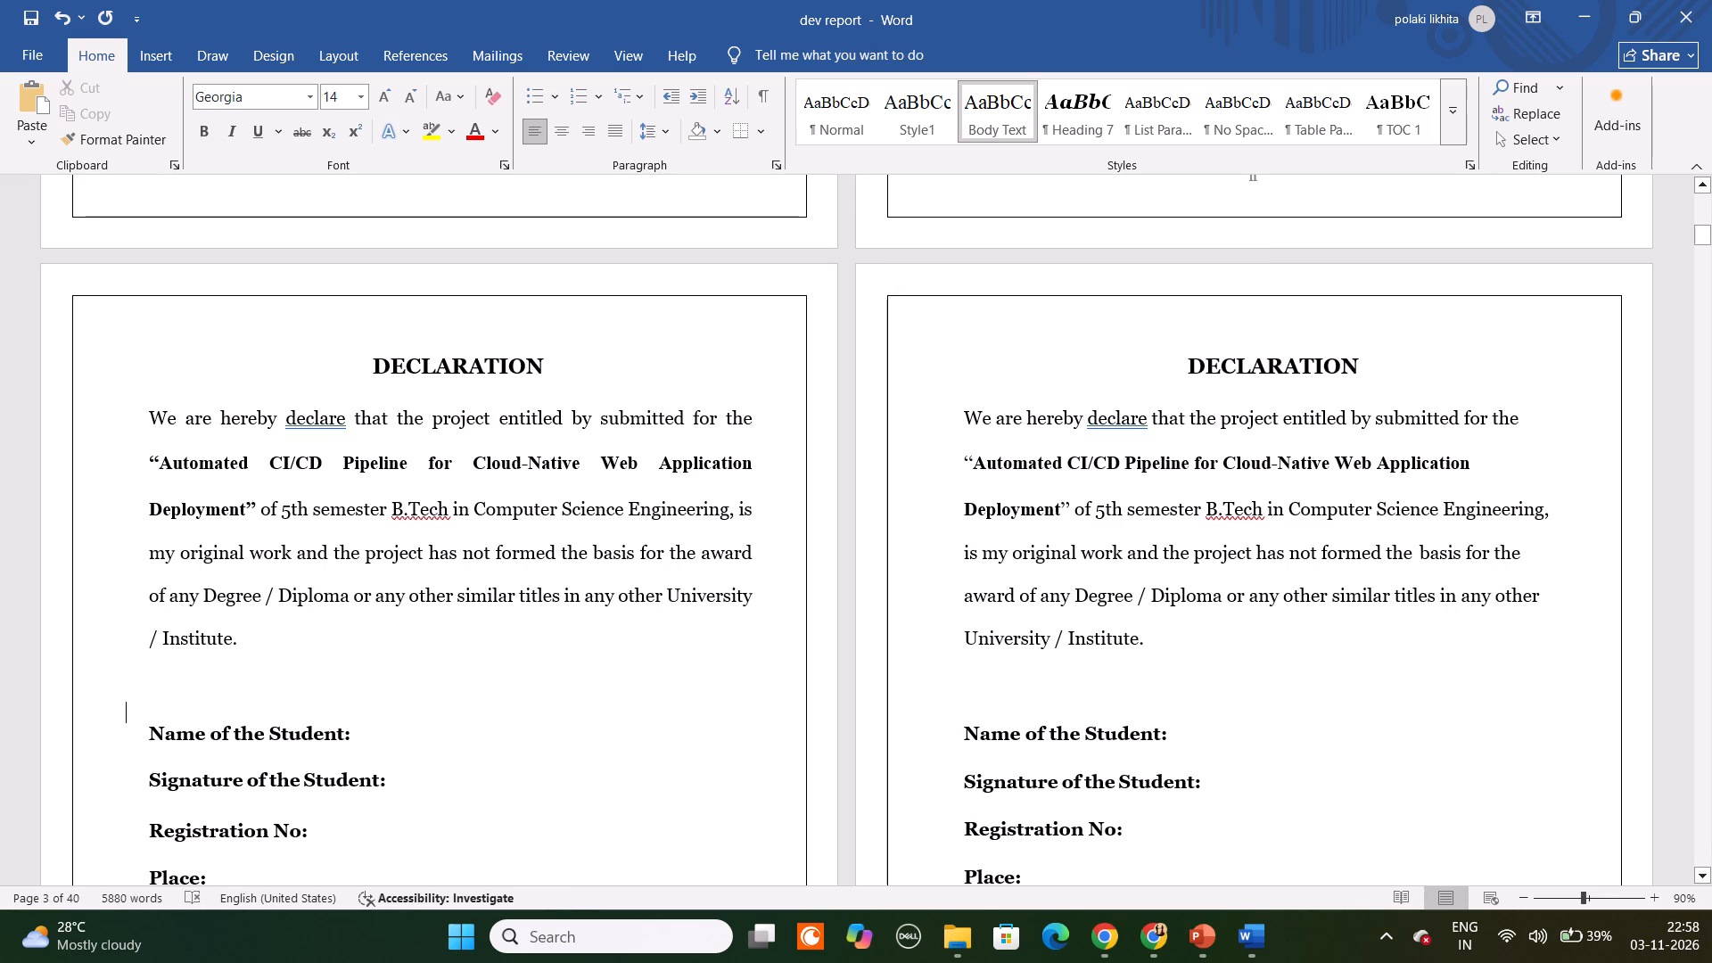
# Justify the body paragraphs of the declarations on pages 3 and 4.
pyautogui.moveTo(147, 408); pyautogui.dragTo(262, 654)
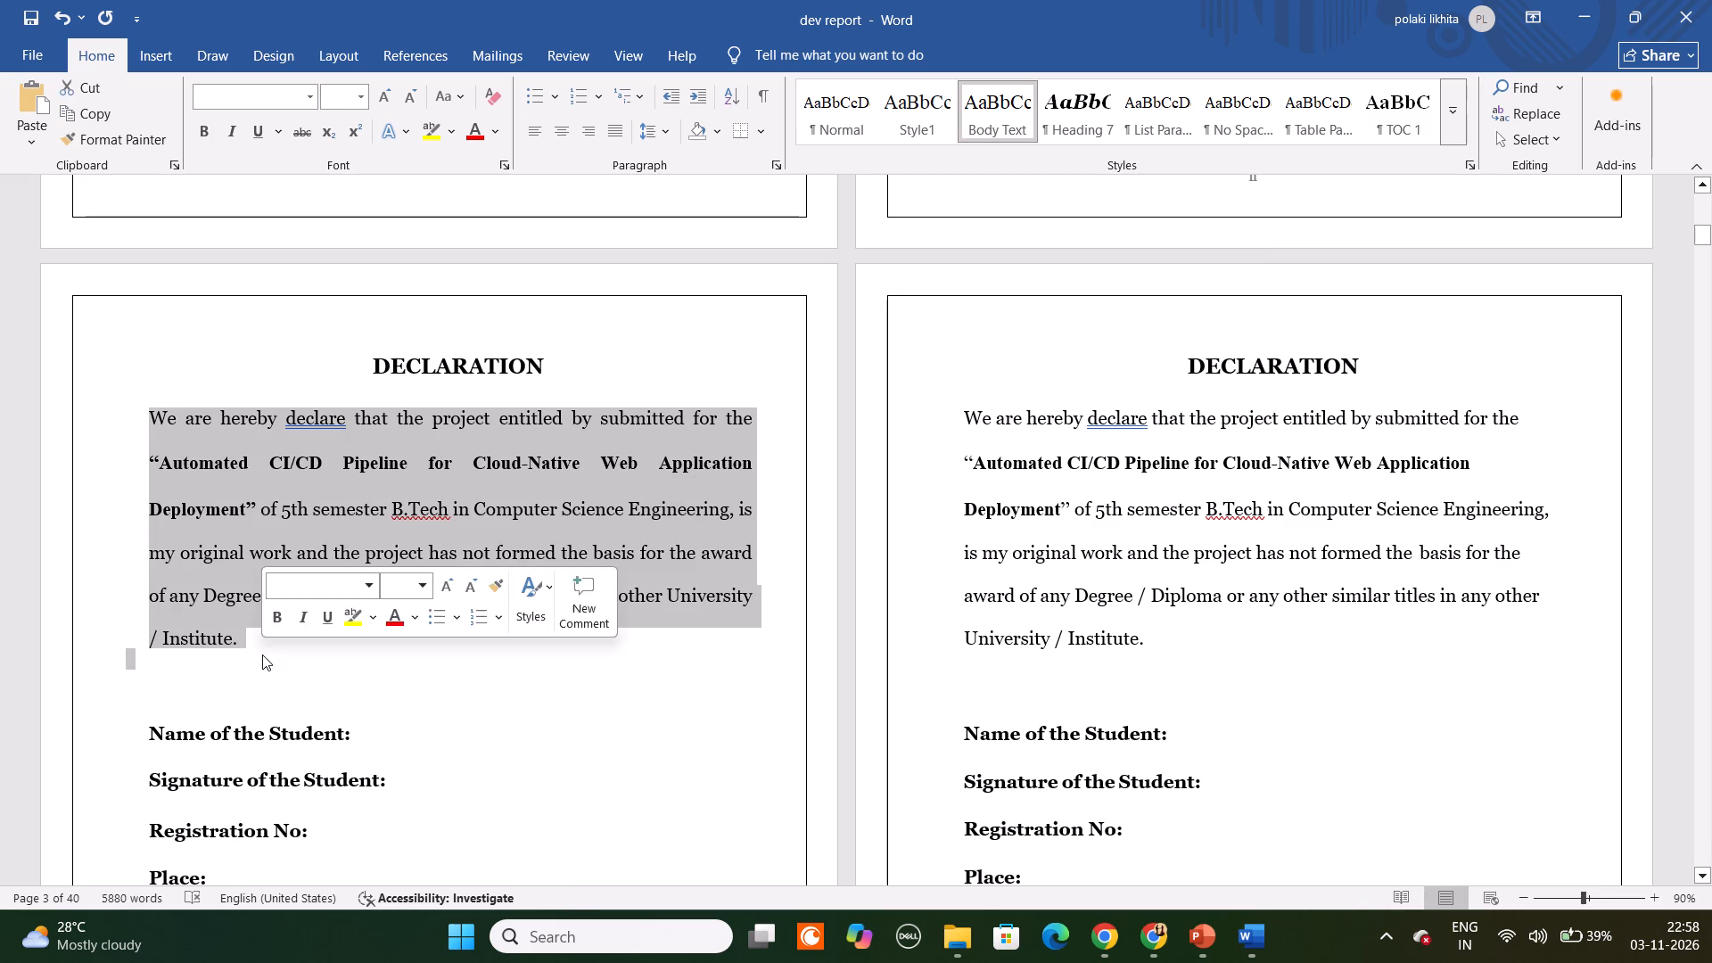
pyautogui.click(613, 129)
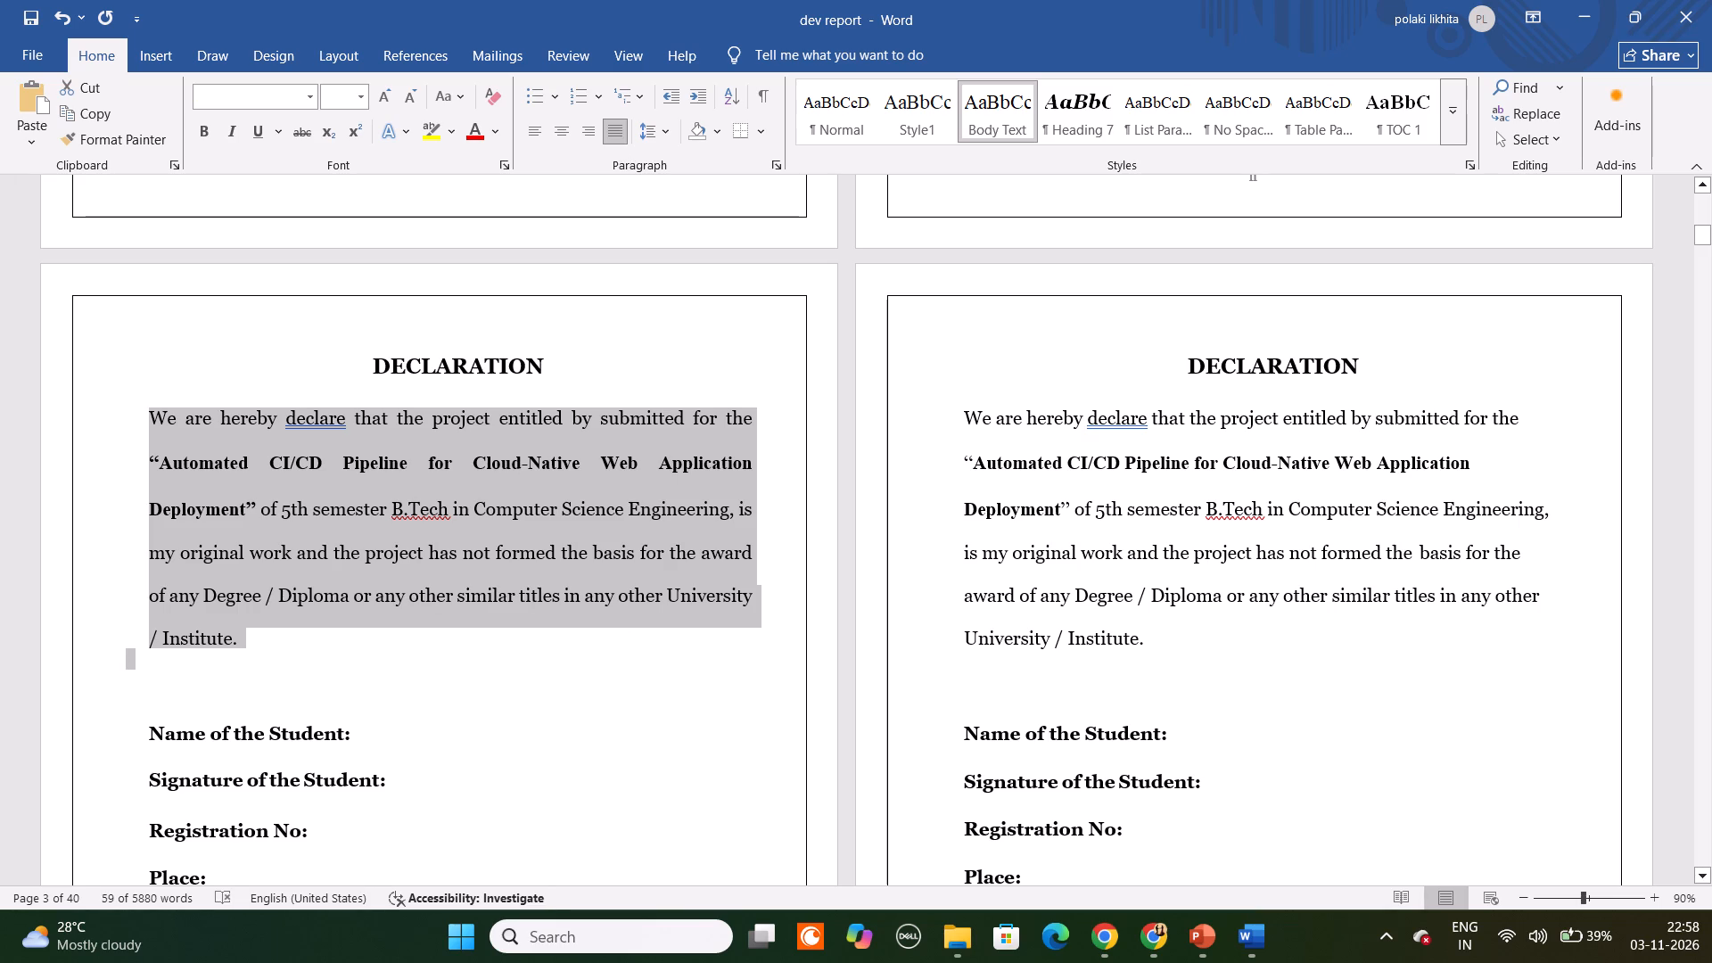
pyautogui.click(975, 421)
pyautogui.moveTo(968, 412); pyautogui.dragTo(971, 413)
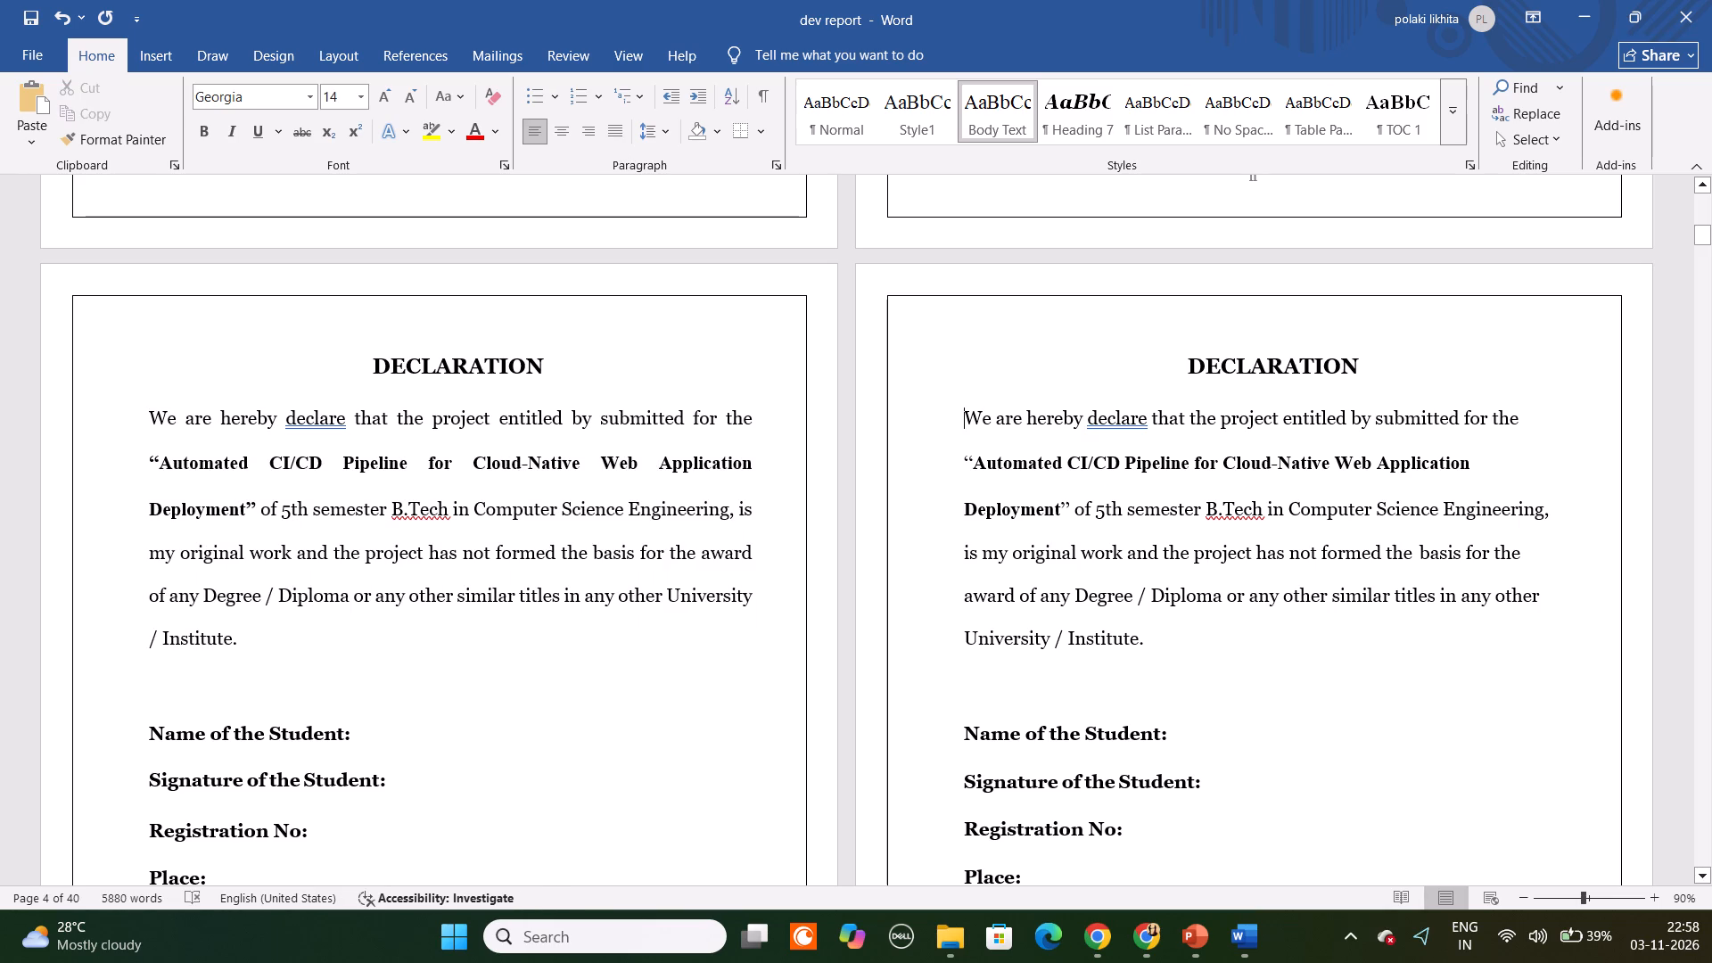
pyautogui.moveTo(971, 413); pyautogui.dragTo(1150, 641)
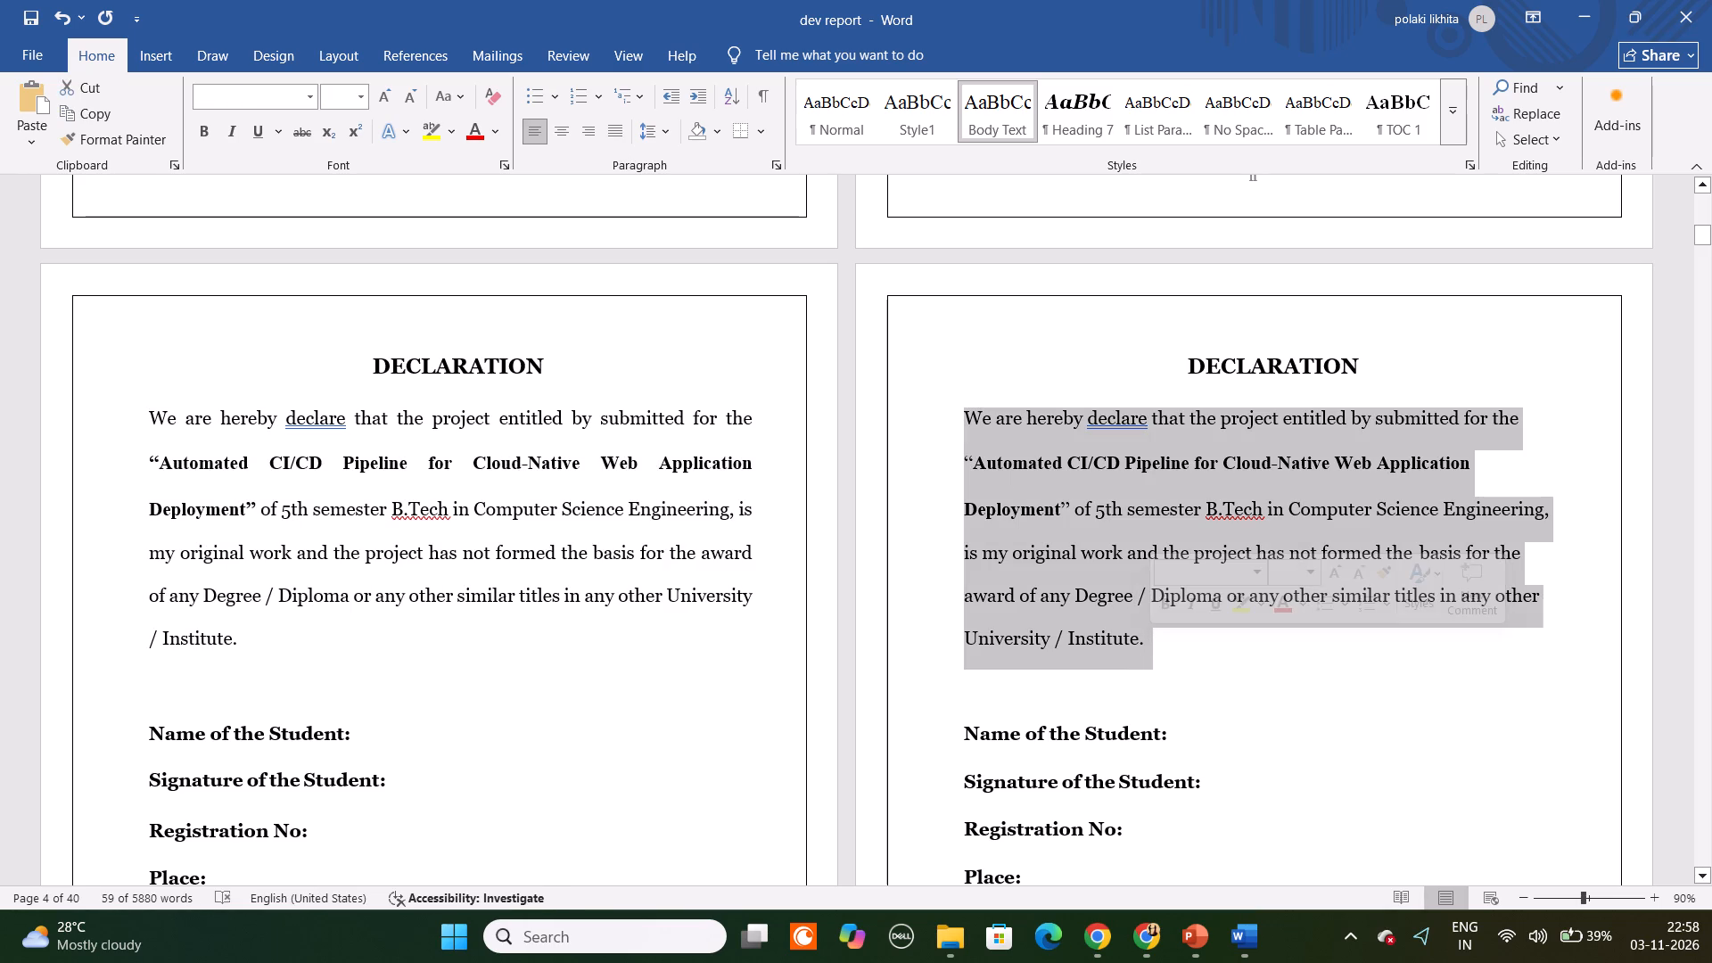
pyautogui.click(620, 142)
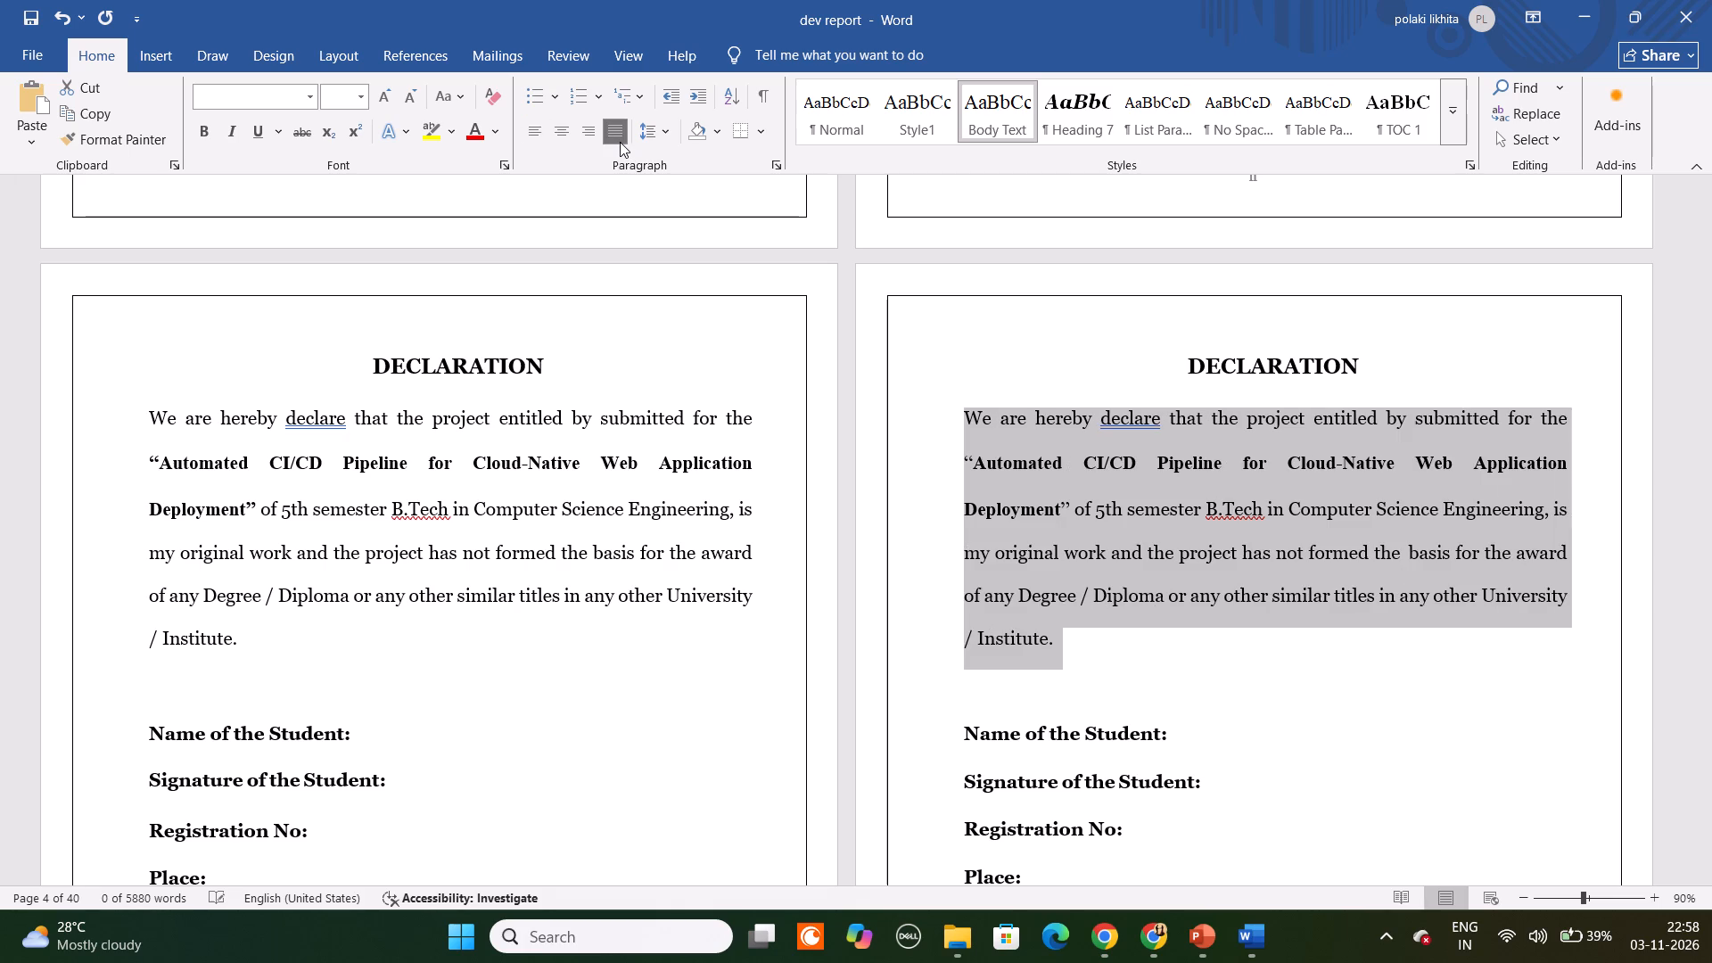
pyautogui.click(958, 447)
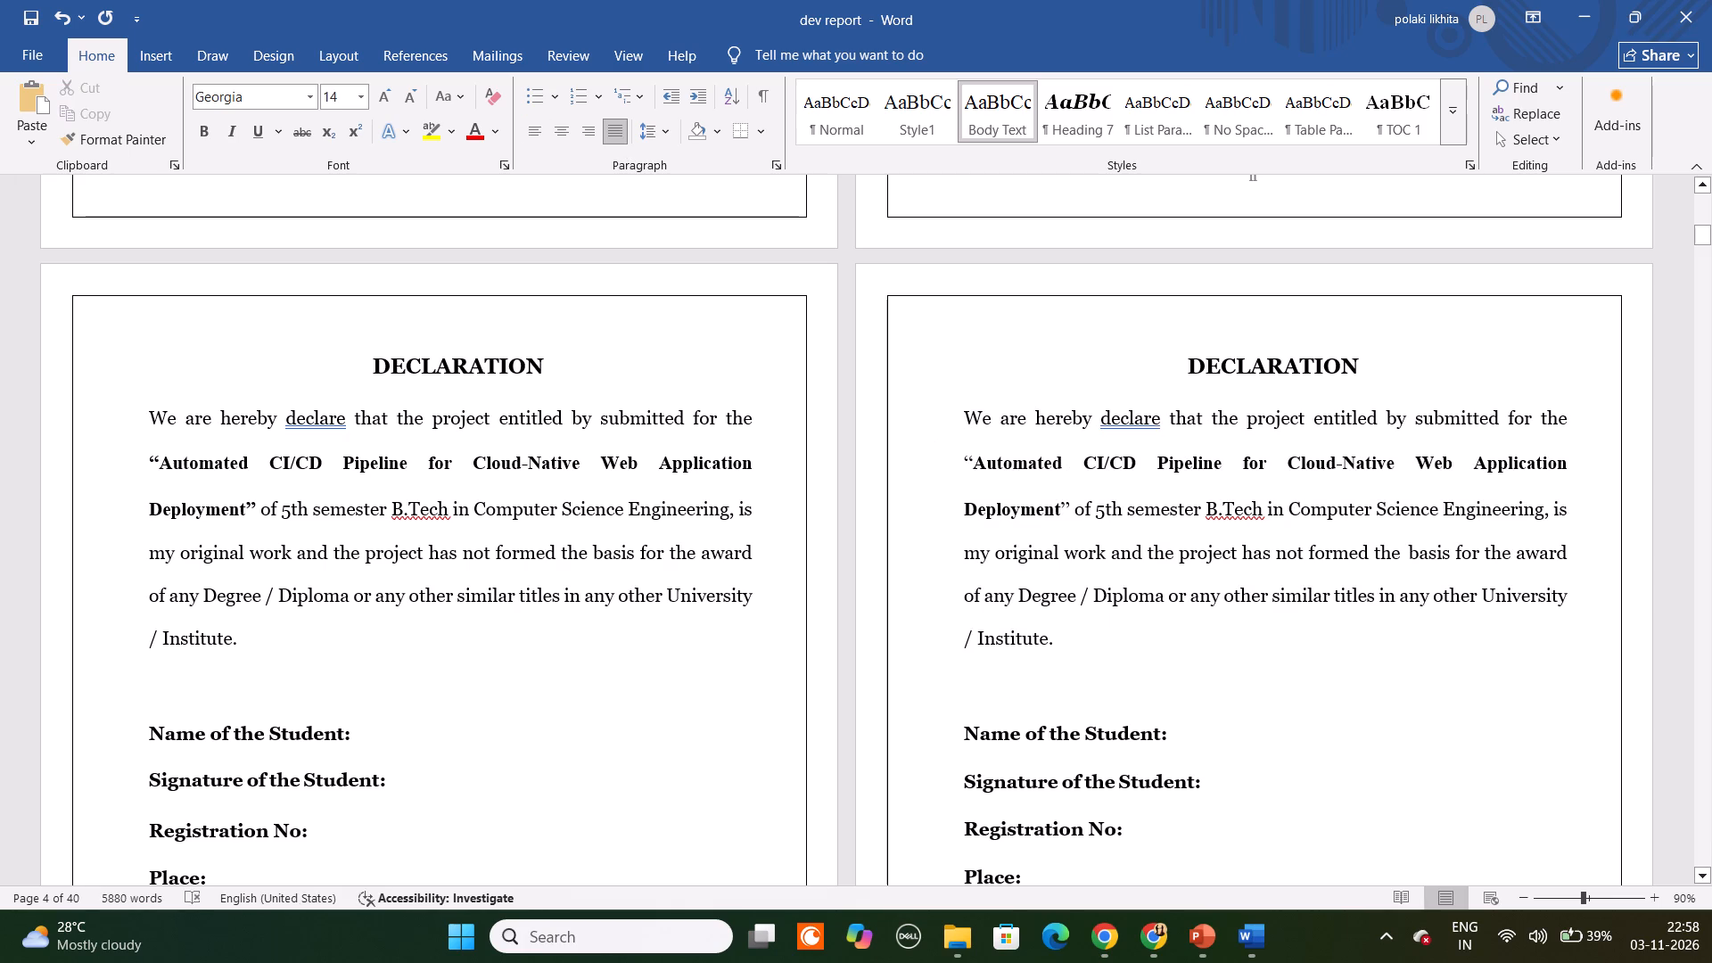
# Review the cover, bonafide certificate and declaration pages of the report with several pages in view.
pyautogui.scroll(-2, 738, 634)
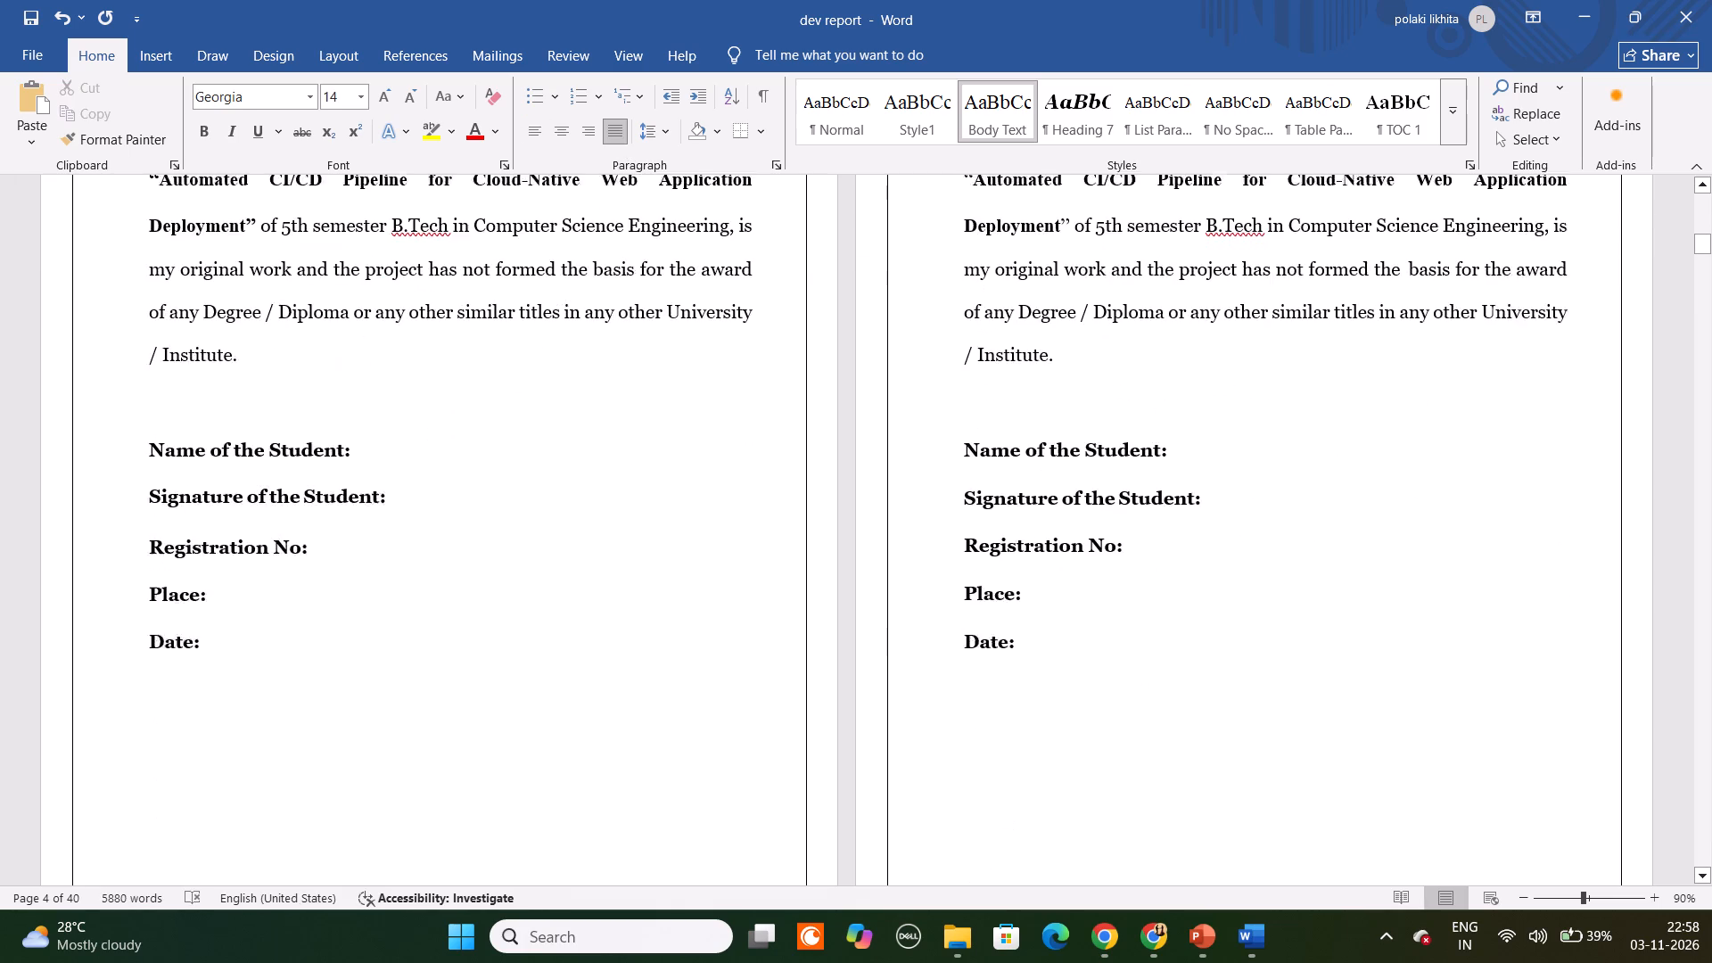
pyautogui.scroll(-2, 738, 634)
pyautogui.keyDown('ctrl'); pyautogui.scroll(1, 738, 634); pyautogui.keyUp('ctrl')
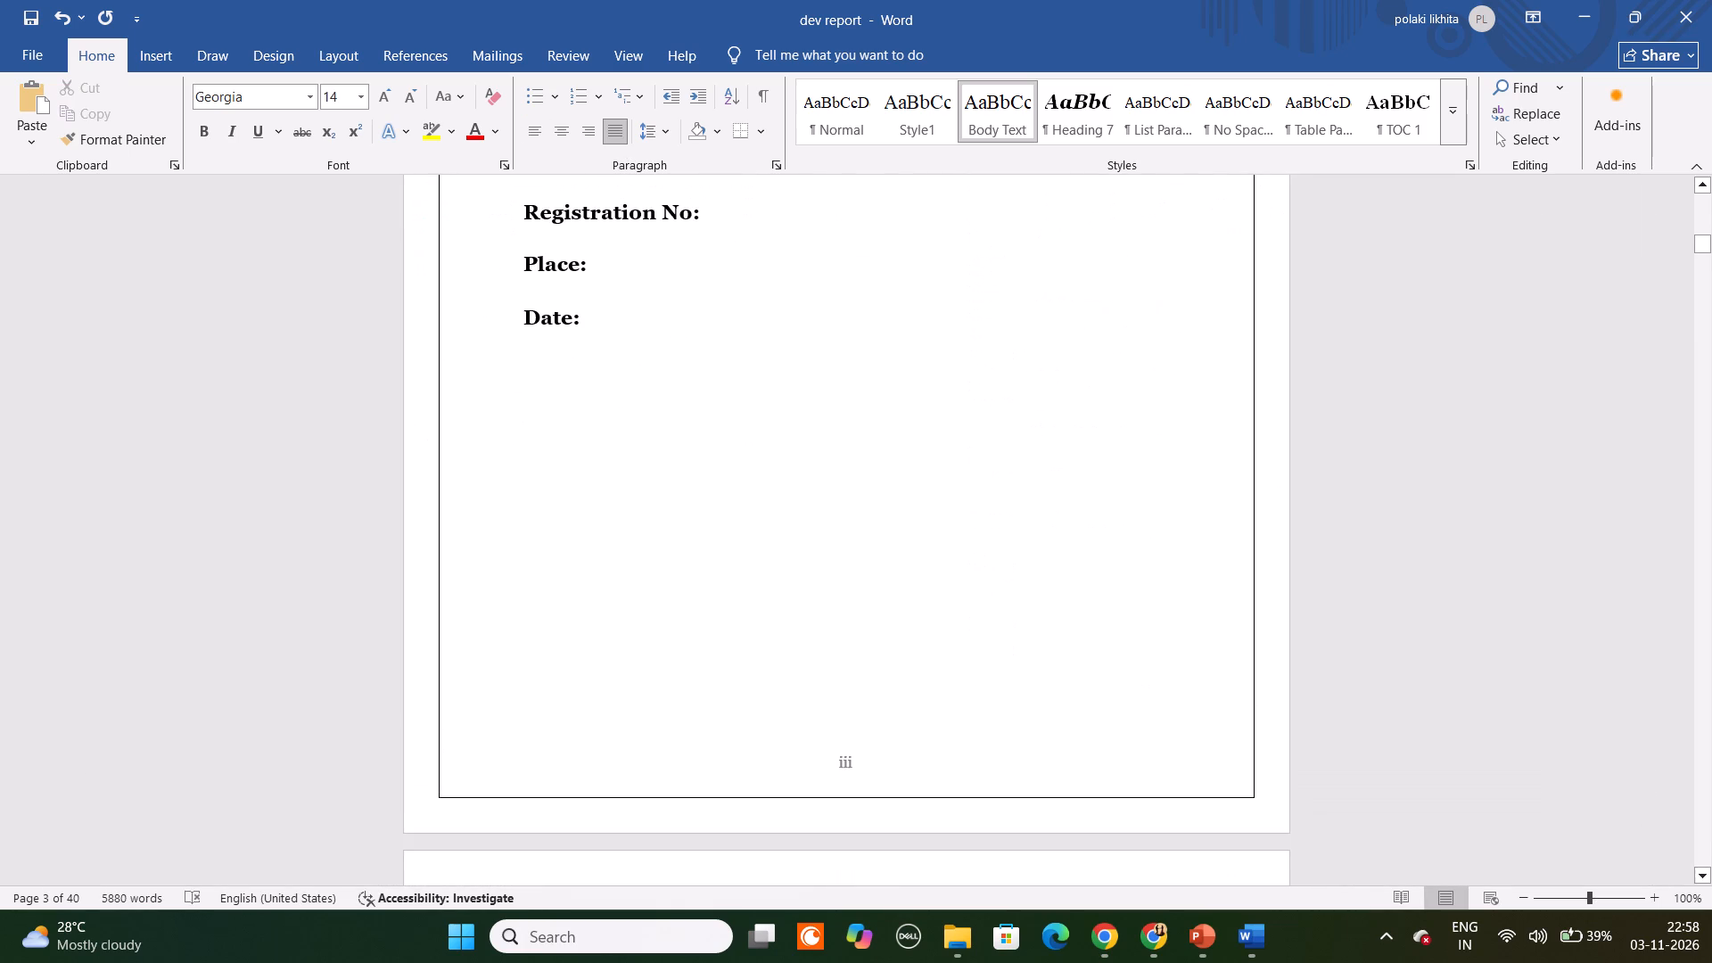
pyautogui.scroll(1, 738, 634)
pyautogui.keyDown('ctrl'); pyautogui.scroll(2, 738, 634); pyautogui.keyUp('ctrl')
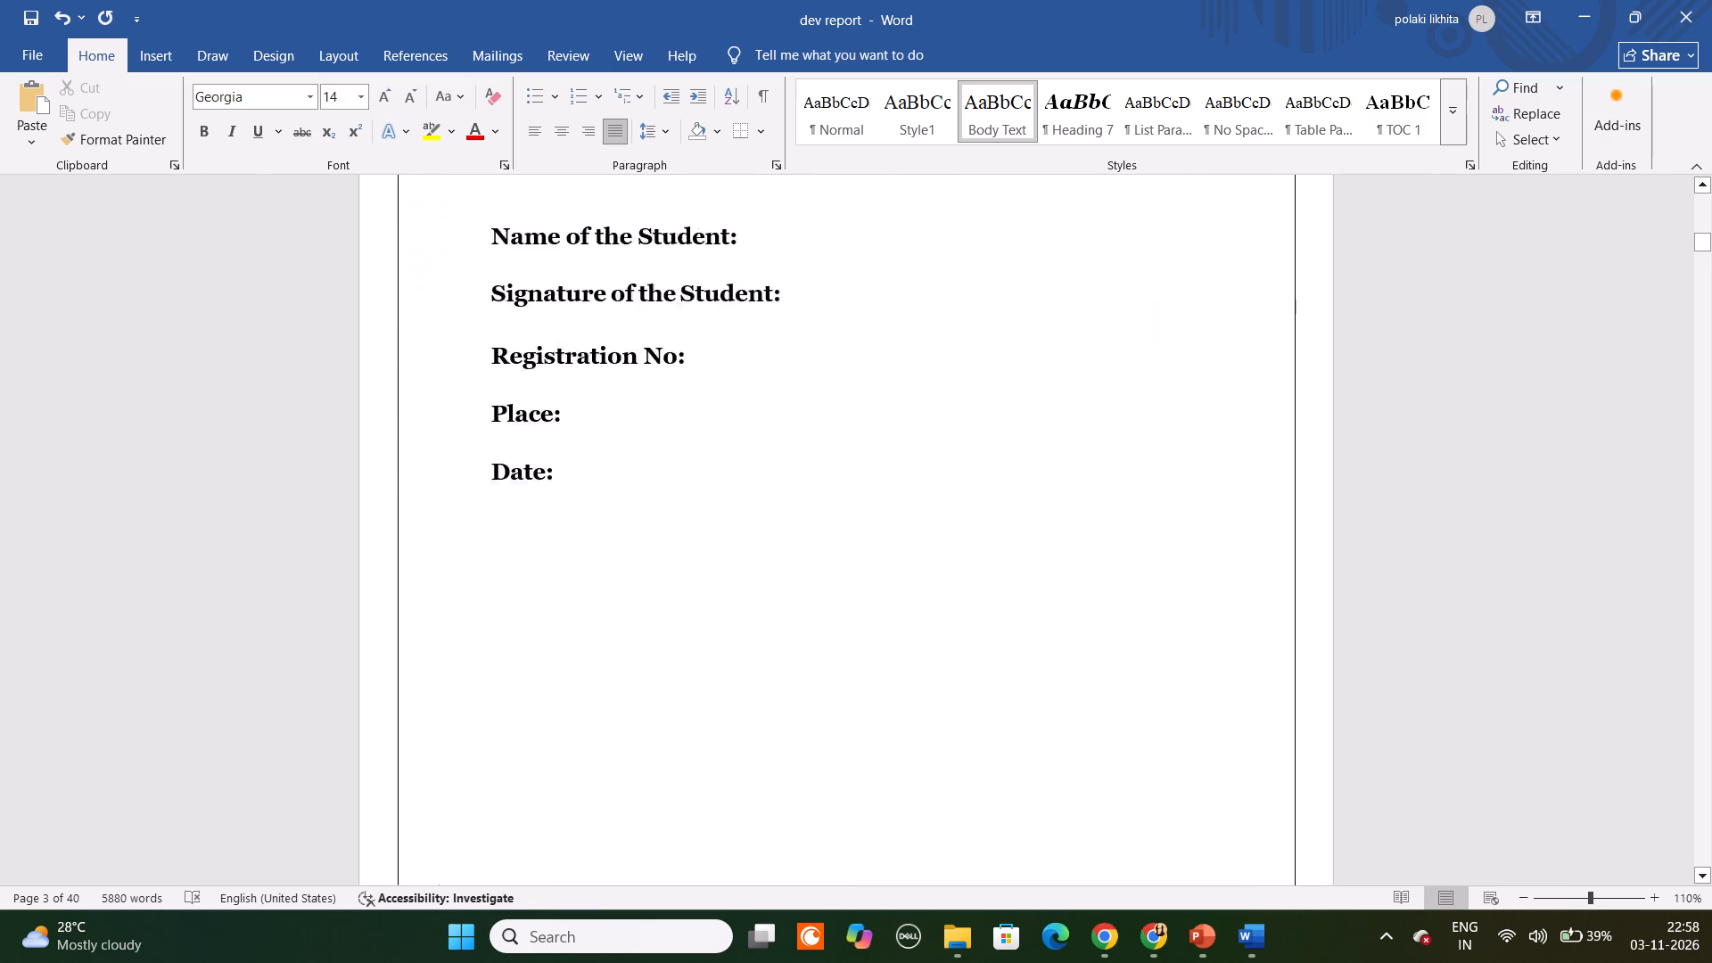
pyautogui.keyDown('ctrl'); pyautogui.scroll(2, 738, 634); pyautogui.keyUp('ctrl')
pyautogui.keyDown('ctrl'); pyautogui.scroll(-8, 738, 634); pyautogui.keyUp('ctrl')
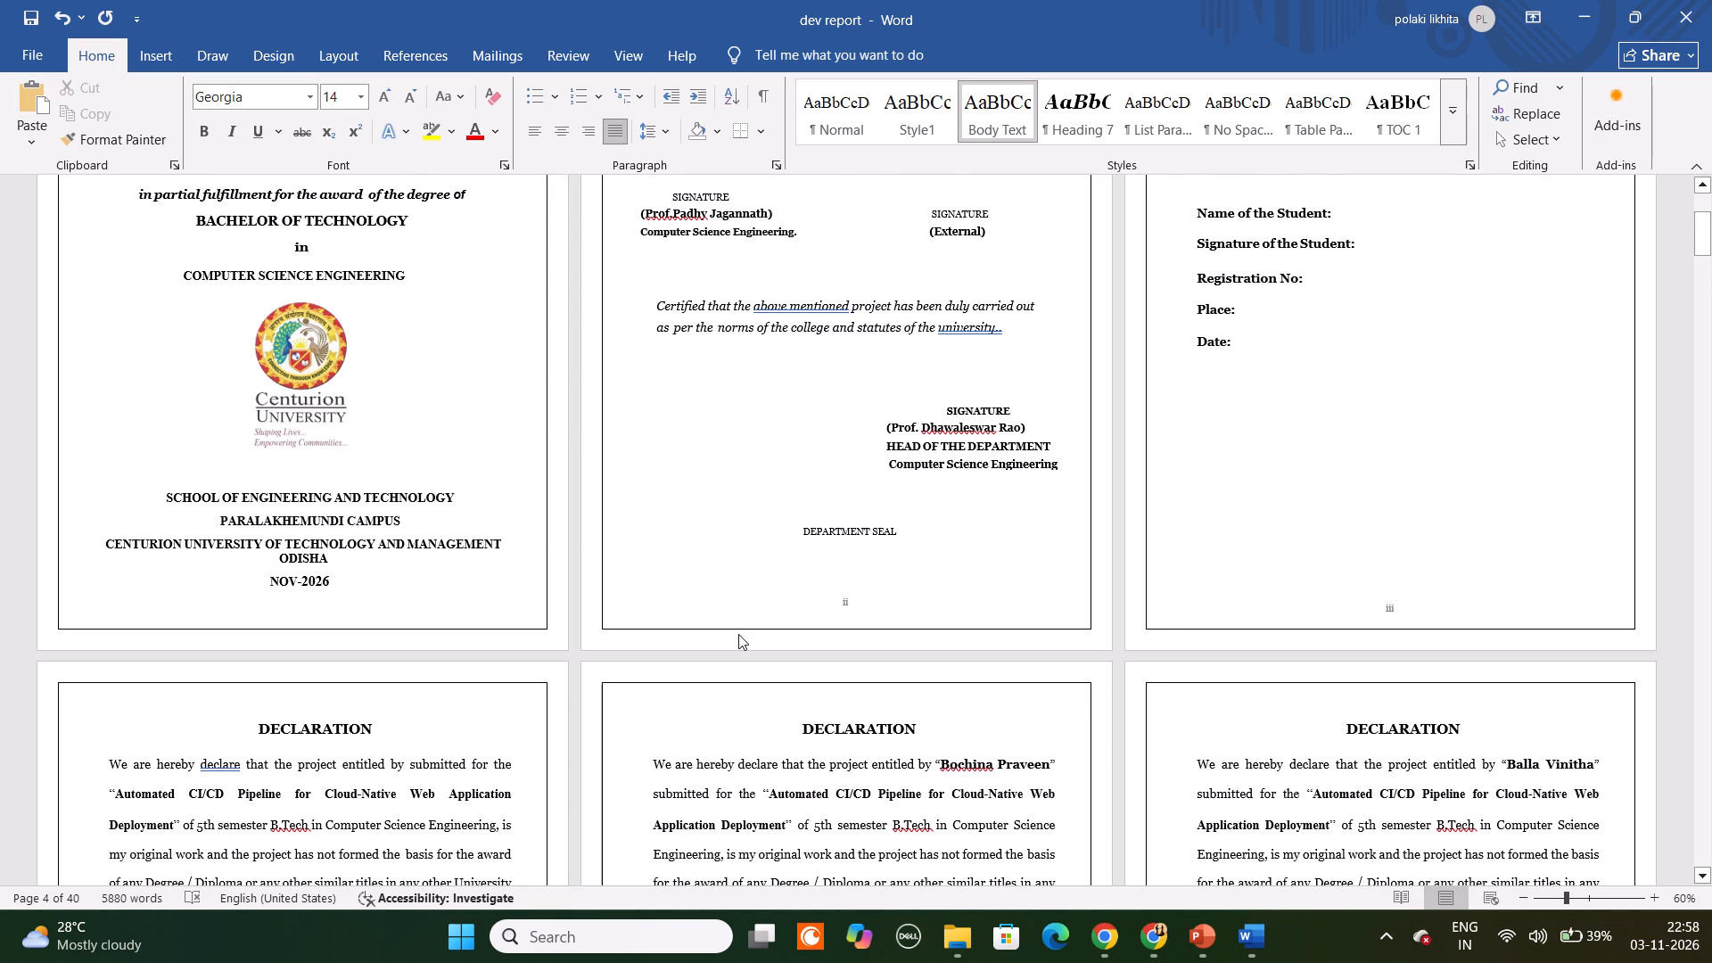
pyautogui.scroll(2, 738, 634)
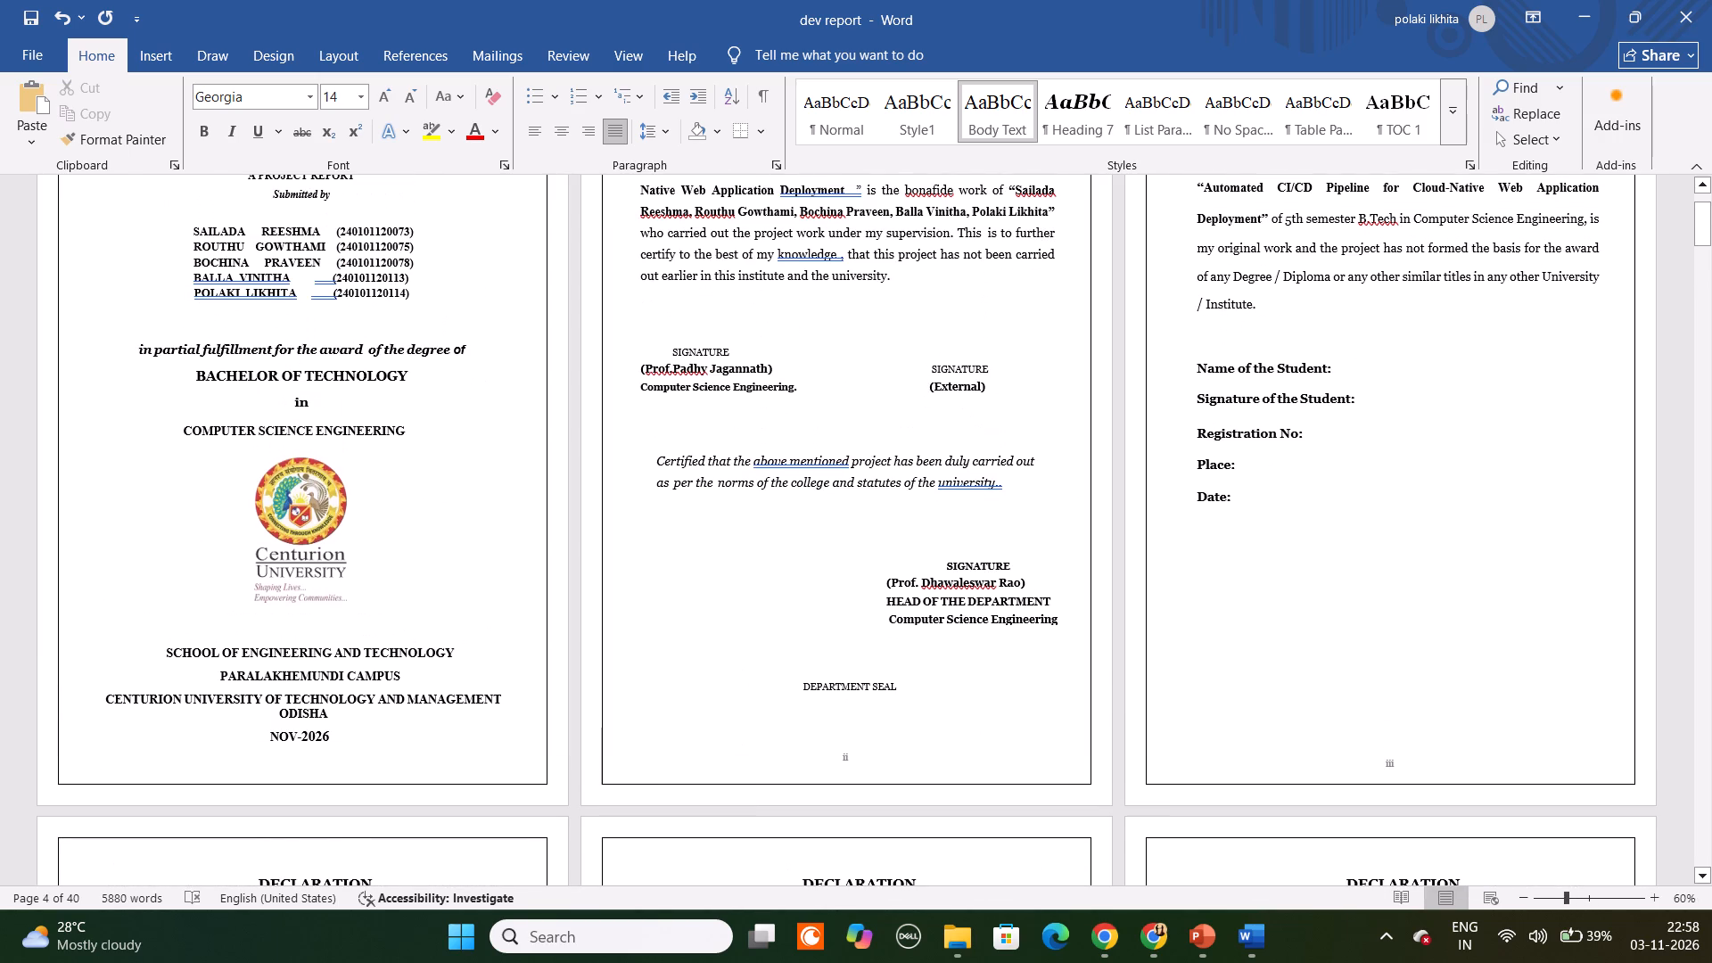
# Review the cover page, bonafide certificate and start of the declarations with two pages in view.
pyautogui.keyDown('ctrl'); pyautogui.scroll(2, 738, 634); pyautogui.keyUp('ctrl')
pyautogui.scroll(2, 738, 634)
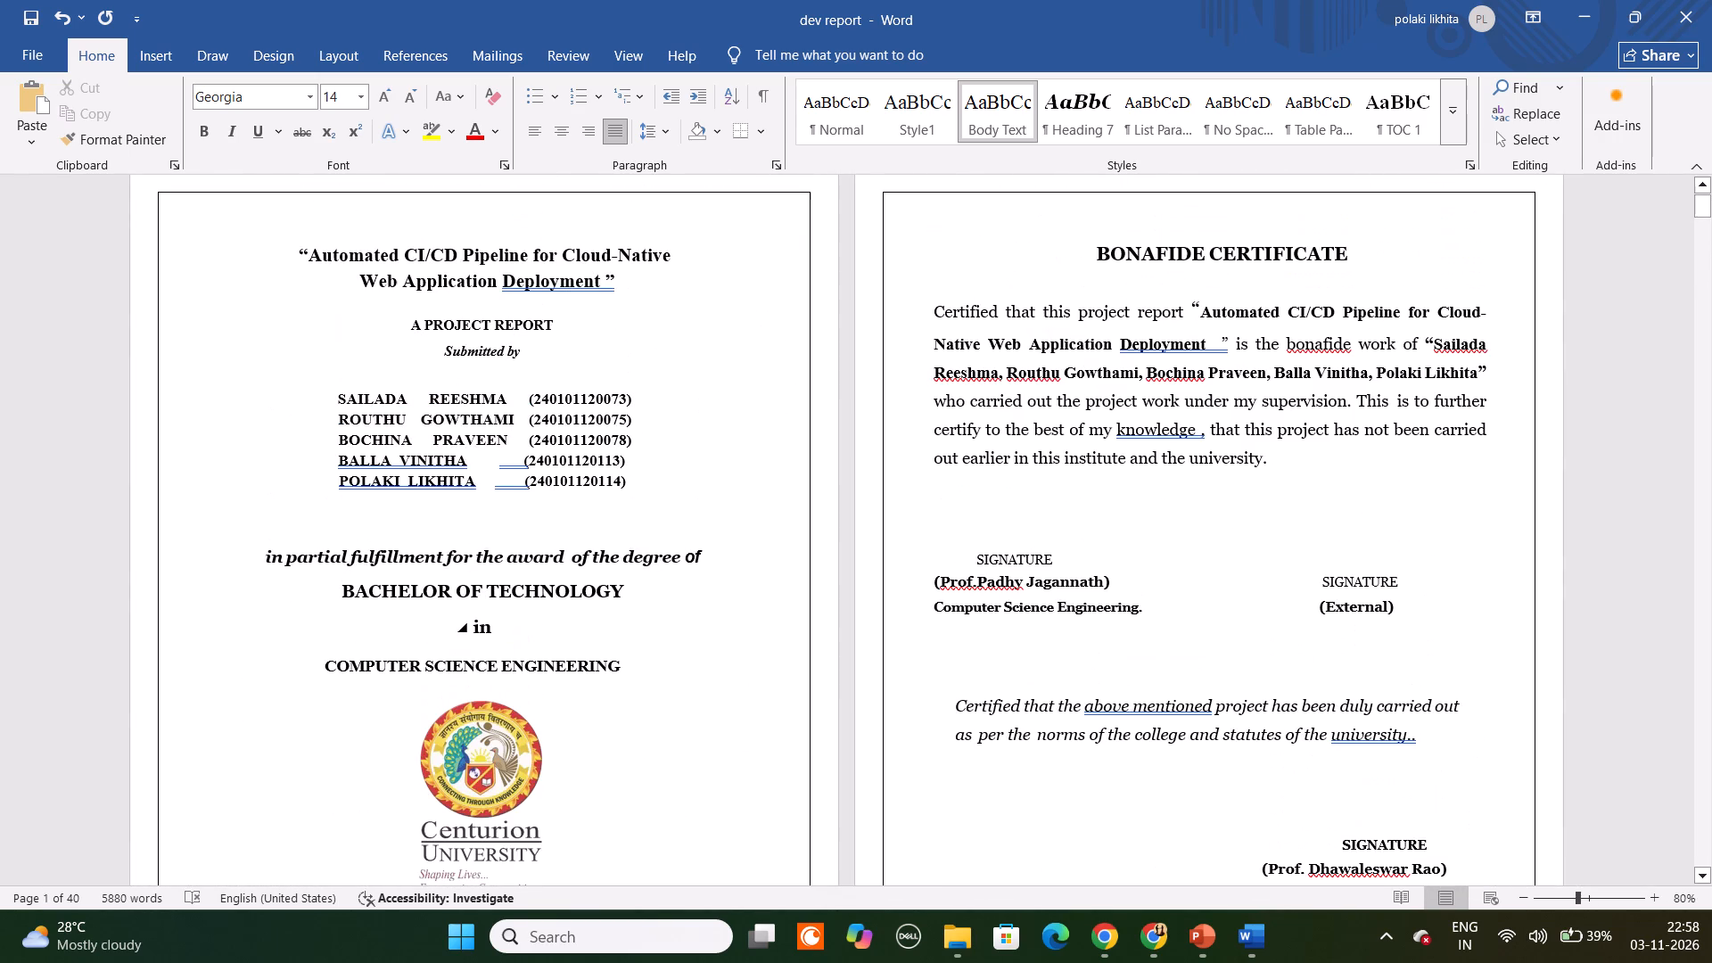
pyautogui.scroll(1, 738, 634)
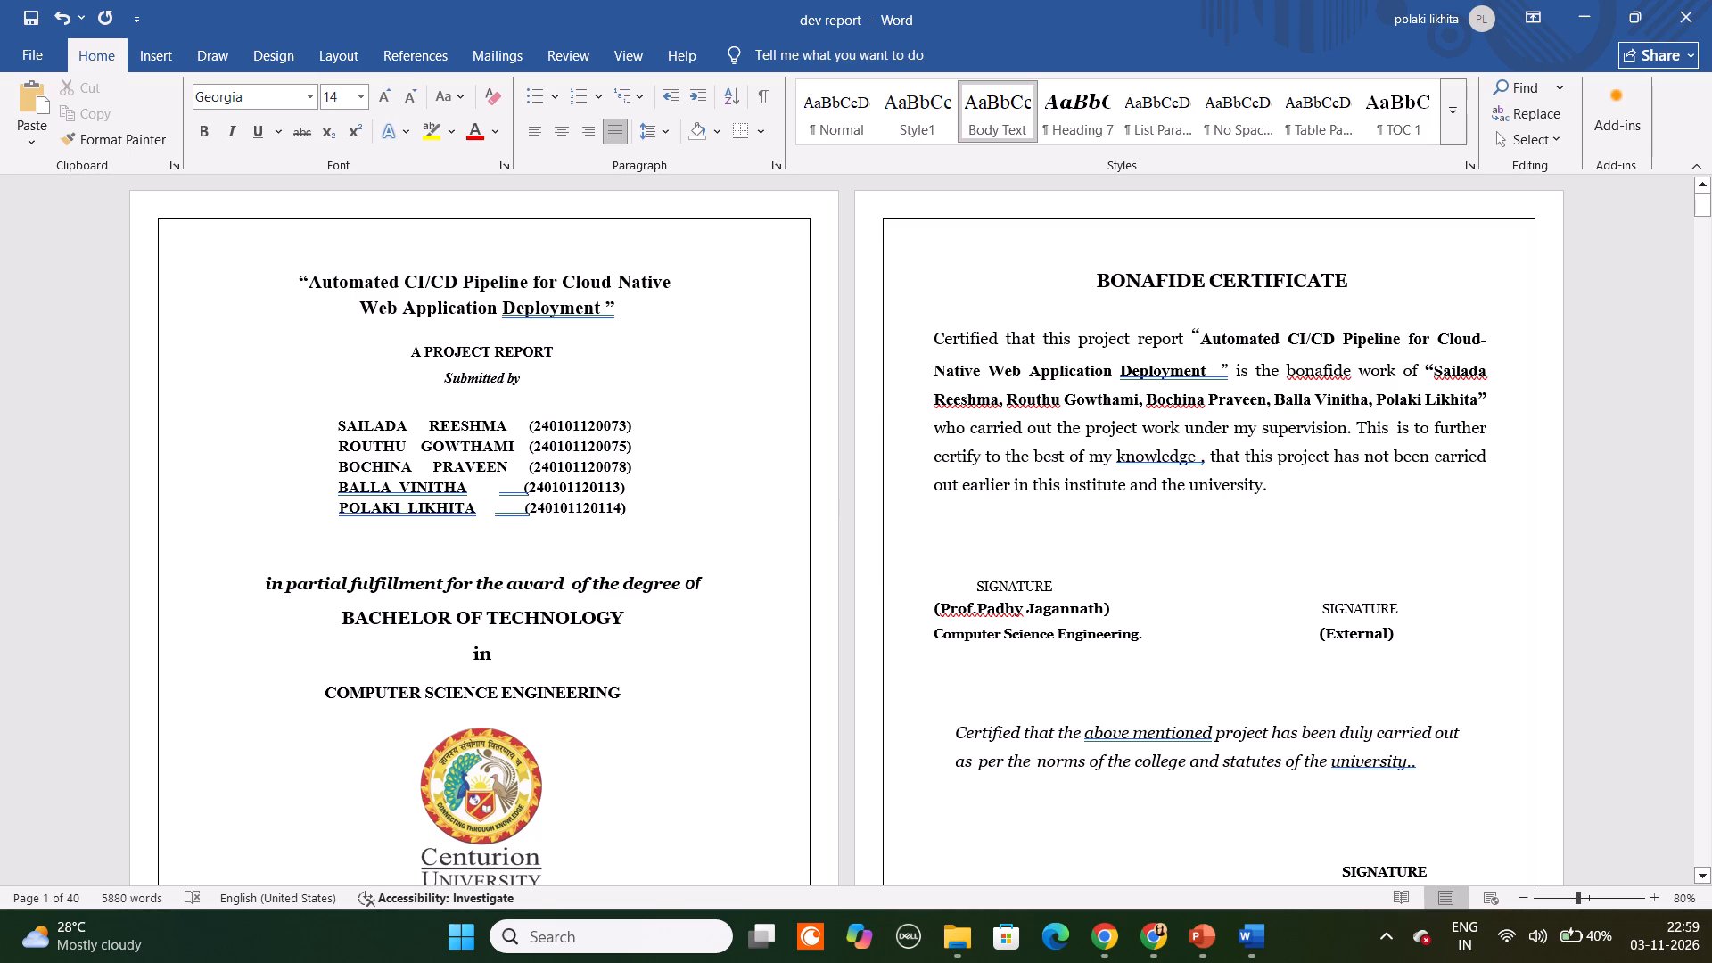
pyautogui.rightClick(1240, 567)
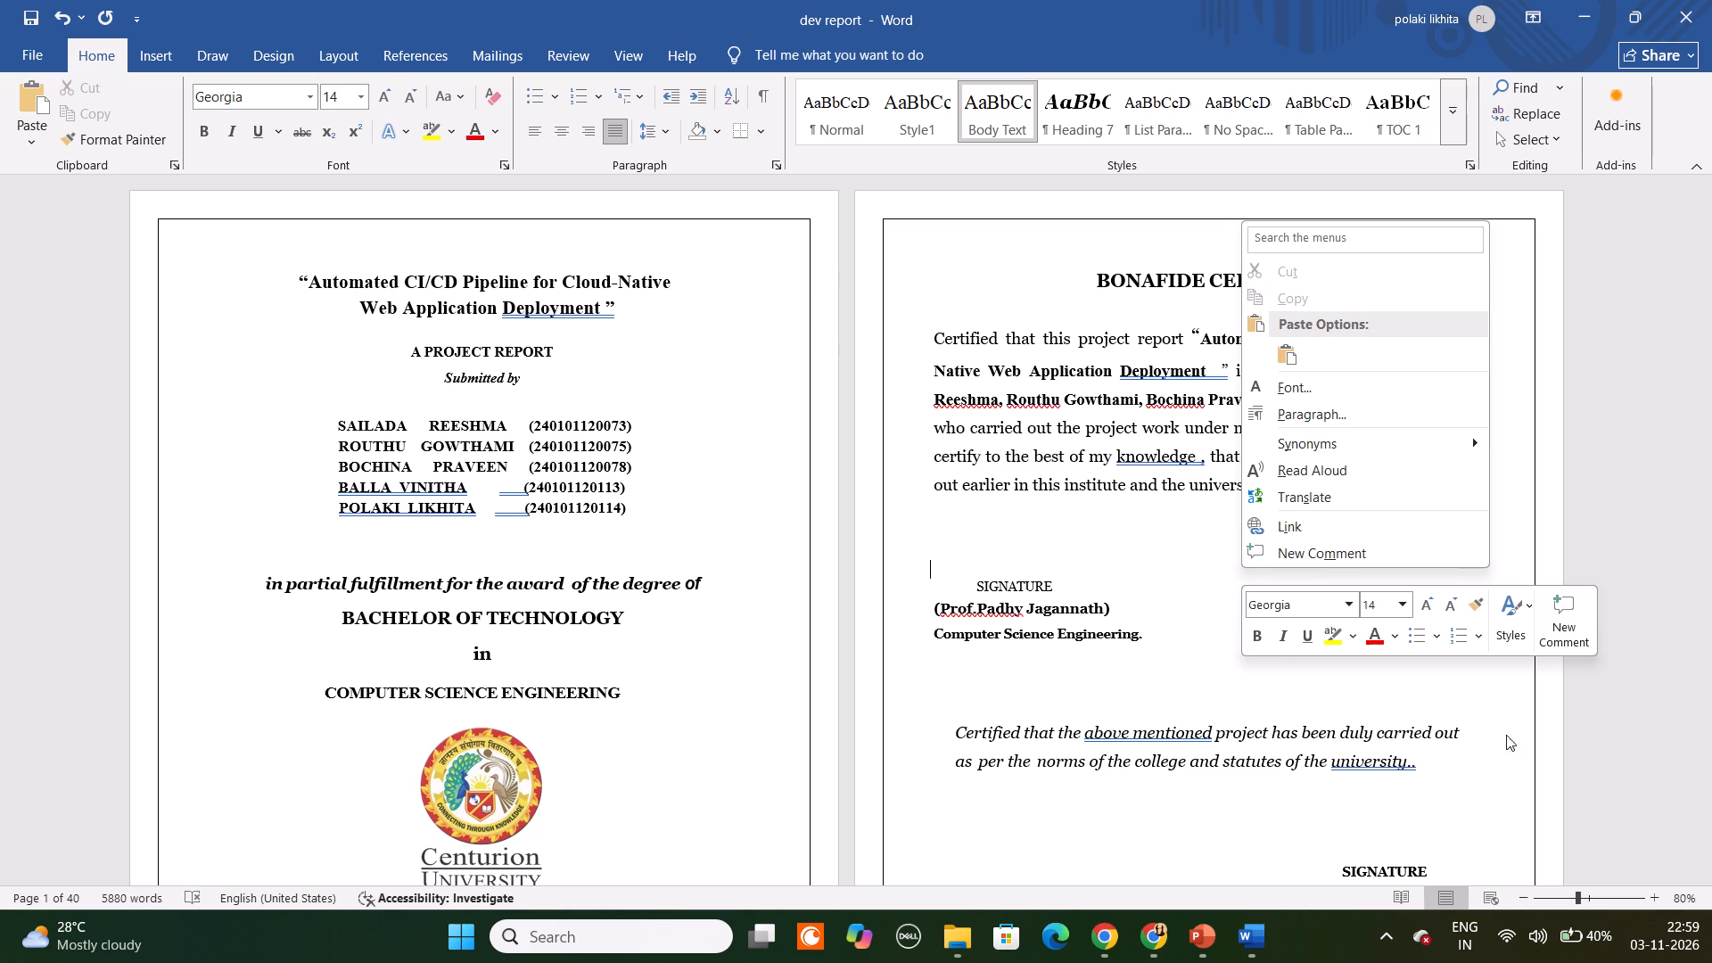
pyautogui.click(1593, 737)
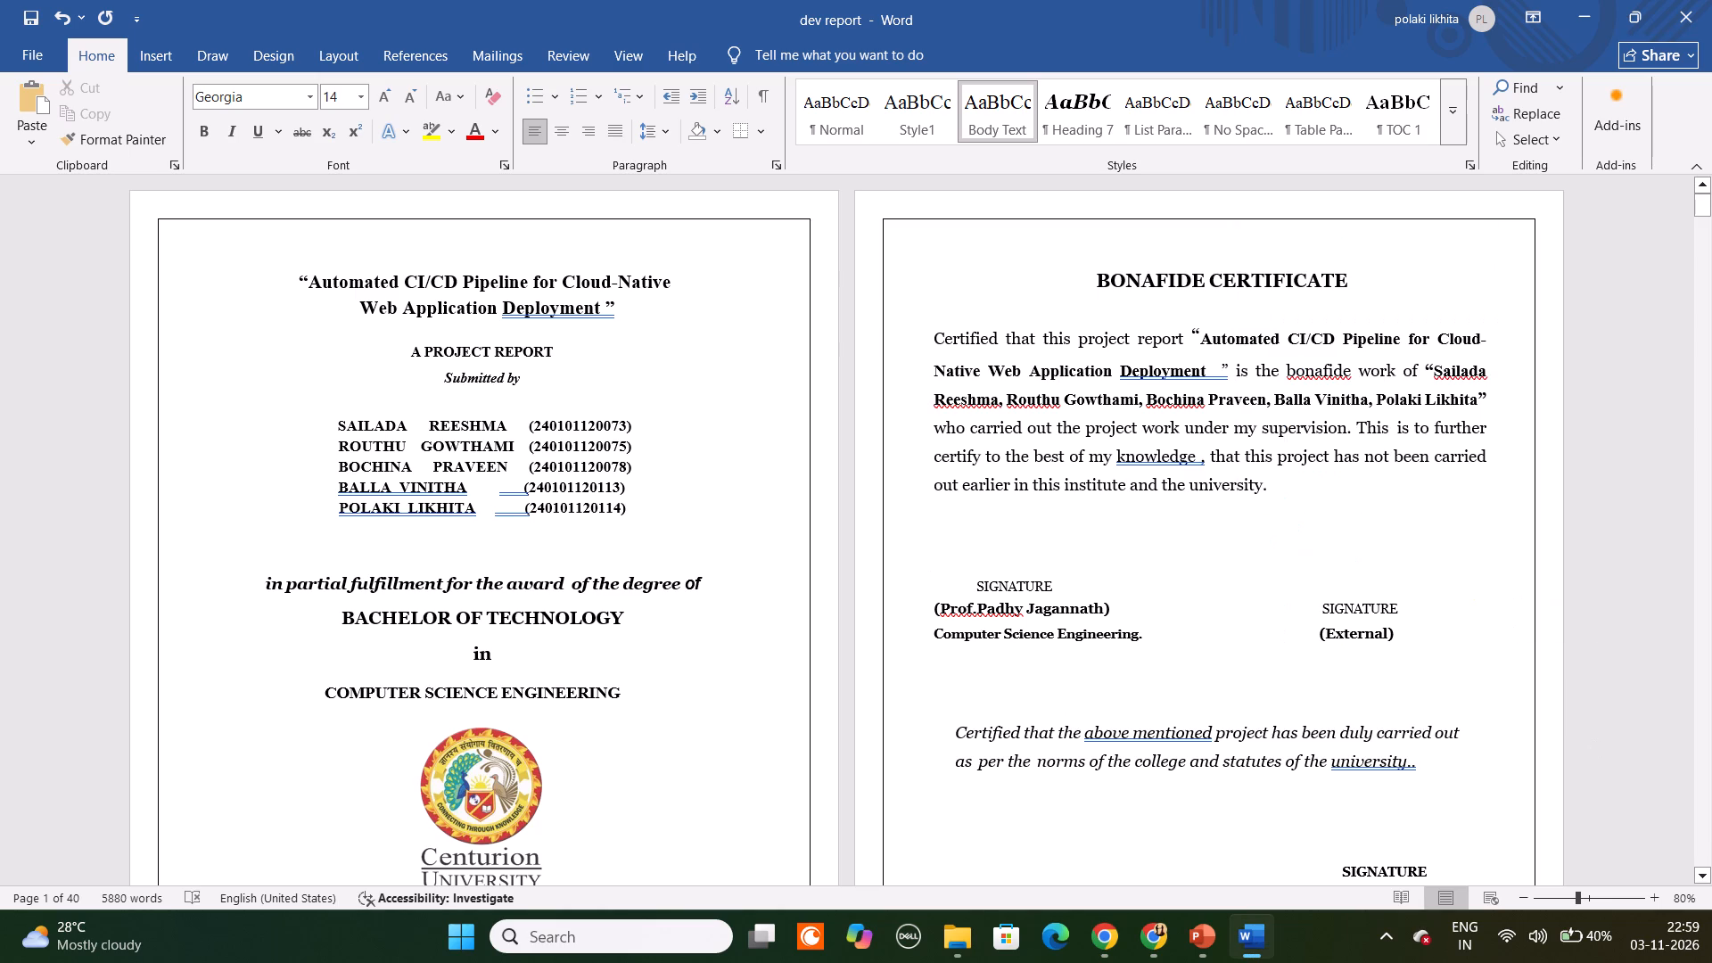
pyautogui.scroll(-5, 1332, 596)
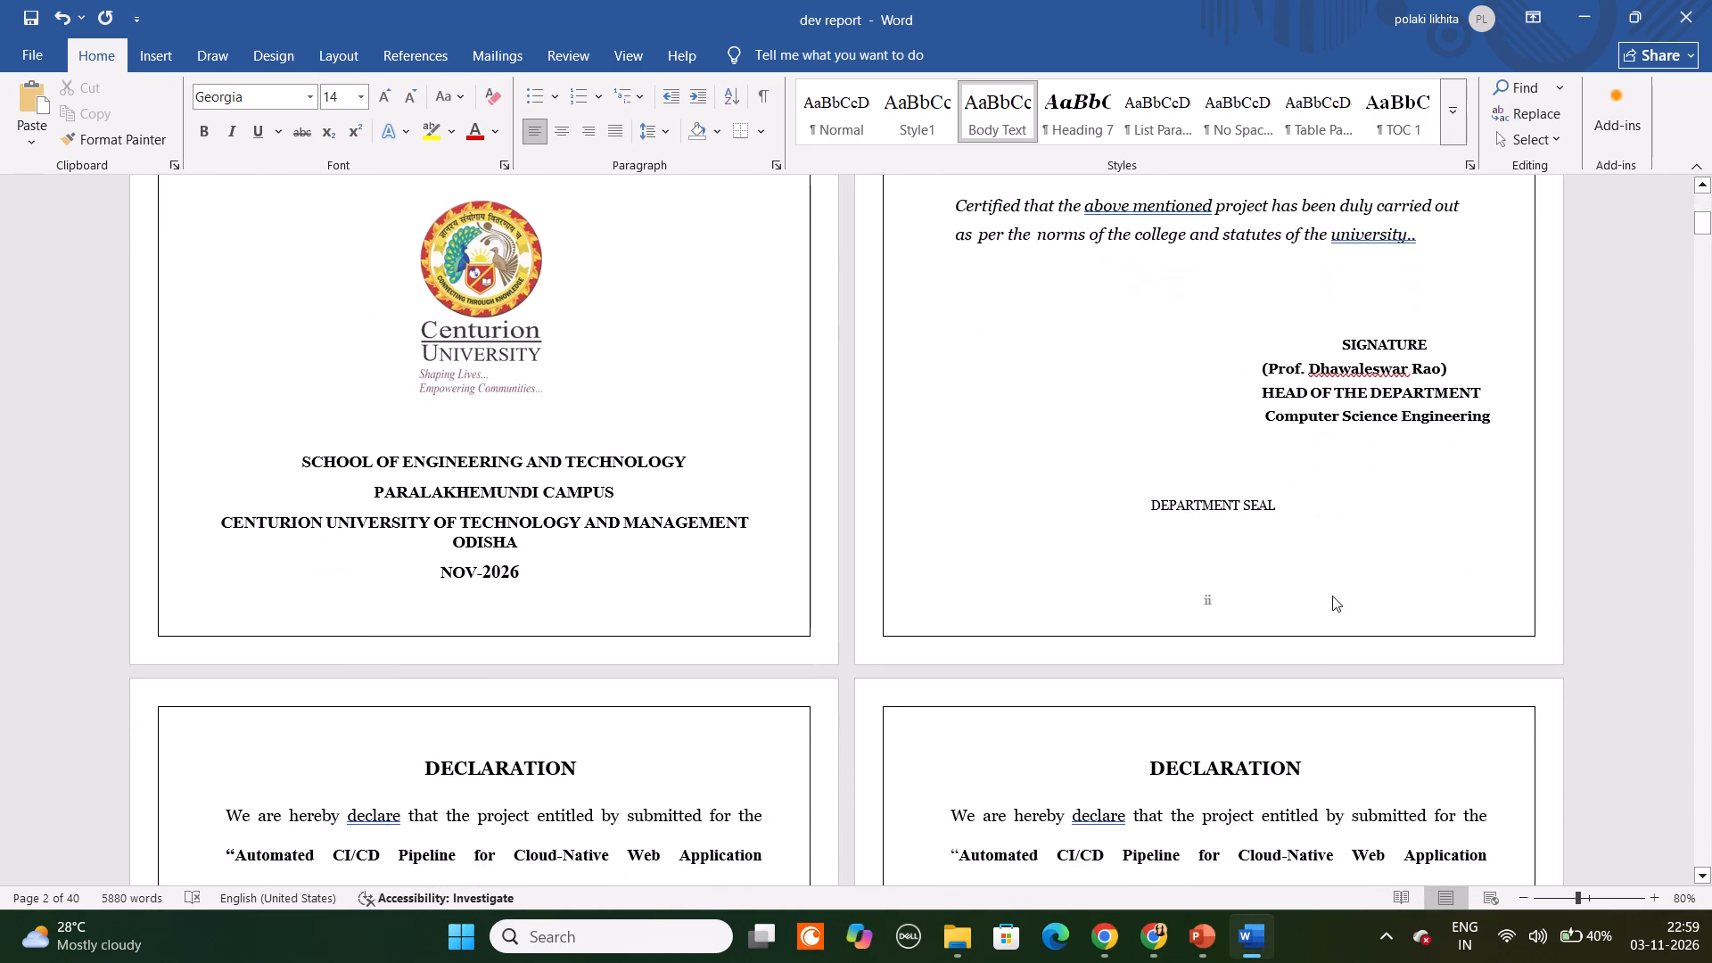
pyautogui.scroll(-1, 1332, 596)
pyautogui.rightClick(1101, 593)
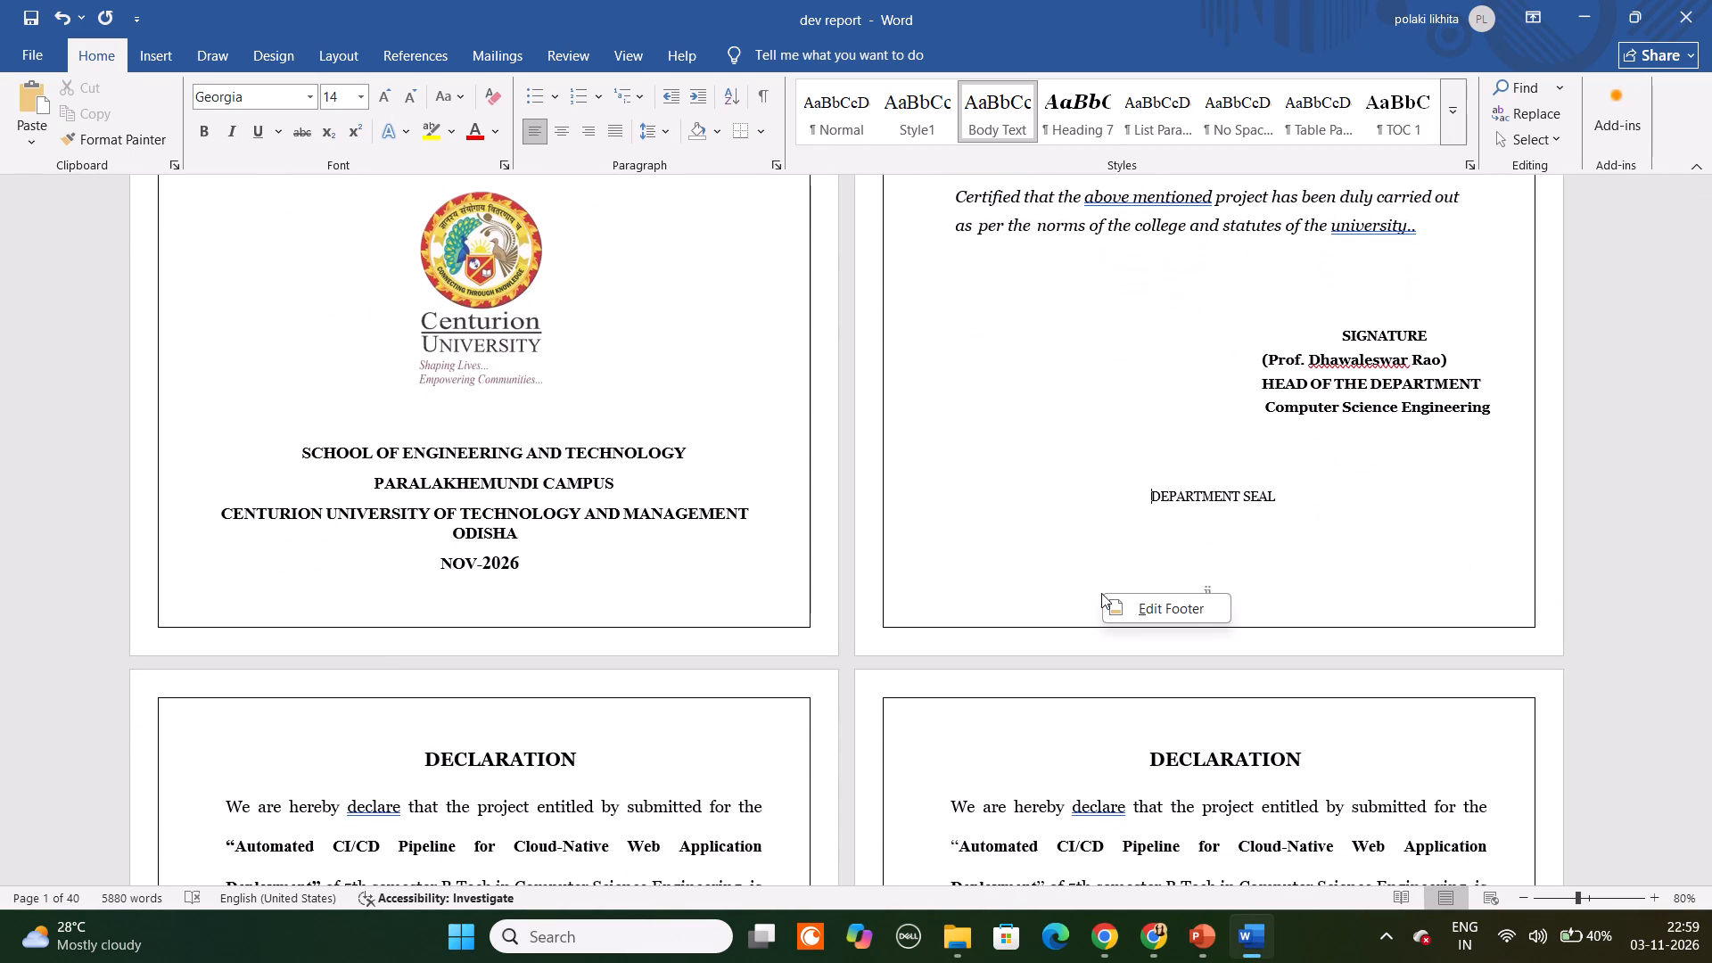
# Expand the month in the cover page's date line so it reads "NOVEMBER-2026".
pyautogui.keyDown('ctrl'); pyautogui.scroll(3, 940, 619); pyautogui.keyUp('ctrl')
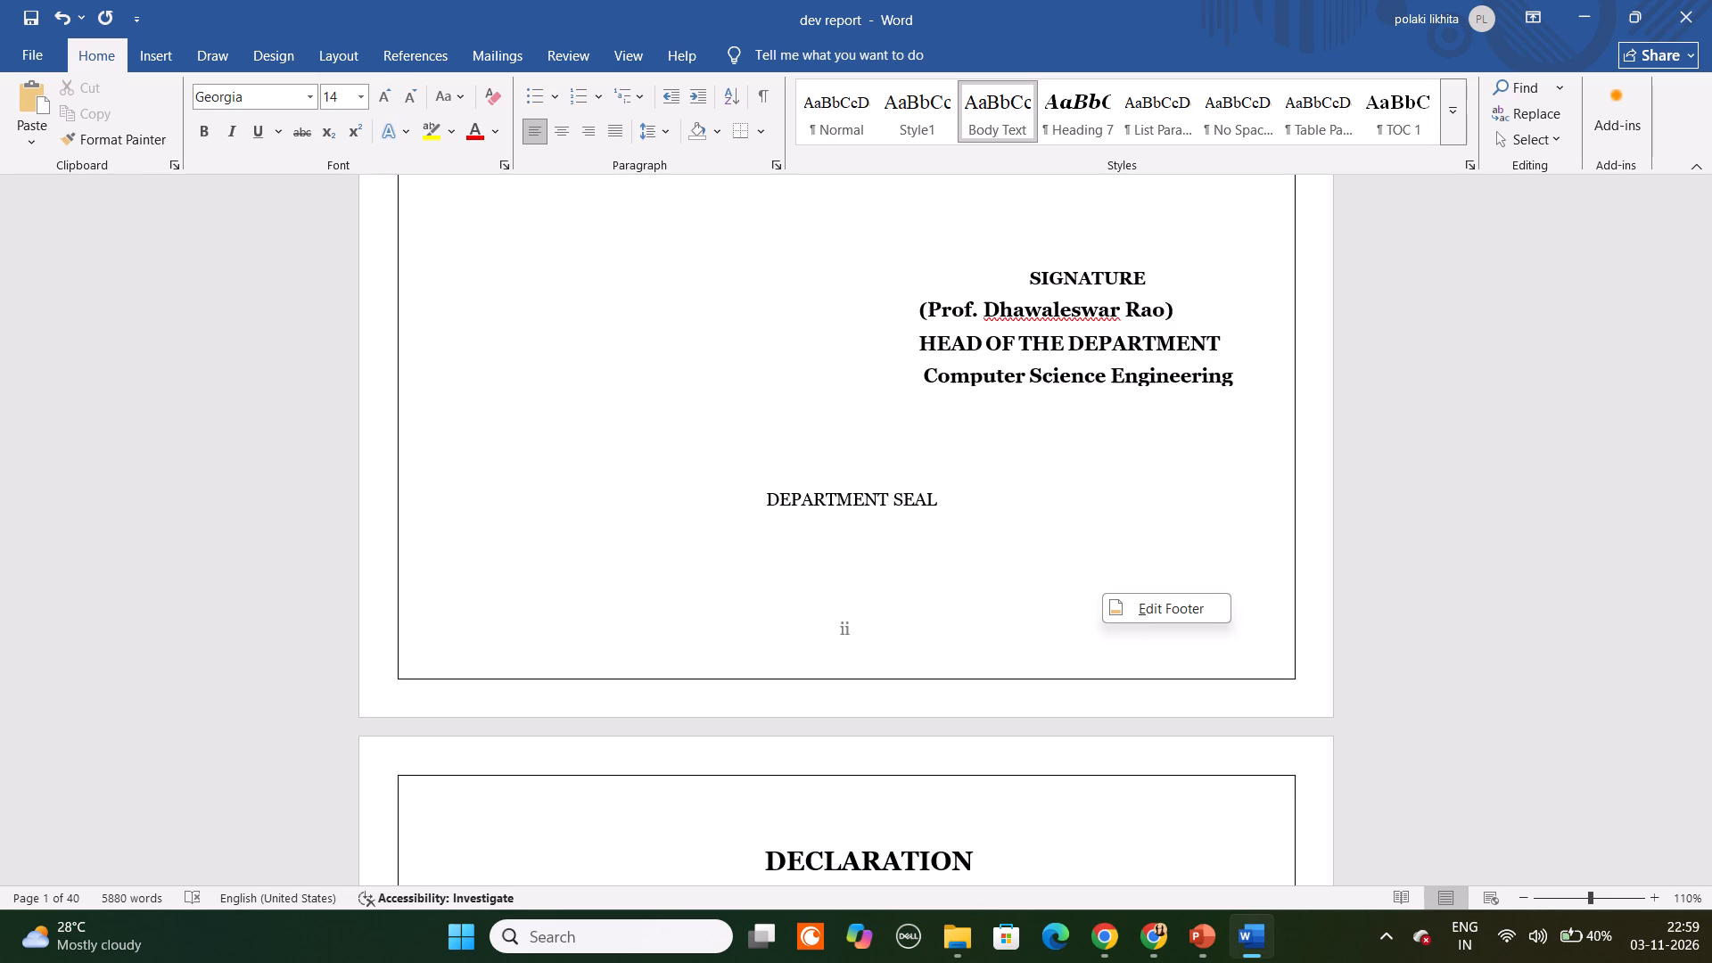
pyautogui.scroll(5, 940, 619)
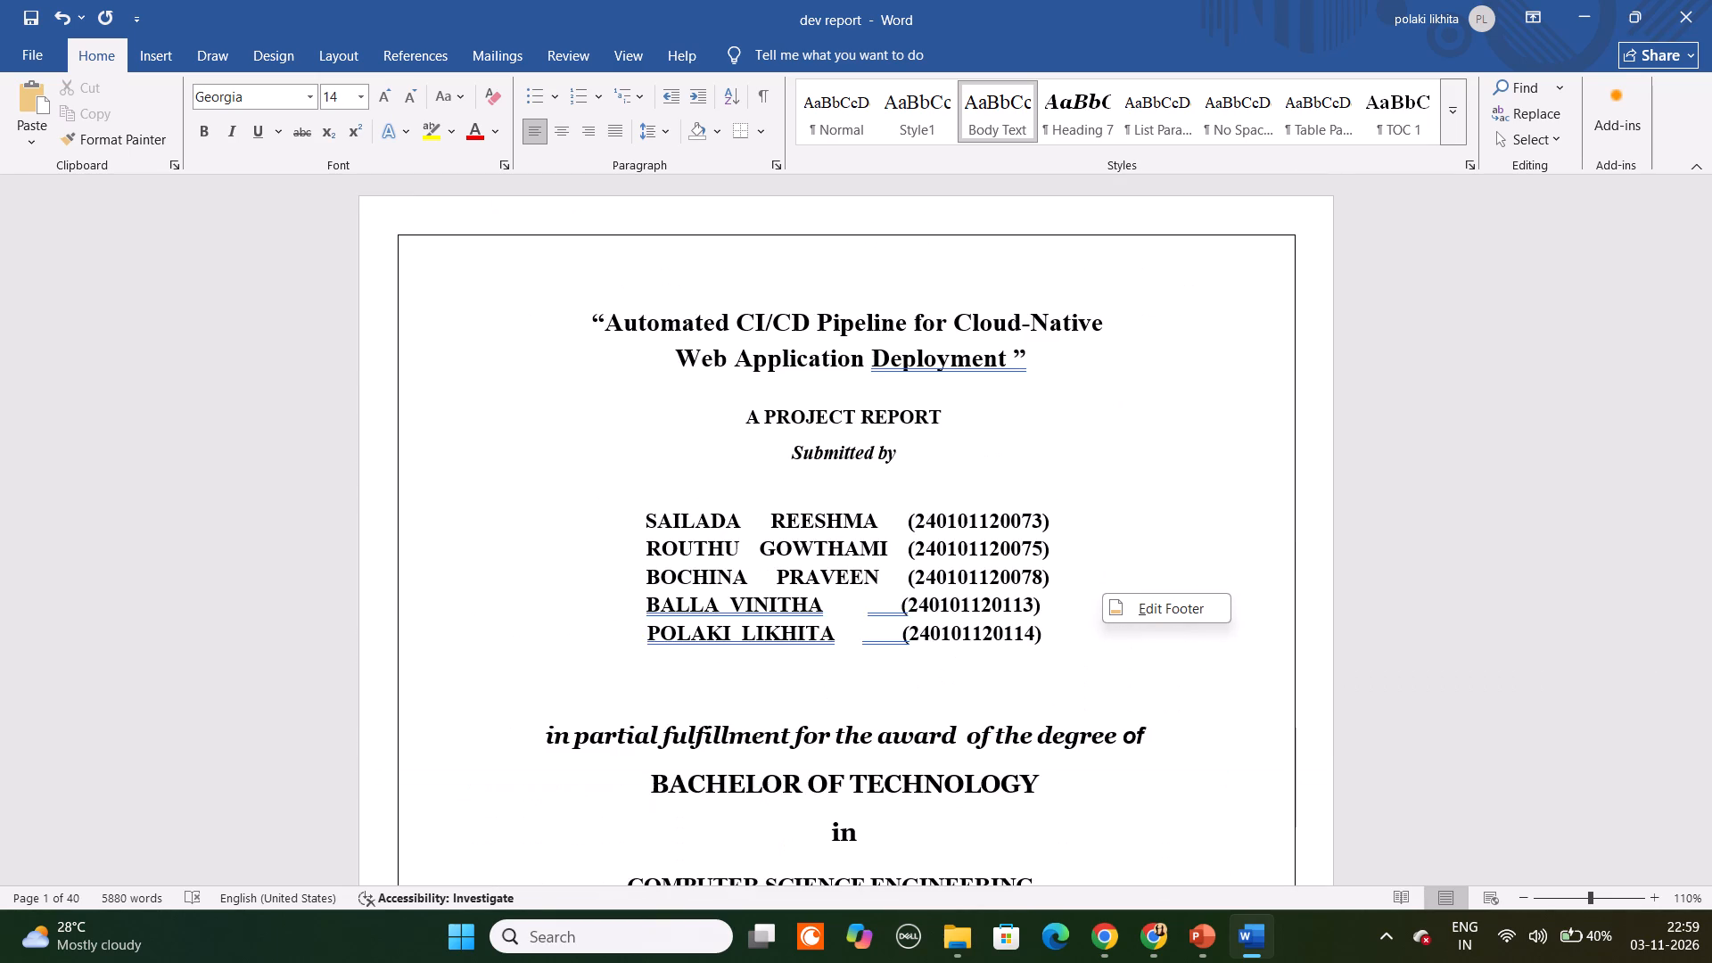
pyautogui.scroll(-2, 940, 619)
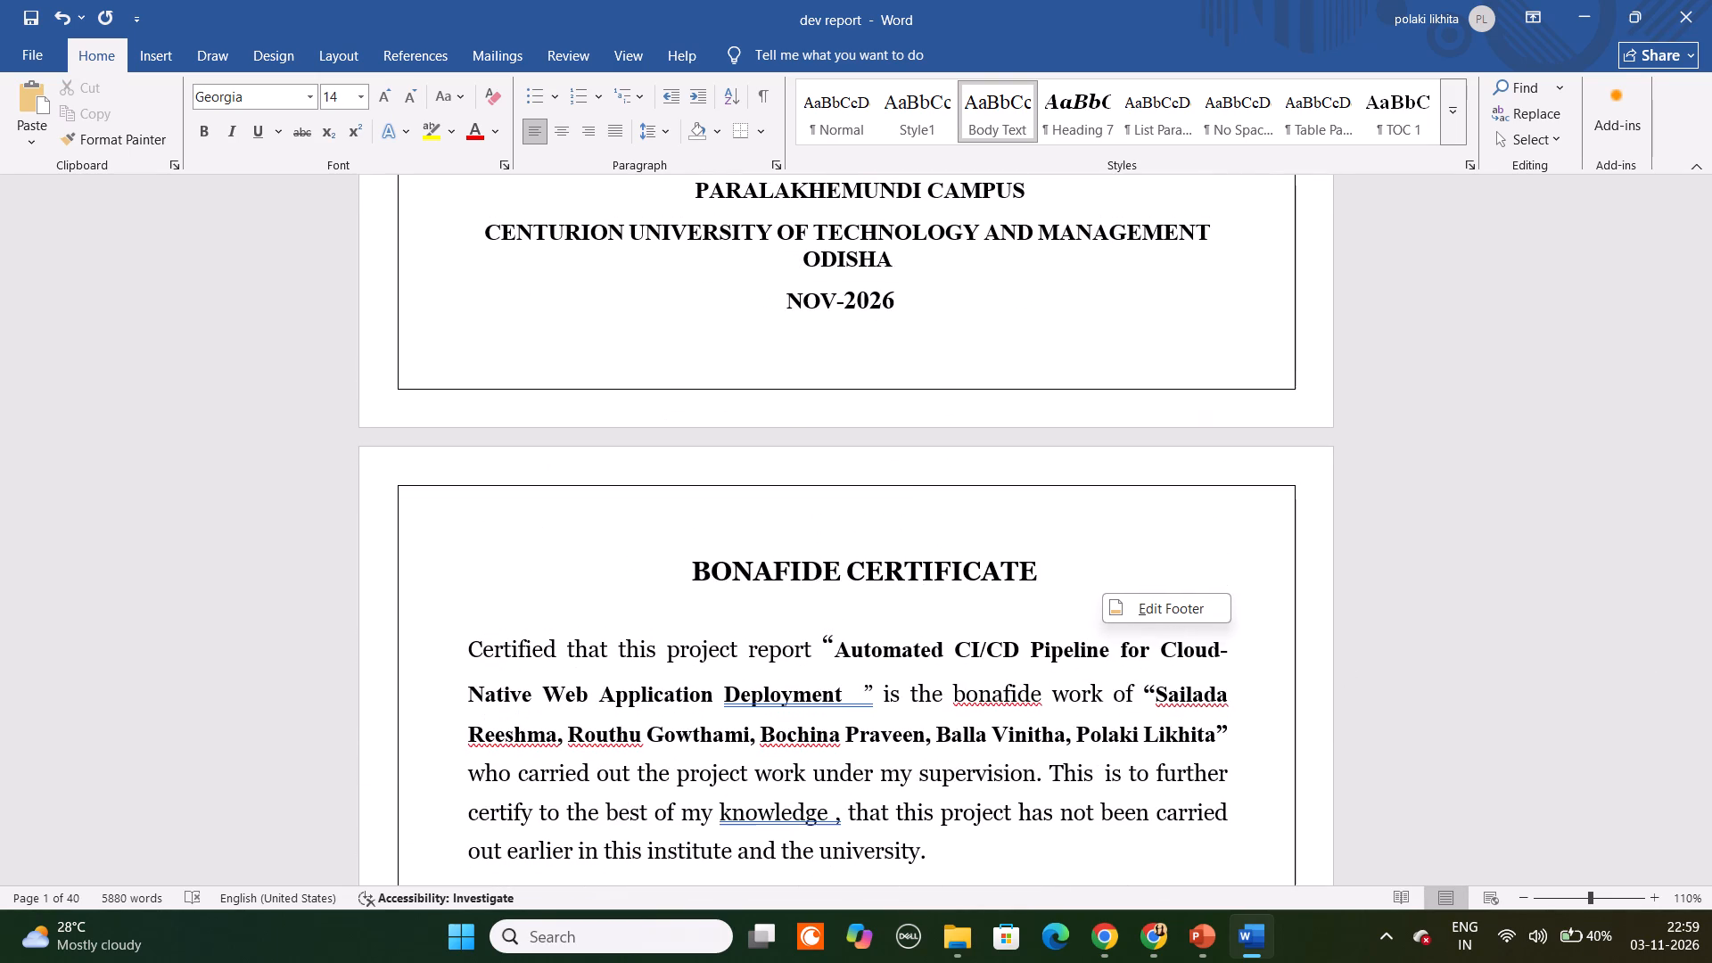
pyautogui.scroll(-1, 940, 619)
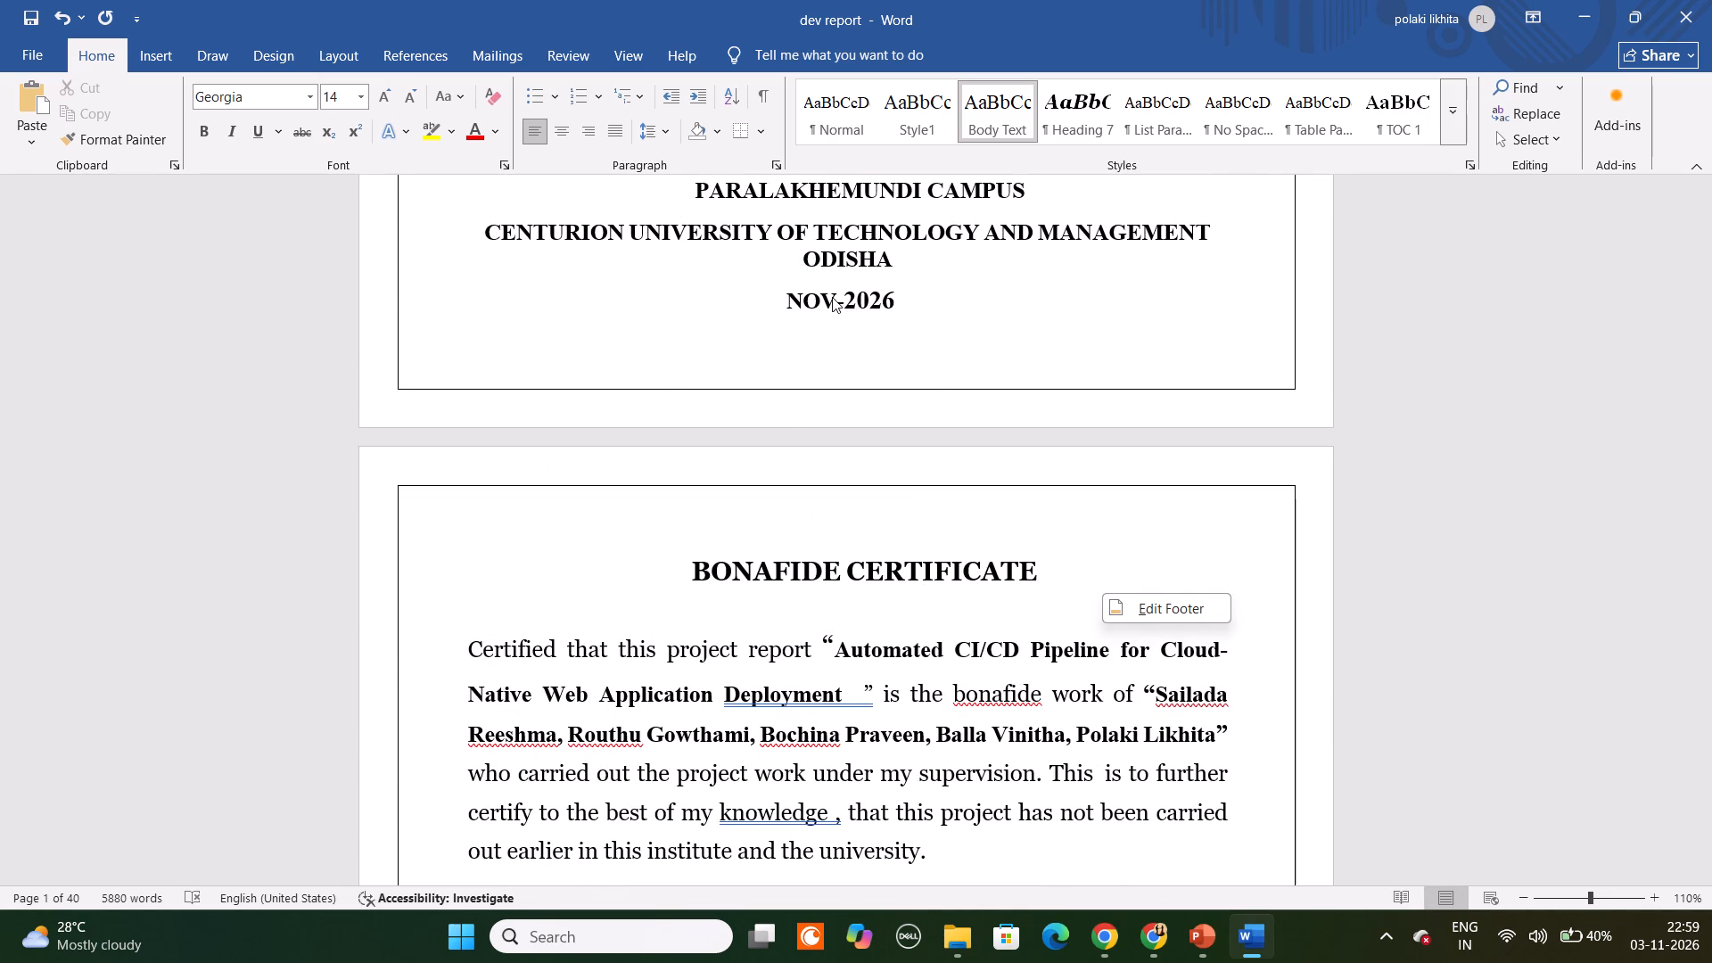
pyautogui.click(828, 297)
pyautogui.press('Right')
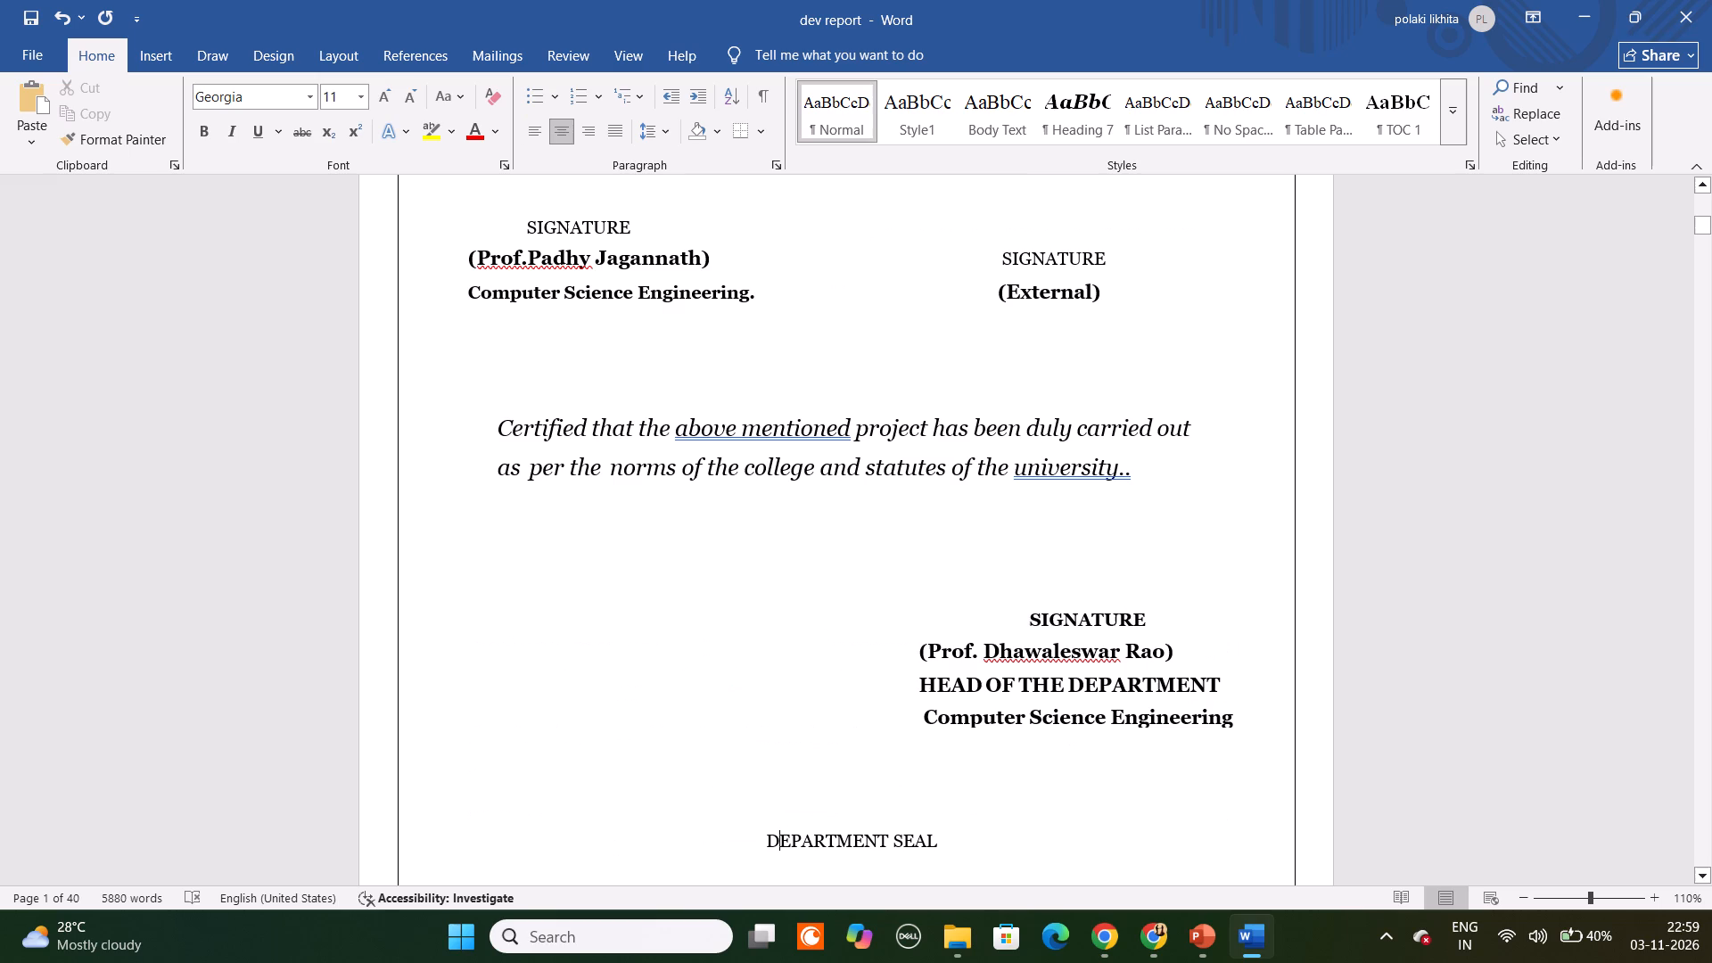
pyautogui.scroll(3, 828, 297)
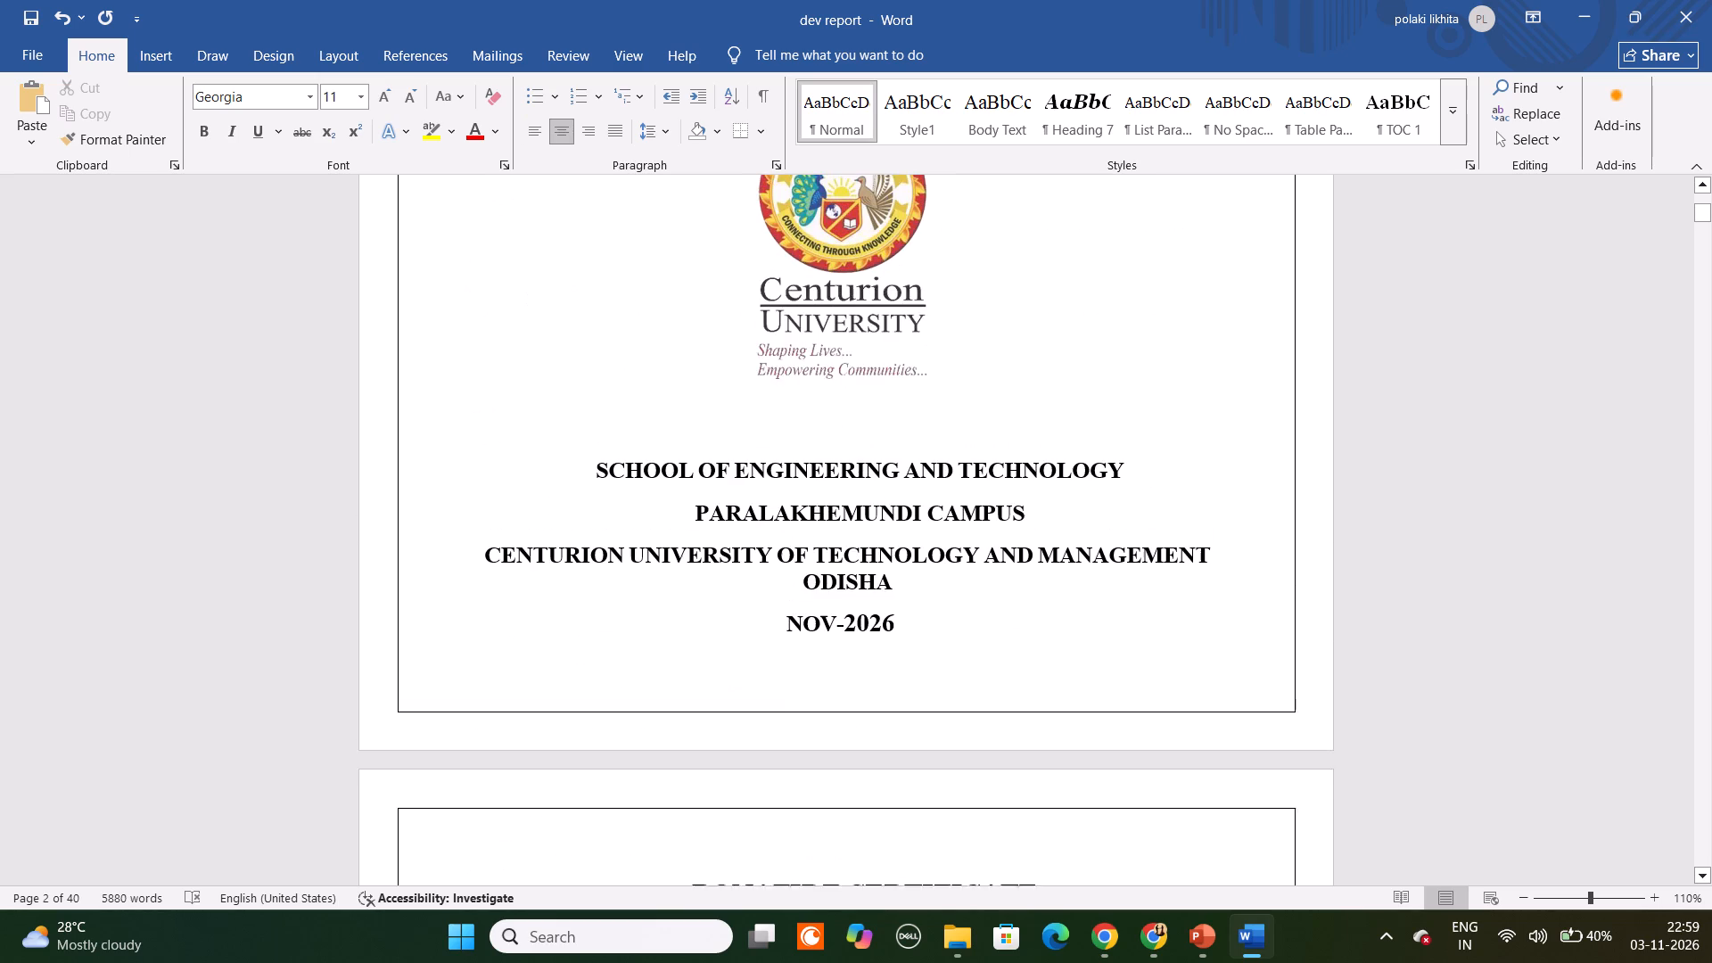
pyautogui.scroll(3, 828, 297)
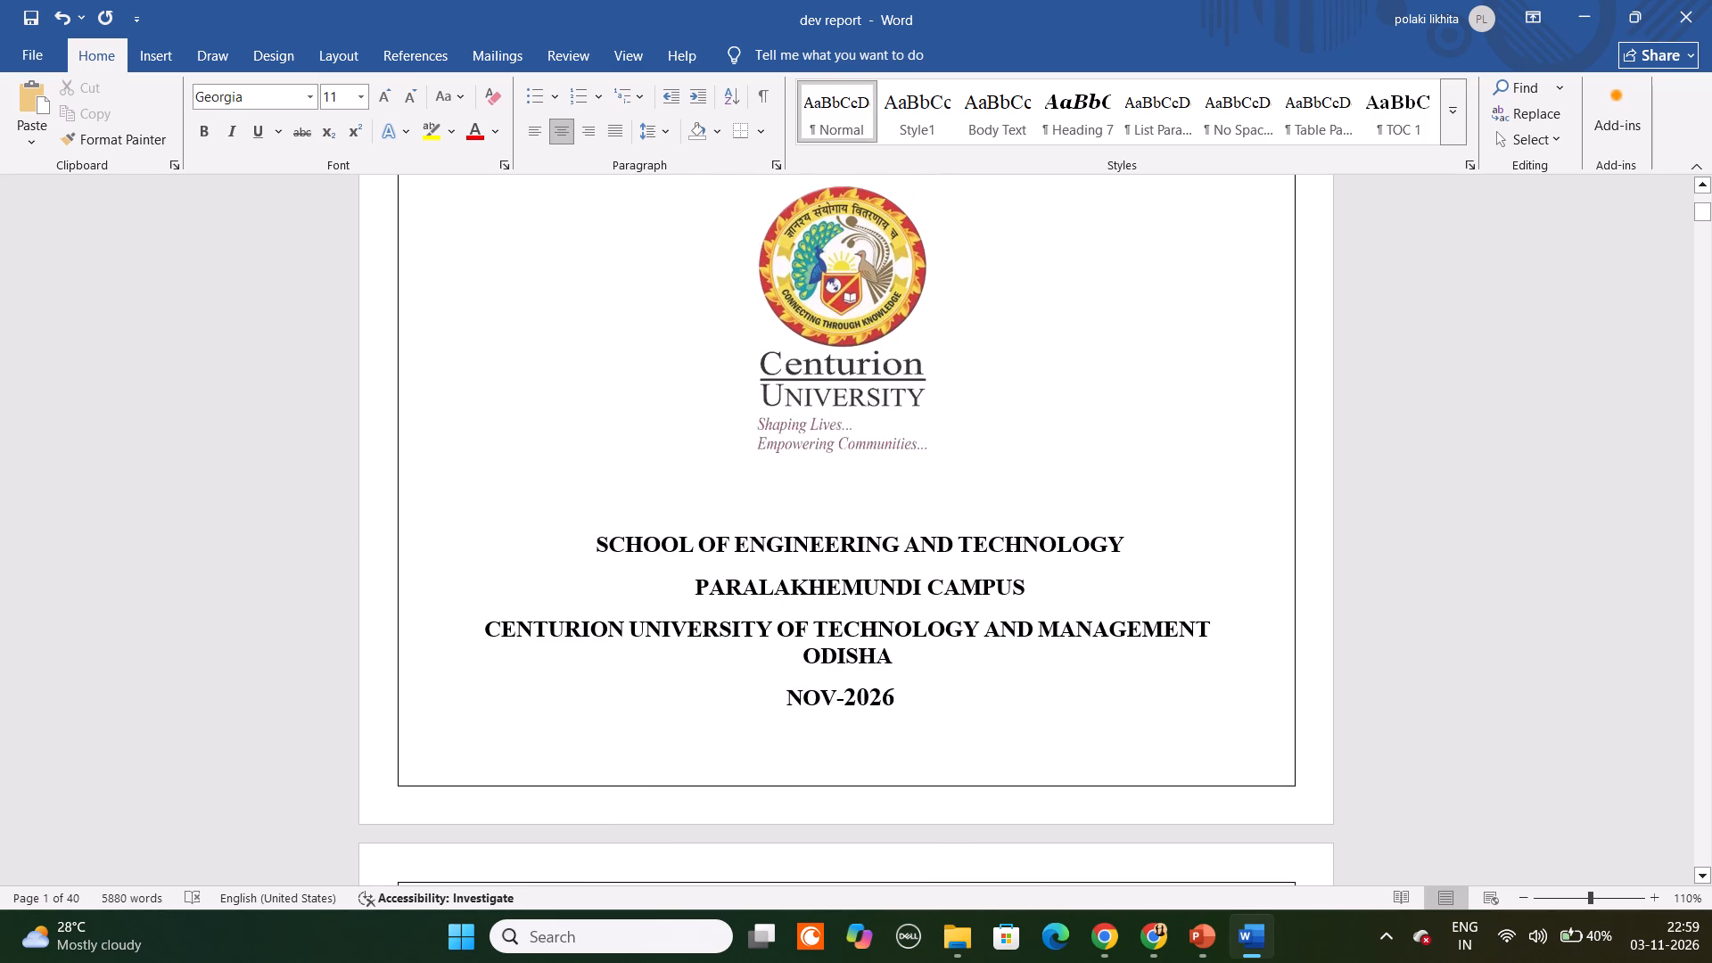
pyautogui.click(794, 691)
pyautogui.press('Right')
pyautogui.press('Right')
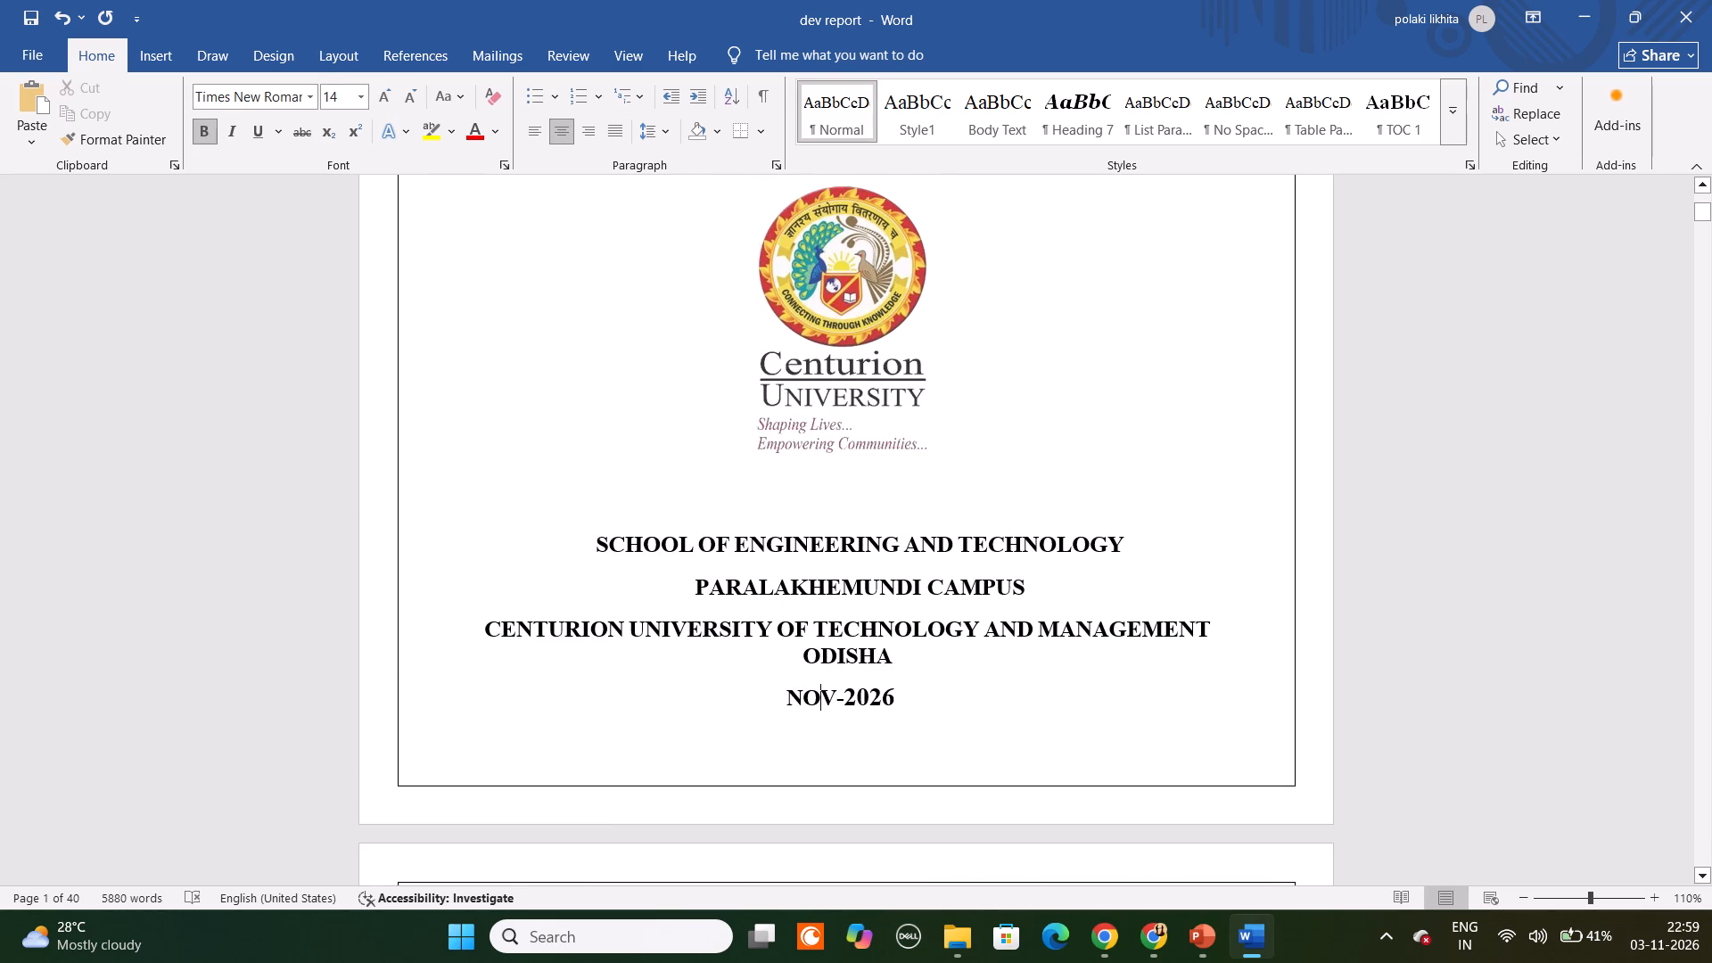
pyautogui.press('Right')
pyautogui.write('EMBER')
pyautogui.click(252, 745)
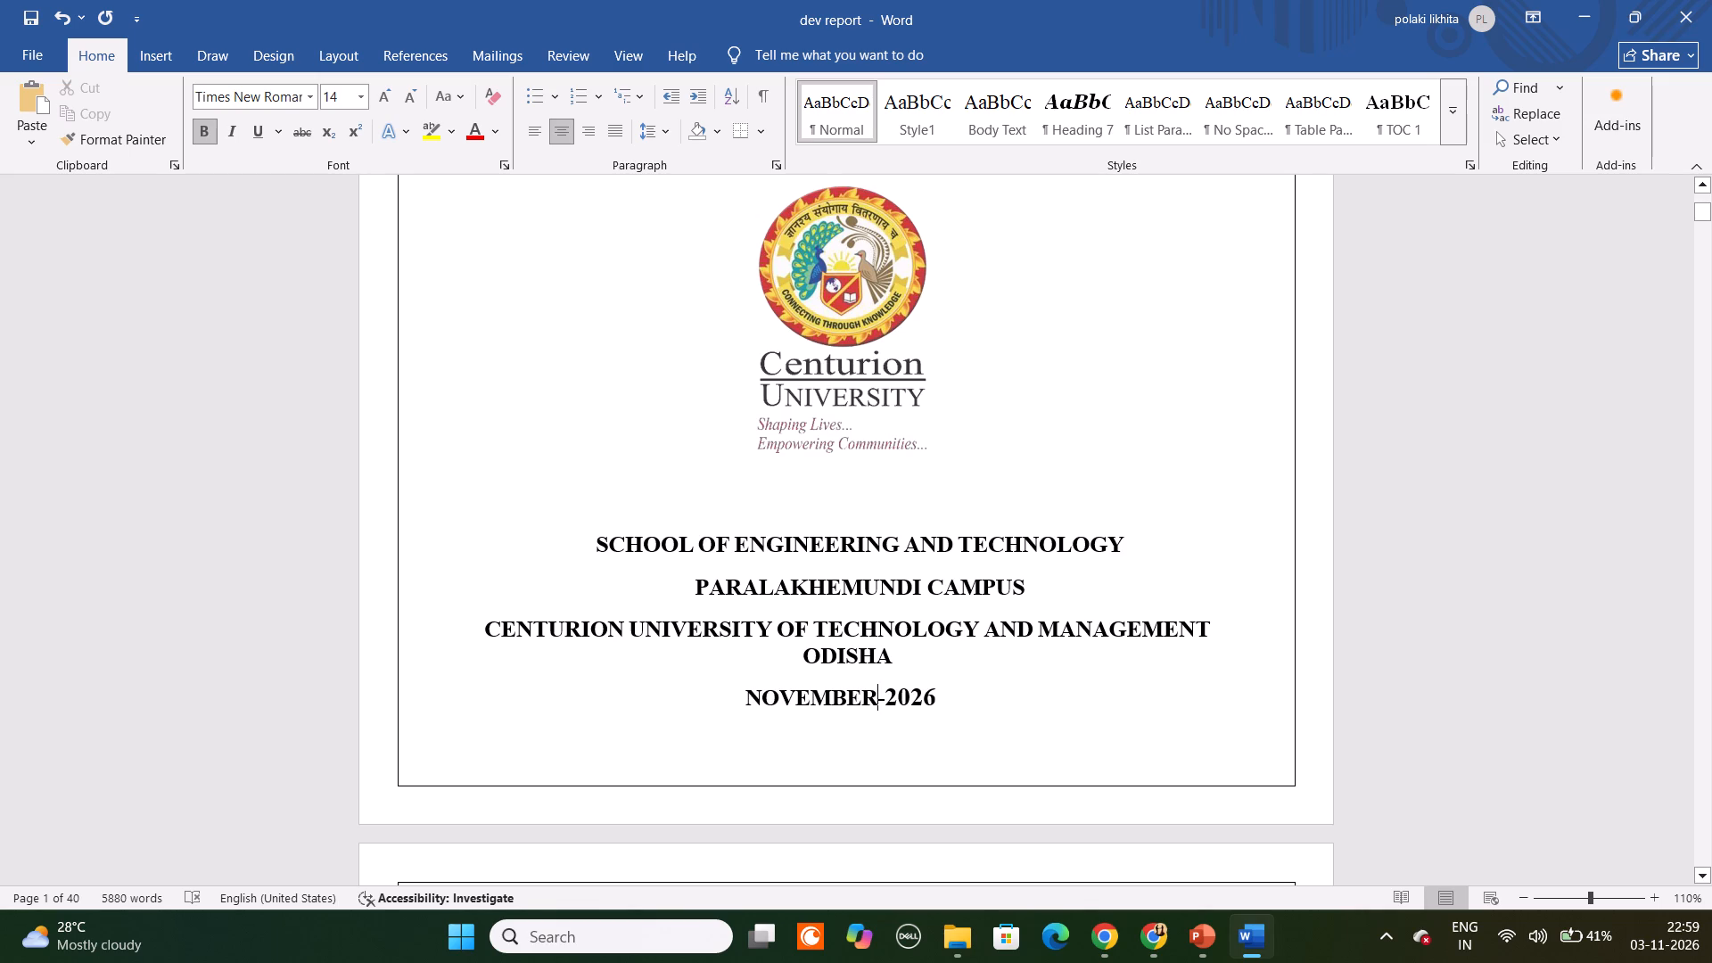
# Review the cover page and the signature area of the bonafide certificate.
pyautogui.scroll(4, 1041, 588)
pyautogui.scroll(-2, 1041, 588)
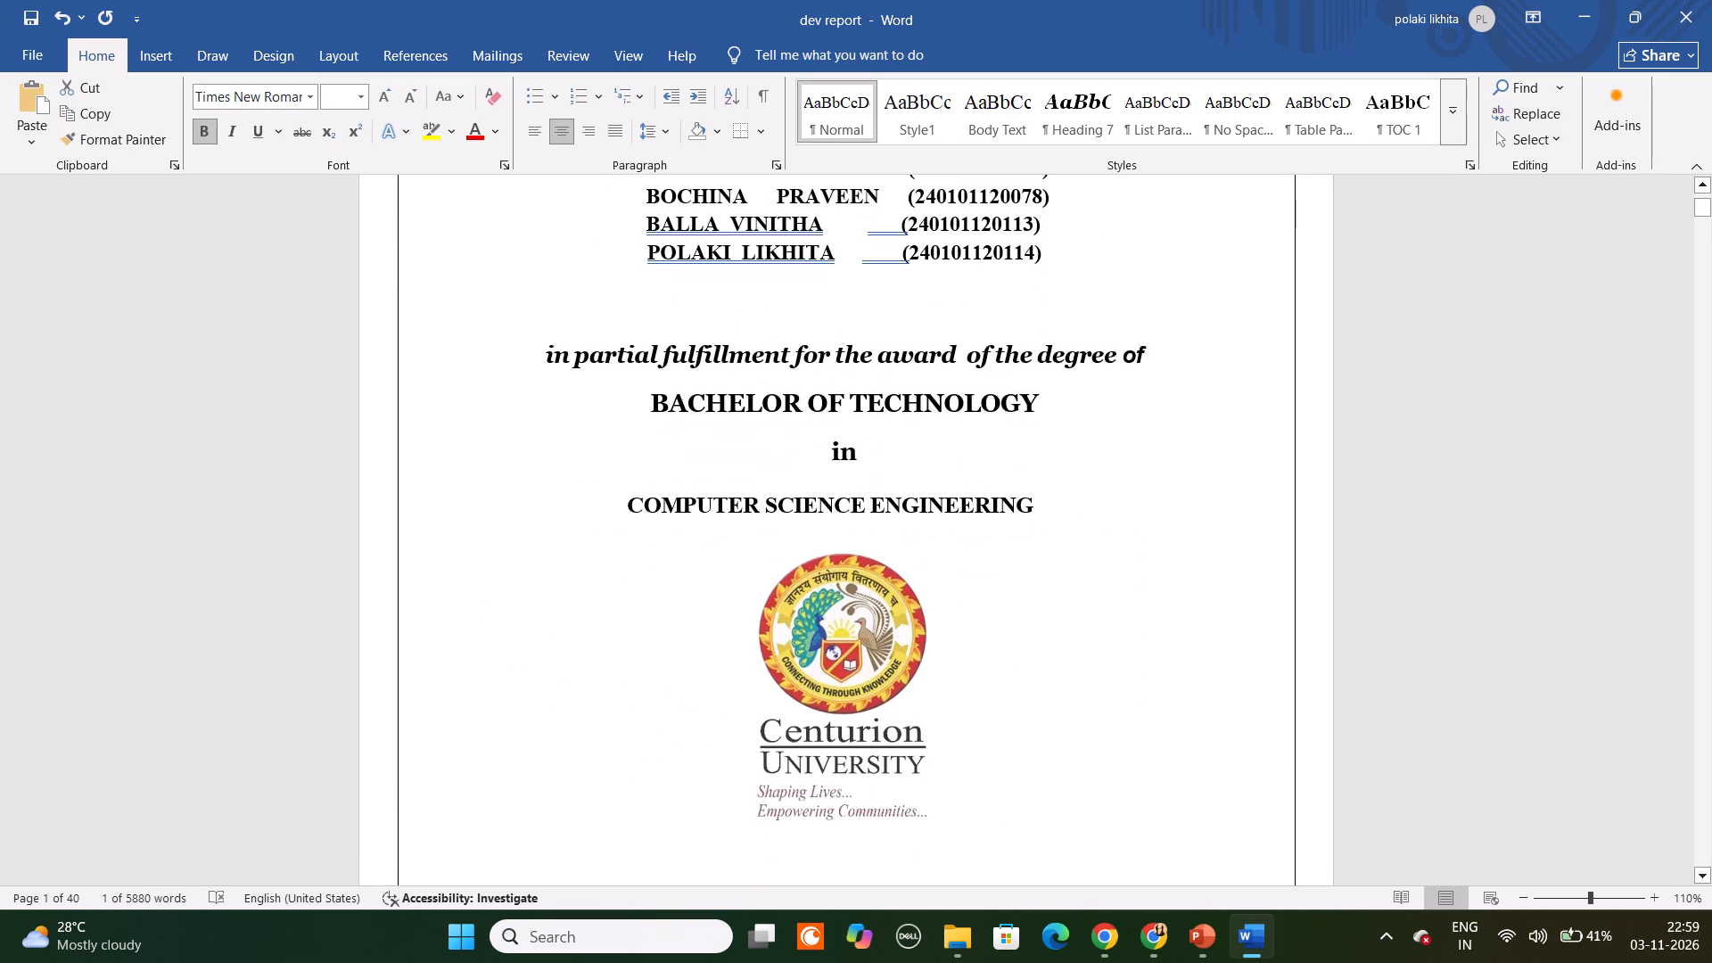
pyautogui.scroll(-5, 1041, 588)
pyautogui.scroll(1, 1041, 588)
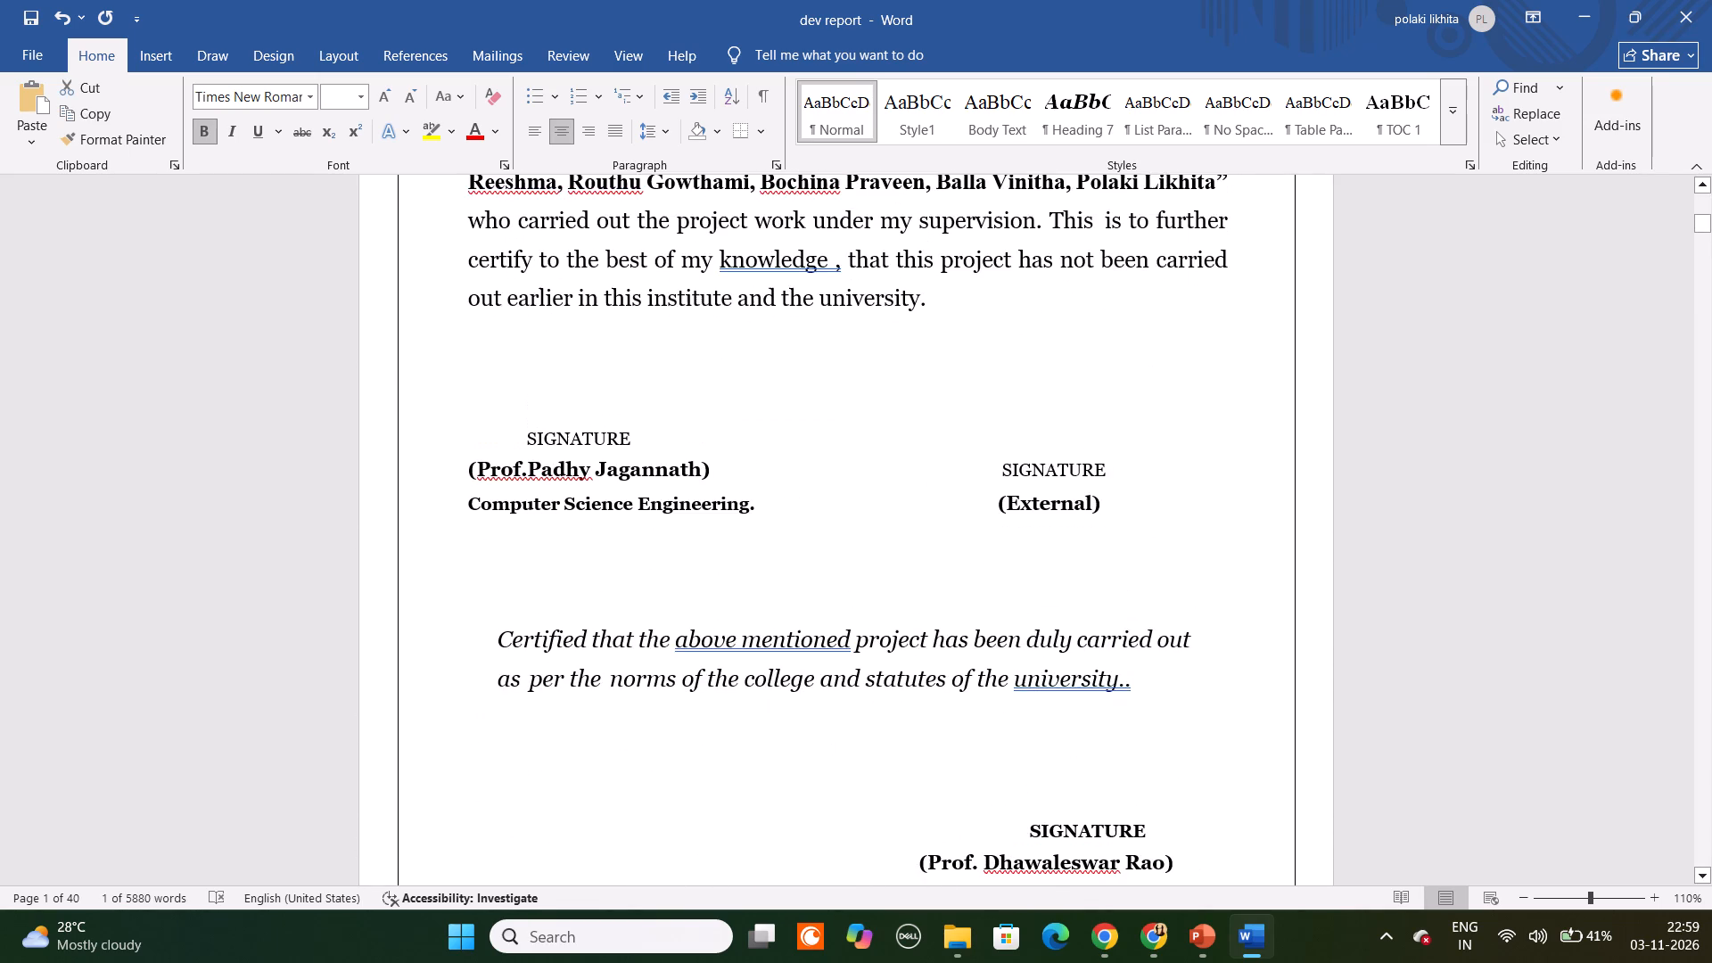
pyautogui.scroll(1, 1041, 588)
pyautogui.rightClick(881, 458)
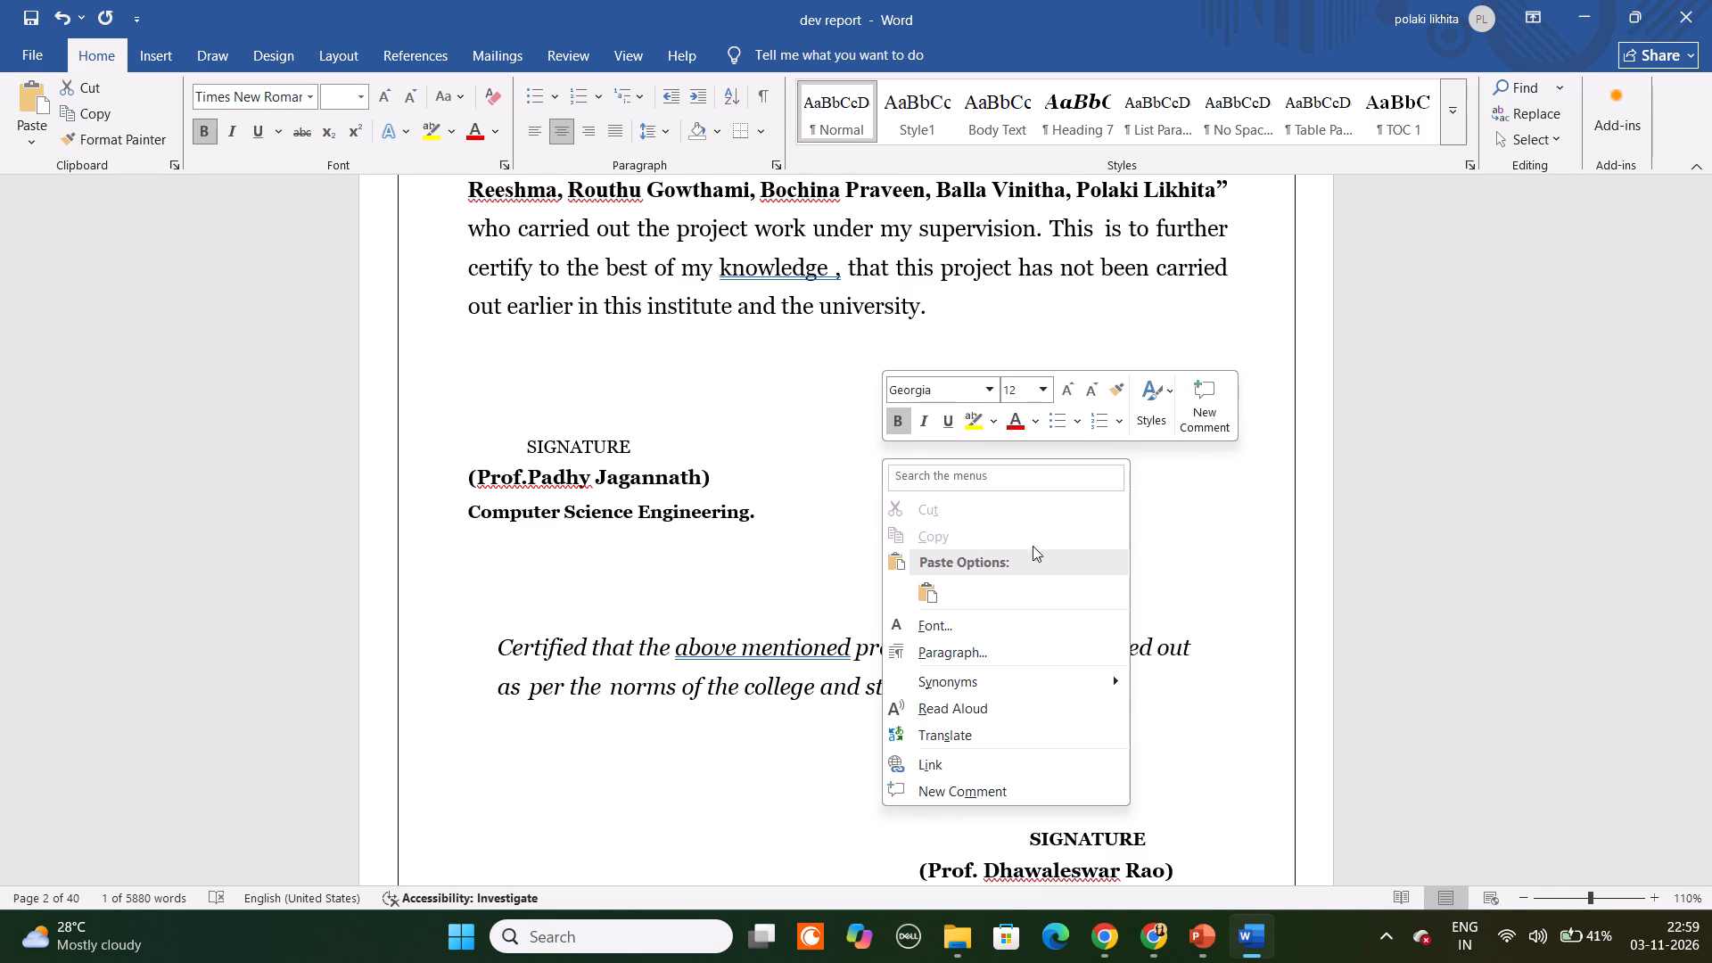
pyautogui.click(1456, 588)
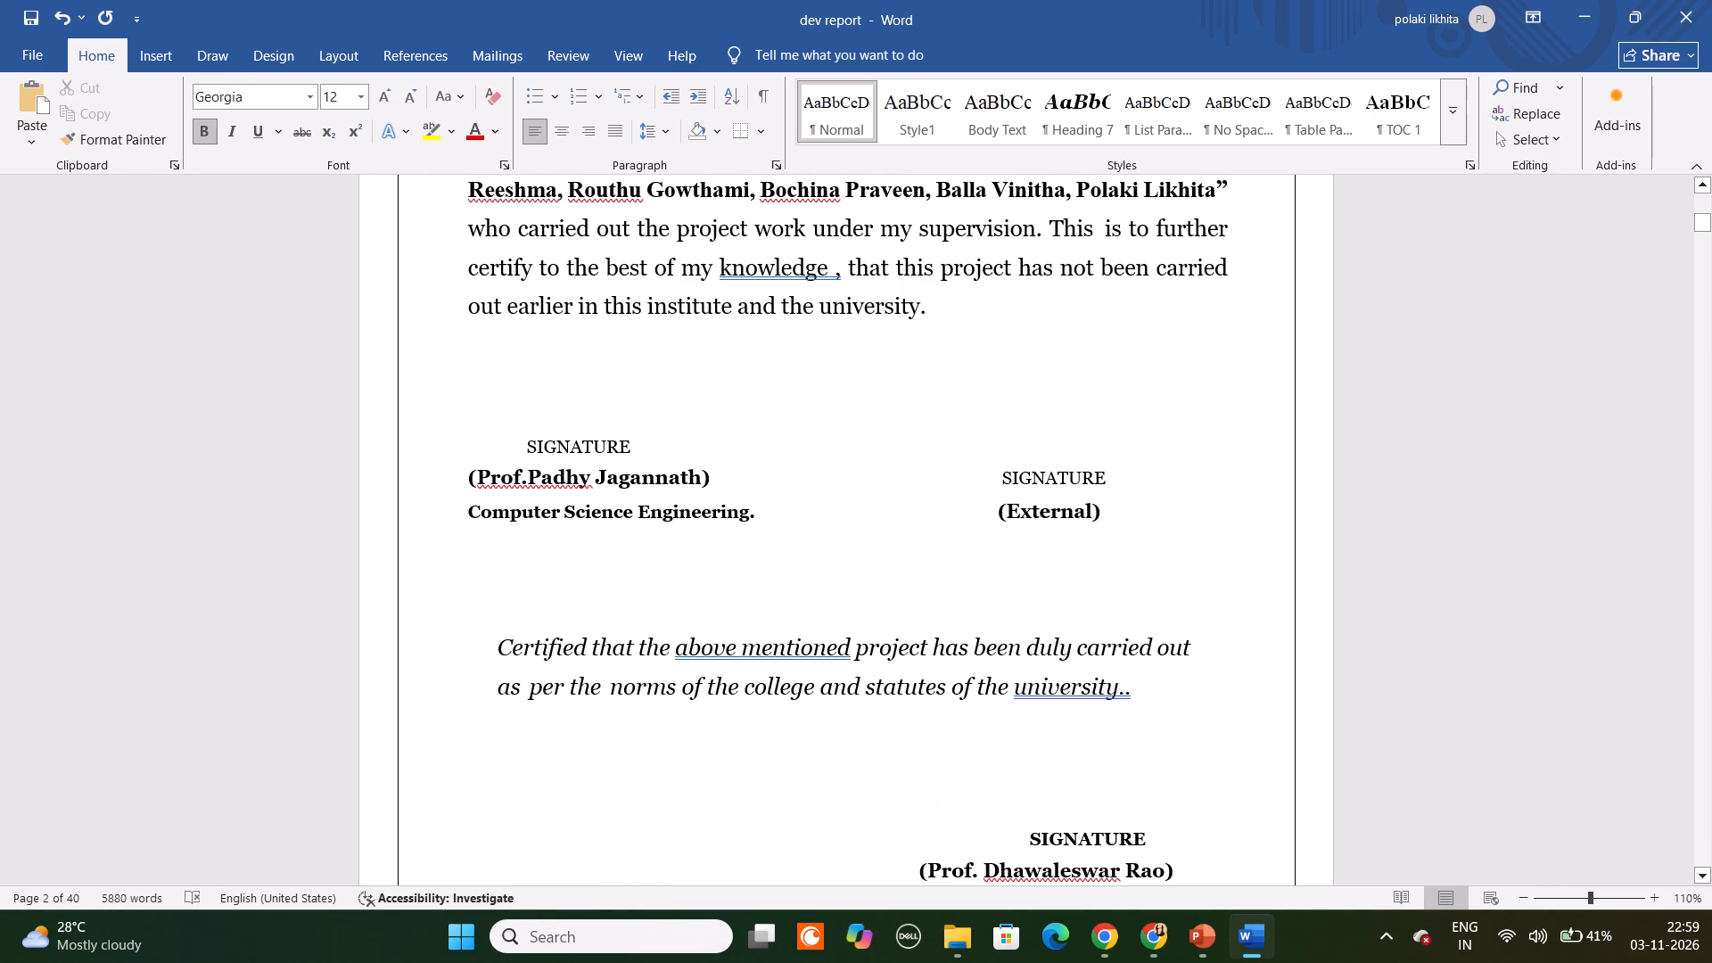
# Look over the declaration pages, table of contents and list of figures.
pyautogui.scroll(-5, 1456, 588)
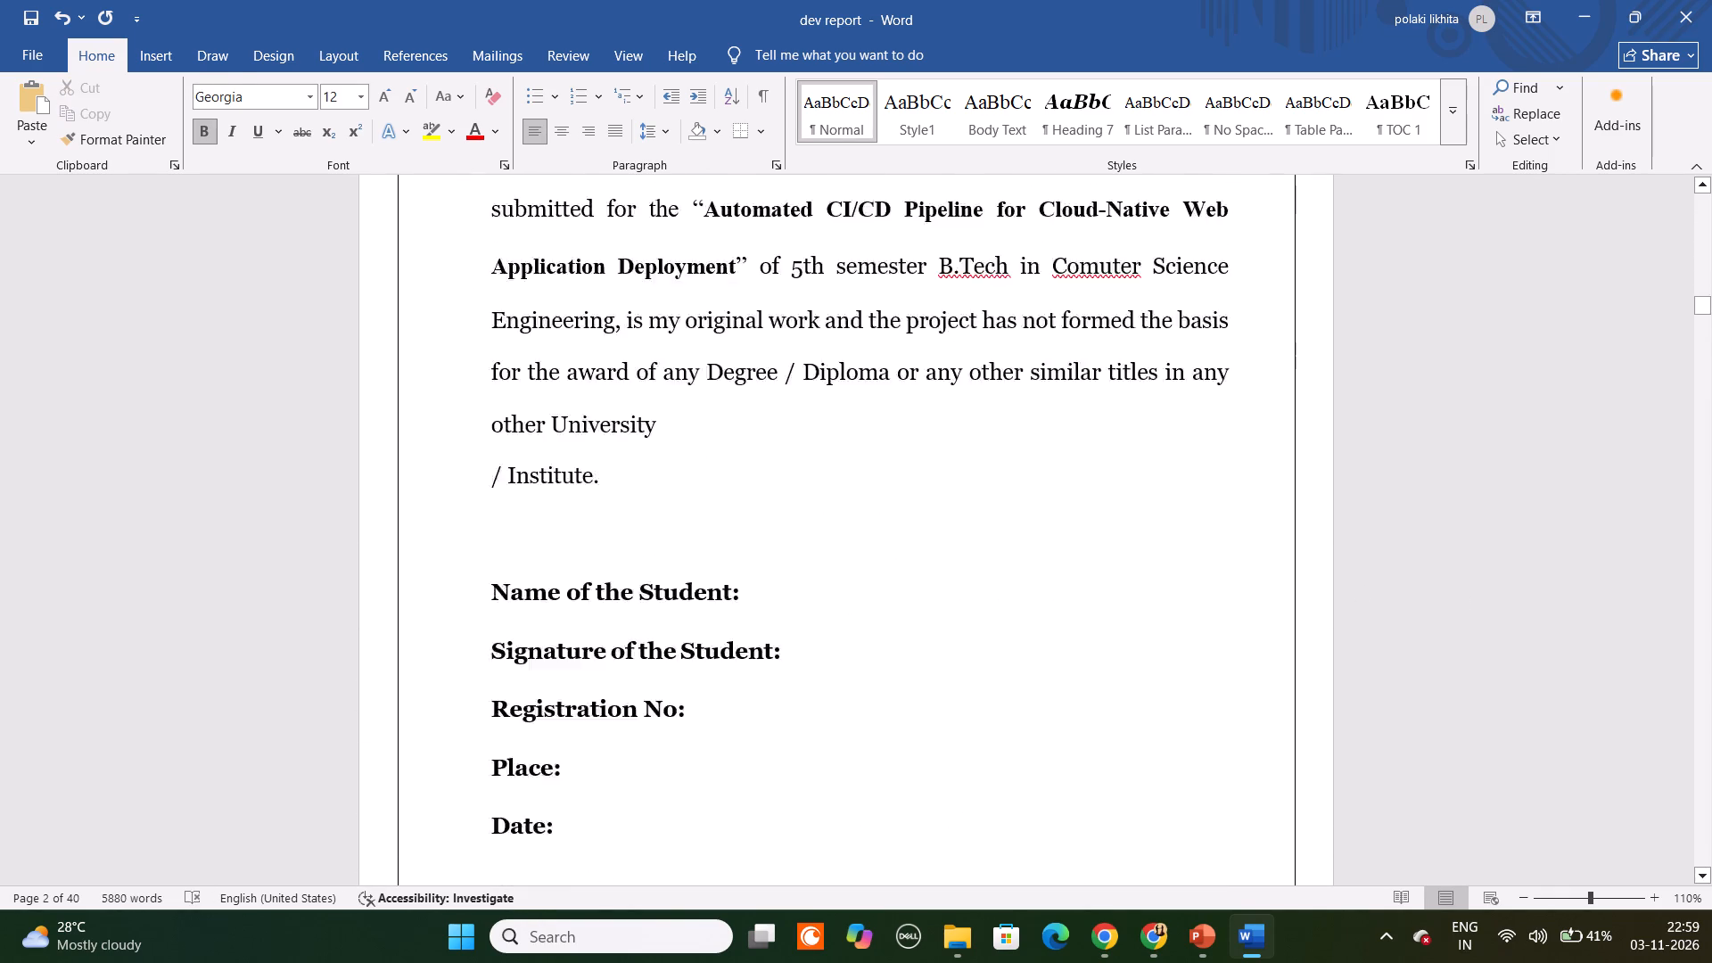
pyautogui.scroll(-3, 1456, 588)
pyautogui.scroll(5, 1456, 588)
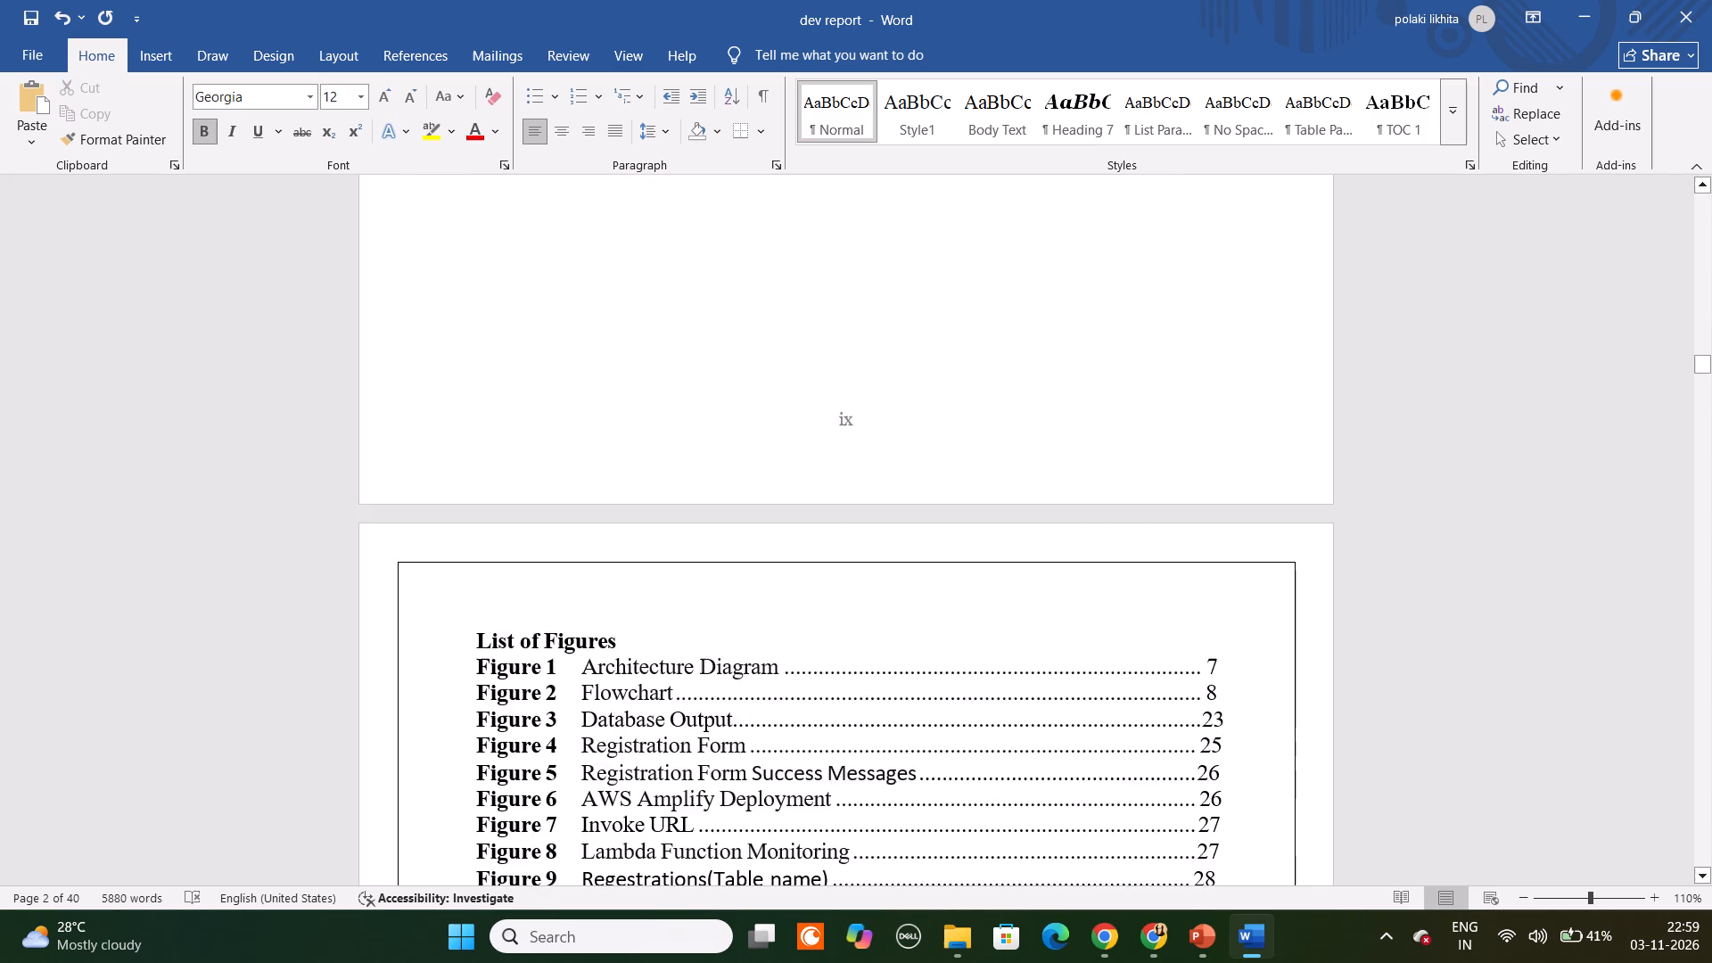
pyautogui.scroll(7, 1456, 588)
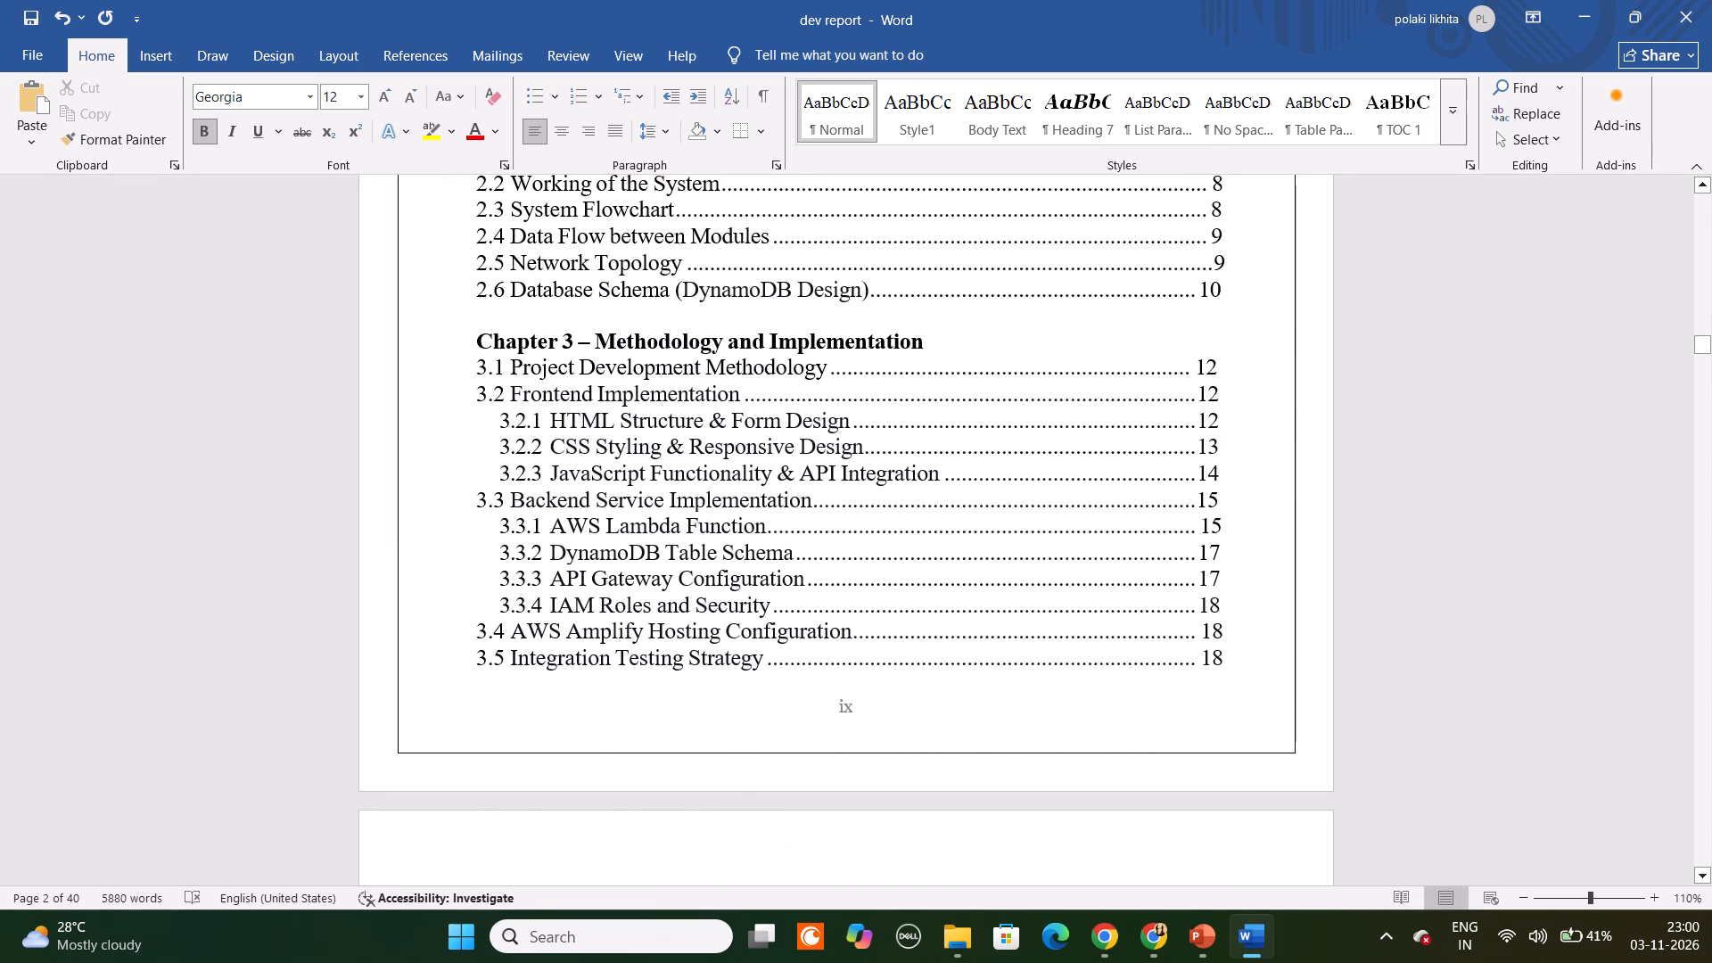
pyautogui.scroll(-4, 1456, 588)
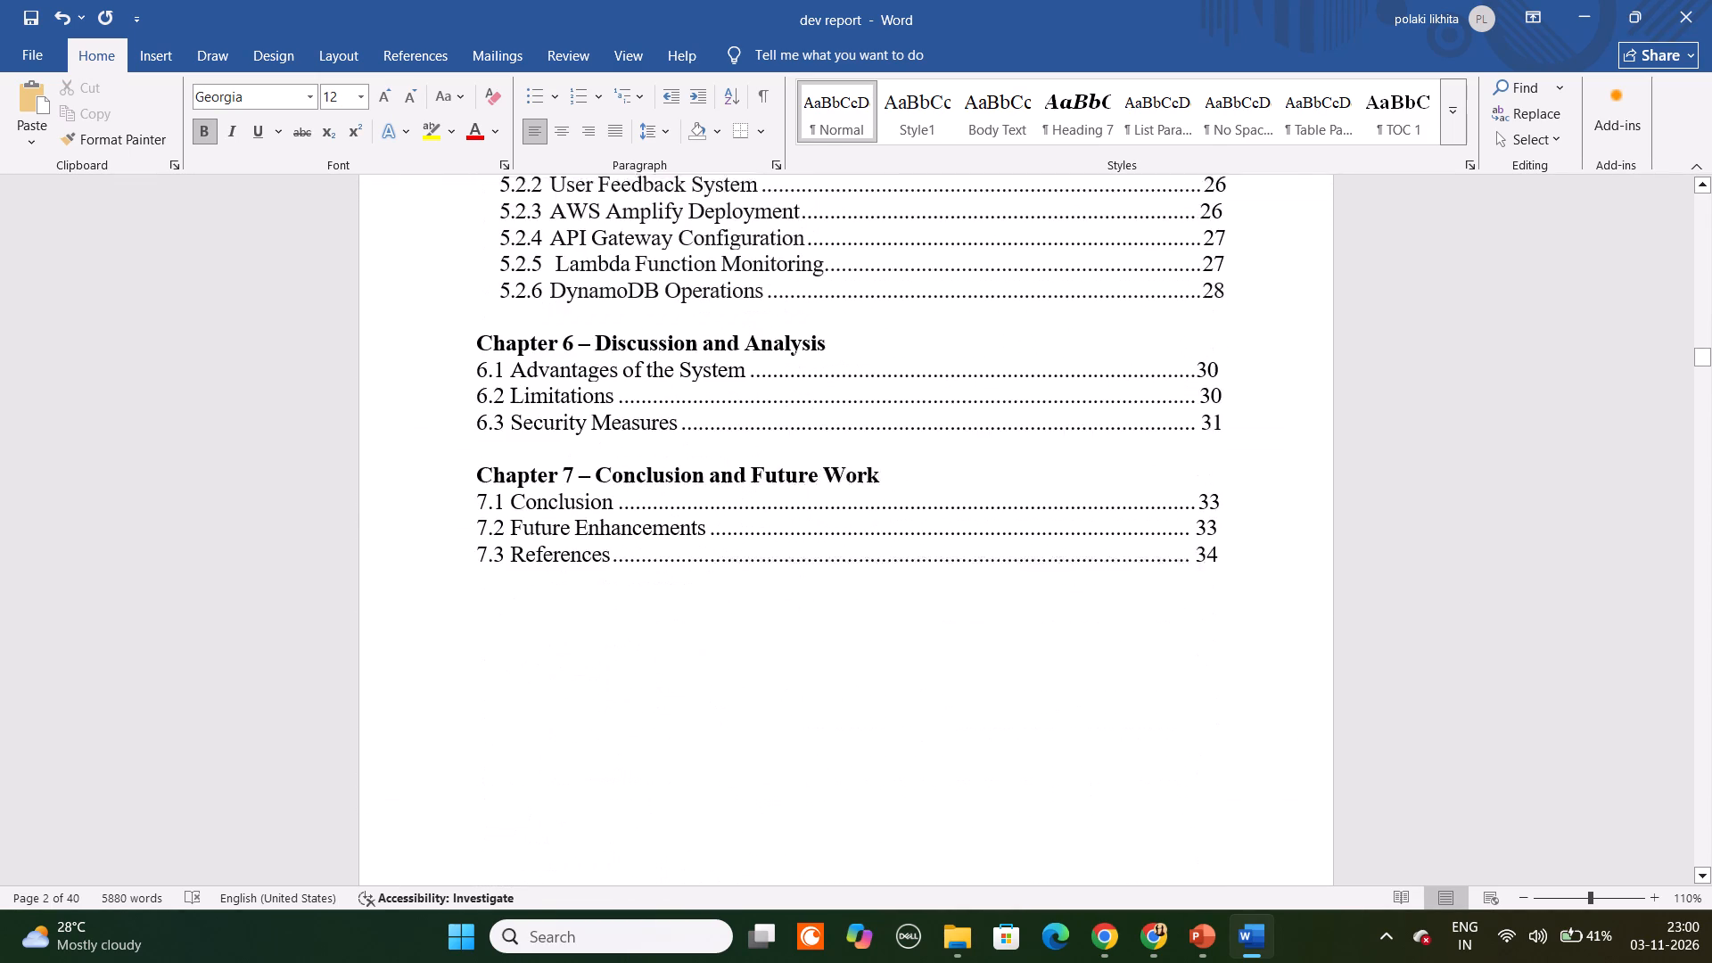
# Skim the report's chapters from Chapter 1 through the closing evaluation page, and return to the cover page.
pyautogui.scroll(-5, 1456, 588)
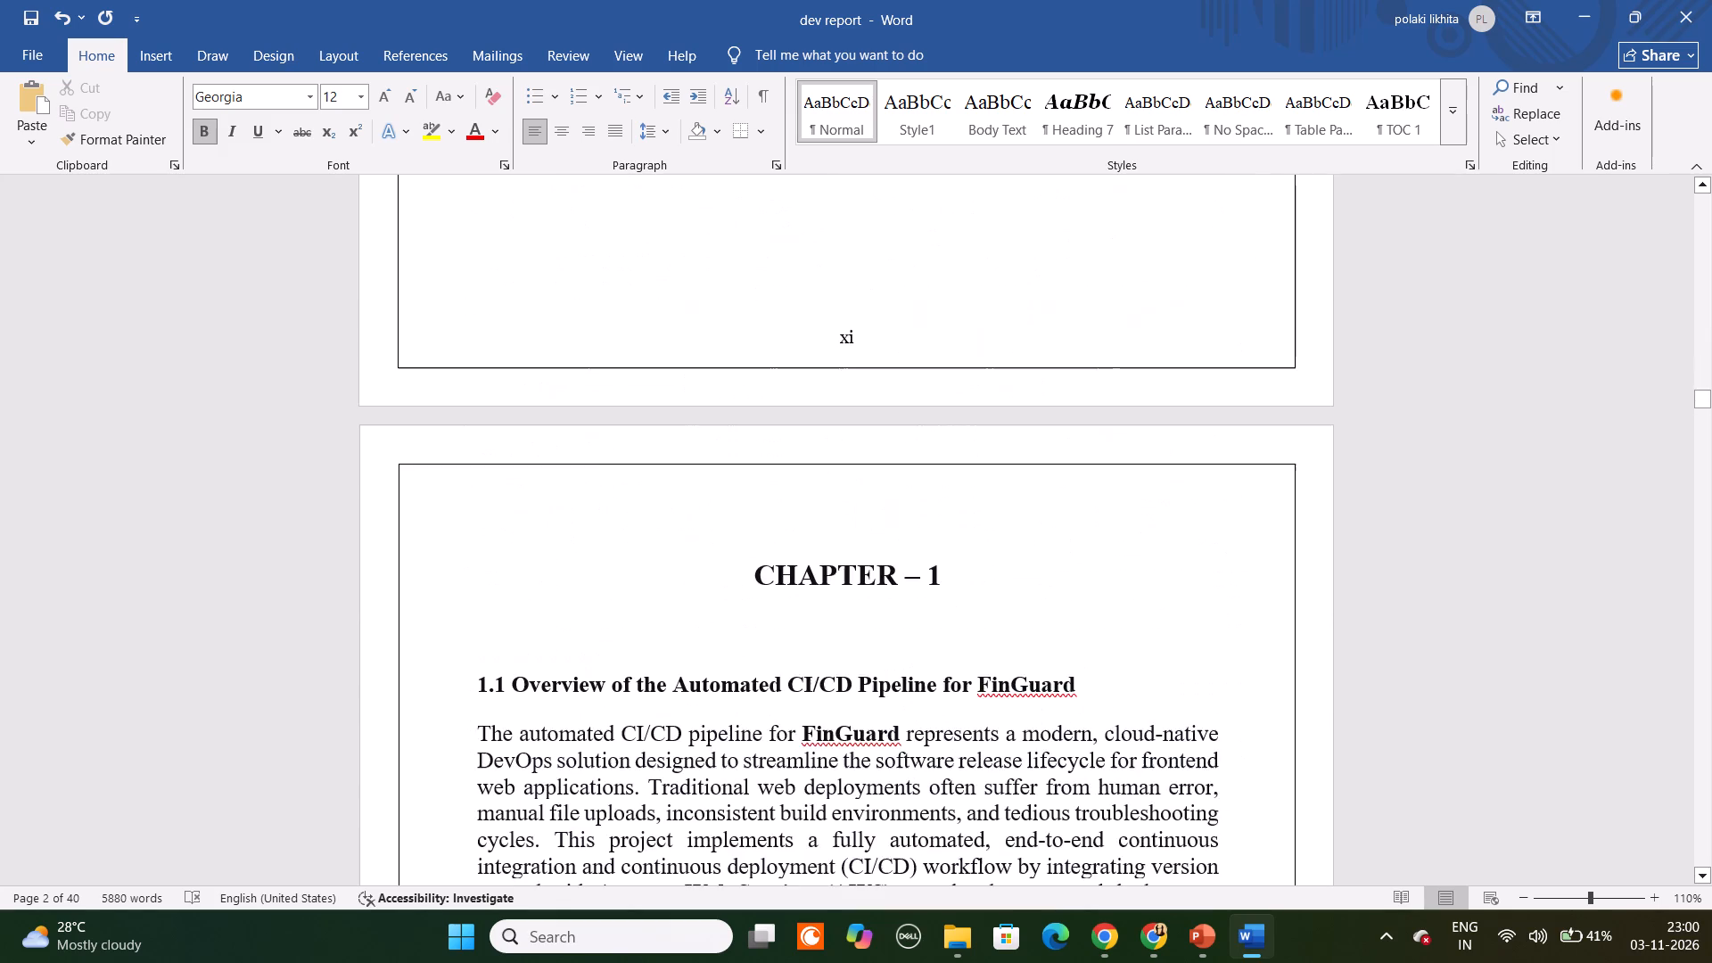
pyautogui.scroll(-3, 1456, 588)
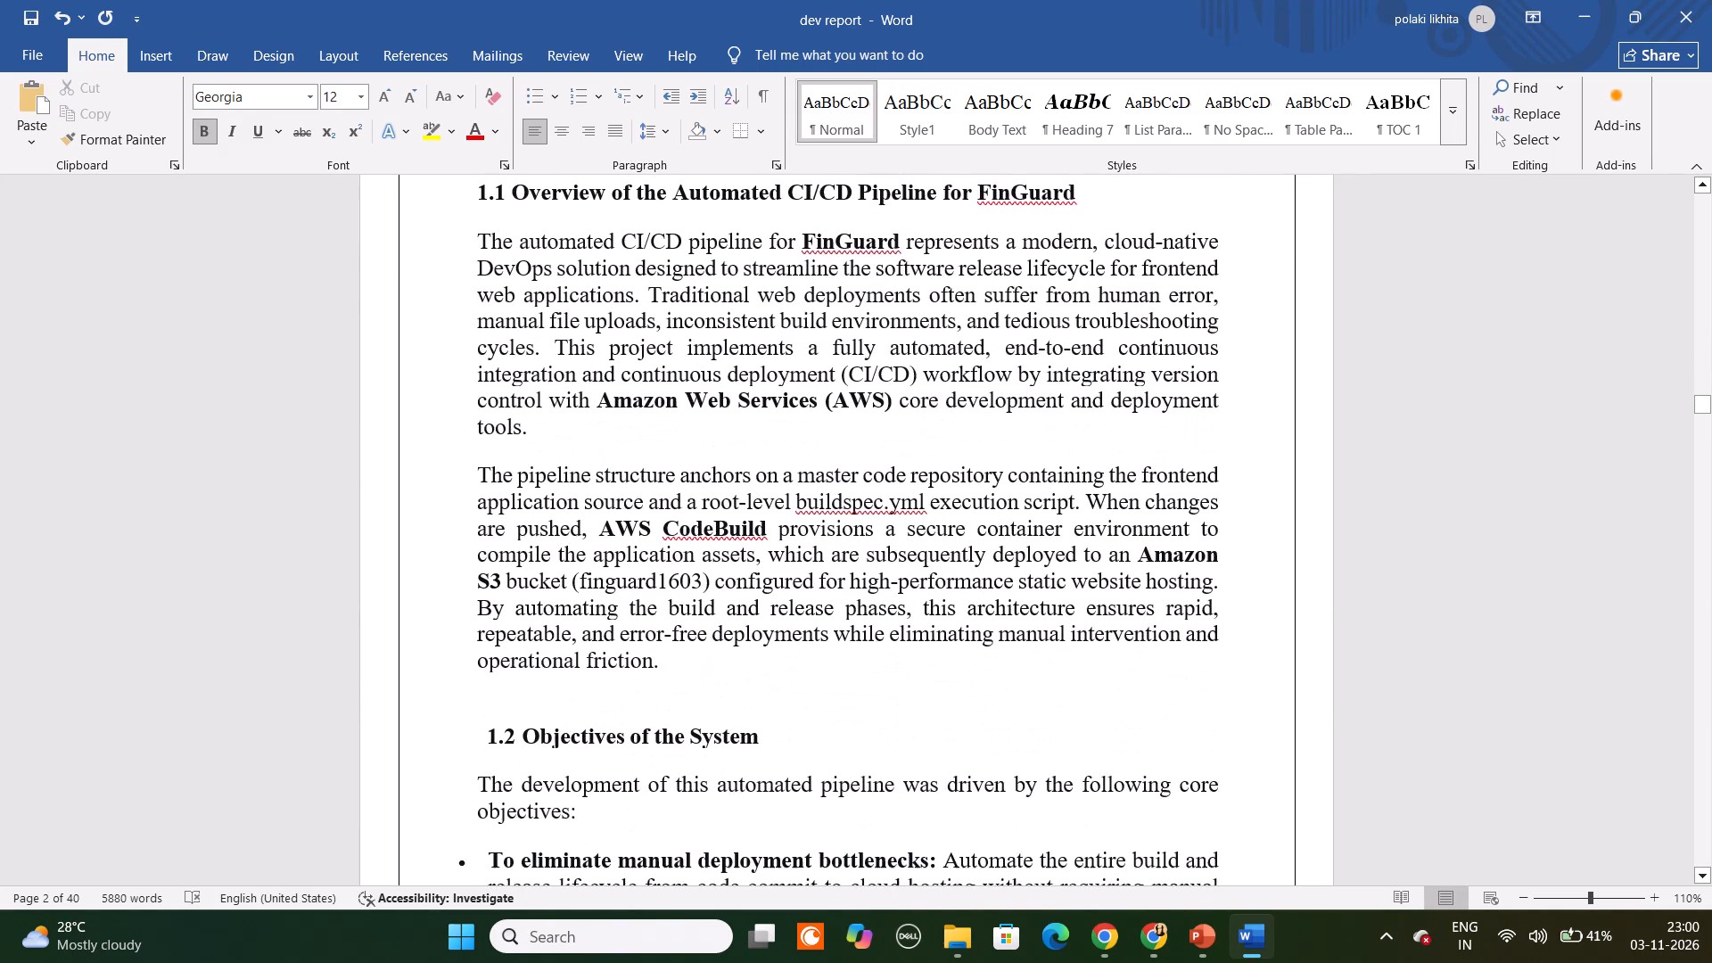
pyautogui.scroll(-7, 1456, 588)
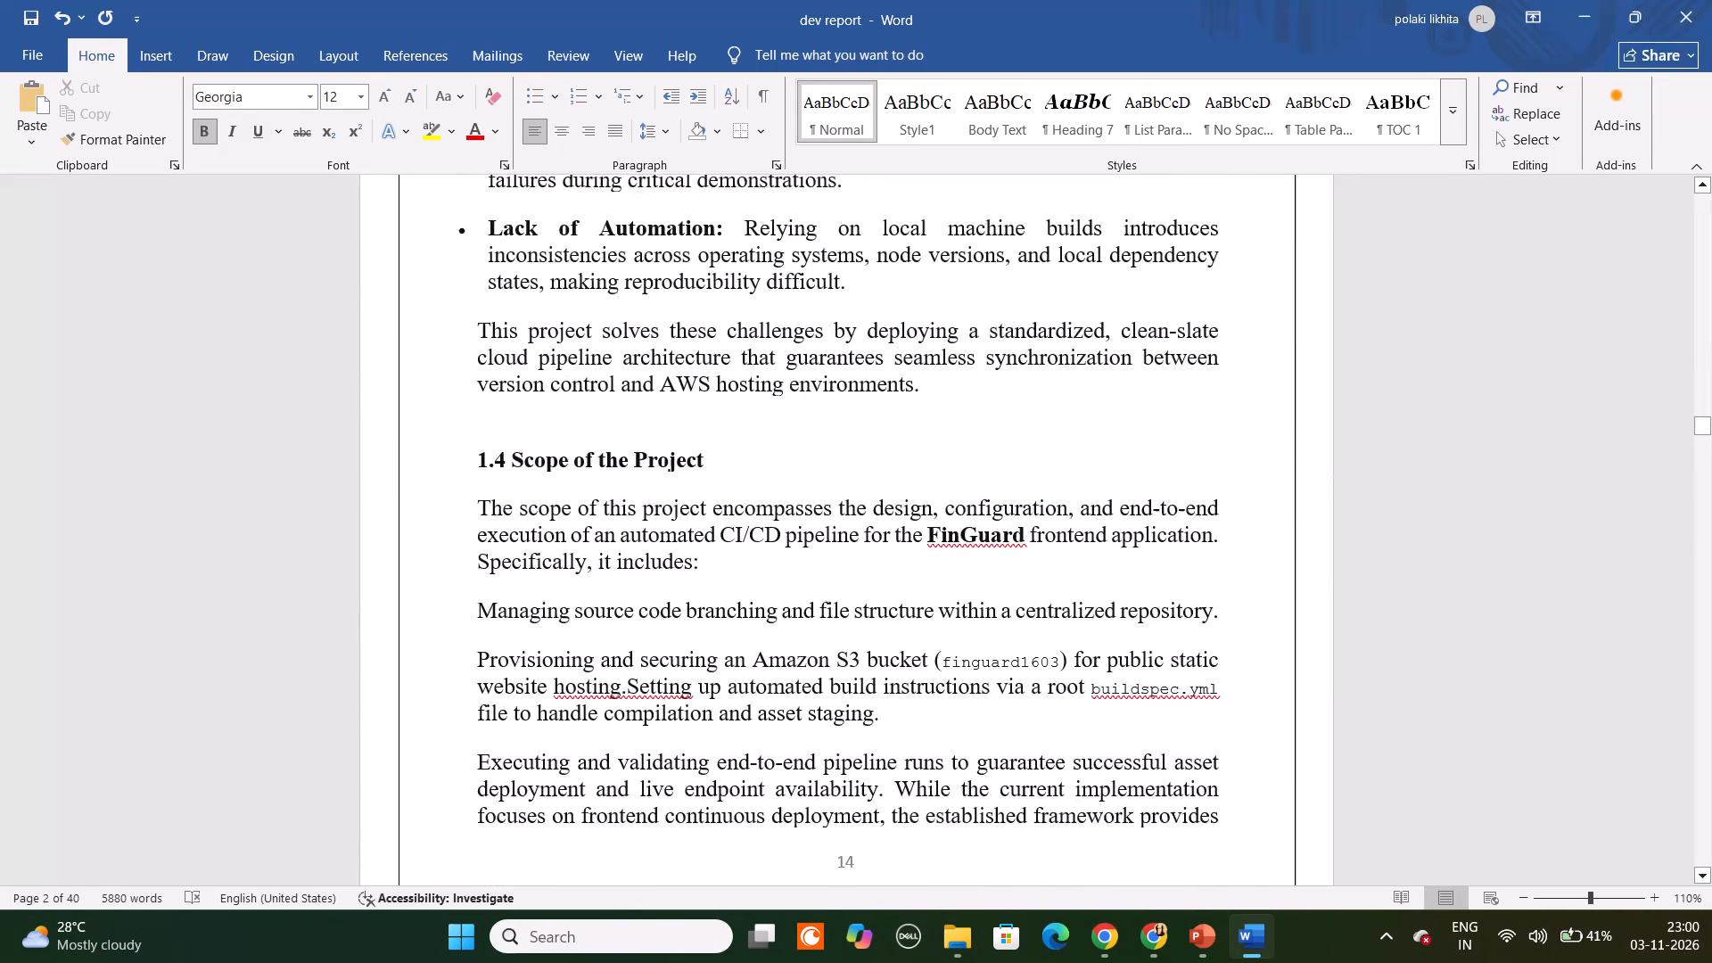
pyautogui.scroll(-6, 1456, 588)
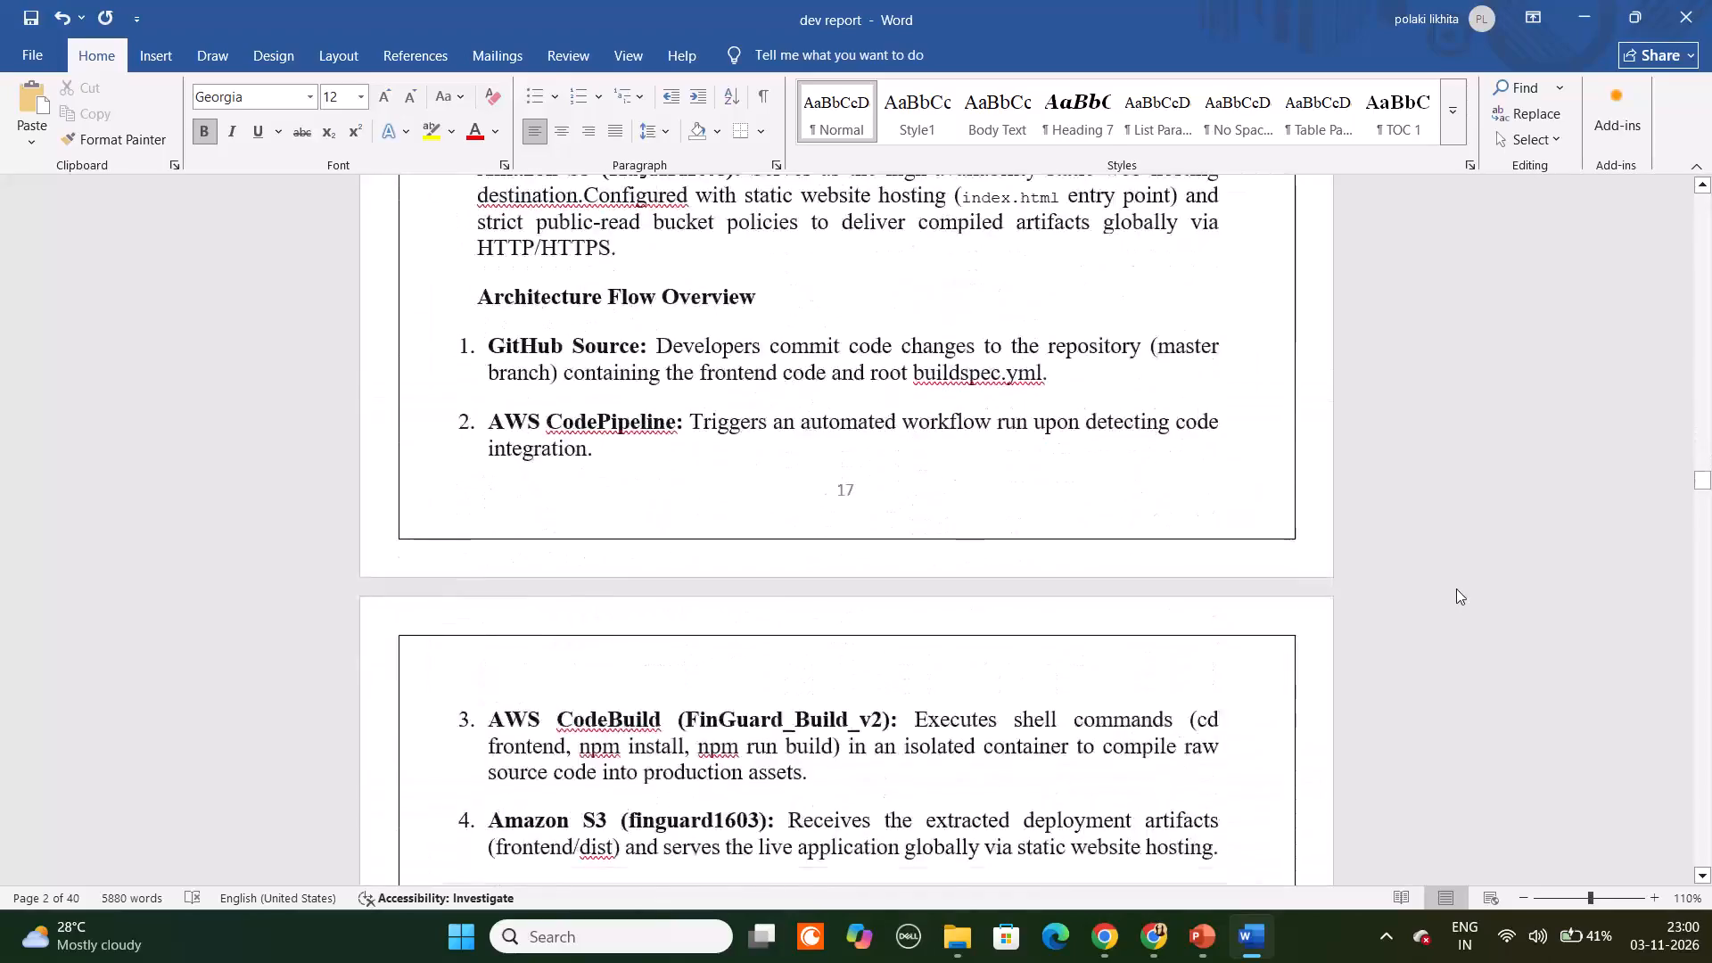
pyautogui.scroll(-3, 1456, 588)
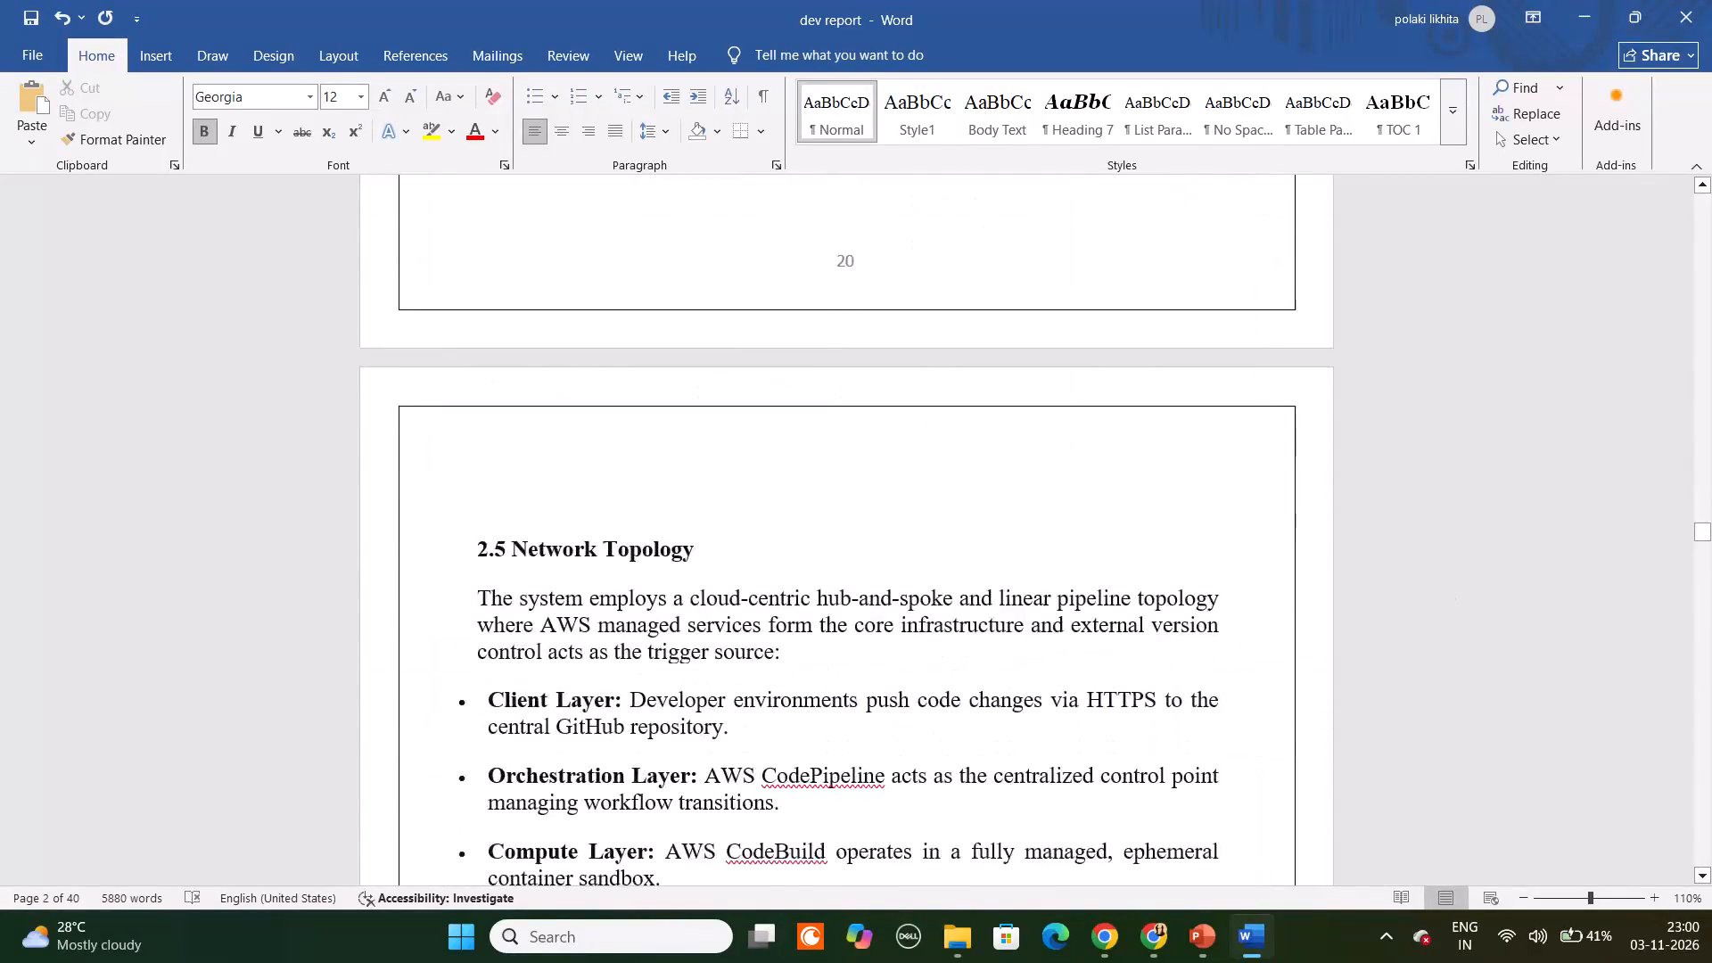
pyautogui.scroll(-16, 1456, 588)
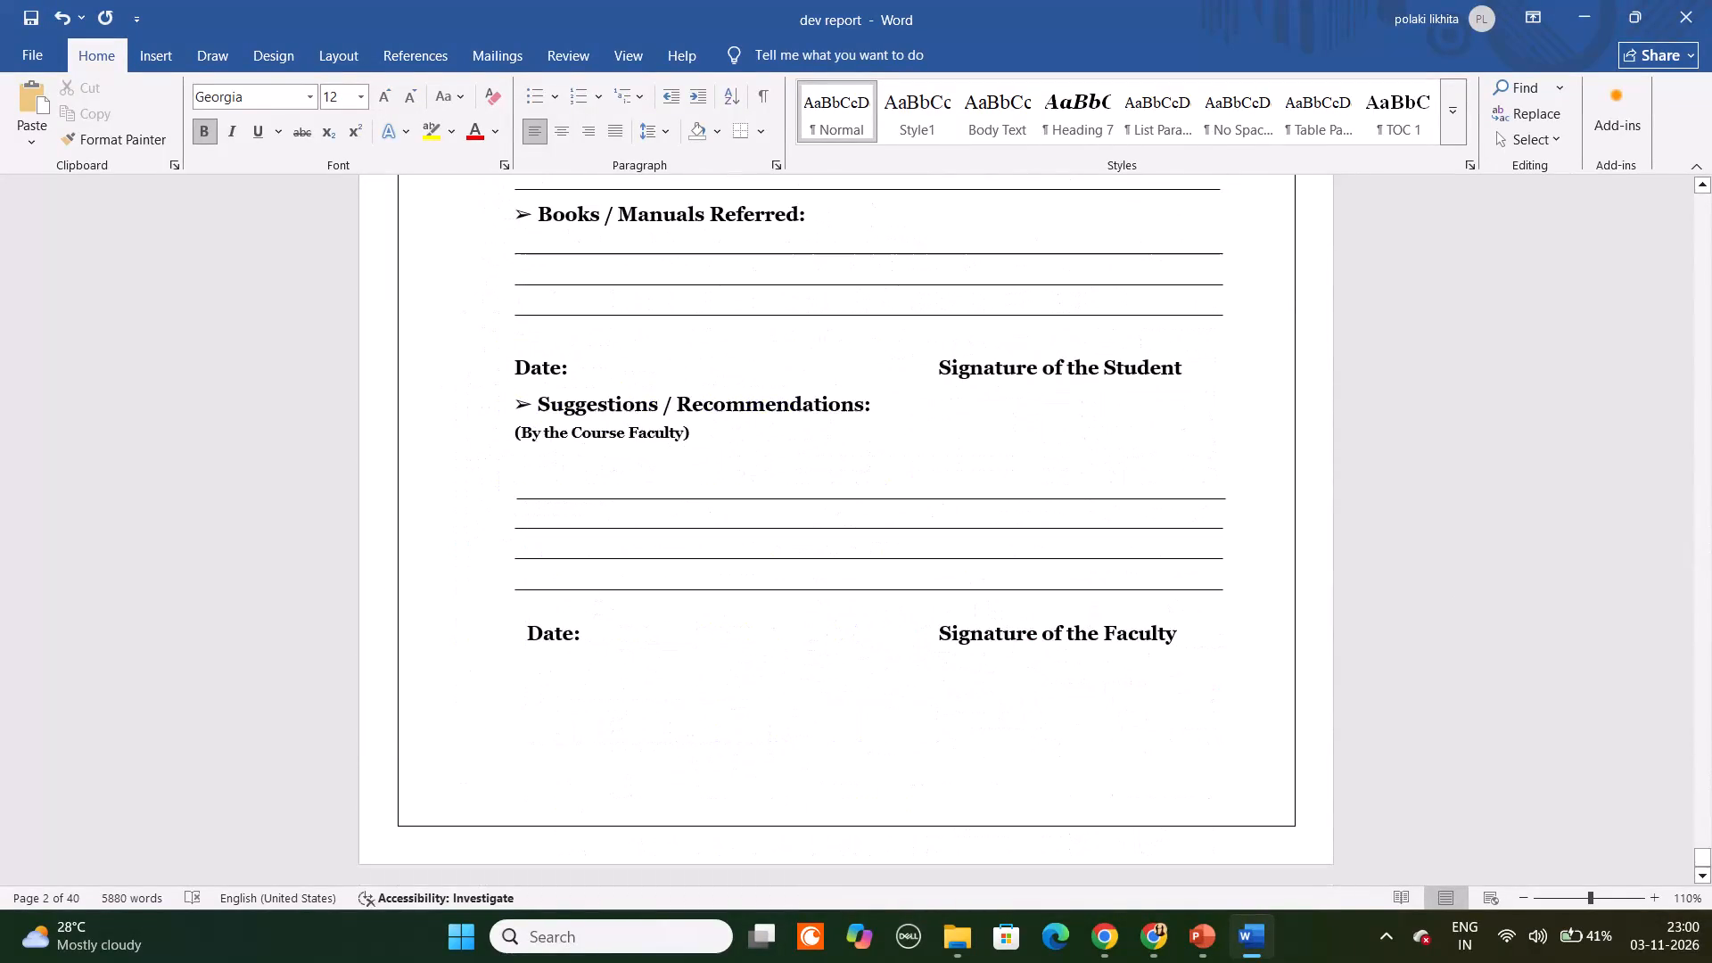
pyautogui.scroll(-2, 1456, 588)
pyautogui.scroll(13, 1456, 588)
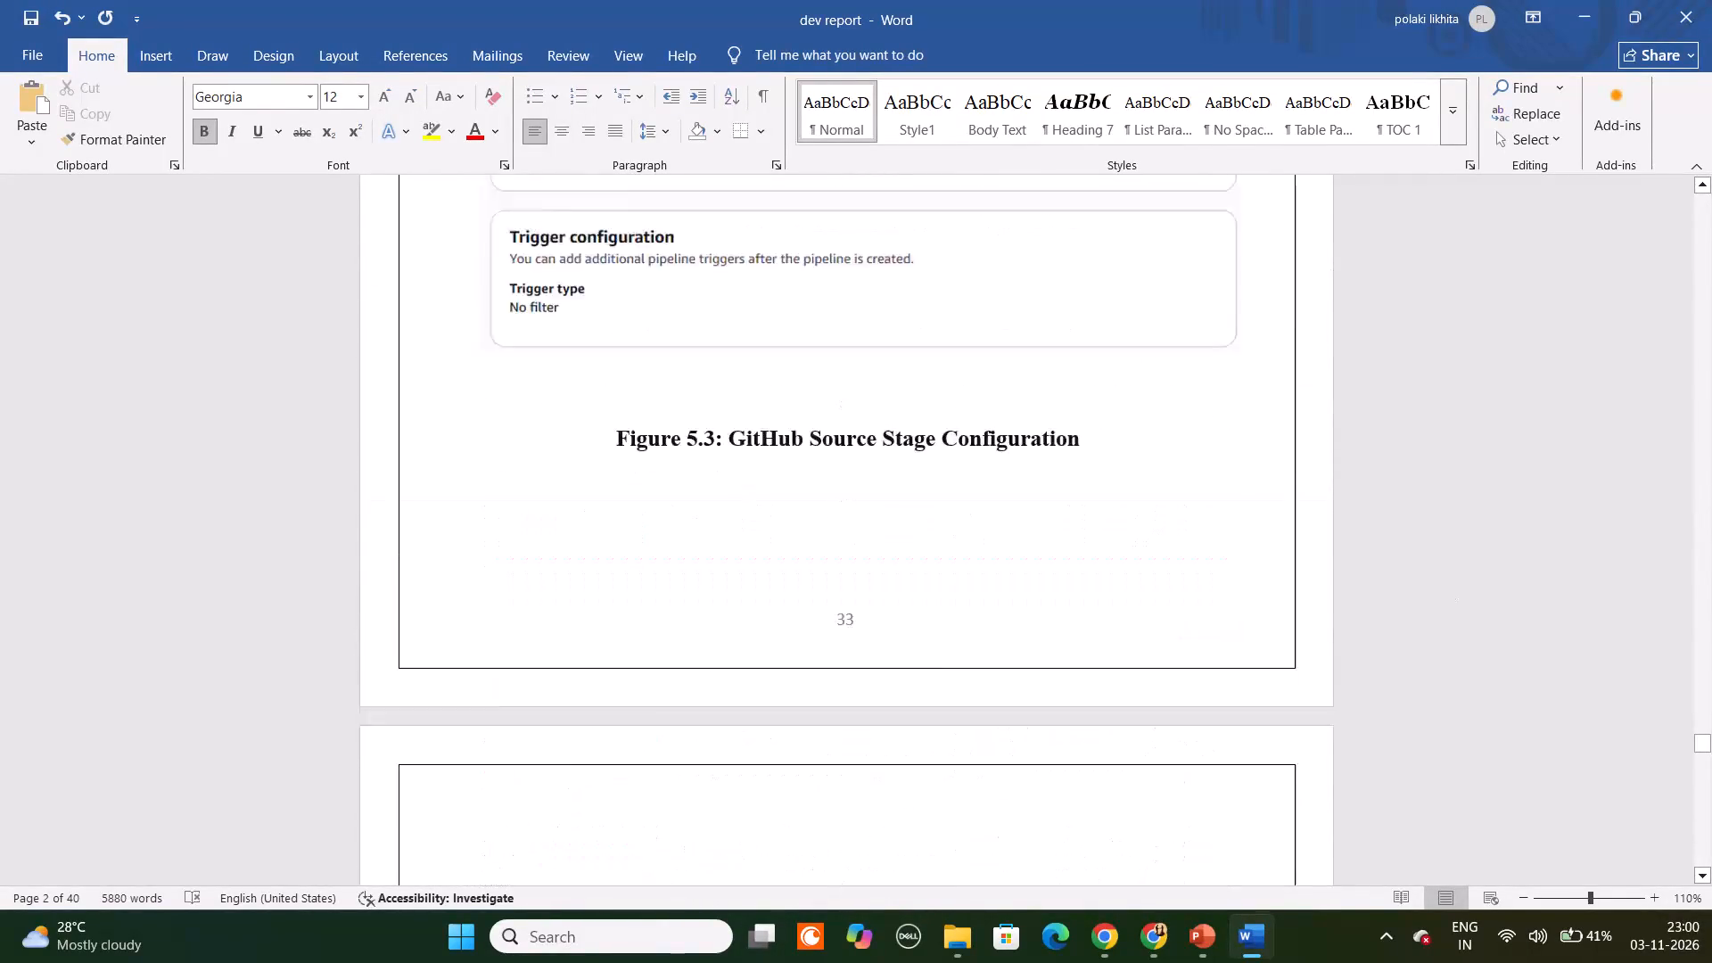
pyautogui.scroll(16, 1456, 588)
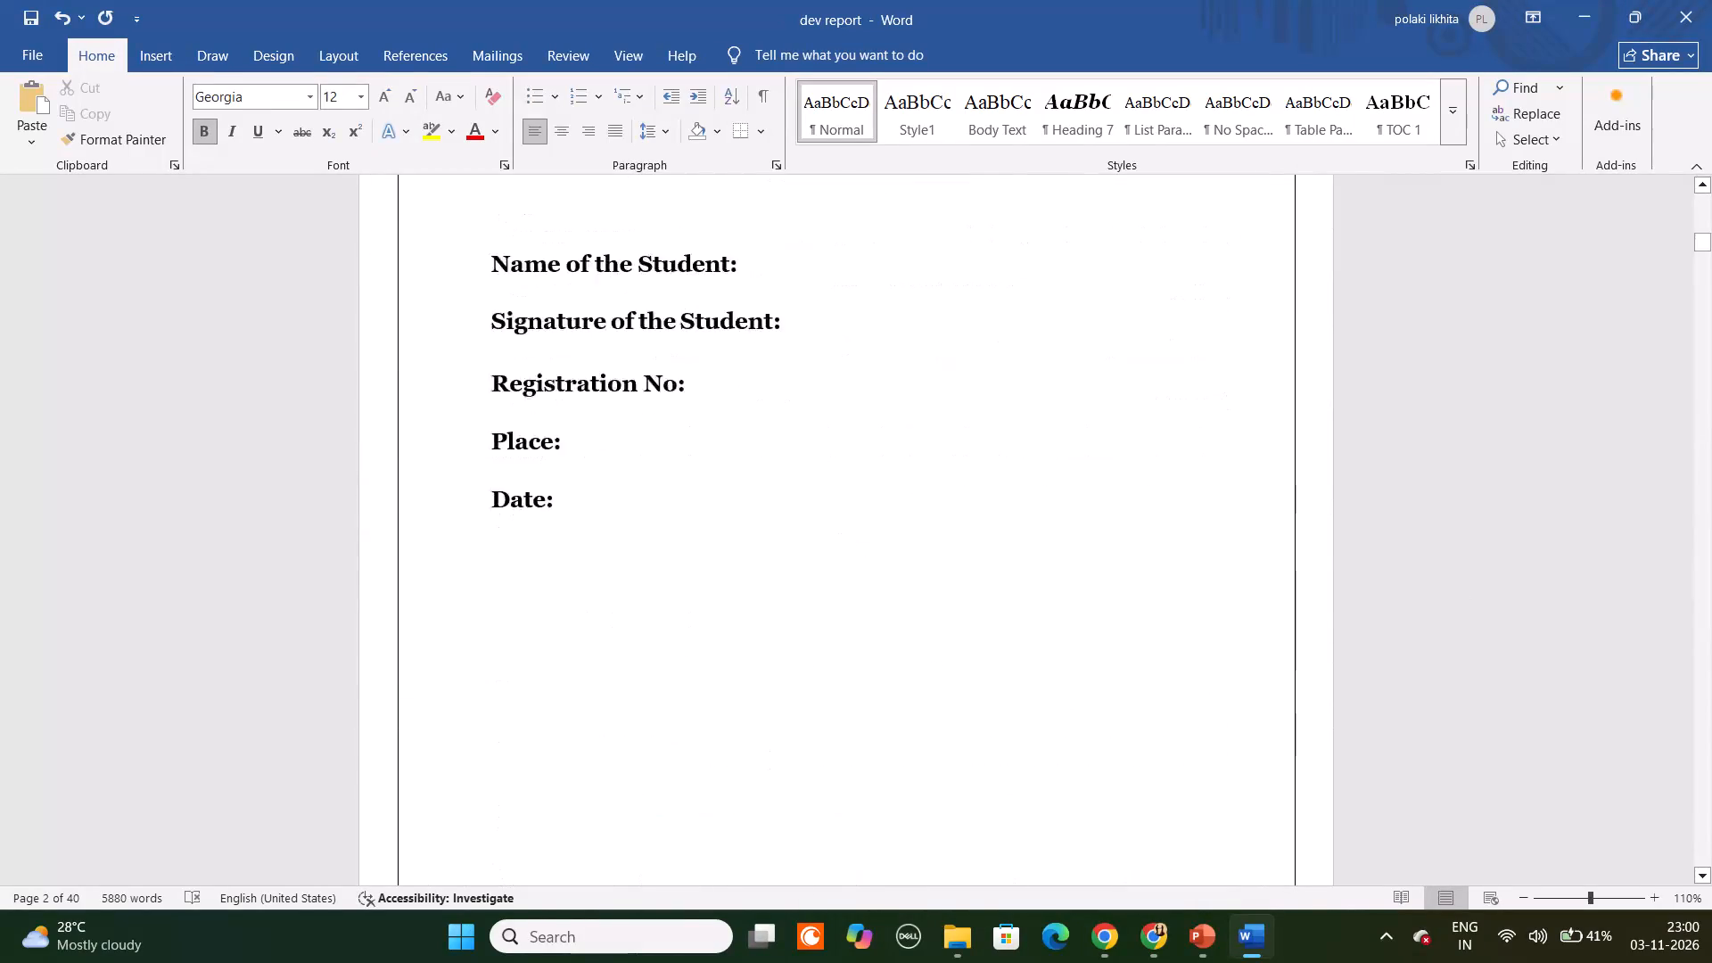
pyautogui.scroll(4, 1456, 588)
# Browse the built-in cover page designs for the report.
pyautogui.scroll(-1, 1456, 588)
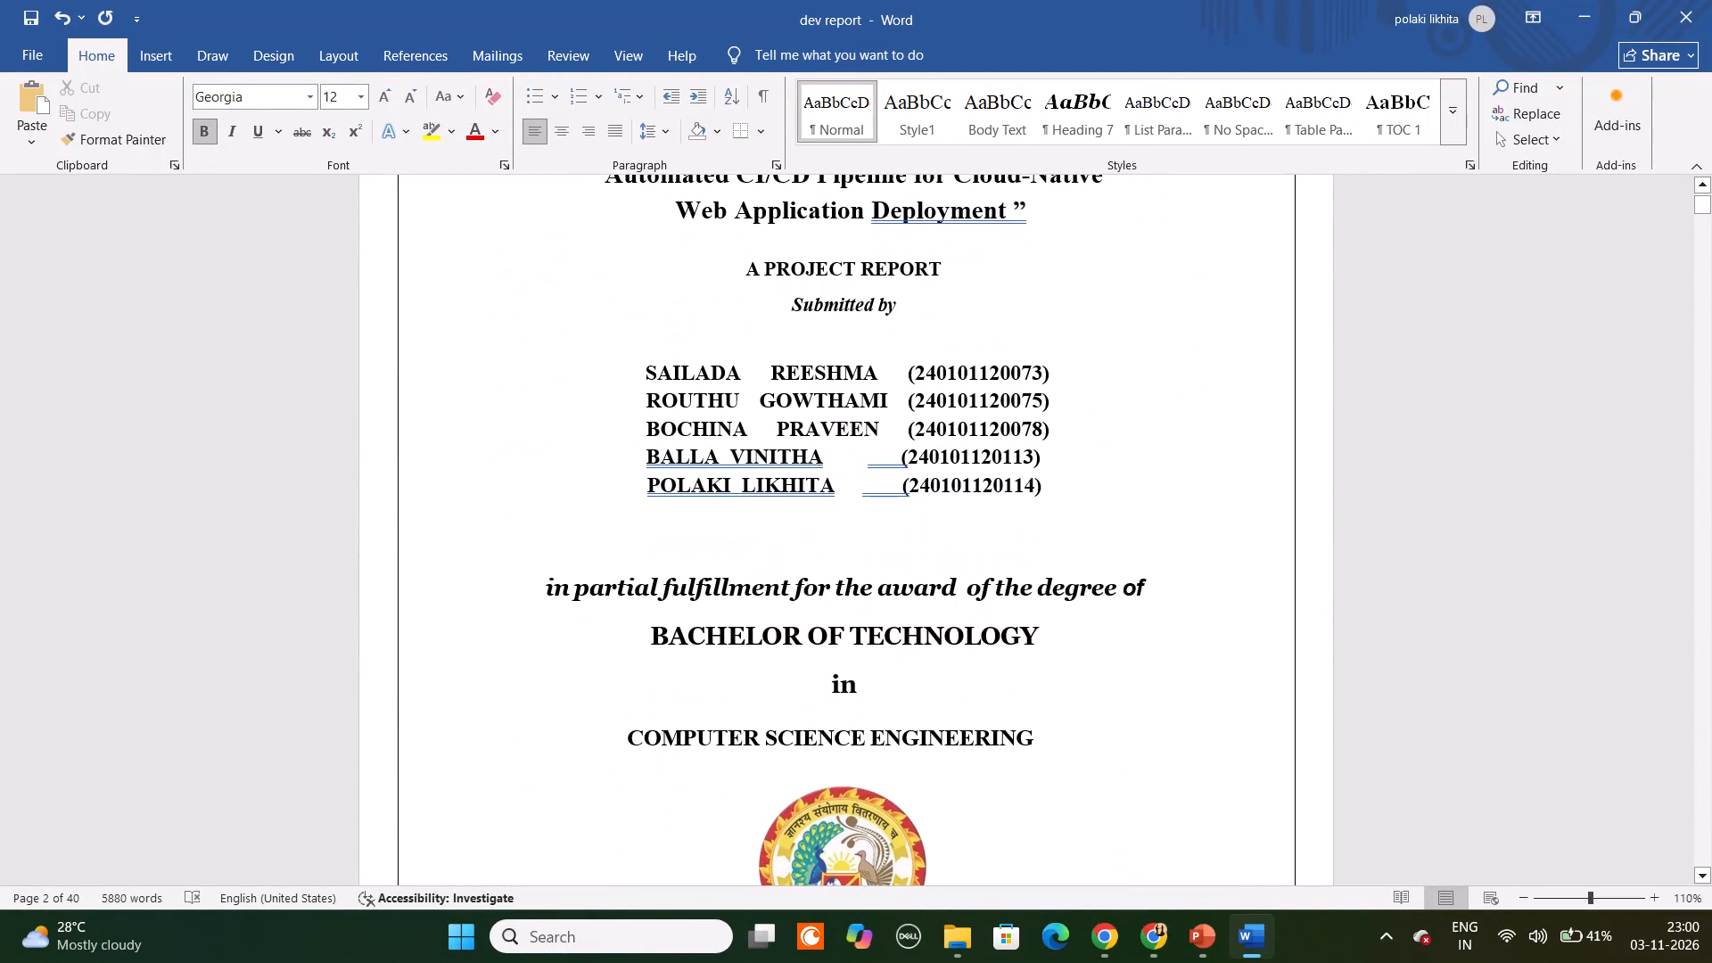
pyautogui.scroll(-1, 1456, 588)
pyautogui.keyDown('ctrl'); pyautogui.scroll(-2, 1456, 588); pyautogui.keyUp('ctrl')
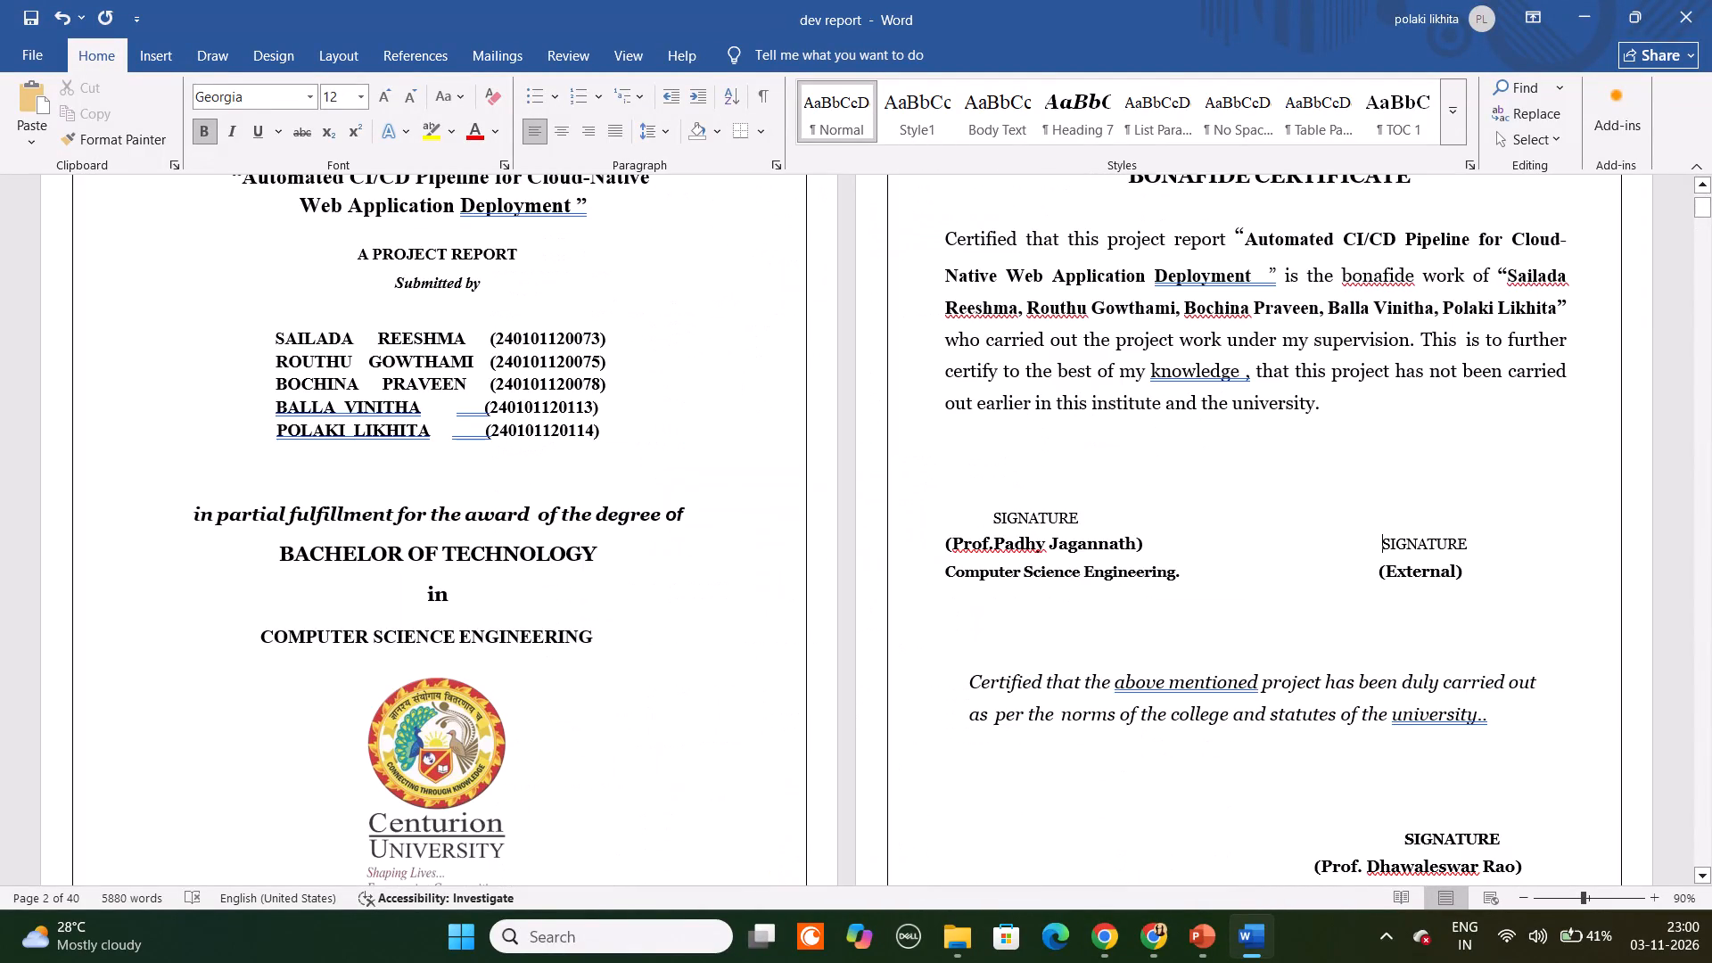
pyautogui.scroll(2, 1456, 588)
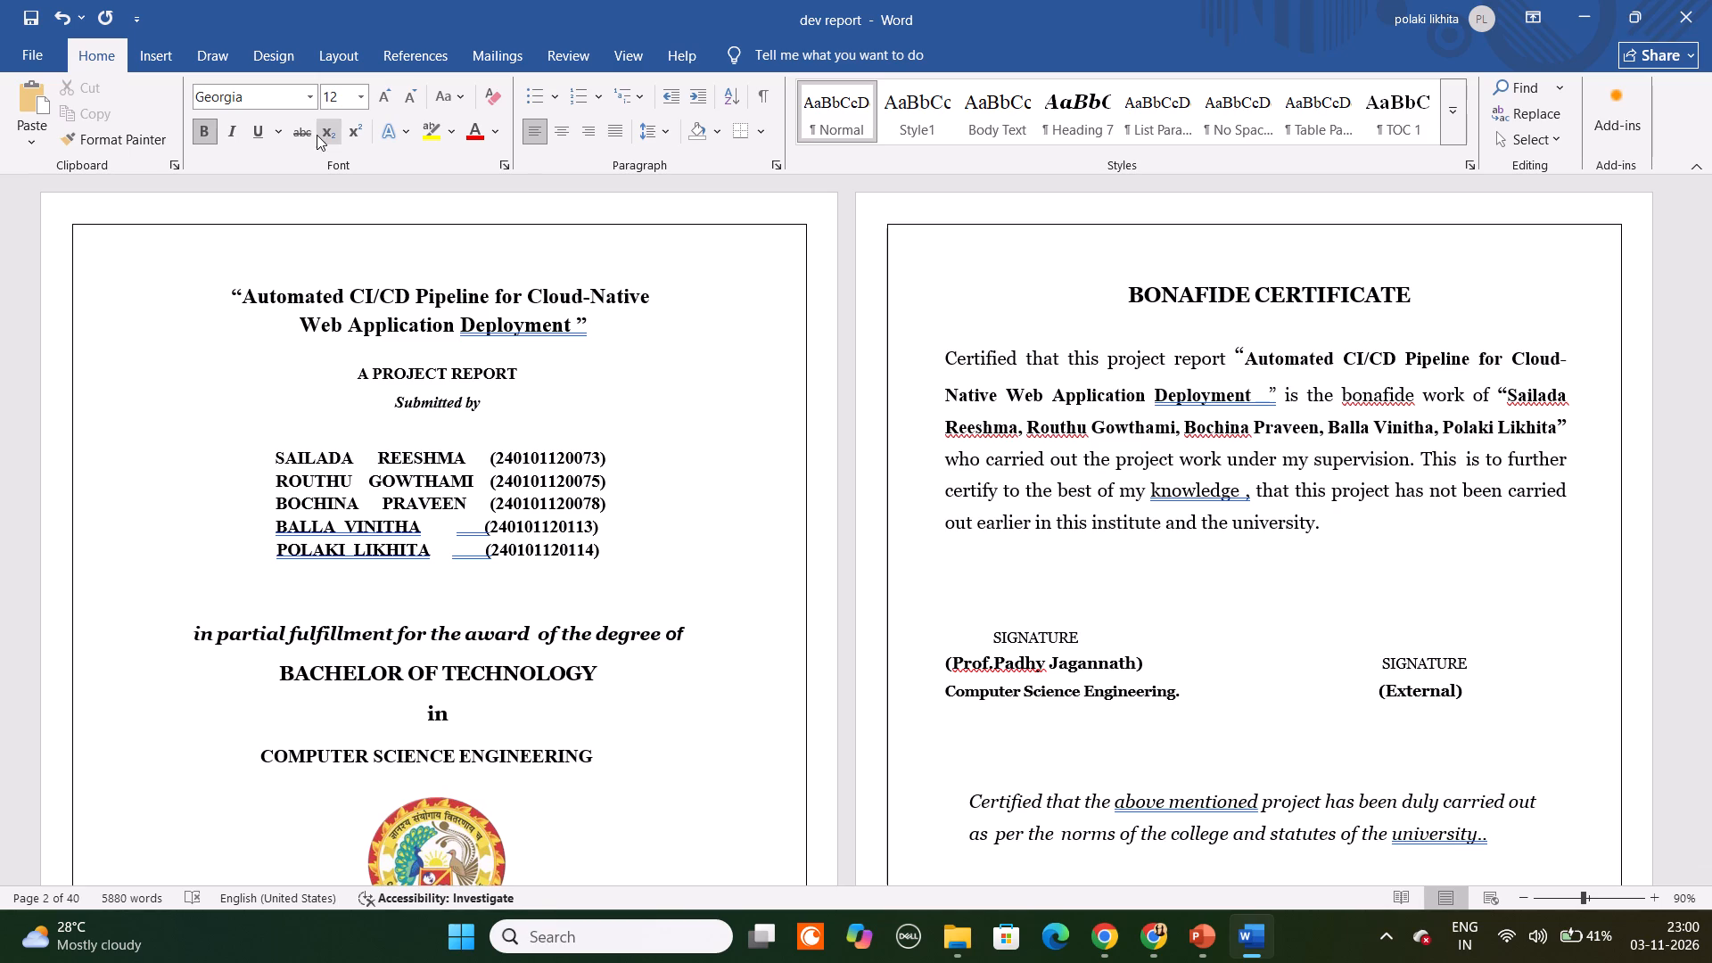
pyautogui.click(156, 53)
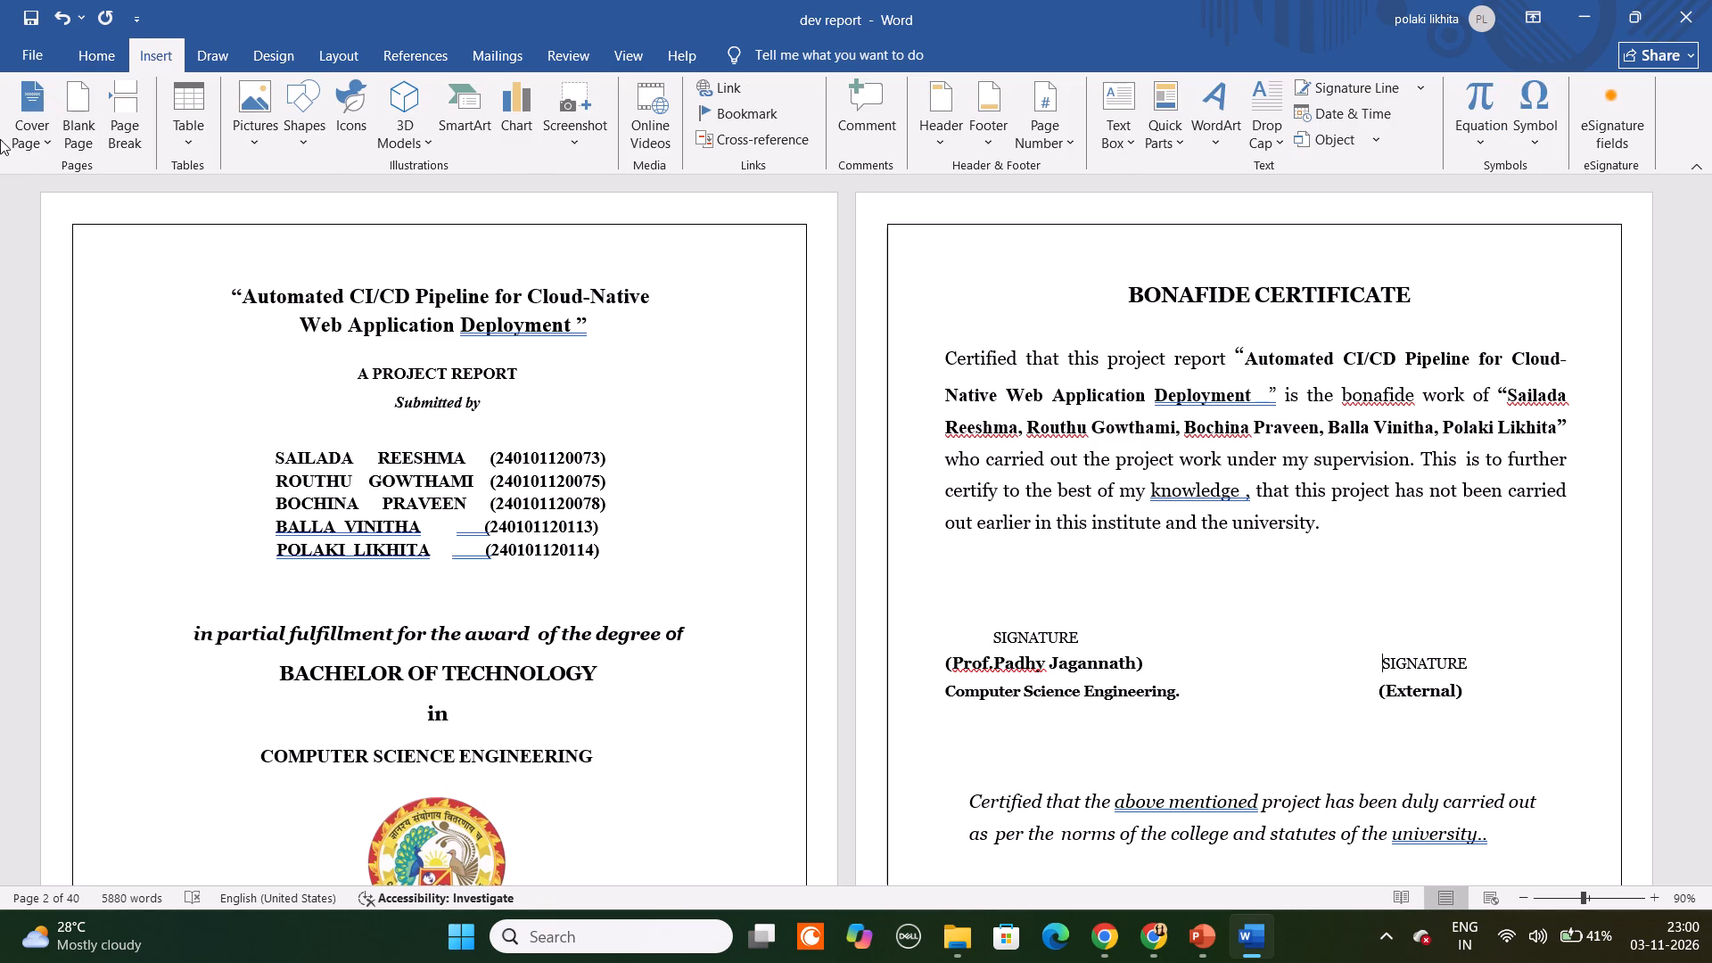
pyautogui.click(44, 150)
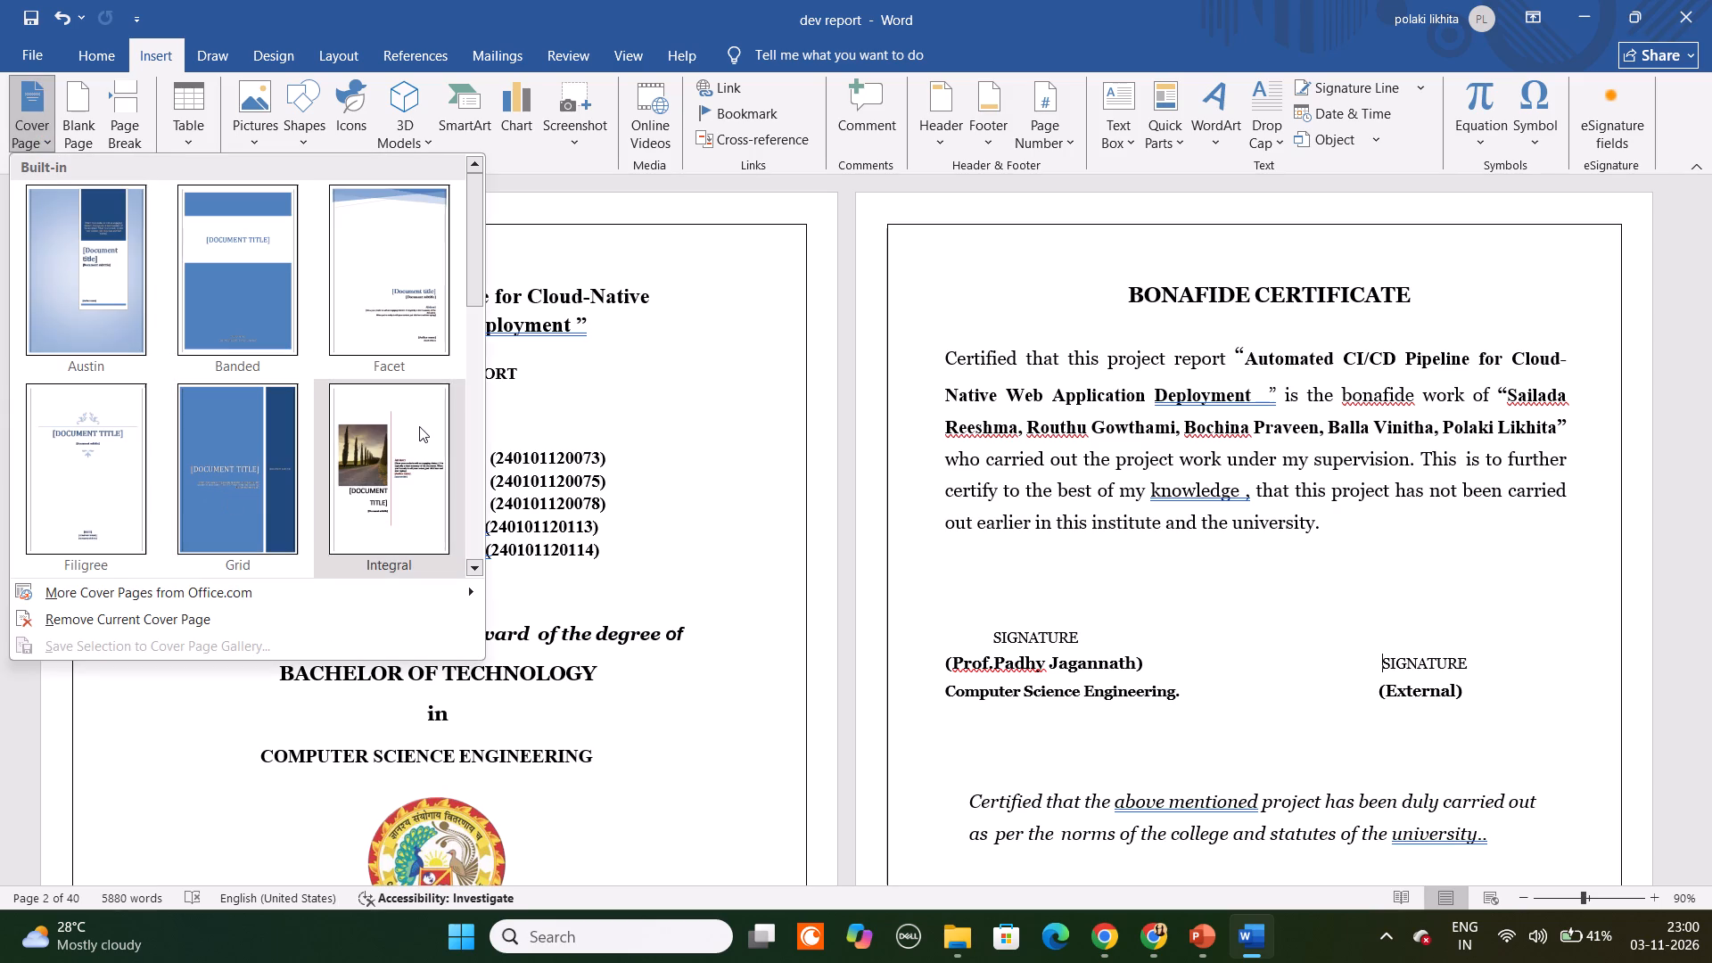
pyautogui.click(558, 185)
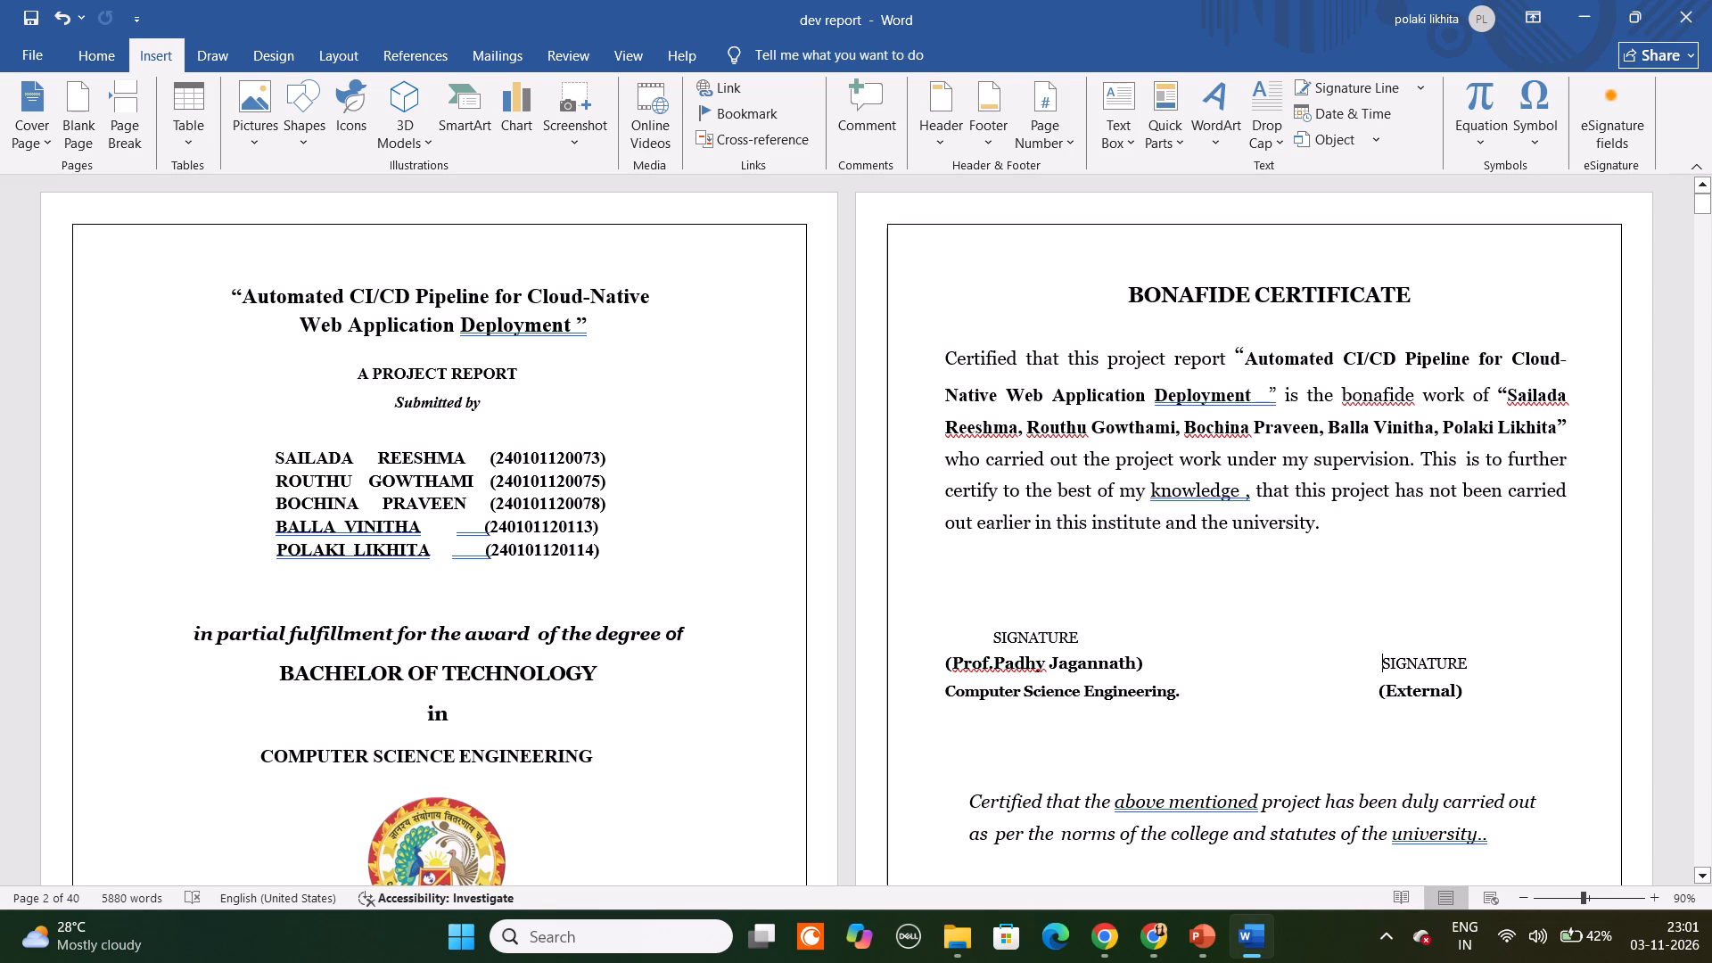
# Look over the cover page, the bonafide certificate and the two declaration pages side by side.
pyautogui.scroll(-1, 1439, 631)
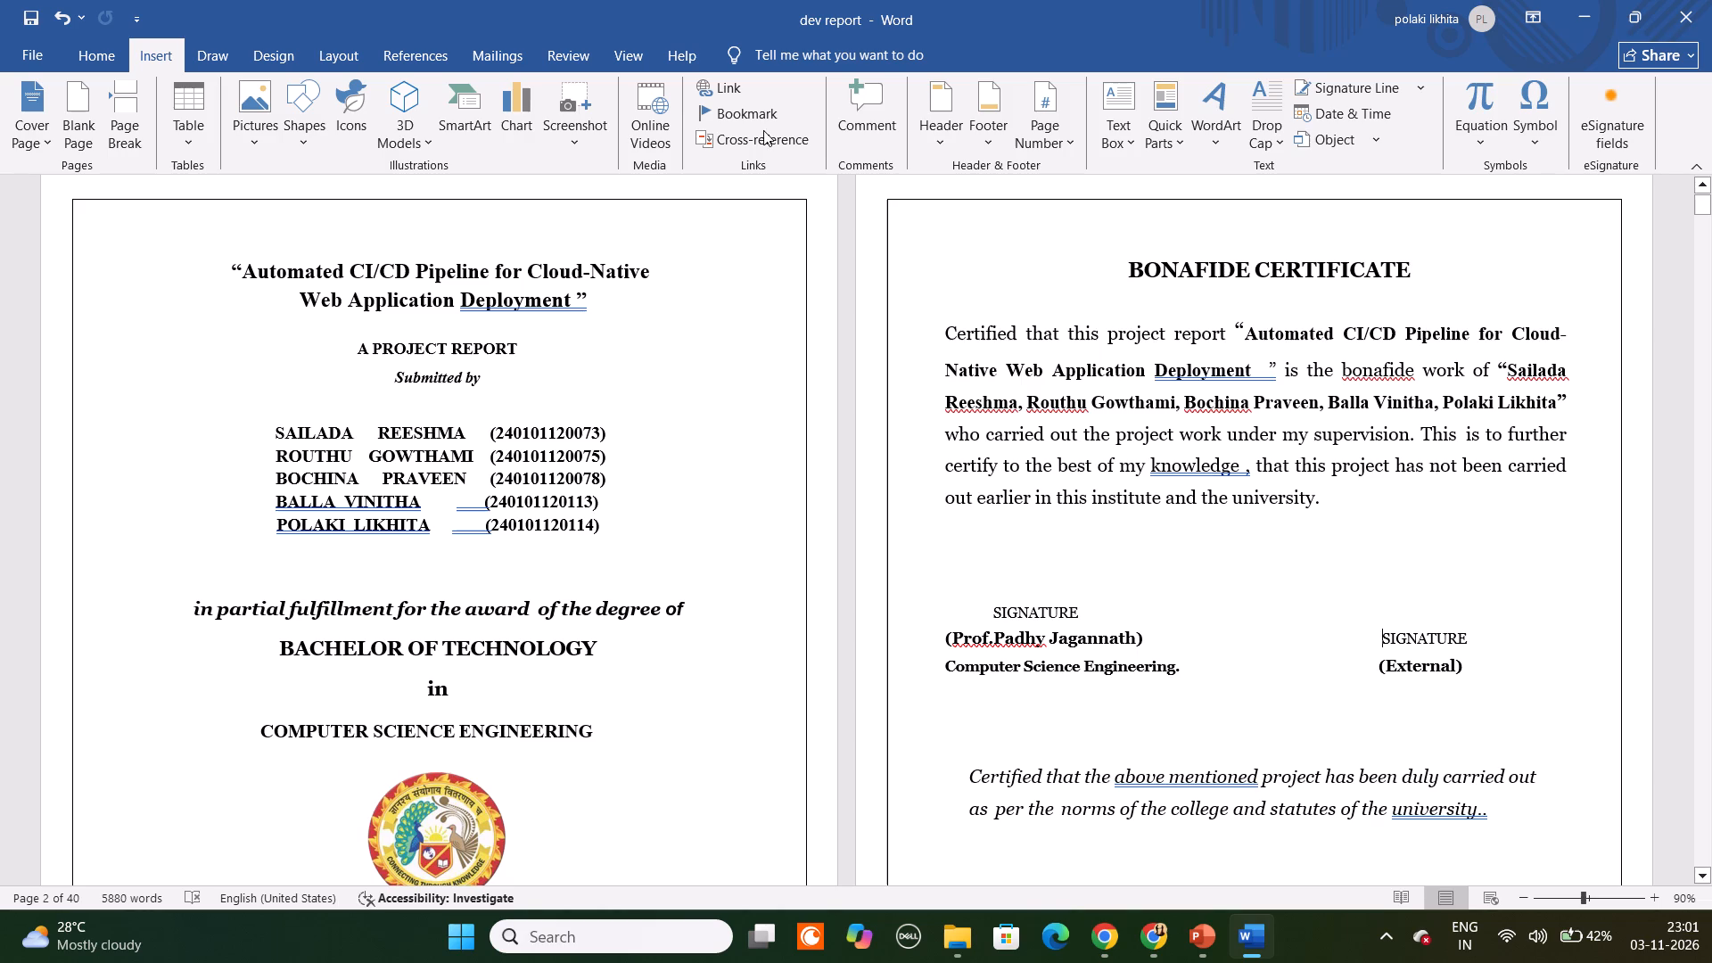
pyautogui.scroll(6, 743, 319)
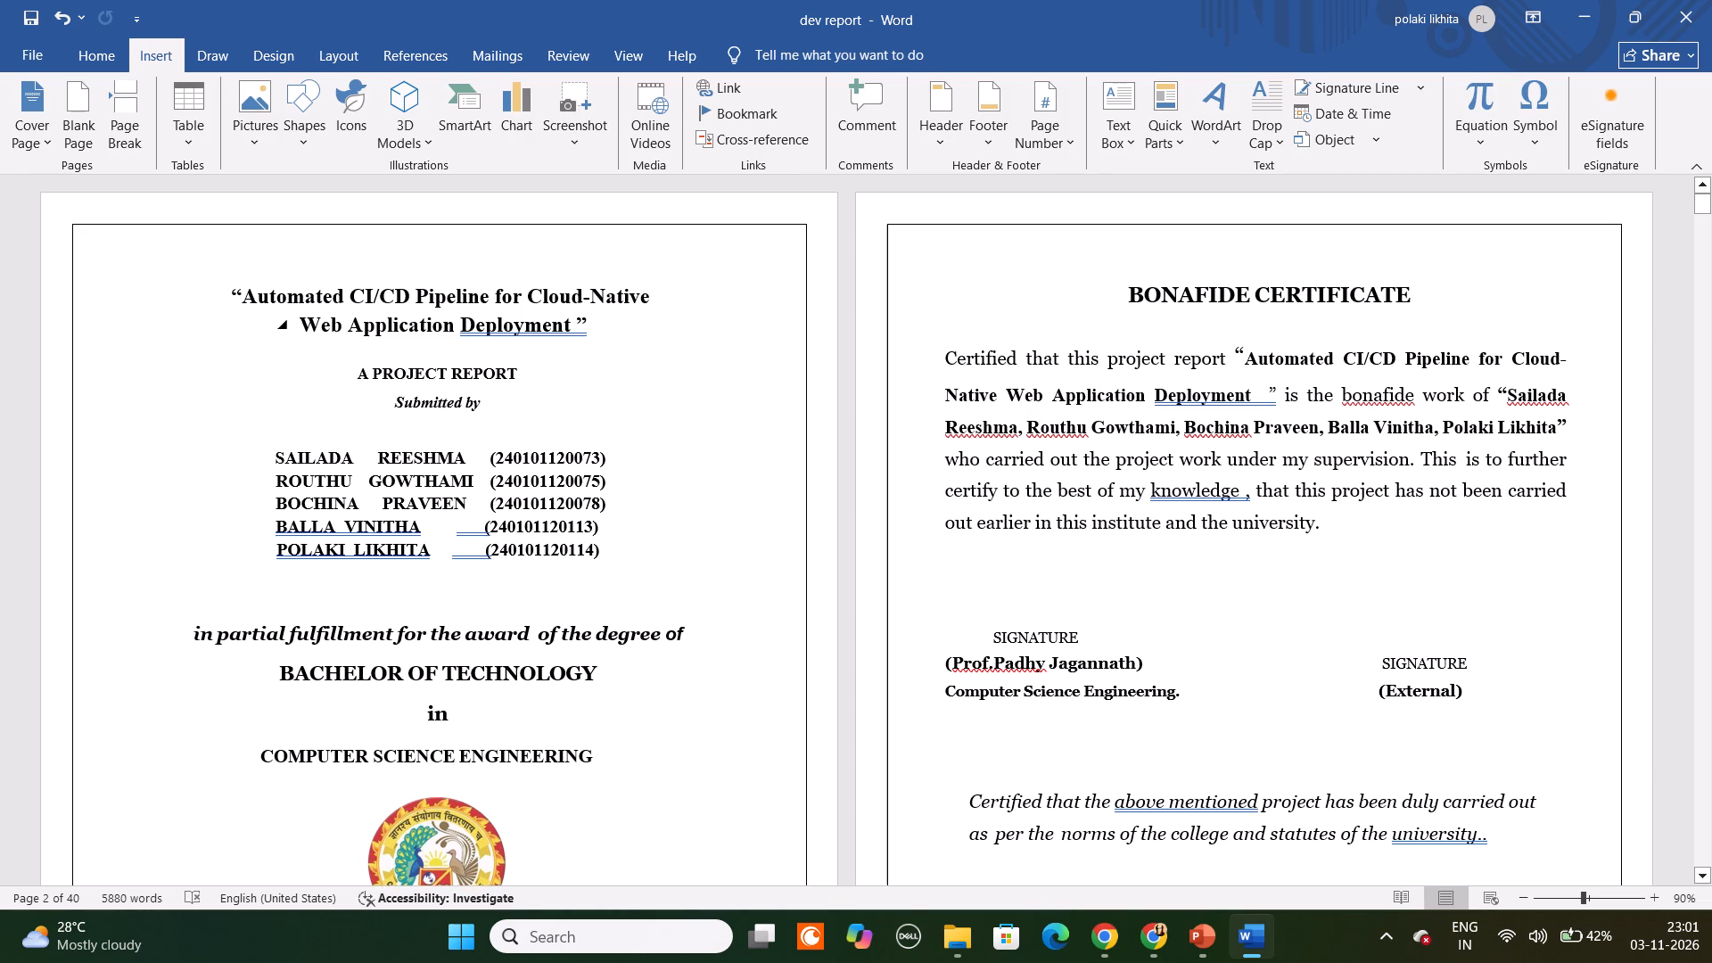
pyautogui.scroll(3, 743, 319)
pyautogui.scroll(-1, 743, 319)
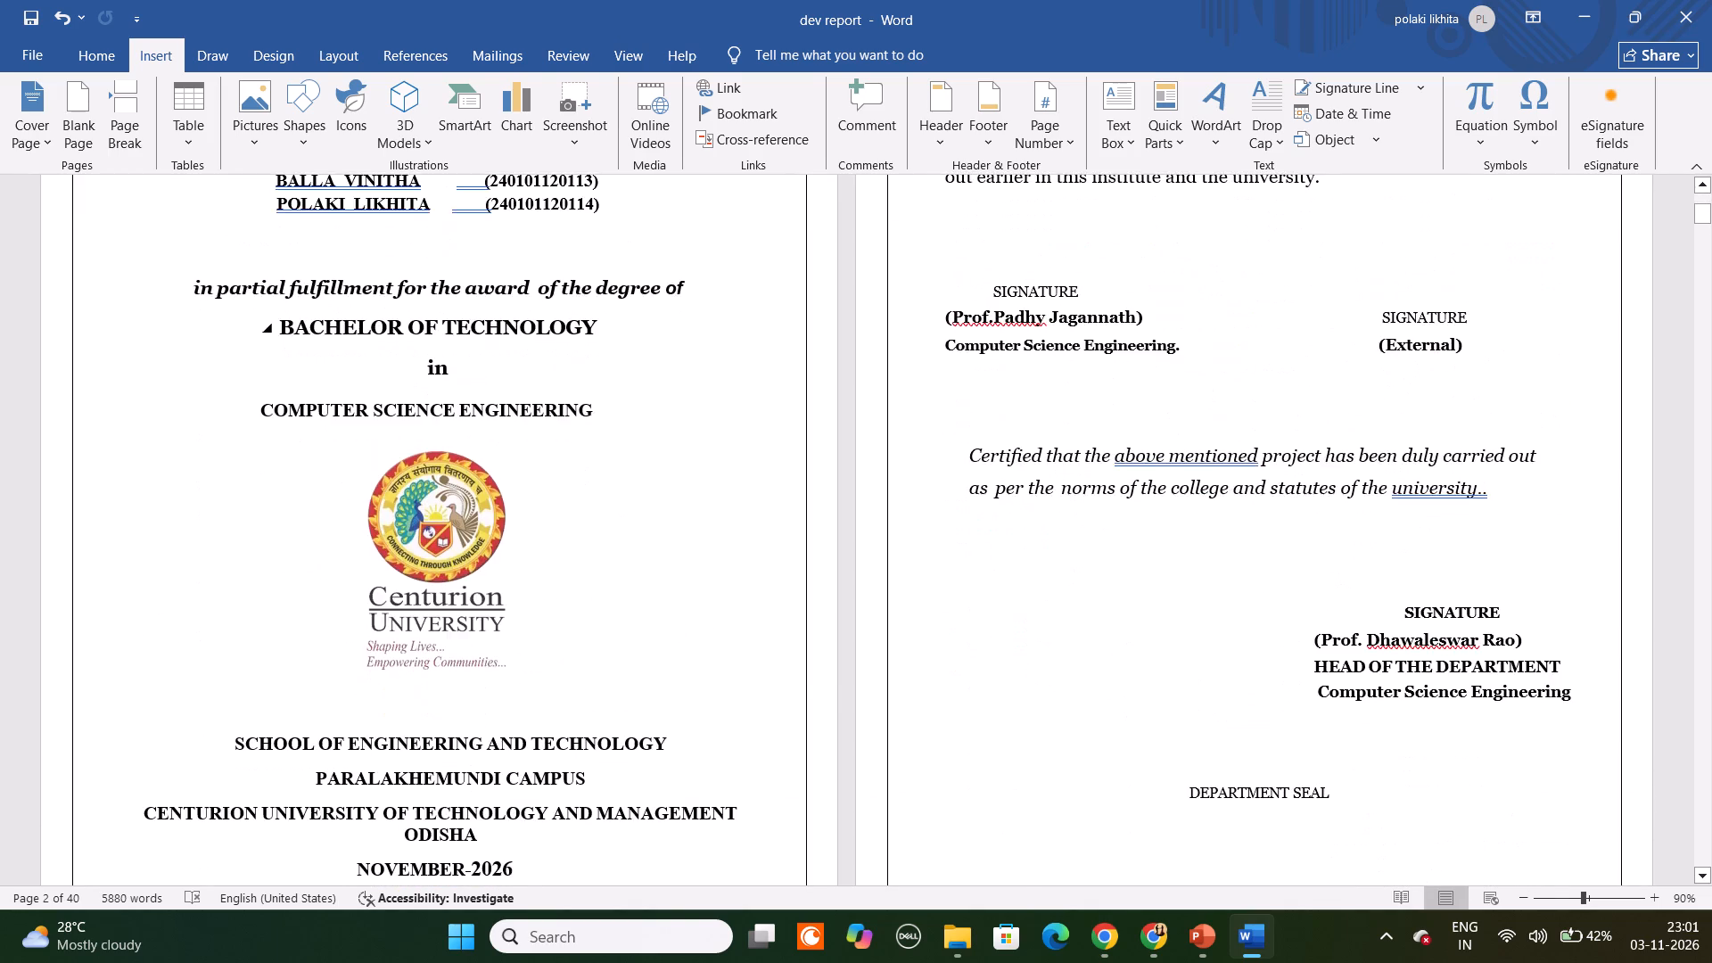
pyautogui.scroll(-3, 743, 319)
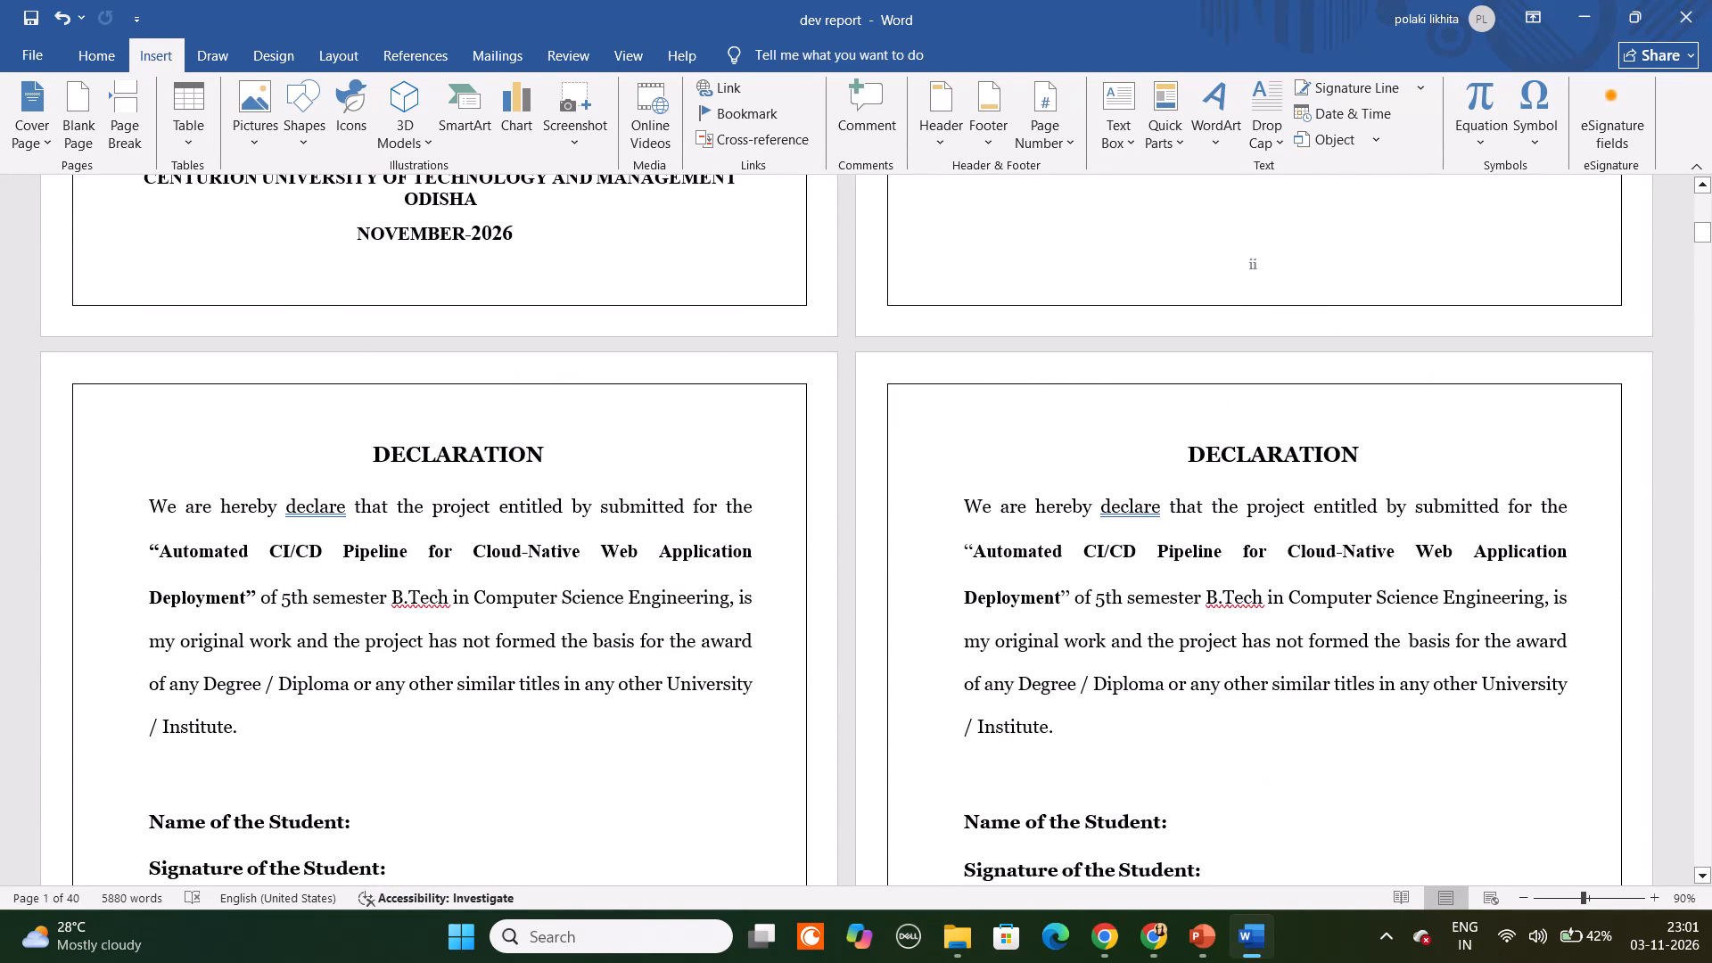
pyautogui.scroll(-1, 743, 319)
pyautogui.scroll(2, 743, 319)
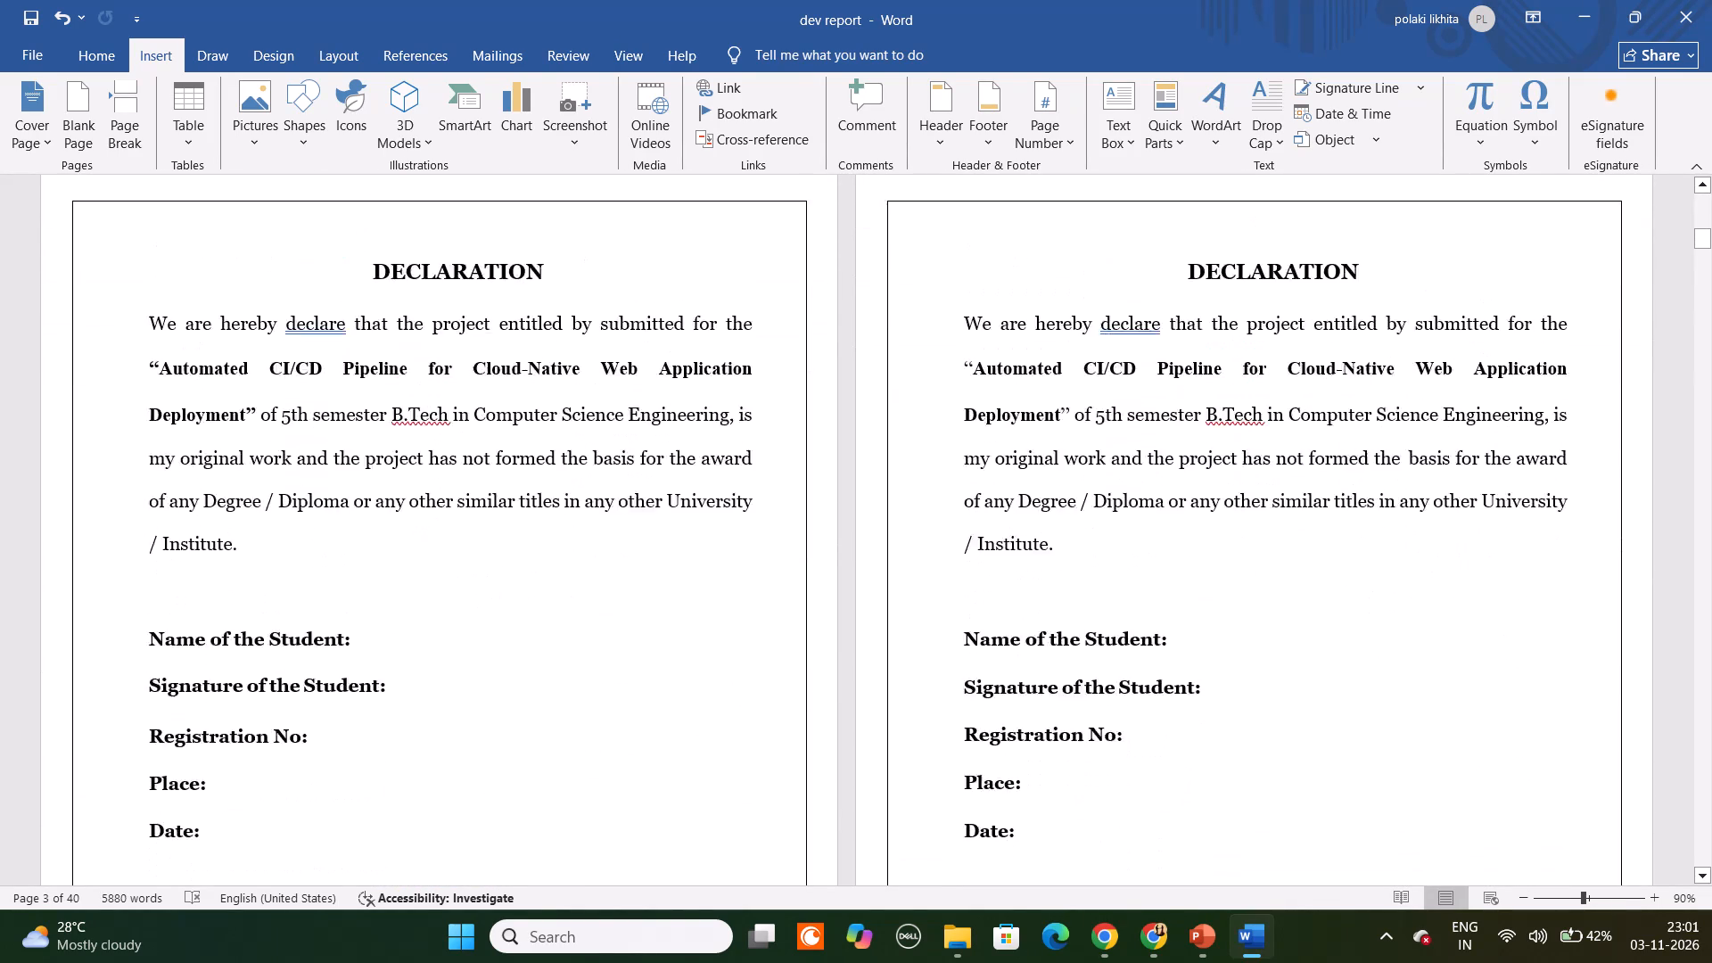
pyautogui.scroll(7, 743, 319)
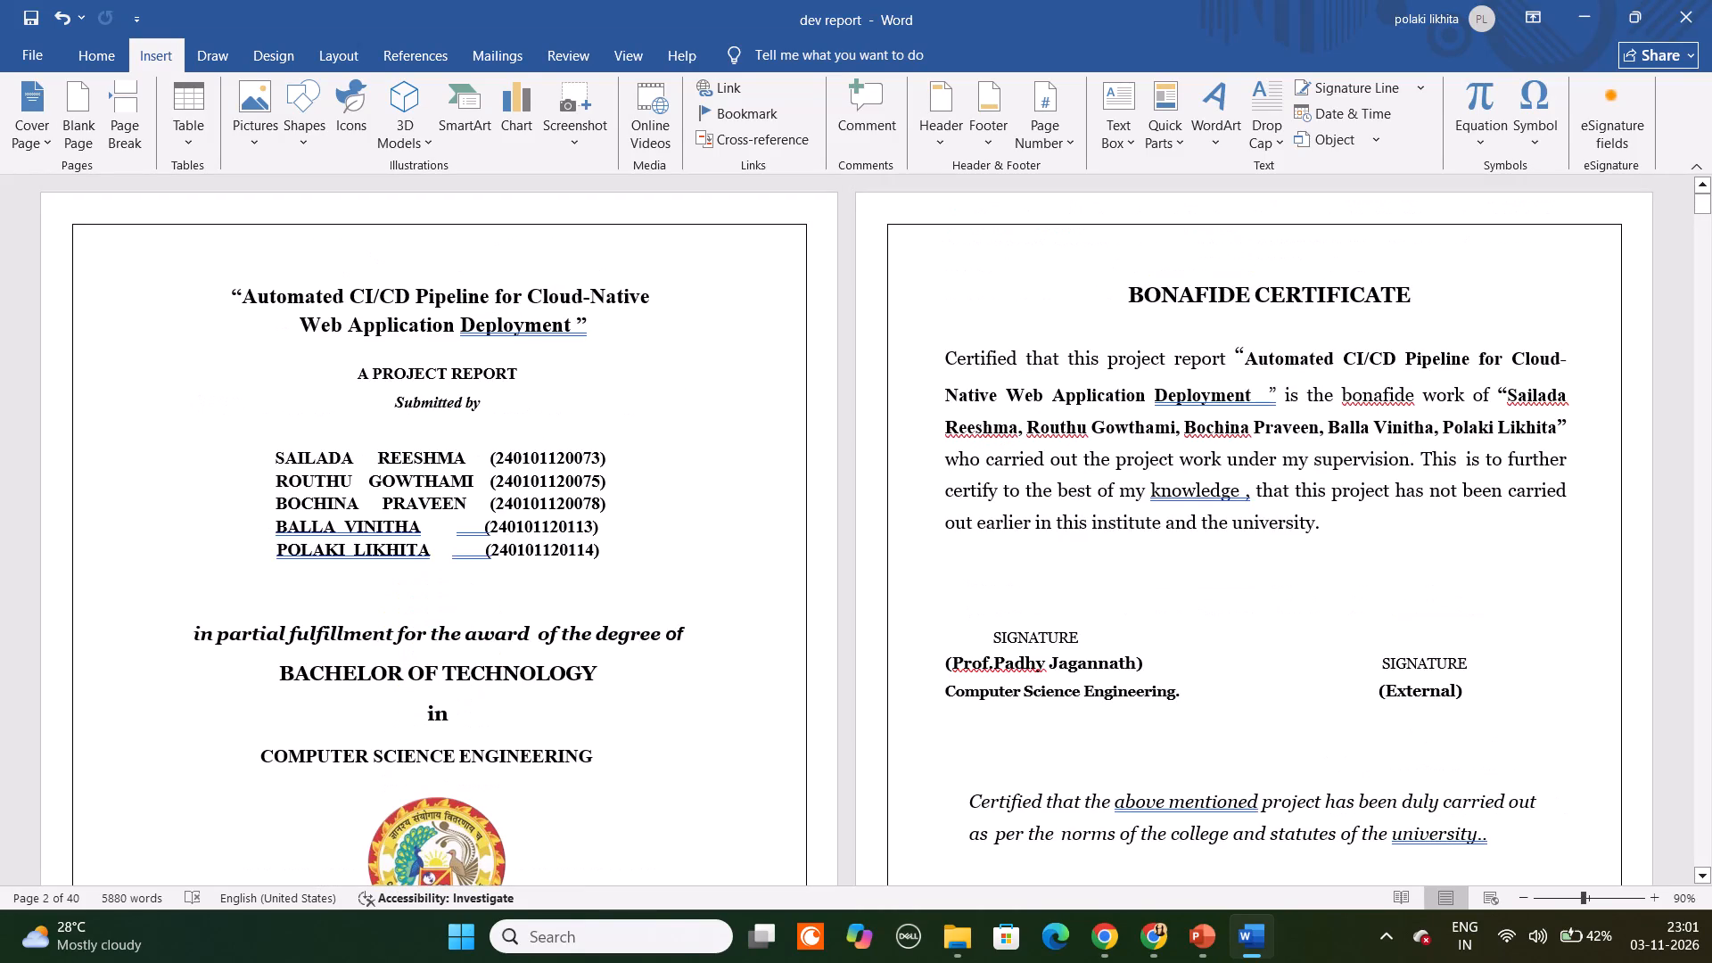
# Insert a blank page between the cover page and the bonafide certificate, directly before the "BONAFIDE CERTIFICATE" heading.
pyautogui.rightClick(961, 247)
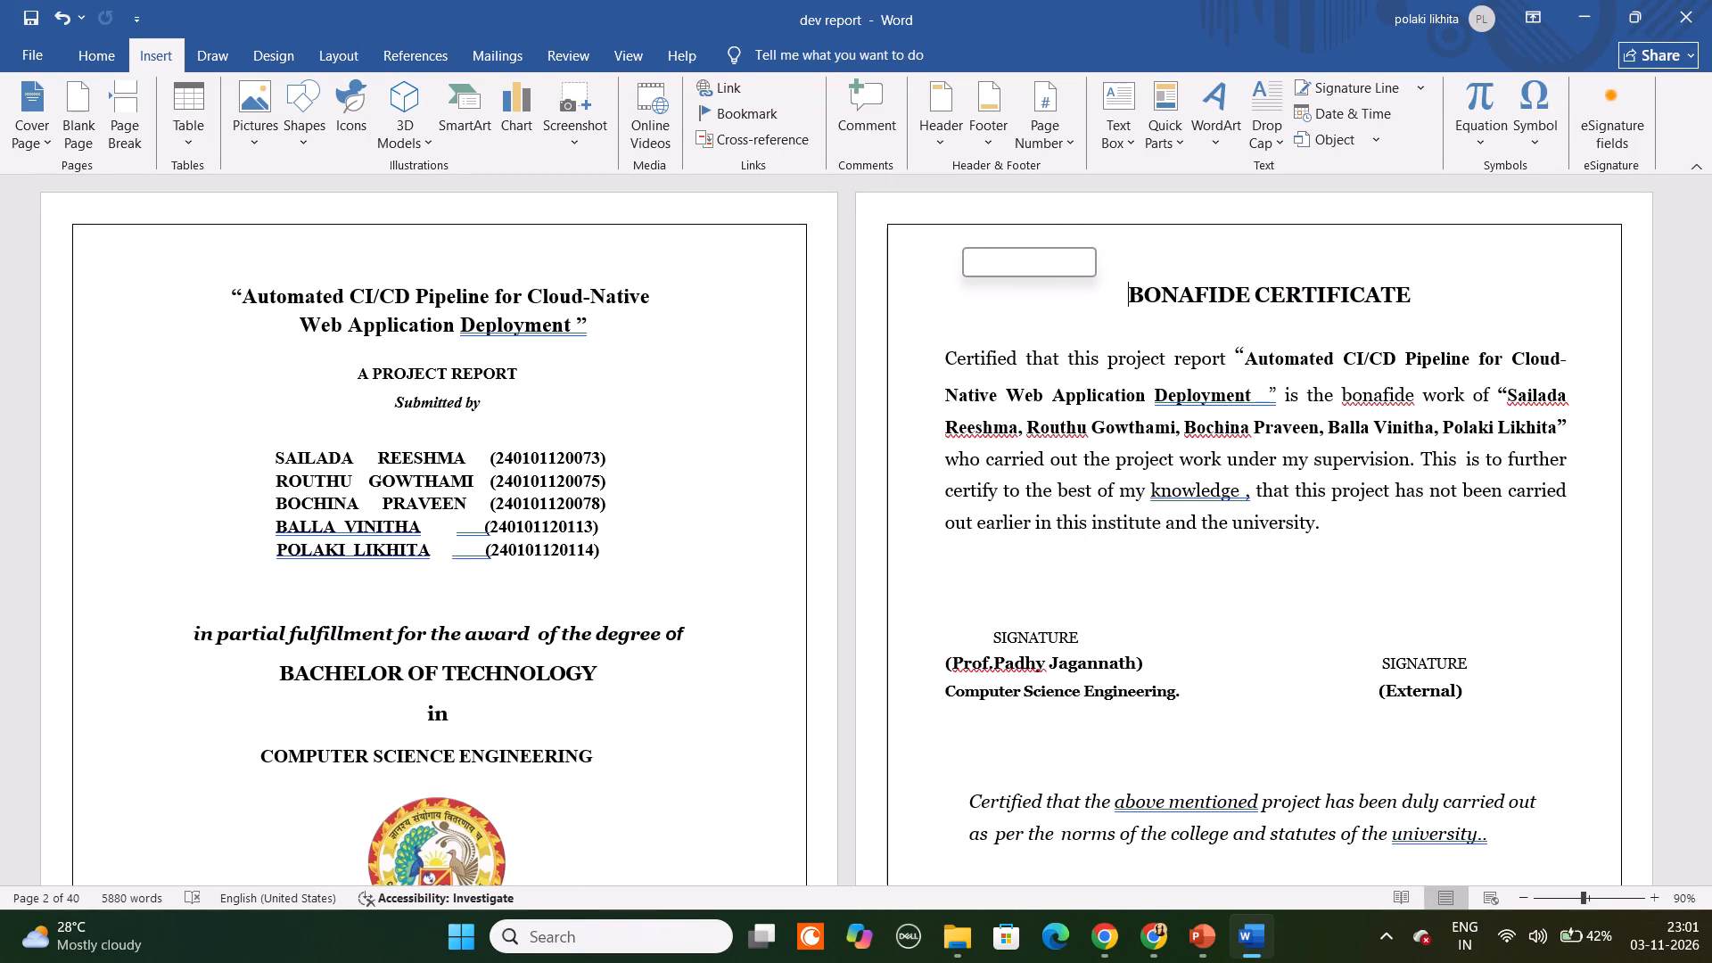
pyautogui.click(942, 350)
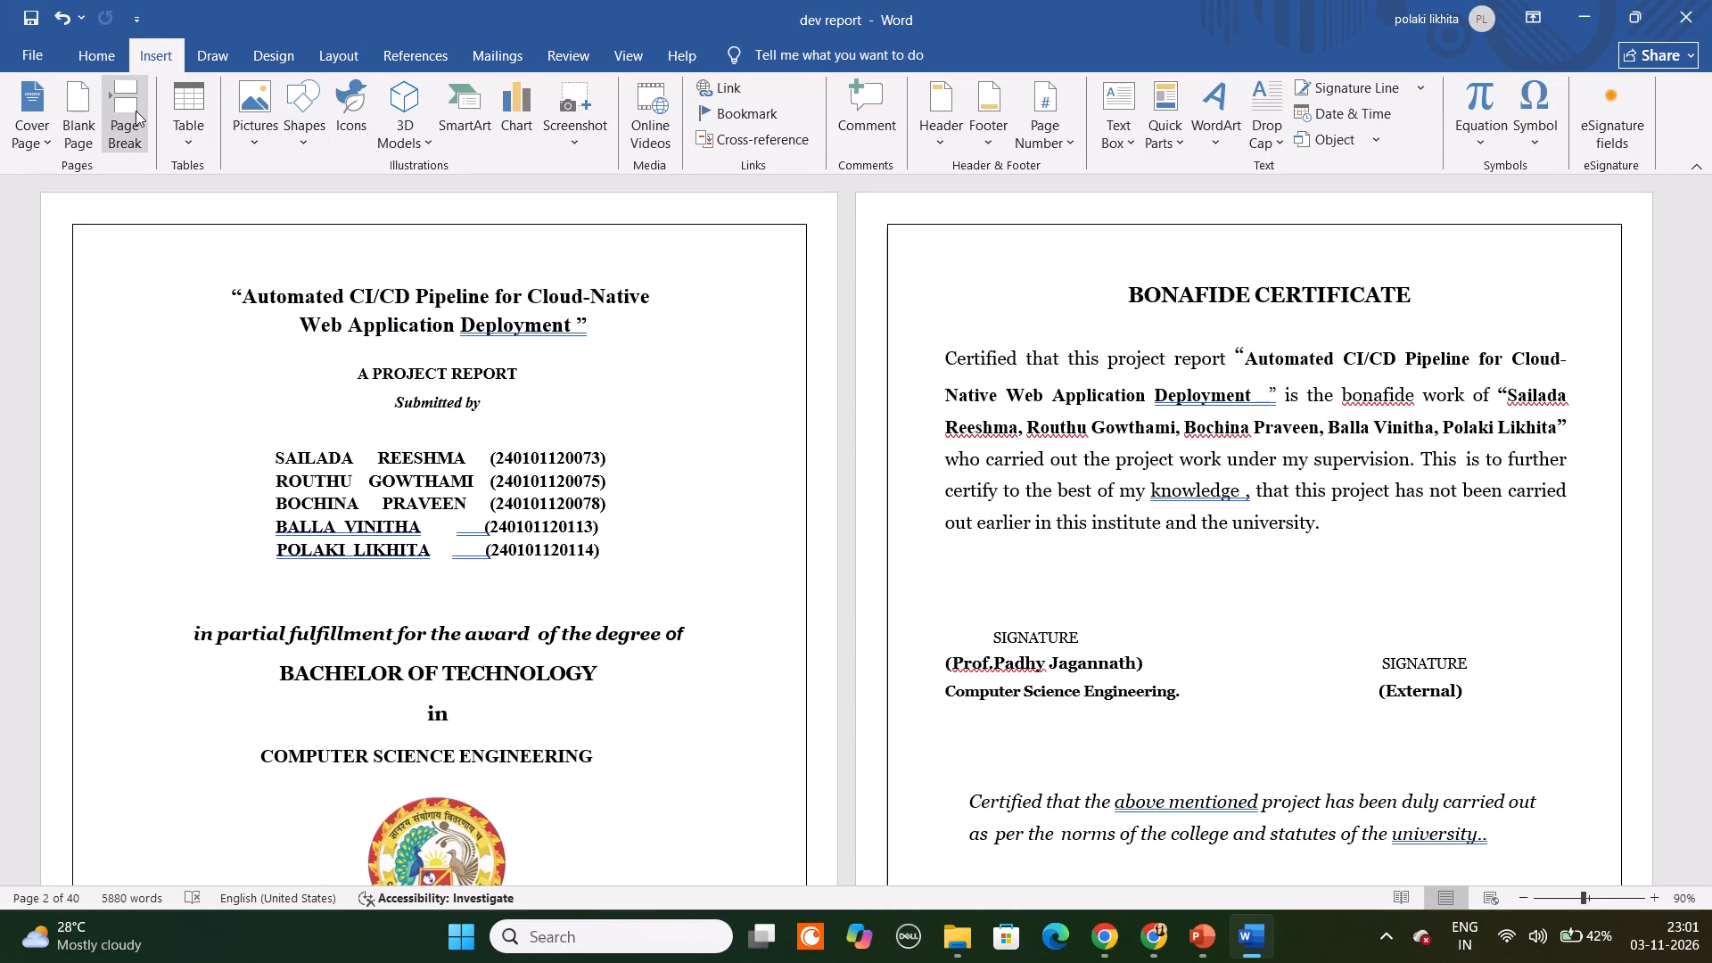
pyautogui.click(164, 52)
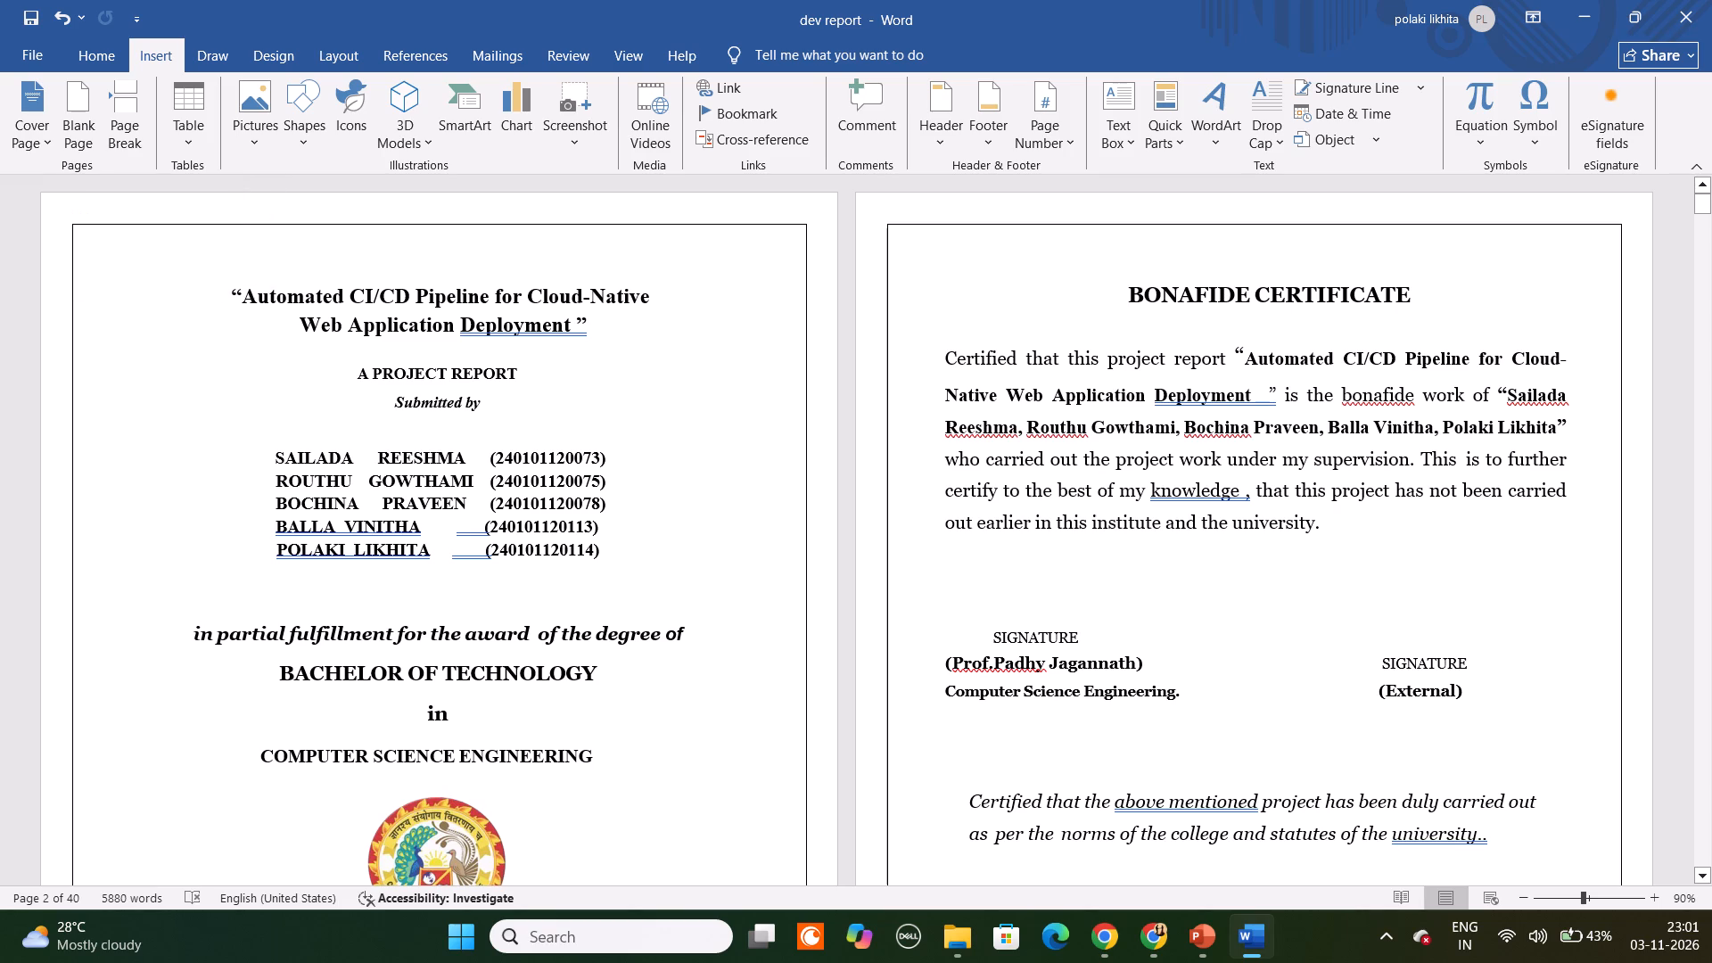
pyautogui.keyDown('ctrl'); pyautogui.scroll(3, 791, 548); pyautogui.keyUp('ctrl')
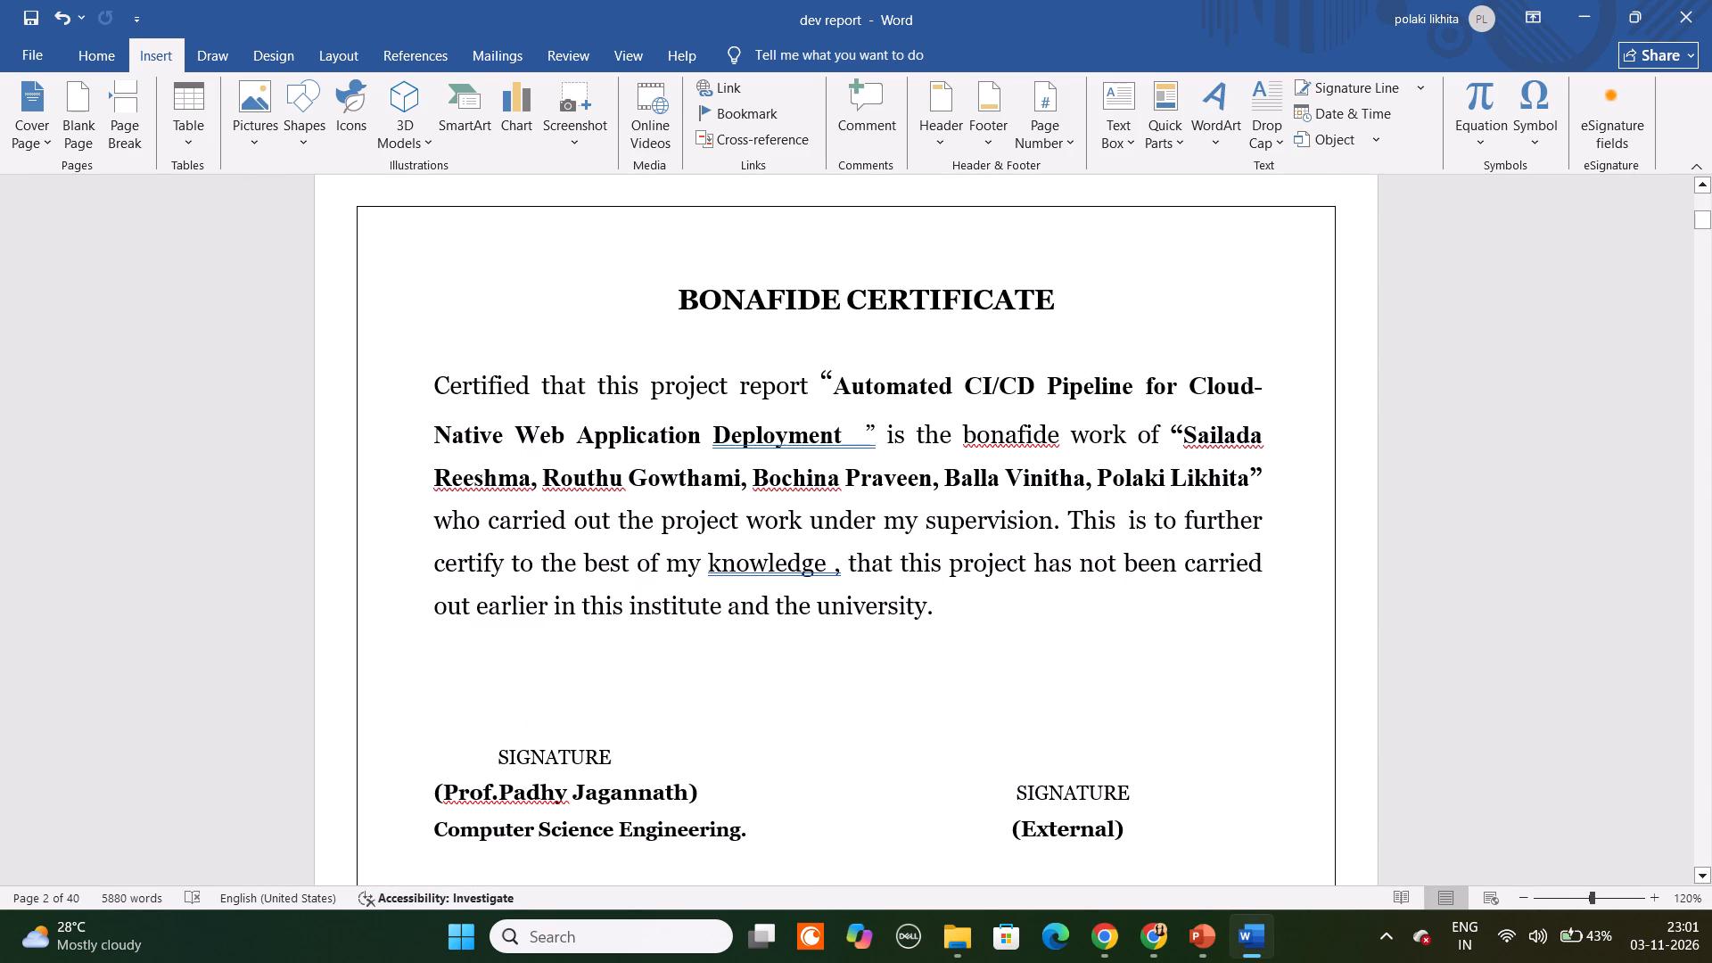
pyautogui.scroll(9, 791, 548)
pyautogui.scroll(-1, 791, 548)
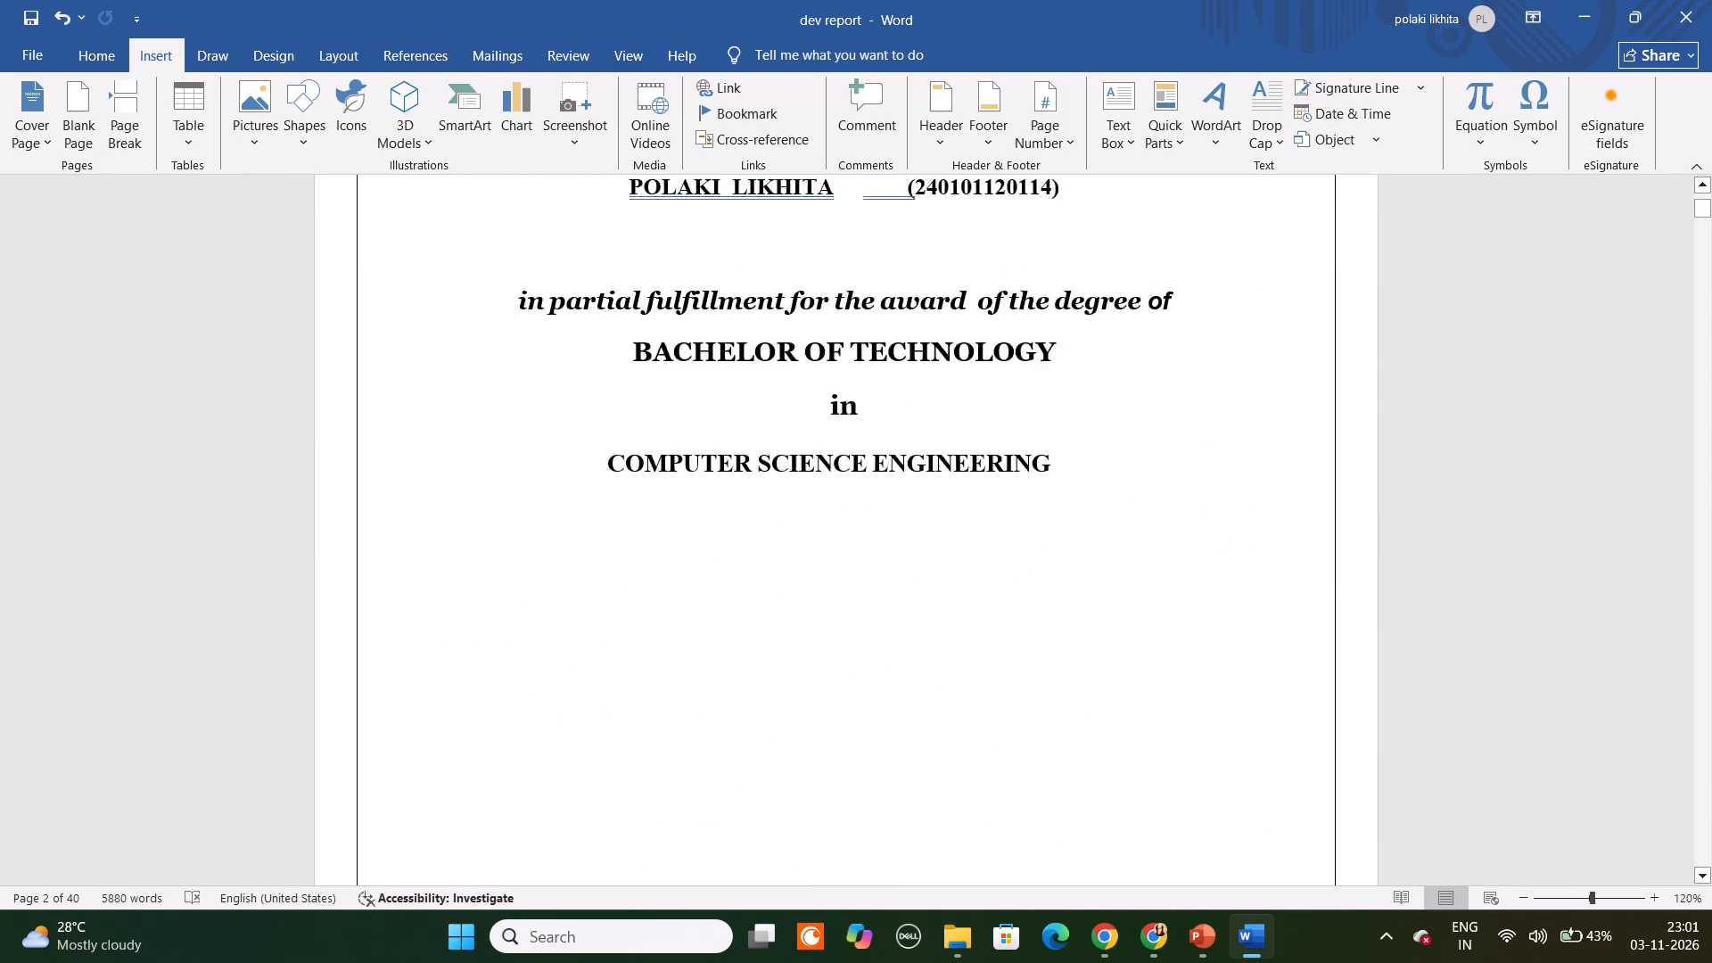
pyautogui.scroll(-5, 791, 548)
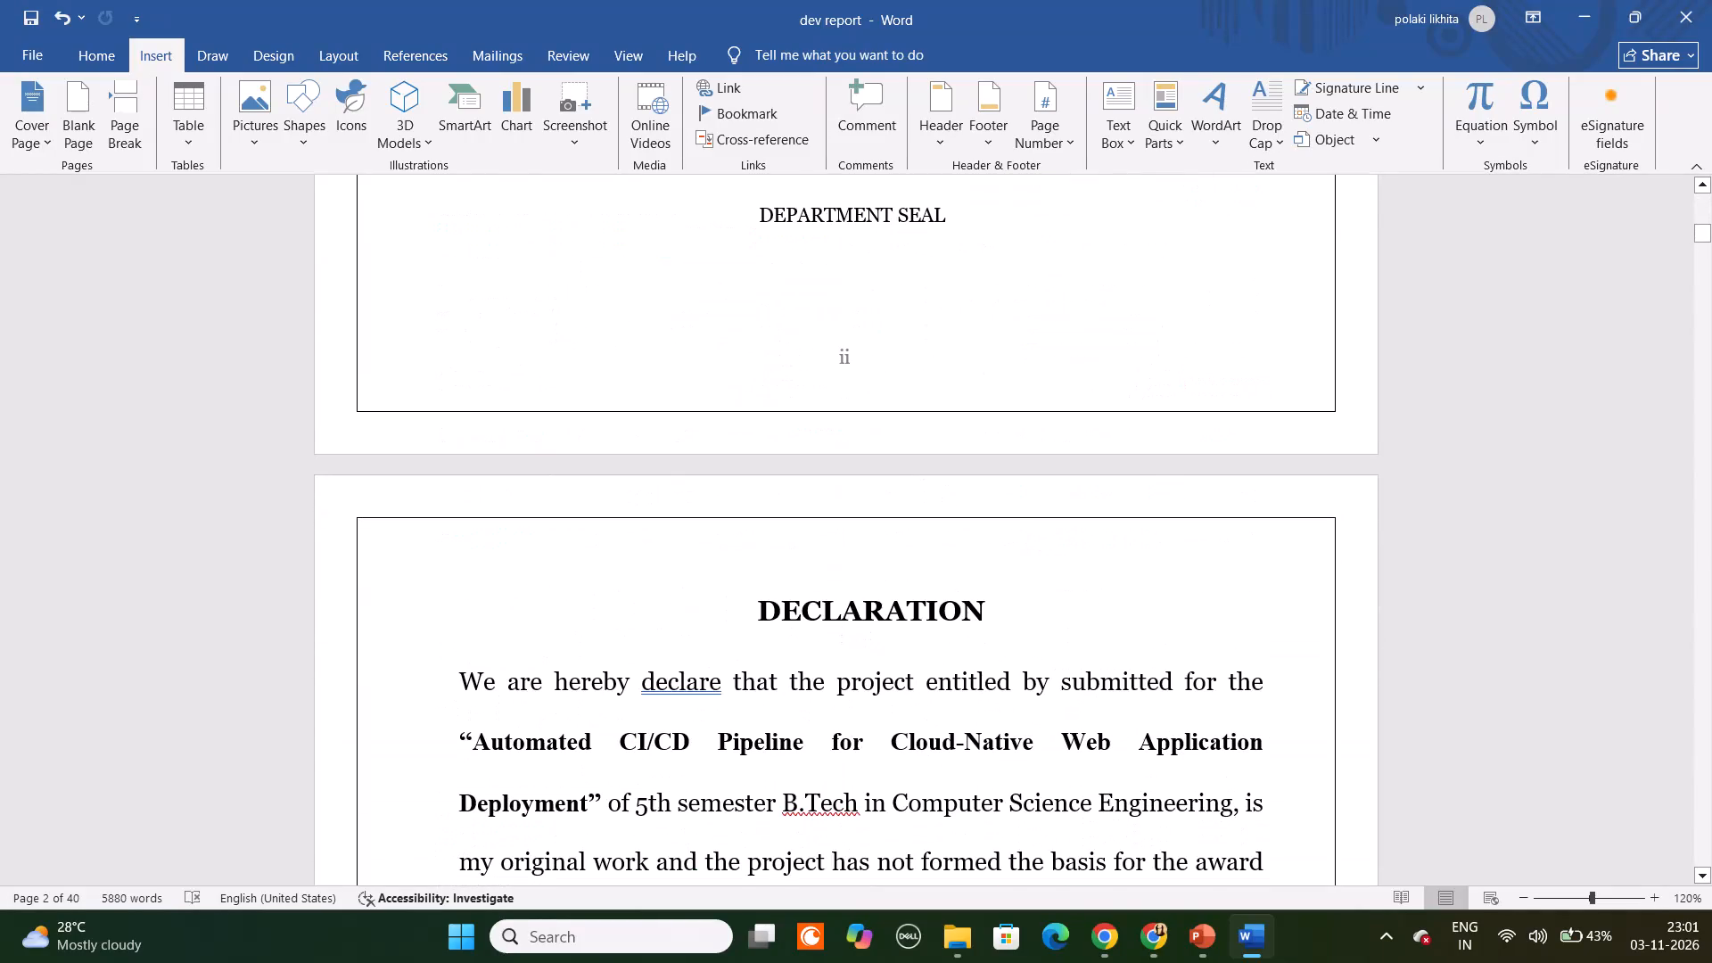
pyautogui.scroll(-2, 791, 548)
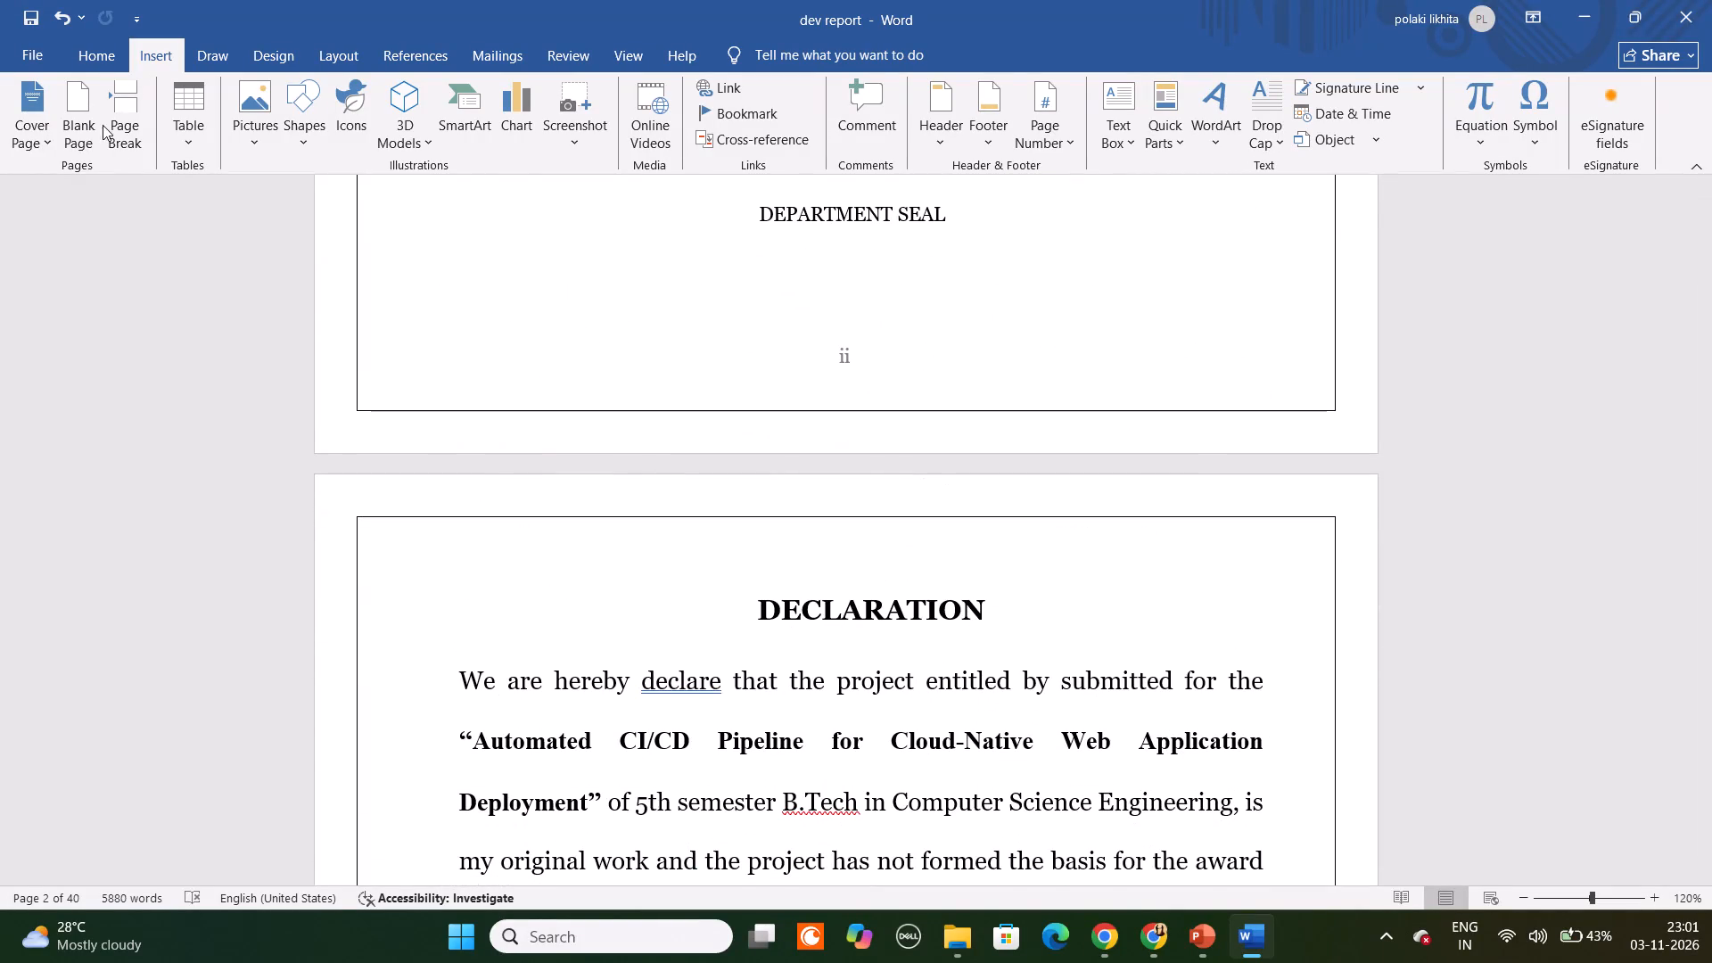
pyautogui.click(94, 137)
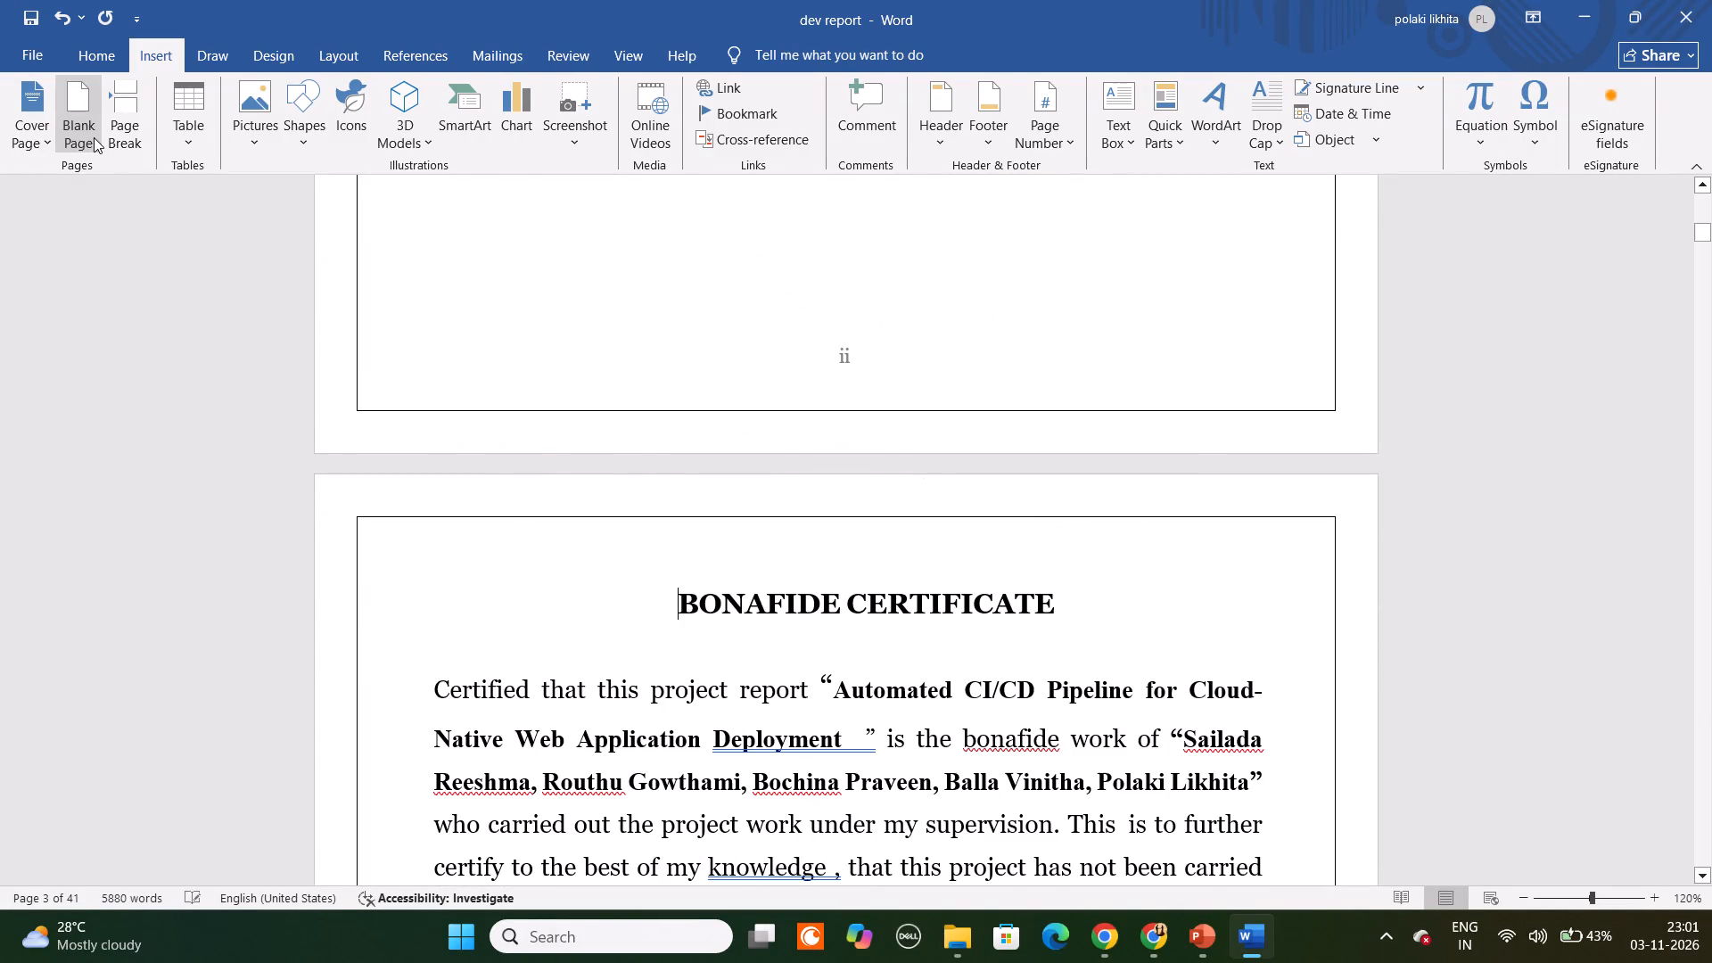
# Check the pages from the cover page through the new blank page to the bonafide certificate and first declaration.
pyautogui.scroll(10, 613, 388)
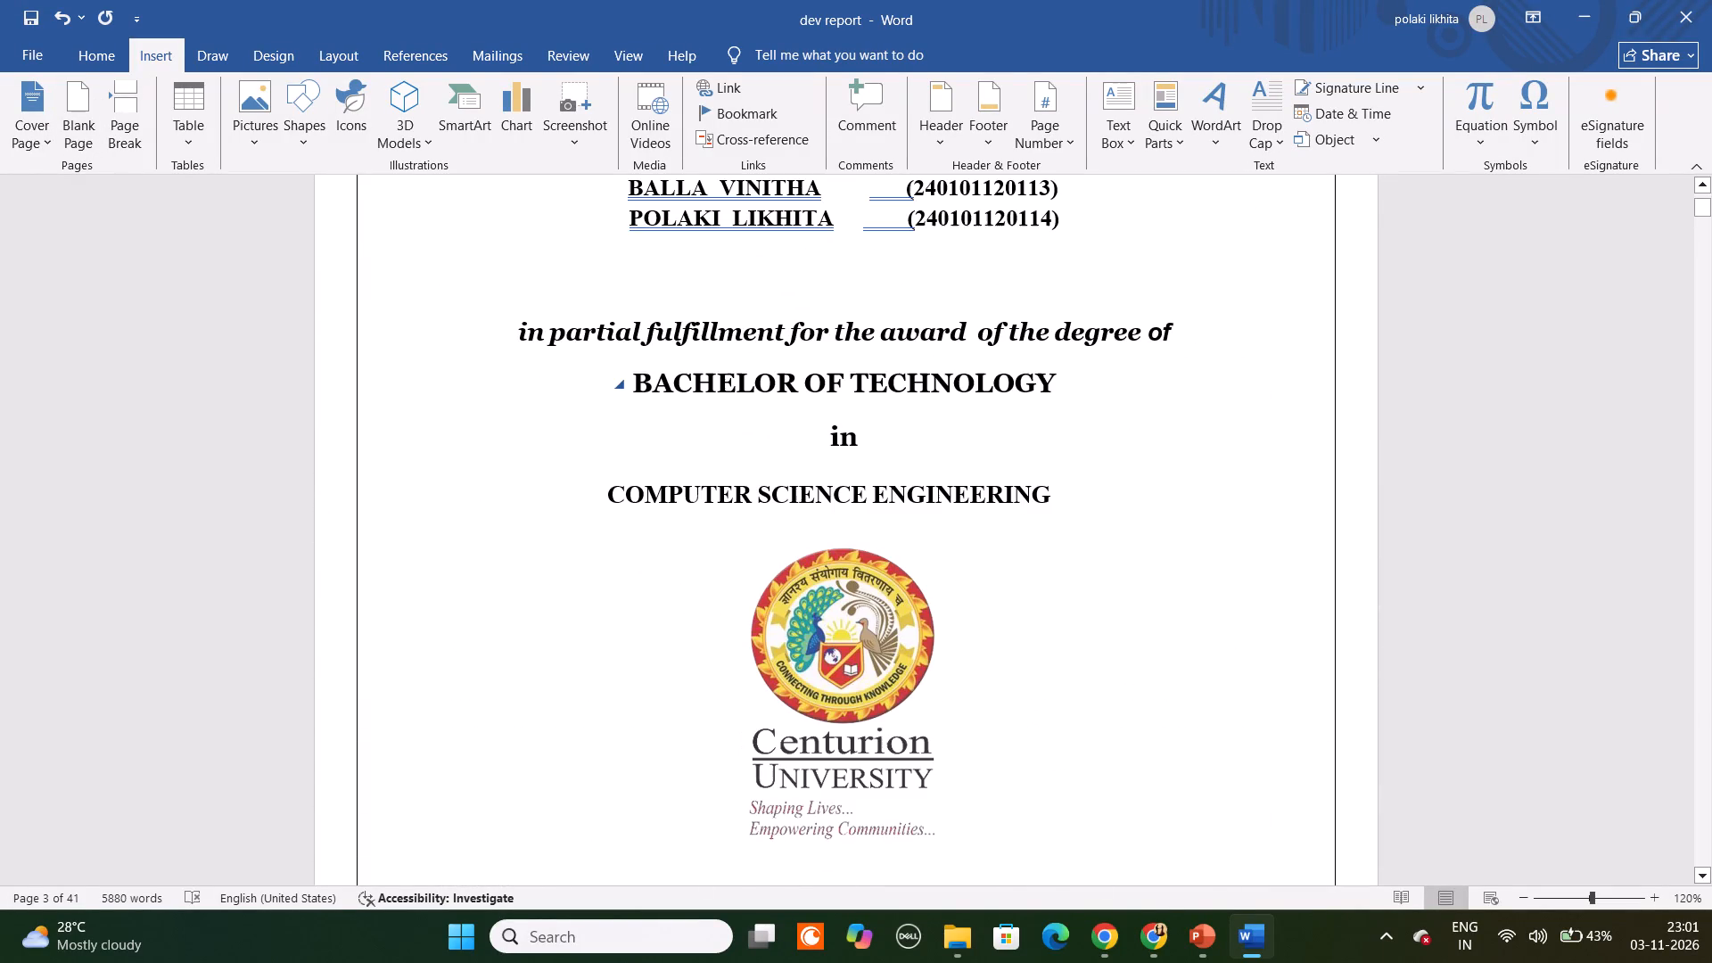
pyautogui.scroll(1, 613, 388)
pyautogui.scroll(-6, 613, 388)
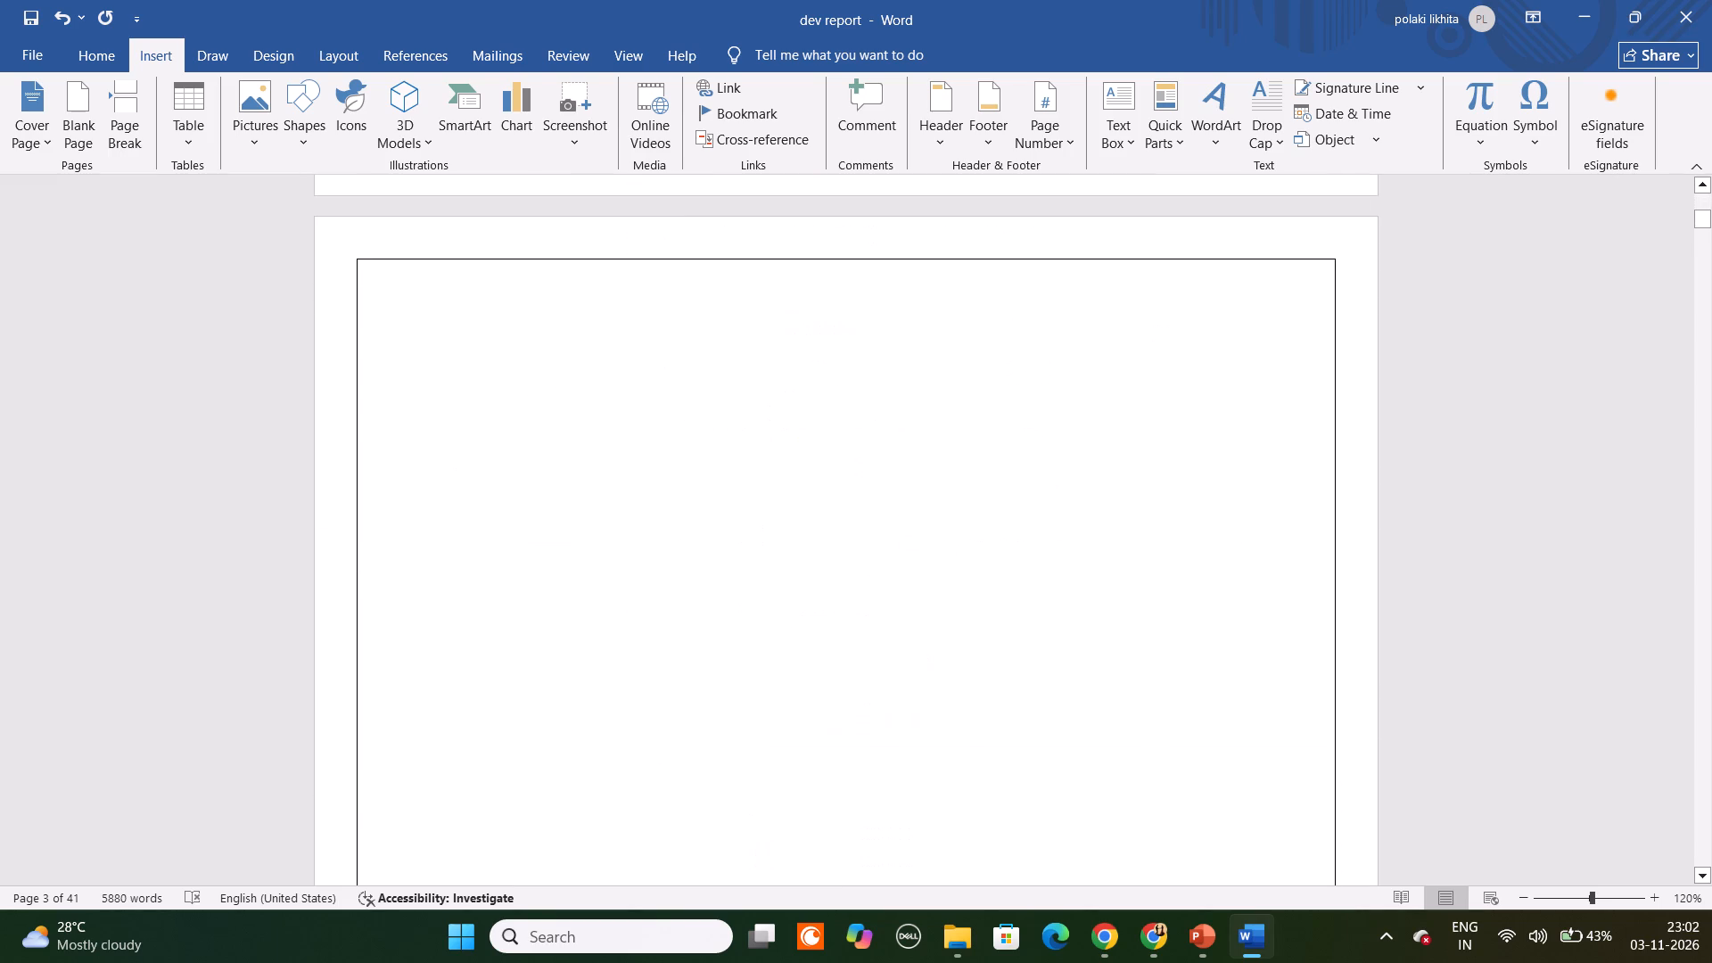
pyautogui.scroll(-5, 613, 388)
pyautogui.scroll(1, 613, 388)
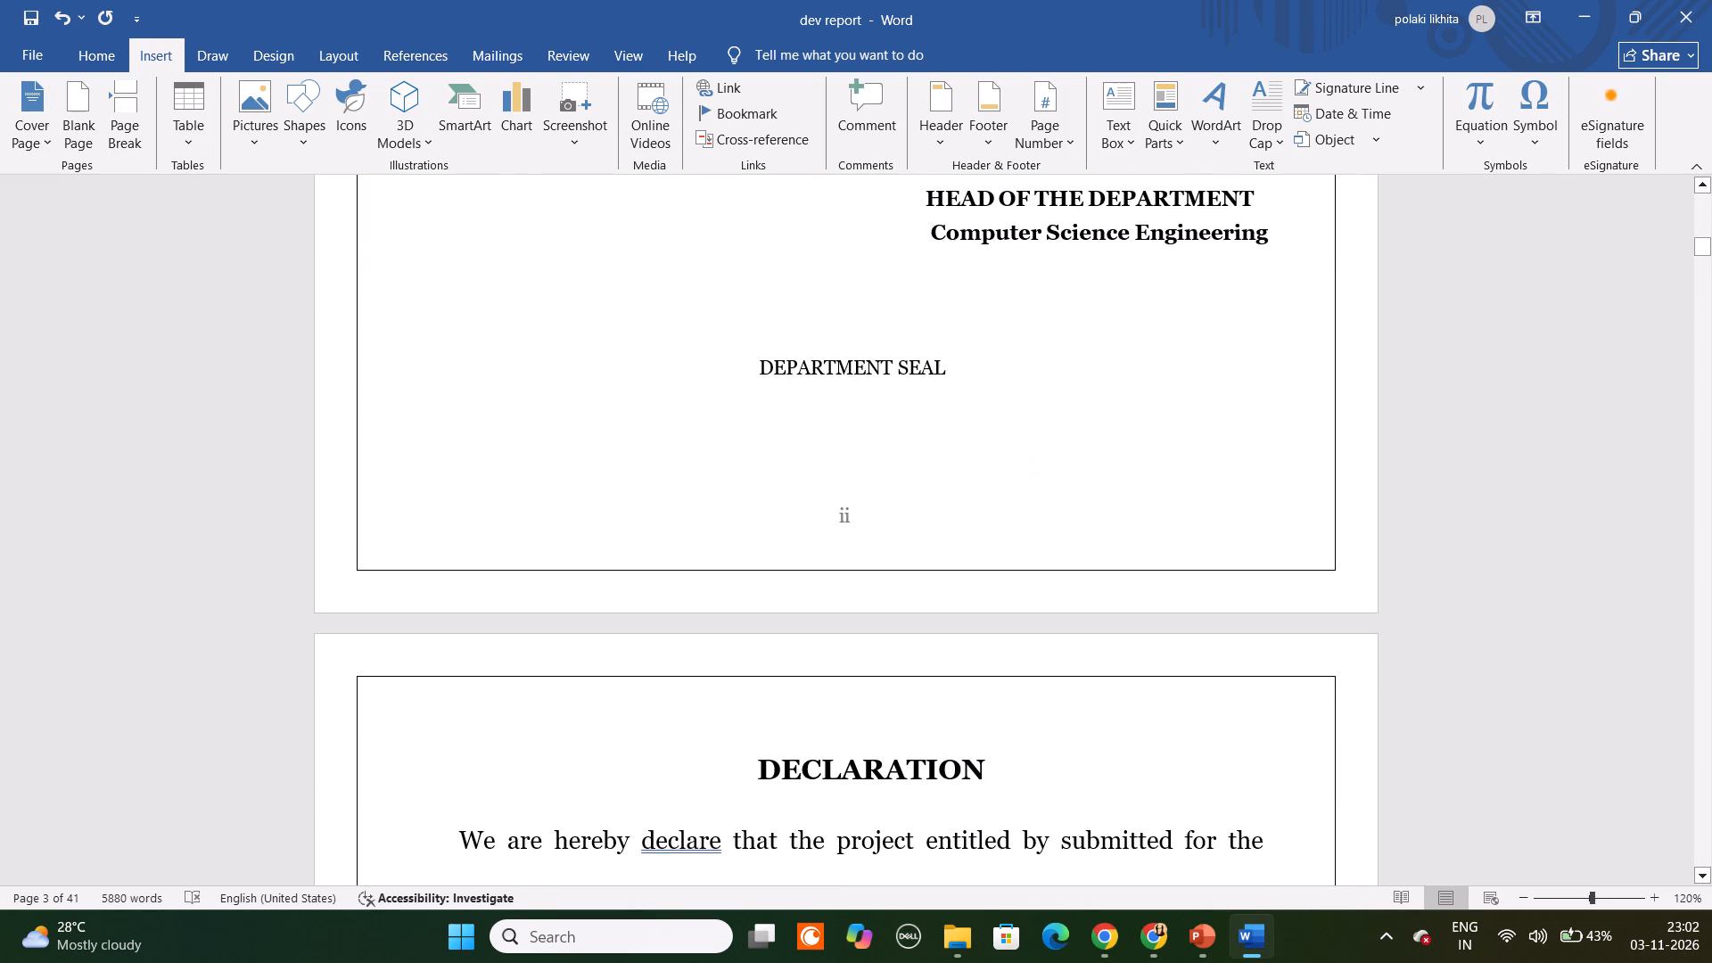
pyautogui.scroll(2, 613, 388)
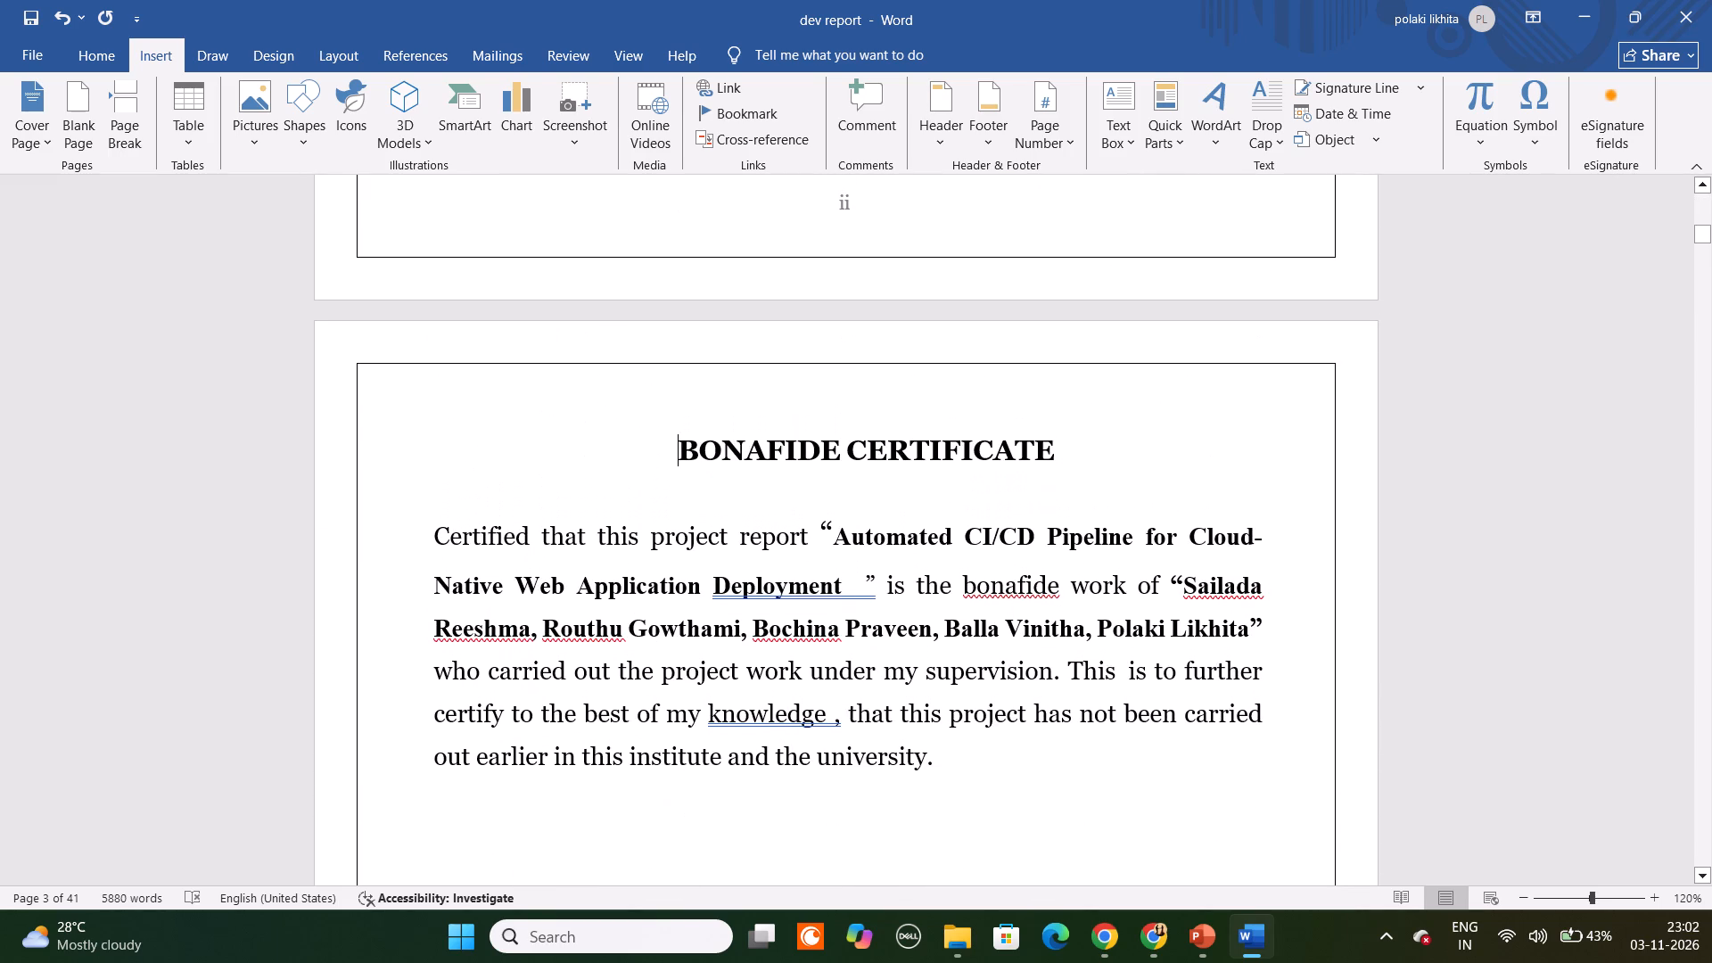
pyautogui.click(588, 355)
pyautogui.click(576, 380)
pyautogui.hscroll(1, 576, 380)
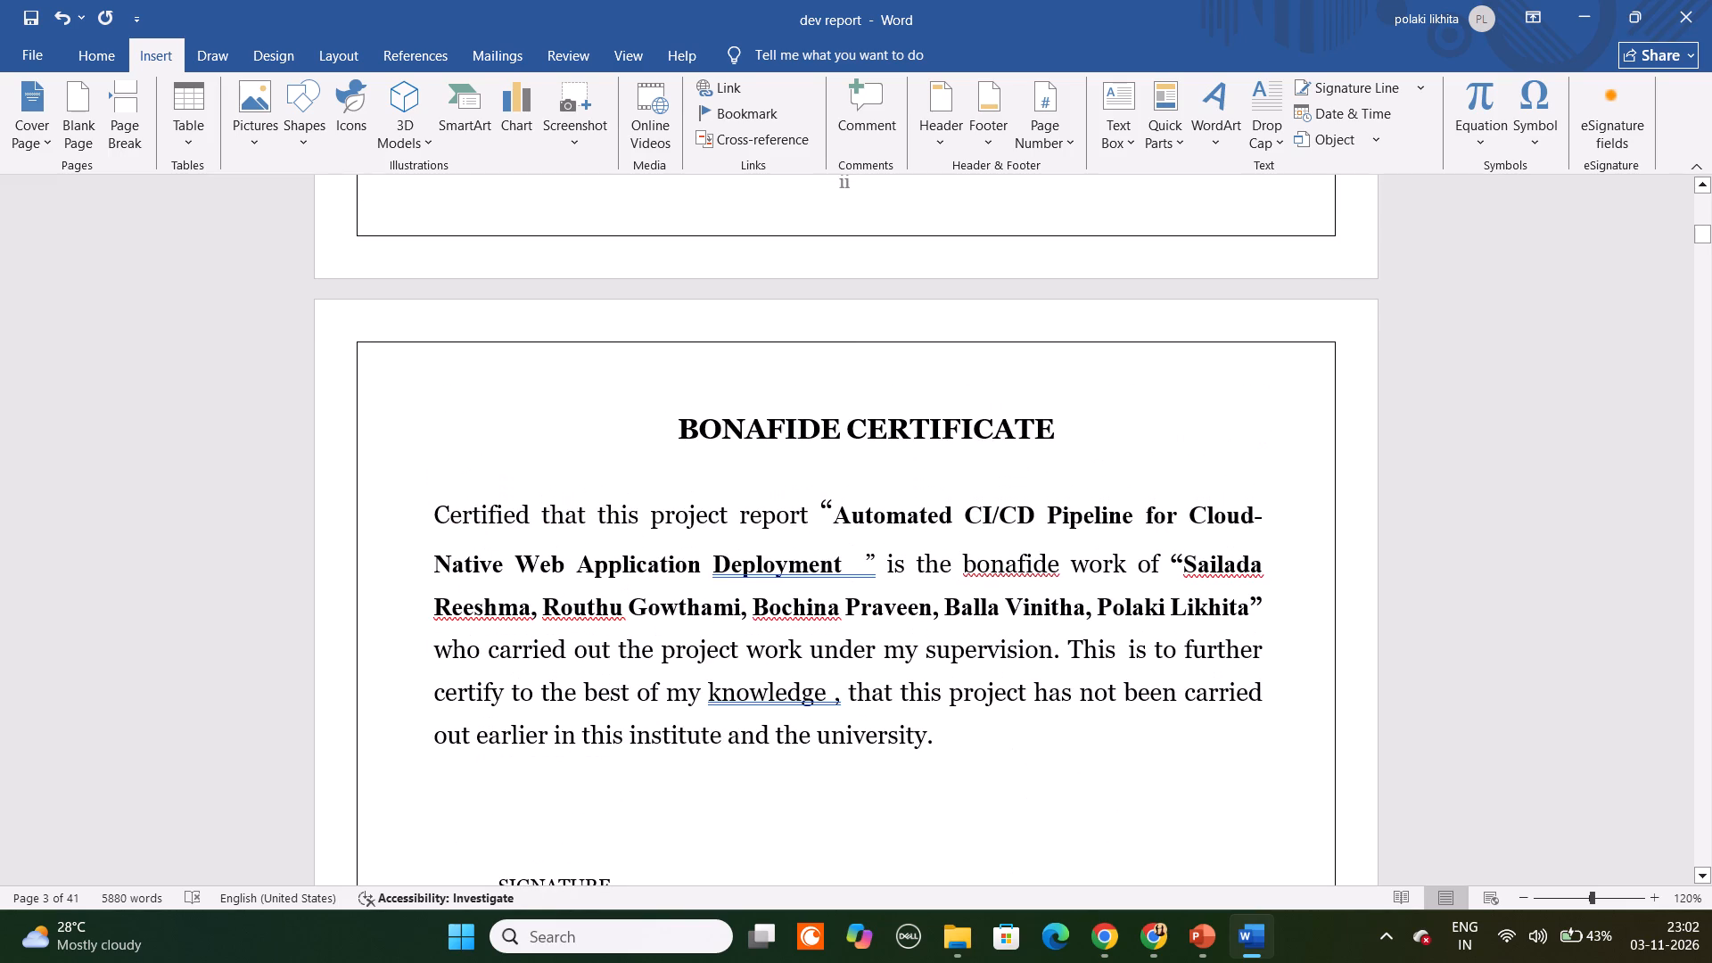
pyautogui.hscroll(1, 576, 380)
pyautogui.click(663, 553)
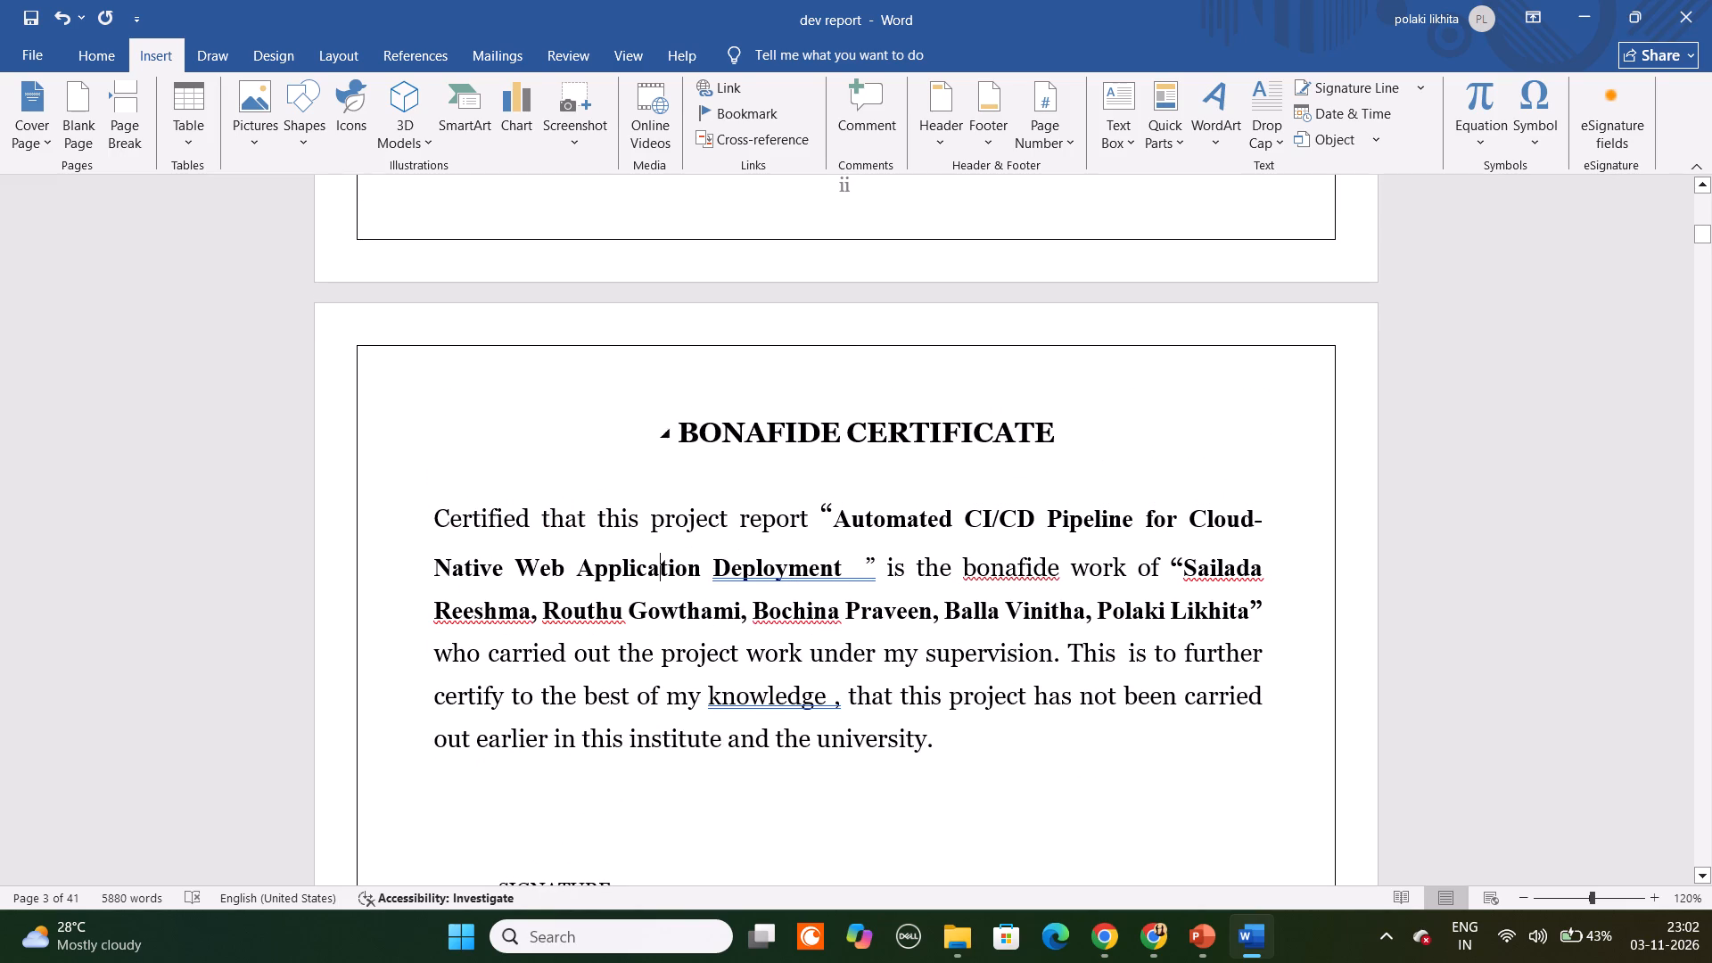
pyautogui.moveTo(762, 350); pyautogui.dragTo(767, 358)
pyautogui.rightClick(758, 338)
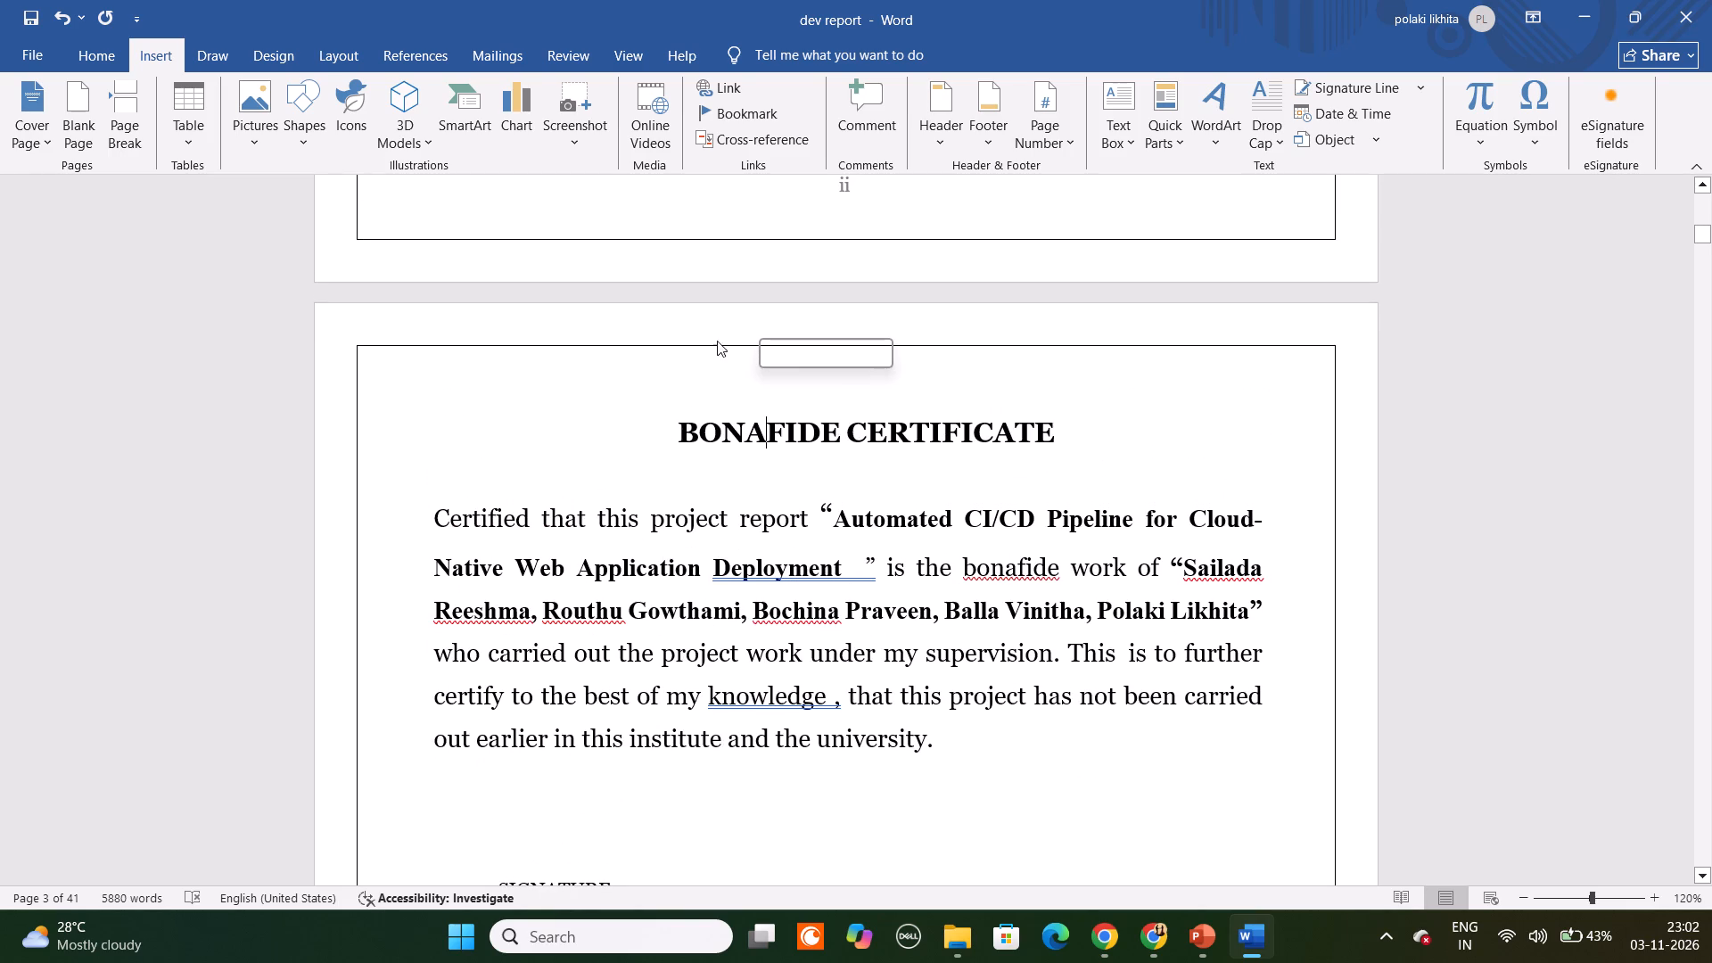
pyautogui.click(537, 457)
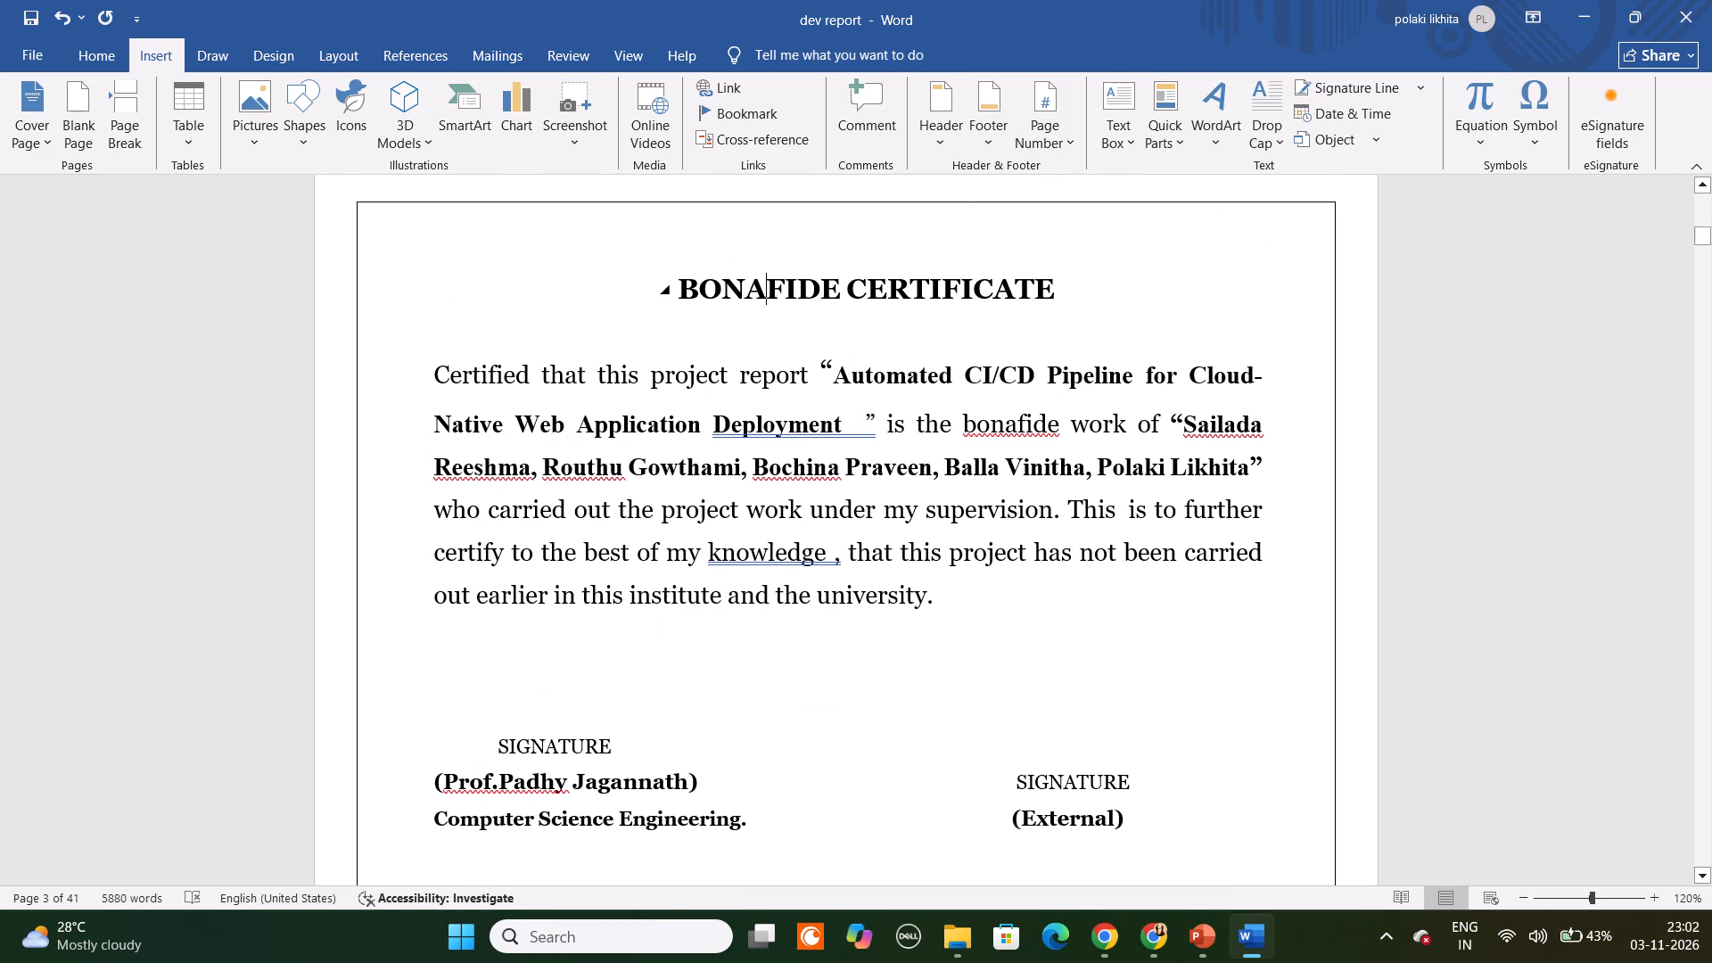
# Copy the whole text of the bonafide certificate, from the "BONAFIDE CERTIFICATE" heading through the "DEPARTMENT SEAL" line.
pyautogui.moveTo(676, 280); pyautogui.dragTo(864, 700)
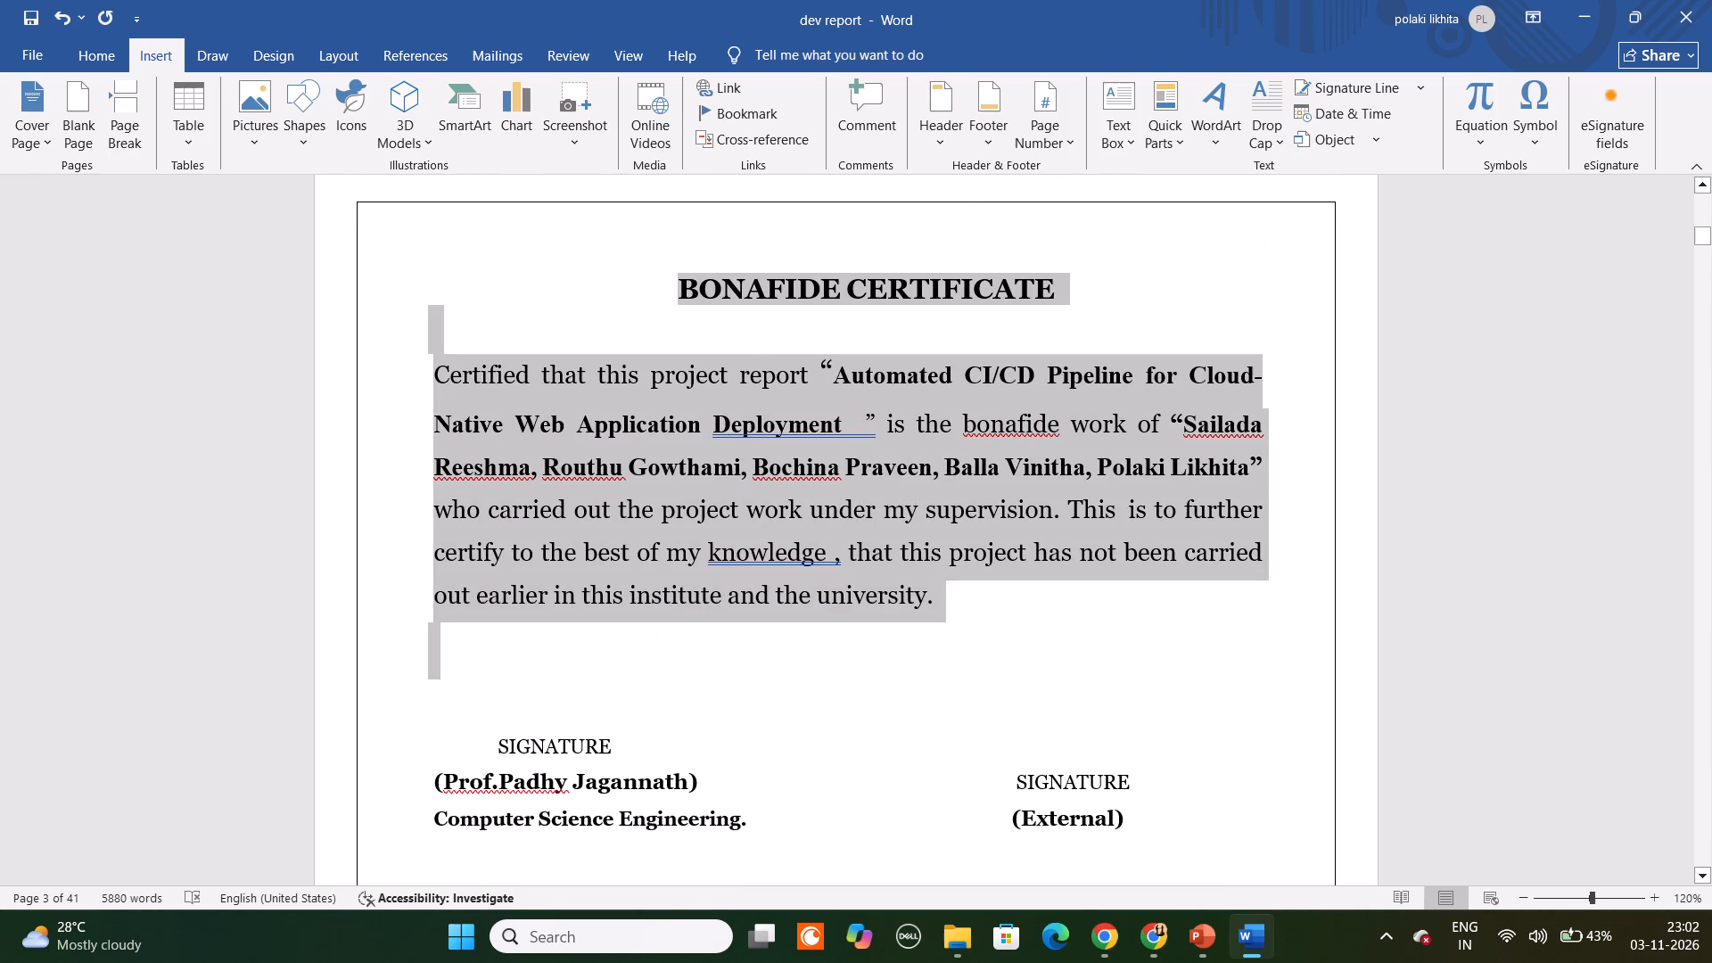
pyautogui.moveTo(864, 700); pyautogui.dragTo(883, 896)
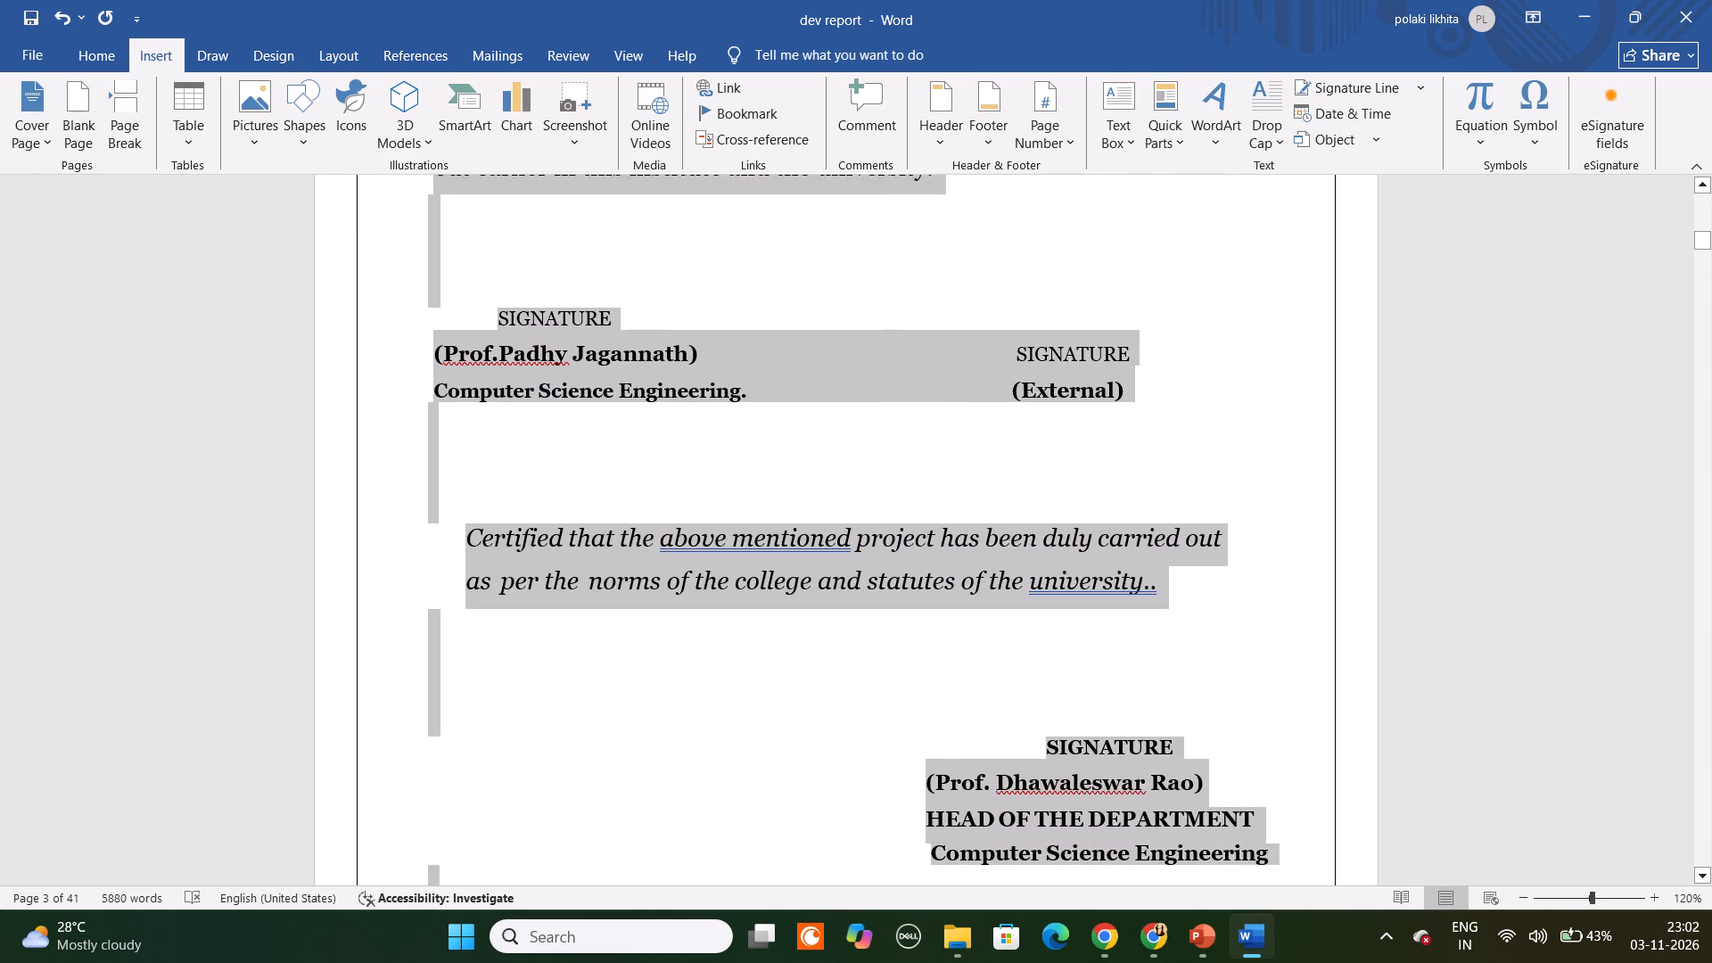
pyautogui.moveTo(883, 896); pyautogui.dragTo(1052, 917)
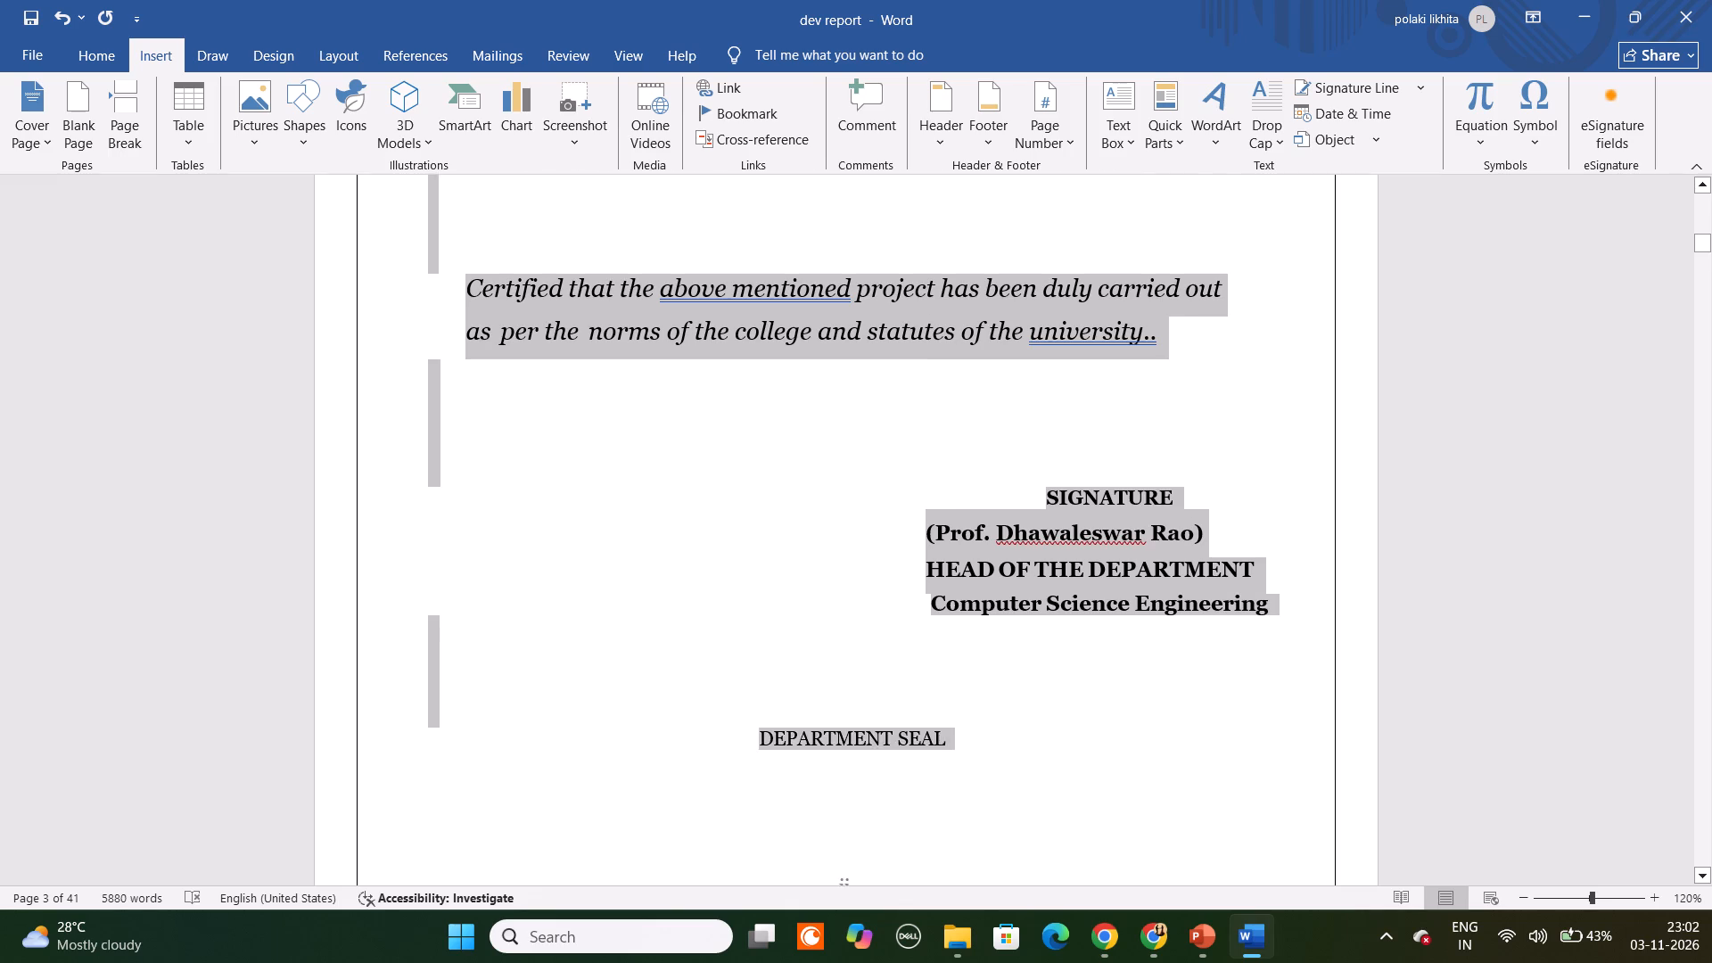
pyautogui.moveTo(1052, 917); pyautogui.dragTo(963, 388)
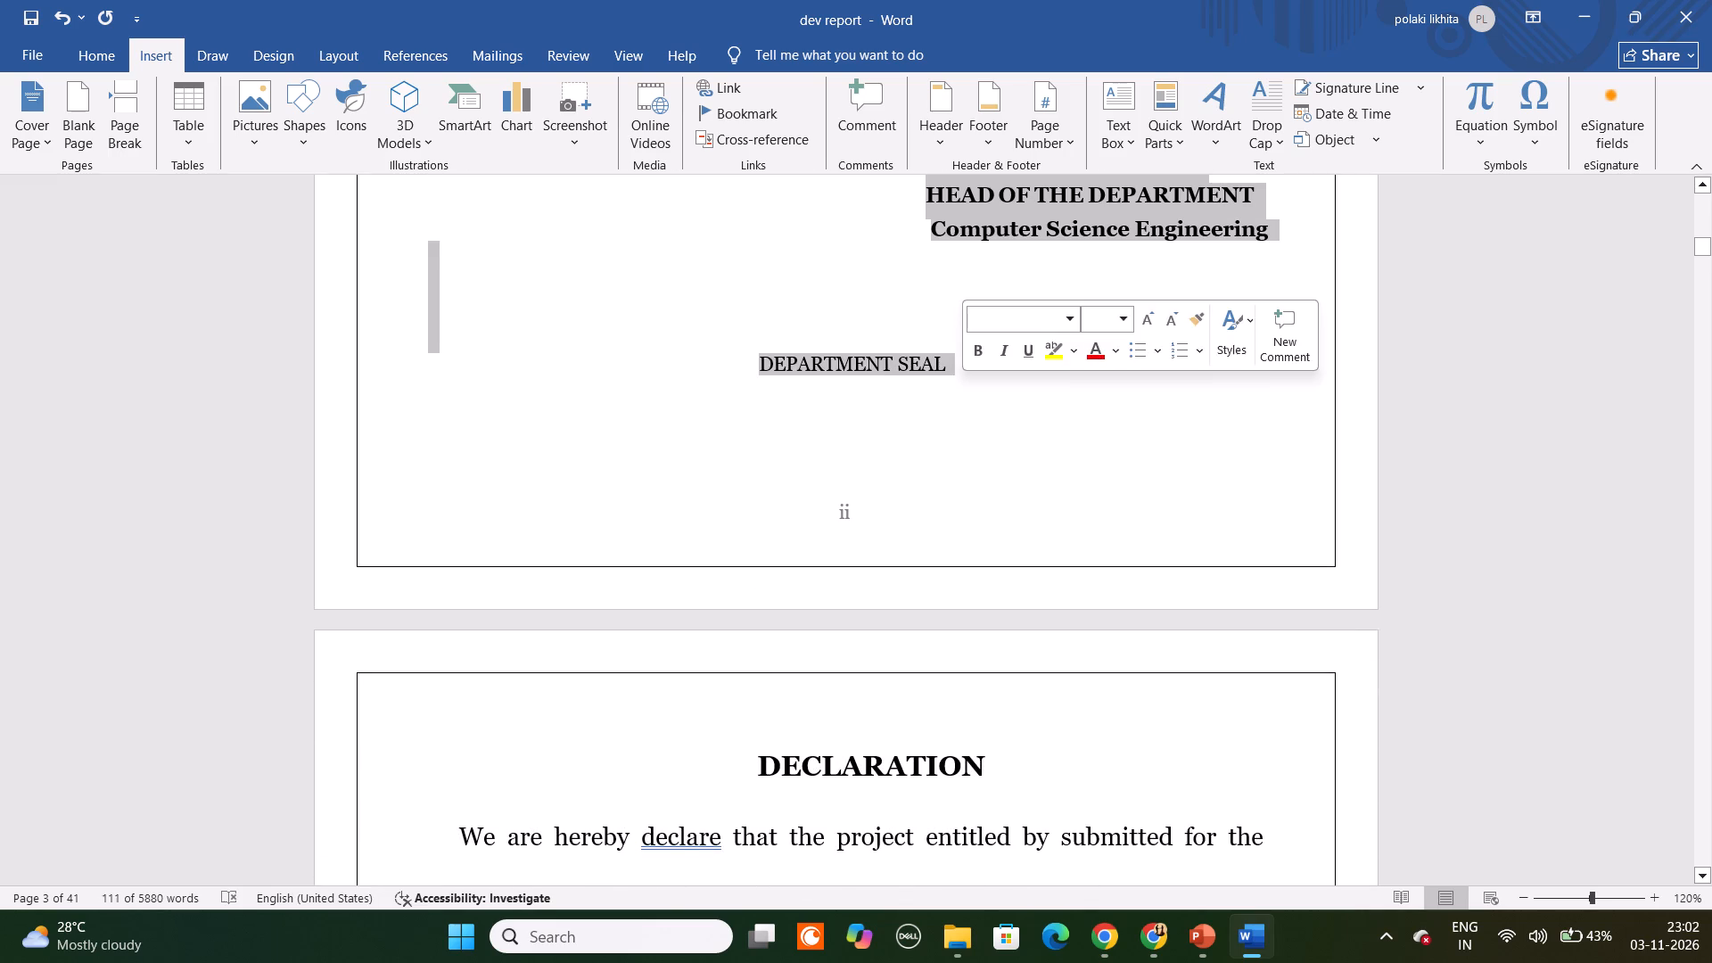
pyautogui.hotkey('ctrl', 'c')
pyautogui.scroll(4, 963, 388)
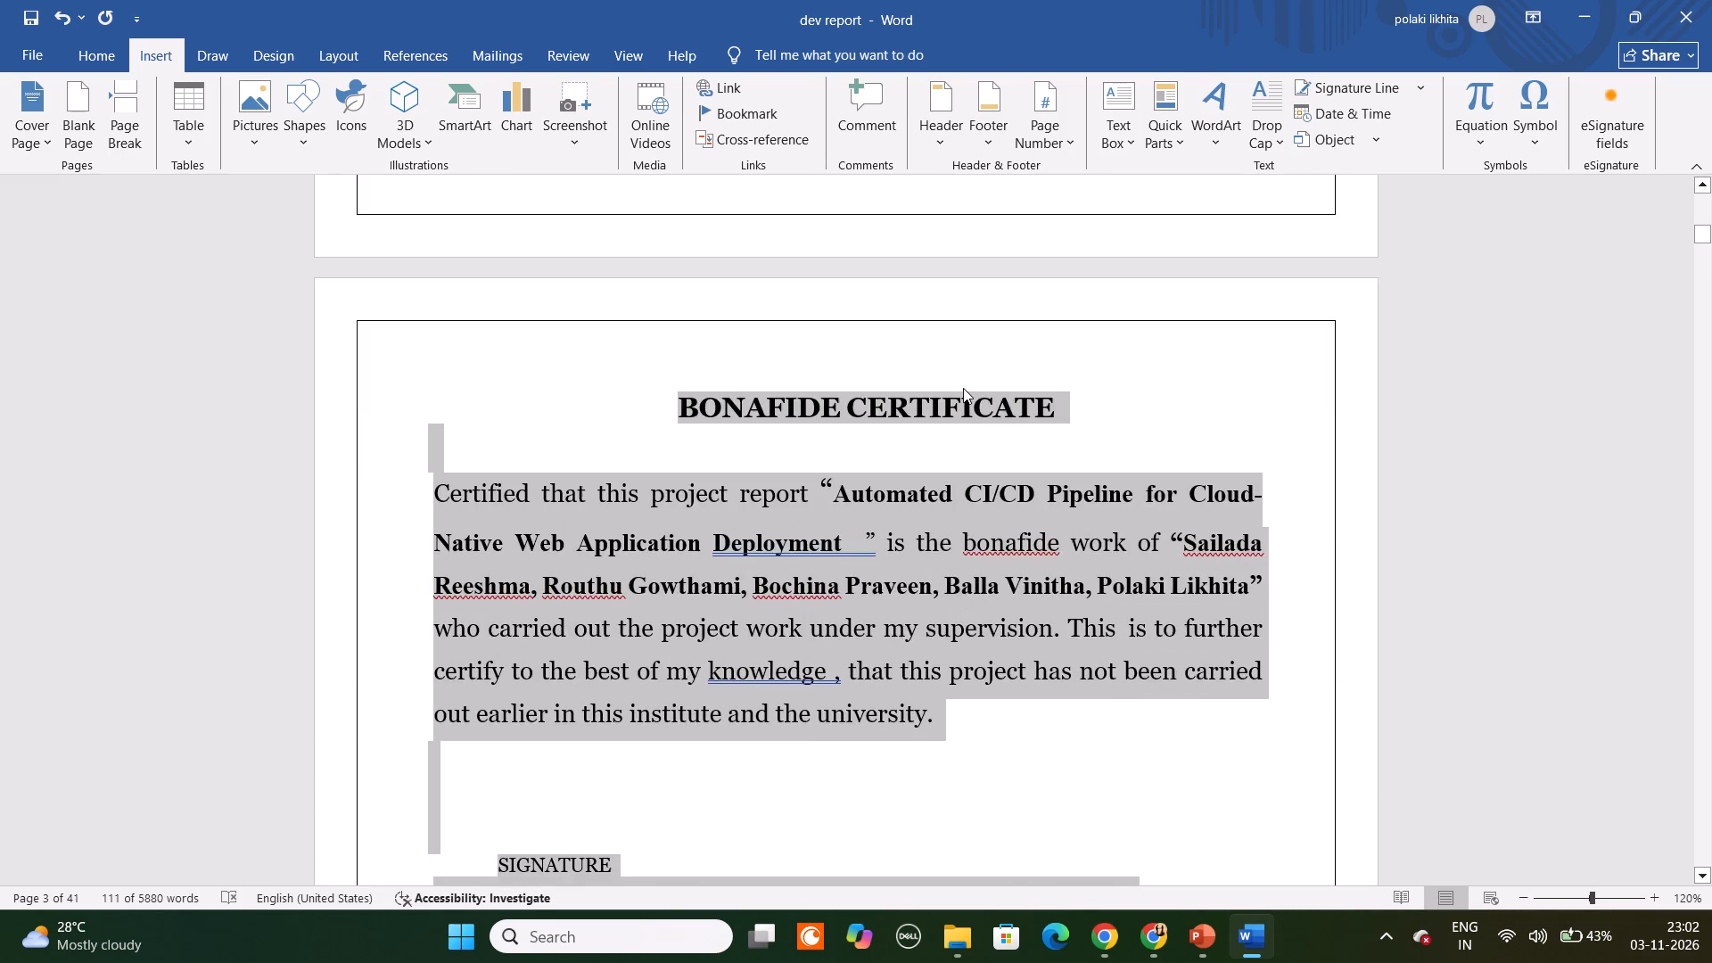
# Paste the copied certificate text on the blank page between the cover page and the bonafide certificate.
pyautogui.scroll(5, 963, 388)
pyautogui.click(963, 388)
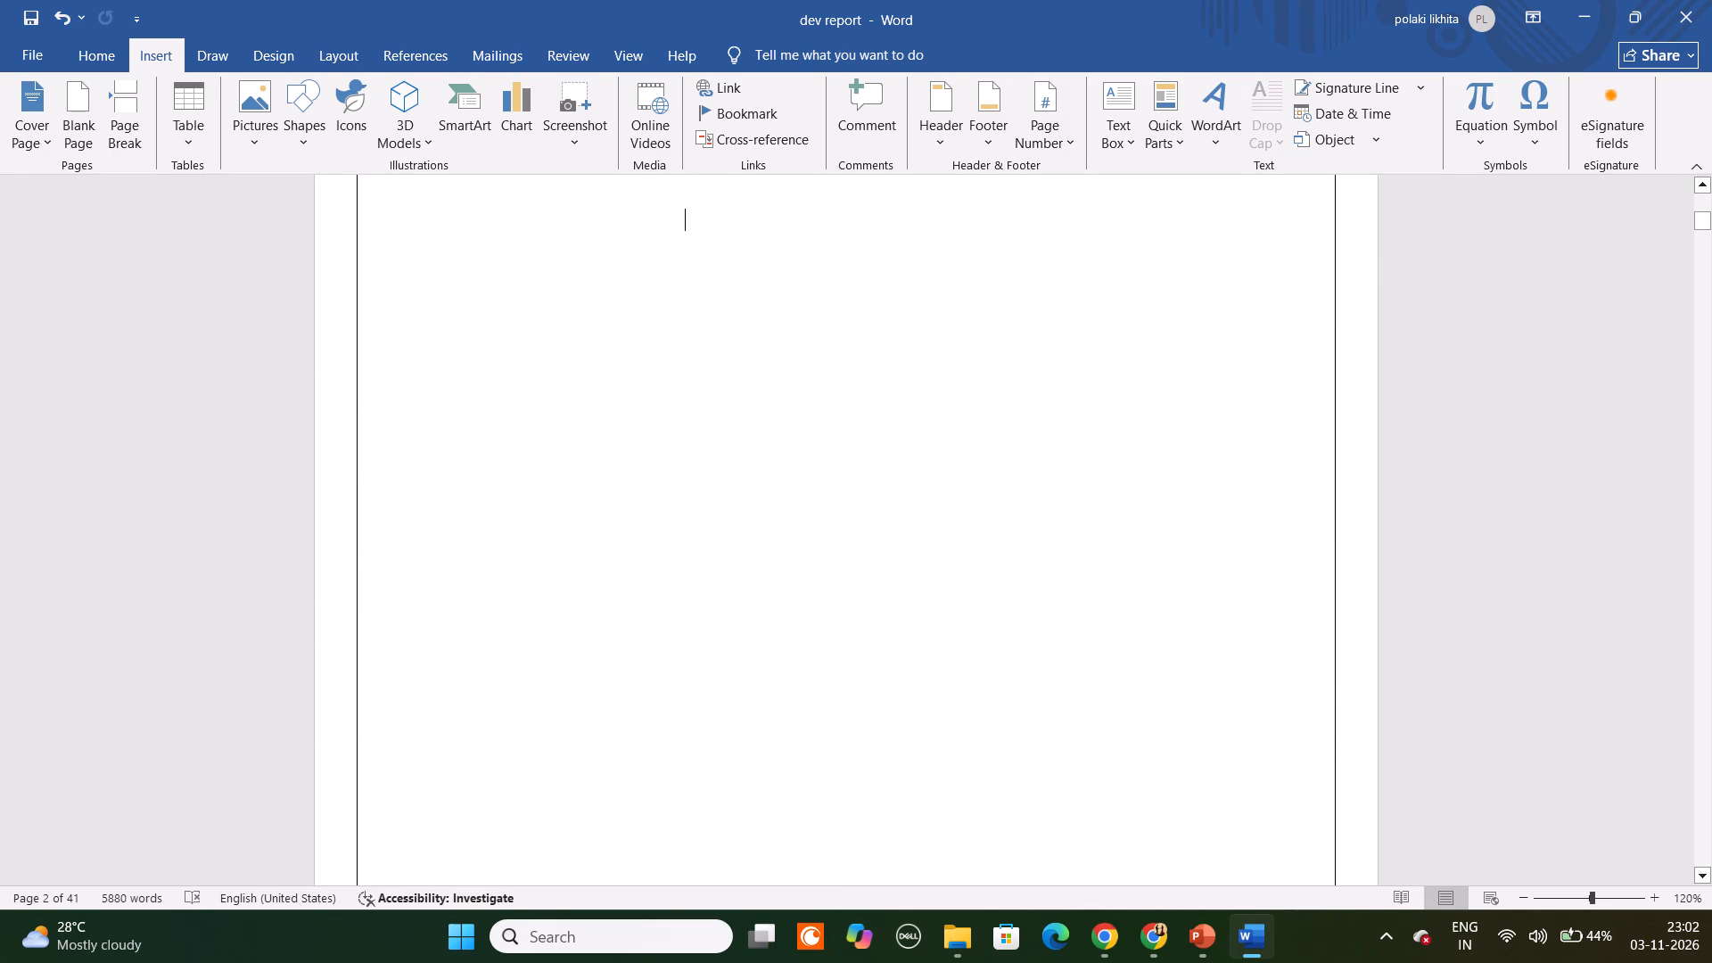
pyautogui.scroll(1, 842, 317)
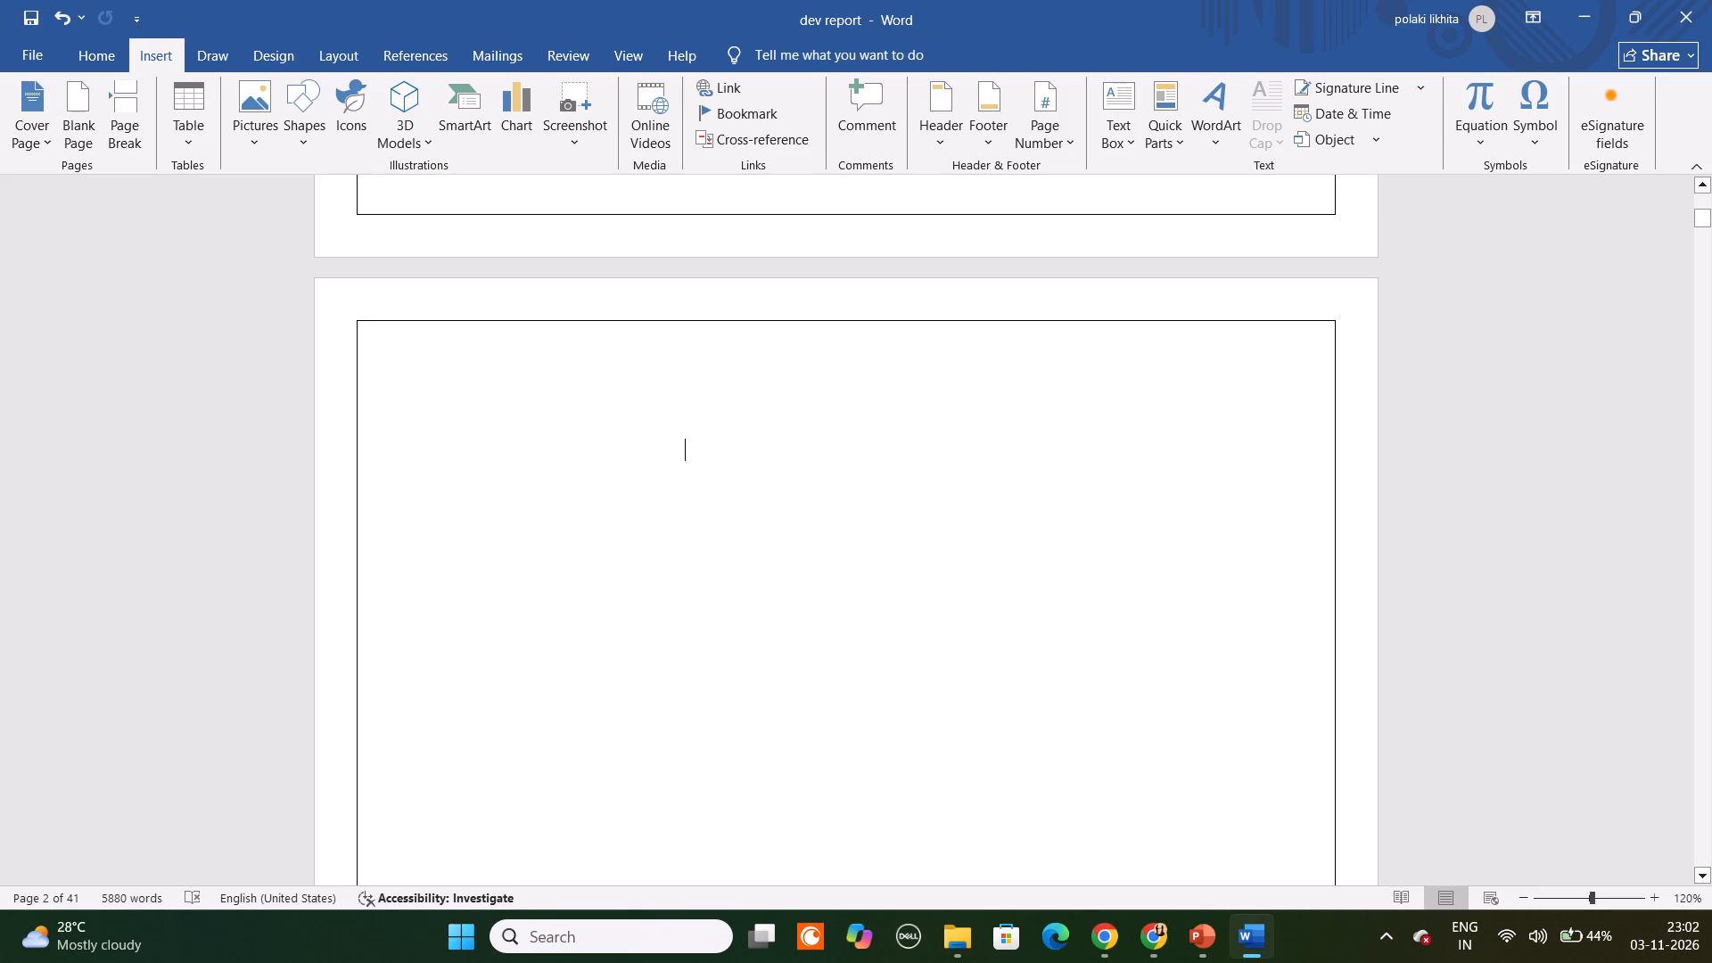
pyautogui.hotkey('ctrl', 'v')
# Check where the pasted certificate text sits relative to the blank page, the original certificate and the declaration pages.
pyautogui.scroll(6, 802, 449)
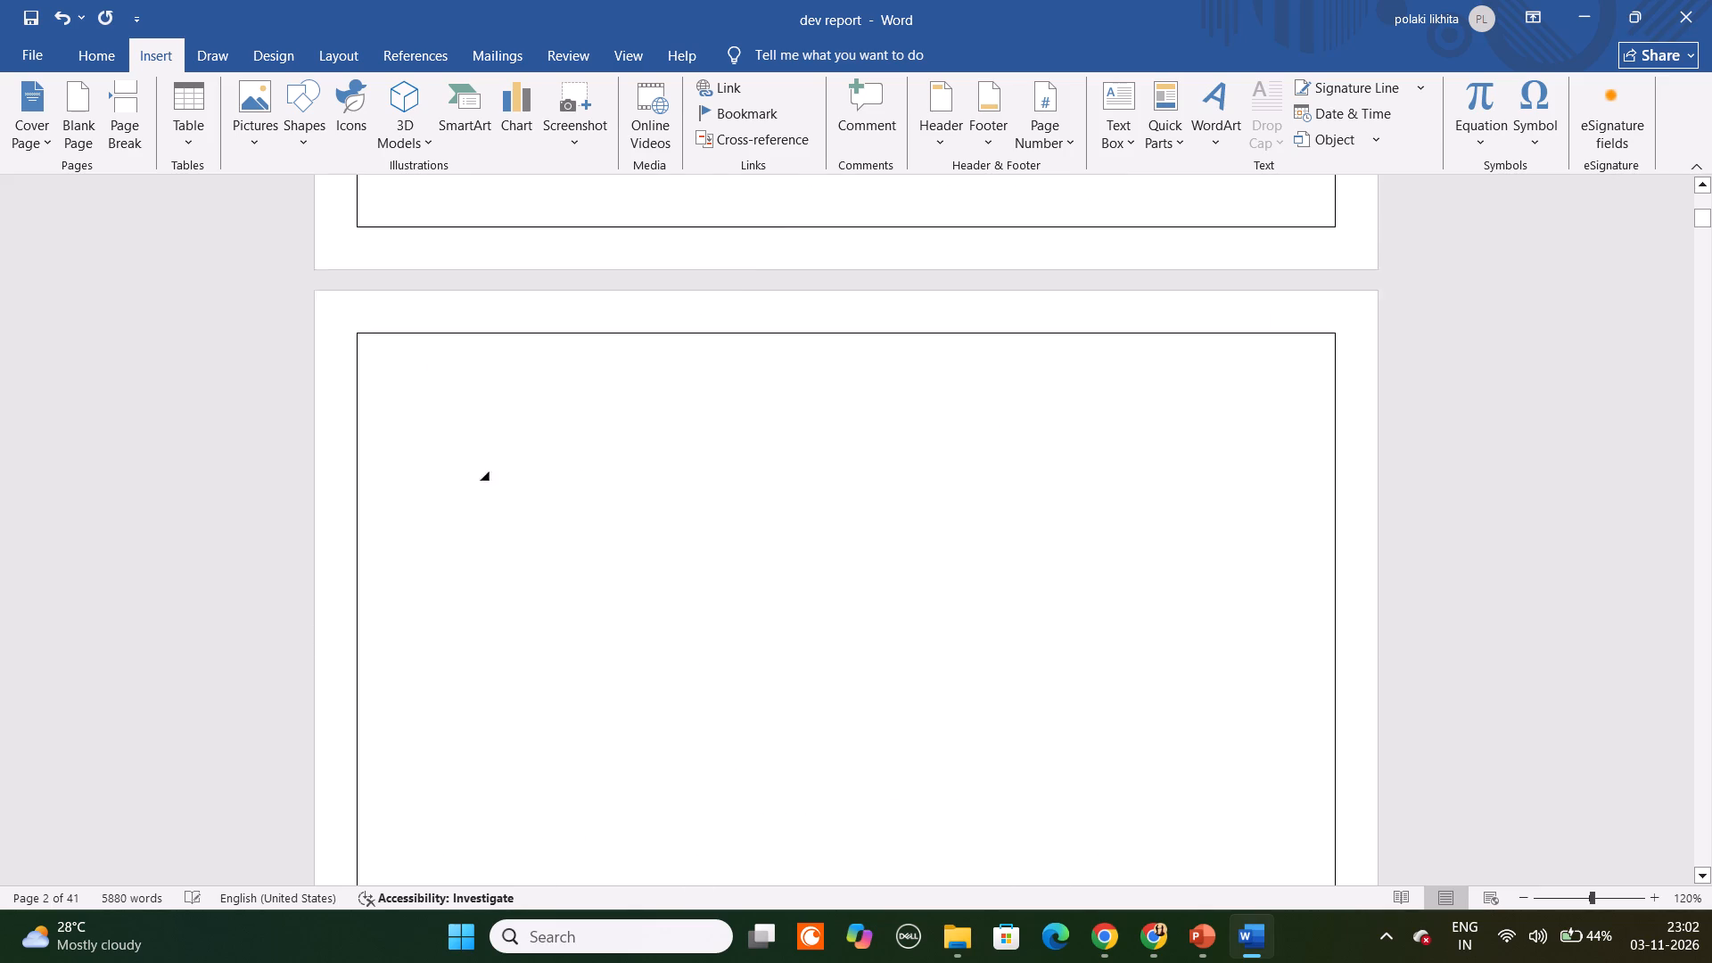
pyautogui.keyDown('ctrl'); pyautogui.scroll(-4, 802, 449); pyautogui.keyUp('ctrl')
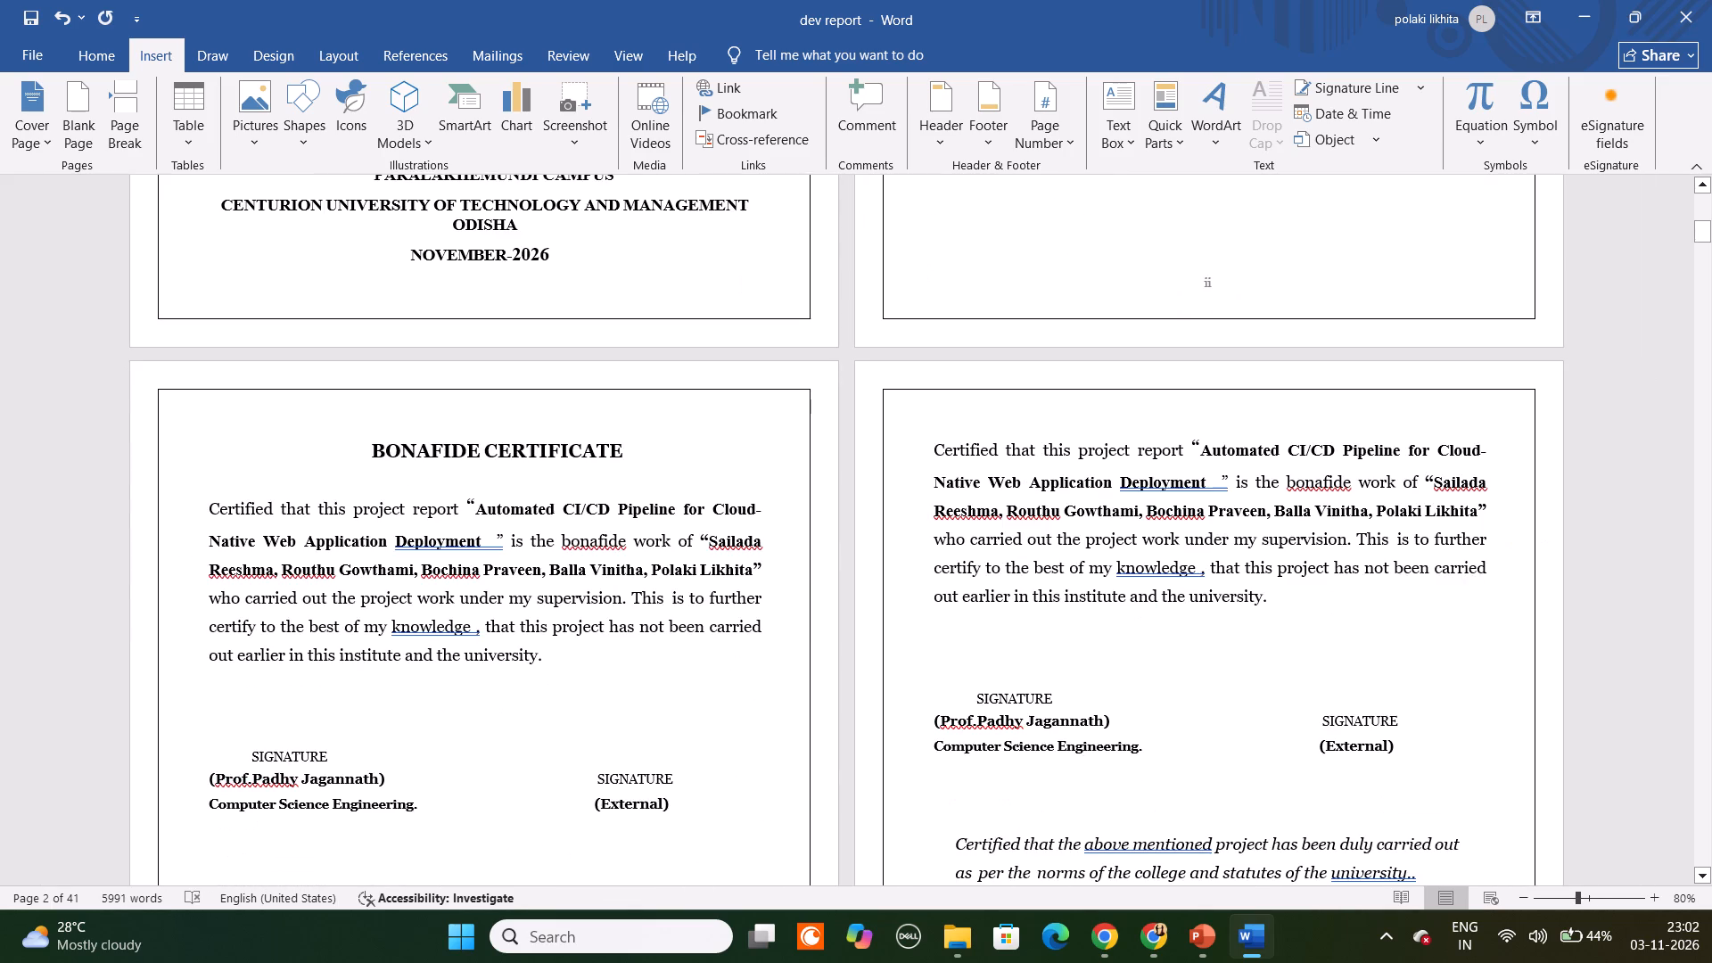
pyautogui.scroll(7, 802, 449)
pyautogui.scroll(-2, 802, 449)
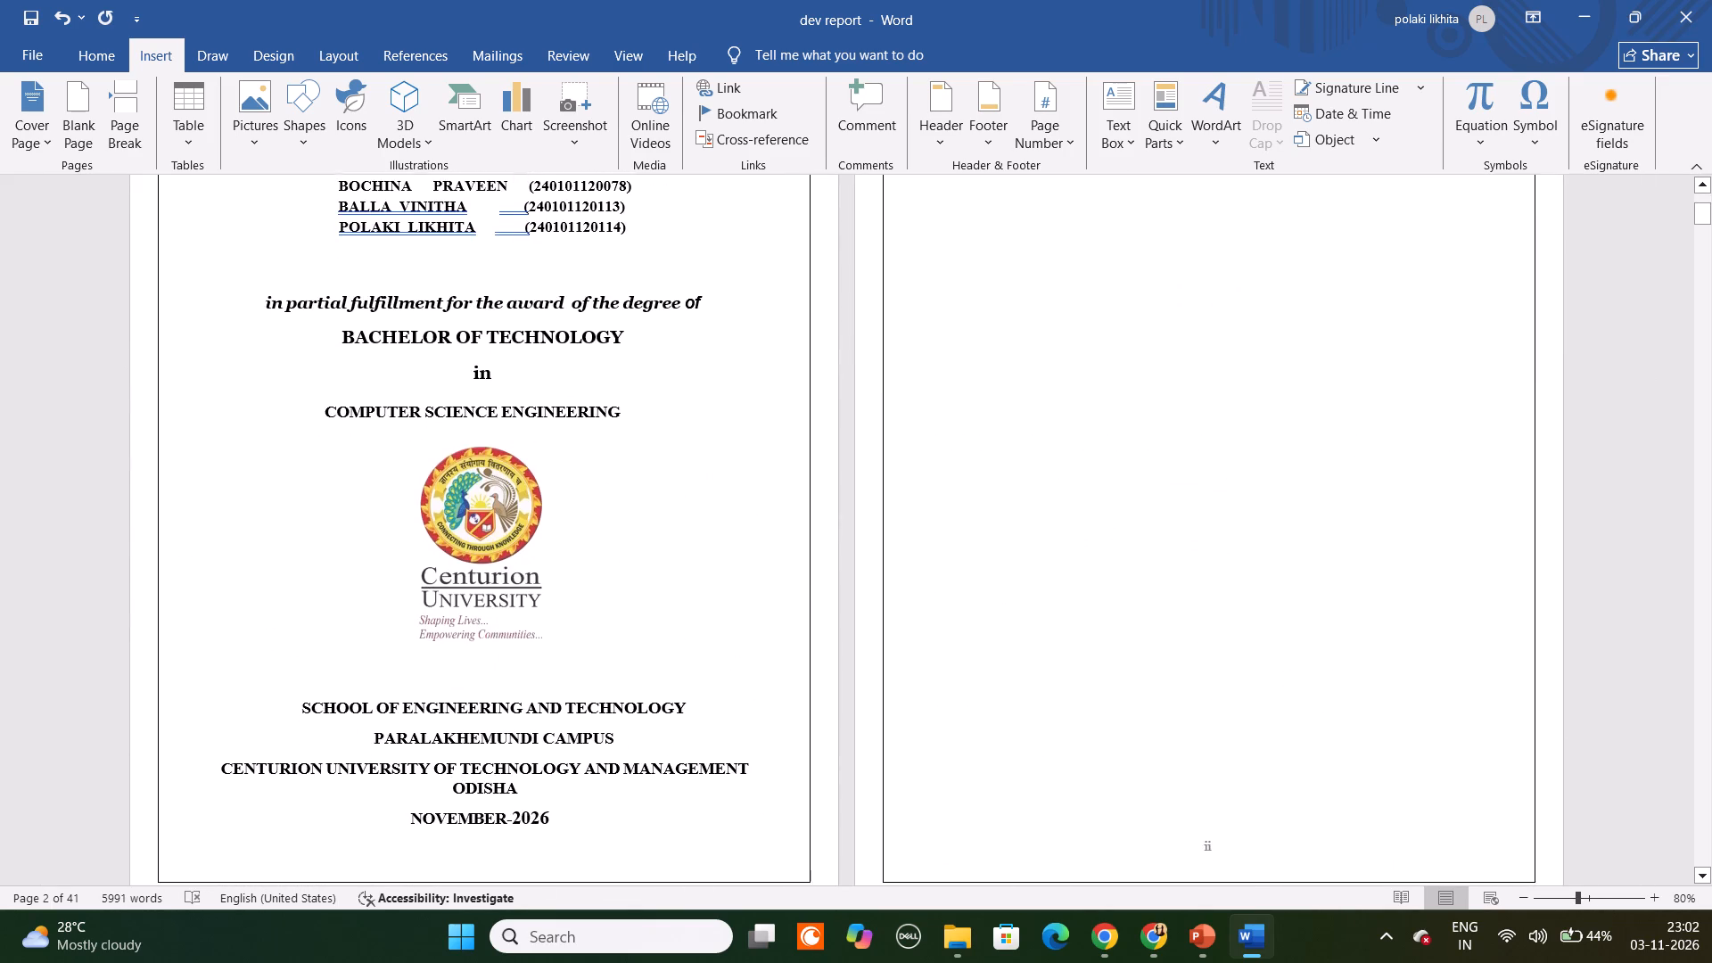
pyautogui.scroll(-4, 802, 449)
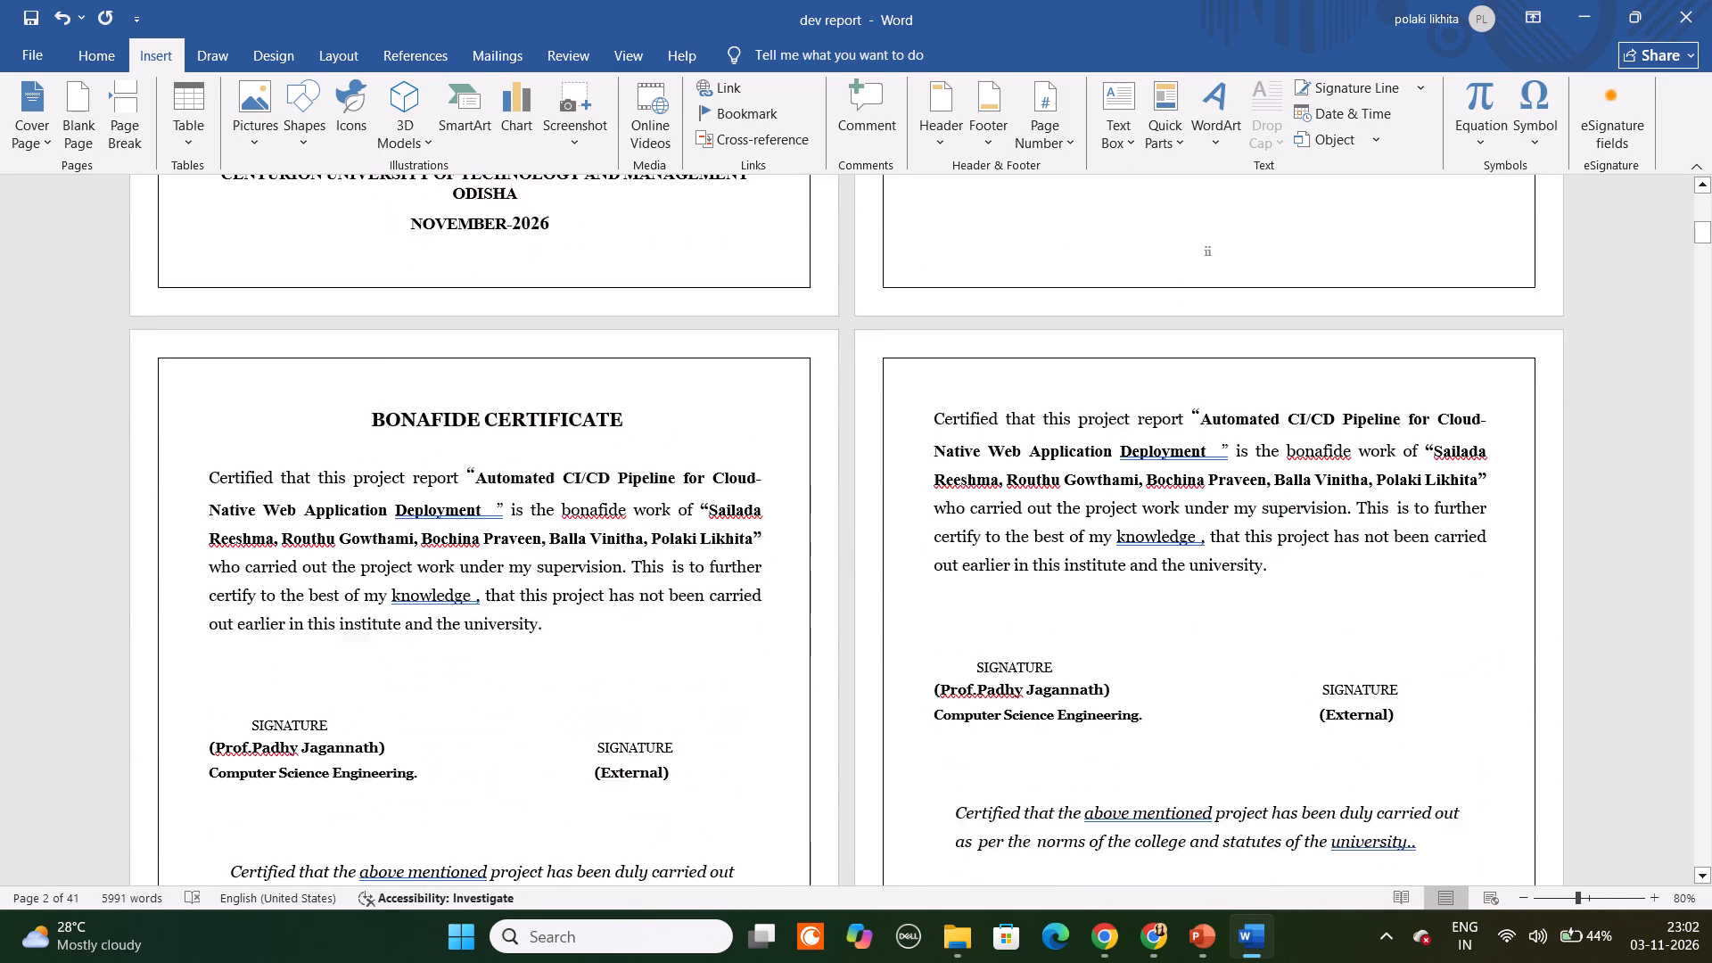
pyautogui.scroll(-4, 802, 449)
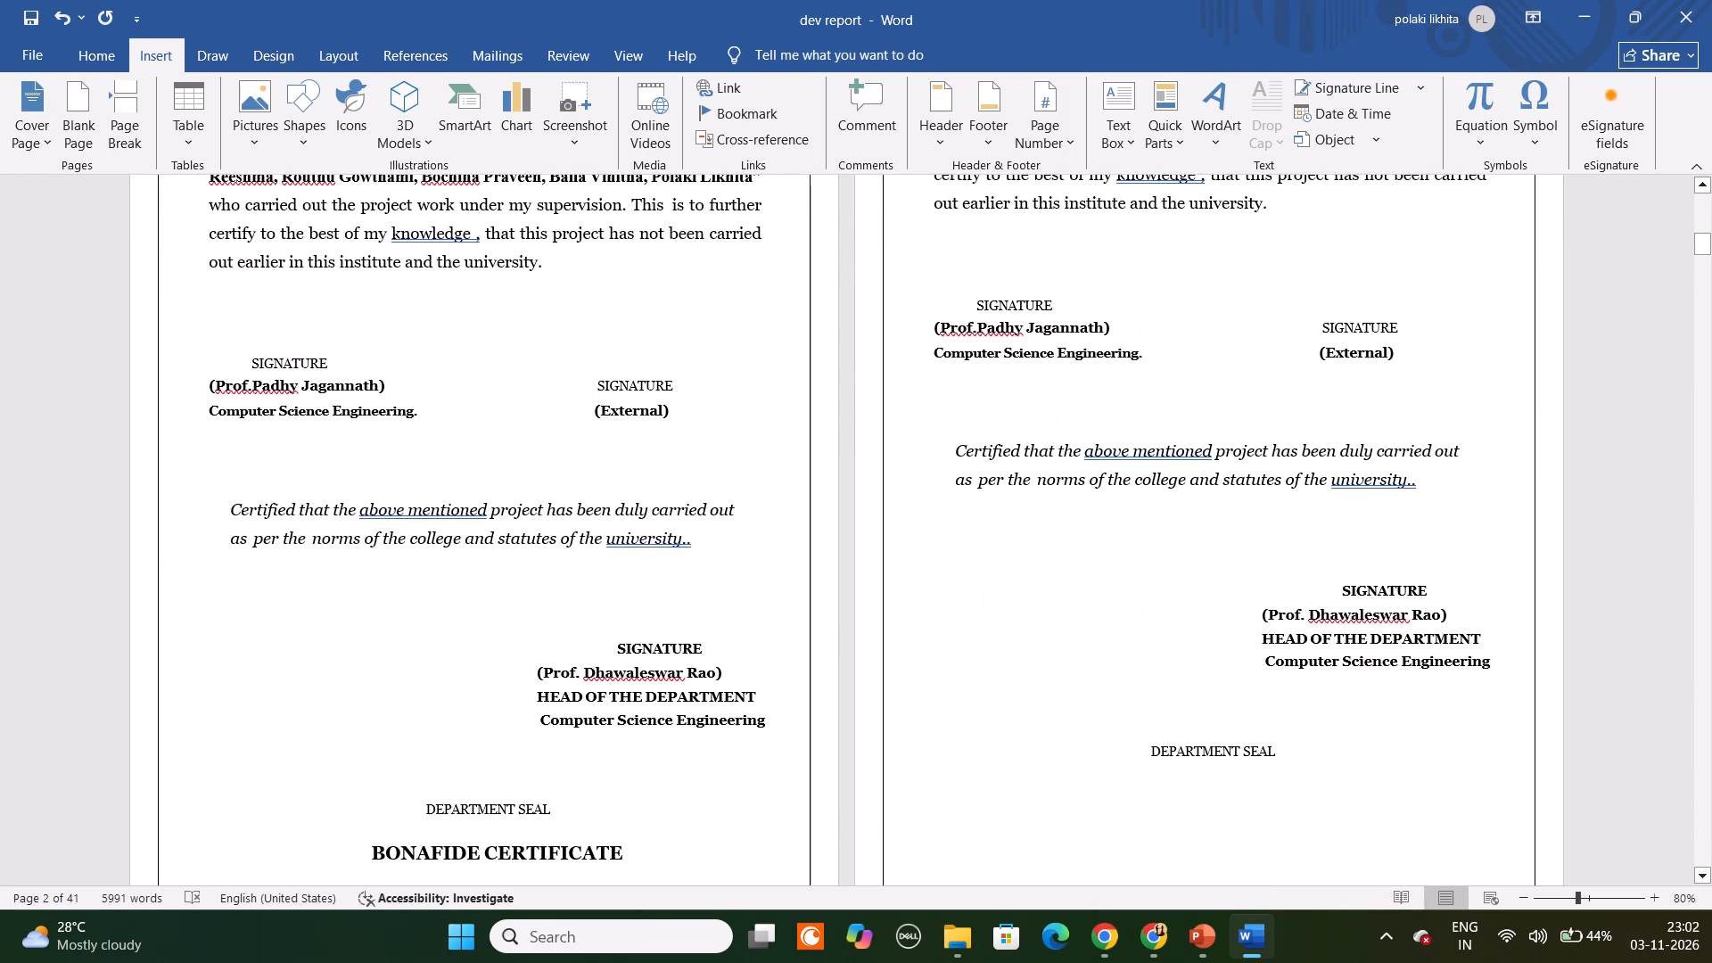
pyautogui.scroll(-2, 802, 449)
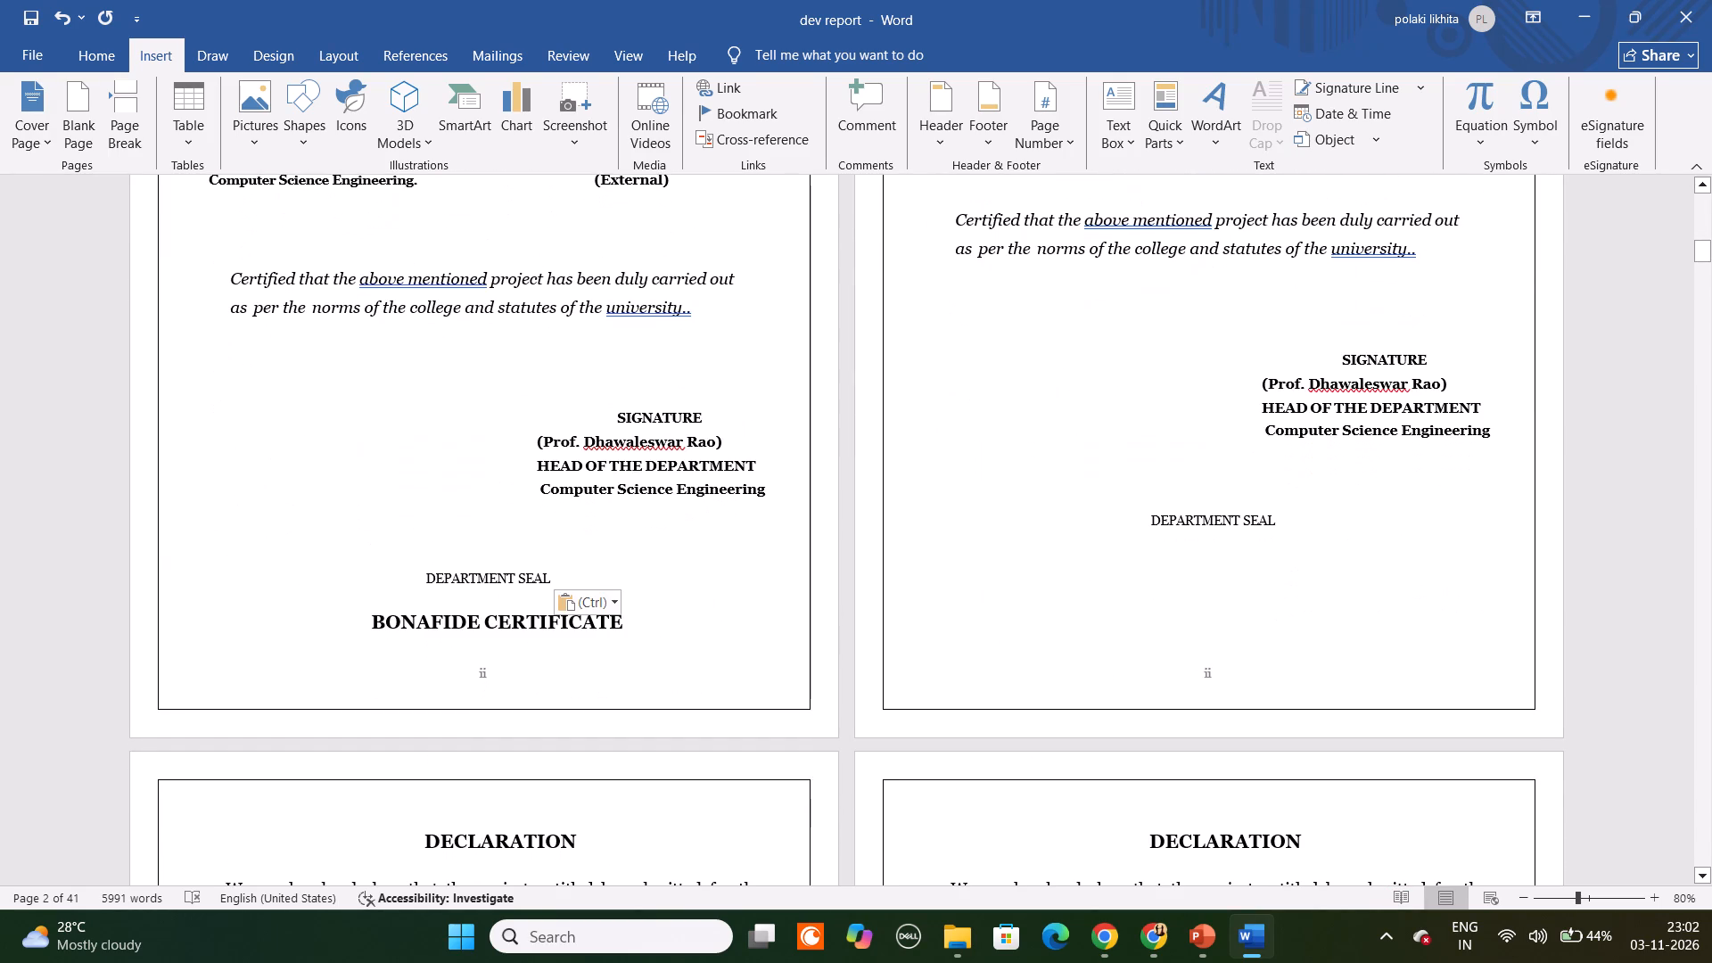
pyautogui.scroll(3, 802, 449)
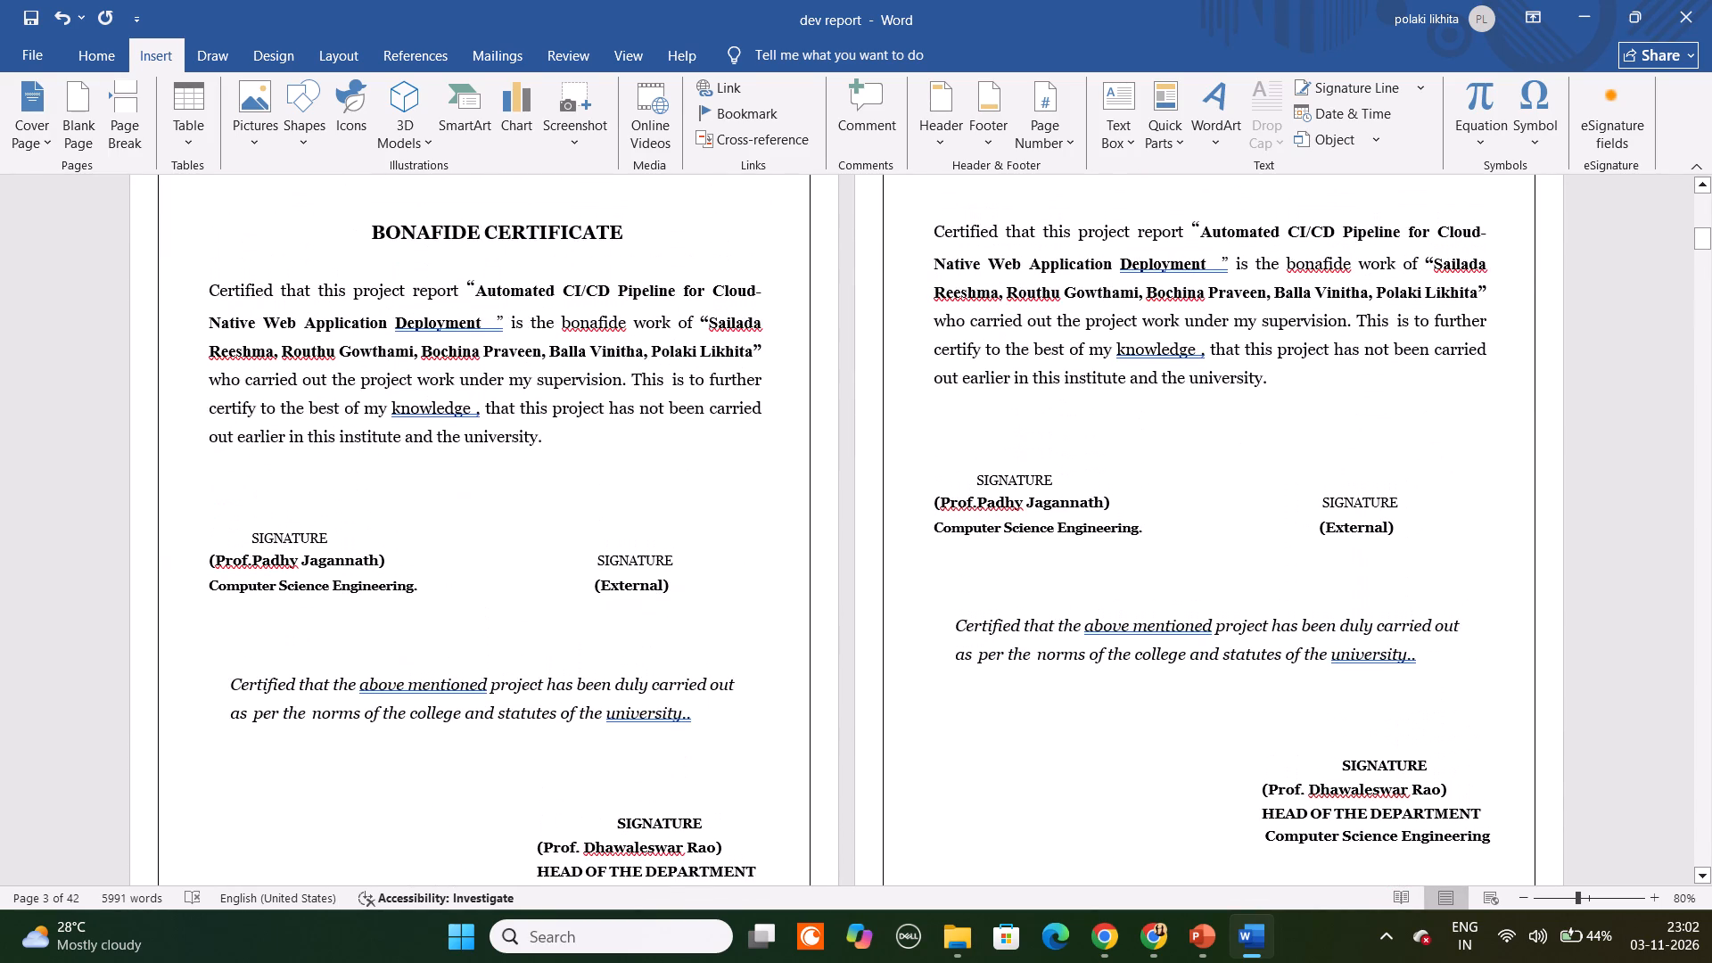
pyautogui.scroll(3, 802, 449)
pyautogui.scroll(-4, 804, 429)
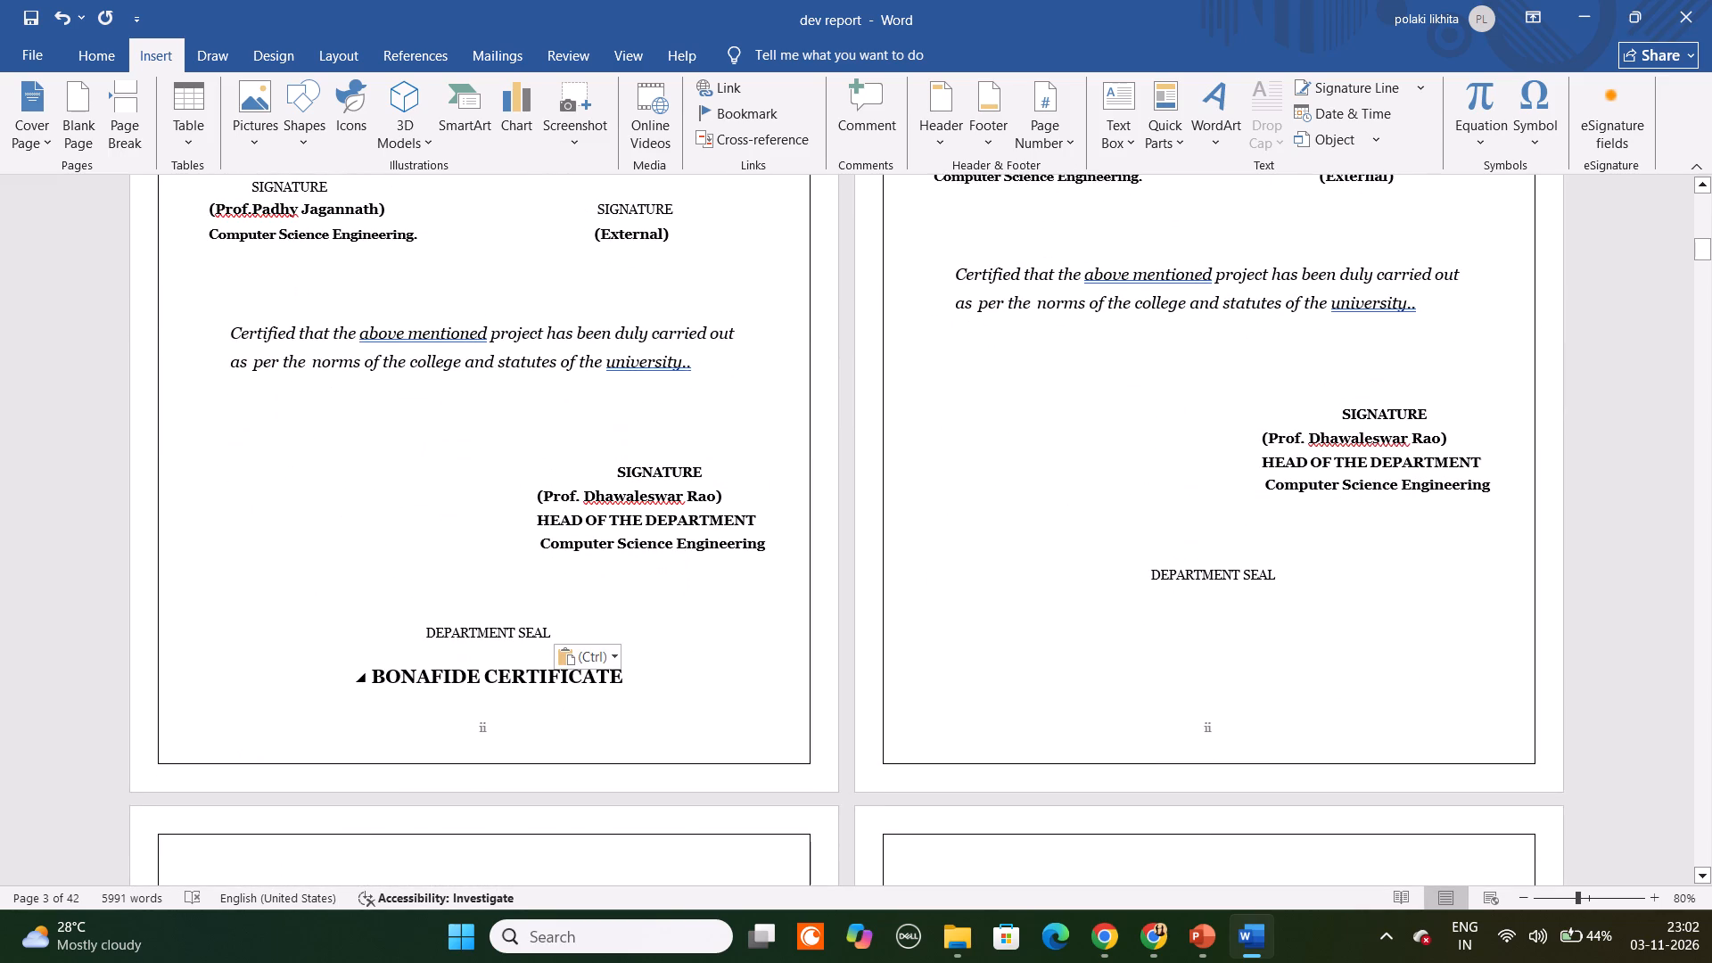
# Collapse the second "BONAFIDE CERTIFICATE" heading below the "DEPARTMENT SEAL" line and copy it with its collapsed text.
pyautogui.moveTo(367, 673); pyautogui.dragTo(373, 673)
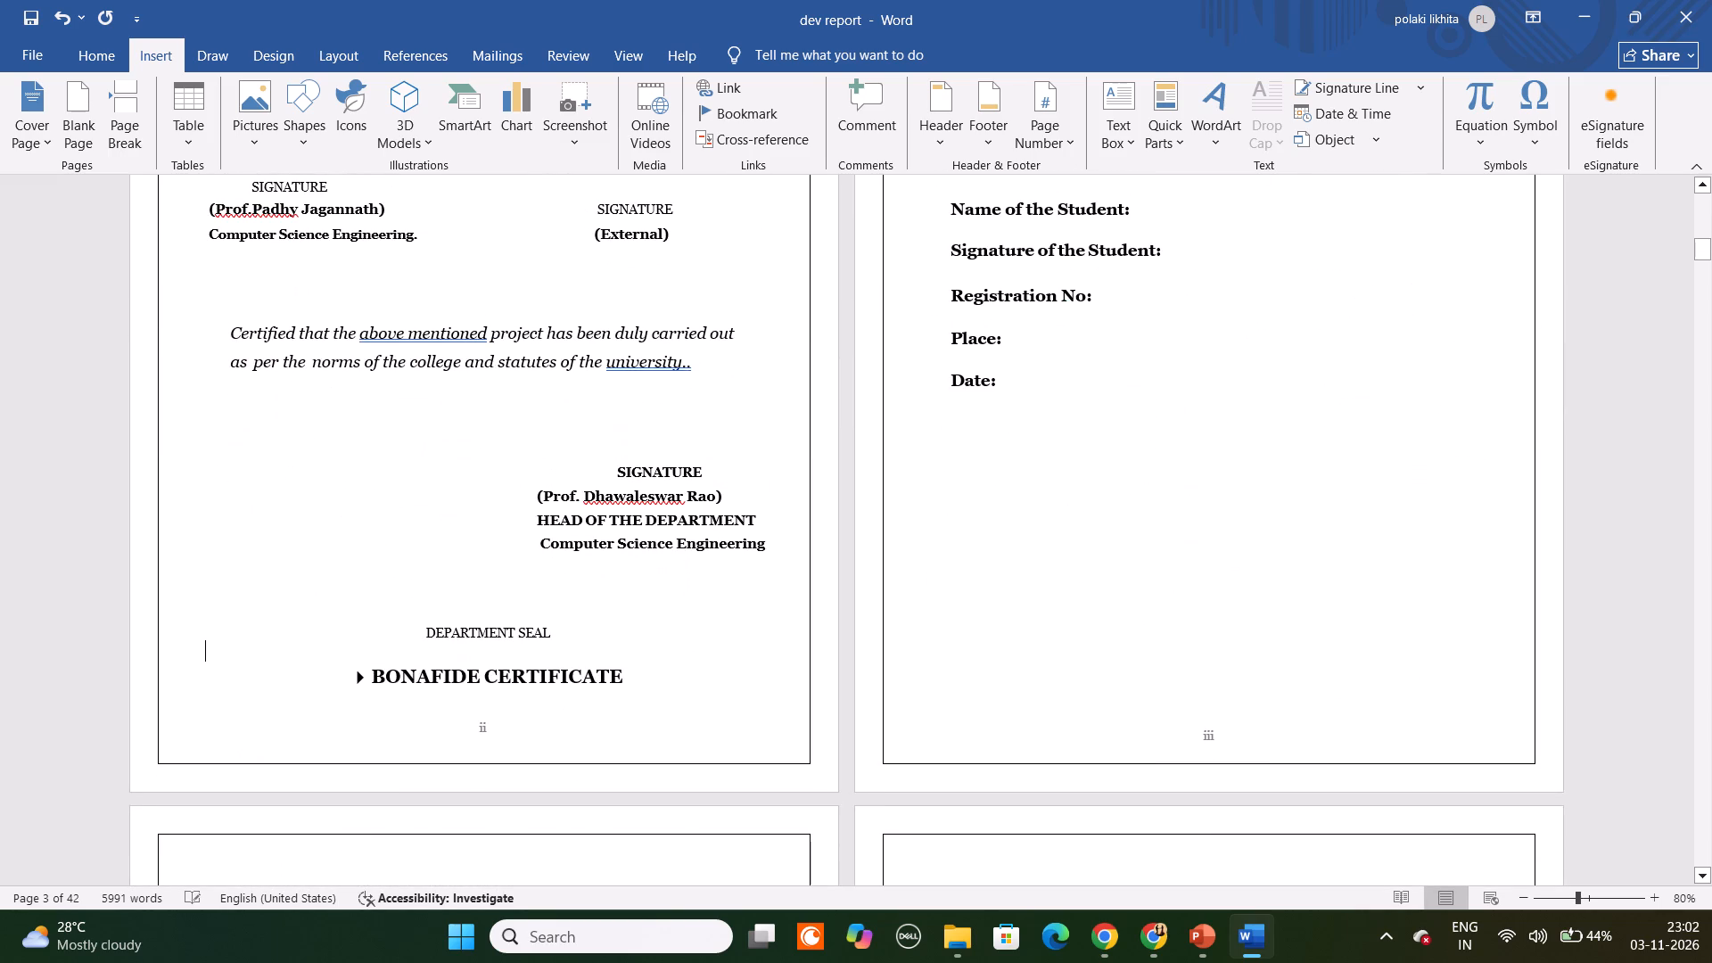
pyautogui.moveTo(373, 673); pyautogui.dragTo(375, 673)
pyautogui.moveTo(375, 673); pyautogui.dragTo(583, 668)
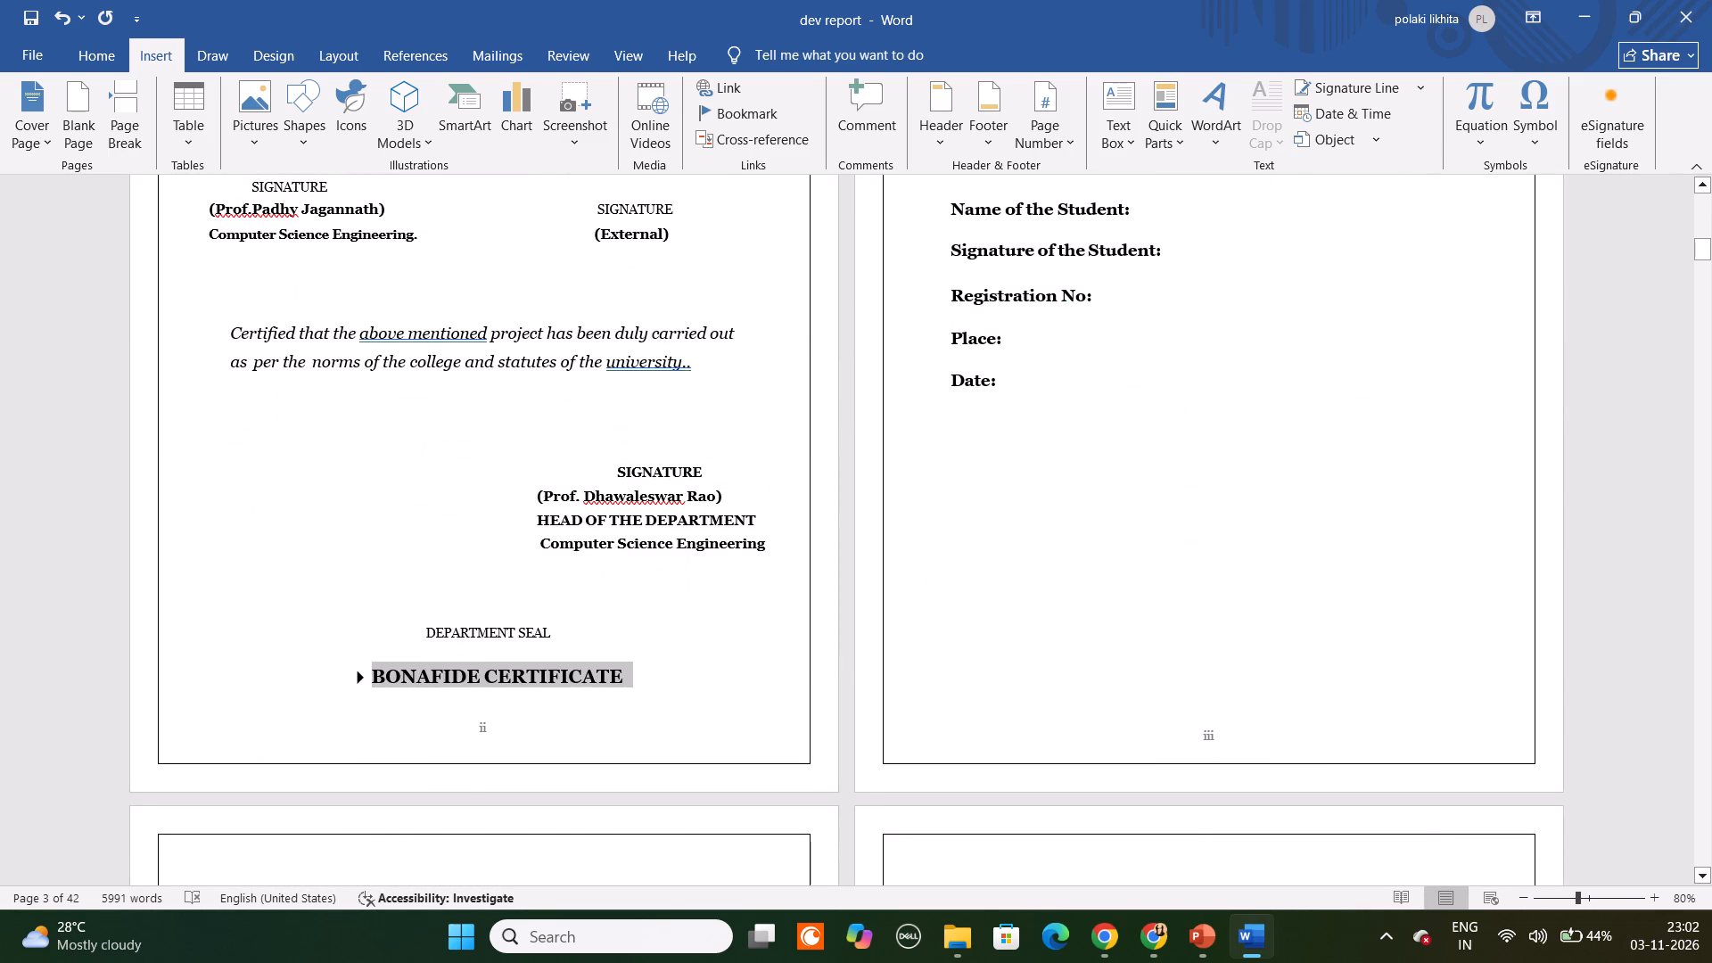
pyautogui.moveTo(583, 668); pyautogui.dragTo(585, 668)
pyautogui.hotkey('ctrl', 'c')
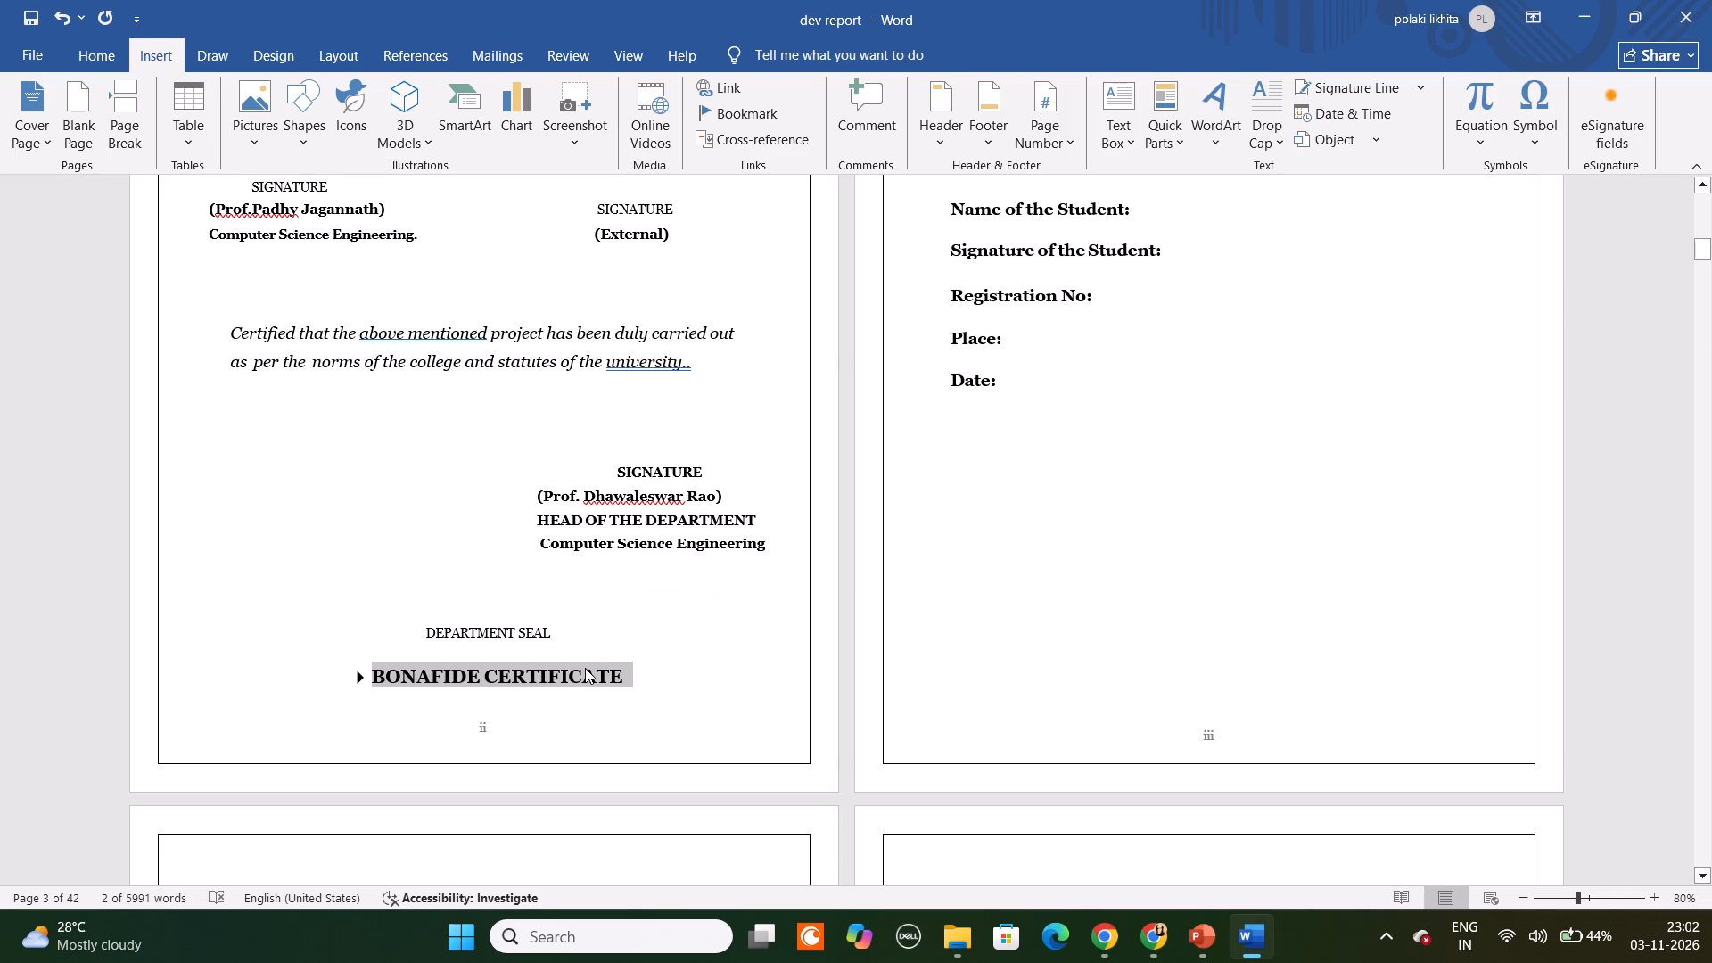
# Paste the copied "BONAFIDE CERTIFICATE" heading section onto the blank page ii following the cover page.
pyautogui.scroll(4, 585, 668)
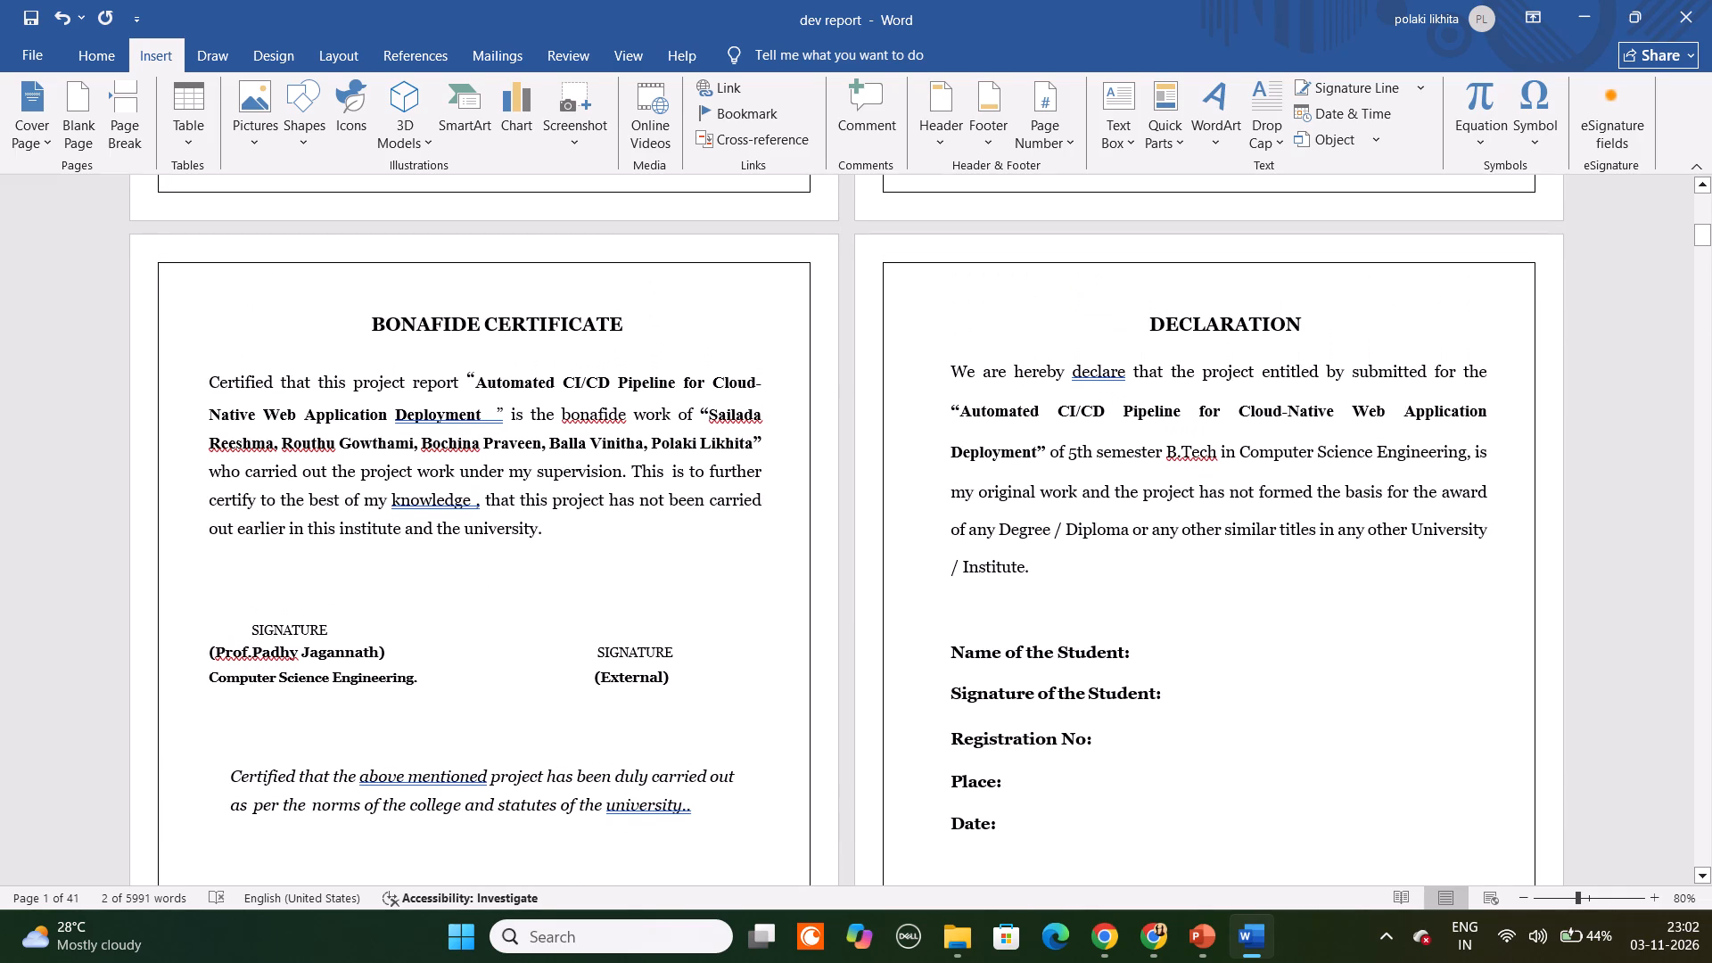
pyautogui.scroll(4, 1143, 341)
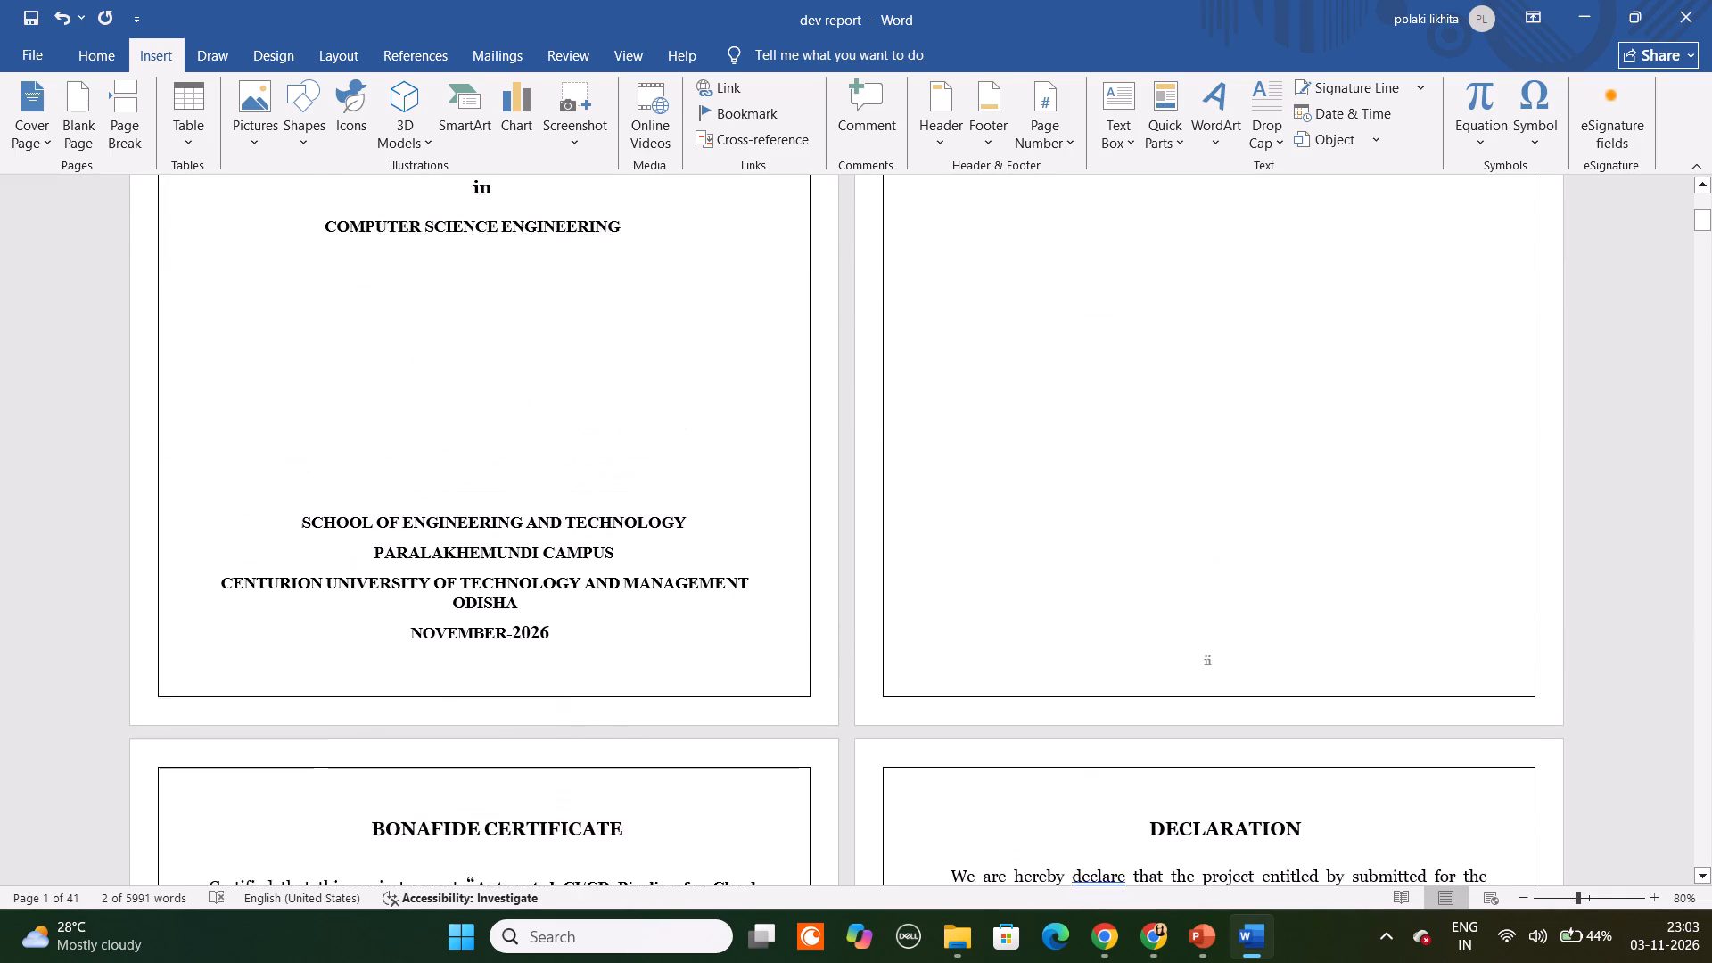
pyautogui.scroll(6, 1143, 341)
pyautogui.scroll(-3, 1143, 341)
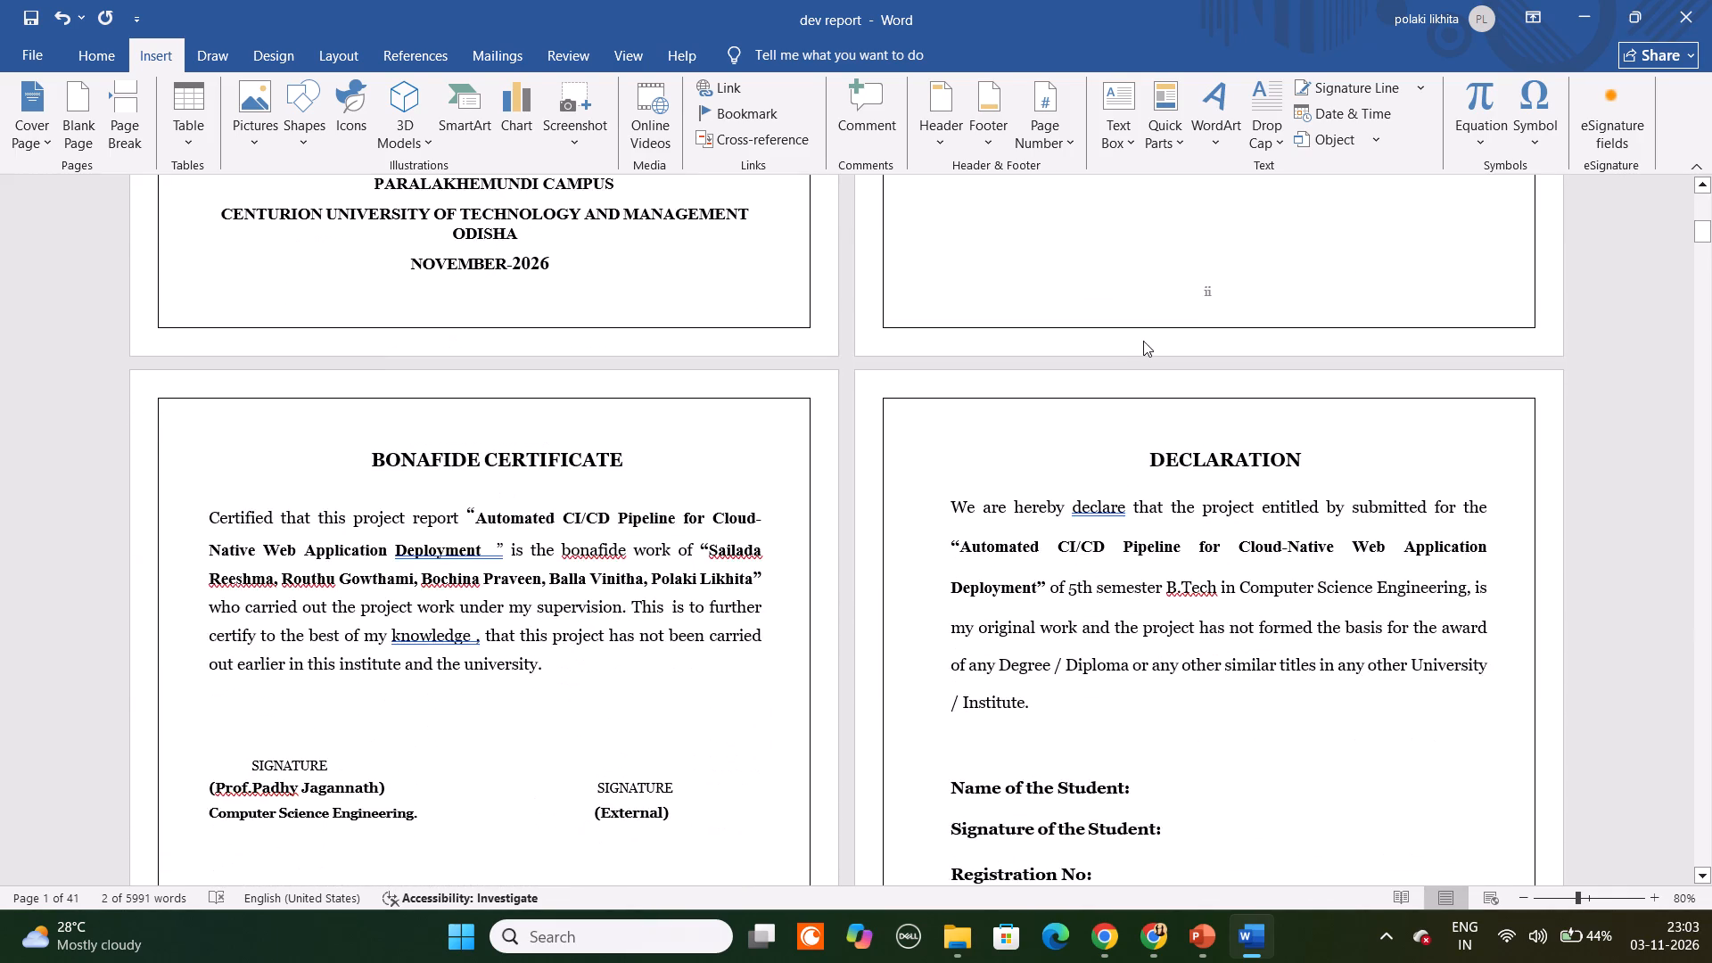
pyautogui.scroll(-6, 1143, 341)
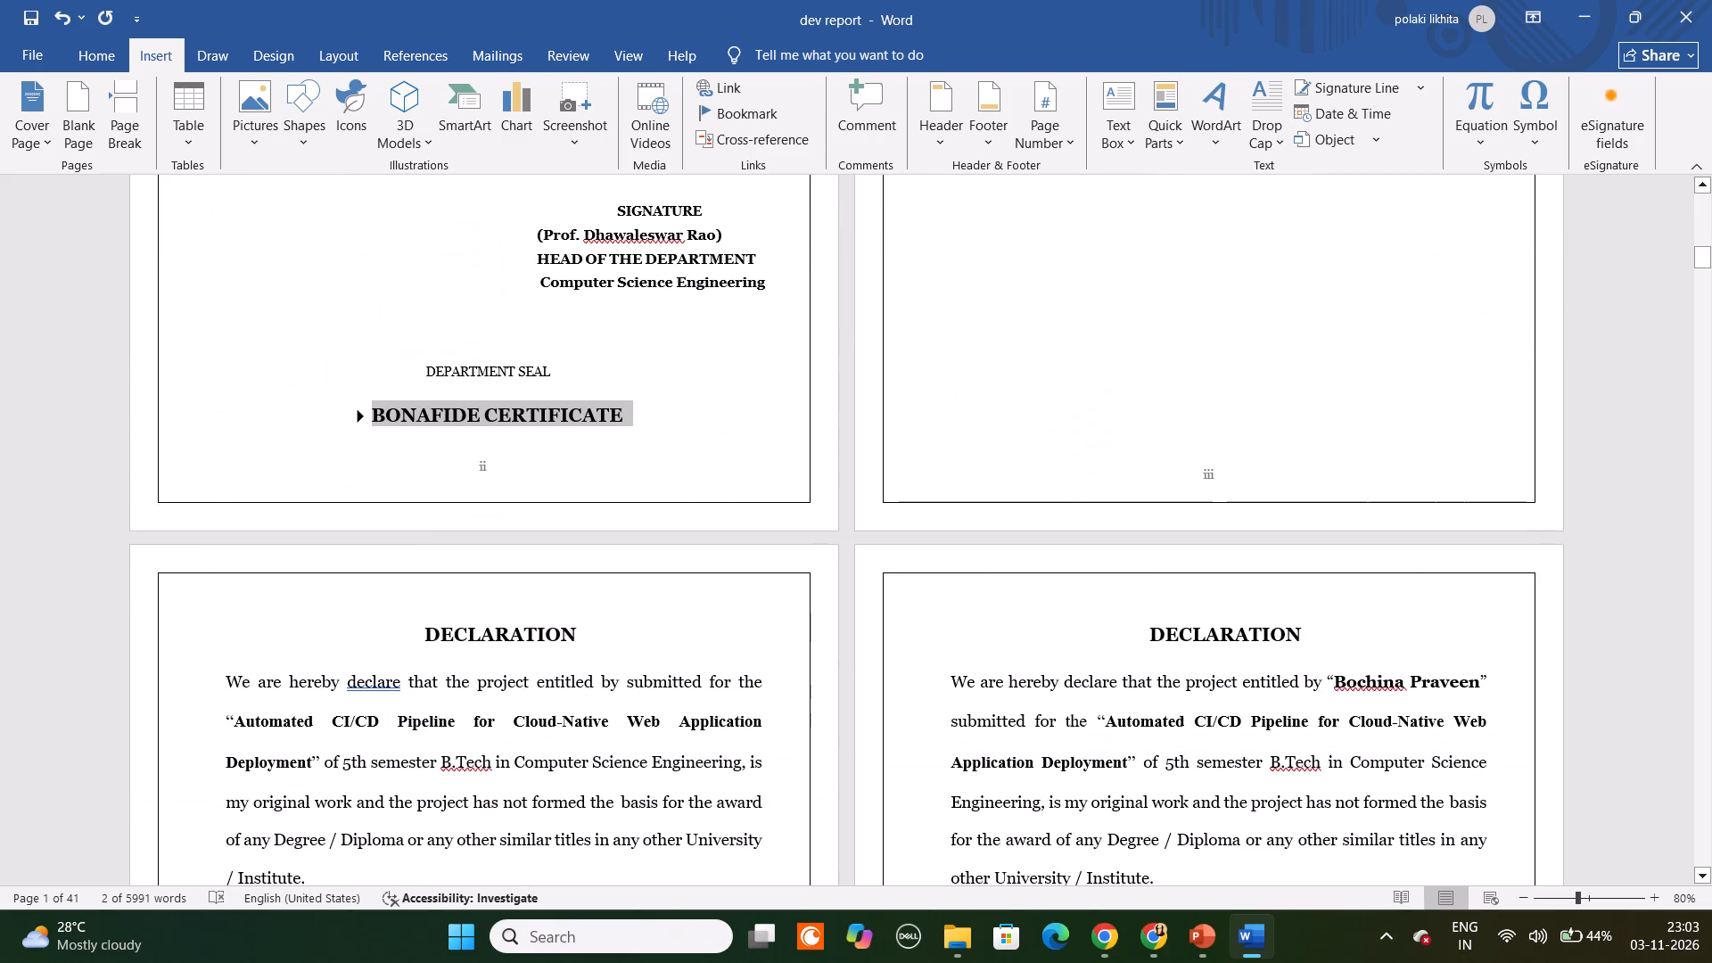
pyautogui.scroll(-3, 1143, 341)
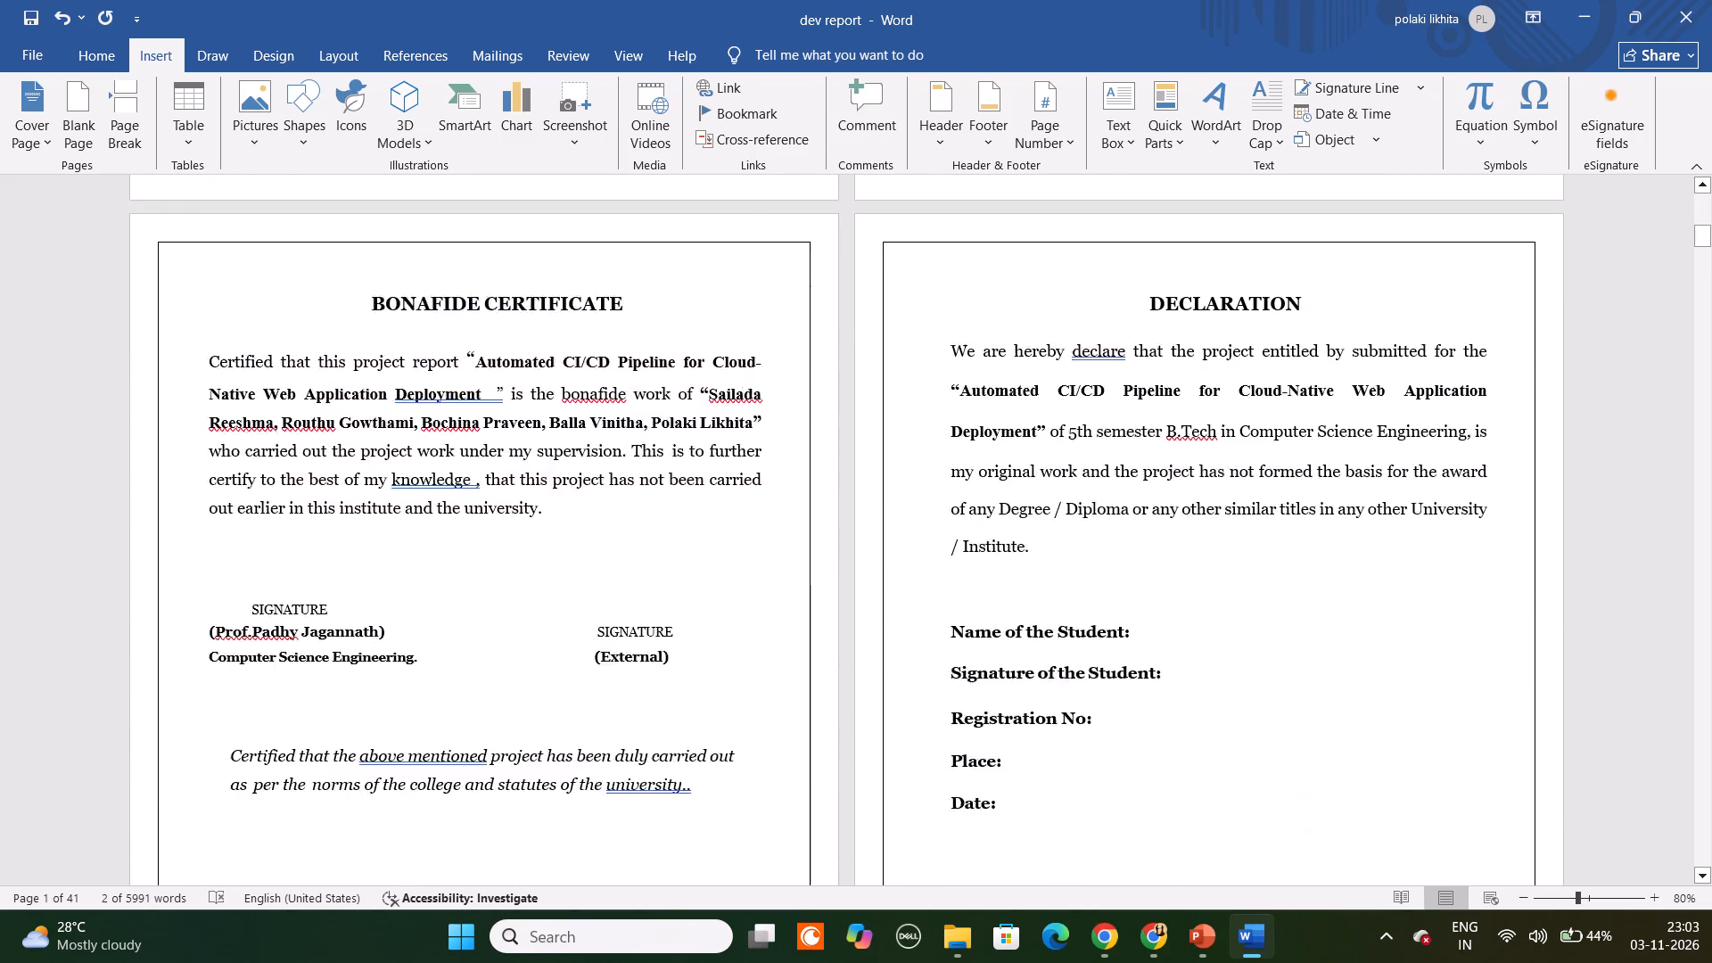
pyautogui.scroll(-2, 1143, 341)
pyautogui.keyDown('ctrl'); pyautogui.scroll(1, 1143, 341); pyautogui.keyUp('ctrl')
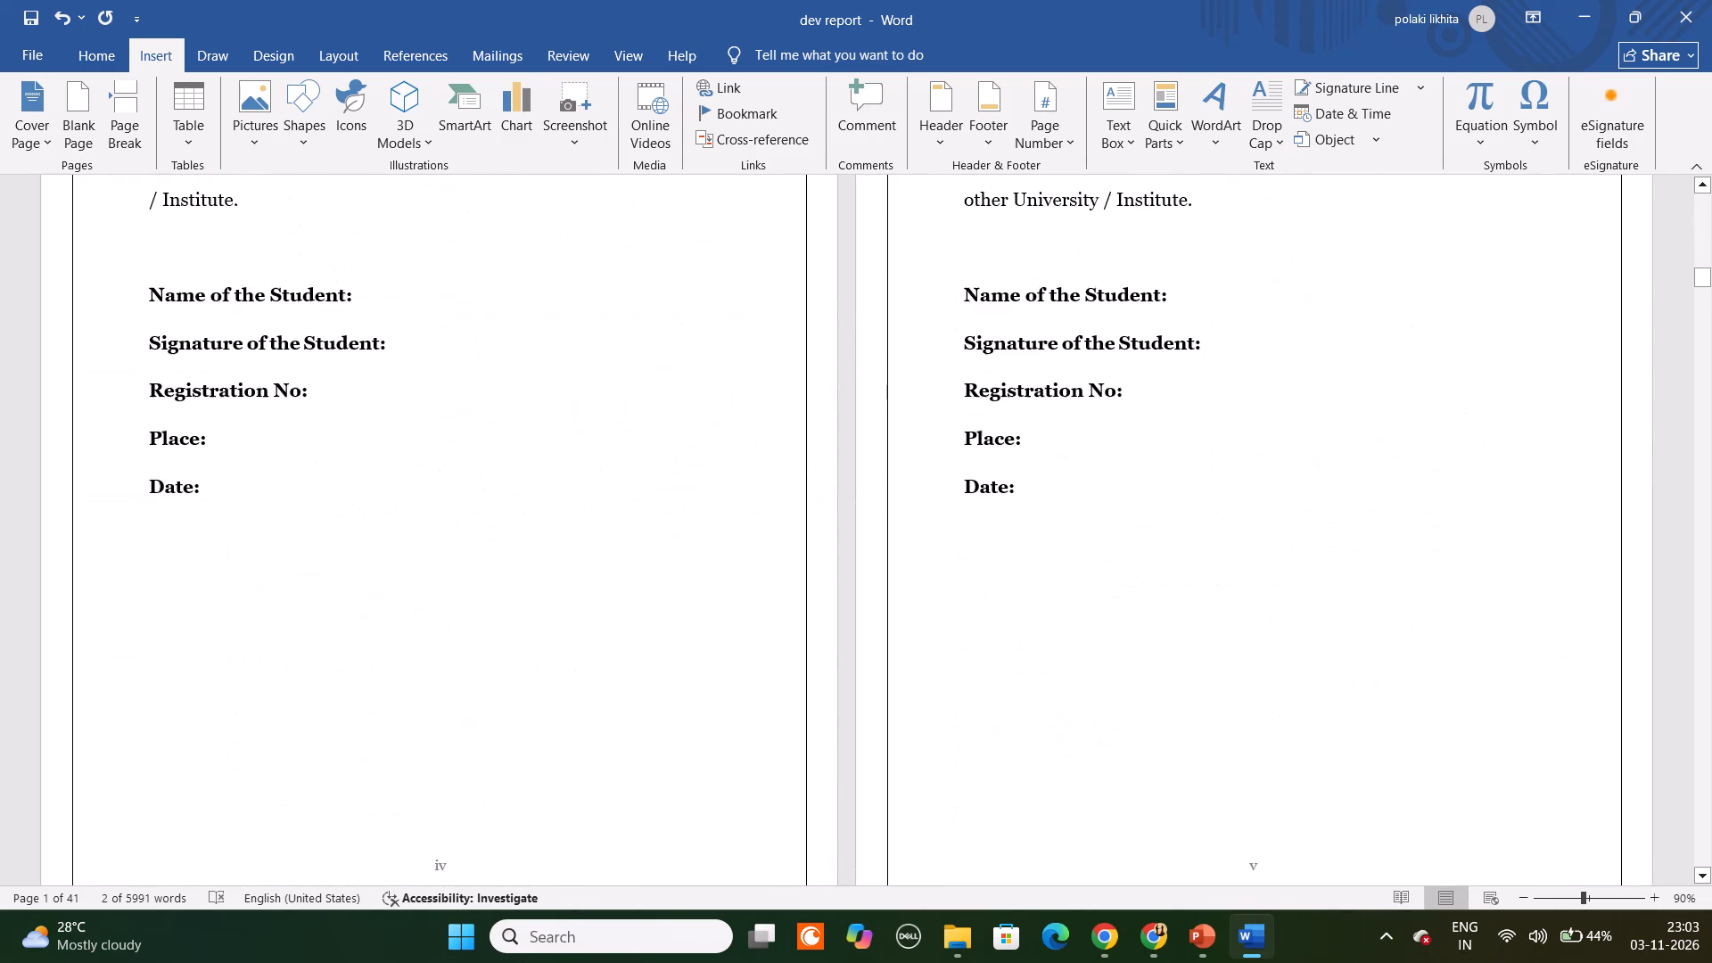
pyautogui.scroll(-3, 1143, 341)
pyautogui.scroll(6, 1143, 341)
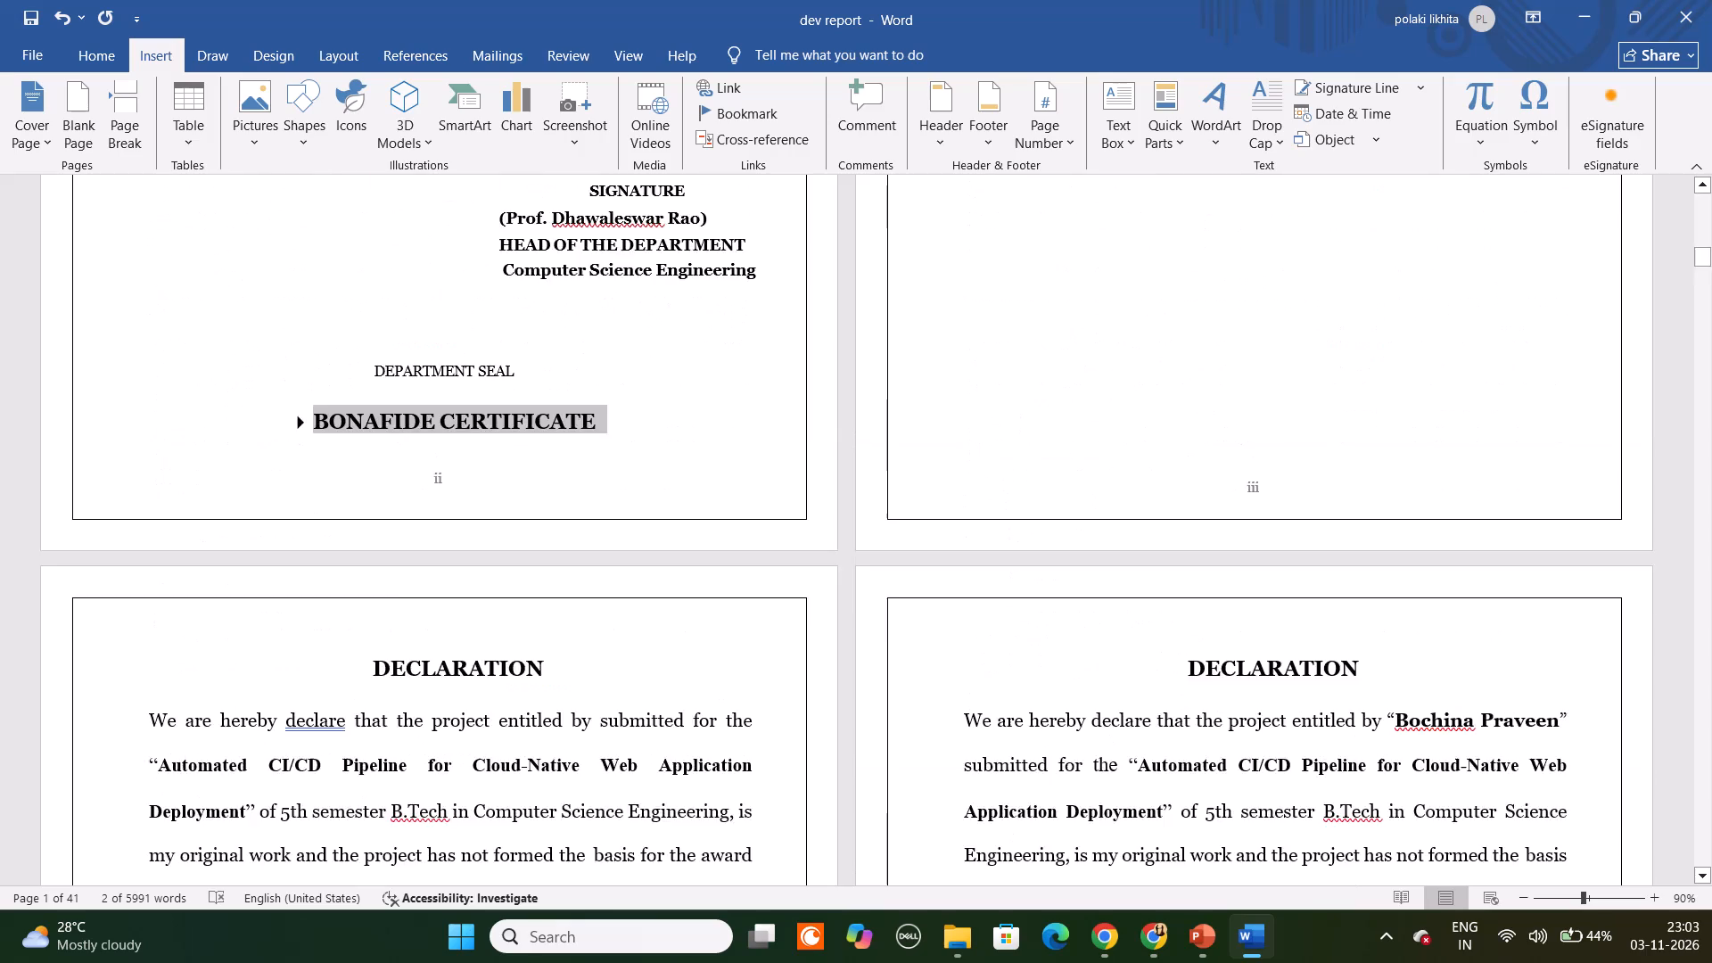
pyautogui.scroll(7, 1143, 341)
pyautogui.click(1170, 316)
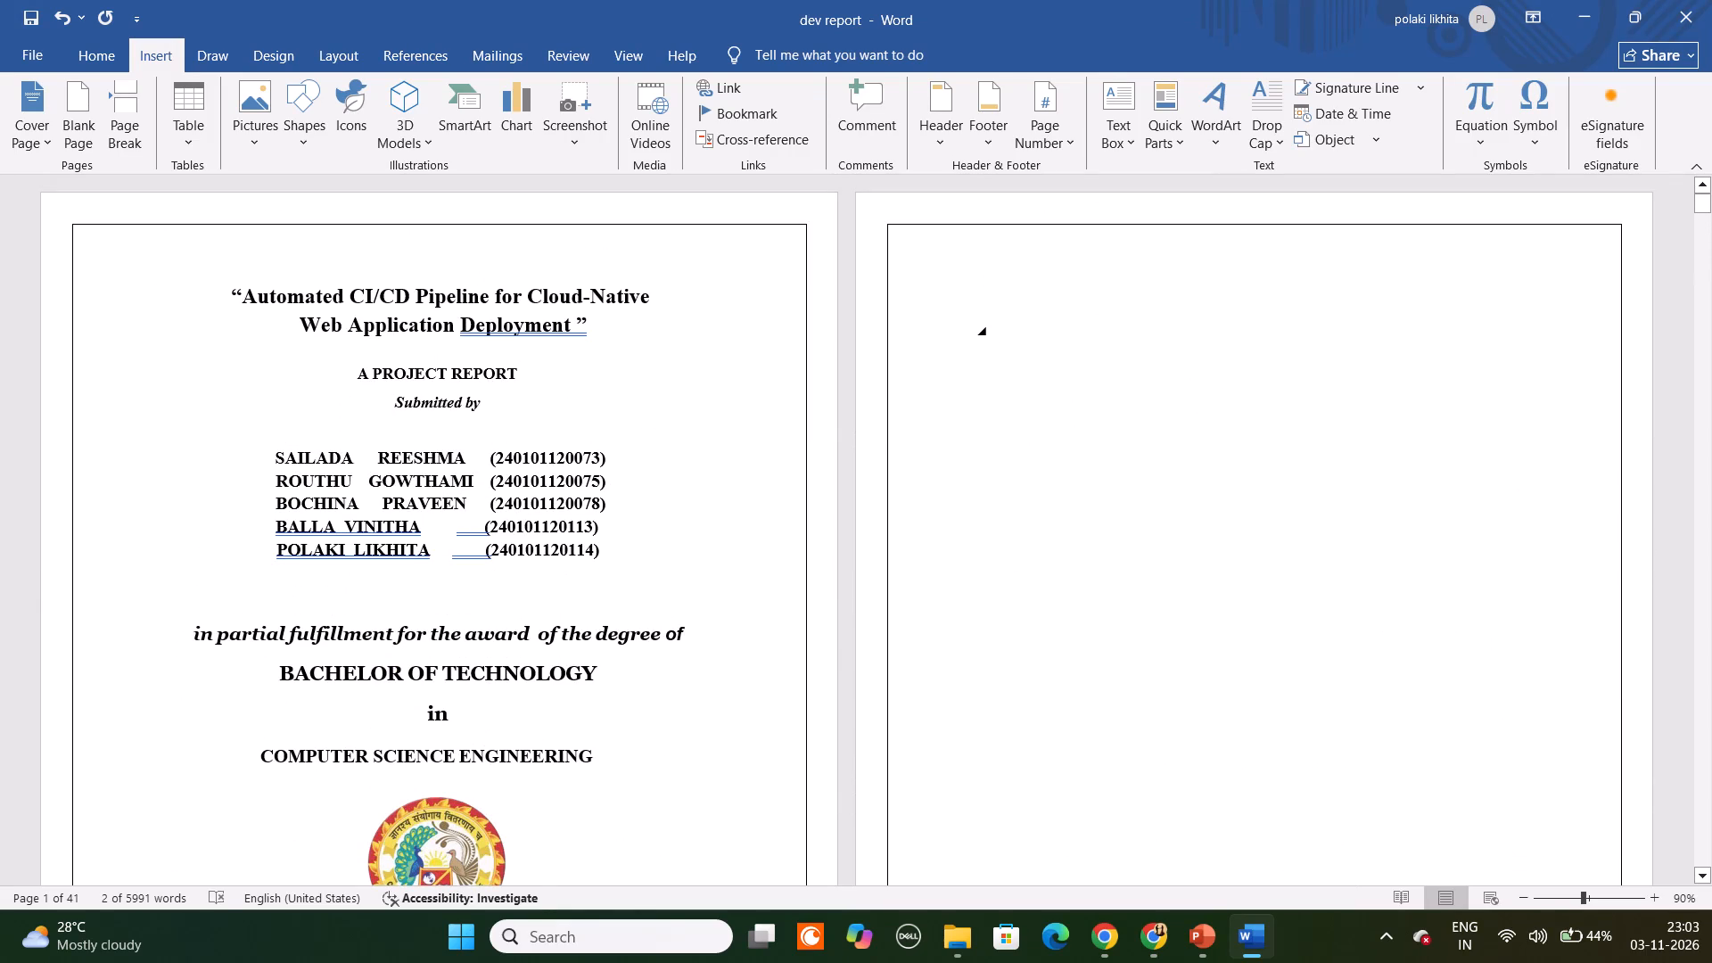
pyautogui.click(997, 333)
pyautogui.hotkey('ctrl', 'v')
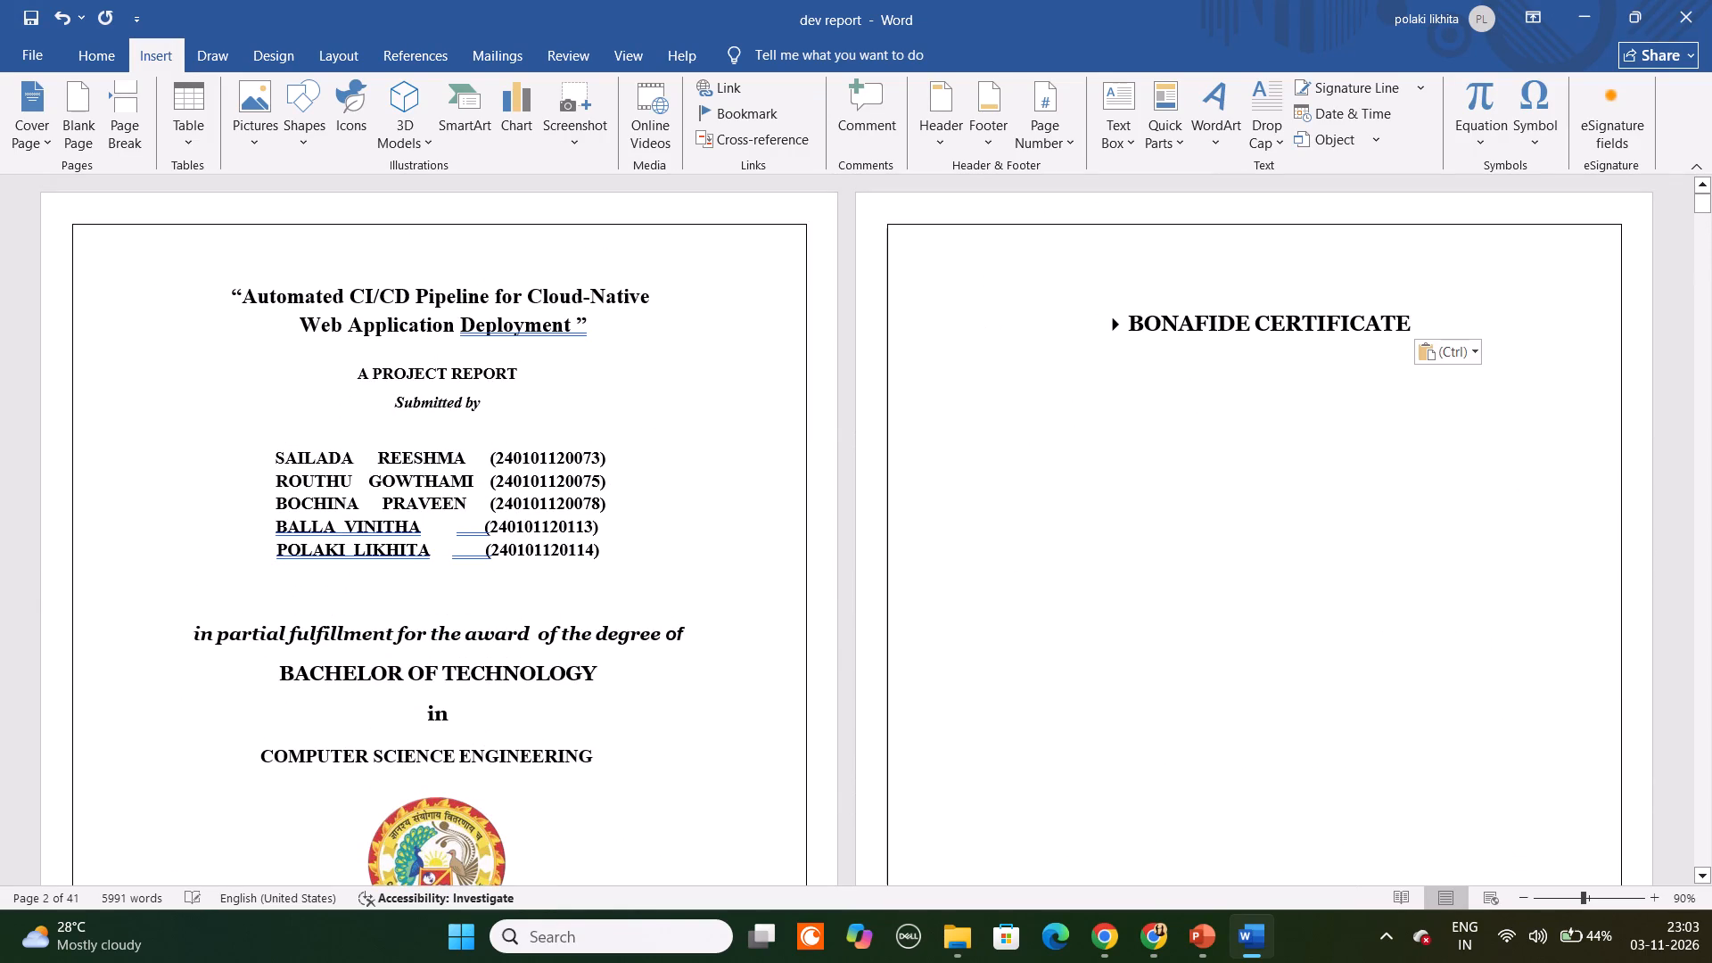
# Delete the extra collapsed "BONAFIDE CERTIFICATE" heading section below the "DEPARTMENT SEAL" line on the third page.
pyautogui.scroll(-4, 1148, 473)
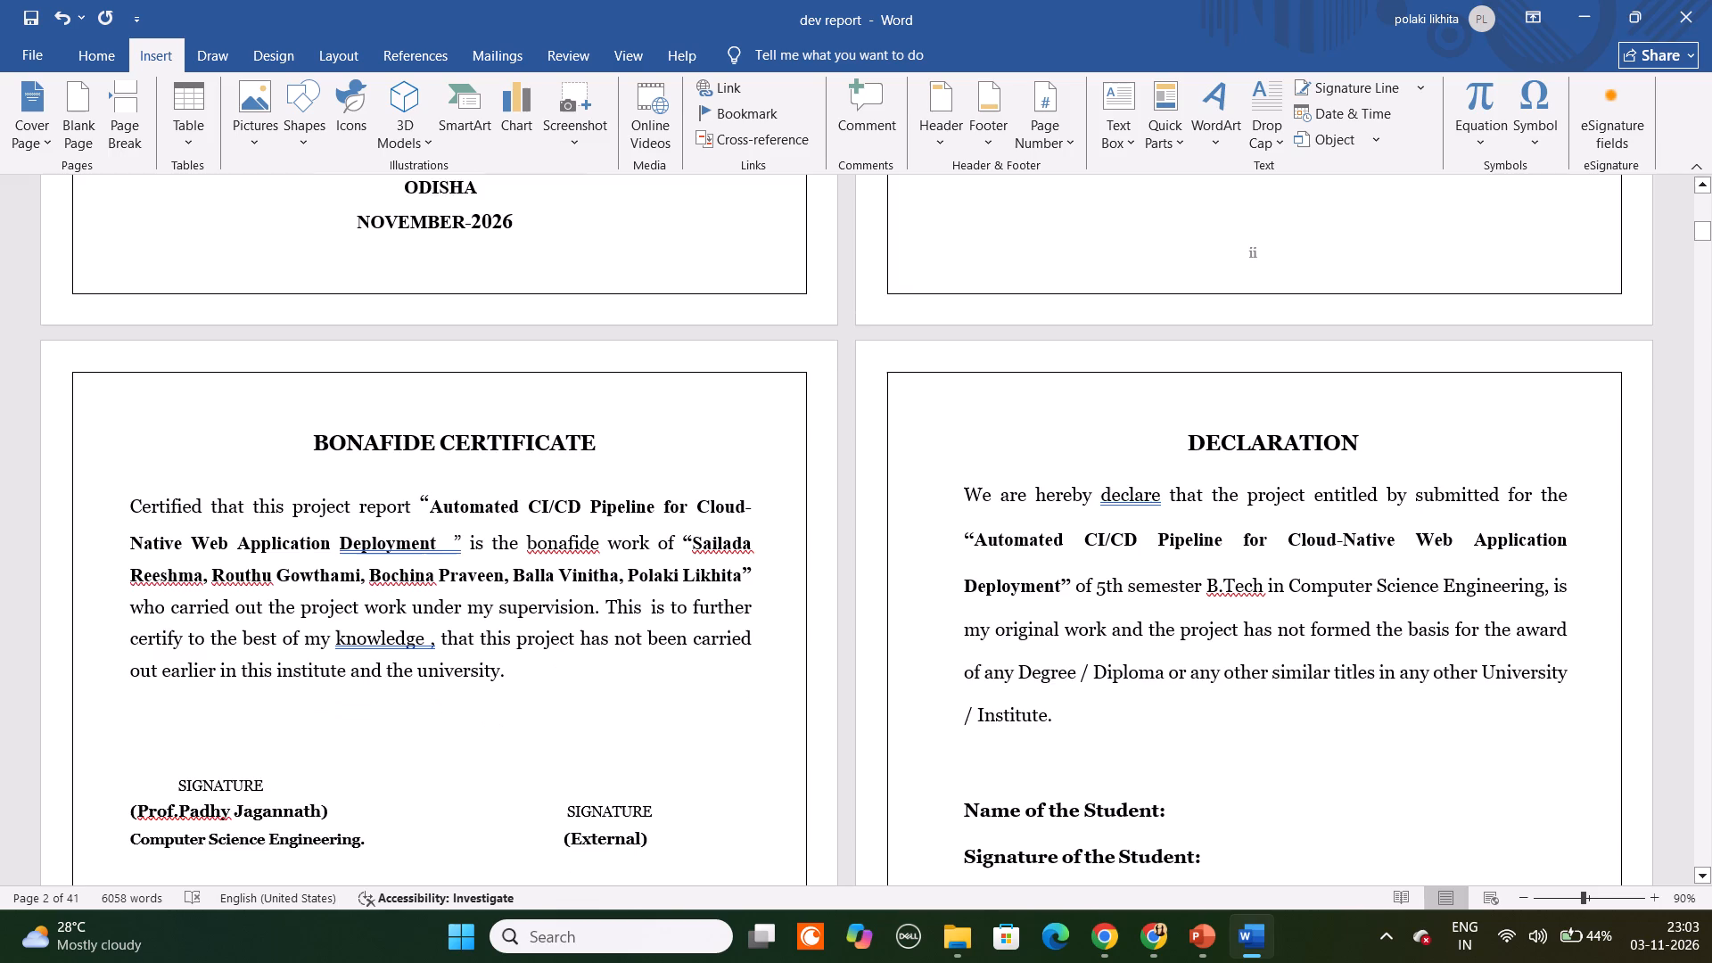
pyautogui.scroll(-4, 1148, 473)
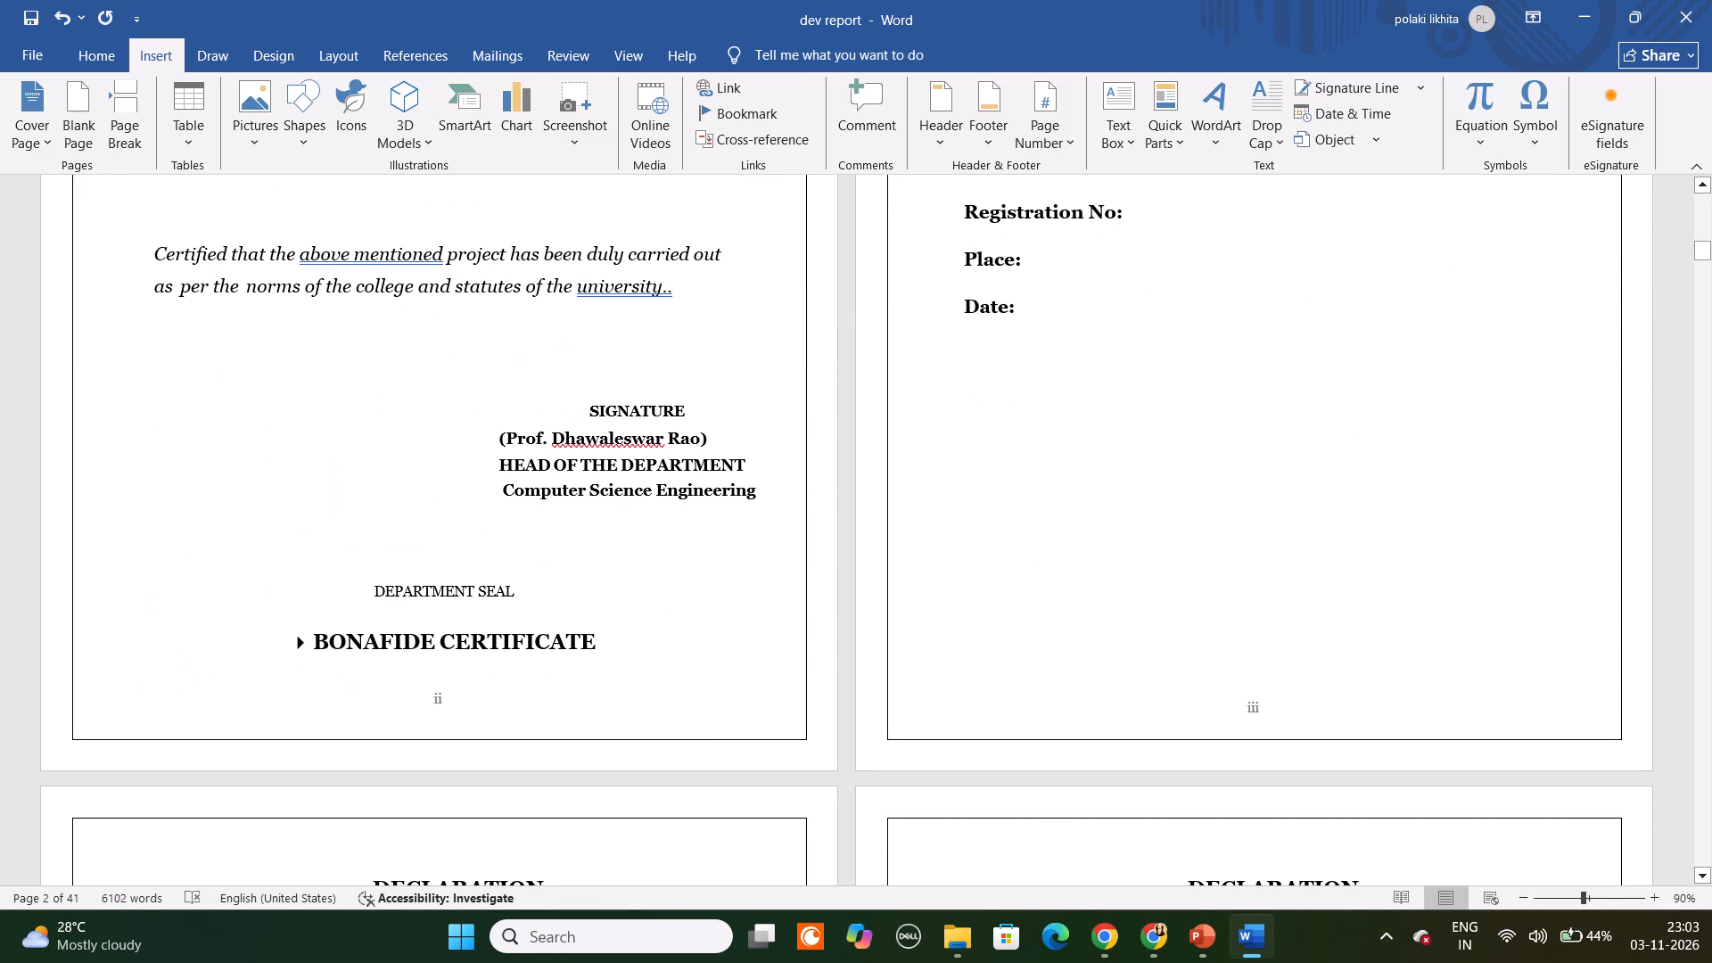
pyautogui.moveTo(318, 640); pyautogui.dragTo(584, 646)
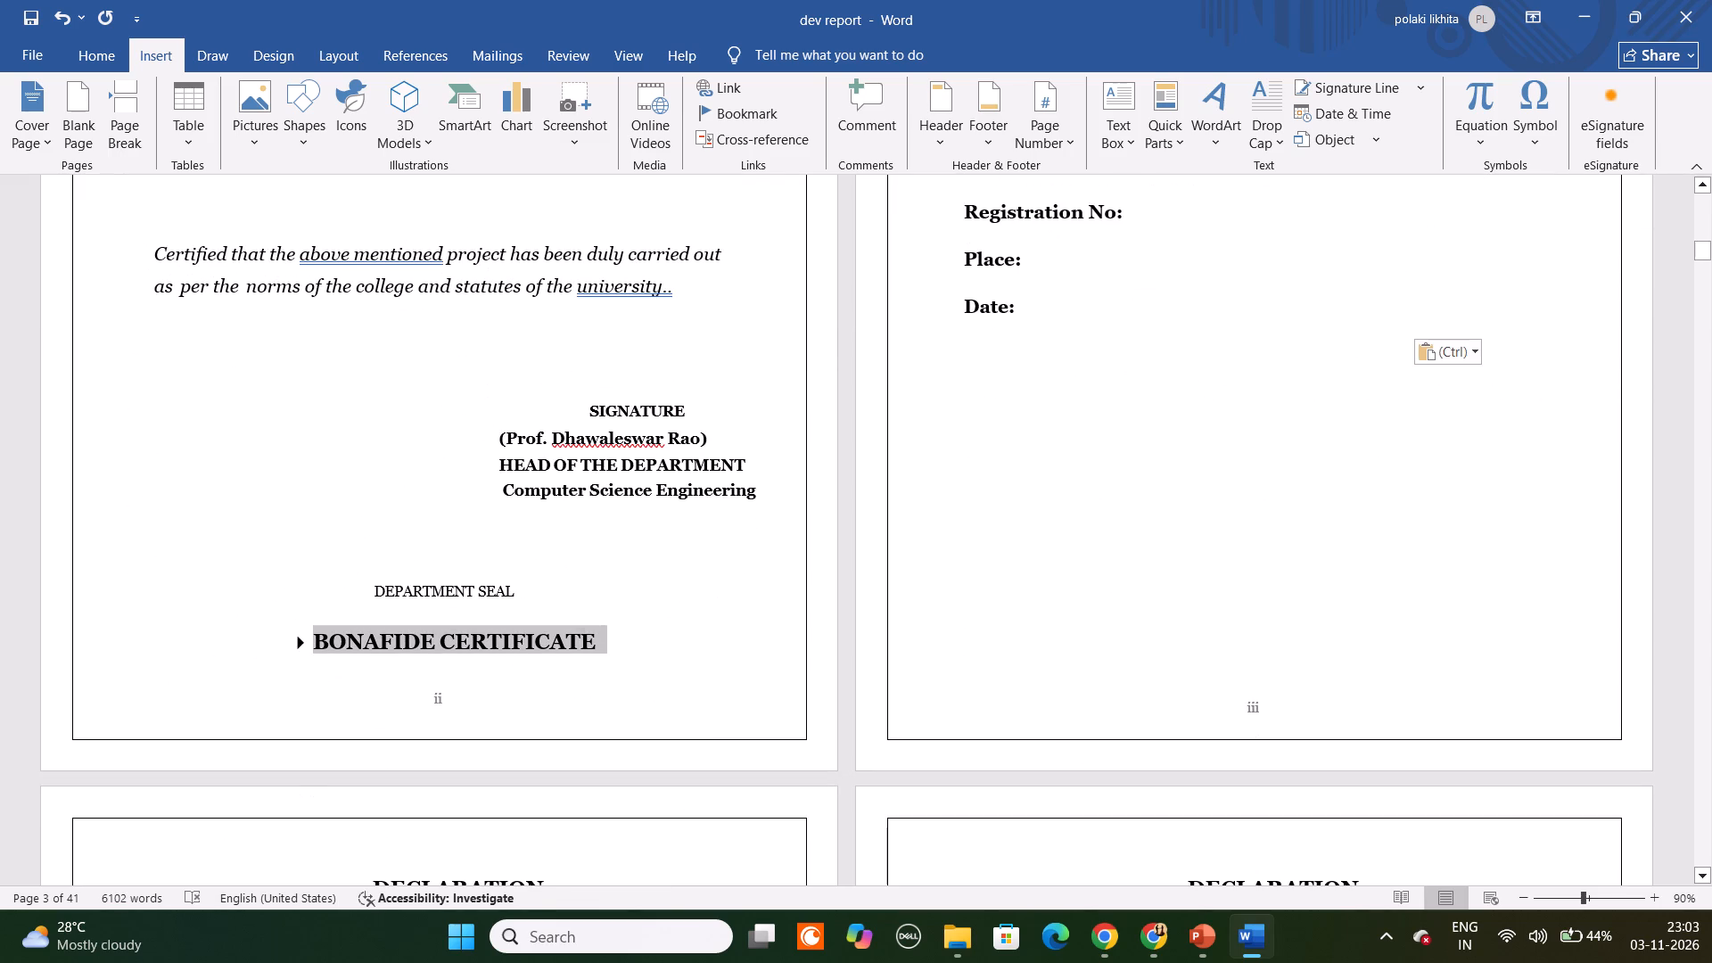
pyautogui.press('BackSpace')
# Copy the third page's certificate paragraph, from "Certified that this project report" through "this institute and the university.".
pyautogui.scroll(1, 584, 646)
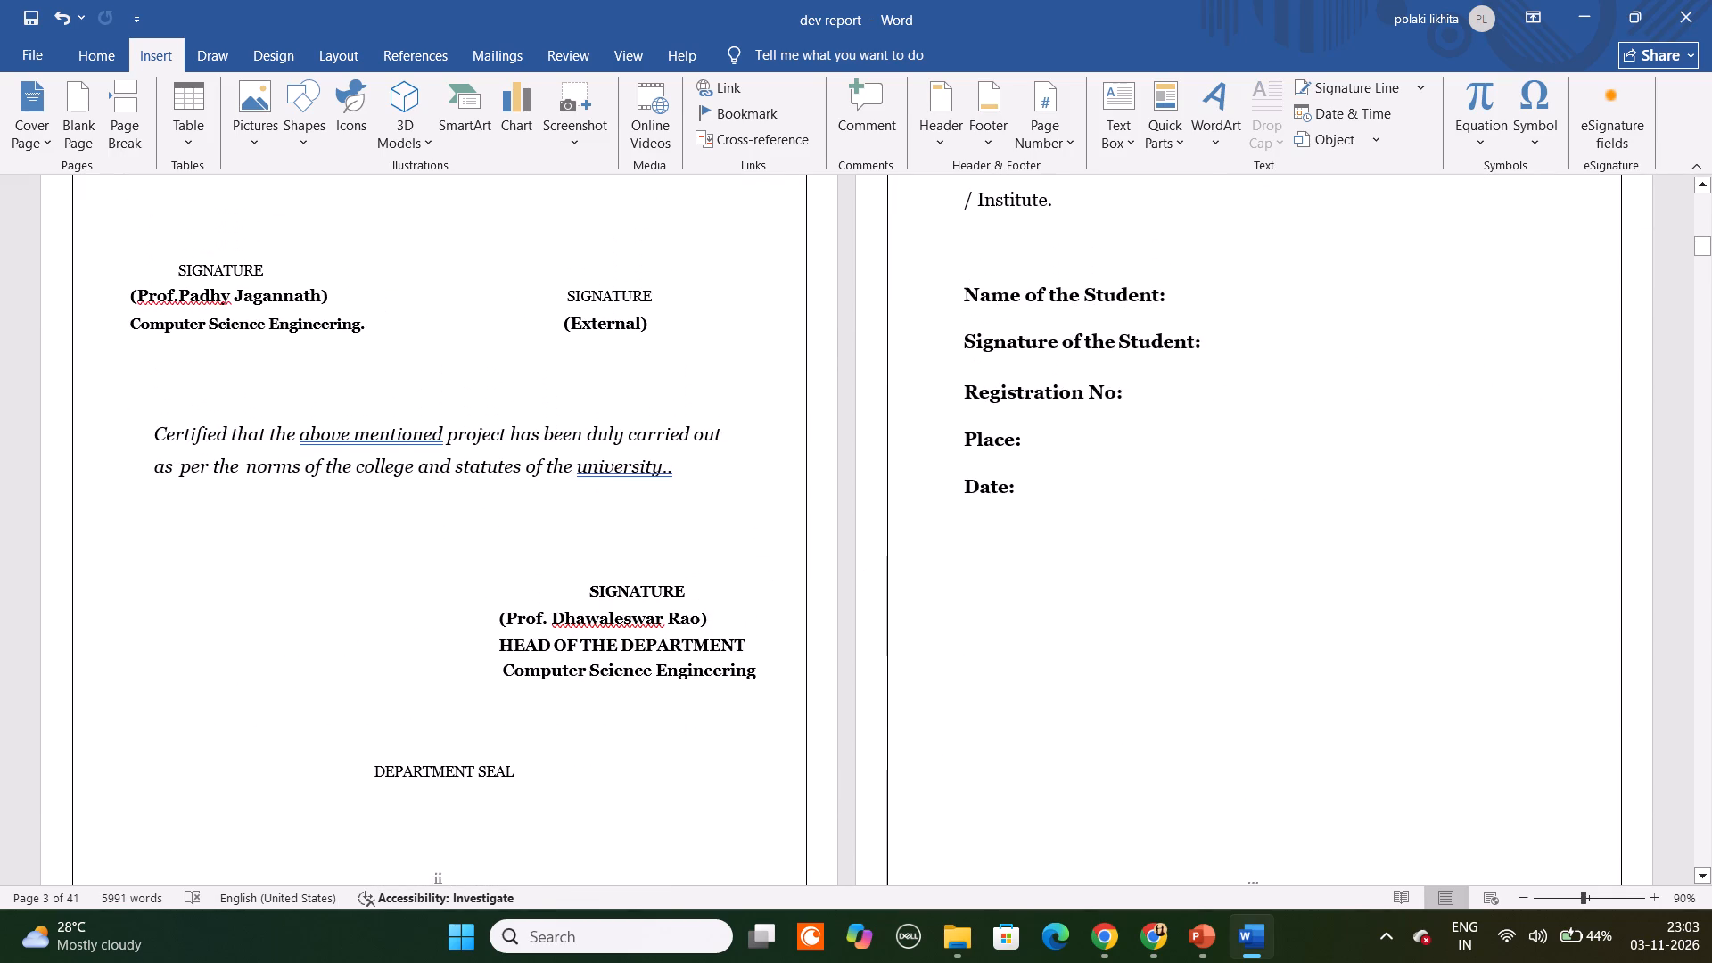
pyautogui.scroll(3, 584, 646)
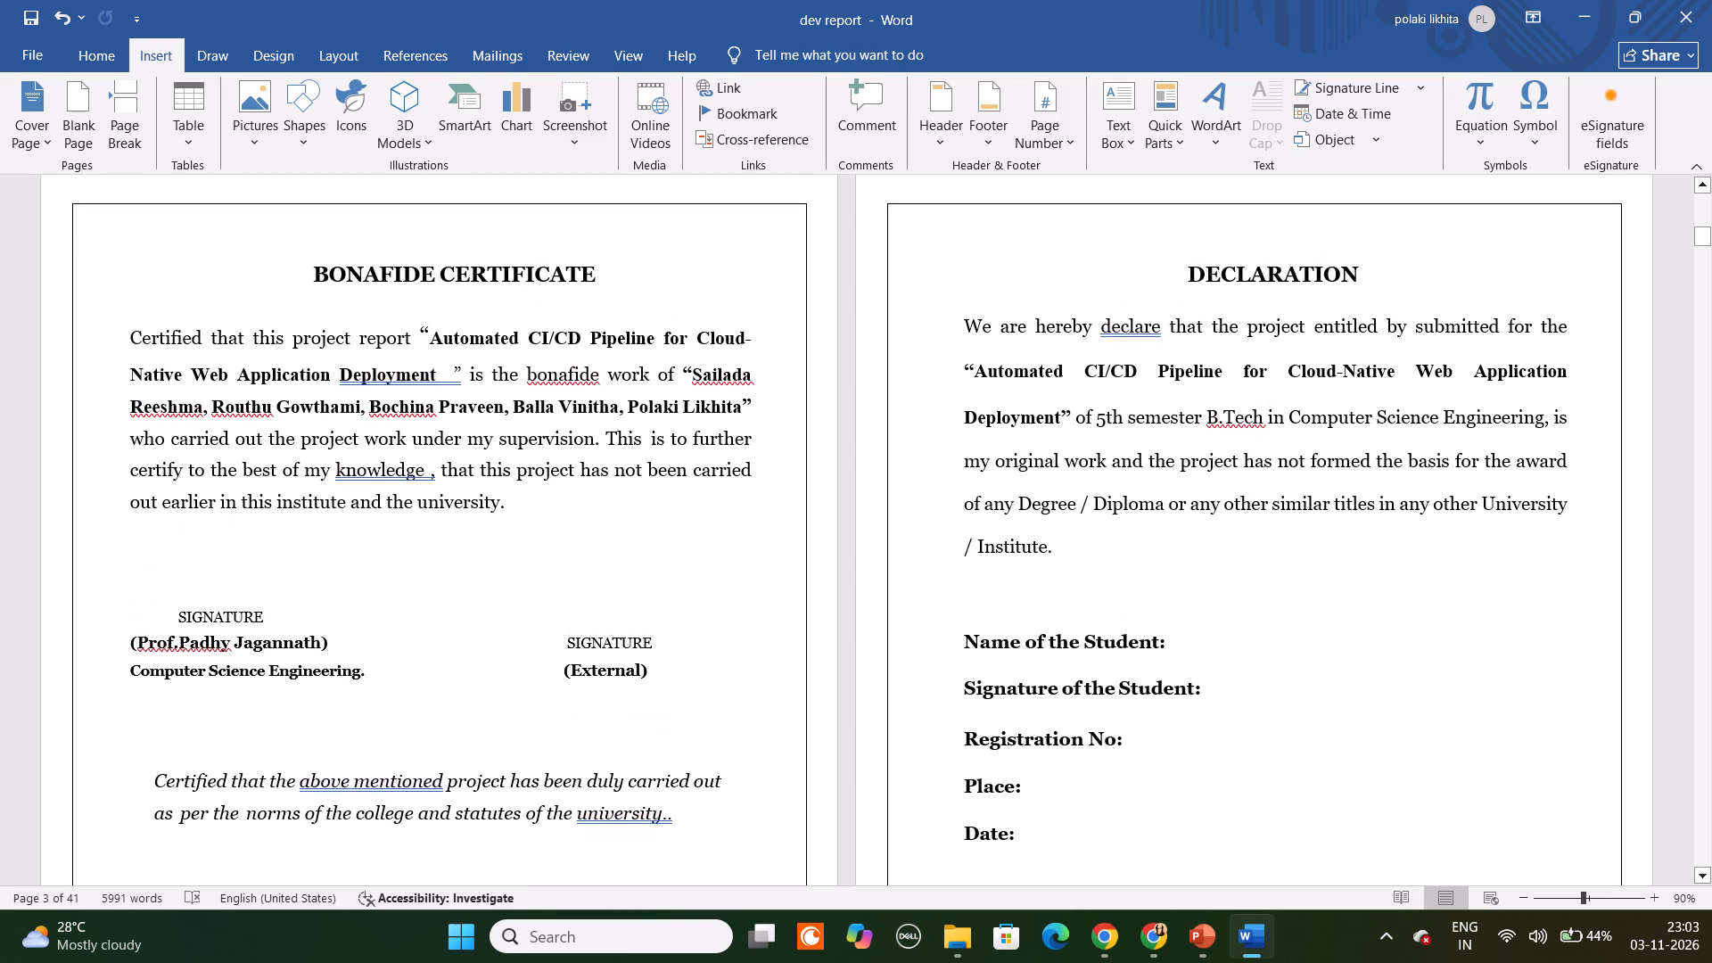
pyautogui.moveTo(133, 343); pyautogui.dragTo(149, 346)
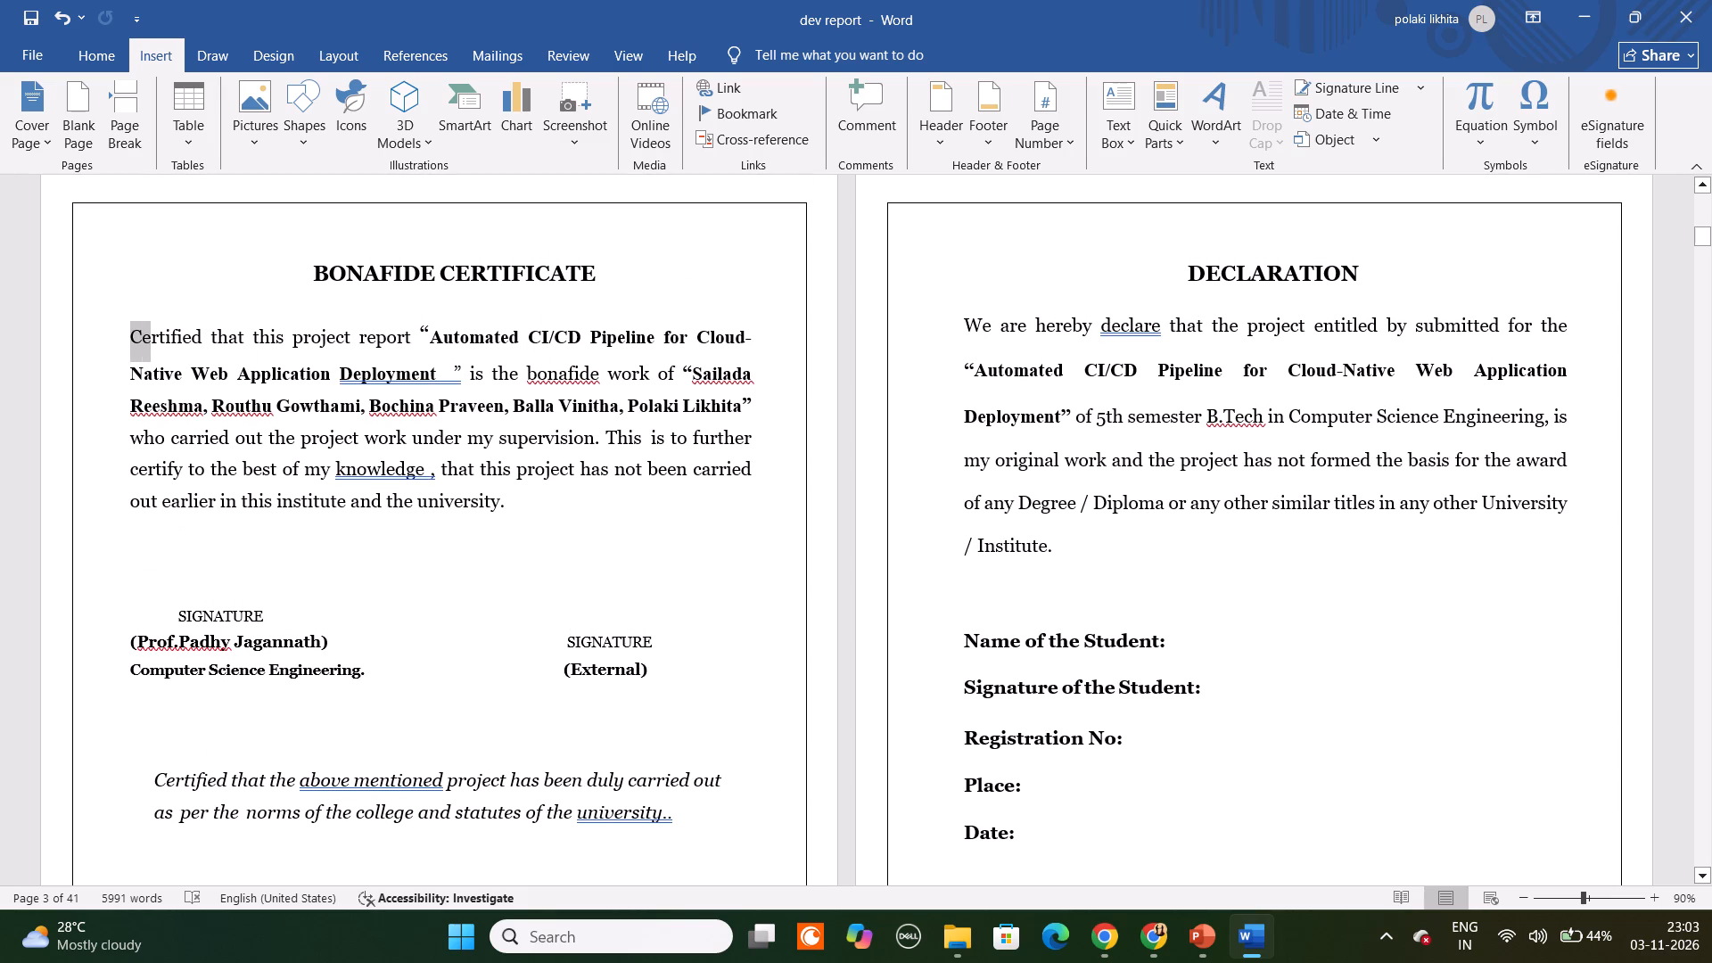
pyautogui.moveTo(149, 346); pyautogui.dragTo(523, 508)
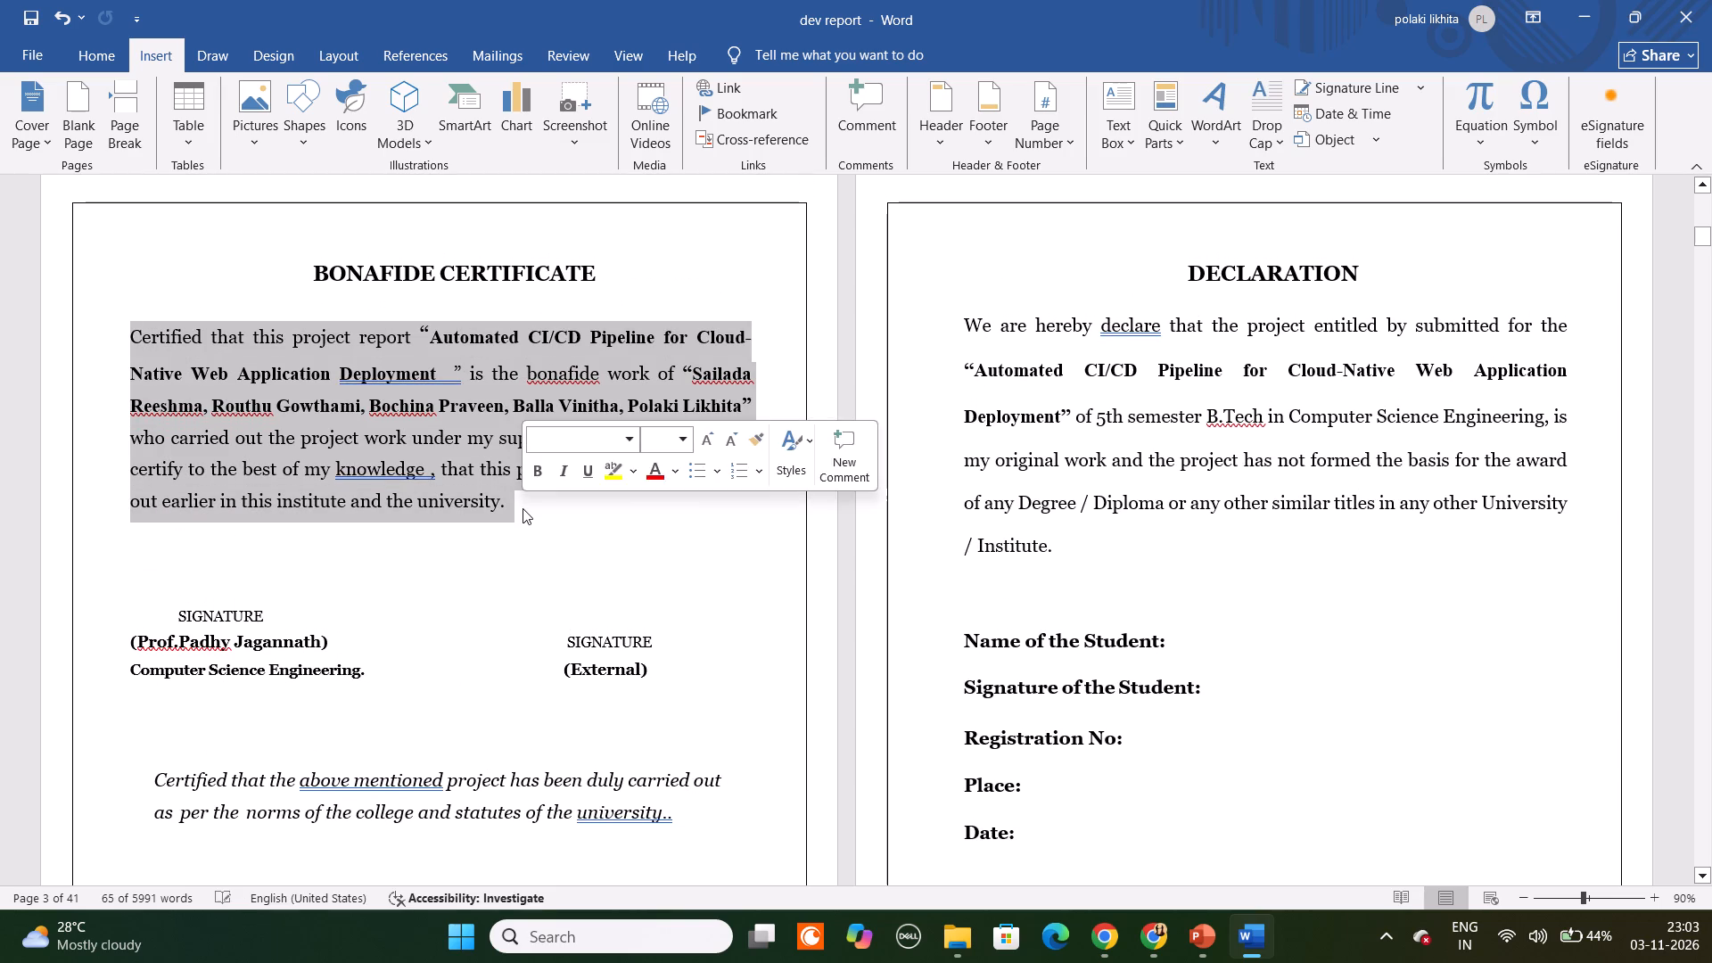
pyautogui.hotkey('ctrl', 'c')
# Expand the collapsed "BONAFIDE CERTIFICATE" heading on the second page from the end of its heading line.
pyautogui.scroll(8, 523, 508)
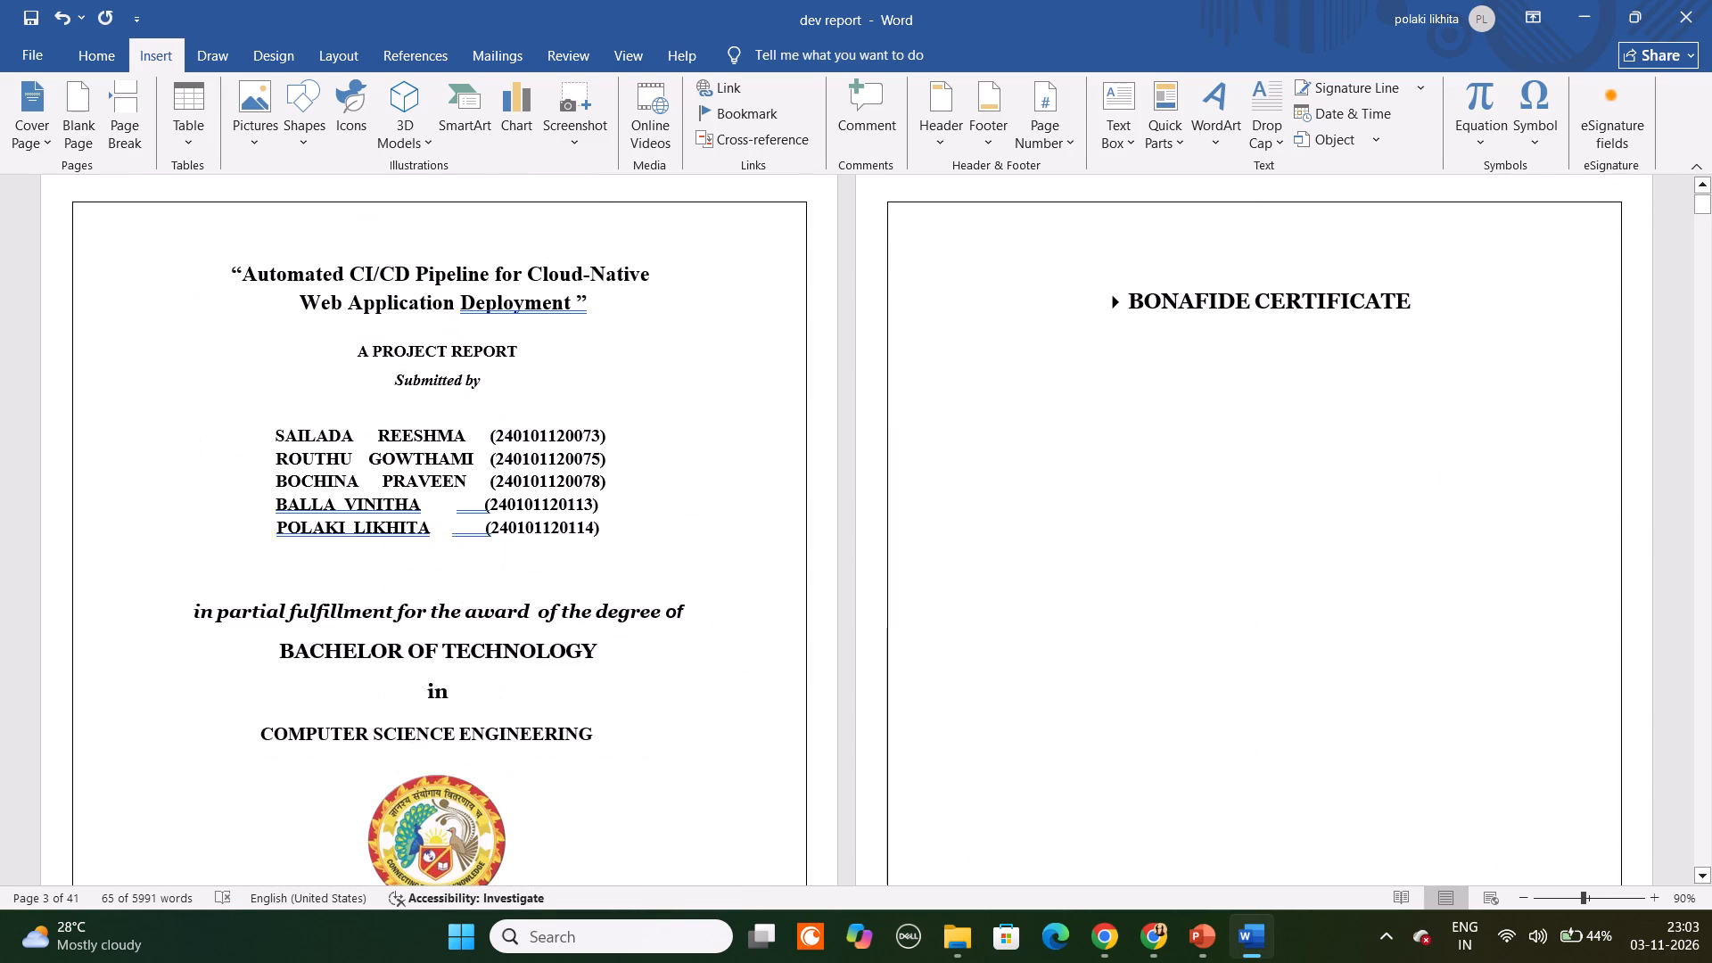
pyautogui.scroll(1, 523, 508)
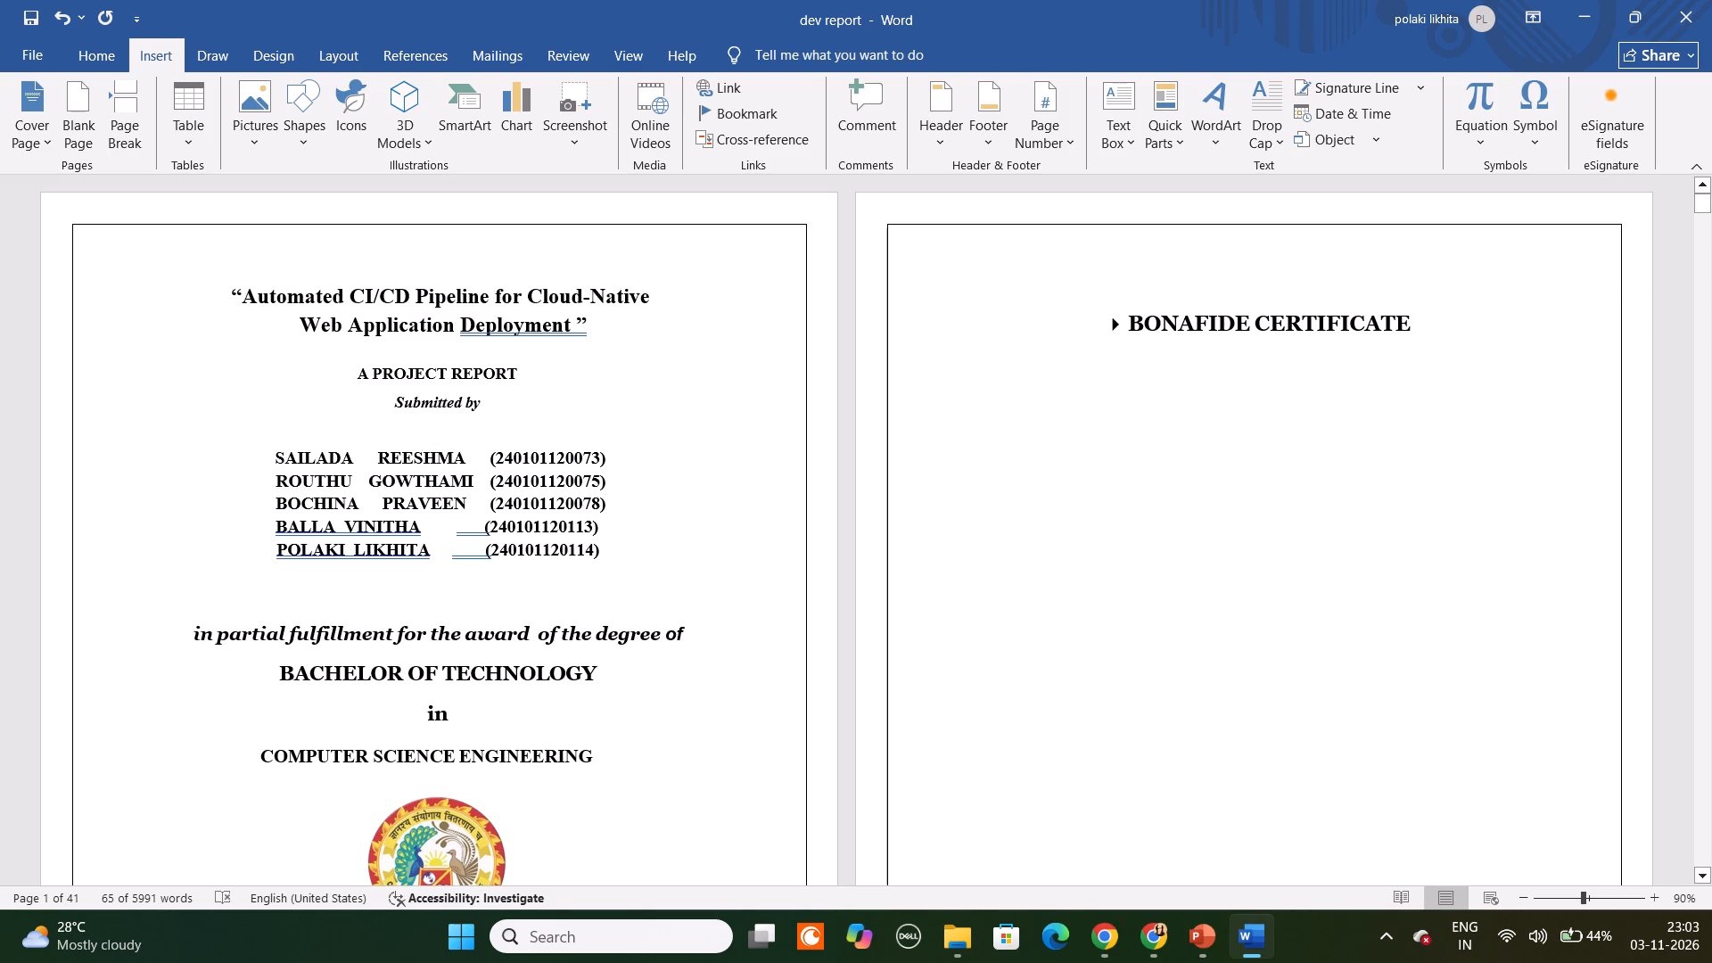
pyautogui.click(1412, 315)
pyautogui.press('Return')
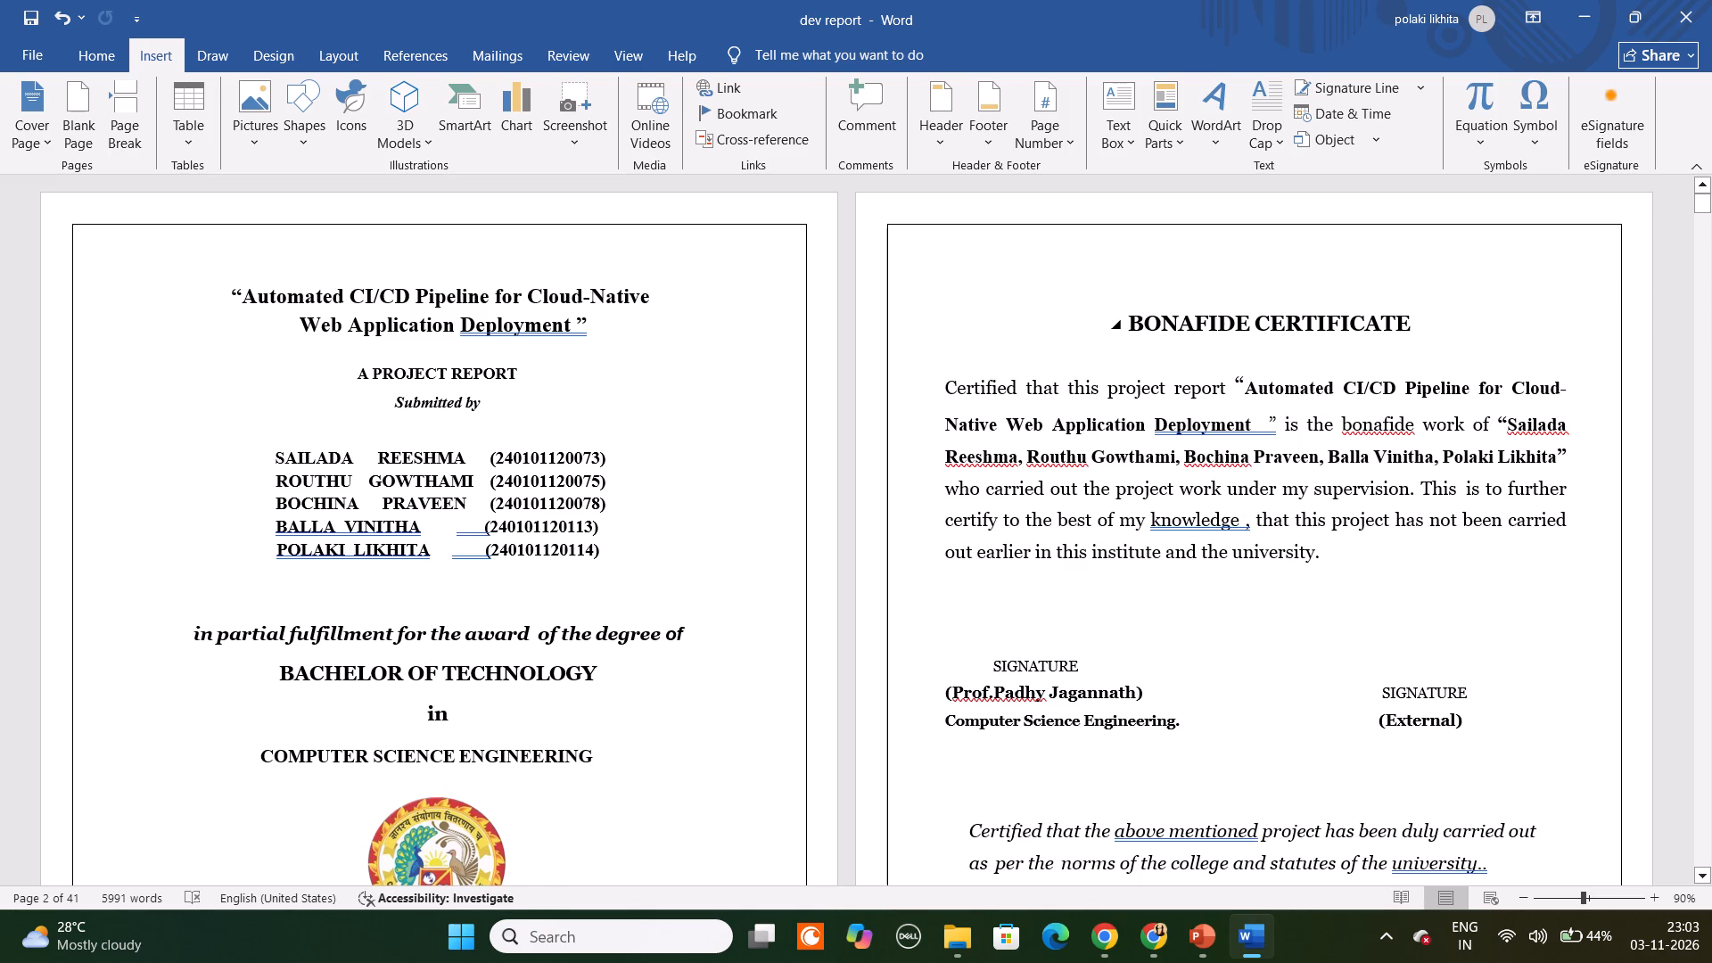
# Check the two bonafide certificate pages against each other, along with the adjoining cover and declaration pages.
pyautogui.scroll(-3, 1412, 315)
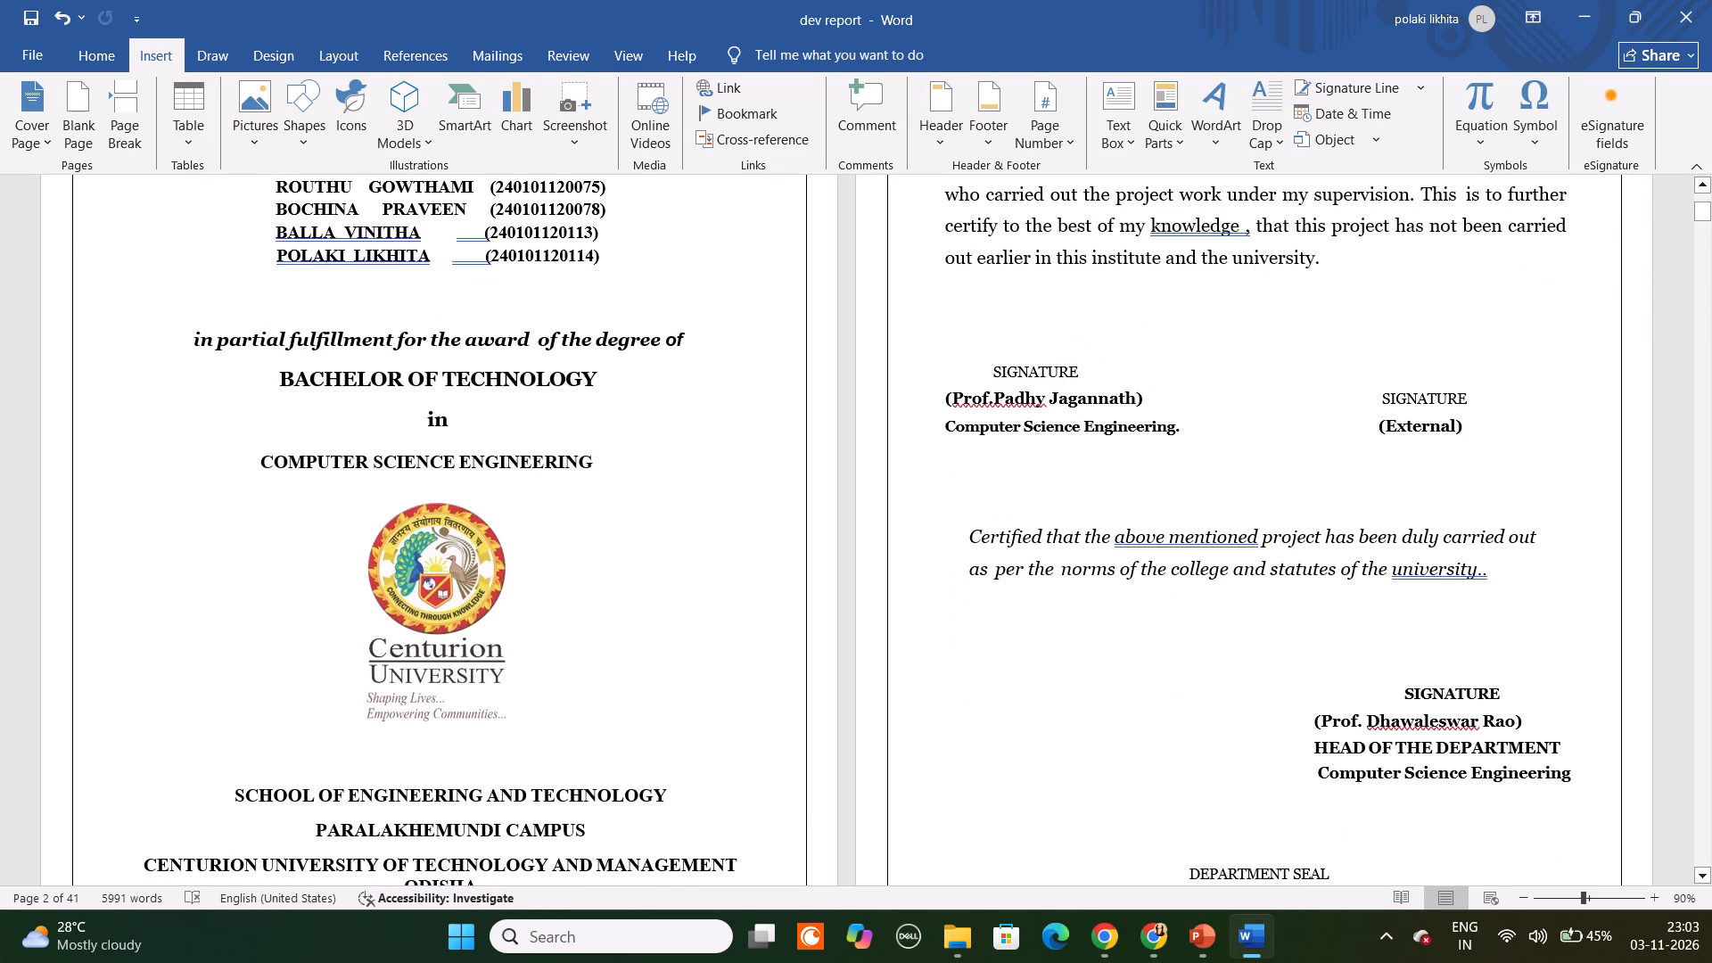
pyautogui.scroll(-5, 1412, 315)
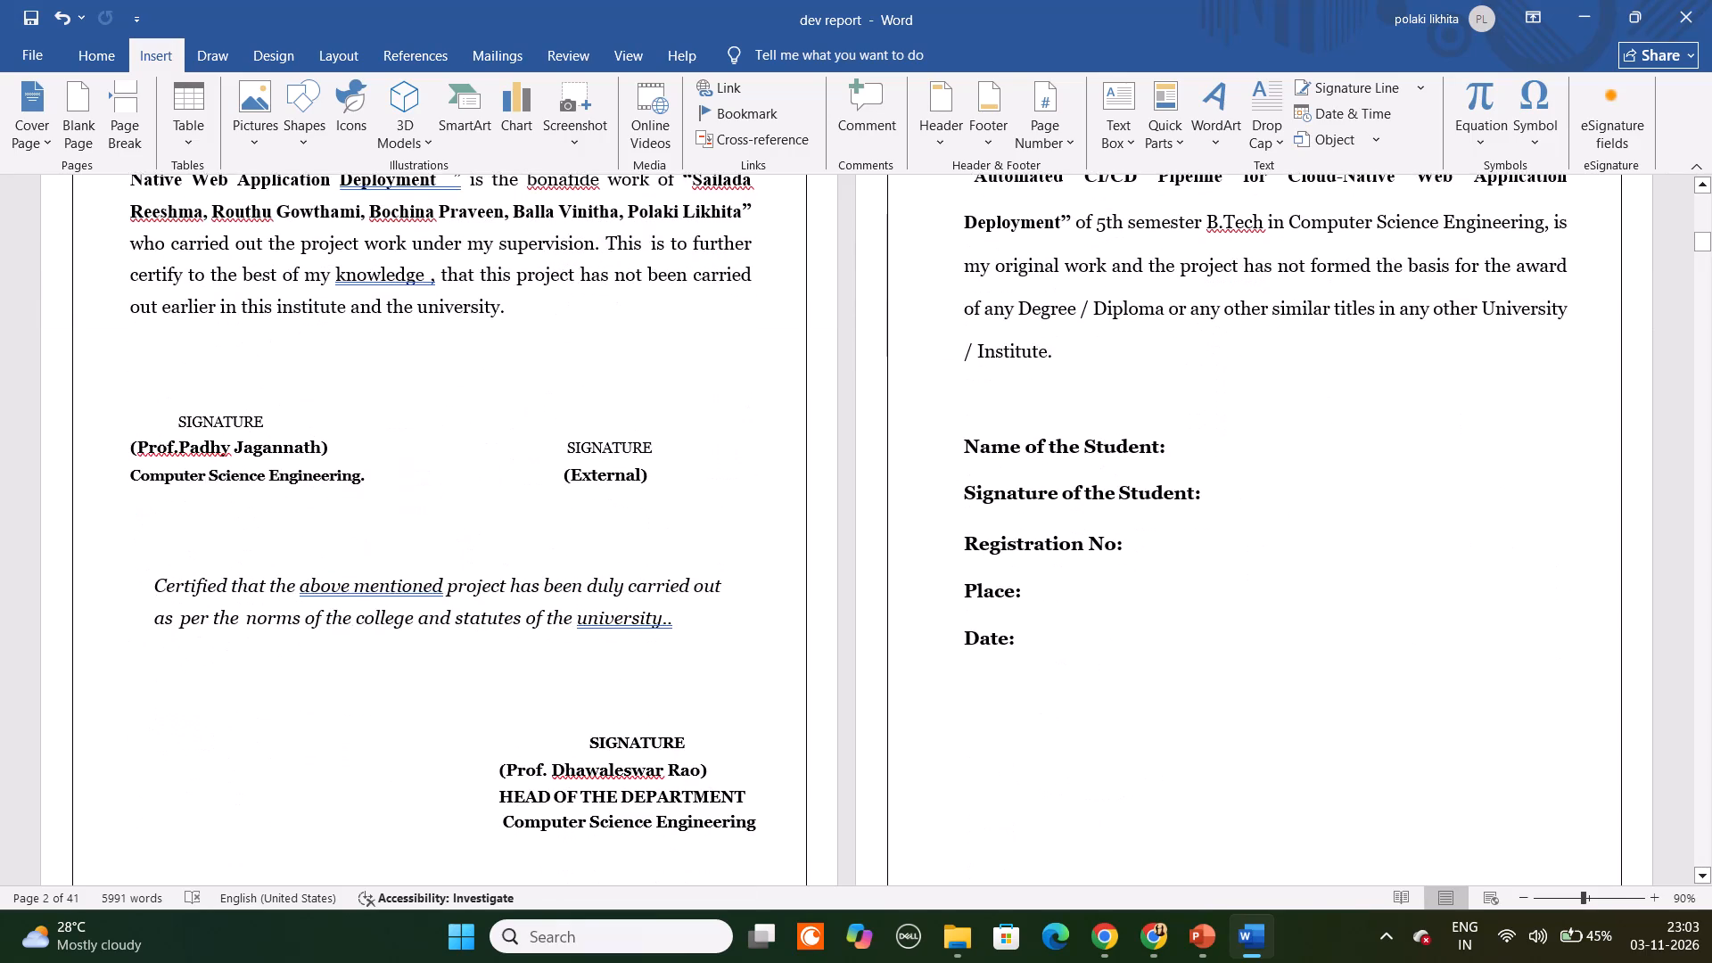
pyautogui.scroll(-3, 1412, 315)
pyautogui.scroll(2, 1412, 315)
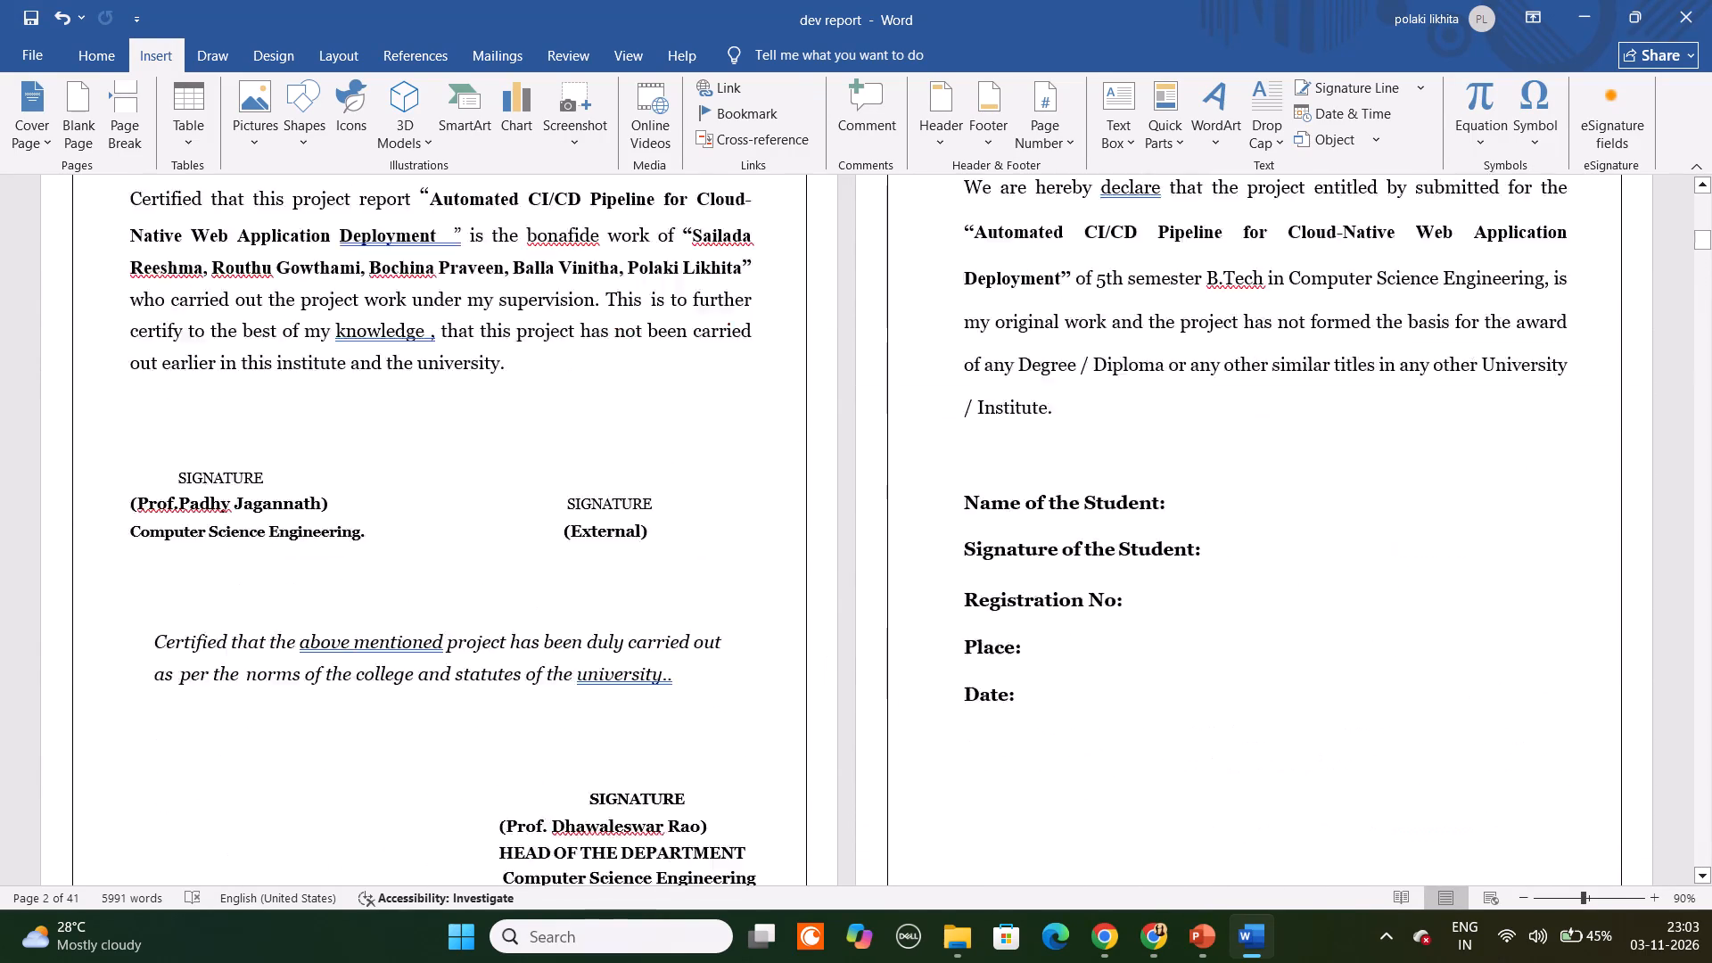
pyautogui.scroll(6, 1412, 315)
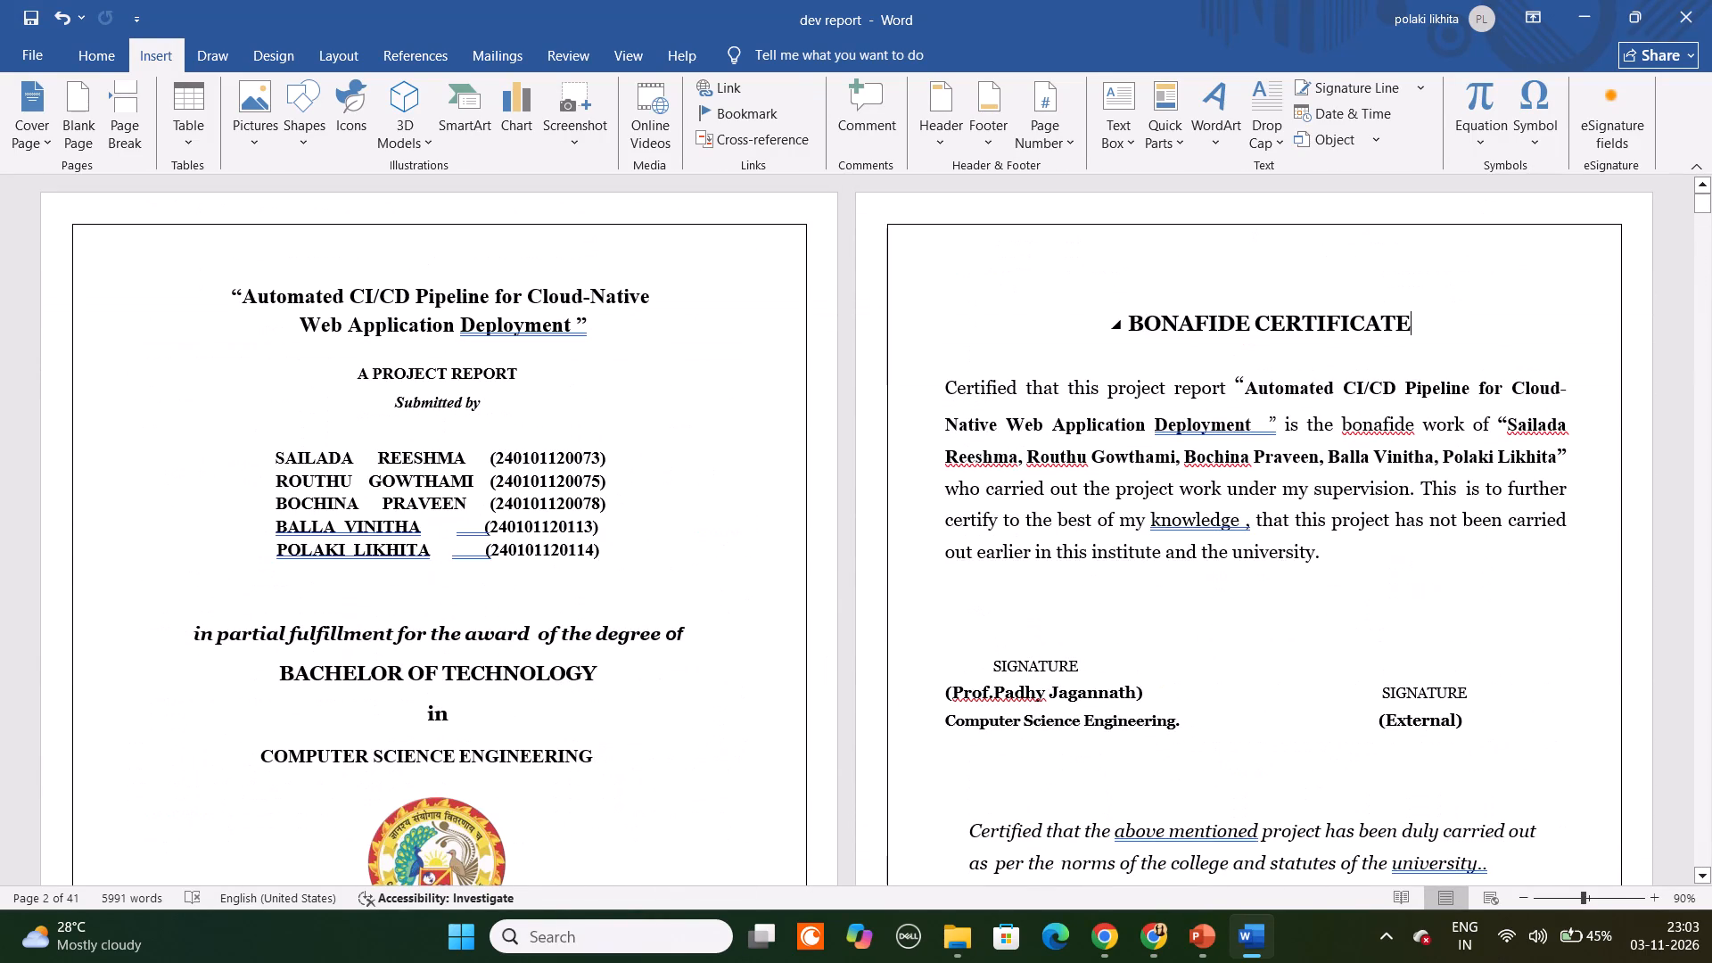
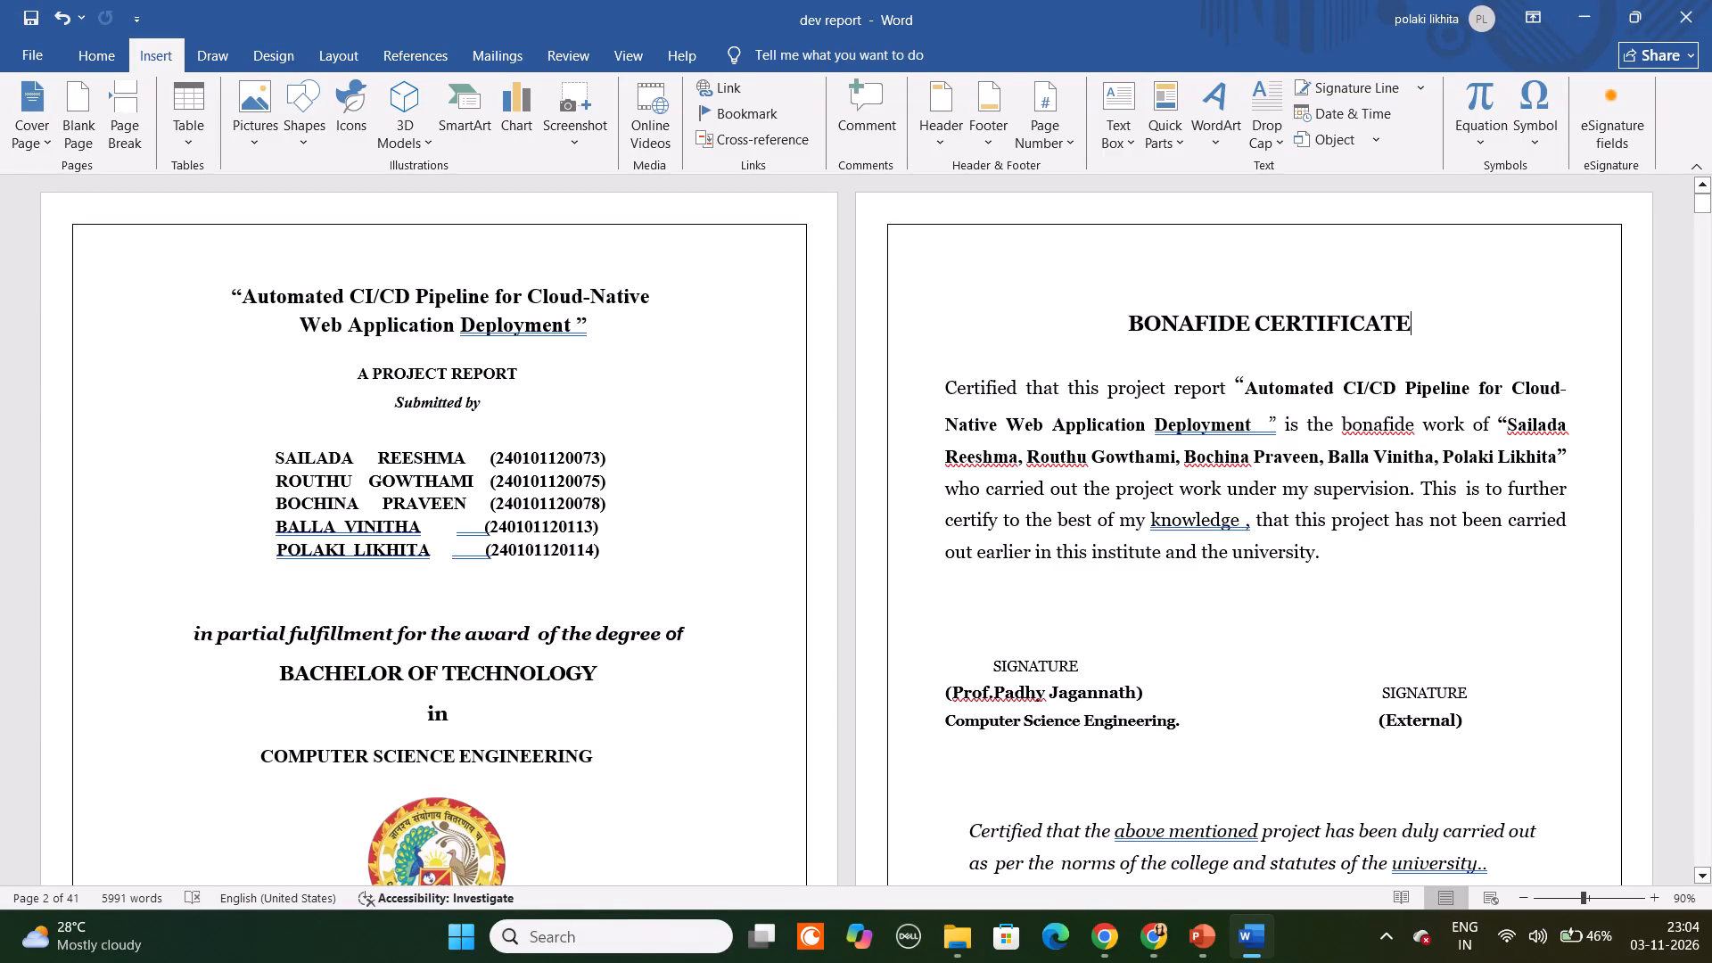
# In the second page's certificate paragraph, delete all student names after the first one and the opening quotation mark before it.
pyautogui.moveTo(1031, 461); pyautogui.dragTo(1035, 459)
pyautogui.moveTo(1035, 459); pyautogui.dragTo(1336, 455)
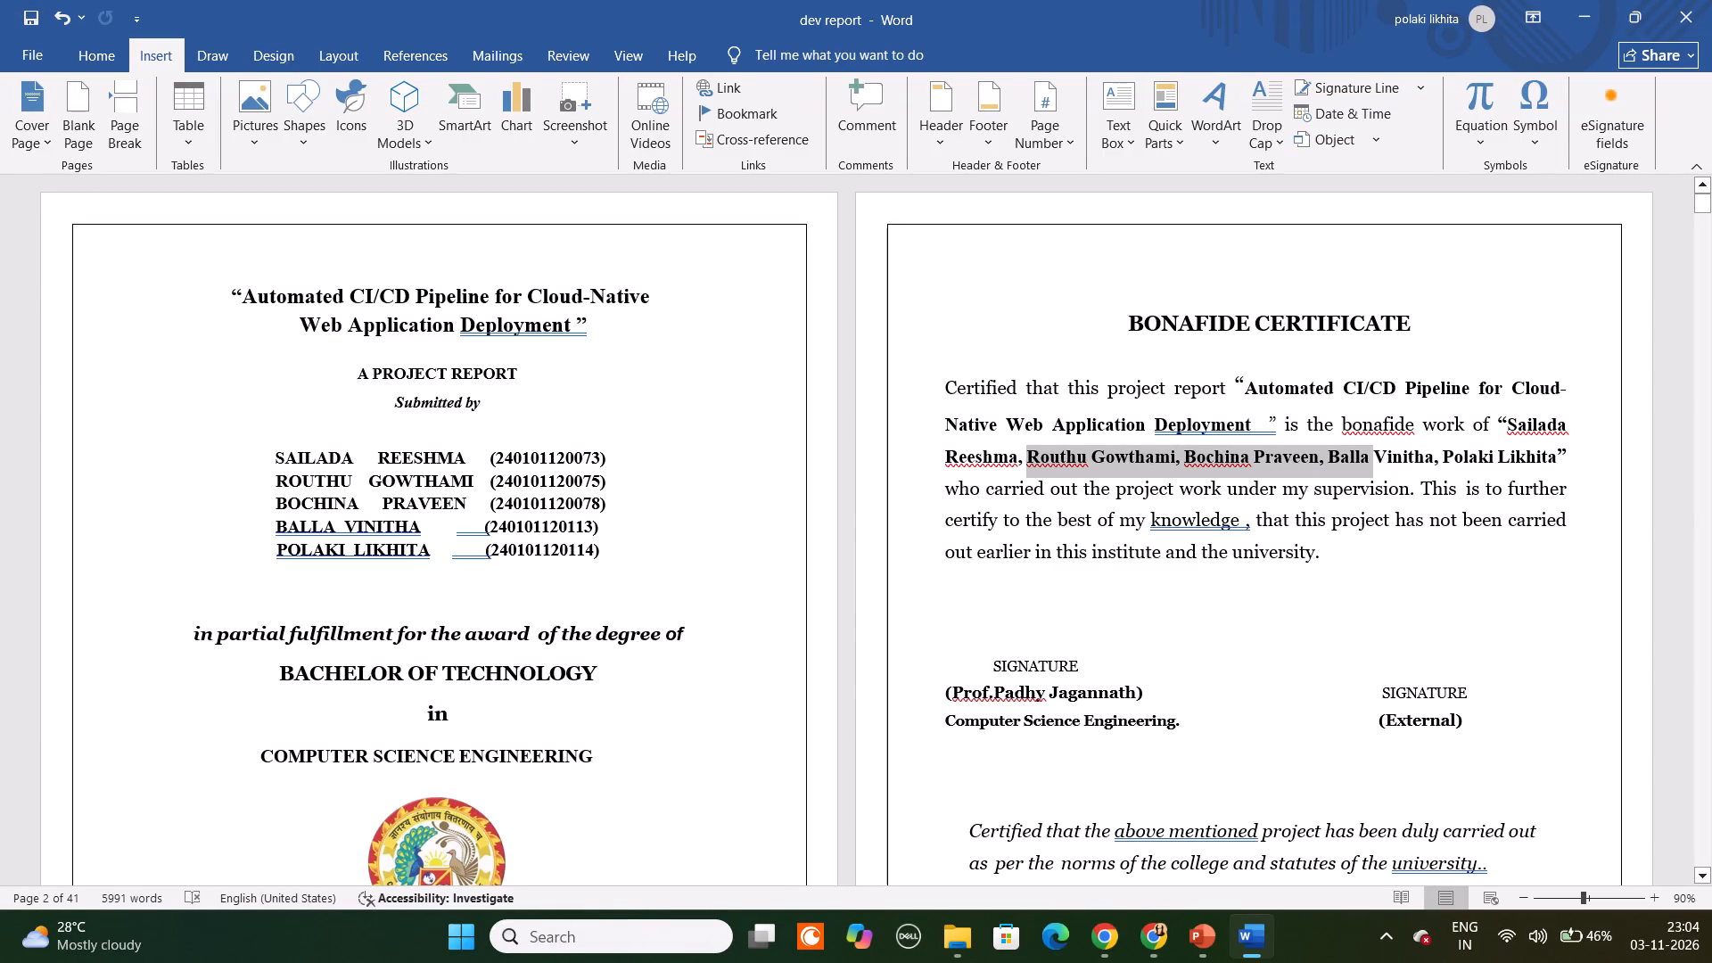
pyautogui.moveTo(1336, 455); pyautogui.dragTo(1622, 449)
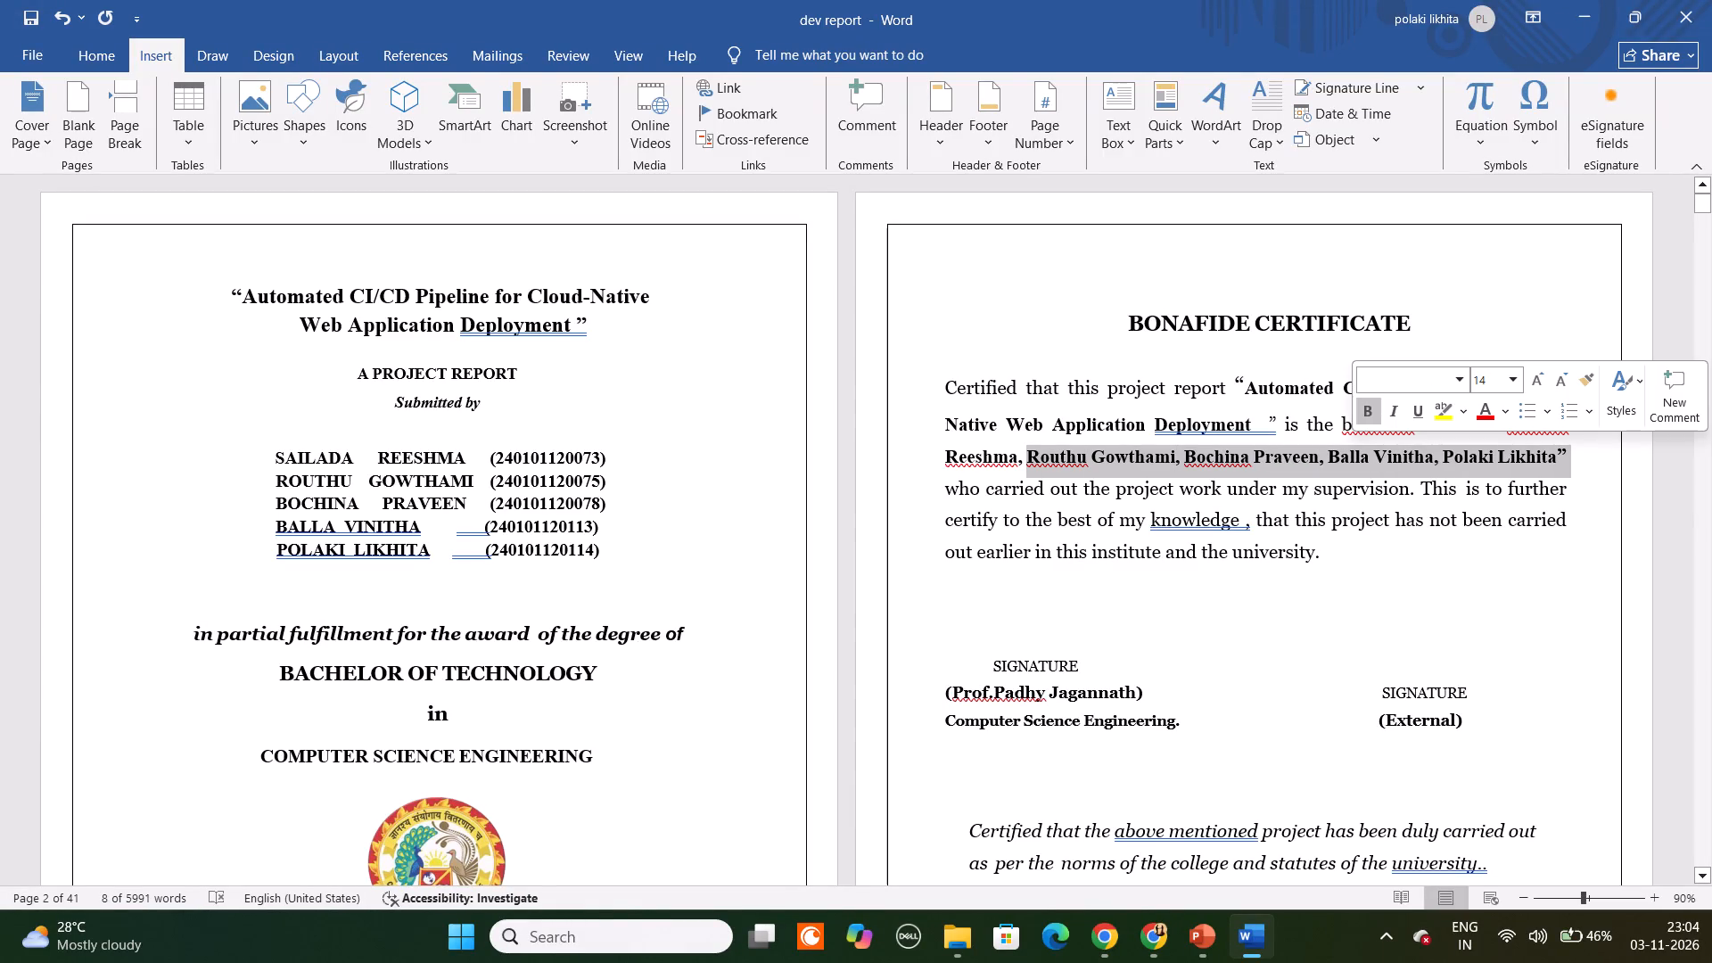
pyautogui.press('BackSpace')
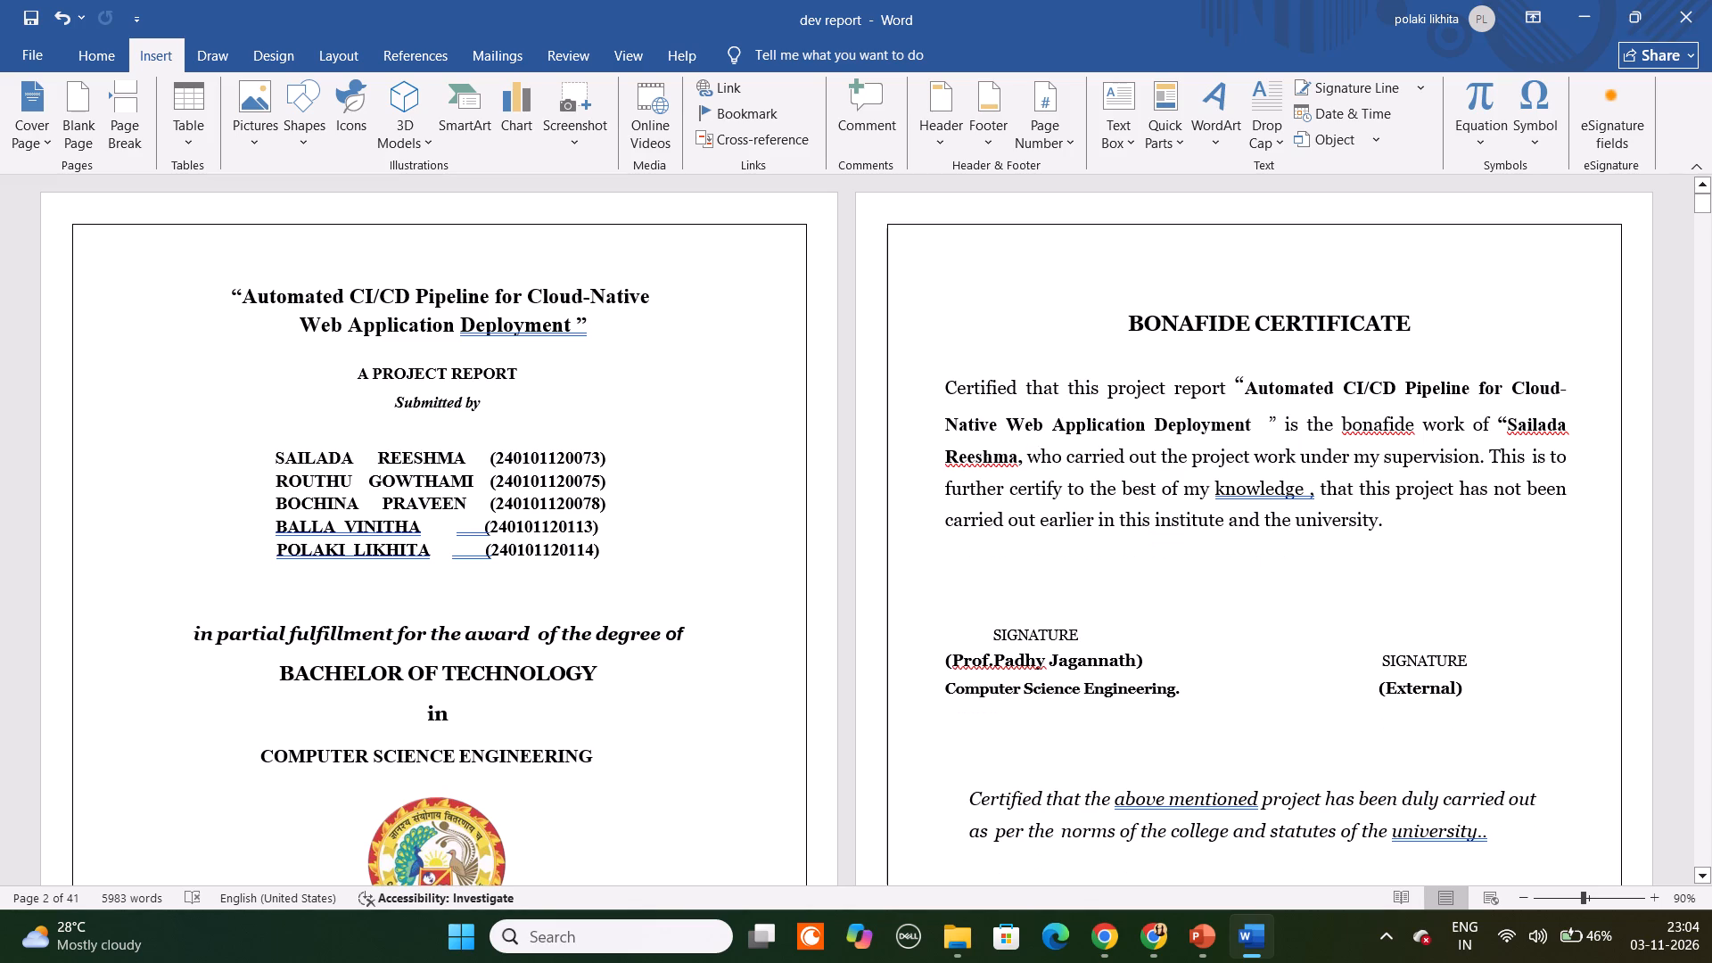
pyautogui.click(1510, 423)
pyautogui.press('BackSpace')
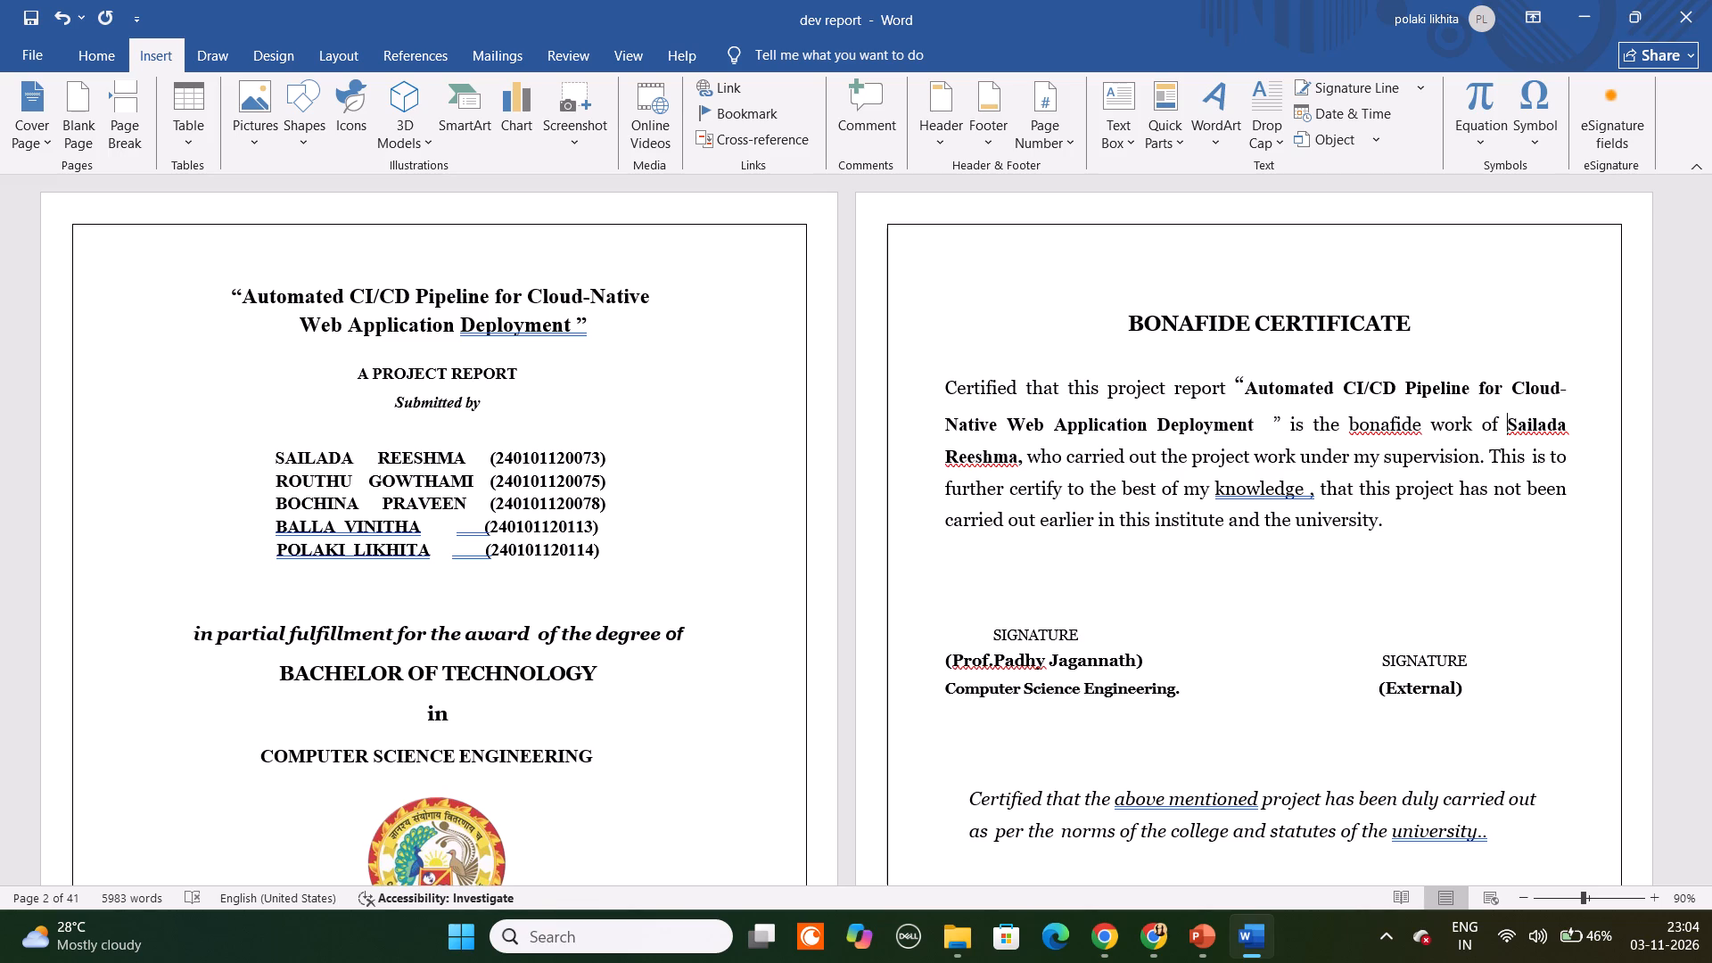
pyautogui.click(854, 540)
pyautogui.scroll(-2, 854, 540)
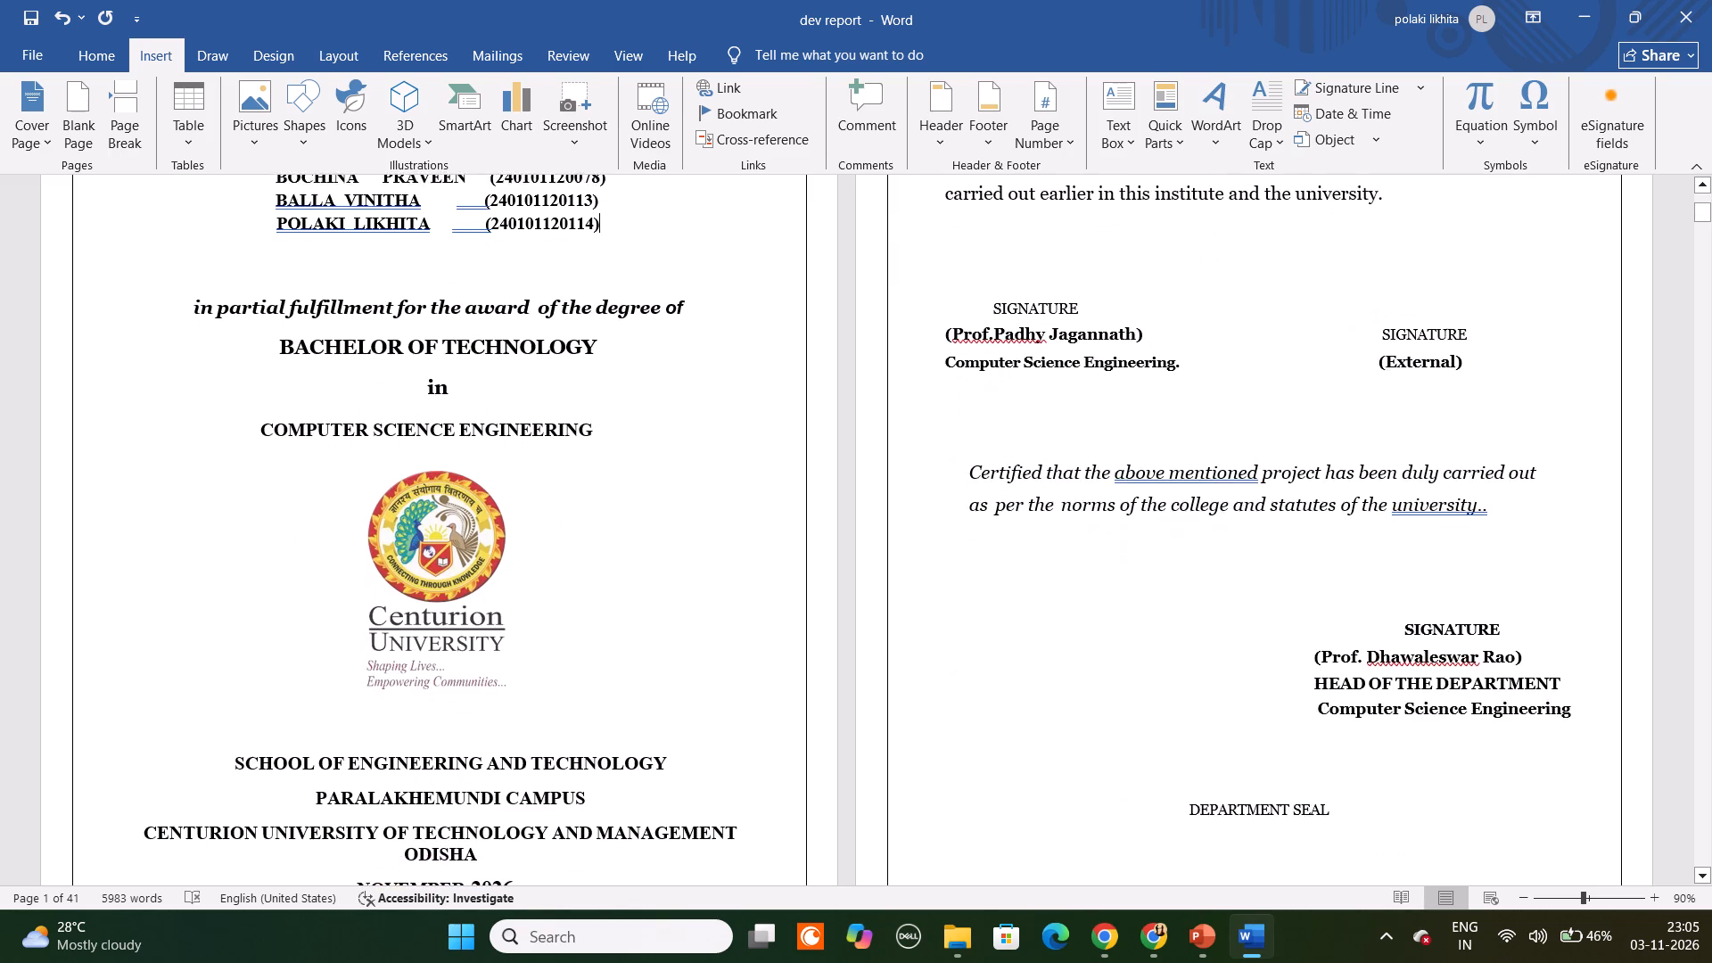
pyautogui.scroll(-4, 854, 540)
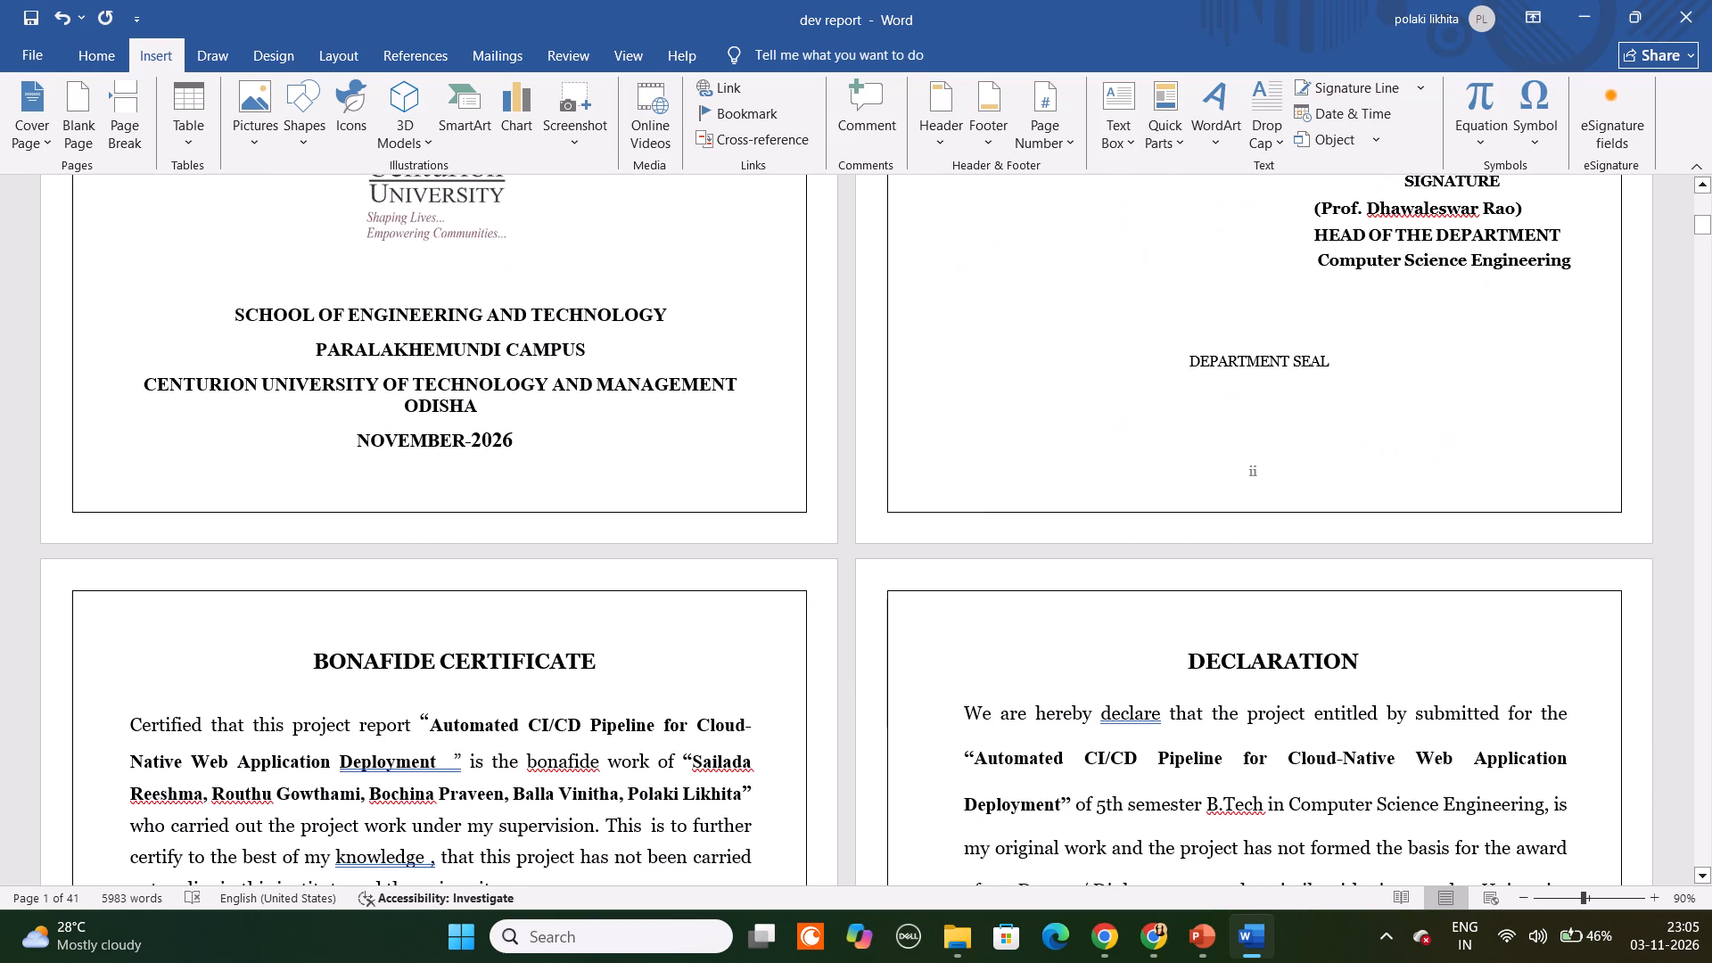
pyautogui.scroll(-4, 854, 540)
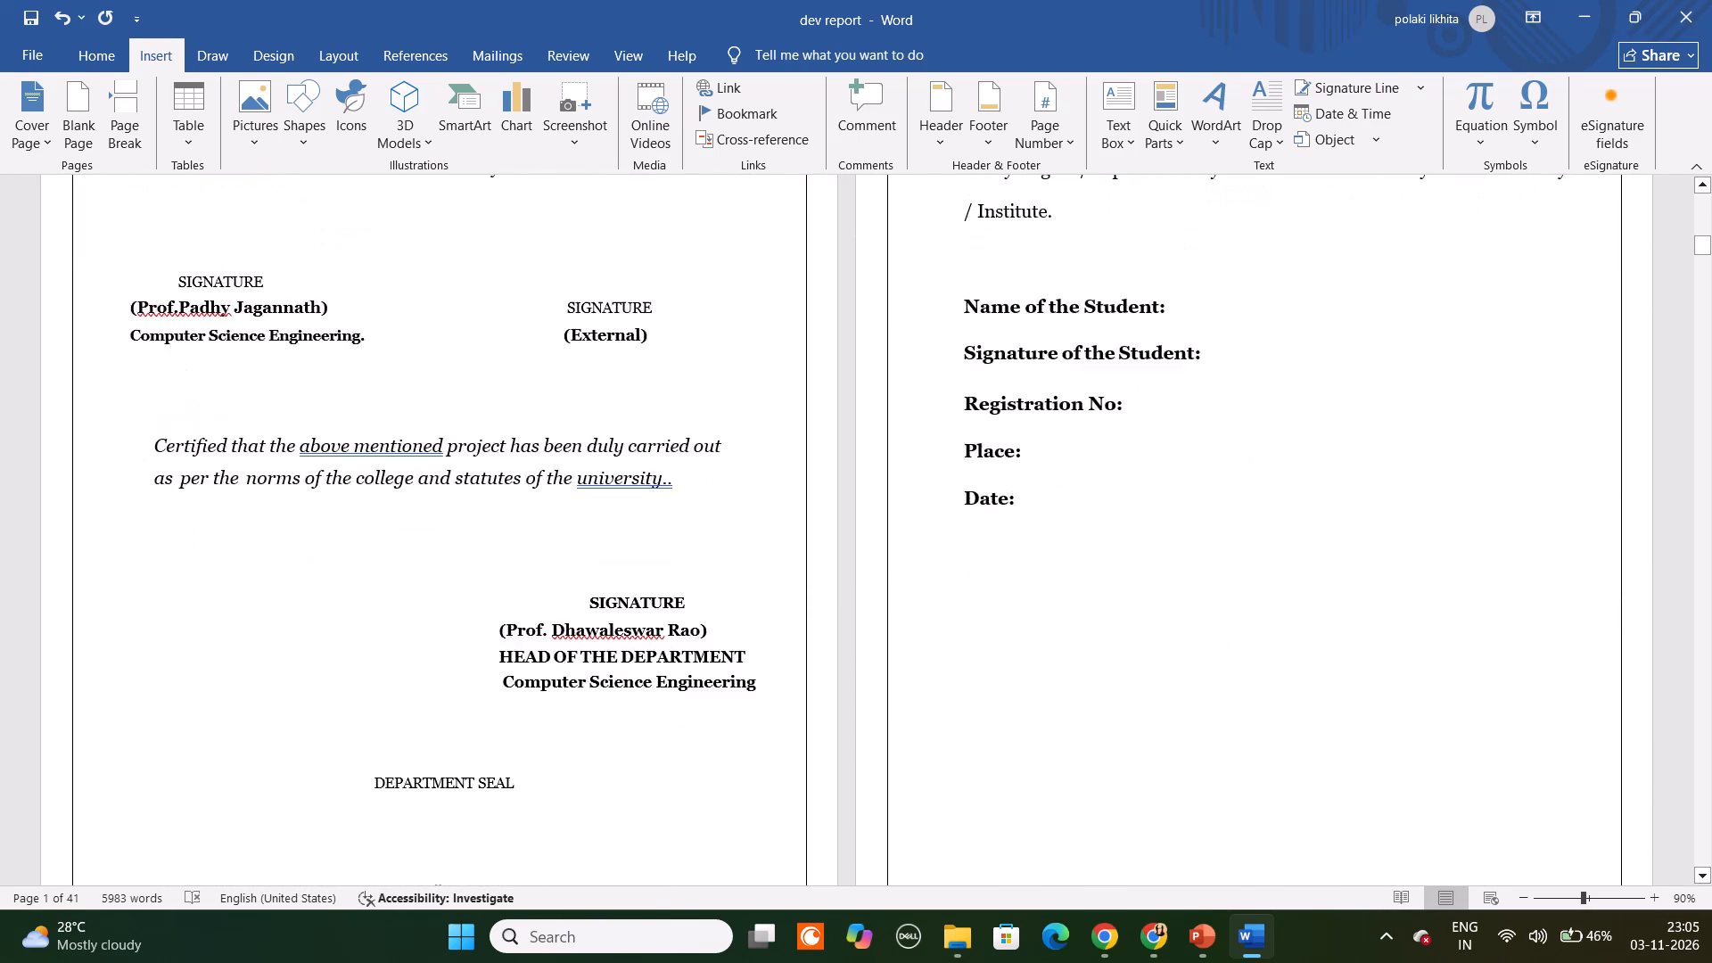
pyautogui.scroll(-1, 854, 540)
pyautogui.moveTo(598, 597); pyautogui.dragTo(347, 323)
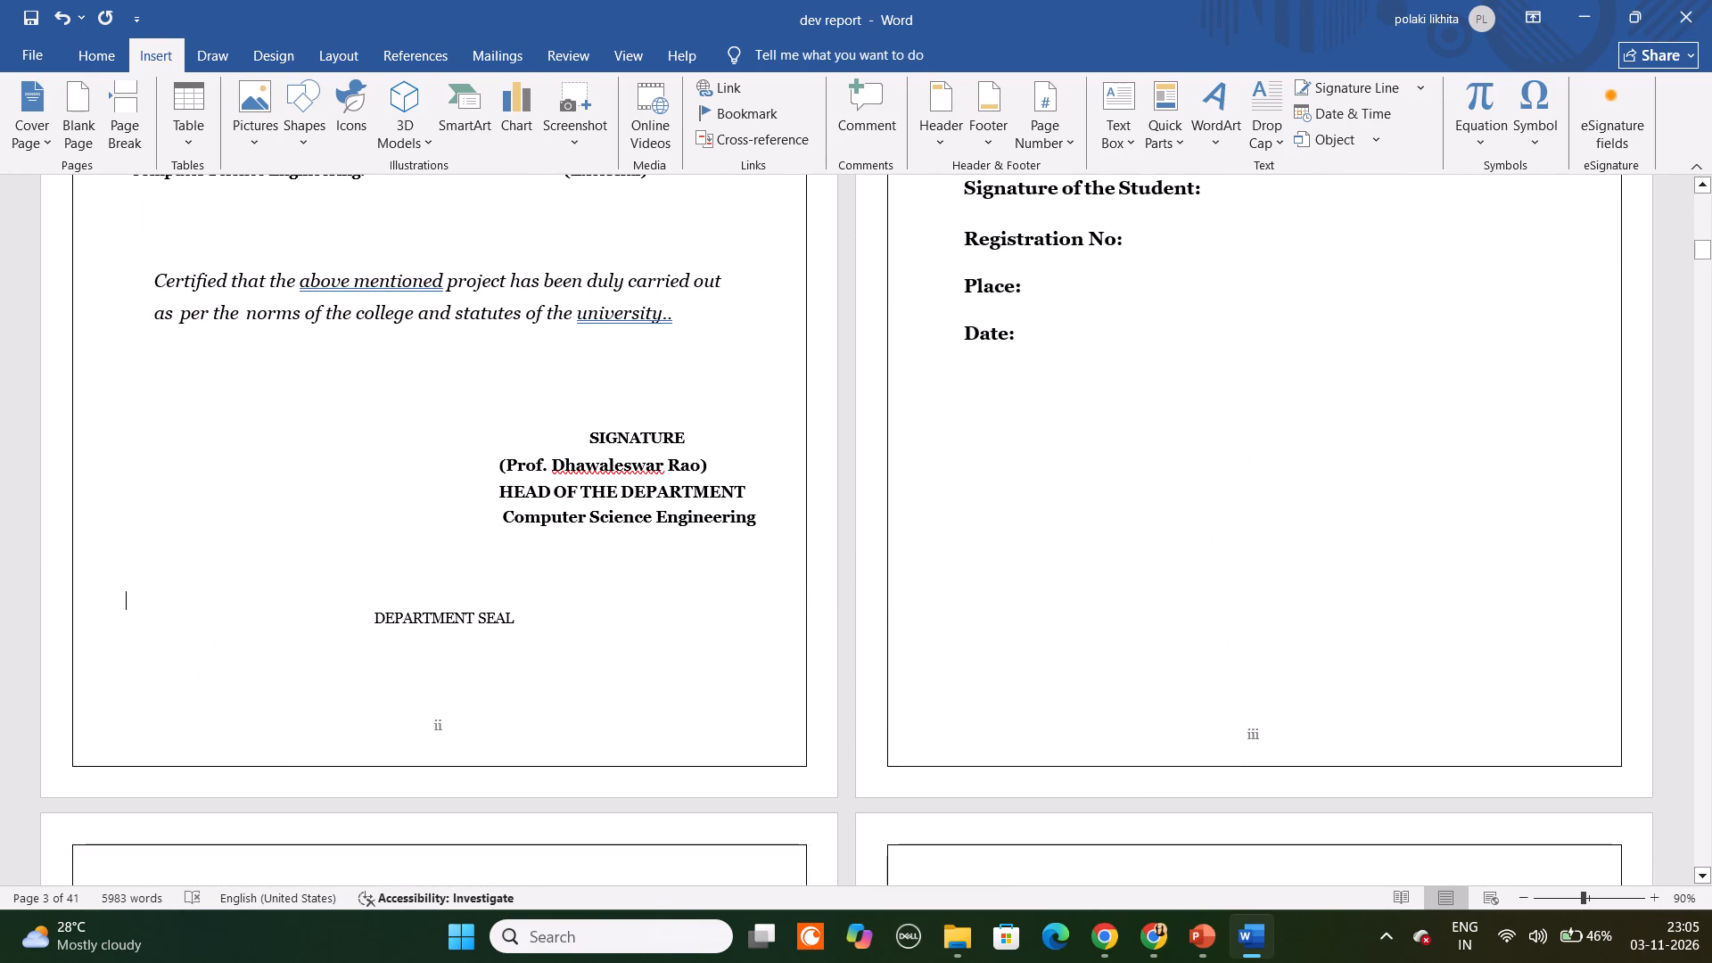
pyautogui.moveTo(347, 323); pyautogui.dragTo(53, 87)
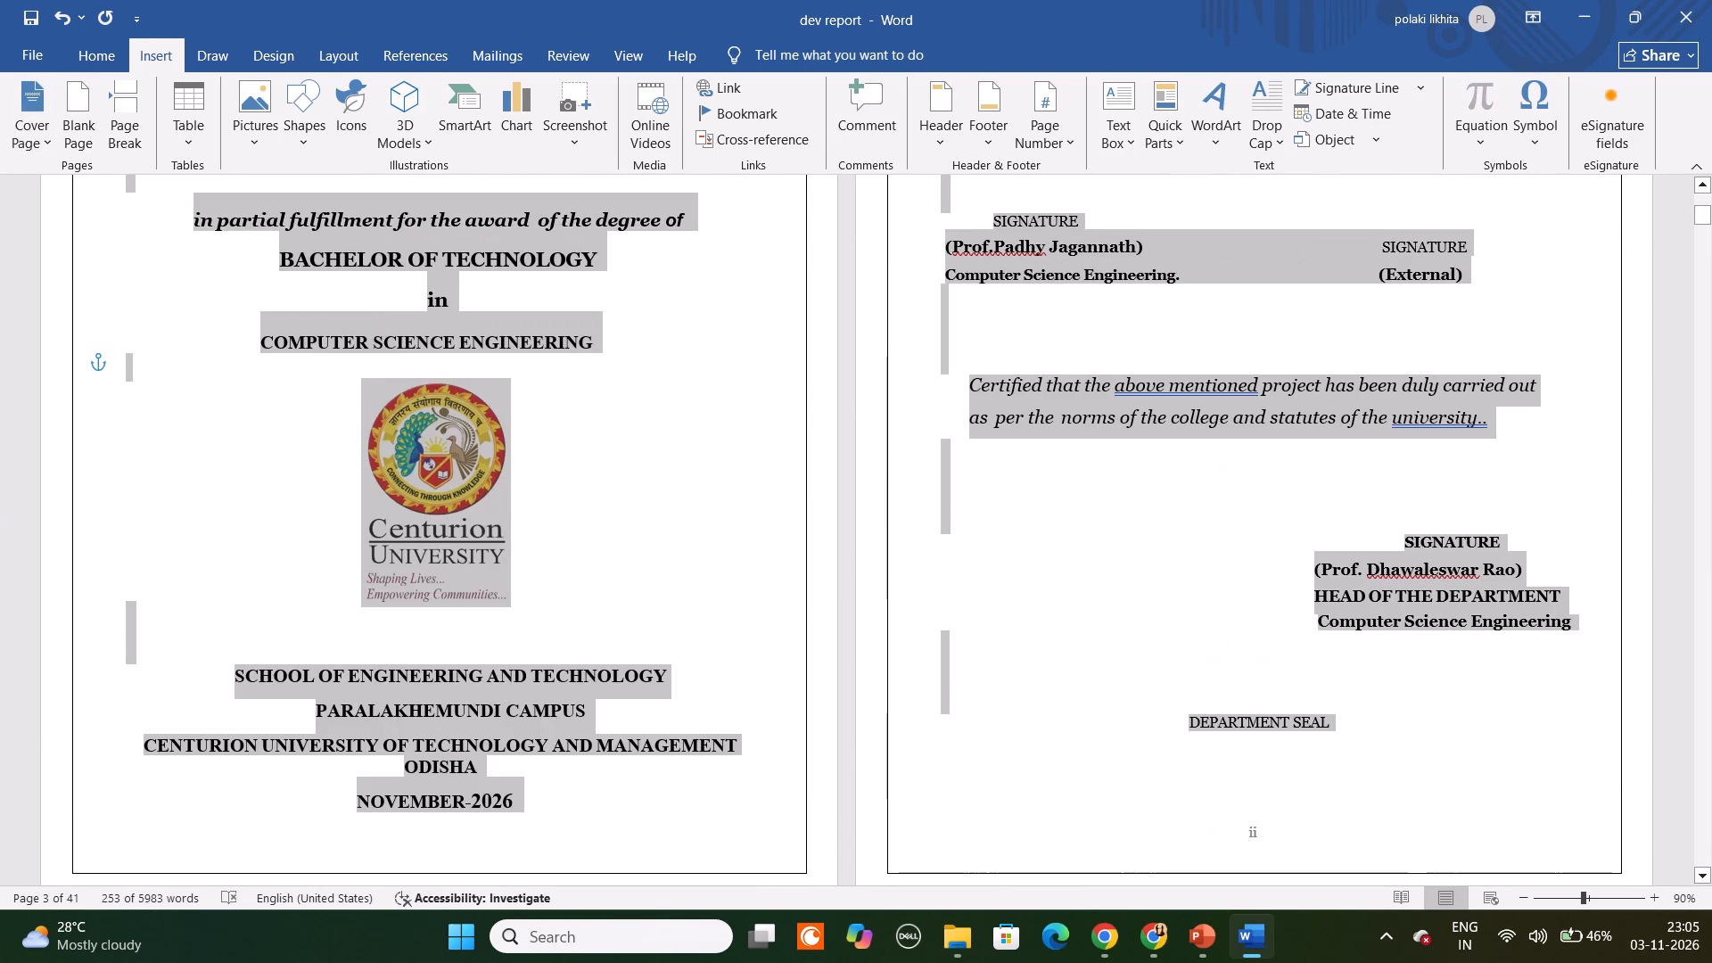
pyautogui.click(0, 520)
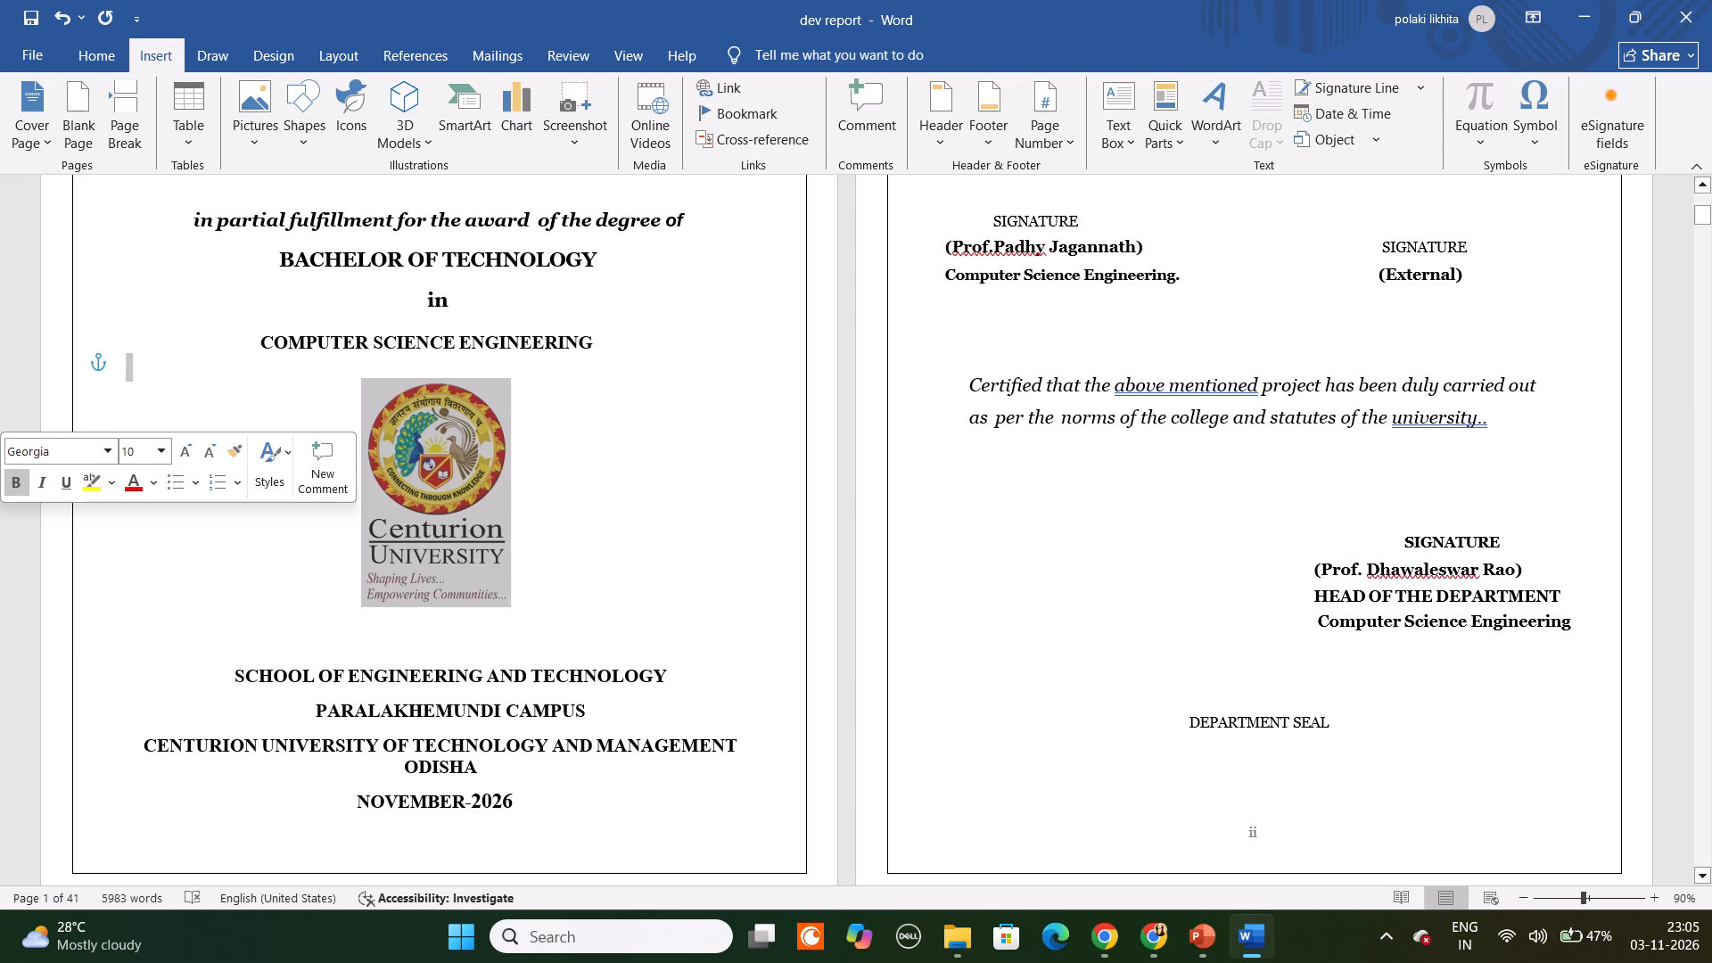
# Insert a blank page within the cover page, at the university logo below "COMPUTER SCIENCE ENGINEERING".
pyautogui.click(595, 595)
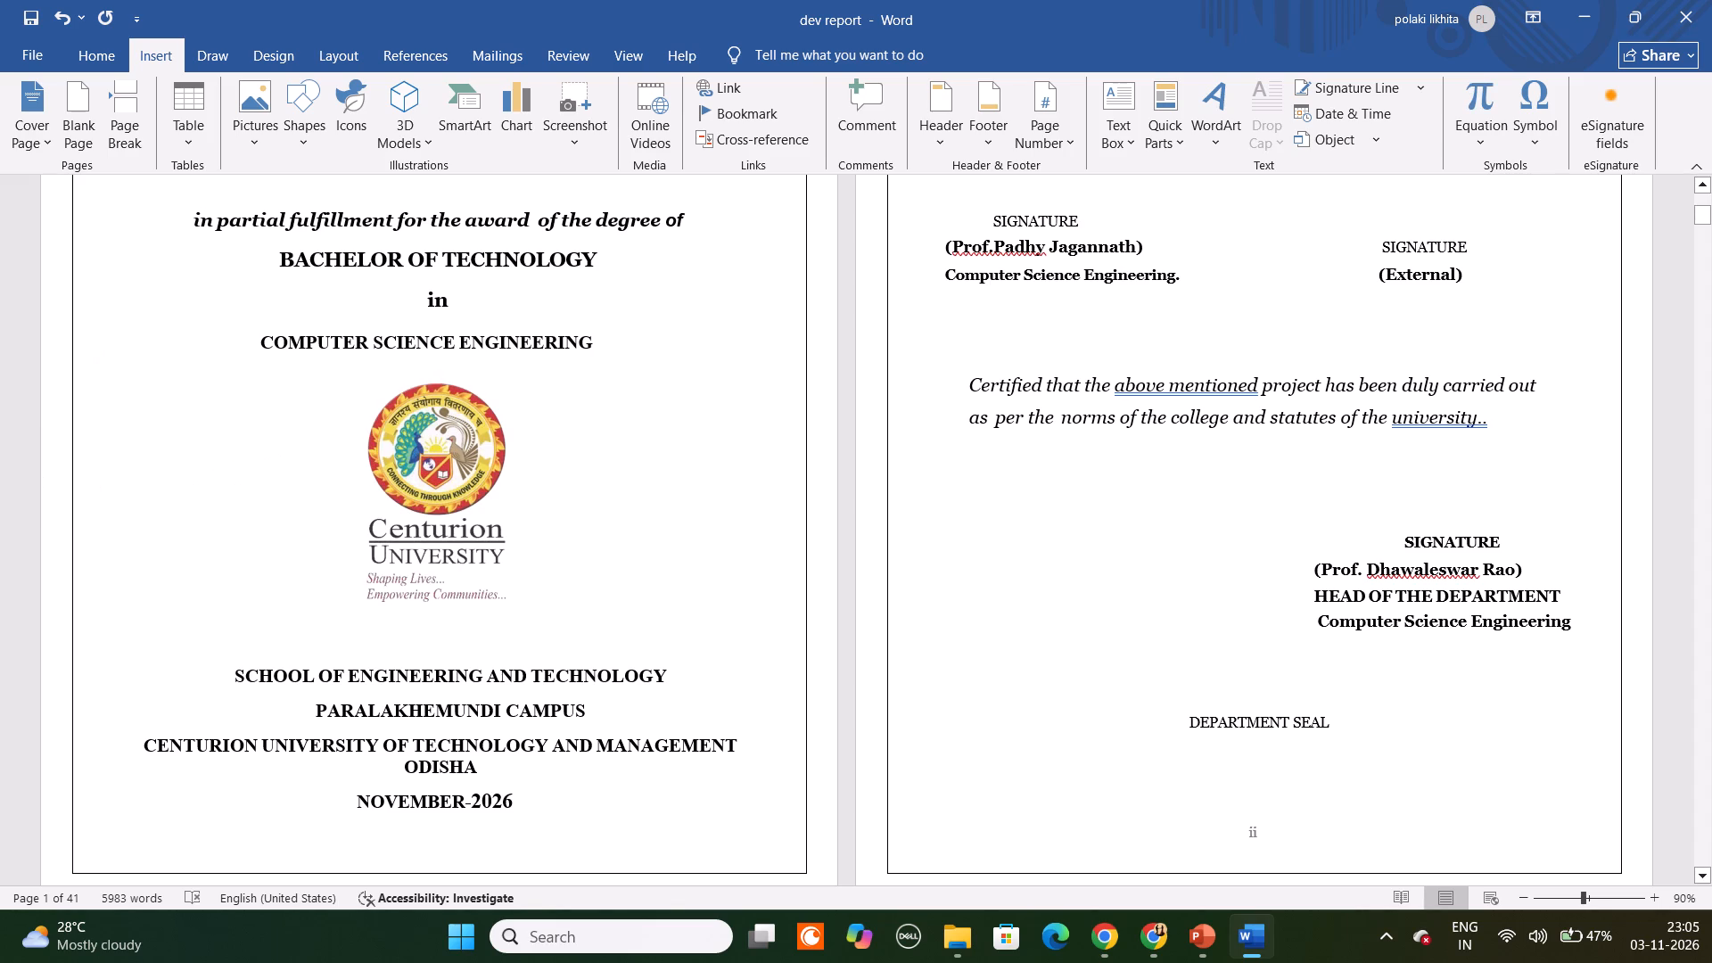
pyautogui.click(93, 138)
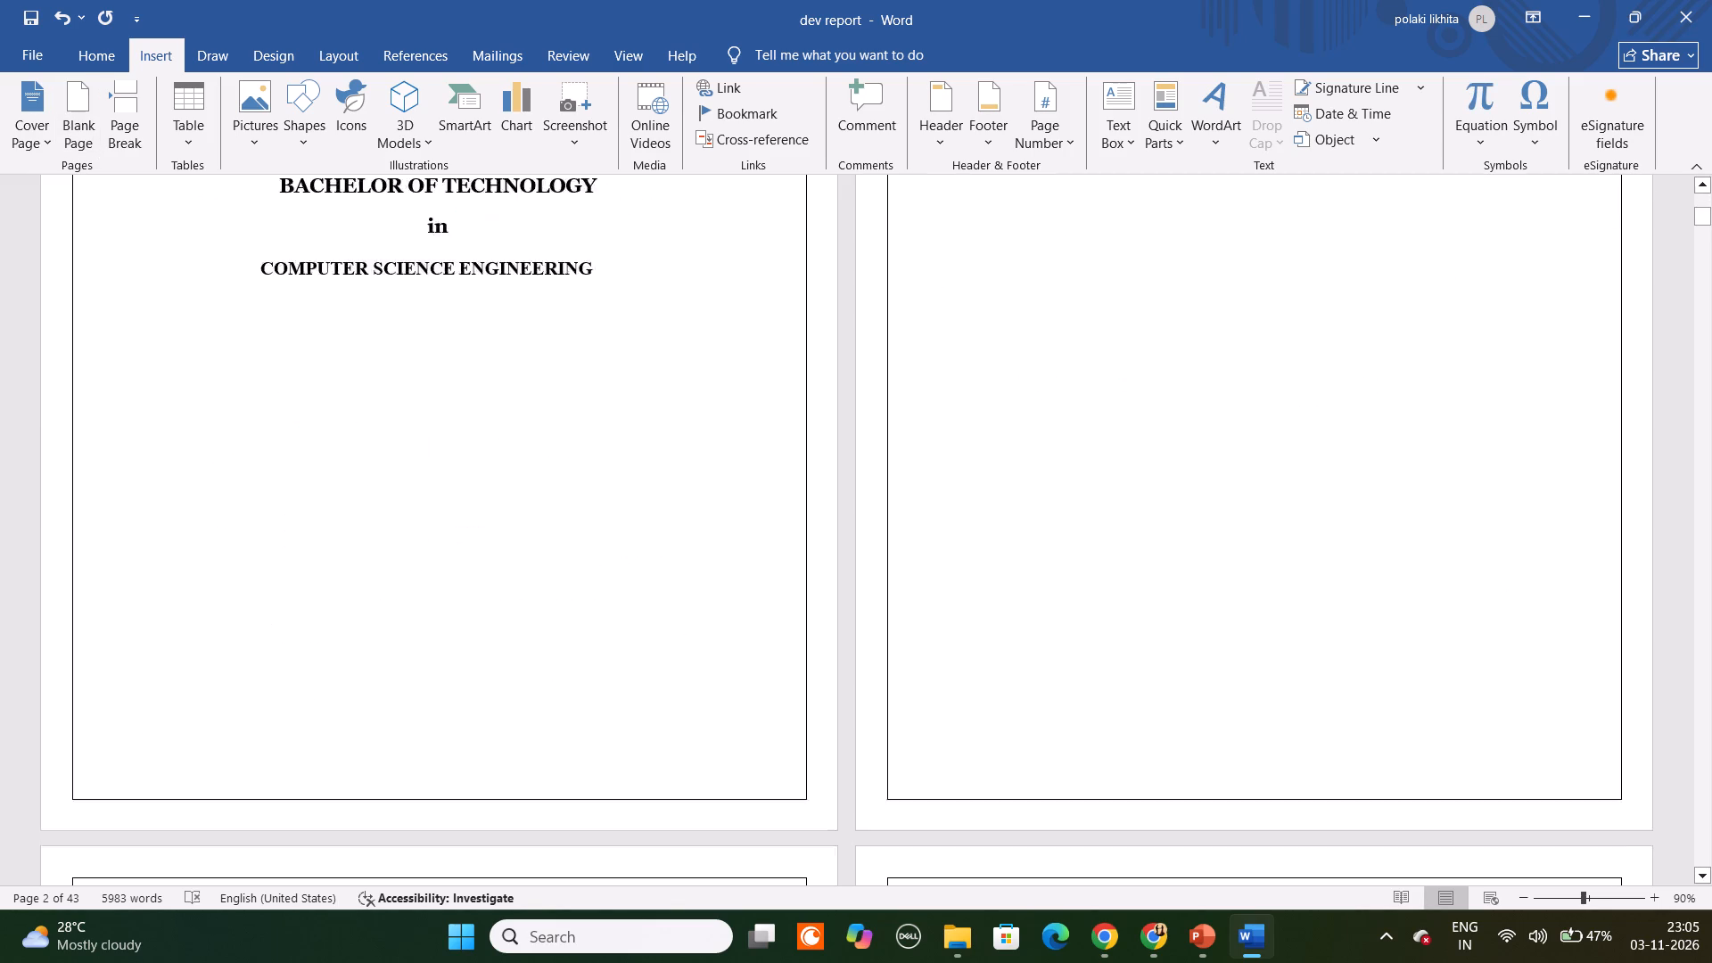
# Examine how the cover page content is distributed around the inserted blank page, with three pages shown side by side.
pyautogui.scroll(-3, 728, 528)
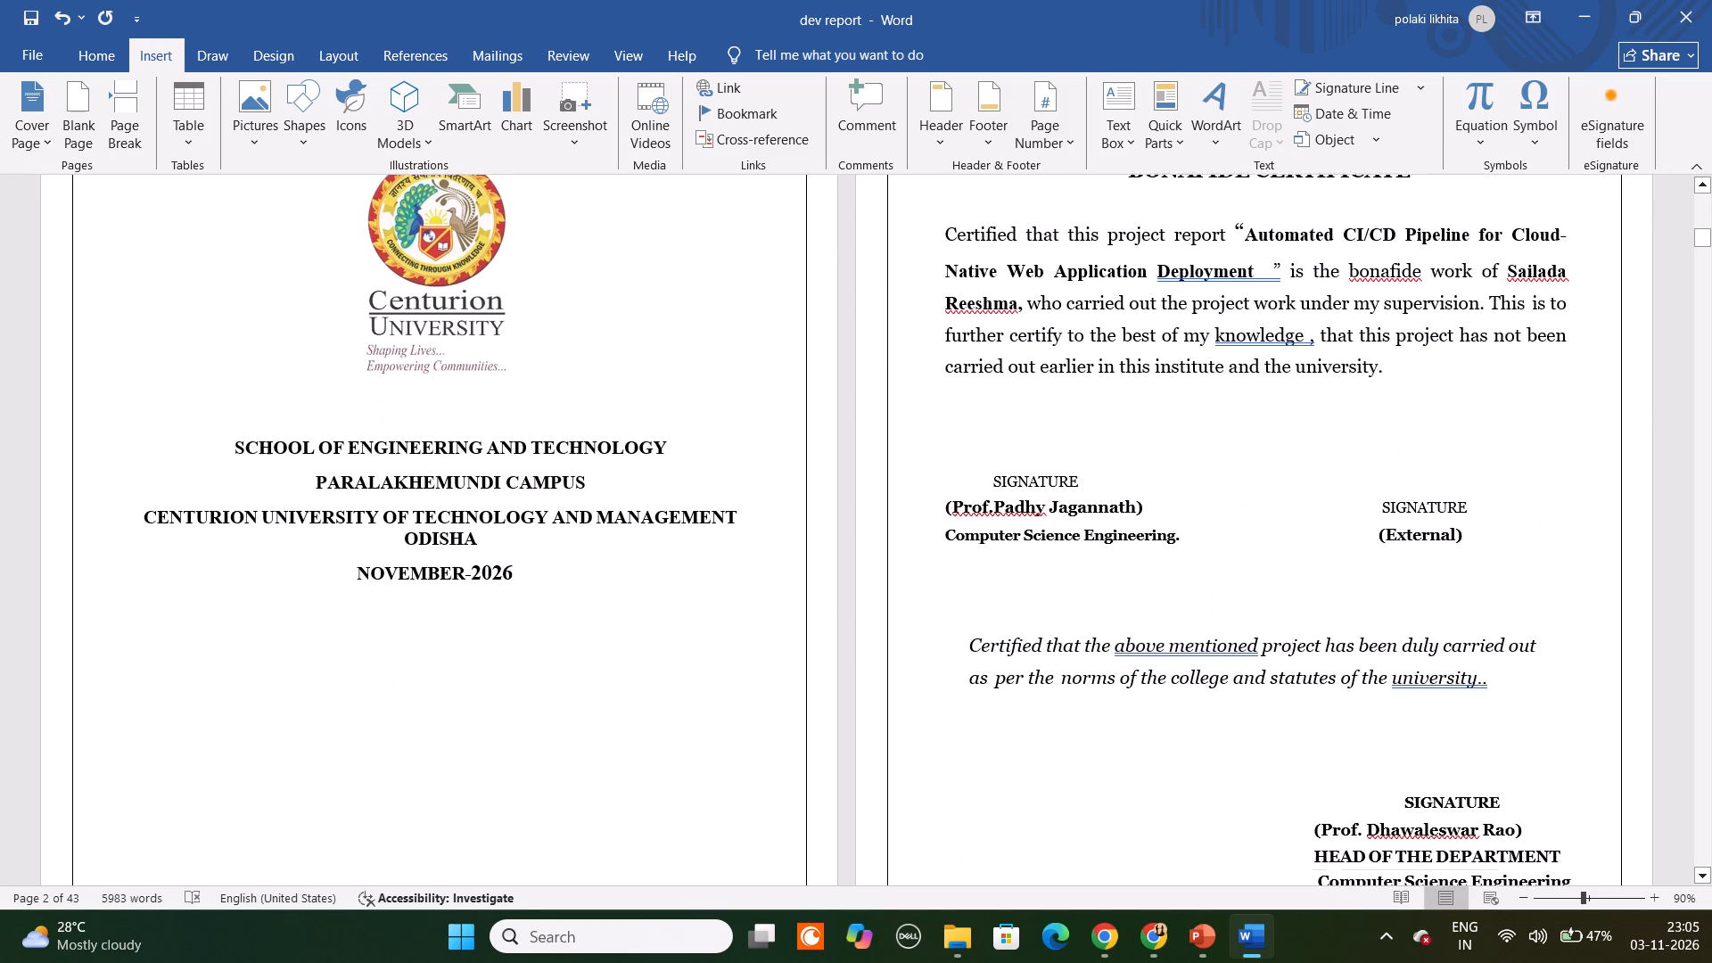
pyautogui.scroll(-1, 728, 528)
pyautogui.scroll(4, 728, 528)
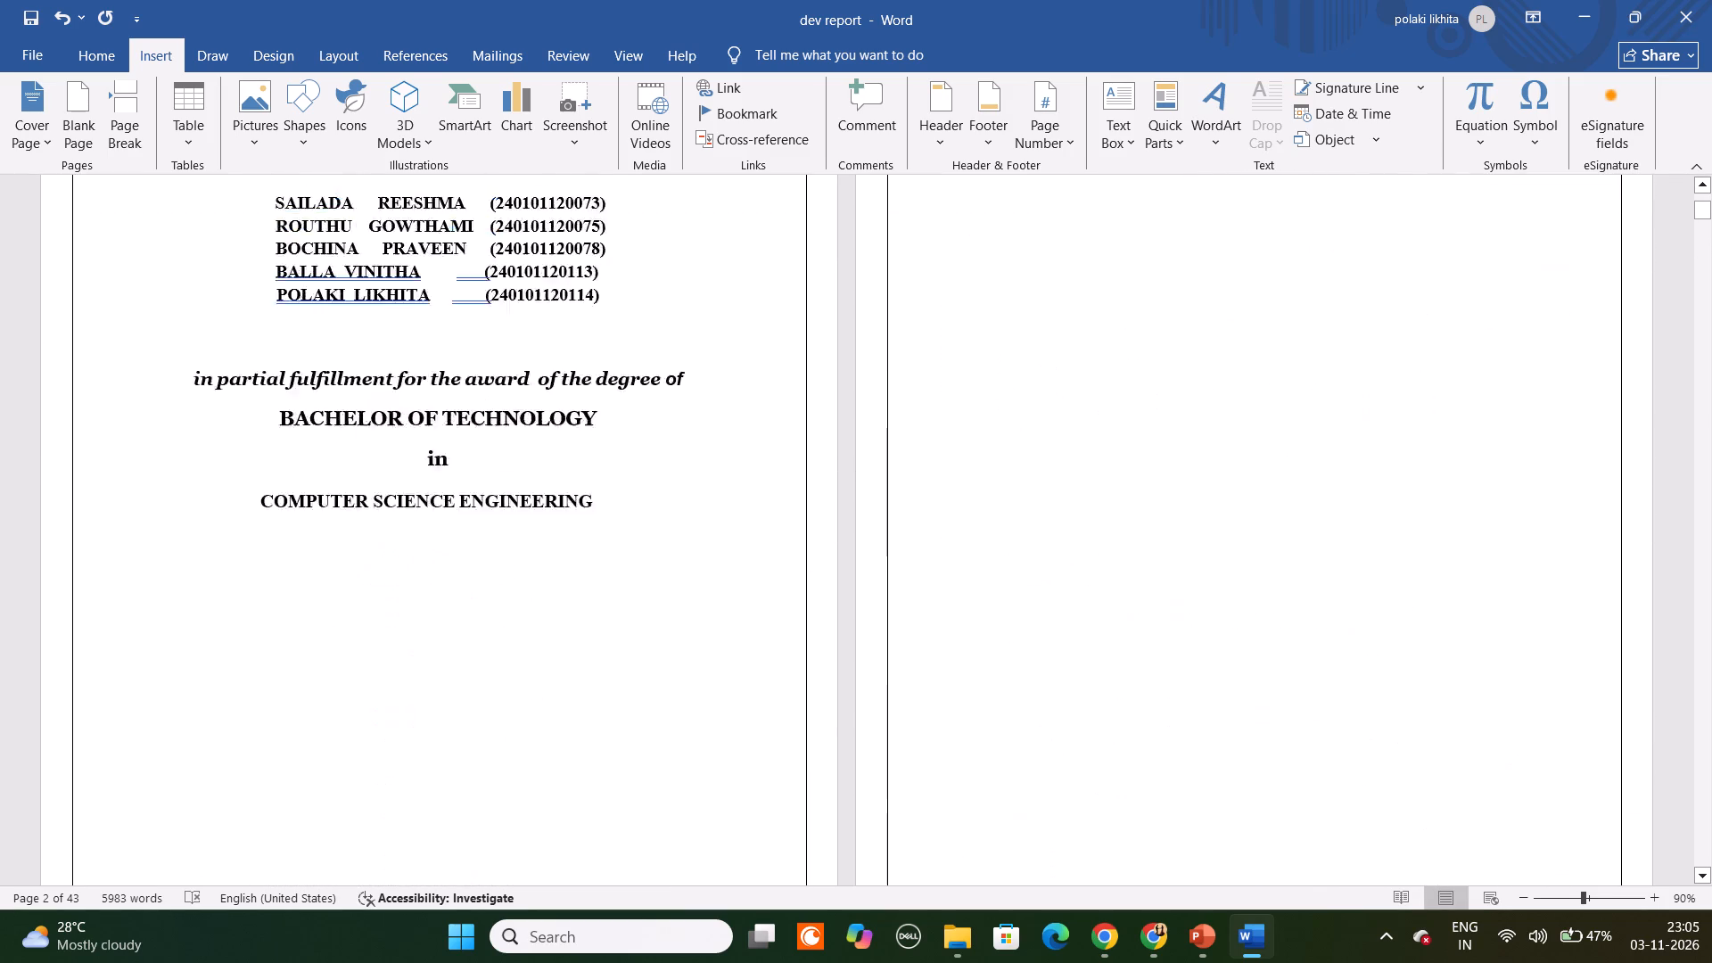
pyautogui.scroll(6, 728, 528)
pyautogui.scroll(-1, 728, 528)
pyautogui.keyDown('ctrl'); pyautogui.scroll(1, 728, 528); pyautogui.keyUp('ctrl')
pyautogui.keyDown('ctrl'); pyautogui.scroll(-2, 728, 528); pyautogui.keyUp('ctrl')
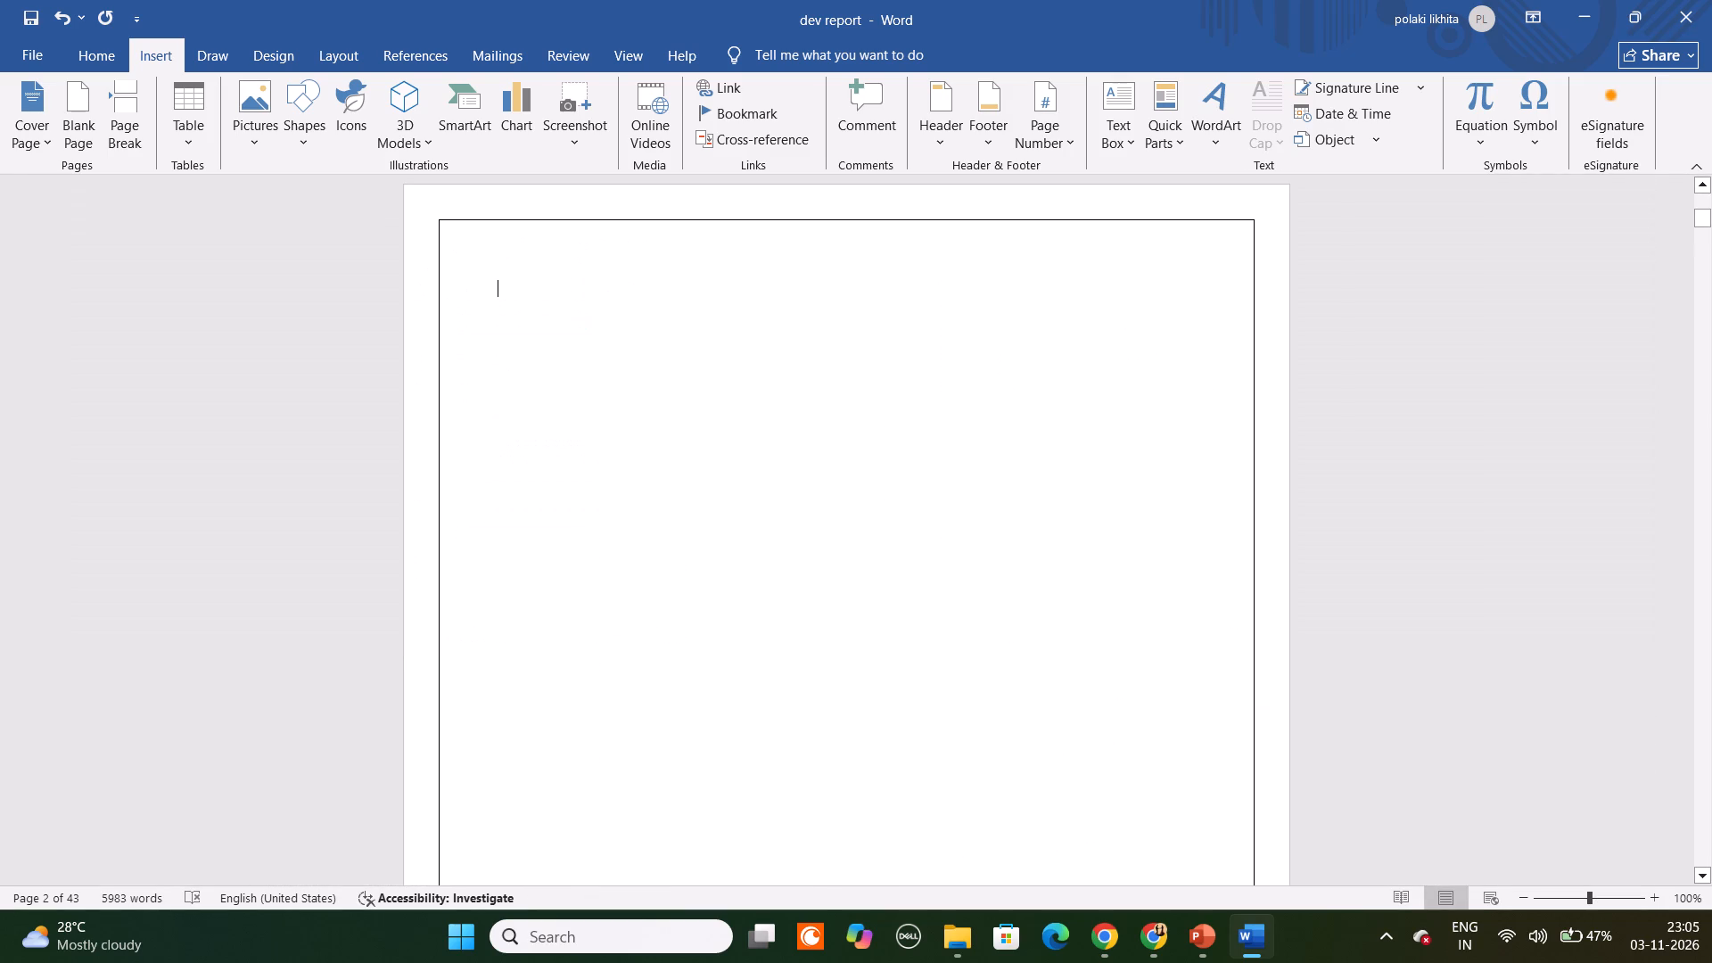
pyautogui.keyDown('ctrl'); pyautogui.scroll(1, 728, 528); pyautogui.keyUp('ctrl')
pyautogui.keyDown('ctrl'); pyautogui.scroll(-6, 728, 528); pyautogui.keyUp('ctrl')
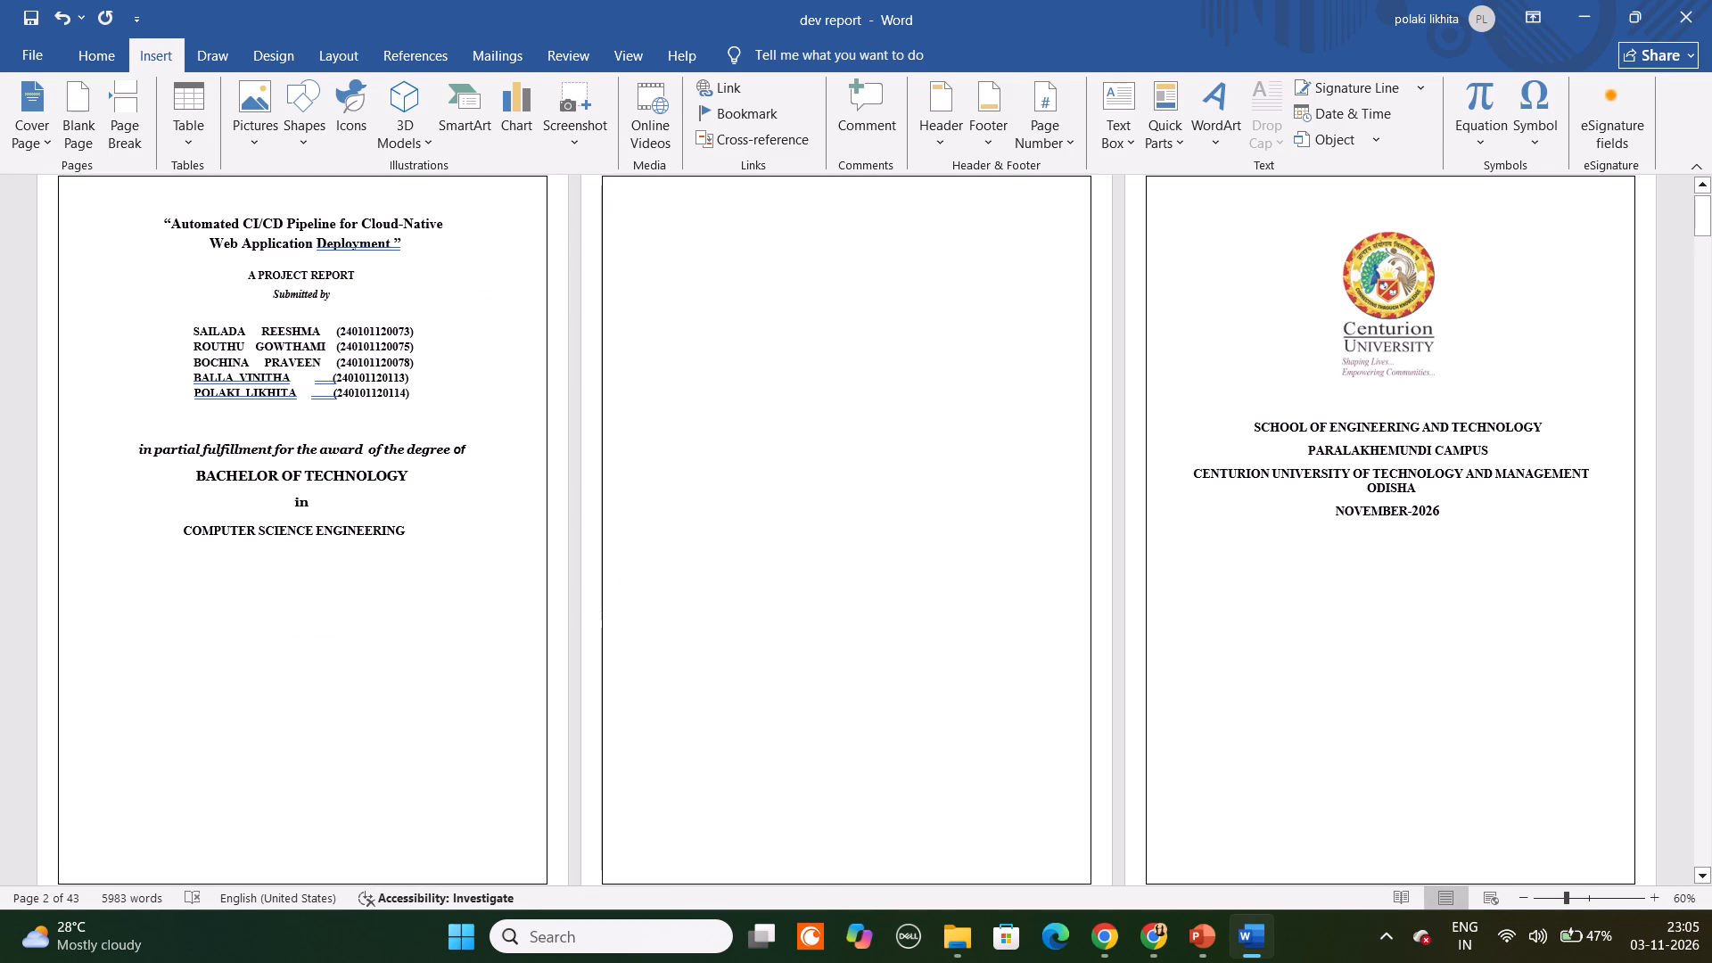
# Copy the Centurion University logo from the third page and paste it onto the cover page below "COMPUTER SCIENCE ENGINEERING".
pyautogui.click(1441, 315)
pyautogui.click(1376, 303)
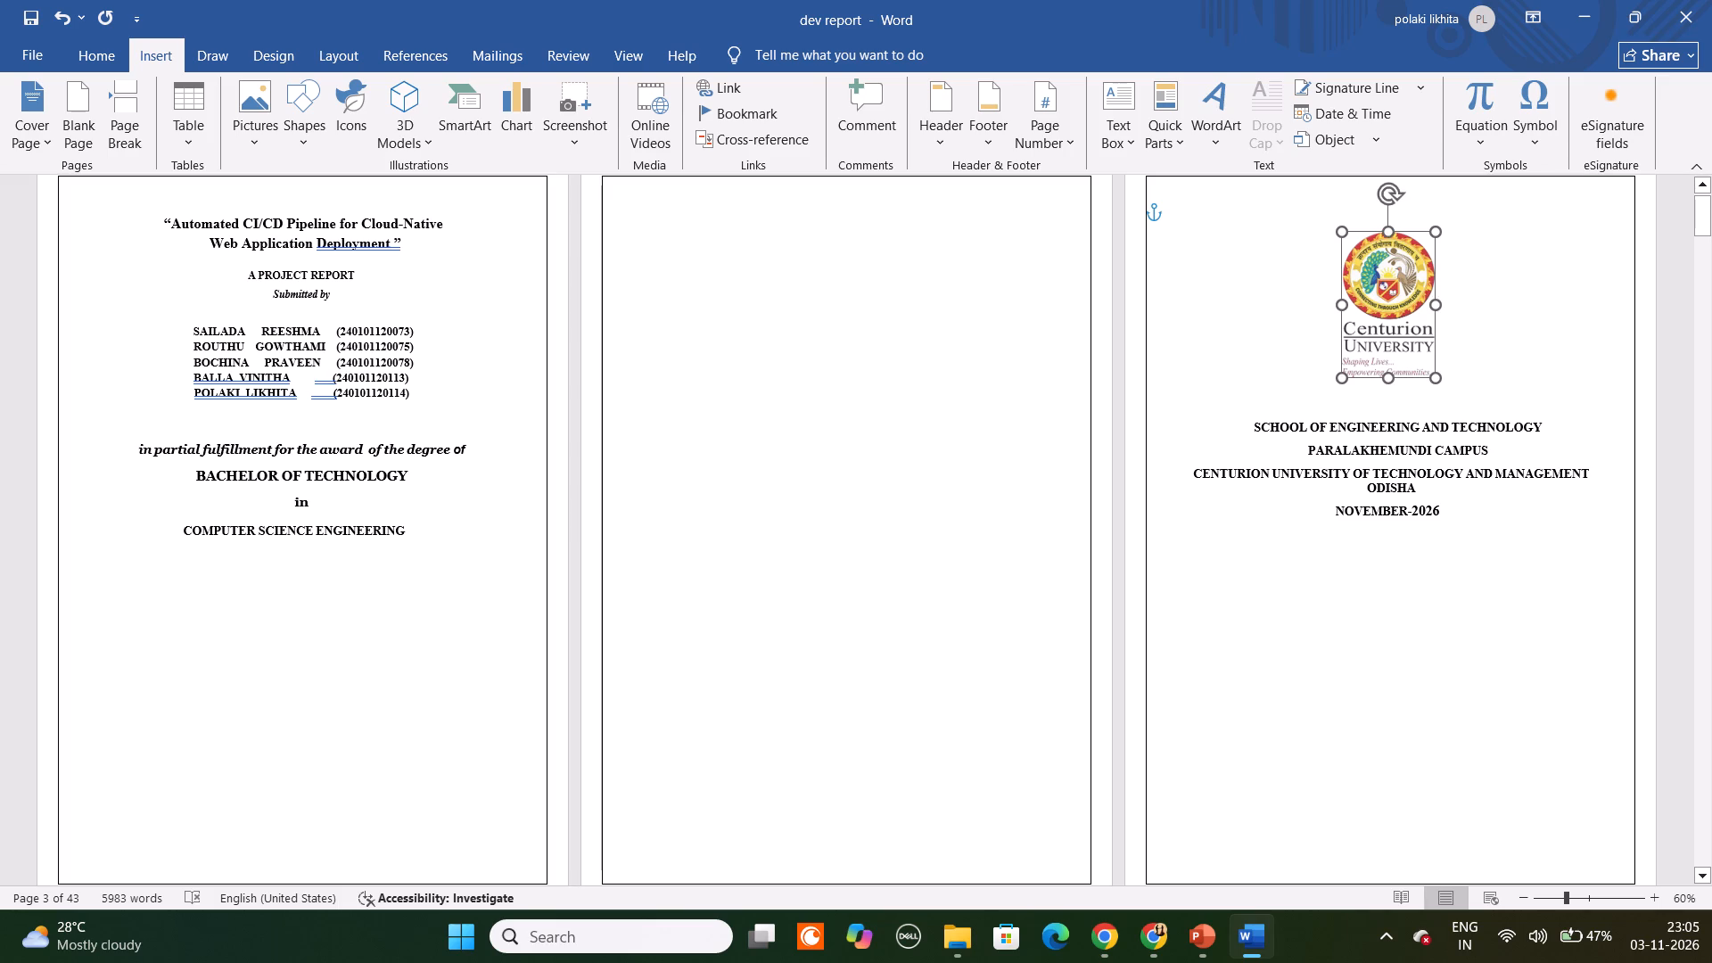
pyautogui.rightClick(1362, 232)
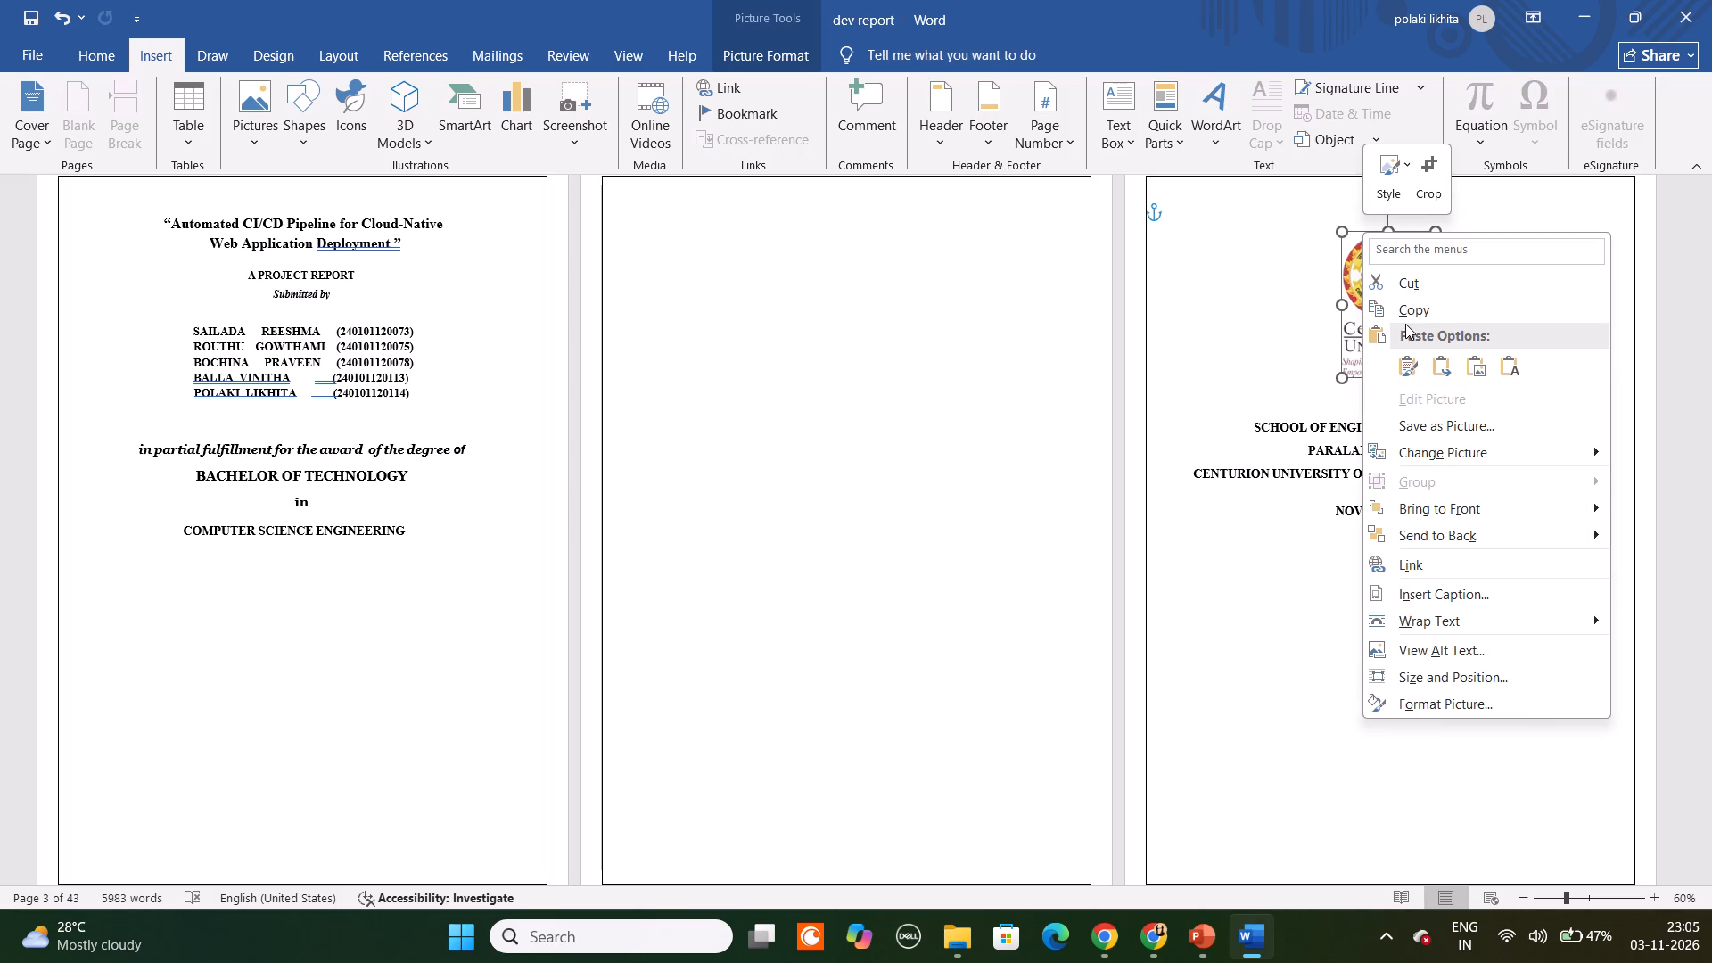
pyautogui.click(1401, 307)
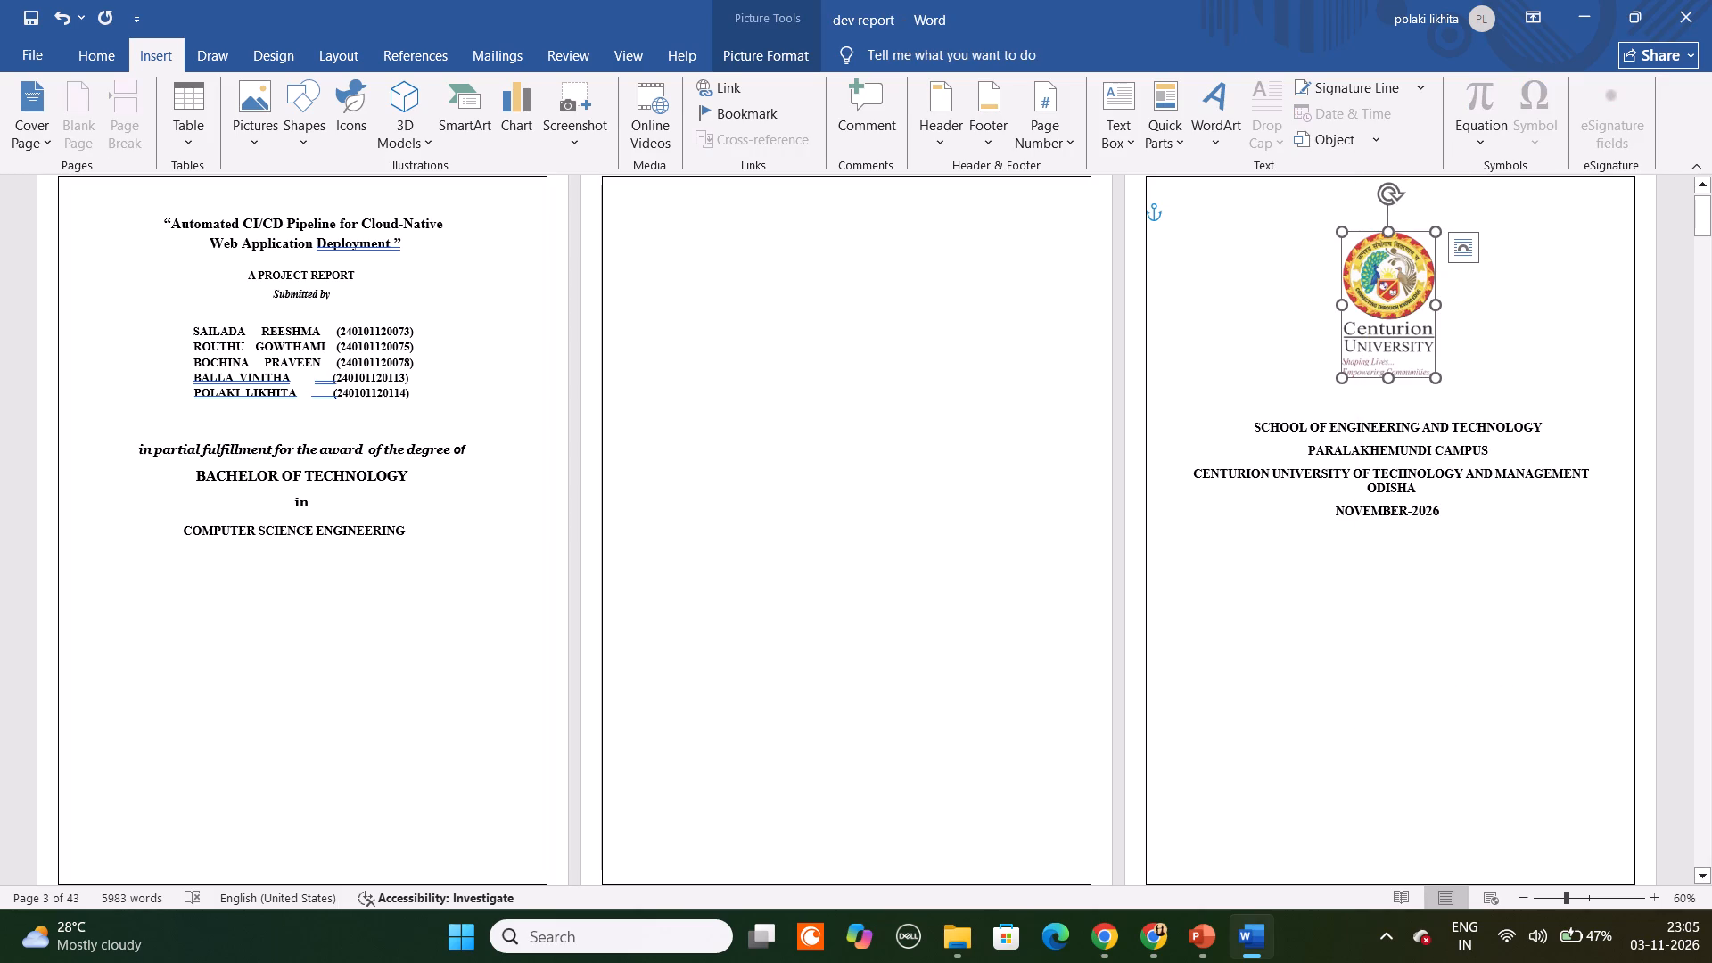
pyautogui.click(331, 728)
pyautogui.hotkey('ctrl', 'v')
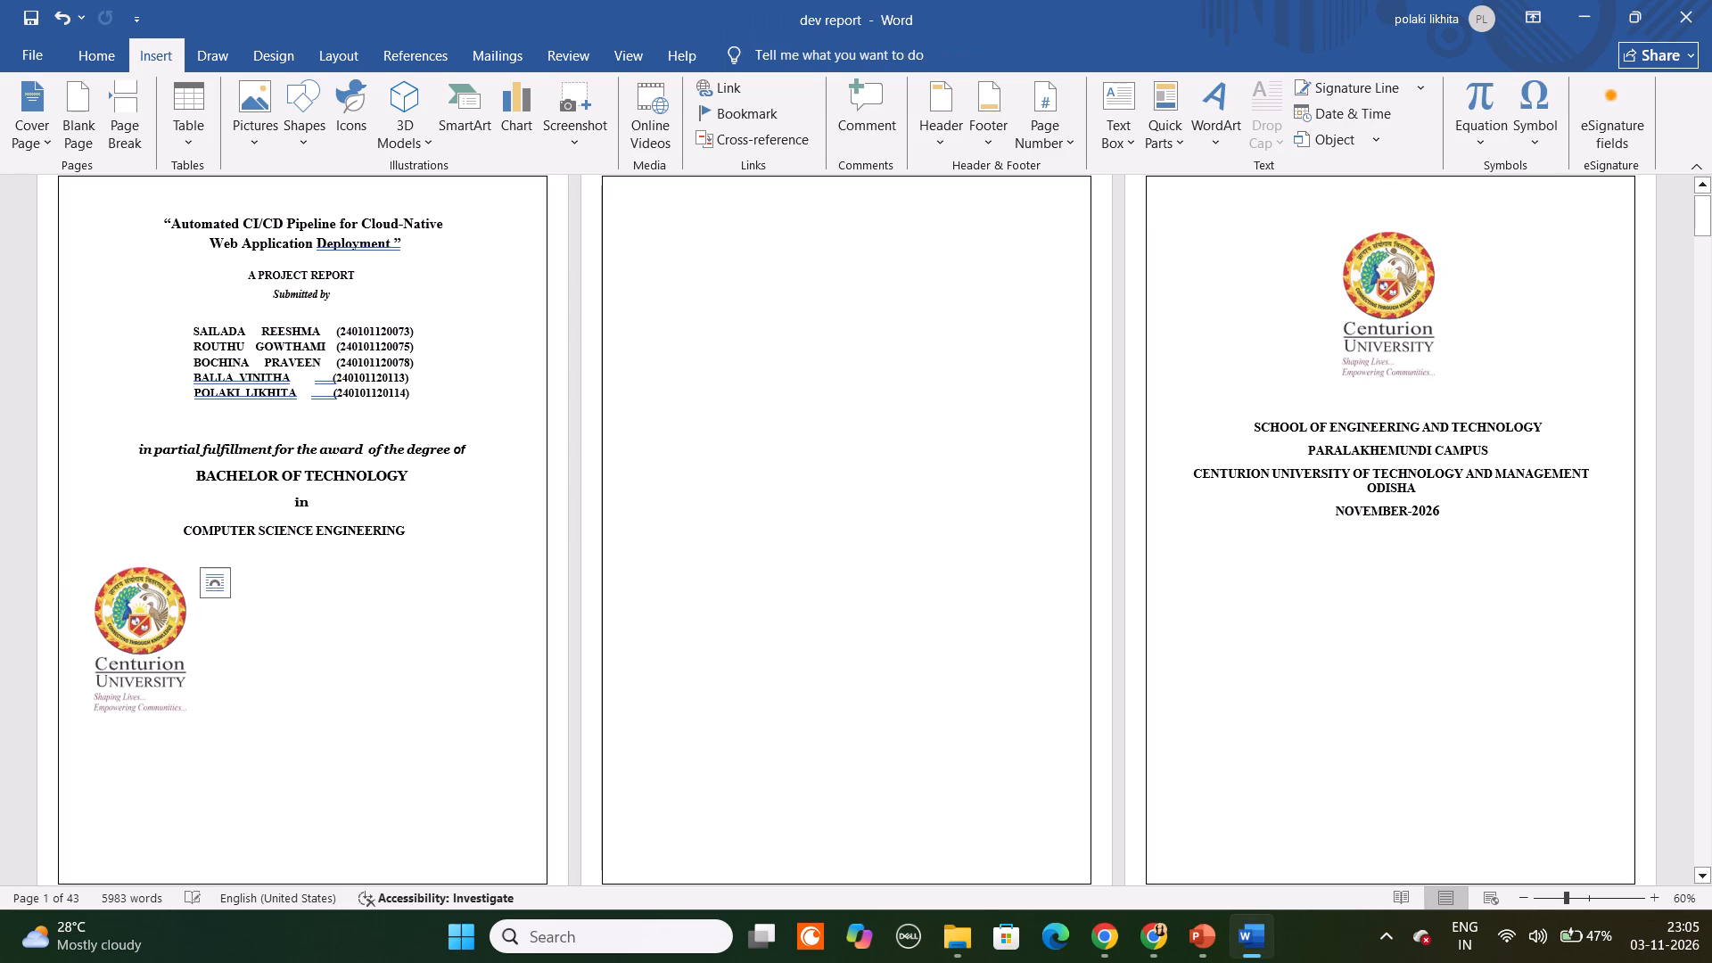
# Move the pasted logo on the cover page so it sits roughly centred directly under "COMPUTER SCIENCE ENGINEERING".
pyautogui.moveTo(140, 638); pyautogui.dragTo(267, 641)
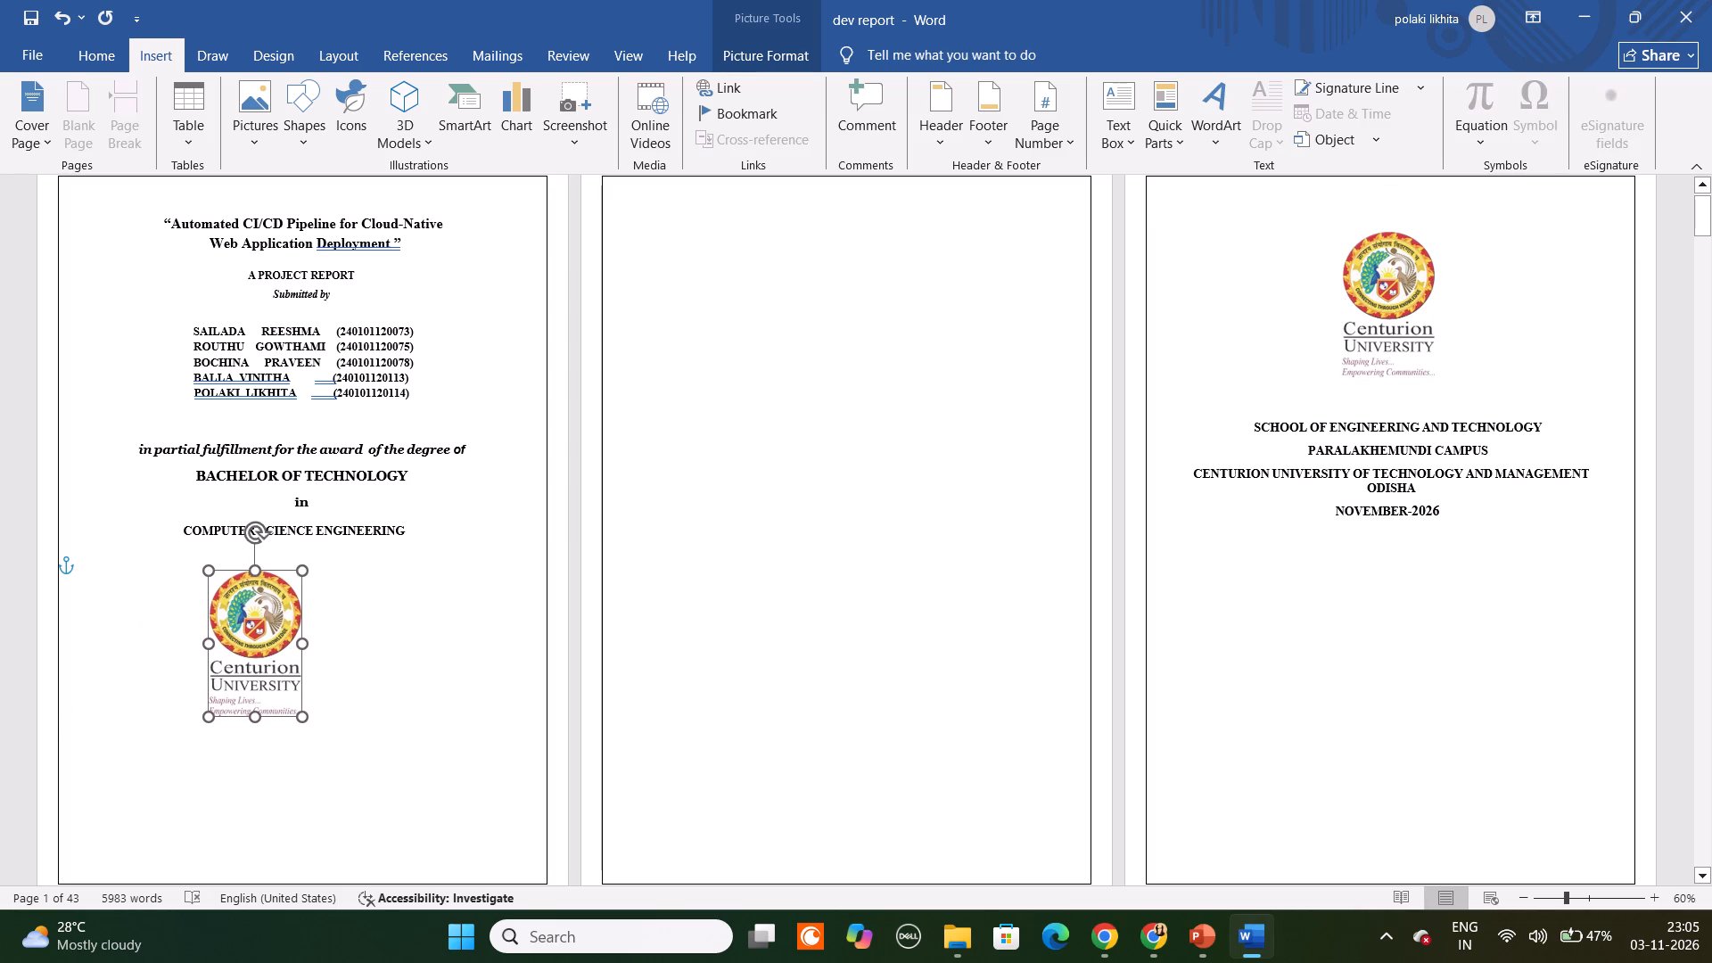
pyautogui.moveTo(267, 641); pyautogui.dragTo(321, 632)
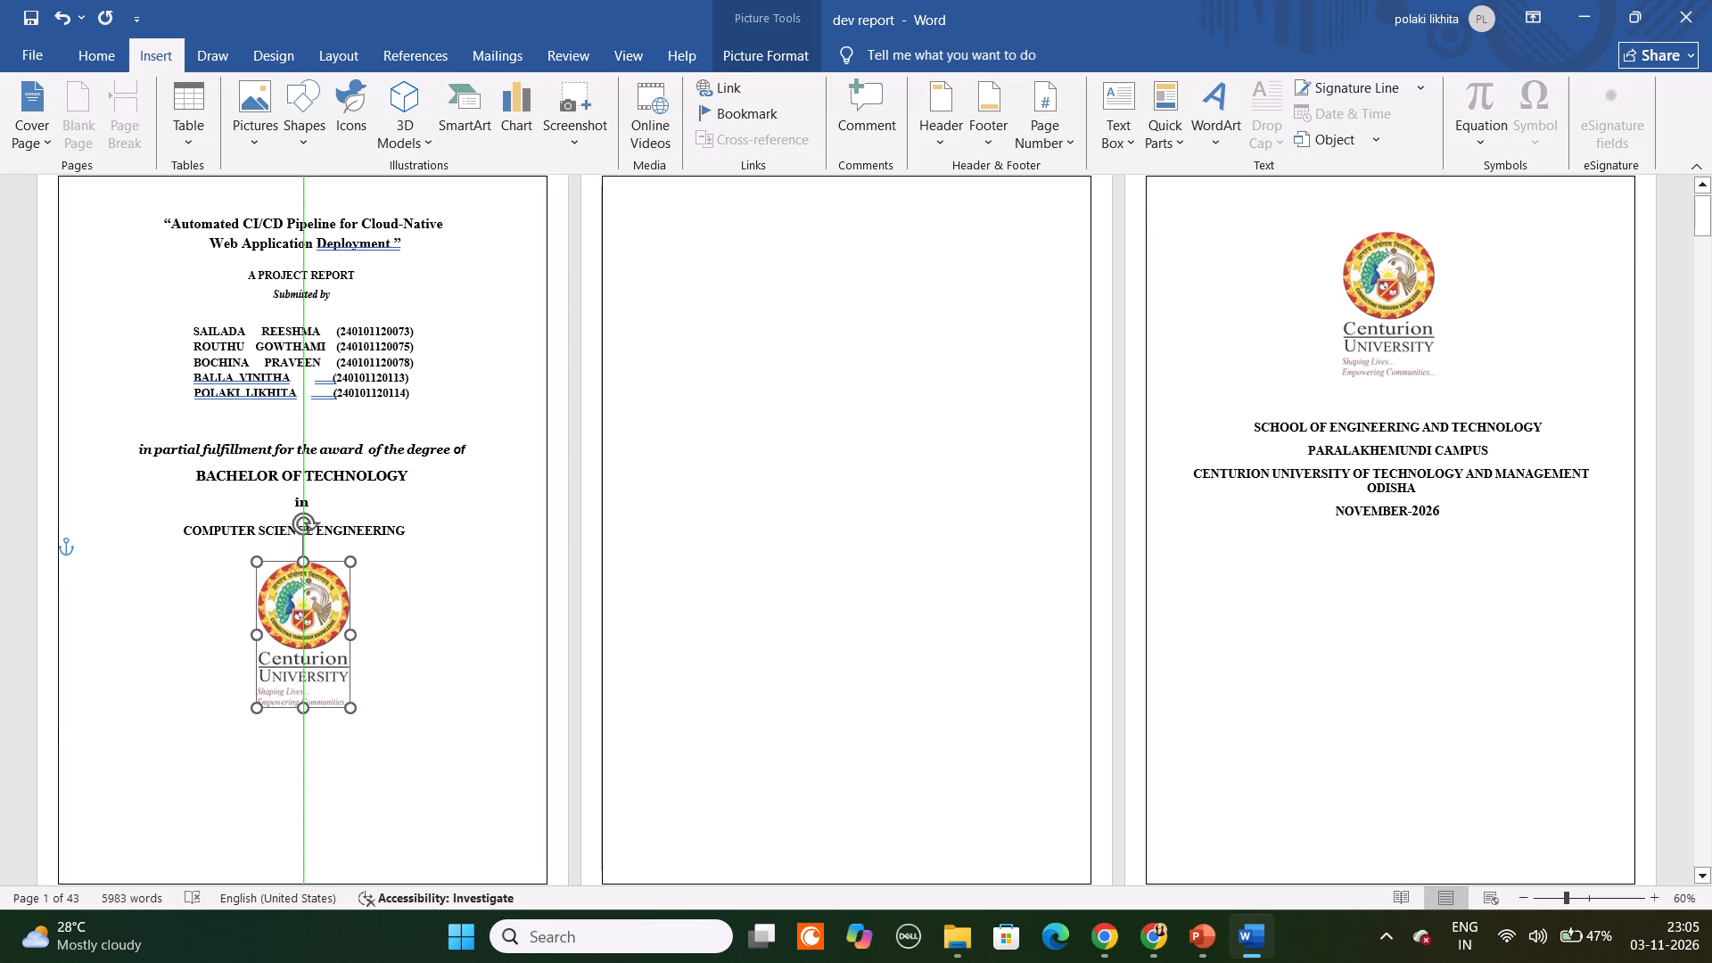
pyautogui.moveTo(321, 632); pyautogui.dragTo(331, 630)
pyautogui.moveTo(331, 630); pyautogui.dragTo(275, 619)
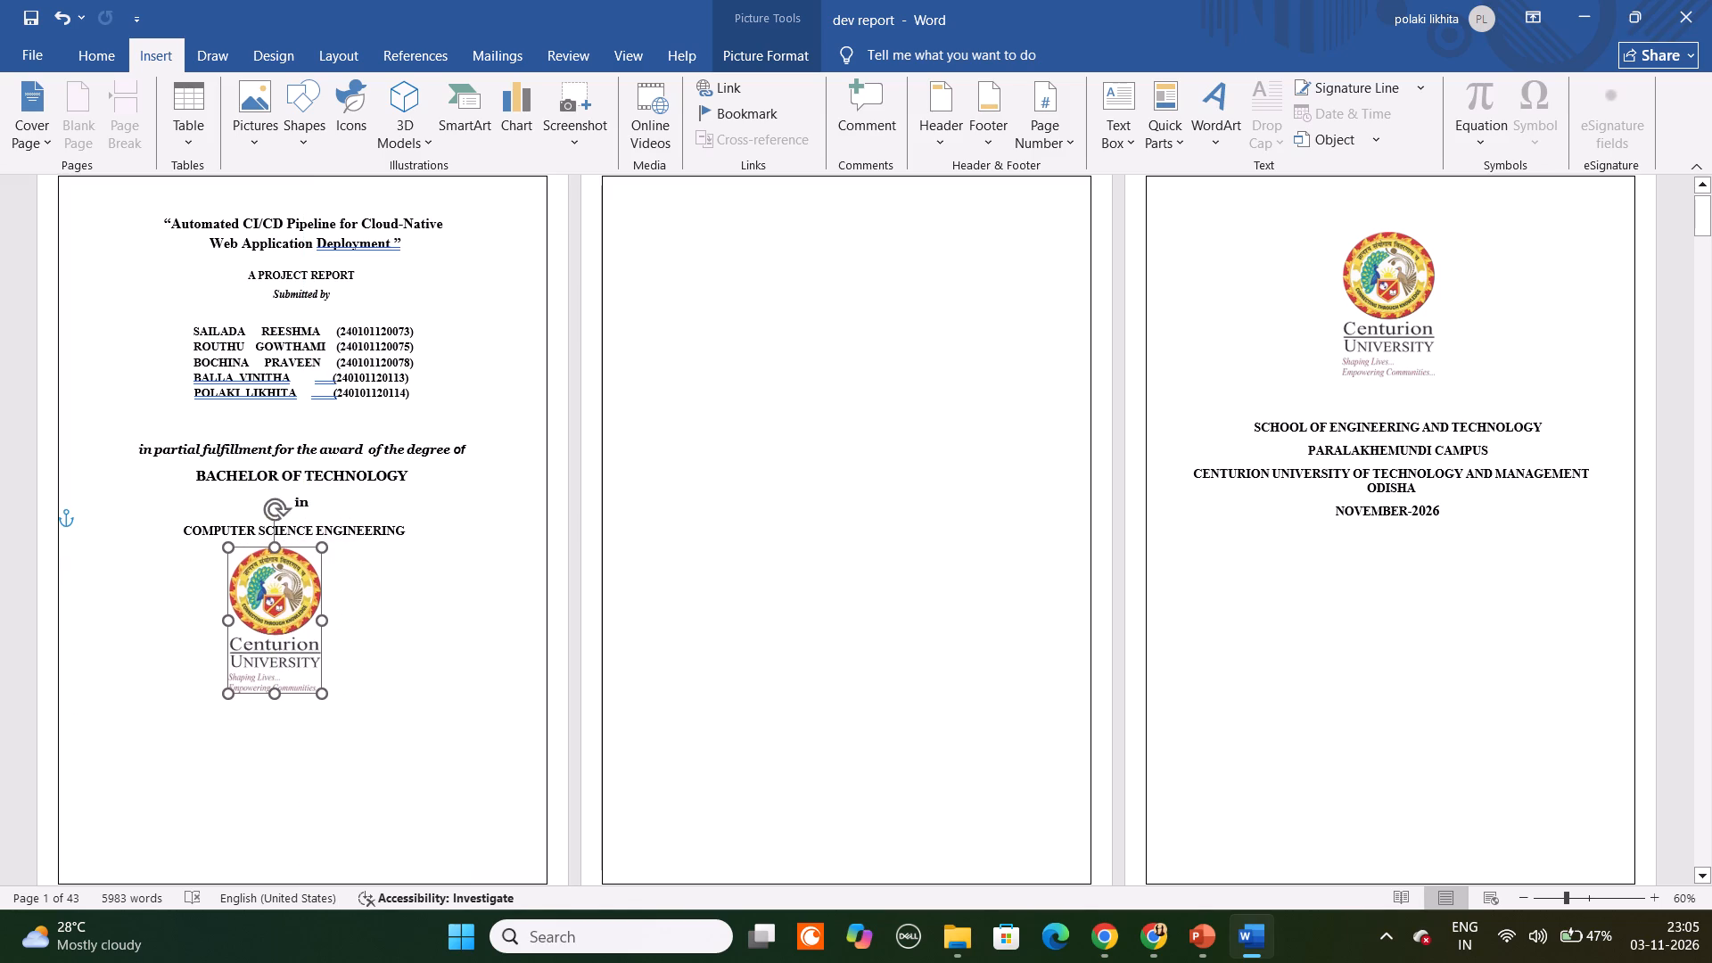
pyautogui.moveTo(275, 619); pyautogui.dragTo(288, 618)
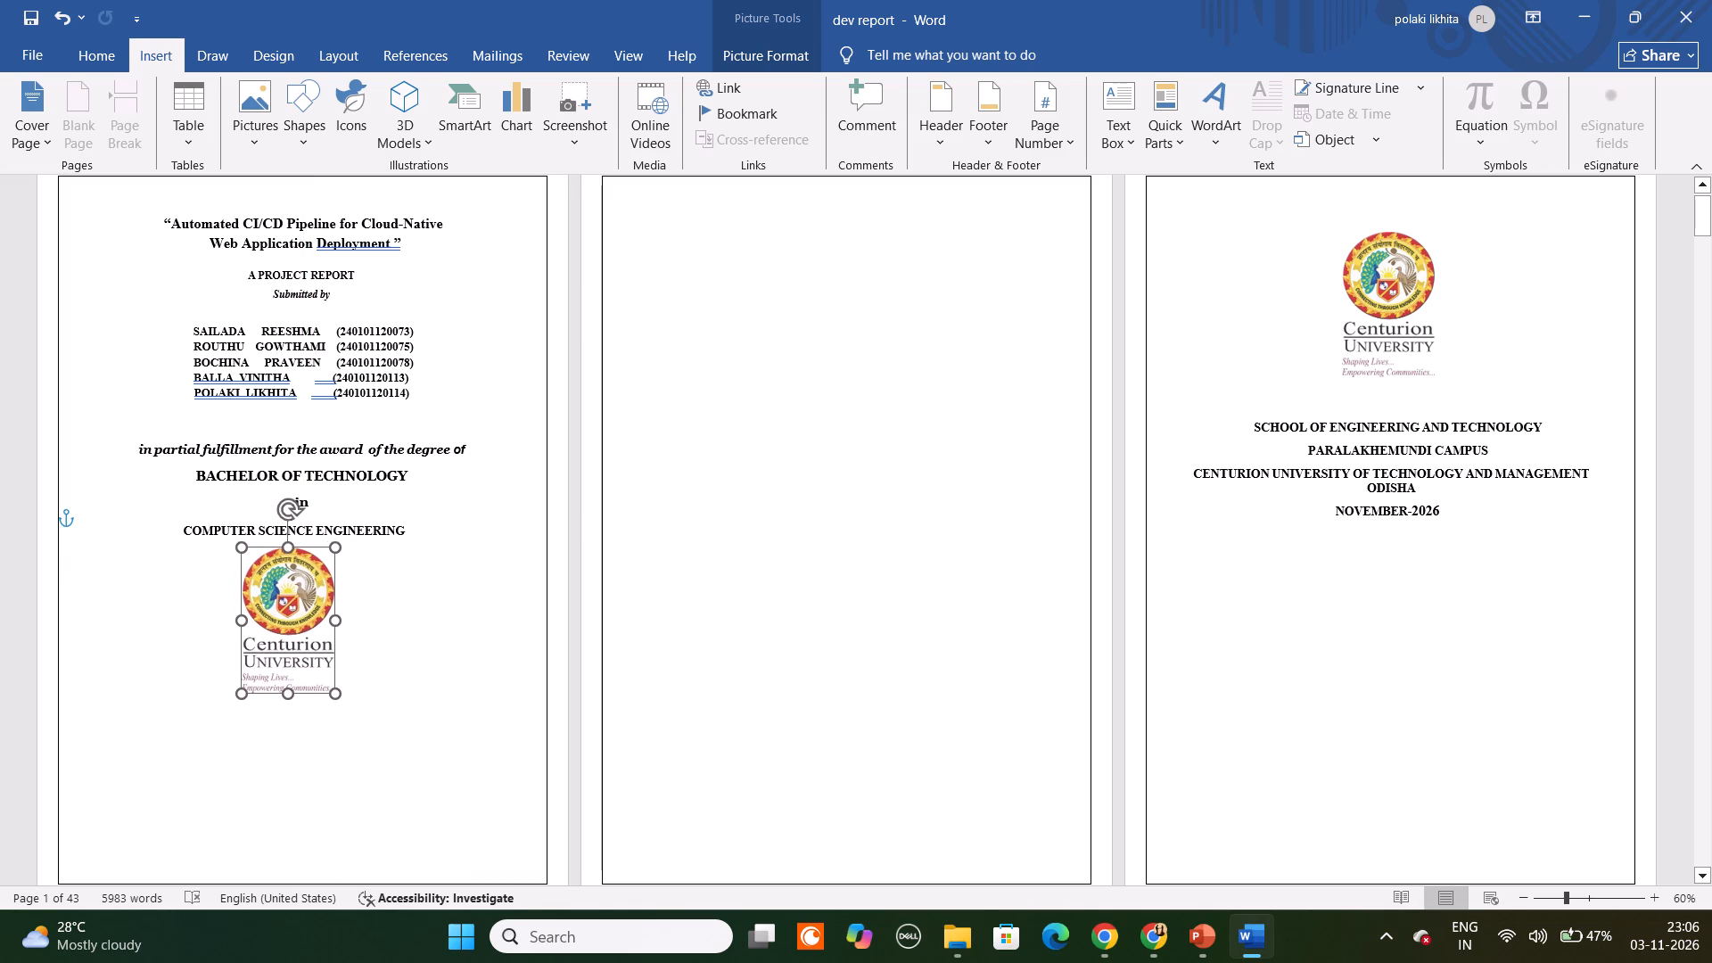
pyautogui.moveTo(288, 618); pyautogui.dragTo(298, 618)
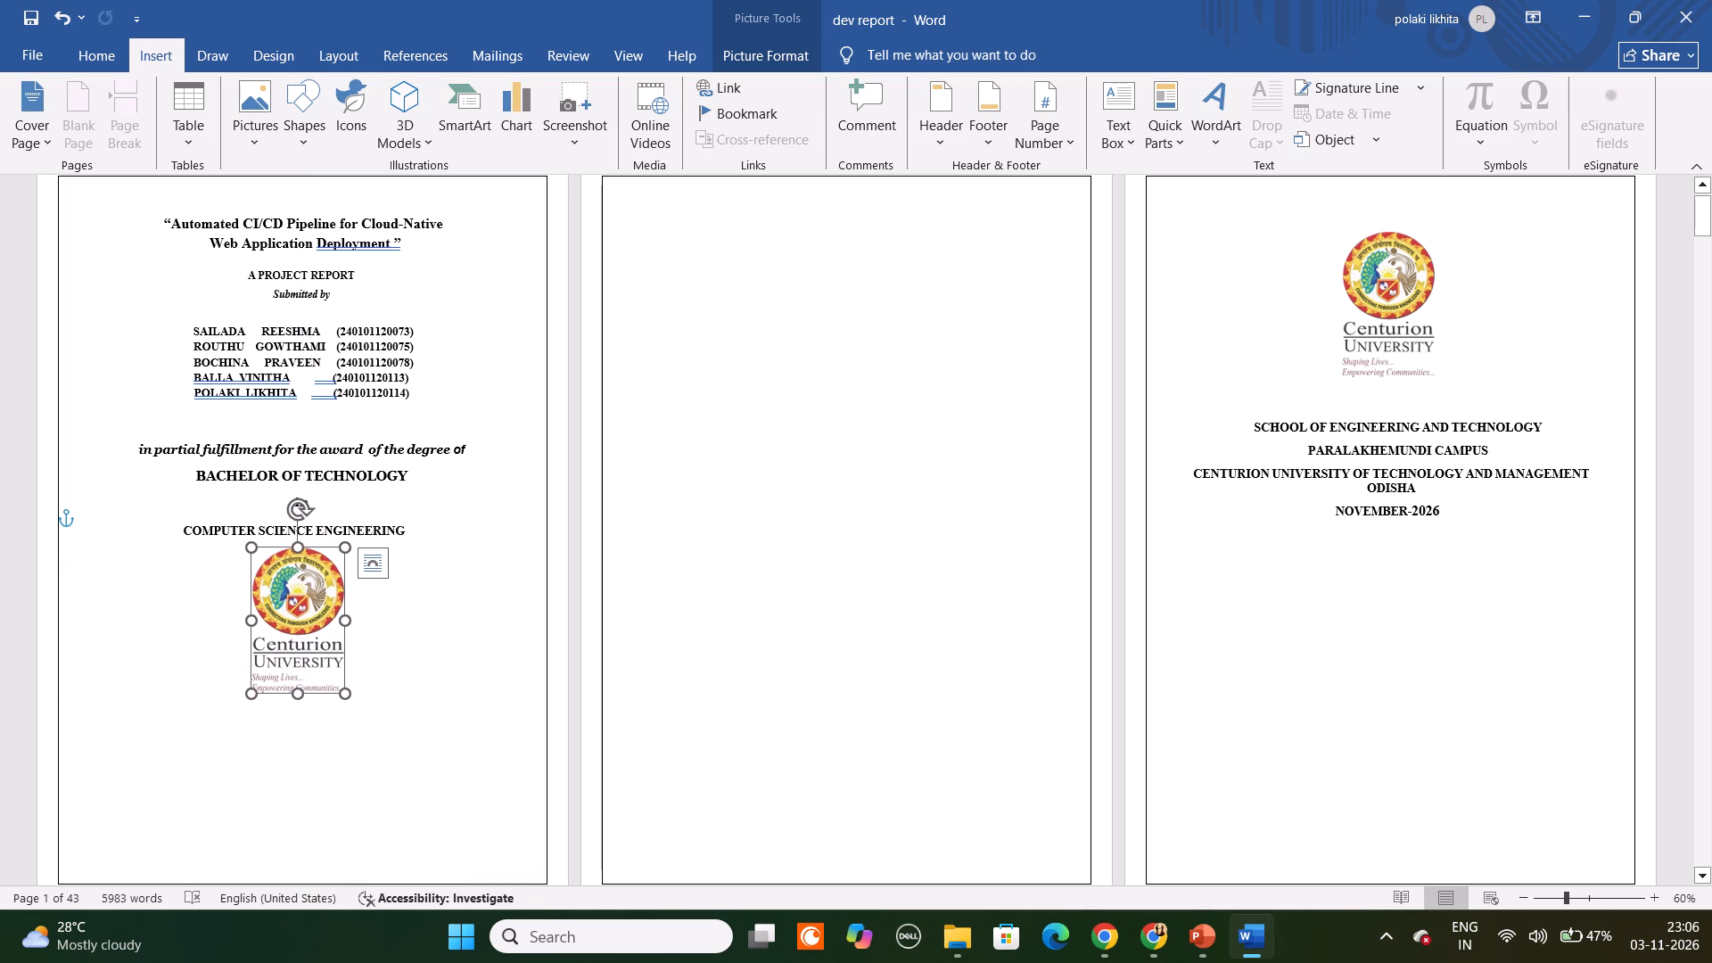
pyautogui.click(457, 597)
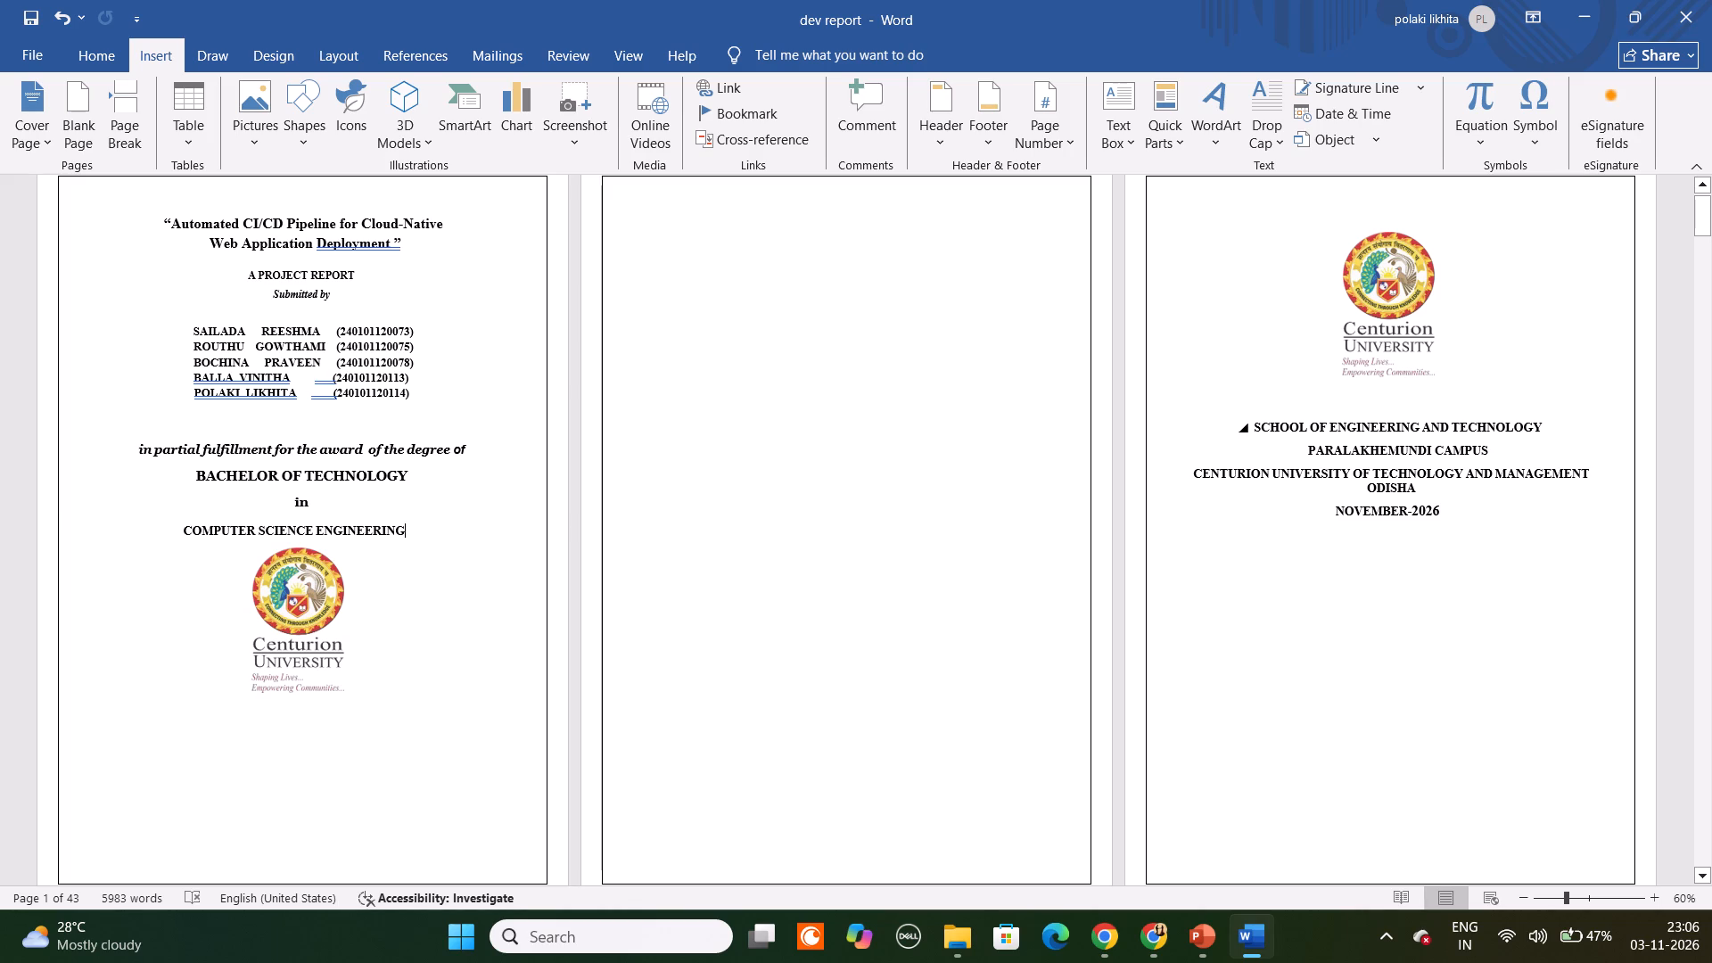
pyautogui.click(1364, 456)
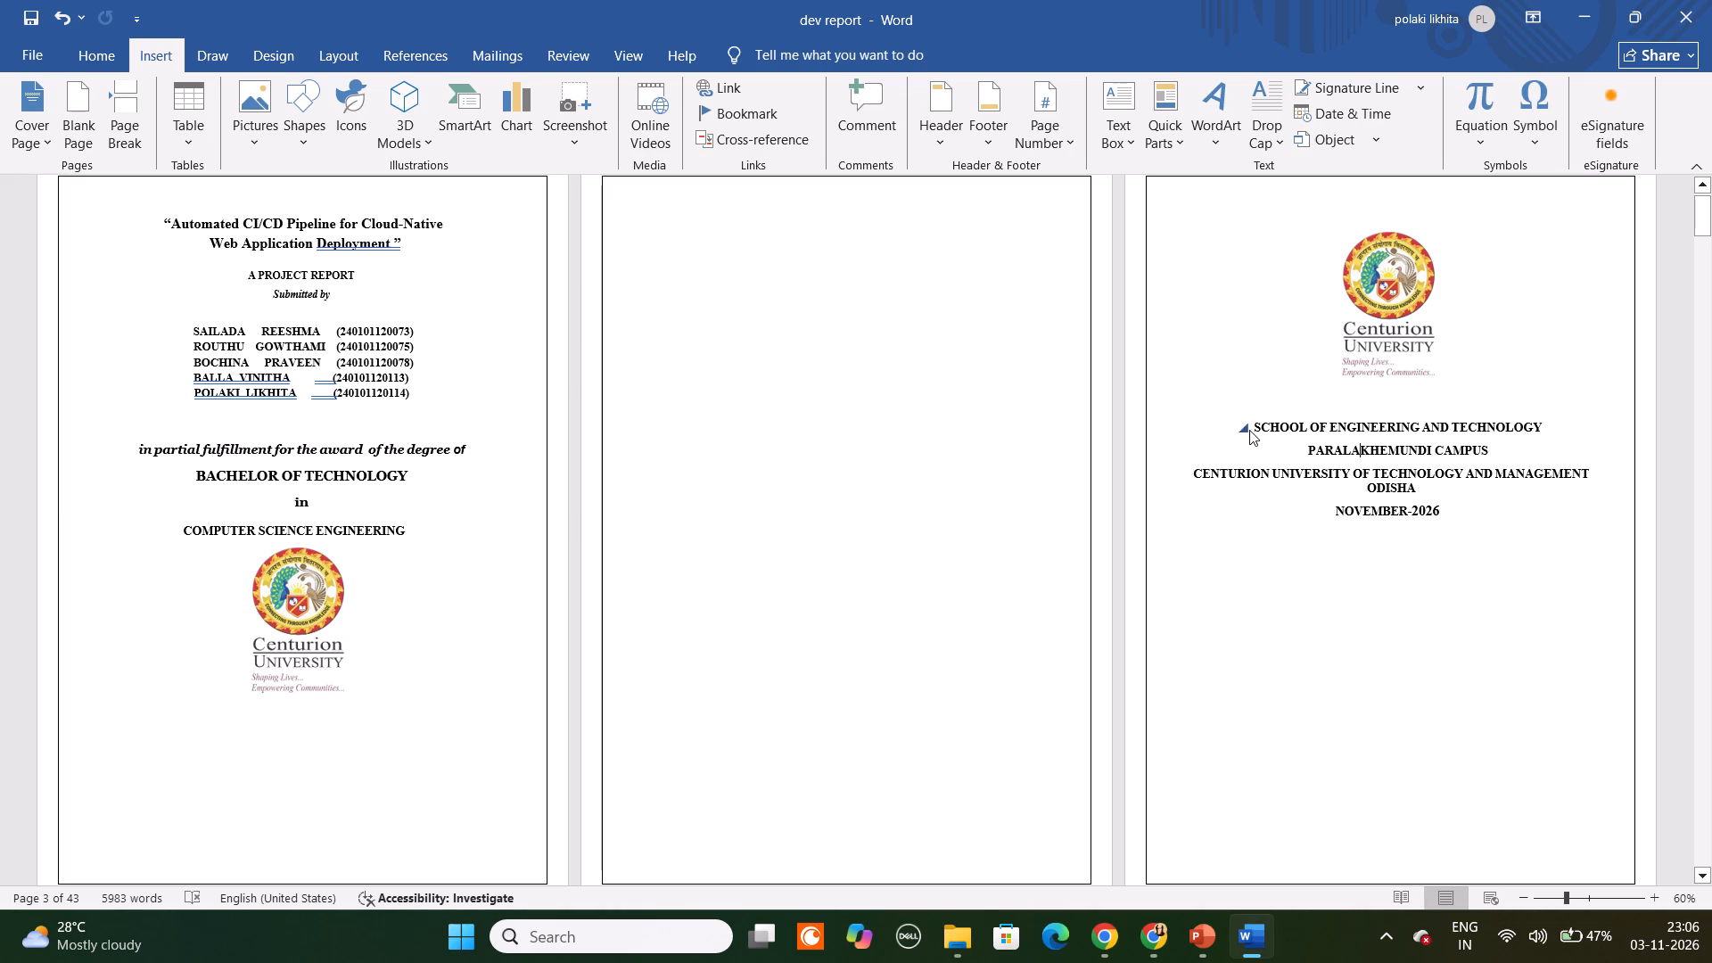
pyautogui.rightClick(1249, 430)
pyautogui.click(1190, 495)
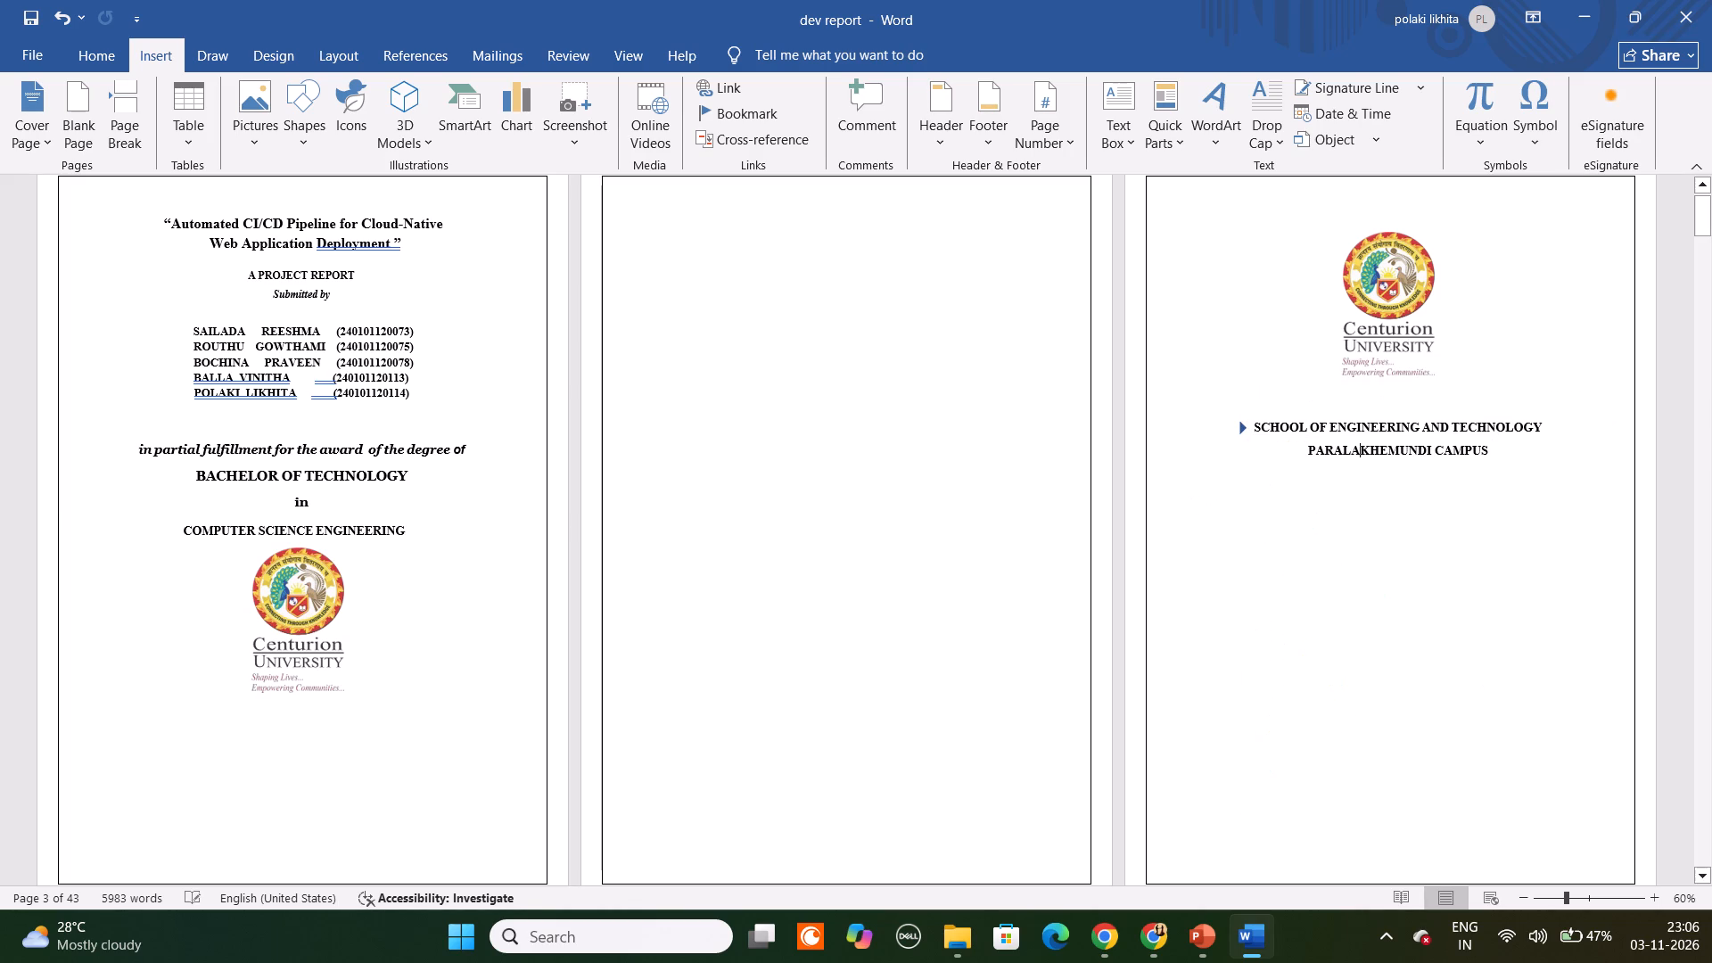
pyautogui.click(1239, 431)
# Copy the block from "SCHOOL OF ENGINEERING AND TECHNOLOGY" to "NOVEMBER-2026" on the third page and paste it below the cover page logo.
pyautogui.moveTo(1256, 431); pyautogui.dragTo(1267, 434)
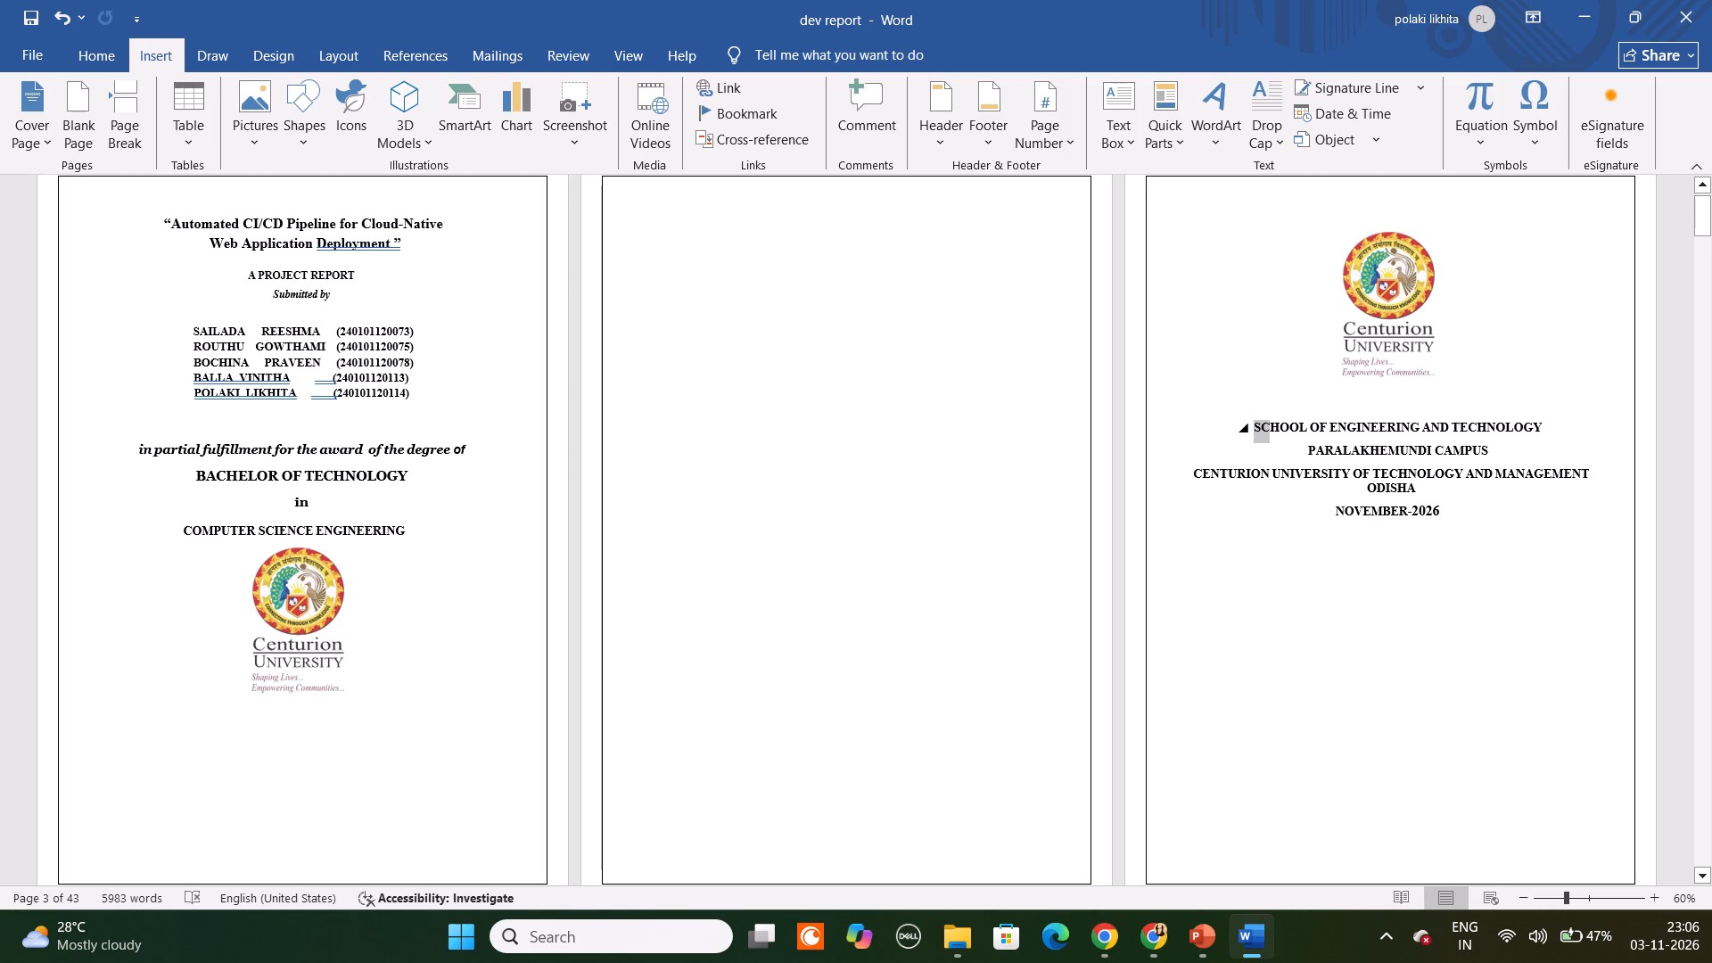
pyautogui.moveTo(1267, 434); pyautogui.dragTo(1439, 529)
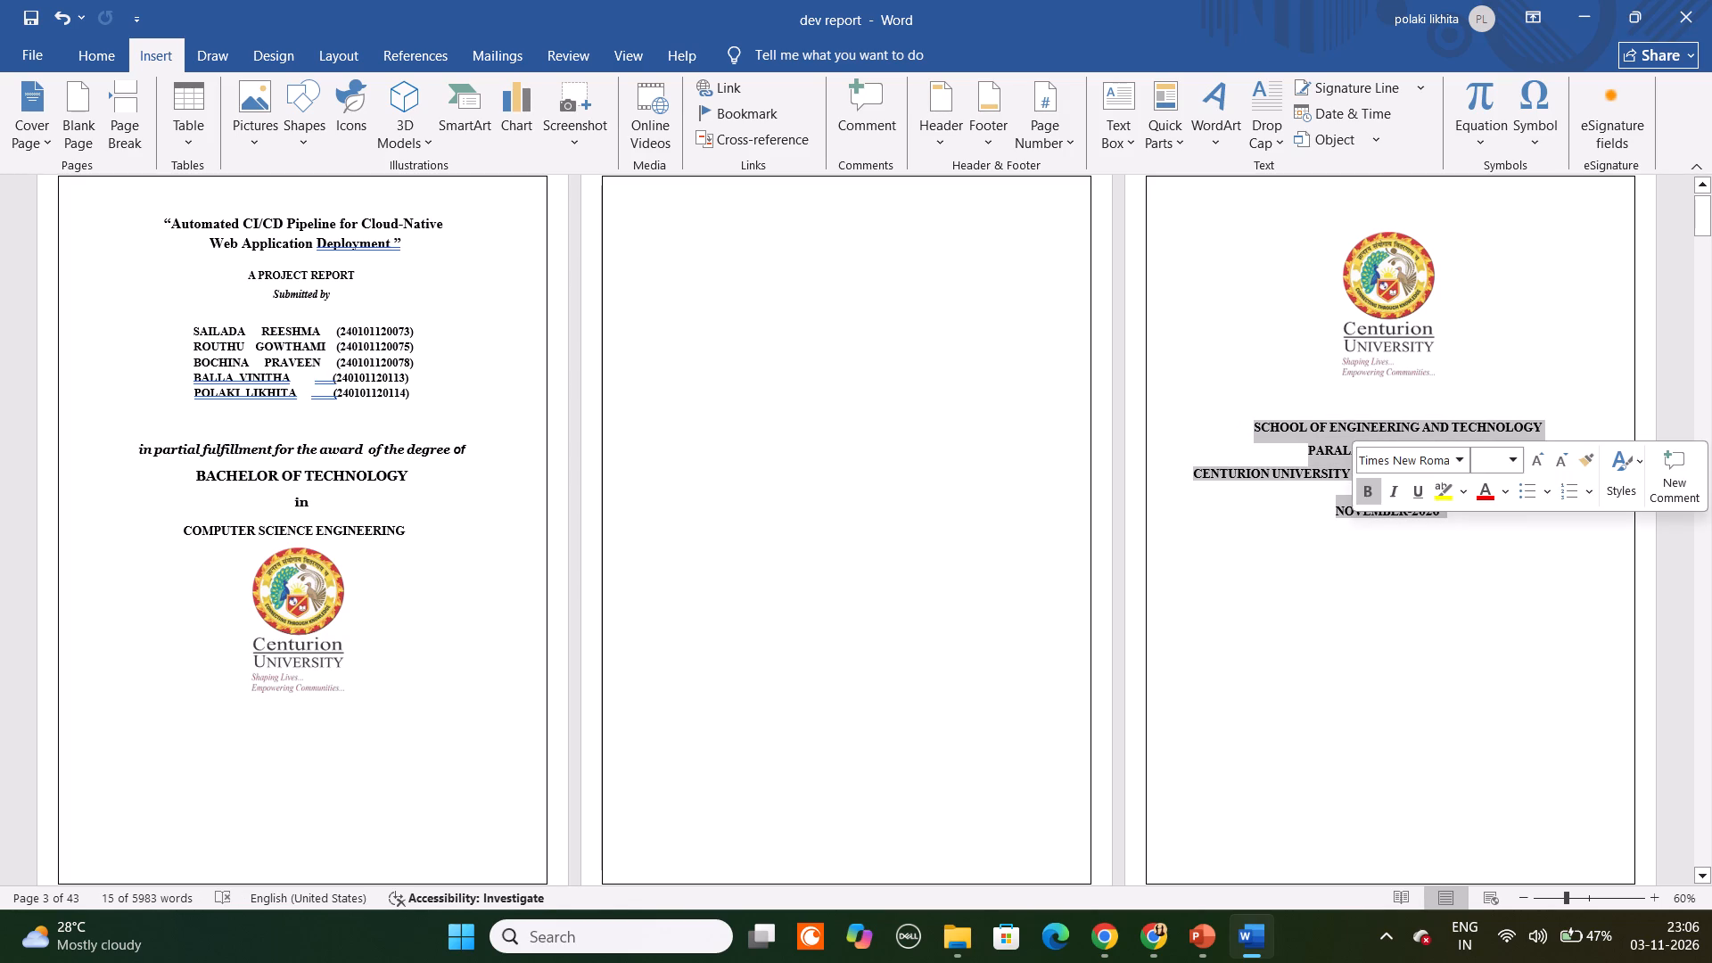
pyautogui.moveTo(1439, 529); pyautogui.dragTo(28, 761)
pyautogui.hotkey('ctrl', 'c')
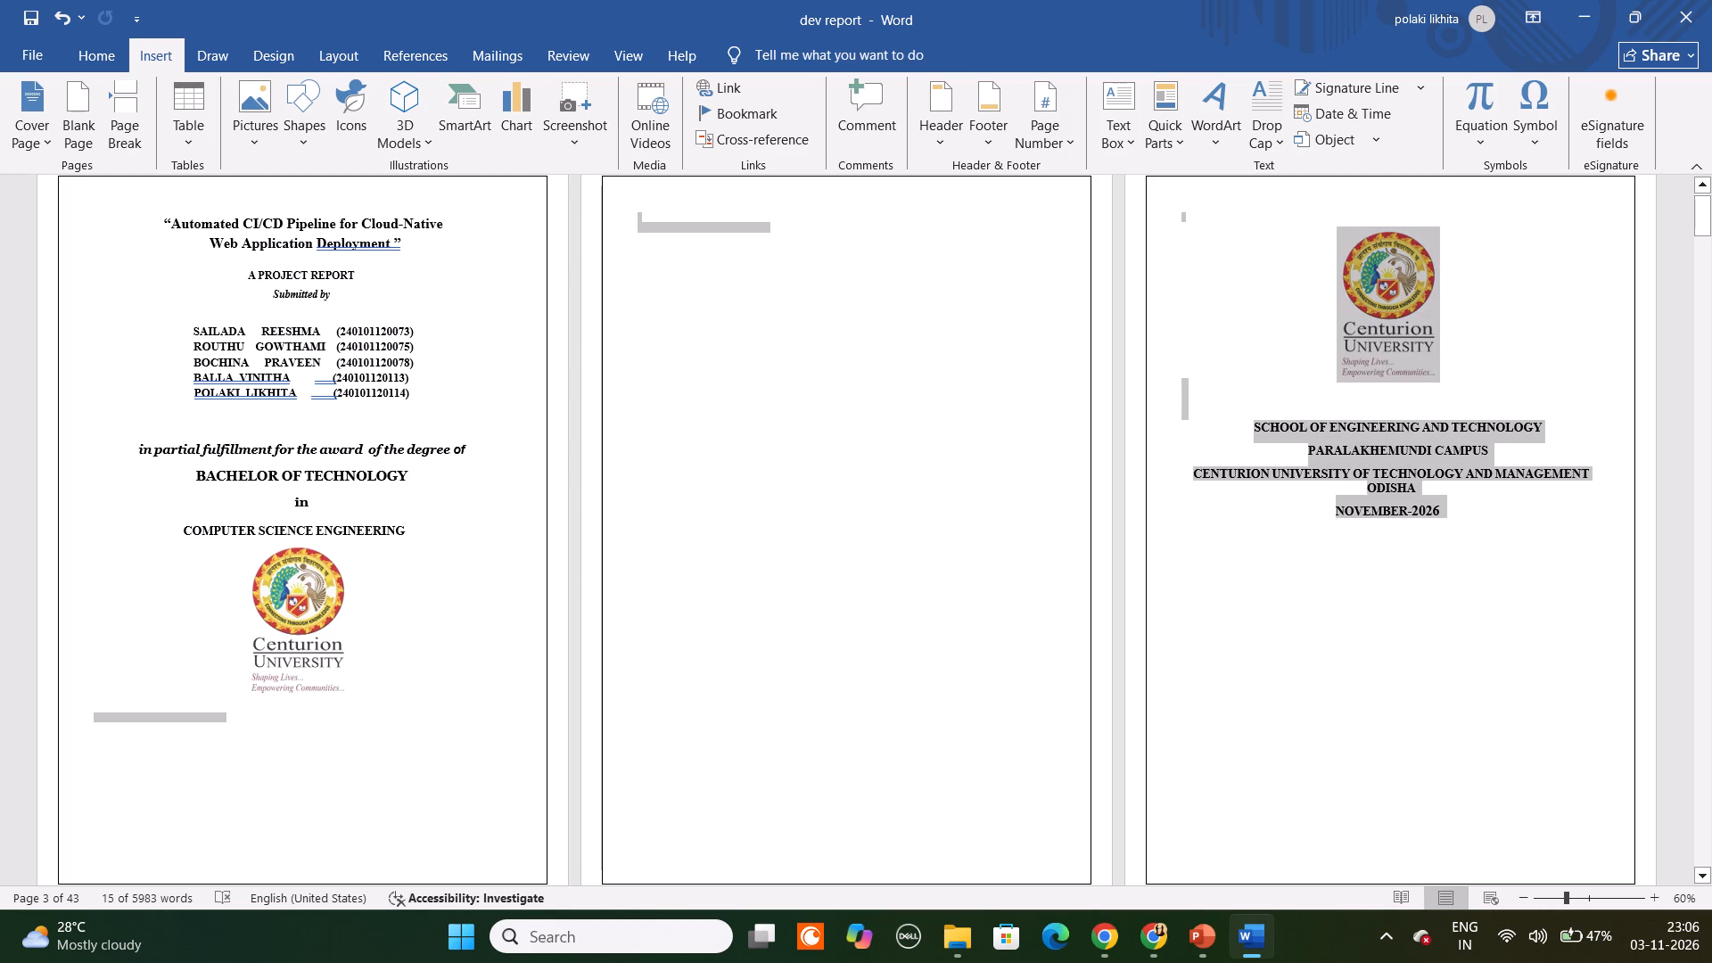
pyautogui.moveTo(28, 761); pyautogui.dragTo(191, 775)
pyautogui.click(102, 703)
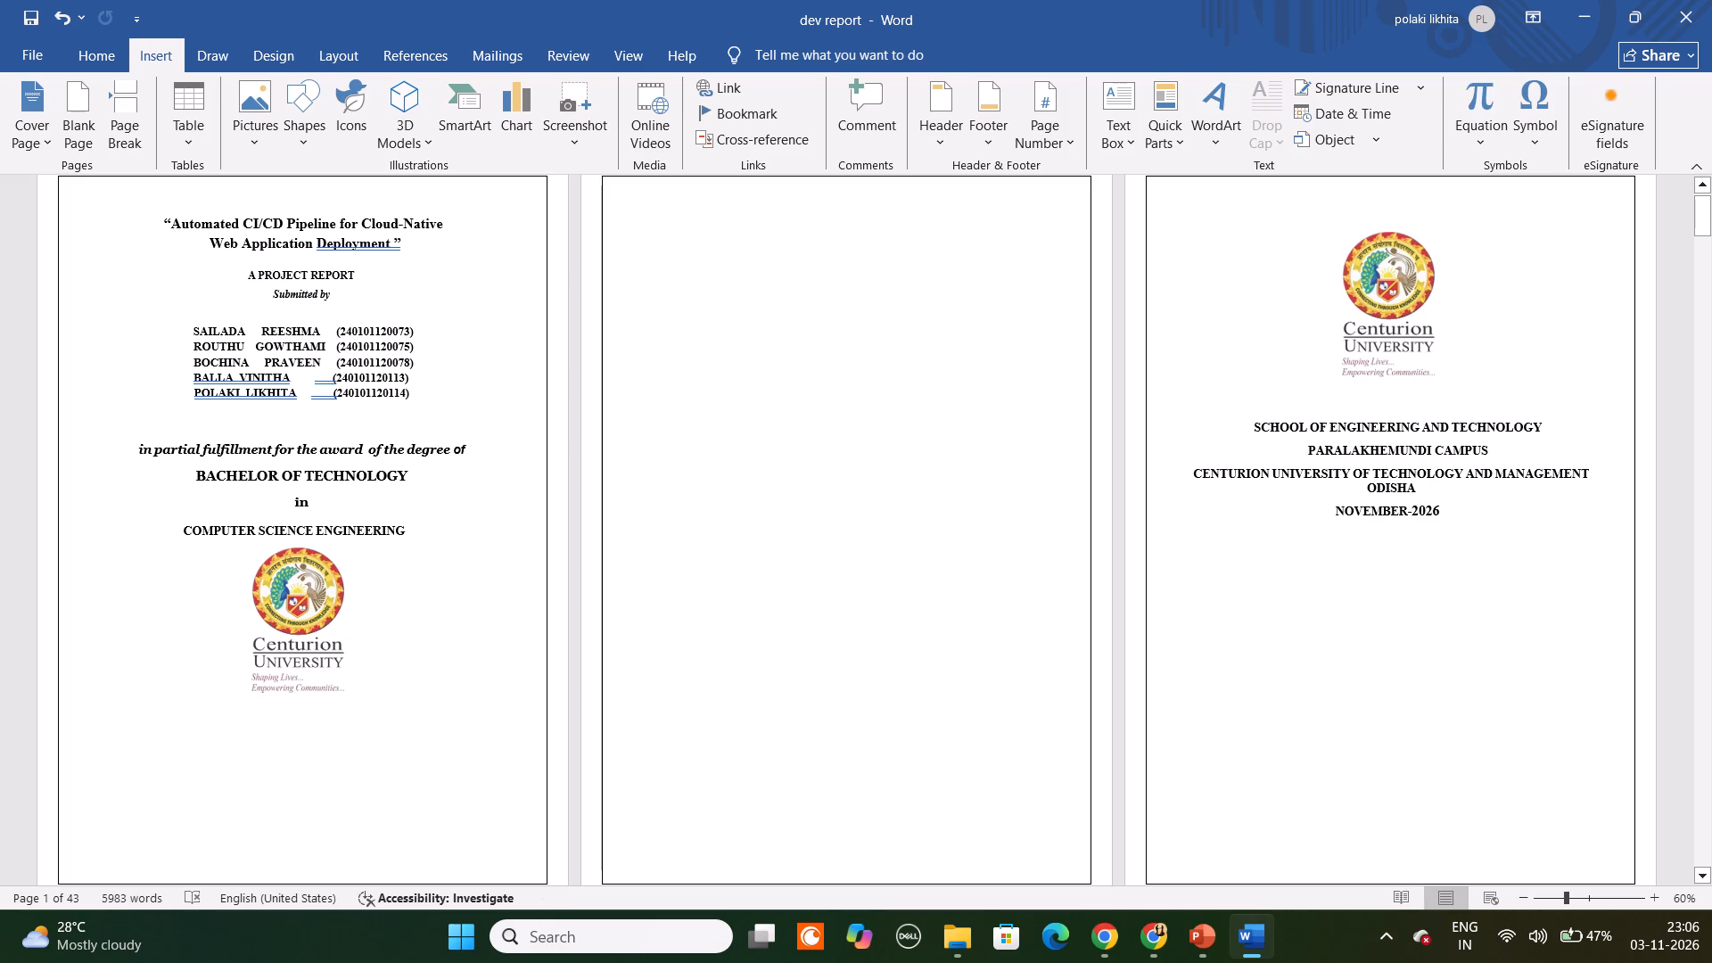
pyautogui.hotkey('ctrl', 'v')
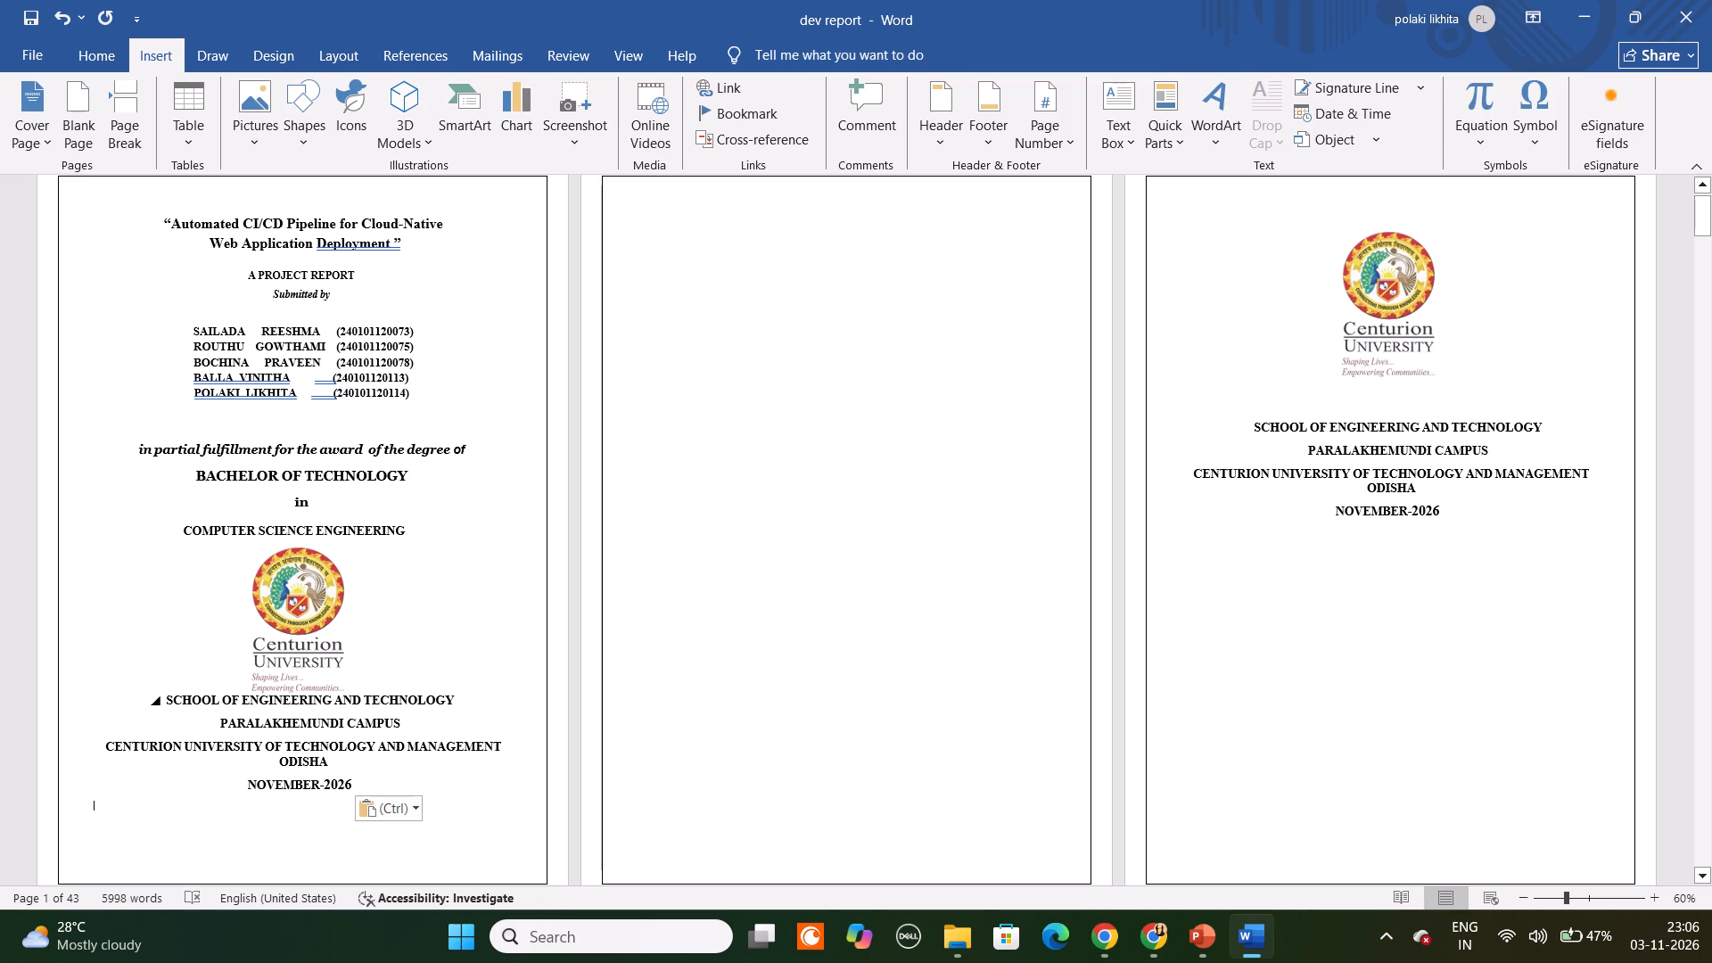
# Delete the duplicate "SCHOOL OF ENGINEERING AND TECHNOLOGY" and "PARALAKHEMUNDI CAMPUS" lines directly below the cover page logo, with the heading collapsed.
pyautogui.click(290, 726)
pyautogui.click(371, 701)
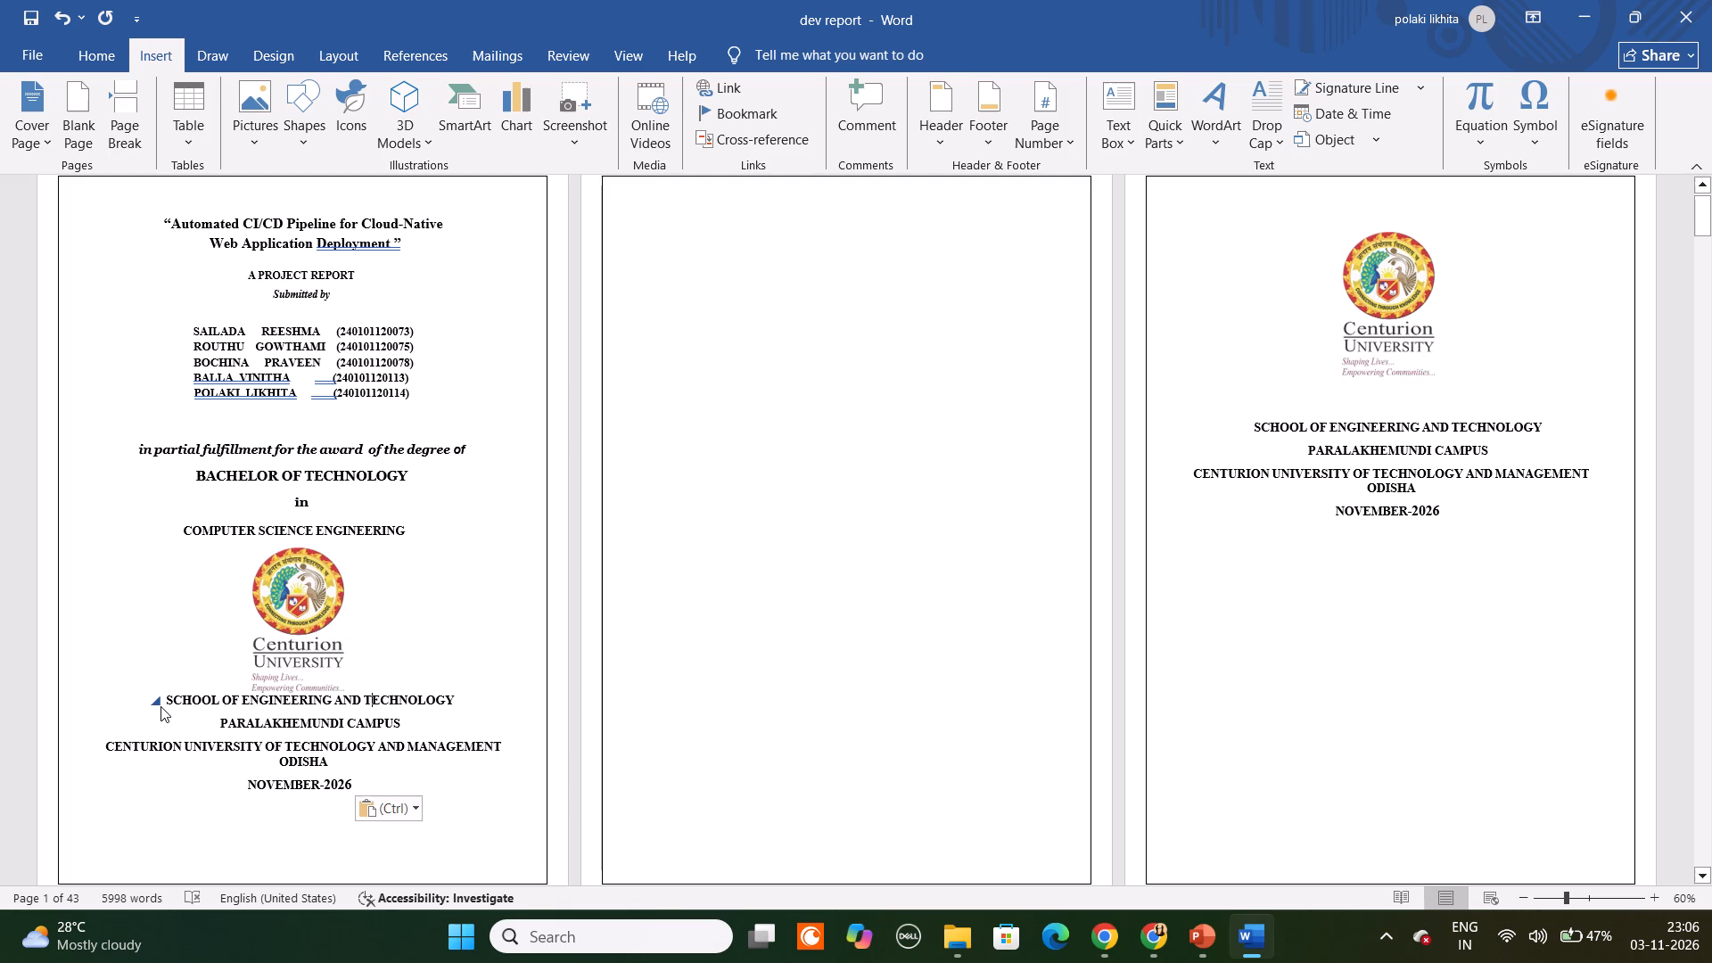
pyautogui.moveTo(160, 706); pyautogui.dragTo(158, 727)
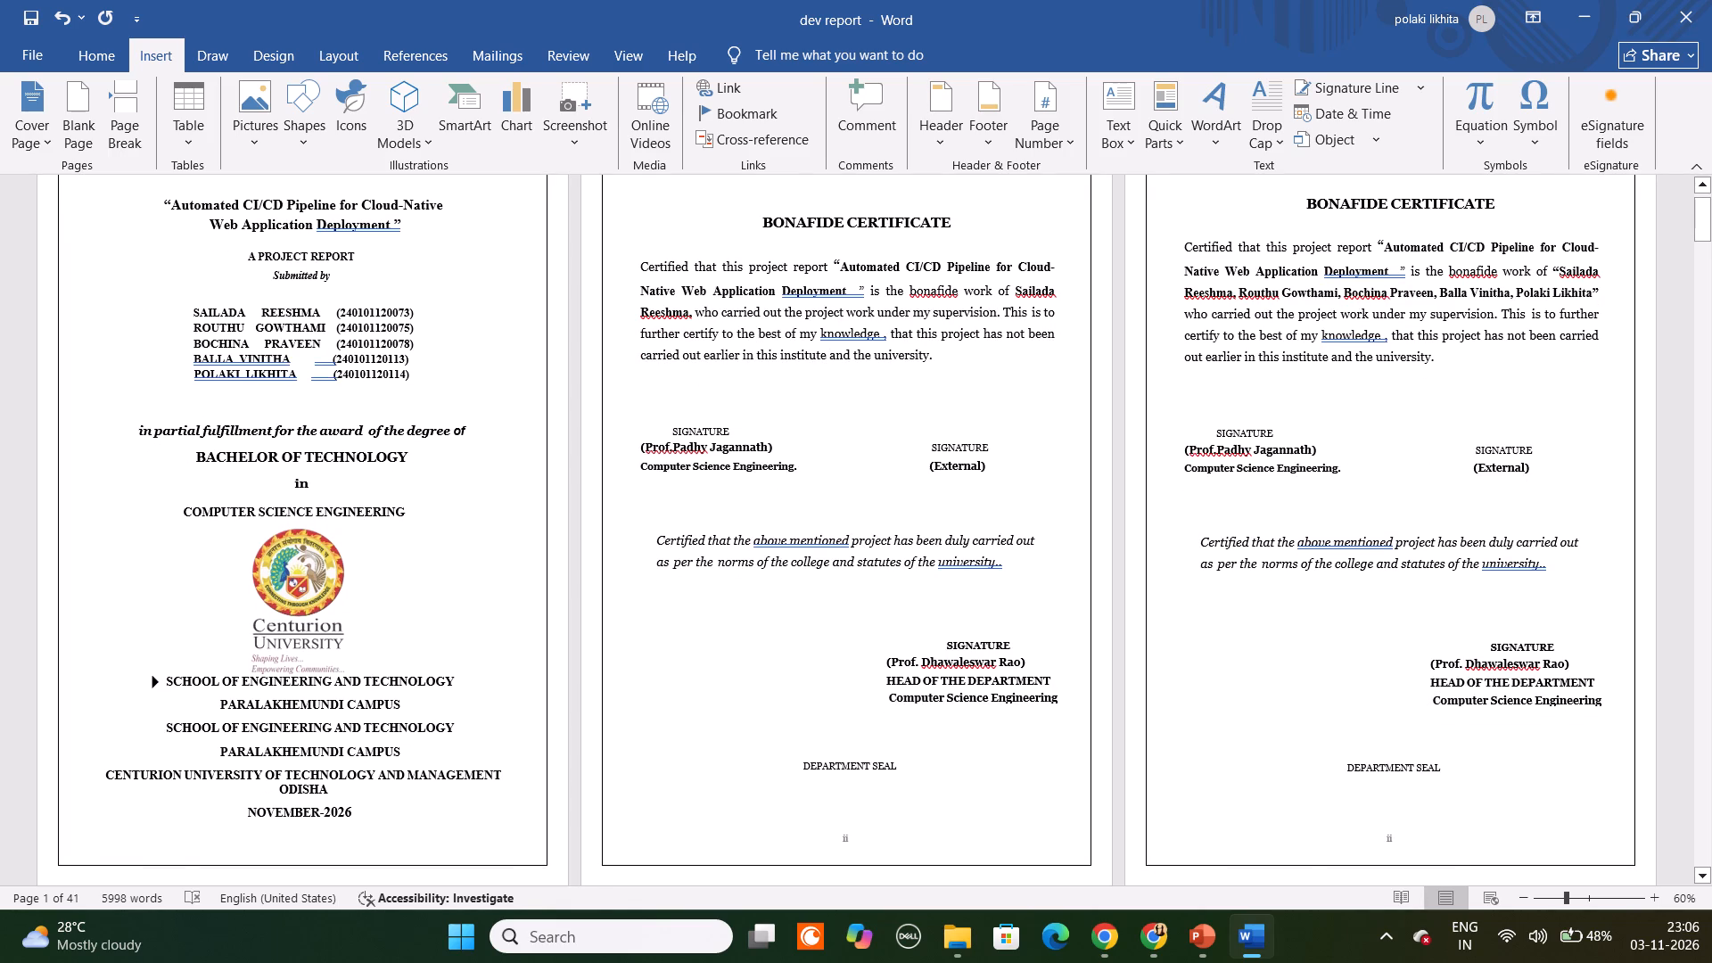
pyautogui.click(172, 728)
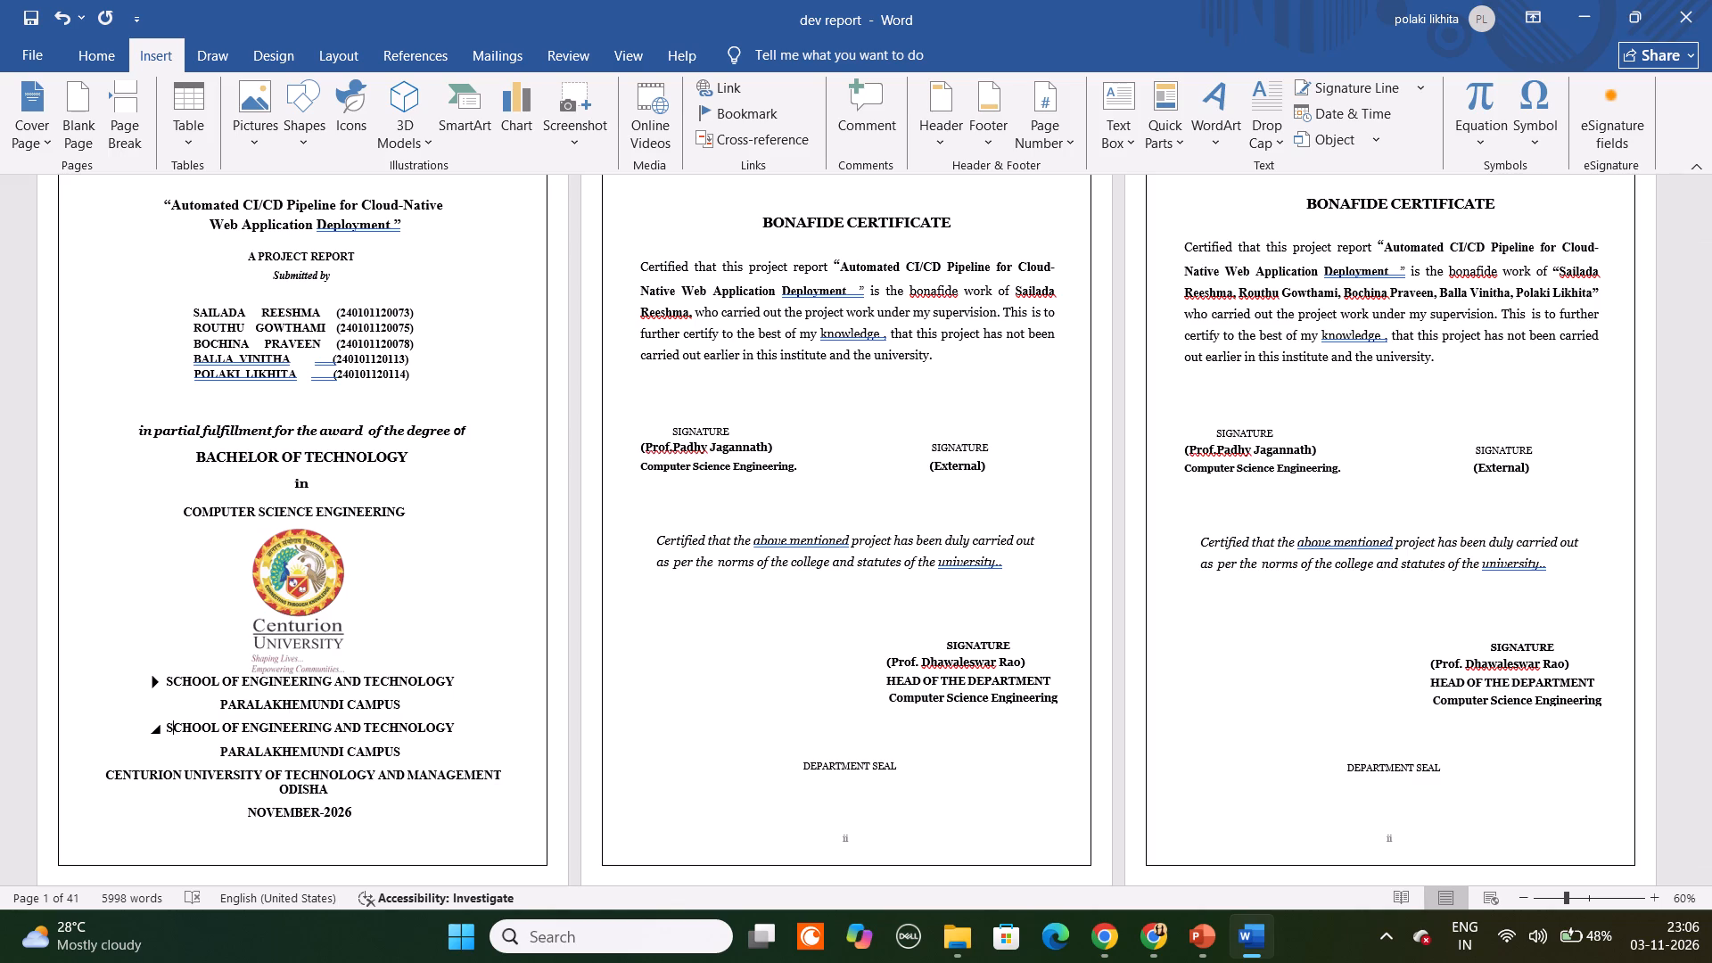
pyautogui.click(172, 728)
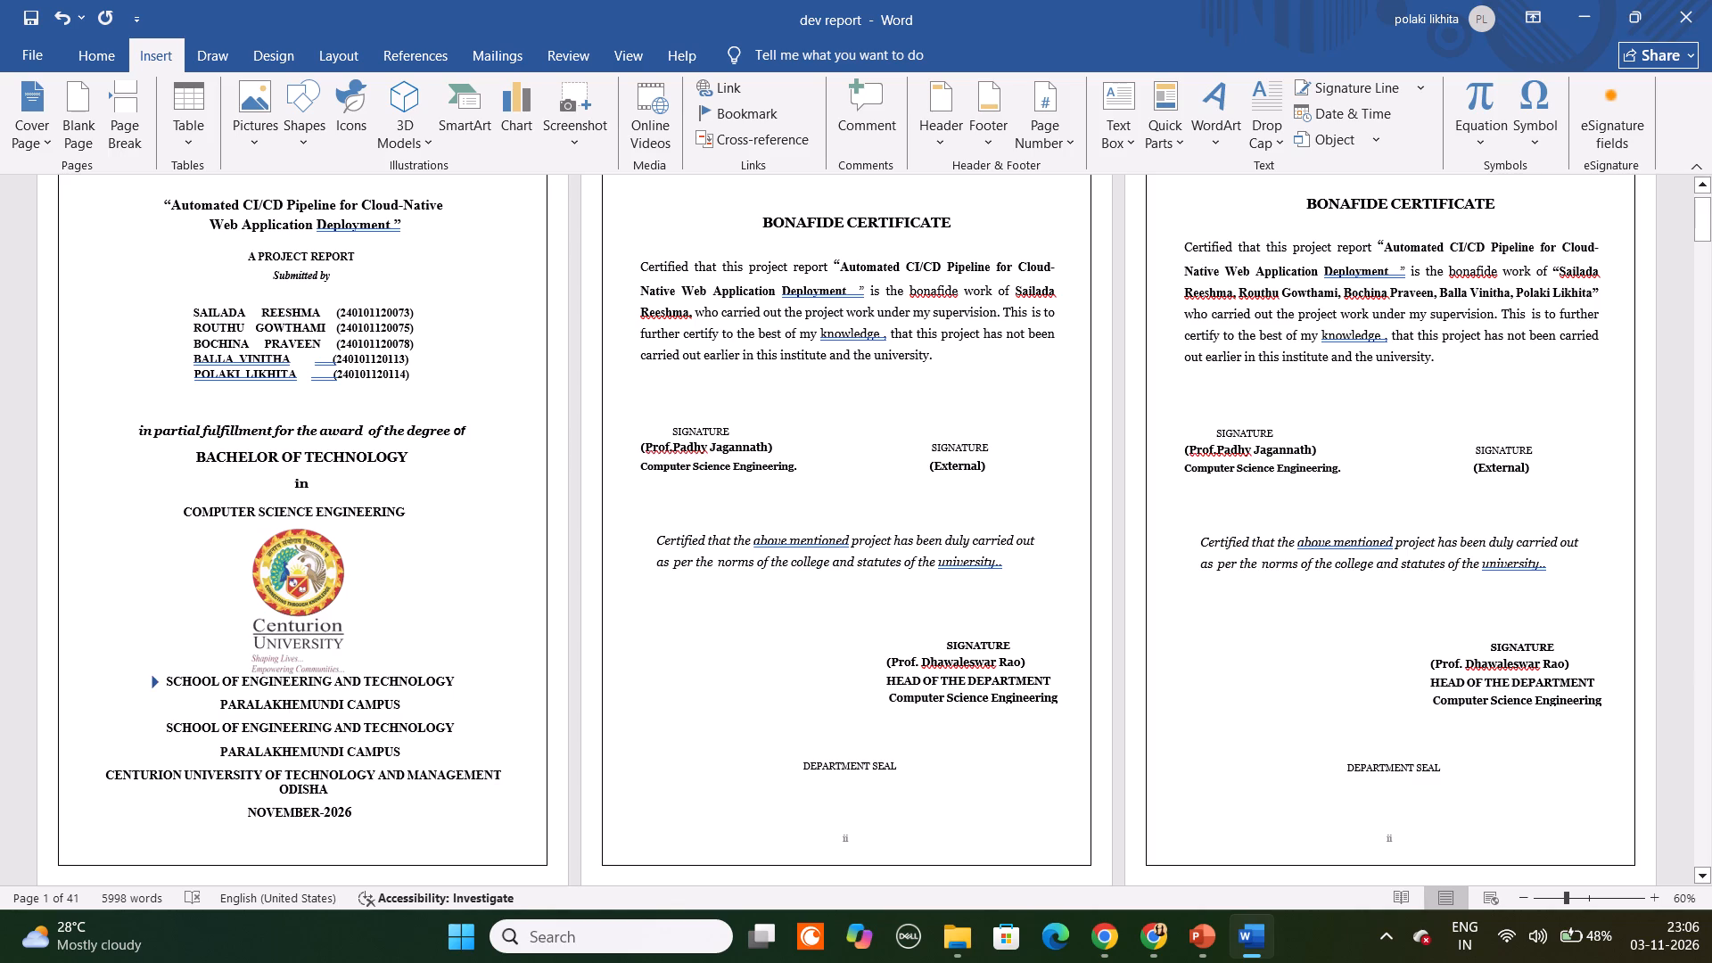
pyautogui.scroll(2, 296, 567)
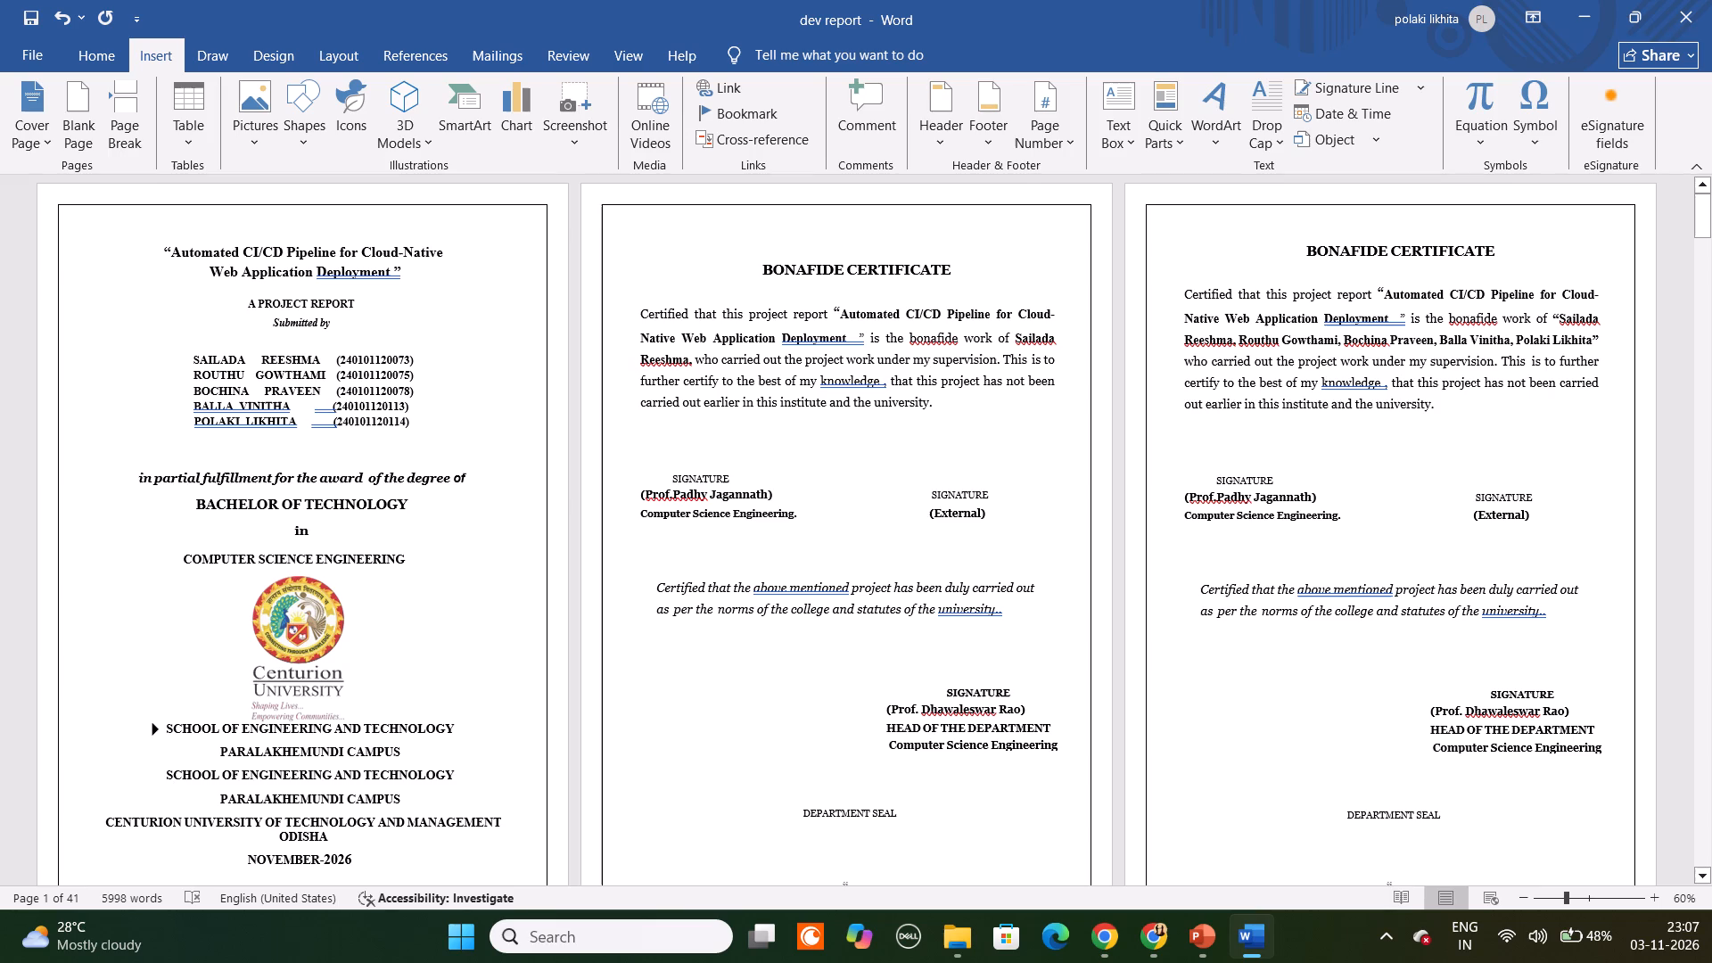
pyautogui.moveTo(169, 731); pyautogui.dragTo(376, 747)
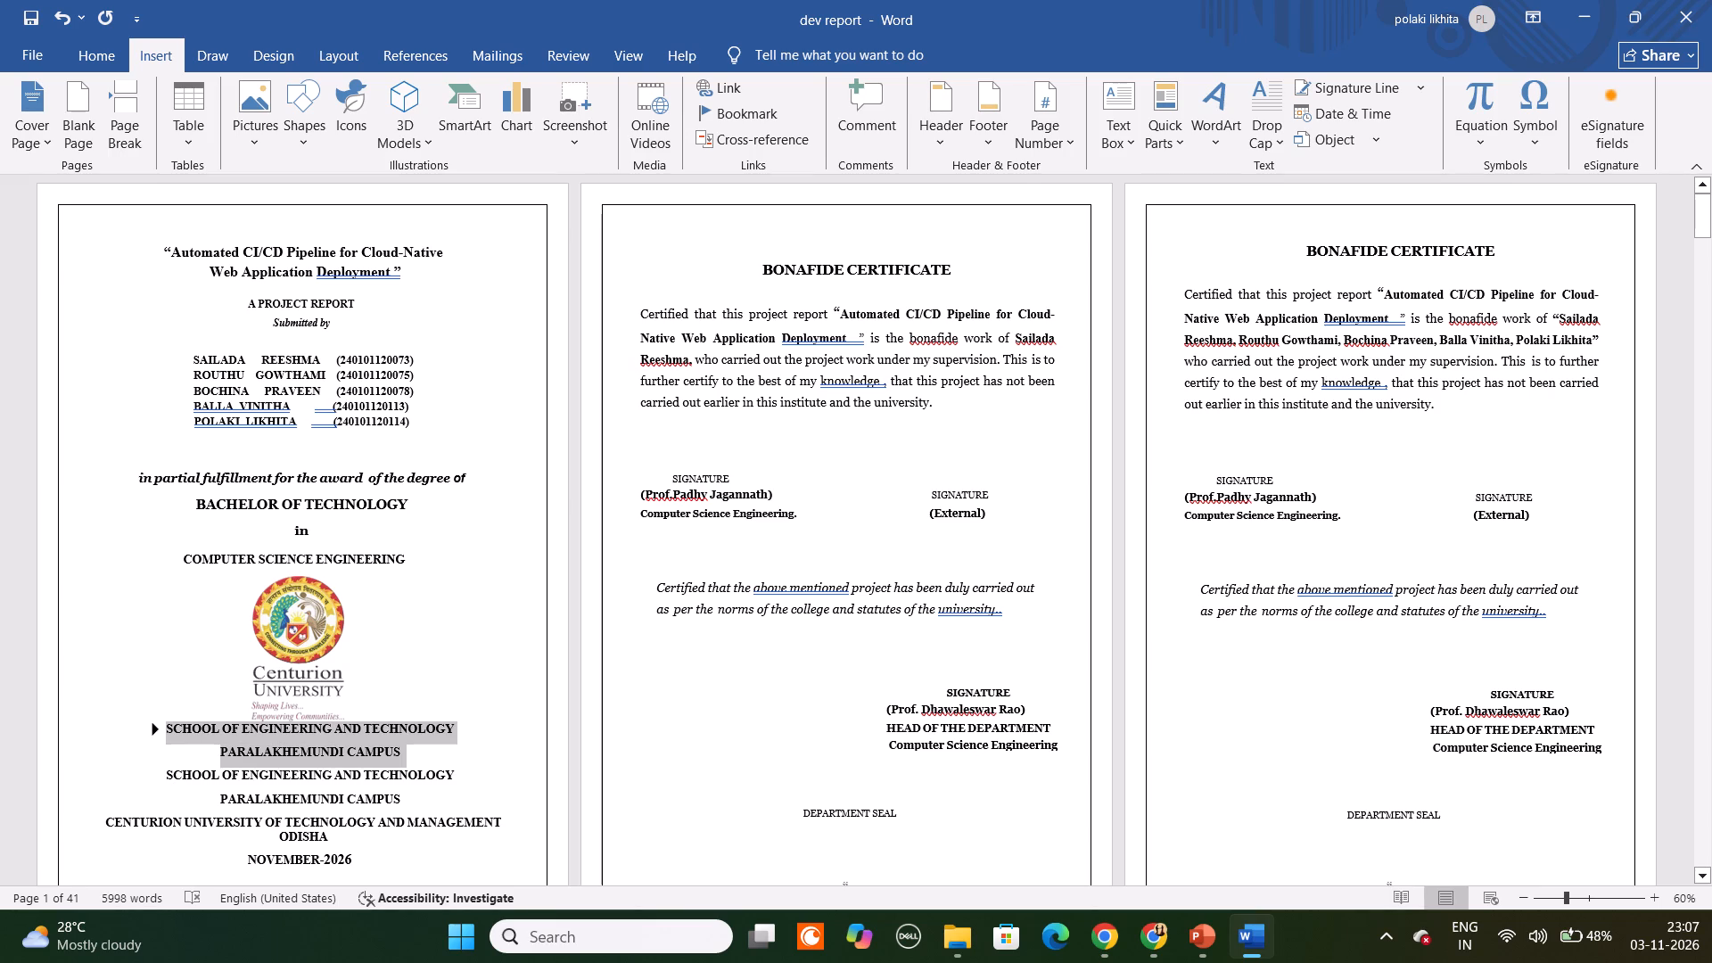
pyautogui.moveTo(376, 747); pyautogui.dragTo(388, 750)
pyautogui.press('BackSpace')
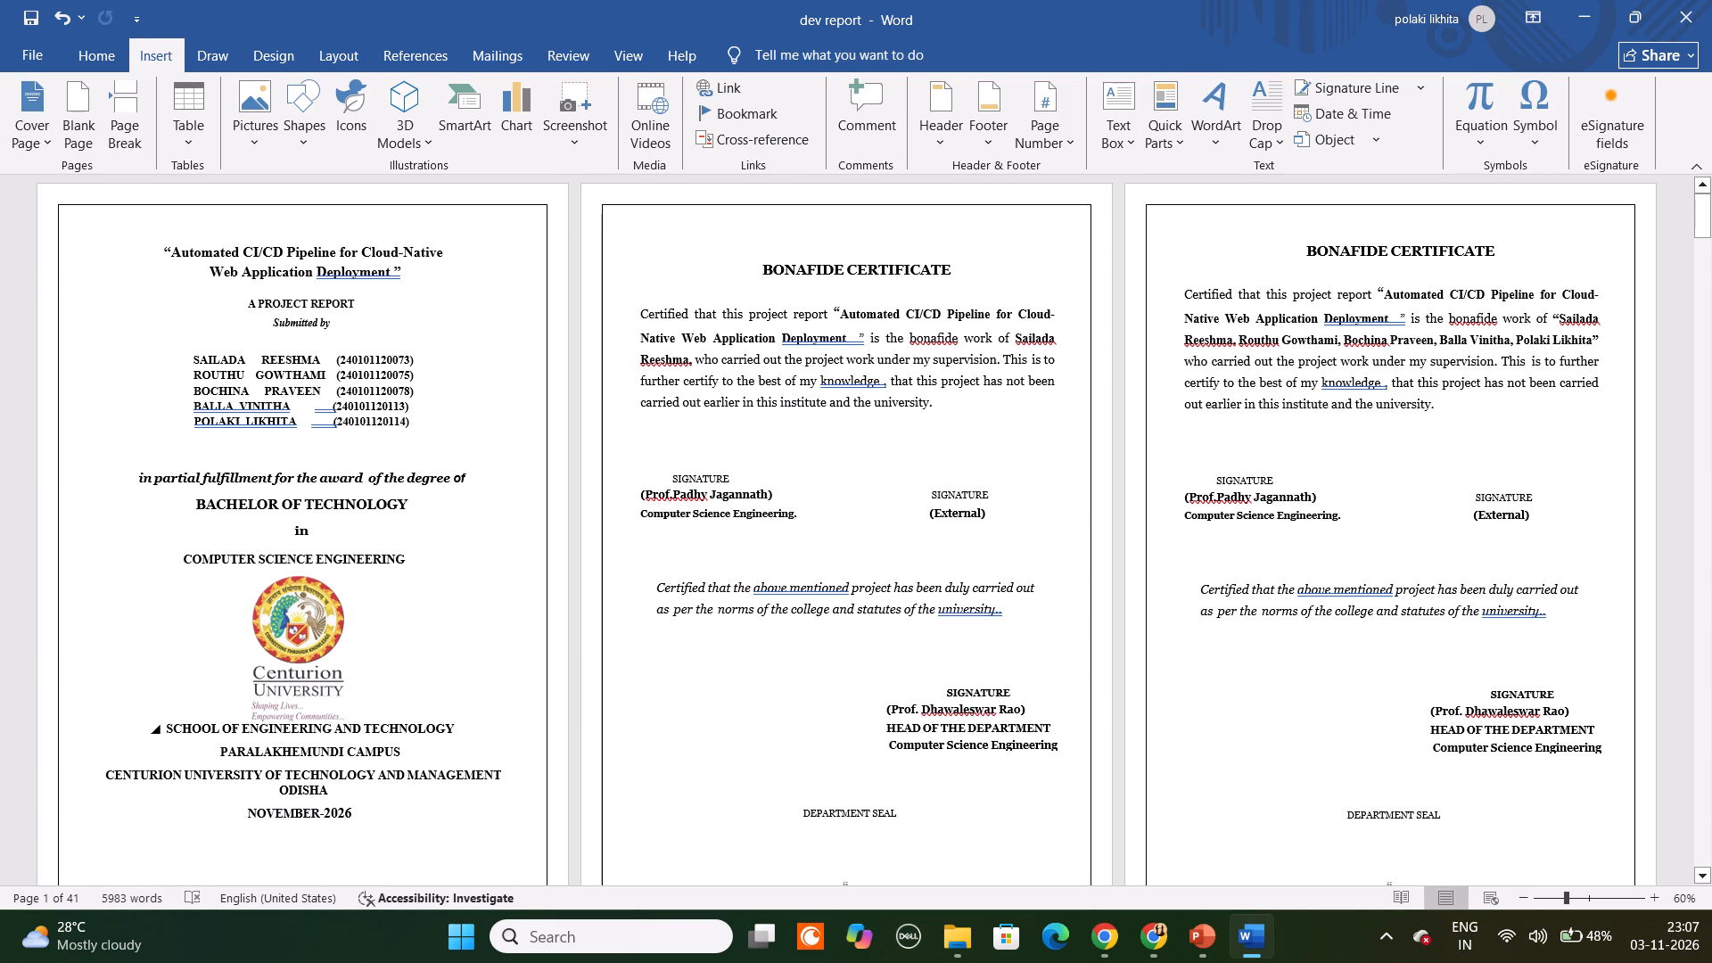
# Add an empty line between the cover page logo and "SCHOOL OF ENGINEERING AND TECHNOLOGY".
pyautogui.click(353, 646)
pyautogui.click(168, 726)
pyautogui.press('Return')
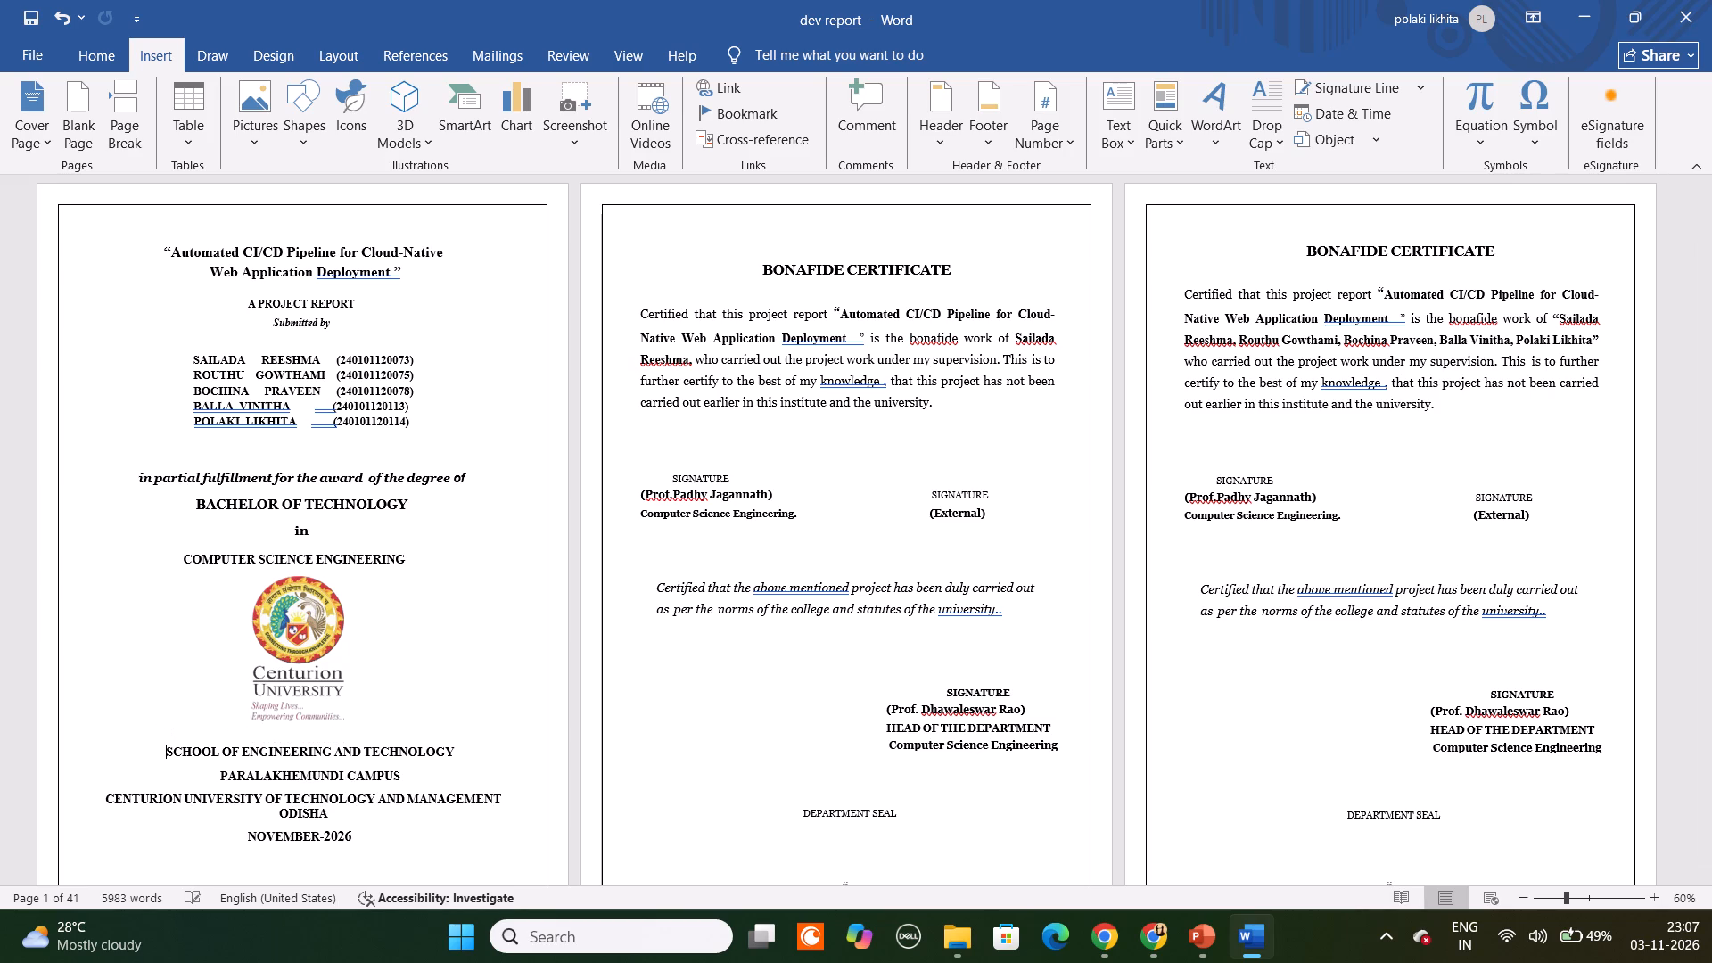
pyautogui.click(0, 436)
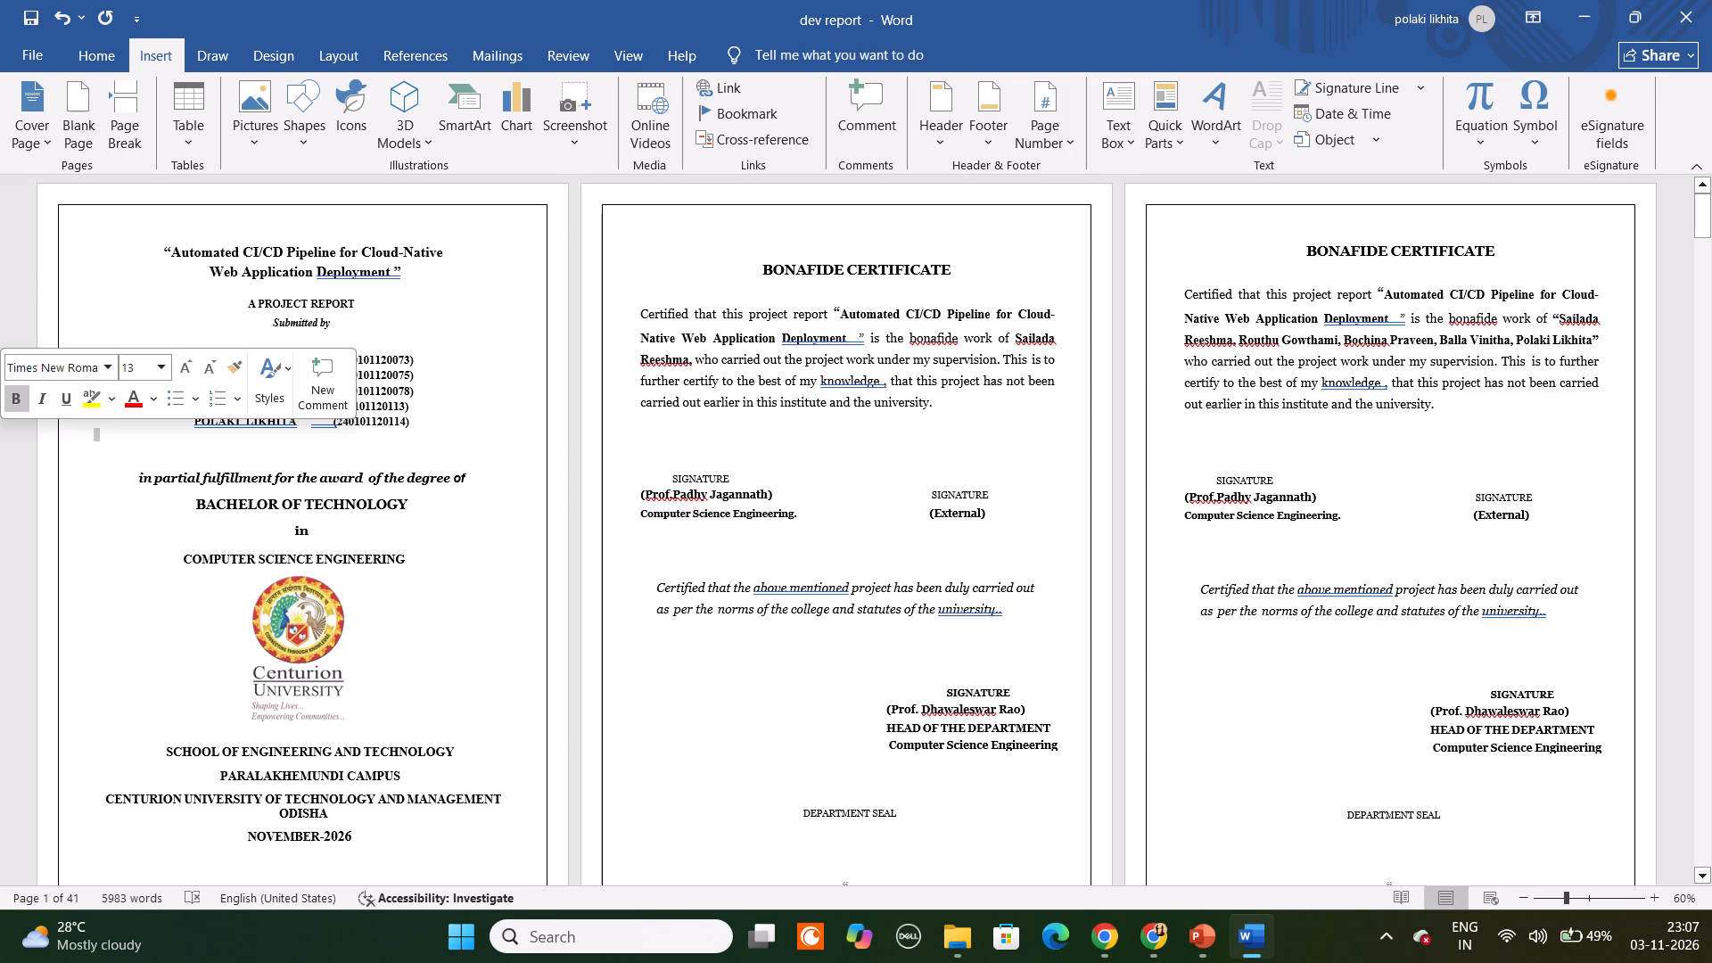
# Delete the external examiner's "SIGNATURE" and "(External)" lines, including the parentheses, from the bonafide certificate on the second page.
pyautogui.click(812, 538)
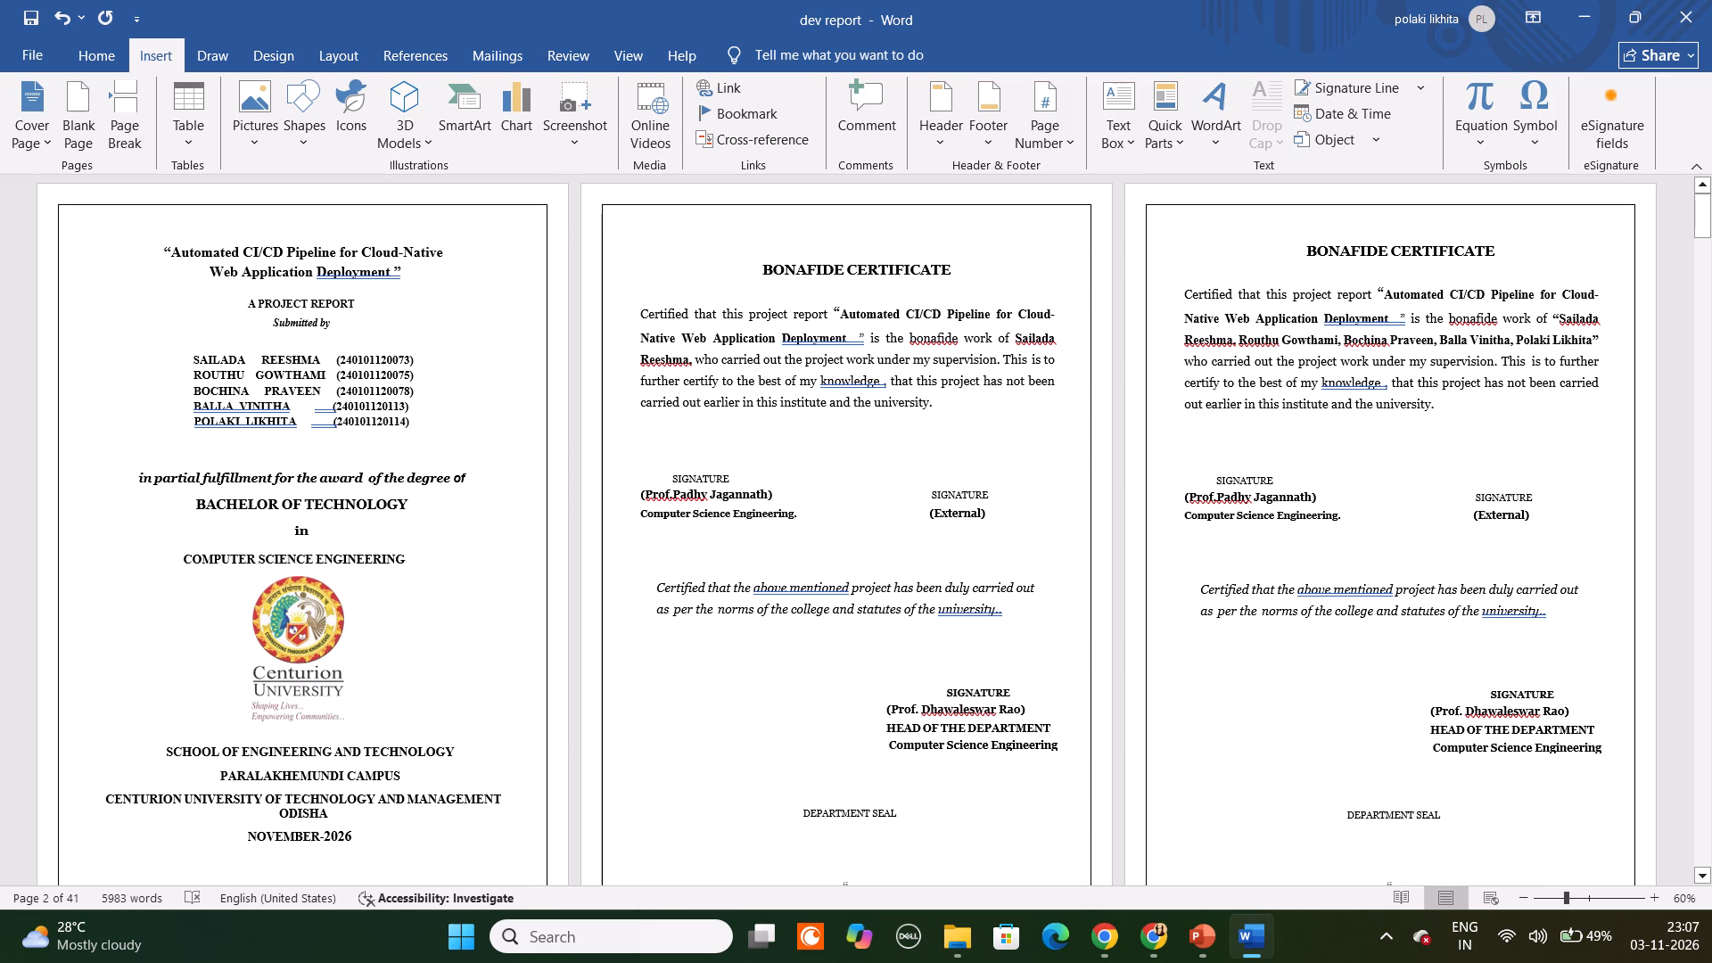
pyautogui.click(959, 499)
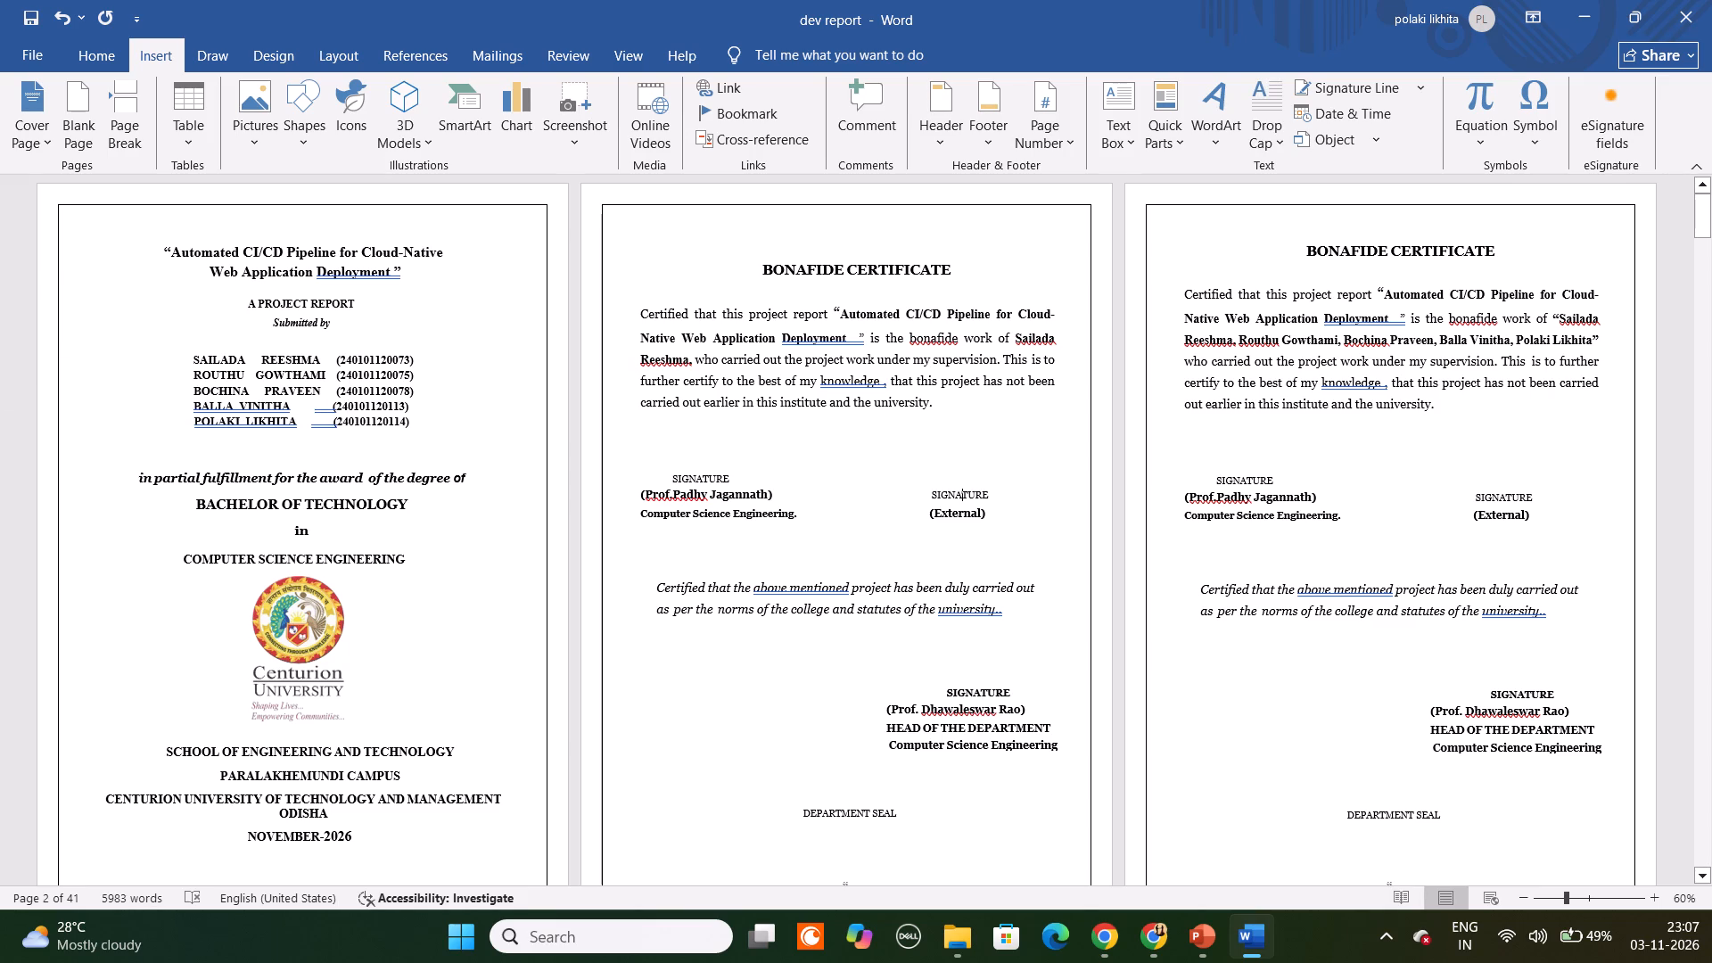
pyautogui.click(1001, 490)
pyautogui.doubleClick(968, 494)
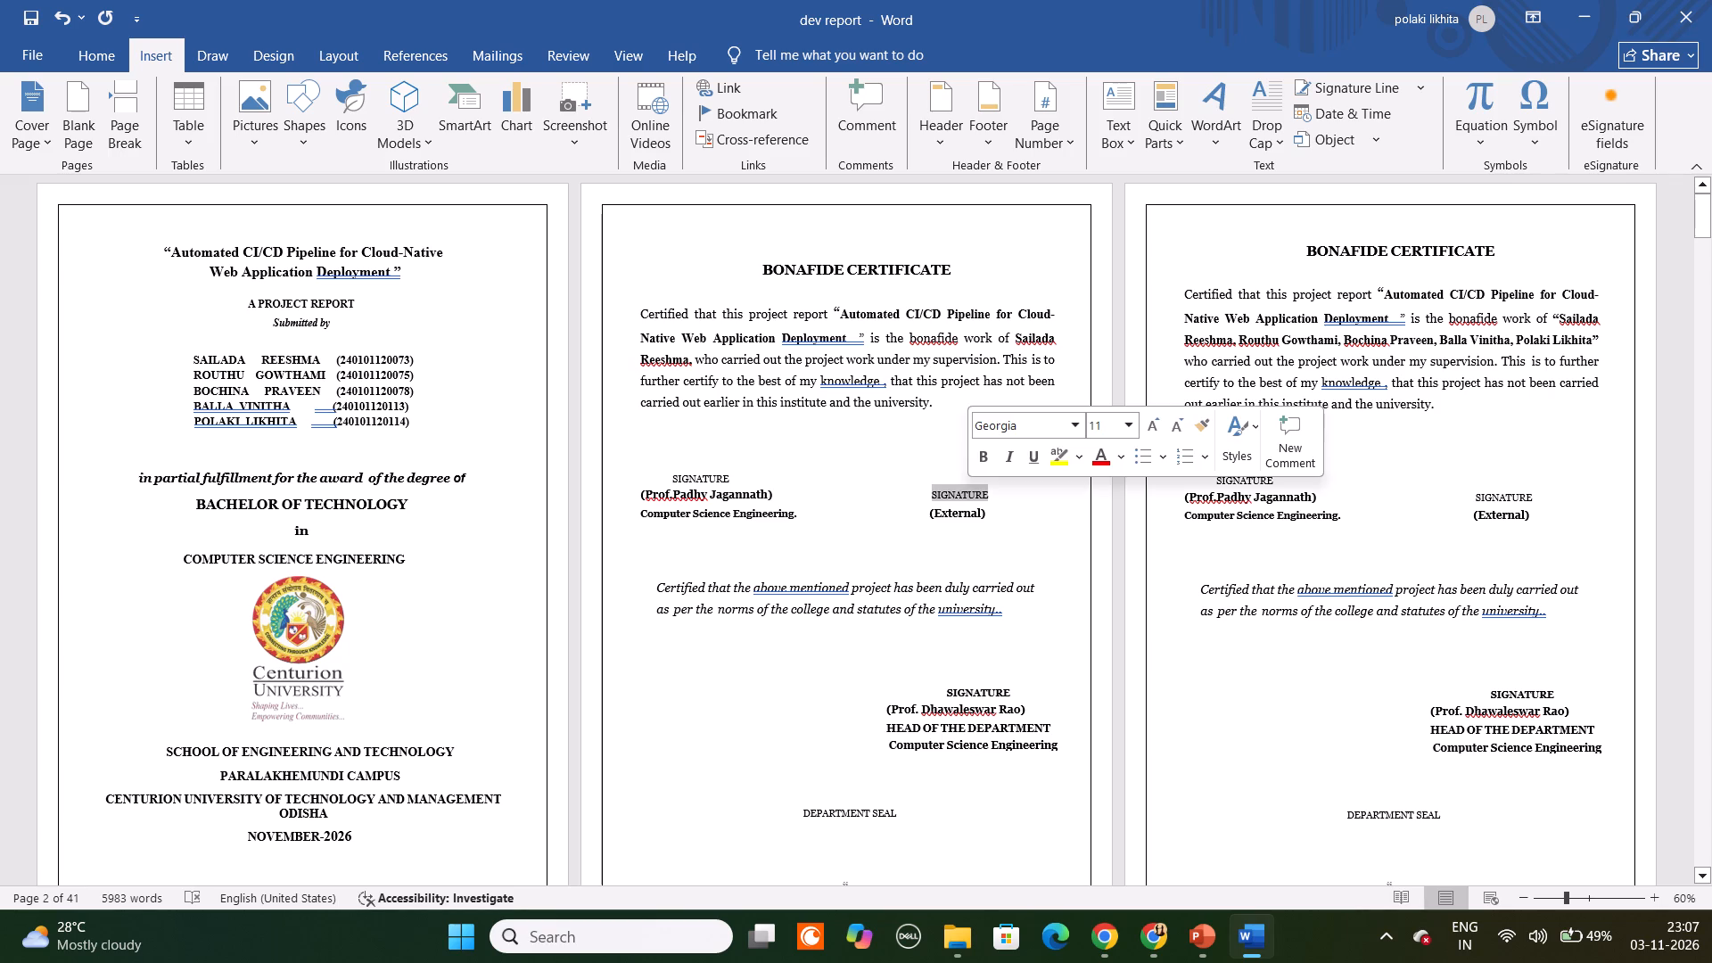
pyautogui.press('BackSpace')
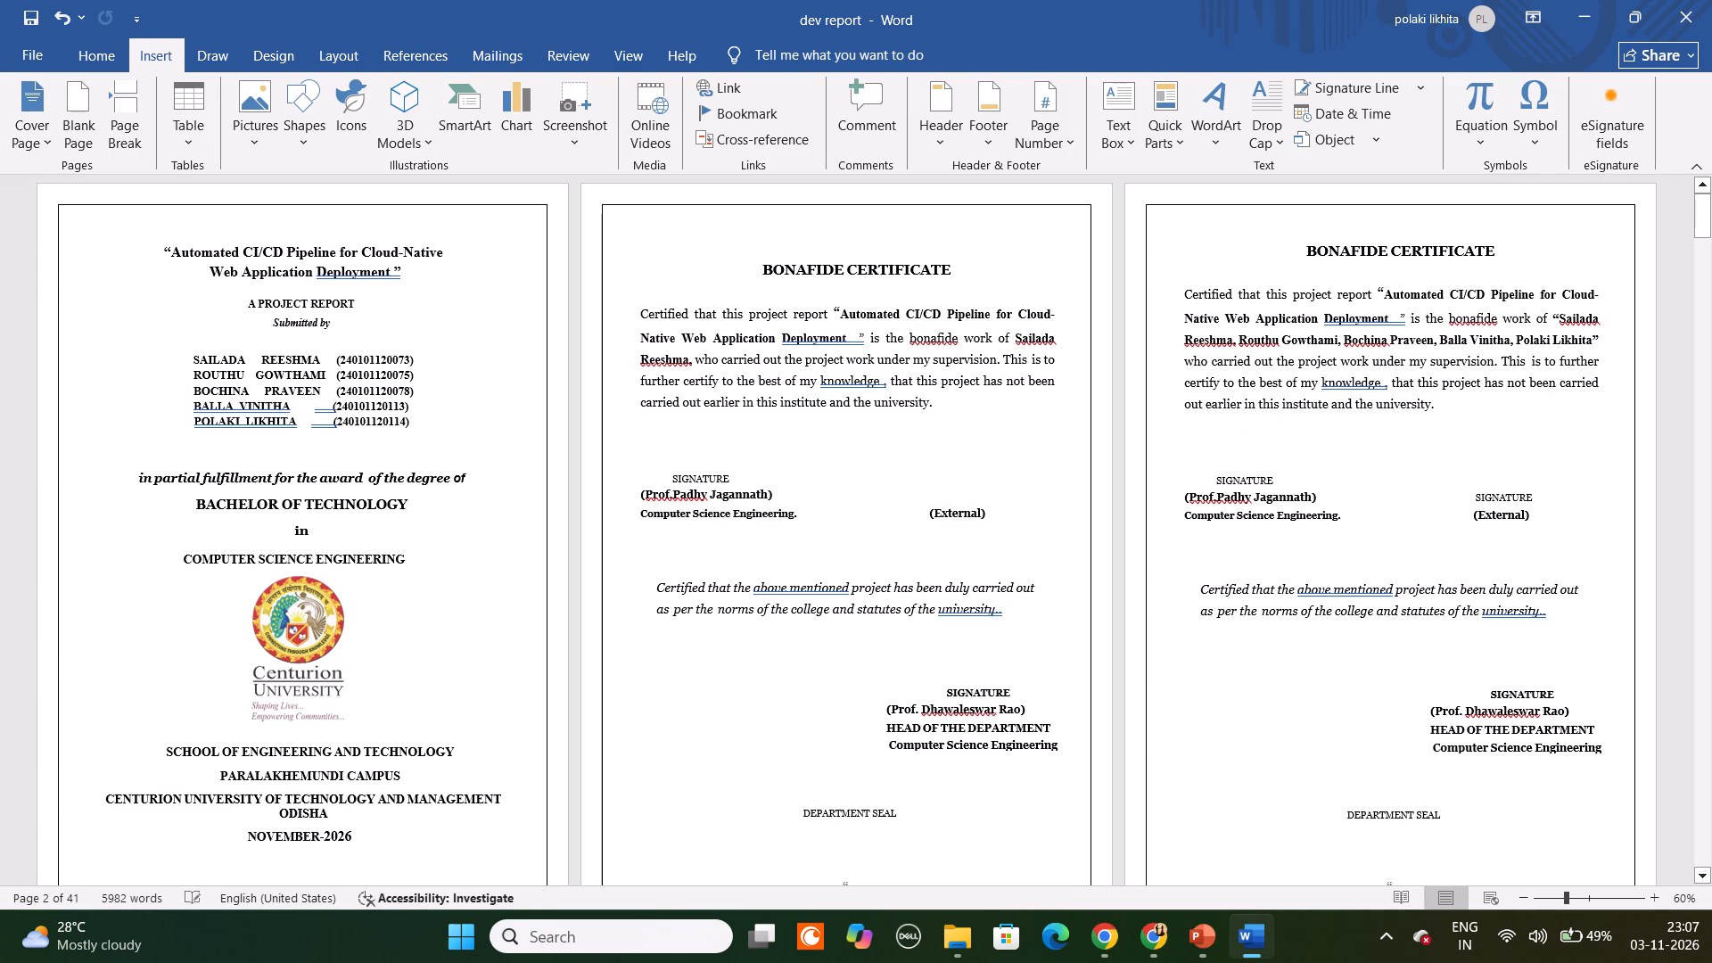
pyautogui.doubleClick(949, 516)
pyautogui.press('BackSpace')
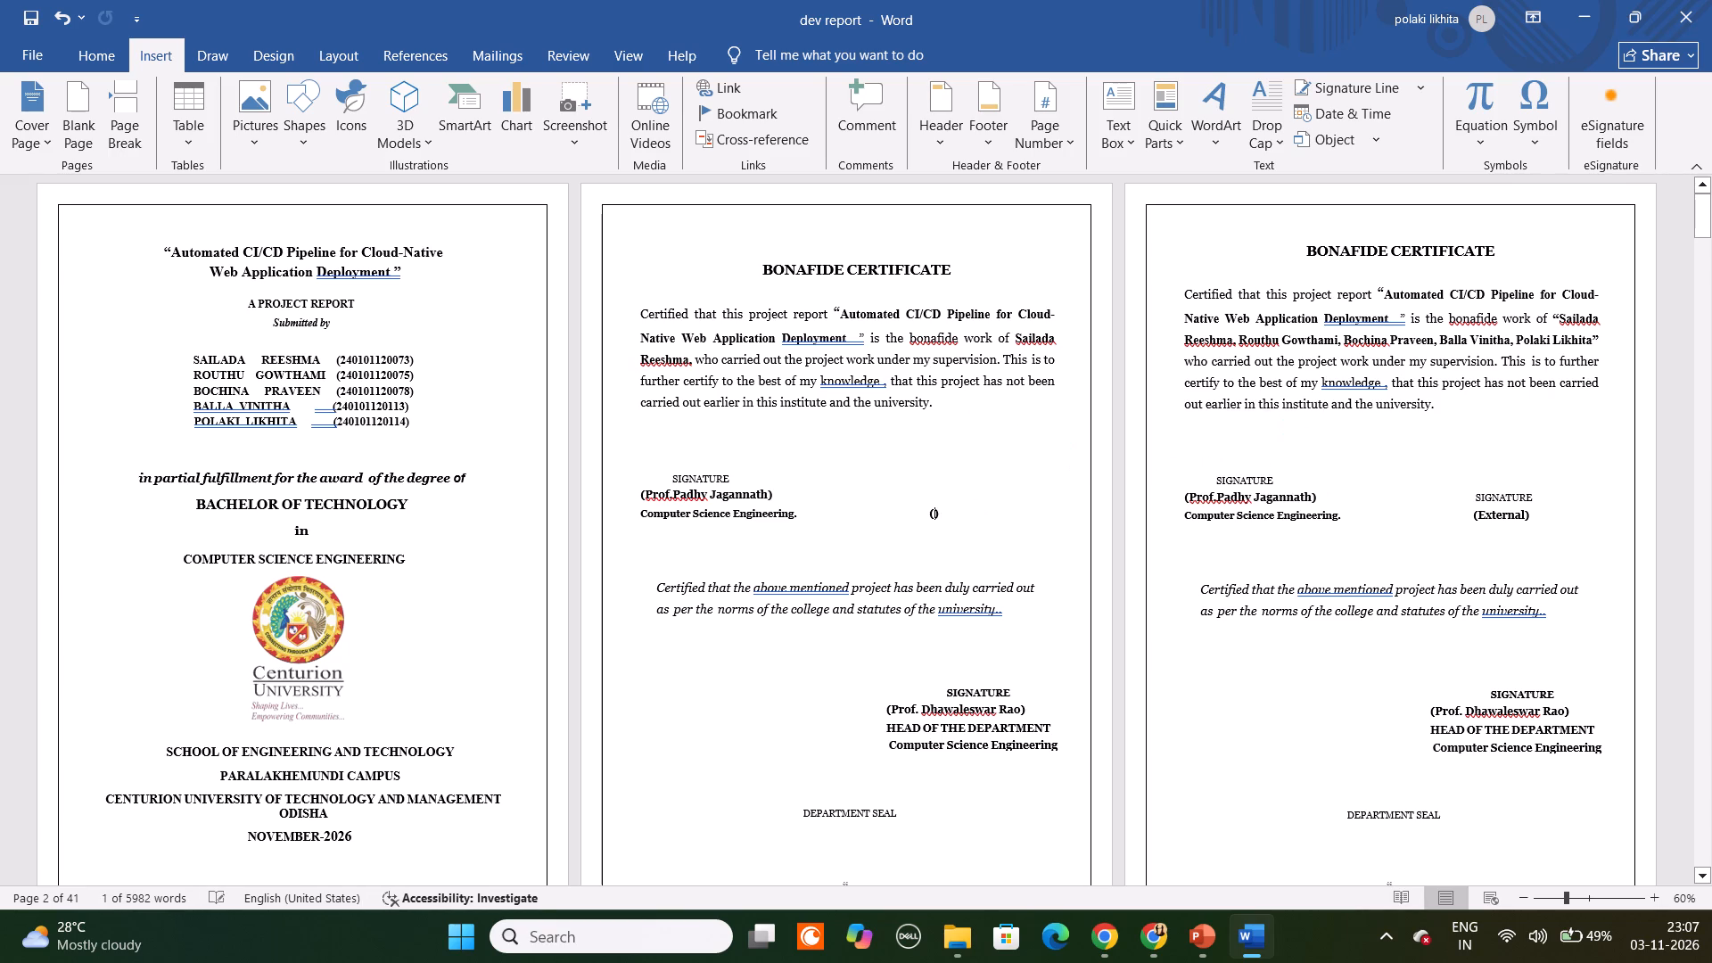
pyautogui.click(937, 512)
pyautogui.press('Right')
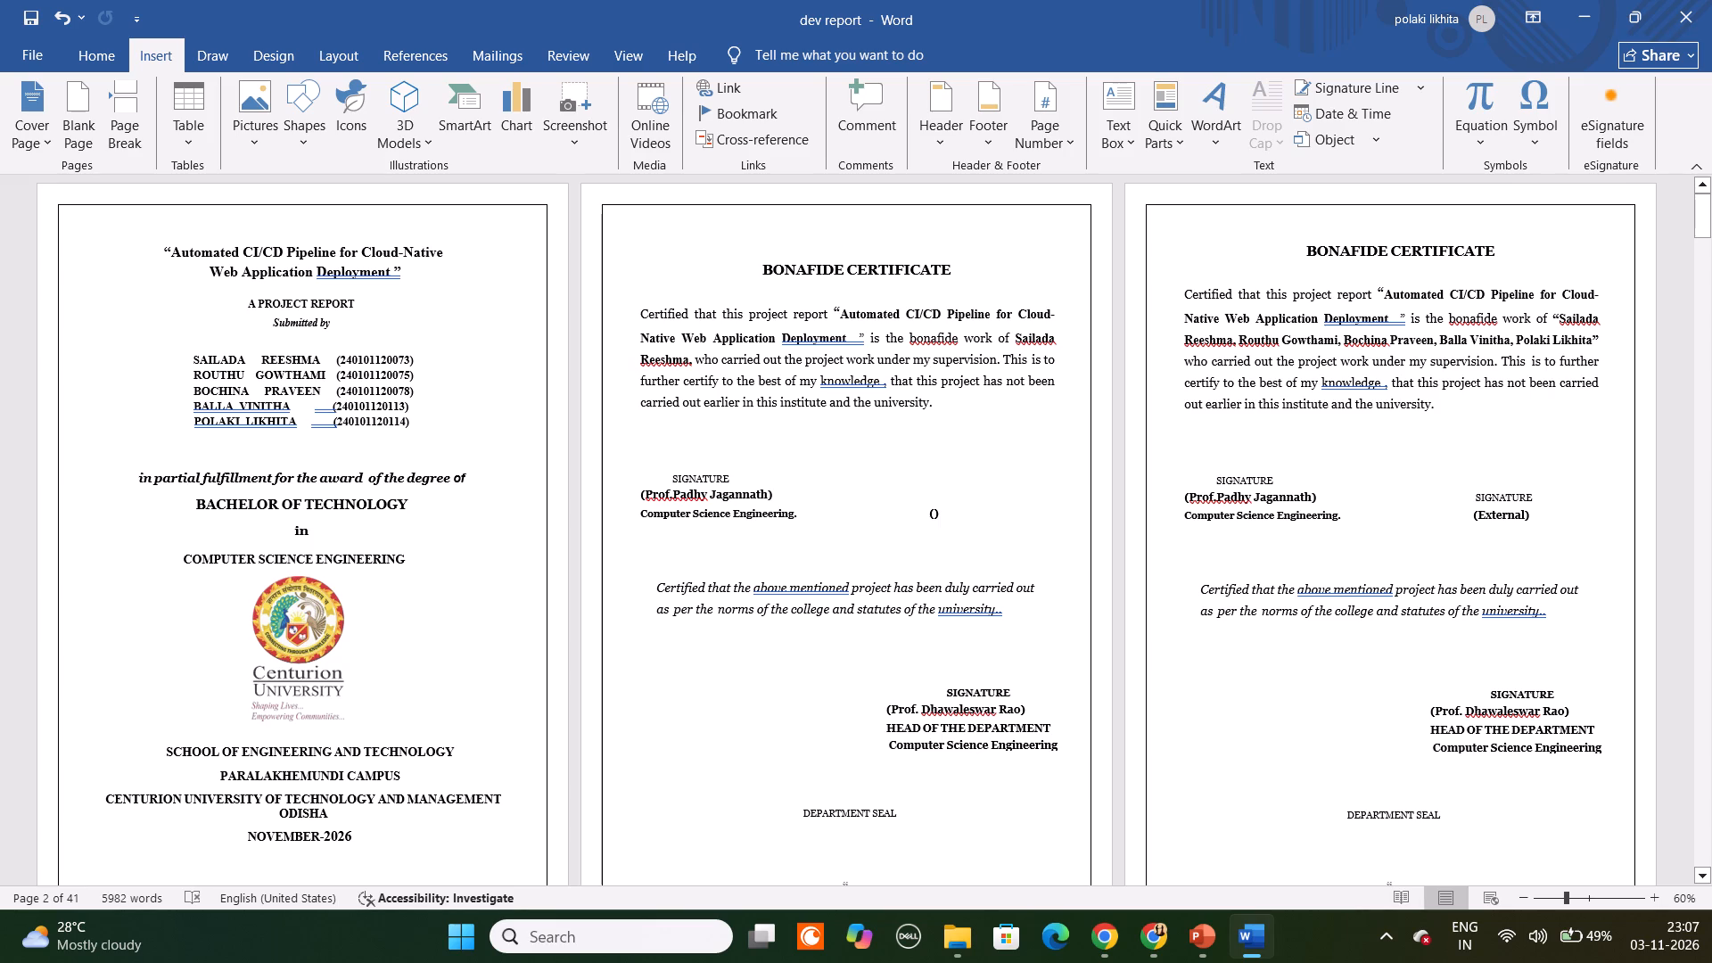
pyautogui.moveTo(929, 514); pyautogui.dragTo(942, 514)
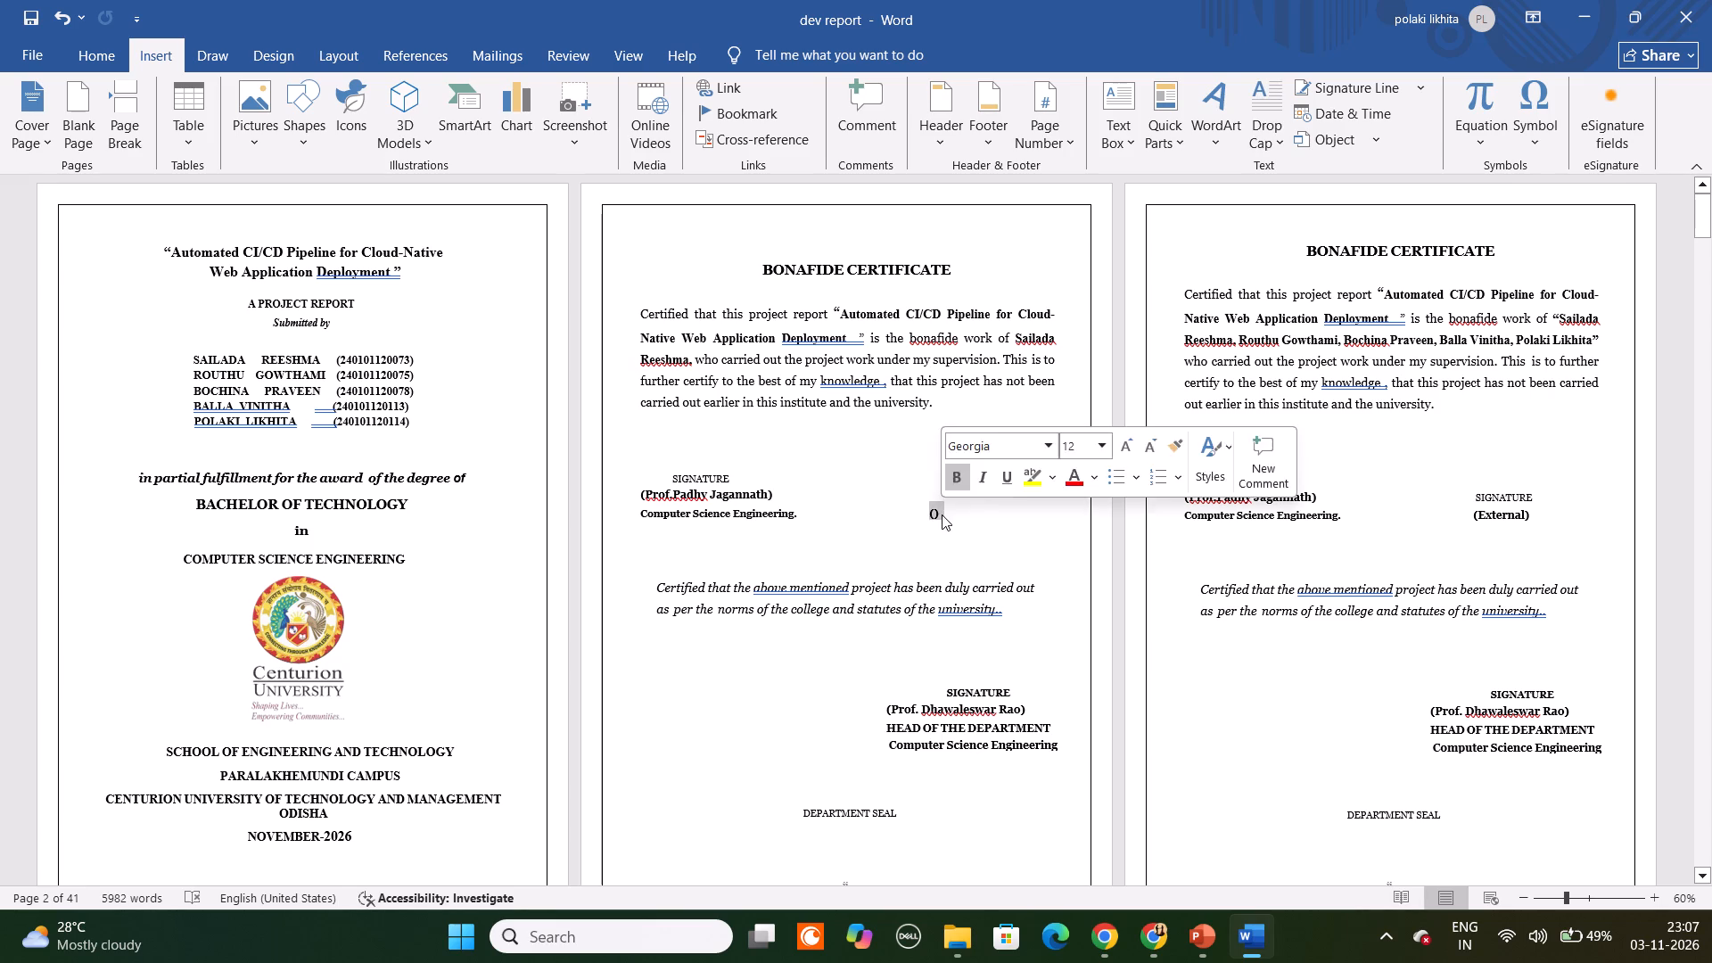
pyautogui.press('BackSpace')
# Shift the supervisor's "SIGNATURE" label on the second page to the right side of the certificate using spaces, keeping the word intact.
pyautogui.click(687, 487)
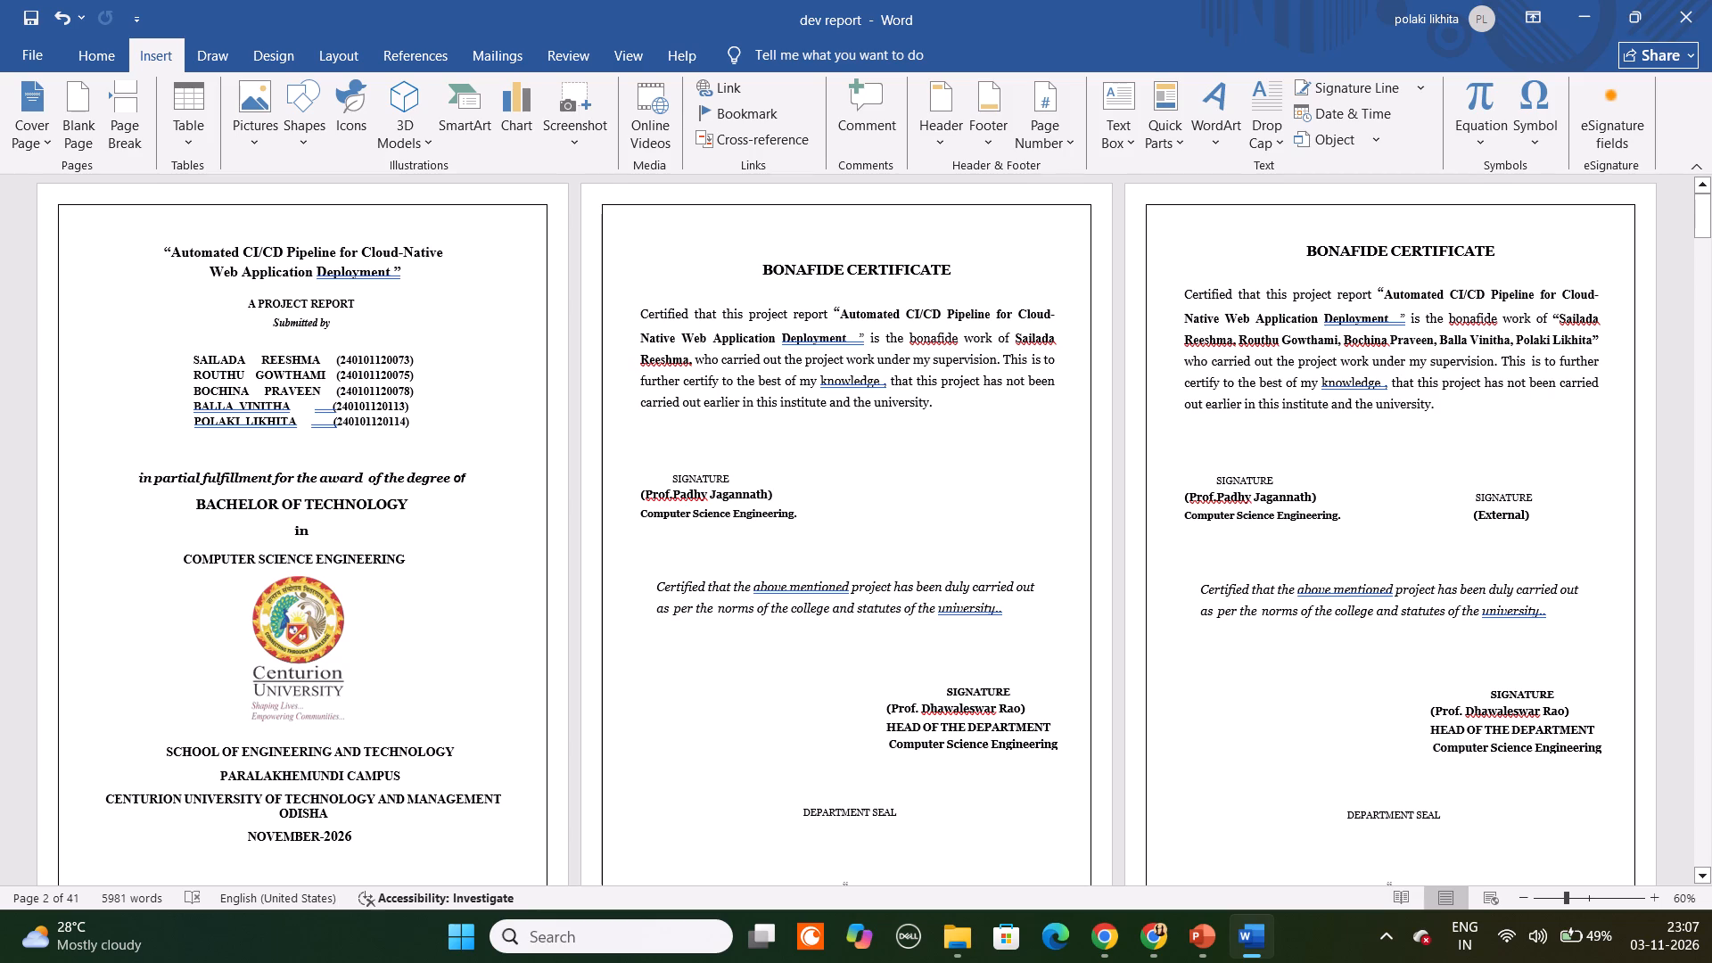
pyautogui.click(671, 474)
pyautogui.press('Up')
pyautogui.press('Down')
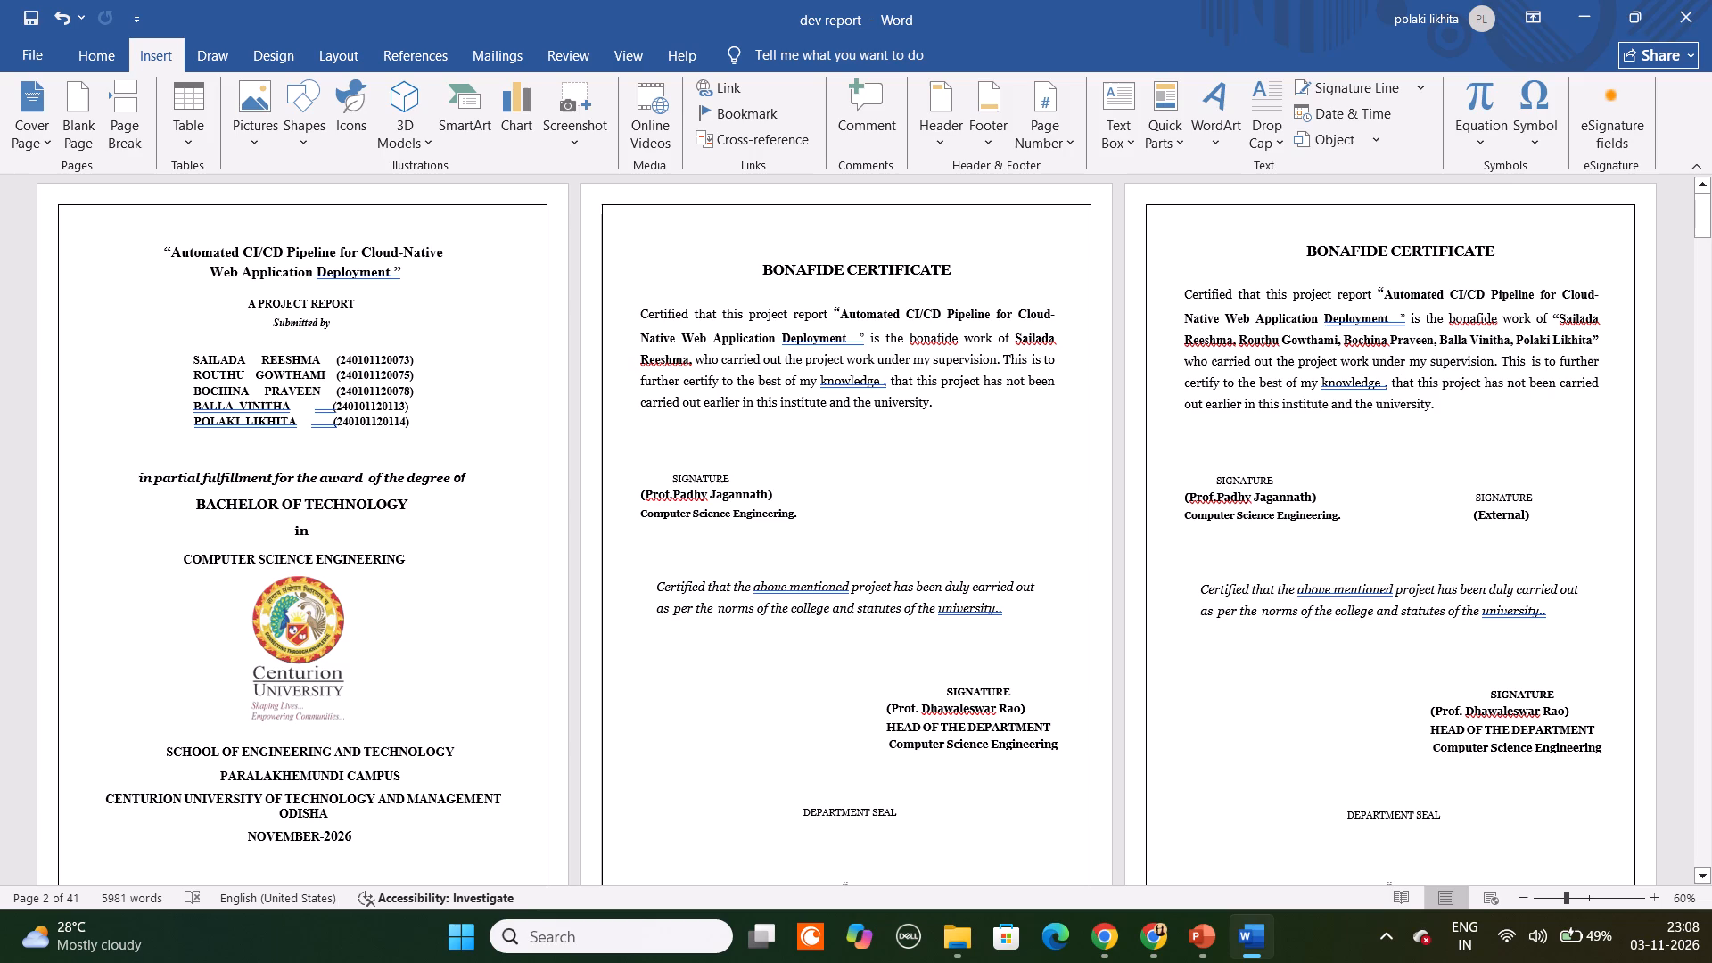
pyautogui.click(675, 476)
pyautogui.press('space')
pyautogui.press('space')
pyautogui.press('space')
pyautogui.press('space')
pyautogui.press('space')
pyautogui.press('space')
pyautogui.press('space')
pyautogui.press('space')
pyautogui.press('space')
pyautogui.press('space')
pyautogui.press('space')
pyautogui.press('space')
pyautogui.press('space')
pyautogui.press('space')
pyautogui.press('space')
pyautogui.press('space')
pyautogui.press('space')
pyautogui.press('space')
pyautogui.press('space')
pyautogui.press('space')
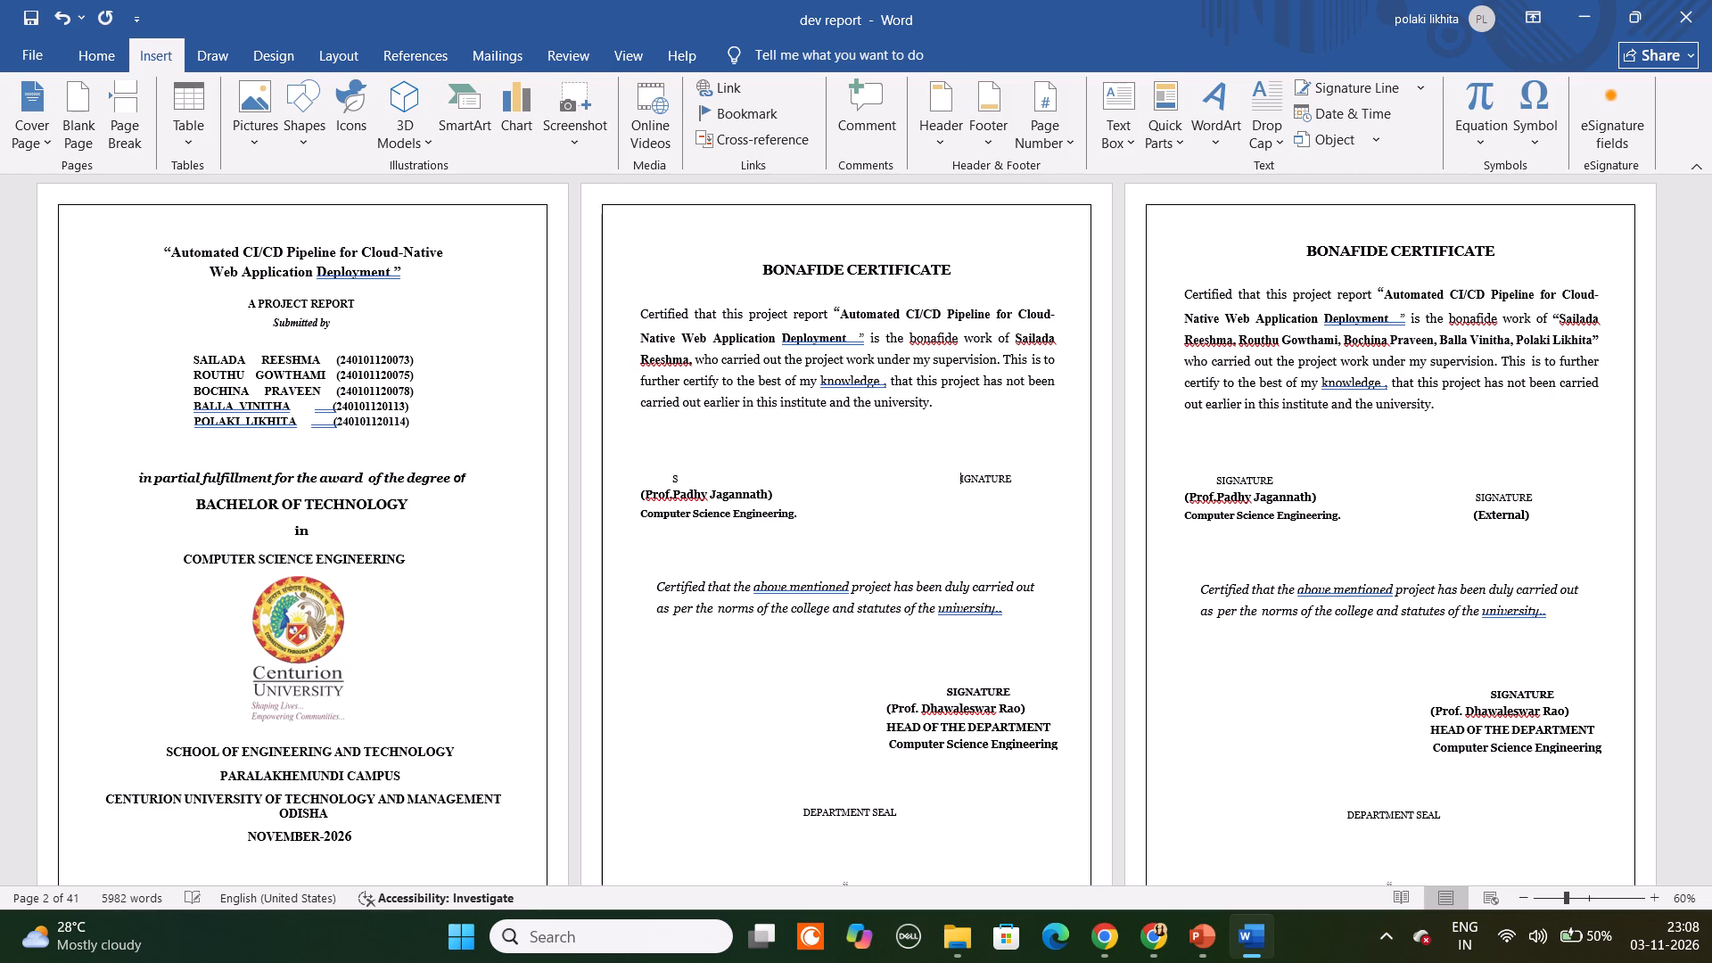
pyautogui.hotkey('shift', 's')
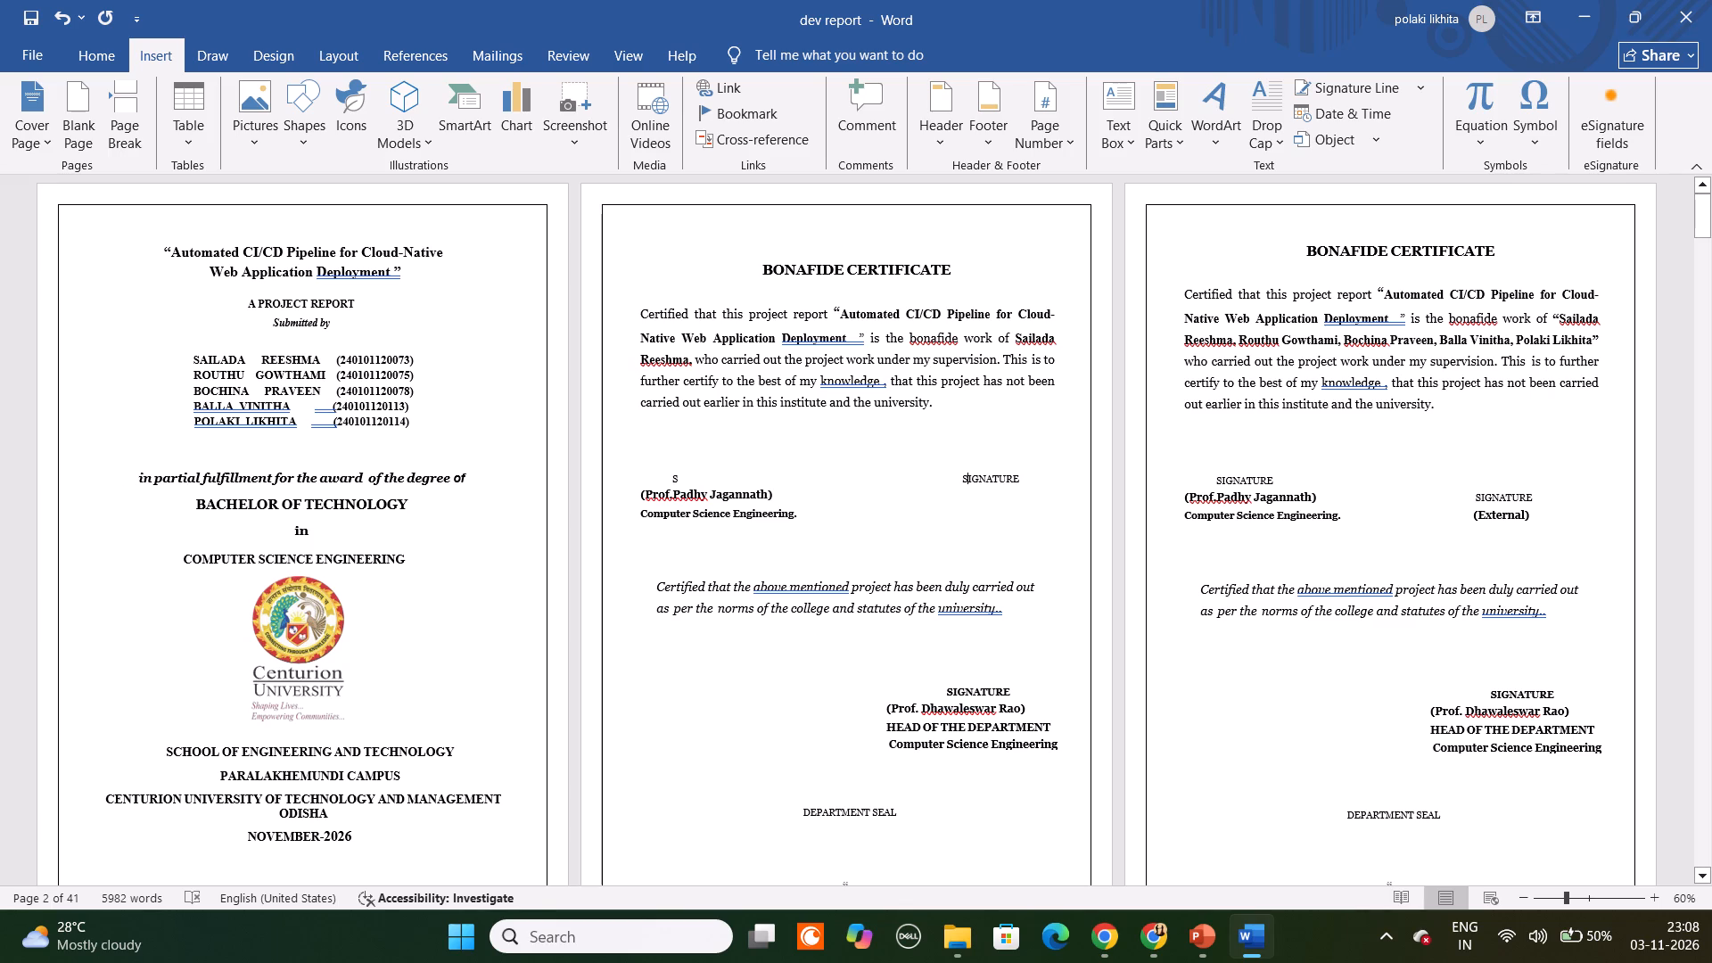
pyautogui.click(685, 482)
pyautogui.press('BackSpace')
pyautogui.press('BackSpace')
pyautogui.press('BackSpace')
pyautogui.press('BackSpace')
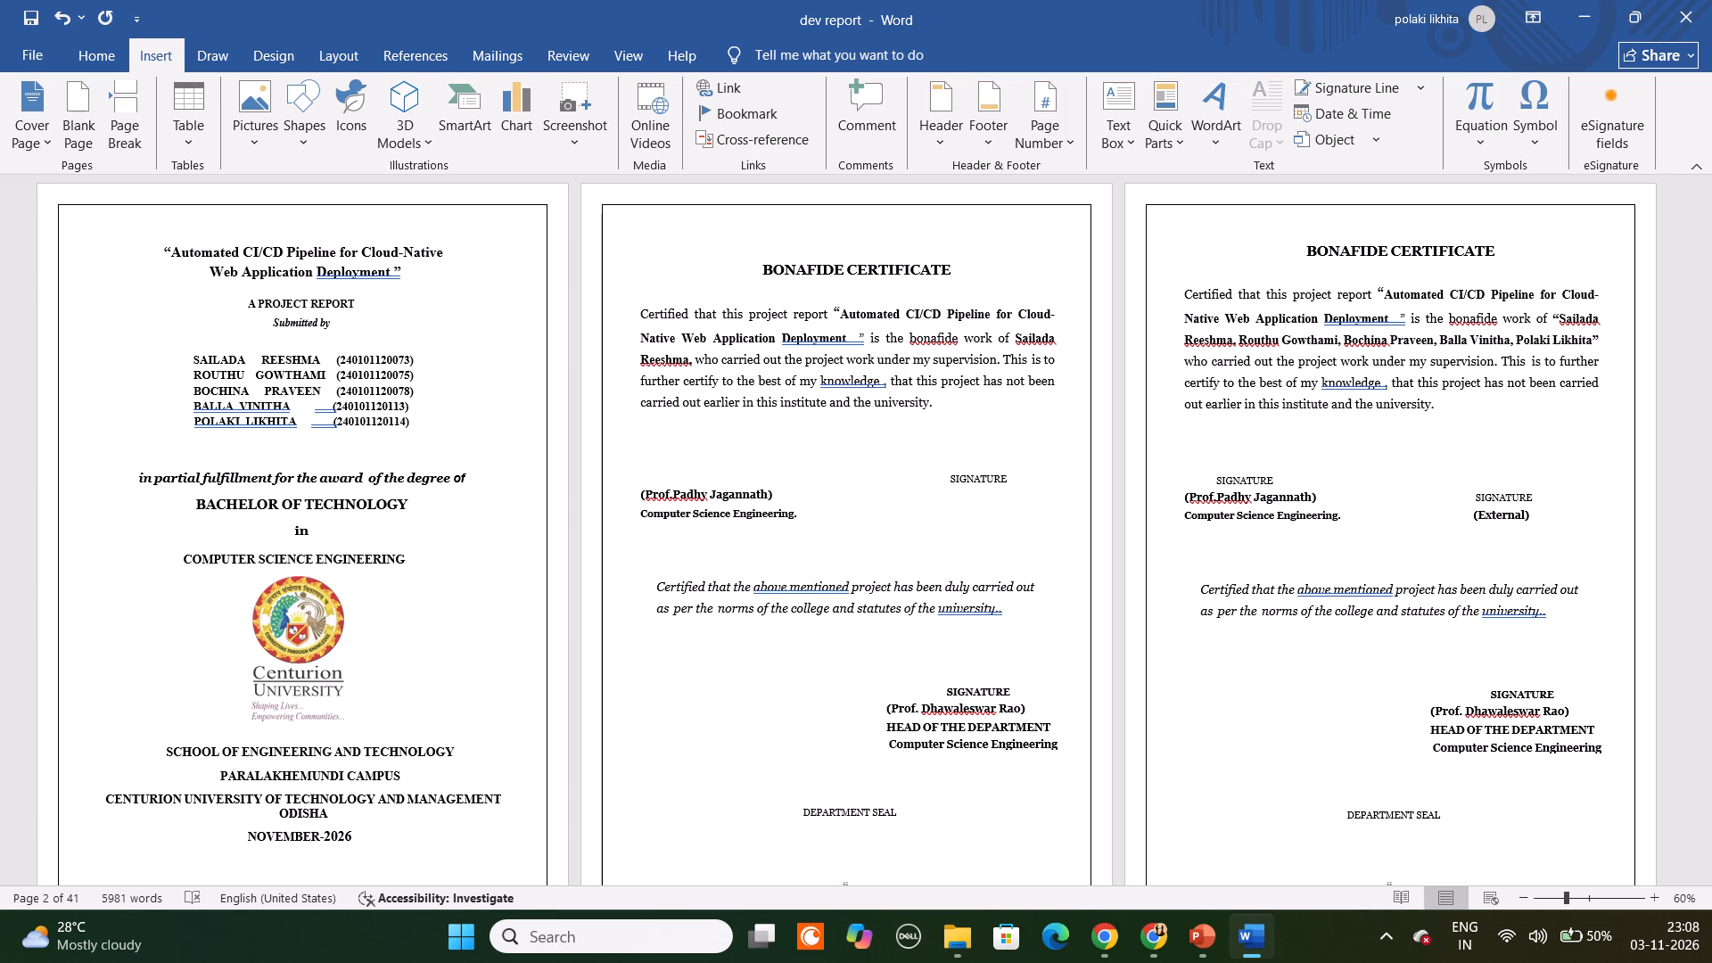
pyautogui.press('space')
pyautogui.press('space')
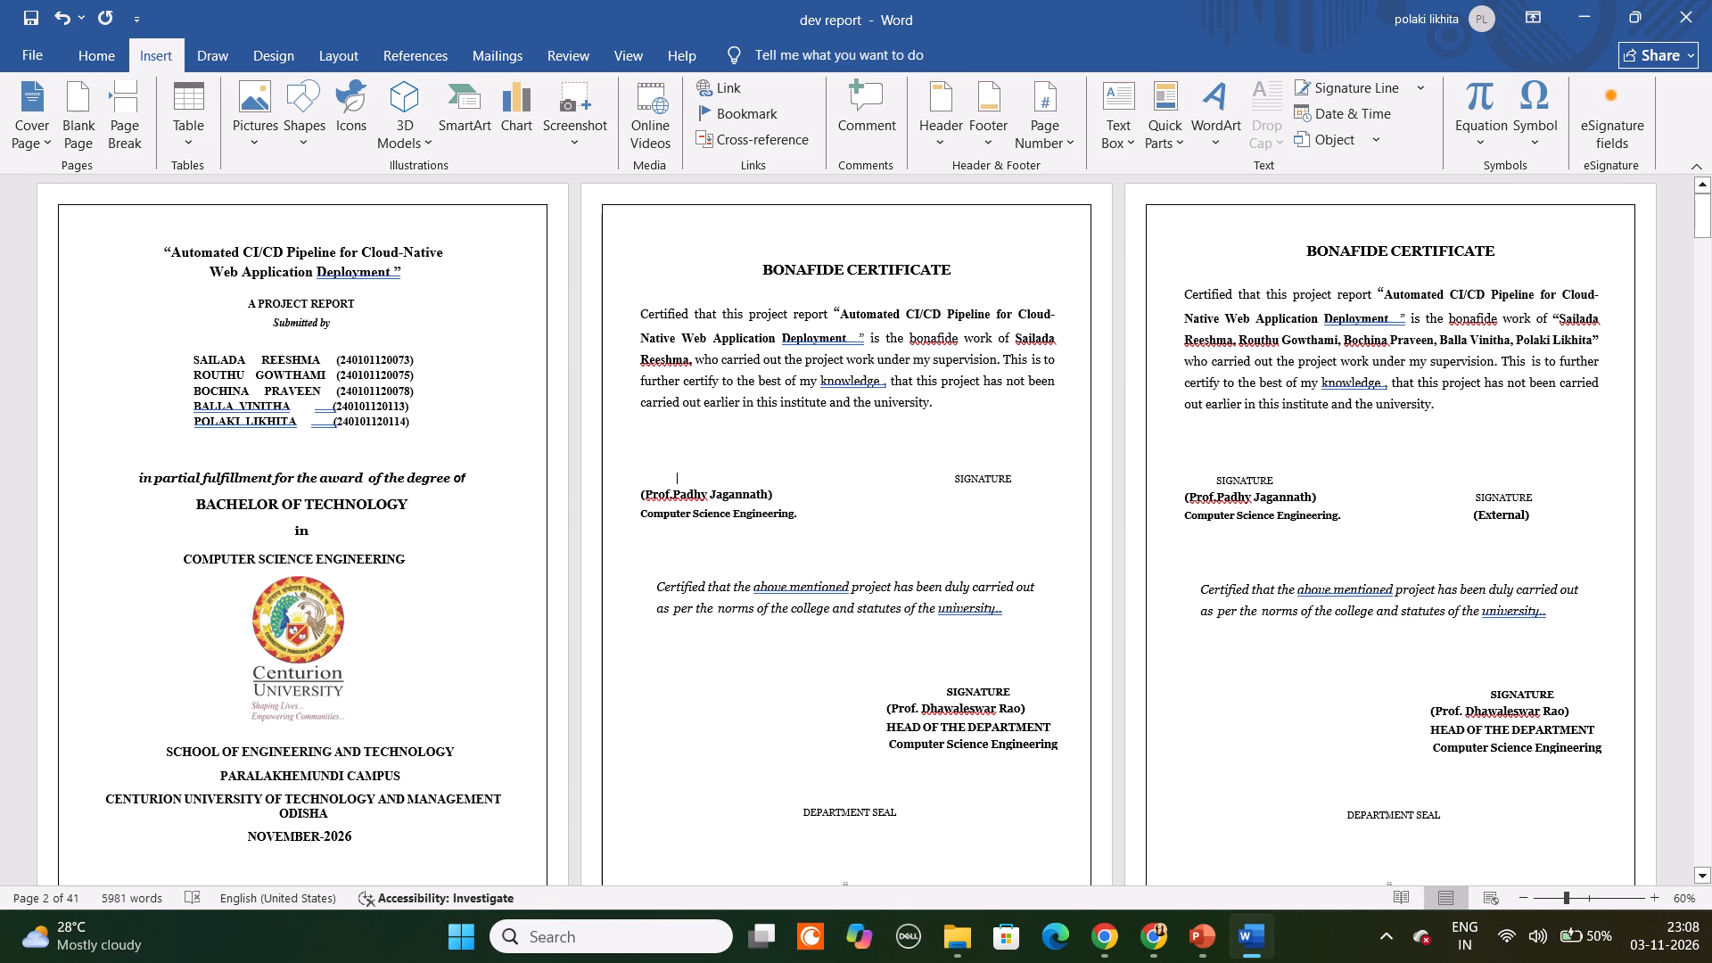
# Indent the supervising professor's name with spaces so it sits beneath the shifted "SIGNATURE" label on the second page's certificate.
pyautogui.press('Down')
pyautogui.press('Left')
pyautogui.press('Left')
pyautogui.press('Left')
pyautogui.press('Left')
pyautogui.press('Left')
pyautogui.press('Left')
pyautogui.press('Left')
pyautogui.press('space')
pyautogui.press('space')
pyautogui.press('space')
pyautogui.press('space')
pyautogui.press('space')
pyautogui.press('space')
pyautogui.press('space')
pyautogui.press('space')
pyautogui.press('space')
pyautogui.press('space')
pyautogui.press('space')
pyautogui.press('space')
pyautogui.press('space')
pyautogui.press('space')
pyautogui.press('space')
pyautogui.press('space')
pyautogui.press('space')
pyautogui.press('space')
pyautogui.press('space')
pyautogui.press('space')
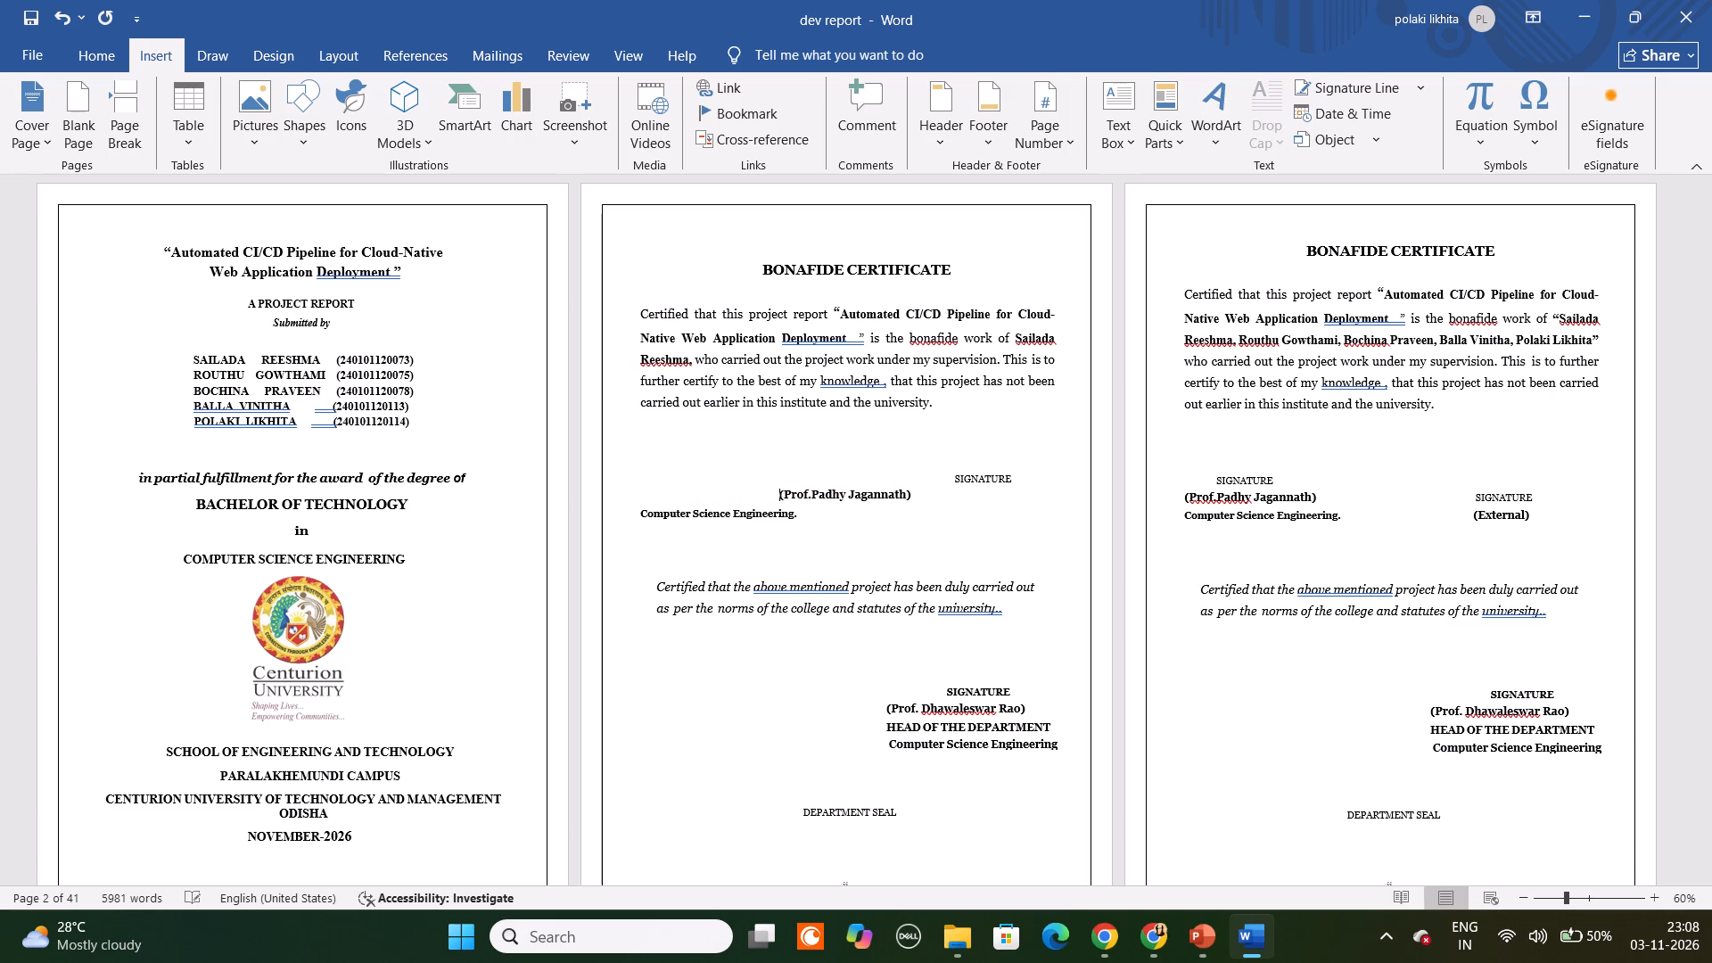
pyautogui.press('space')
pyautogui.press('space')
pyautogui.press('space')
pyautogui.press('space')
pyautogui.press('space')
pyautogui.press('space')
pyautogui.press('space')
pyautogui.press('space')
pyautogui.press('space')
pyautogui.press('space')
pyautogui.press('space')
pyautogui.press('space')
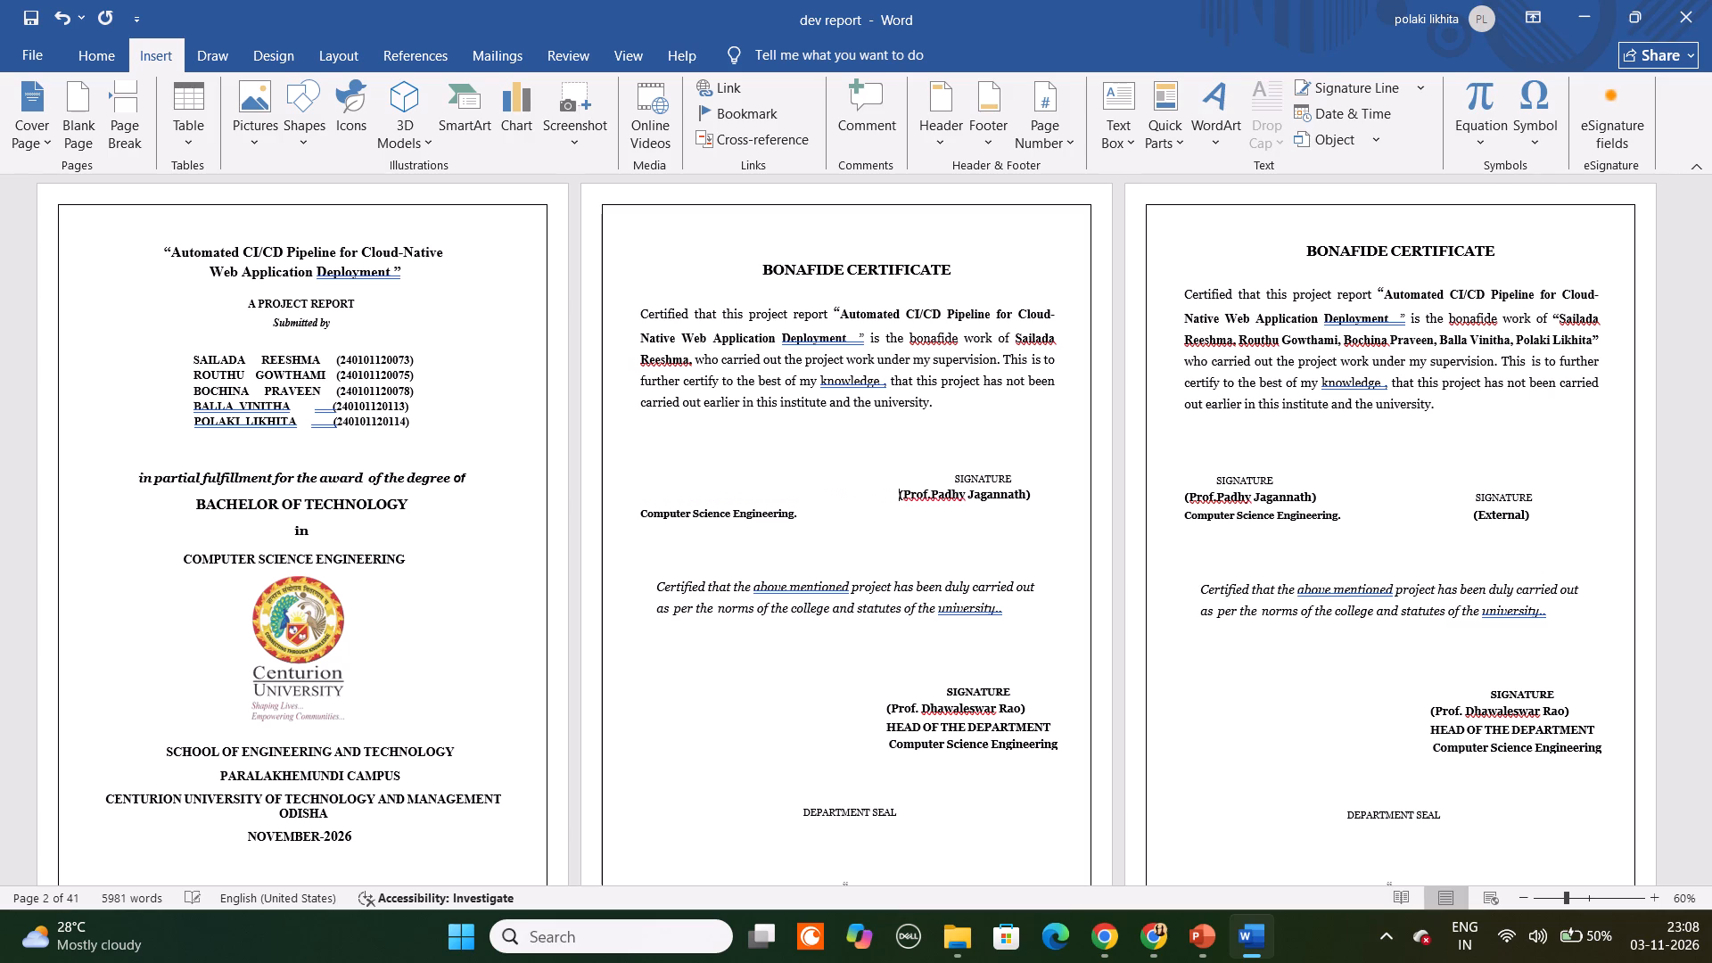
pyautogui.press('BackSpace')
pyautogui.press('BackSpace')
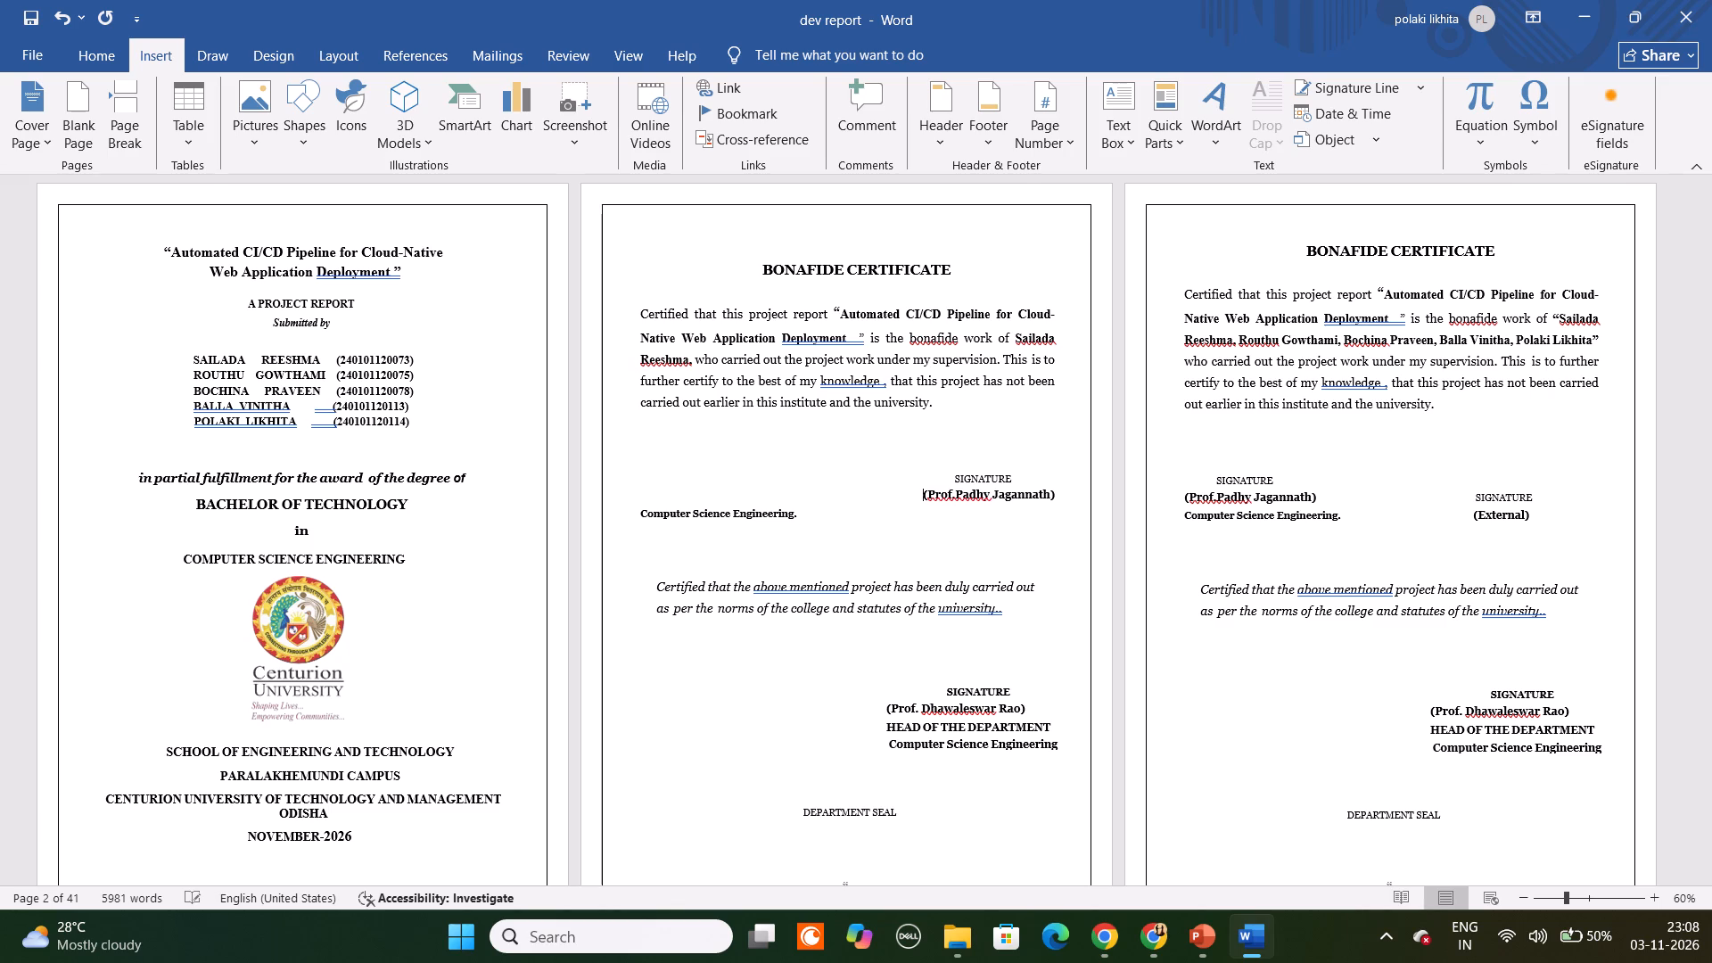
pyautogui.press('BackSpace')
pyautogui.press('BackSpace')
# Indent "Computer Science Engineering." with spaces so it sits beneath the supervising professor's name on the second page's certificate.
pyautogui.press('Down')
pyautogui.press('Left')
pyautogui.press('Left')
pyautogui.press('Left')
pyautogui.press('Left')
pyautogui.press('Left')
pyautogui.press('Left')
pyautogui.press('Left')
pyautogui.press('Left')
pyautogui.press('Left')
pyautogui.press('Left')
pyautogui.press('Left')
pyautogui.press('Left')
pyautogui.press('Left')
pyautogui.press('Left')
pyautogui.press('Left')
pyautogui.press('Left')
pyautogui.press('Left')
pyautogui.press('Left')
pyautogui.press('Left')
pyautogui.press('Left')
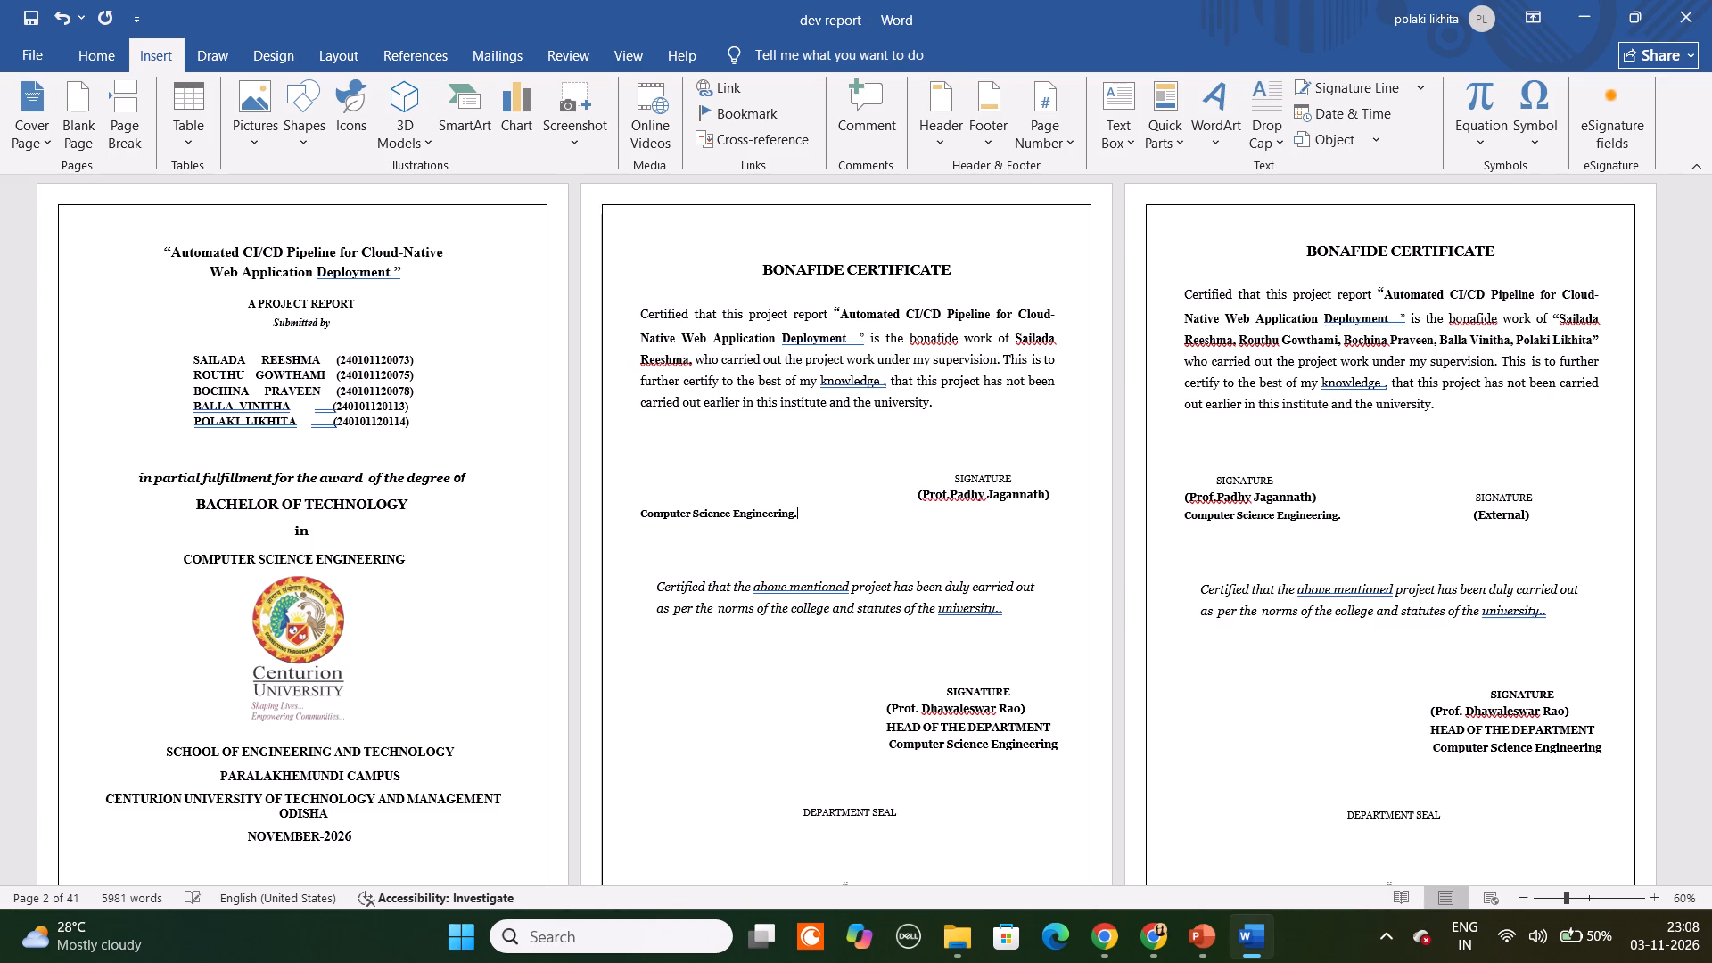
pyautogui.press('Left')
pyautogui.press('Left')
pyautogui.press('Left')
pyautogui.press('Left')
pyautogui.press('space')
pyautogui.press('space')
pyautogui.press('space')
pyautogui.press('space')
pyautogui.press('space')
pyautogui.press('space')
pyautogui.press('space')
pyautogui.press('space')
pyautogui.press('space')
pyautogui.press('space')
pyautogui.press('space')
pyautogui.press('space')
pyautogui.press('space')
pyautogui.press('space')
pyautogui.press('space')
pyautogui.press('space')
pyautogui.press('space')
pyautogui.press('space')
pyautogui.press('space')
pyautogui.press('space')
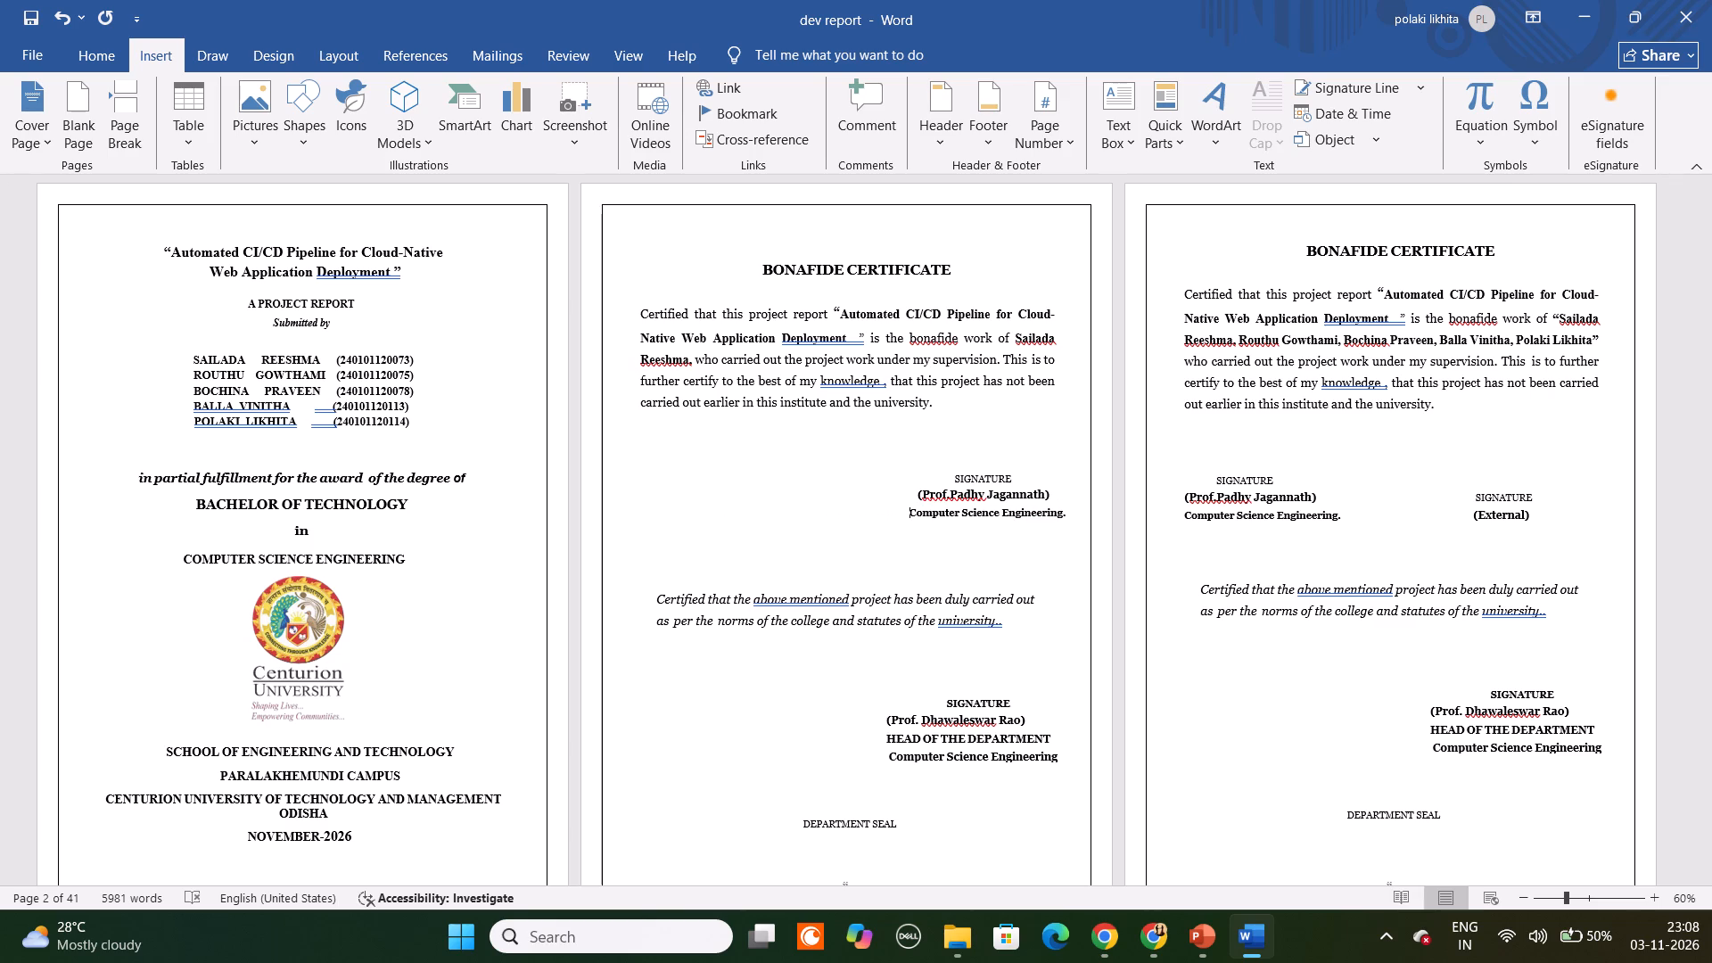
# Insert a blank page after the first line of the project title on the cover page.
pyautogui.click(578, 234)
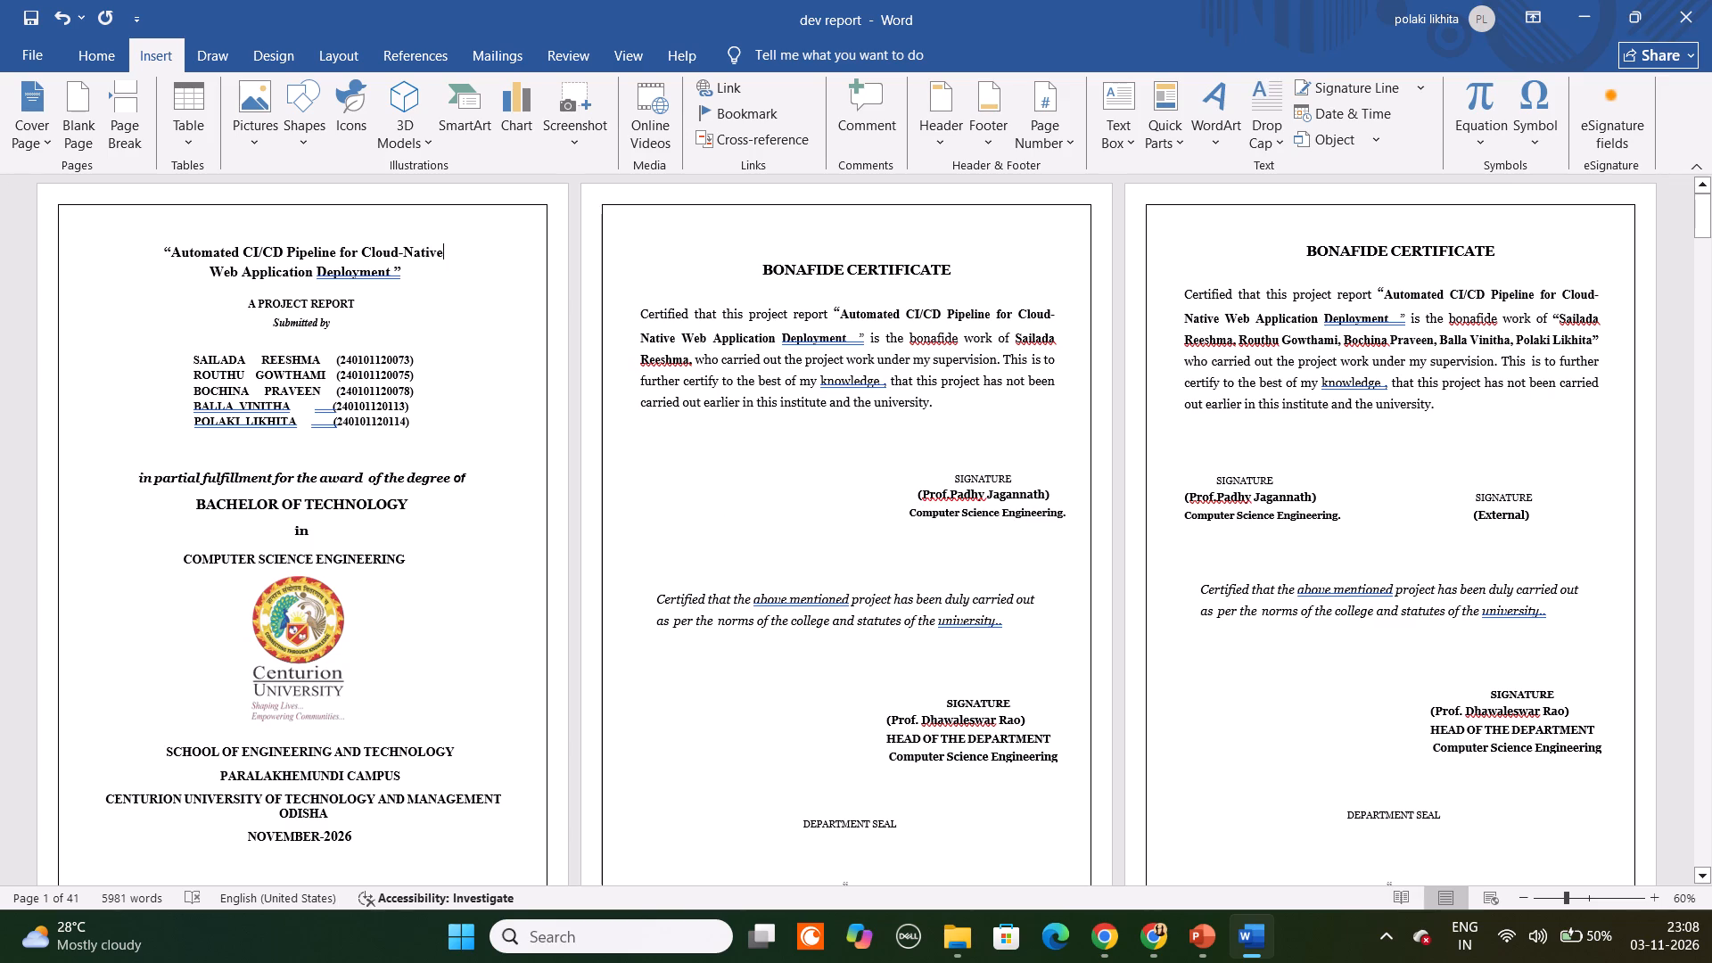
pyautogui.click(90, 113)
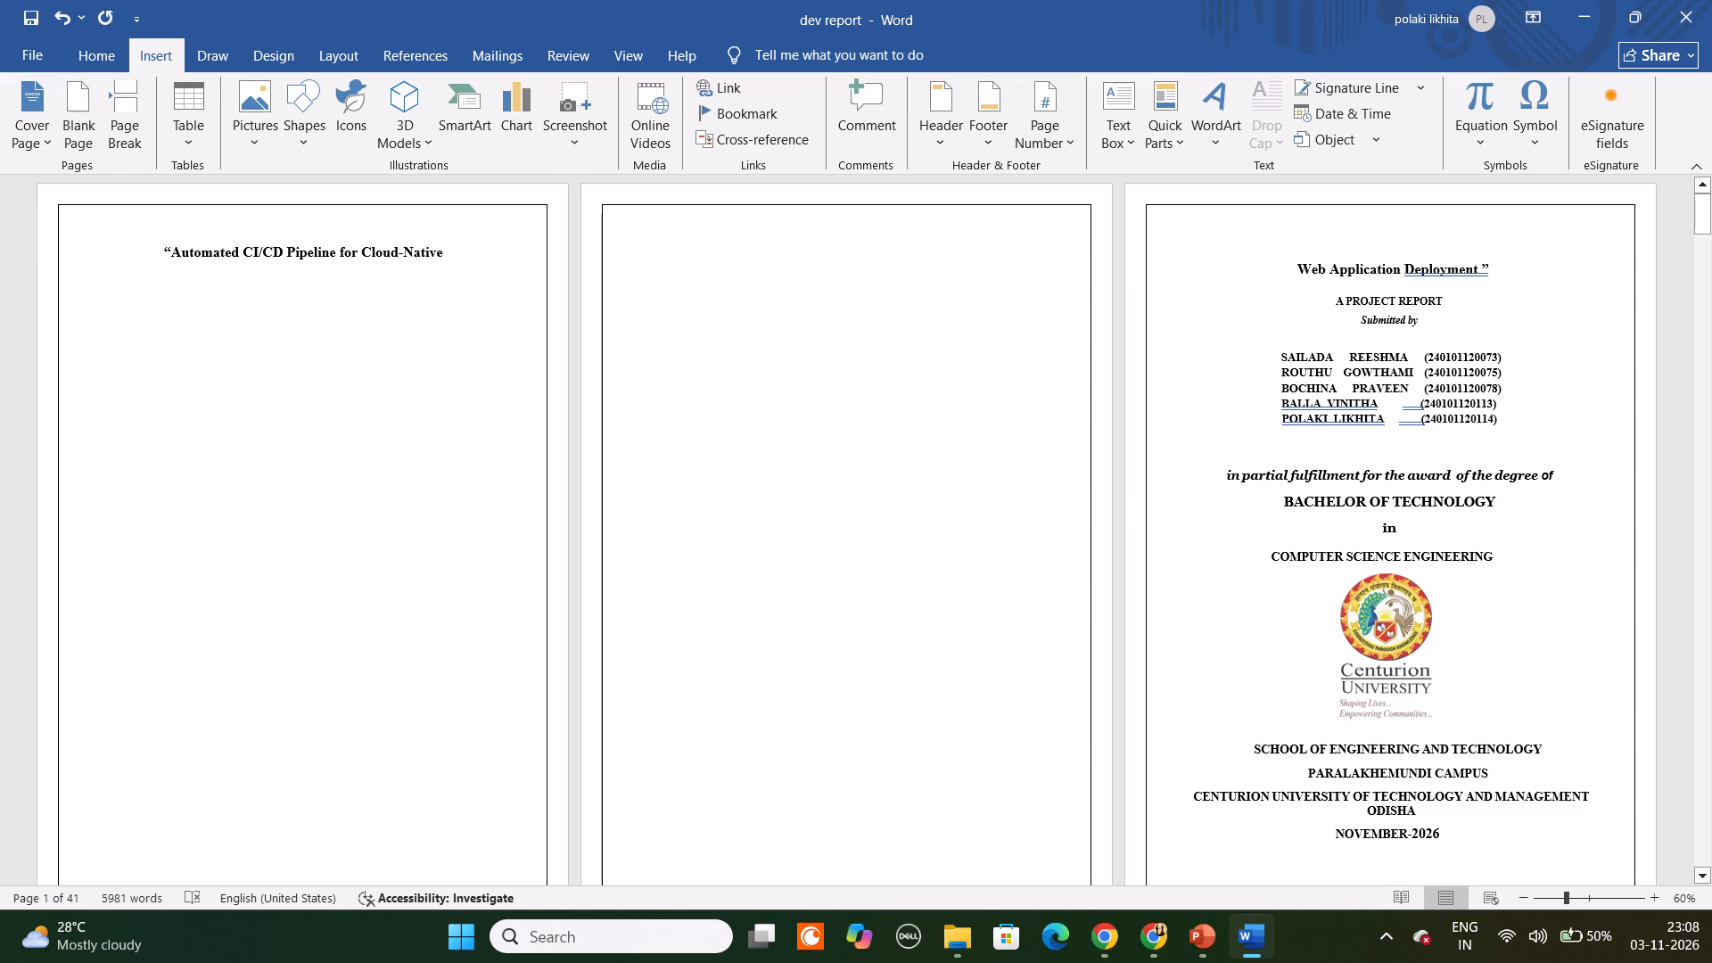
pyautogui.scroll(4, 457, 494)
pyautogui.scroll(-1, 457, 494)
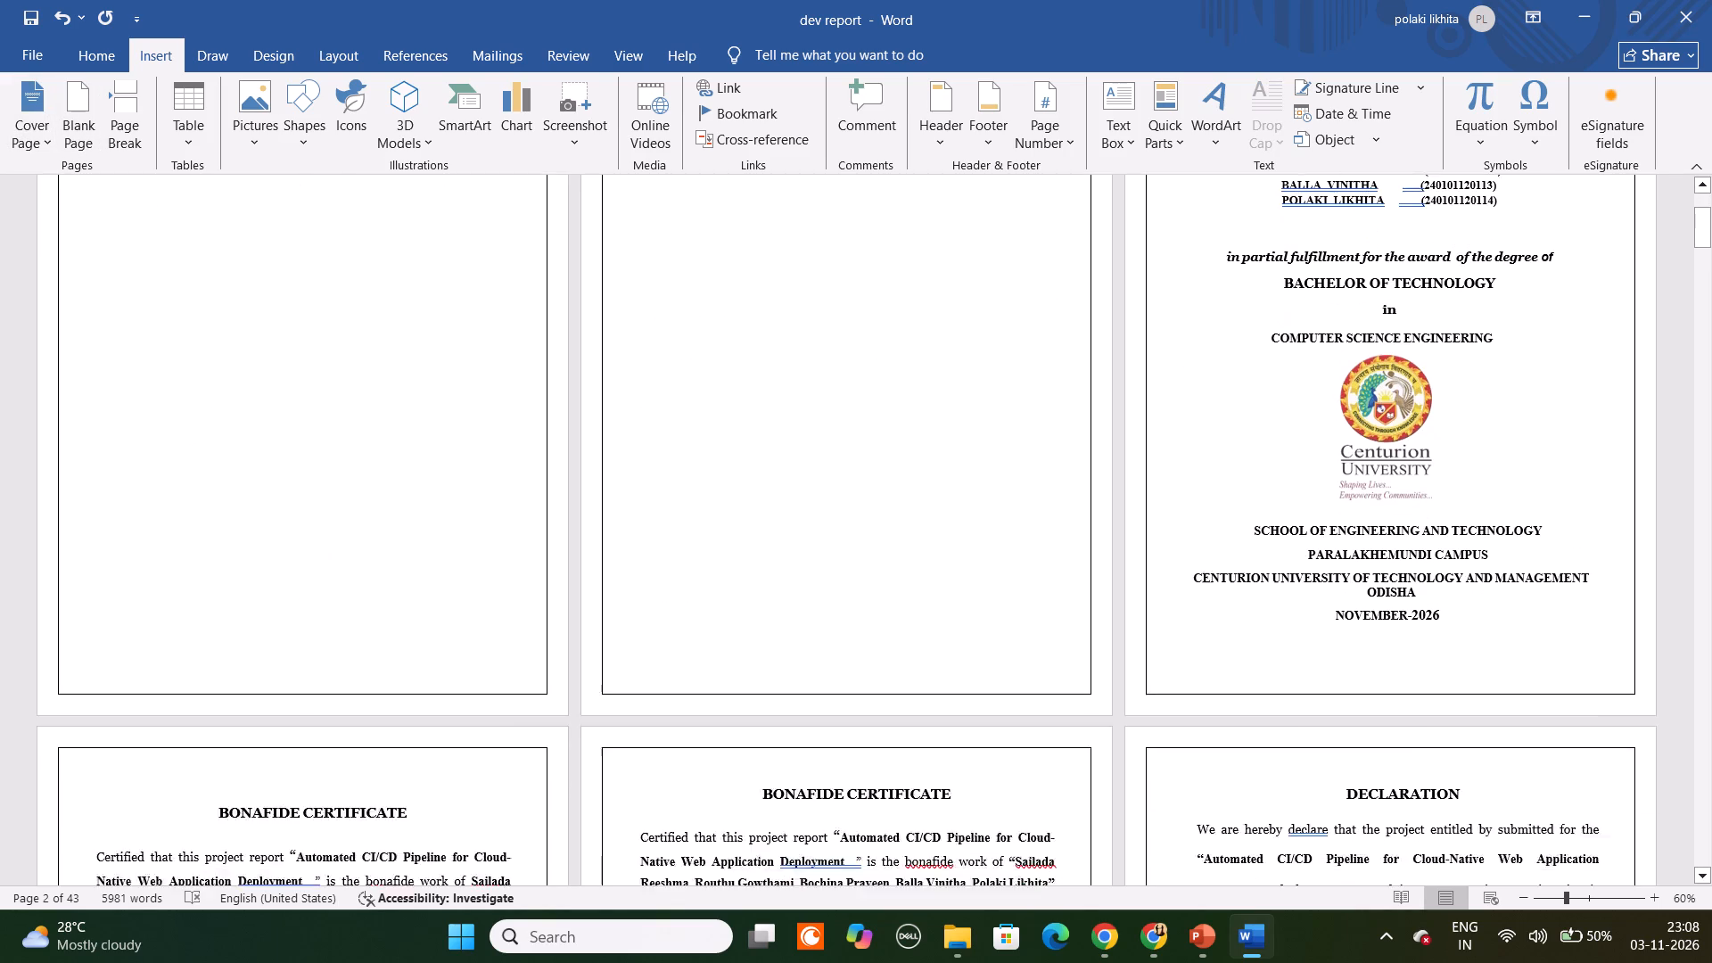
pyautogui.scroll(-3, 457, 494)
pyautogui.rightClick(408, 440)
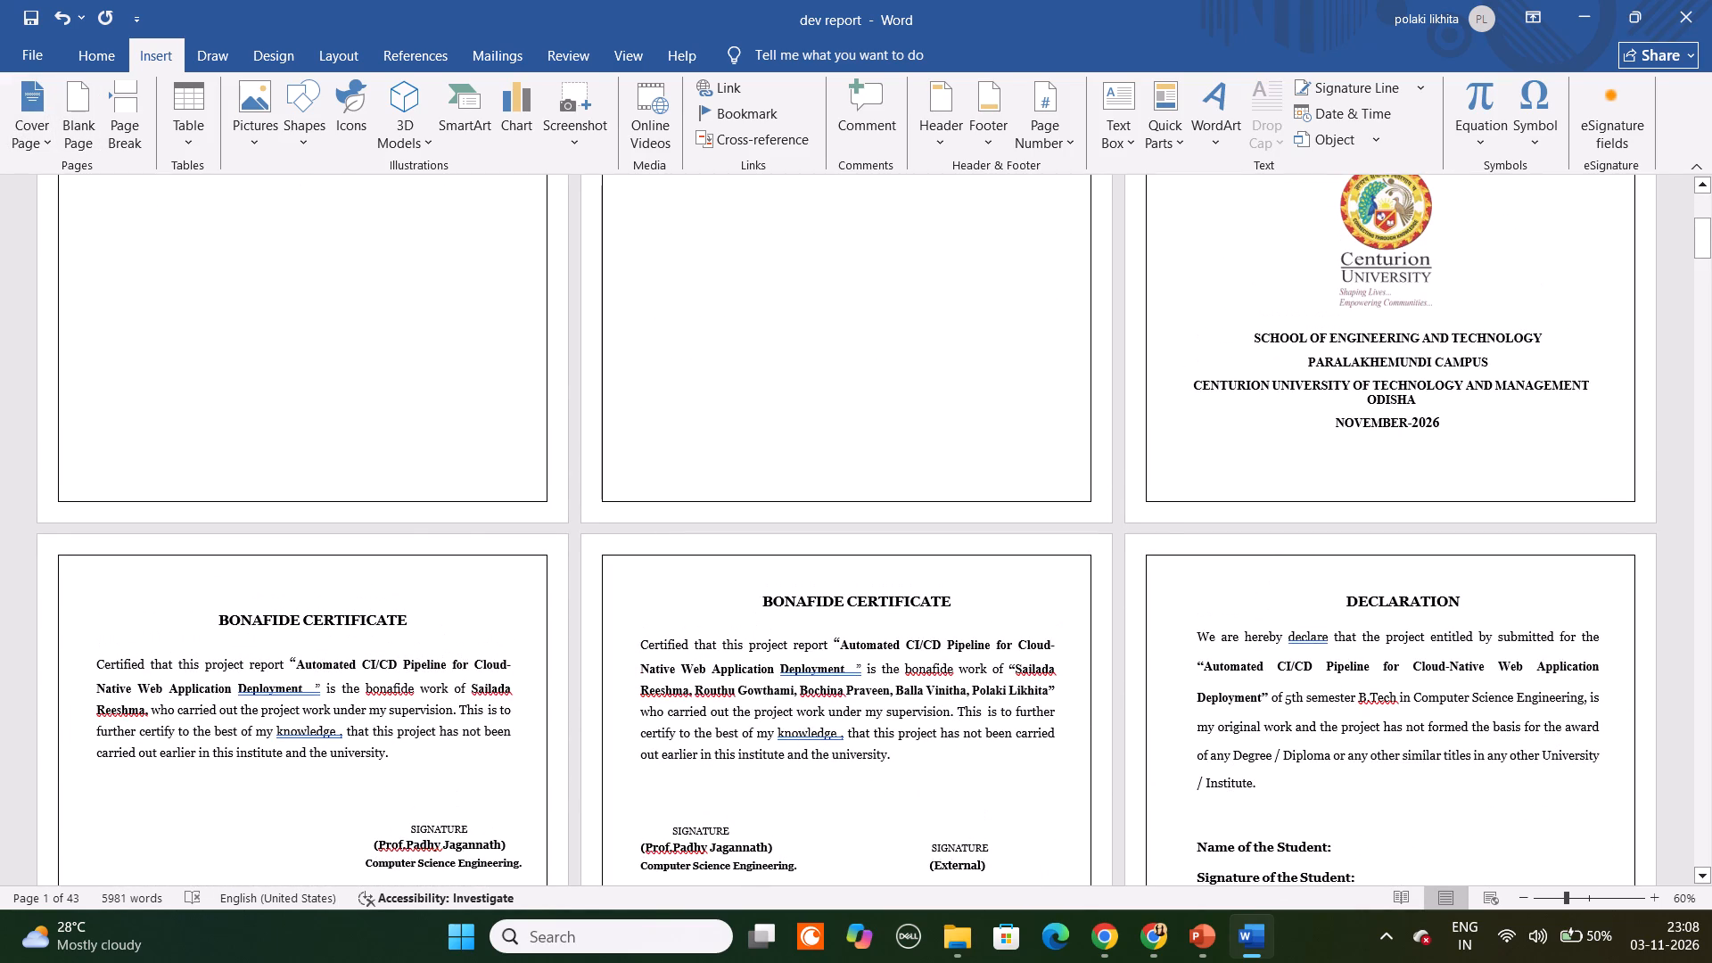
pyautogui.click(394, 468)
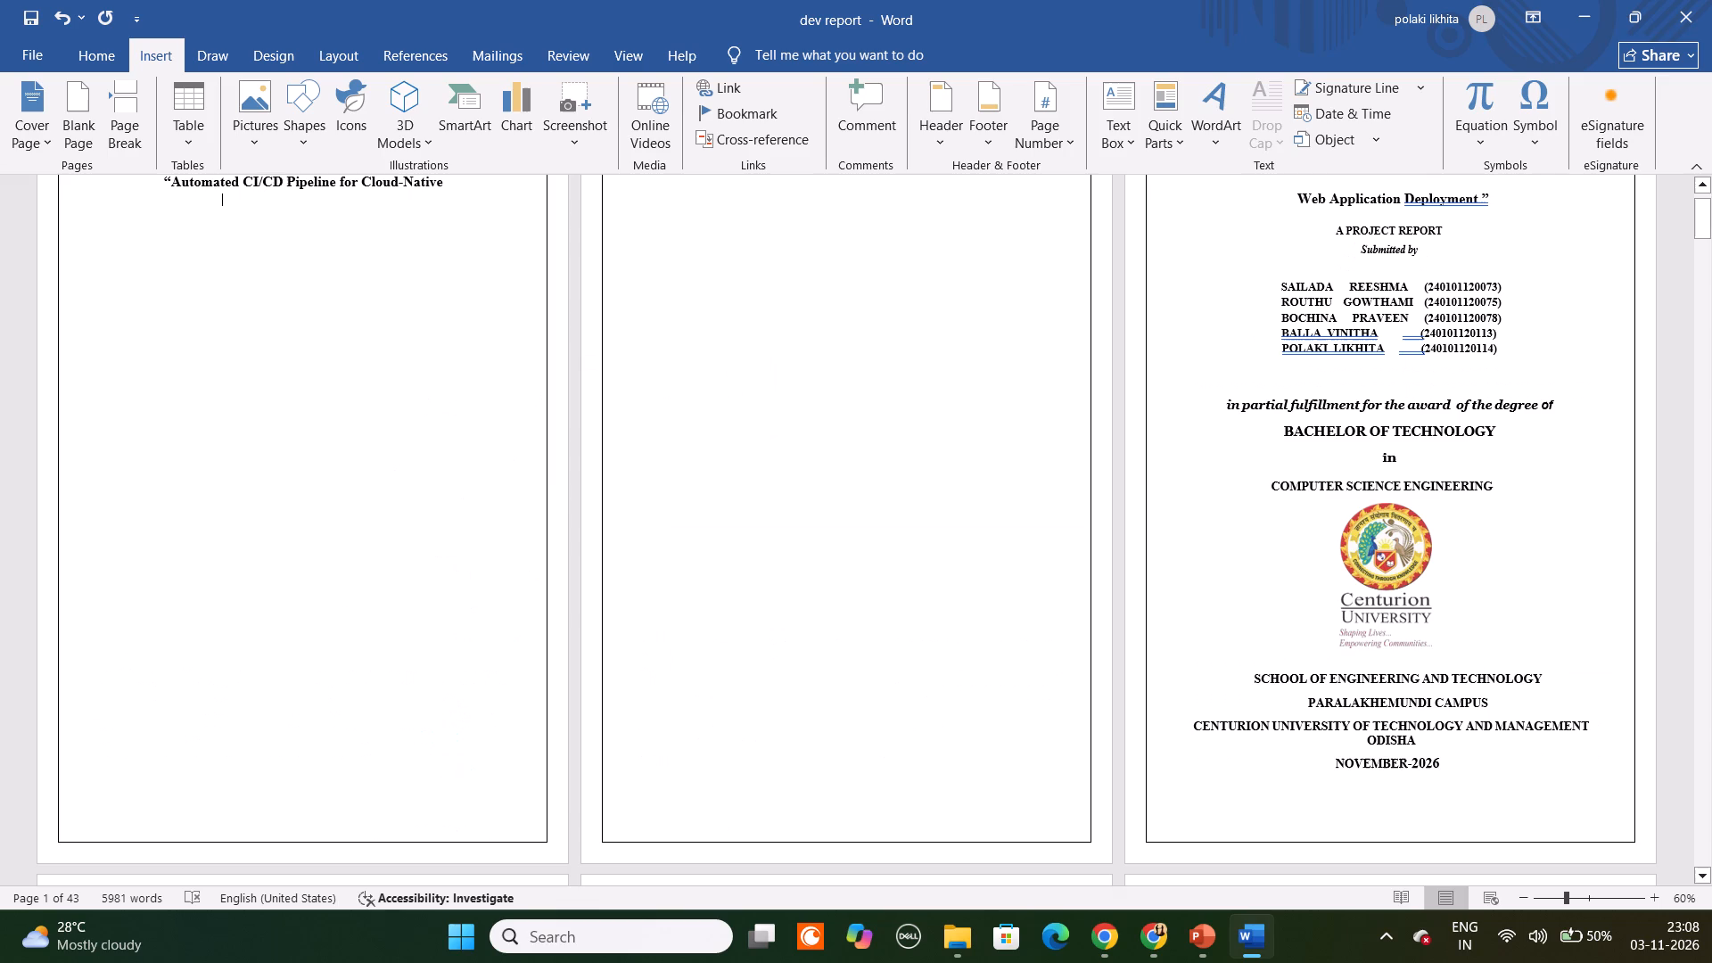
pyautogui.scroll(3, 715, 509)
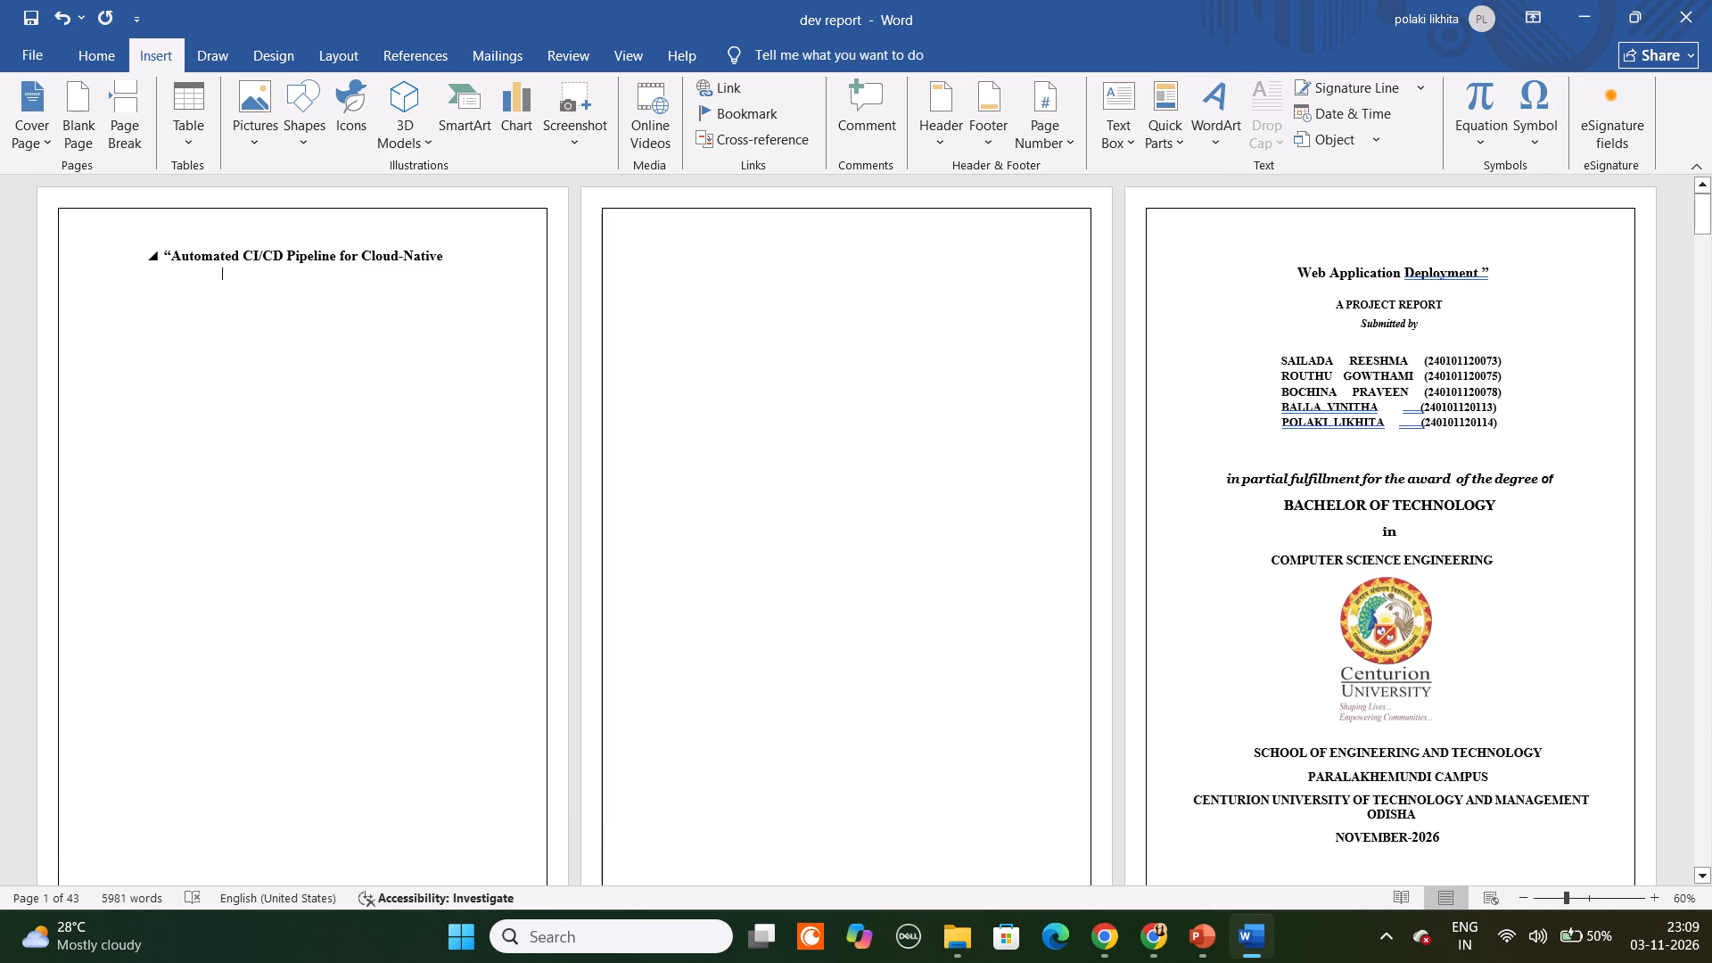
# Copy "Automated CI/CD Pipeline for Cloud-Native" from the first page and paste it before "Web Application Deployment" on the third page.
pyautogui.moveTo(173, 253); pyautogui.dragTo(456, 262)
pyautogui.hotkey('ctrl', 'c')
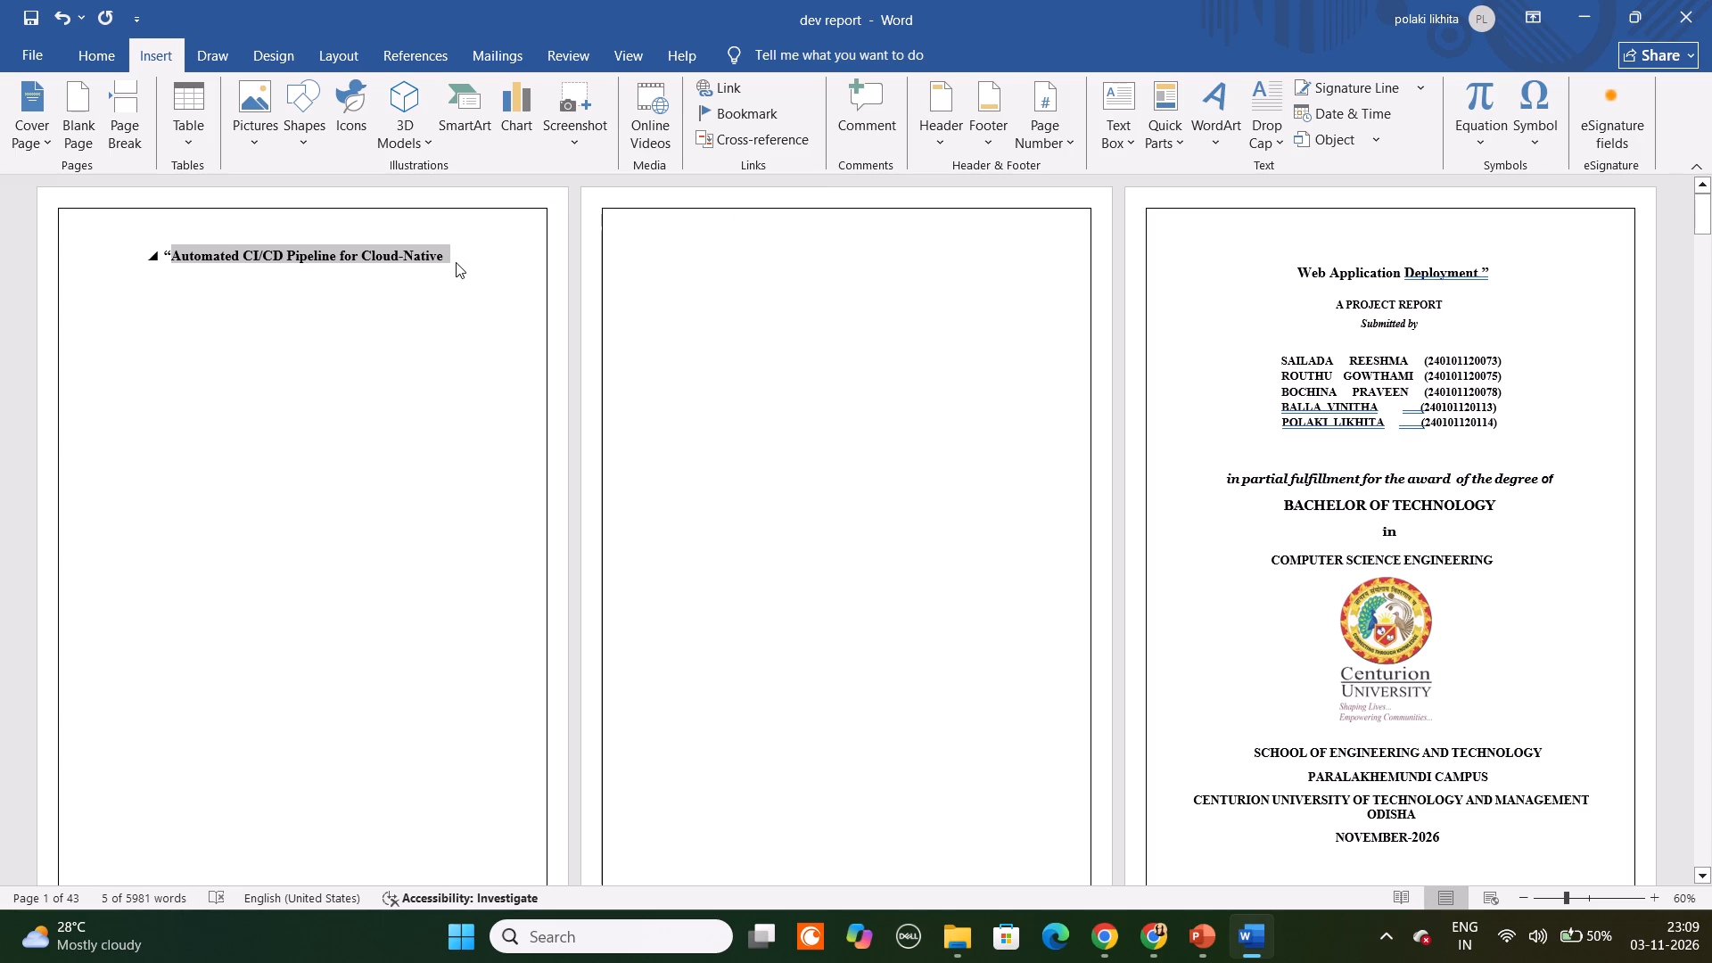
pyautogui.click(1294, 273)
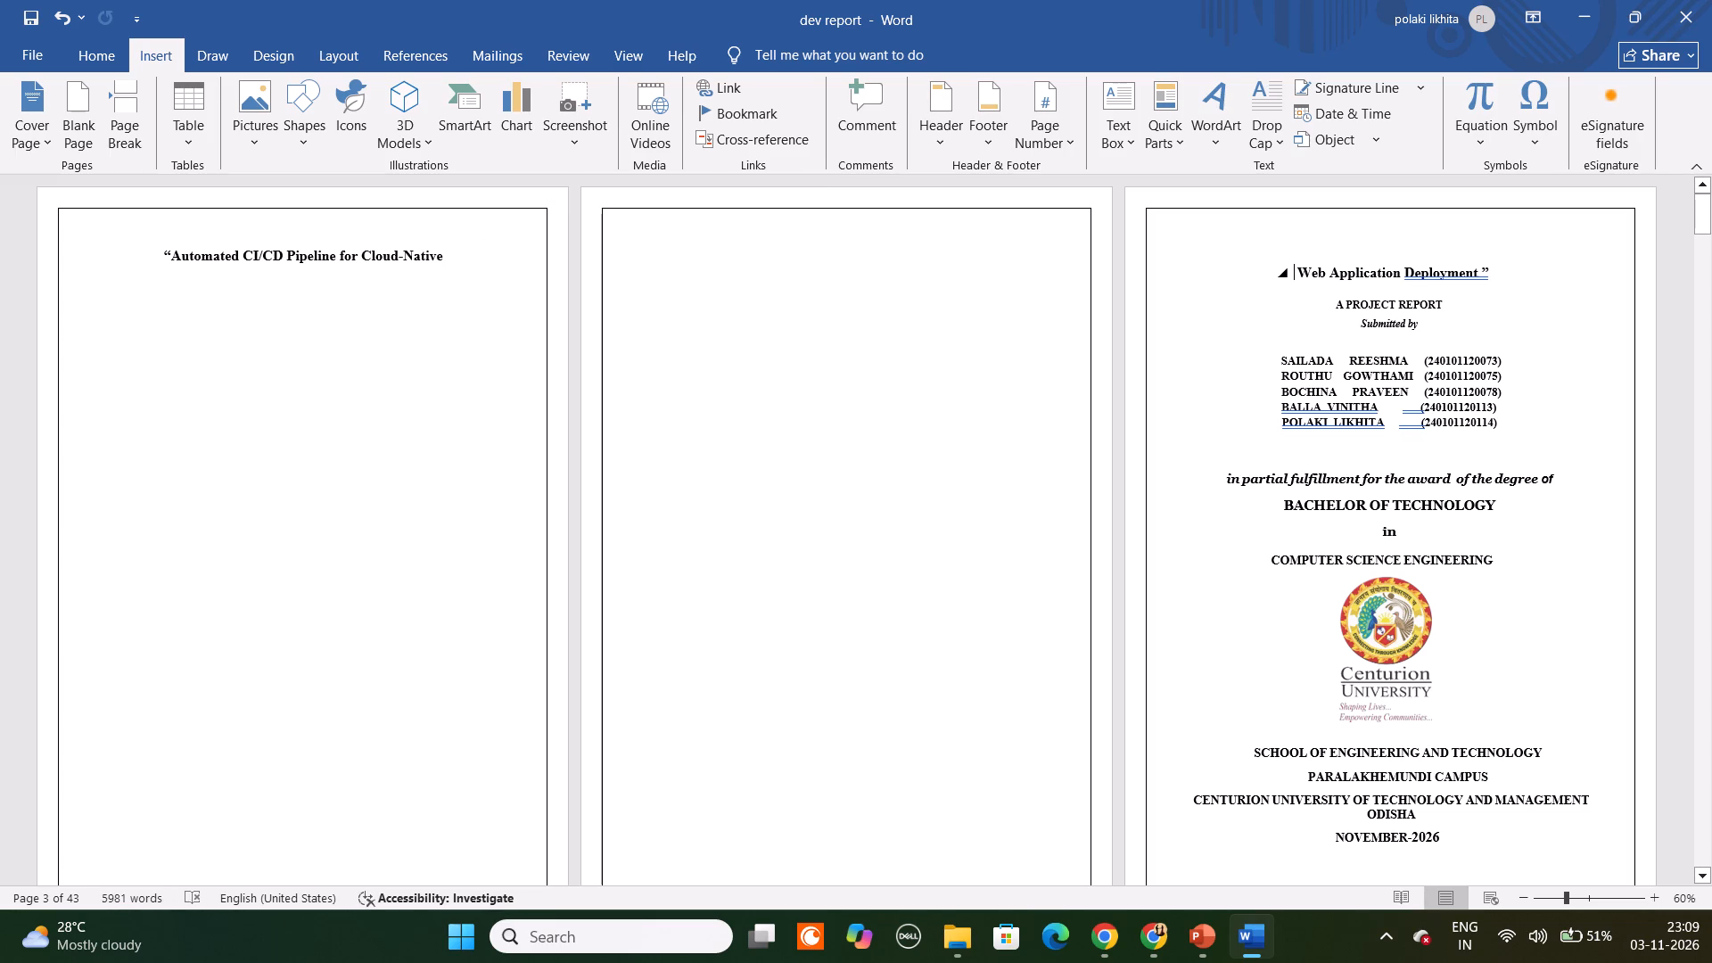
pyautogui.hotkey('ctrl', 'v')
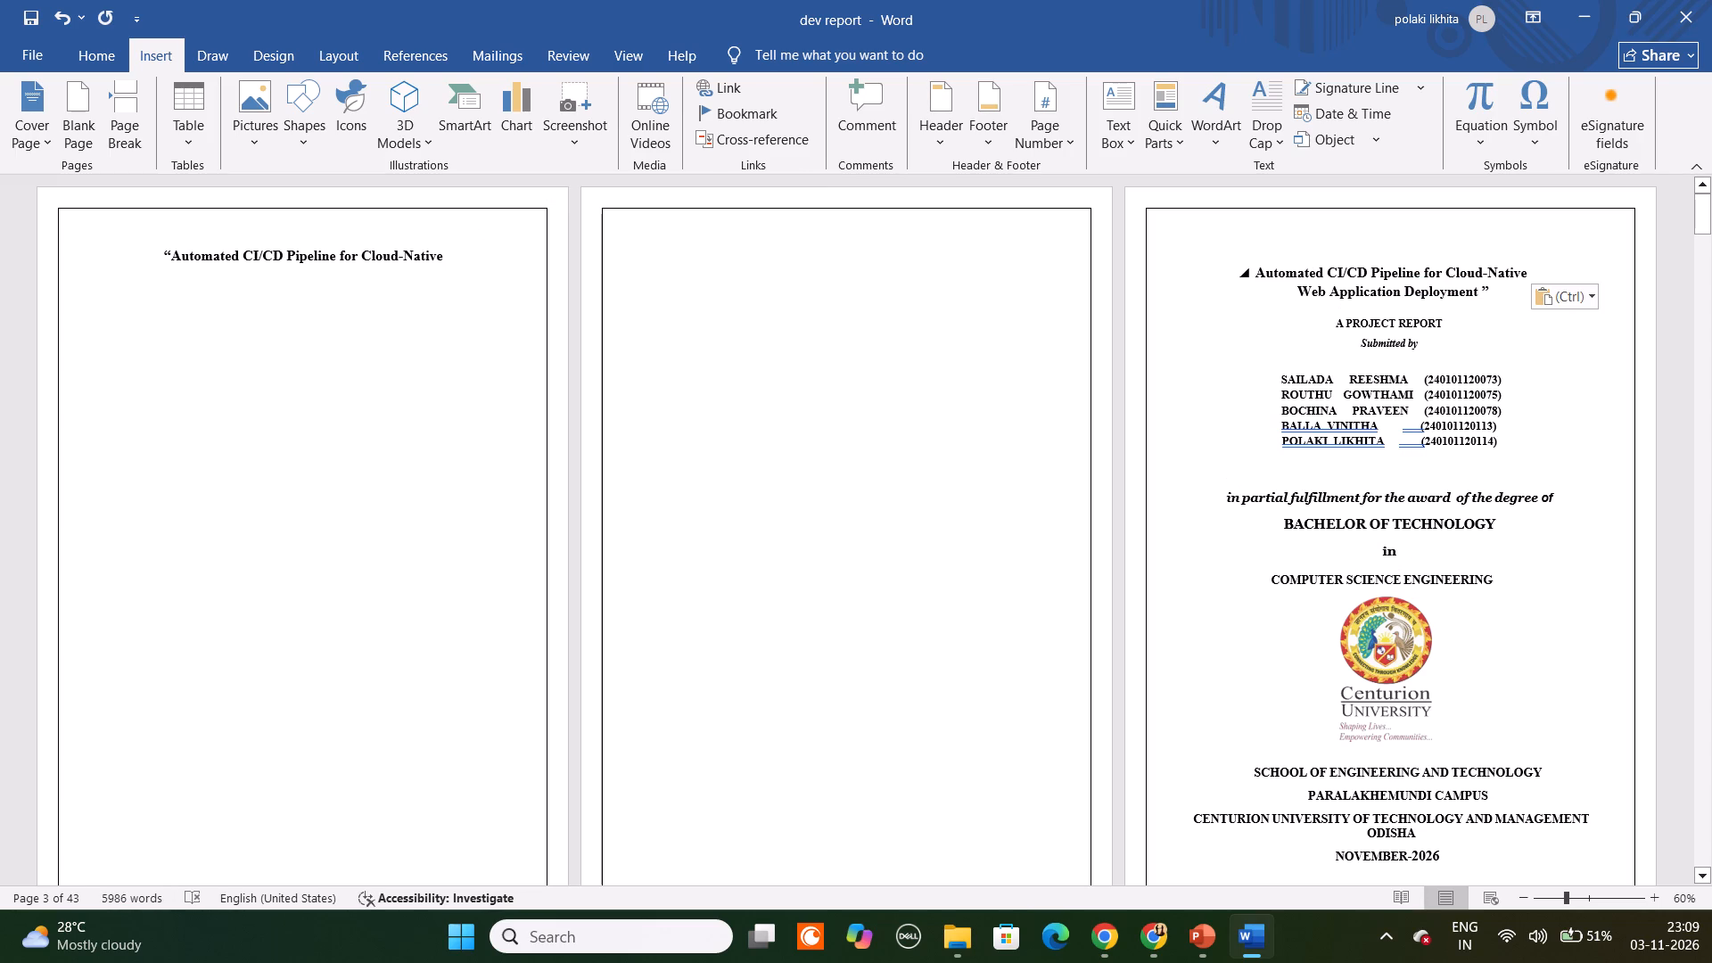
# Try to remove the empty second page by deleting backwards from its blank line.
pyautogui.click(1117, 214)
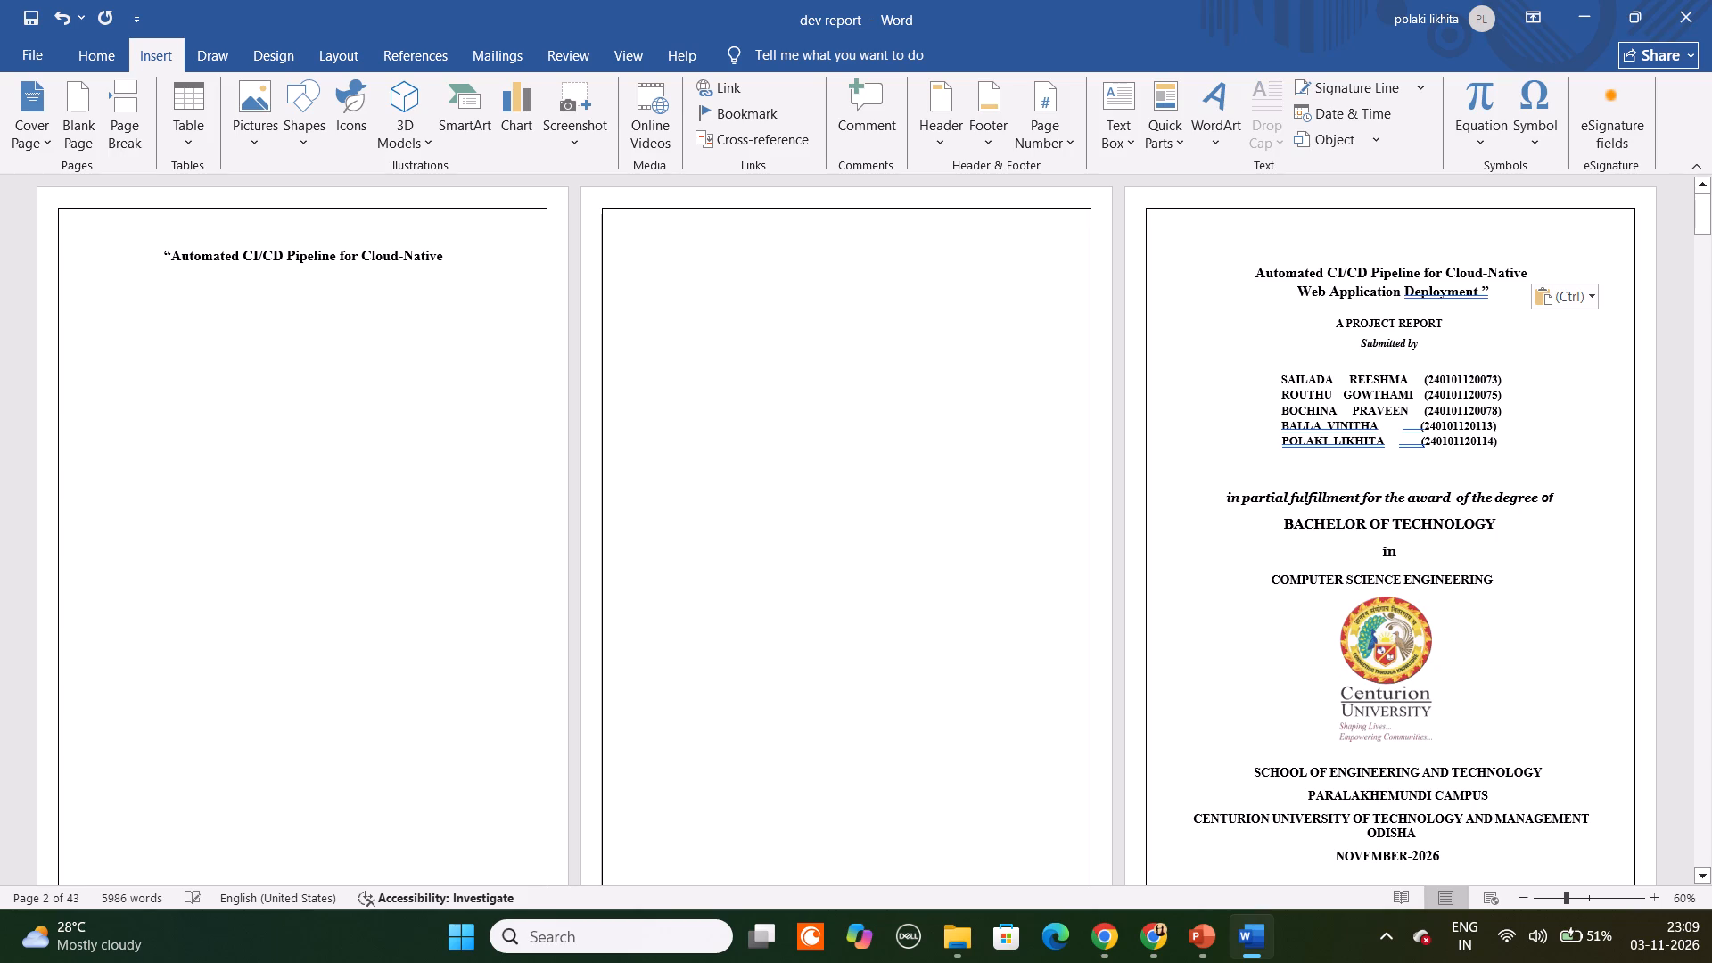
pyautogui.rightClick(733, 375)
pyautogui.click(564, 189)
pyautogui.click(740, 221)
pyautogui.press('BackSpace')
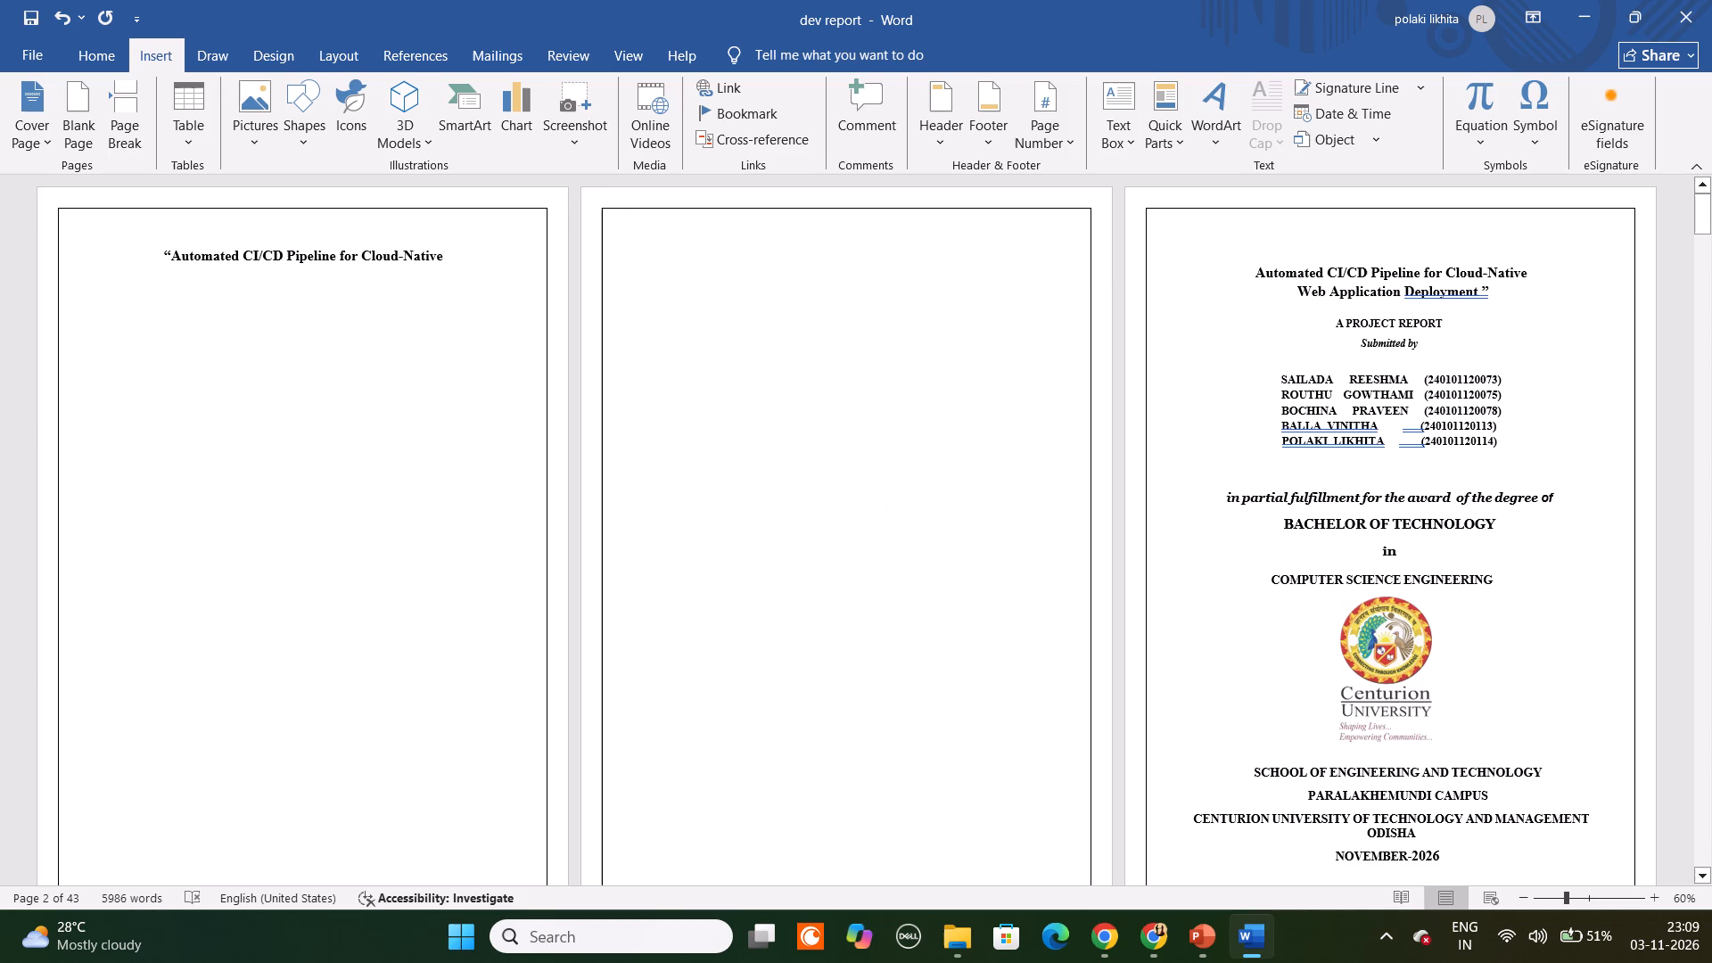
# Copy the title "Automated CI/CD Pipeline for Cloud-Native Web Application Deployment" from the third page, without its closing quotation mark.
pyautogui.scroll(-2, 1290, 465)
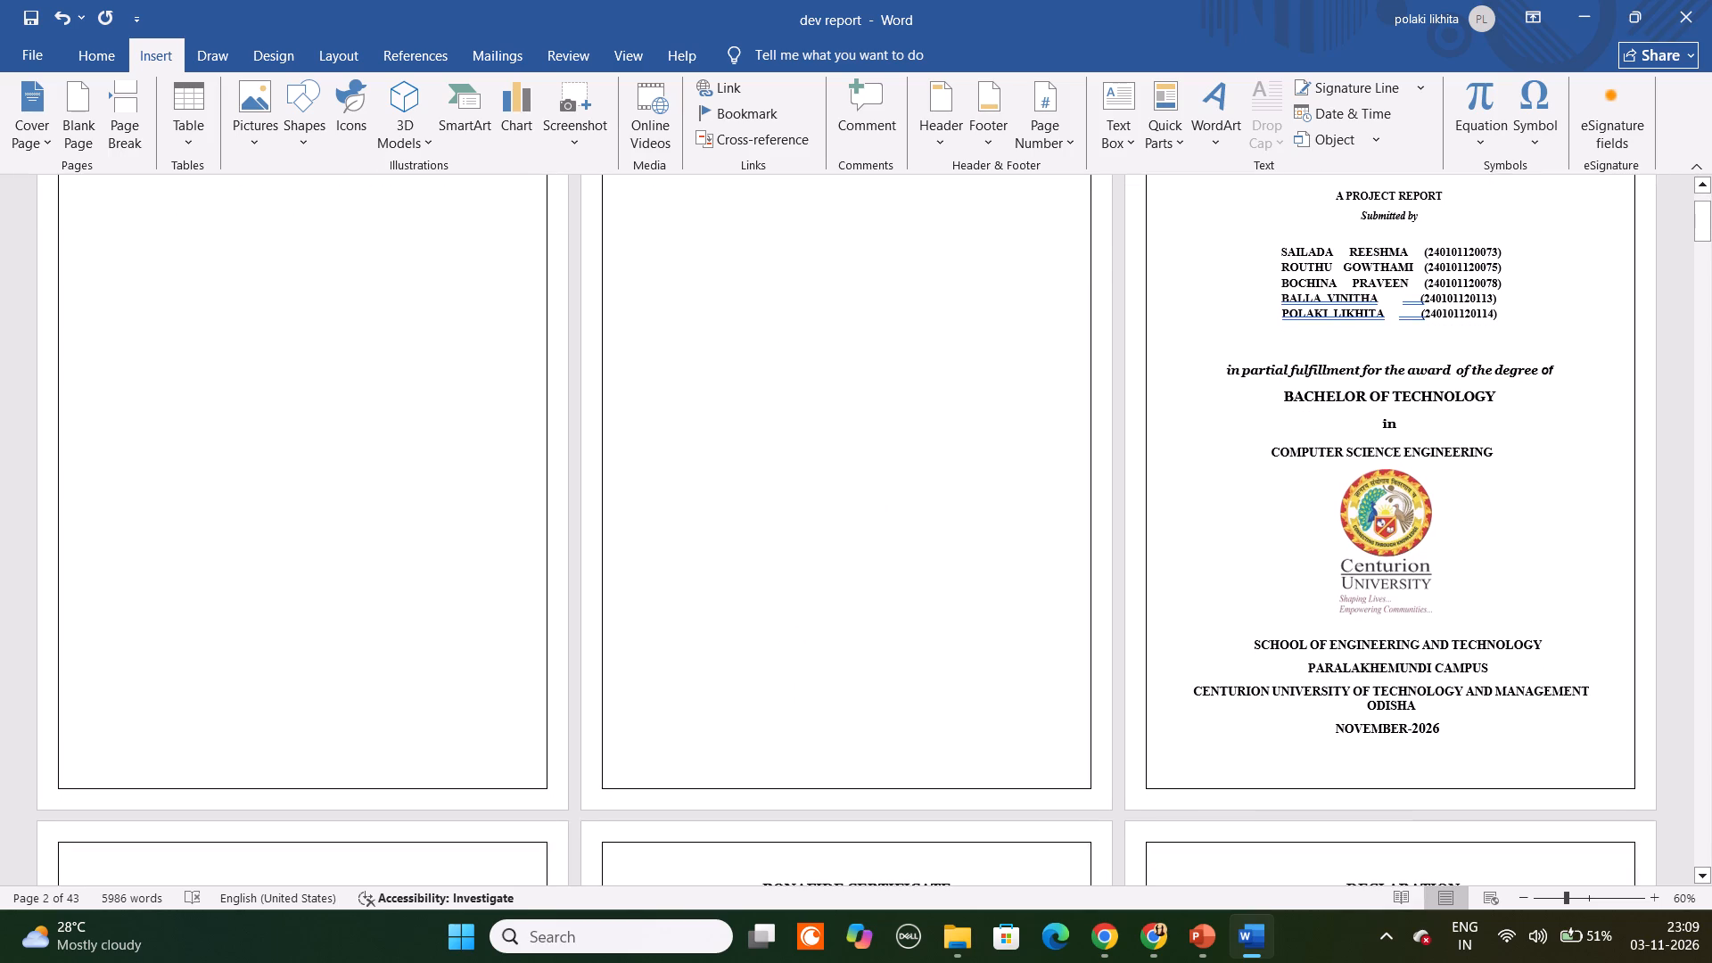
pyautogui.scroll(-2, 1290, 465)
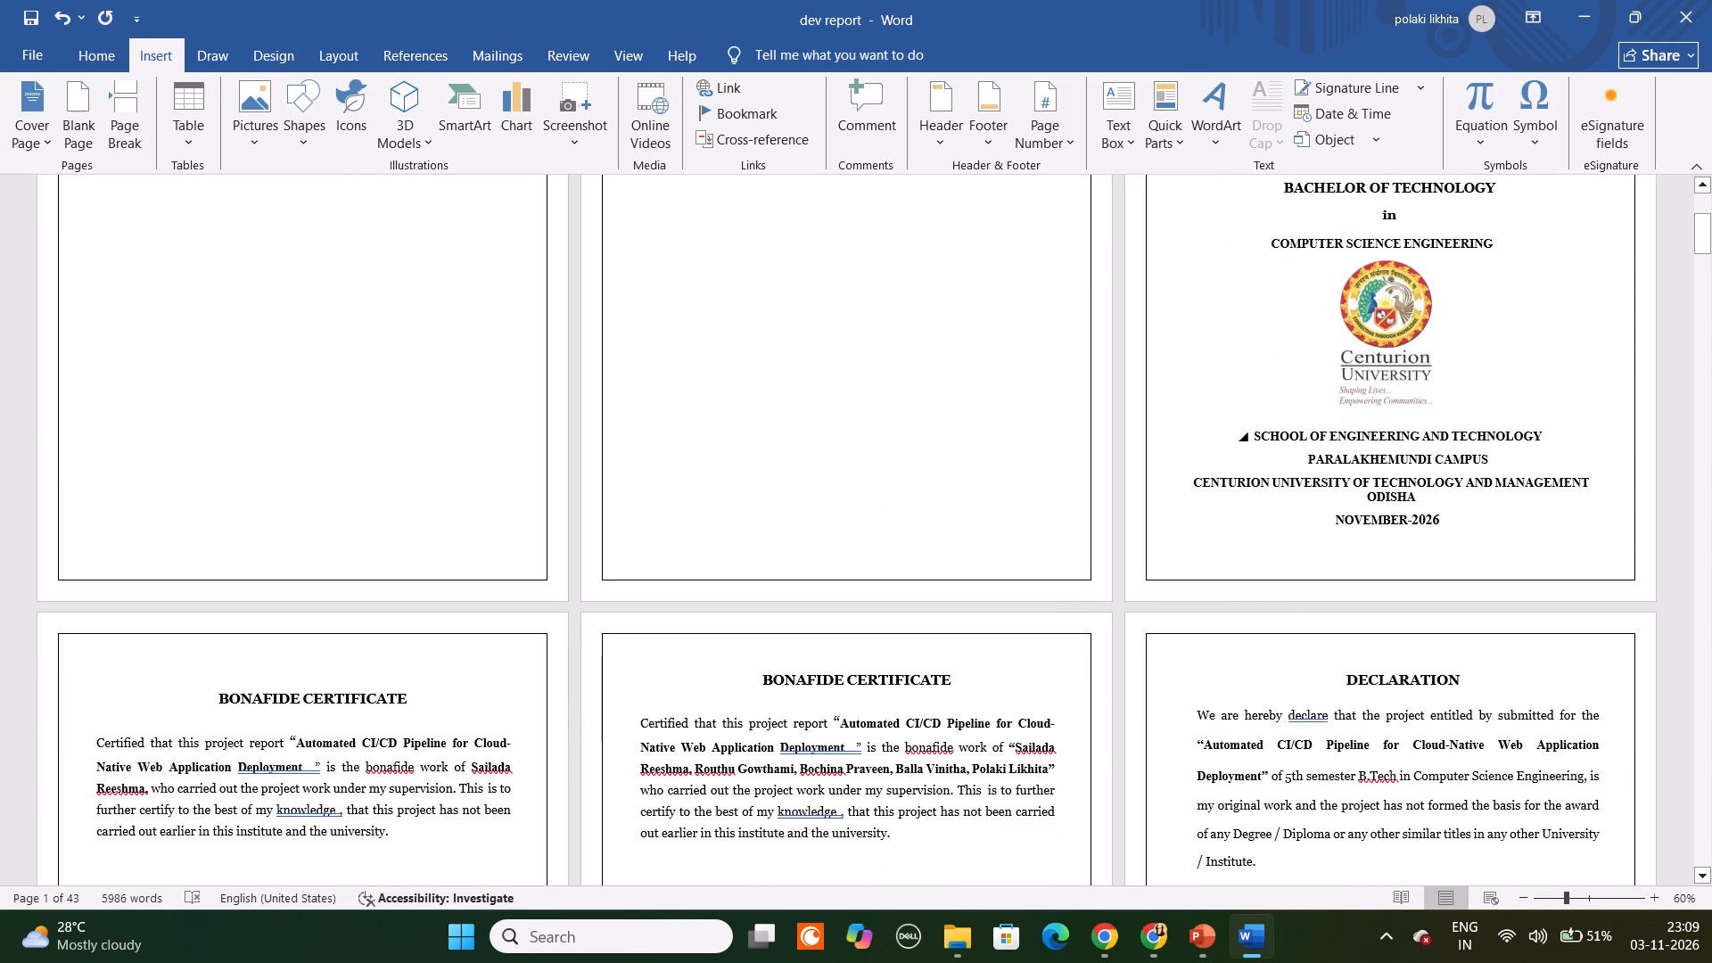
pyautogui.scroll(-1, 1290, 465)
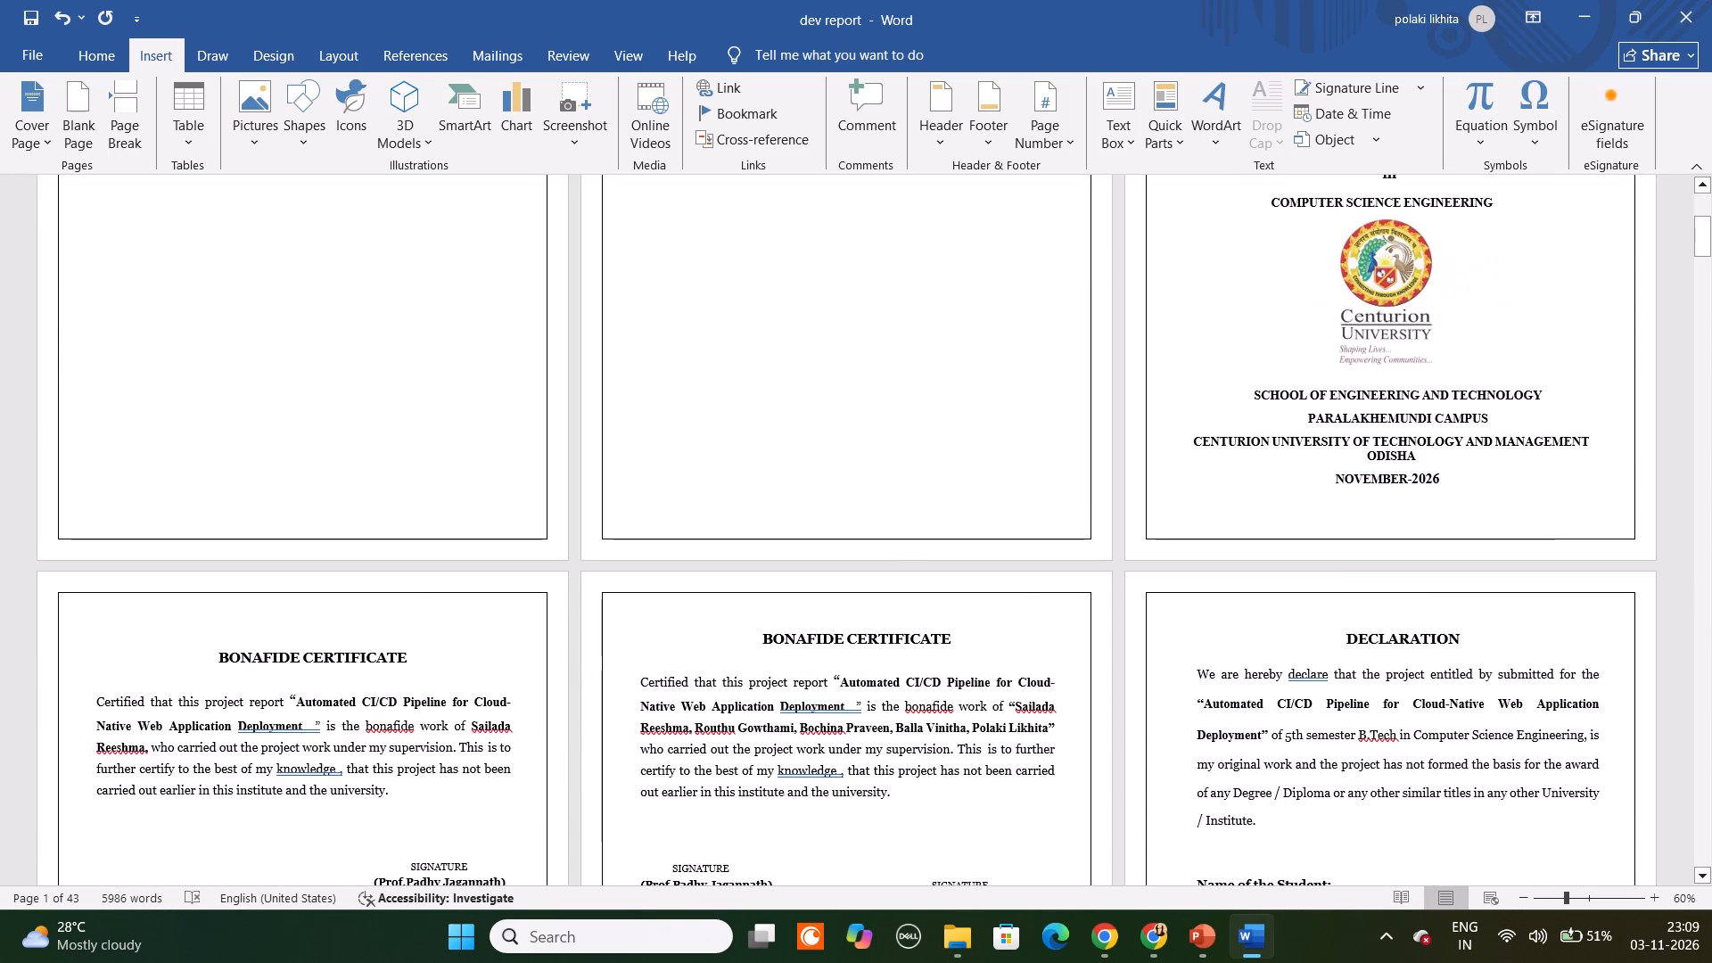
pyautogui.scroll(-1, 1290, 465)
pyautogui.scroll(4, 1290, 465)
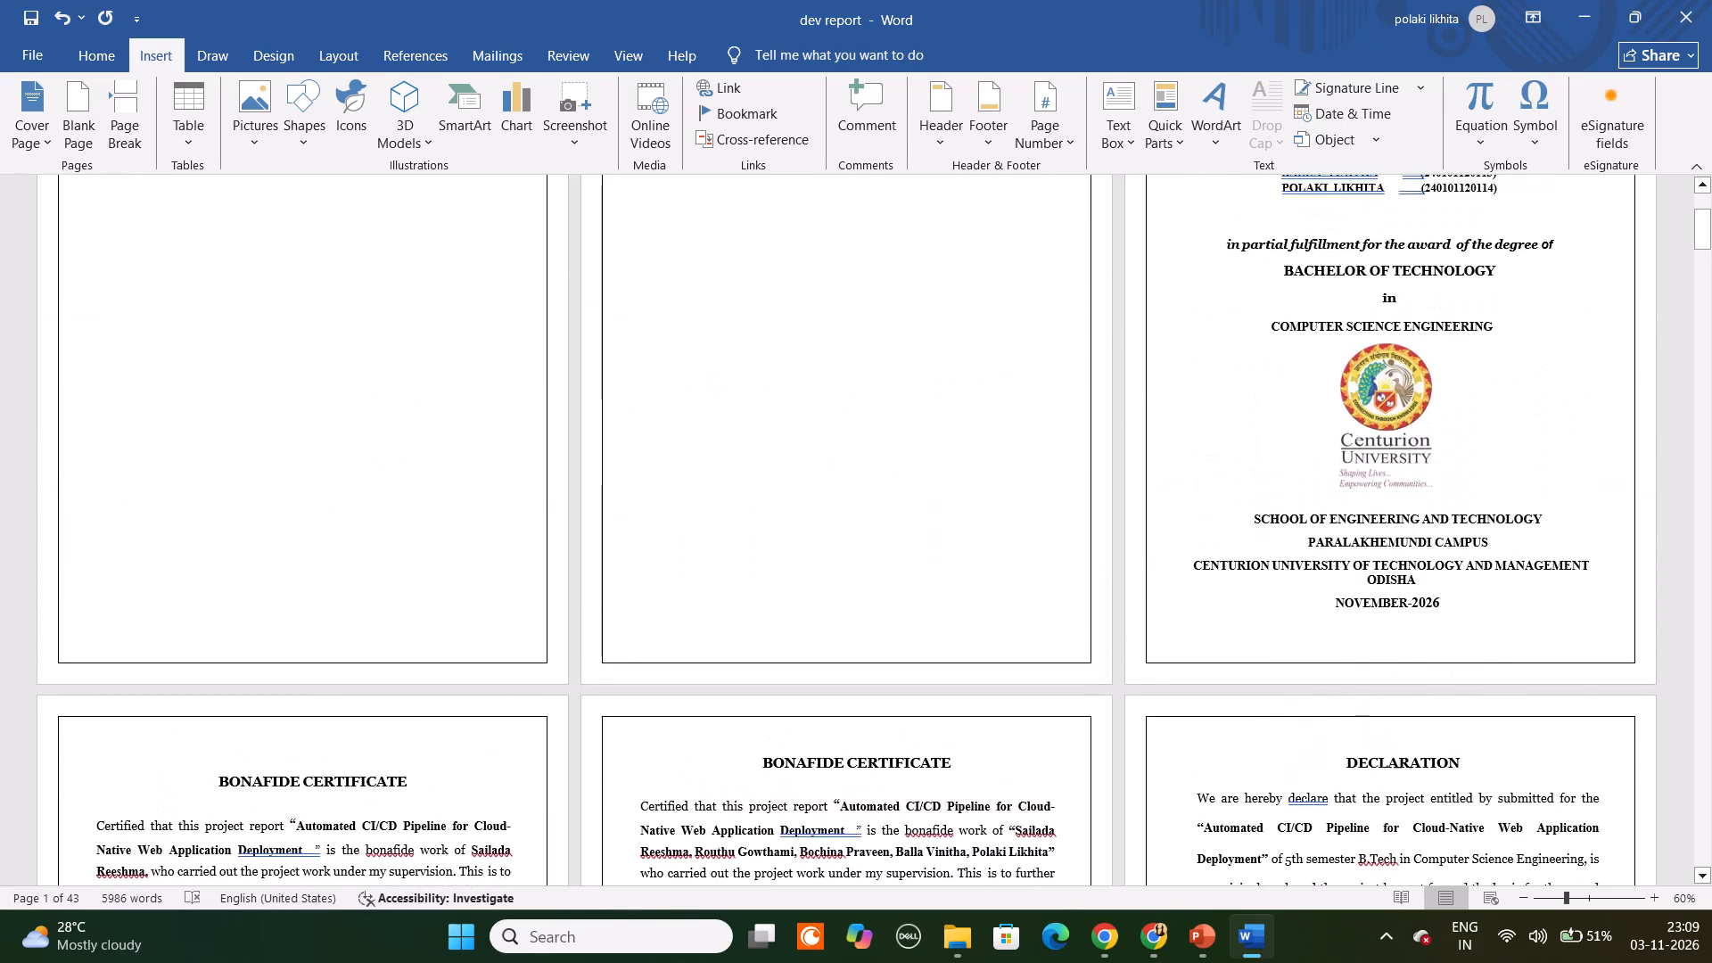
pyautogui.scroll(4, 1290, 465)
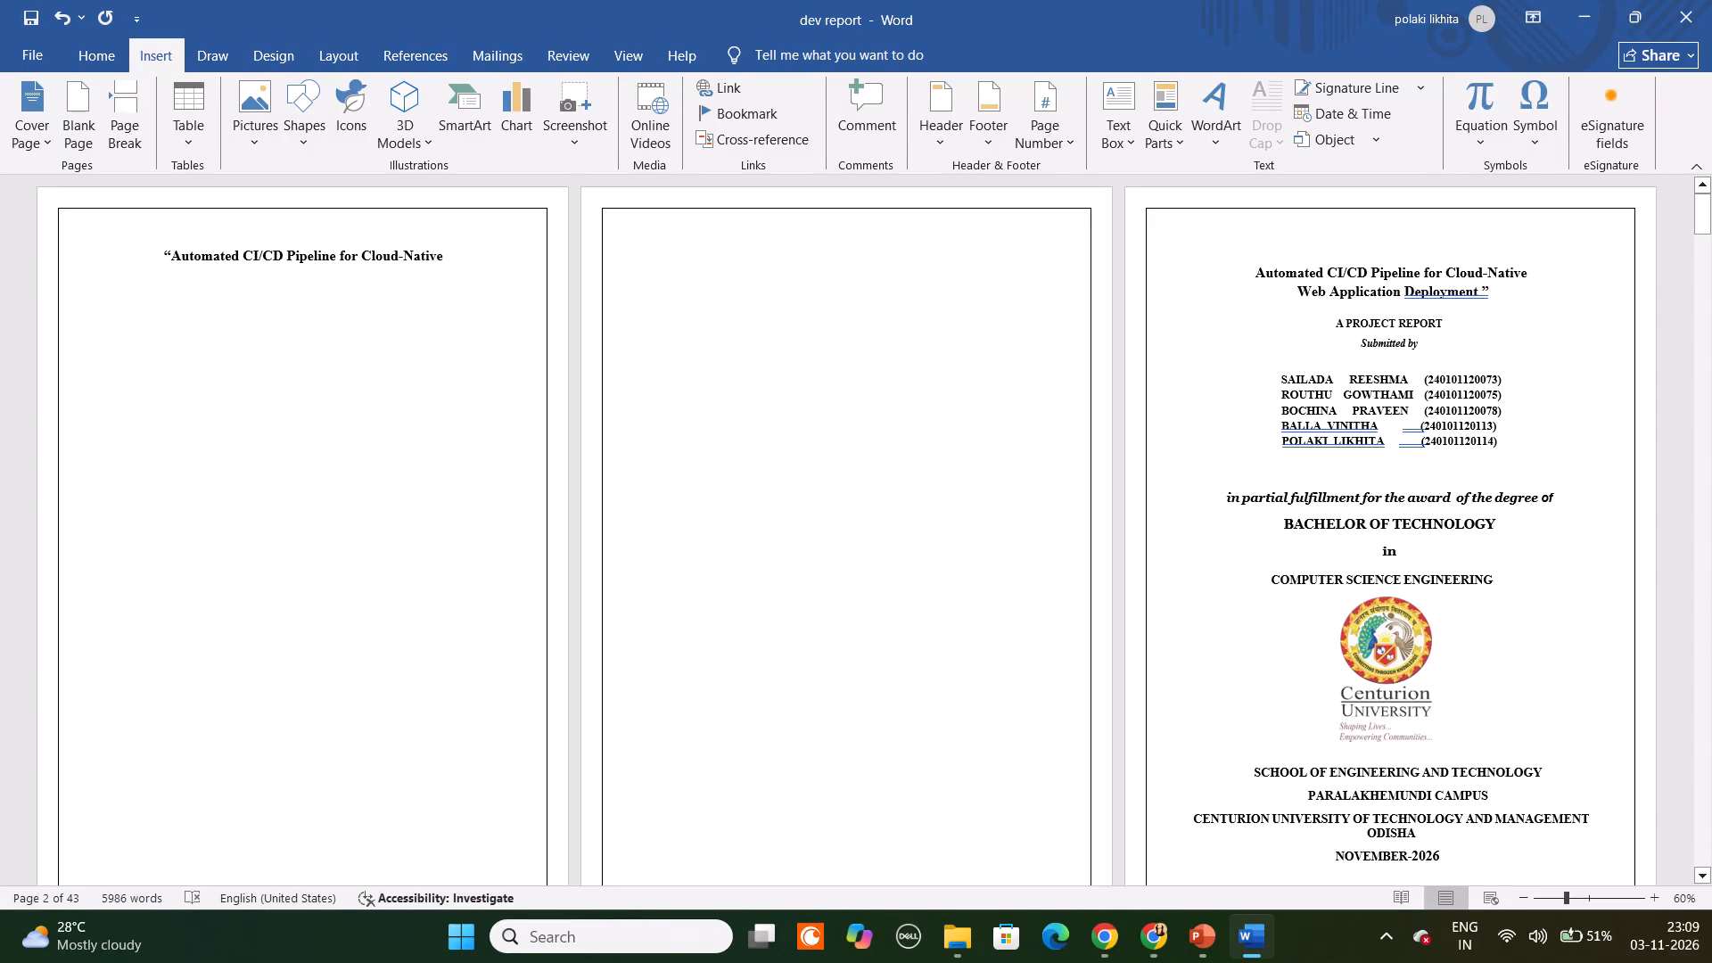
pyautogui.moveTo(1257, 275); pyautogui.dragTo(1258, 275)
pyautogui.moveTo(1258, 275); pyautogui.dragTo(1447, 298)
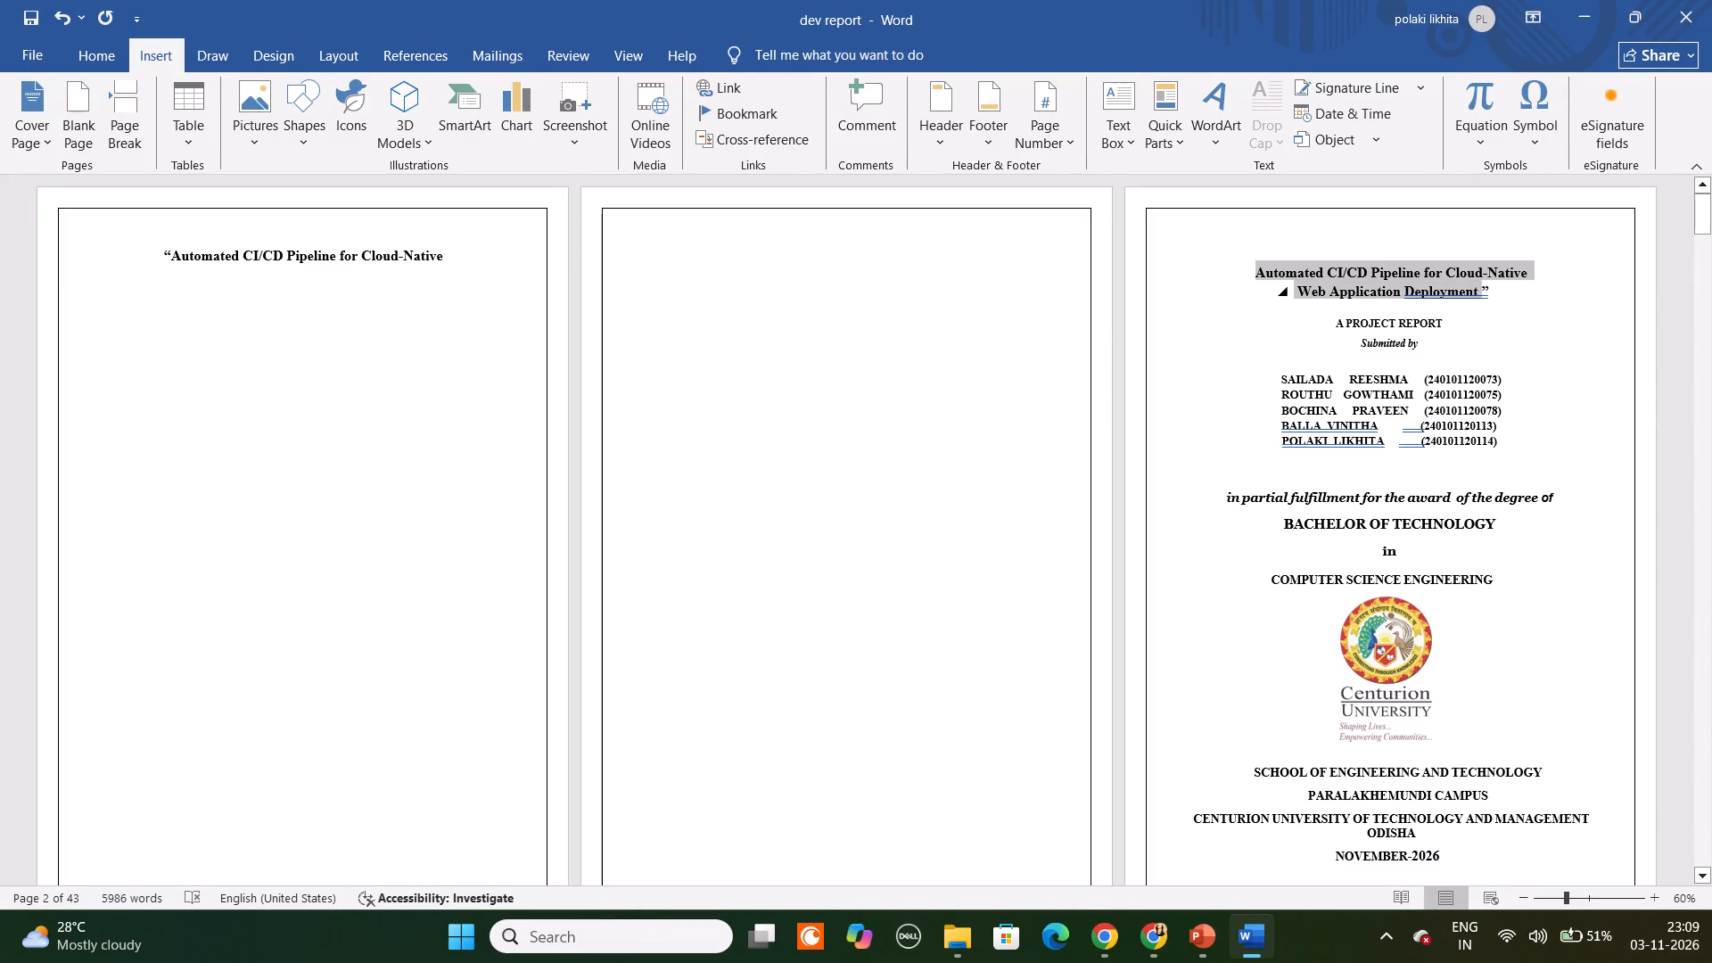
pyautogui.moveTo(1447, 298); pyautogui.dragTo(1449, 298)
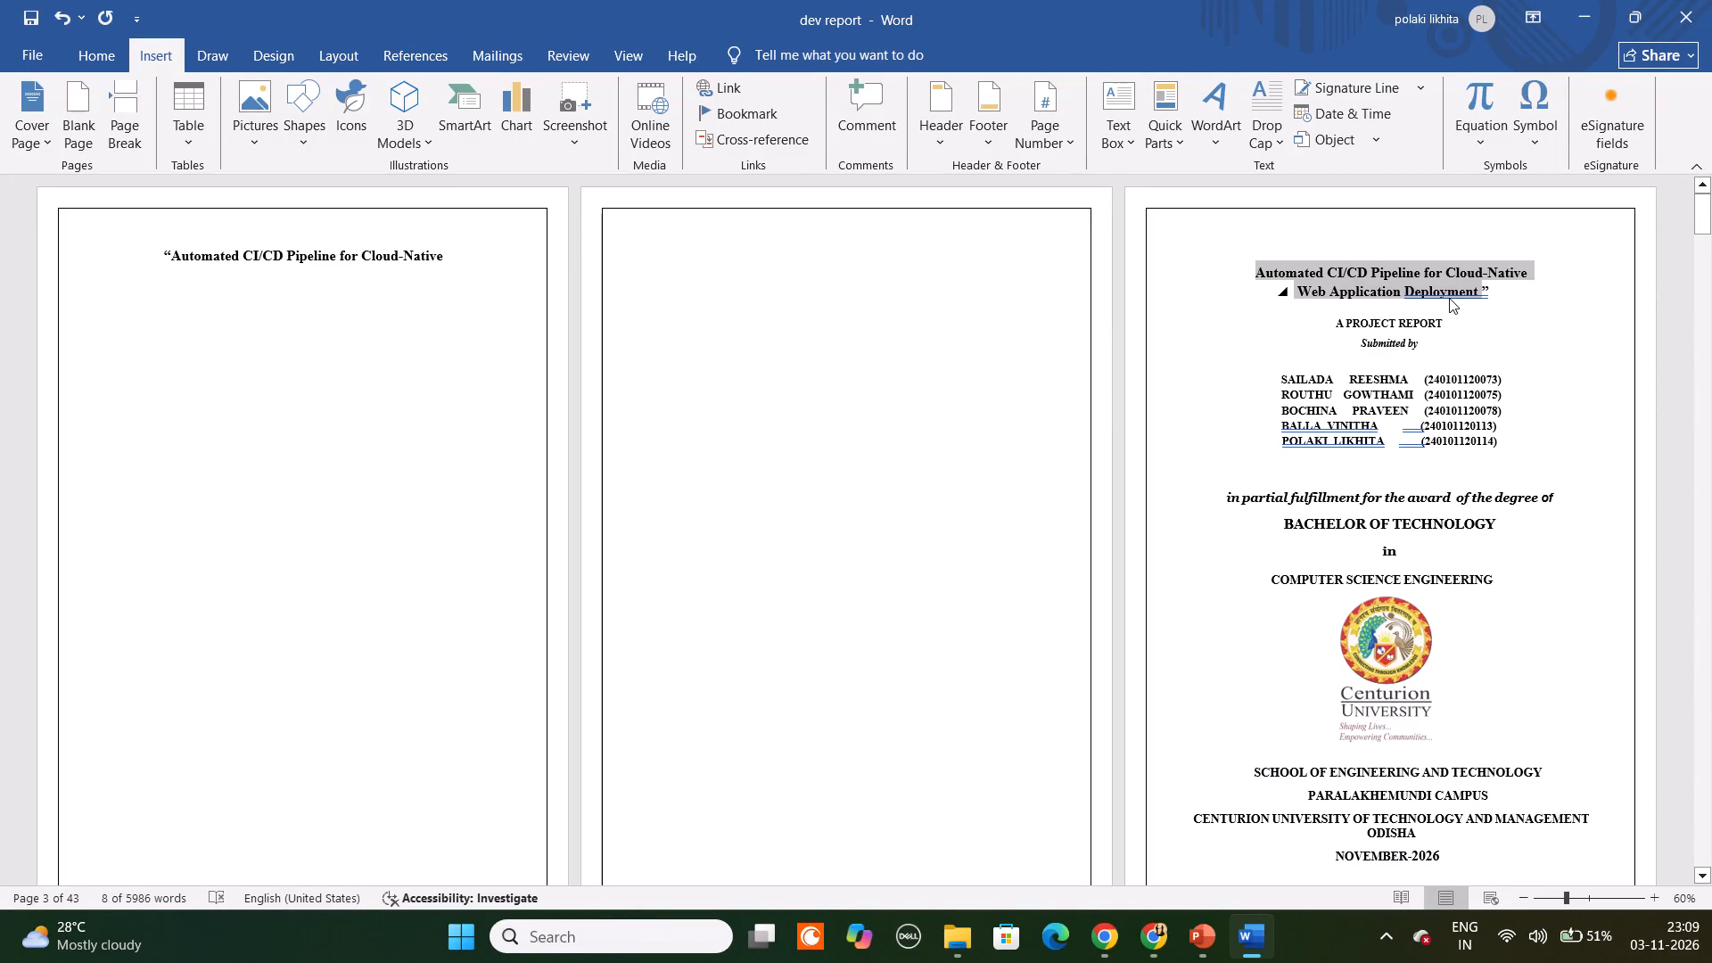
pyautogui.hotkey('ctrl', 'c')
# Switch to PowerPoint and close the "adv report 1" presentation, saving its changes.
pyautogui.click(1203, 938)
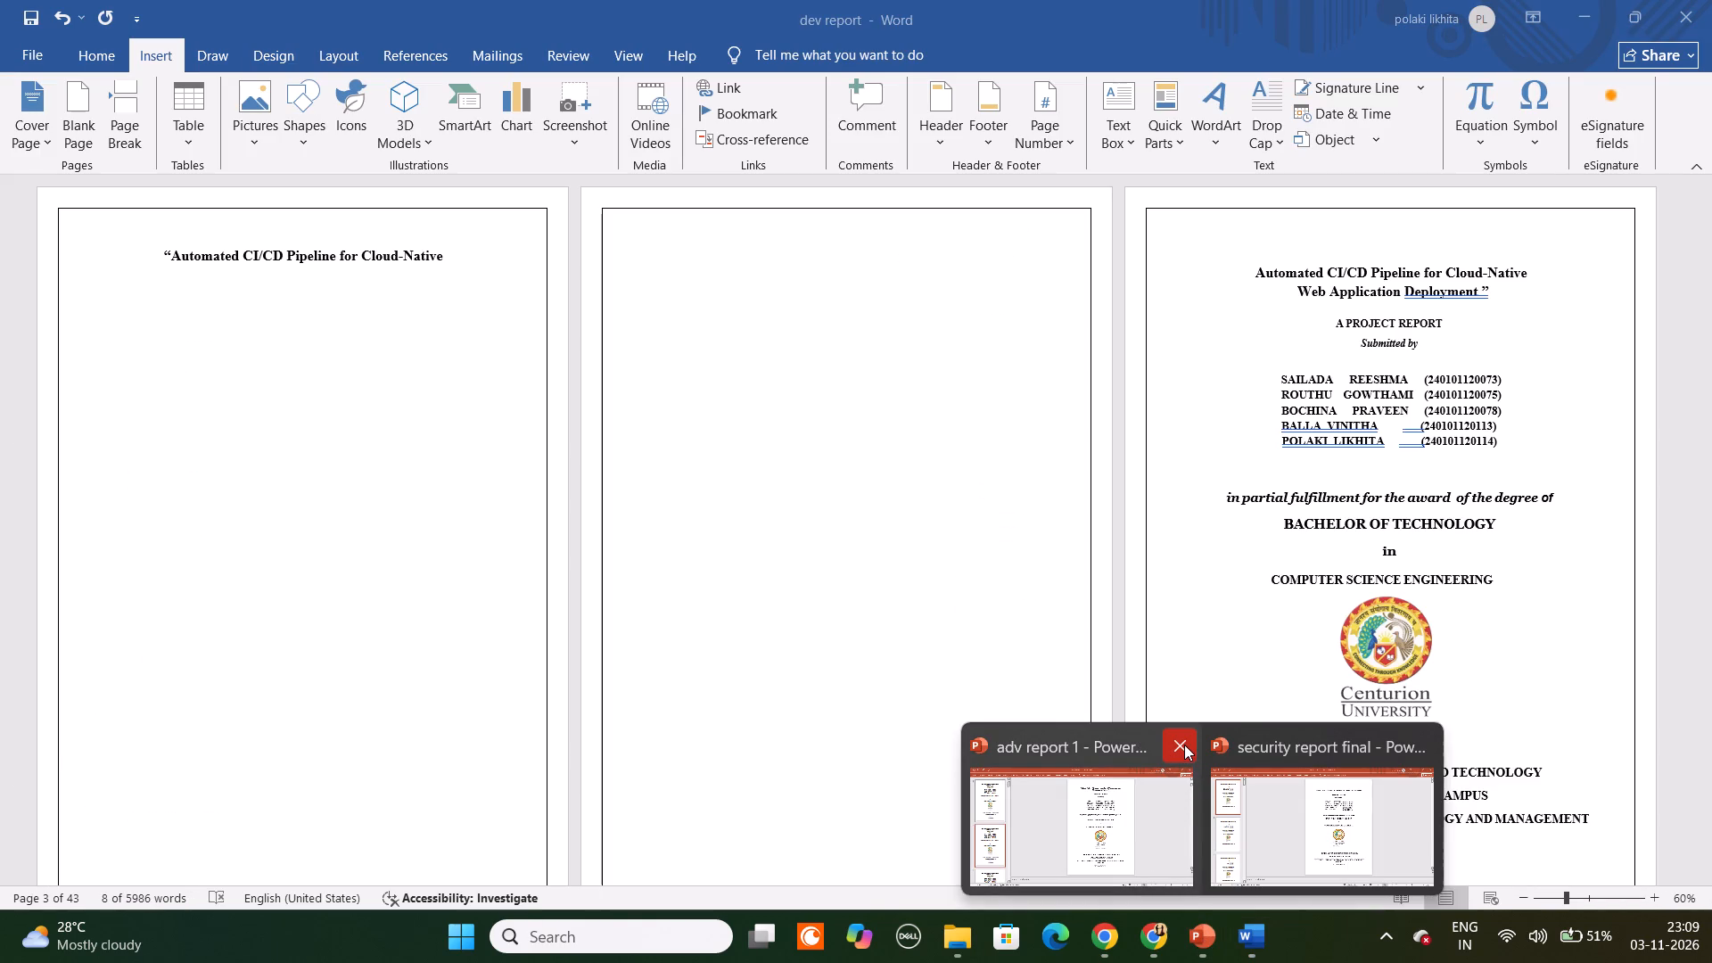
pyautogui.click(1184, 745)
pyautogui.click(1271, 827)
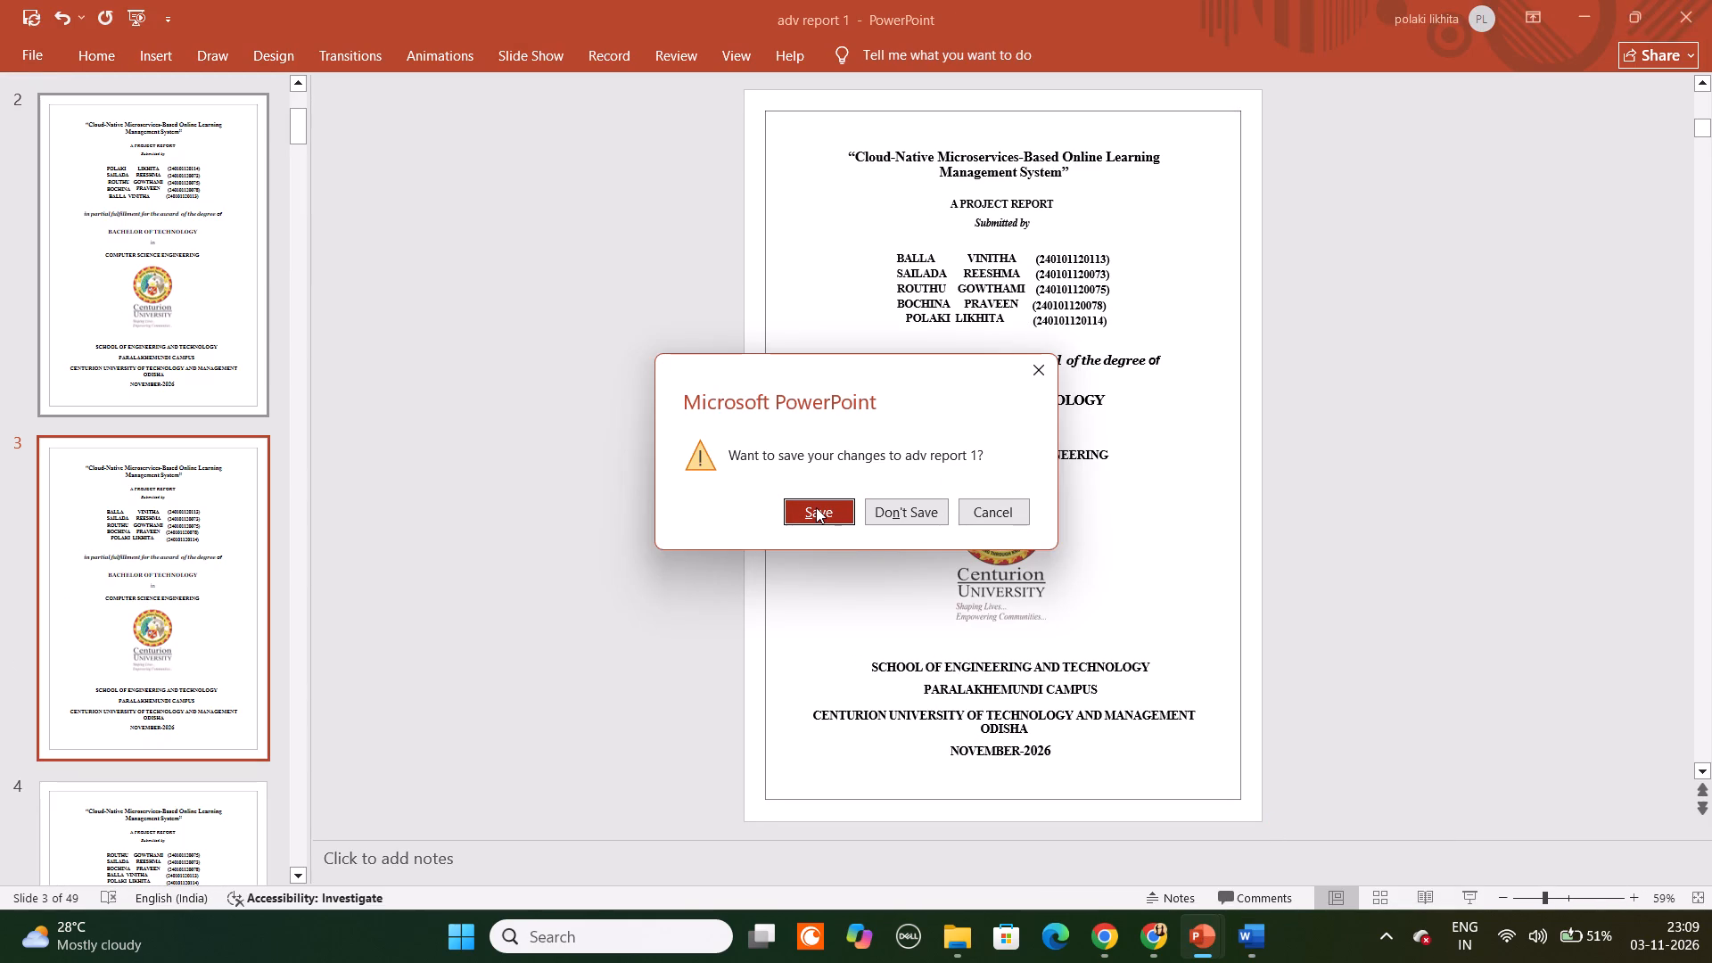
pyautogui.click(816, 507)
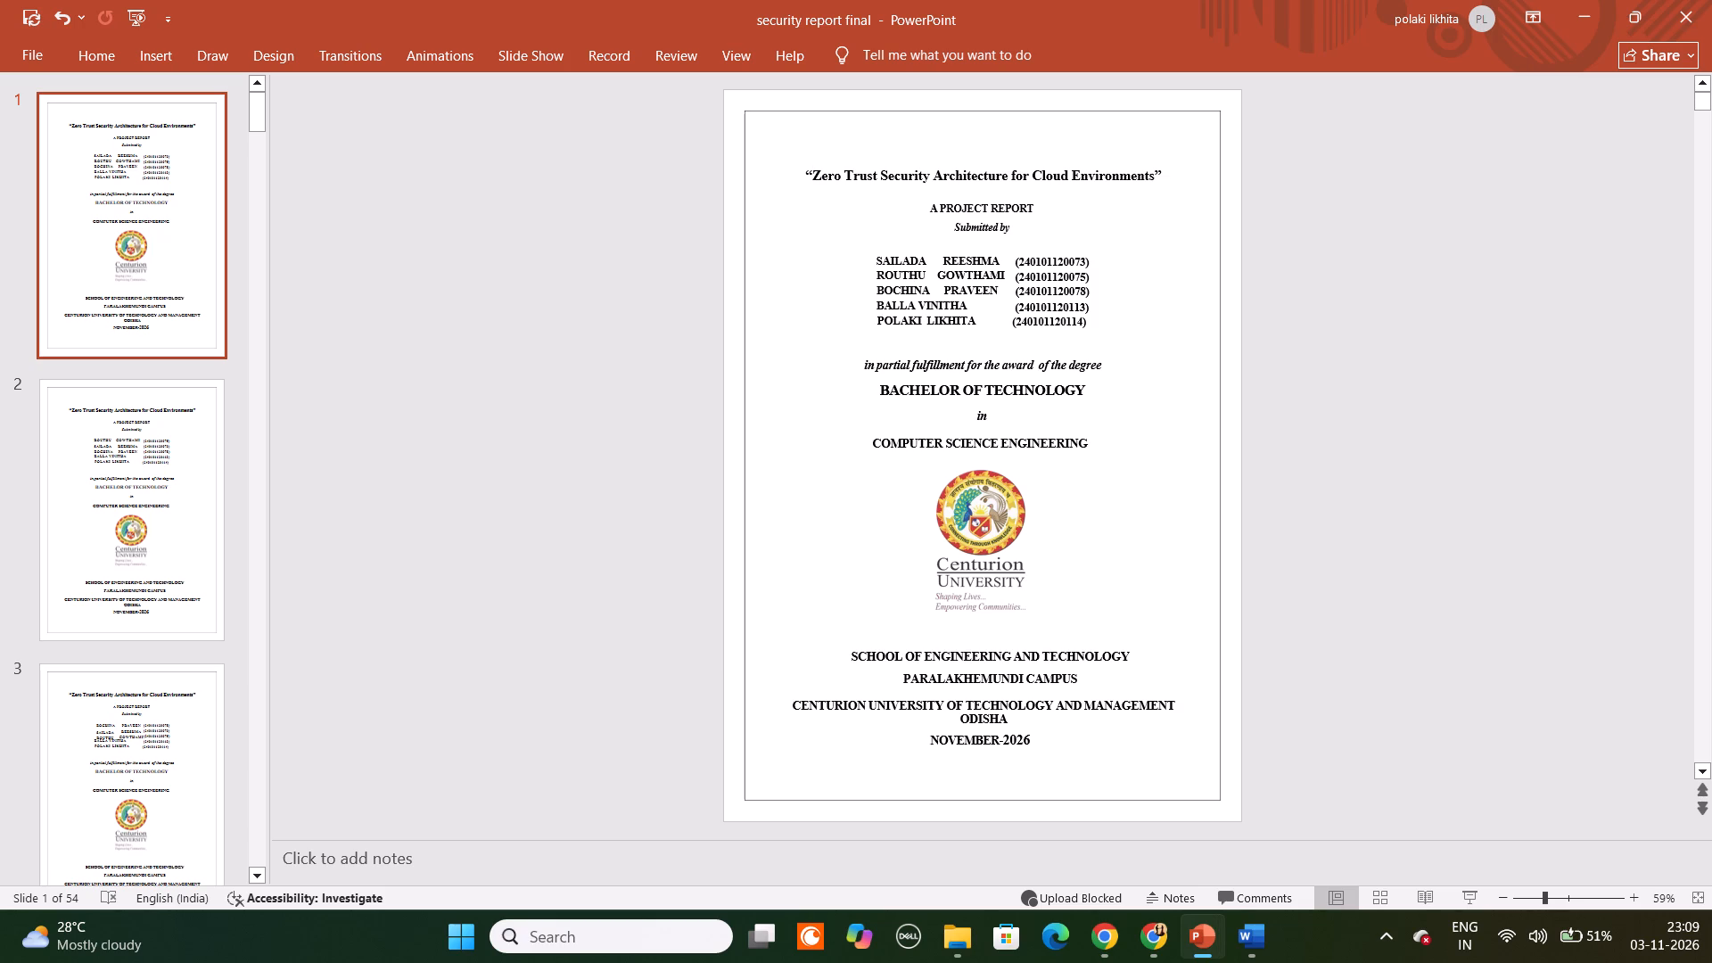
# Replace the project title on slide 1 of "security report final" with the copied "Automated CI/CD Pipeline for Cloud-Native Web Application Deployment".
pyautogui.moveTo(809, 171); pyautogui.dragTo(1062, 175)
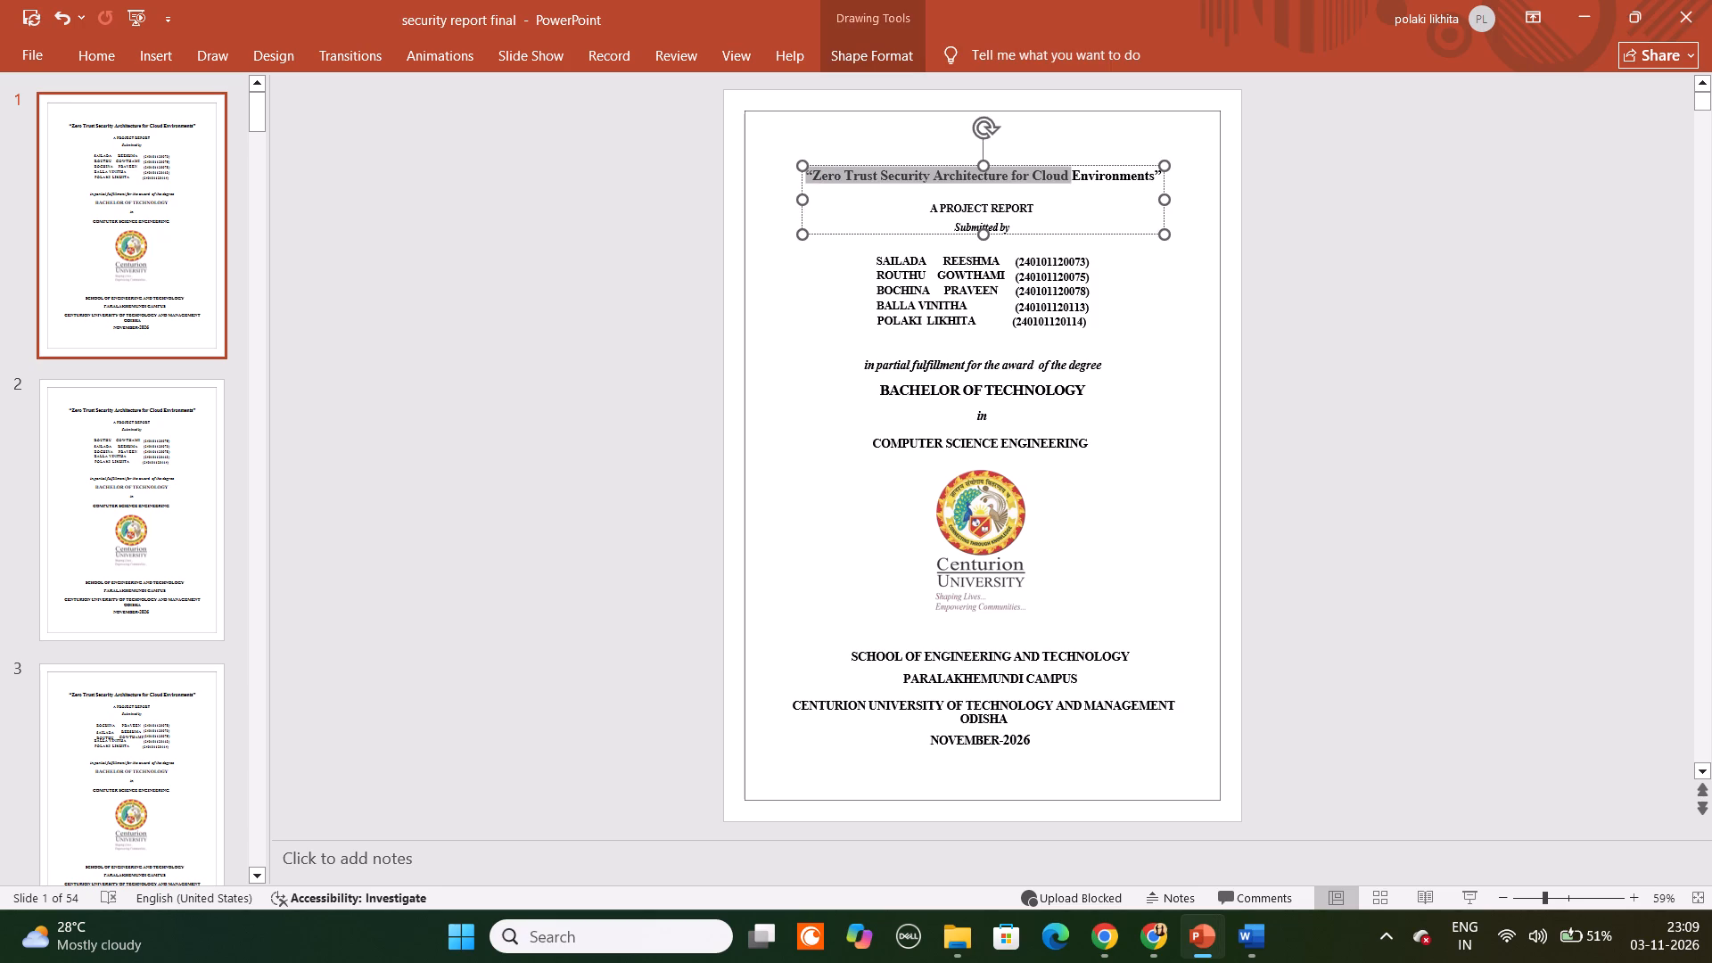
pyautogui.moveTo(1062, 175); pyautogui.dragTo(1210, 182)
pyautogui.press('BackSpace')
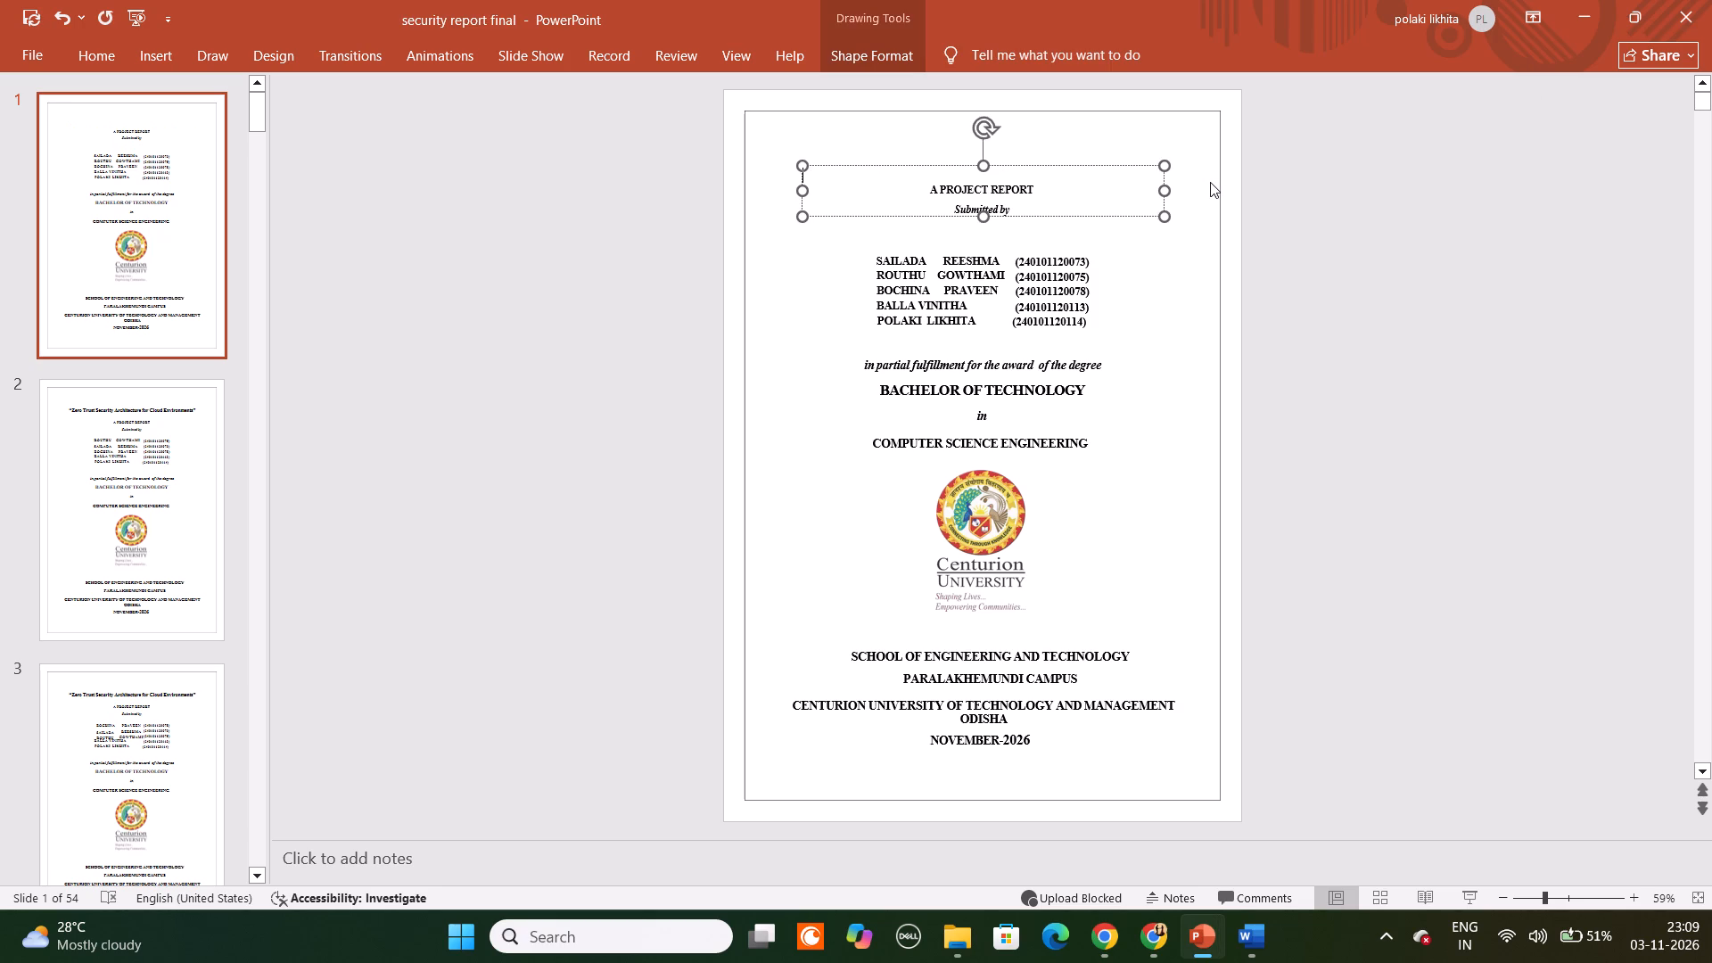
pyautogui.hotkey('ctrl', 'v')
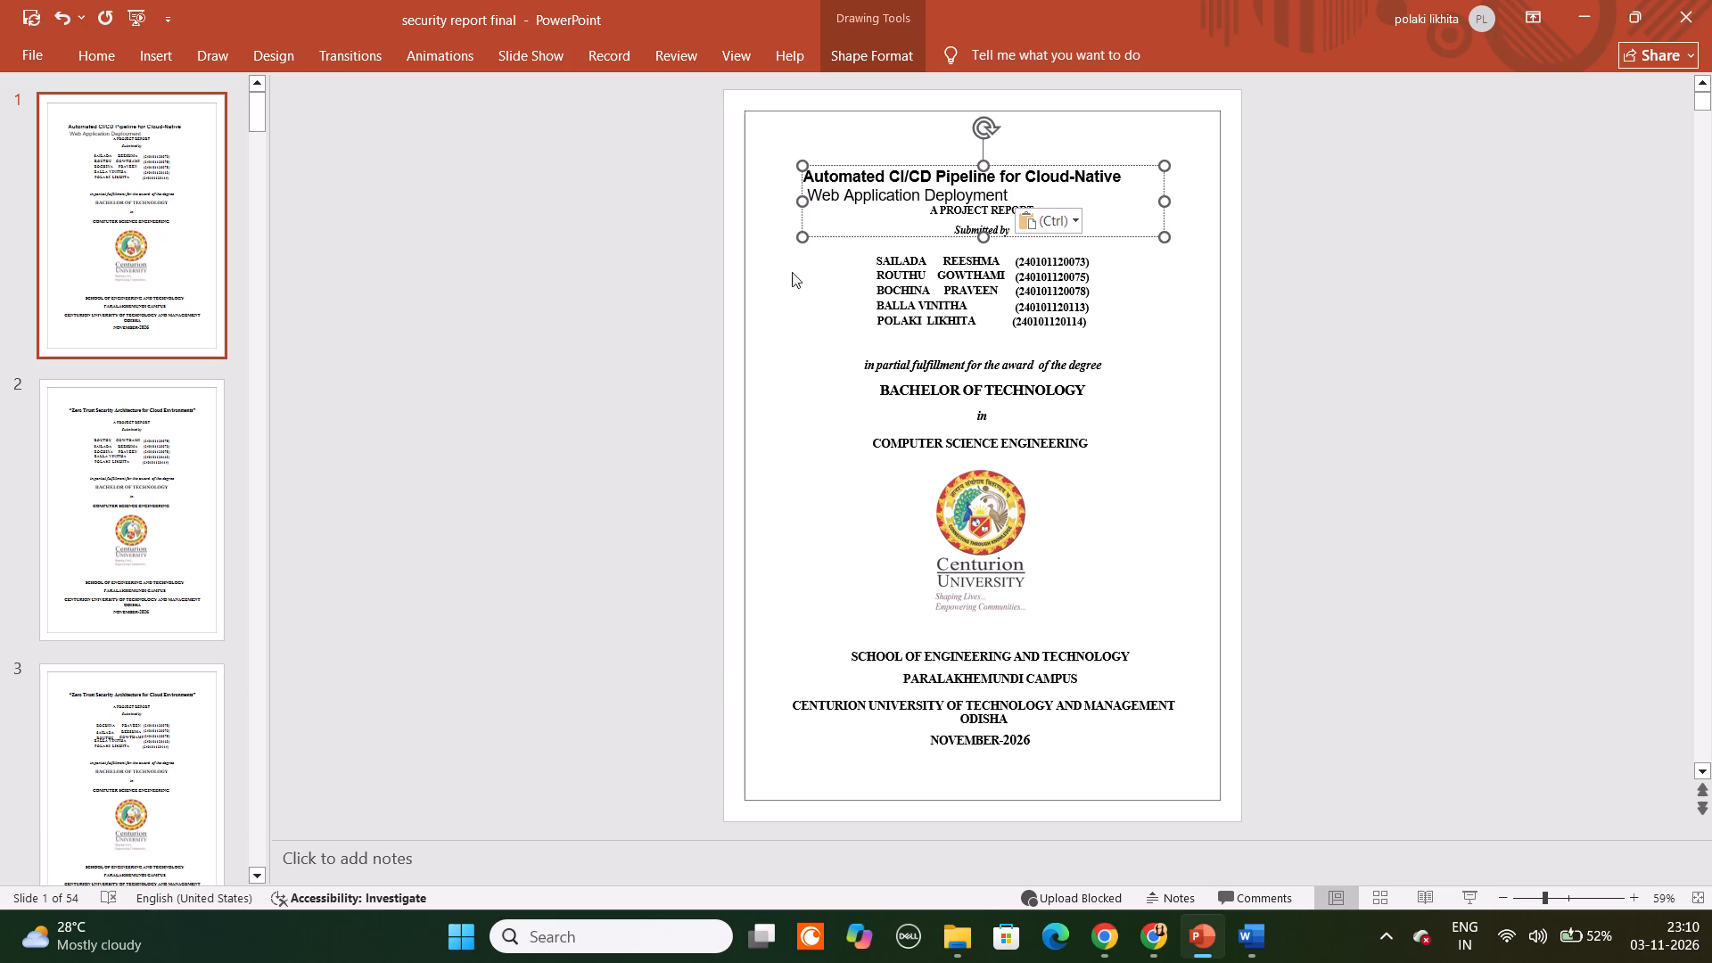
pyautogui.click(761, 288)
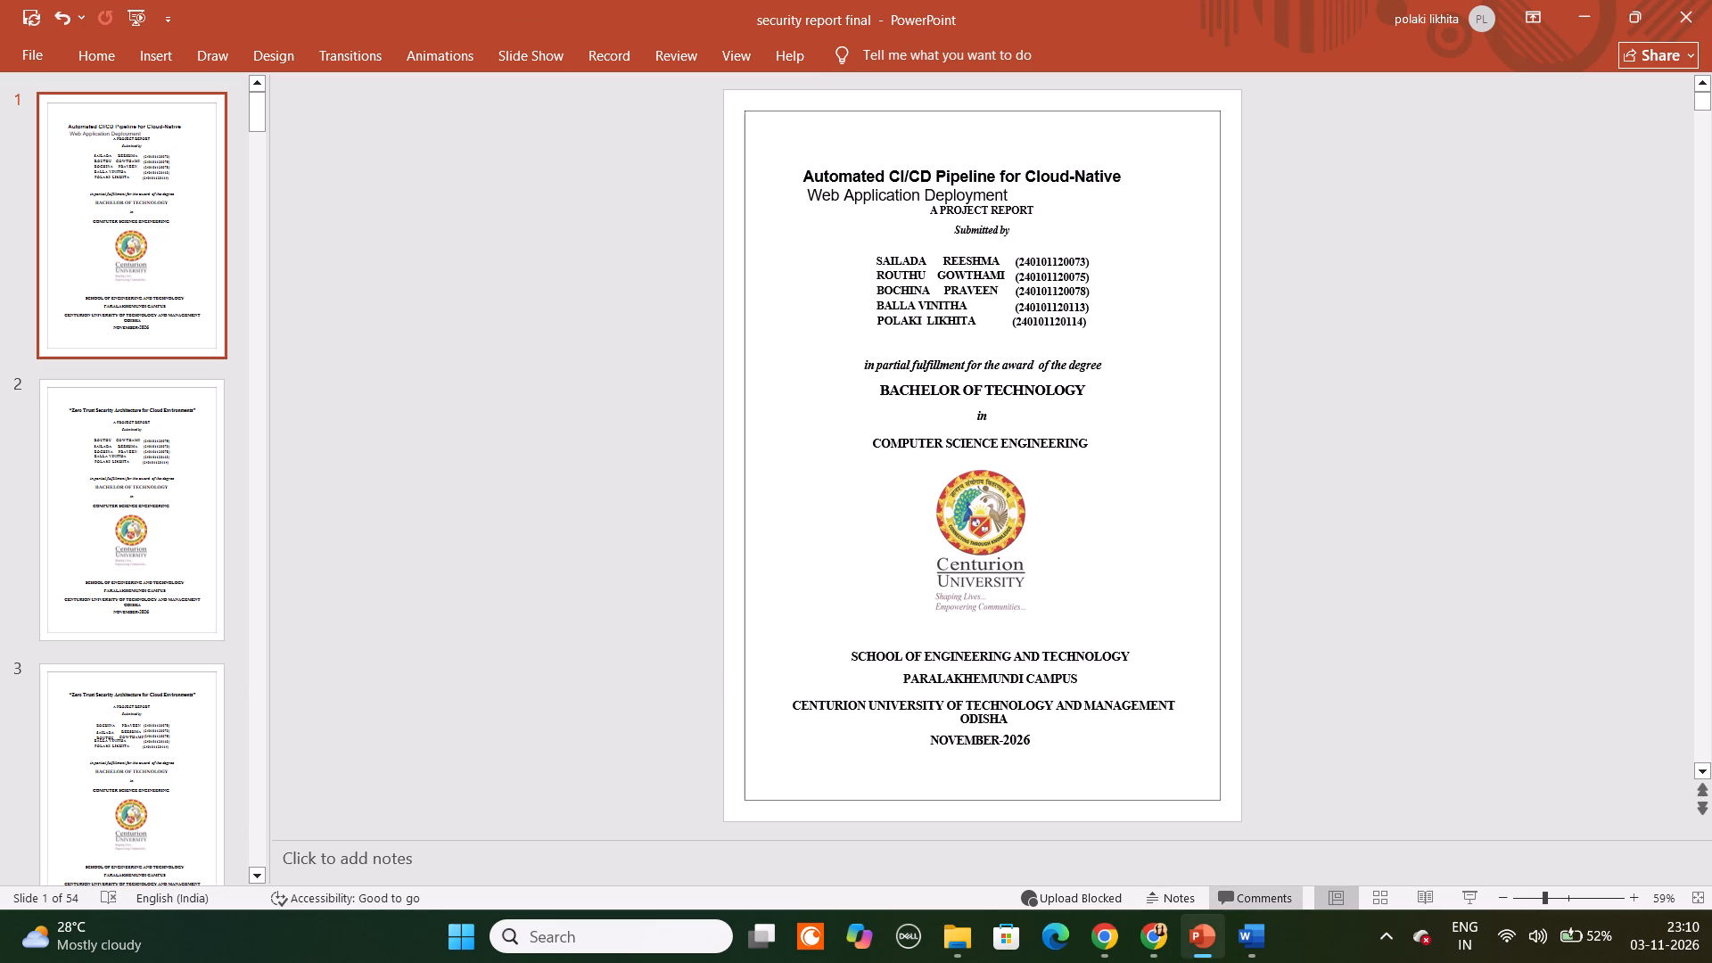
# Widen the title text box on slide 1 on both sides, almost to the page border.
pyautogui.click(78, 514)
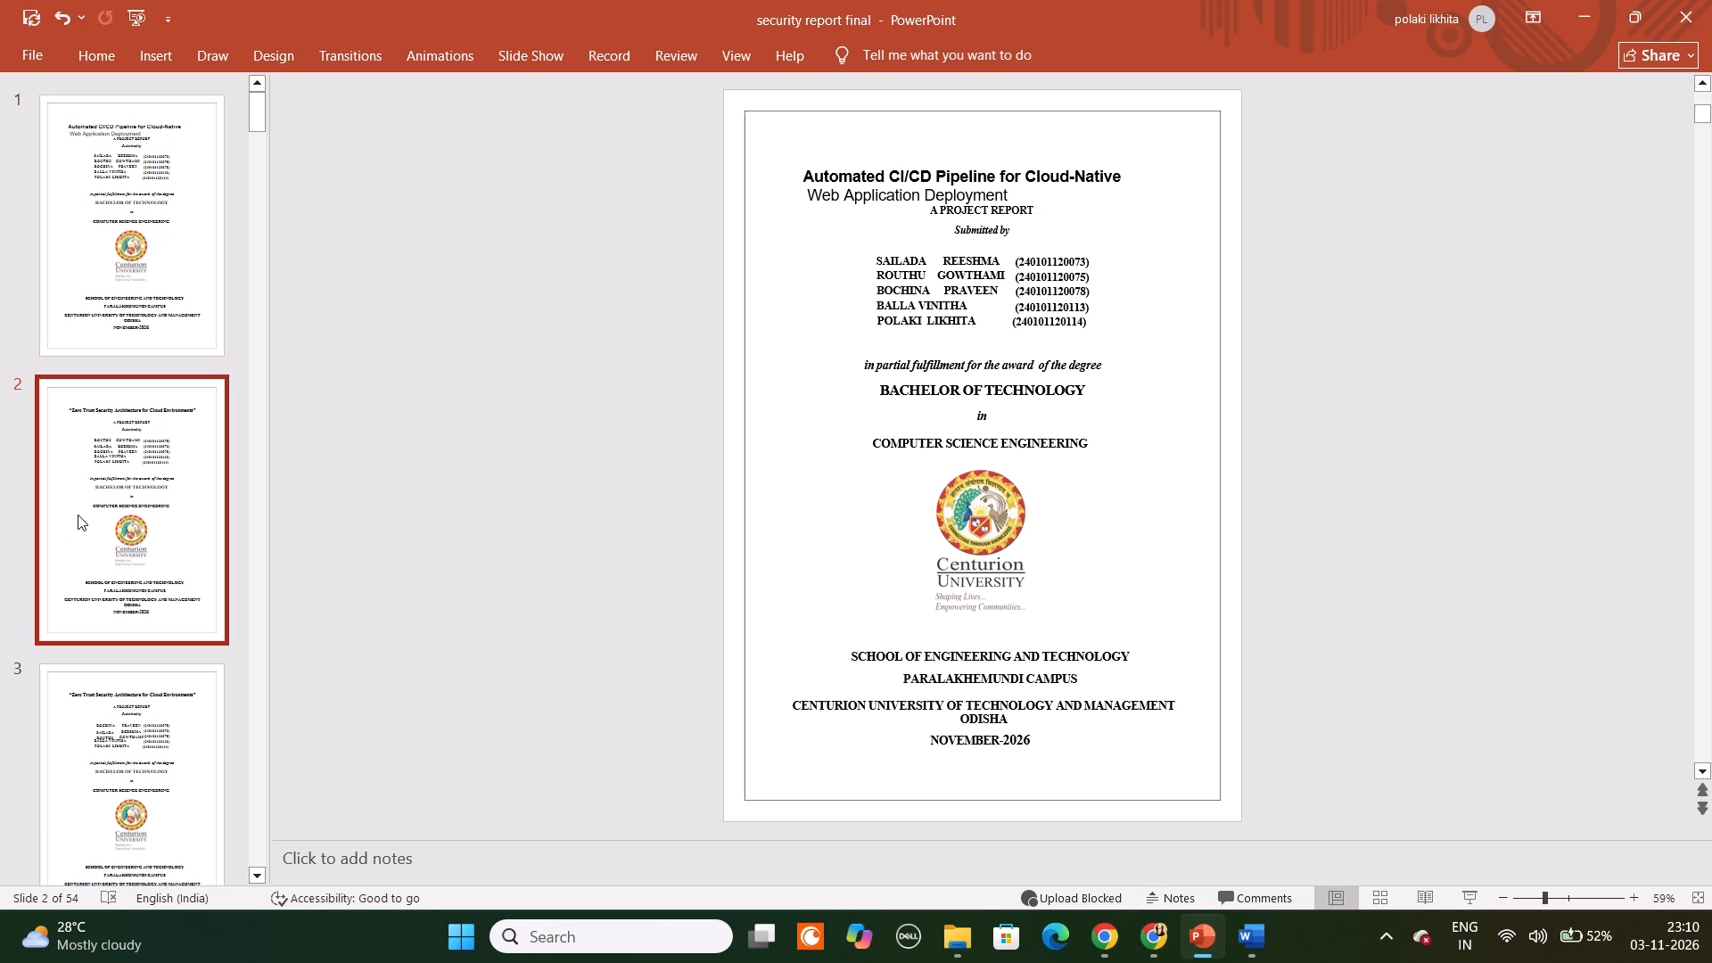
pyautogui.click(107, 185)
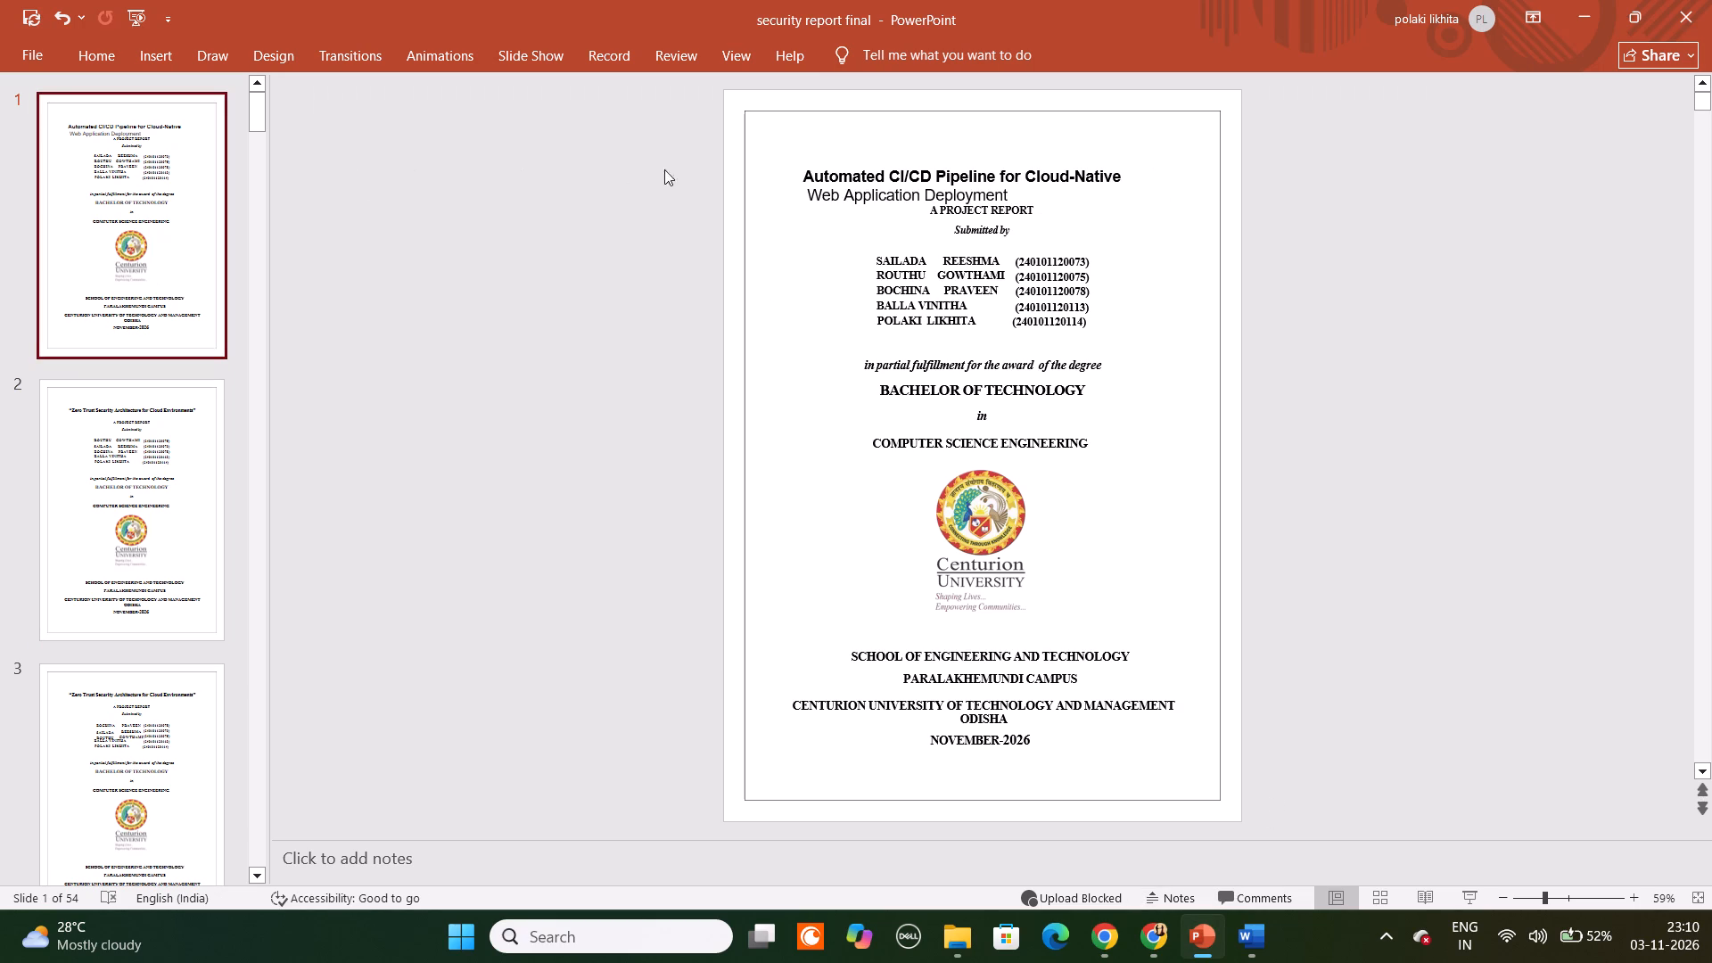
pyautogui.click(934, 191)
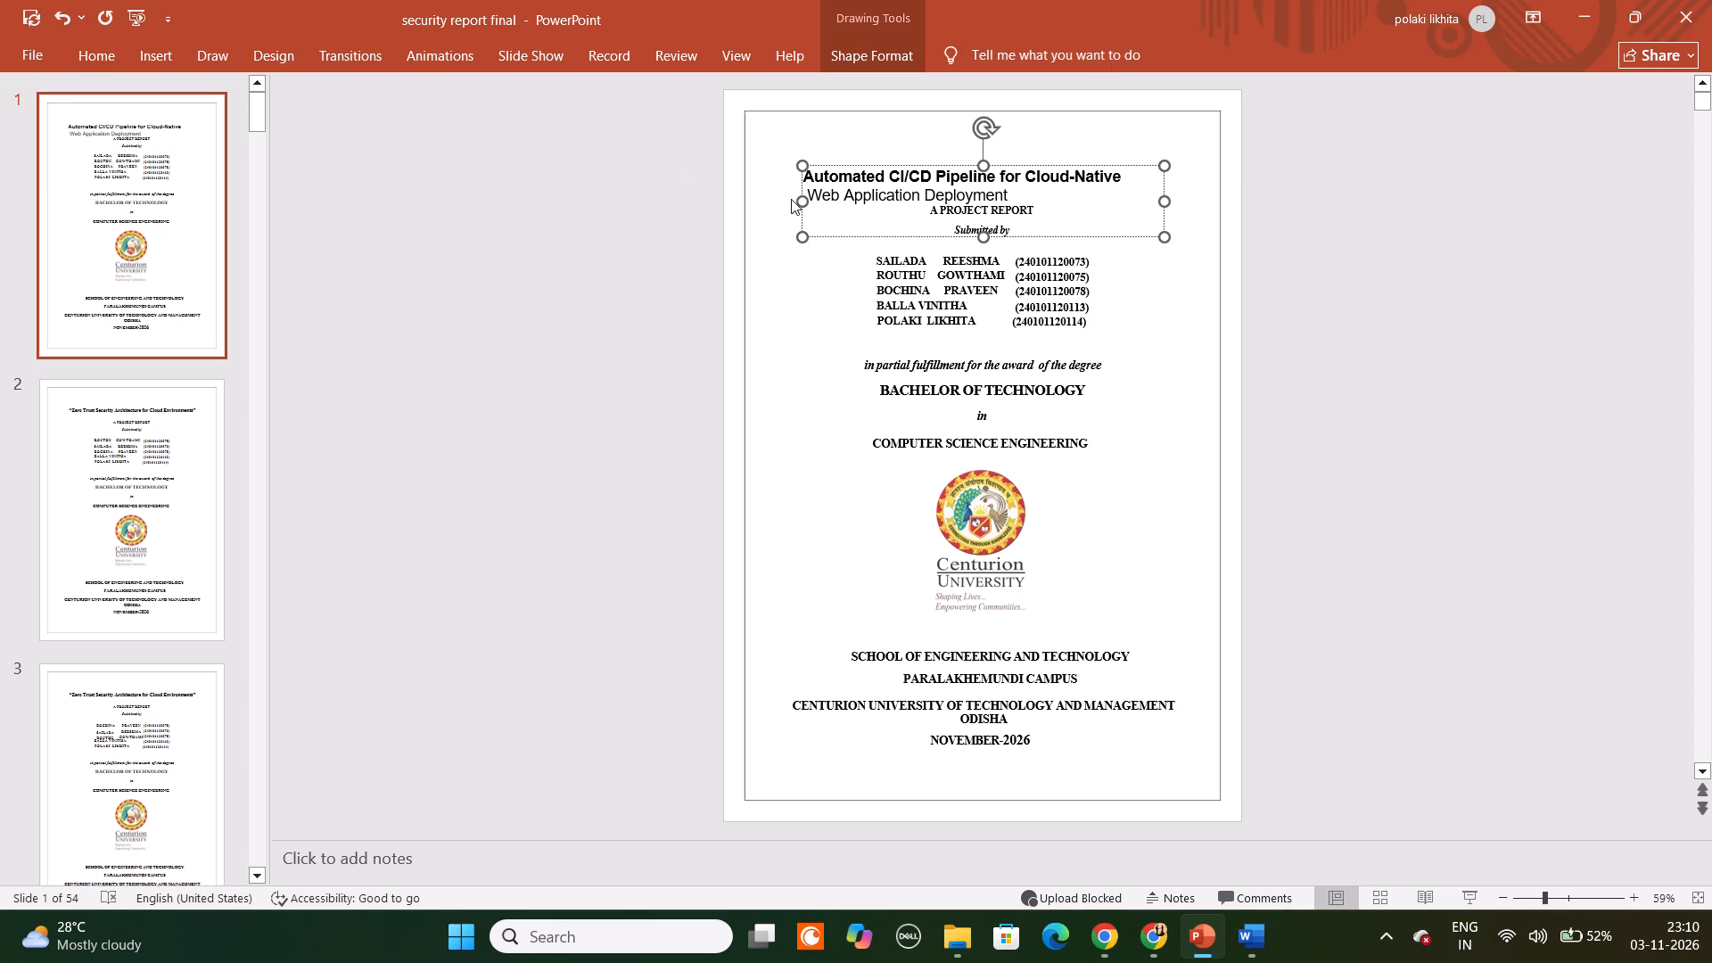
pyautogui.moveTo(797, 197); pyautogui.dragTo(782, 196)
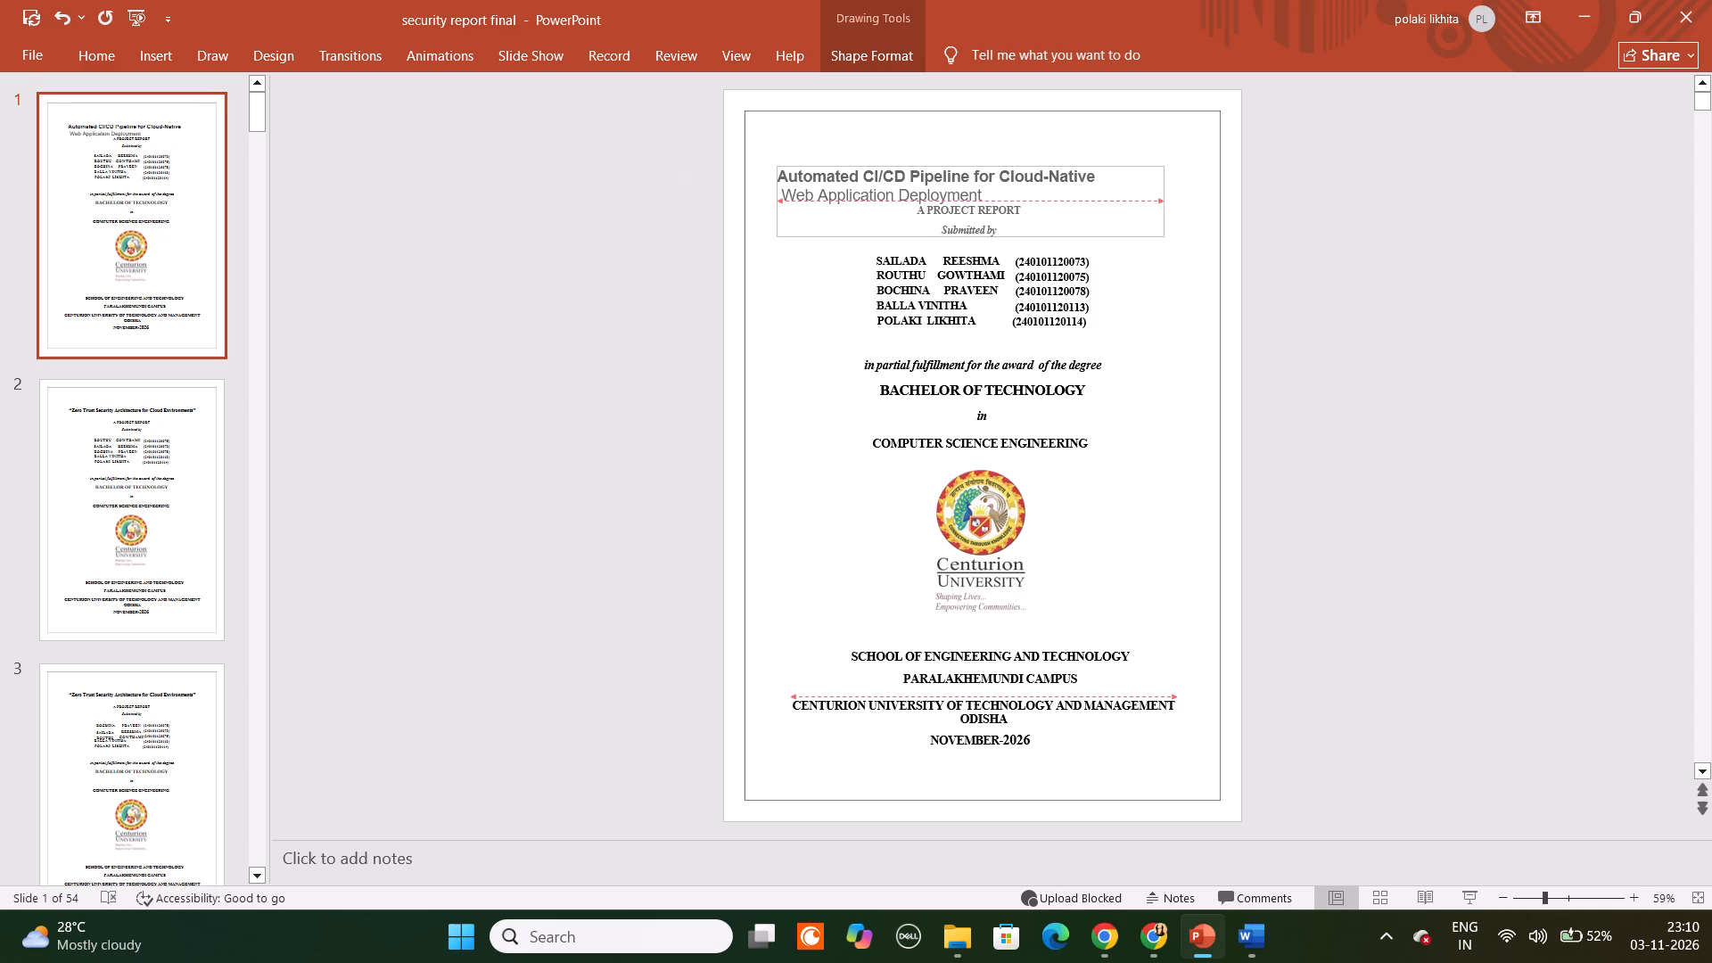
pyautogui.moveTo(782, 196); pyautogui.dragTo(755, 191)
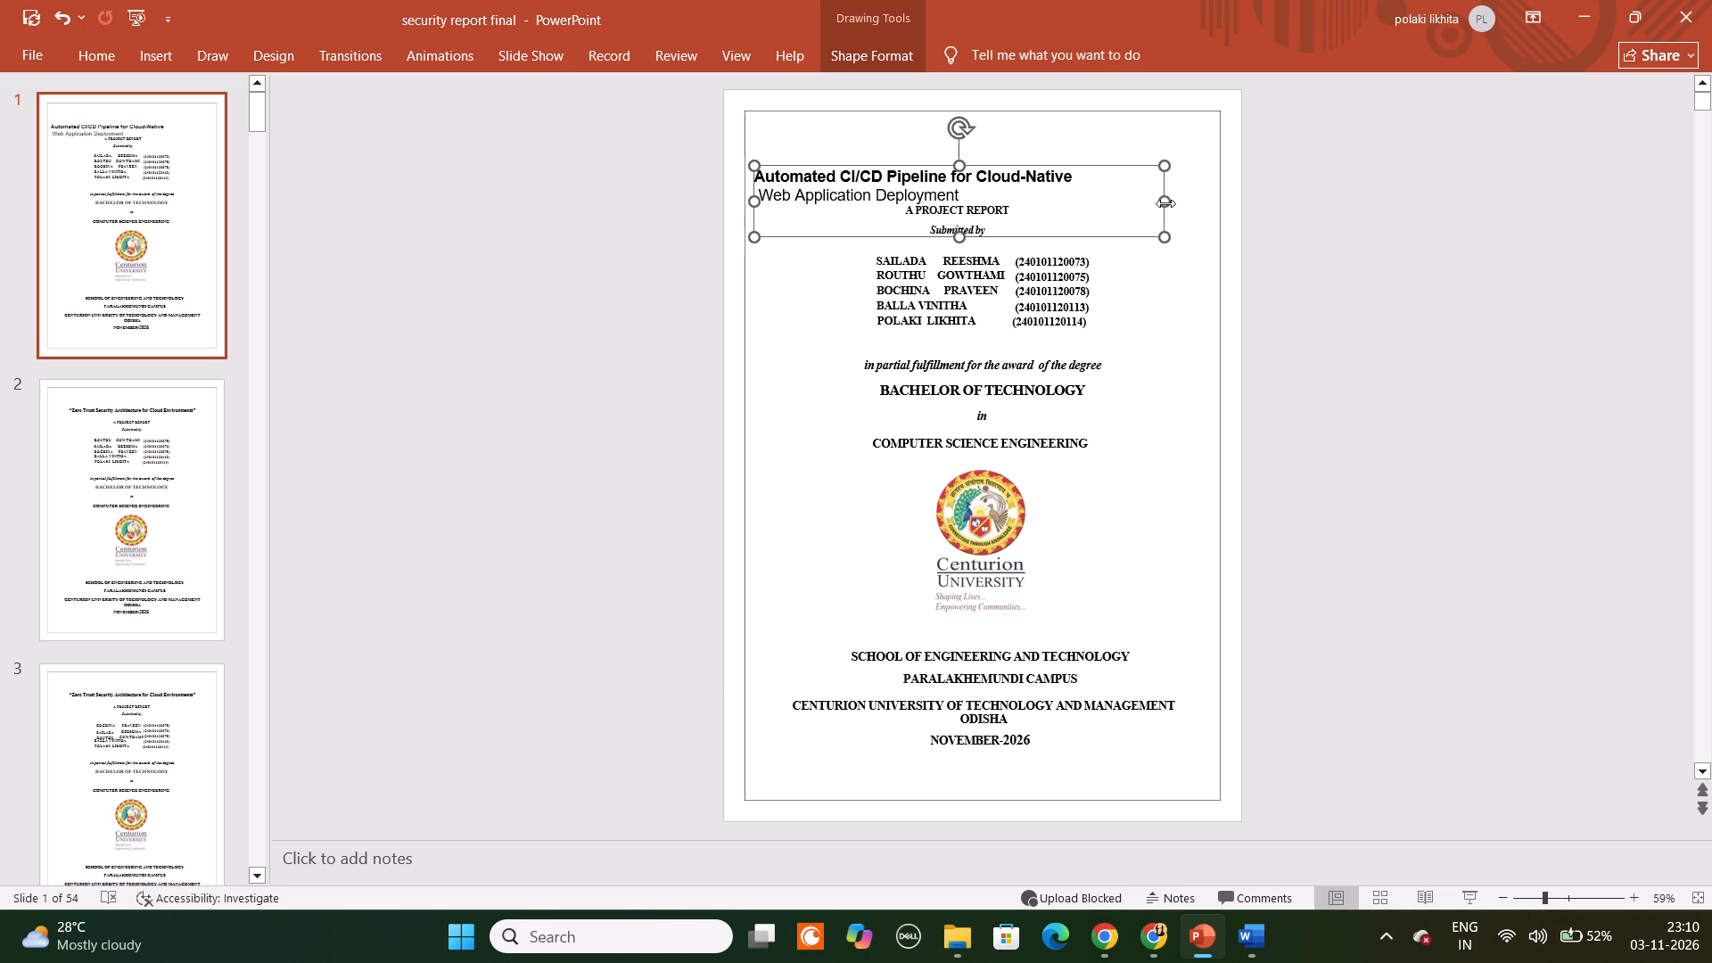
pyautogui.moveTo(1168, 202); pyautogui.dragTo(1181, 204)
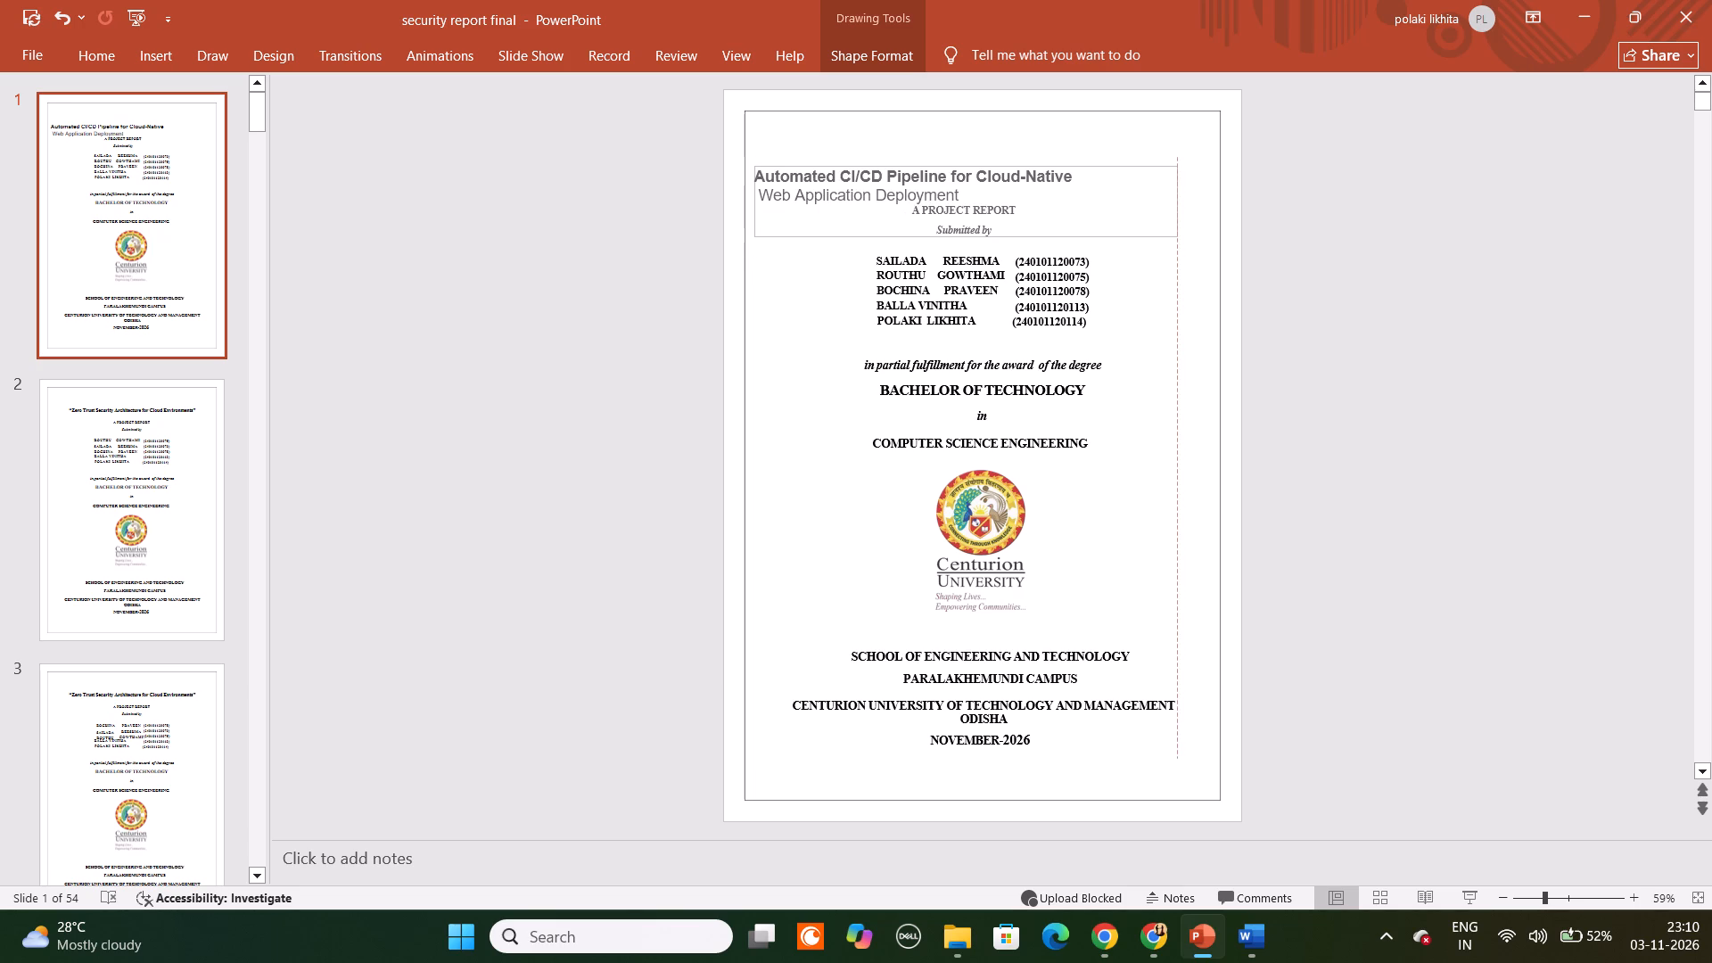
pyautogui.moveTo(1181, 204); pyautogui.dragTo(1206, 204)
pyautogui.click(447, 267)
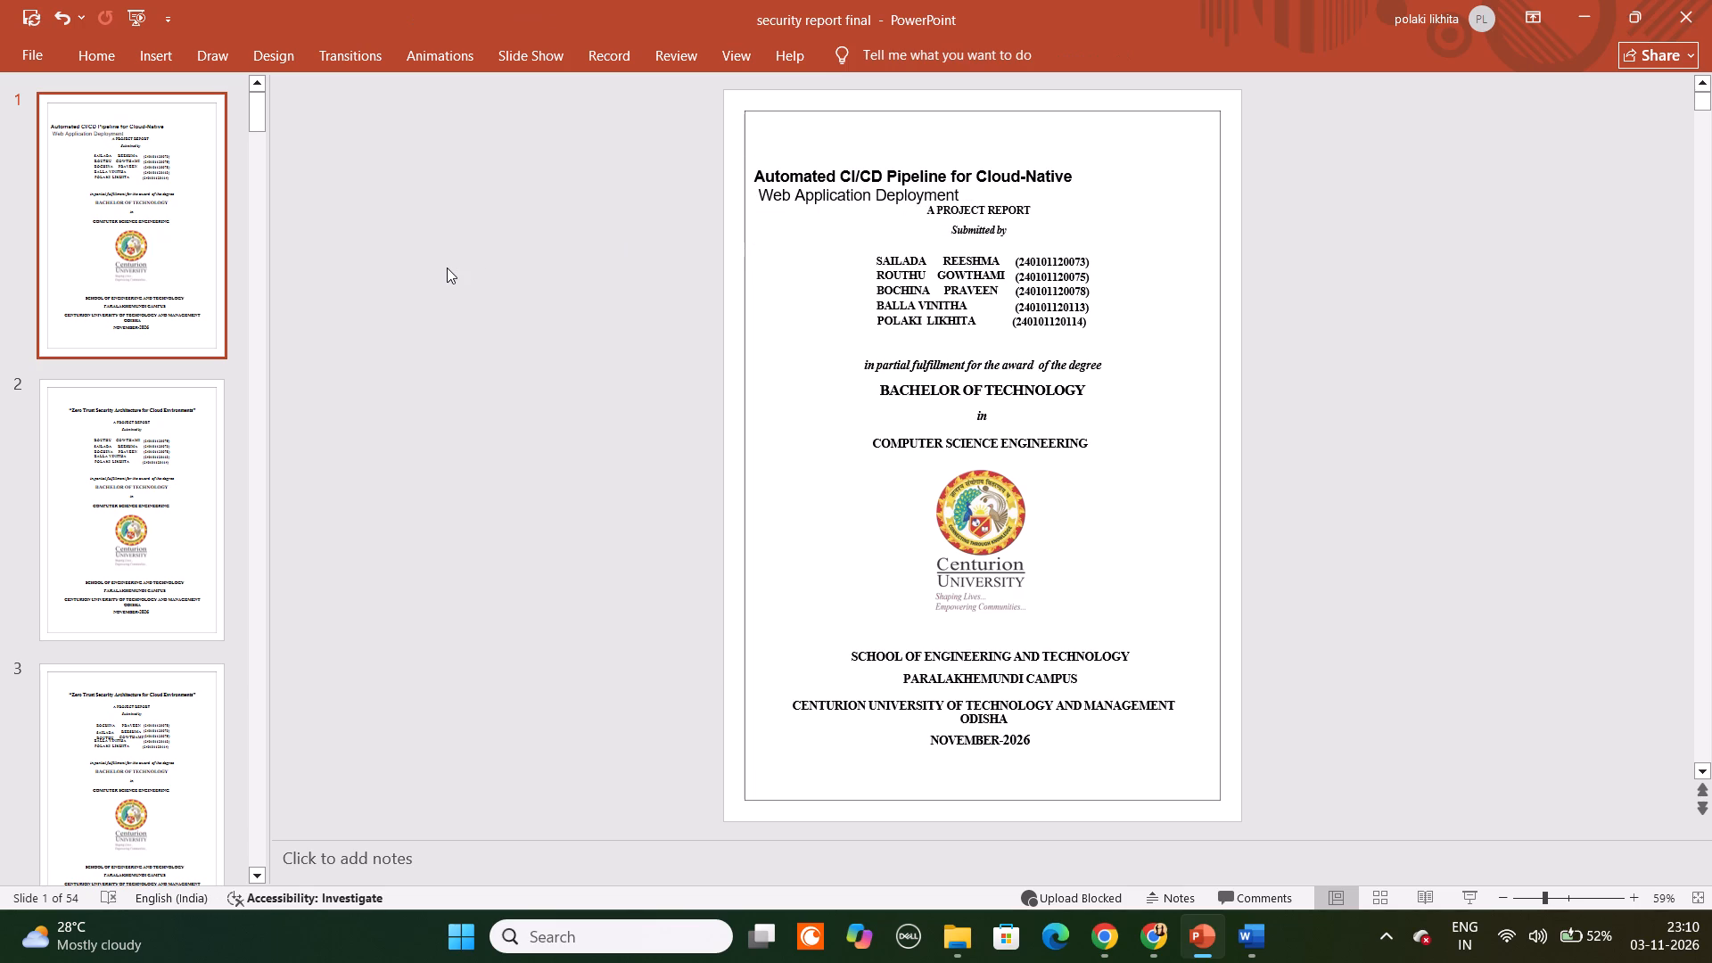
# Format both lines of the slide 1 project title as Times New Roman, 14 pt, bold.
pyautogui.click(751, 181)
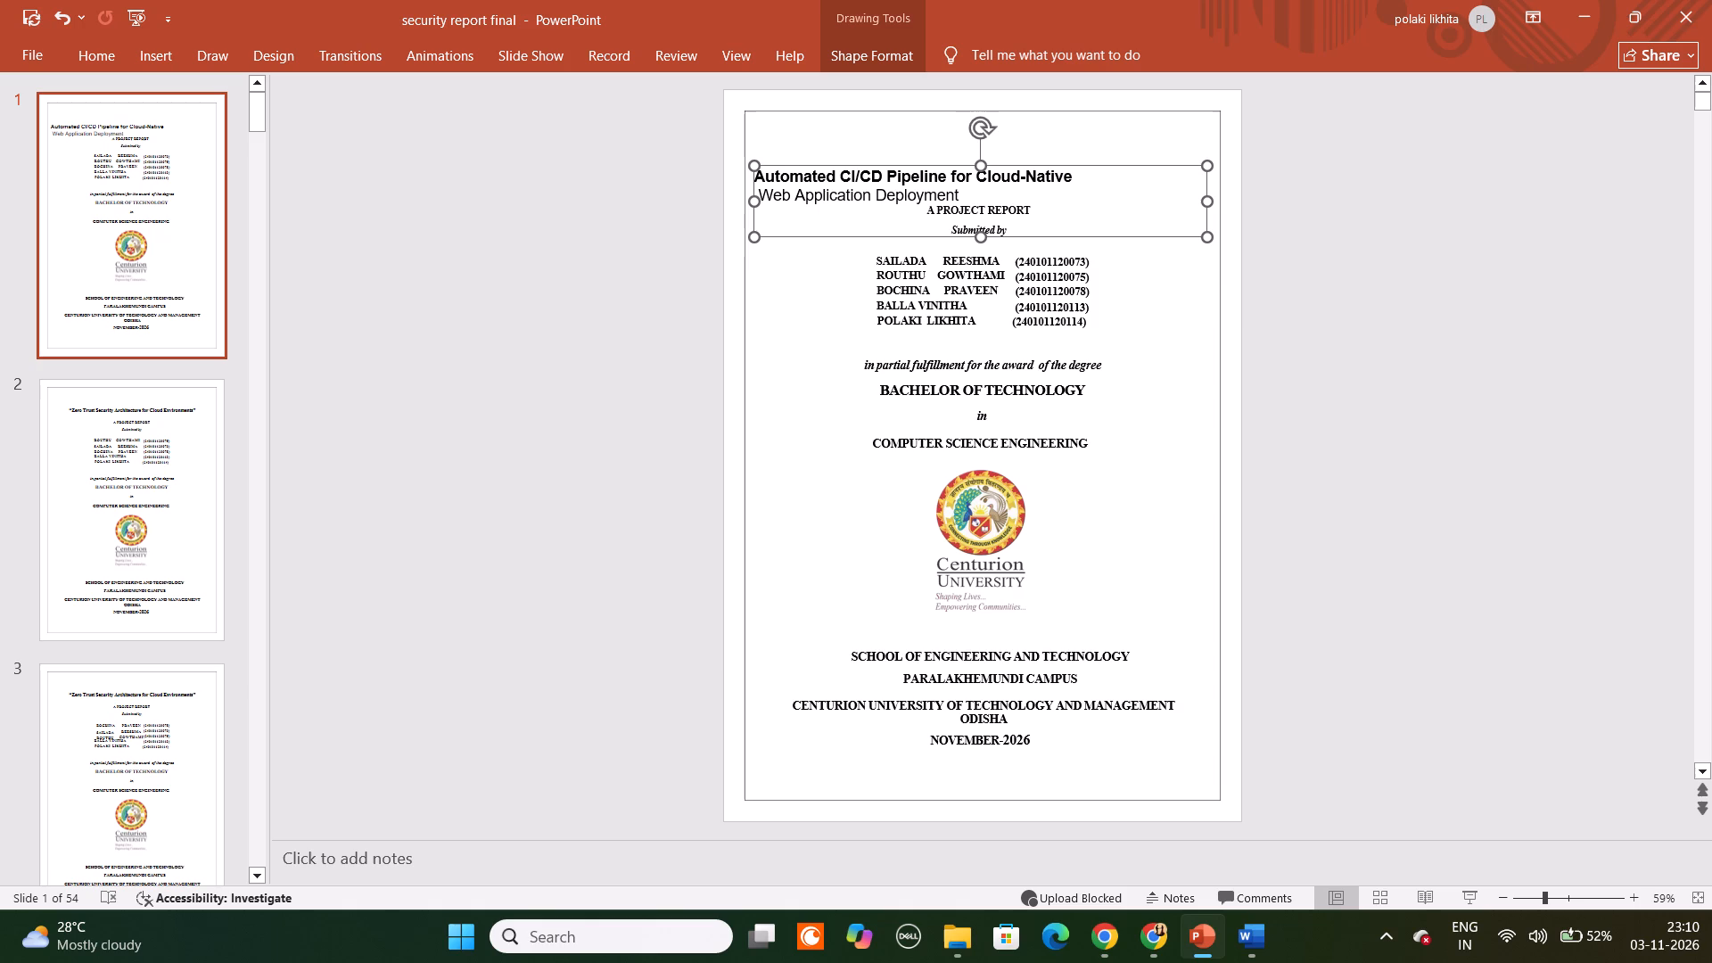
pyautogui.moveTo(762, 181); pyautogui.dragTo(952, 185)
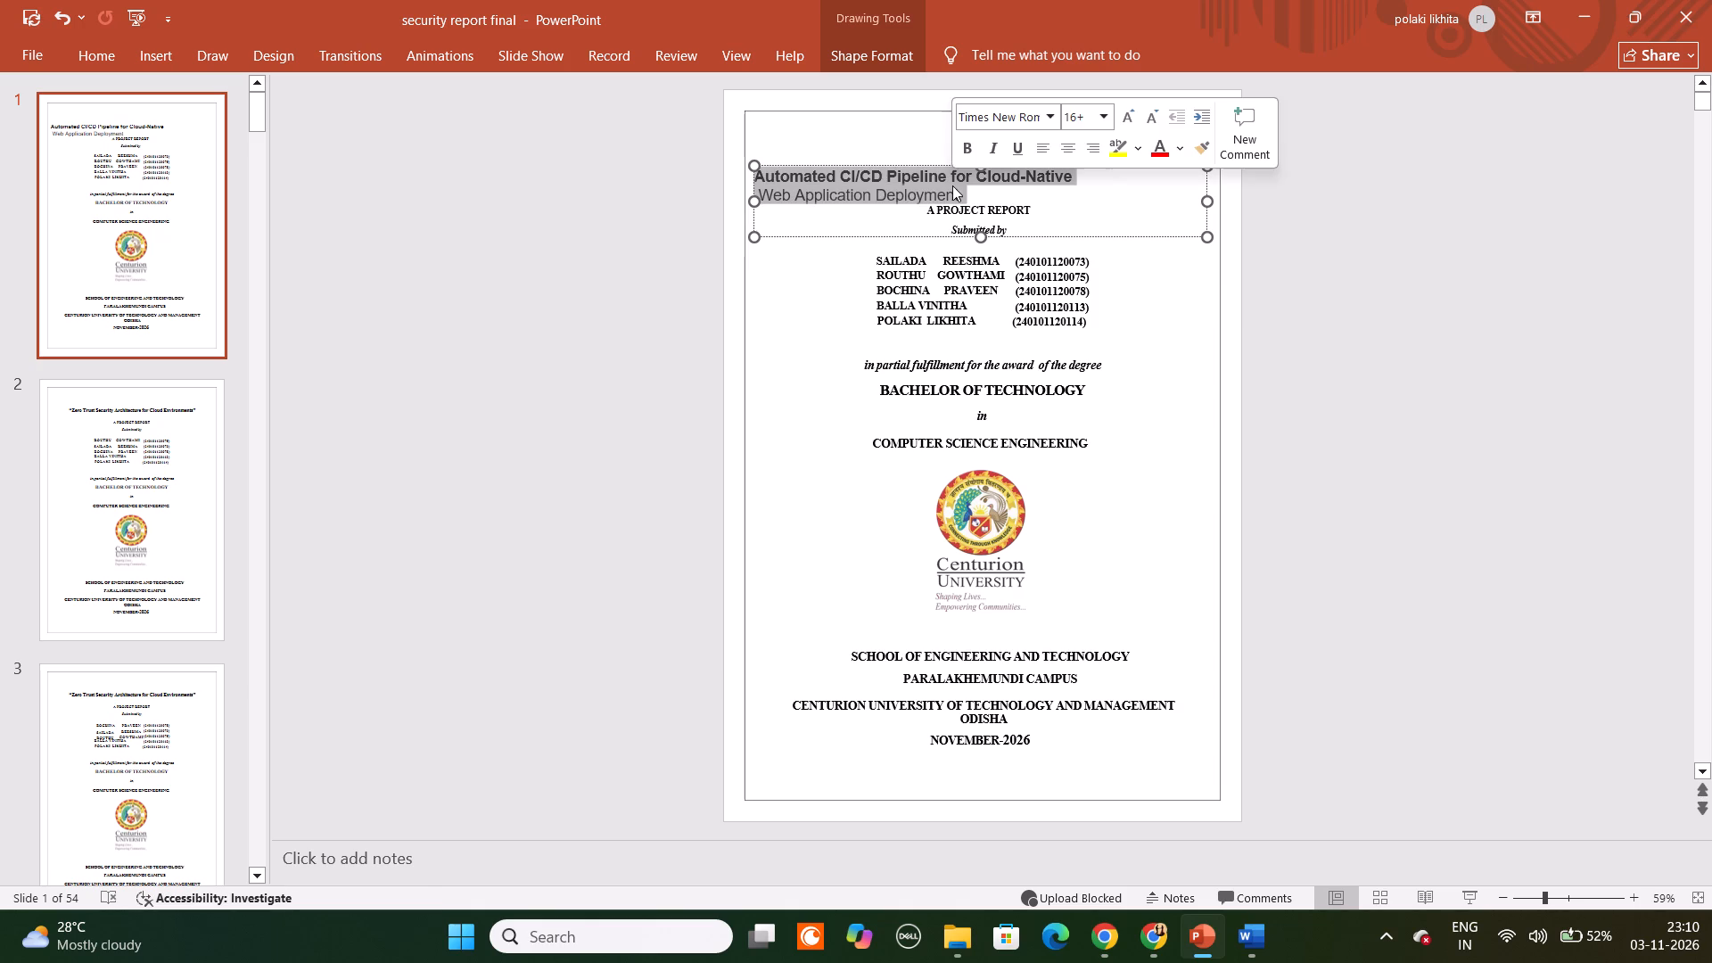
pyautogui.click(1001, 116)
pyautogui.write('times')
pyautogui.press('Return')
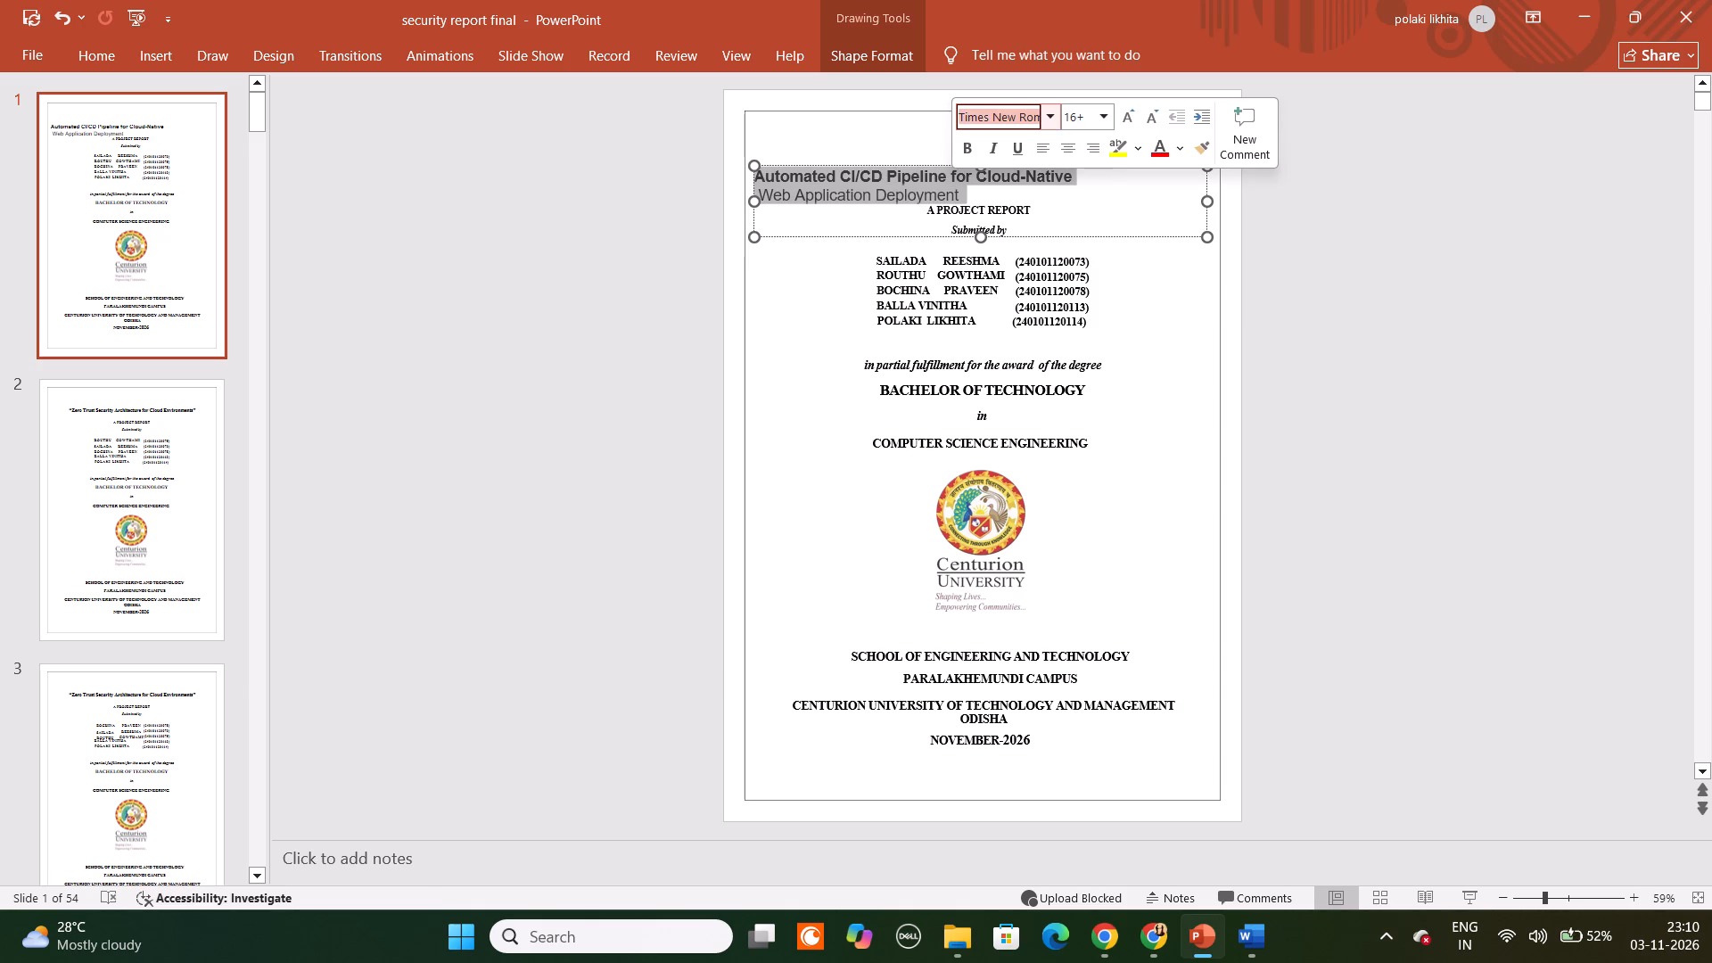
pyautogui.click(970, 160)
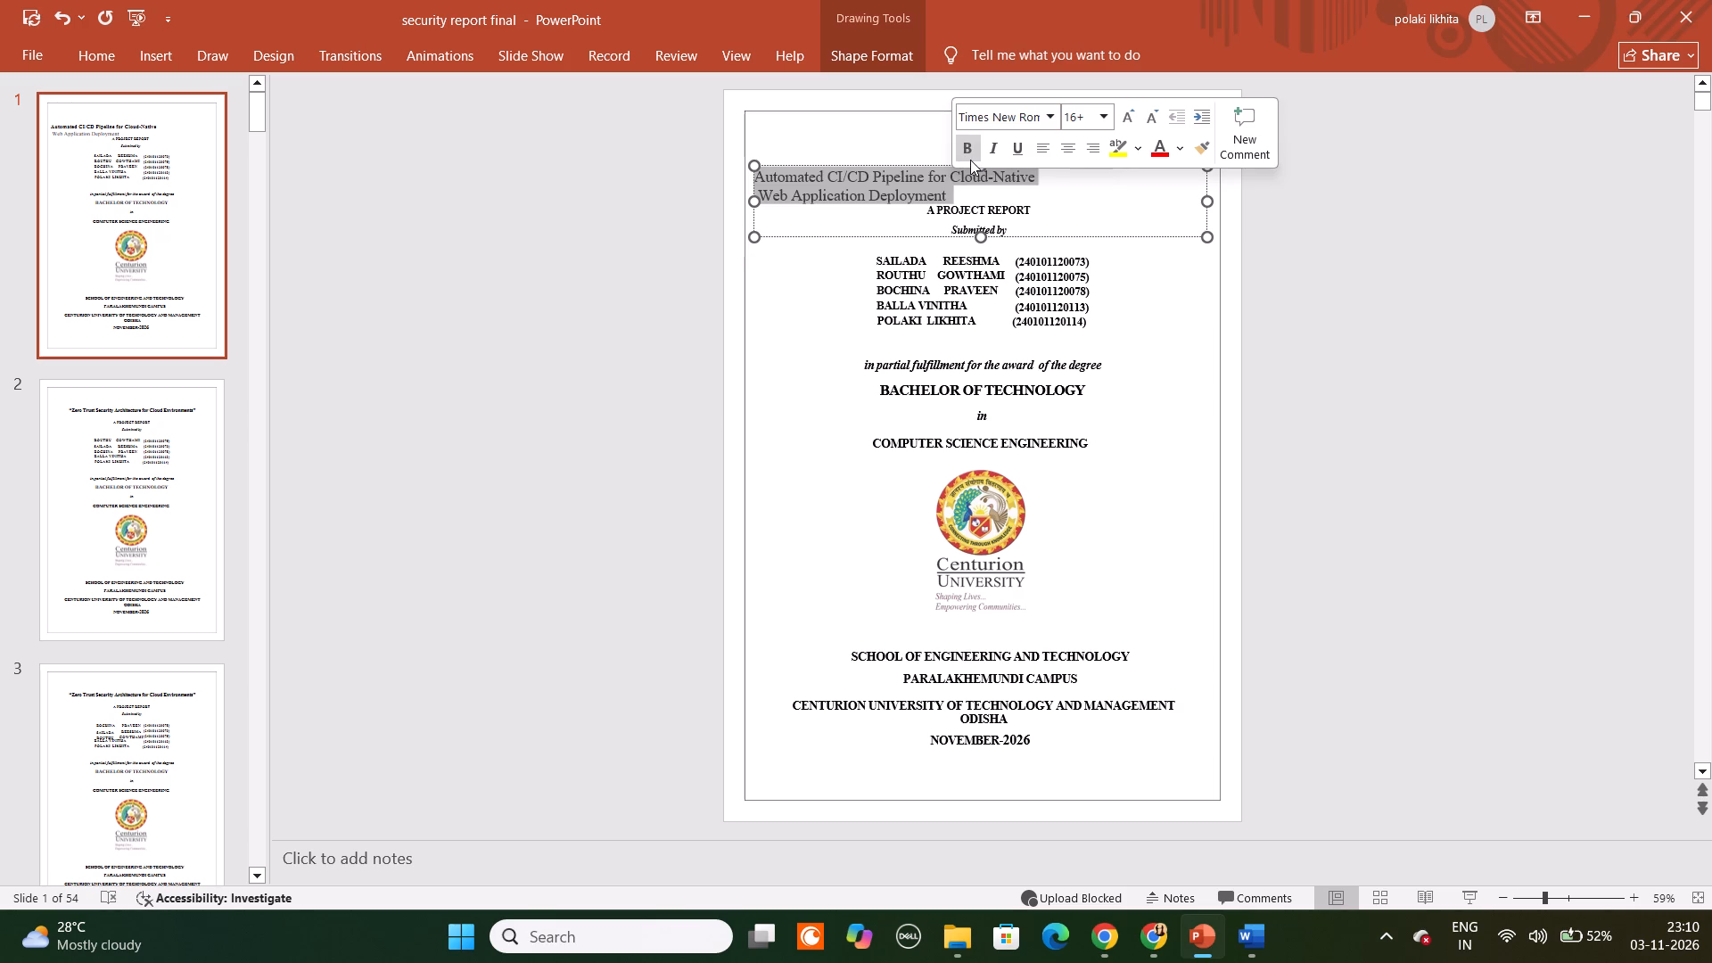
pyautogui.click(1107, 121)
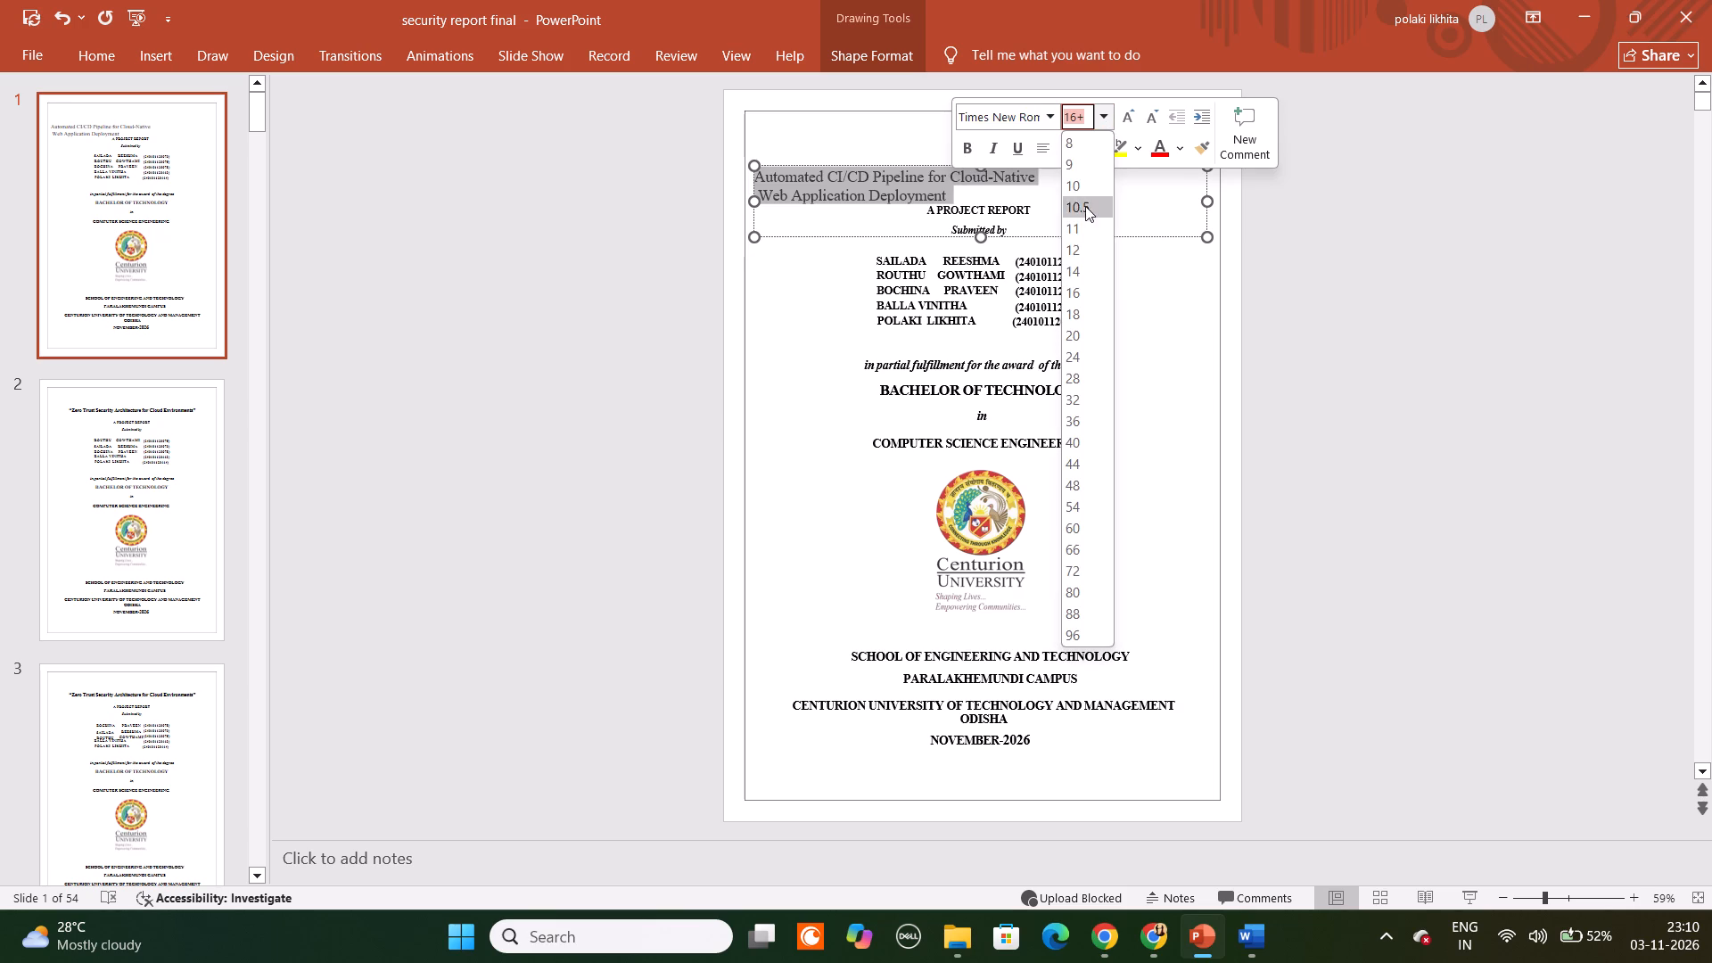
pyautogui.click(1080, 276)
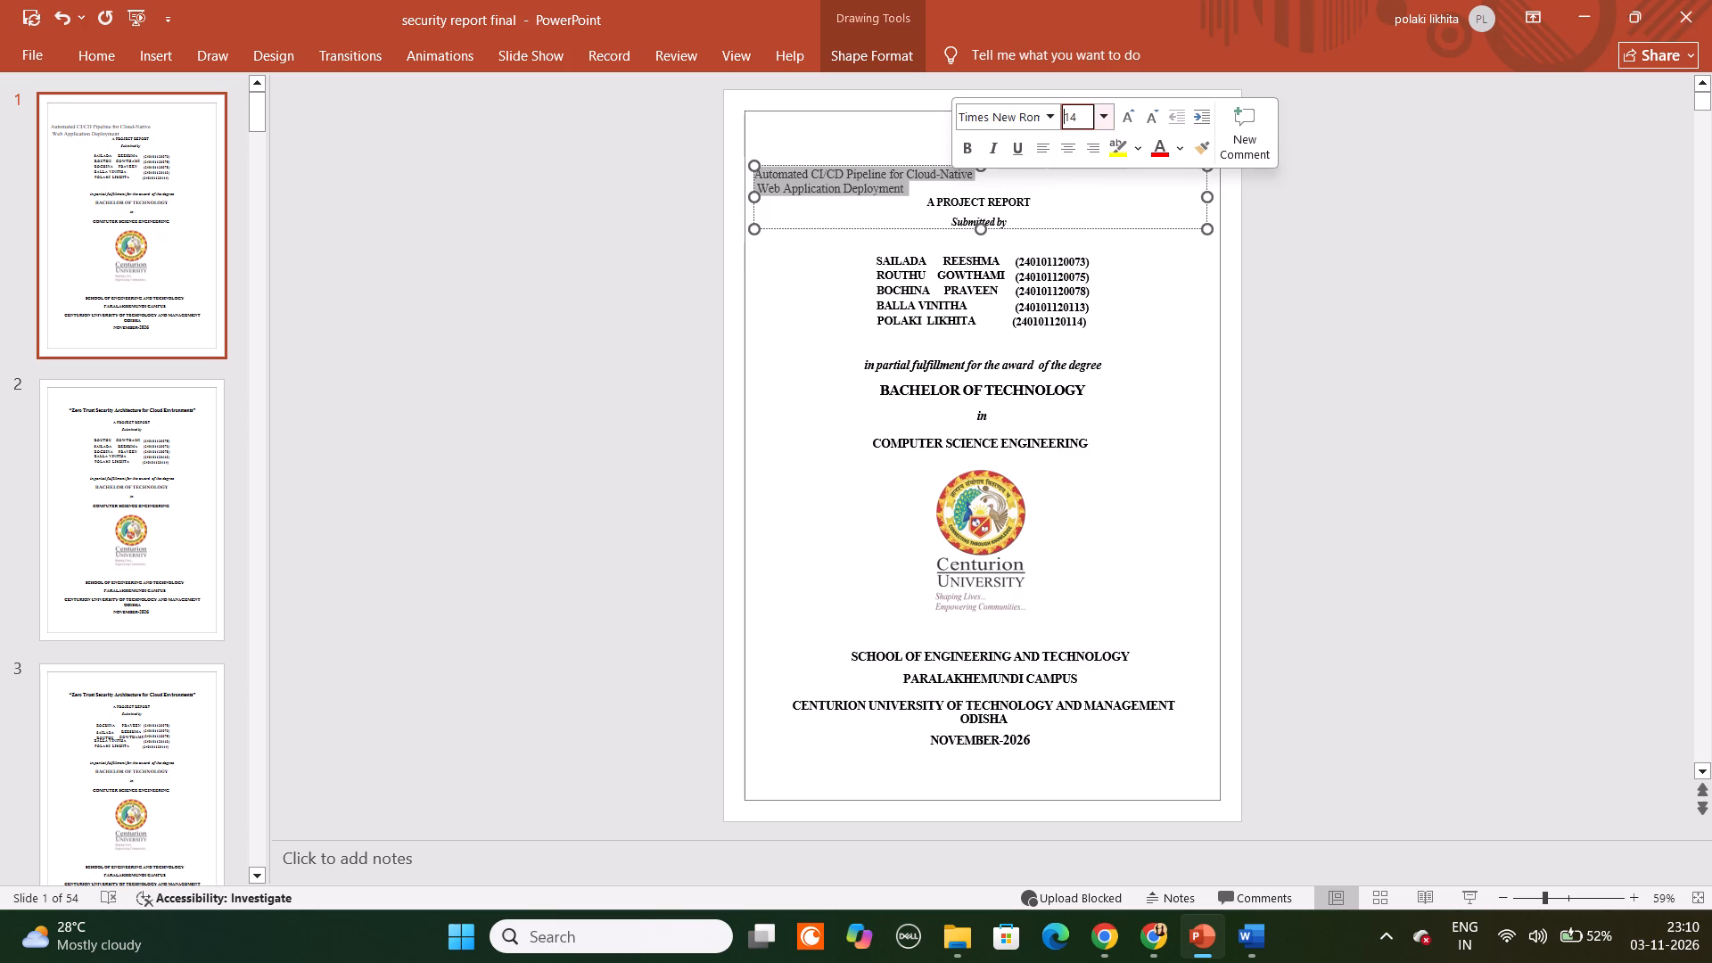
pyautogui.click(967, 147)
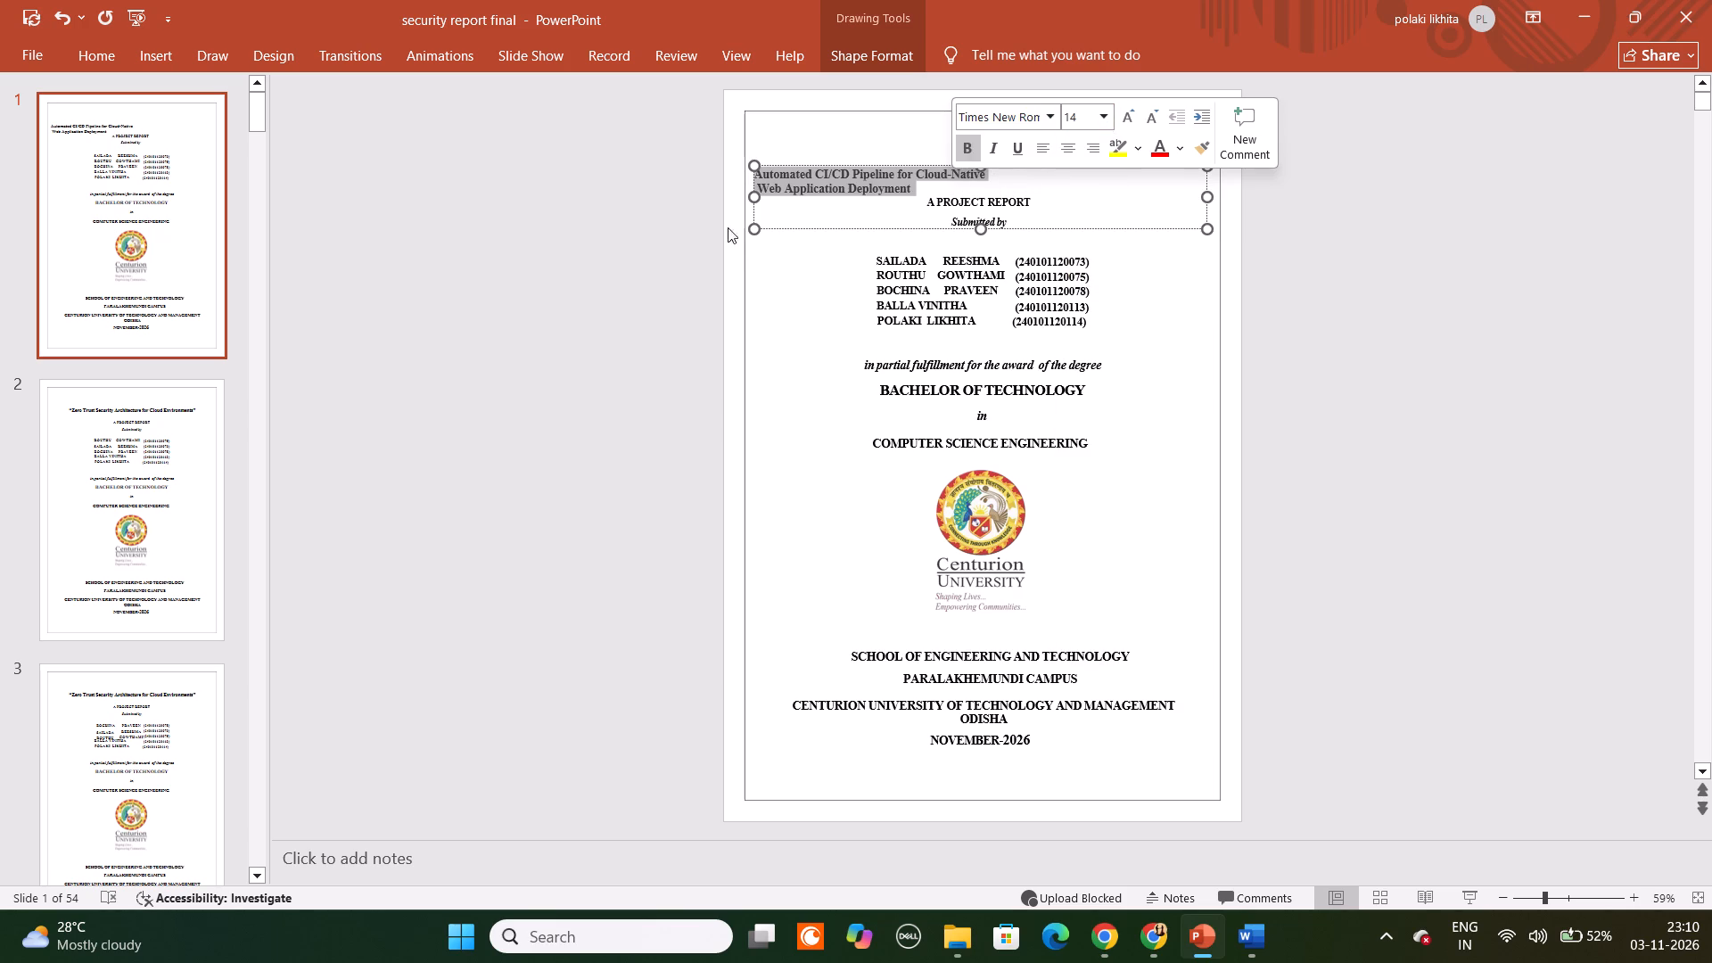
pyautogui.click(719, 234)
# Narrow the title text box from its left side and remove the line break after "Cloud-Native" to join the title into one line.
pyautogui.click(940, 172)
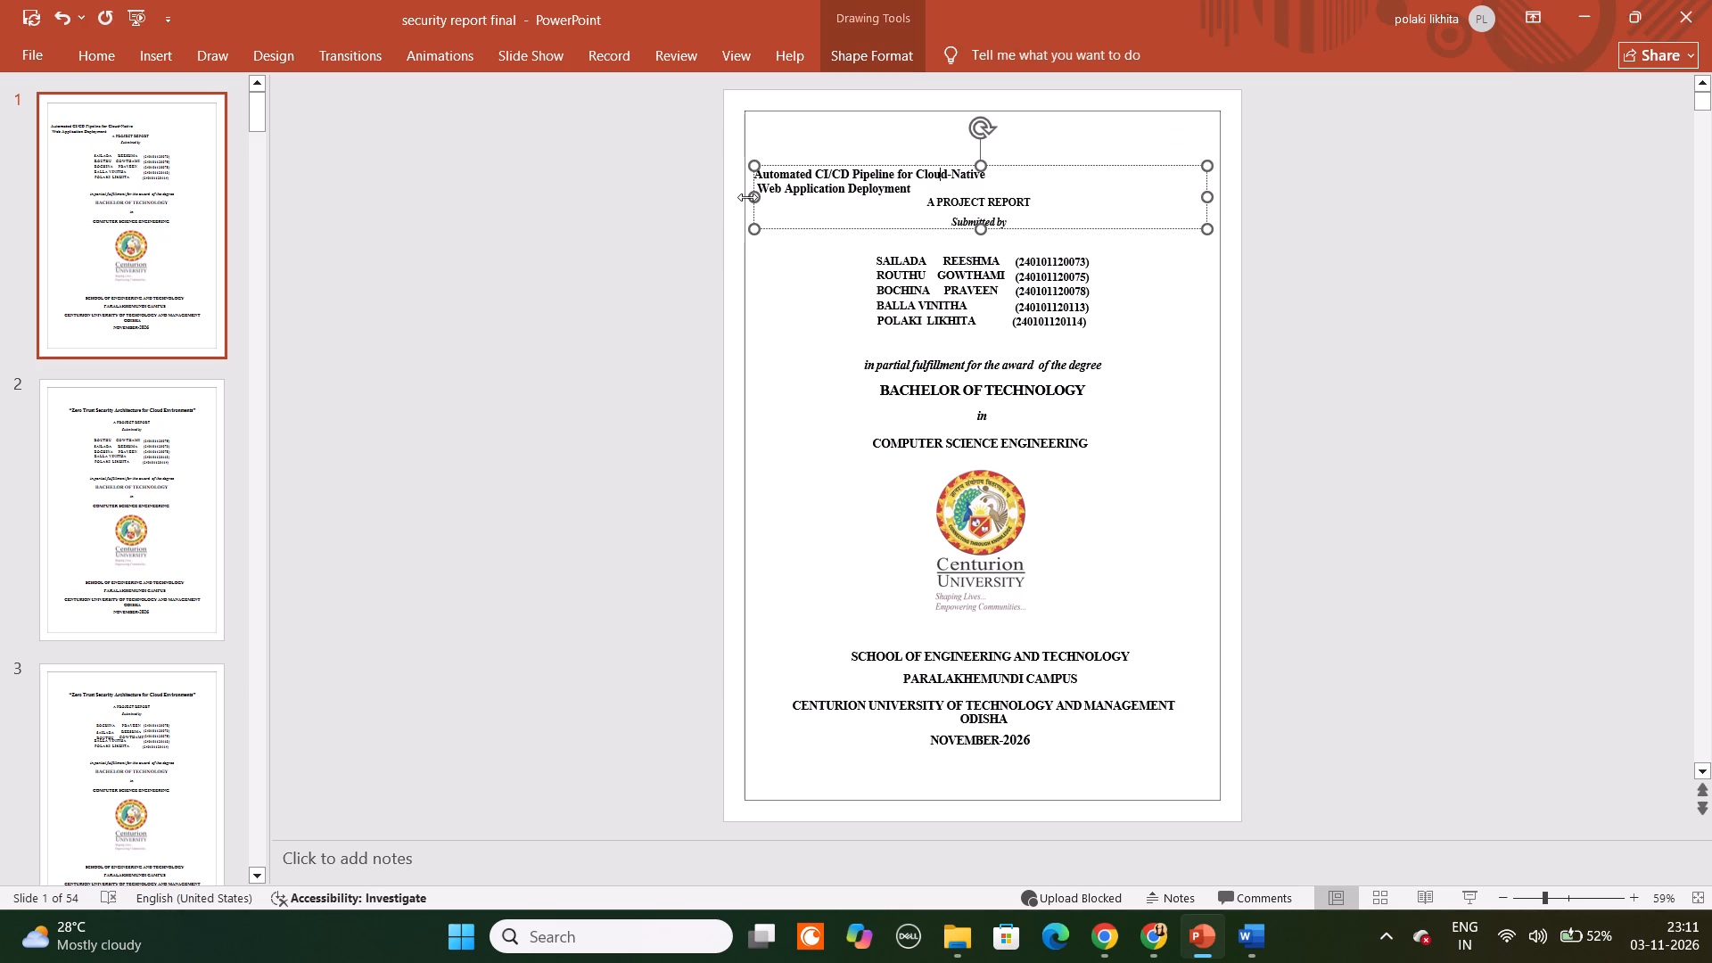
pyautogui.moveTo(747, 197); pyautogui.dragTo(810, 184)
pyautogui.click(826, 182)
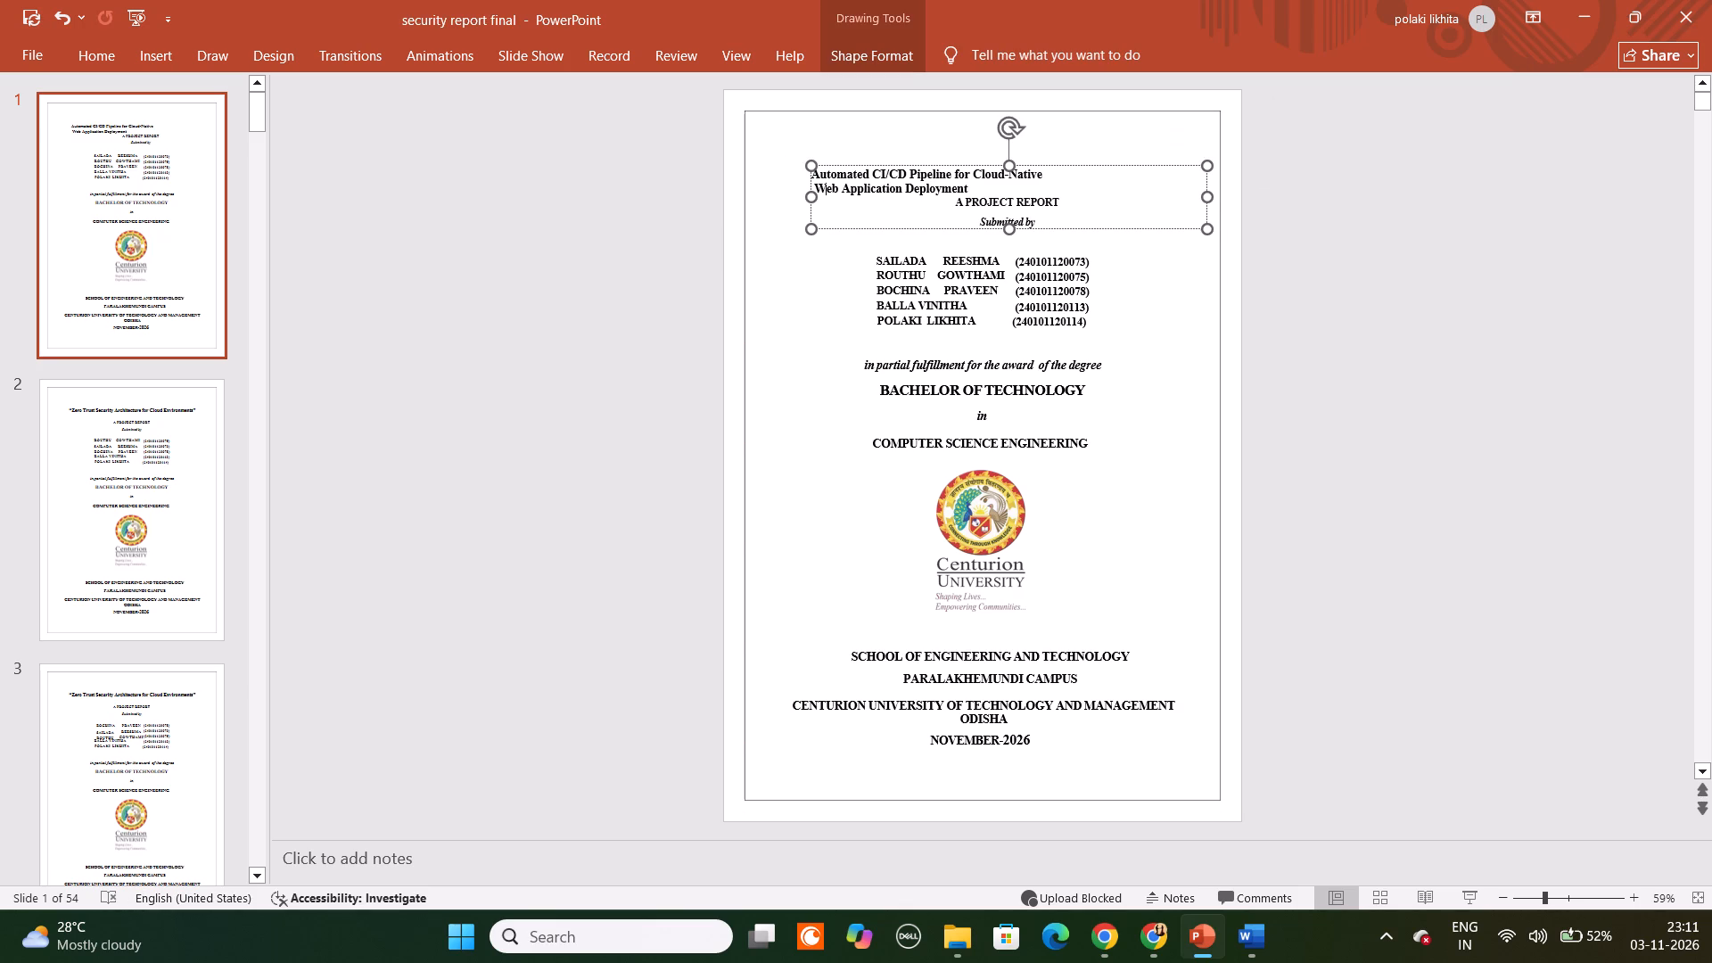
pyautogui.press('Left')
pyautogui.press('Left')
pyautogui.press('BackSpace')
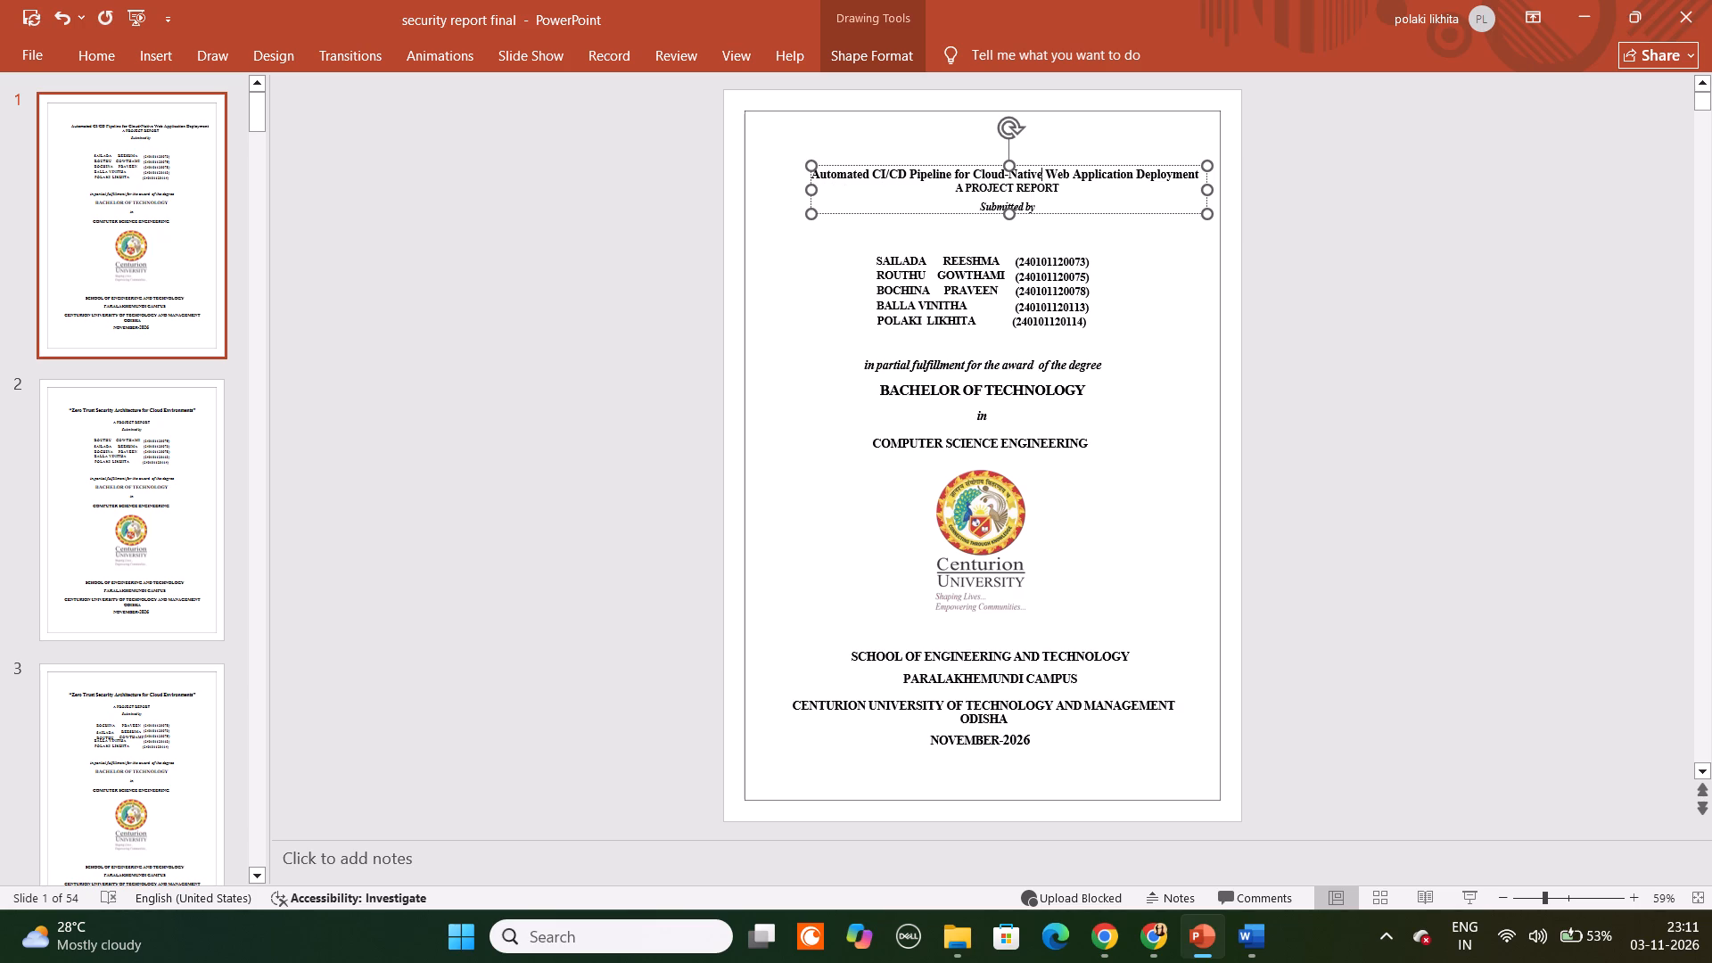
# Move the title text box slightly up and to the left to centre it within the page border.
pyautogui.moveTo(947, 168); pyautogui.dragTo(942, 164)
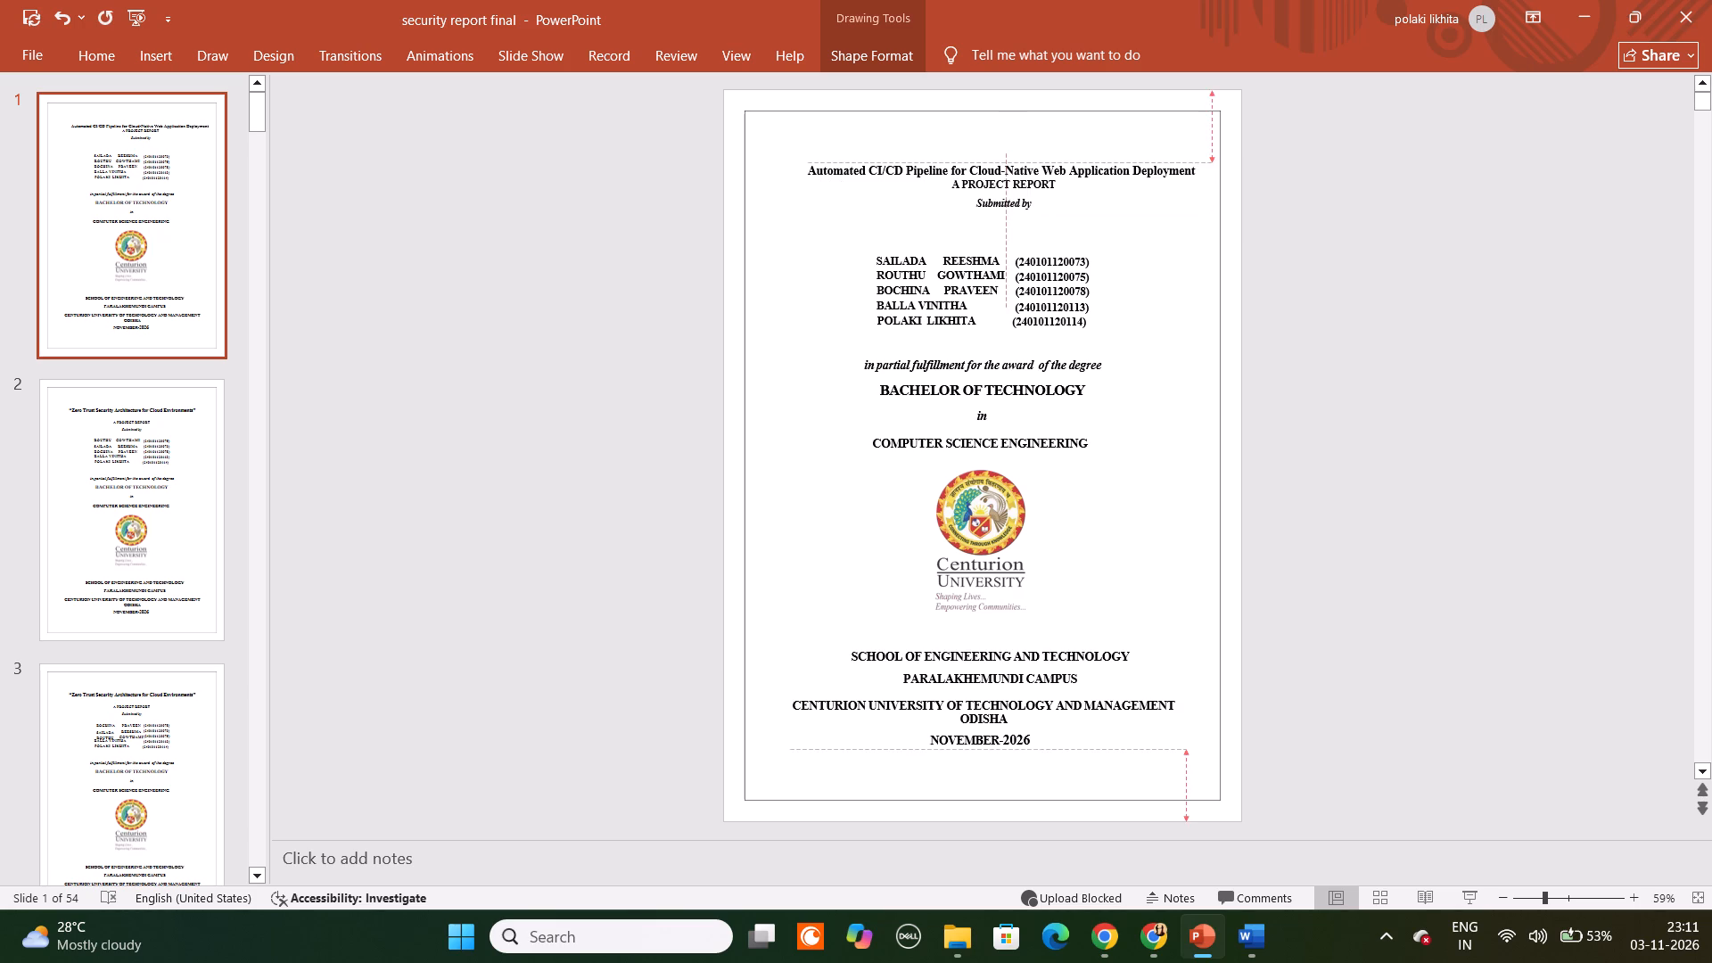
pyautogui.moveTo(942, 164); pyautogui.dragTo(924, 161)
pyautogui.click(1520, 201)
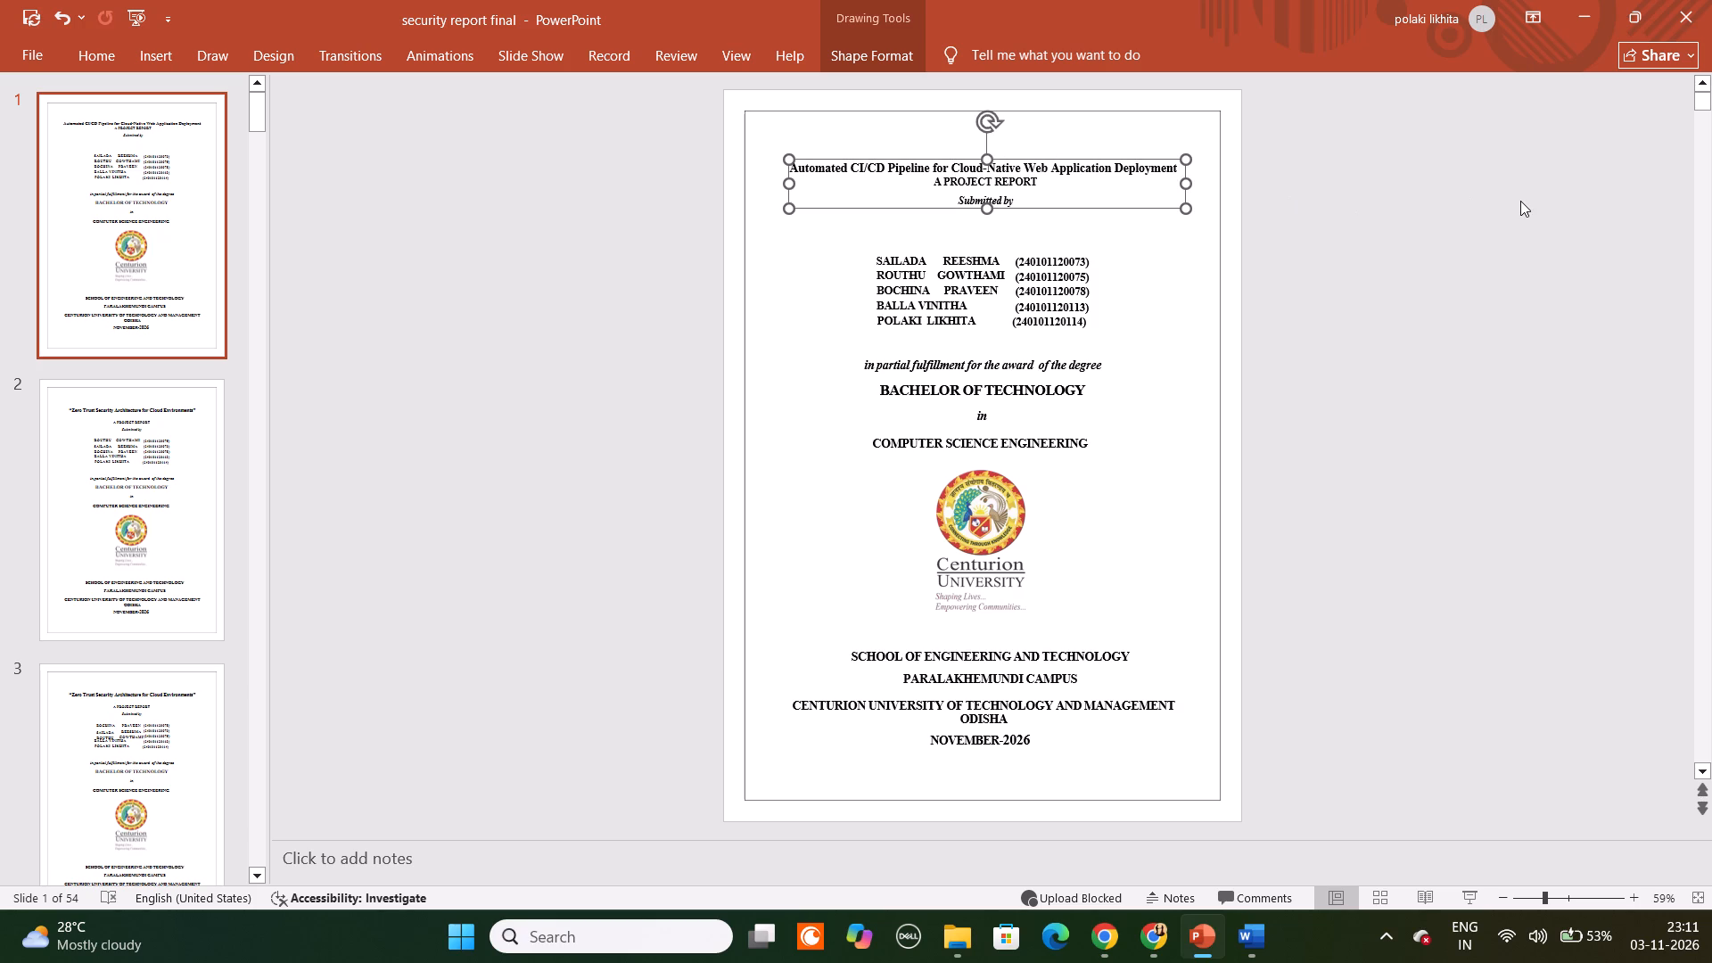
# Insert a blank line between the slide 1 title and "A PROJECT REPORT".
pyautogui.click(1176, 167)
pyautogui.press('Return')
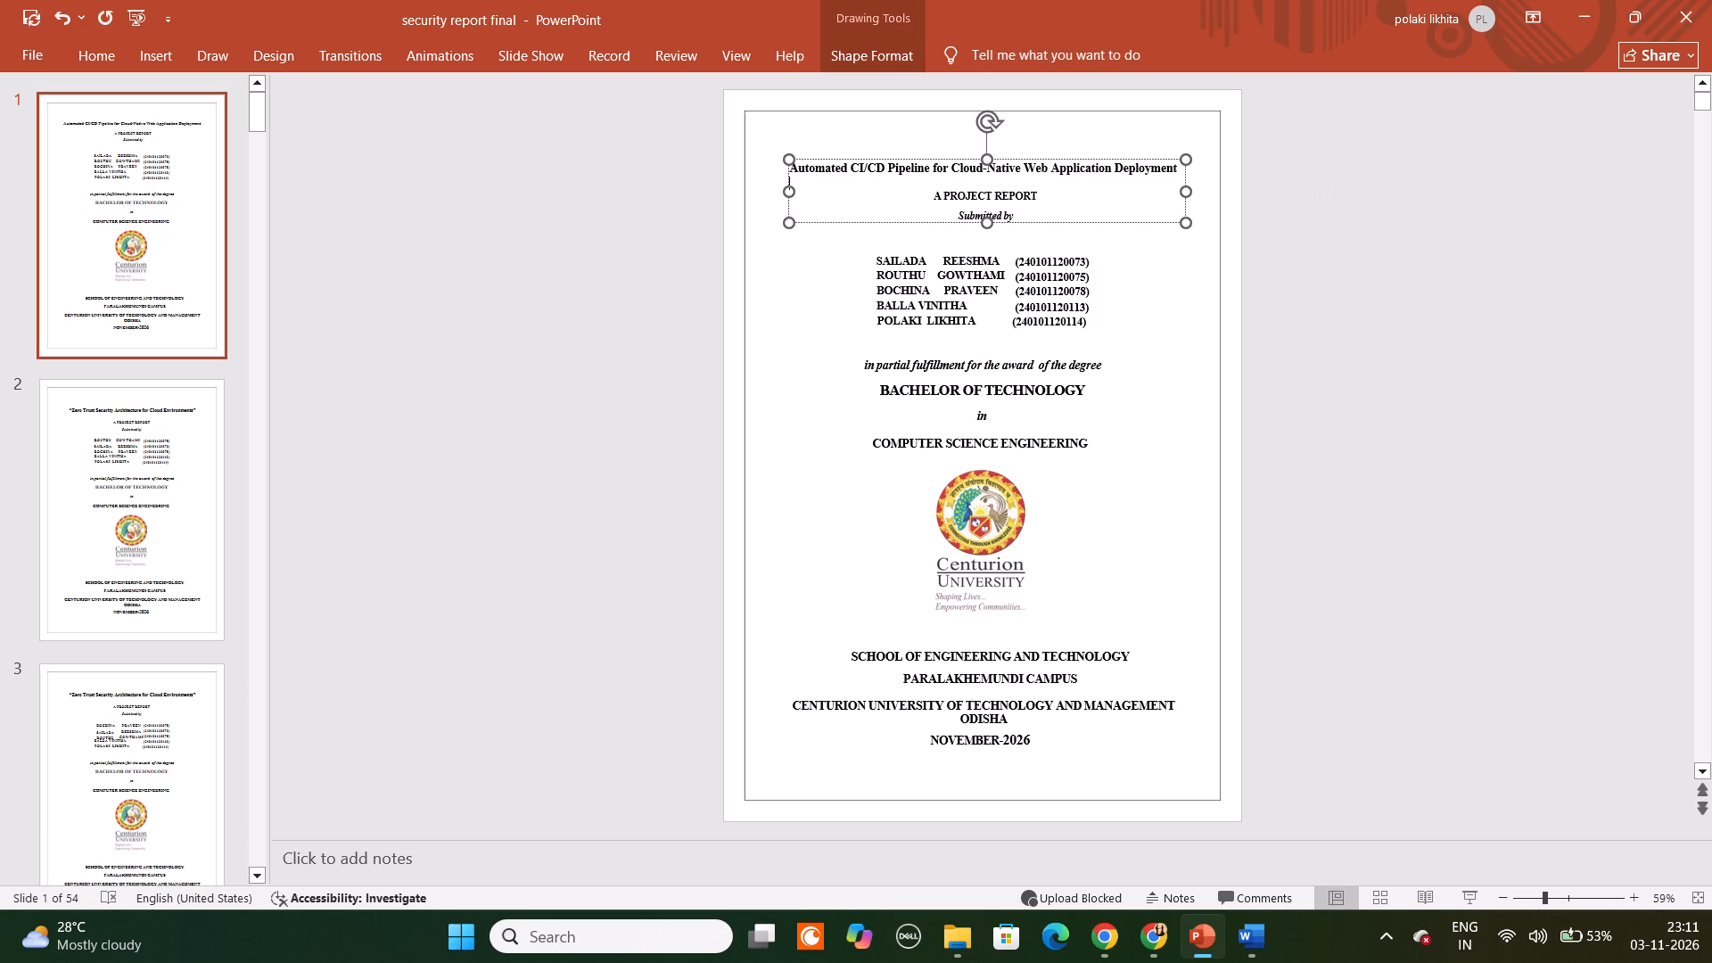
pyautogui.click(690, 227)
pyautogui.press('Down')
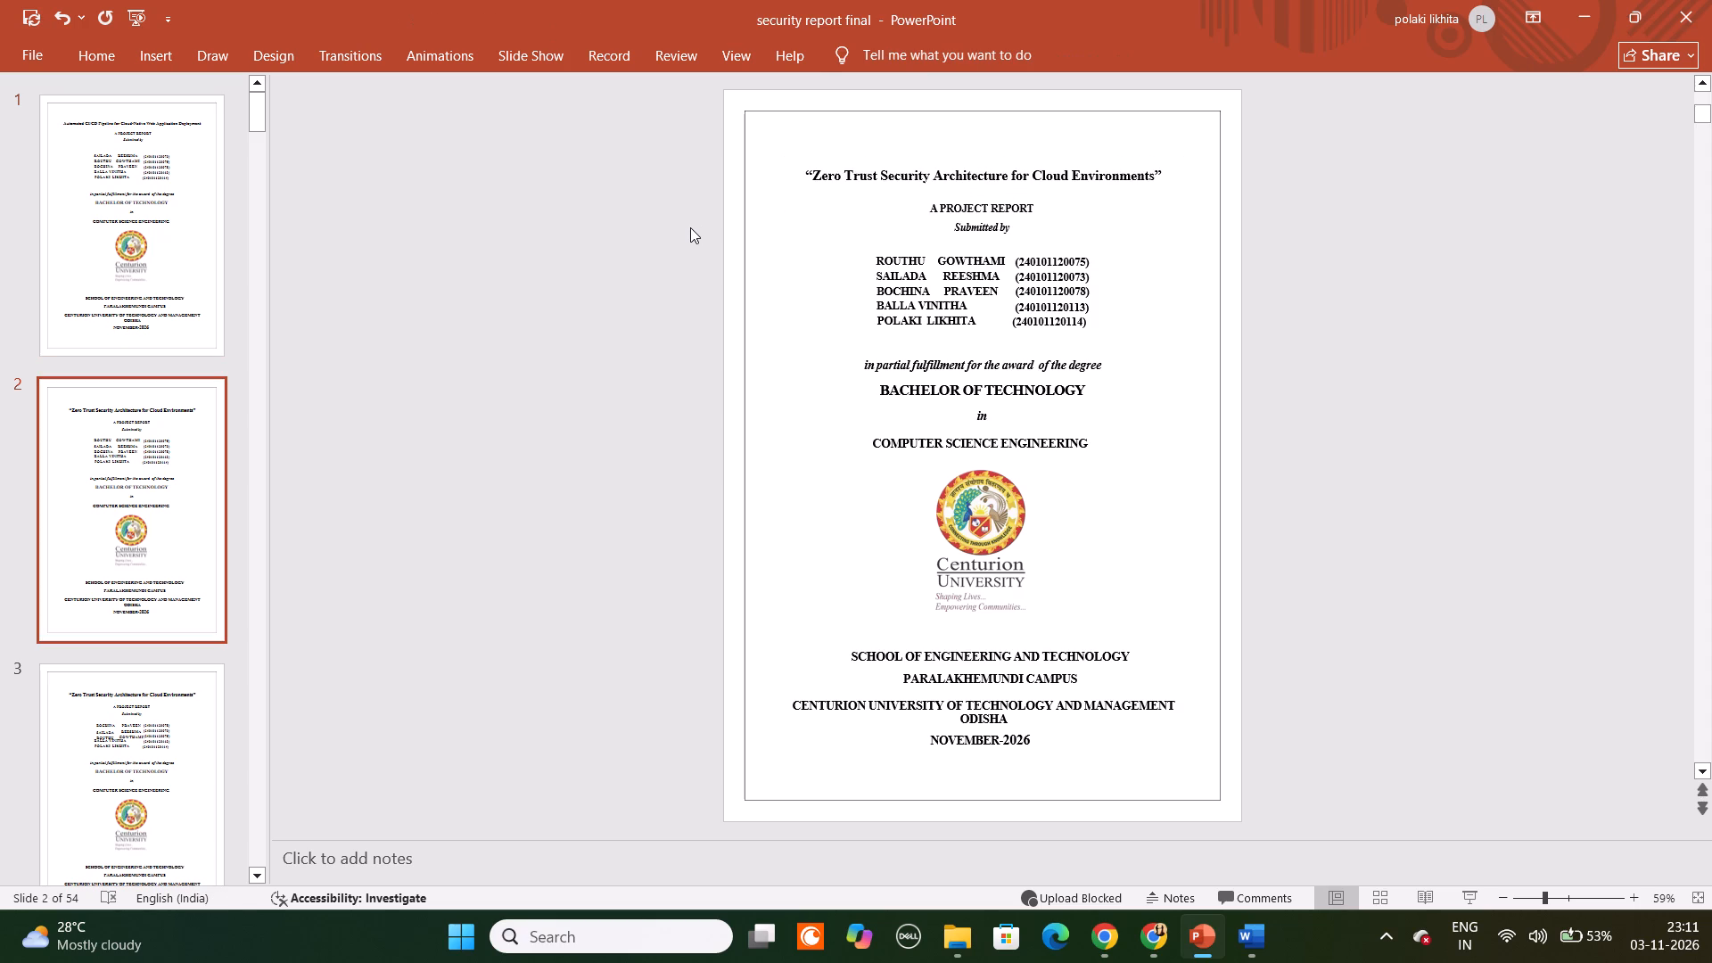
pyautogui.press('Up')
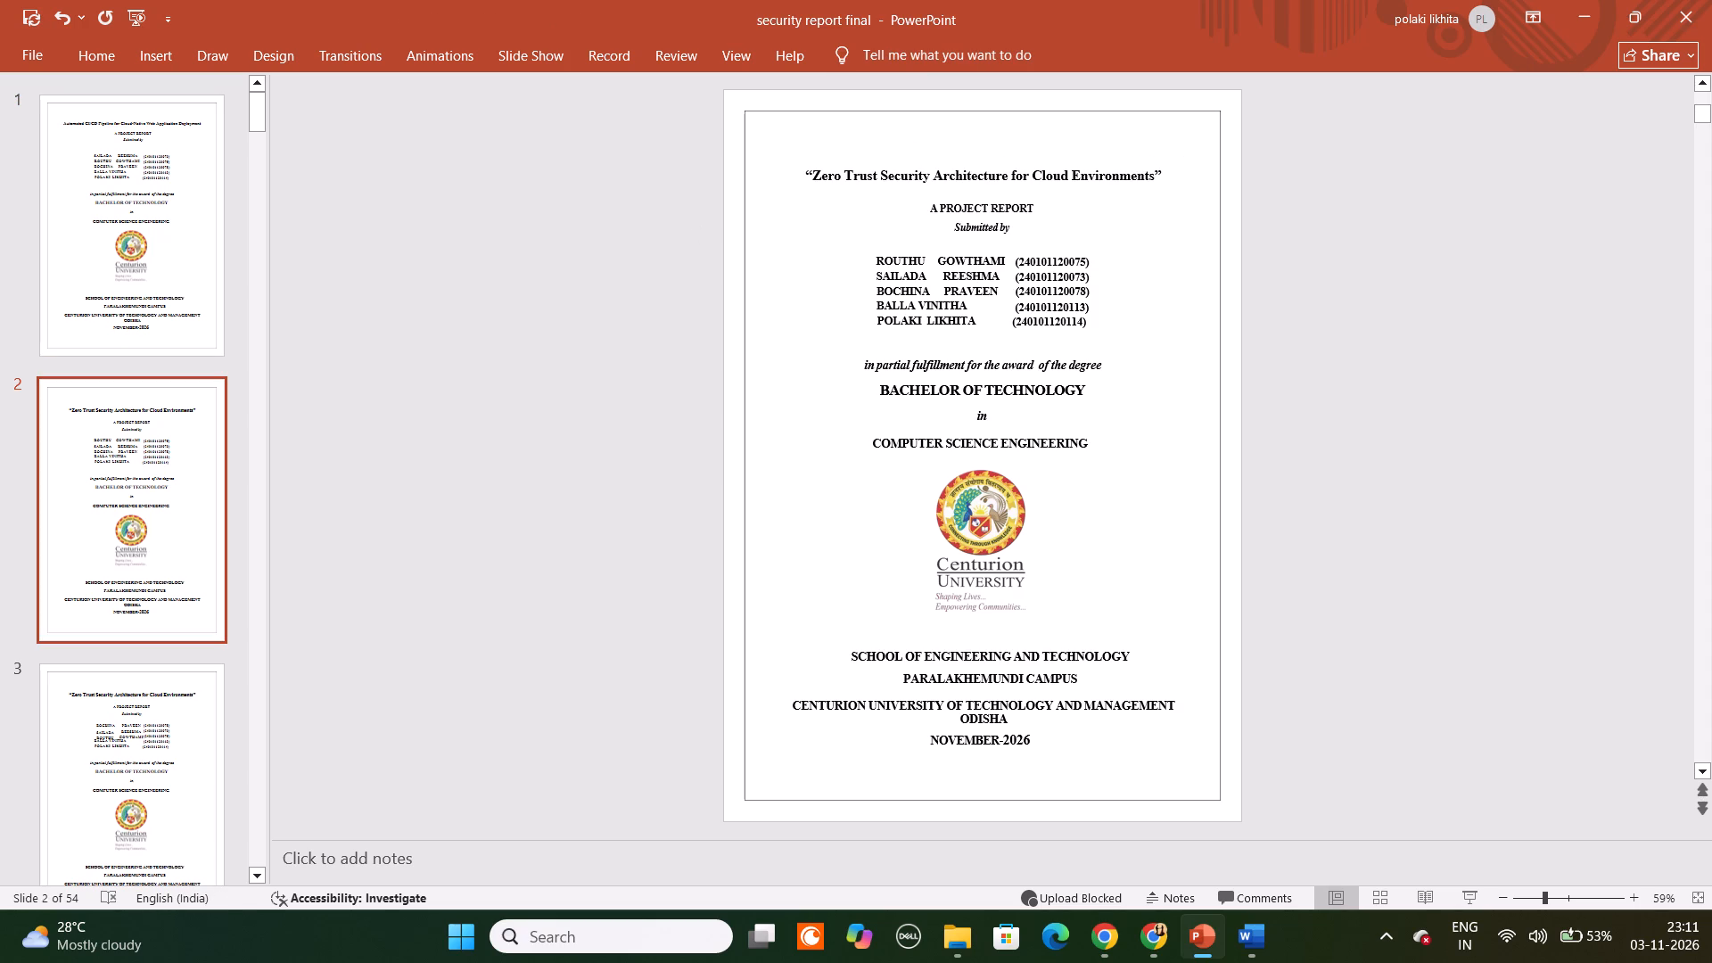
# Enclose the slide 1 title in double quotation marks and widen its text box on the right to keep it on one line.
pyautogui.click(789, 168)
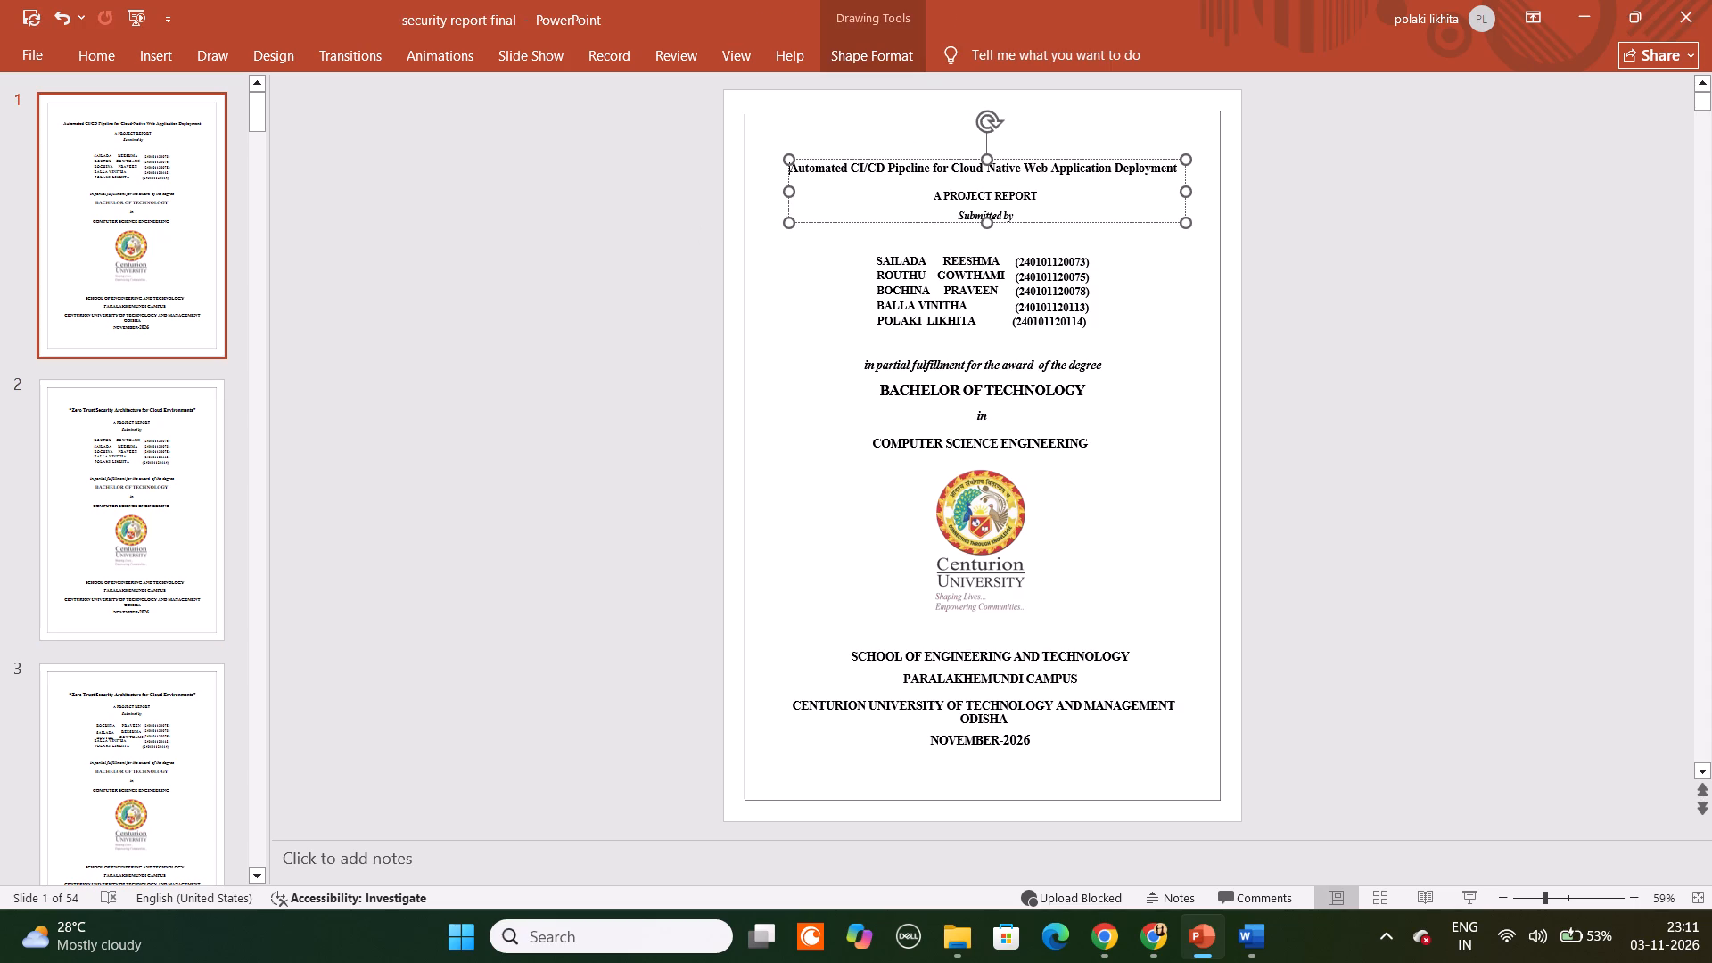
pyautogui.hotkey('shift', '"')
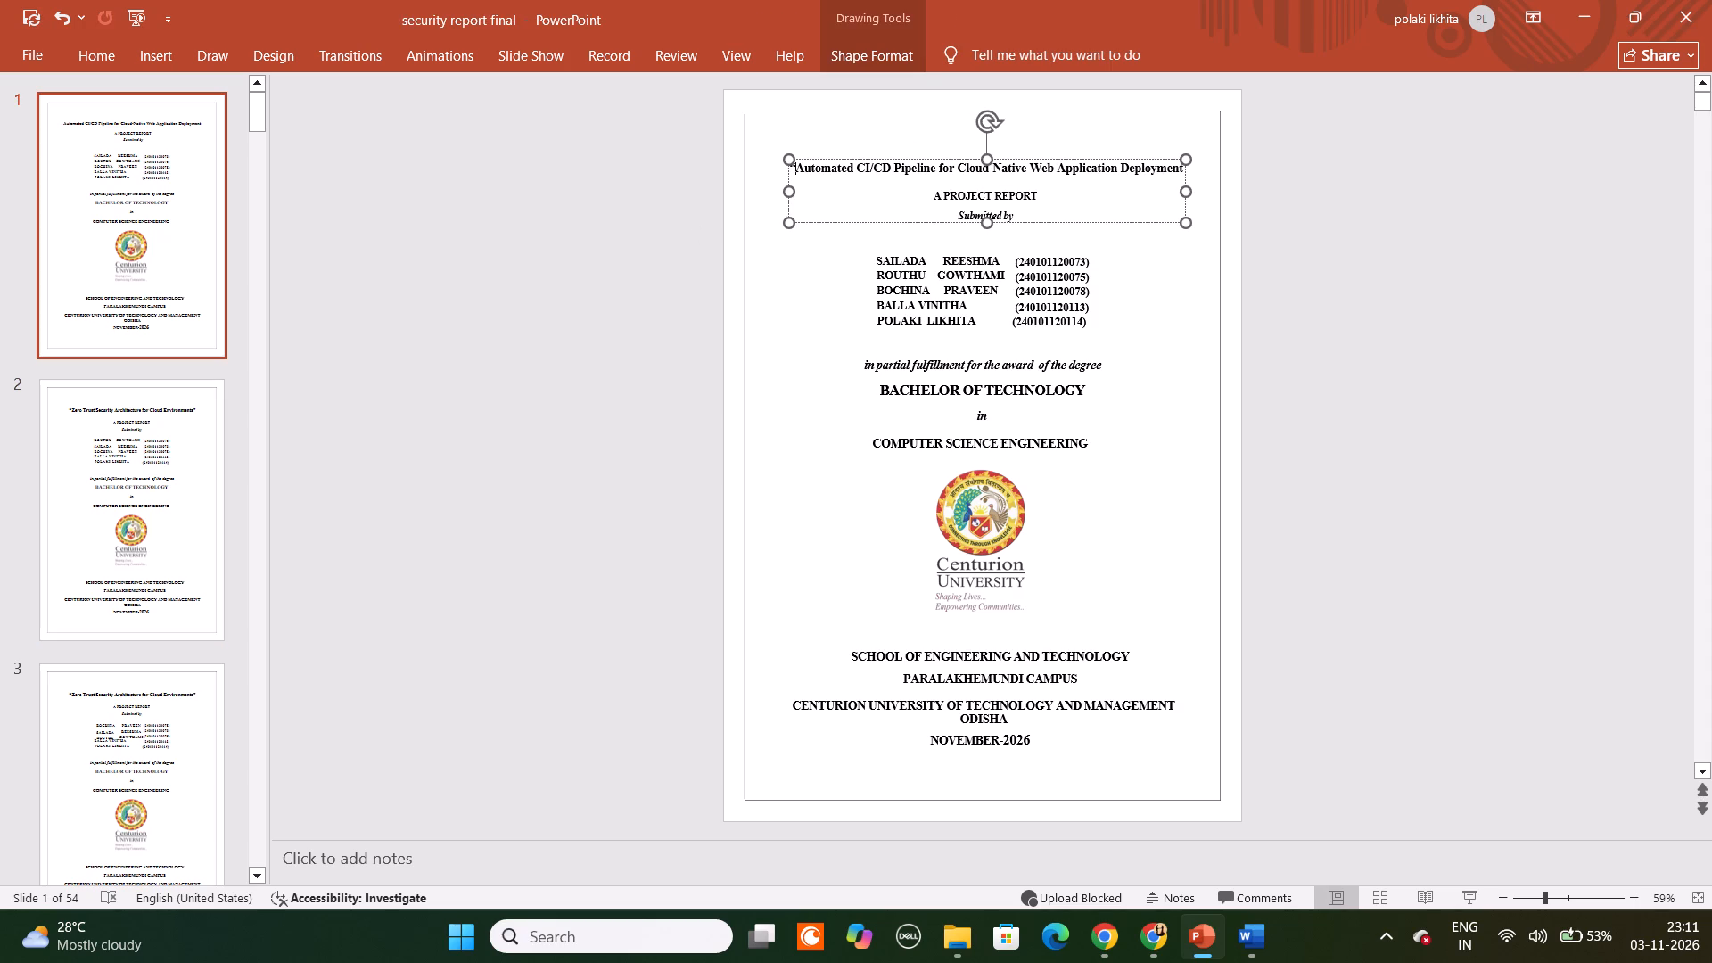
pyautogui.click(569, 284)
pyautogui.click(1181, 169)
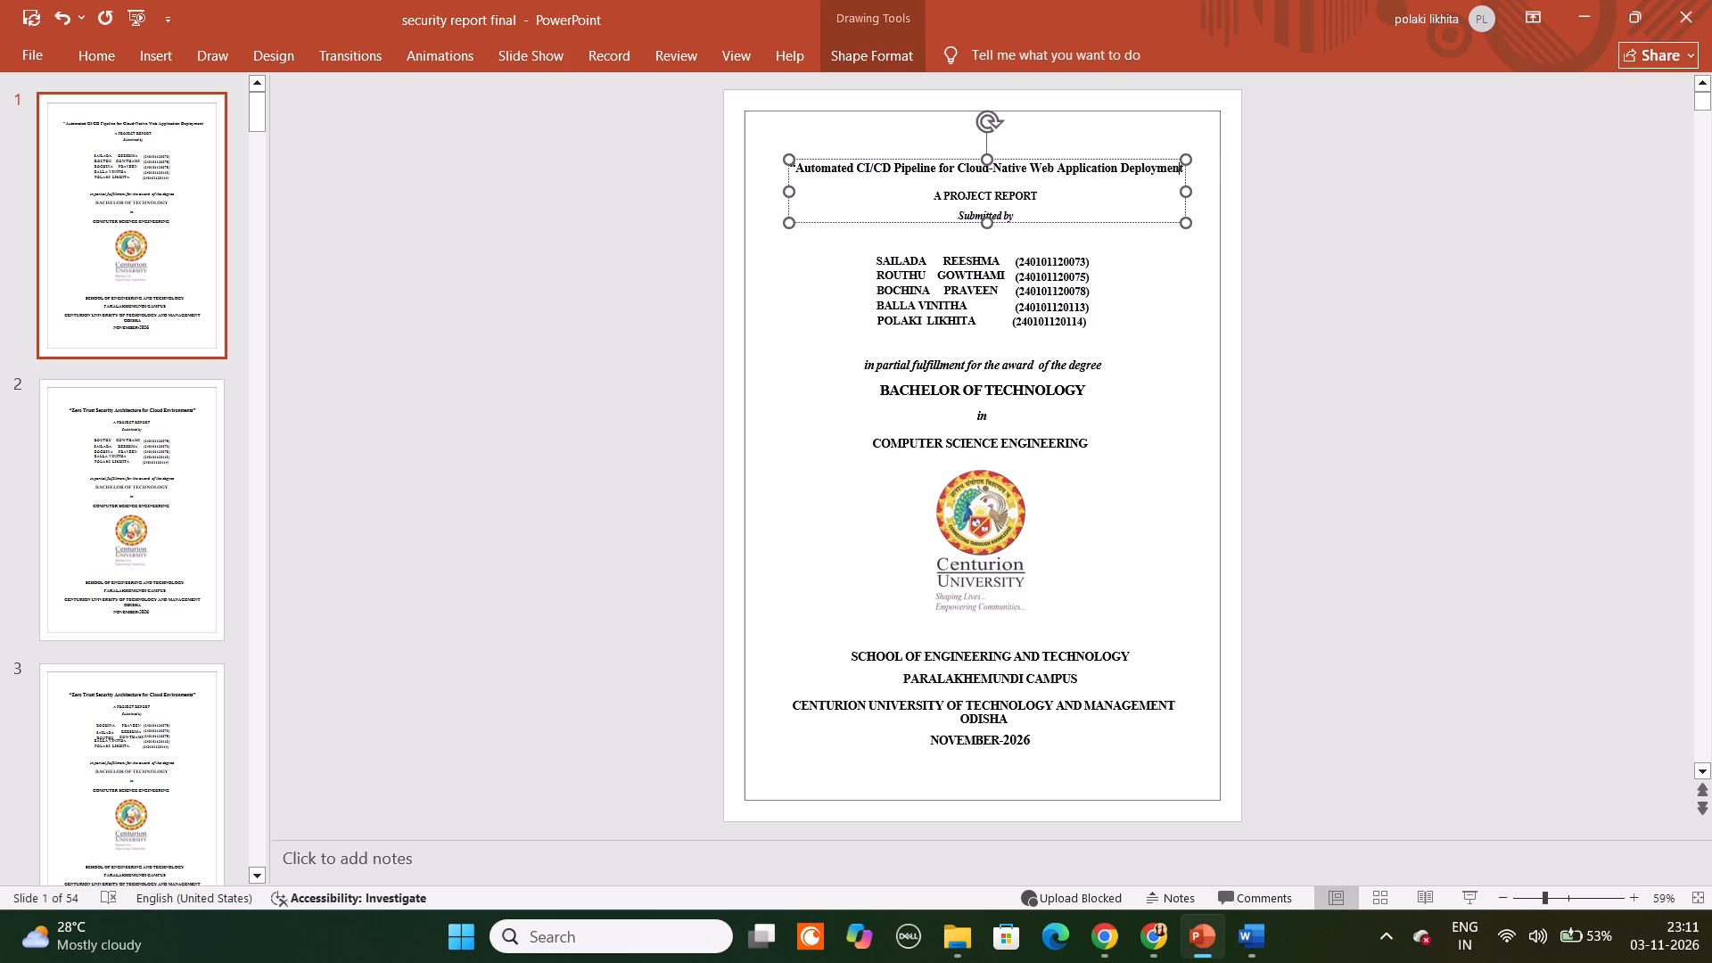
pyautogui.press('Right')
pyautogui.hotkey('shift', '"')
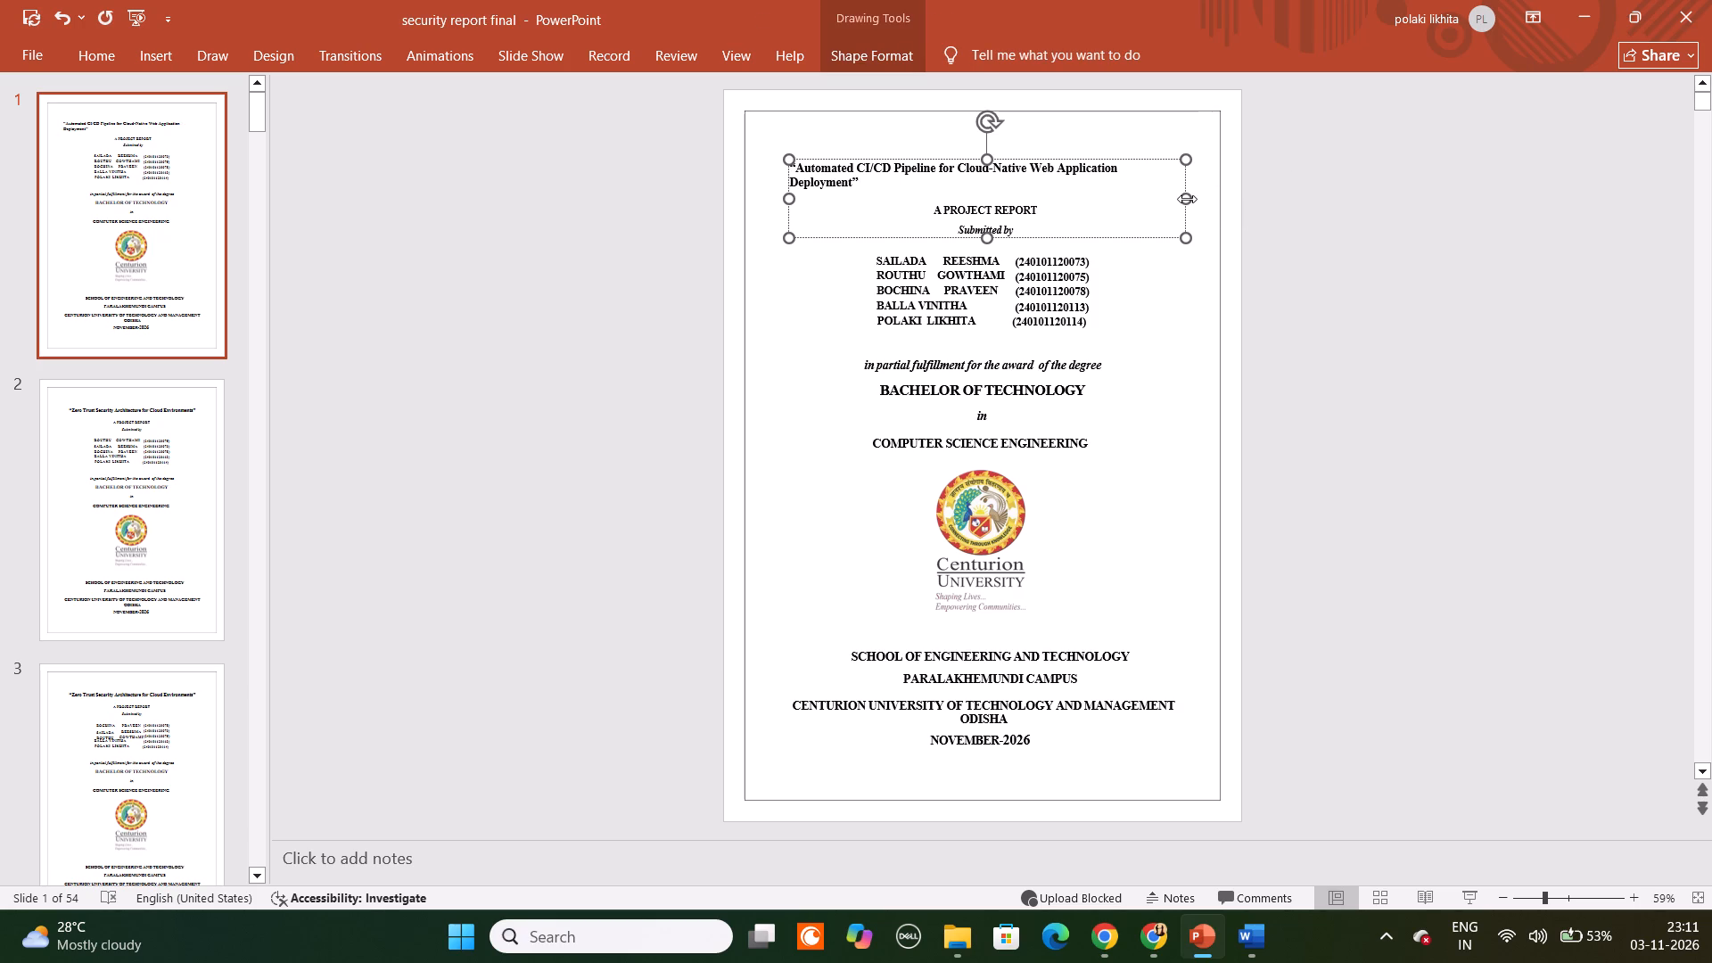
pyautogui.moveTo(1192, 199); pyautogui.dragTo(1196, 199)
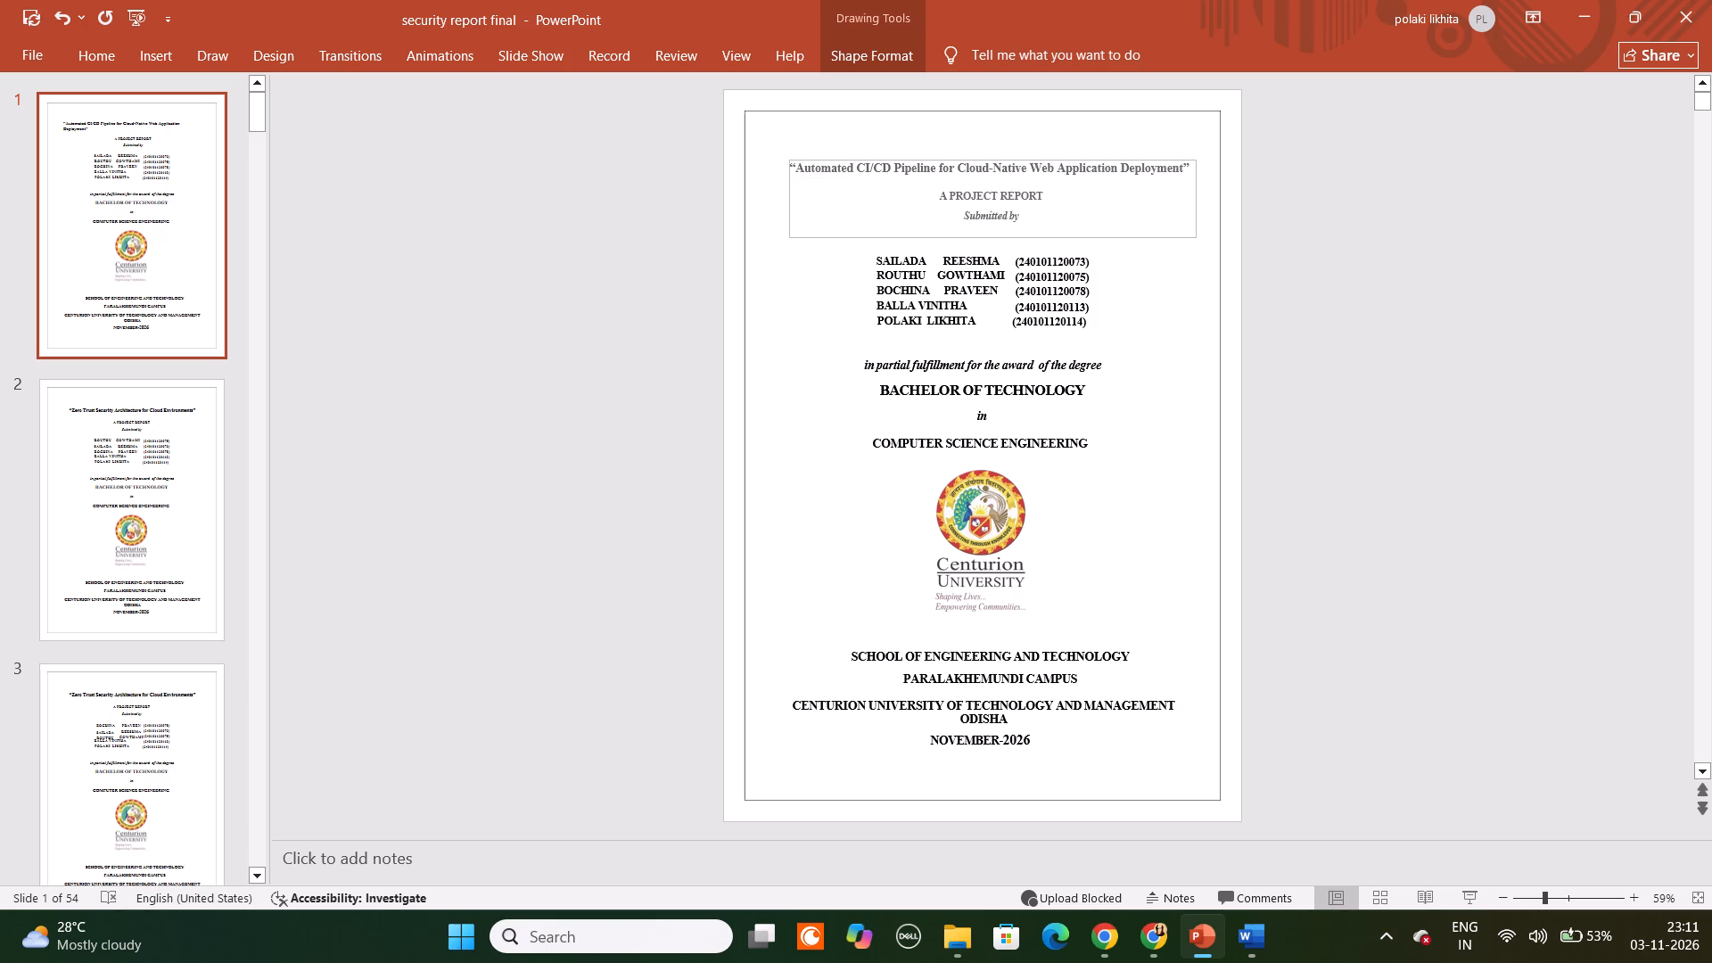
pyautogui.moveTo(1196, 199); pyautogui.dragTo(1205, 201)
pyautogui.click(1373, 296)
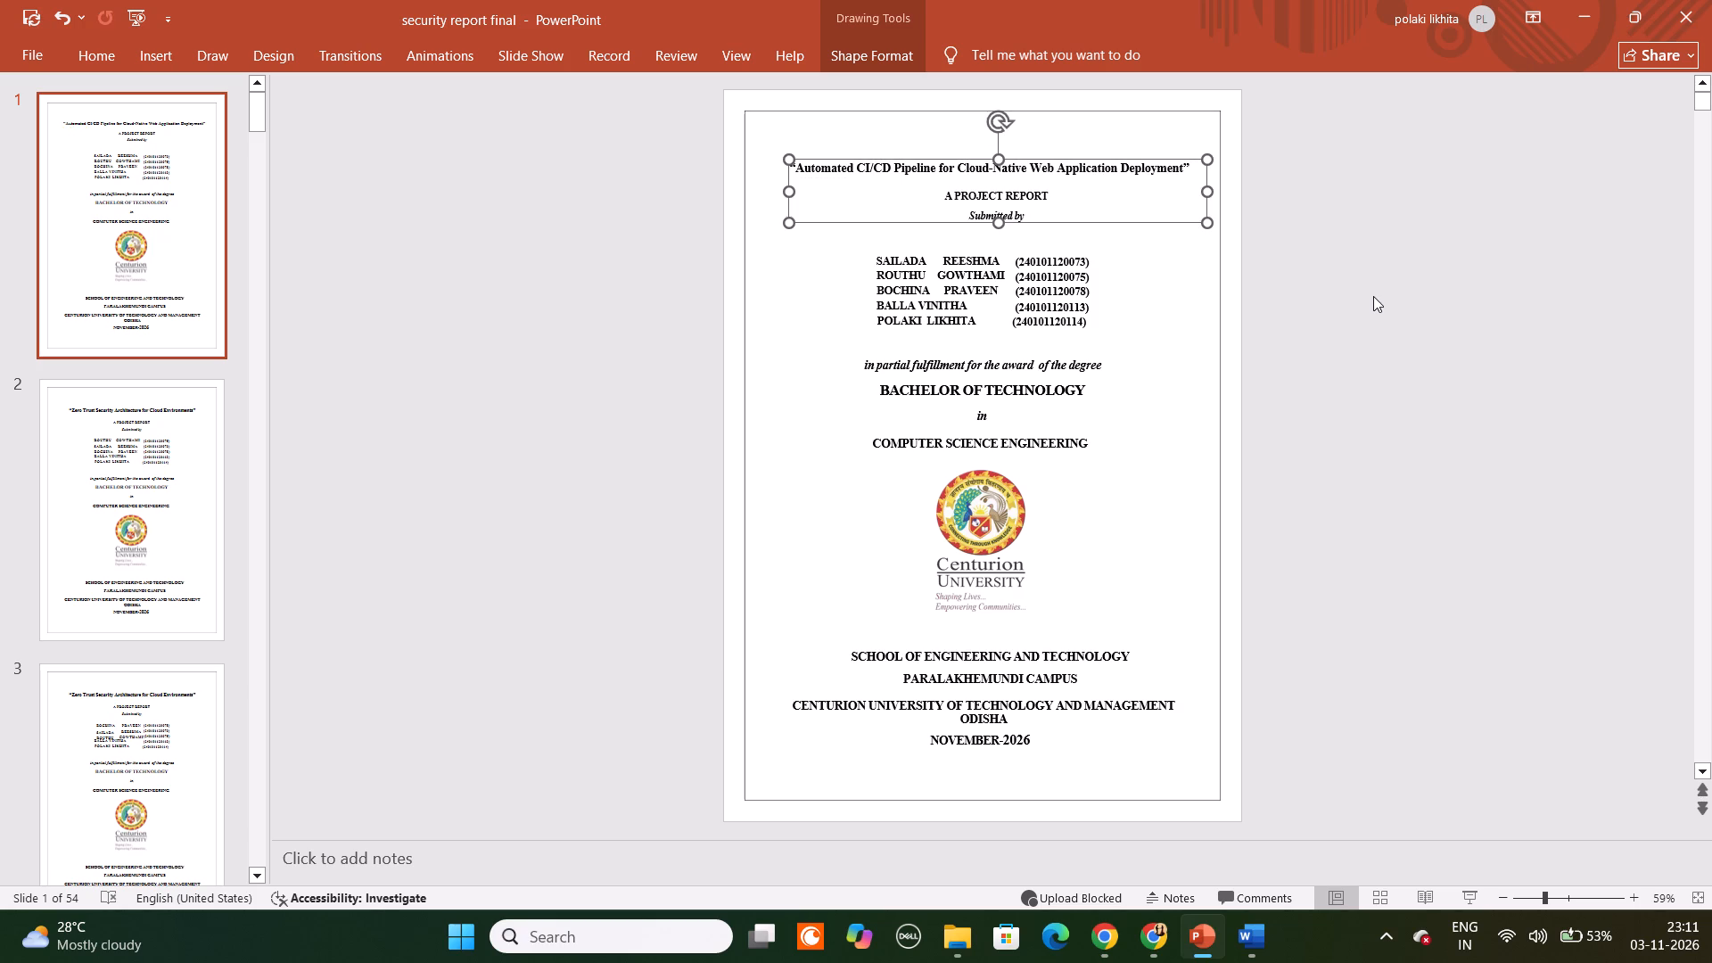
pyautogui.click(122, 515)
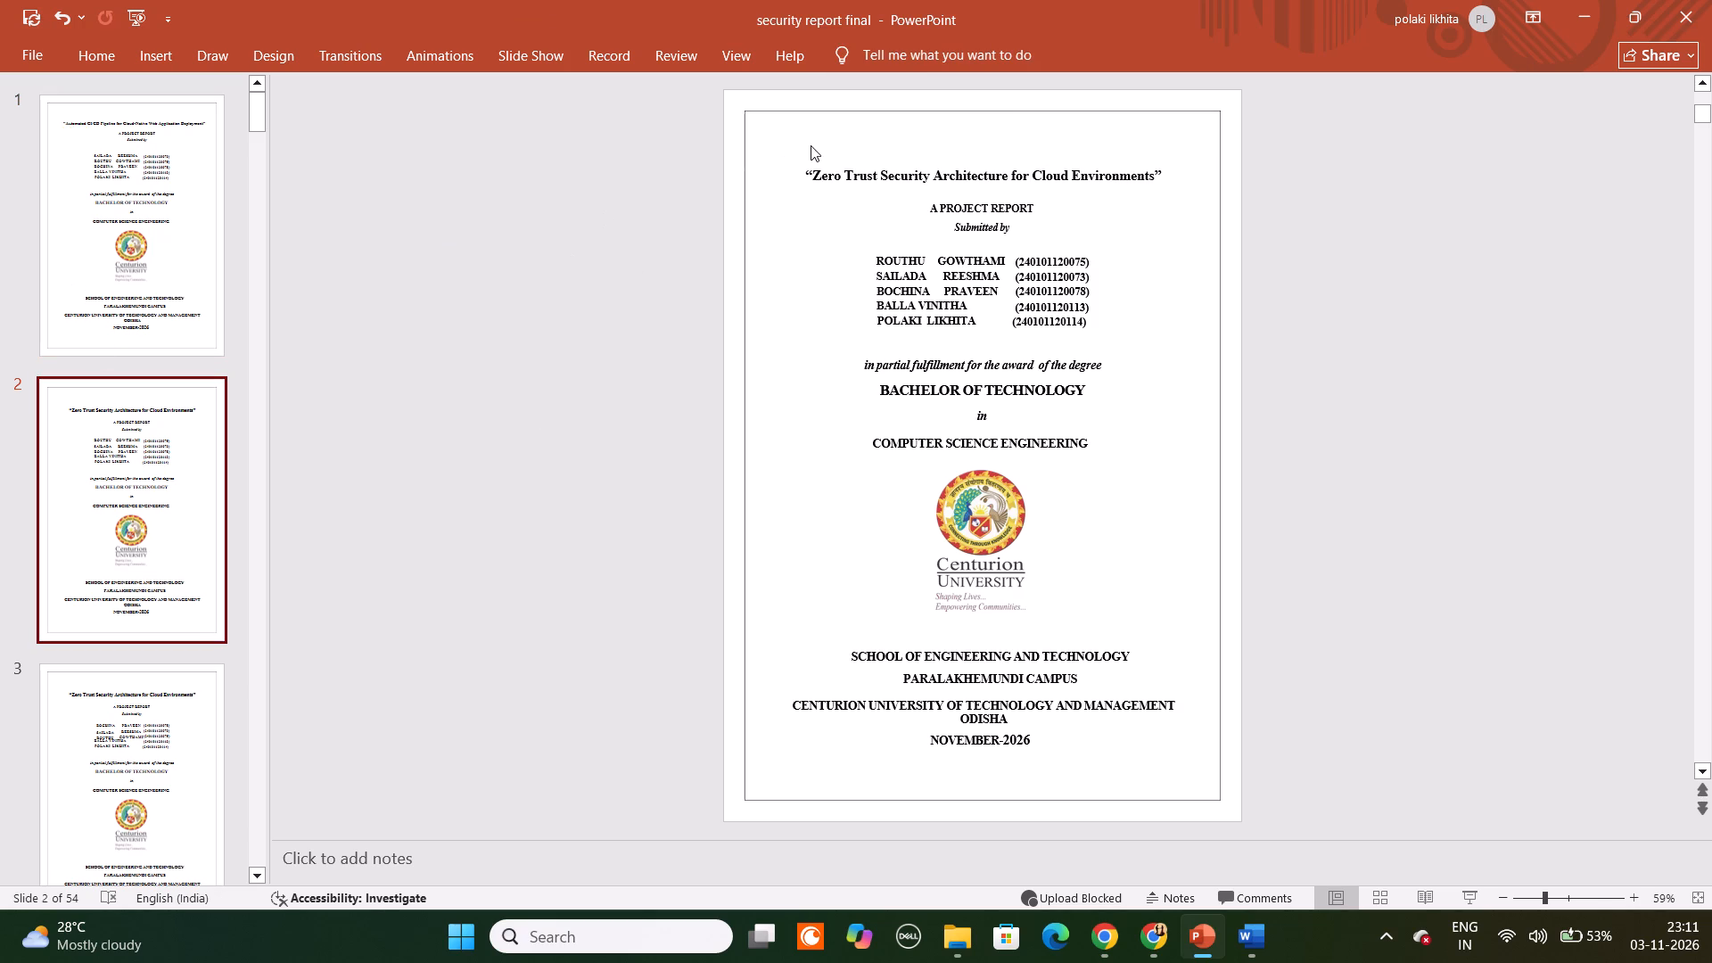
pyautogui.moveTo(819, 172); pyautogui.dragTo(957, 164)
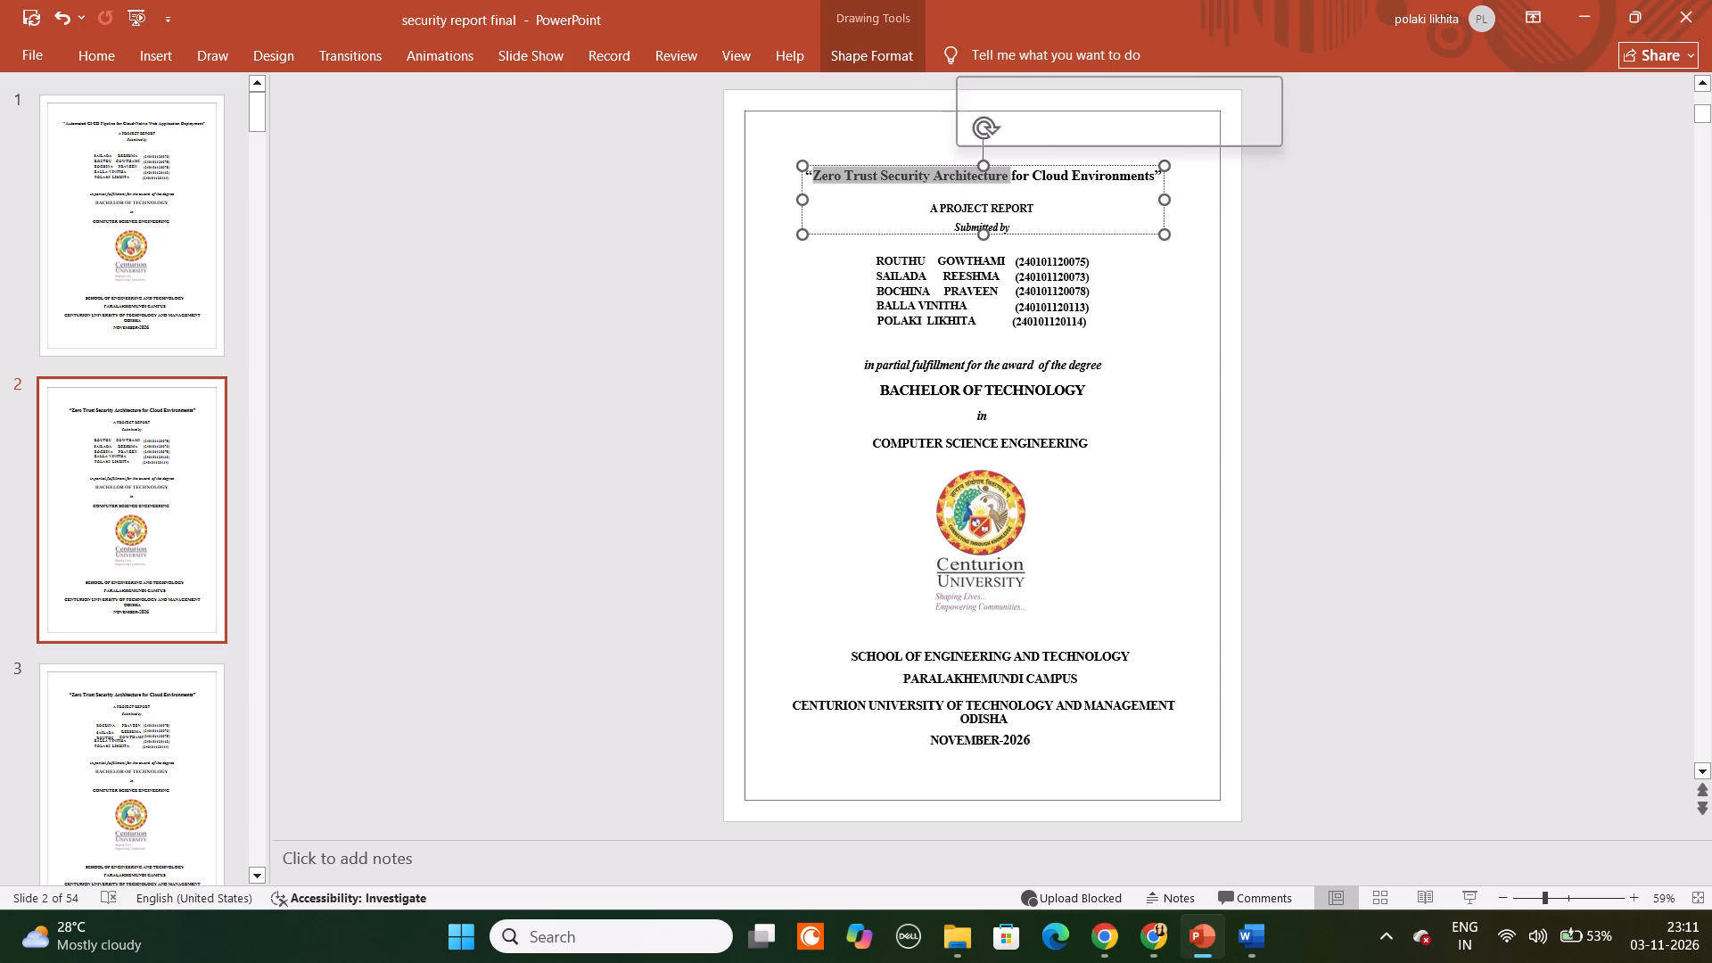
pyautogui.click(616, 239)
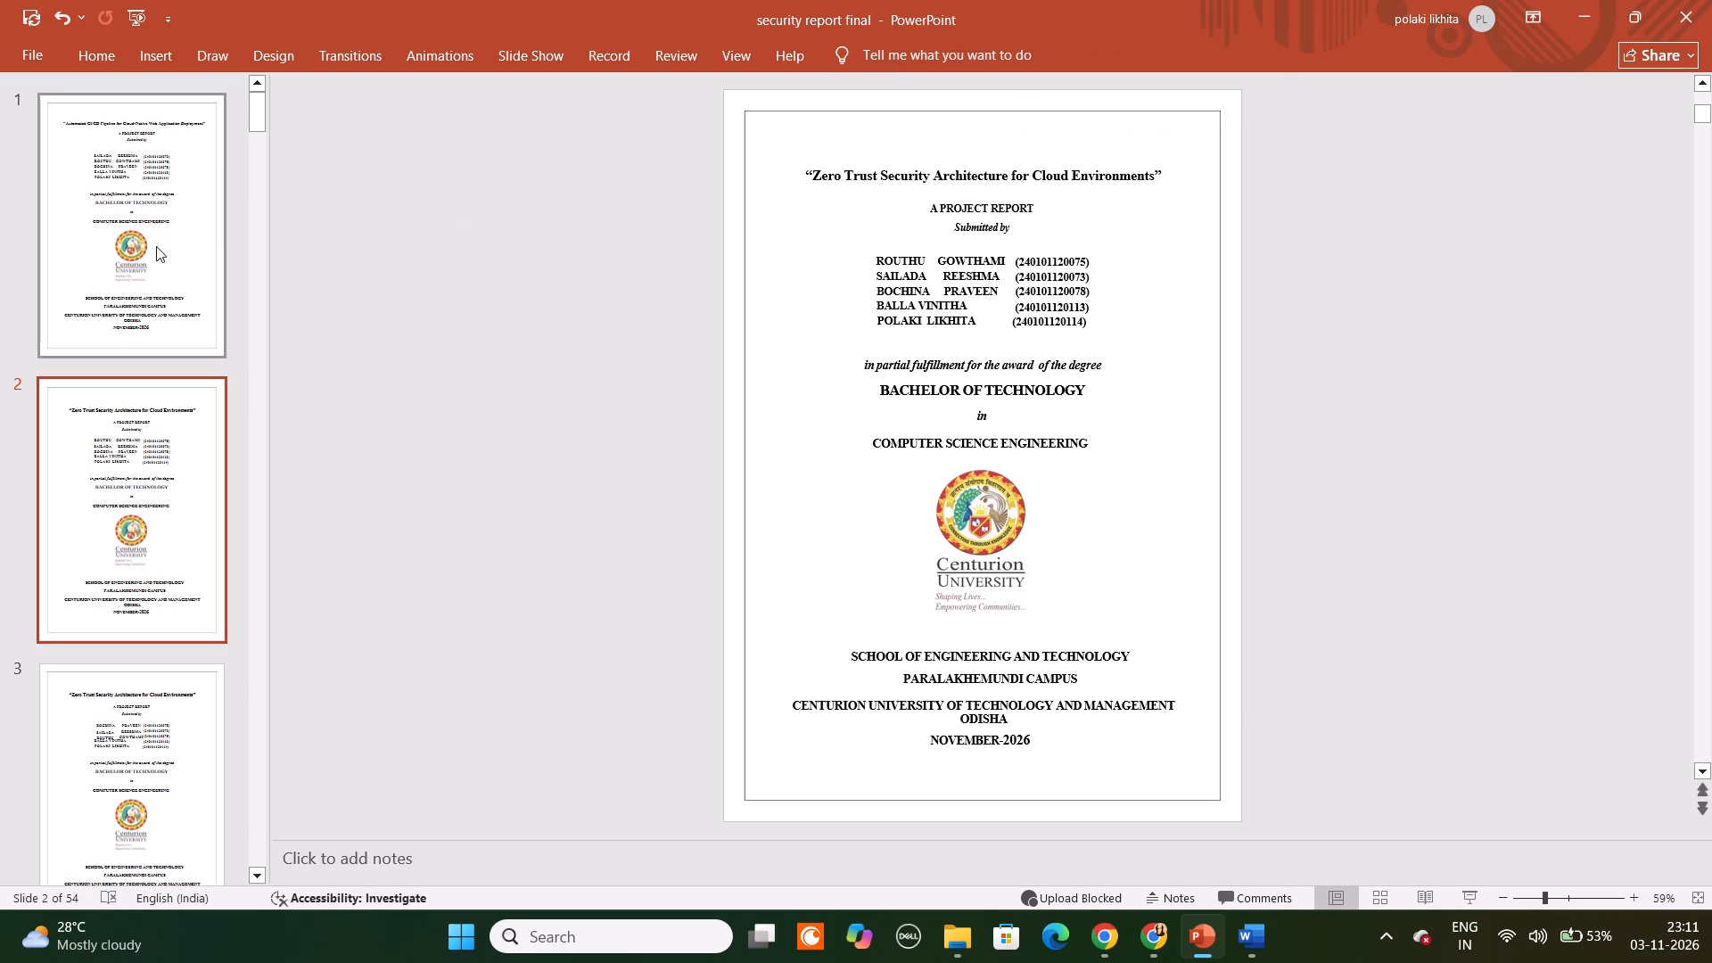
# Set the font size of the whole quoted CI/CD title on slide 1 to 16.
pyautogui.click(156, 246)
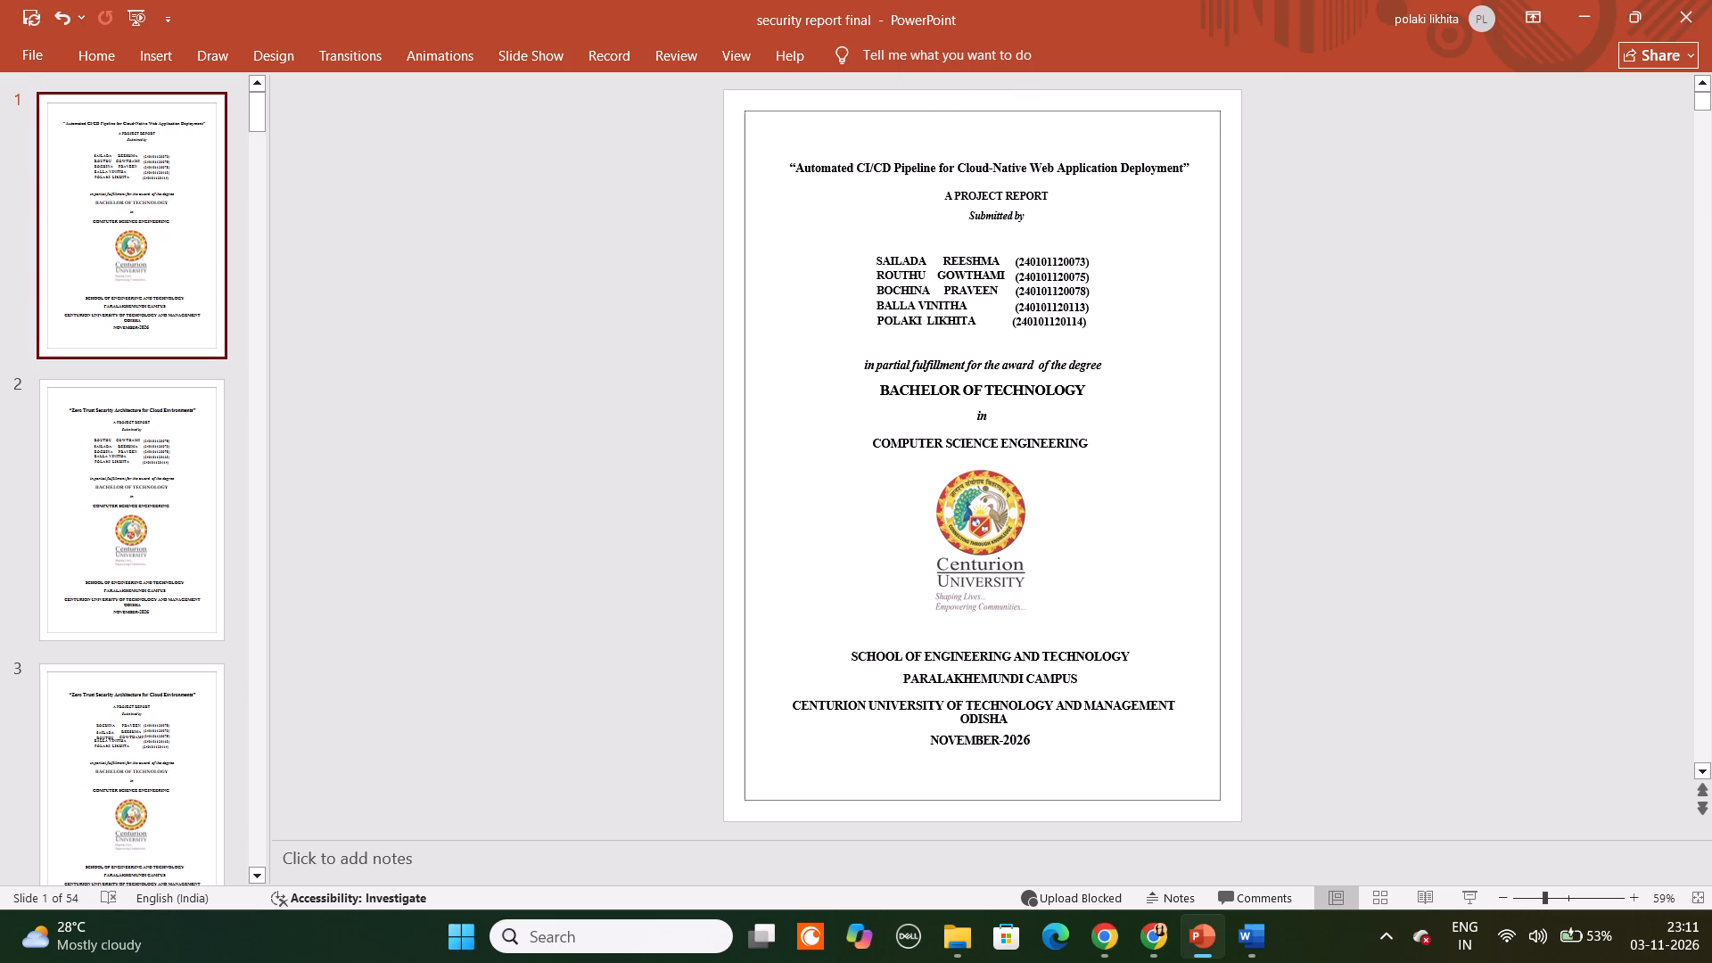
pyautogui.moveTo(796, 169); pyautogui.dragTo(1032, 166)
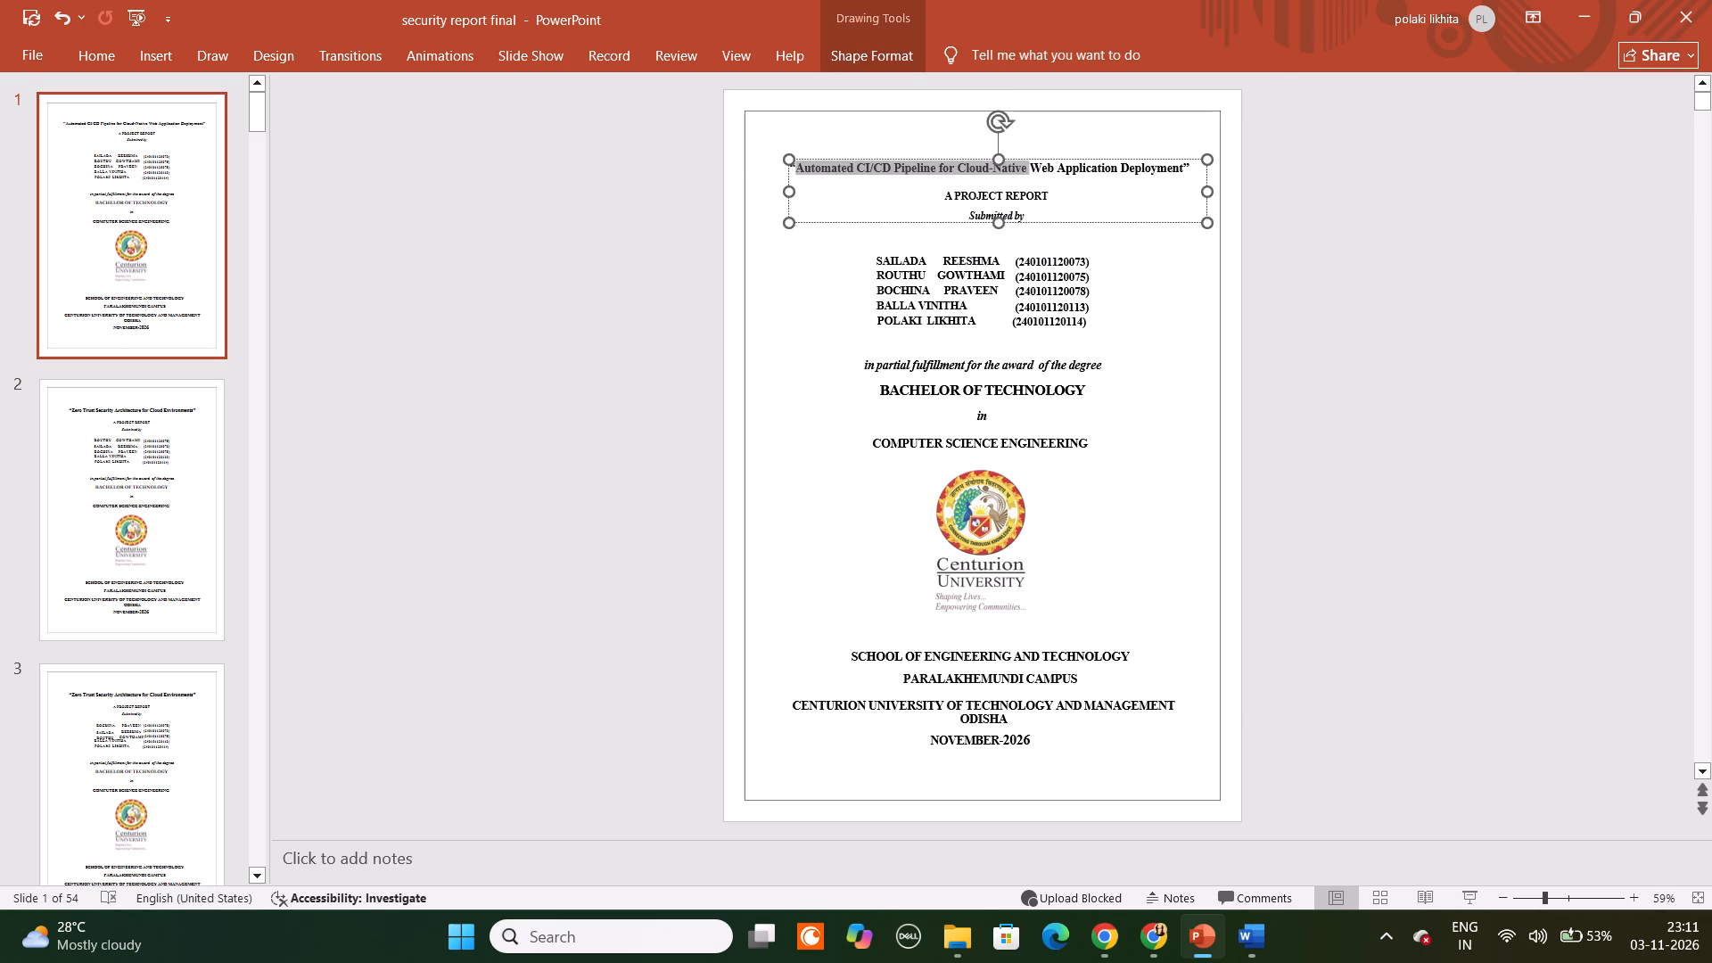
pyautogui.moveTo(1032, 166); pyautogui.dragTo(1222, 164)
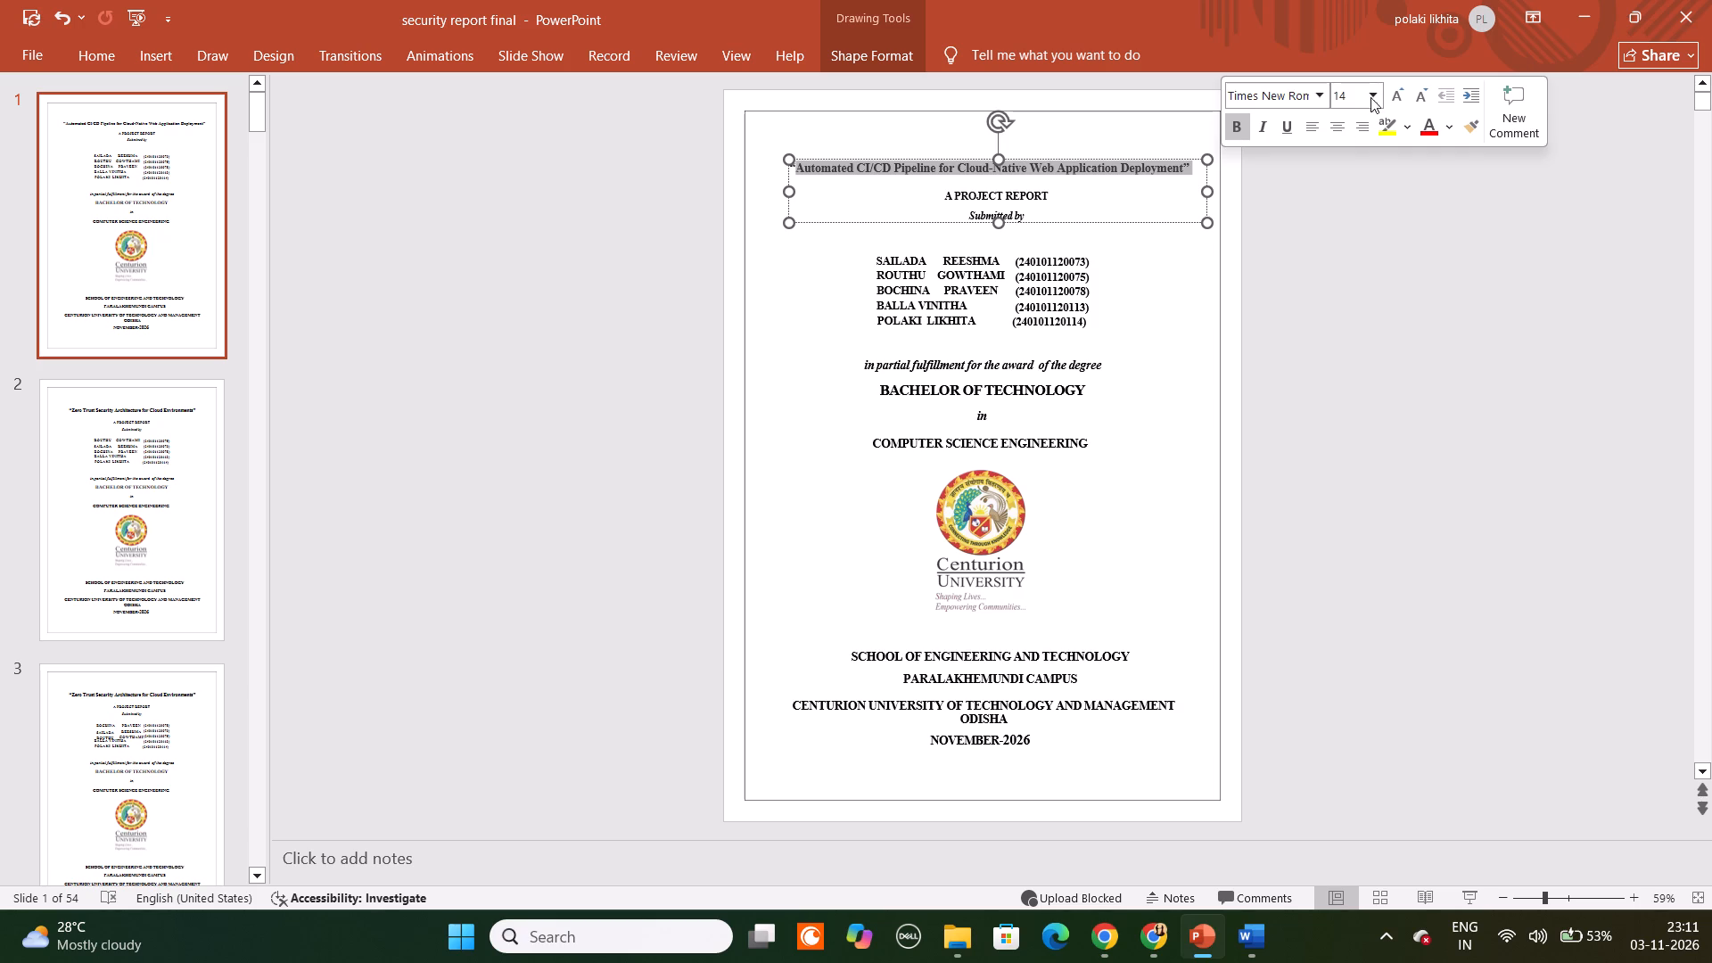
pyautogui.click(1366, 92)
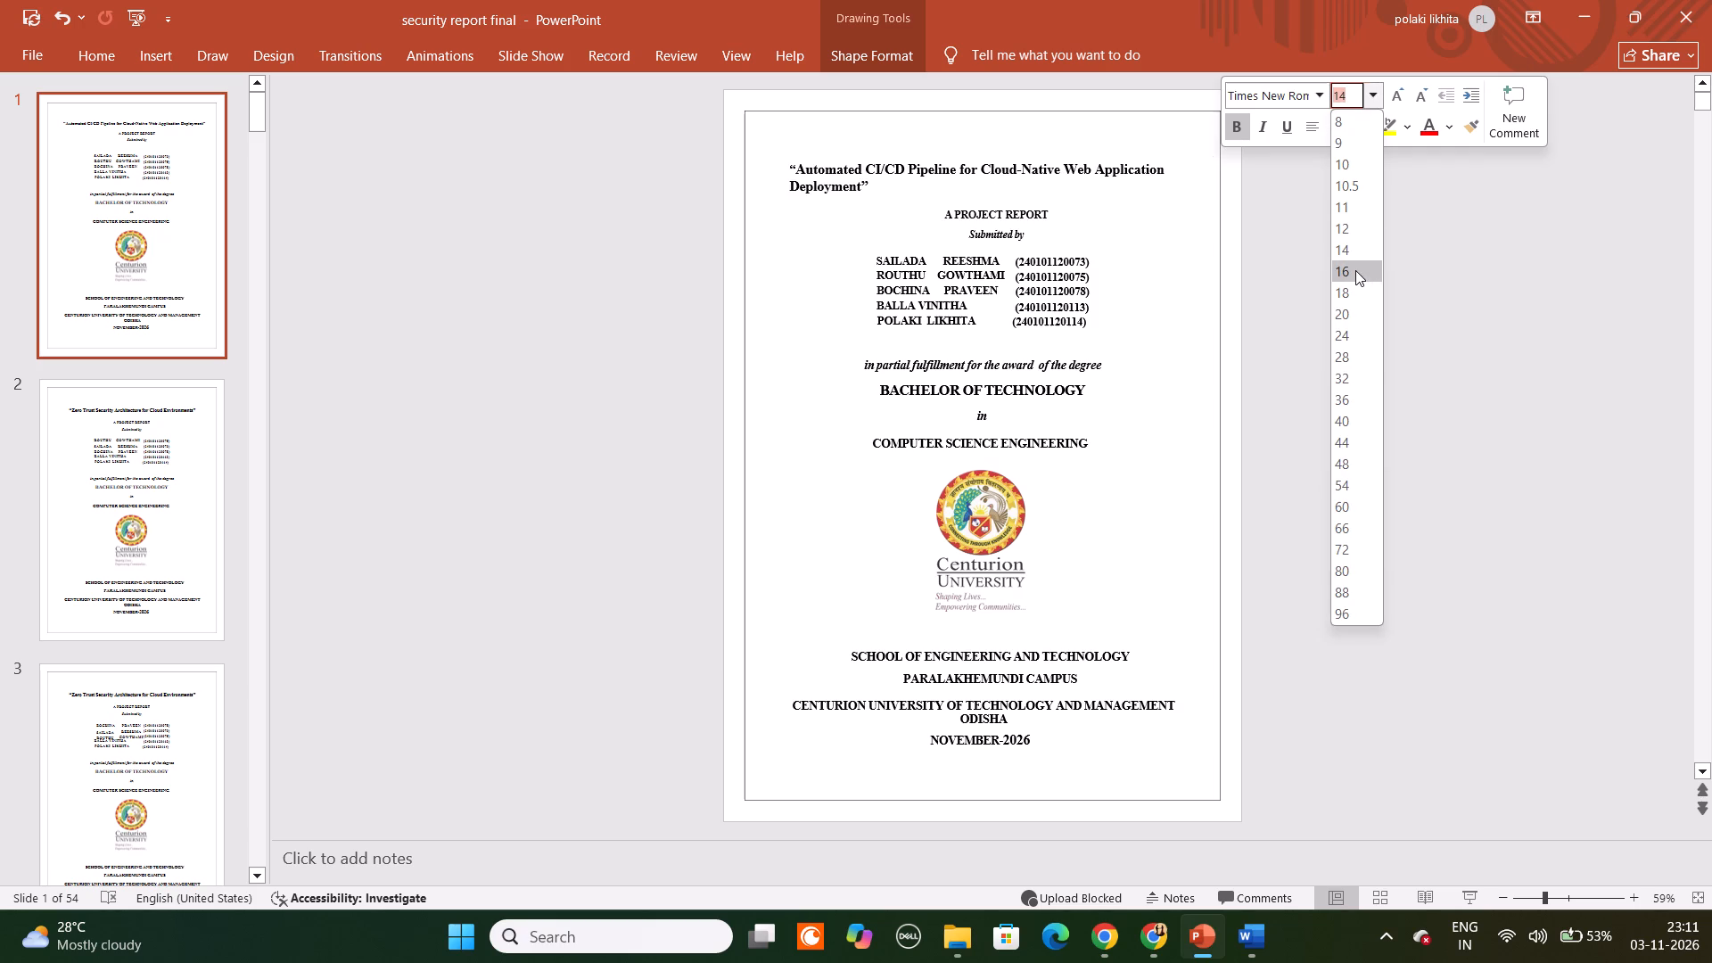
pyautogui.click(1355, 276)
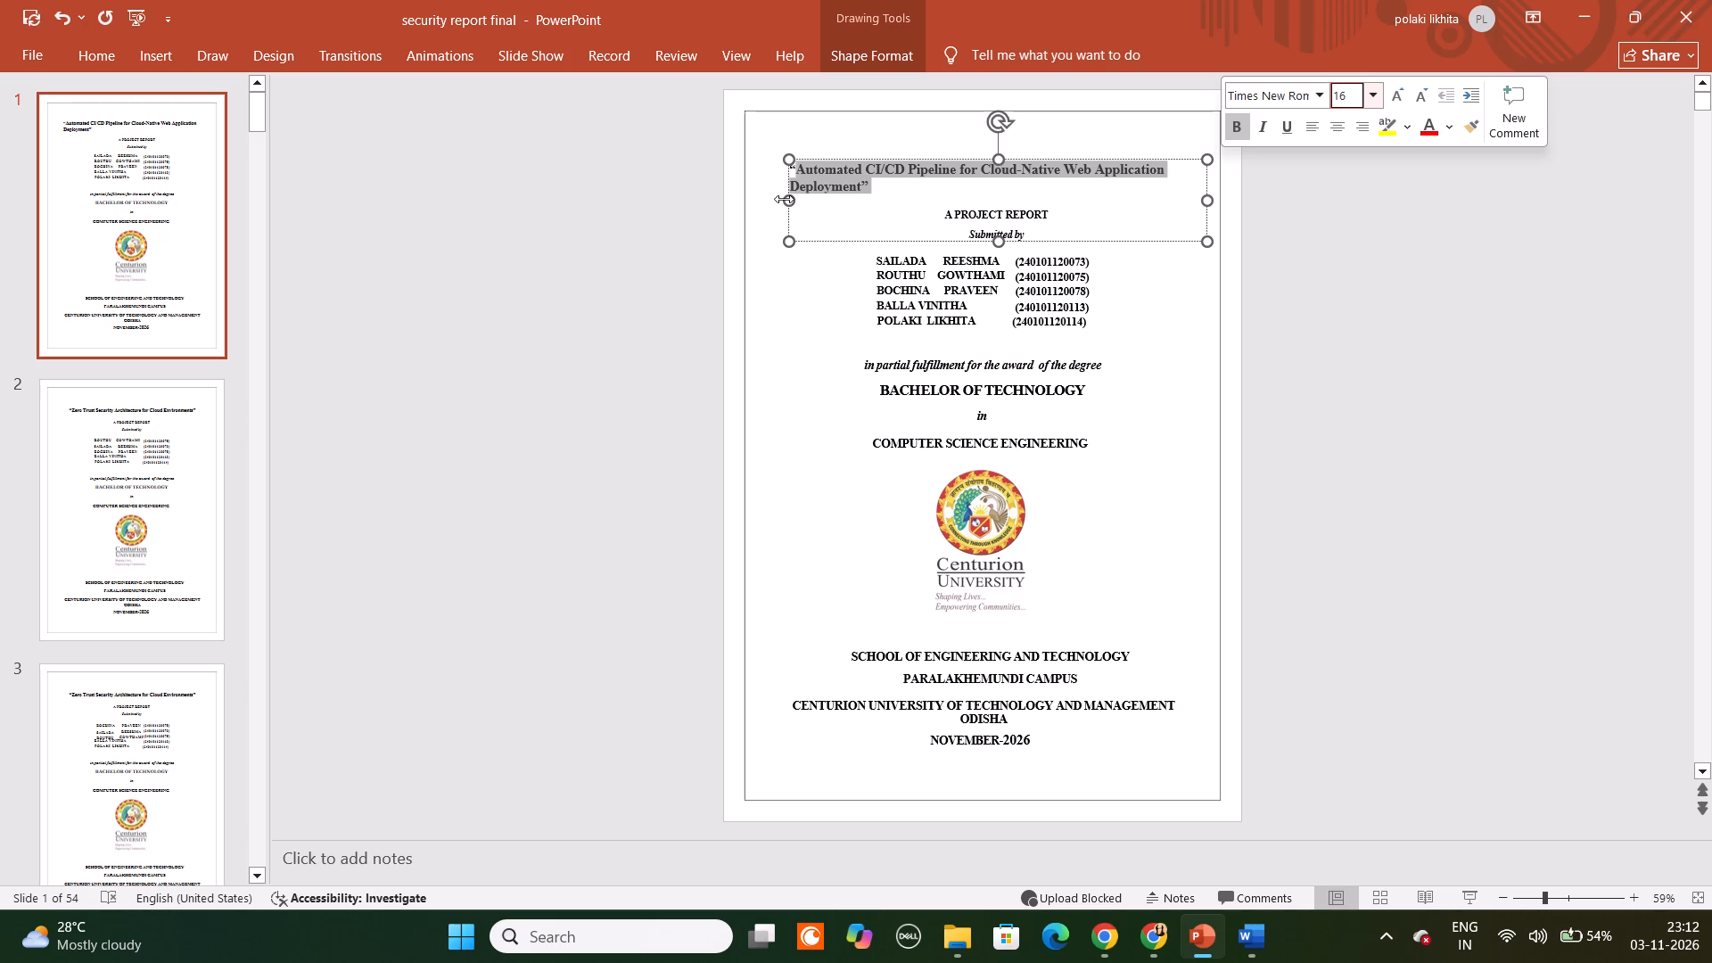
# Widen the slide 1 title text box on its left side to the page border so the title fits on one line.
pyautogui.moveTo(784, 199); pyautogui.dragTo(761, 198)
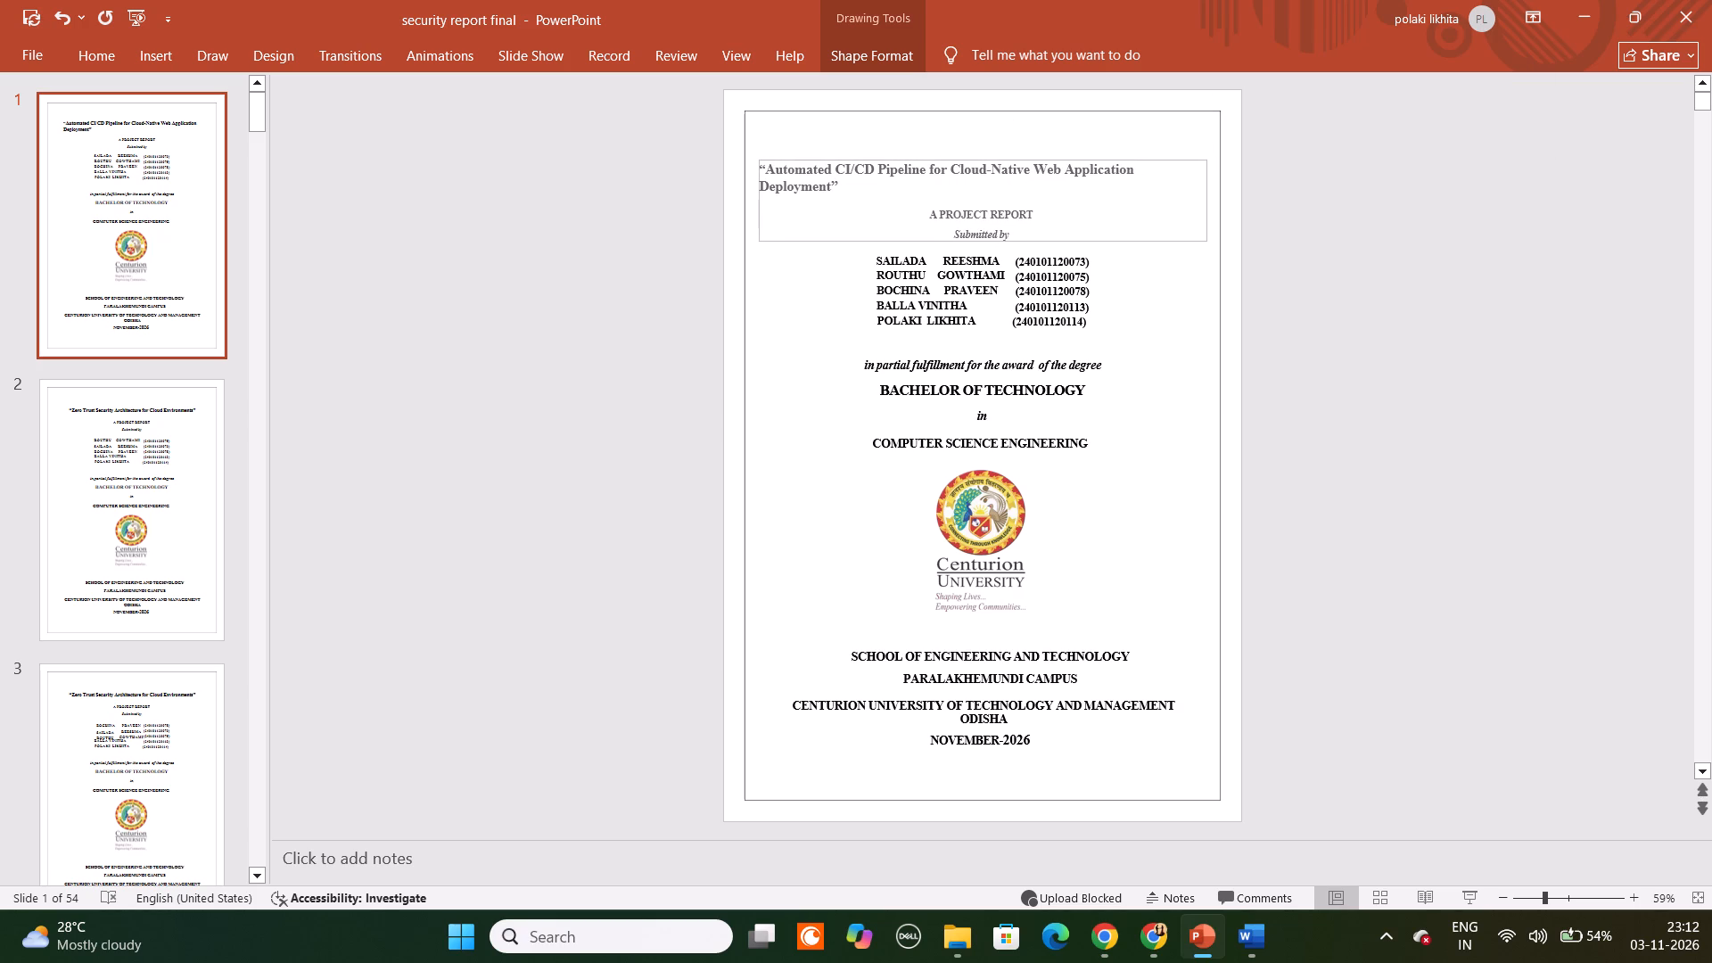
pyautogui.moveTo(761, 198); pyautogui.dragTo(751, 198)
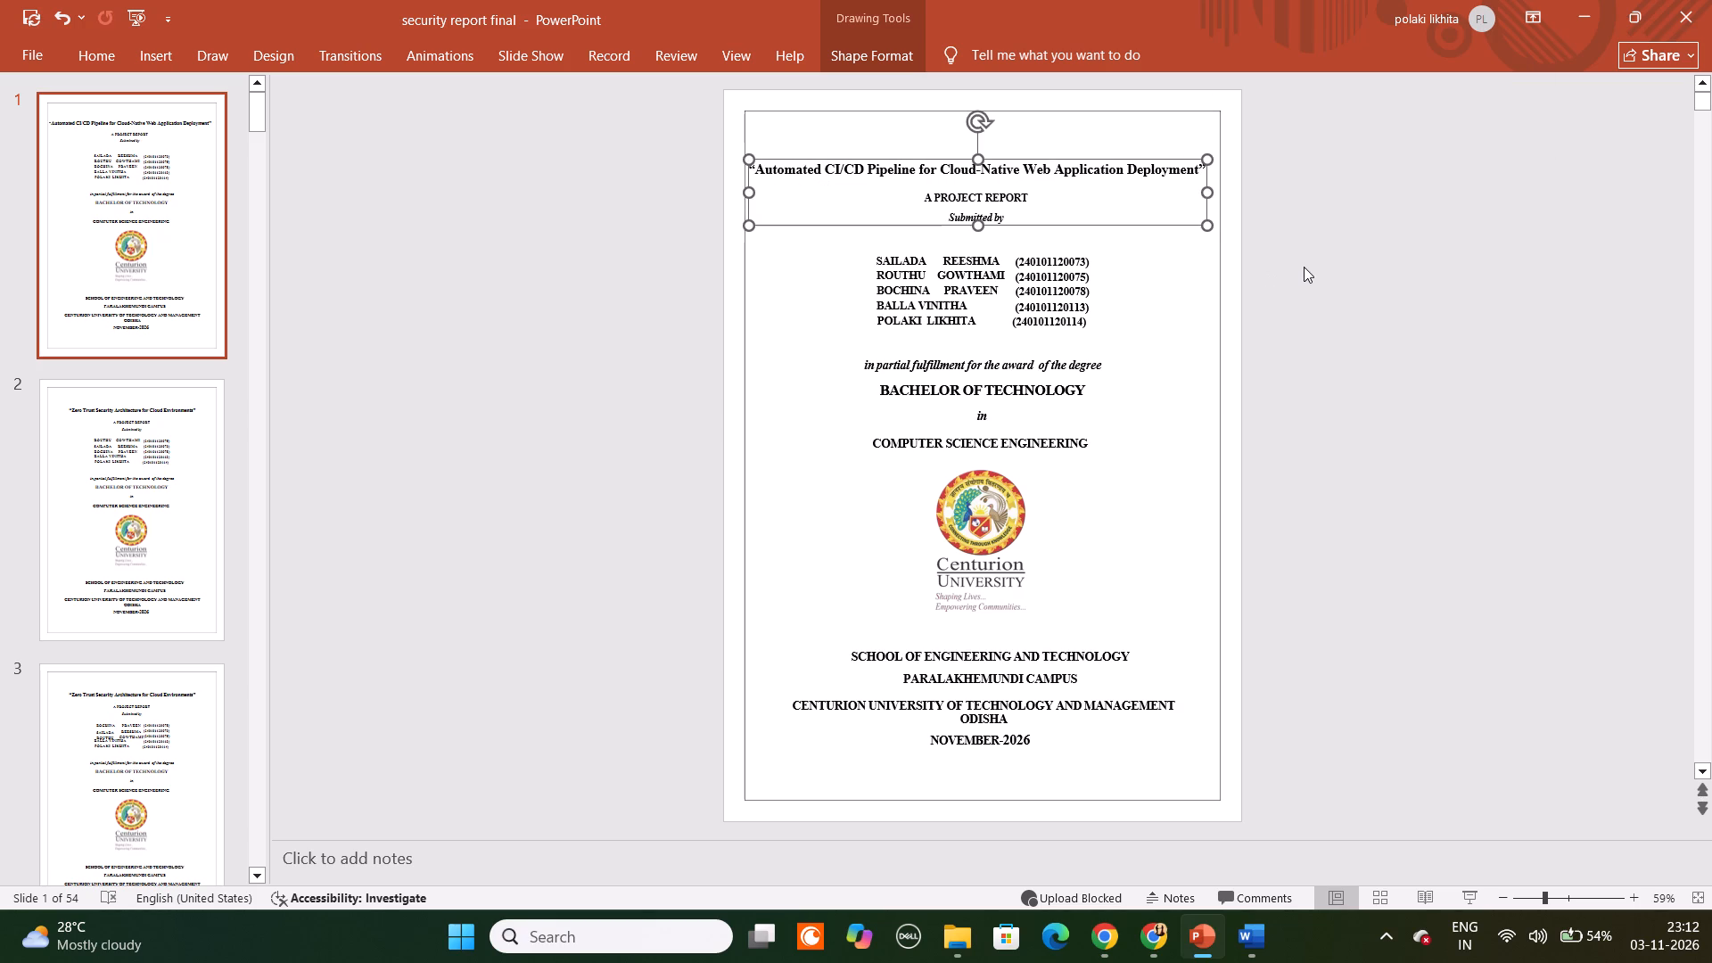
pyautogui.click(1308, 267)
pyautogui.click(792, 170)
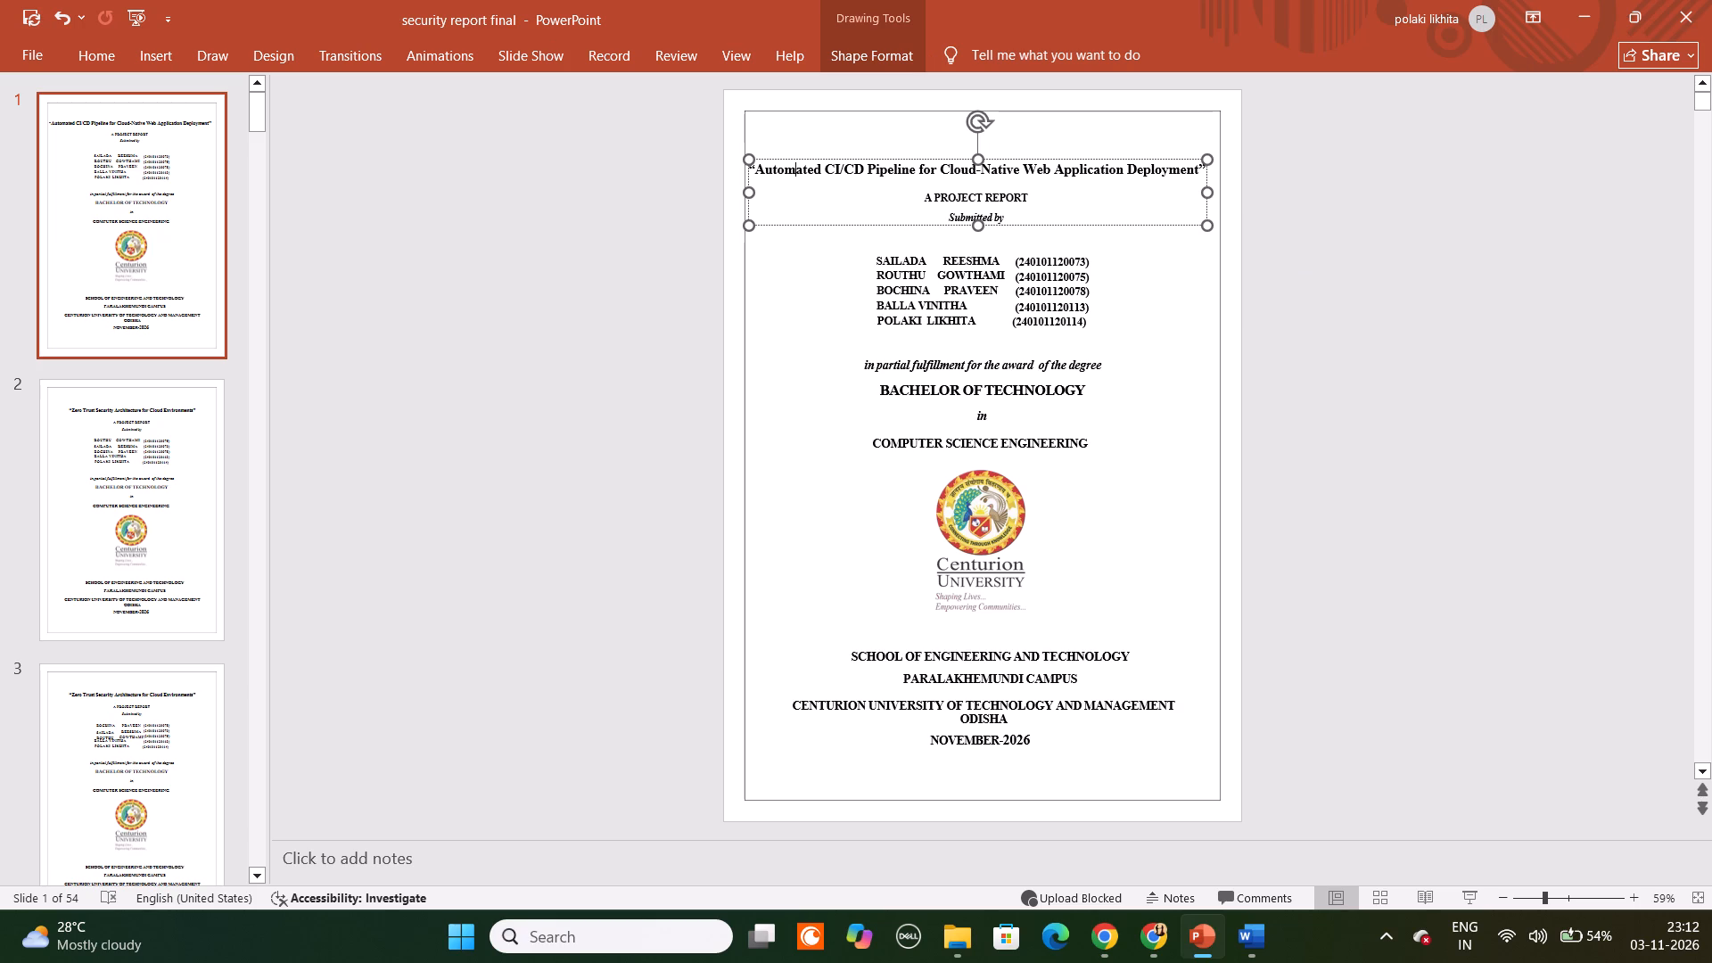
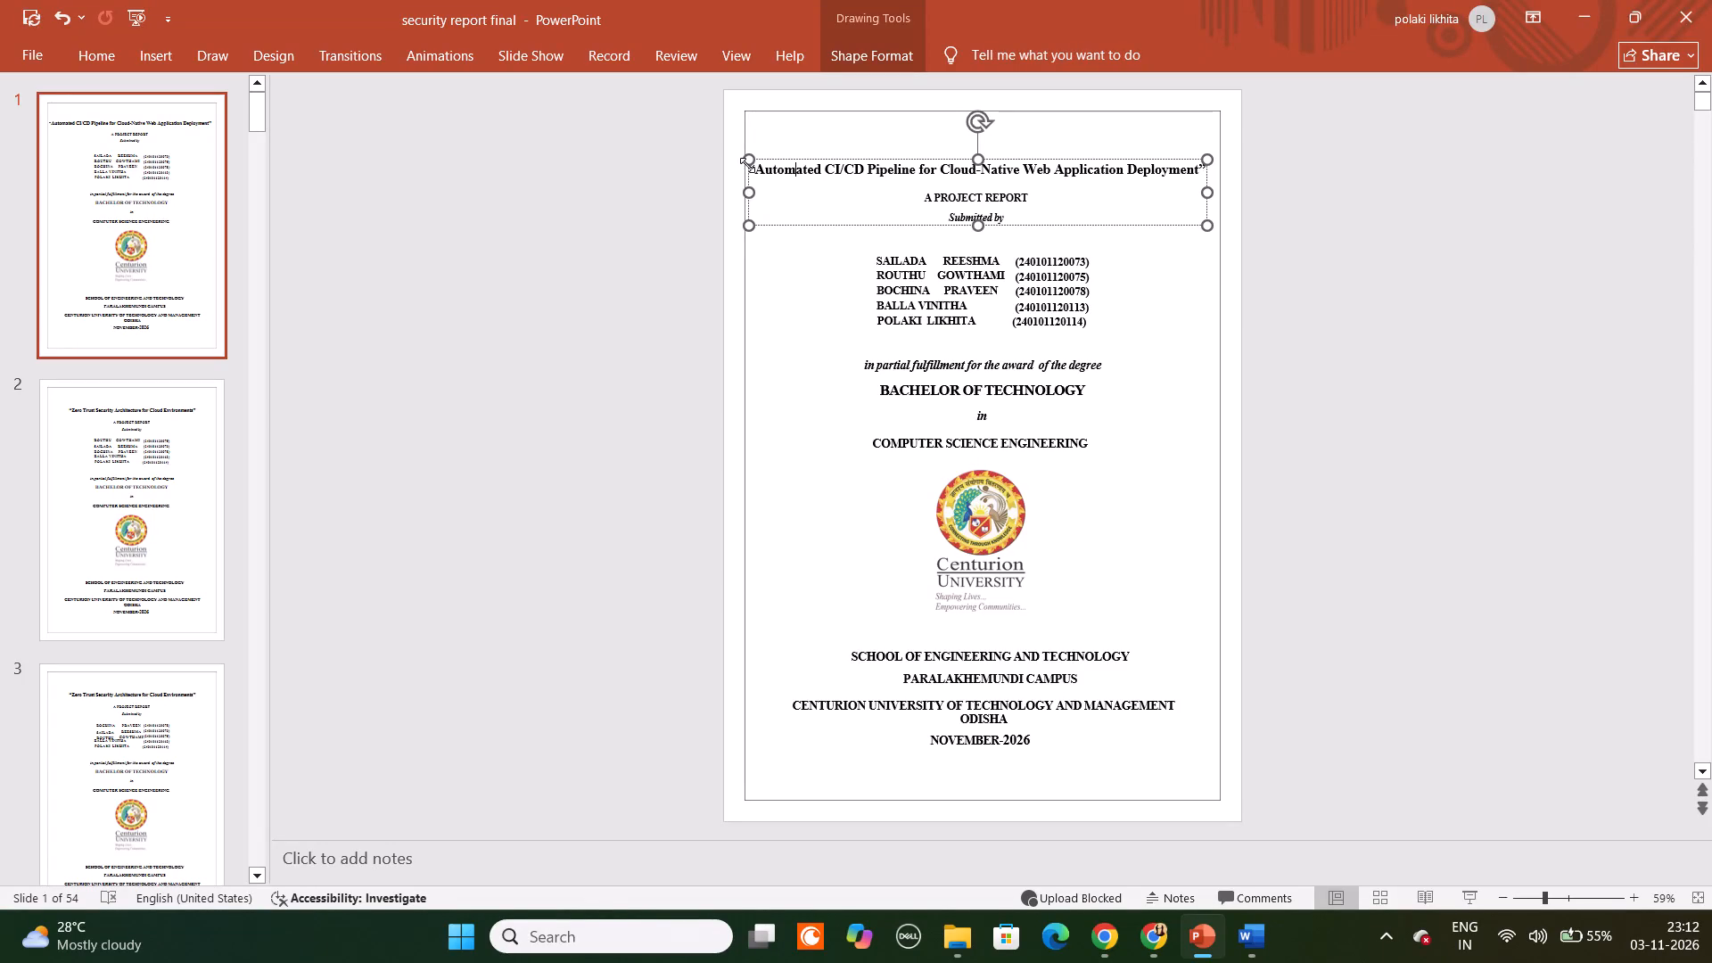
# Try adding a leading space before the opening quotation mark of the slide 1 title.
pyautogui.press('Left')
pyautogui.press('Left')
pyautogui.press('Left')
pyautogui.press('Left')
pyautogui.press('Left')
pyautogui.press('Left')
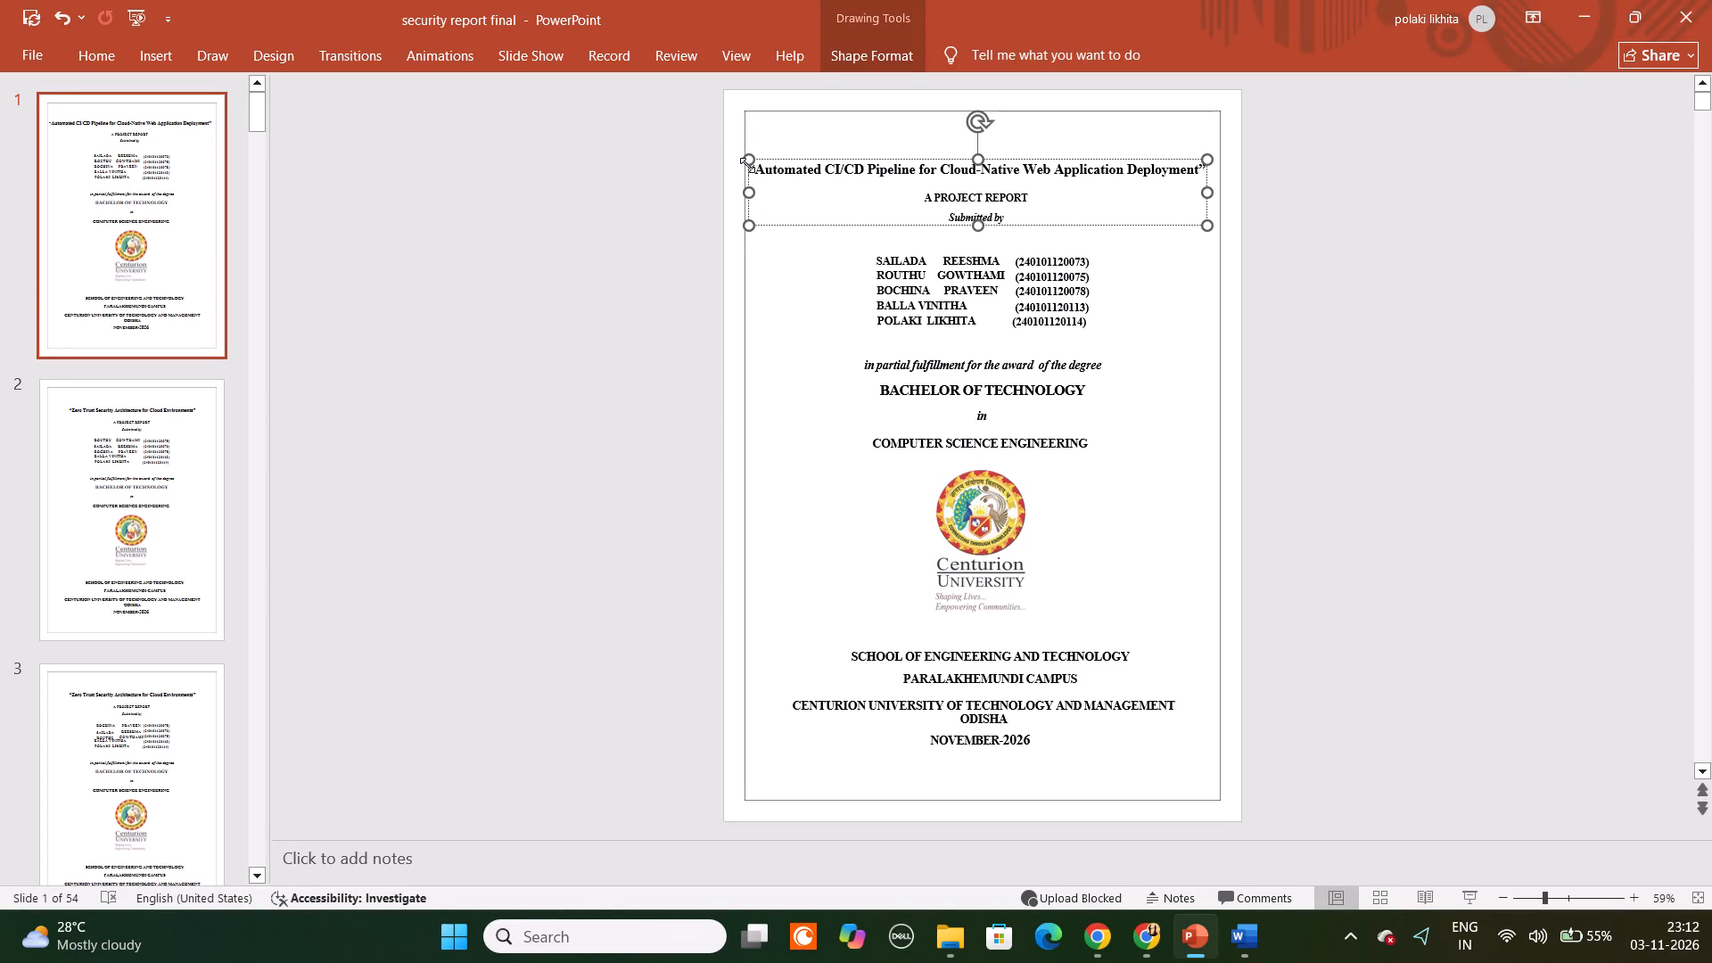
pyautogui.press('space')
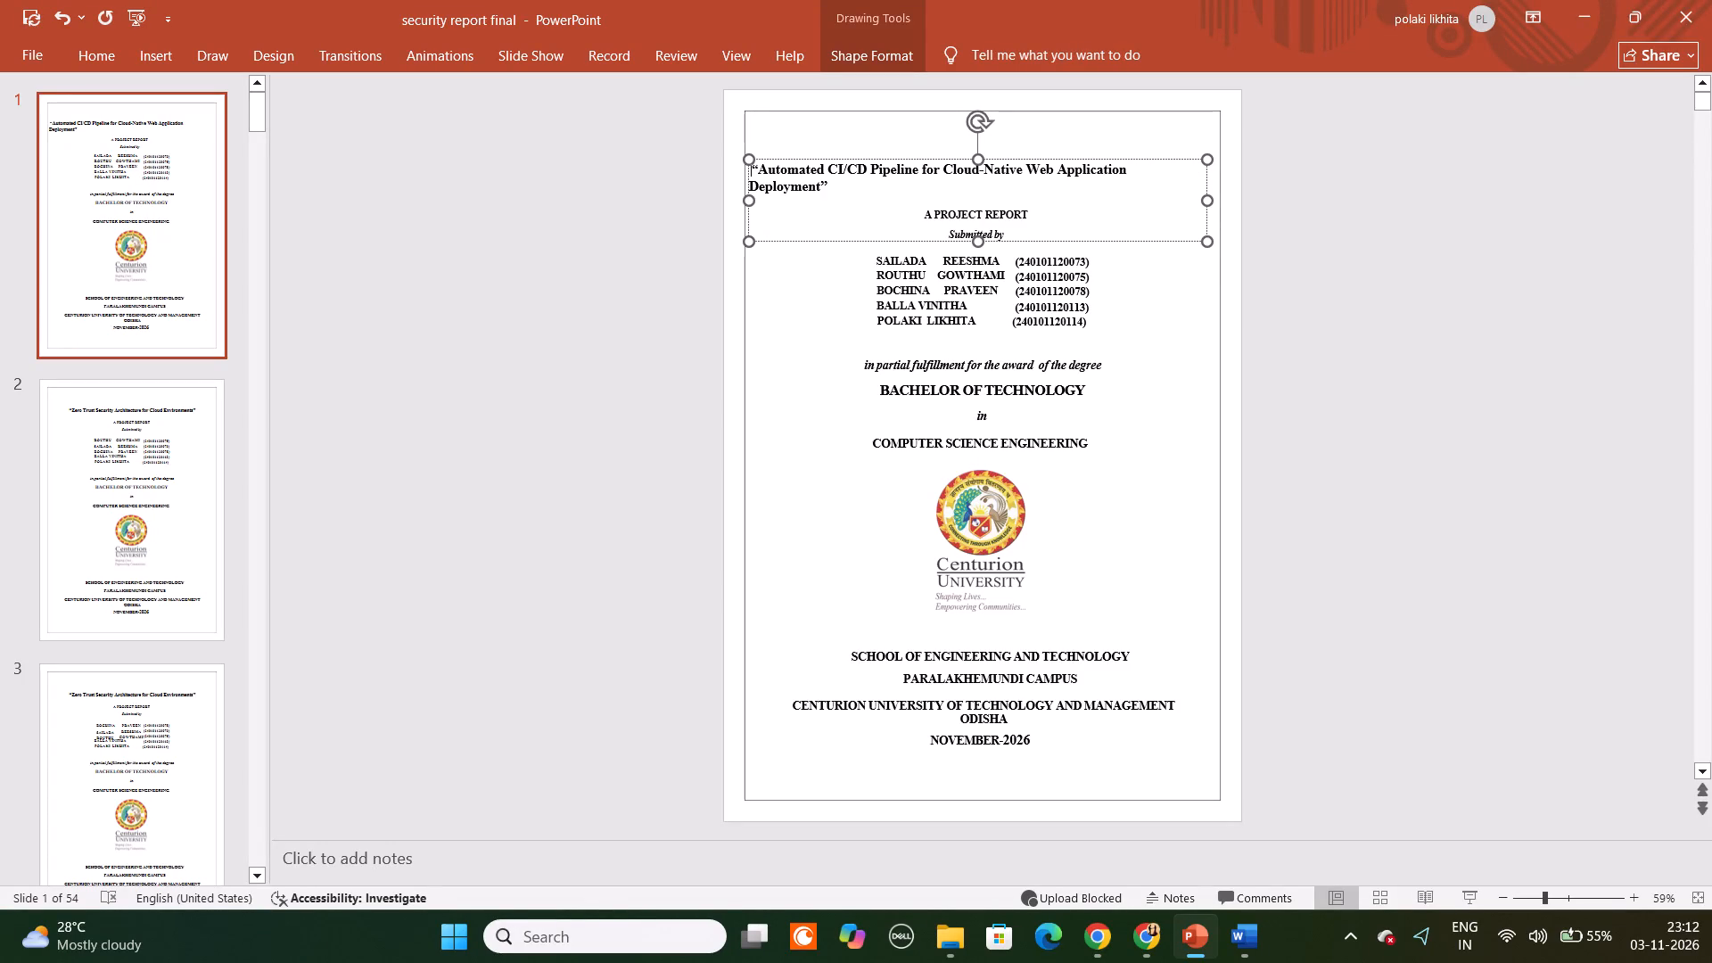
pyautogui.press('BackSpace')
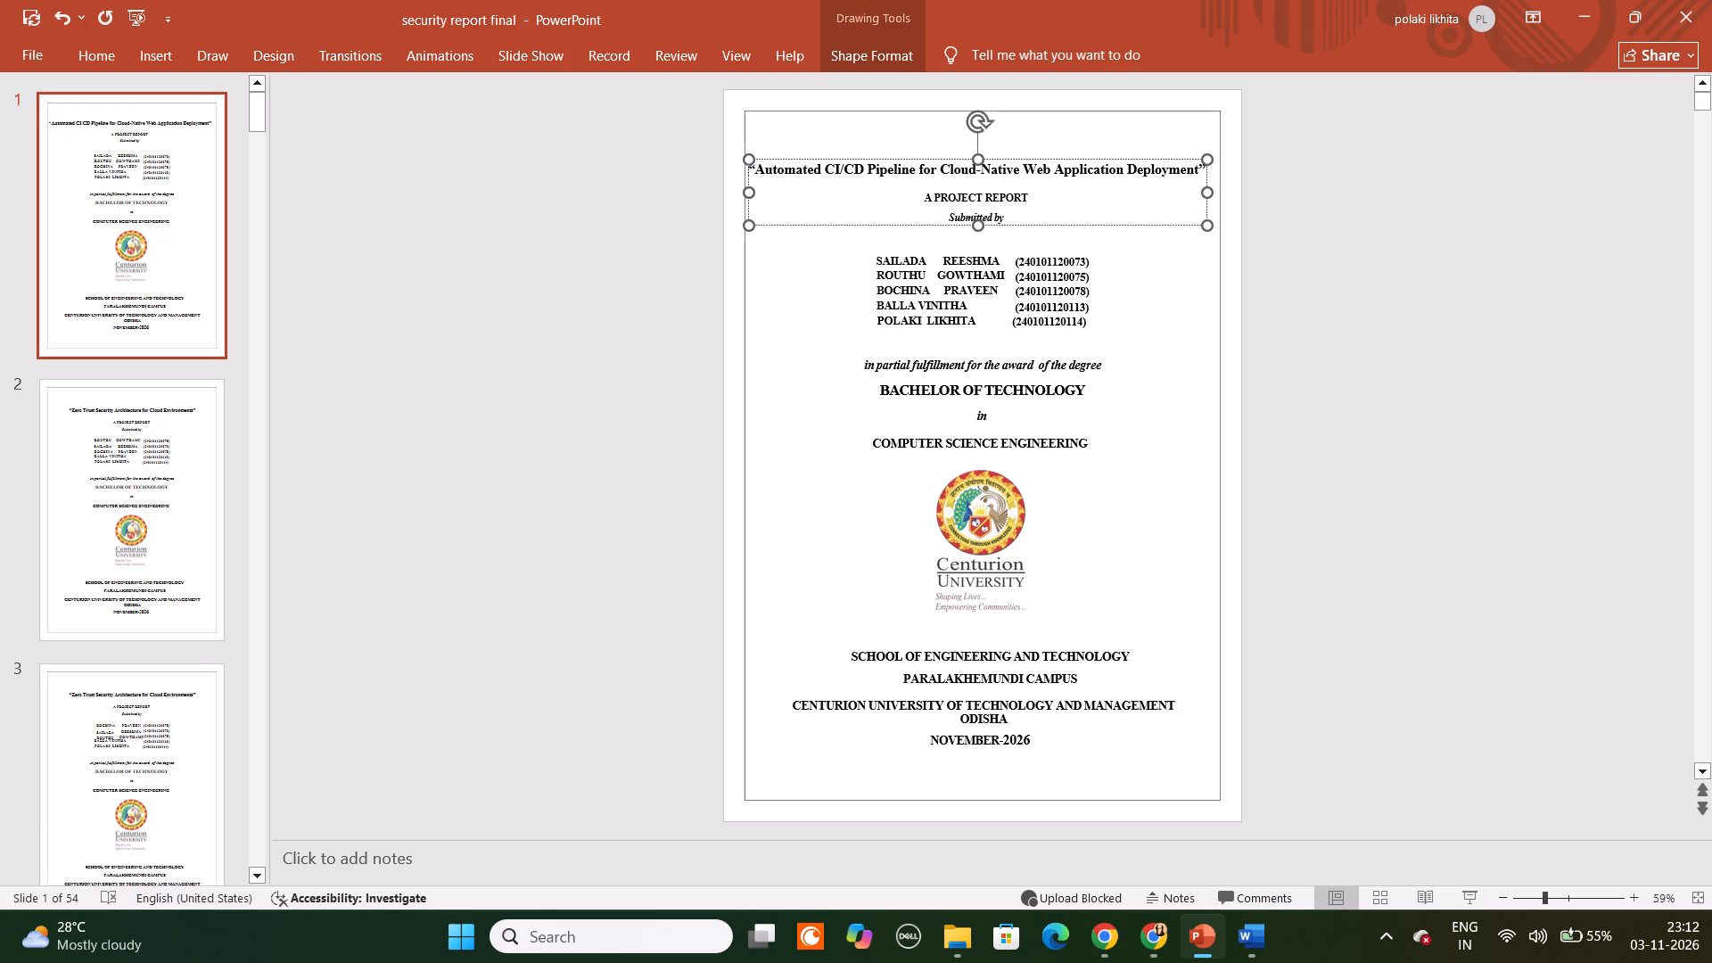
# Copy the CI/CD title text box from slide 1 onto slide 2 and move it above the Zero Trust title.
pyautogui.click(835, 160)
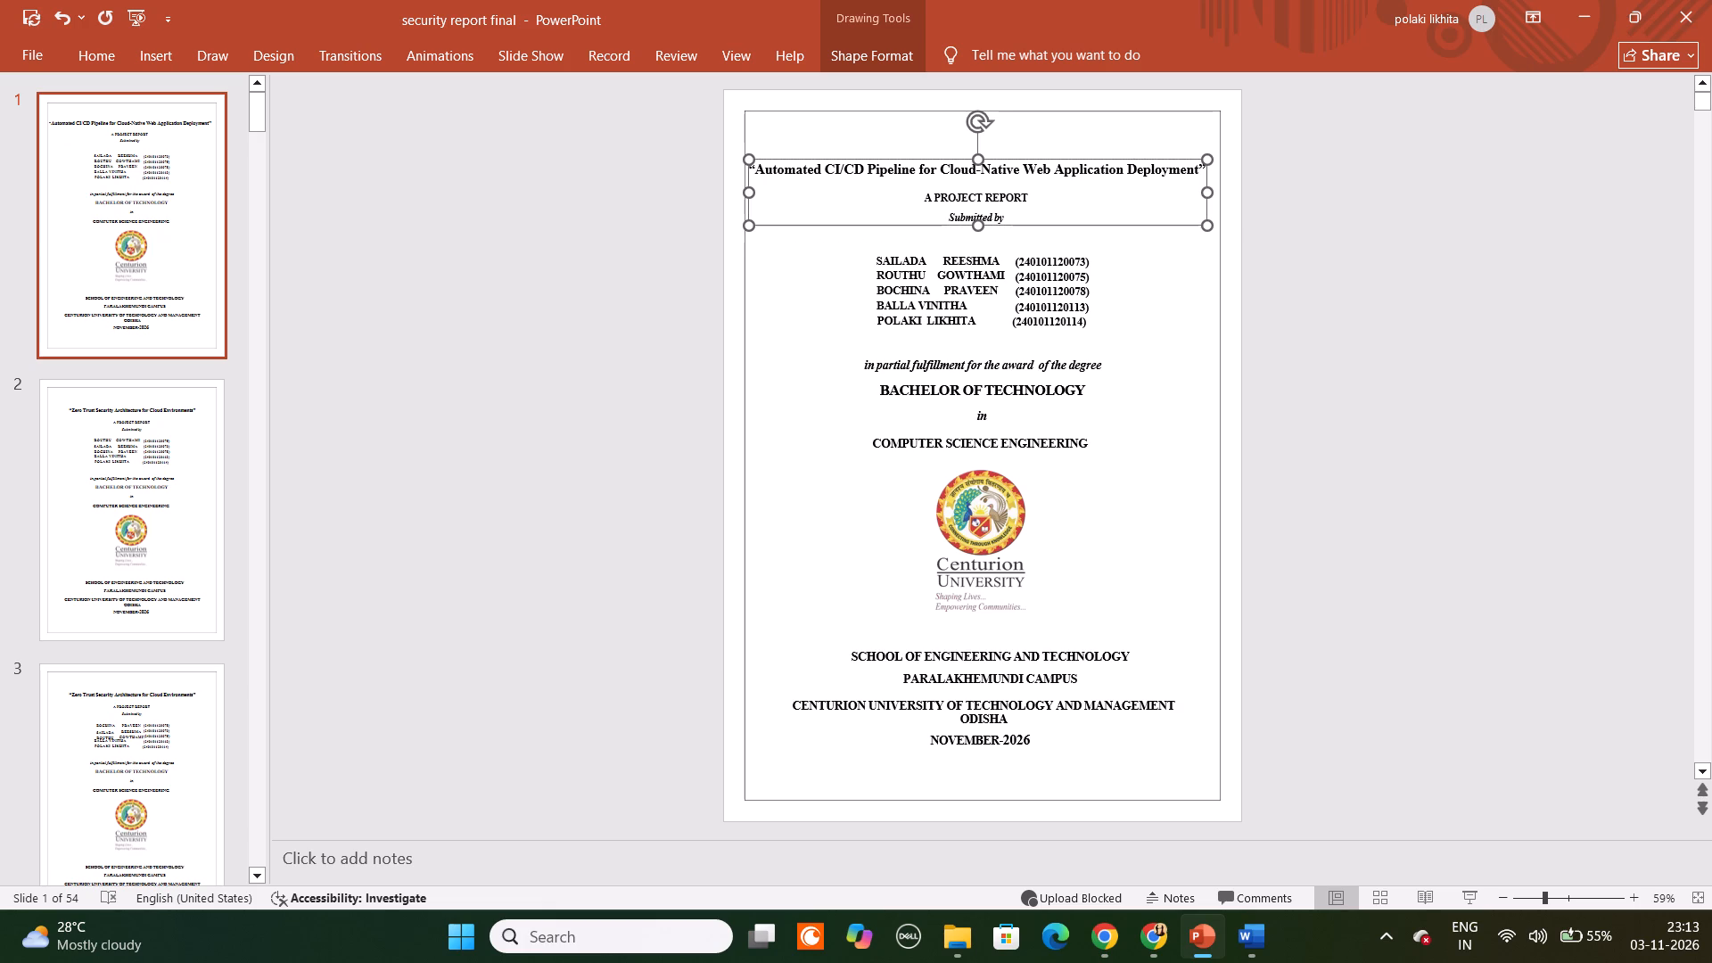
pyautogui.rightClick(835, 160)
pyautogui.click(872, 238)
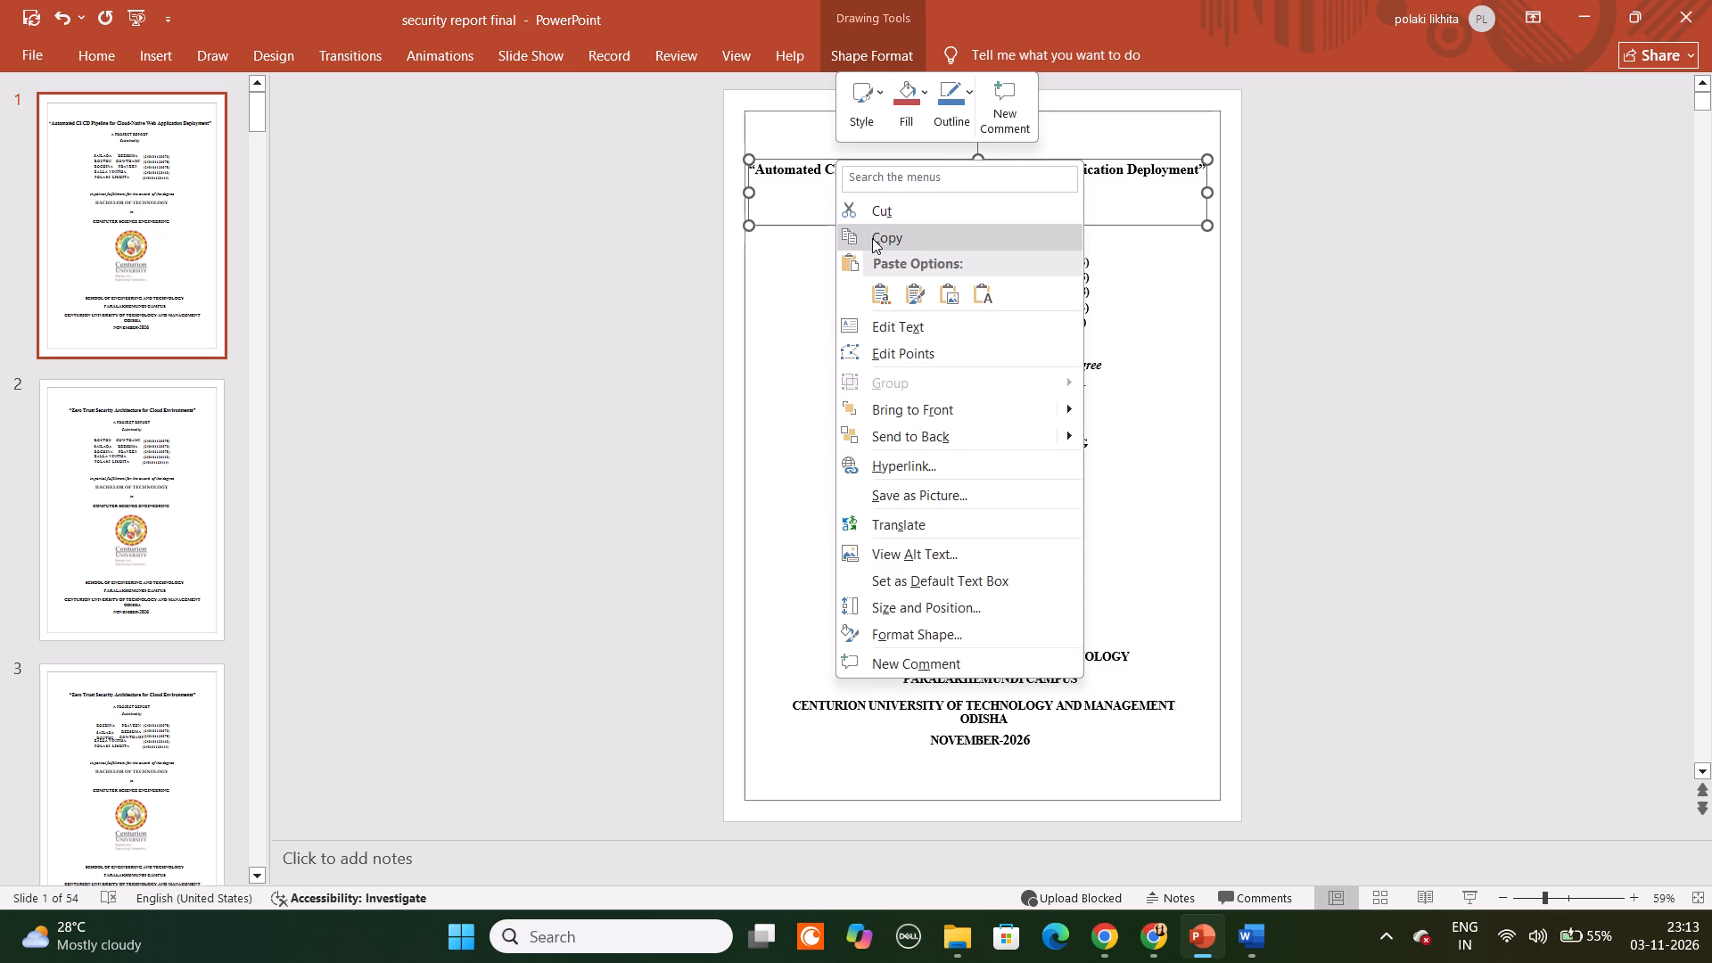
pyautogui.click(68, 506)
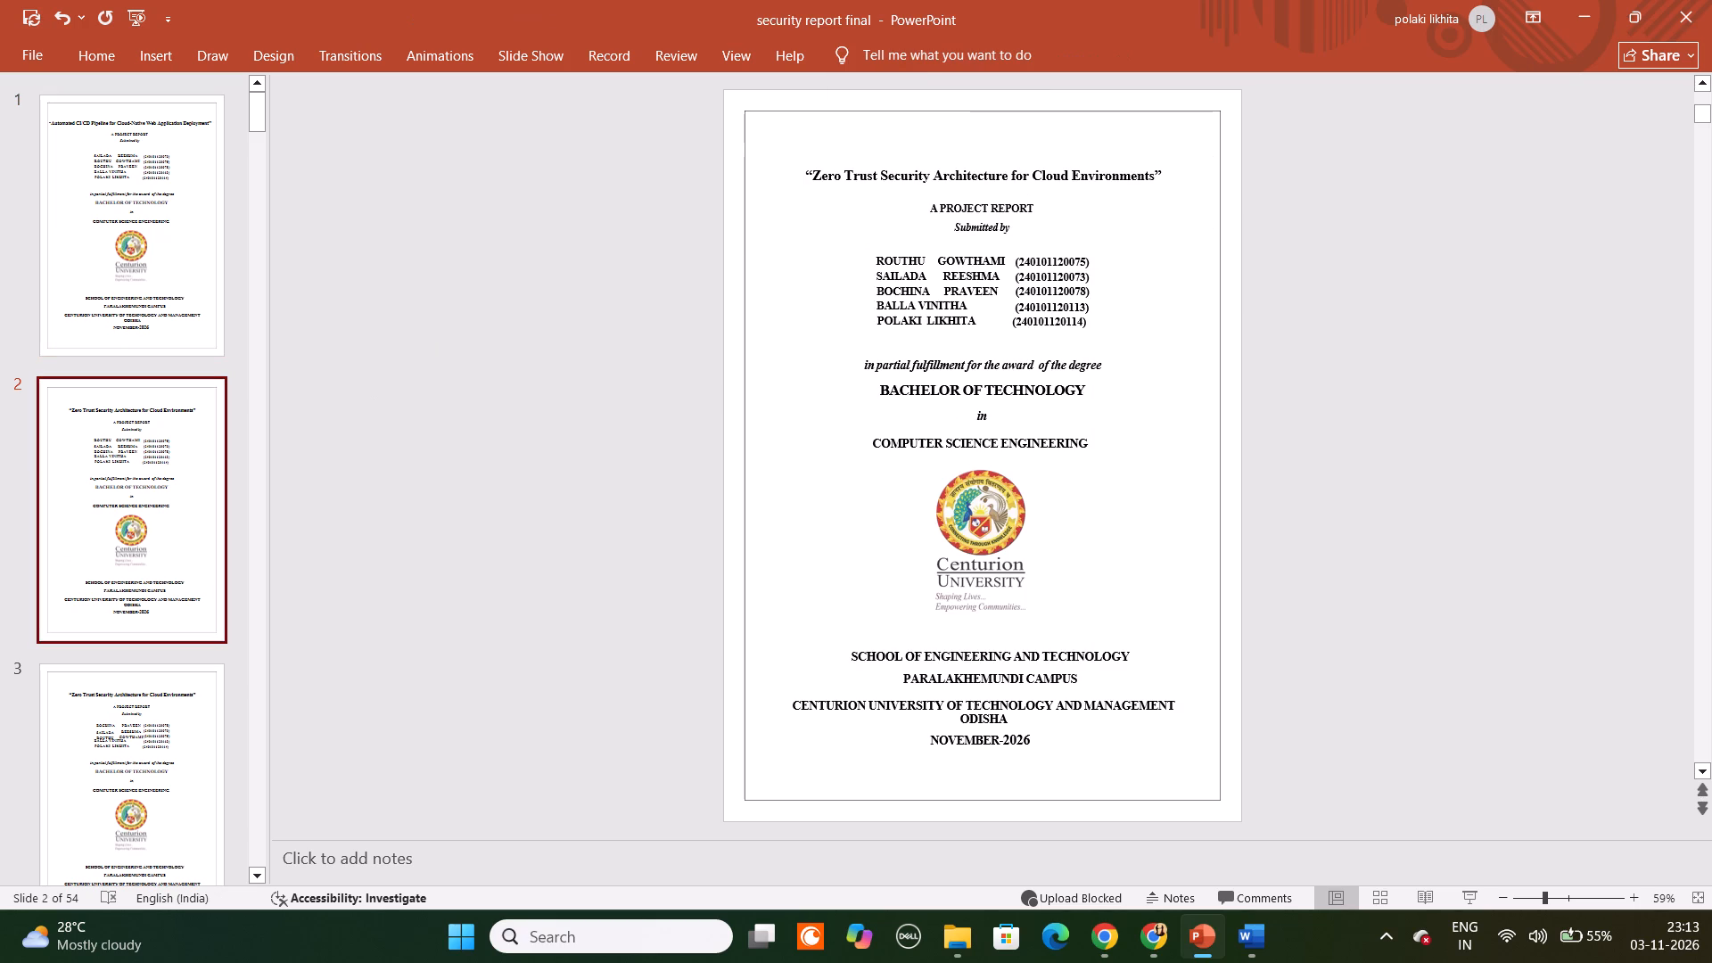
pyautogui.hotkey('ctrl', 'v')
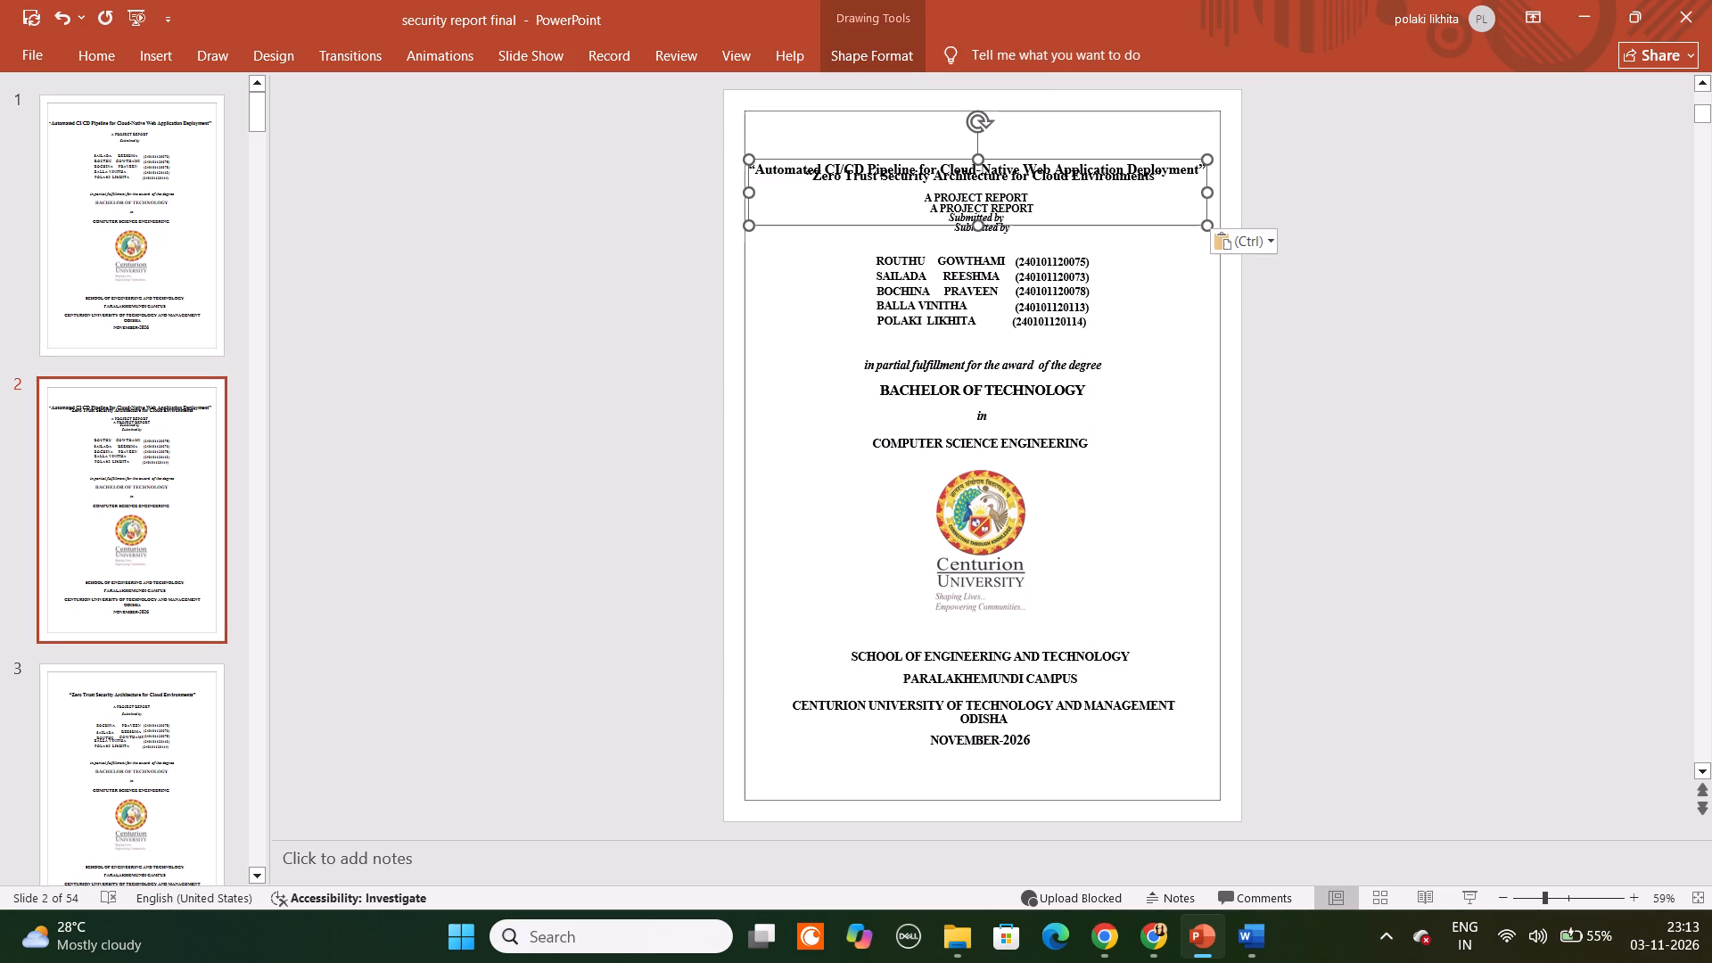
pyautogui.click(895, 184)
pyautogui.moveTo(967, 159); pyautogui.dragTo(966, 95)
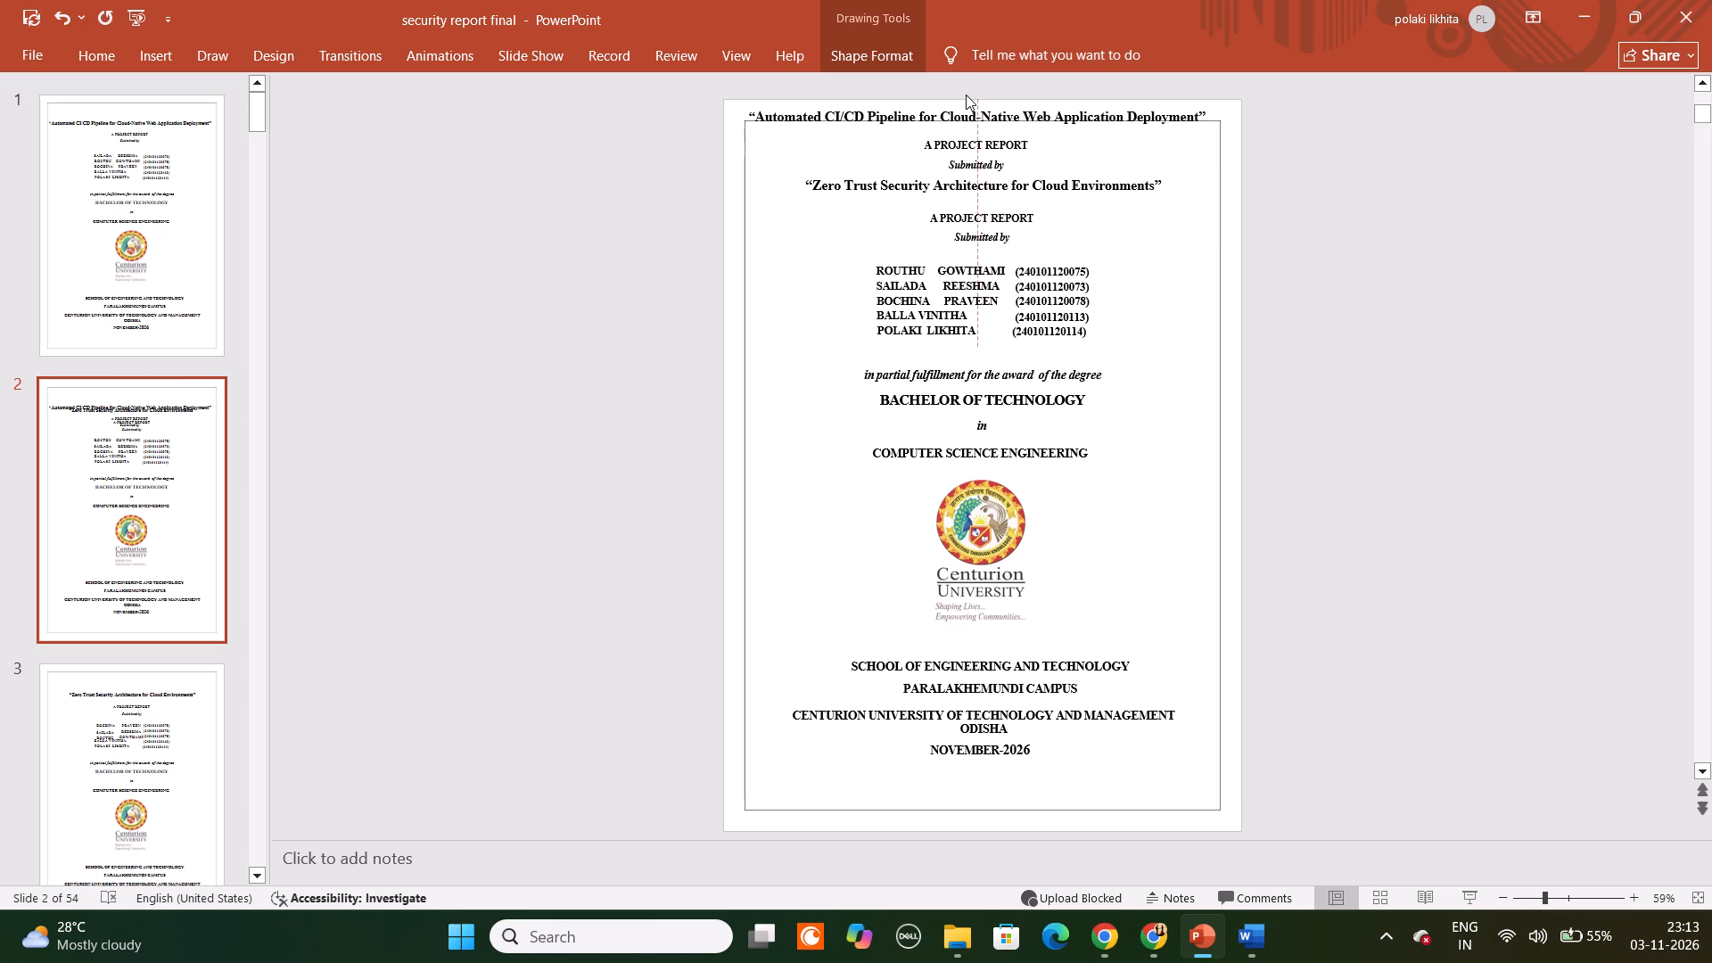
# Delete the "Zero Trust Security Architecture for Cloud Environments" title text box from slide 2.
pyautogui.click(980, 206)
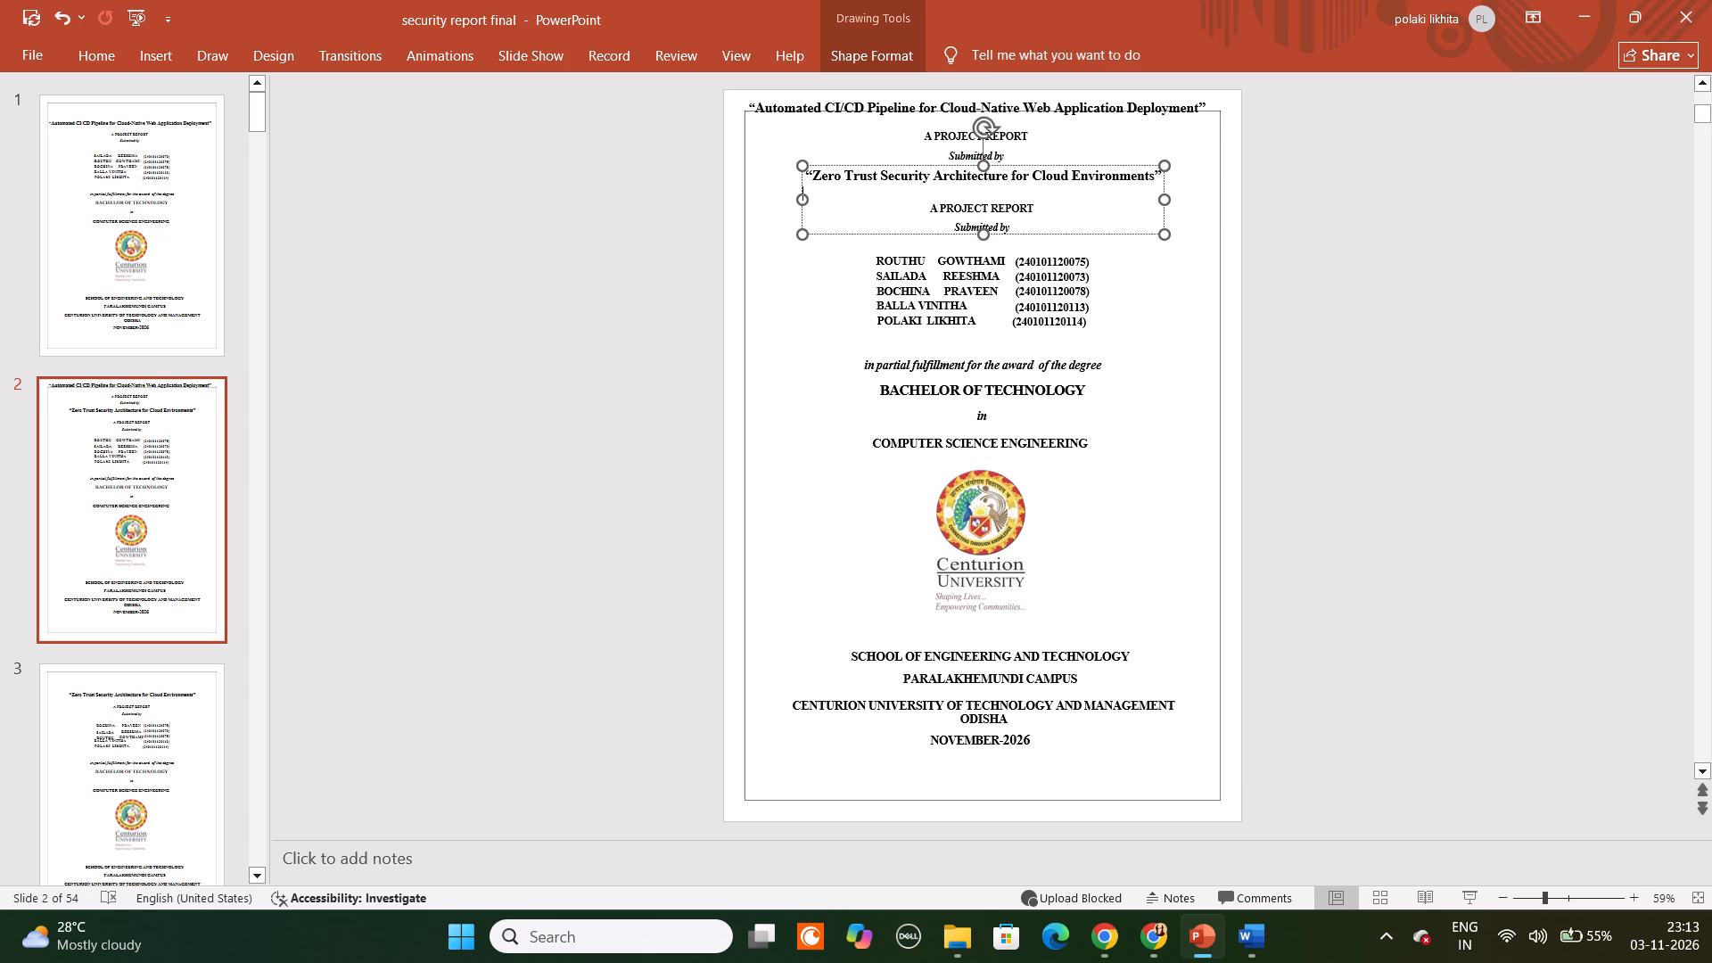
pyautogui.click(1073, 165)
pyautogui.press('BackSpace')
# Move the pasted CI/CD title text box on slide 2 down inside the page border, centred above the student names.
pyautogui.click(1035, 130)
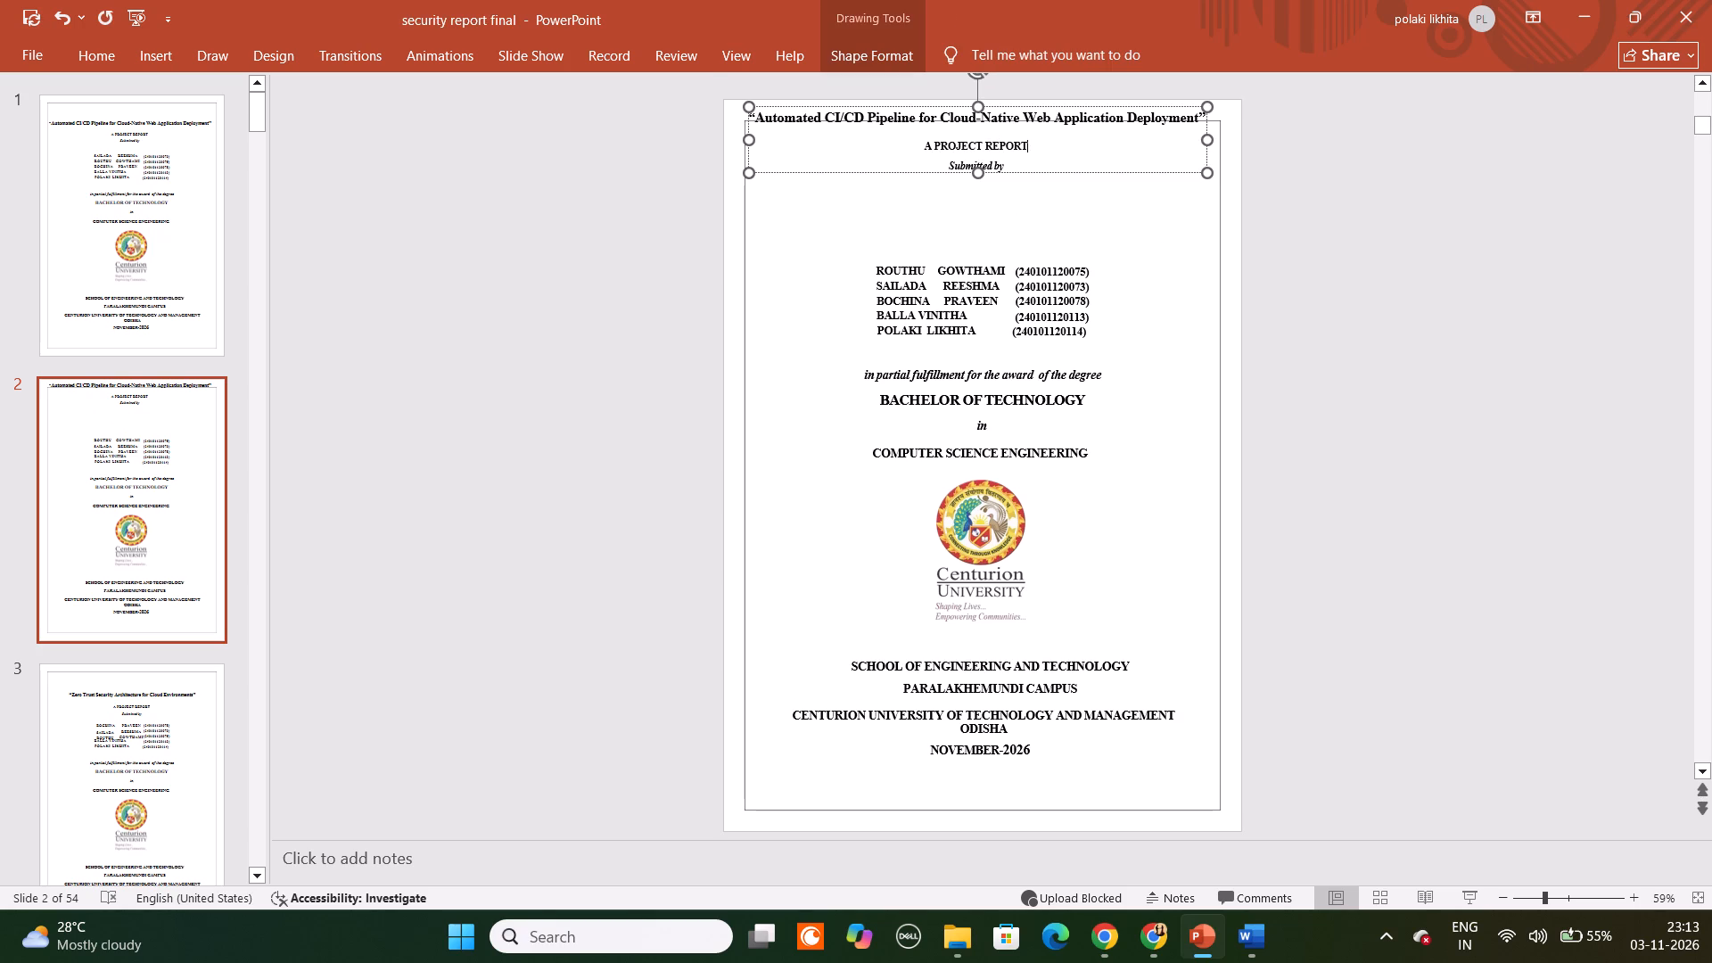
pyautogui.moveTo(1074, 104); pyautogui.dragTo(1074, 133)
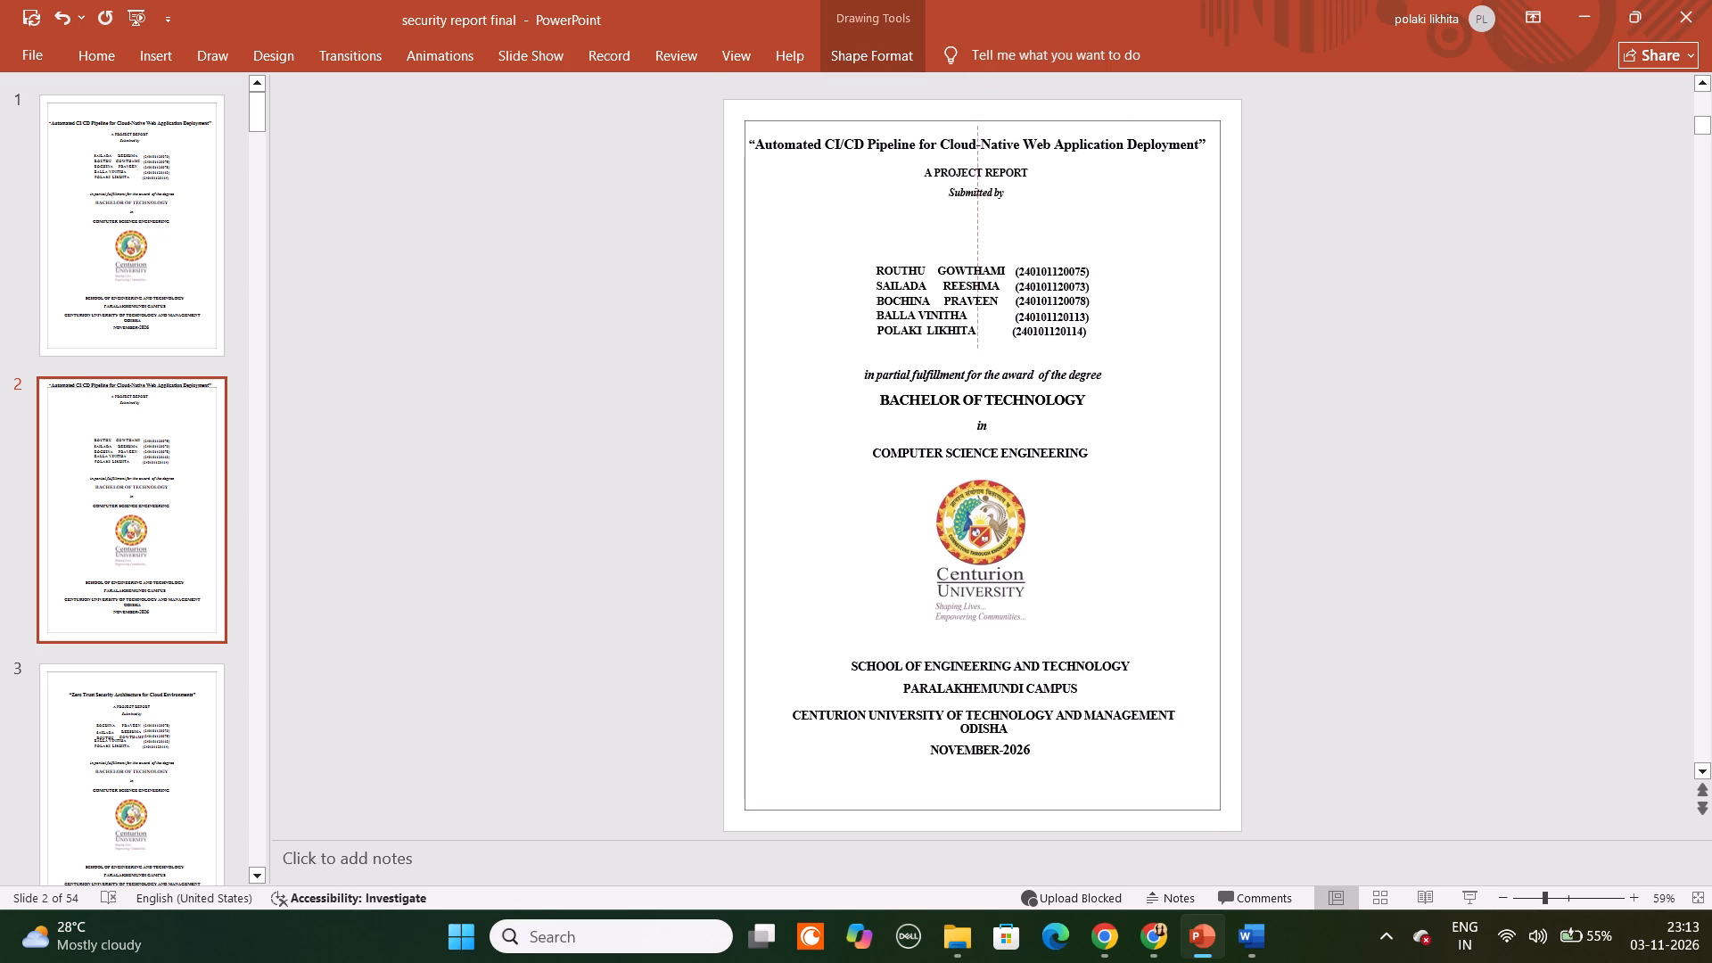
pyautogui.moveTo(1074, 133); pyautogui.dragTo(1084, 153)
pyautogui.click(571, 366)
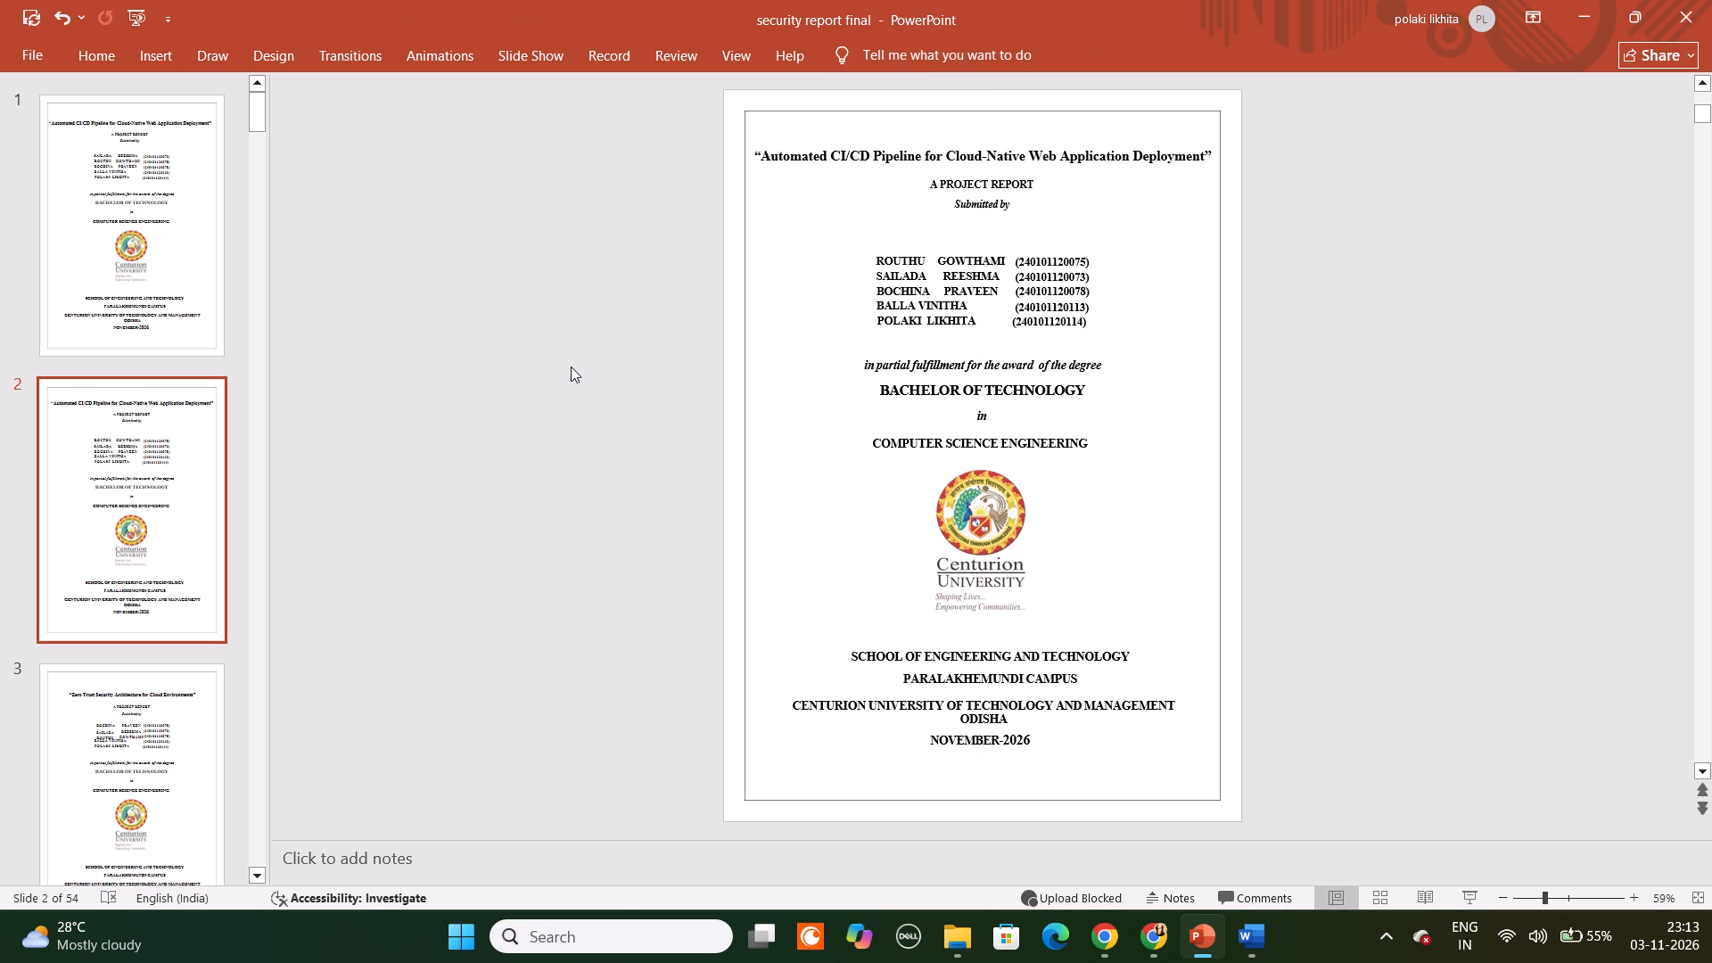
pyautogui.press('Down')
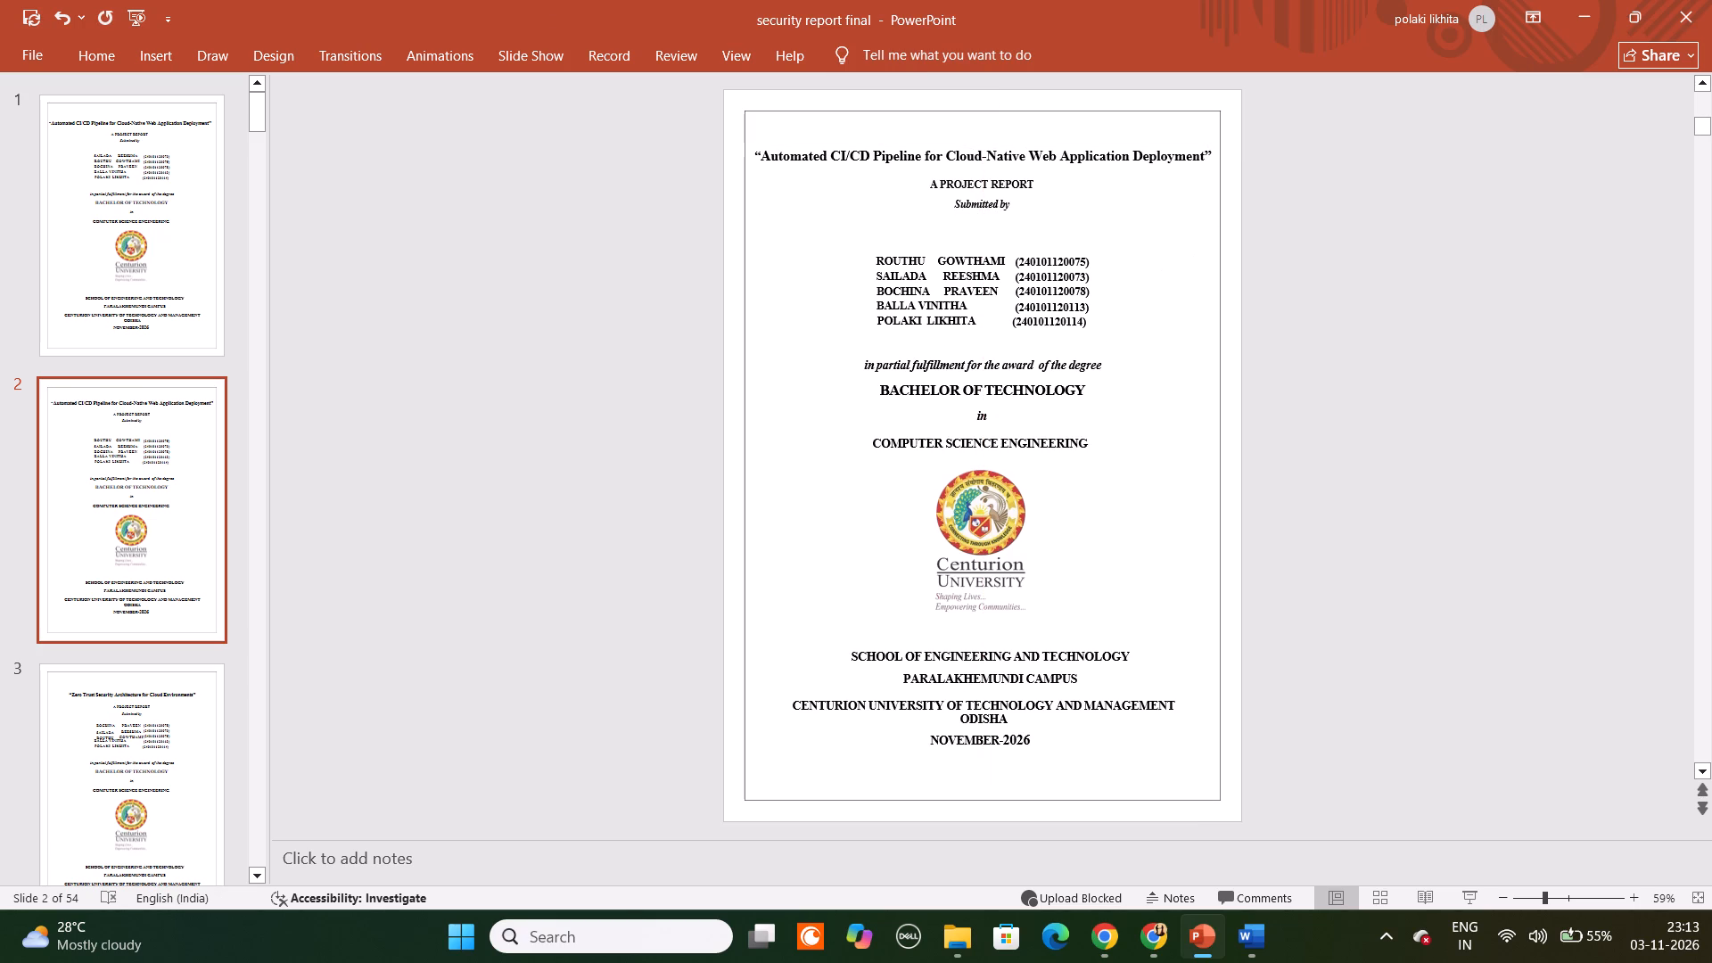
# Replace the Zero Trust title text box on slide 3 with the copied CI/CD title text box, centred inside the page border above the student names.
pyautogui.hotkey('ctrl', 'v')
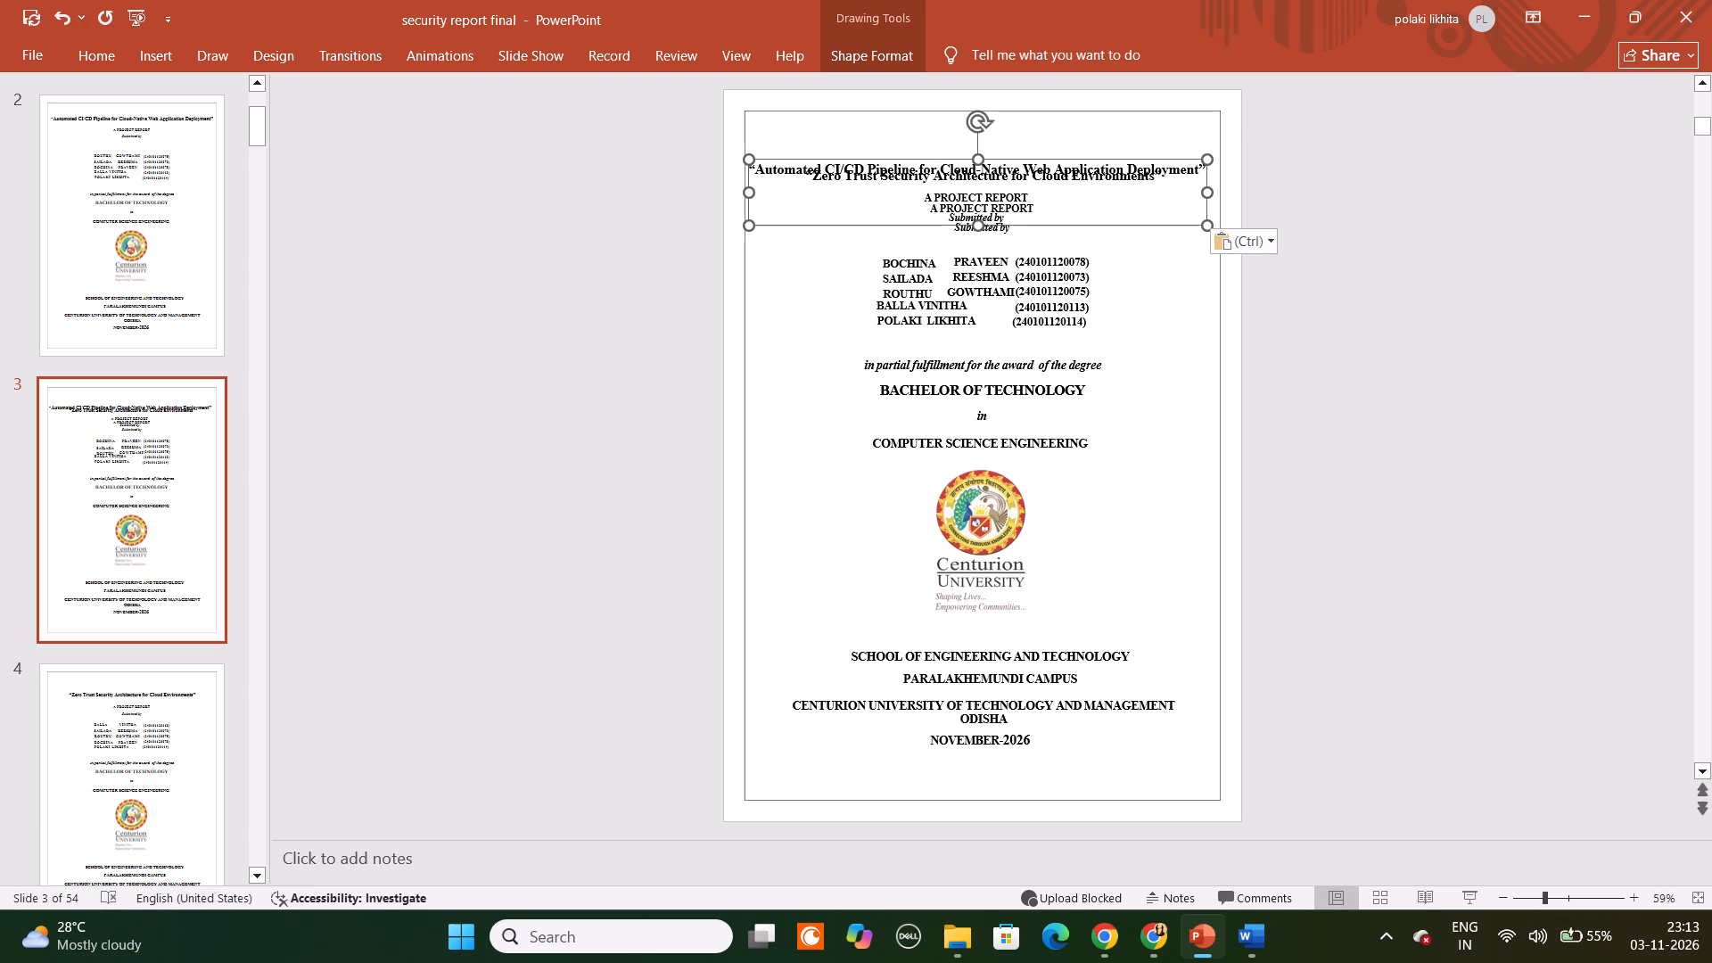
pyautogui.moveTo(1018, 157); pyautogui.dragTo(1019, 89)
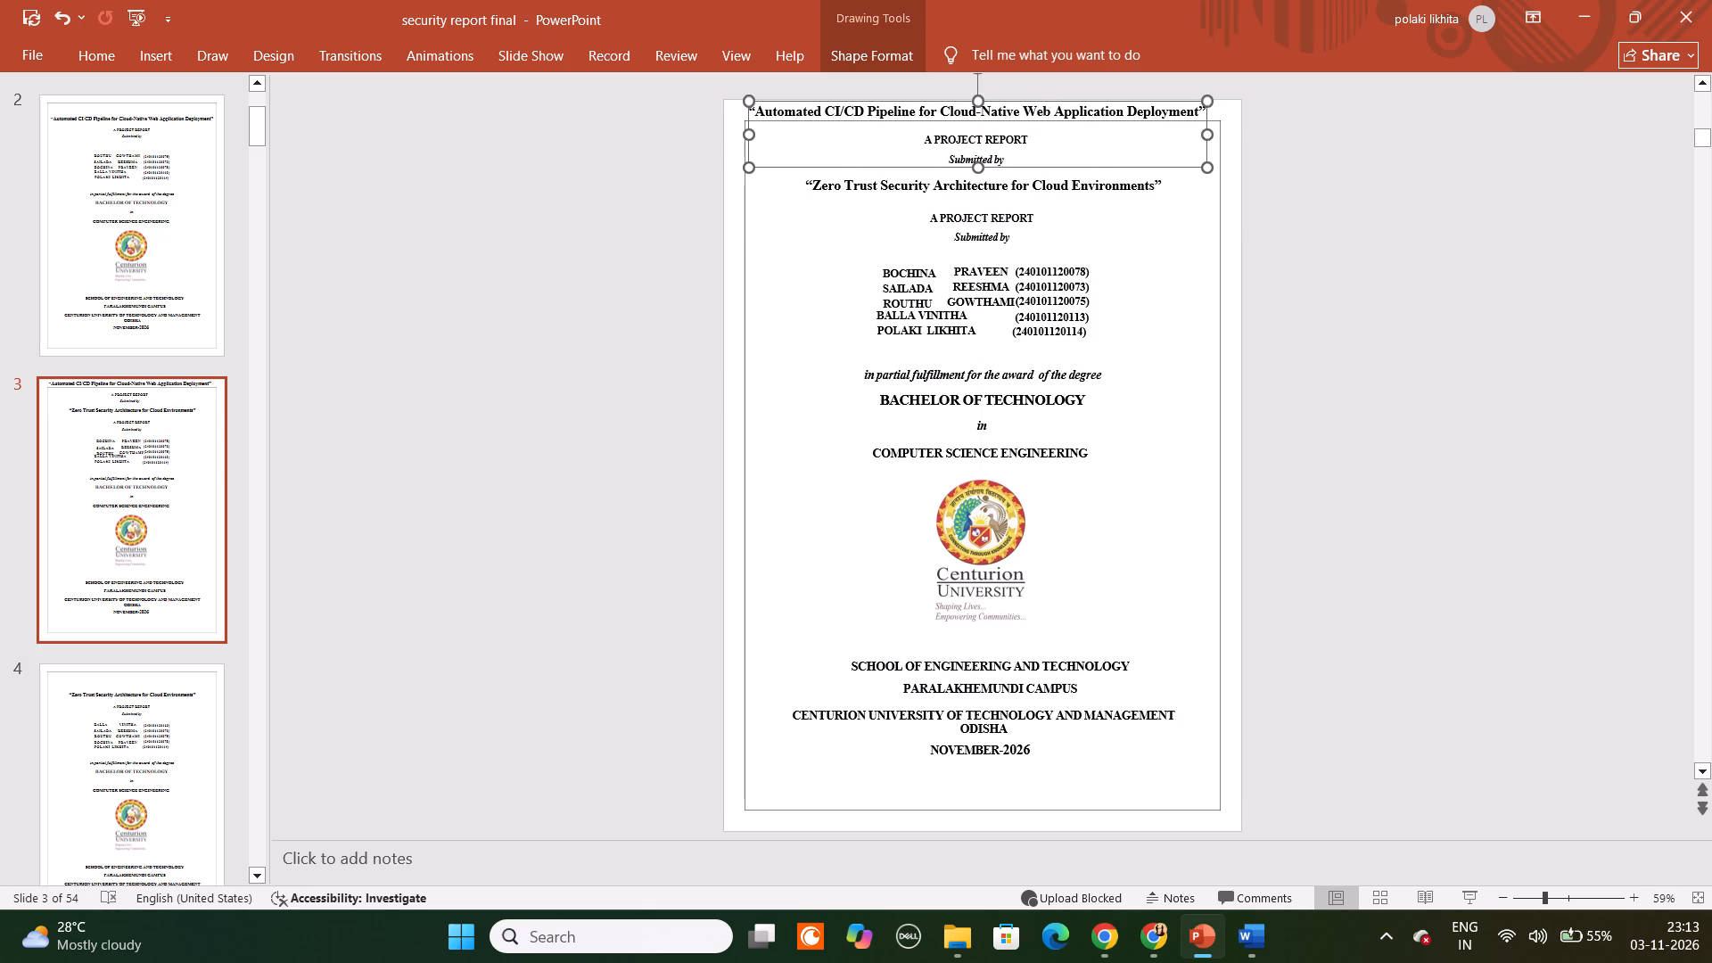
pyautogui.click(1004, 202)
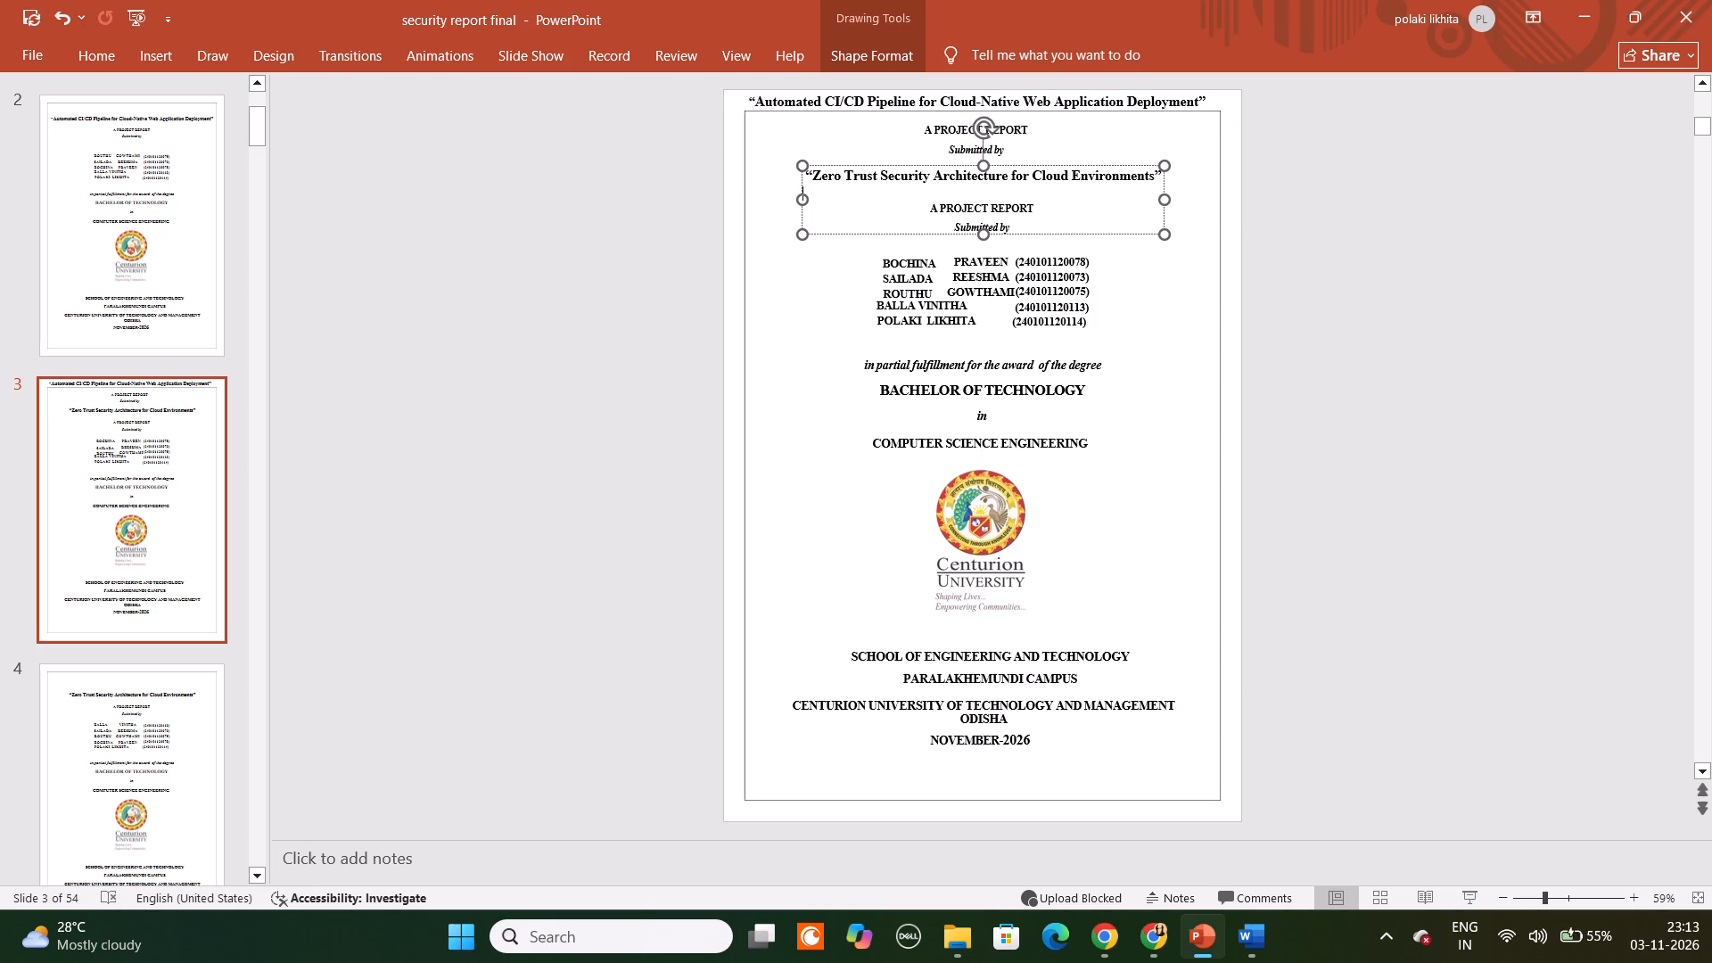
pyautogui.click(1061, 162)
pyautogui.press('BackSpace')
pyautogui.click(1044, 134)
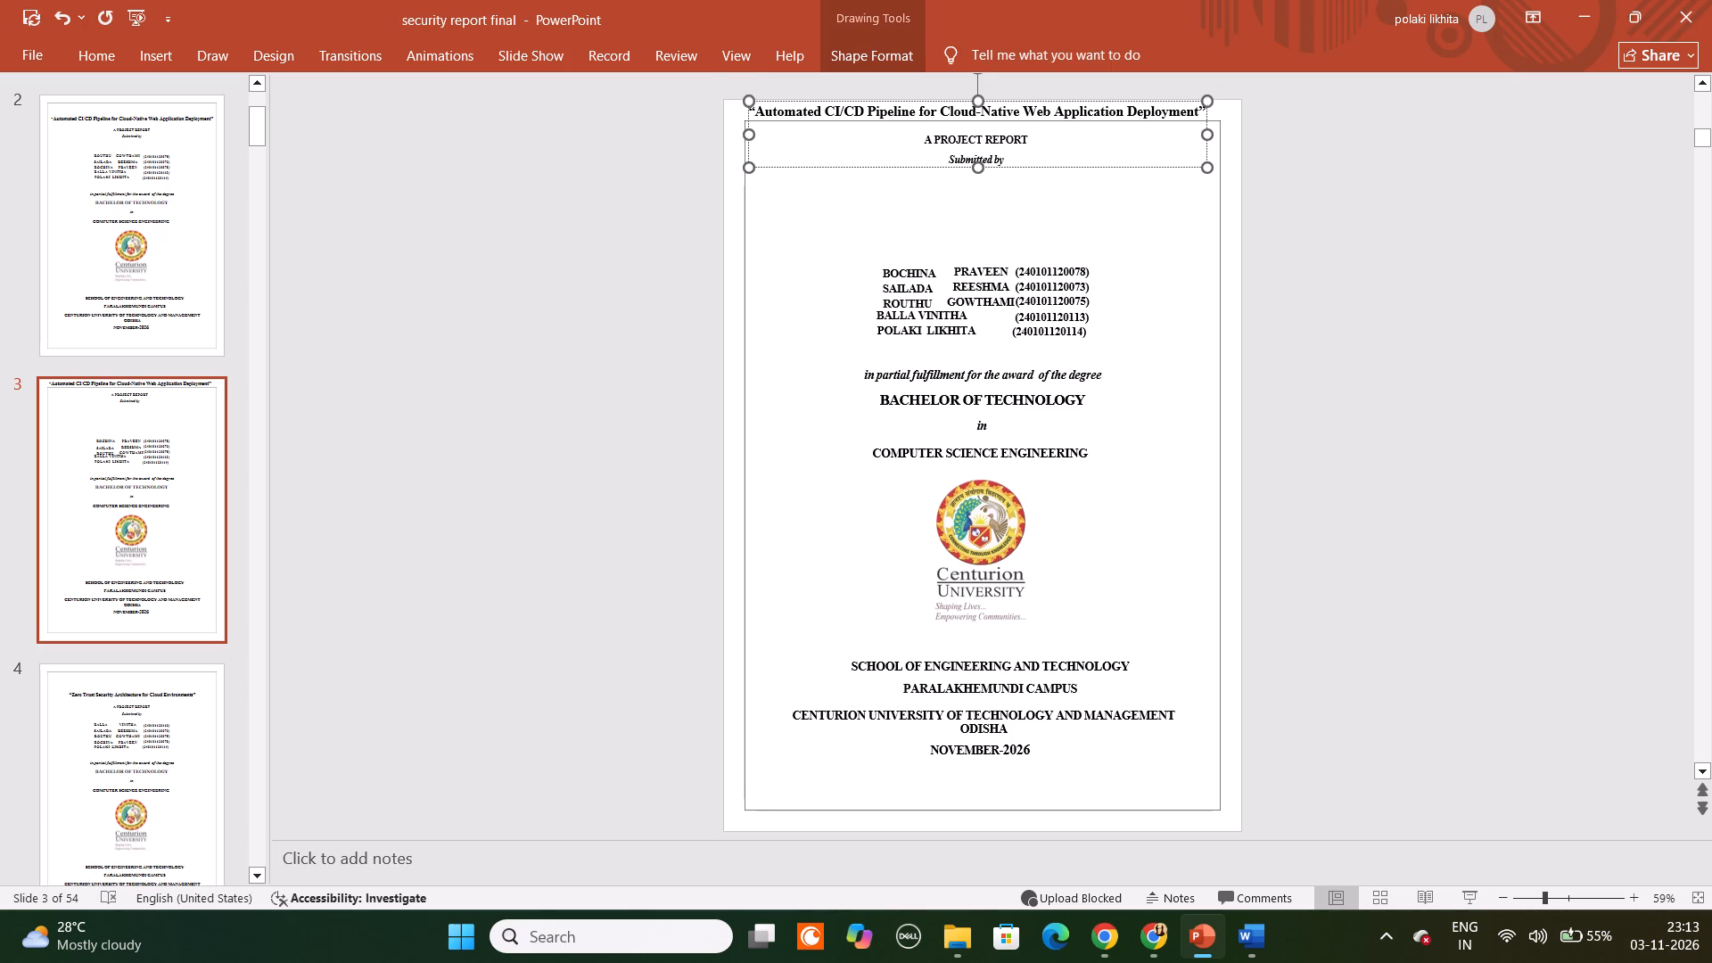
pyautogui.moveTo(1093, 98); pyautogui.dragTo(1100, 147)
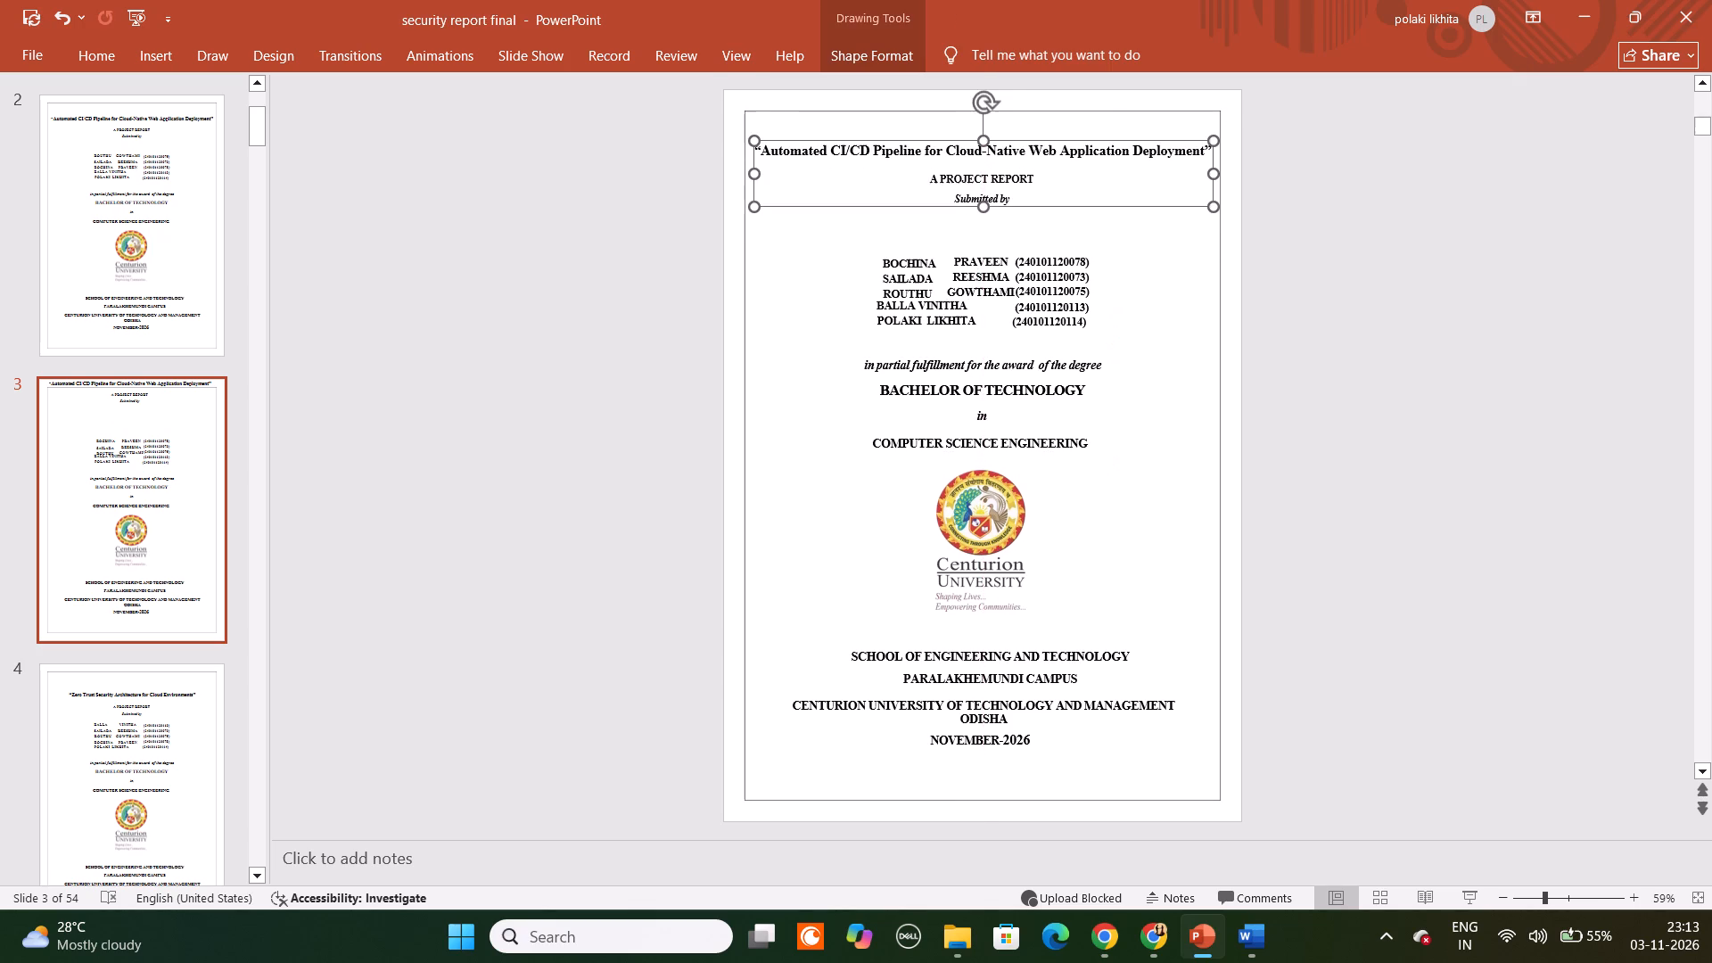
pyautogui.click(1300, 416)
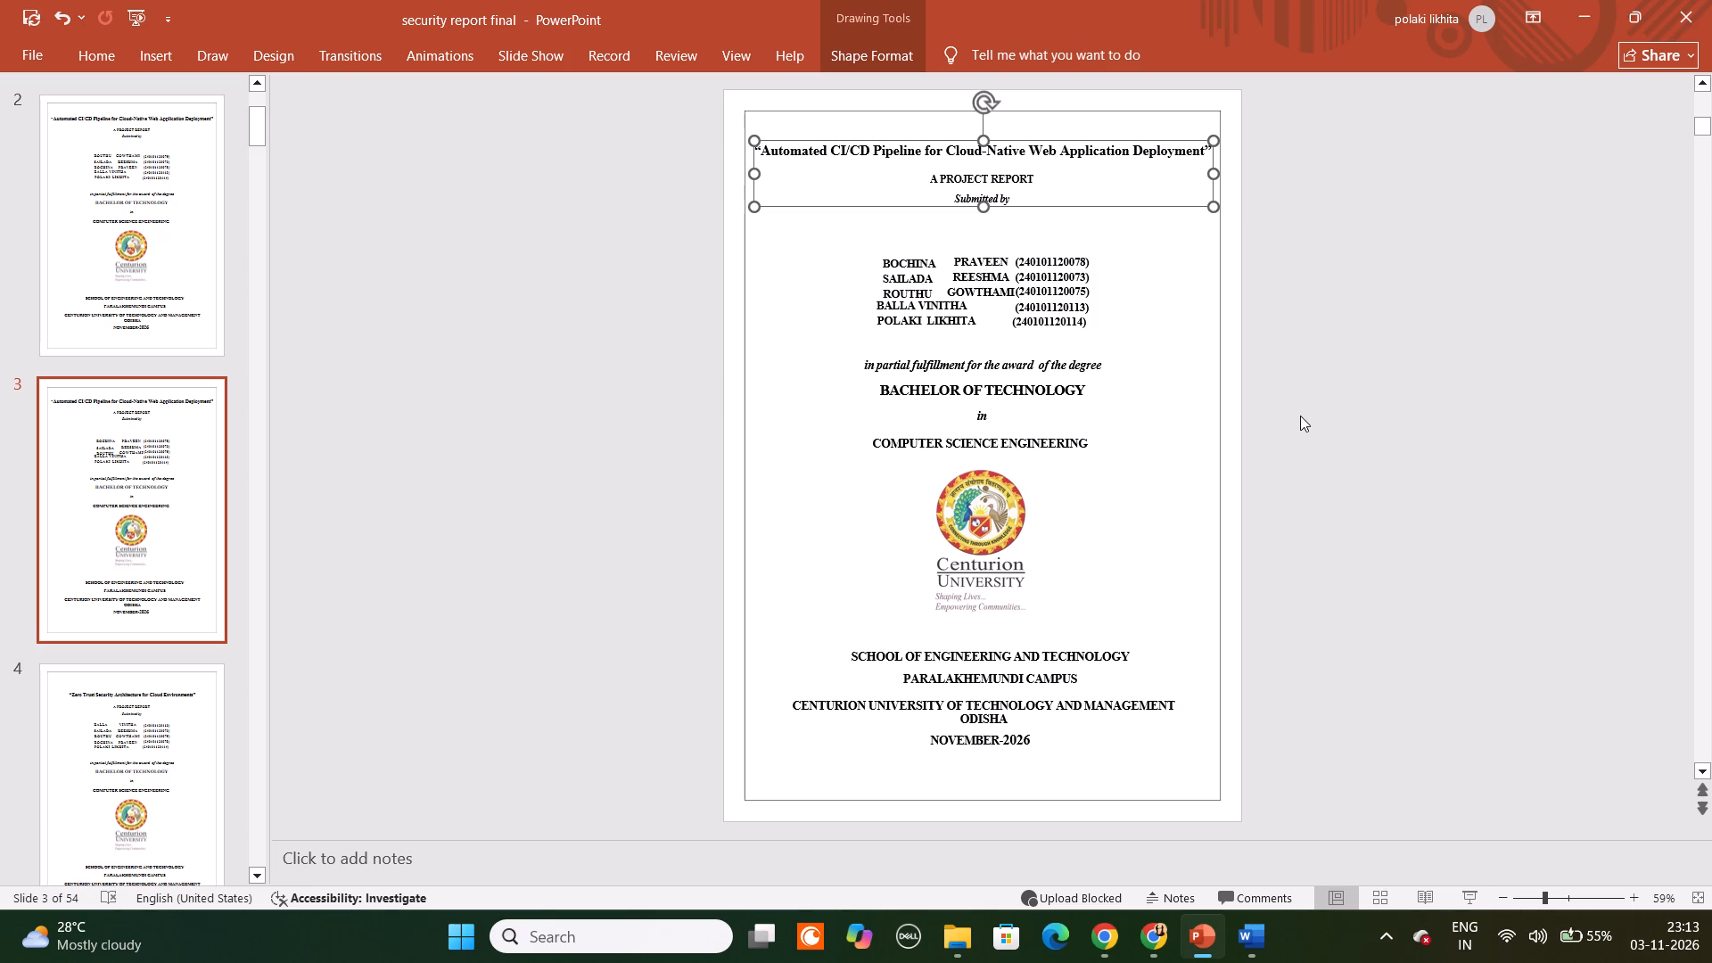
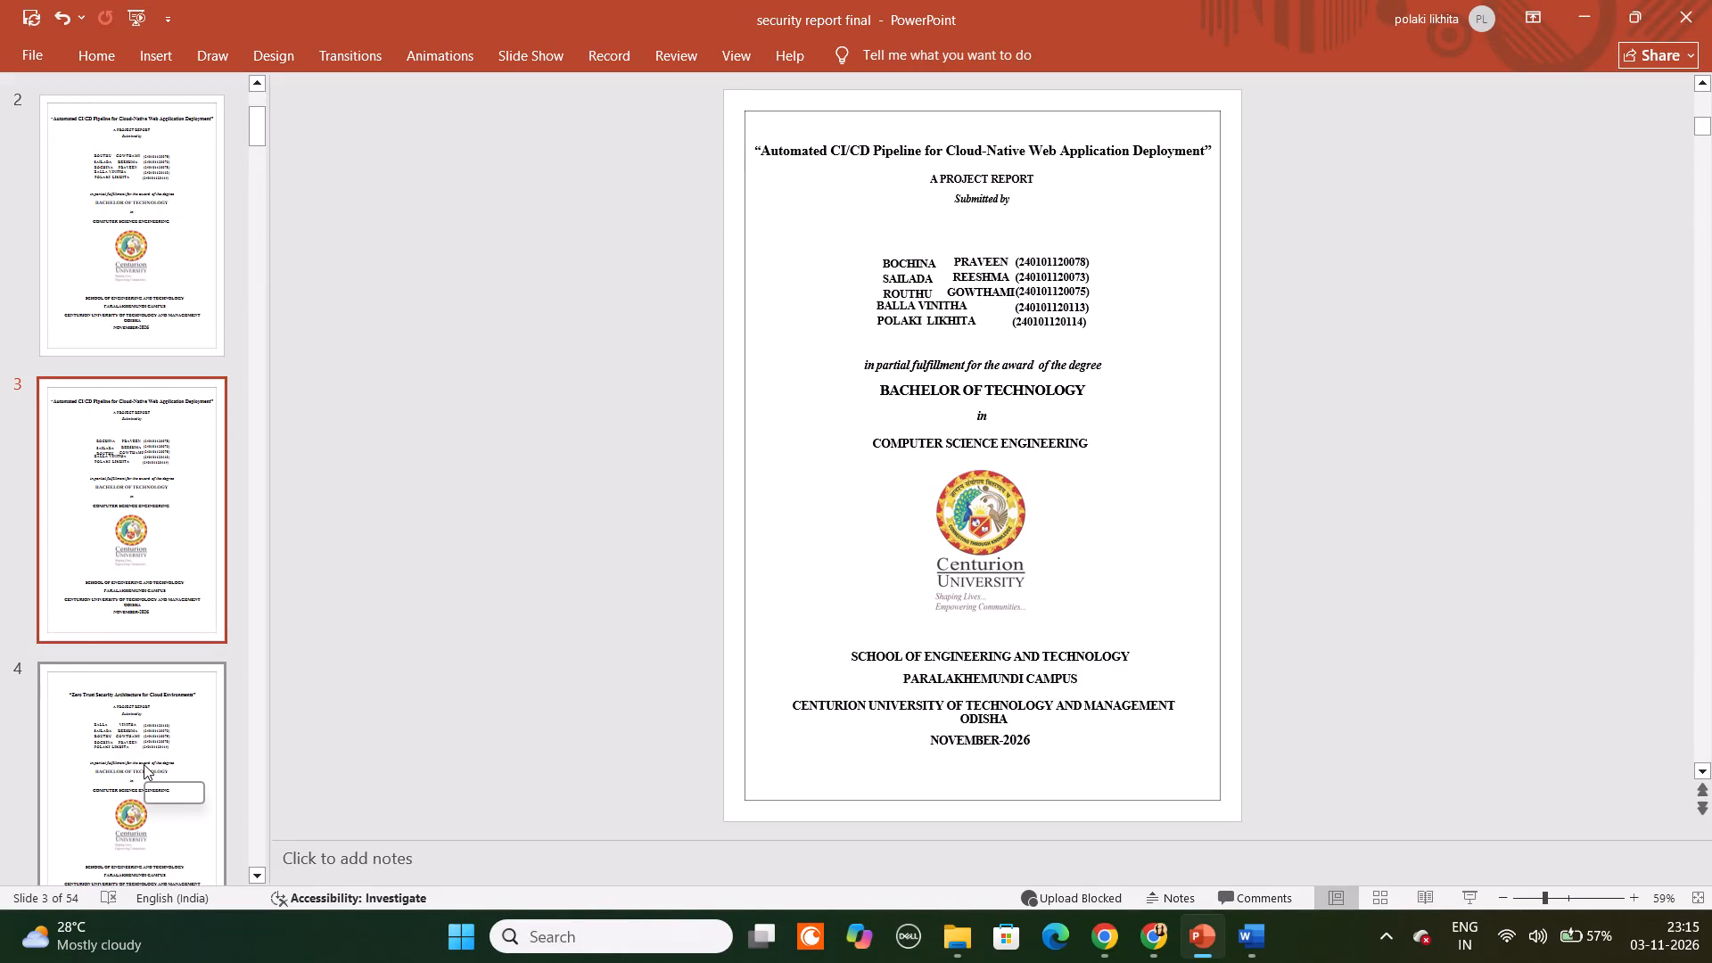
# Paste the CI/CD title text box onto slide 4 and move it above the Zero Trust title.
pyautogui.press('Down')
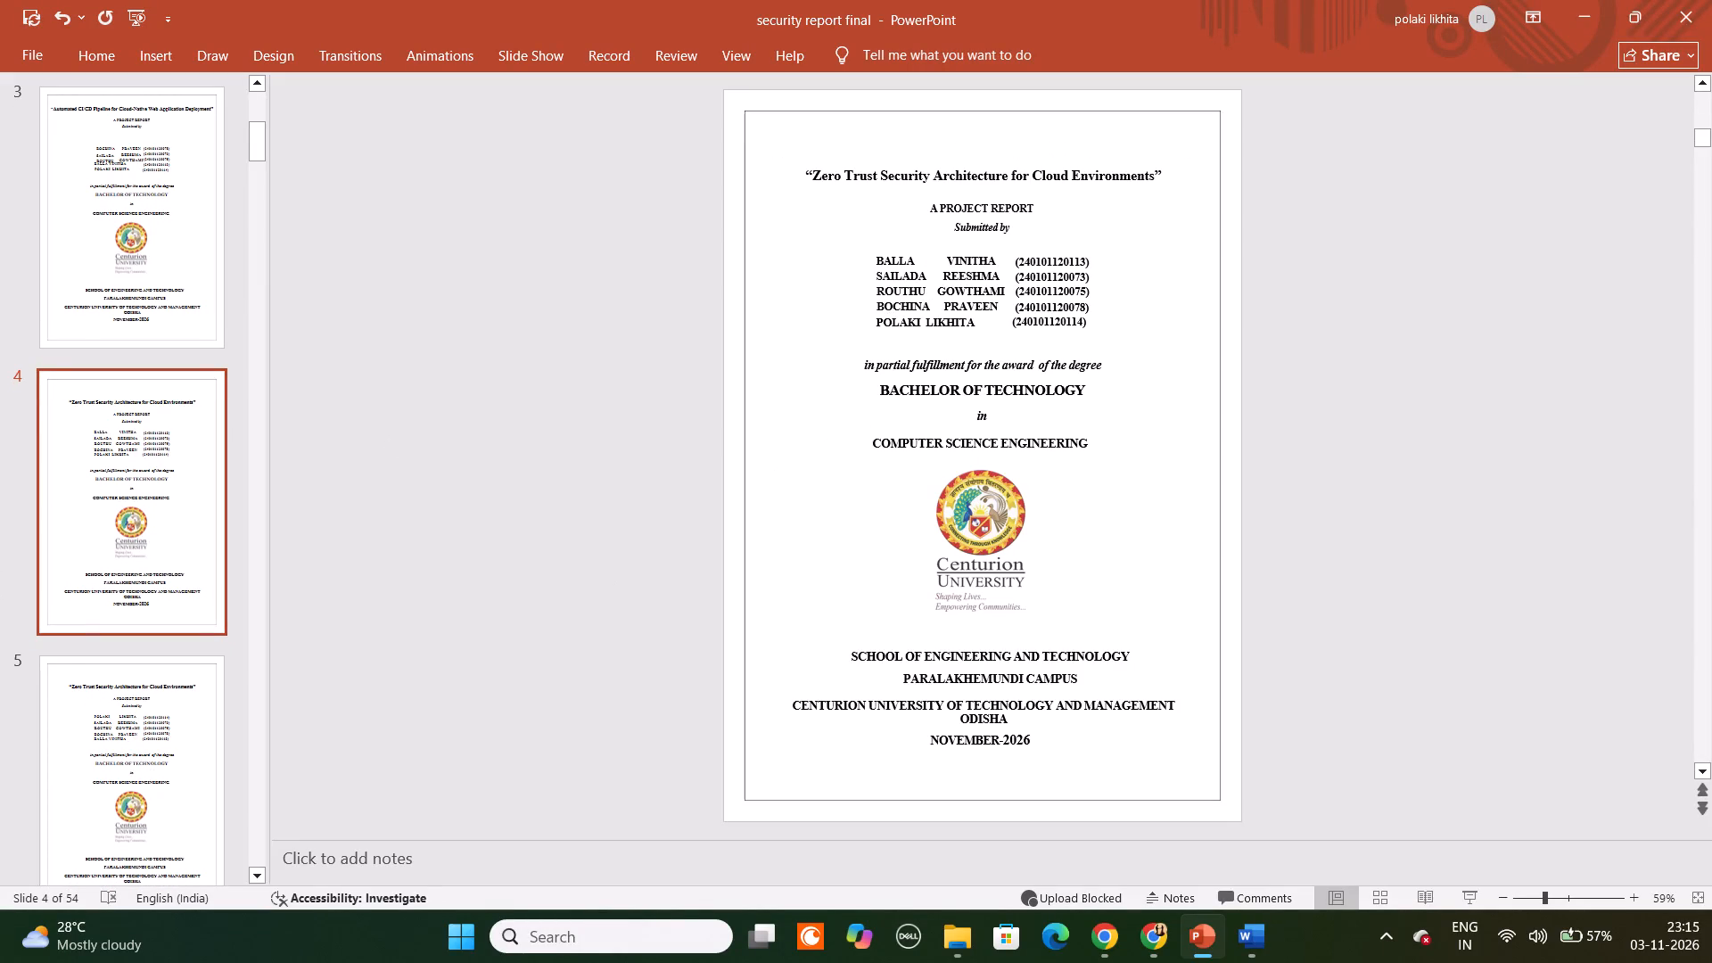
pyautogui.hotkey('ctrl', 'v')
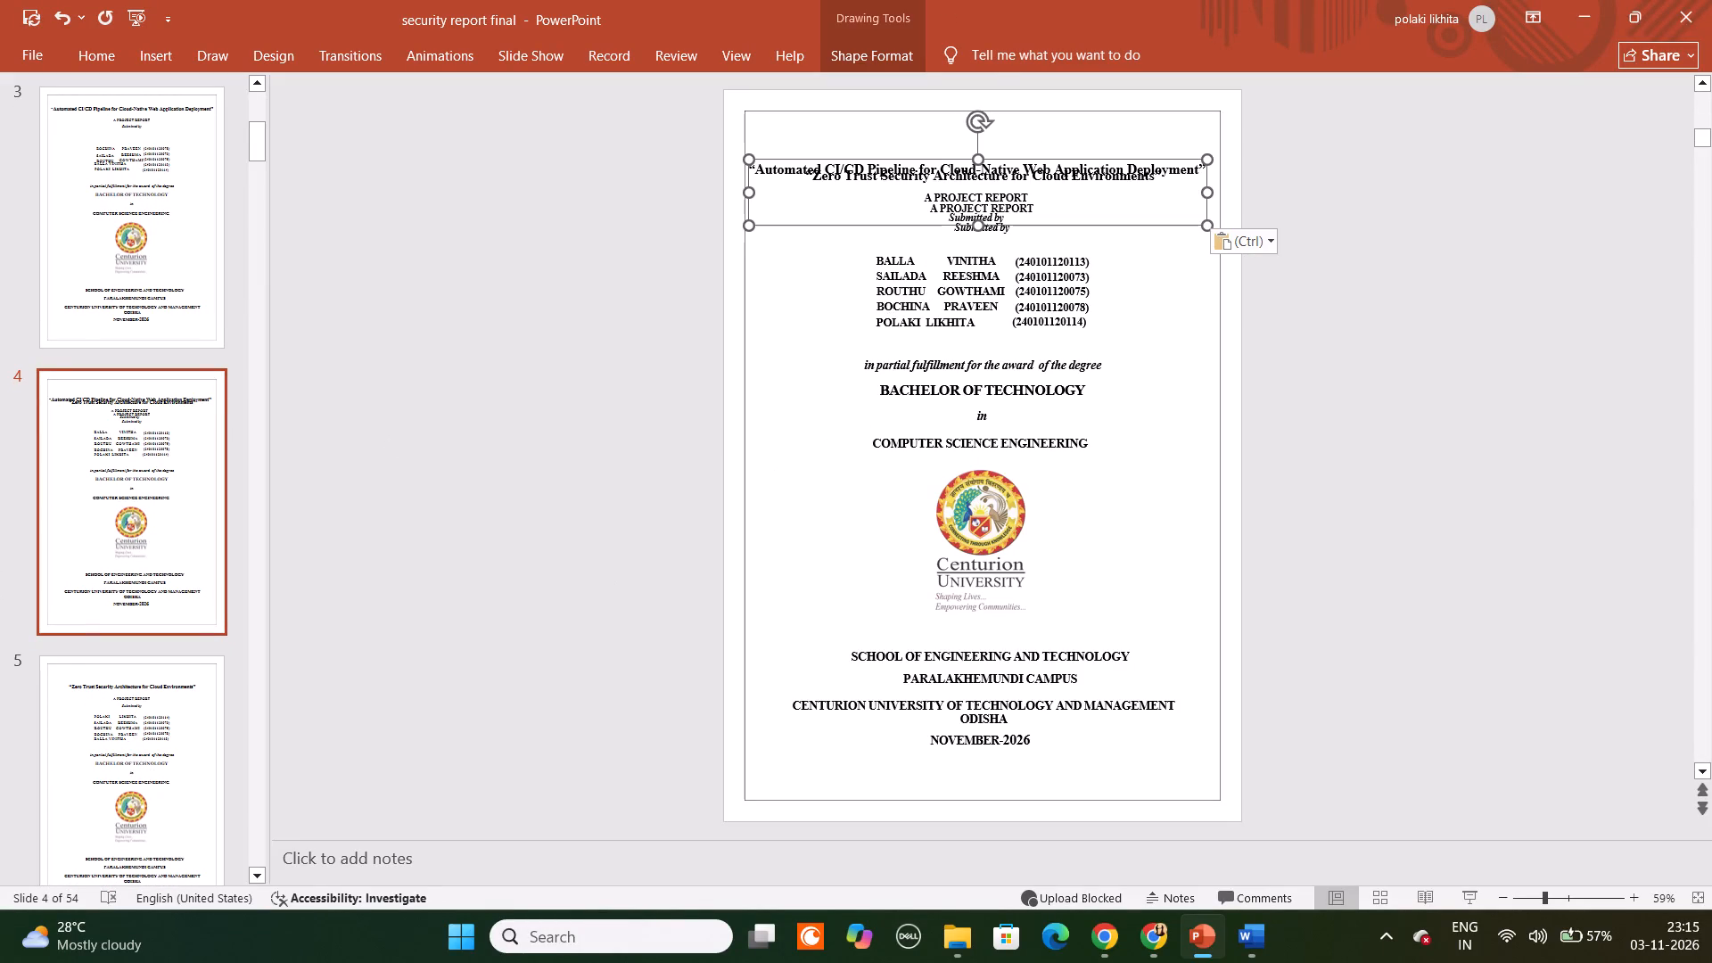
pyautogui.moveTo(1050, 157); pyautogui.dragTo(1051, 157)
pyautogui.moveTo(1051, 157); pyautogui.dragTo(1049, 97)
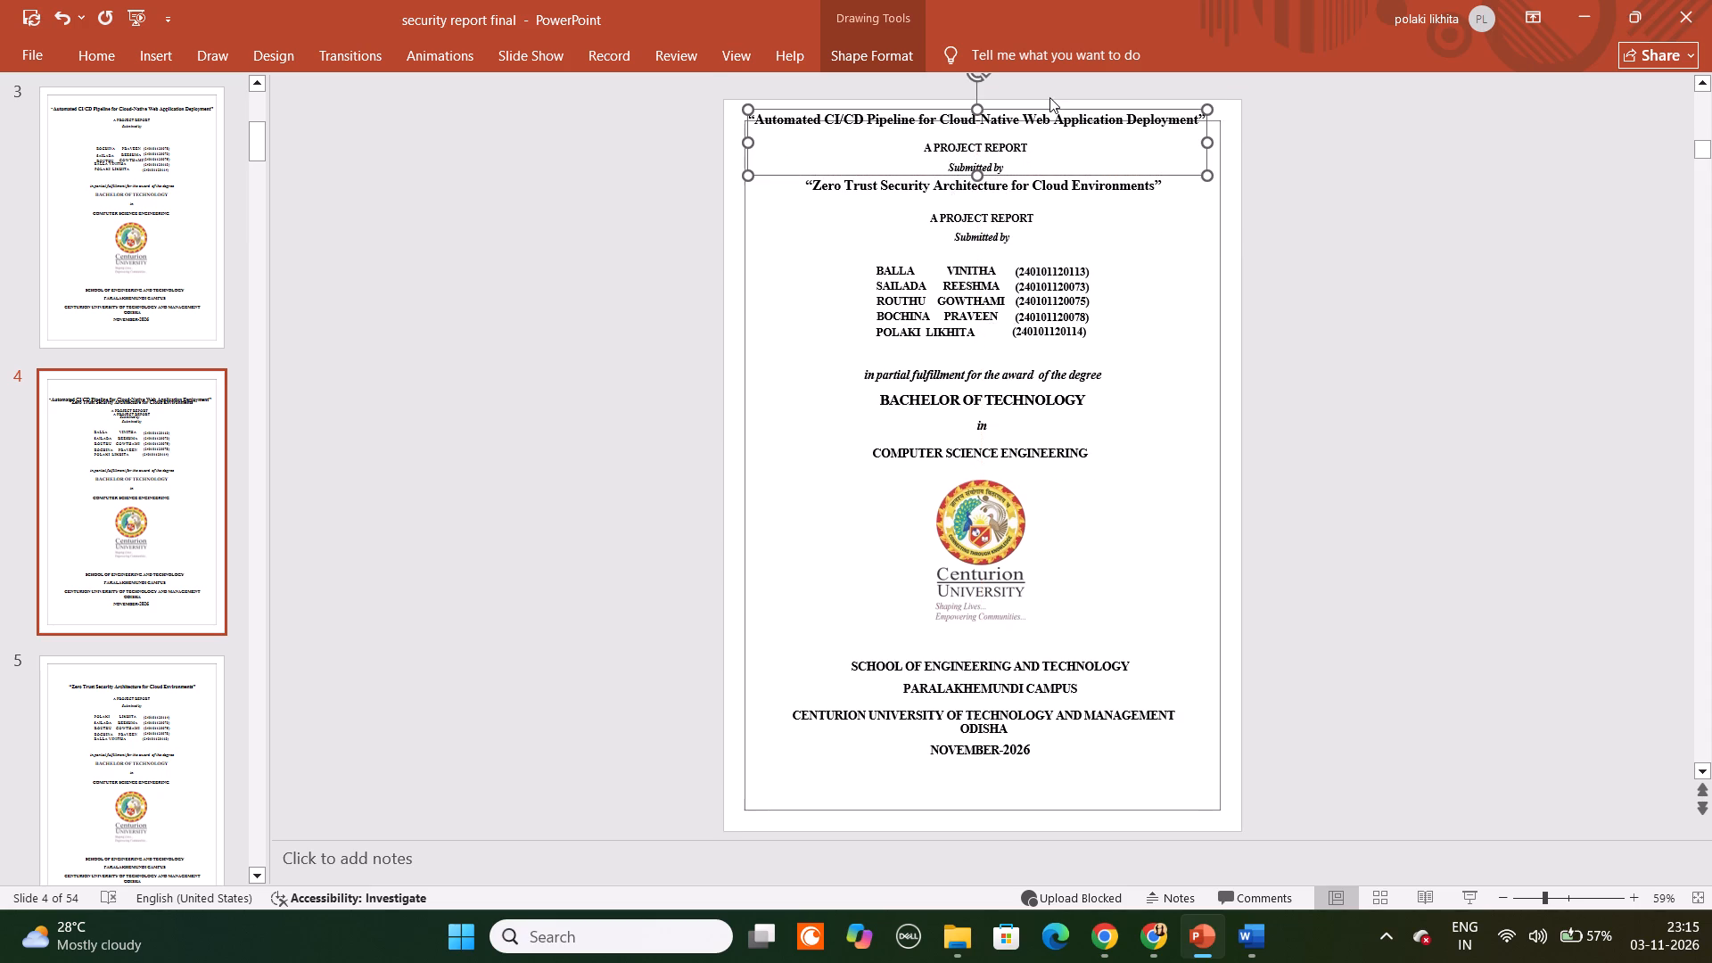
# Delete the "Zero Trust Security Architecture for Cloud Environments" title text box from slide 4.
pyautogui.click(1049, 206)
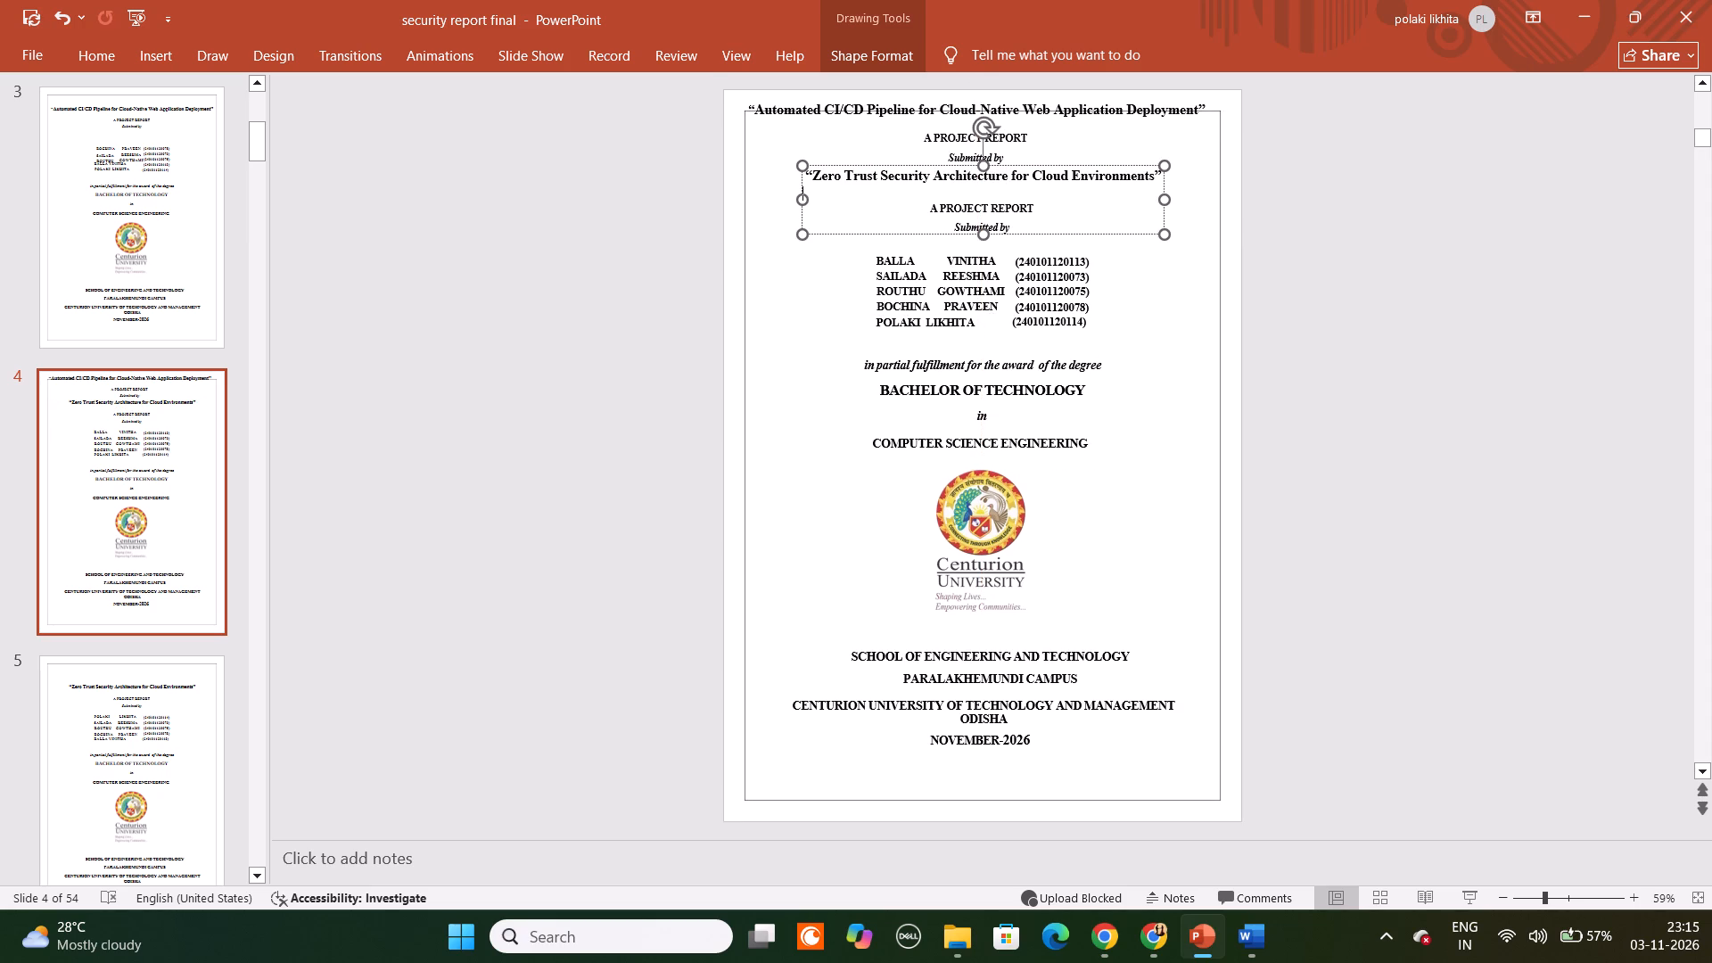
pyautogui.click(1090, 164)
pyautogui.press('BackSpace')
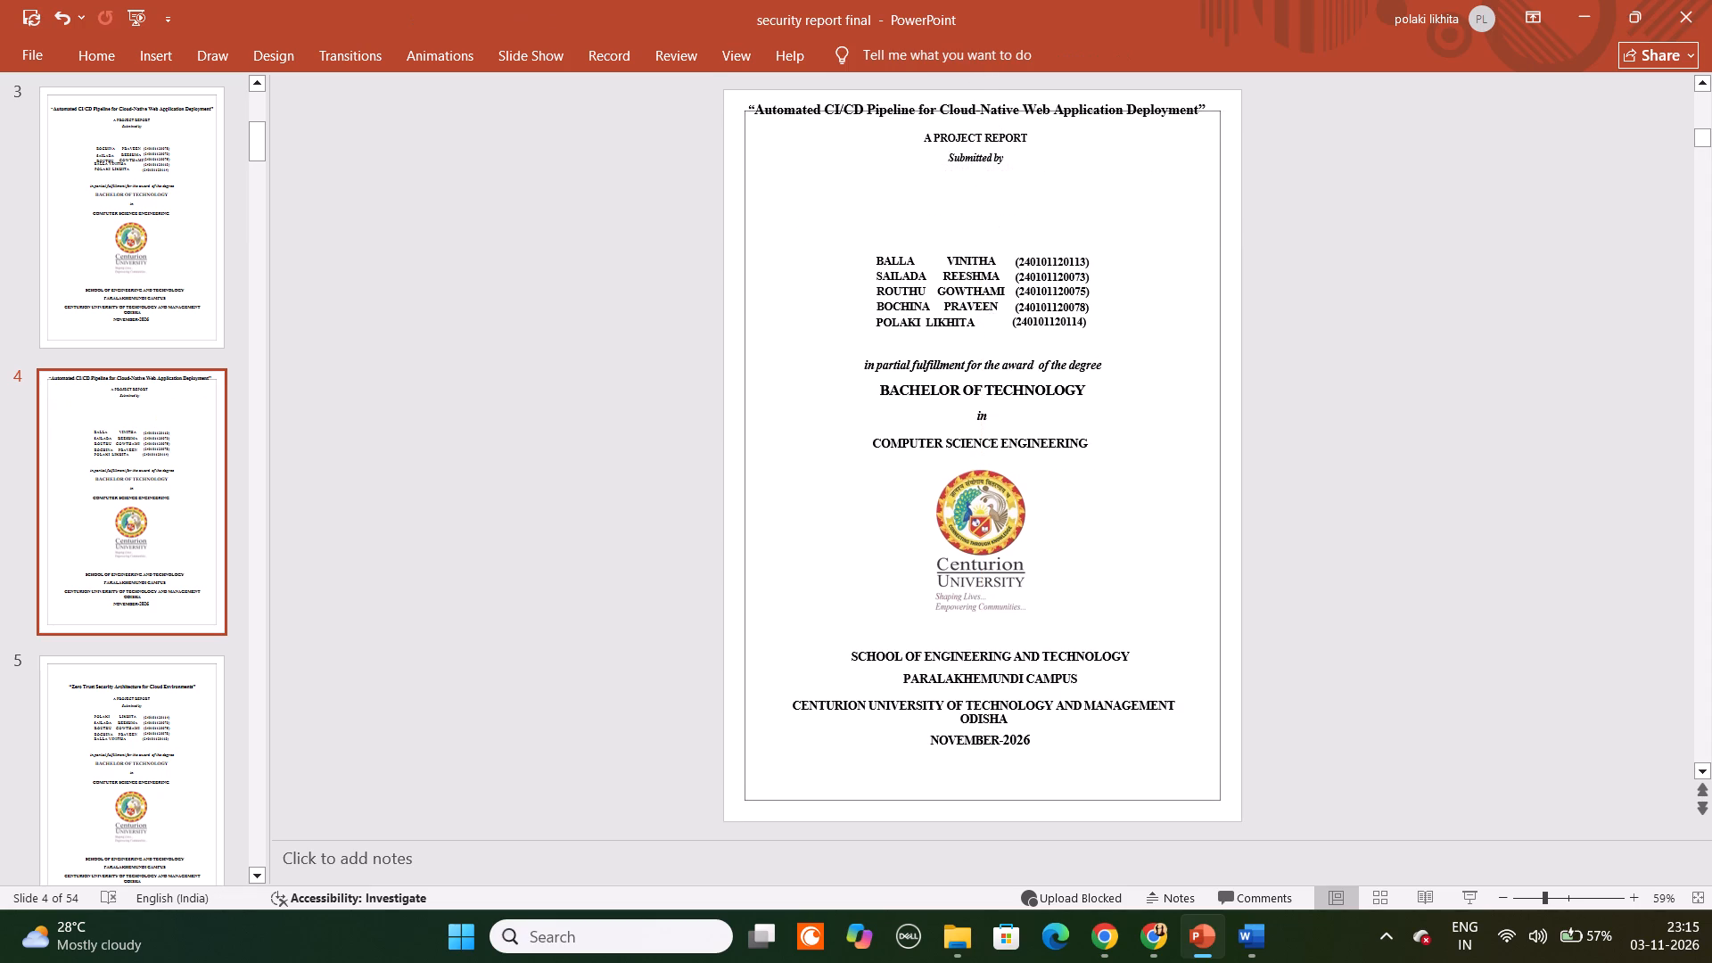
# Move the pasted CI/CD title text box on slide 4 down inside the page border, just above the student names.
pyautogui.click(1037, 133)
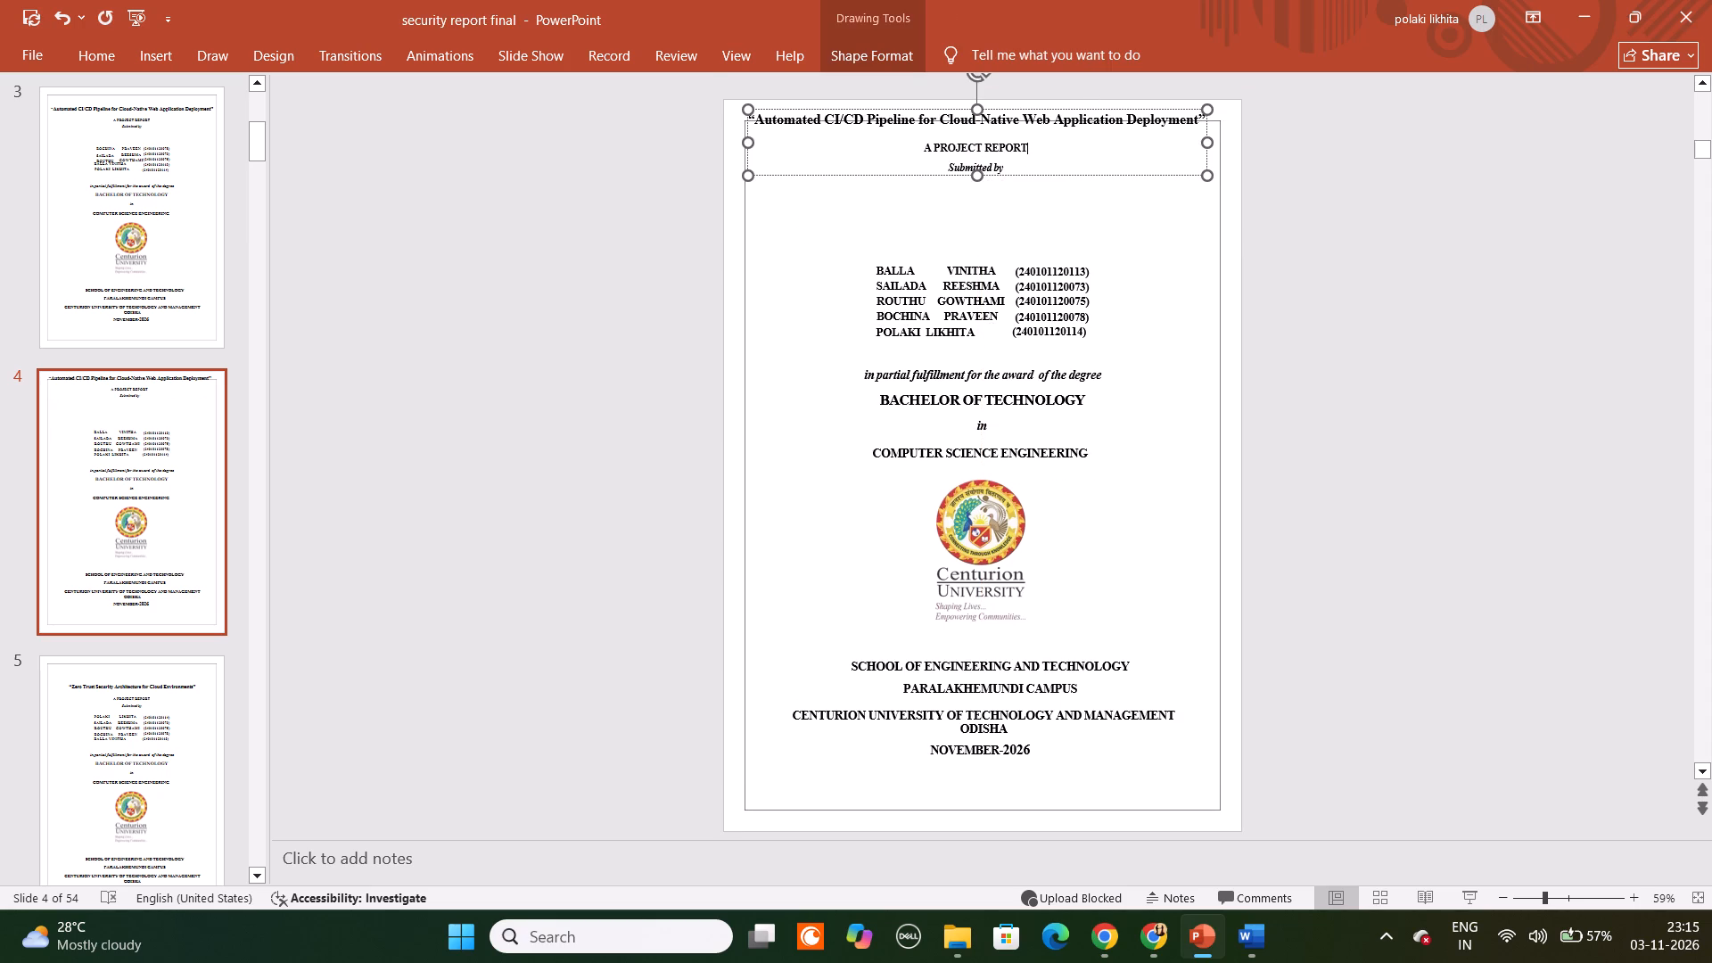
pyautogui.moveTo(1085, 110); pyautogui.dragTo(1089, 123)
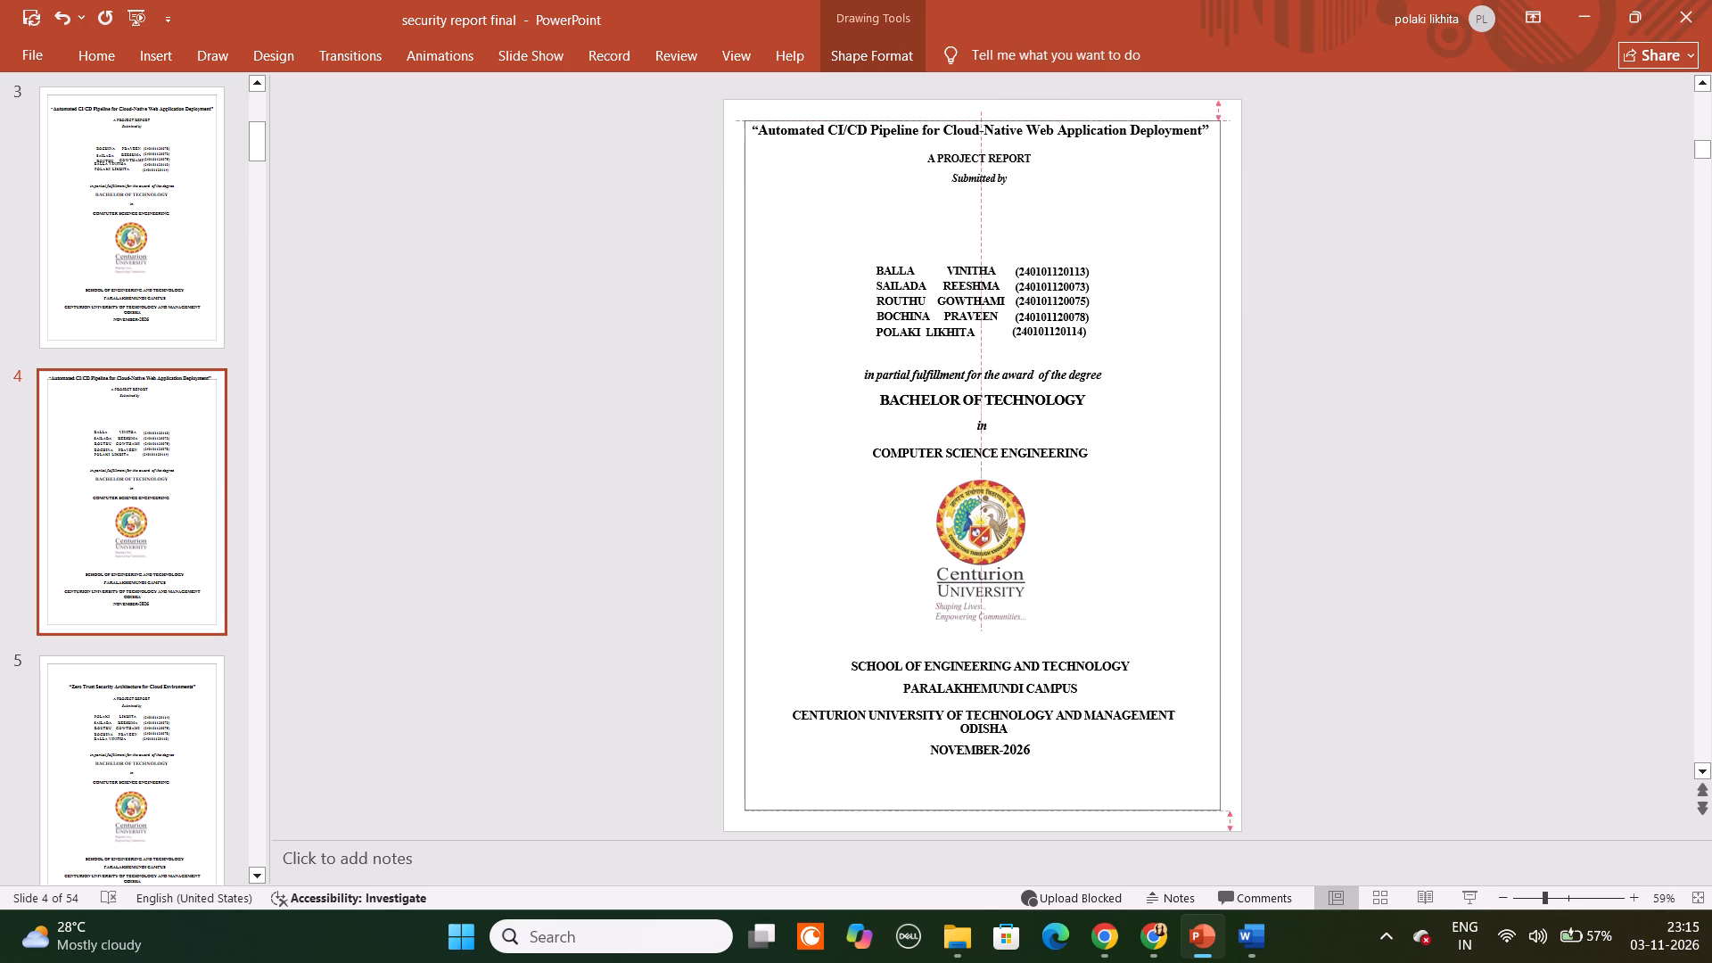
pyautogui.moveTo(1089, 123); pyautogui.dragTo(1098, 148)
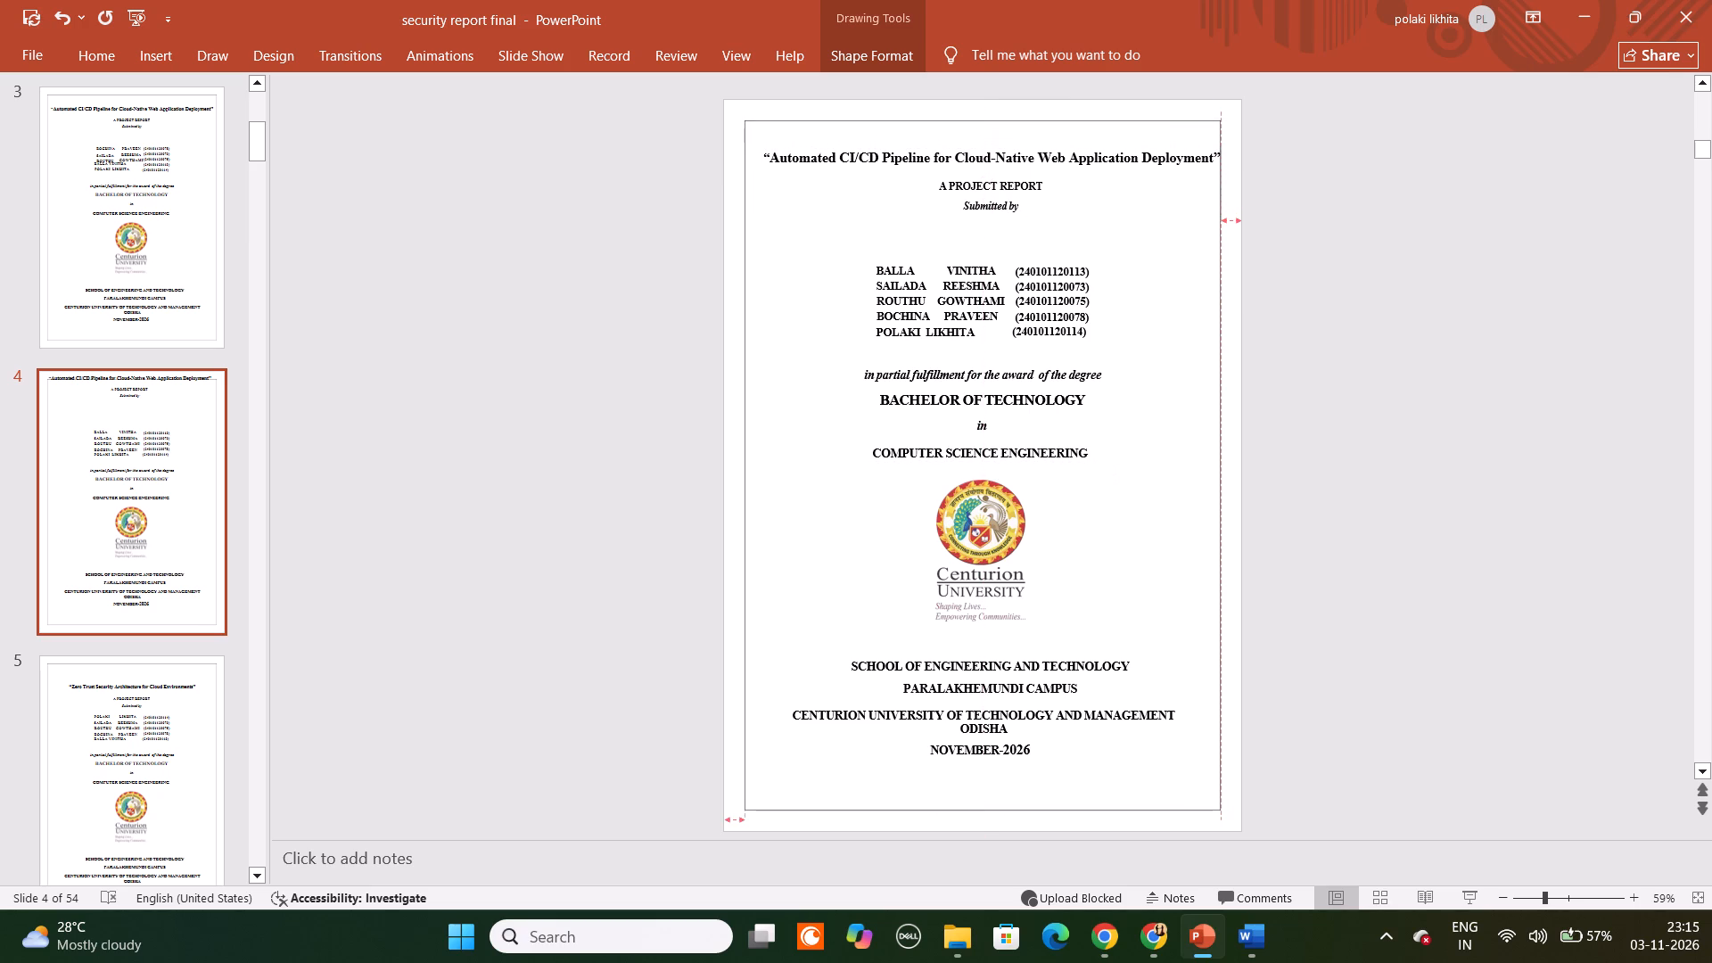
pyautogui.moveTo(1098, 148); pyautogui.dragTo(1082, 143)
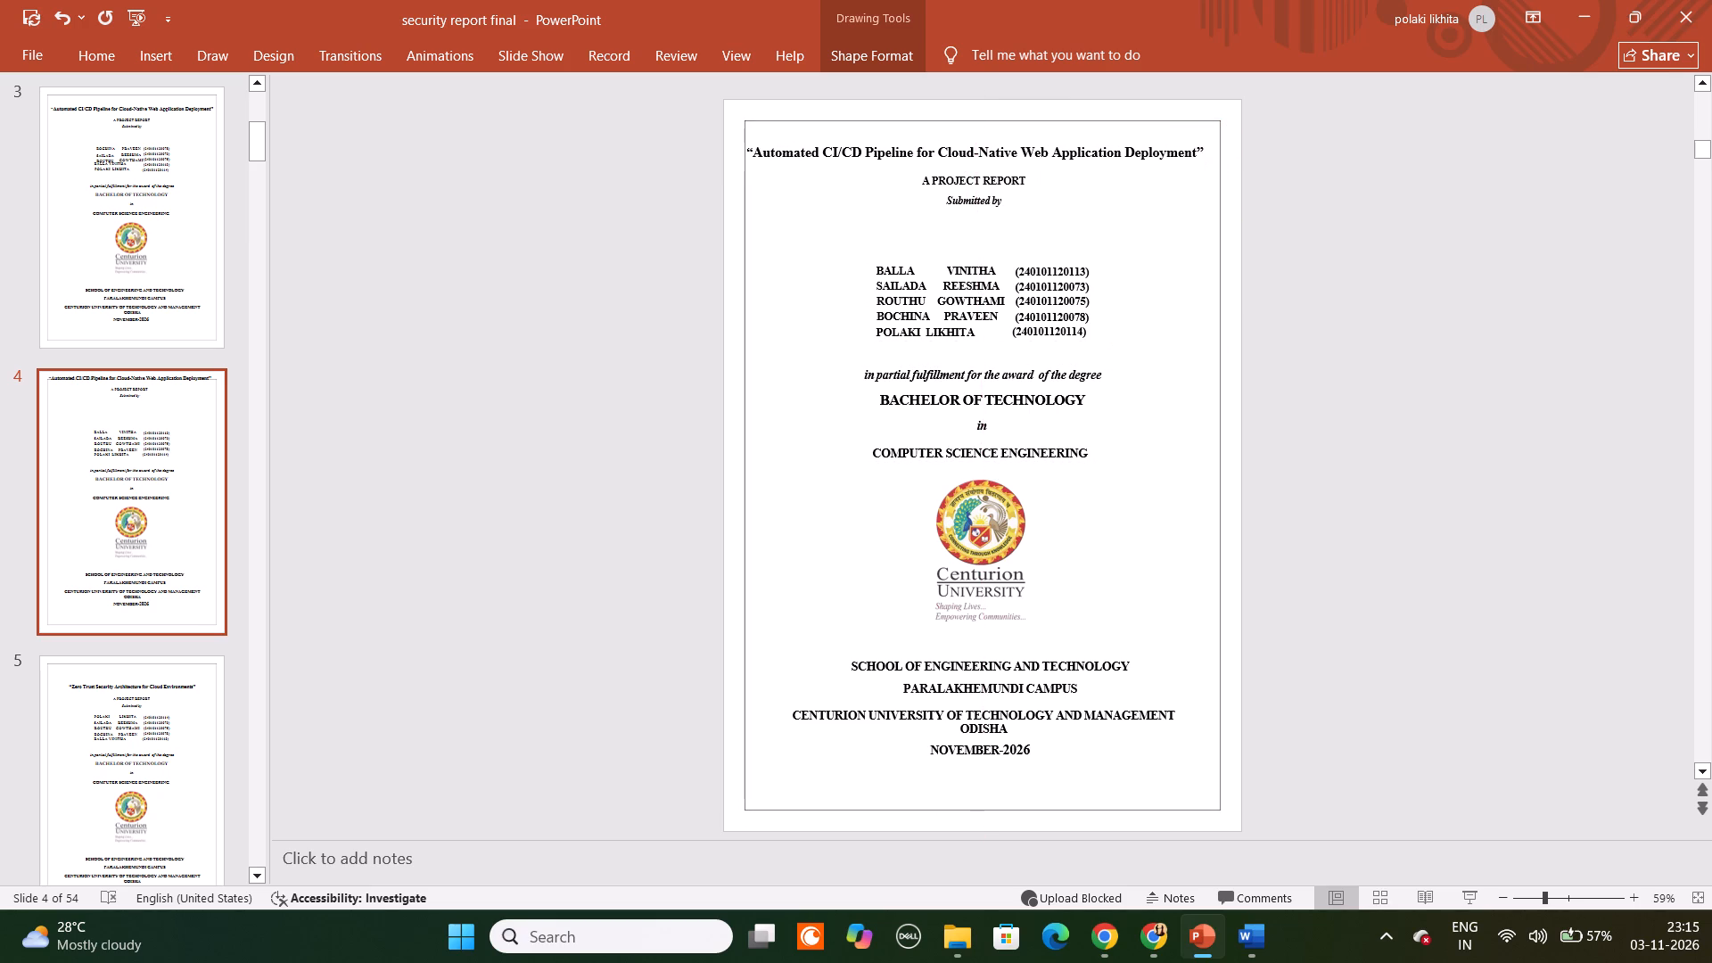
pyautogui.moveTo(1082, 143); pyautogui.dragTo(1096, 145)
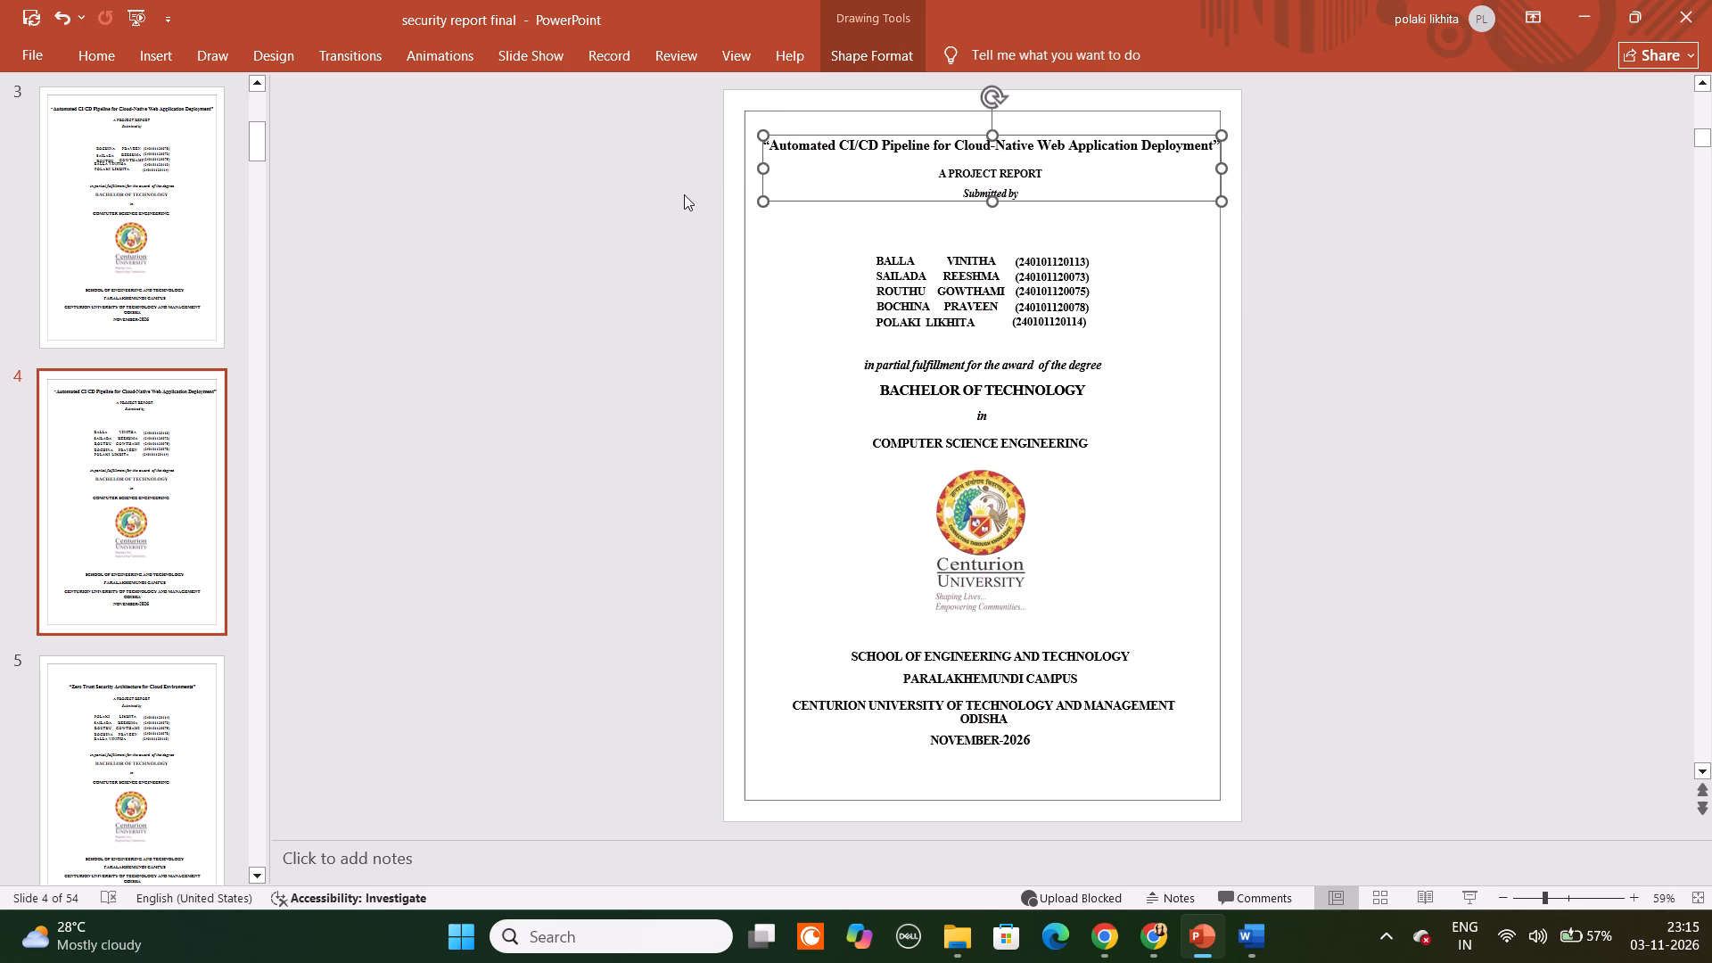
pyautogui.click(684, 194)
pyautogui.click(884, 193)
pyautogui.moveTo(1099, 136); pyautogui.dragTo(1099, 152)
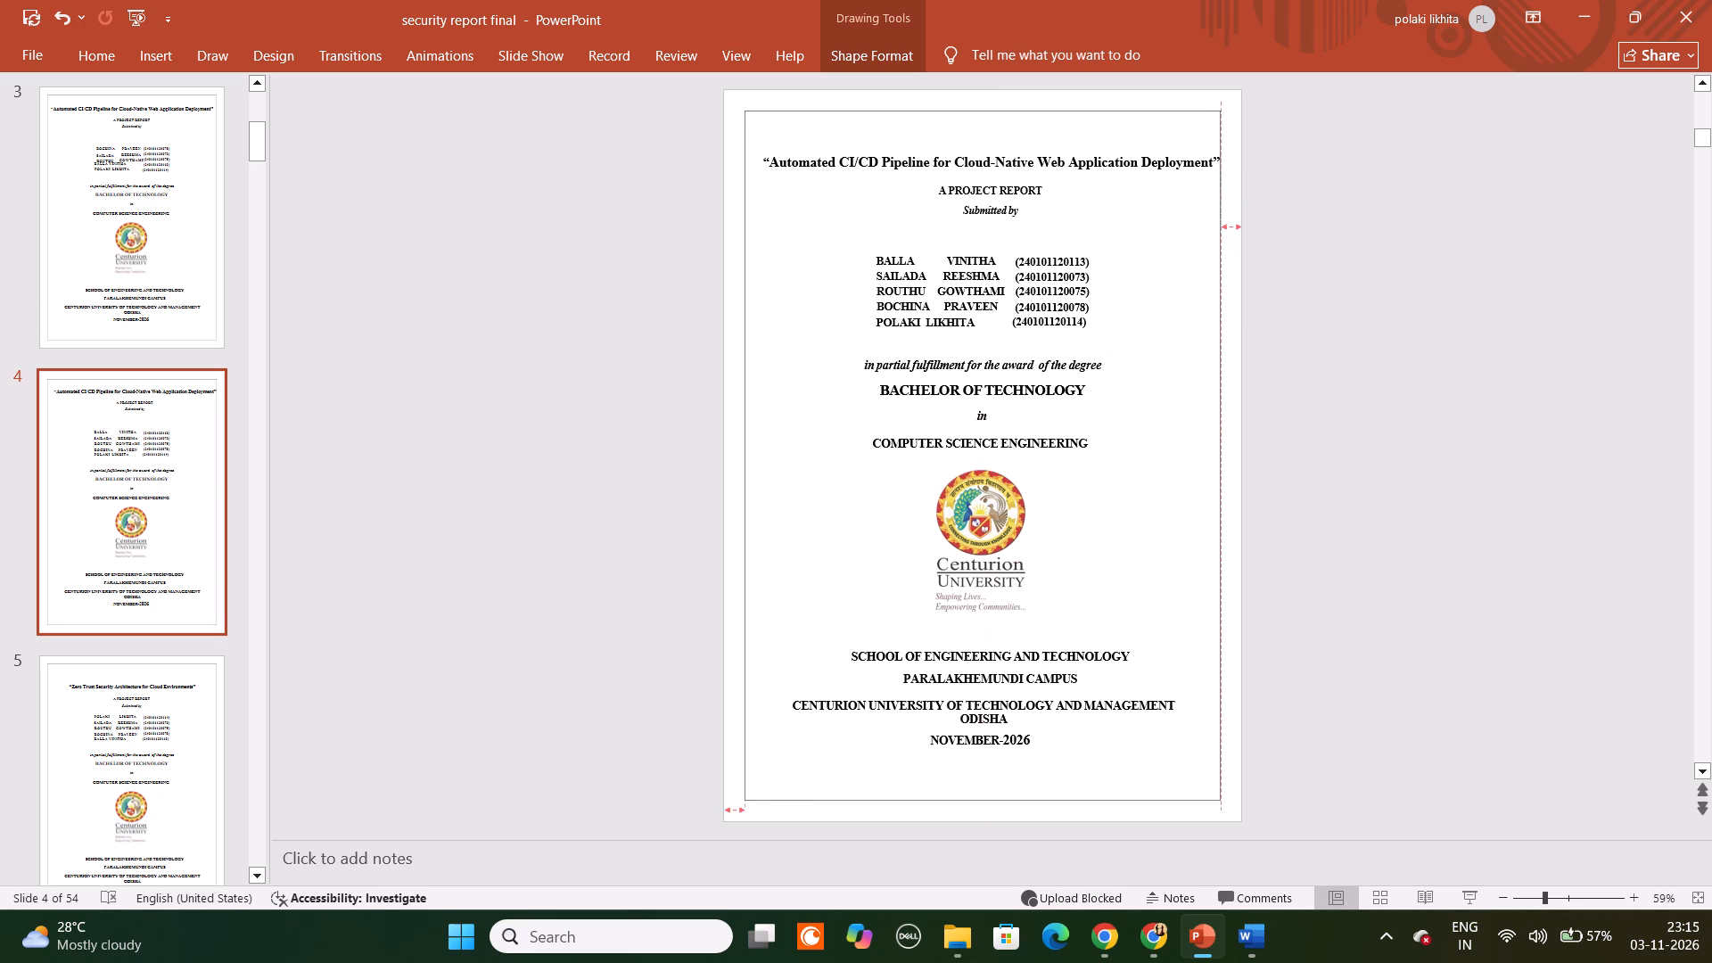
pyautogui.moveTo(1099, 152); pyautogui.dragTo(1099, 165)
pyautogui.click(443, 476)
pyautogui.press('Down')
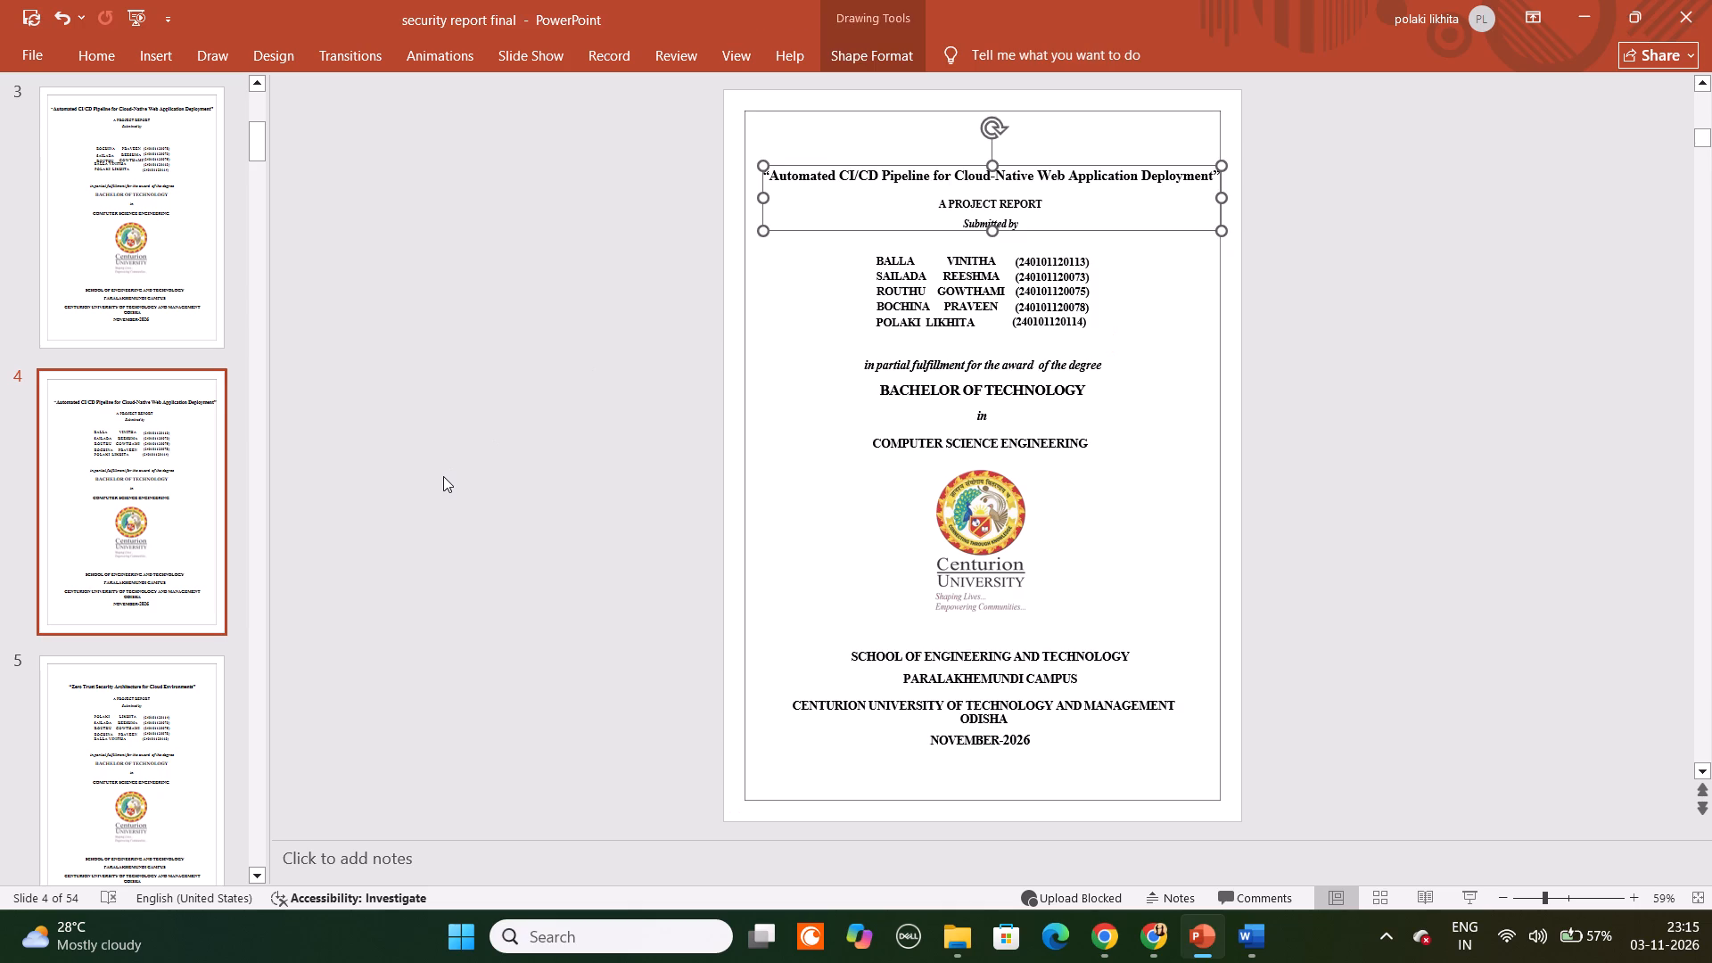
# Lower the CI/CD title text box on slide 3, keeping it horizontally centred, so it sits closer to the student names.
pyautogui.click(178, 272)
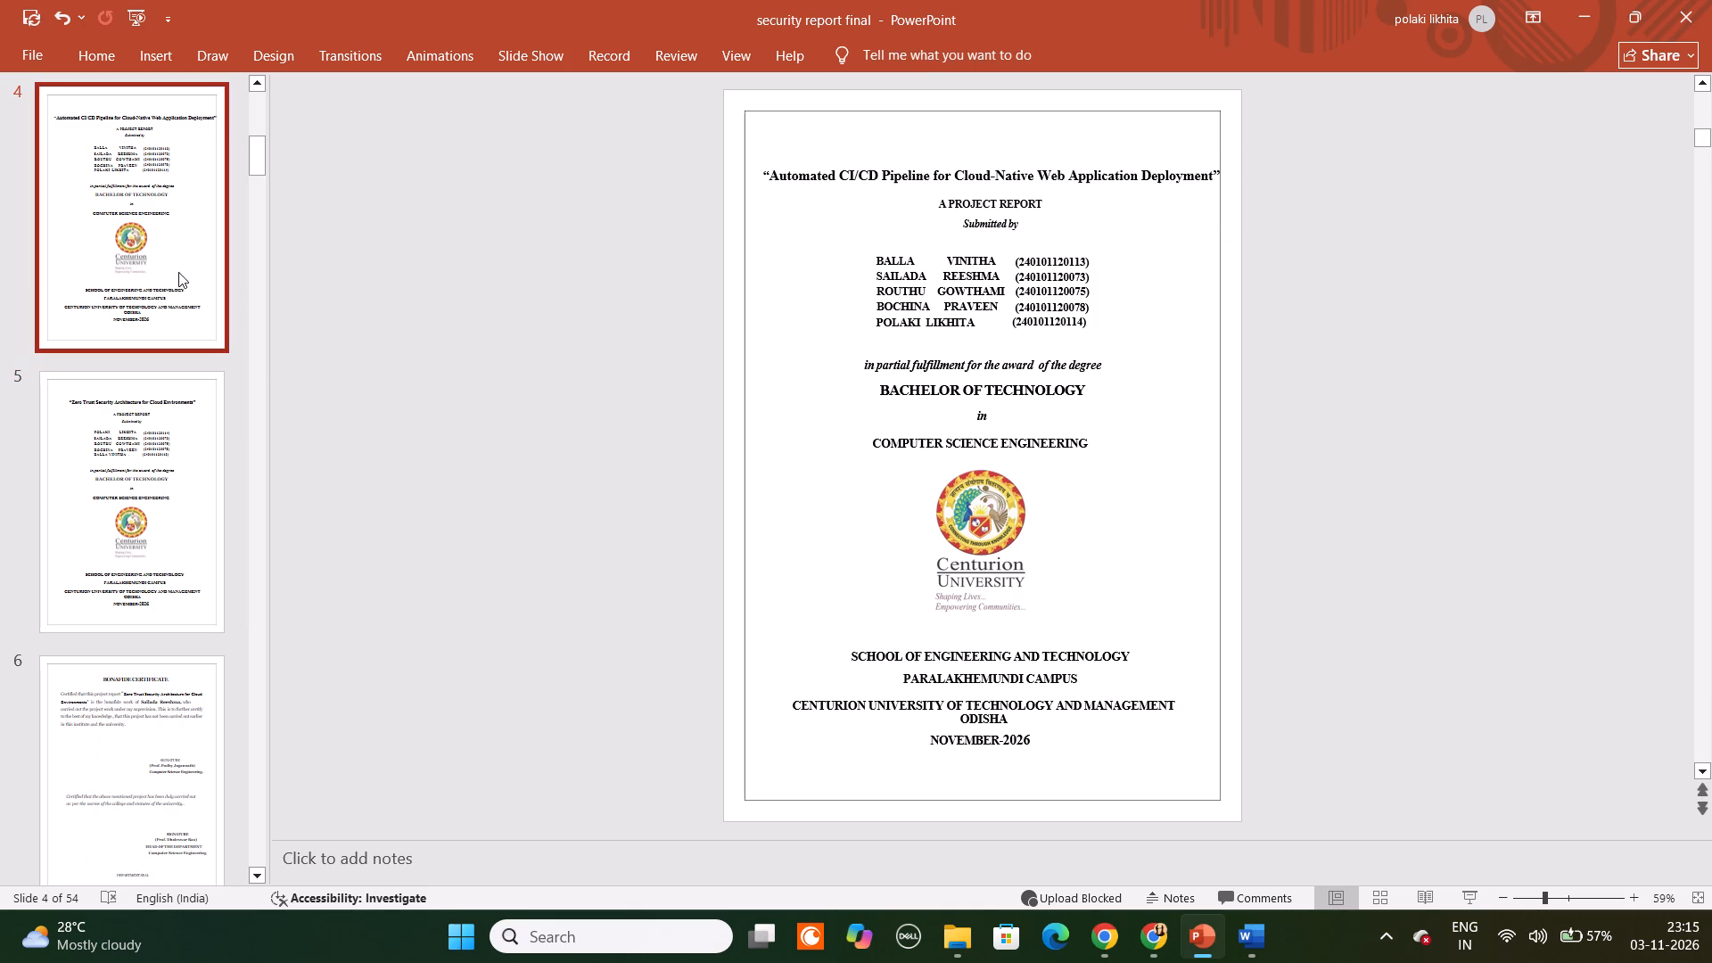
pyautogui.press('Up')
pyautogui.click(953, 149)
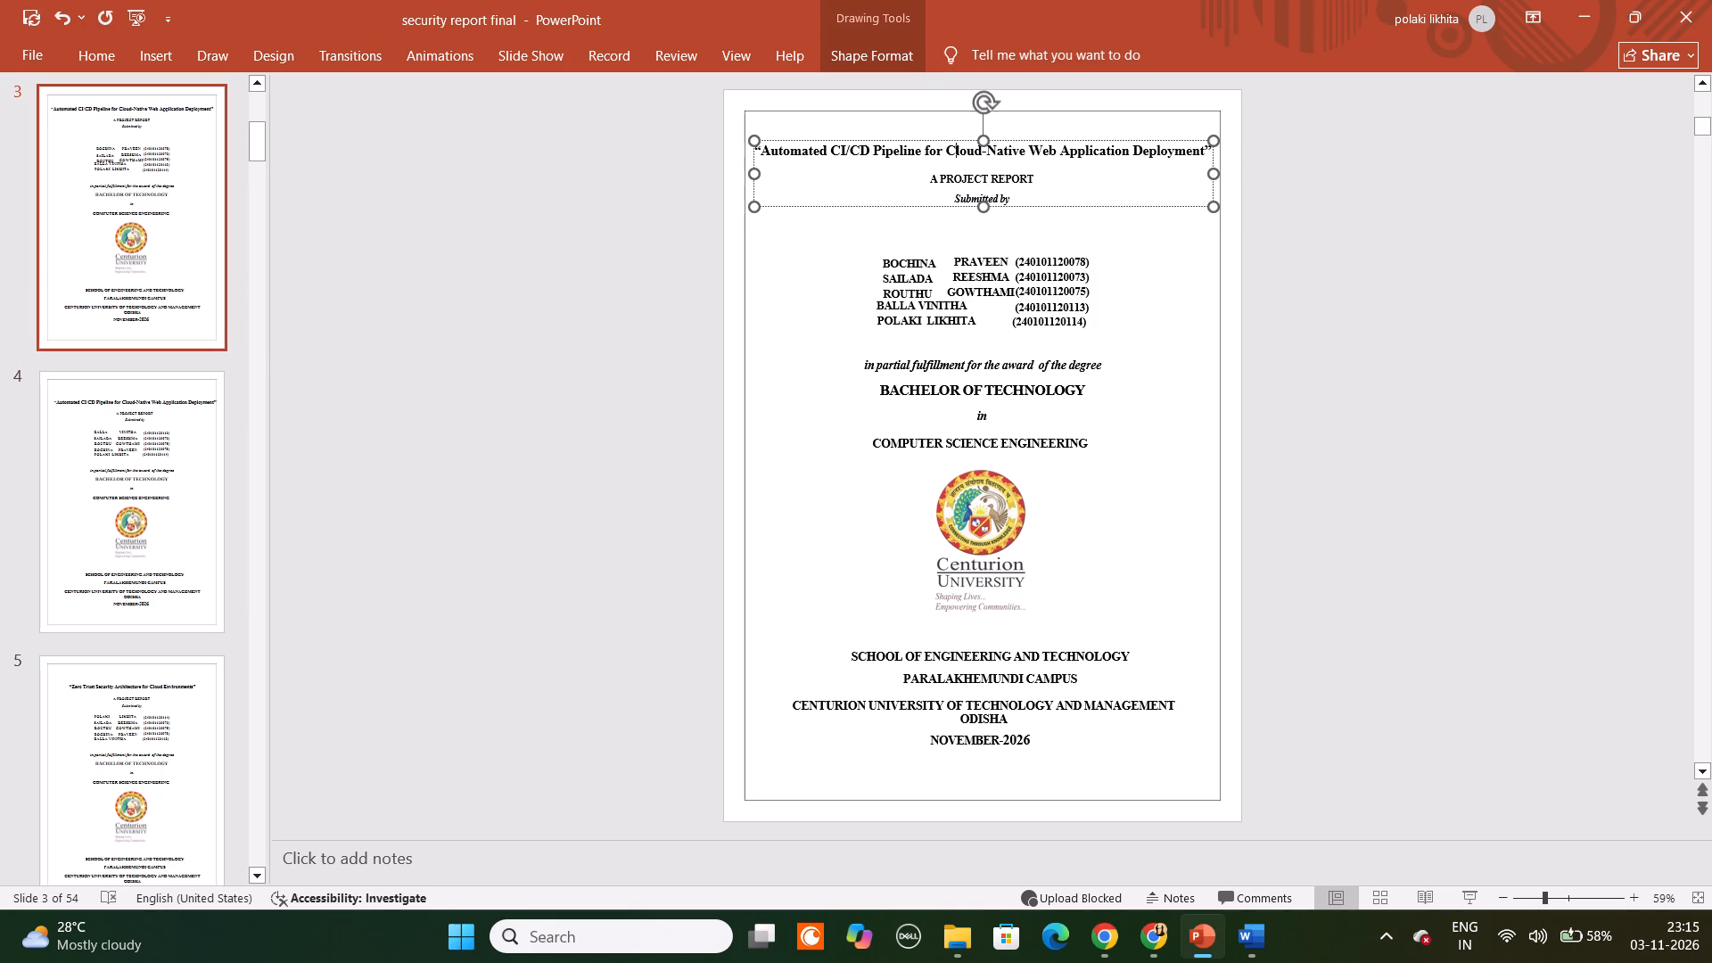
pyautogui.moveTo(1066, 141); pyautogui.dragTo(1066, 165)
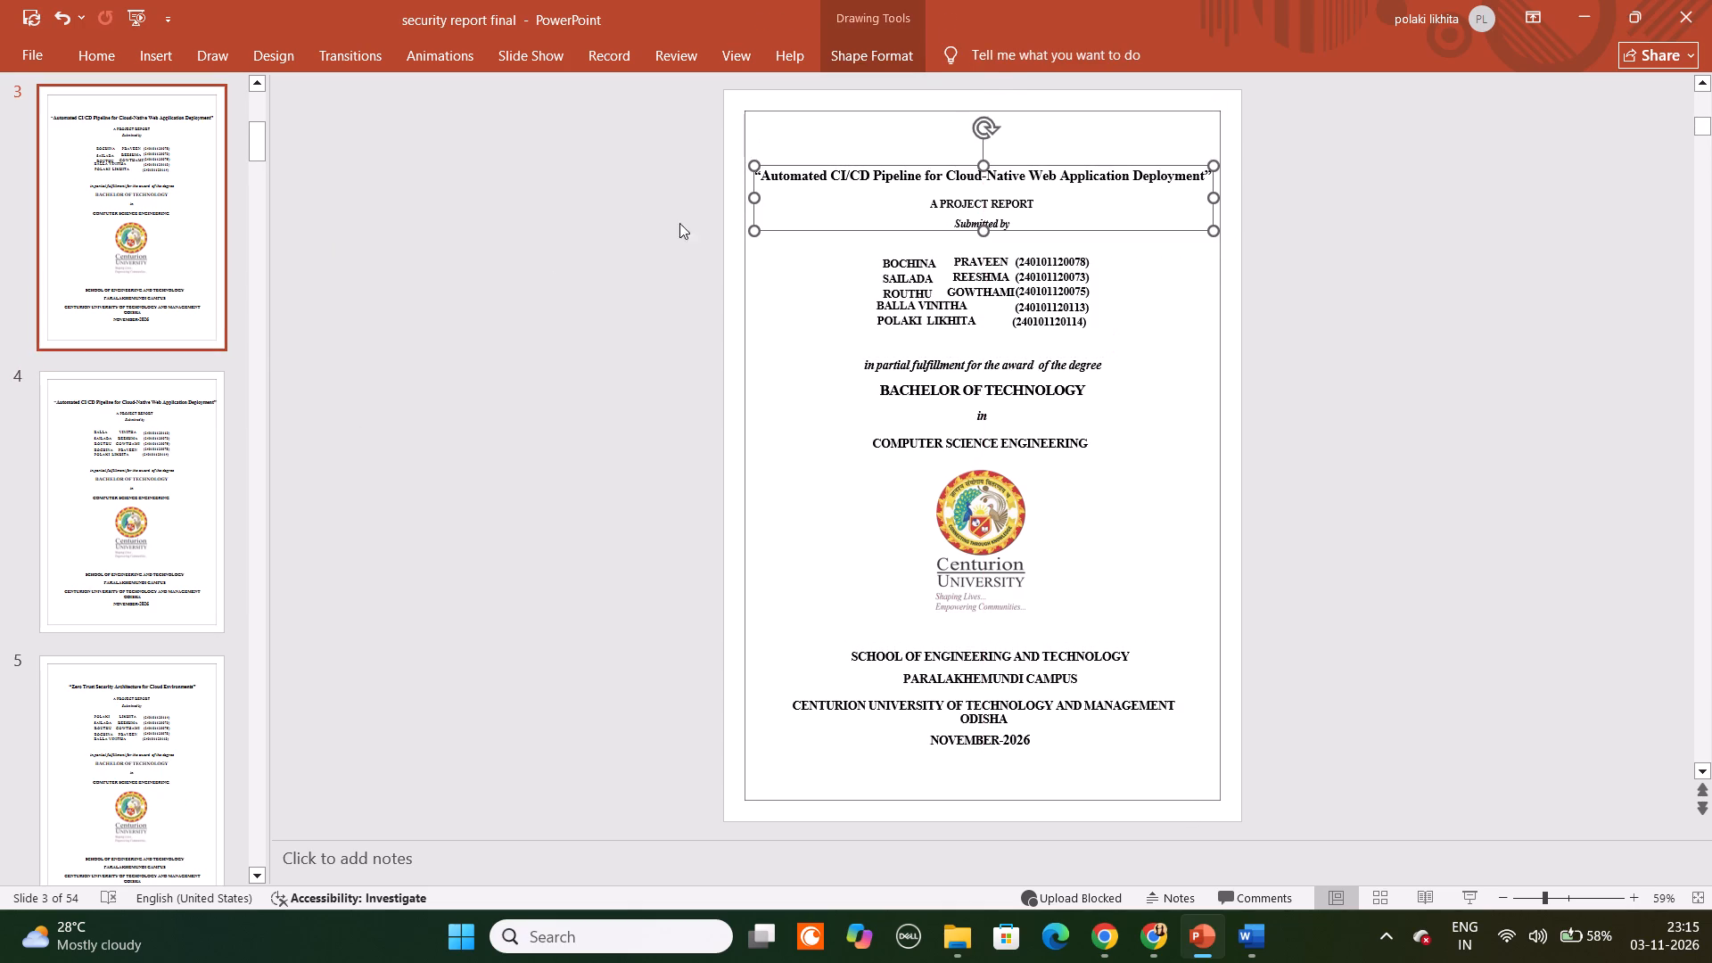
pyautogui.click(453, 280)
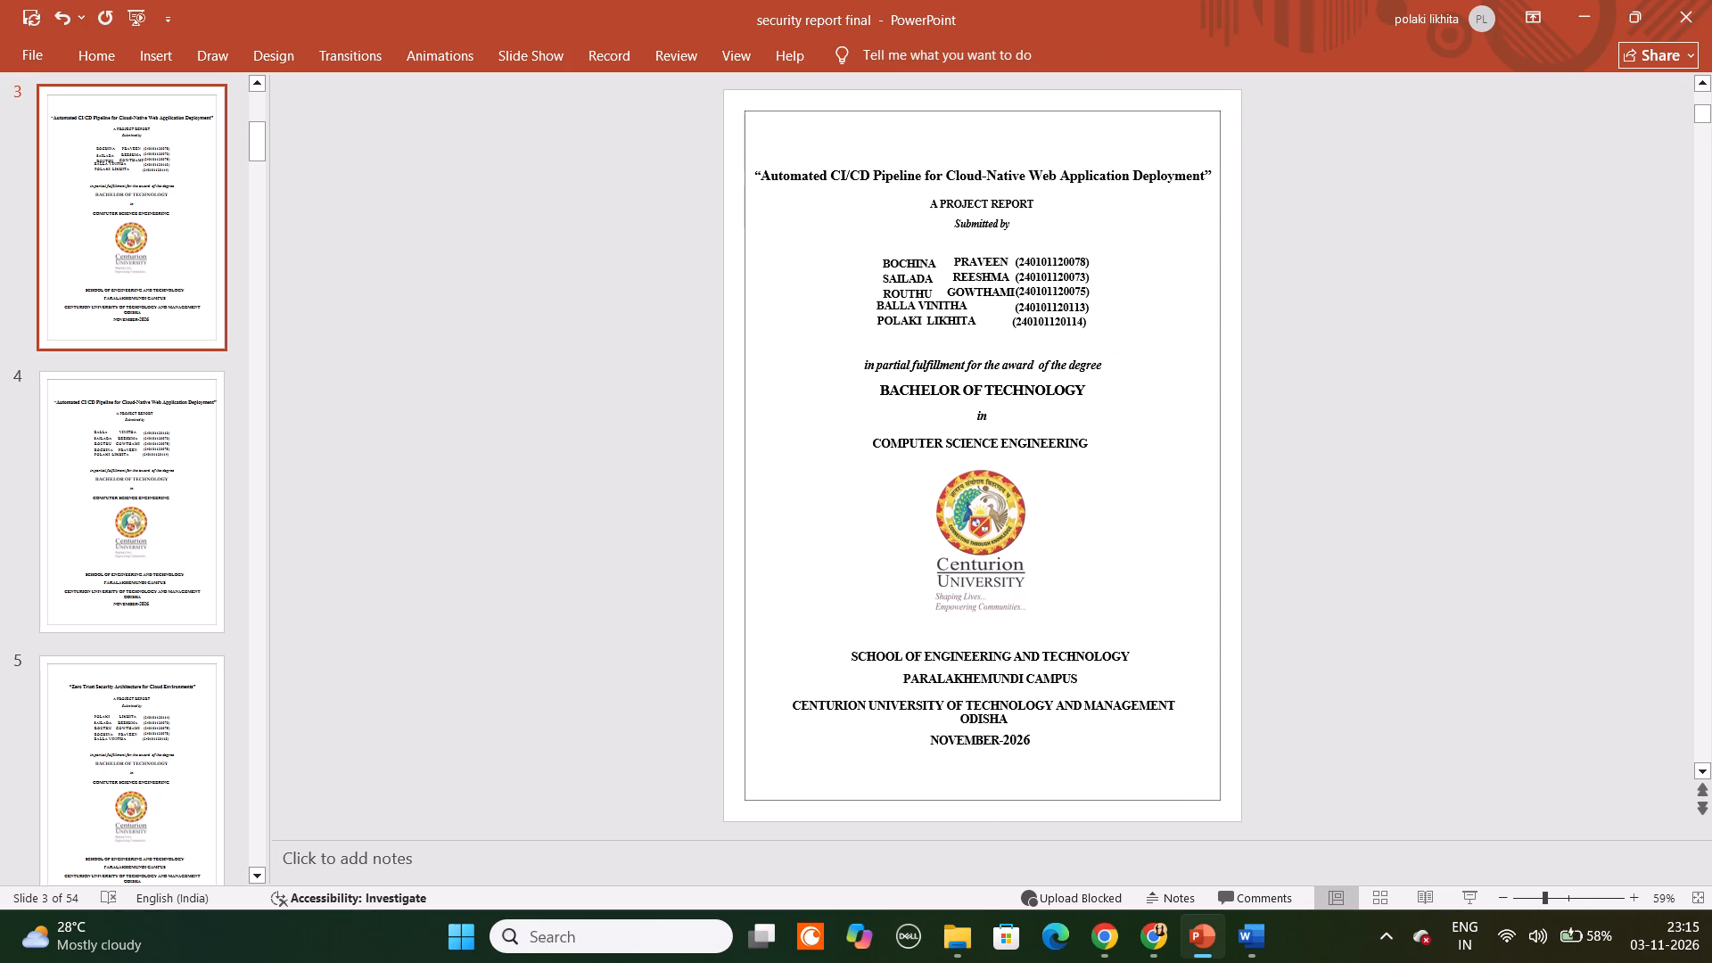
# Lower the CI/CD title text box on slide 2 slightly towards the student names, keeping it horizontally centred.
pyautogui.click(1004, 152)
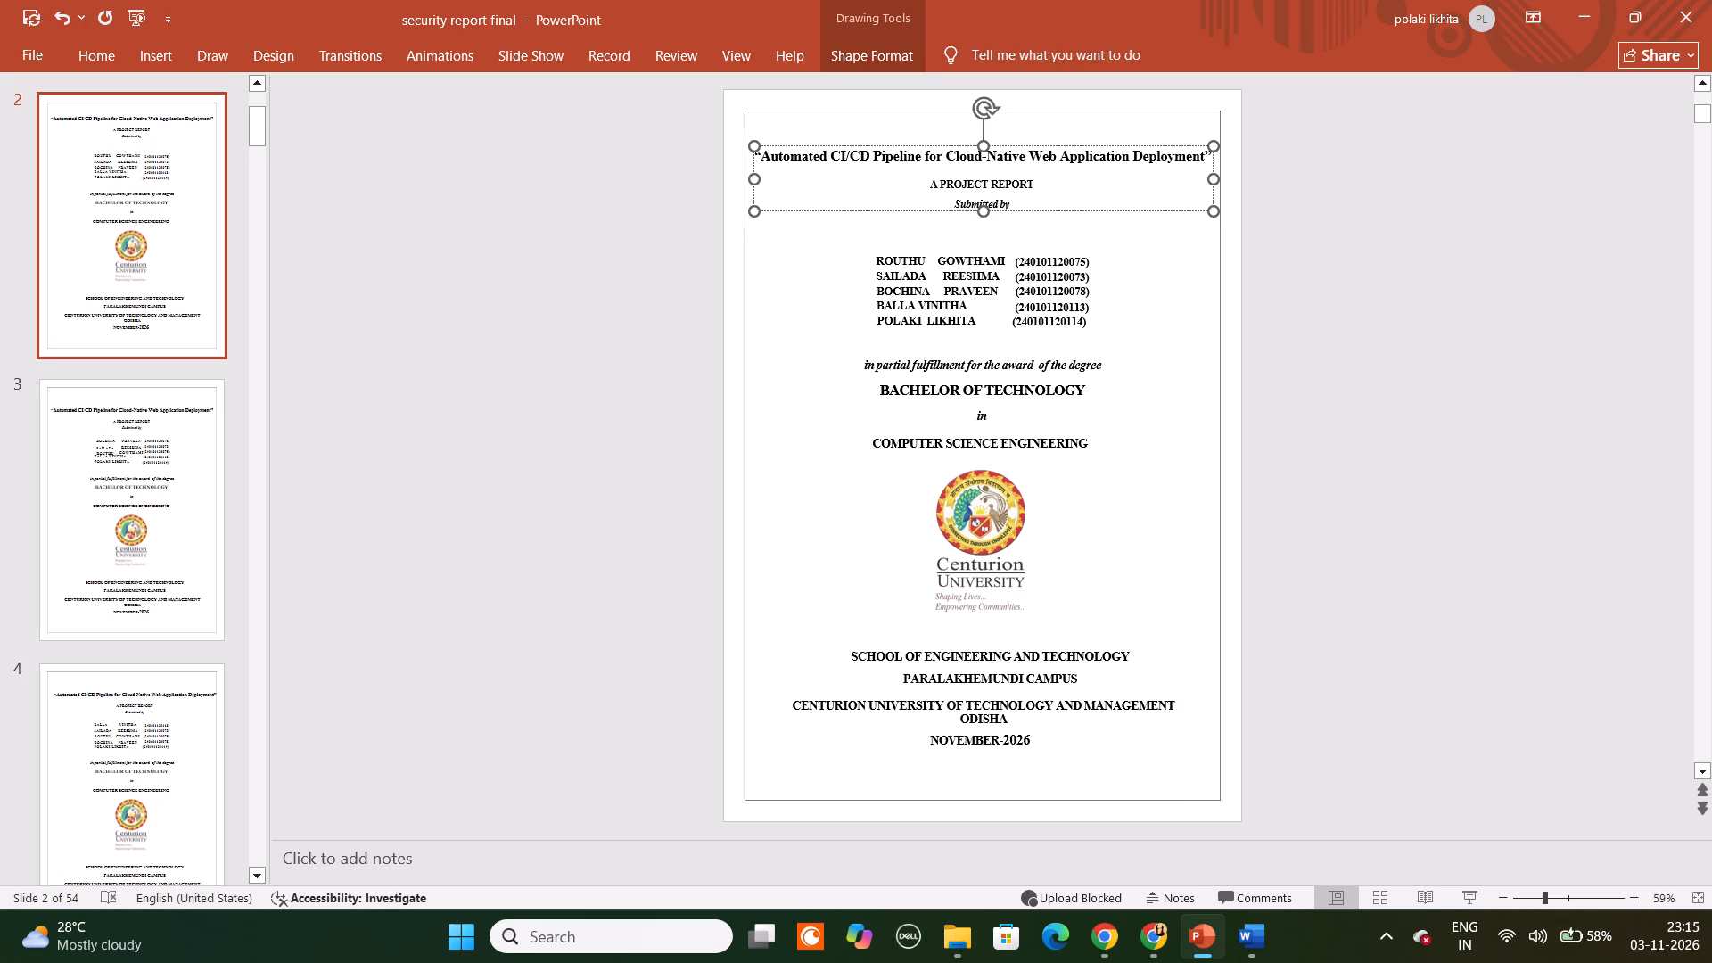
pyautogui.moveTo(1060, 143); pyautogui.dragTo(1060, 154)
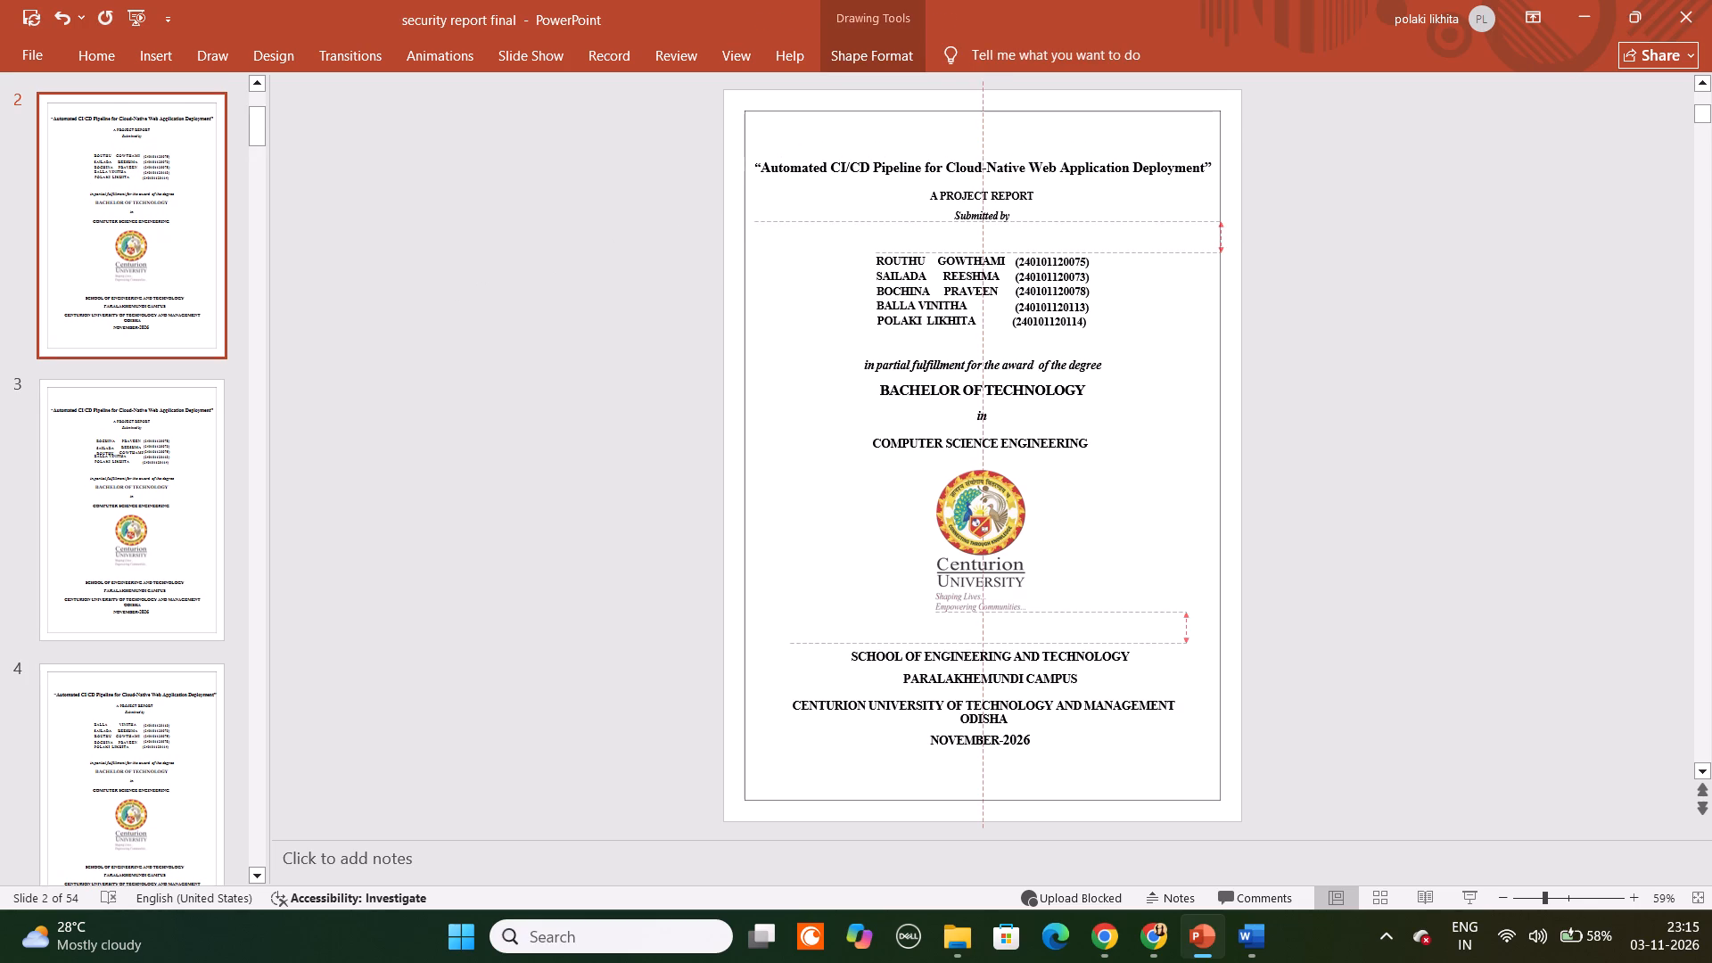
pyautogui.moveTo(1060, 154); pyautogui.dragTo(1060, 151)
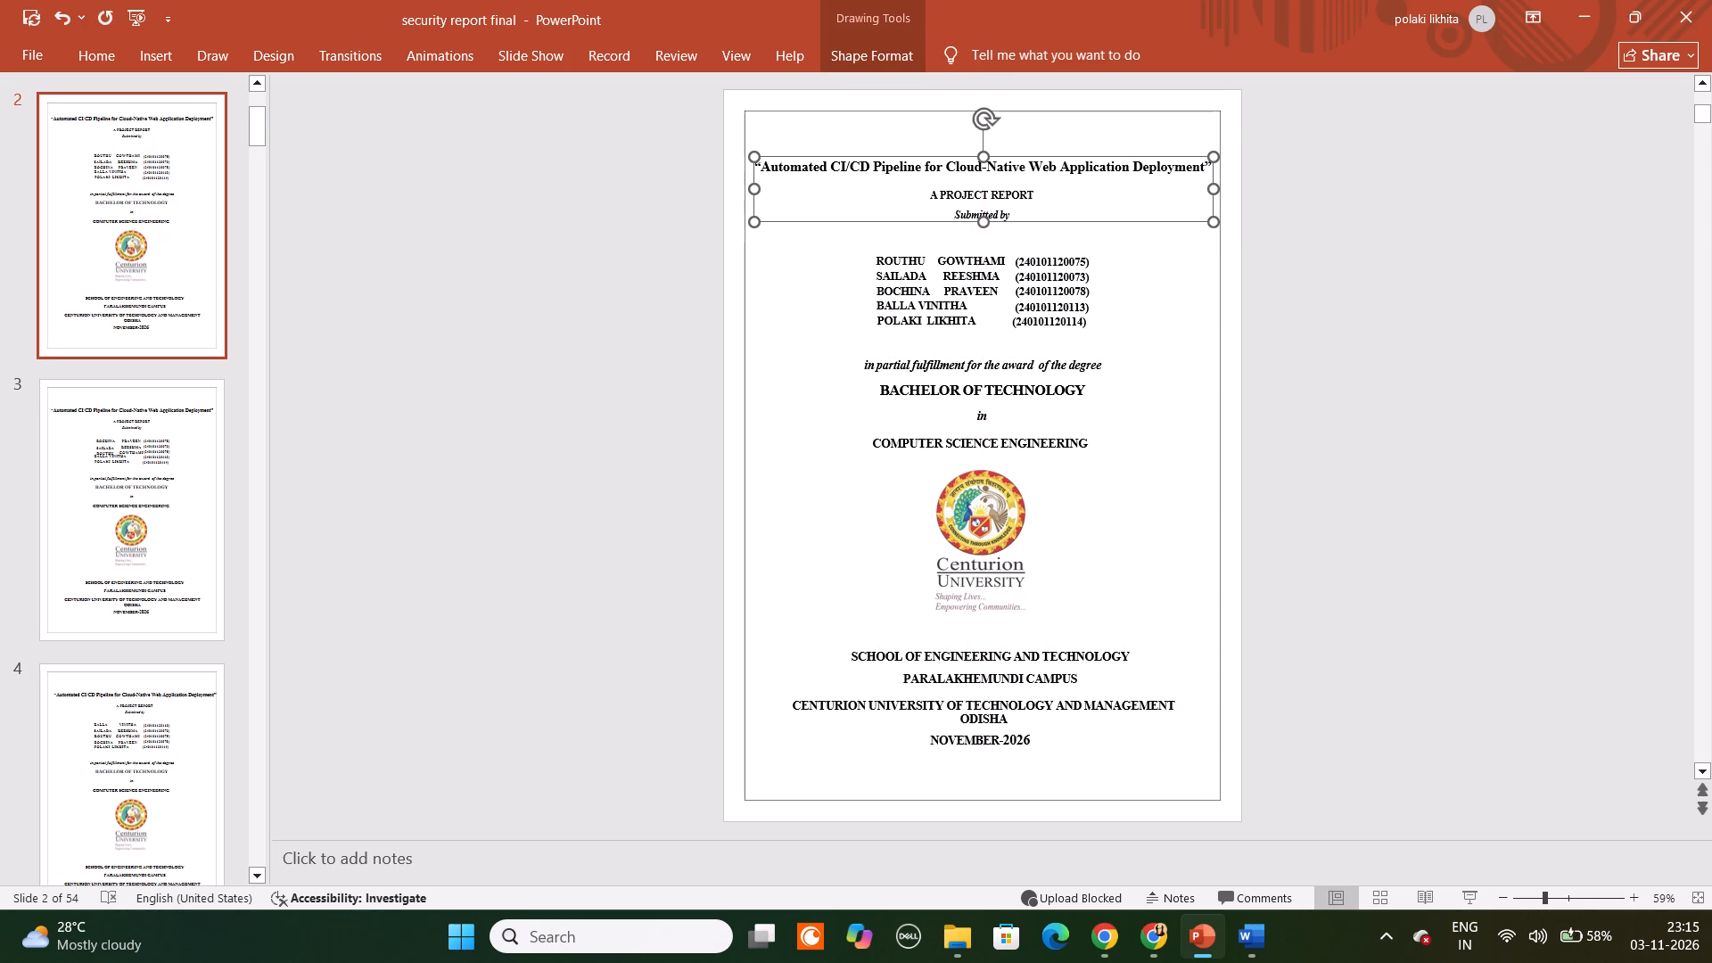
pyautogui.click(342, 327)
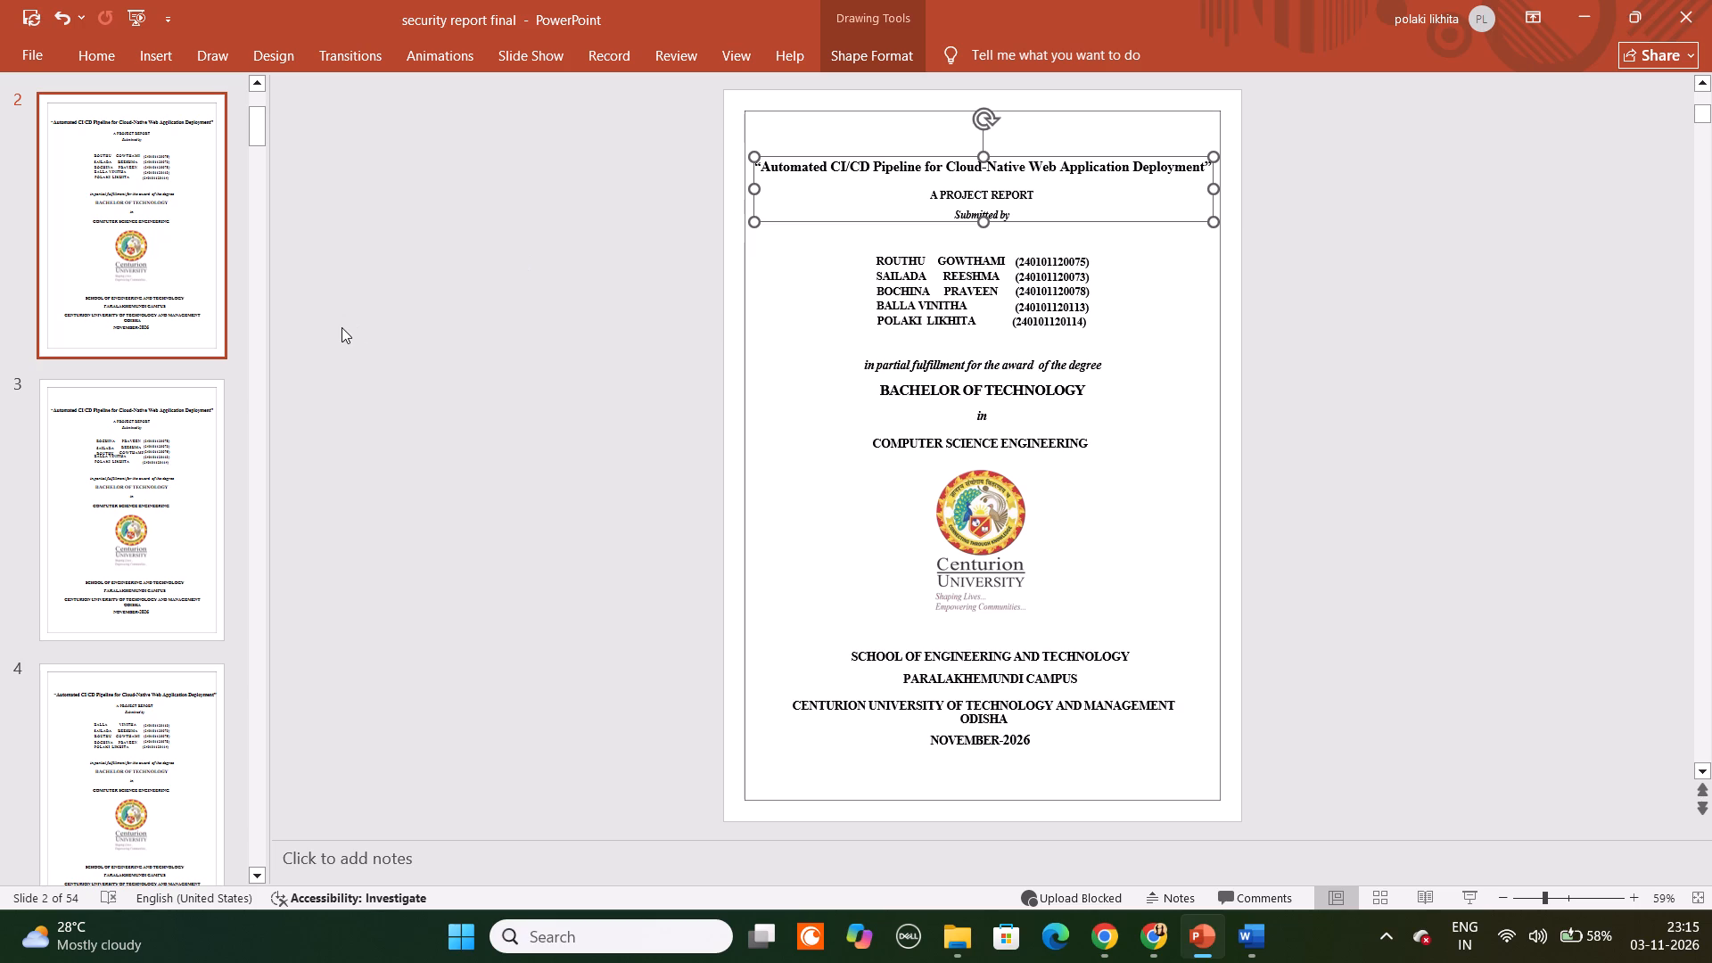
# Paste the CI/CD title text box onto slide 5 and move it above the Zero Trust title.
pyautogui.press('Up')
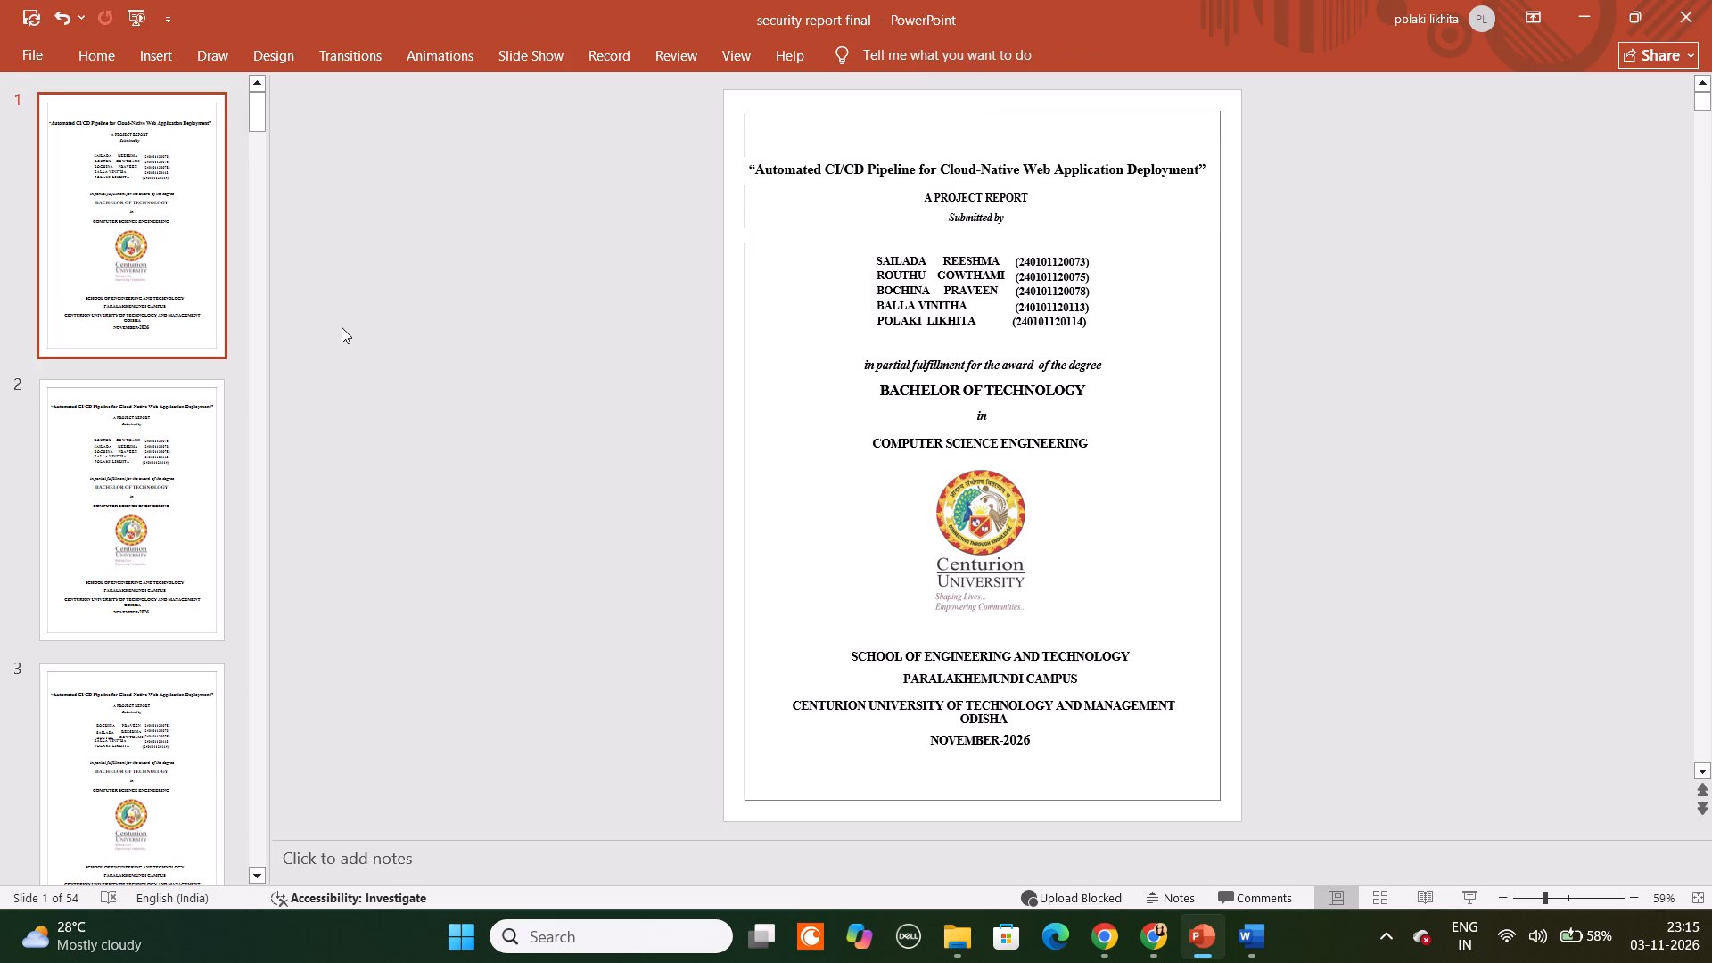
pyautogui.press('Down')
pyautogui.press('Down')
pyautogui.press('Down')
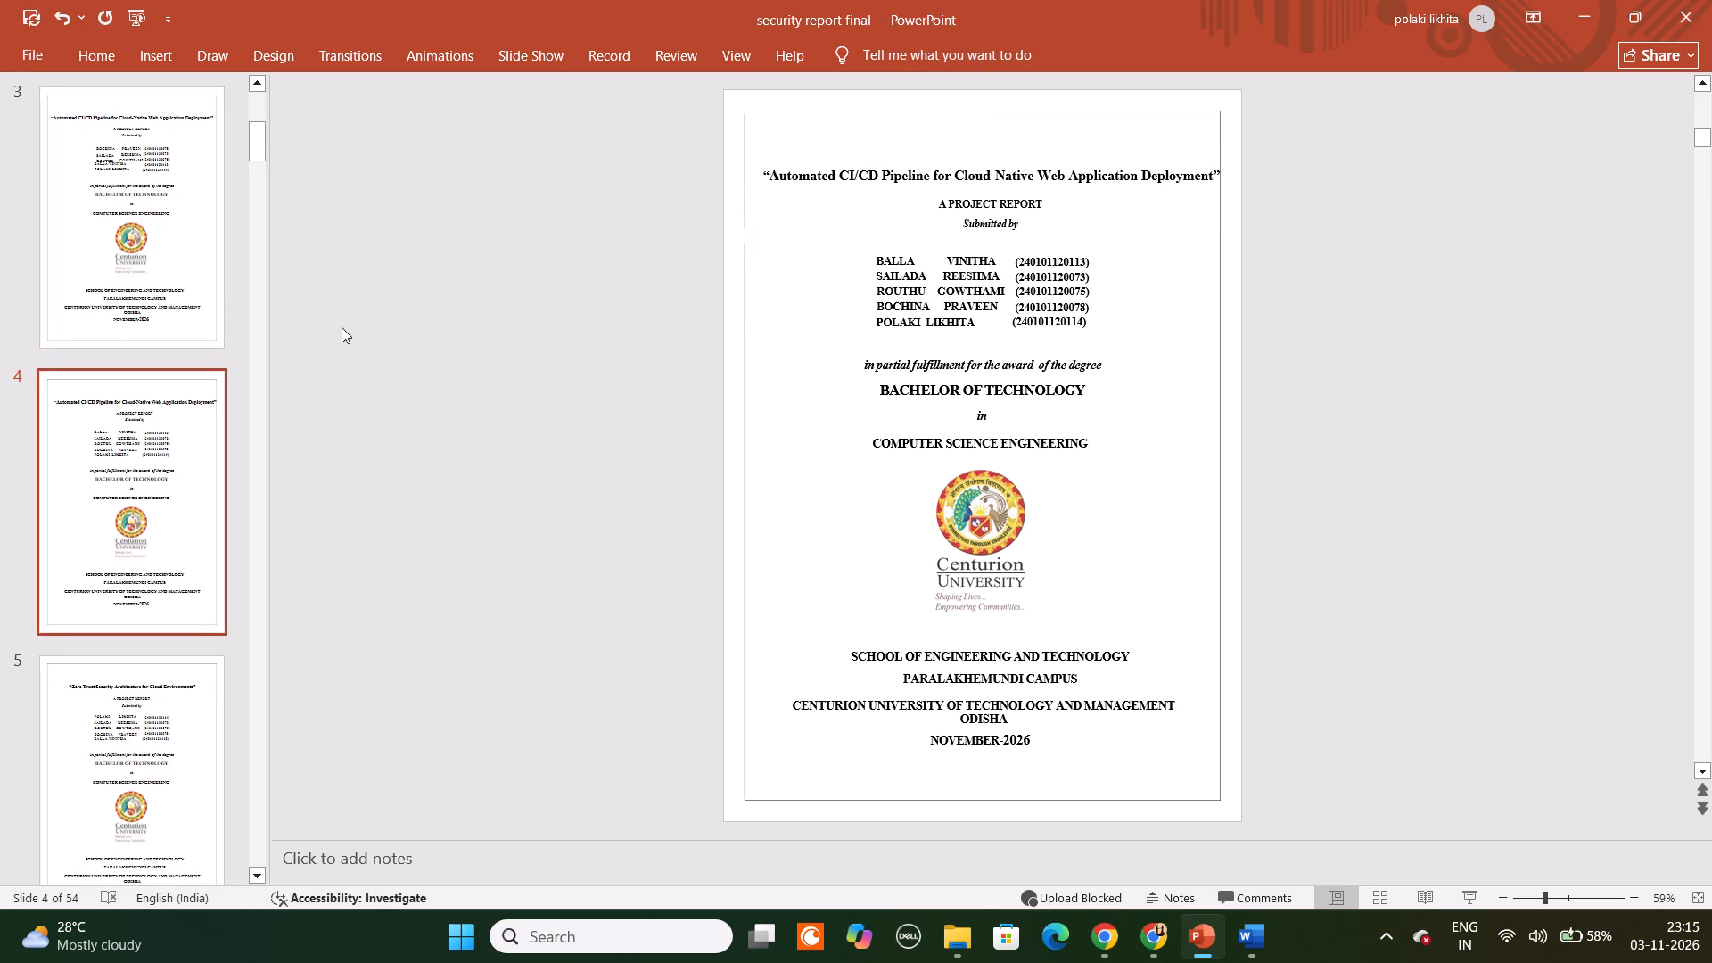
pyautogui.press('Down')
pyautogui.click(342, 327)
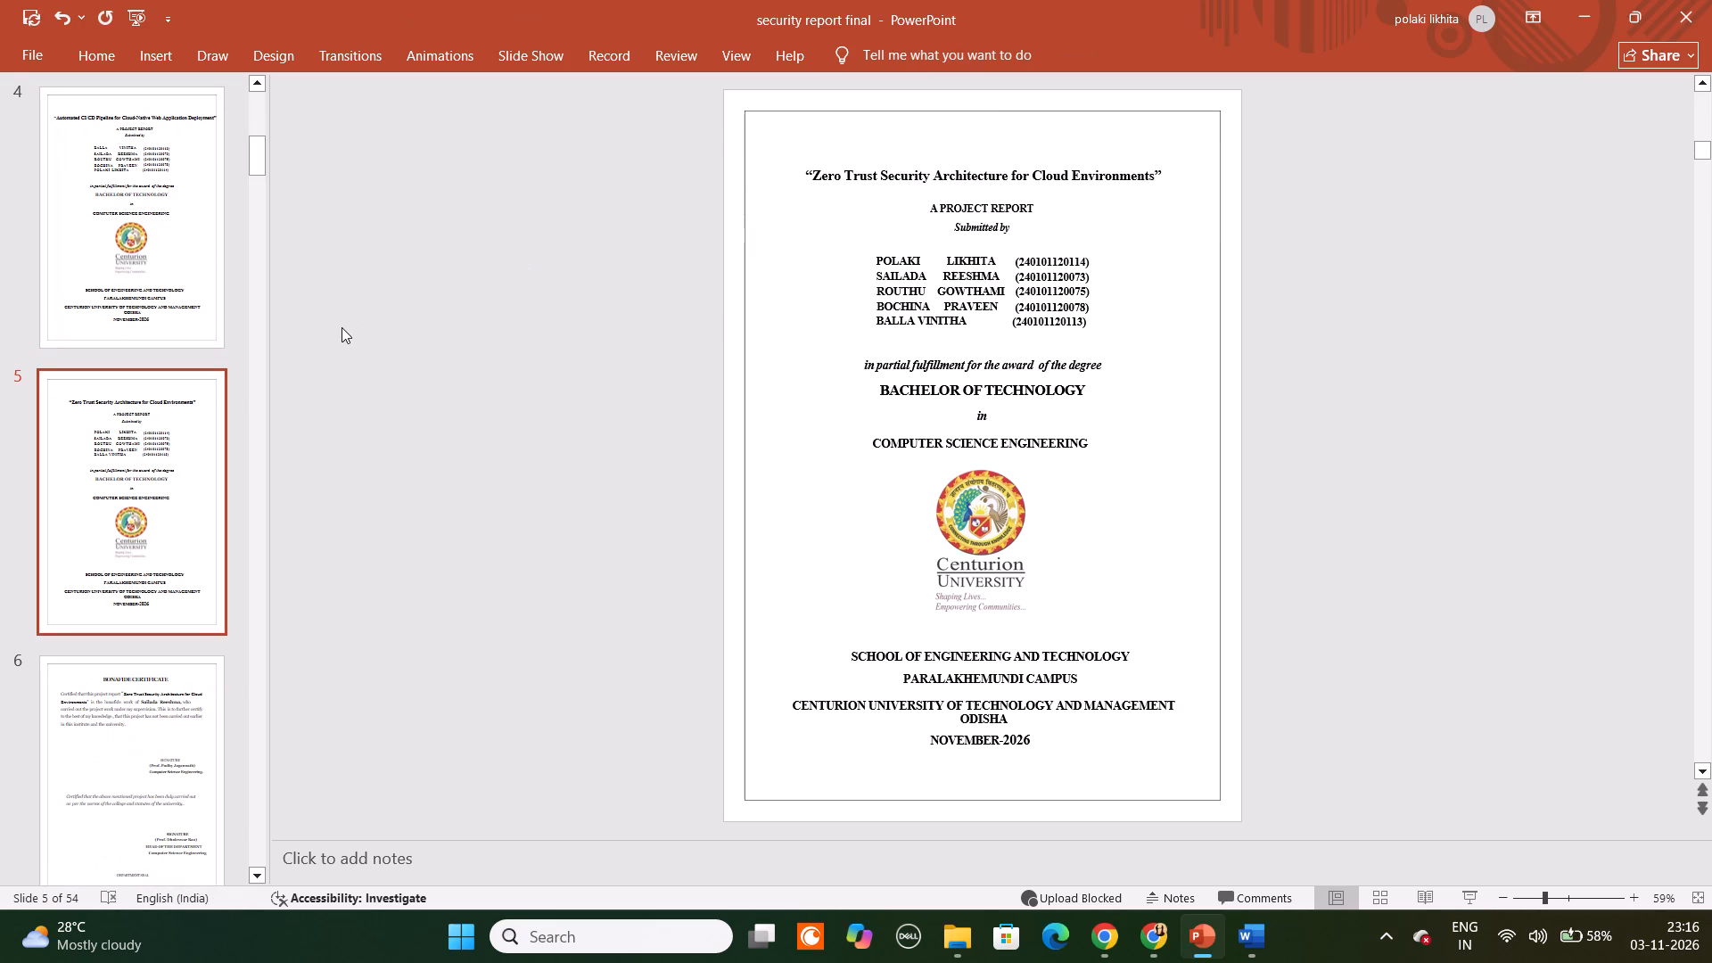
pyautogui.hotkey('ctrl', 'v')
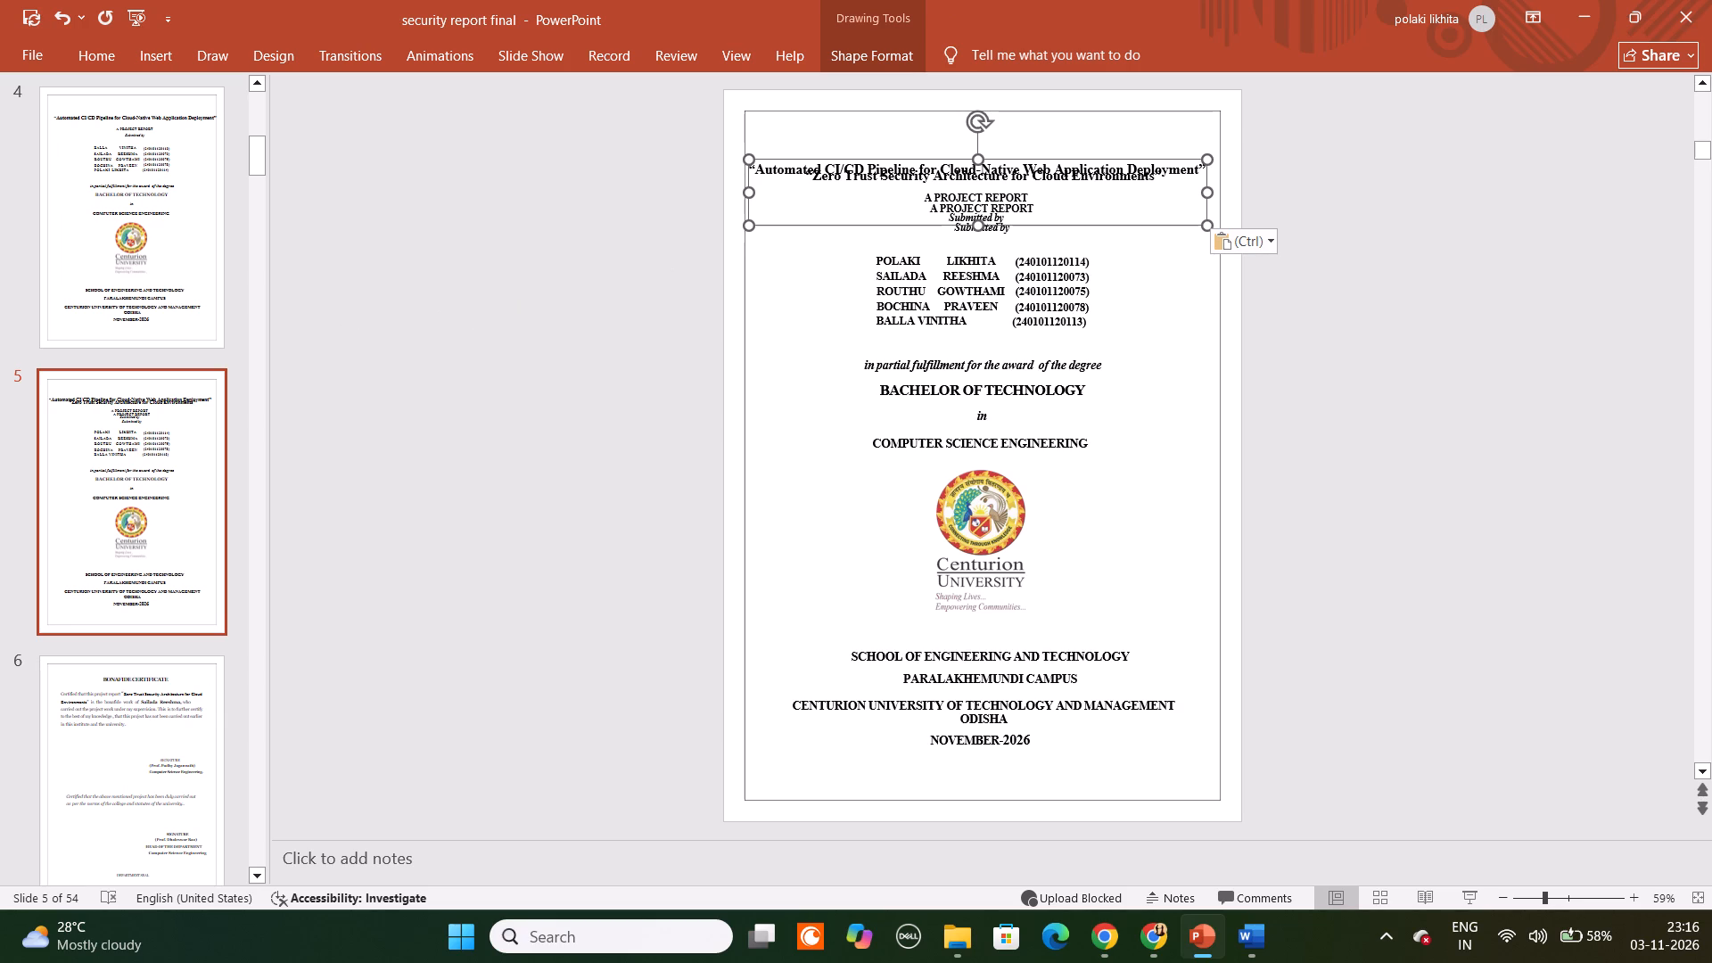
pyautogui.moveTo(1006, 160); pyautogui.dragTo(1007, 143)
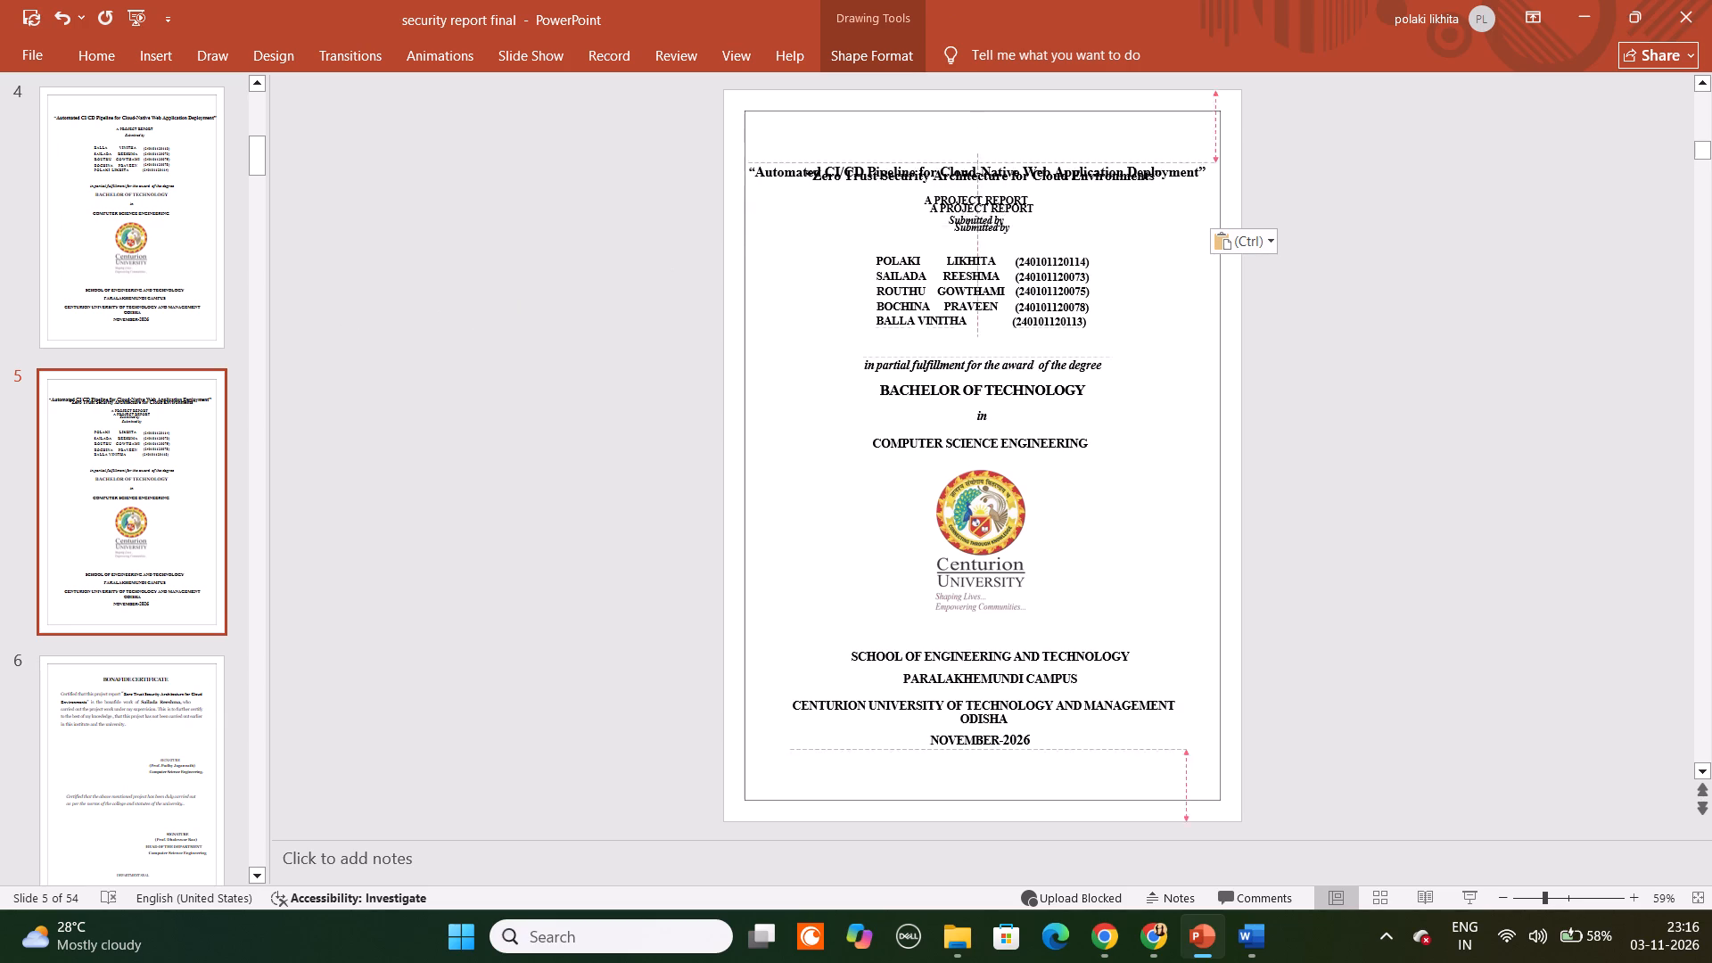
pyautogui.moveTo(1007, 143); pyautogui.dragTo(974, 102)
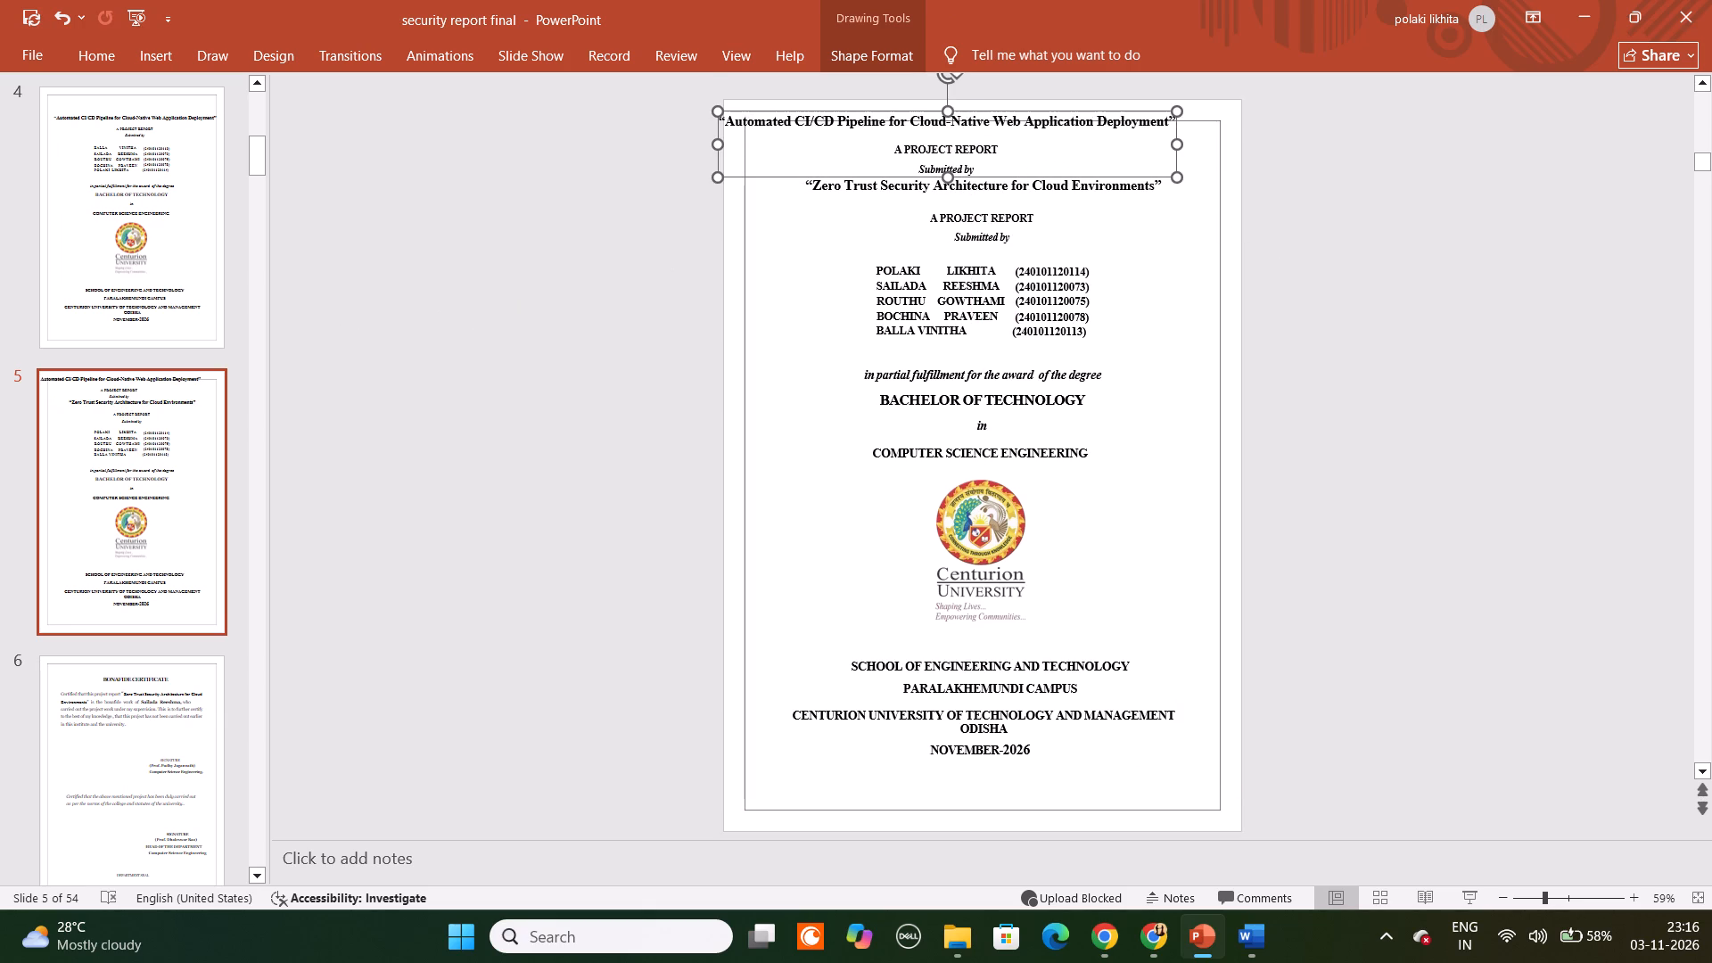
# Delete the "Zero Trust Security Architecture for Cloud Environments" title text box from slide 5.
pyautogui.click(1038, 198)
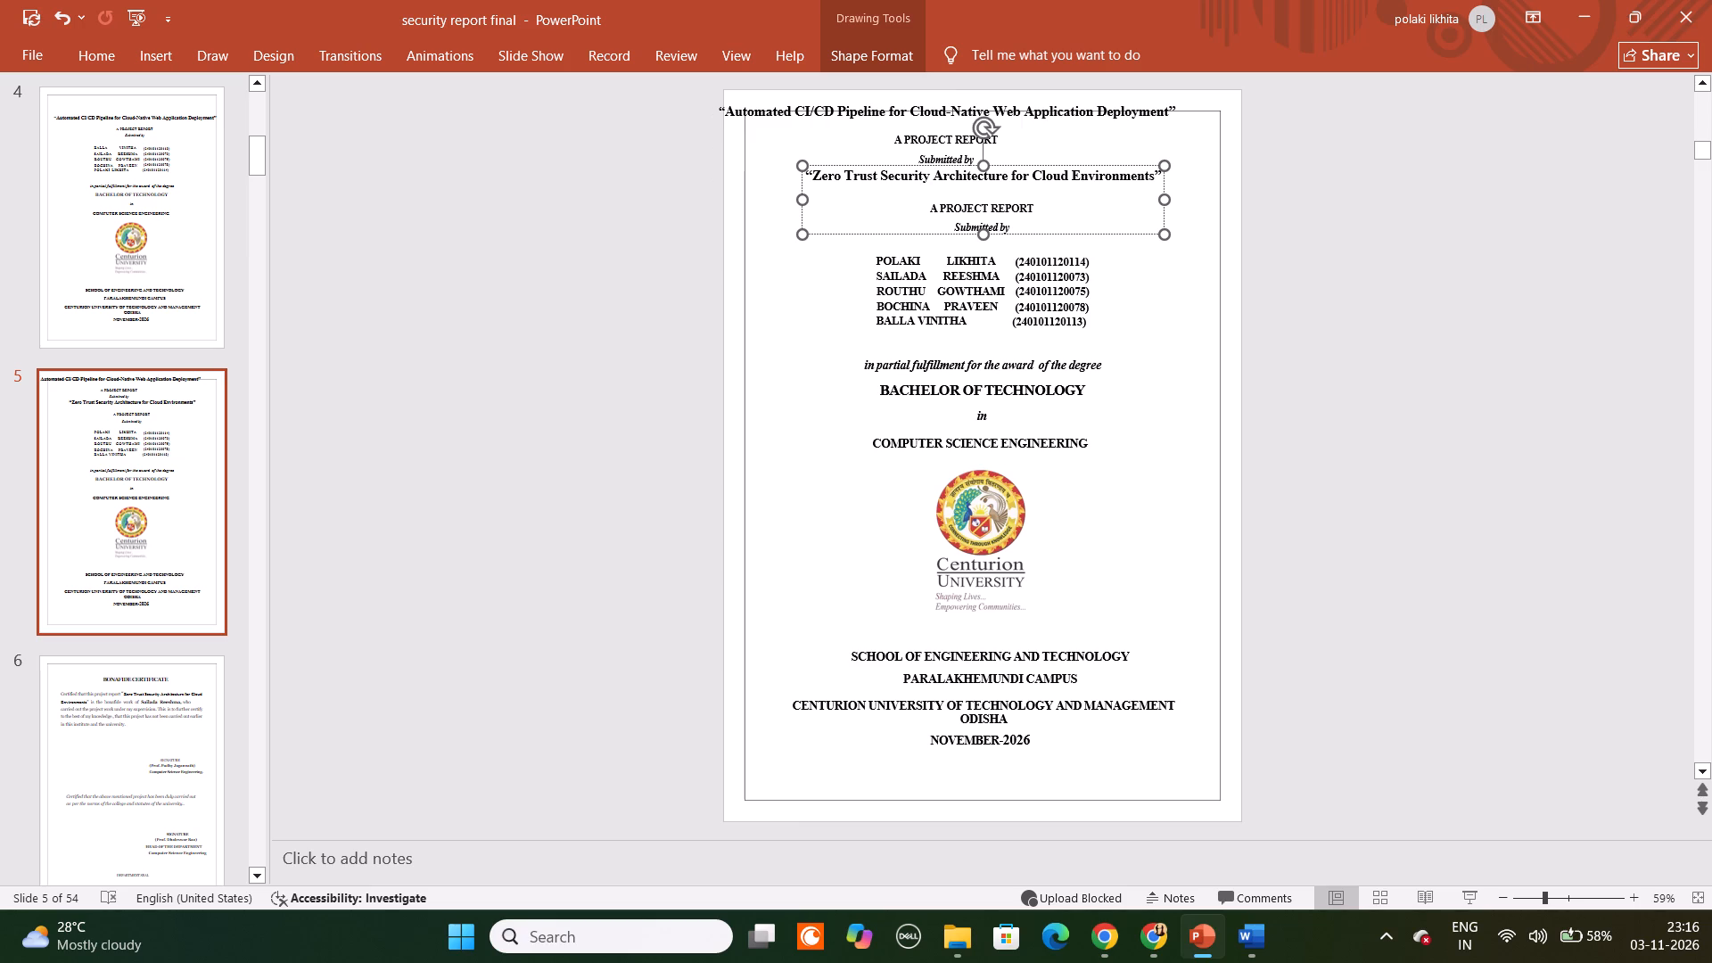
pyautogui.click(1117, 167)
pyautogui.press('BackSpace')
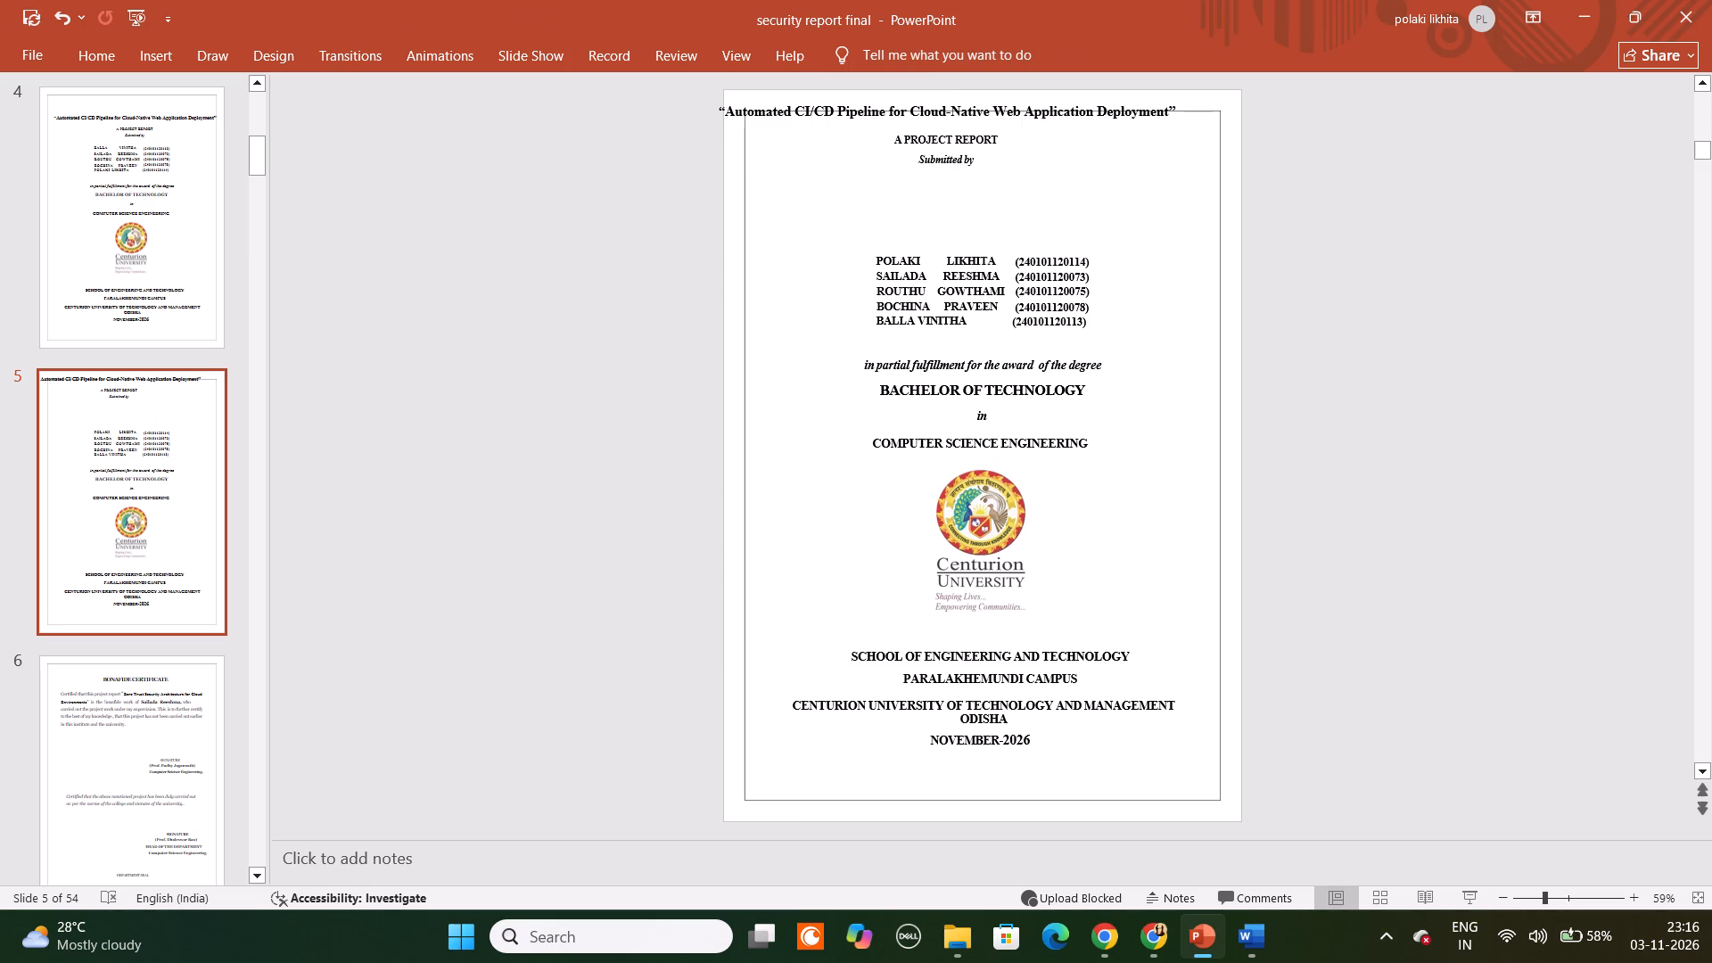
# Move the CI/CD title text box on slide 5 down inside the page border, just above the student names.
pyautogui.click(1083, 111)
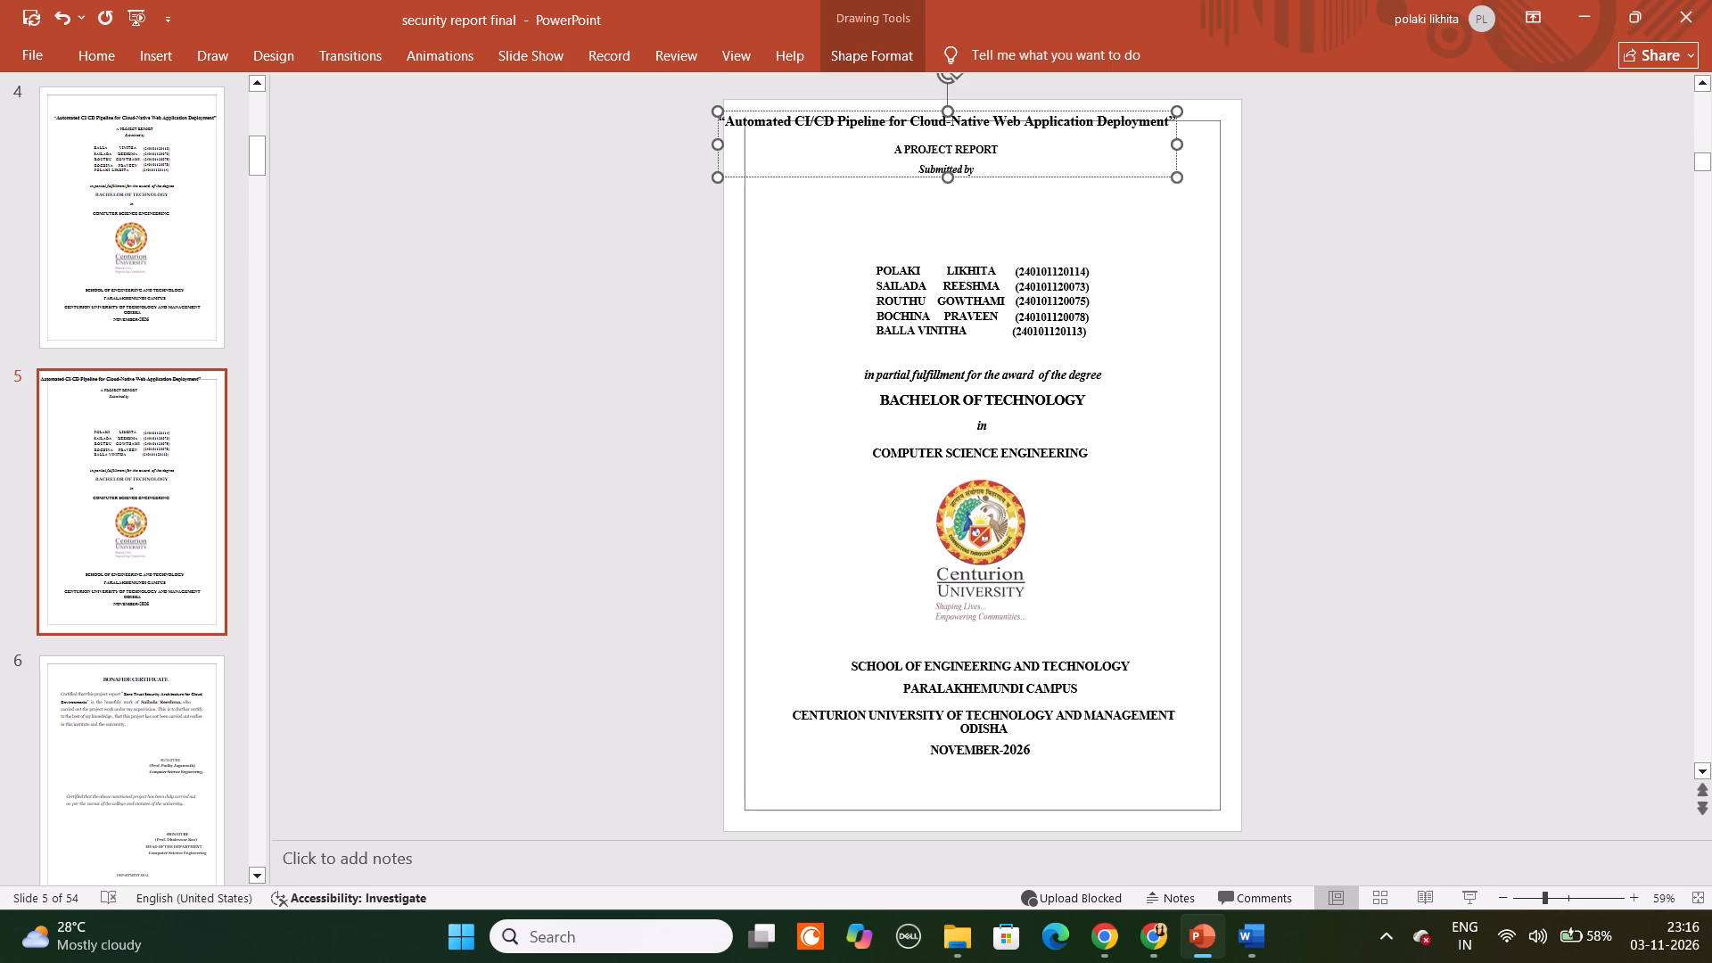
pyautogui.moveTo(1118, 111); pyautogui.dragTo(1158, 159)
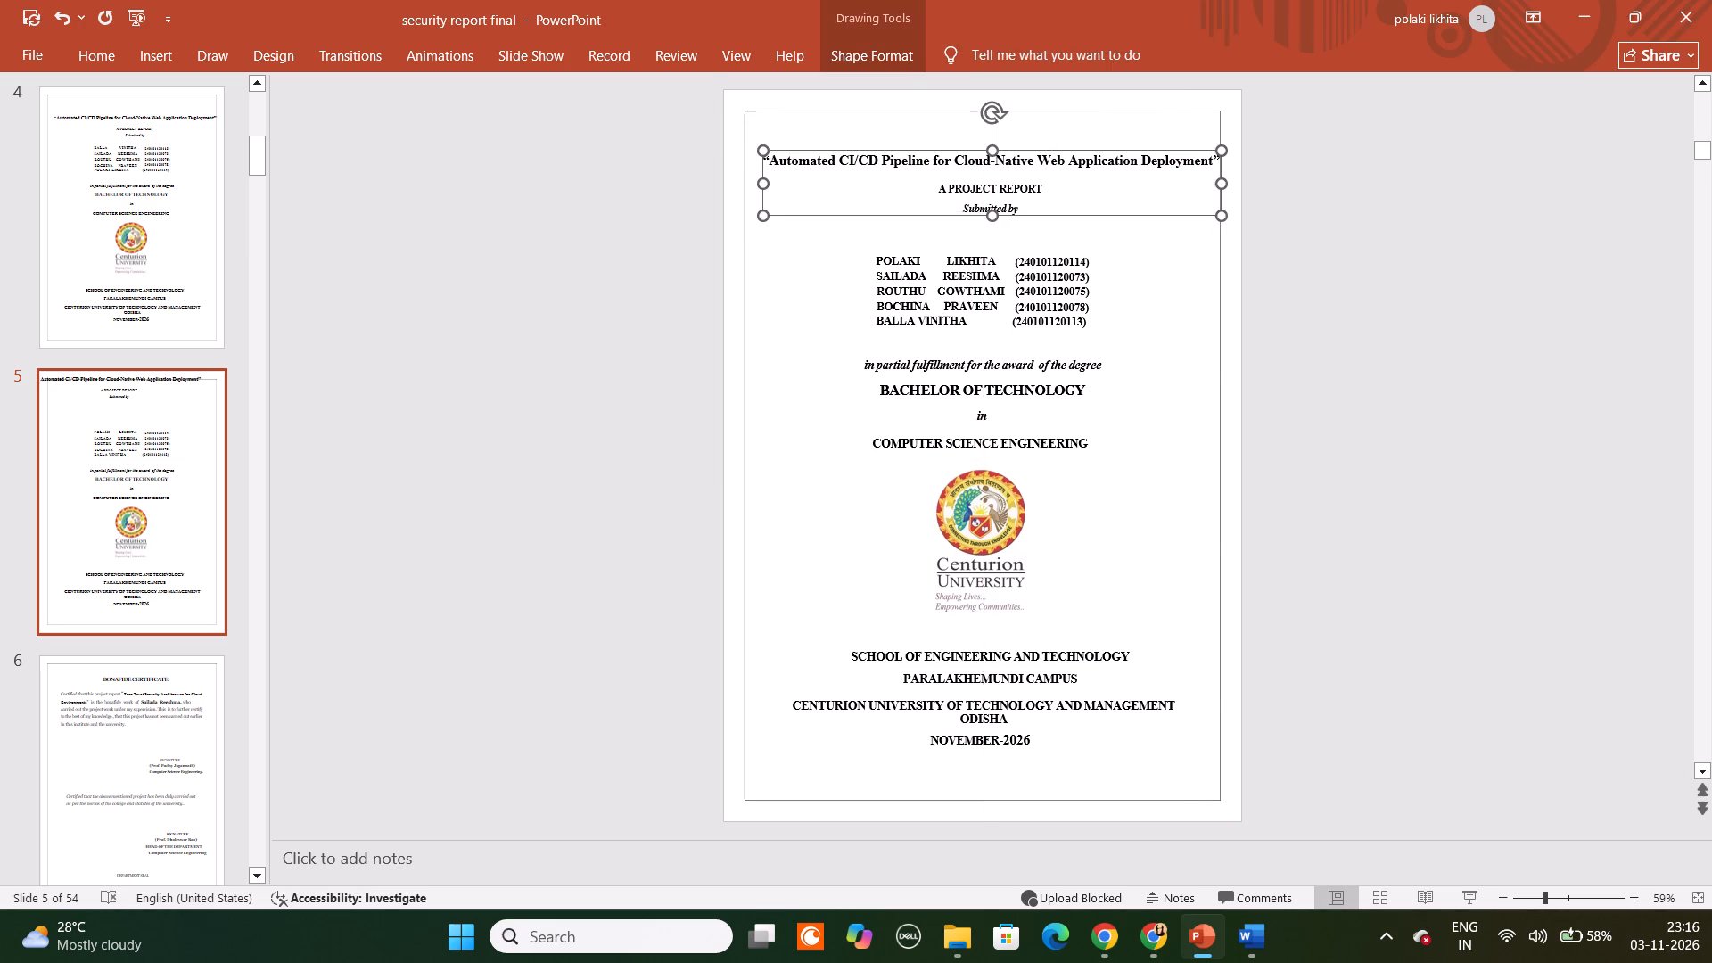
pyautogui.click(1292, 334)
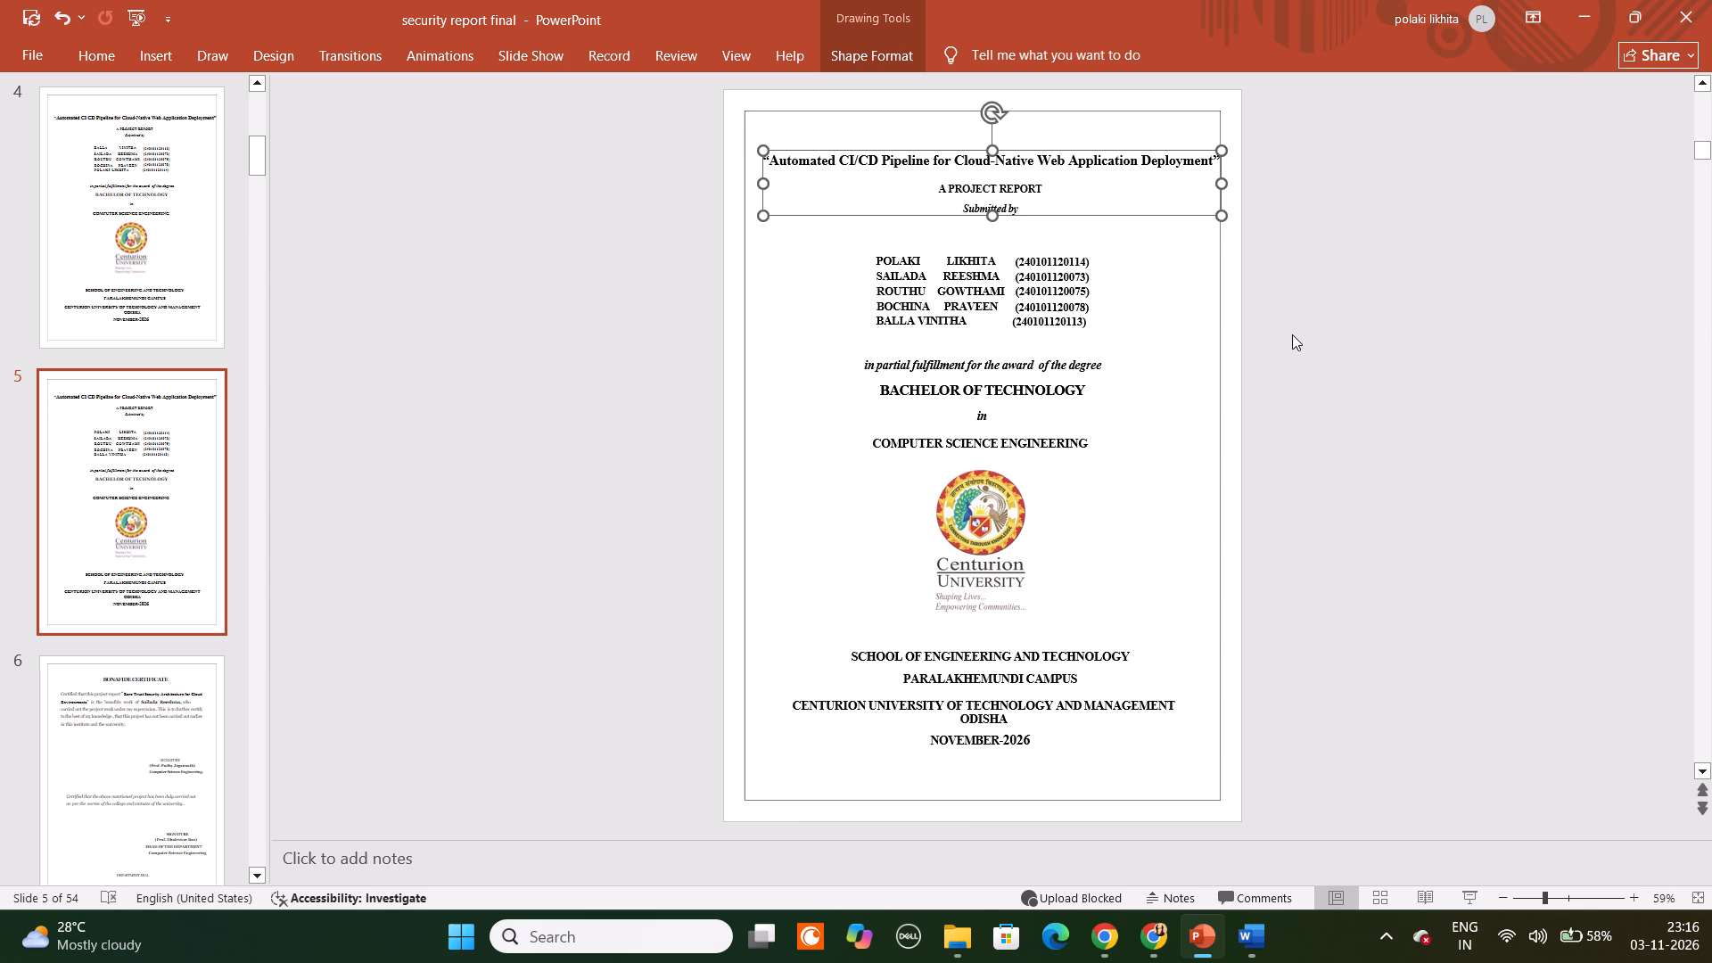
pyautogui.moveTo(1053, 209); pyautogui.dragTo(1119, 150)
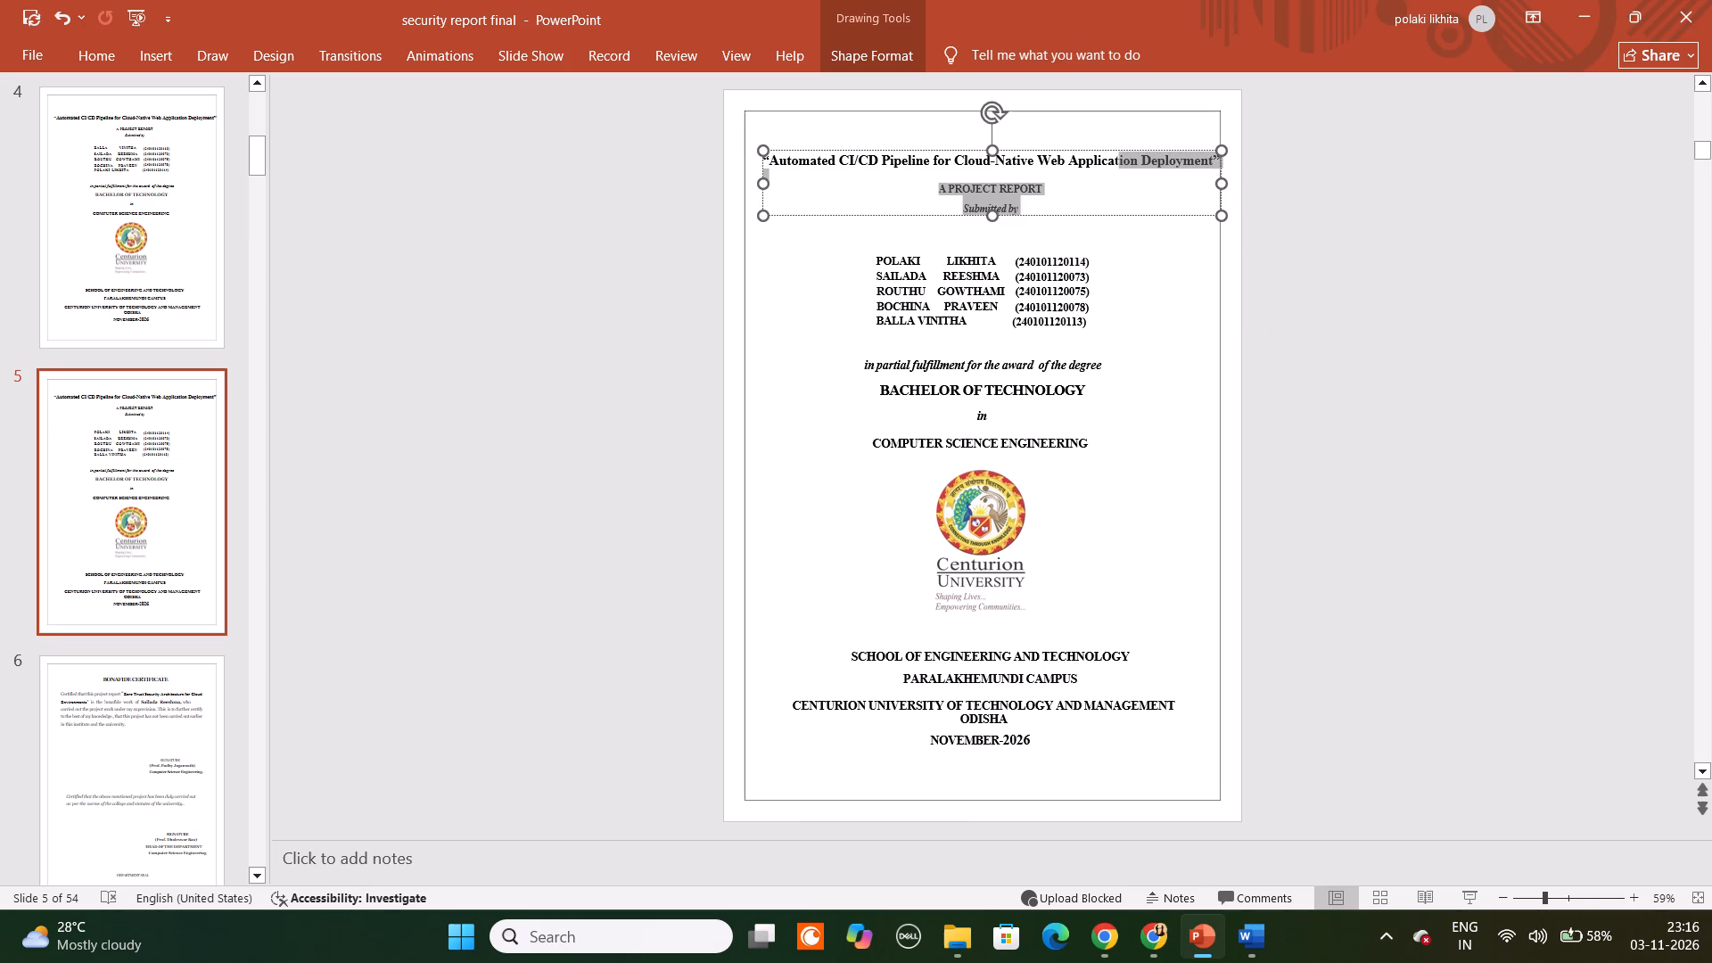
pyautogui.moveTo(1119, 150); pyautogui.dragTo(1282, 257)
pyautogui.click(1282, 257)
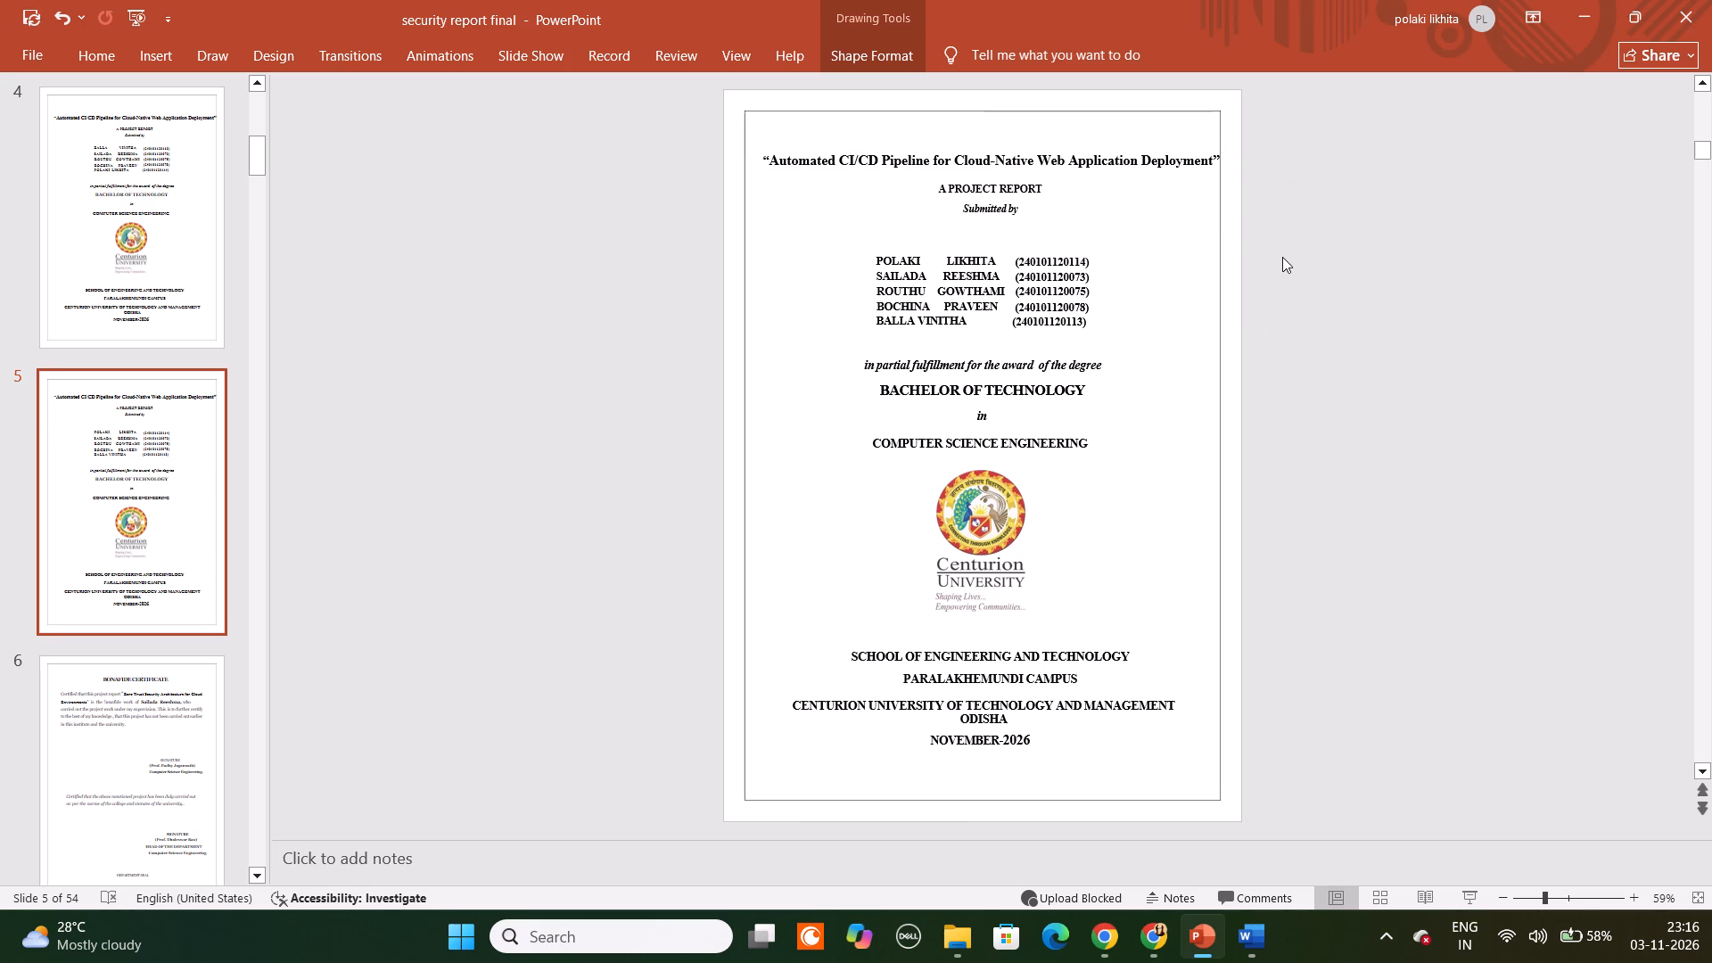
pyautogui.click(1082, 221)
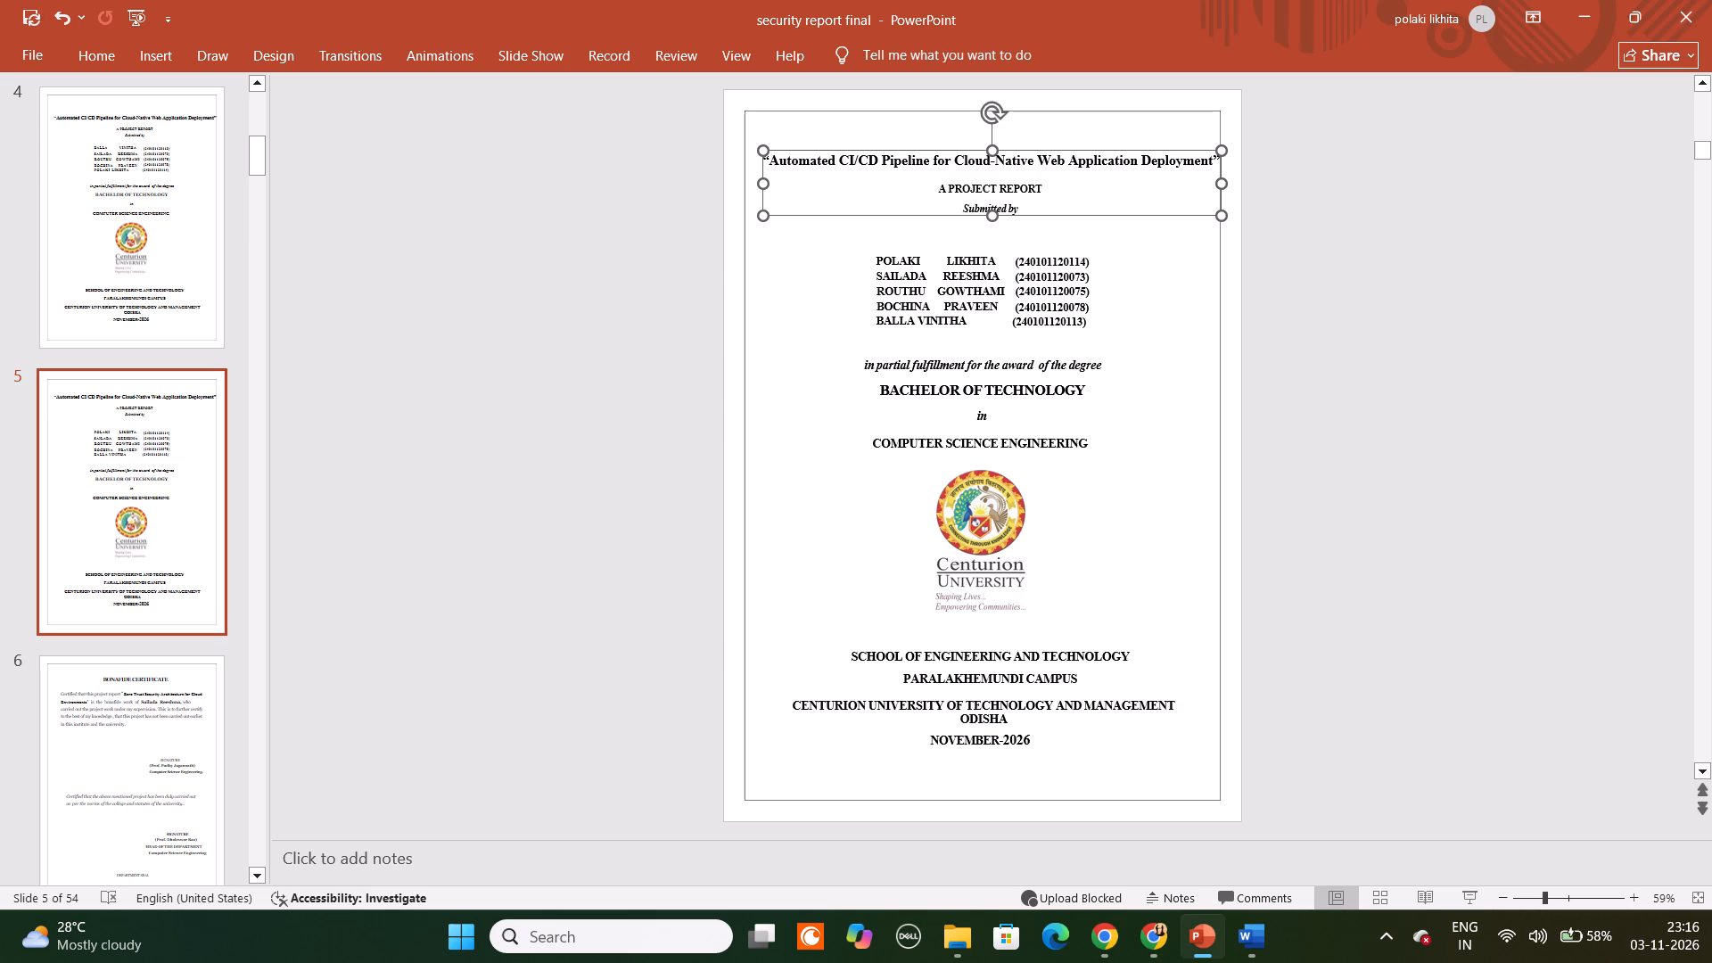
pyautogui.moveTo(1128, 151); pyautogui.dragTo(1131, 159)
pyautogui.click(1392, 319)
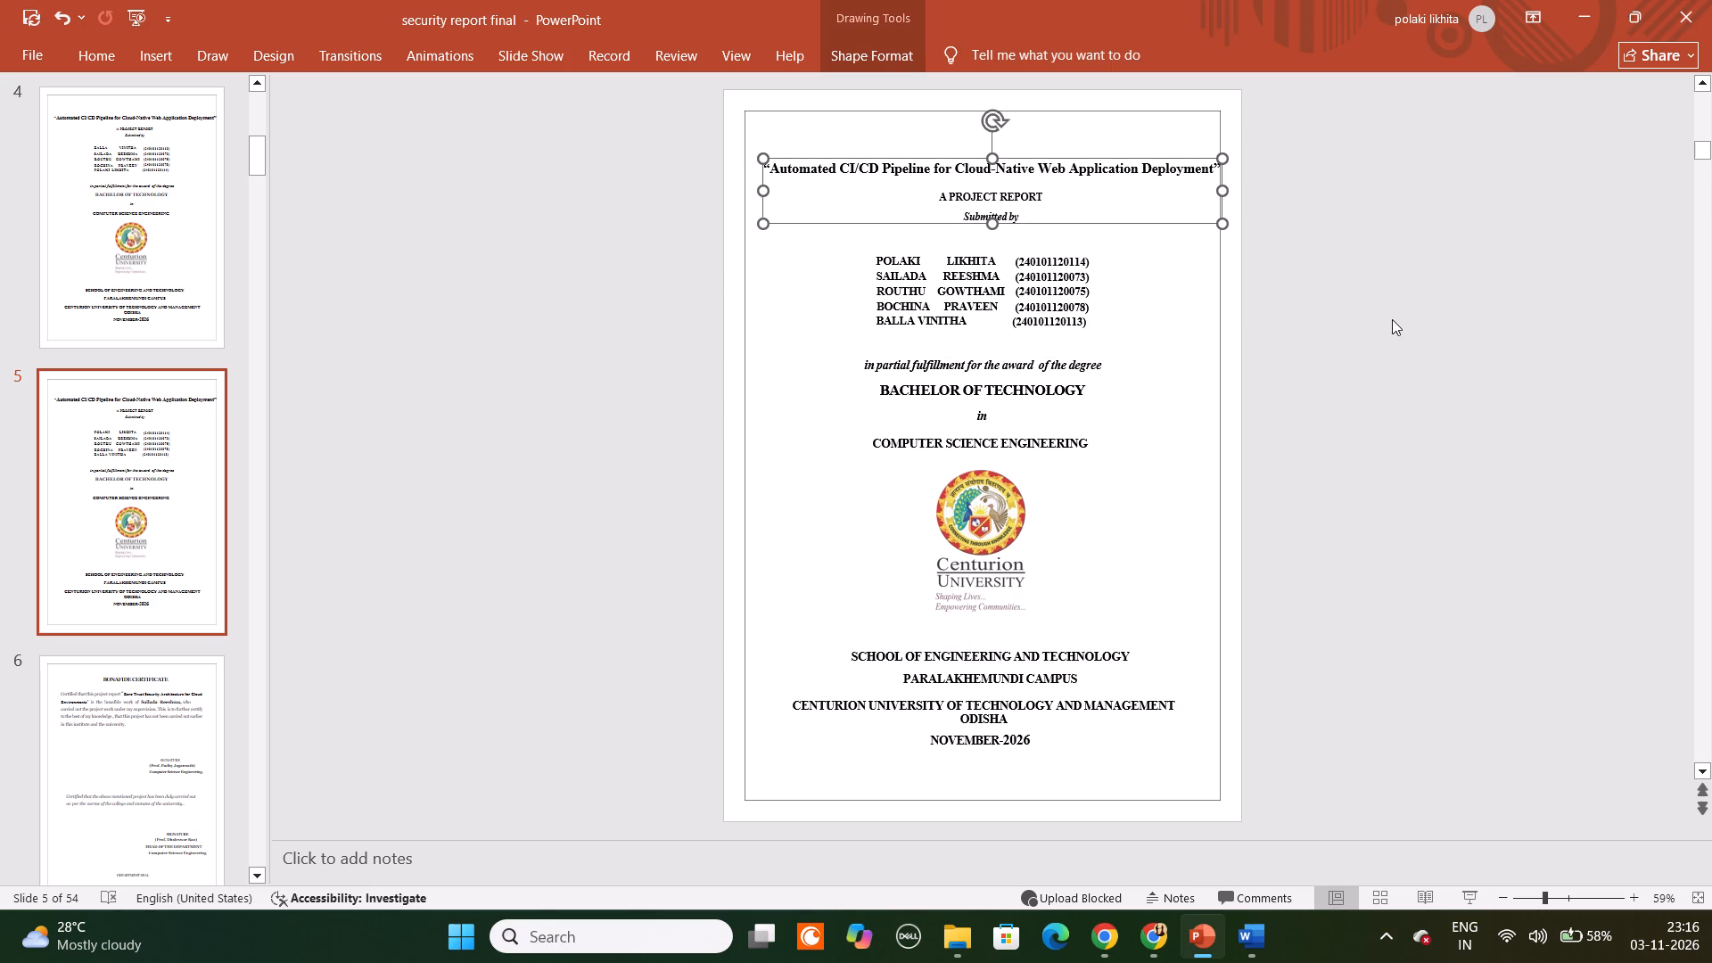
# Switch to the Word dev report and copy "Automated CI/CD Pipeline for Cloud-Native Web Application Deployment" from the Declaration page, without its quotation marks.
pyautogui.click(1242, 937)
pyautogui.click(1087, 646)
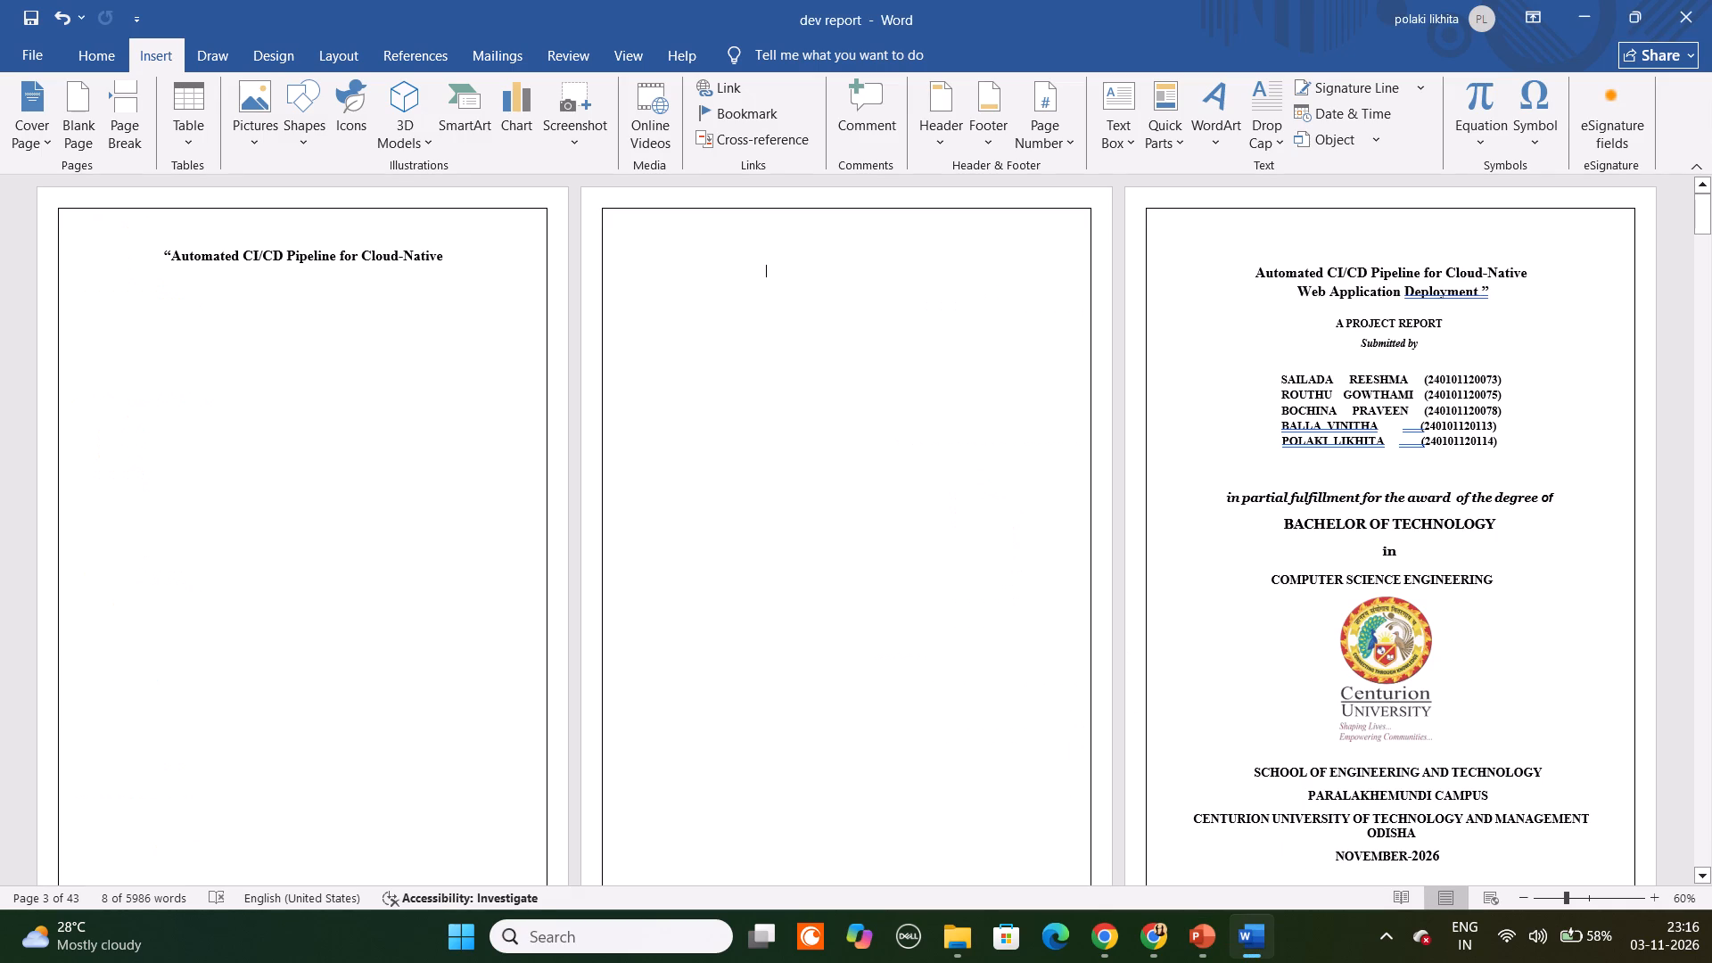
pyautogui.scroll(-3, 1087, 646)
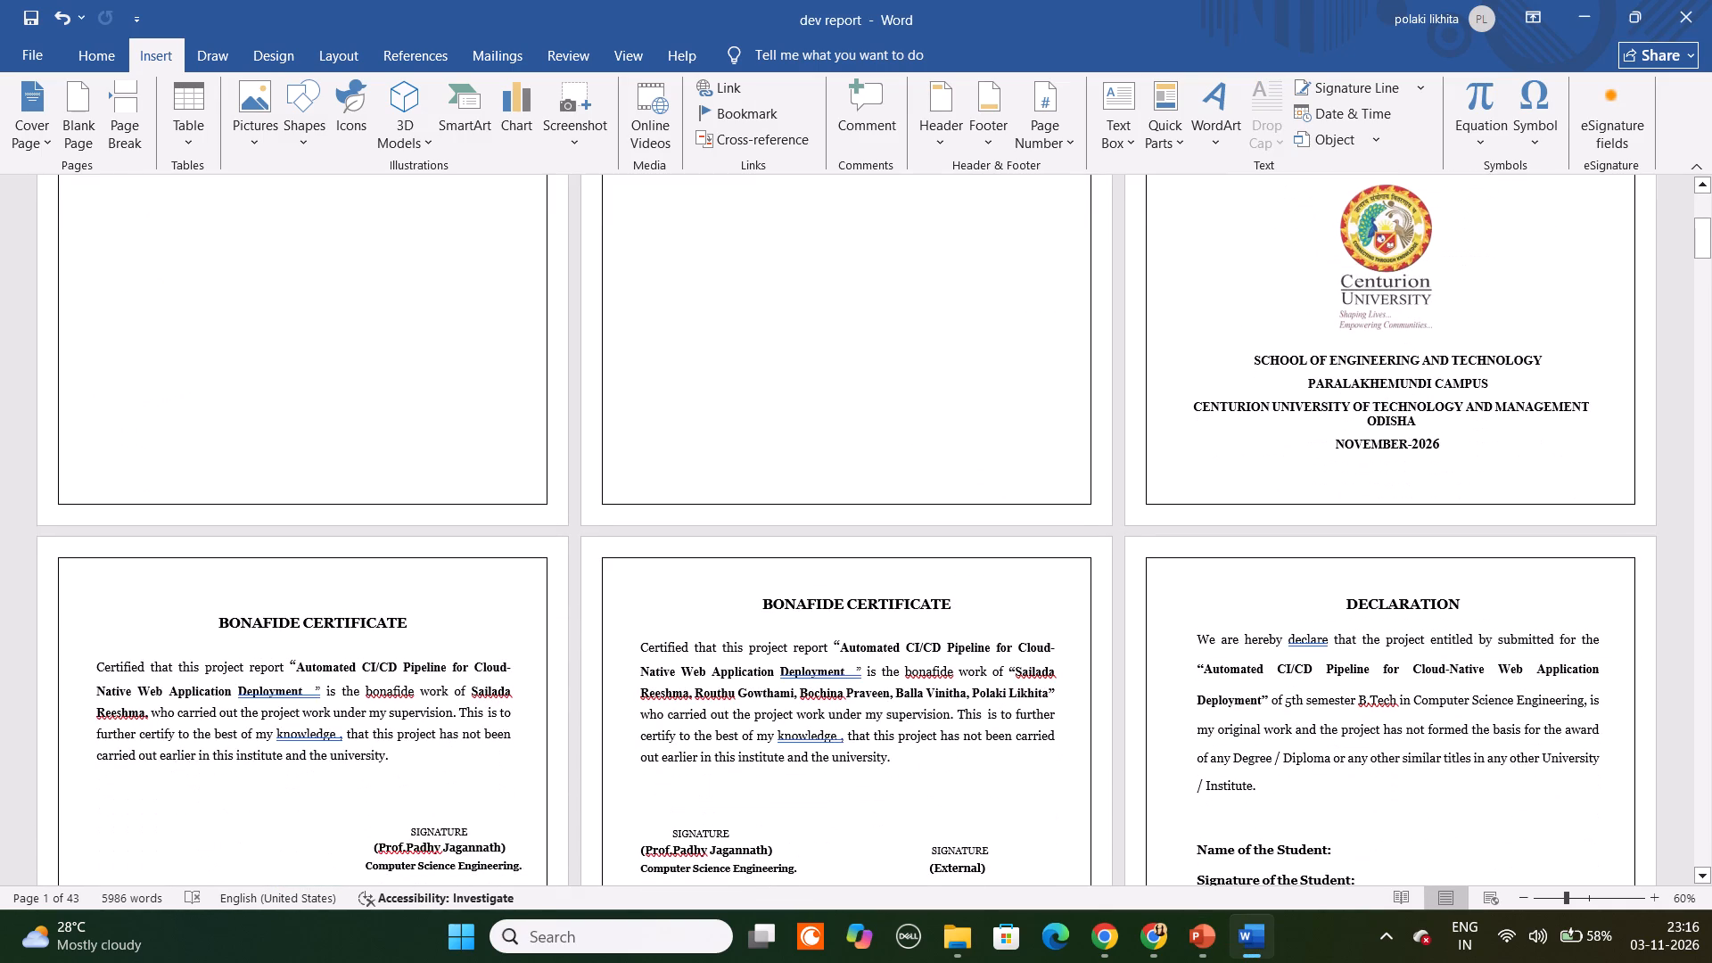
pyautogui.scroll(-2, 1087, 646)
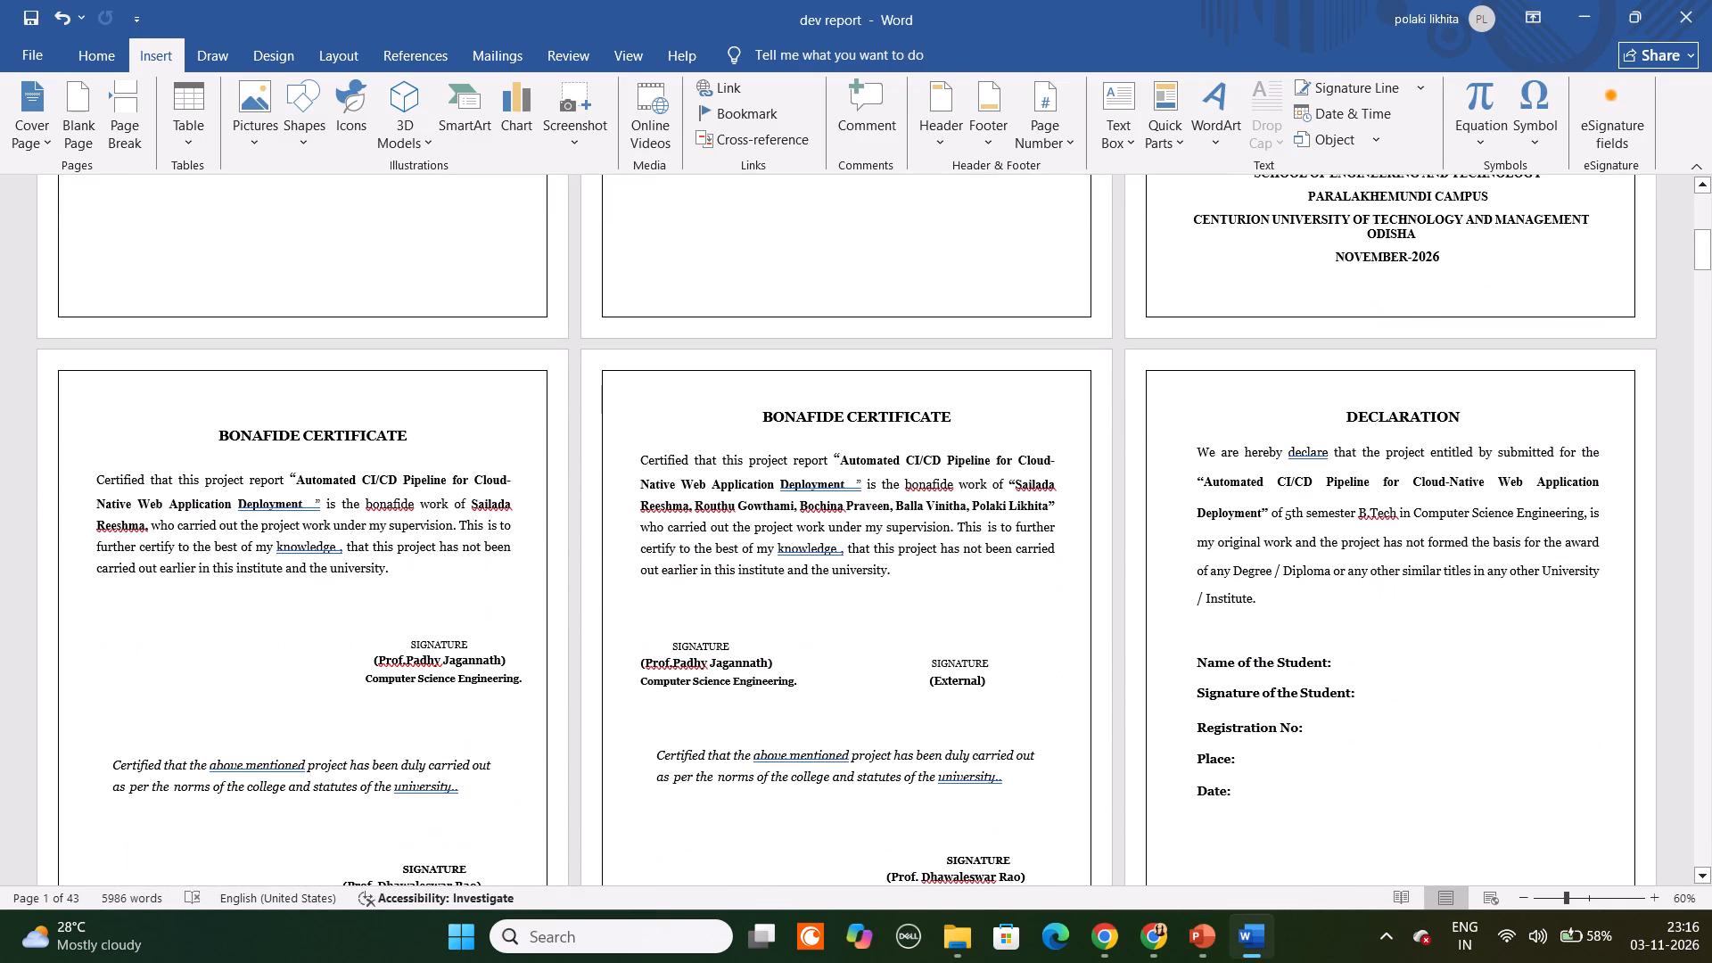
pyautogui.scroll(-1, 1087, 646)
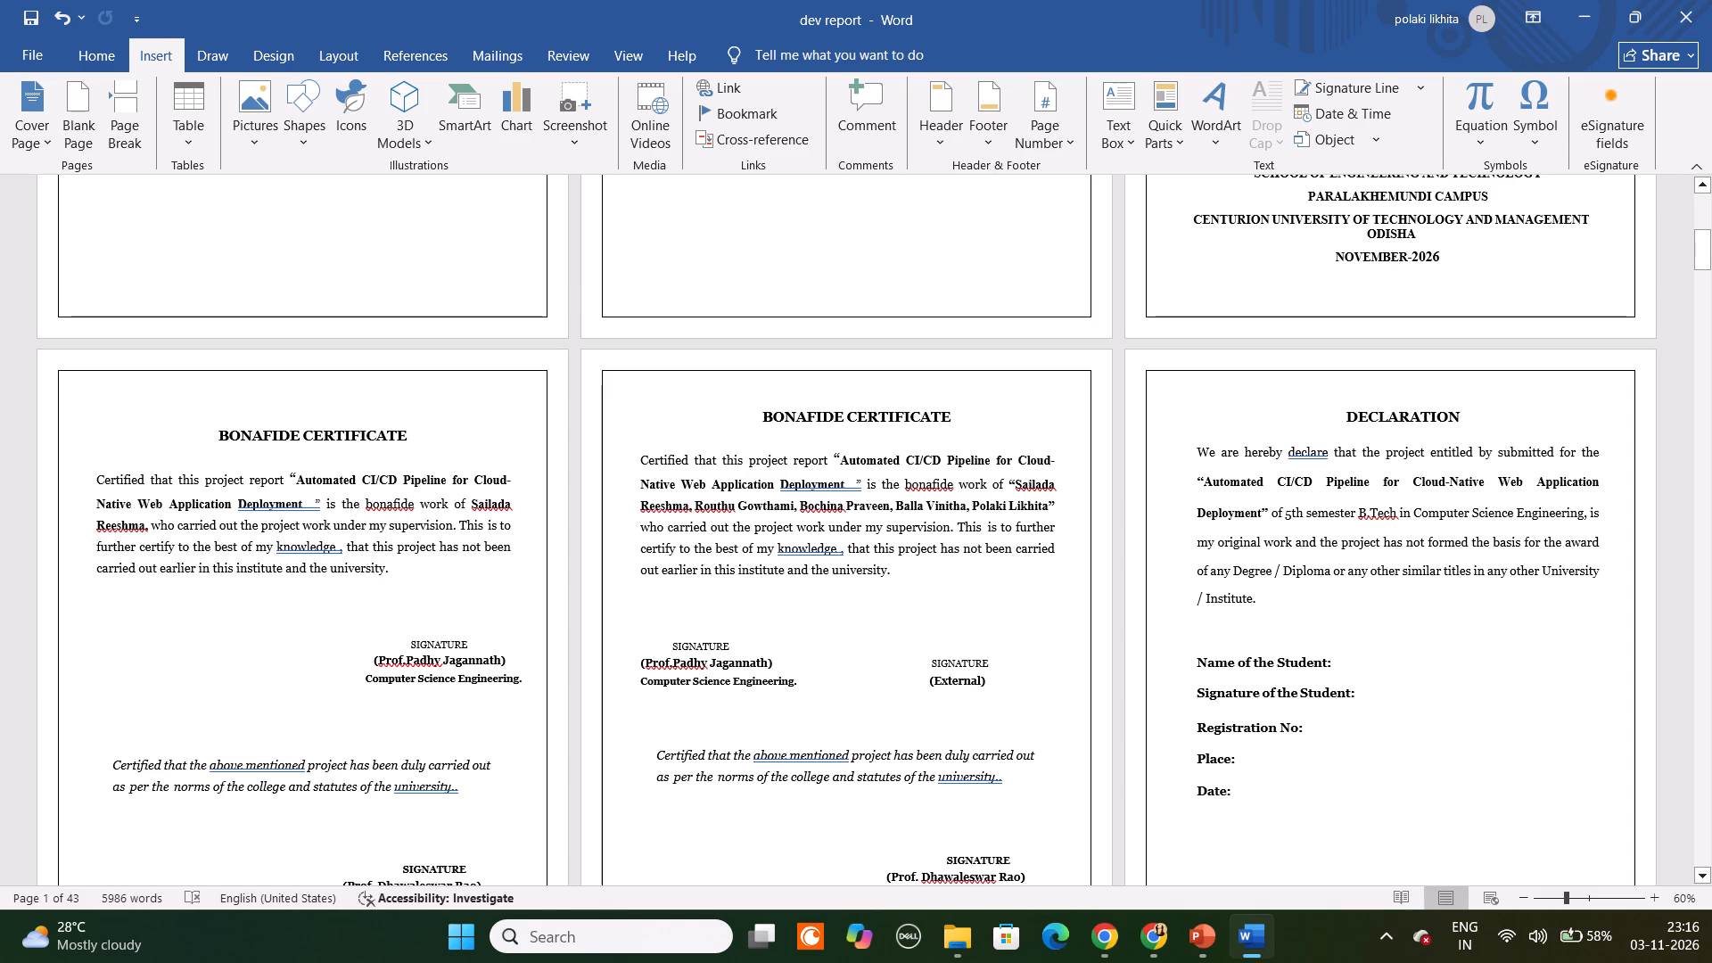
pyautogui.moveTo(1203, 480); pyautogui.dragTo(1242, 499)
pyautogui.moveTo(1242, 499); pyautogui.dragTo(1260, 516)
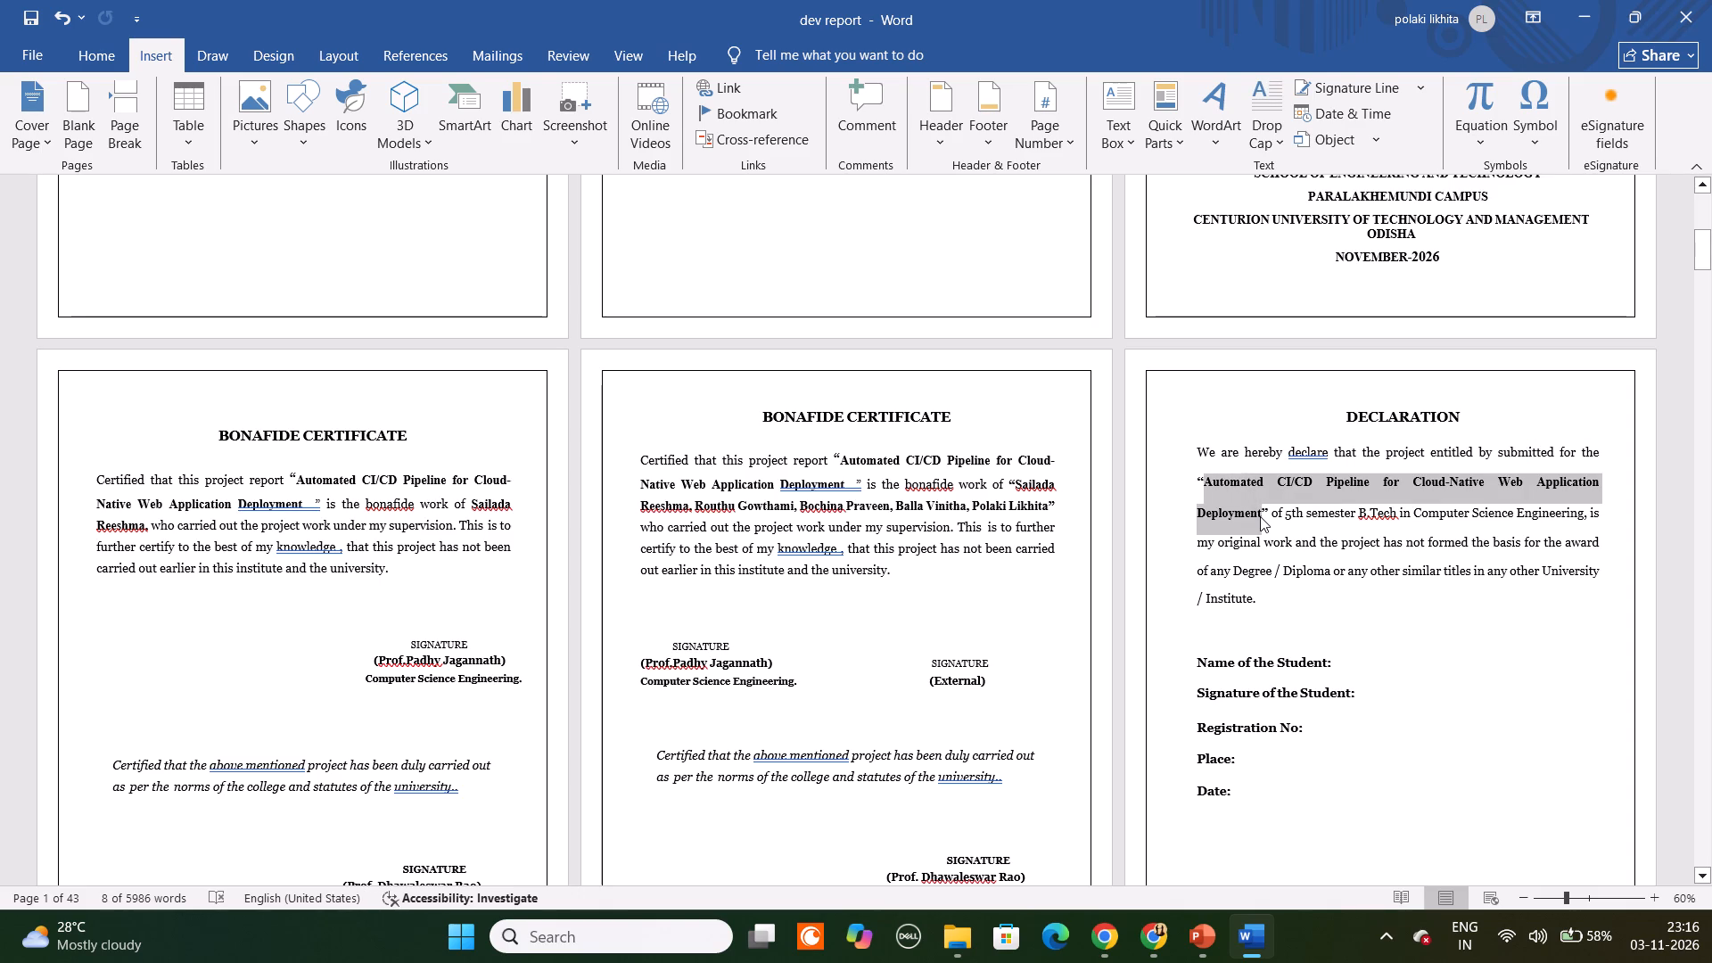
pyautogui.hotkey('ctrl', 'c')
# Switch to PowerPoint and replace "Zero Trust Security Architecture for Cloud Environments" in slide 6's bonafide certificate with the copied CI/CD title.
pyautogui.click(1199, 942)
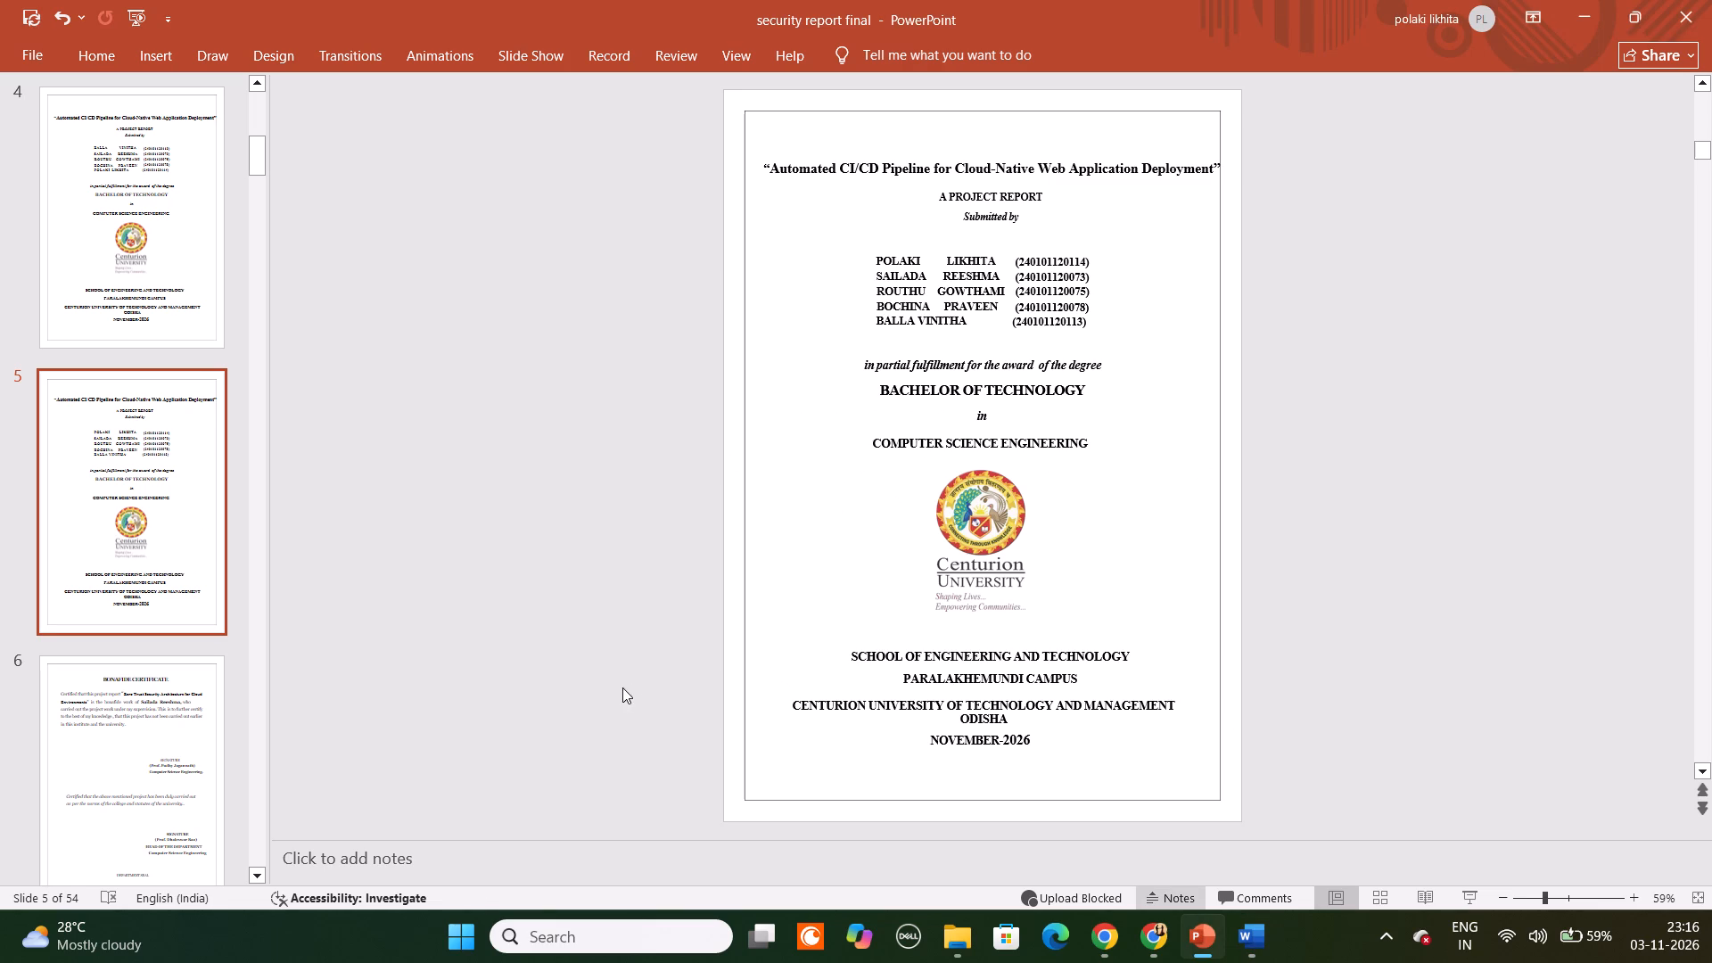
pyautogui.press('Down')
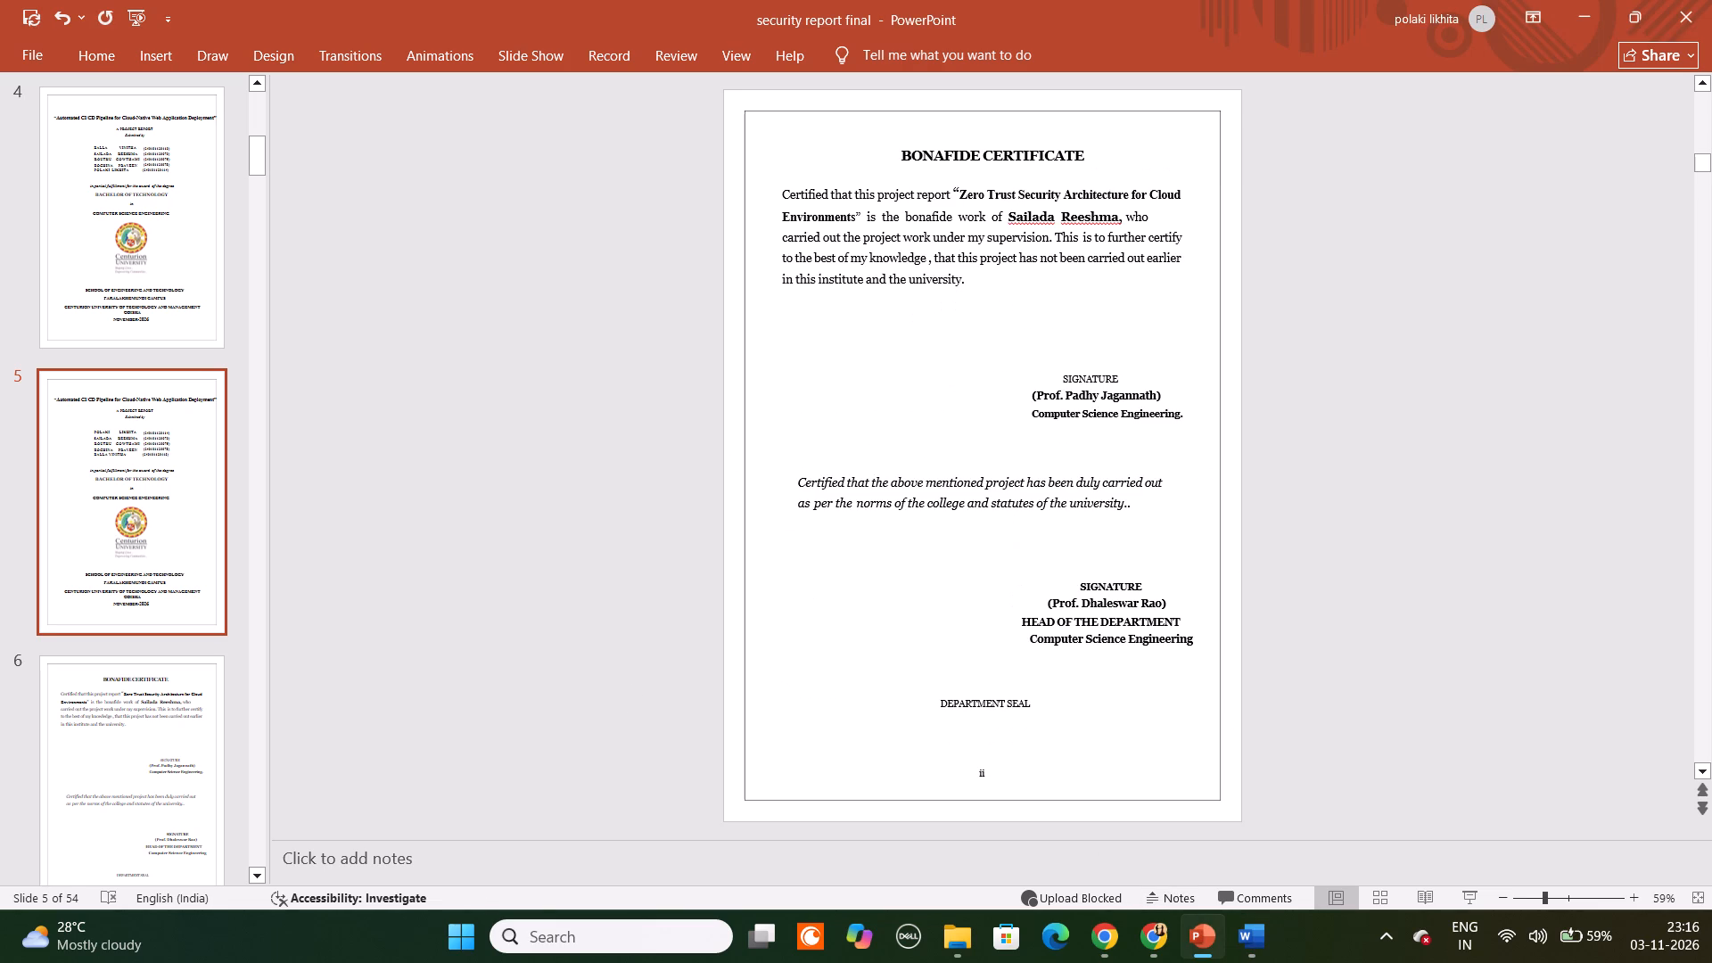
pyautogui.moveTo(962, 195); pyautogui.dragTo(992, 198)
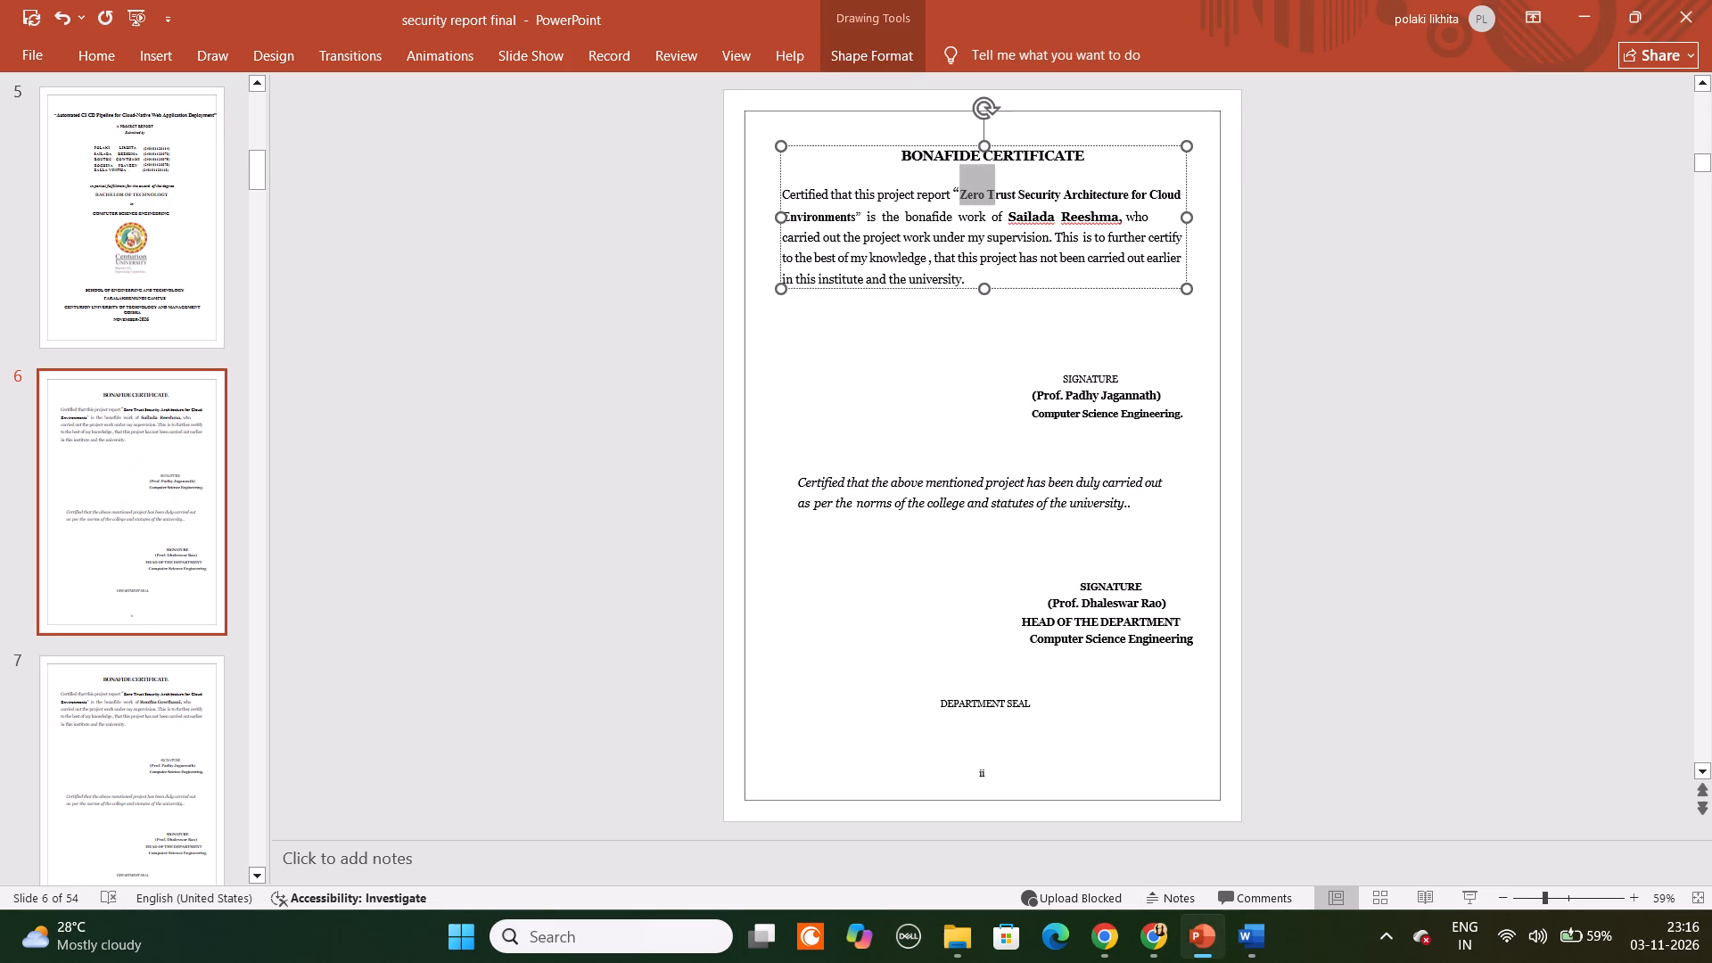
pyautogui.moveTo(992, 198); pyautogui.dragTo(1155, 200)
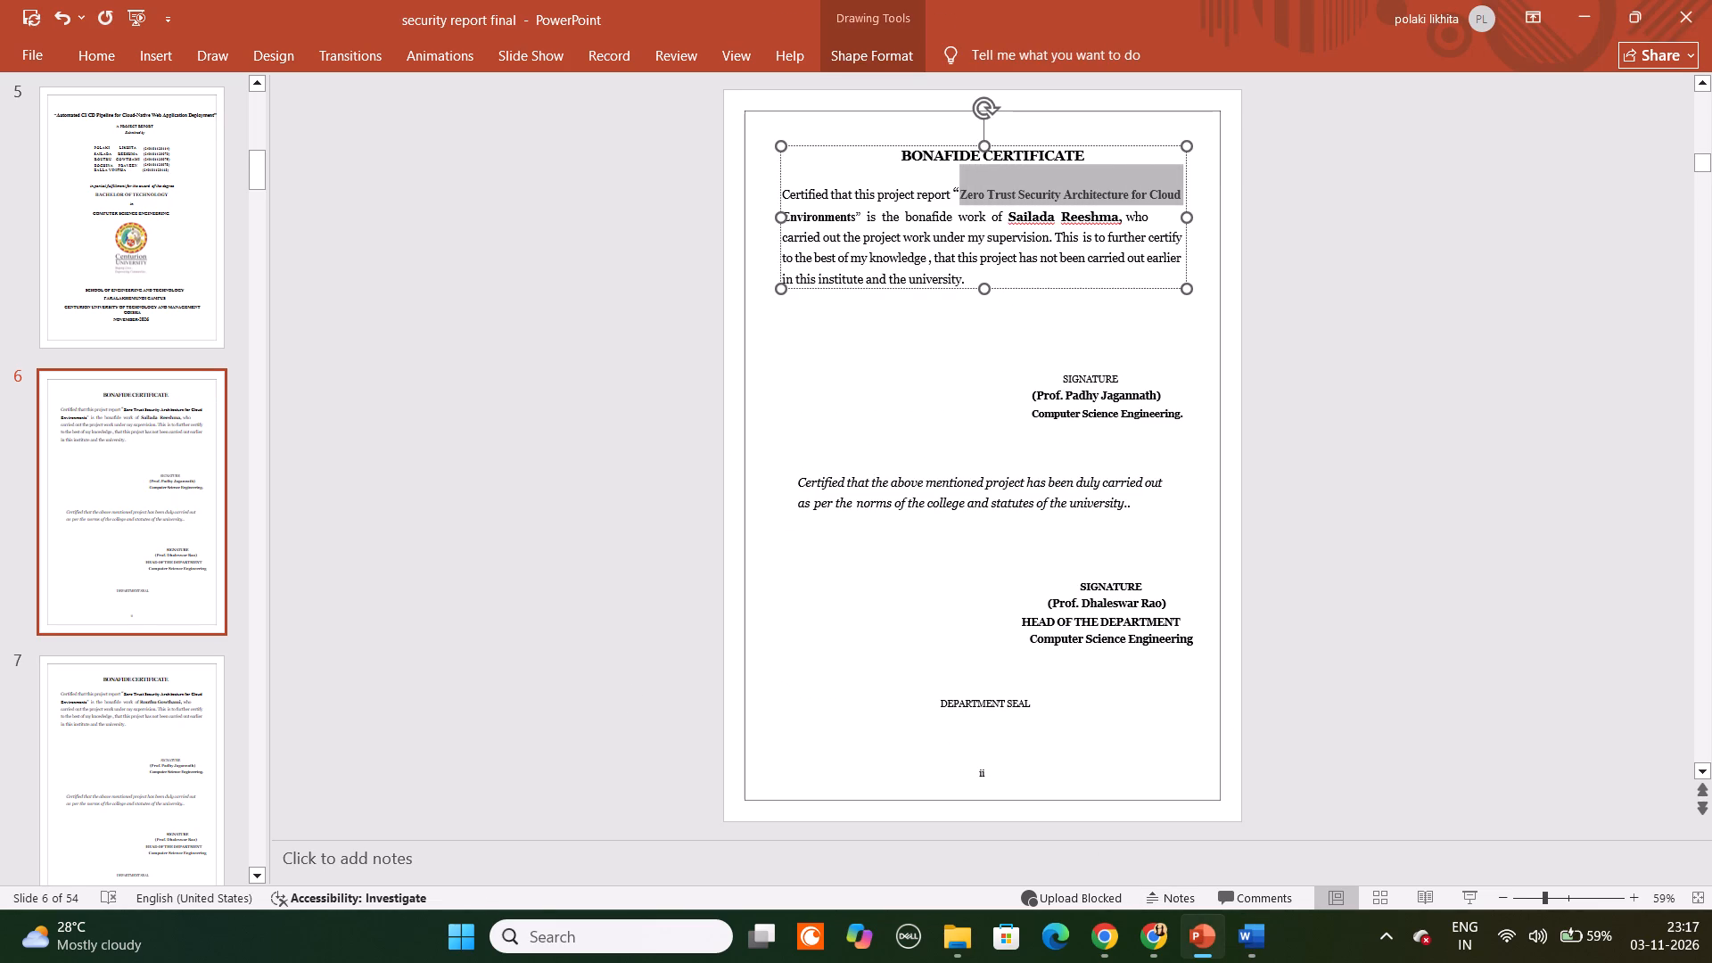
pyautogui.moveTo(1155, 200); pyautogui.dragTo(923, 236)
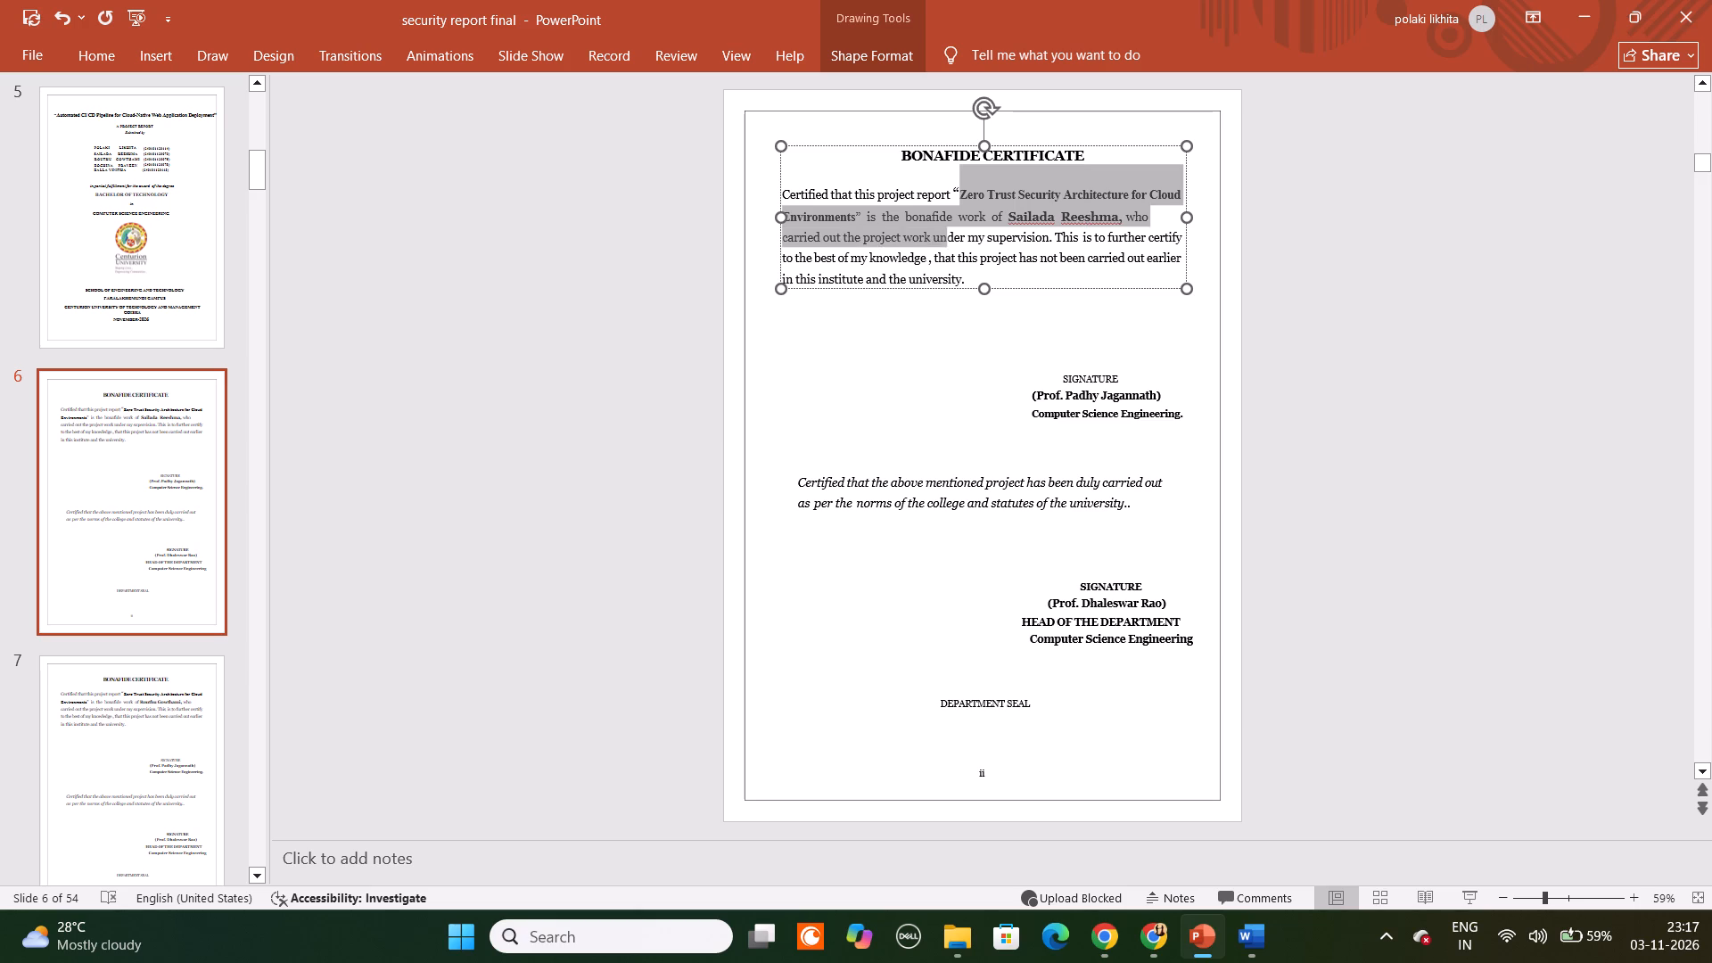
pyautogui.moveTo(923, 236); pyautogui.dragTo(842, 220)
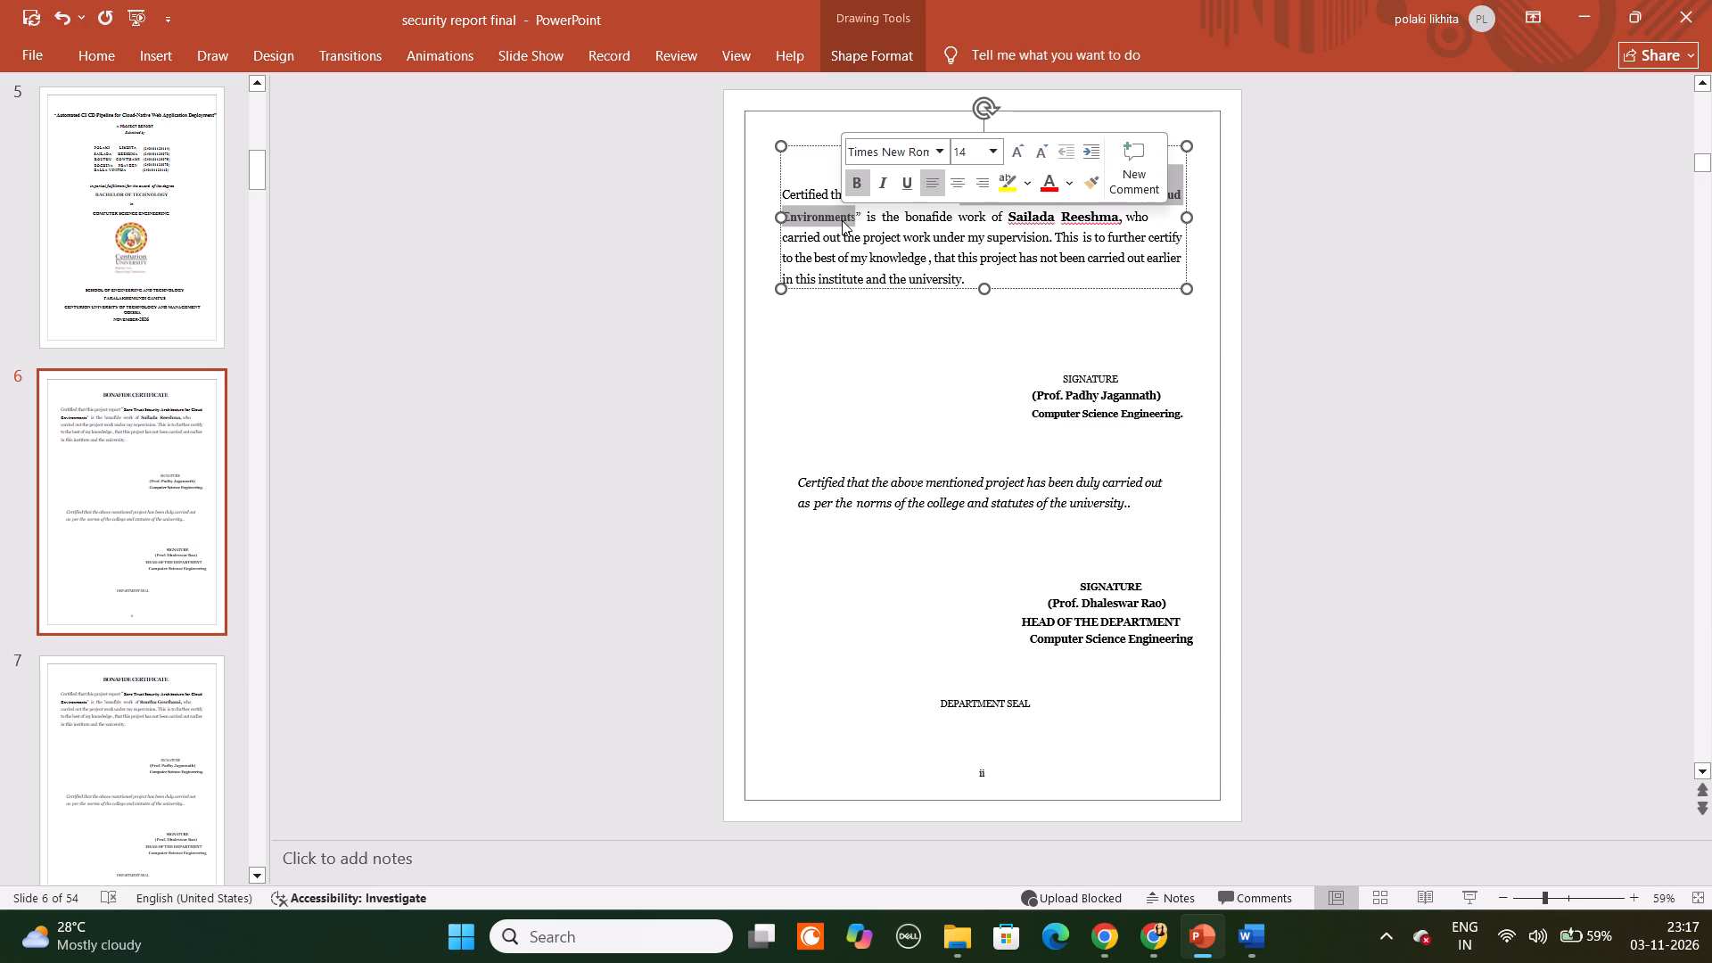
pyautogui.hotkey('ctrl', 'v')
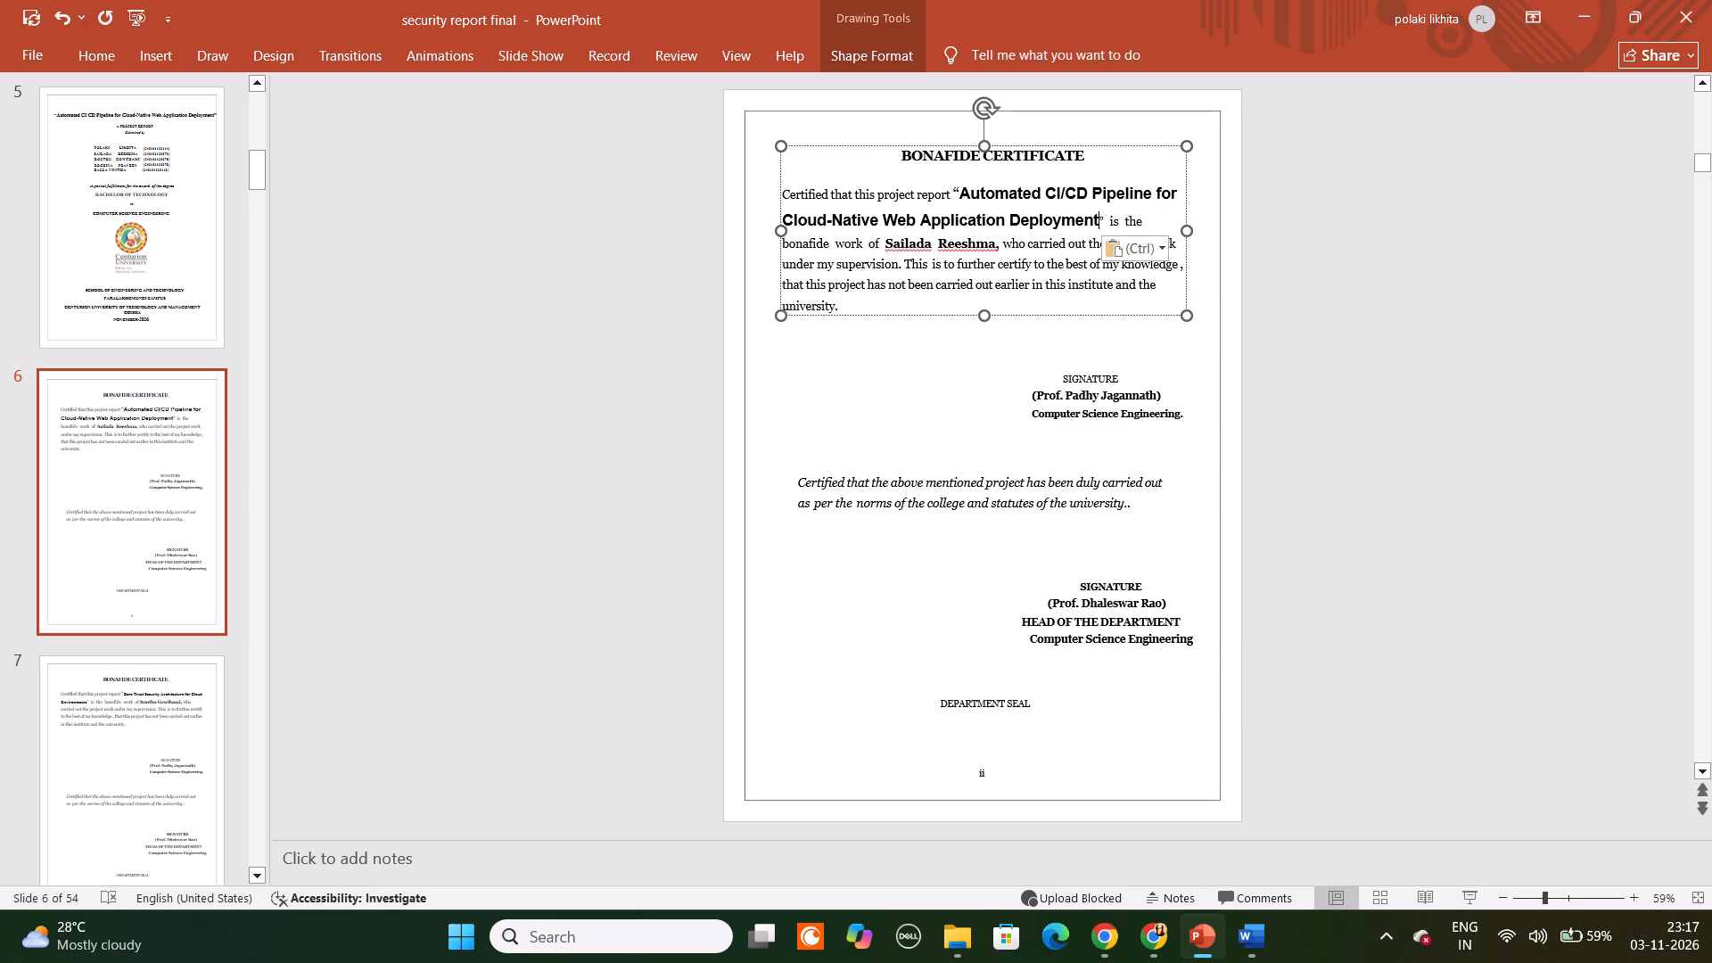
# Format the pasted CI/CD title in slide 6's certificate as 14 pt Times New Roman.
pyautogui.moveTo(961, 193); pyautogui.dragTo(1030, 230)
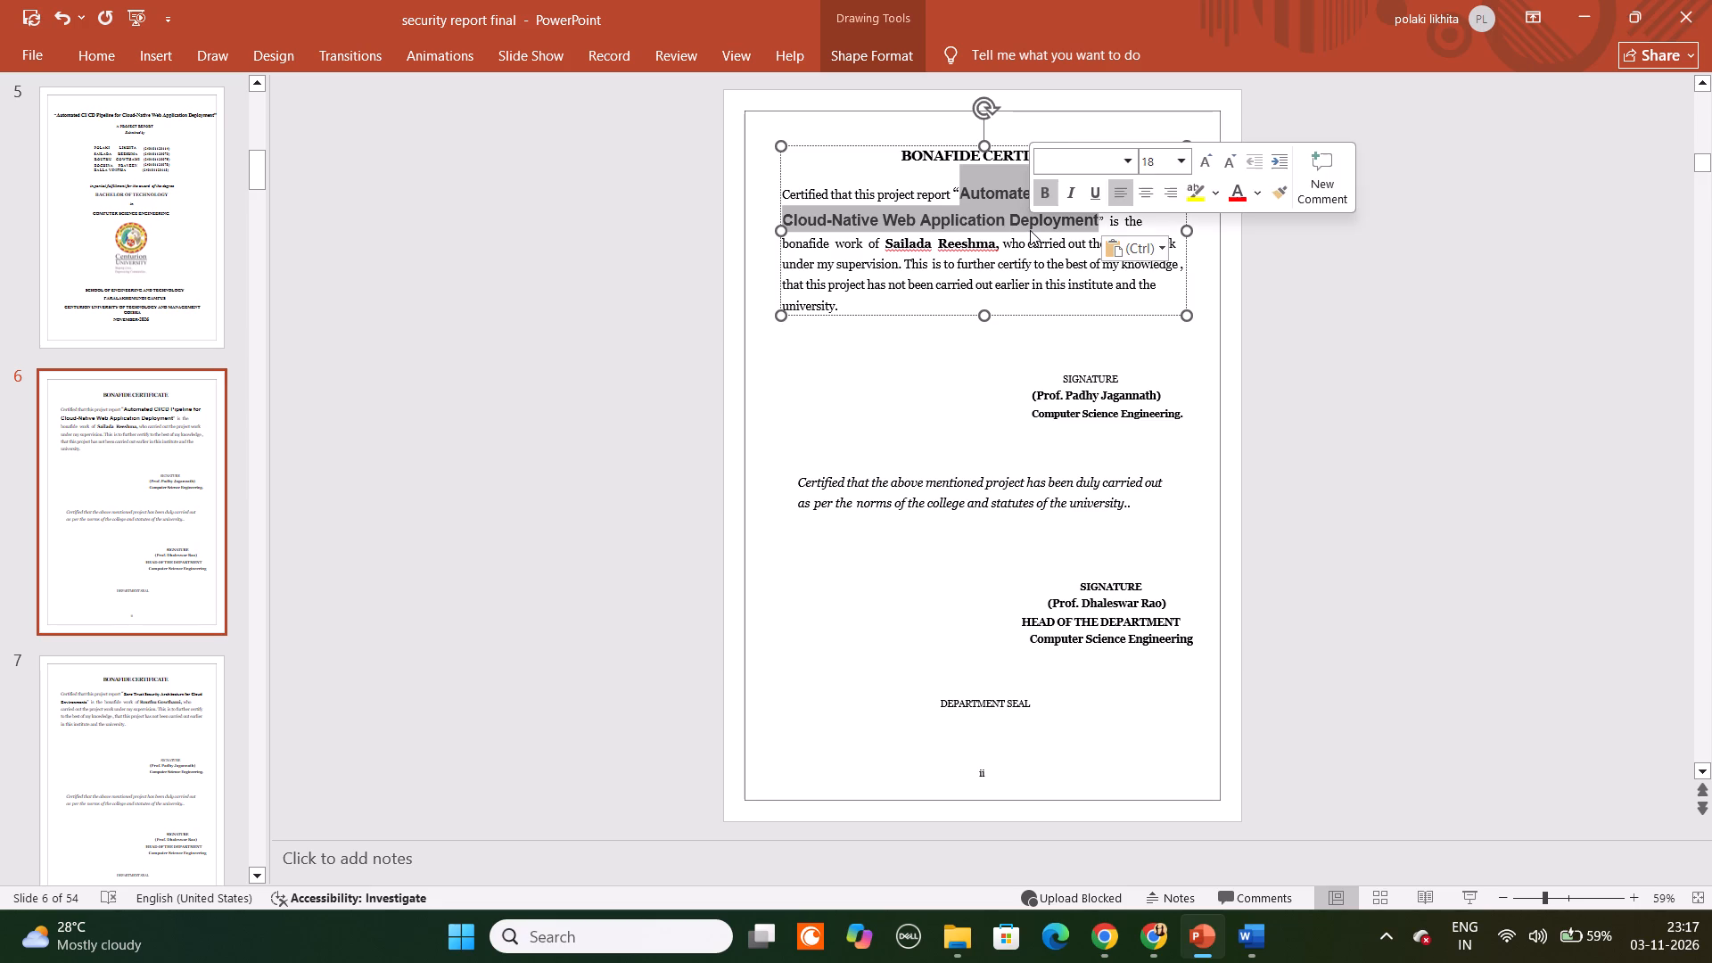
pyautogui.click(1177, 162)
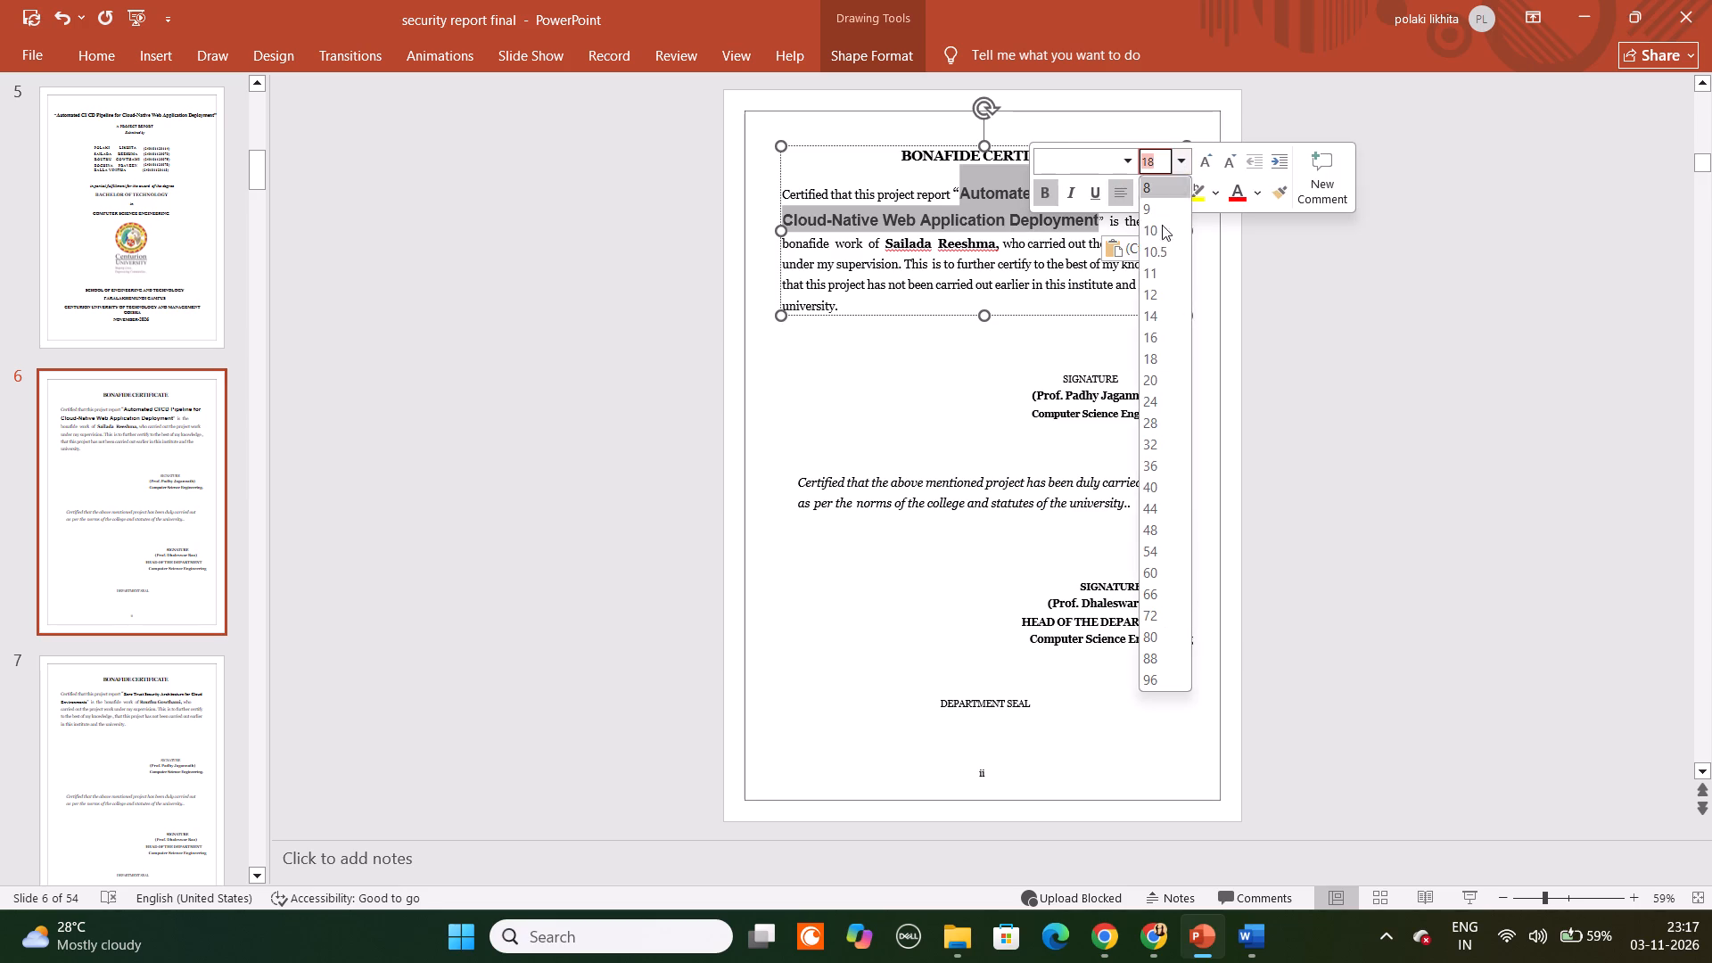
pyautogui.click(1144, 317)
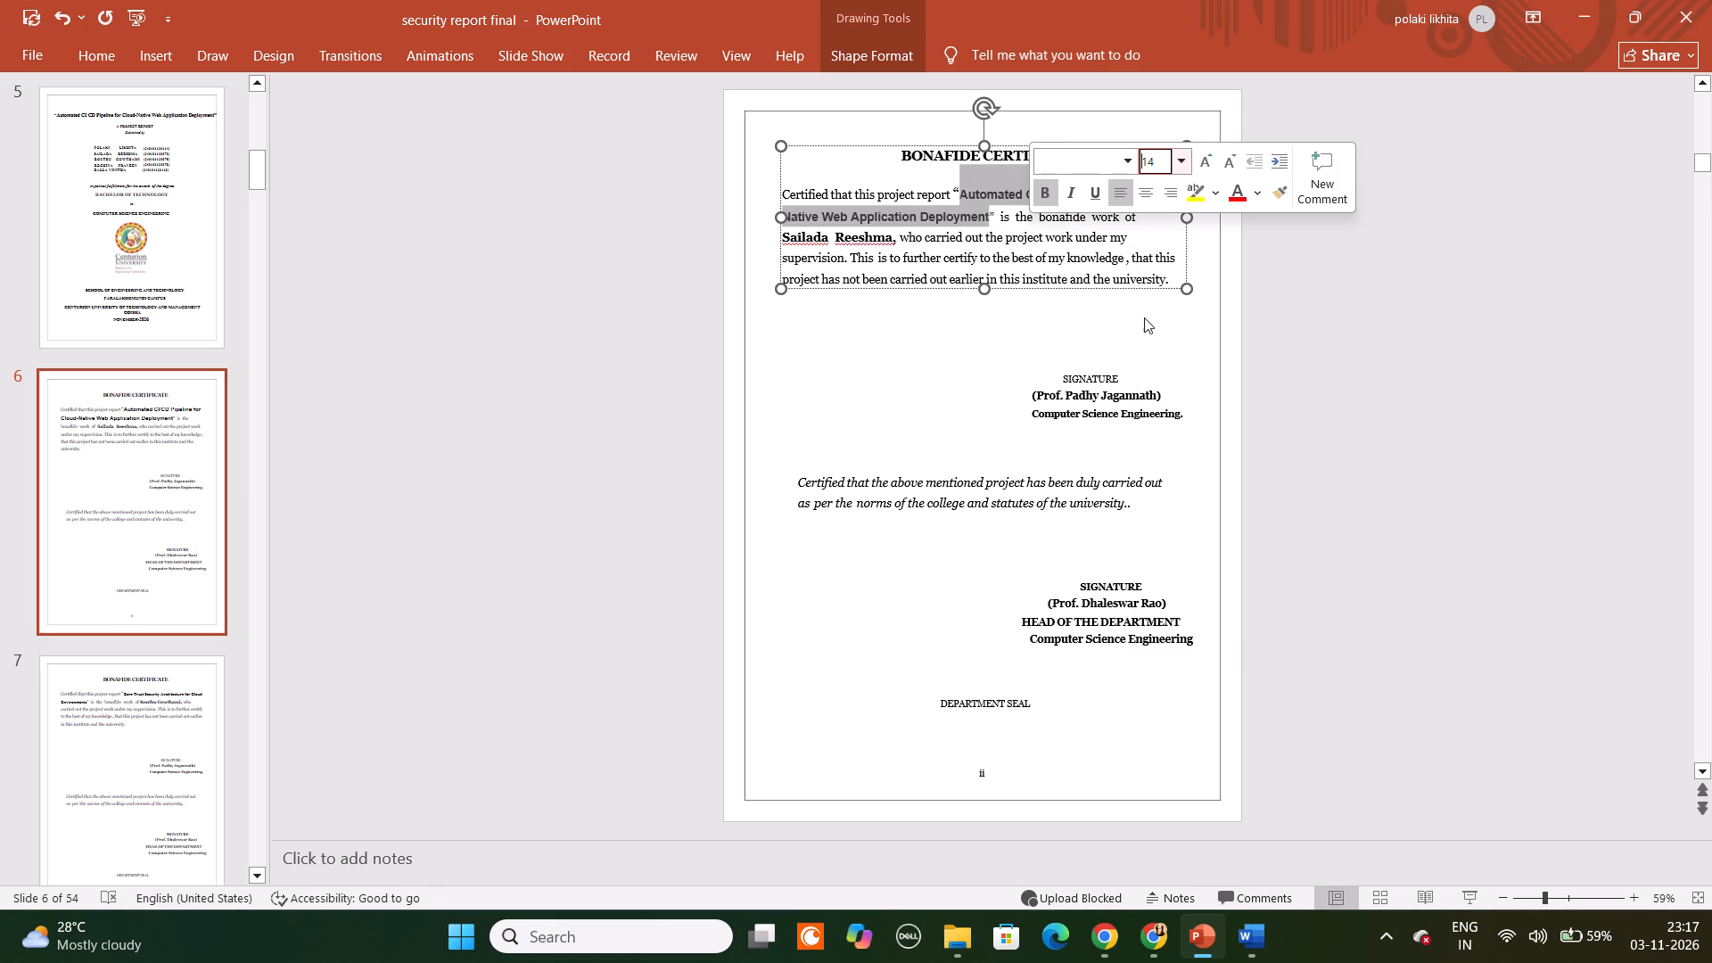
pyautogui.click(1078, 158)
pyautogui.write('times')
pyautogui.press('Return')
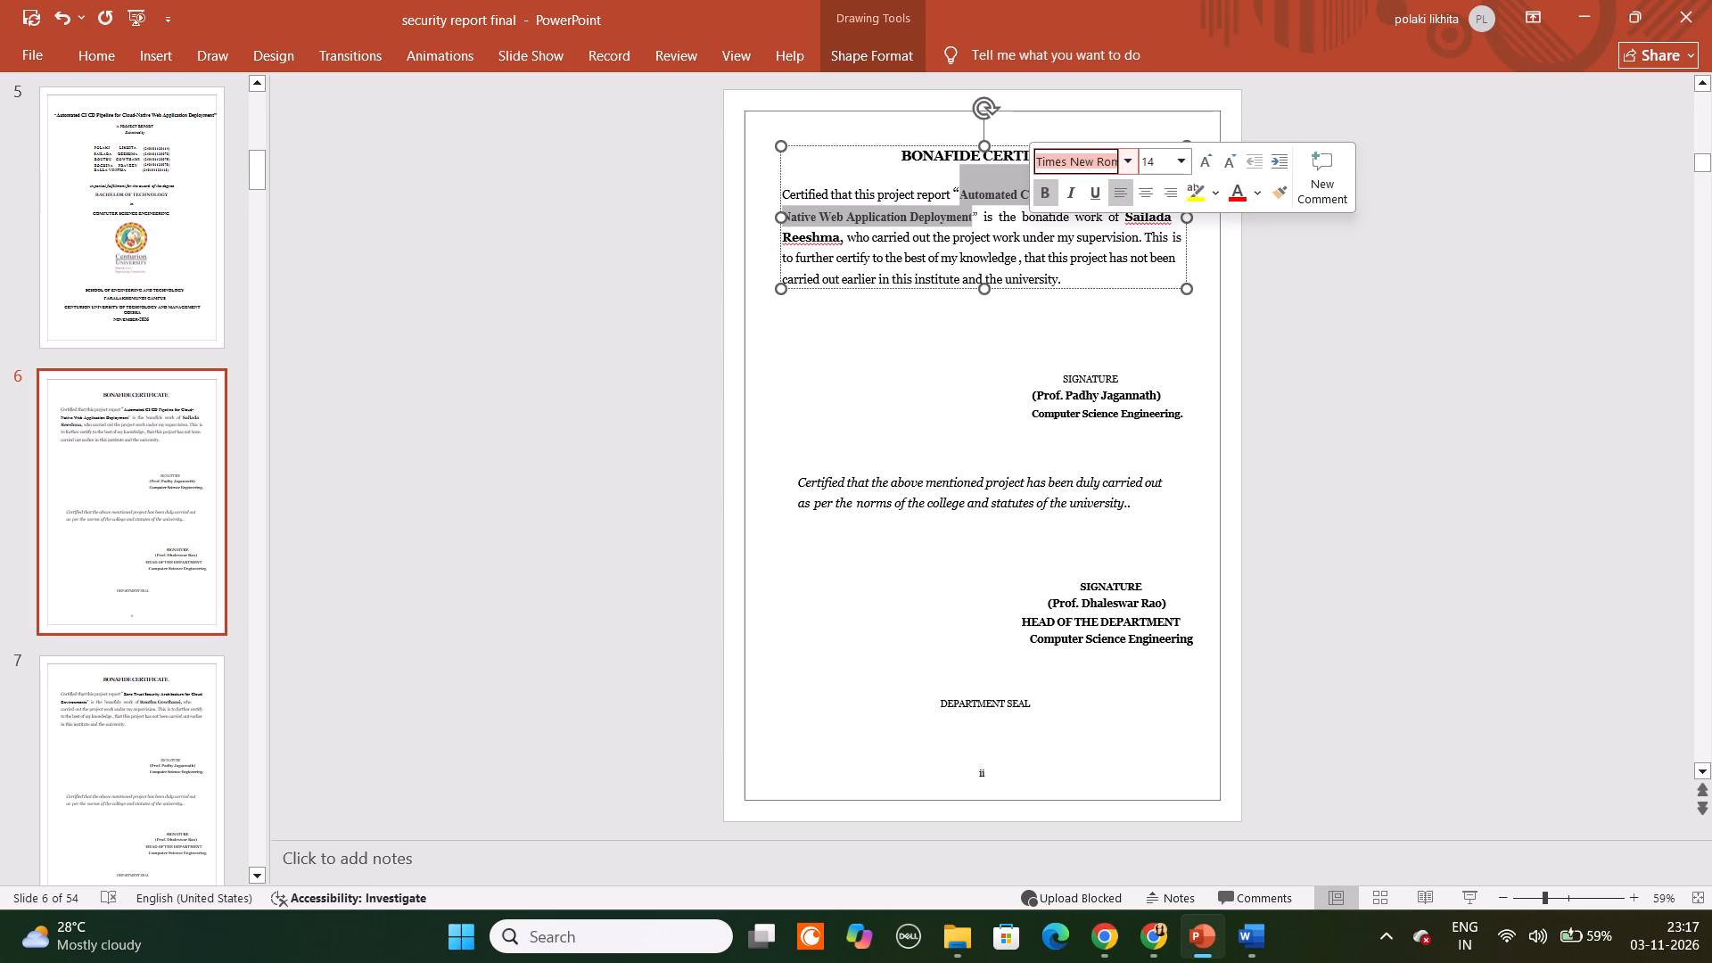
pyautogui.click(560, 282)
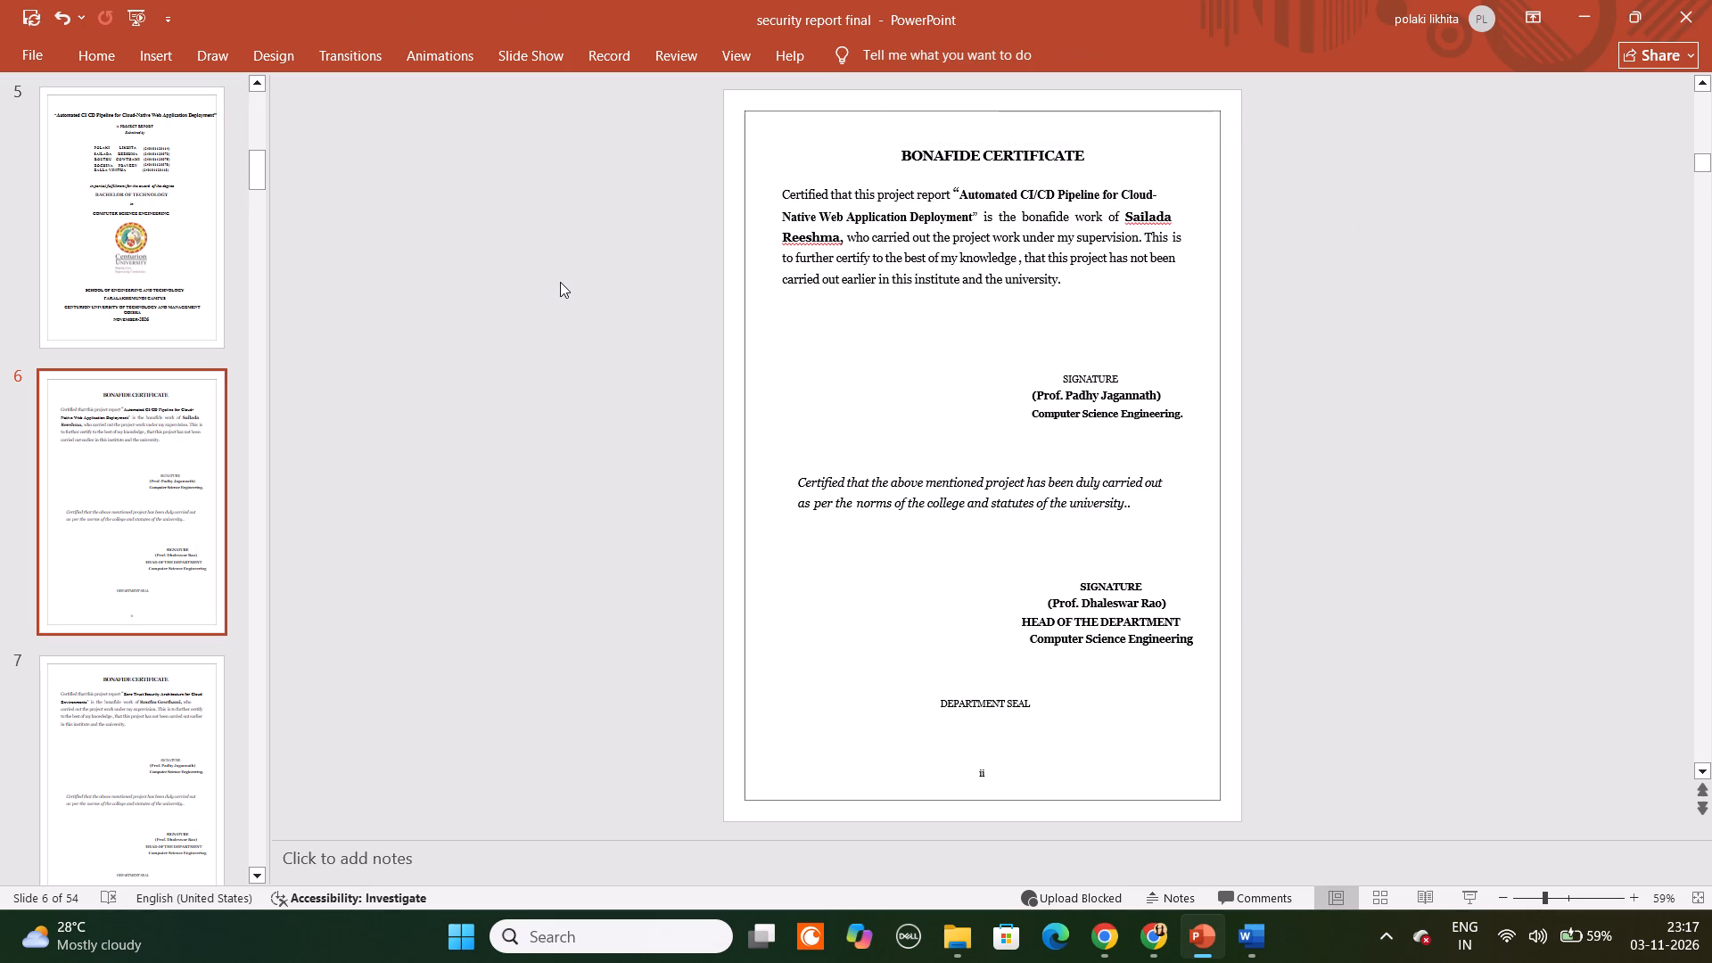
# Replace "Zero Trust Security Architecture for Cloud Environments" in slide 7's bonafide certificate with the copied CI/CD title.
pyautogui.press('Down')
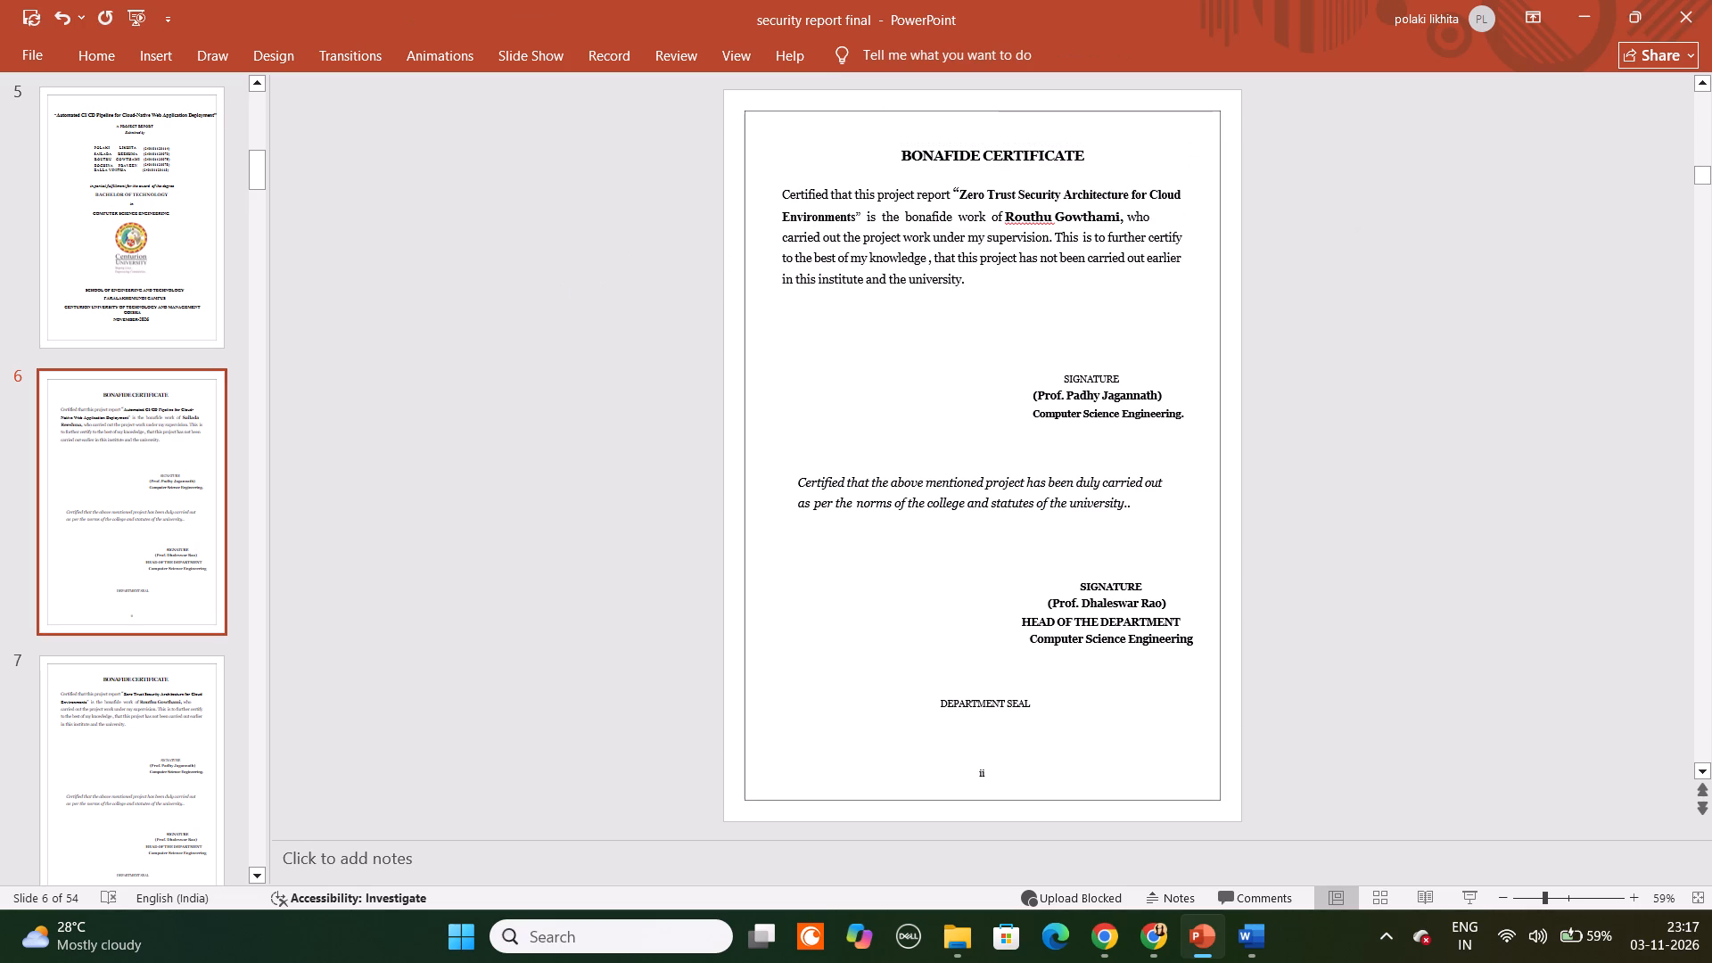
pyautogui.moveTo(964, 195); pyautogui.dragTo(975, 202)
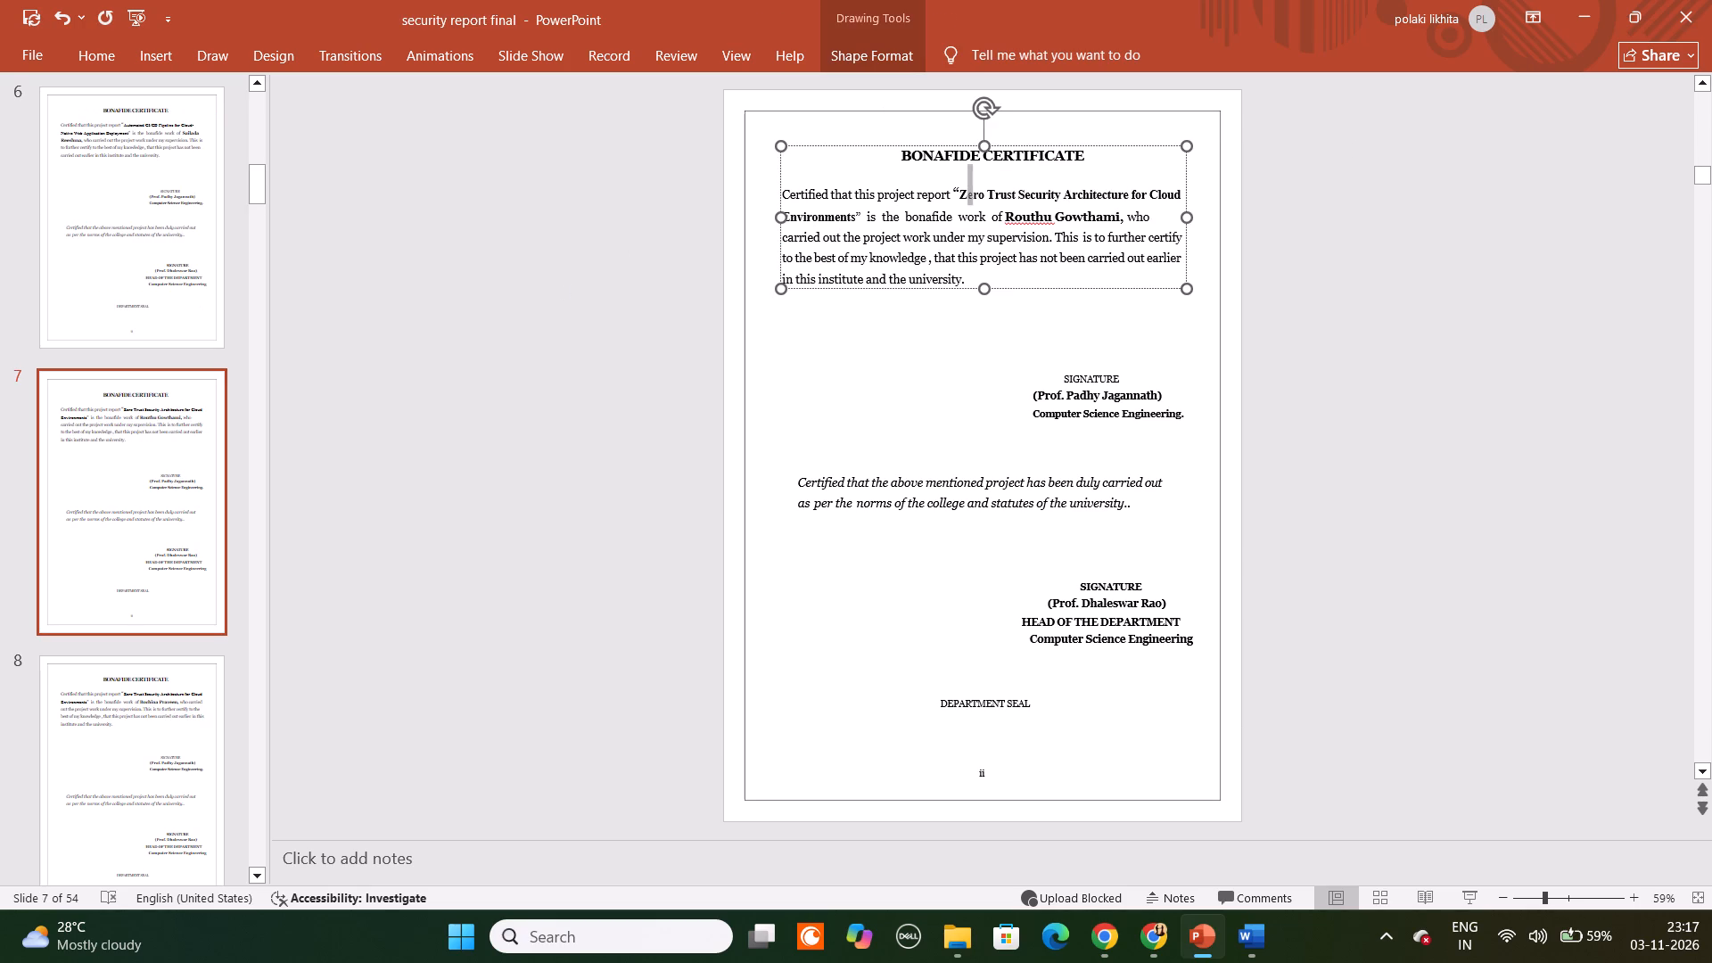
pyautogui.moveTo(975, 202); pyautogui.dragTo(843, 229)
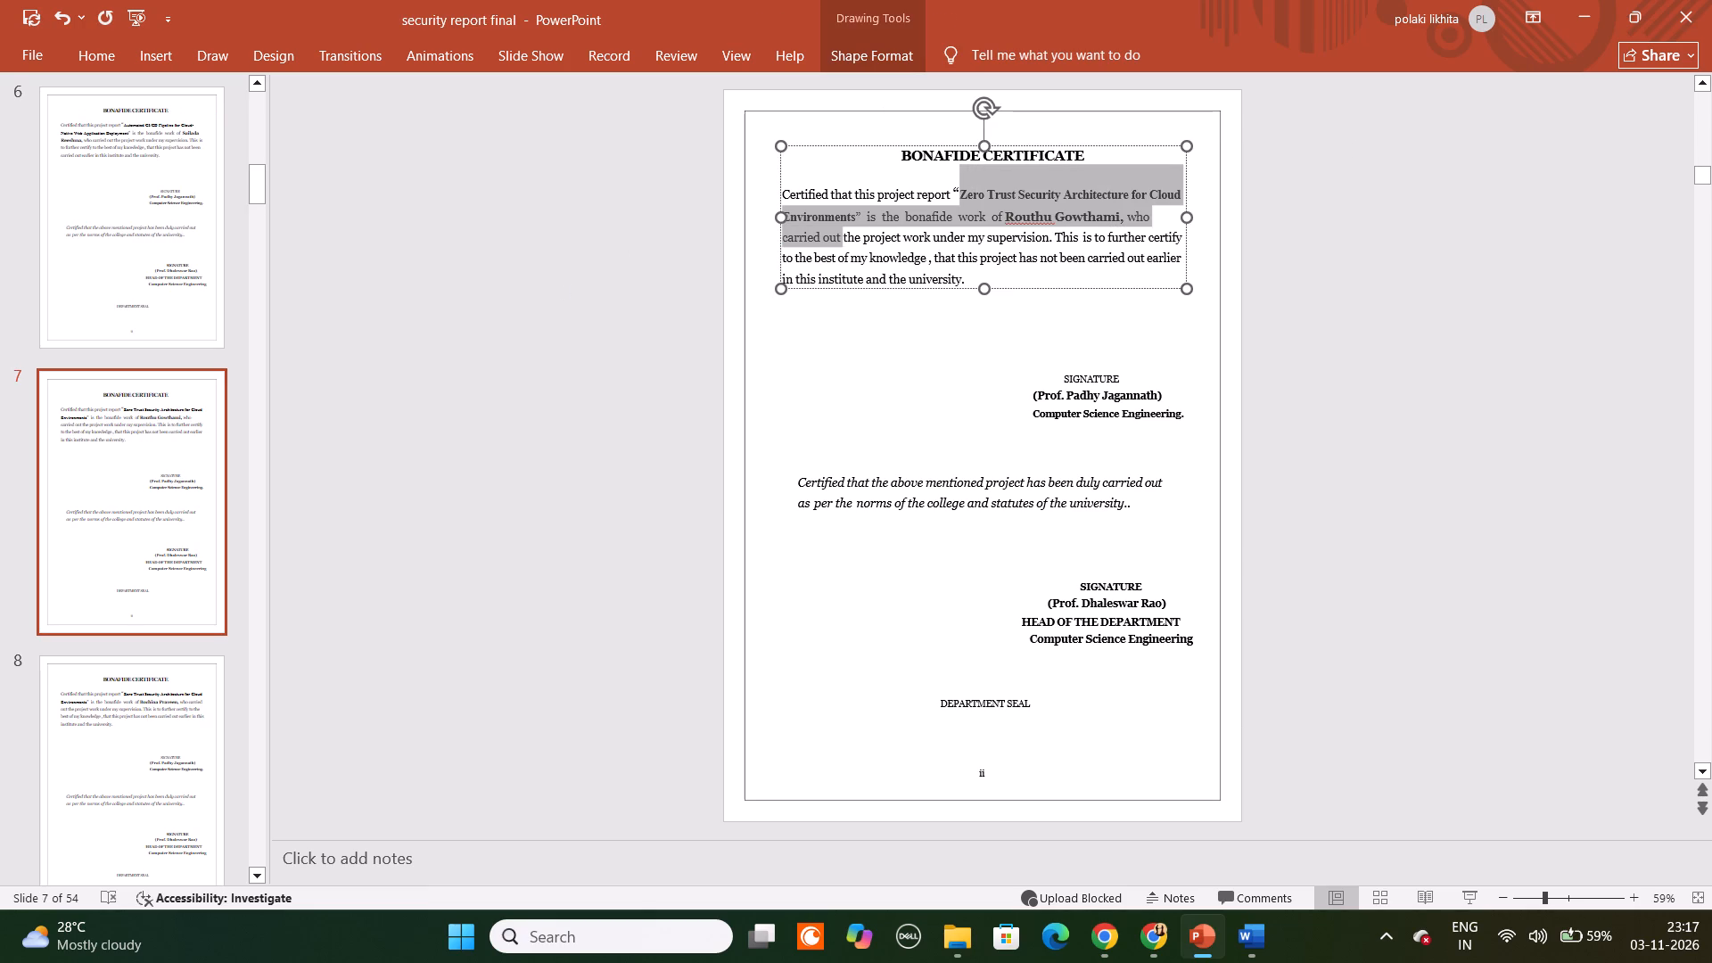
pyautogui.moveTo(843, 229); pyautogui.dragTo(845, 208)
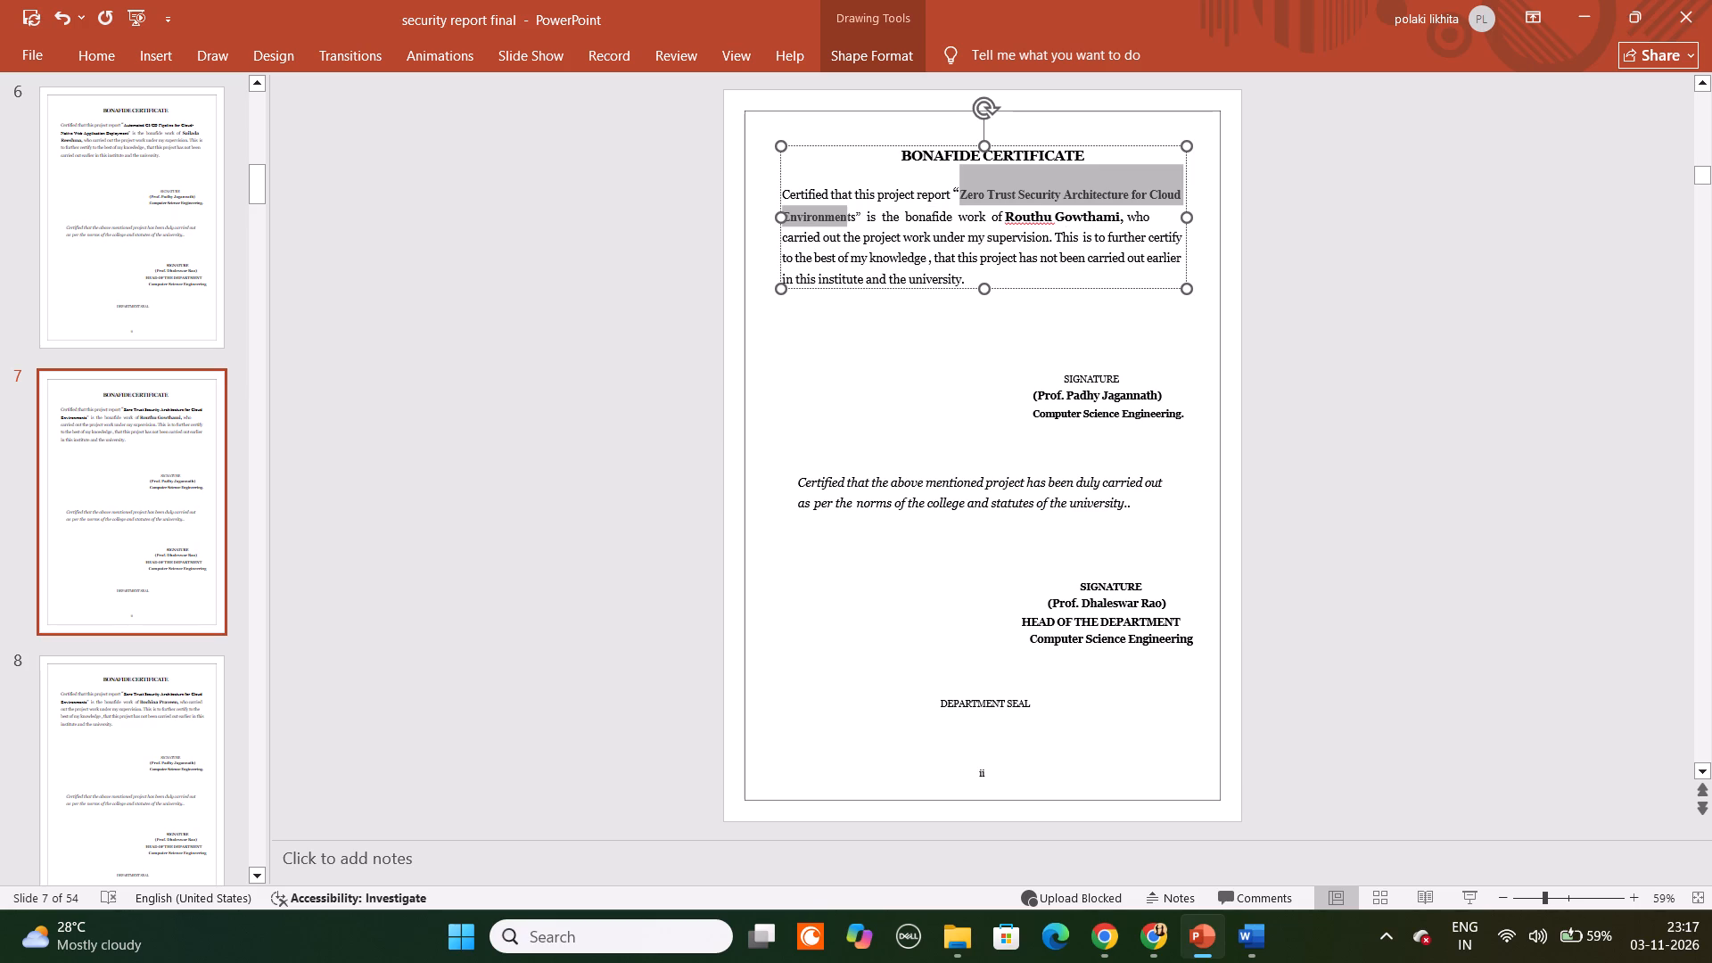
pyautogui.moveTo(845, 208); pyautogui.dragTo(856, 212)
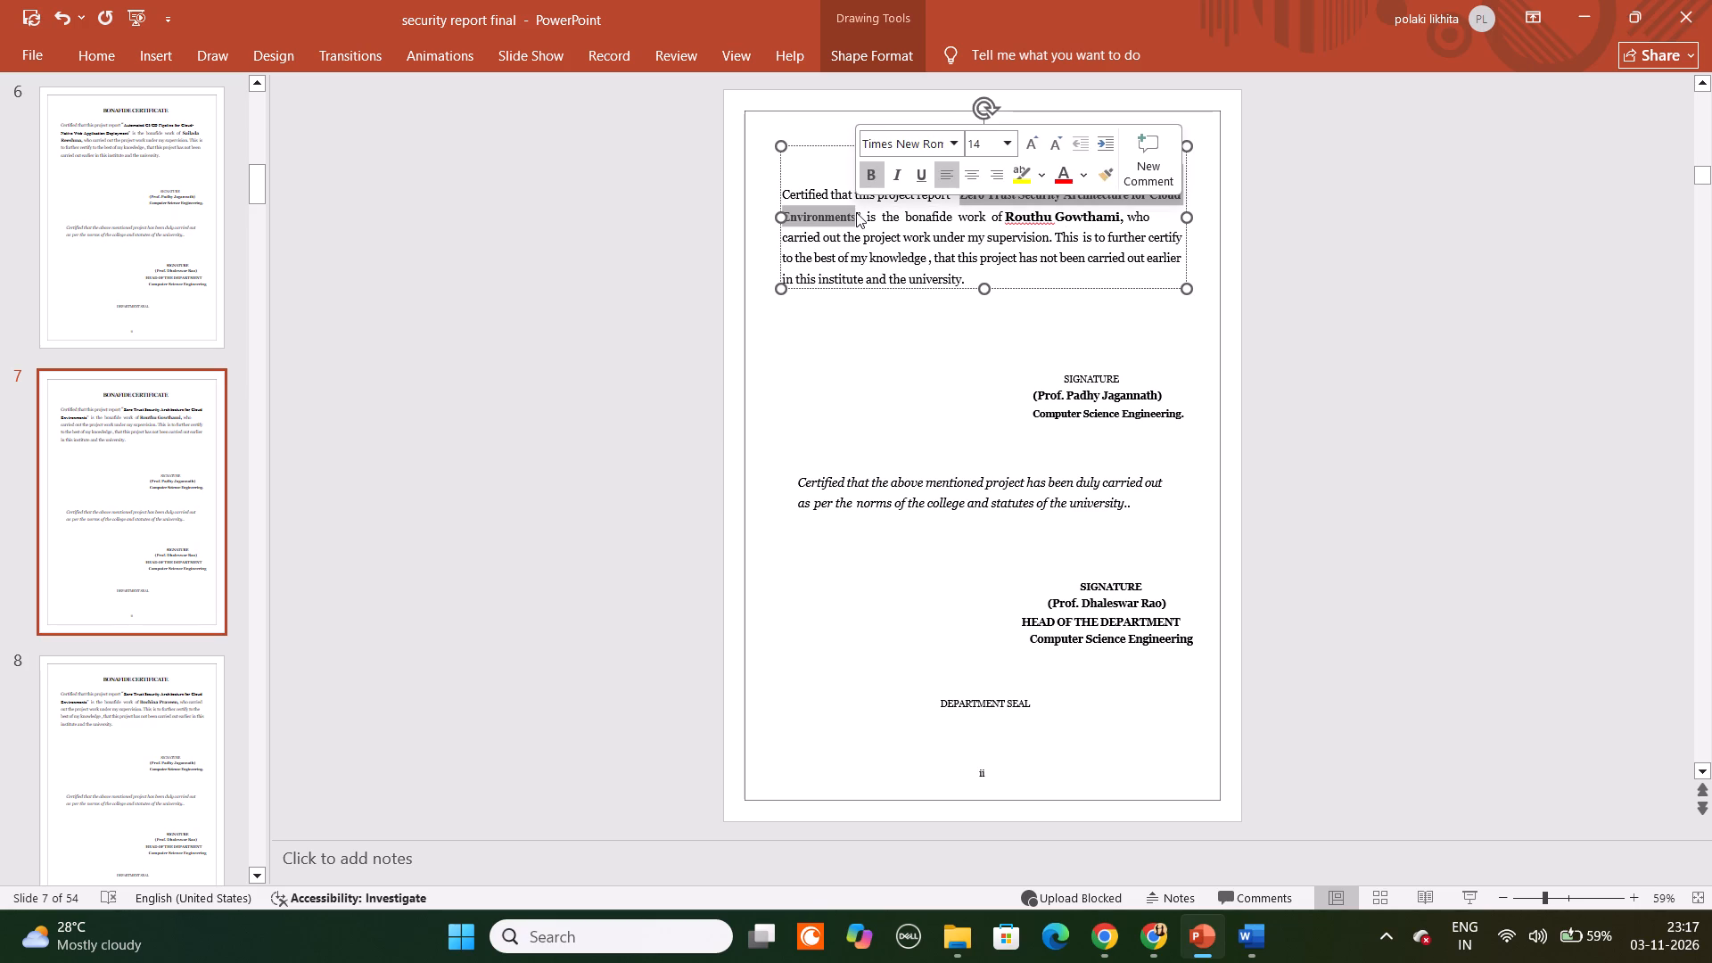
pyautogui.hotkey('ctrl', 'v')
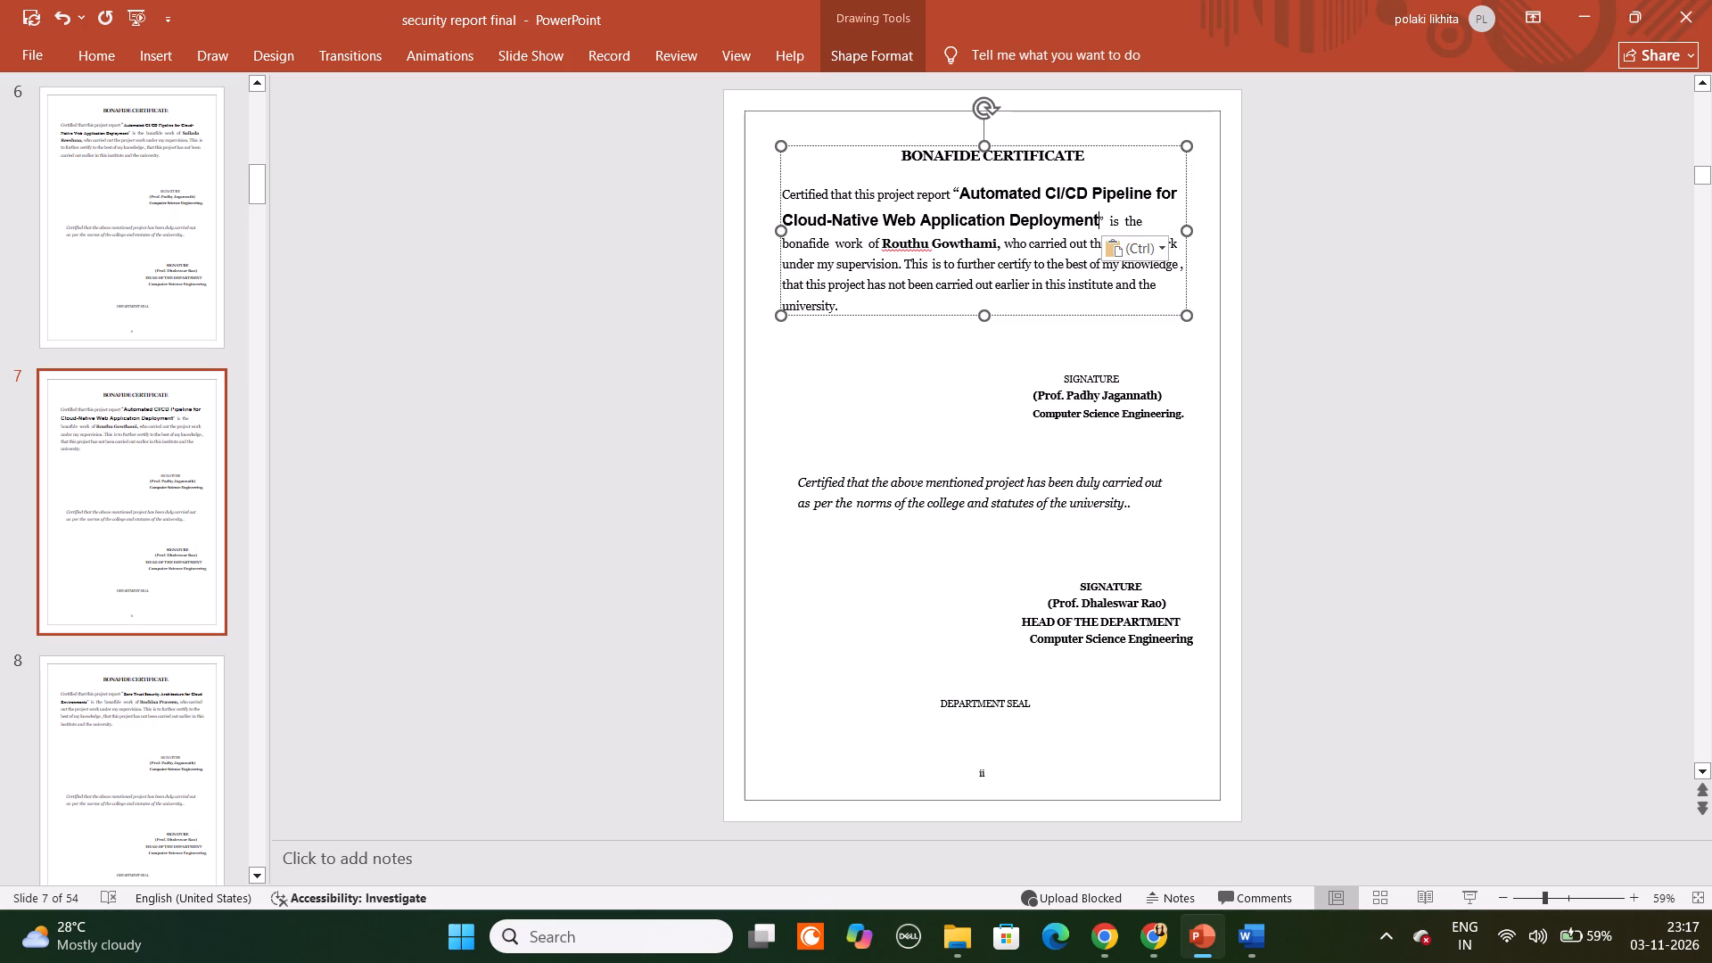
# Format the pasted CI/CD title in slide 7's certificate as 14 pt Times New Roman.
pyautogui.moveTo(963, 188); pyautogui.dragTo(1043, 225)
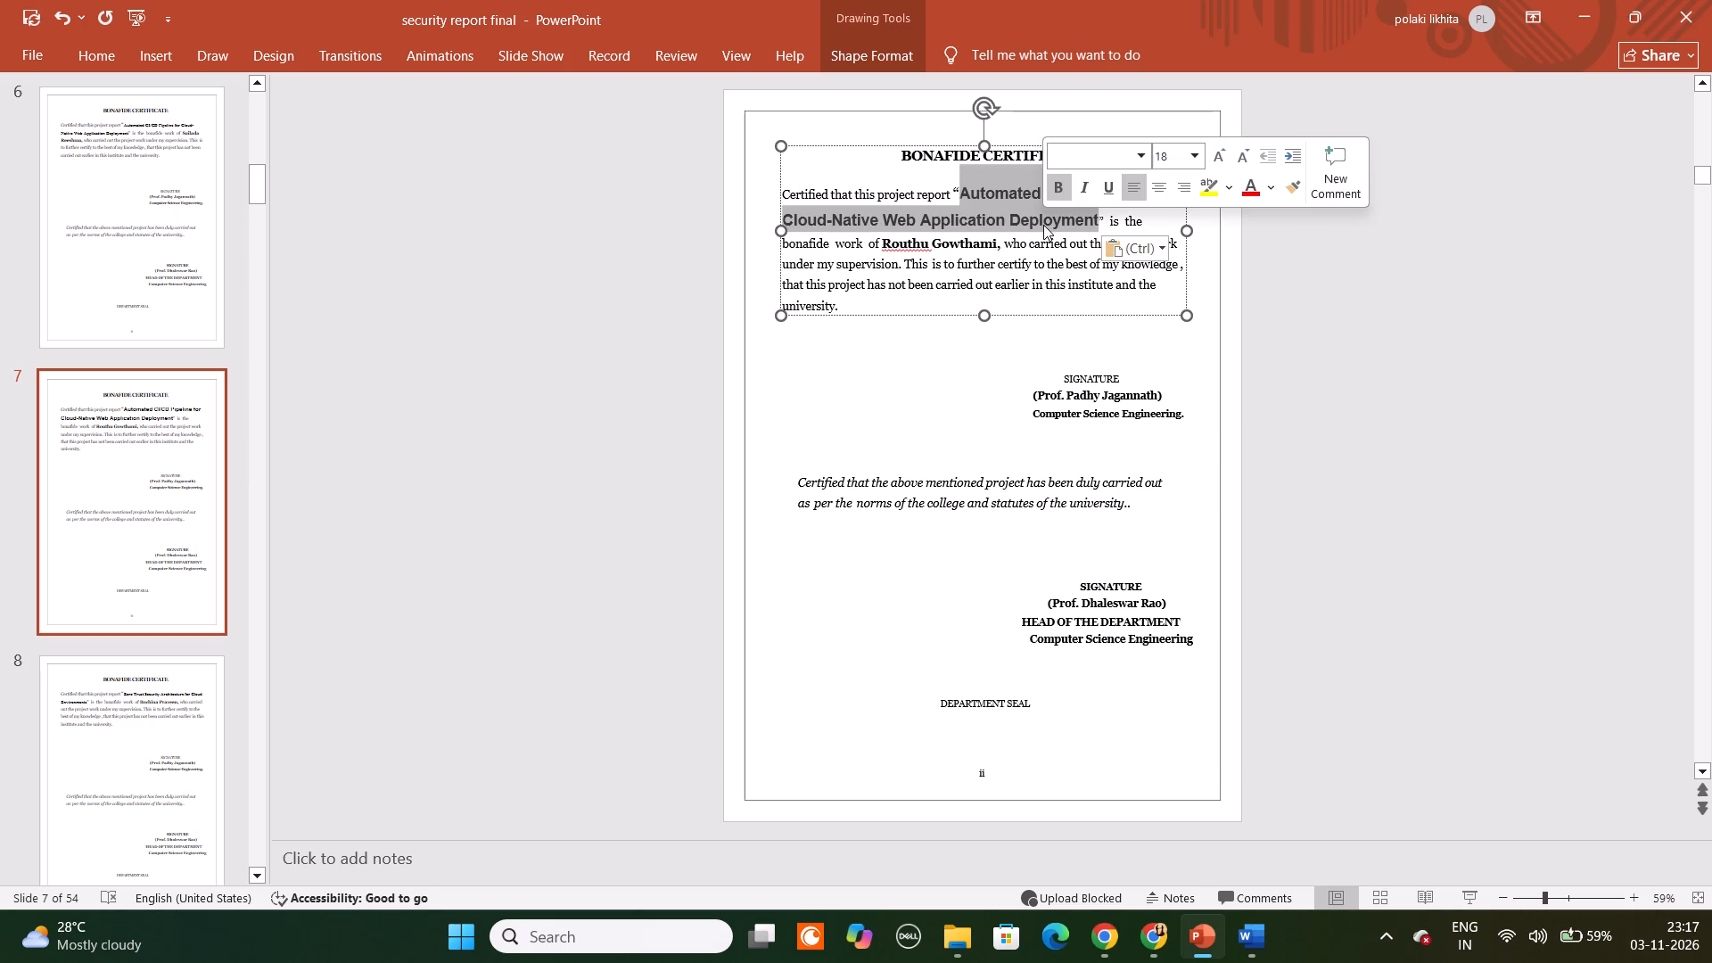
pyautogui.click(1089, 152)
pyautogui.write('times')
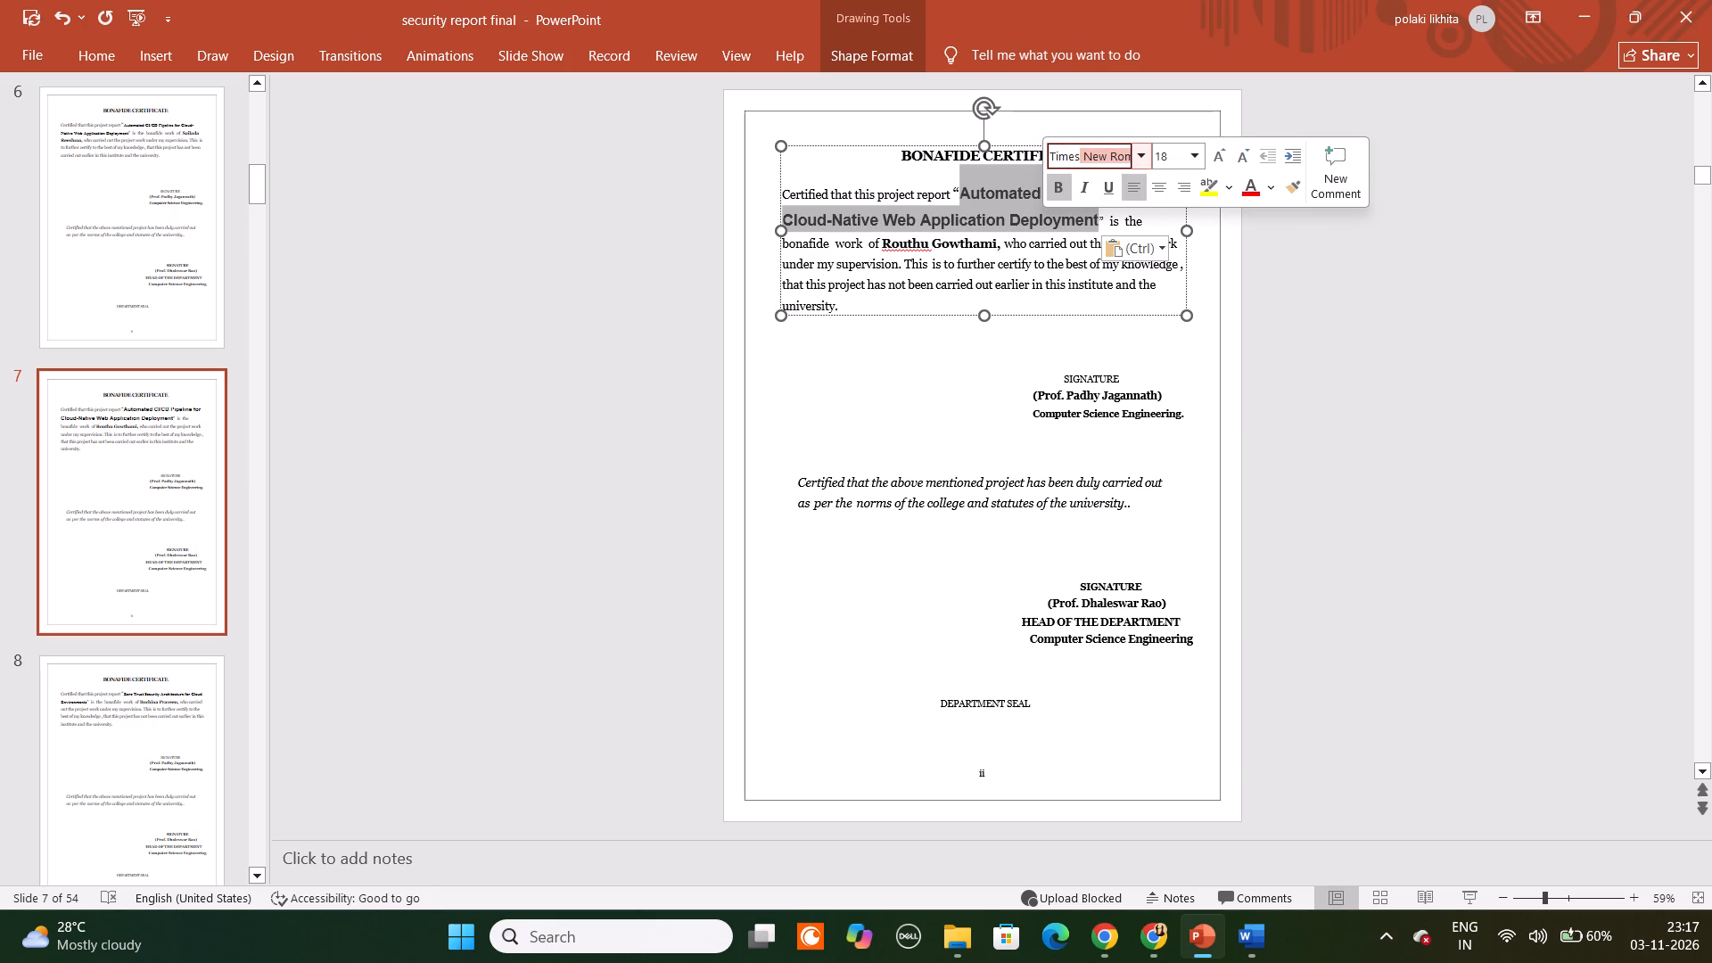
pyautogui.press('Return')
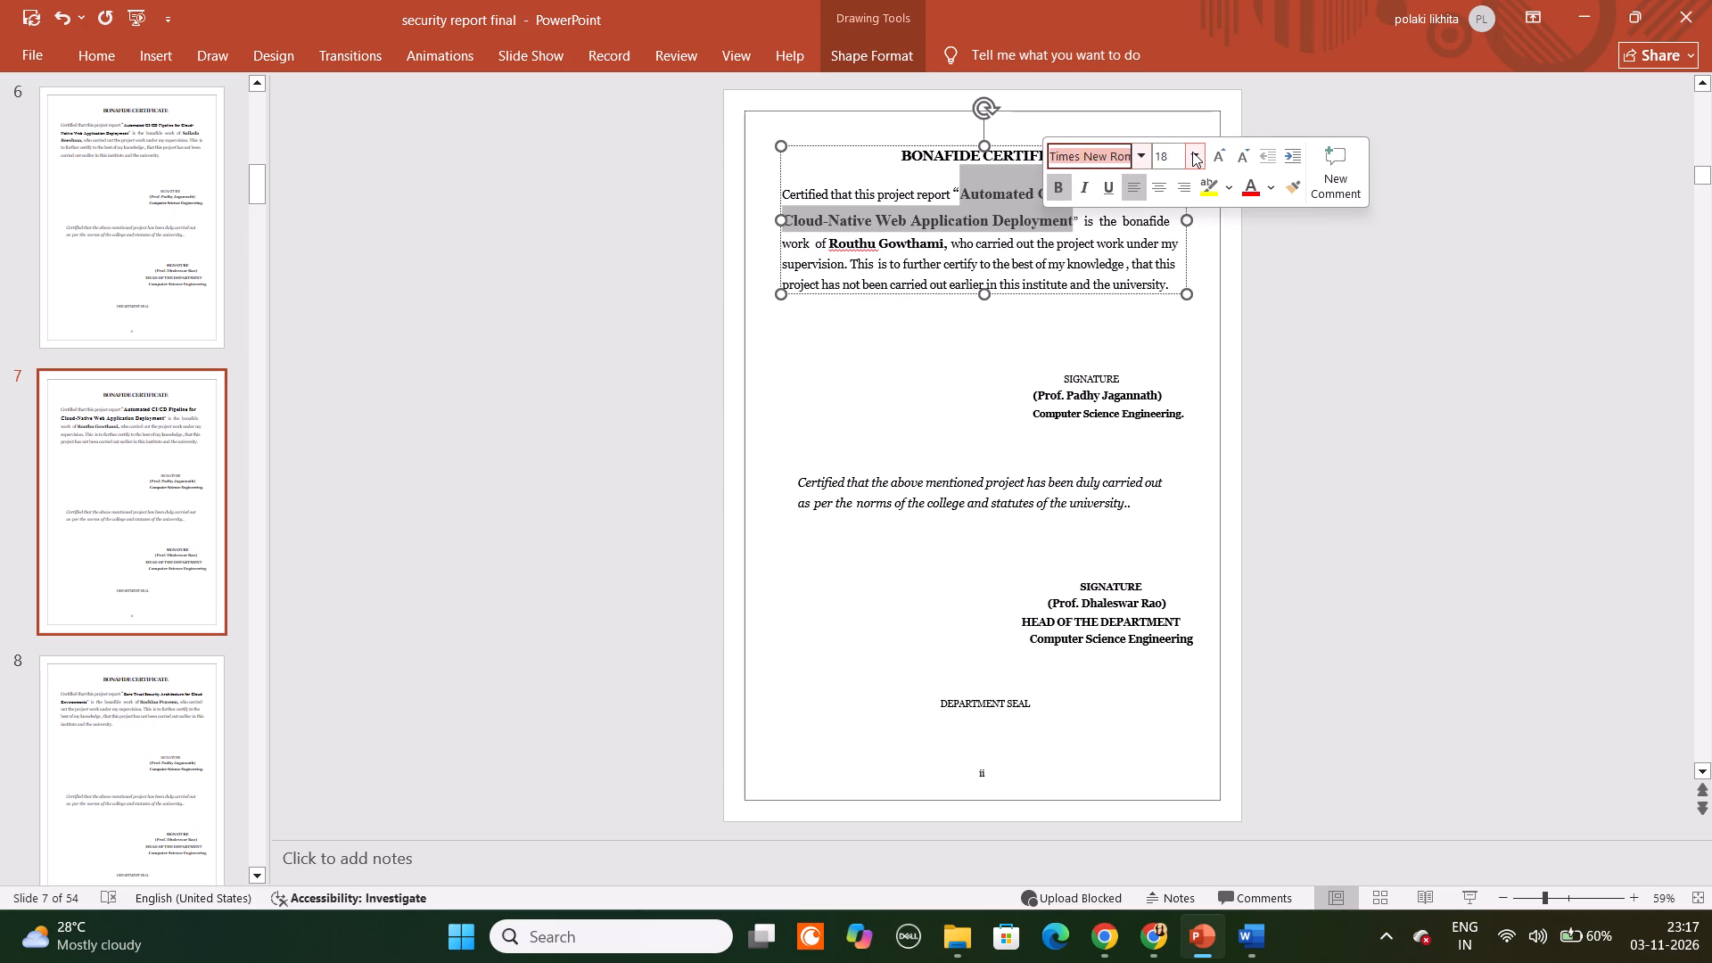
pyautogui.click(1192, 152)
pyautogui.click(1179, 314)
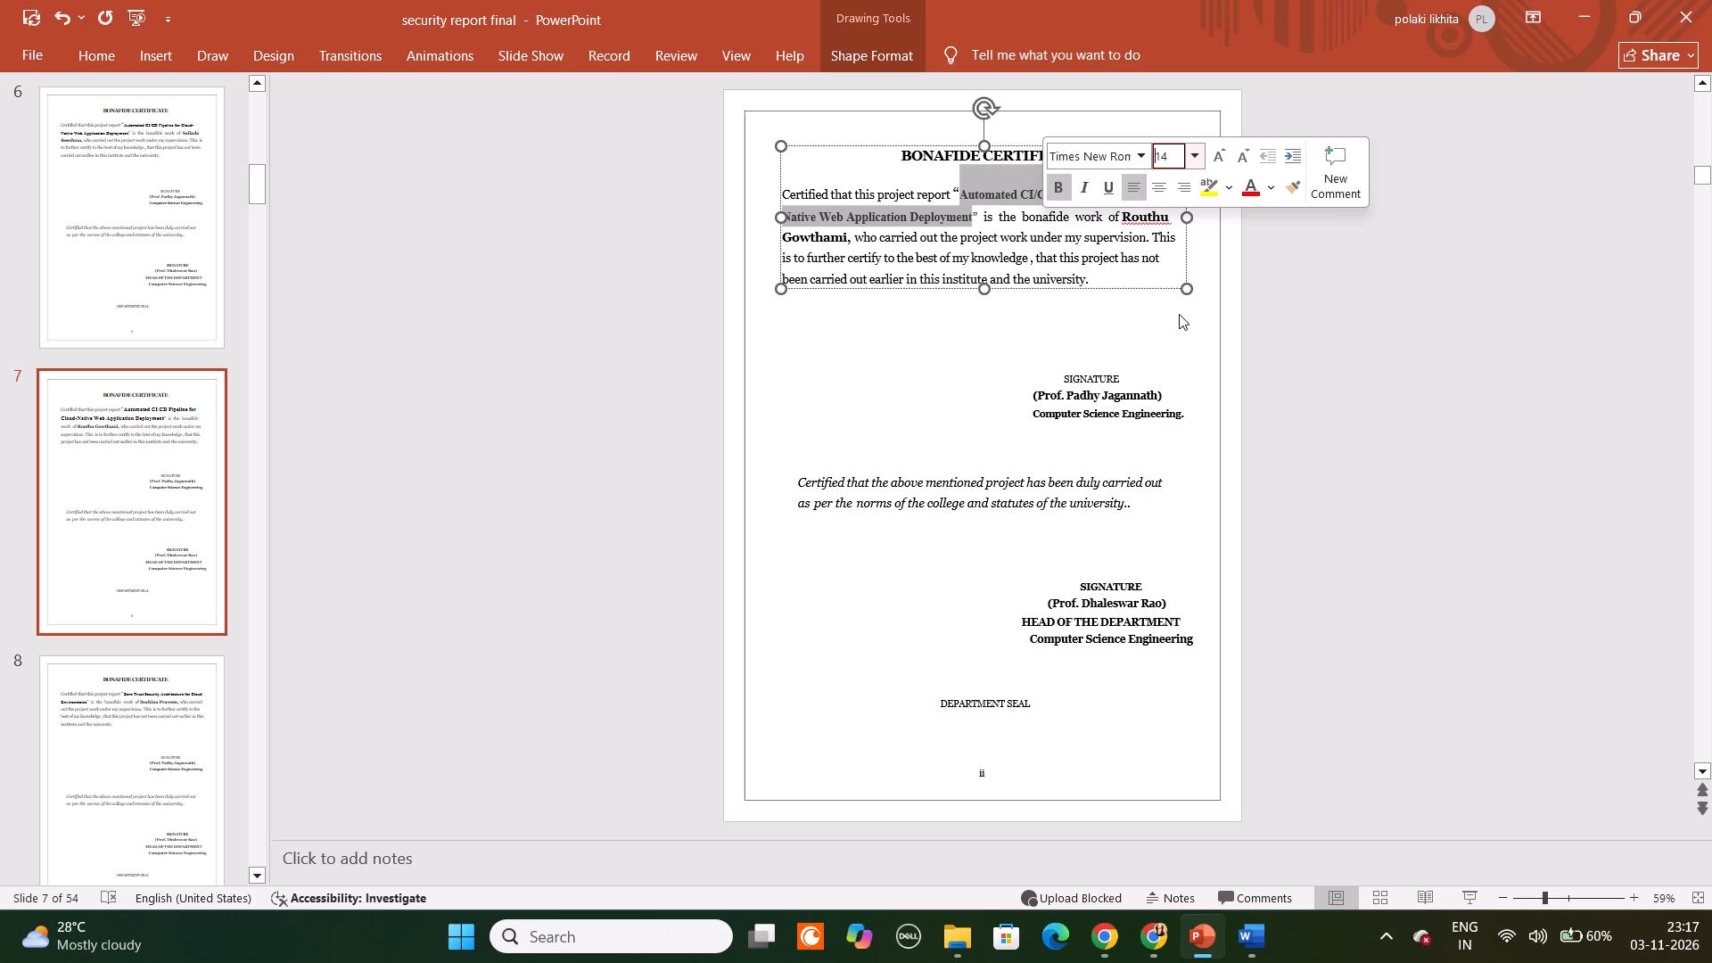
pyautogui.click(1321, 360)
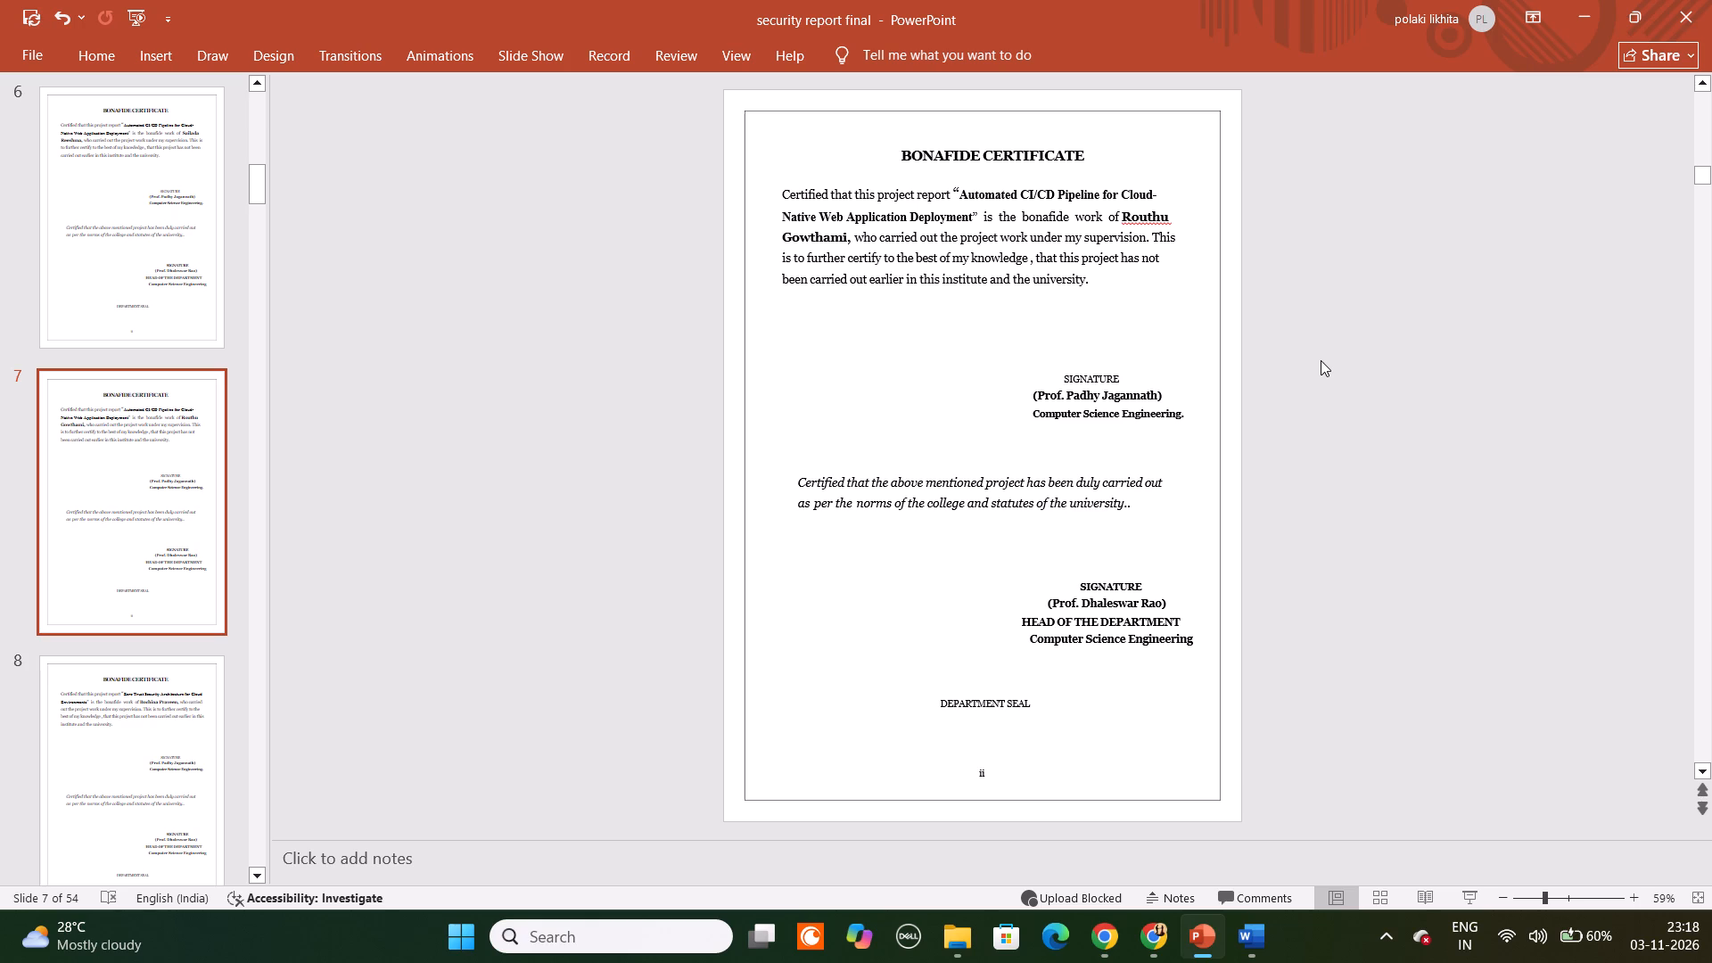
# Replace "Zero Trust Security Architecture for Cloud Environments" in slide 8's bonafide certificate with the copied CI/CD title.
pyautogui.press('Down')
pyautogui.moveTo(964, 196); pyautogui.dragTo(986, 203)
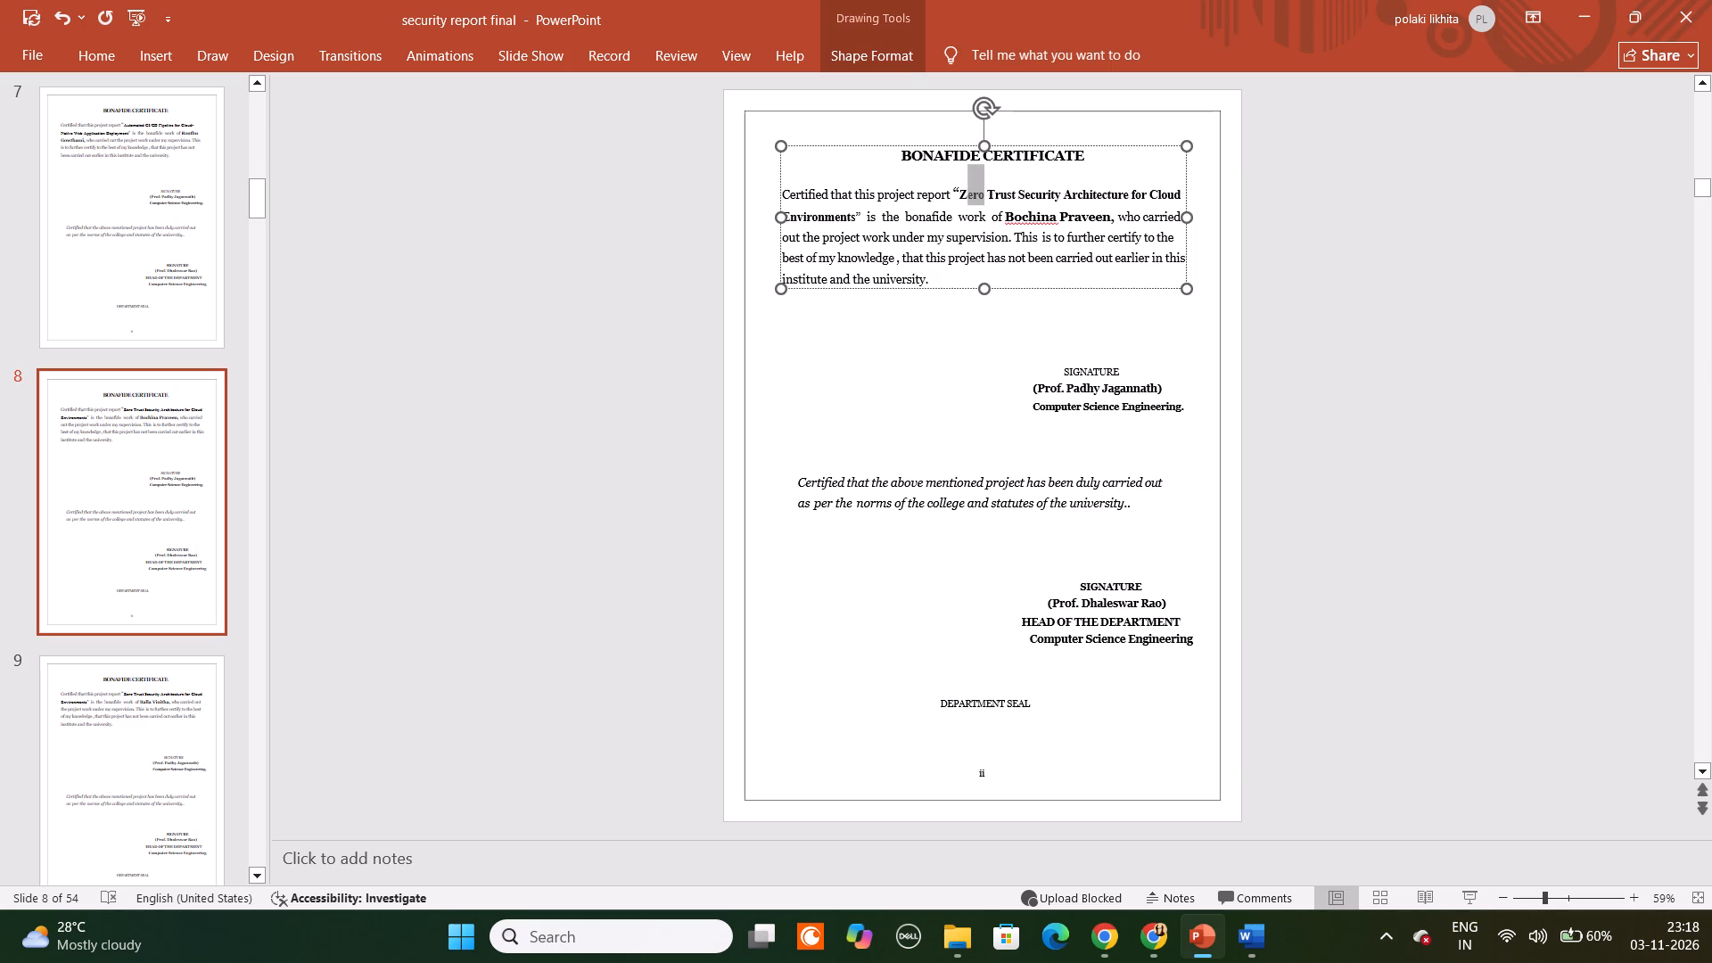
pyautogui.moveTo(986, 203); pyautogui.dragTo(1039, 202)
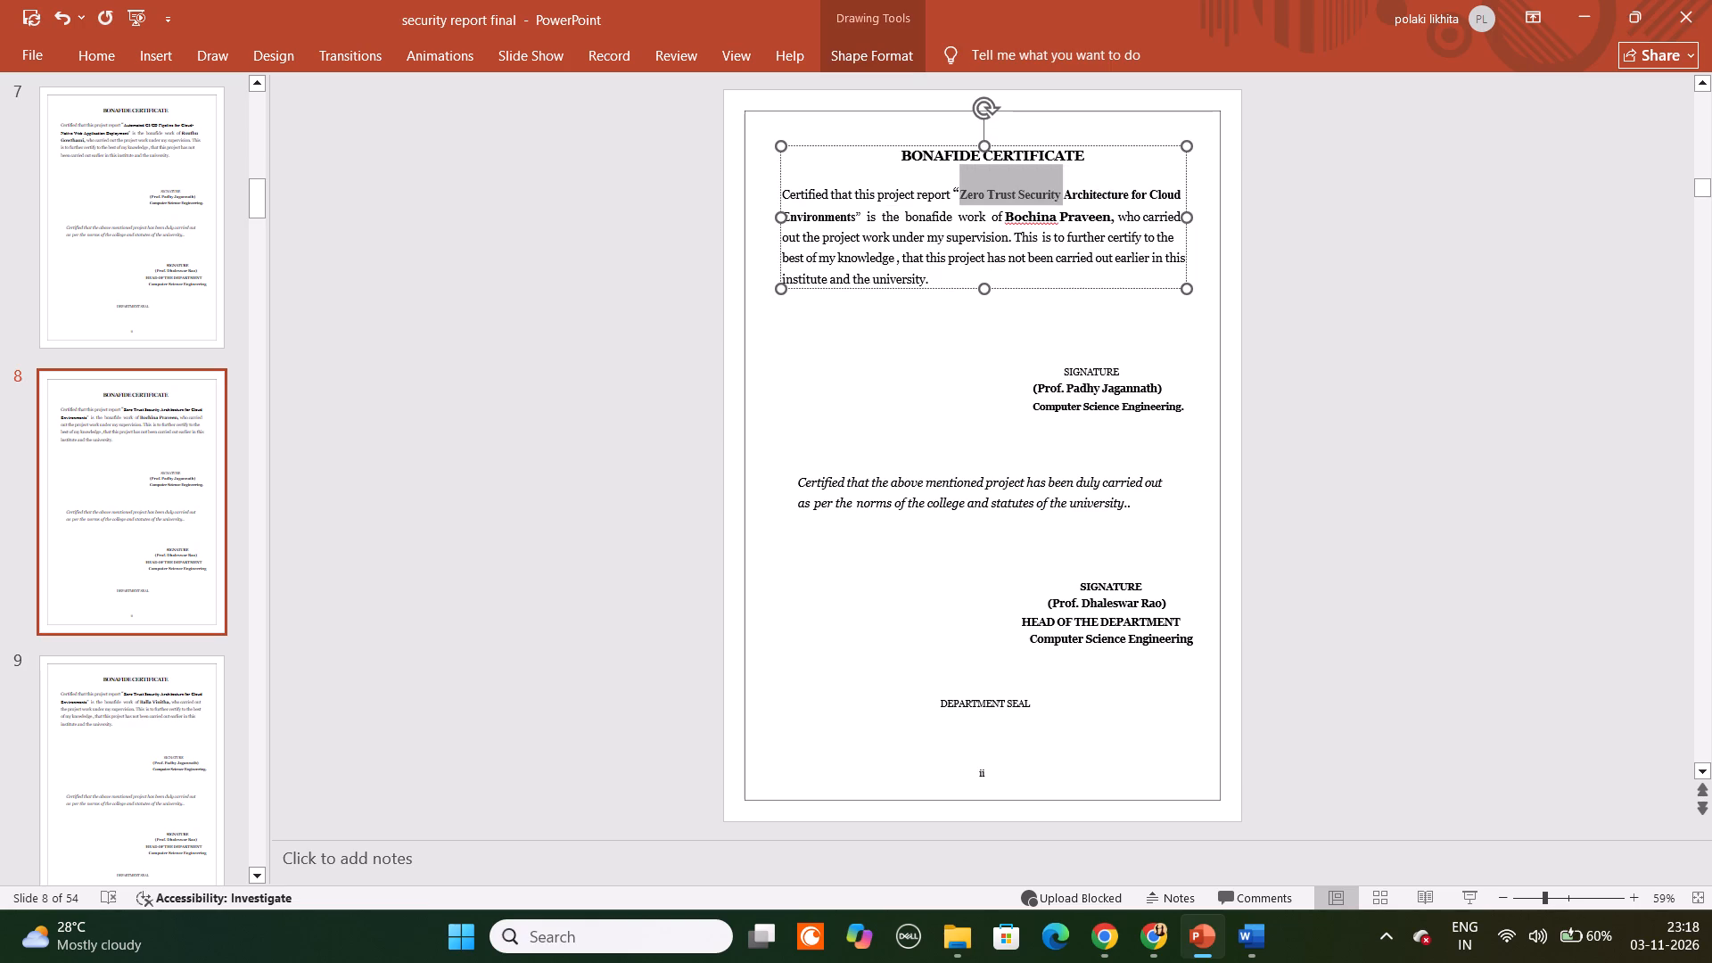
pyautogui.moveTo(1039, 202); pyautogui.dragTo(916, 218)
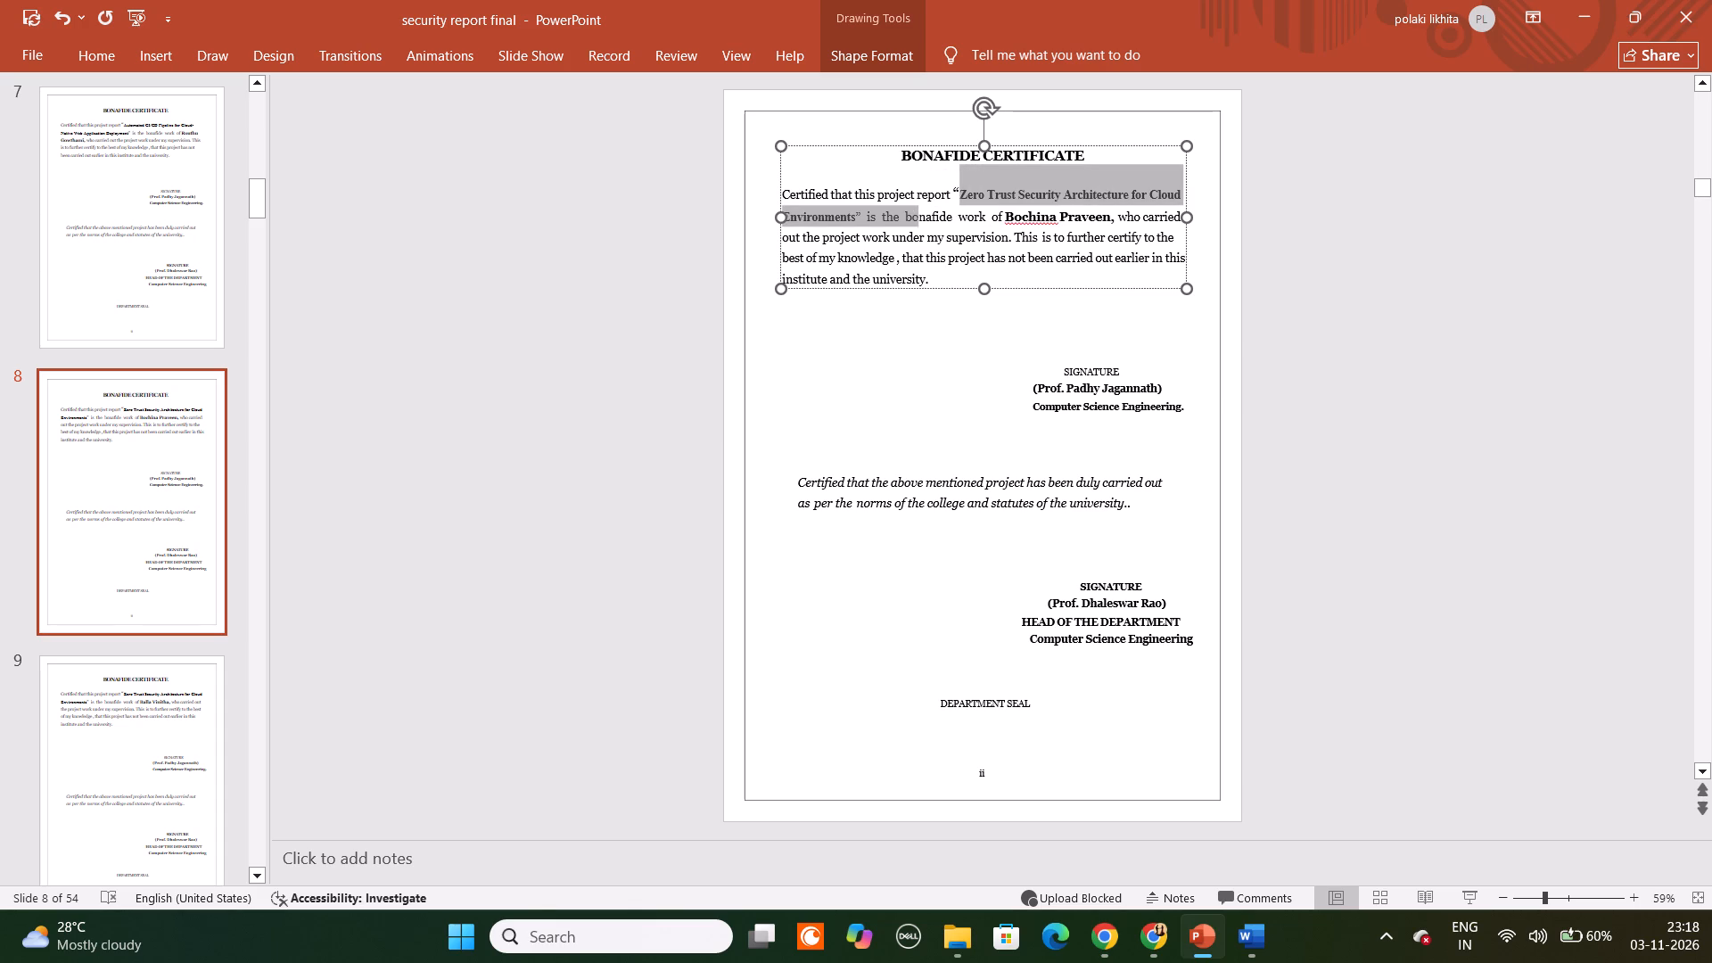
pyautogui.moveTo(916, 218); pyautogui.dragTo(854, 215)
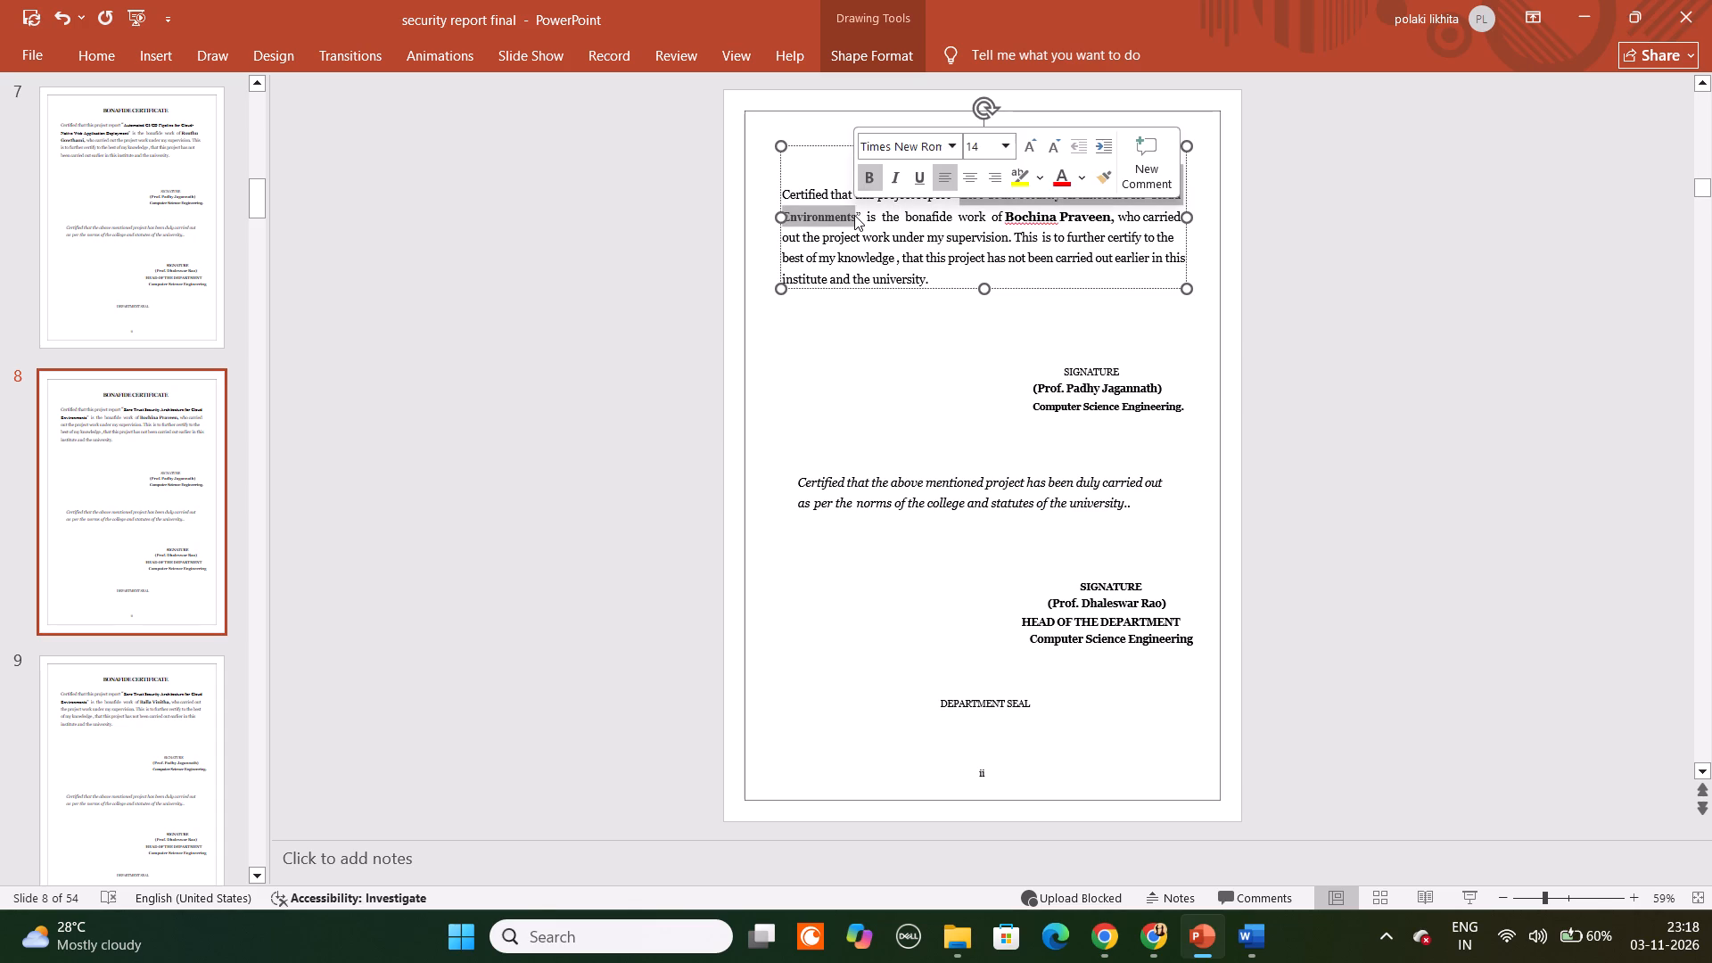
pyautogui.hotkey('ctrl', 'v')
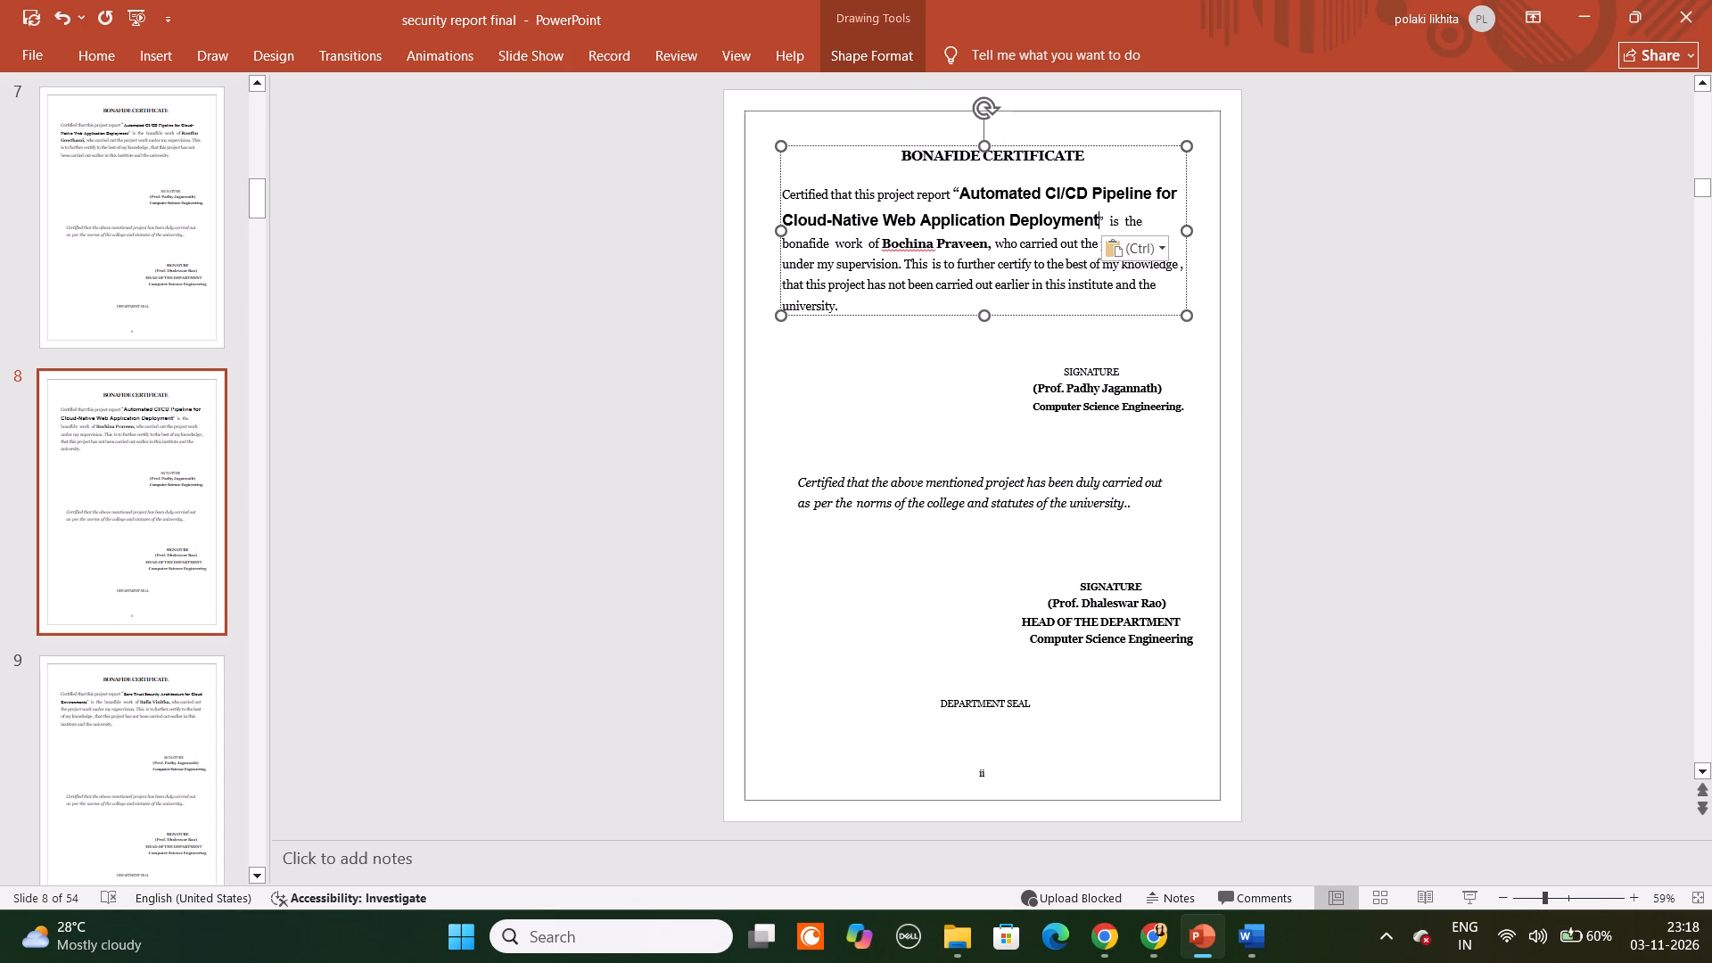
# Format the pasted CI/CD title in slide 8's certificate as 14 pt Times New Roman.
pyautogui.click(966, 185)
pyautogui.moveTo(966, 193); pyautogui.dragTo(1007, 210)
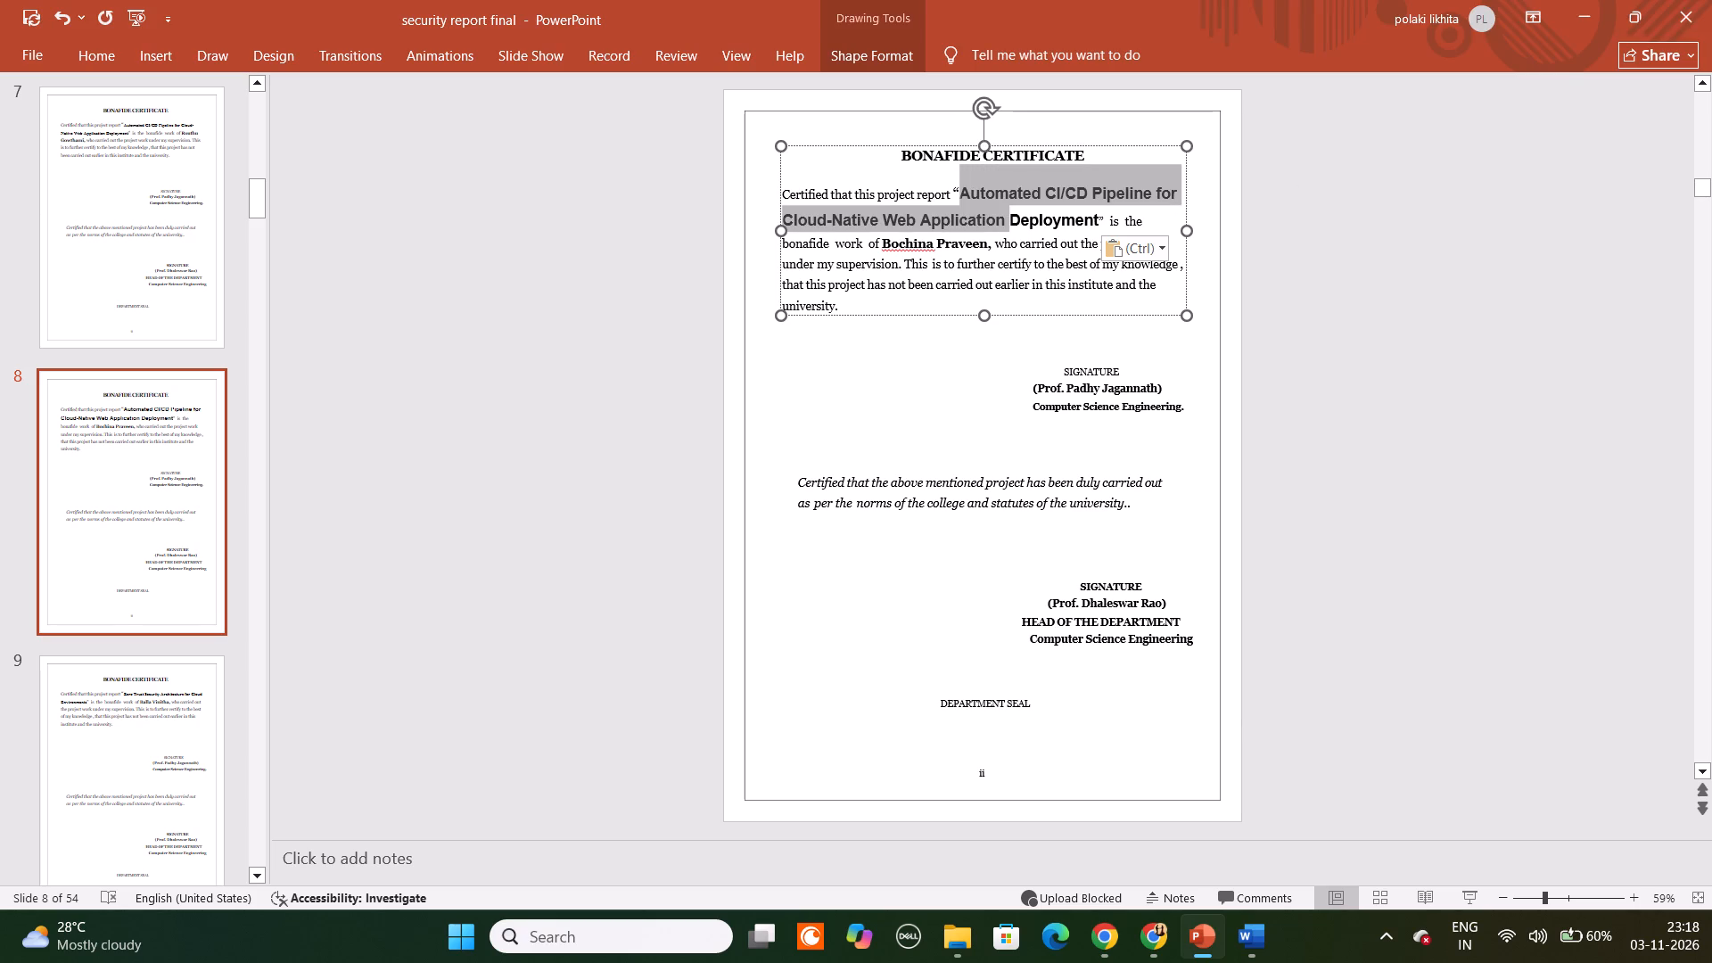
pyautogui.moveTo(1007, 210); pyautogui.dragTo(1058, 217)
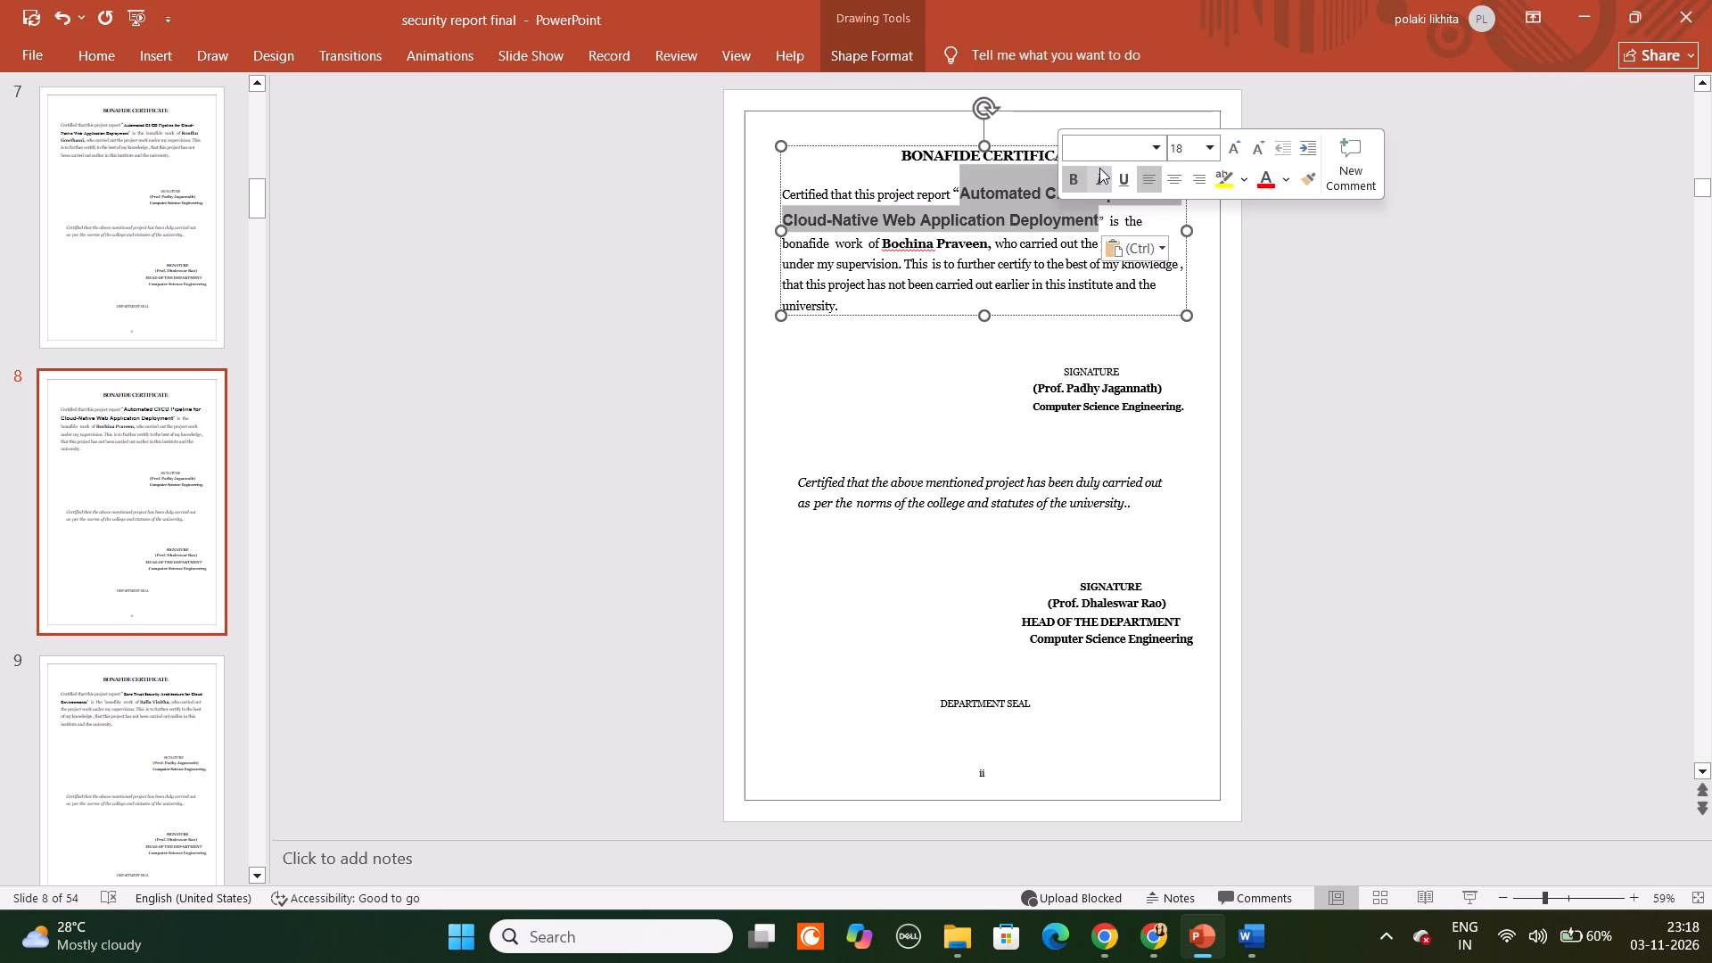
pyautogui.click(1089, 137)
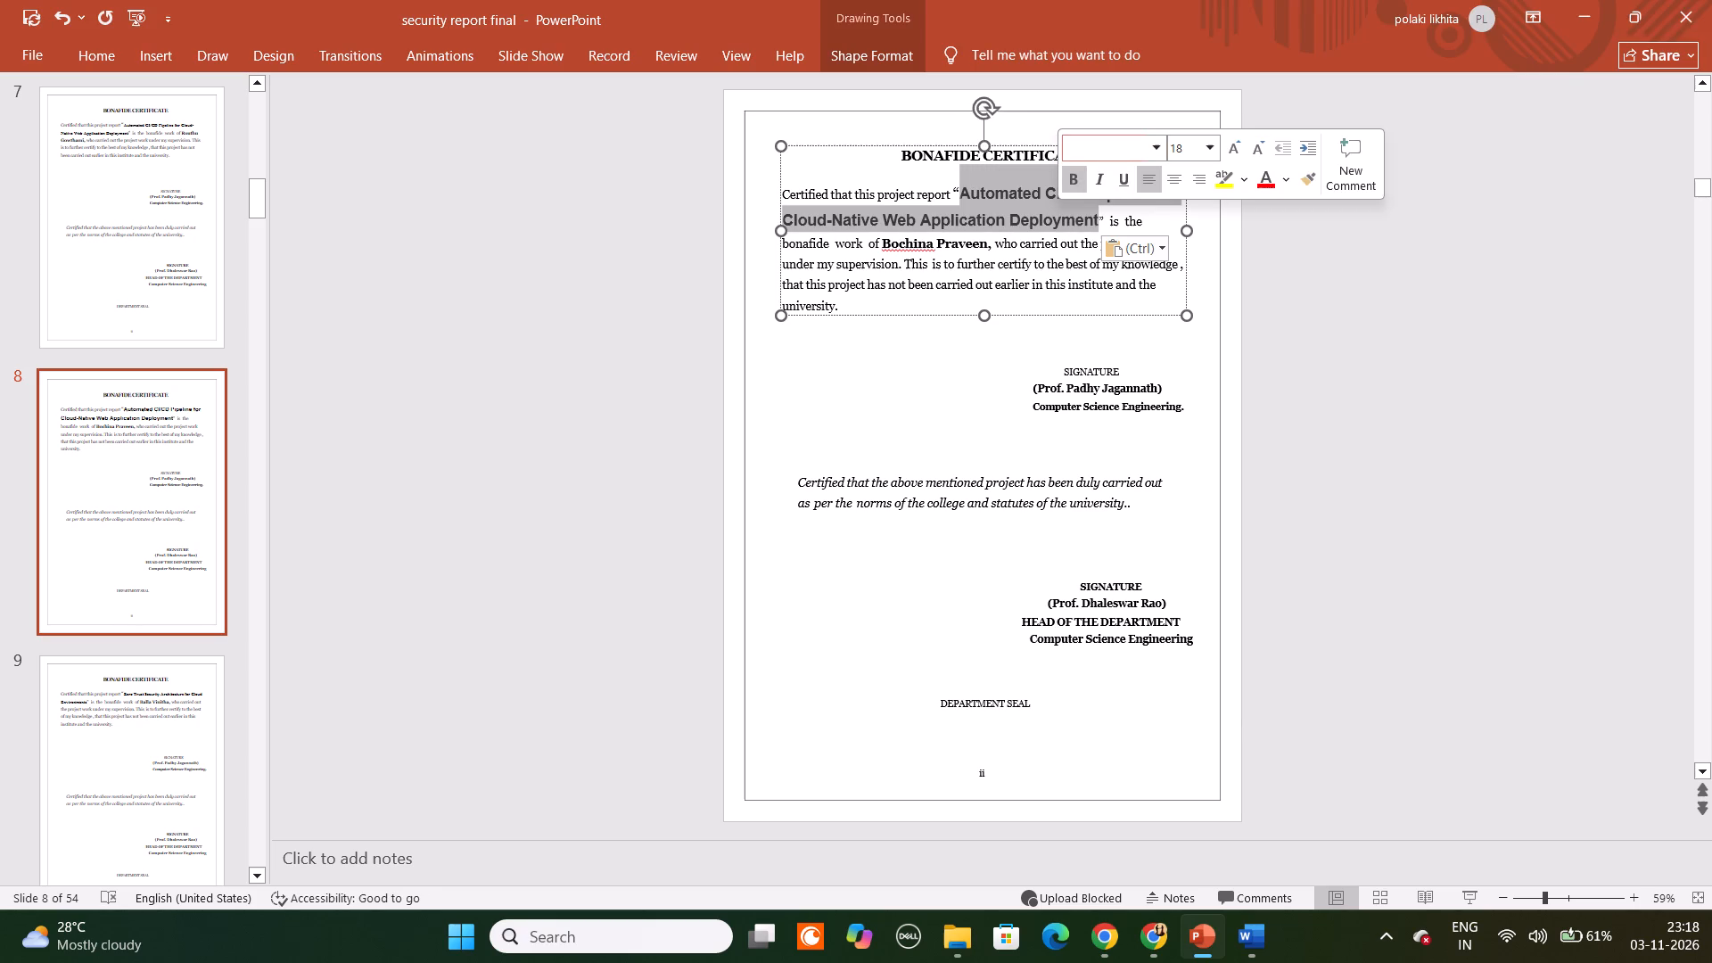
pyautogui.click(1094, 147)
pyautogui.write('times')
pyautogui.press('Return')
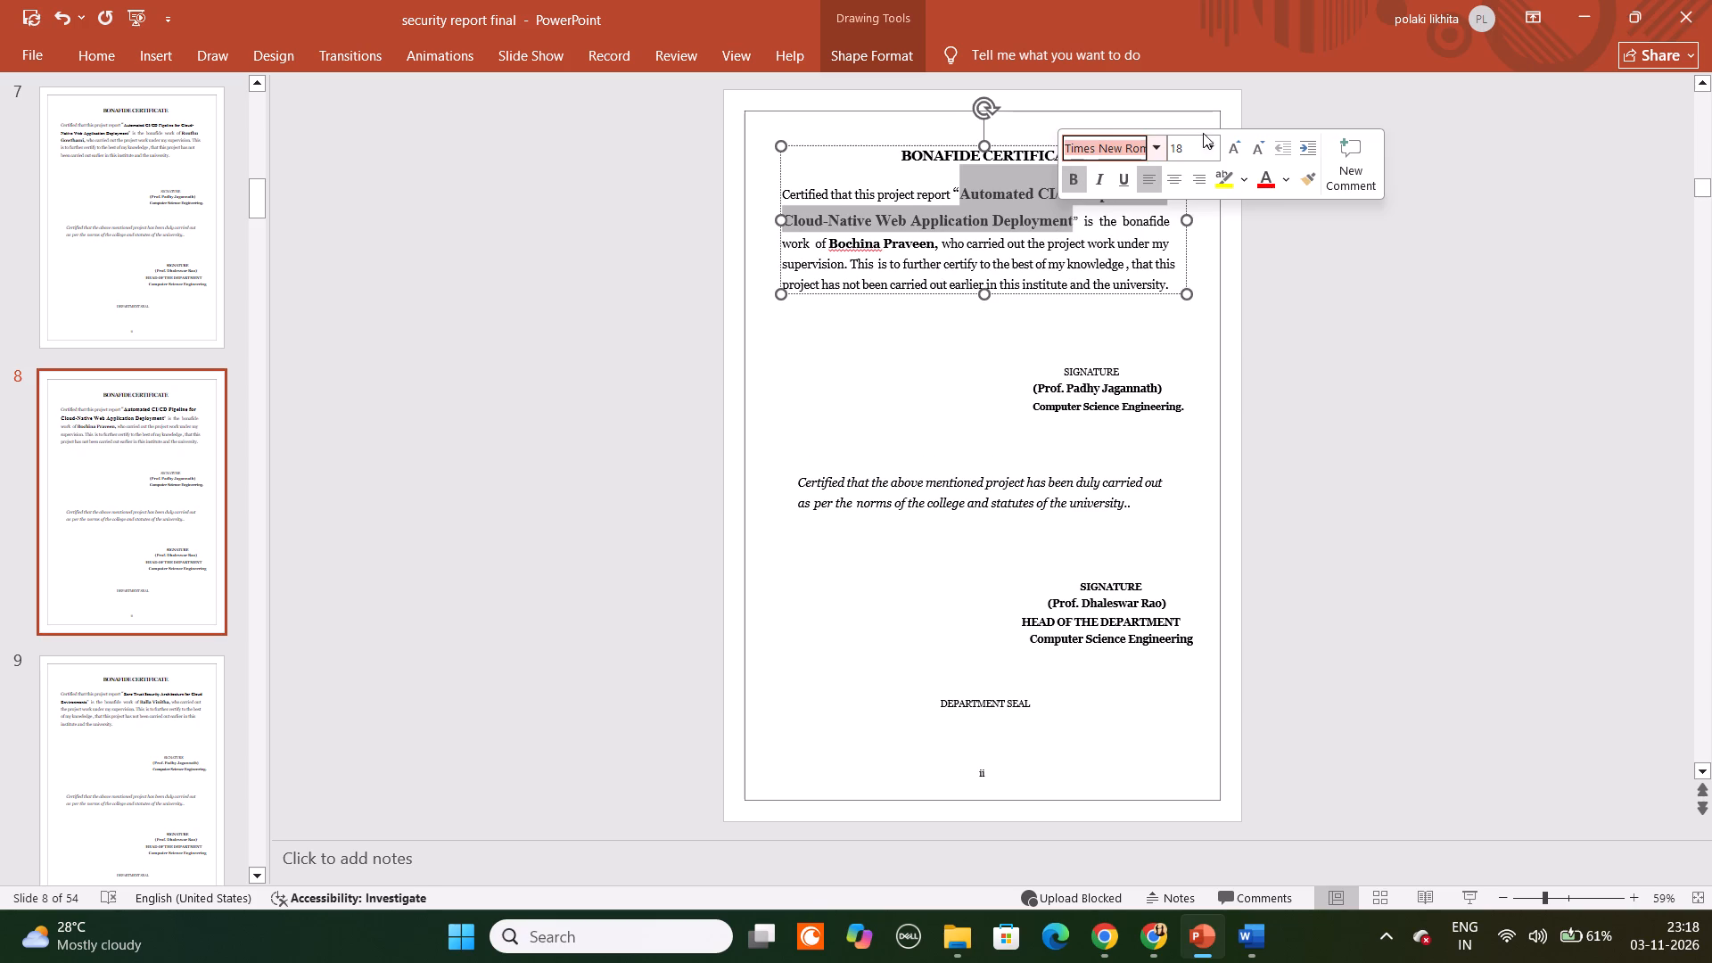
pyautogui.click(1220, 144)
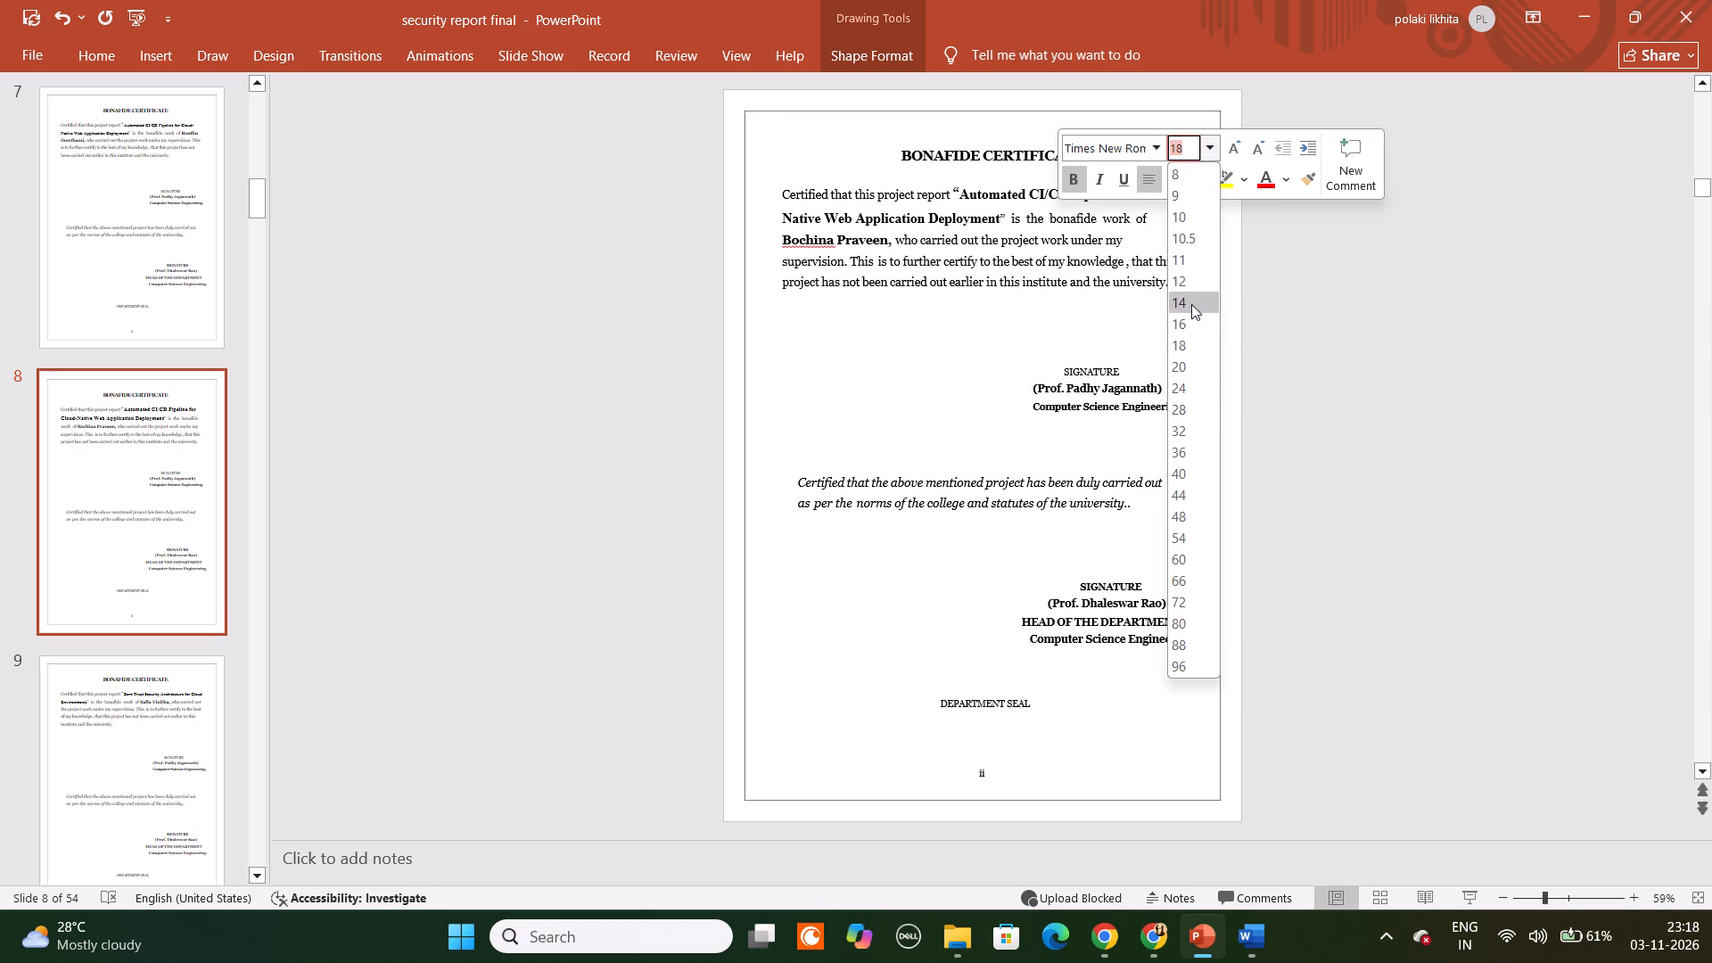
pyautogui.click(1193, 294)
pyautogui.click(1288, 300)
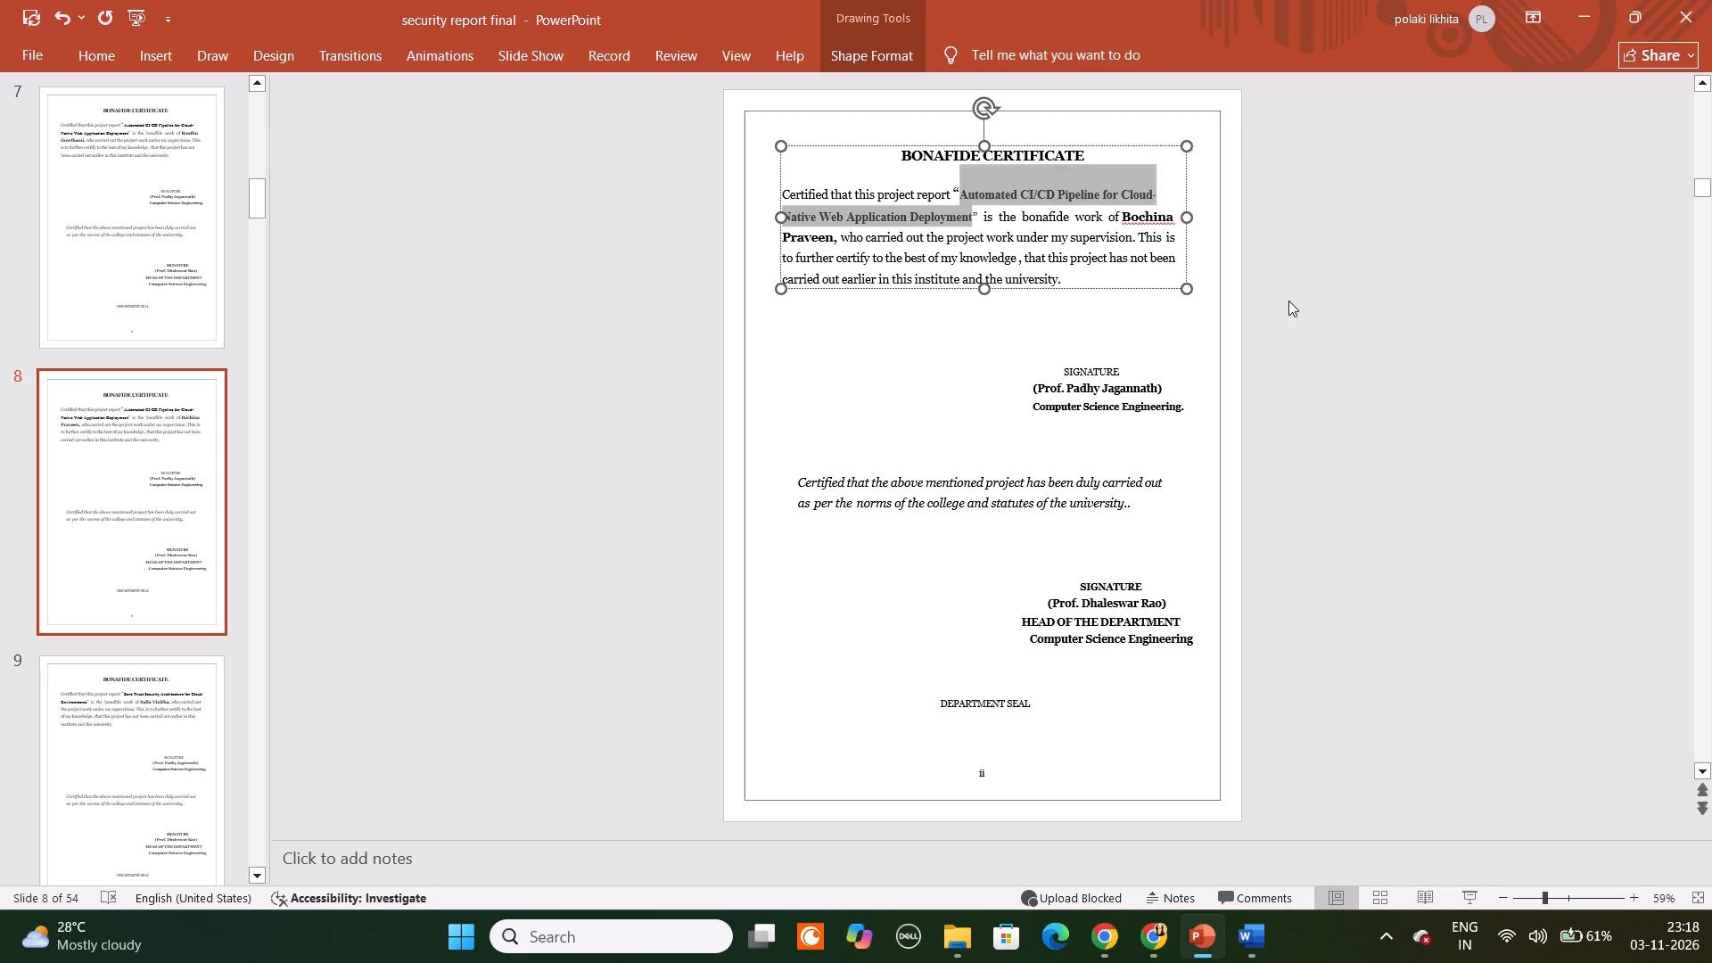
# Go to slide 9's bonafide certificate.
pyautogui.press('Down')
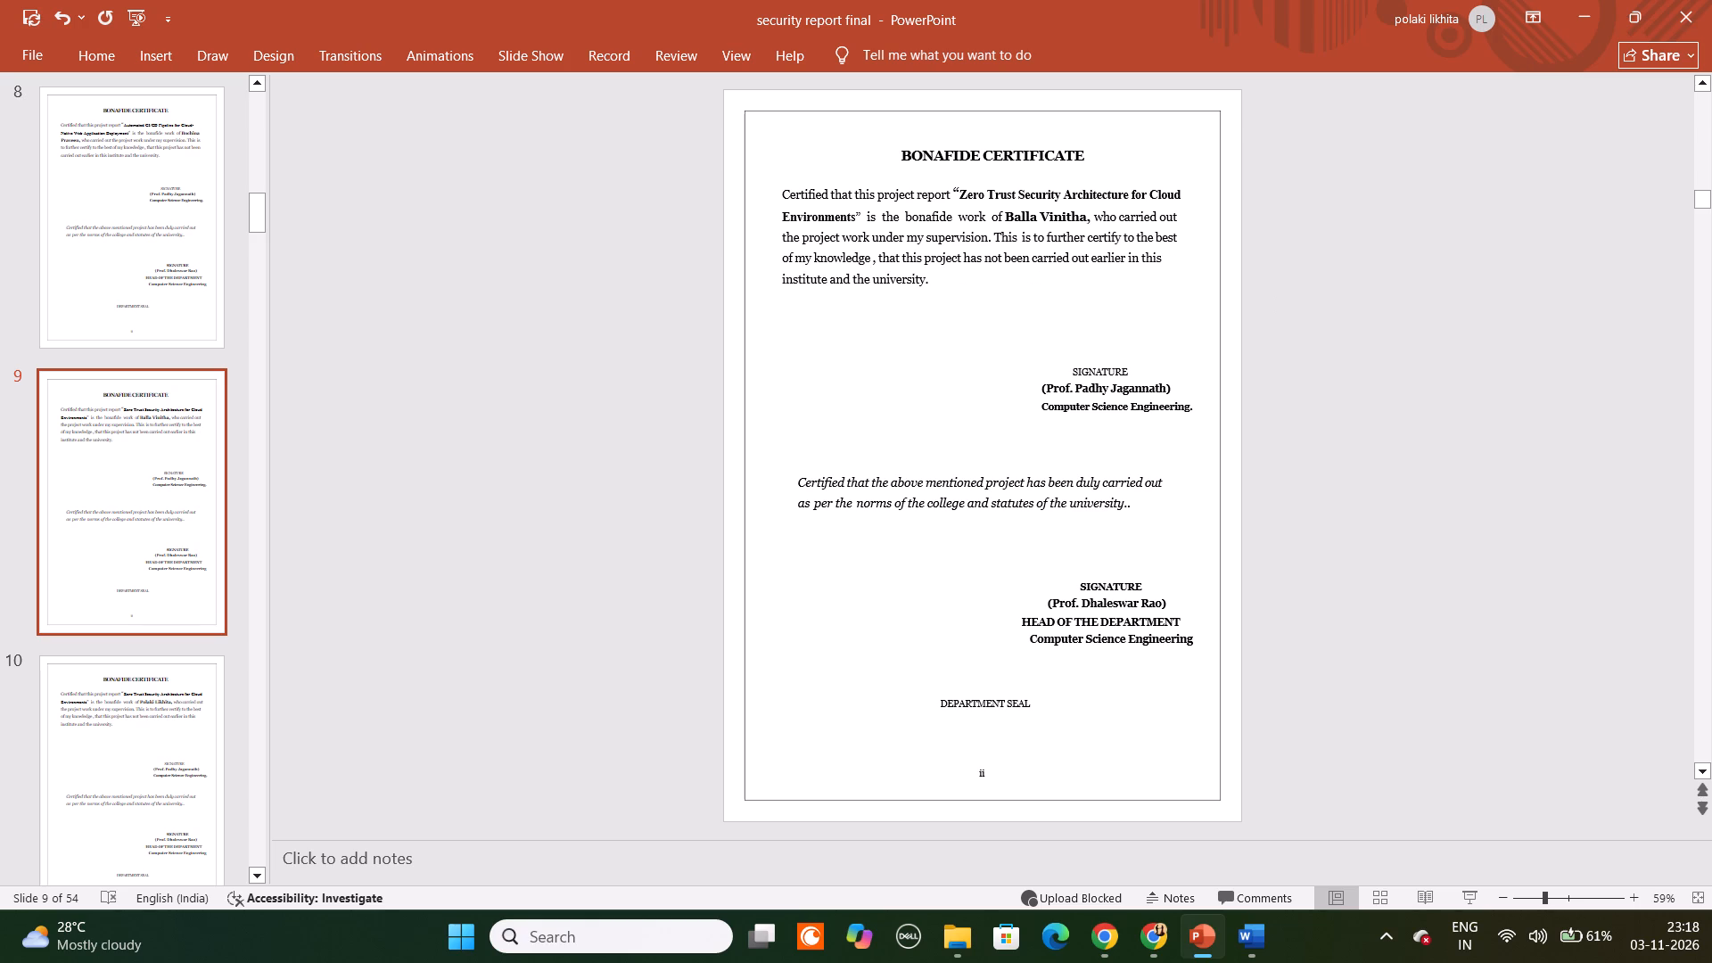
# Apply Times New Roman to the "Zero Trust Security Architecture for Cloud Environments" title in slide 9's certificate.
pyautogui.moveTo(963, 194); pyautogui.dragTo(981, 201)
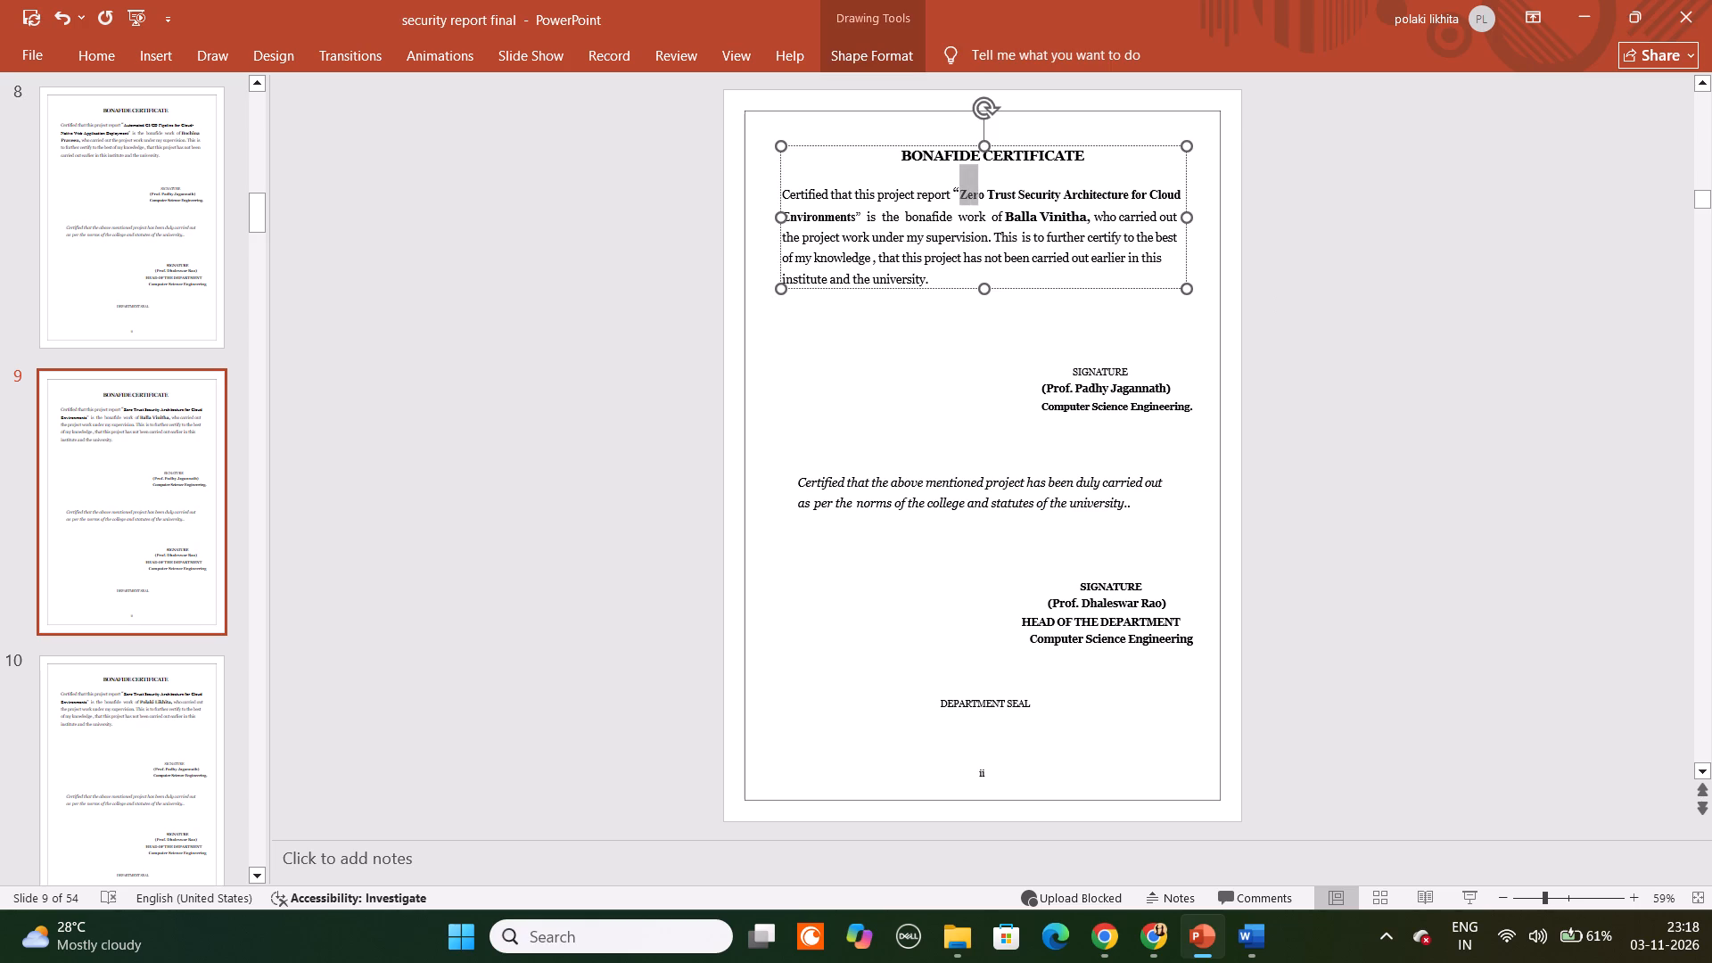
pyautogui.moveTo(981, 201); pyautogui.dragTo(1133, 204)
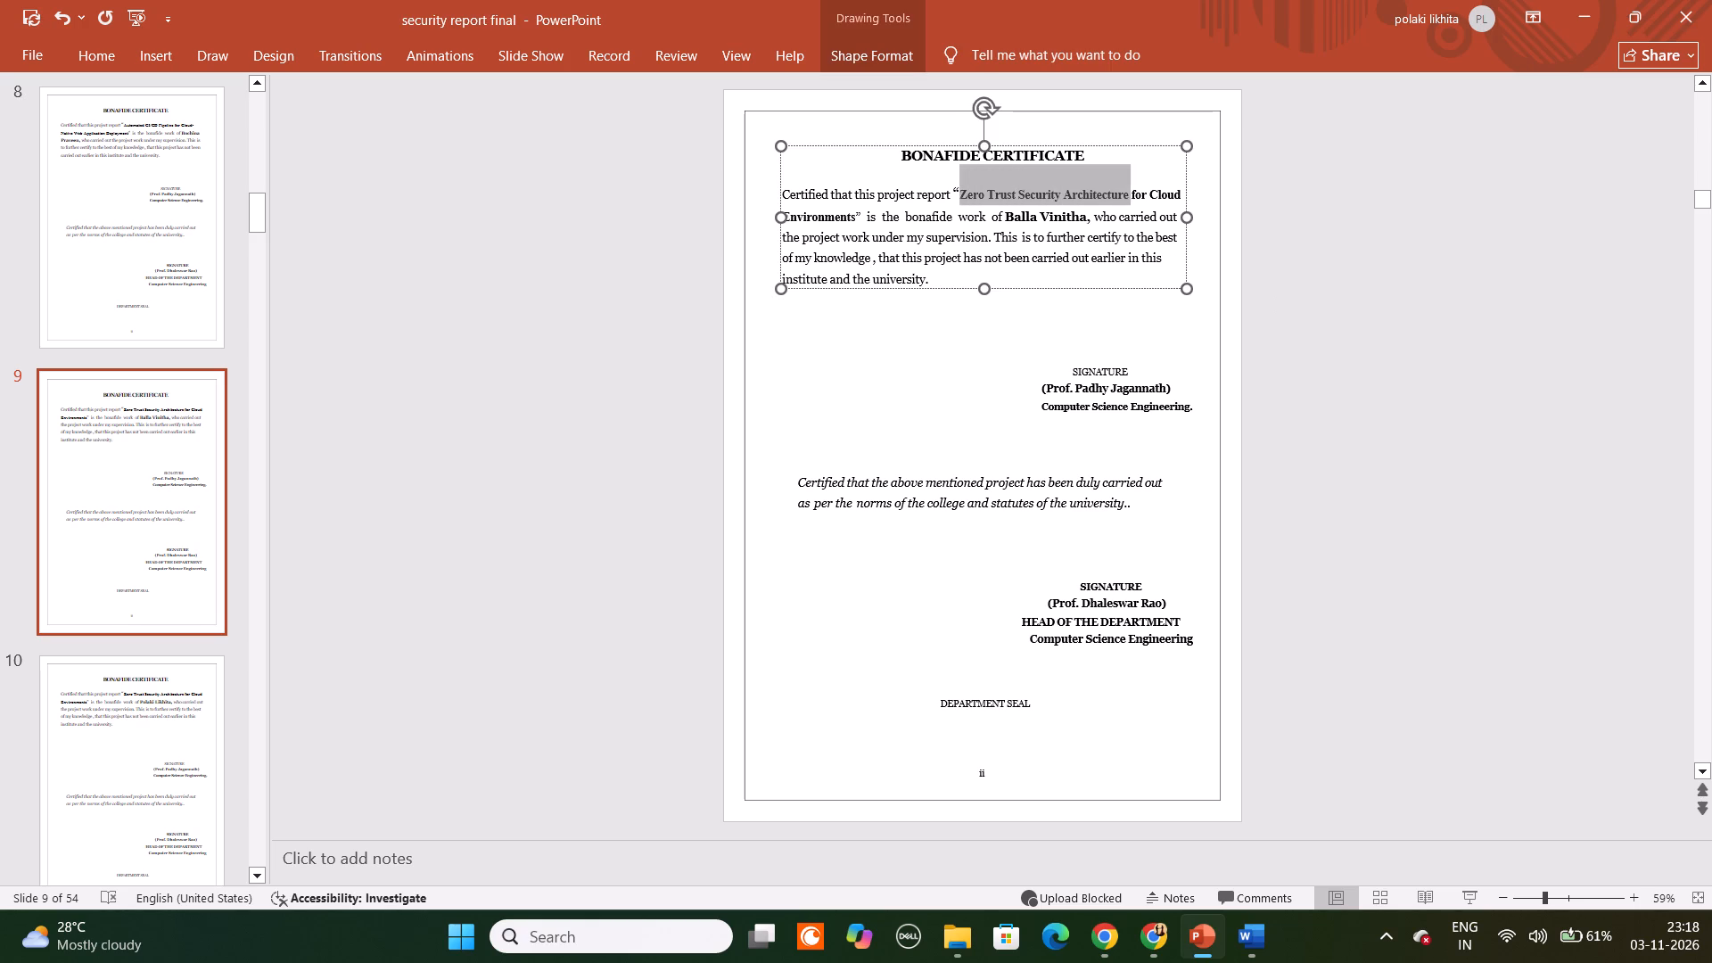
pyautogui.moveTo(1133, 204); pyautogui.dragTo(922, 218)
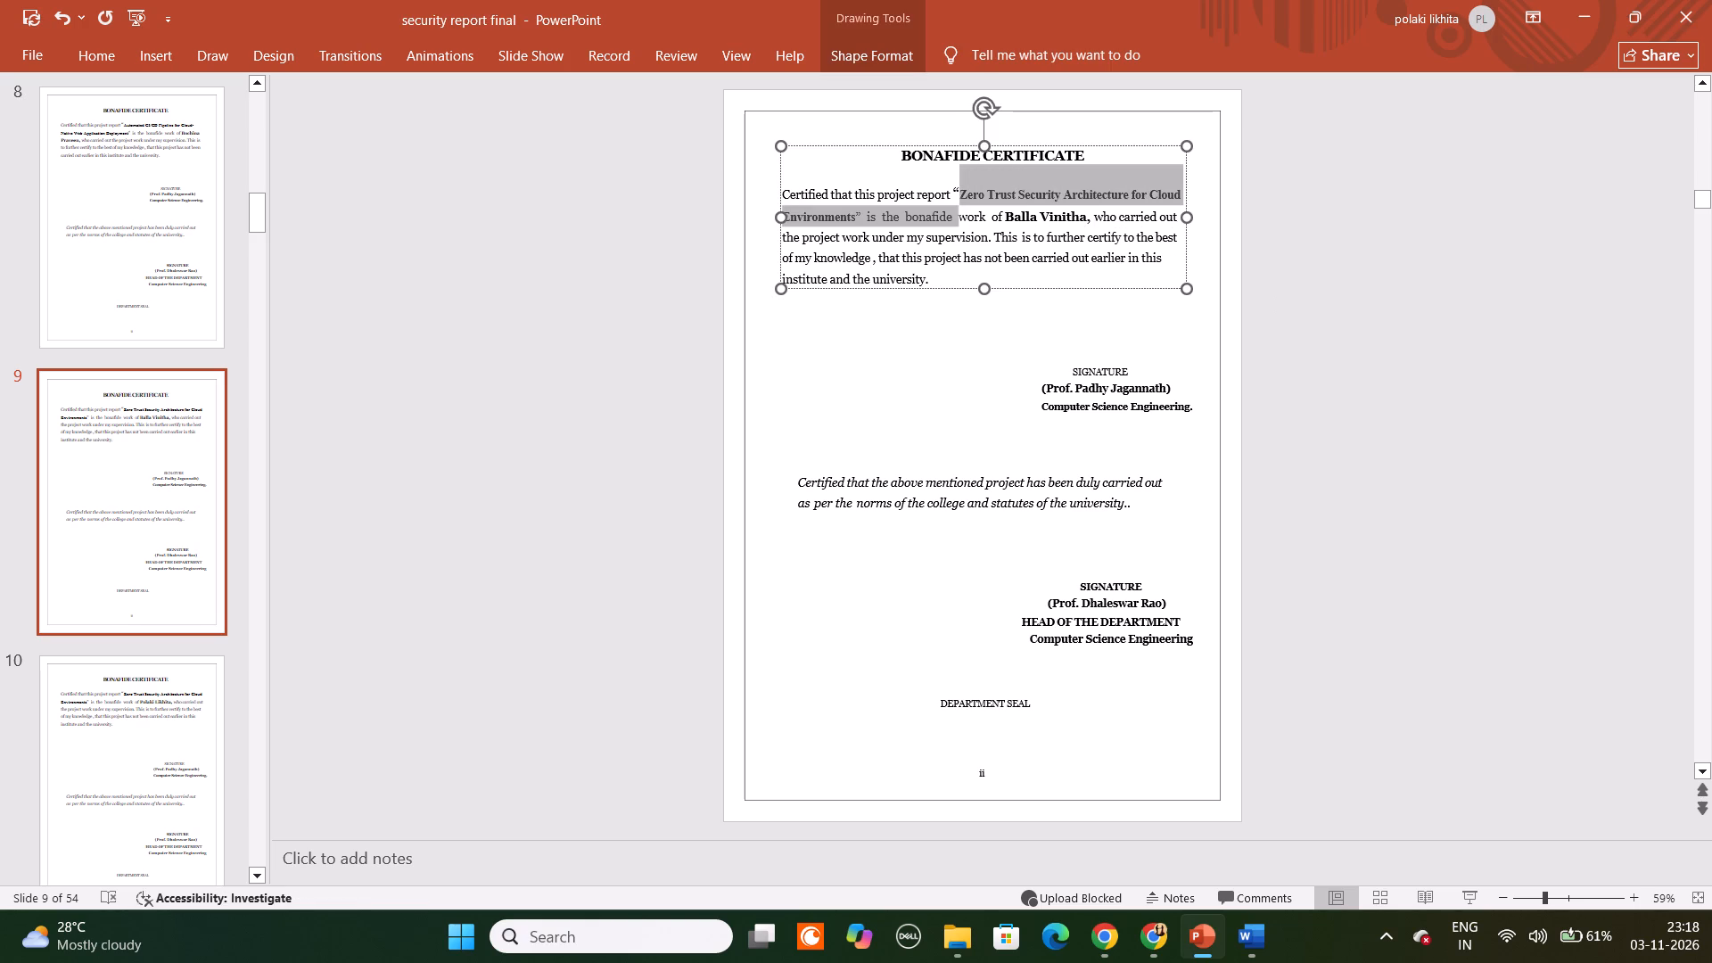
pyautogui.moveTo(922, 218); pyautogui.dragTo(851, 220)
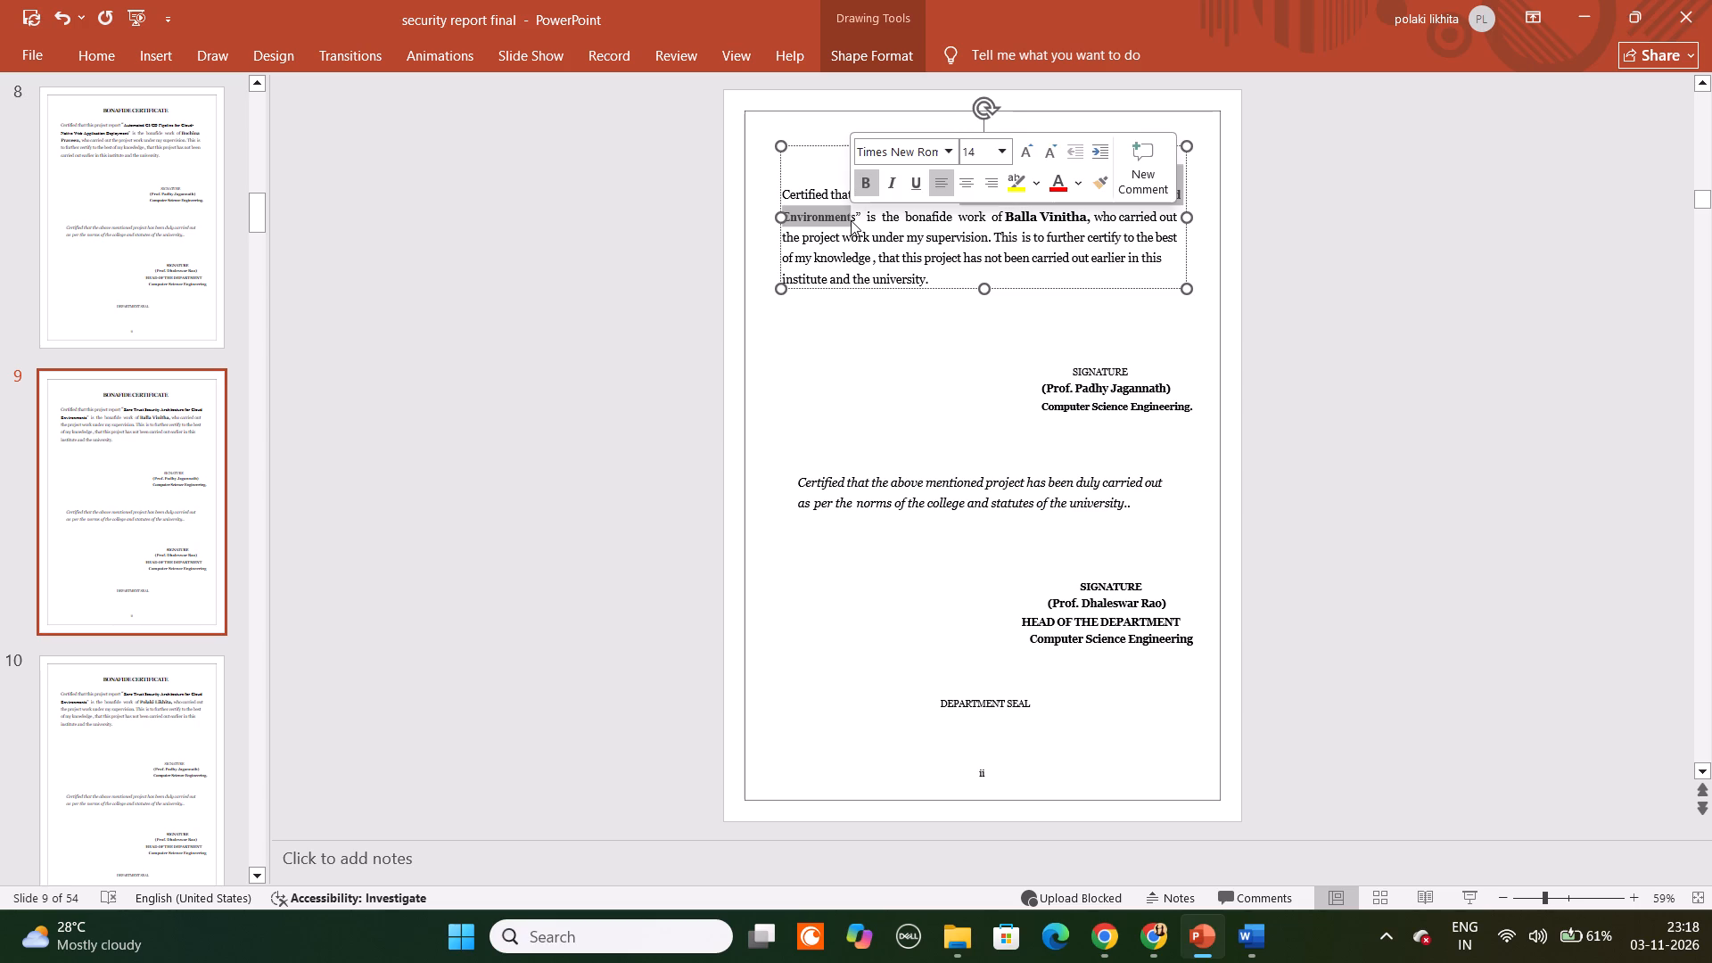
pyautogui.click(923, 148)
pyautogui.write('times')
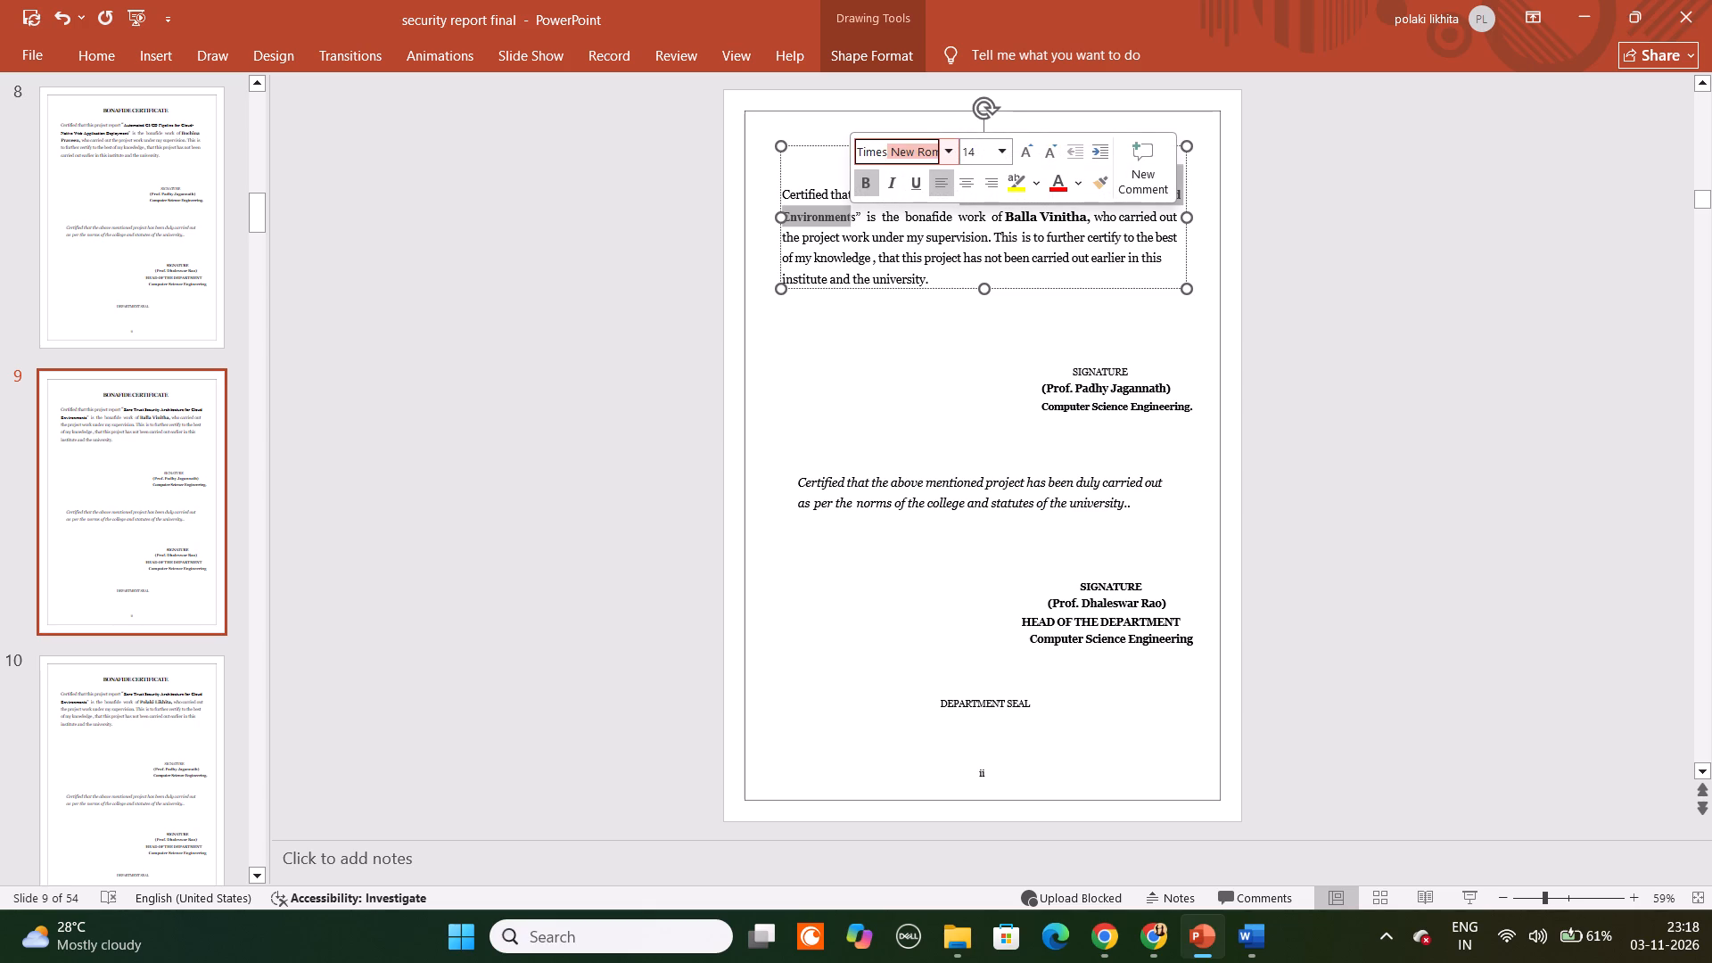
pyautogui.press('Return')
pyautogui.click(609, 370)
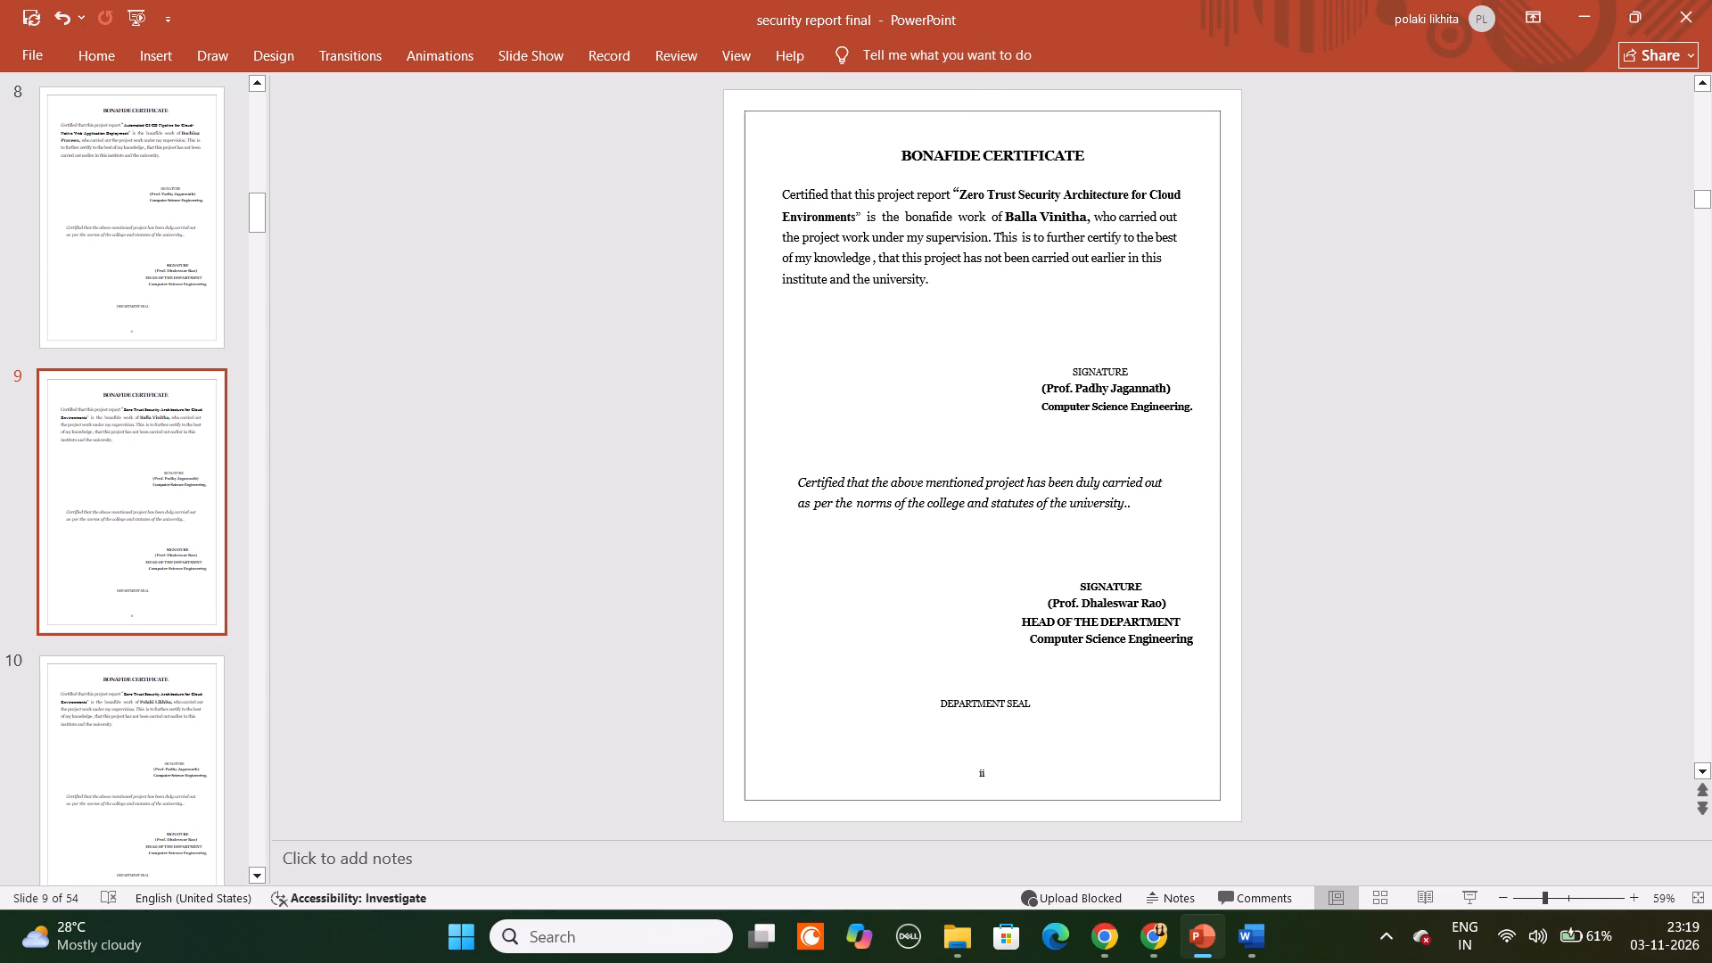
# Replace "Zero Trust Security Architecture for Cloud Environments" in slide 9's bonafide certificate with the copied CI/CD title.
pyautogui.moveTo(964, 197); pyautogui.dragTo(1115, 214)
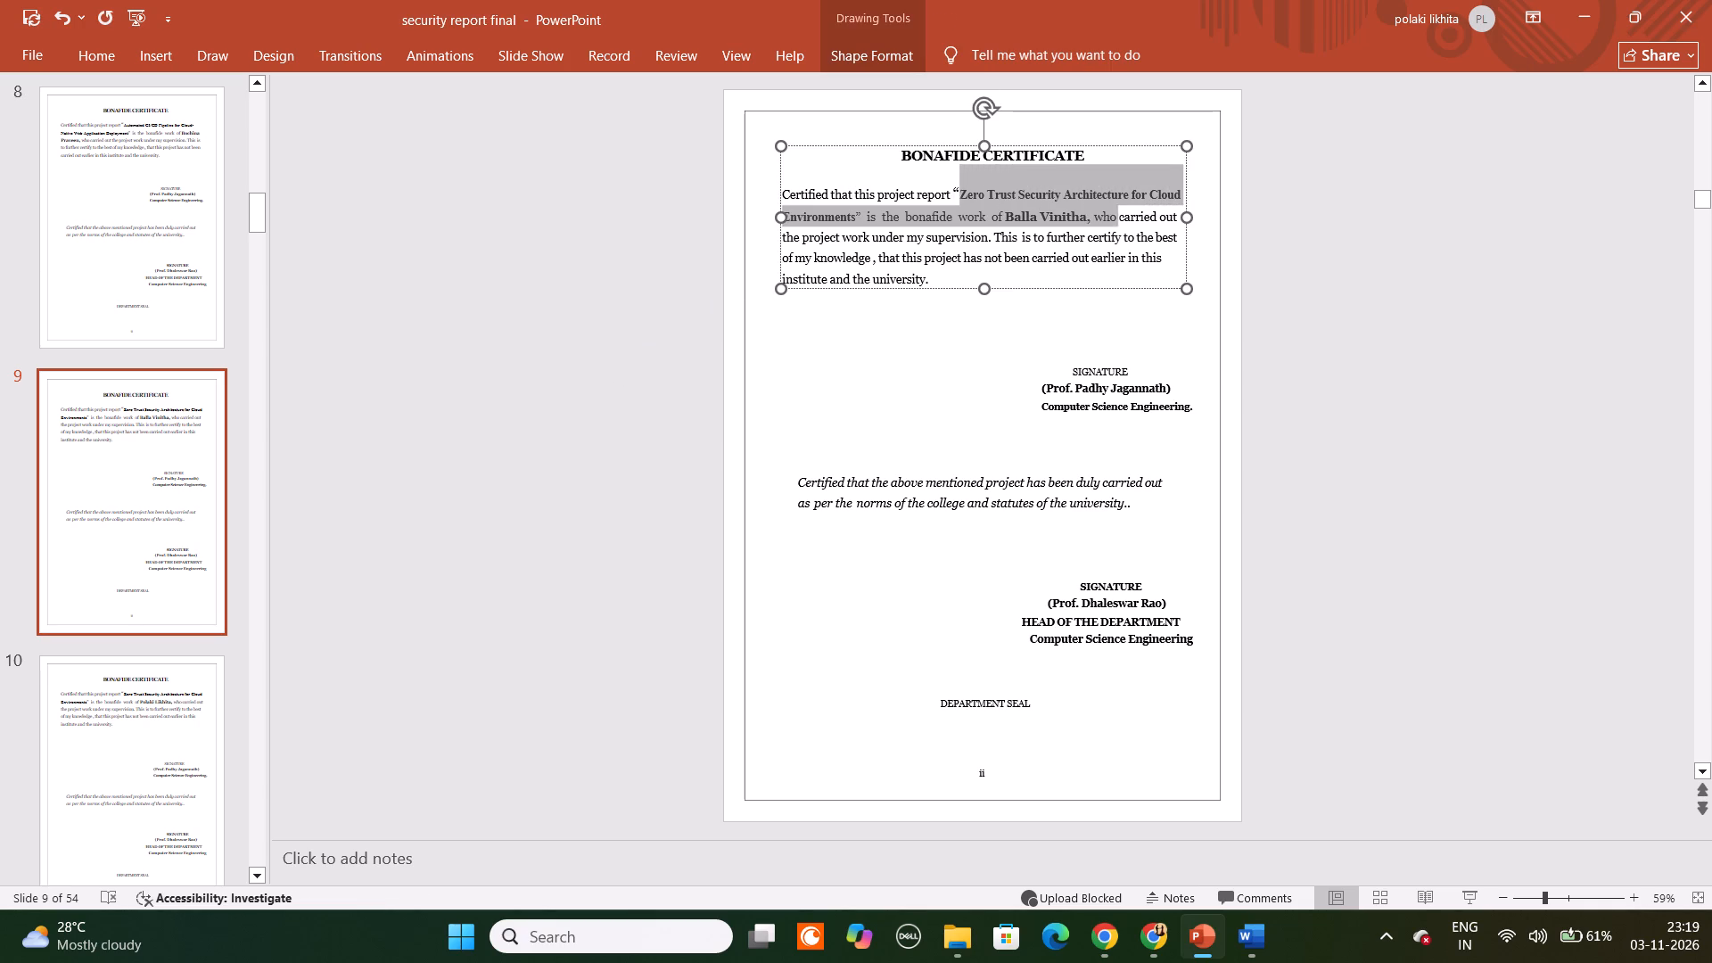
pyautogui.moveTo(1115, 214); pyautogui.dragTo(855, 226)
pyautogui.hotkey('ctrl', 'v')
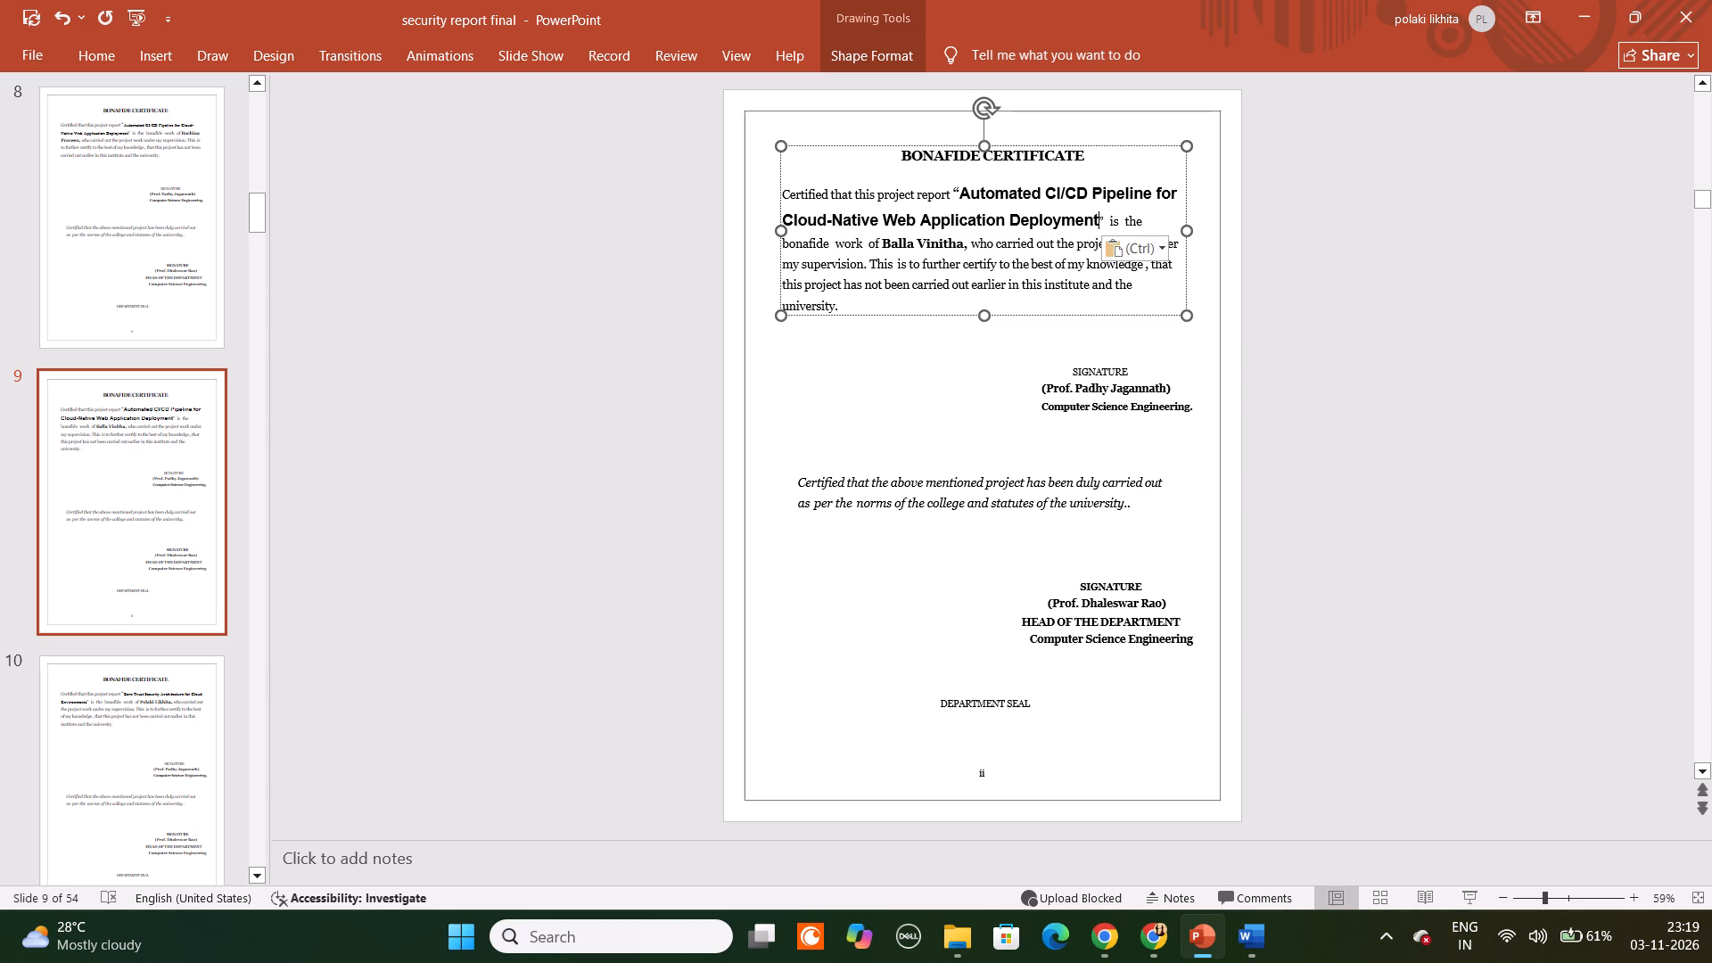
# Format the pasted CI/CD title in slide 9's certificate as 14 pt Times New Roman.
pyautogui.moveTo(957, 197); pyautogui.dragTo(1048, 226)
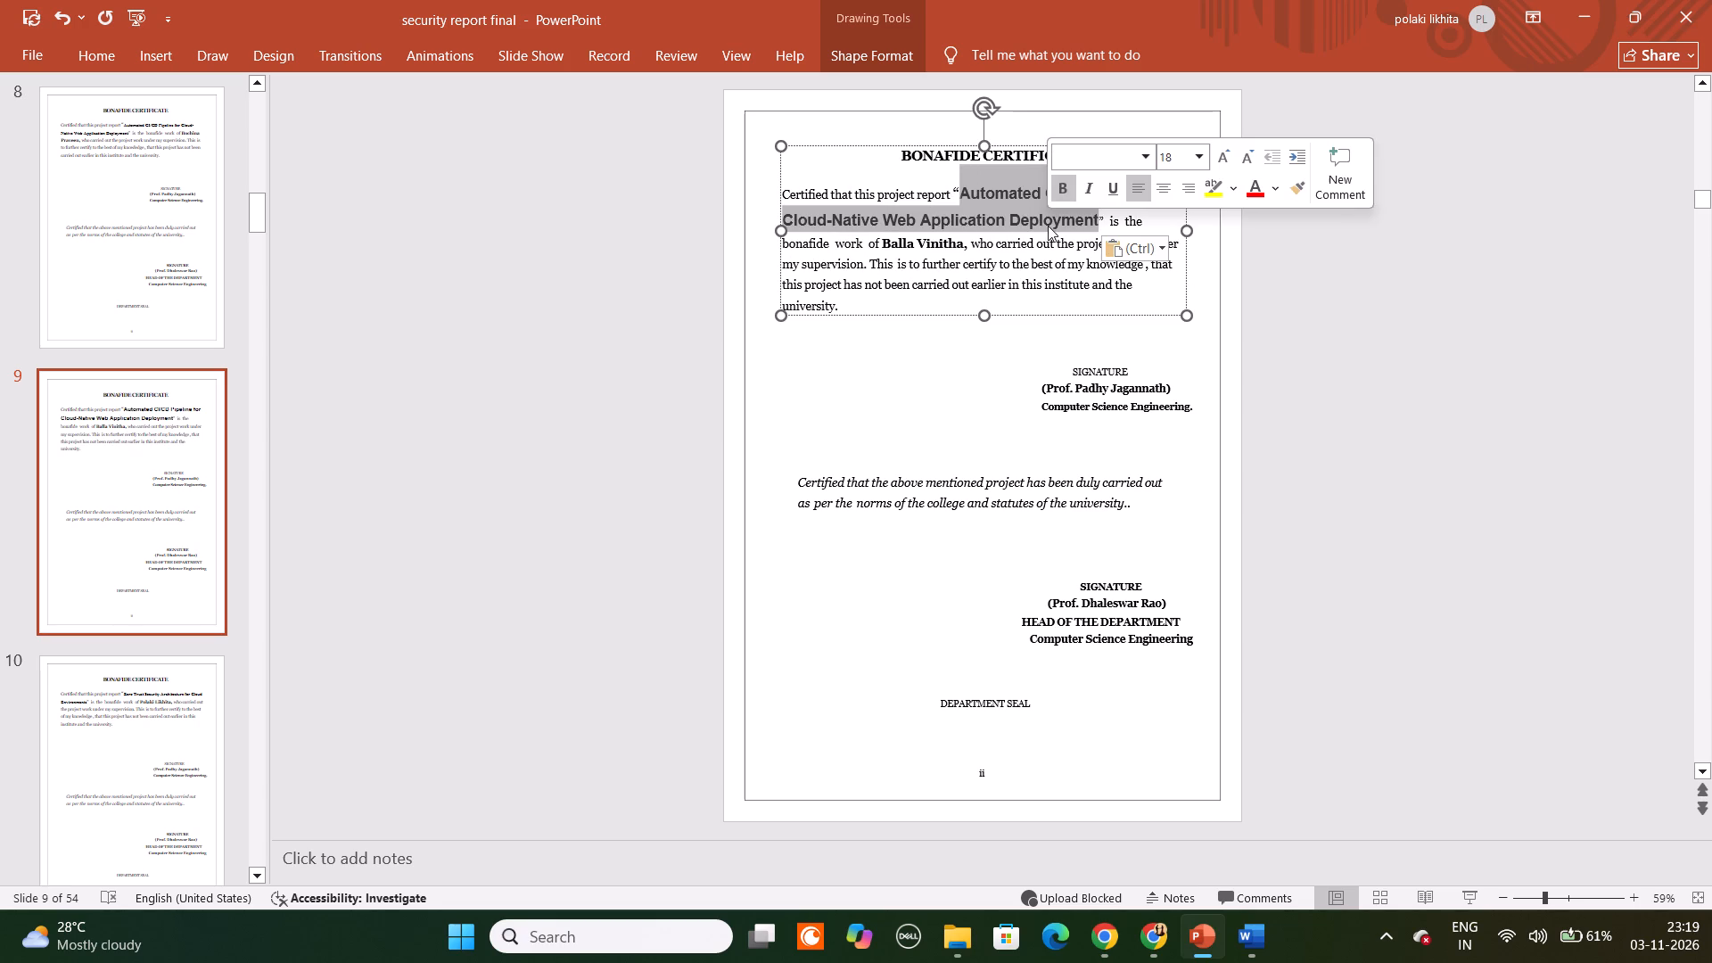
pyautogui.click(1106, 154)
pyautogui.write('times')
pyautogui.press('Return')
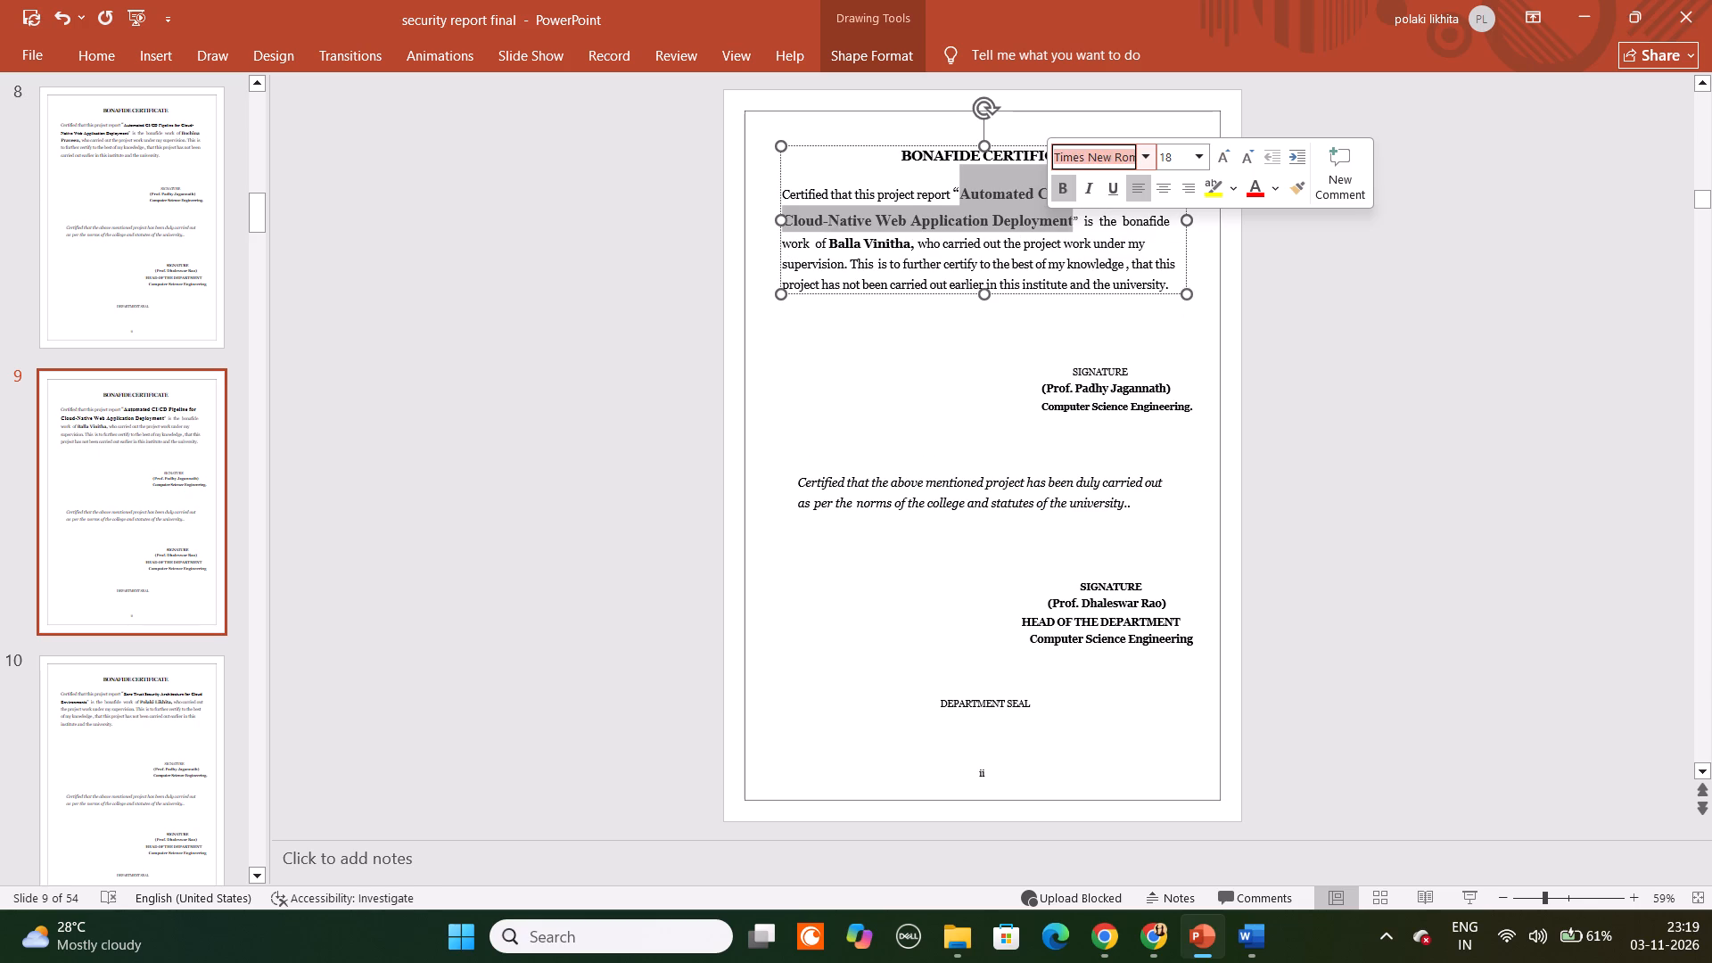
pyautogui.click(1196, 154)
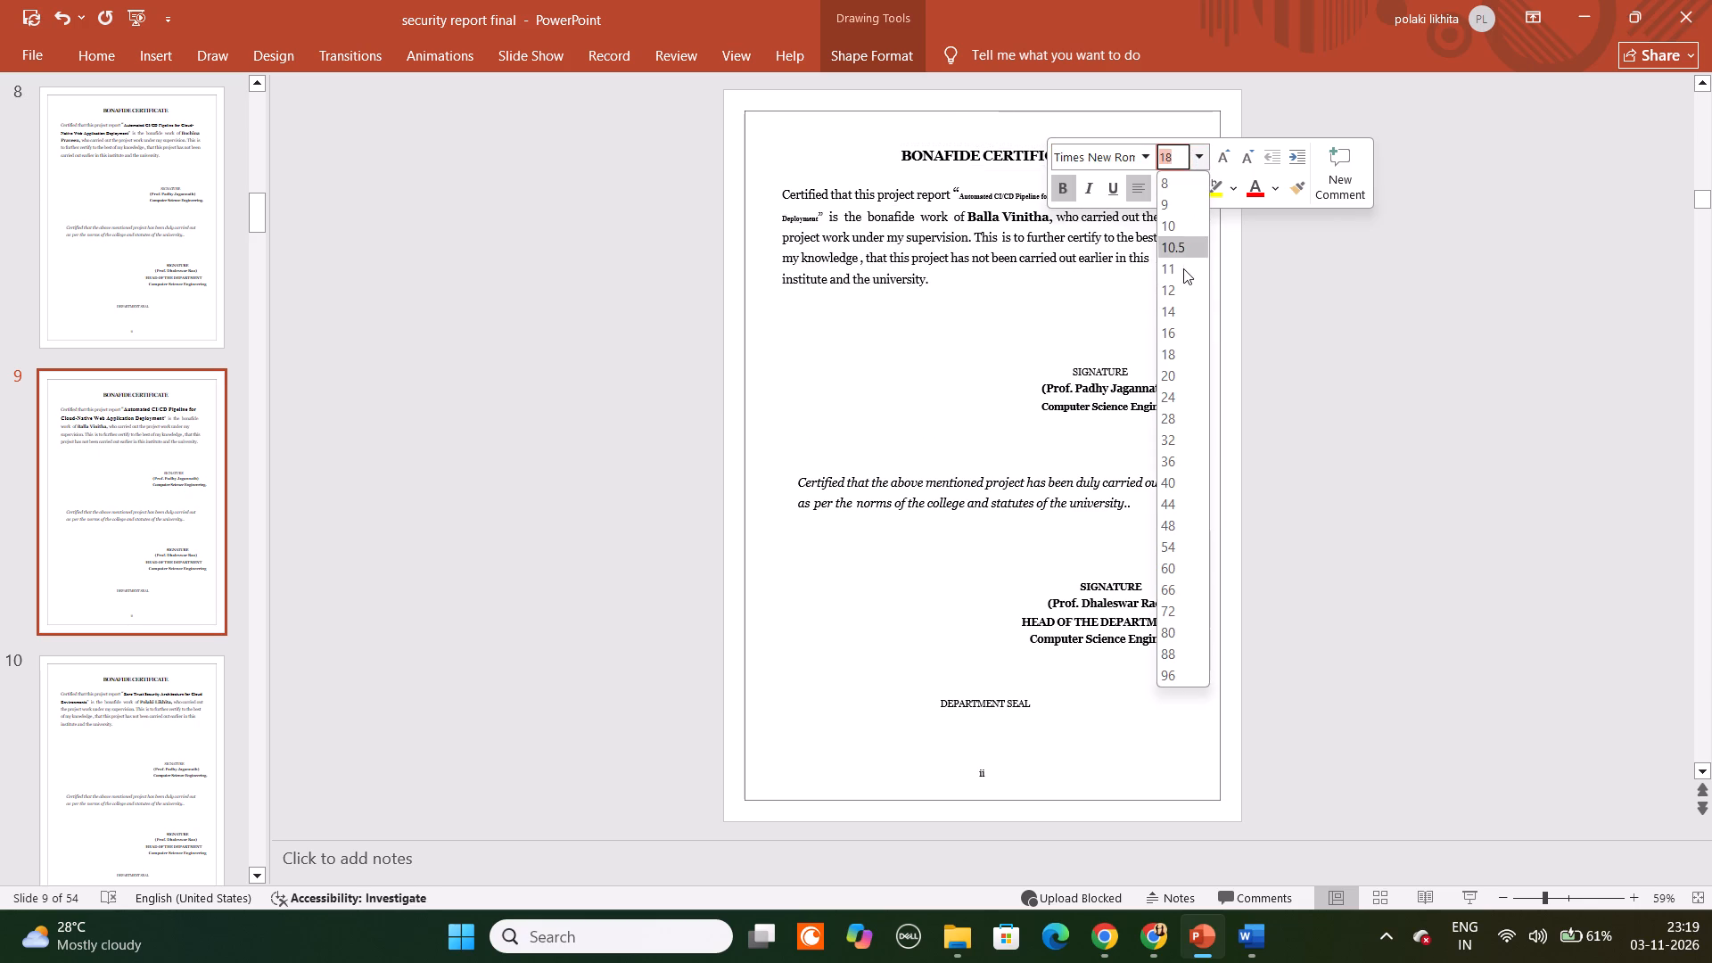
pyautogui.click(1186, 306)
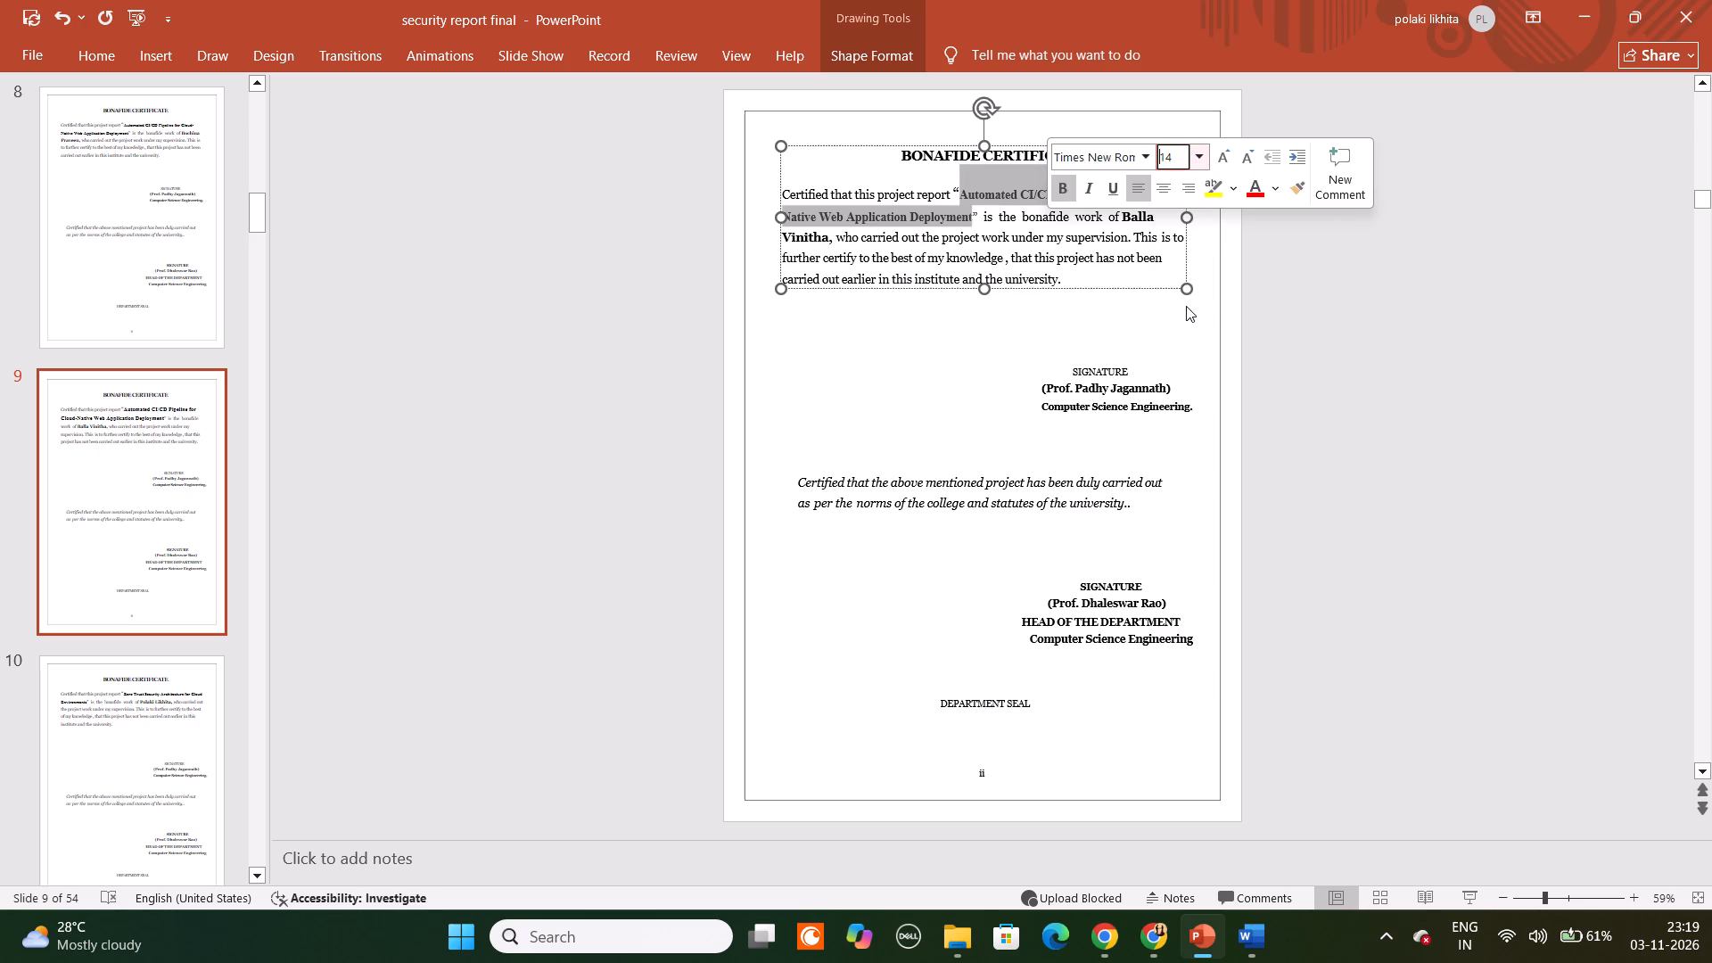
pyautogui.click(721, 366)
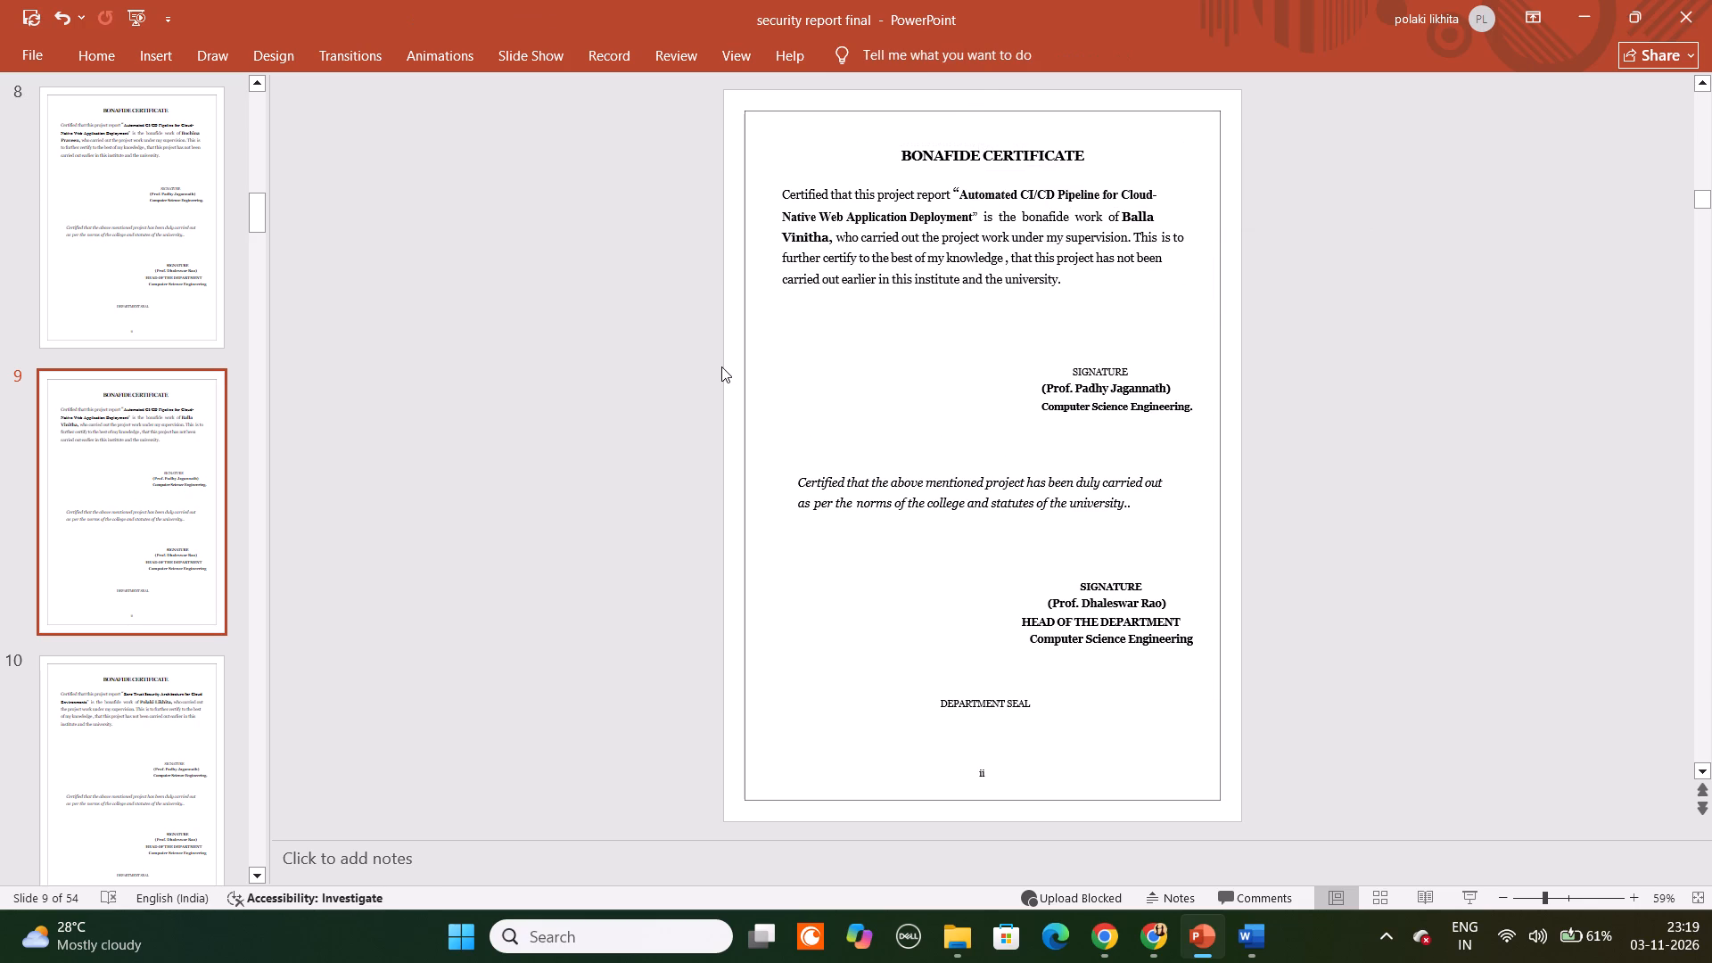
# Replace "Zero Trust Security Architecture for Cloud Environments" in slide 10's bonafide certificate with the copied CI/CD title.
pyautogui.press('Down')
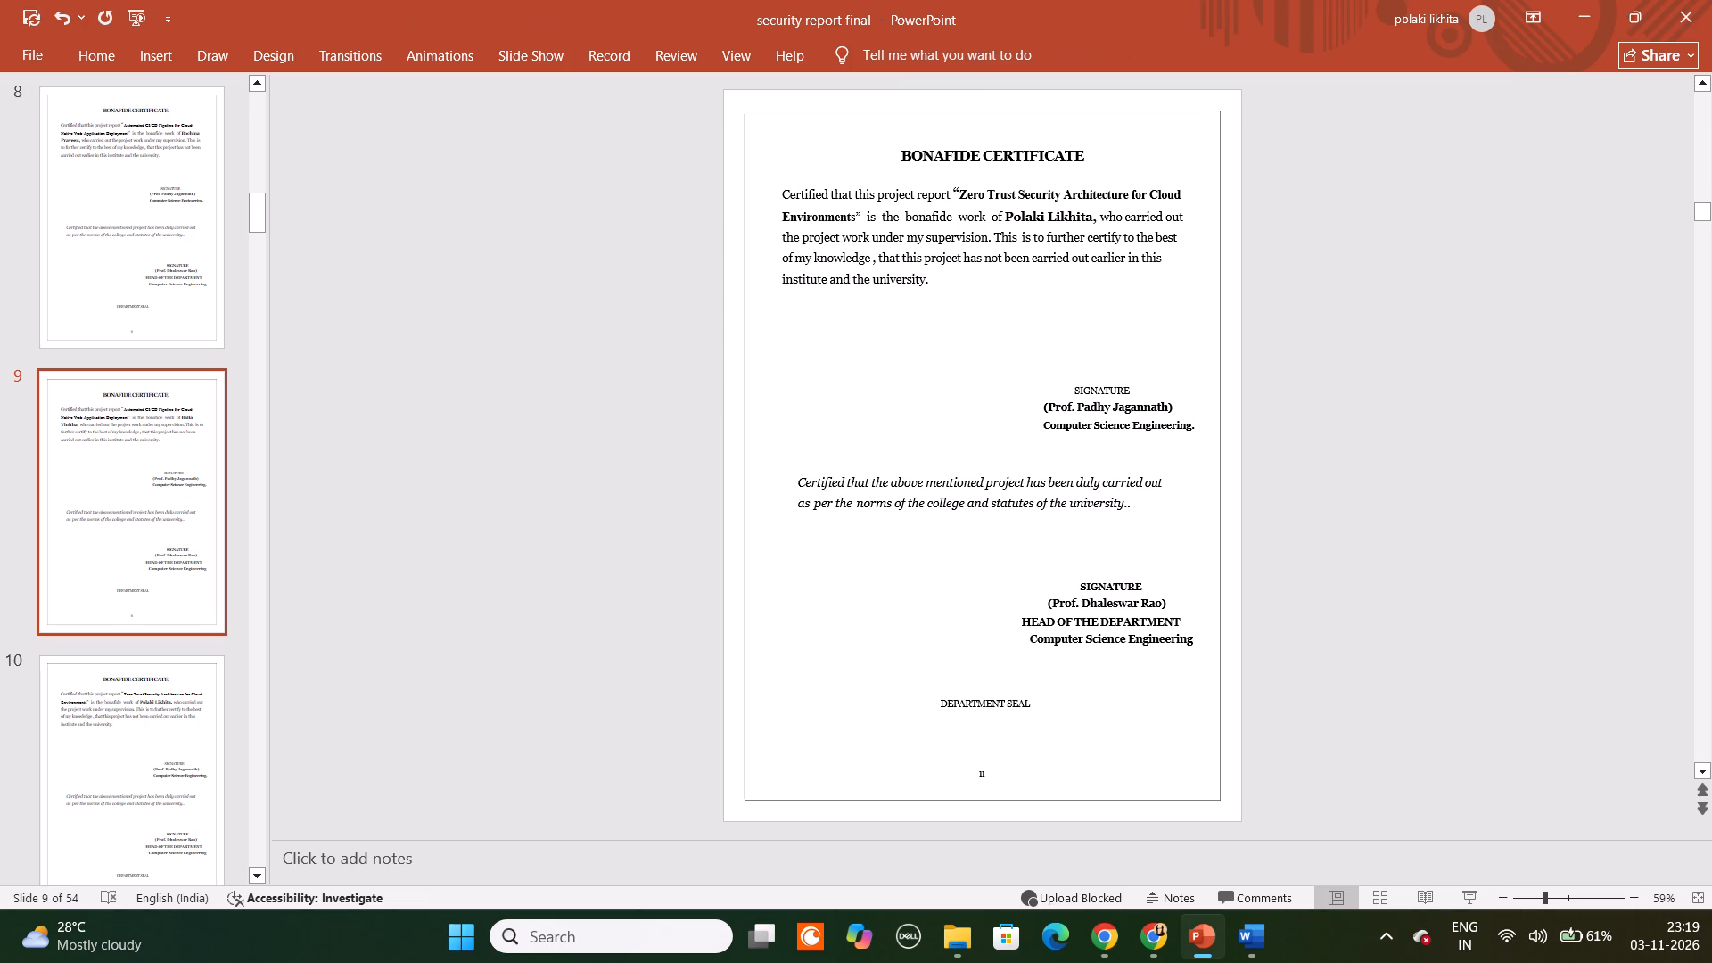
pyautogui.moveTo(964, 197); pyautogui.dragTo(966, 199)
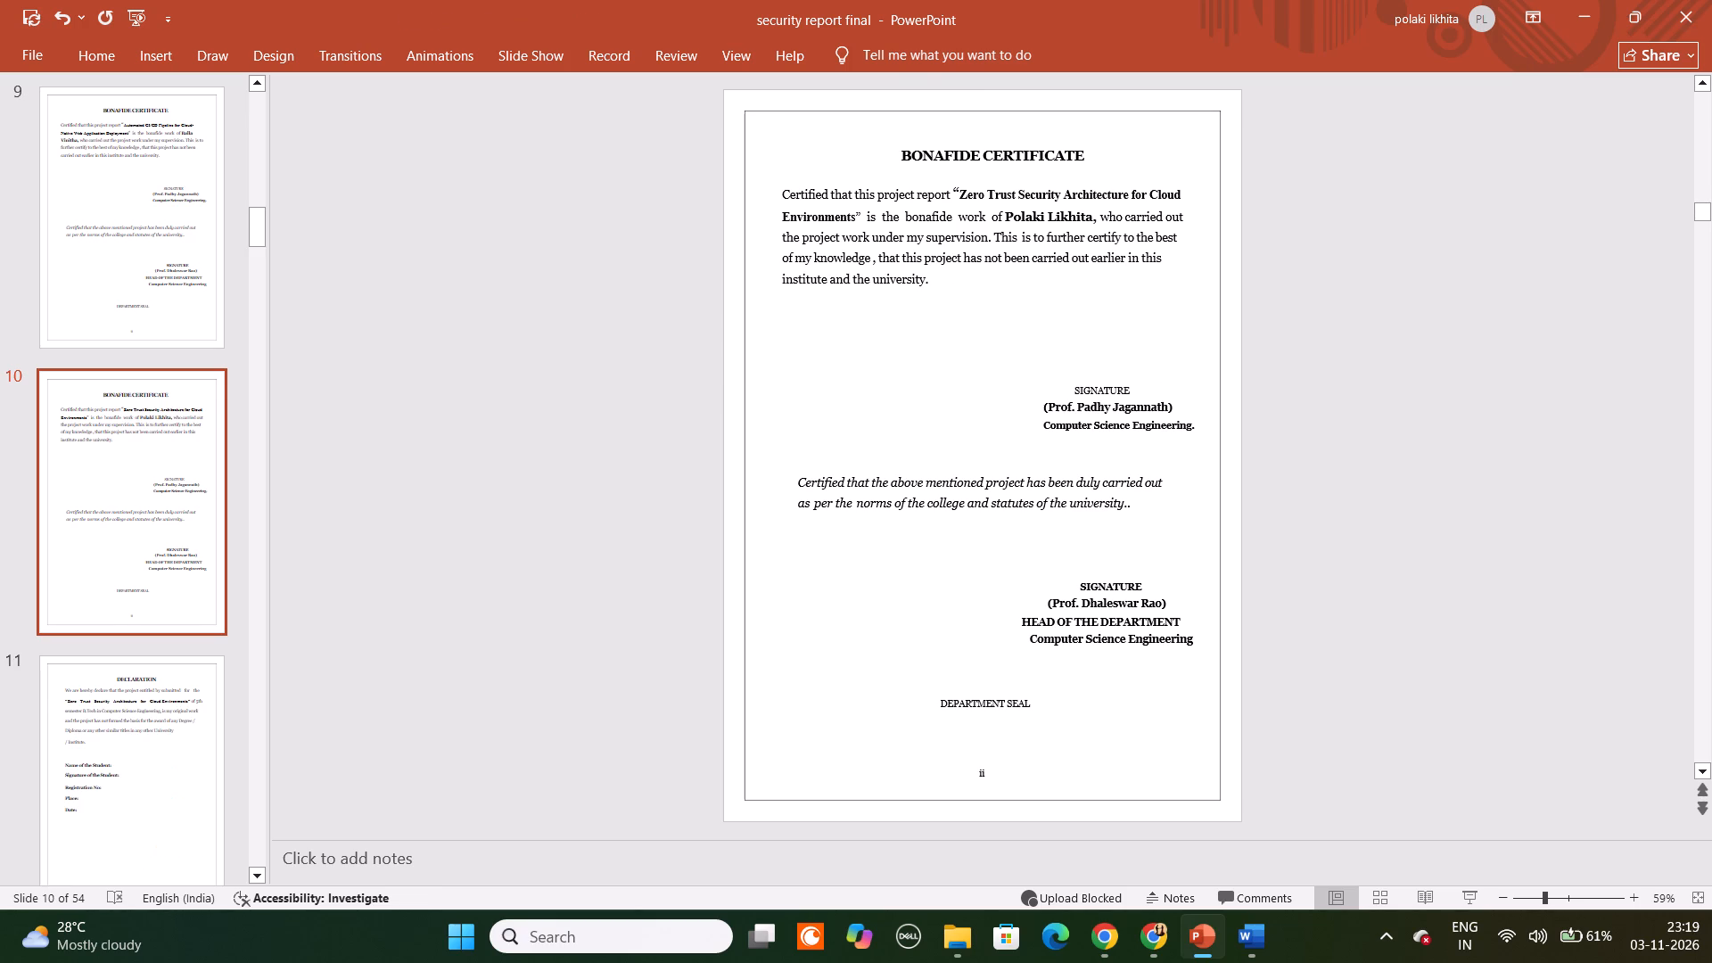
pyautogui.moveTo(966, 199); pyautogui.dragTo(895, 215)
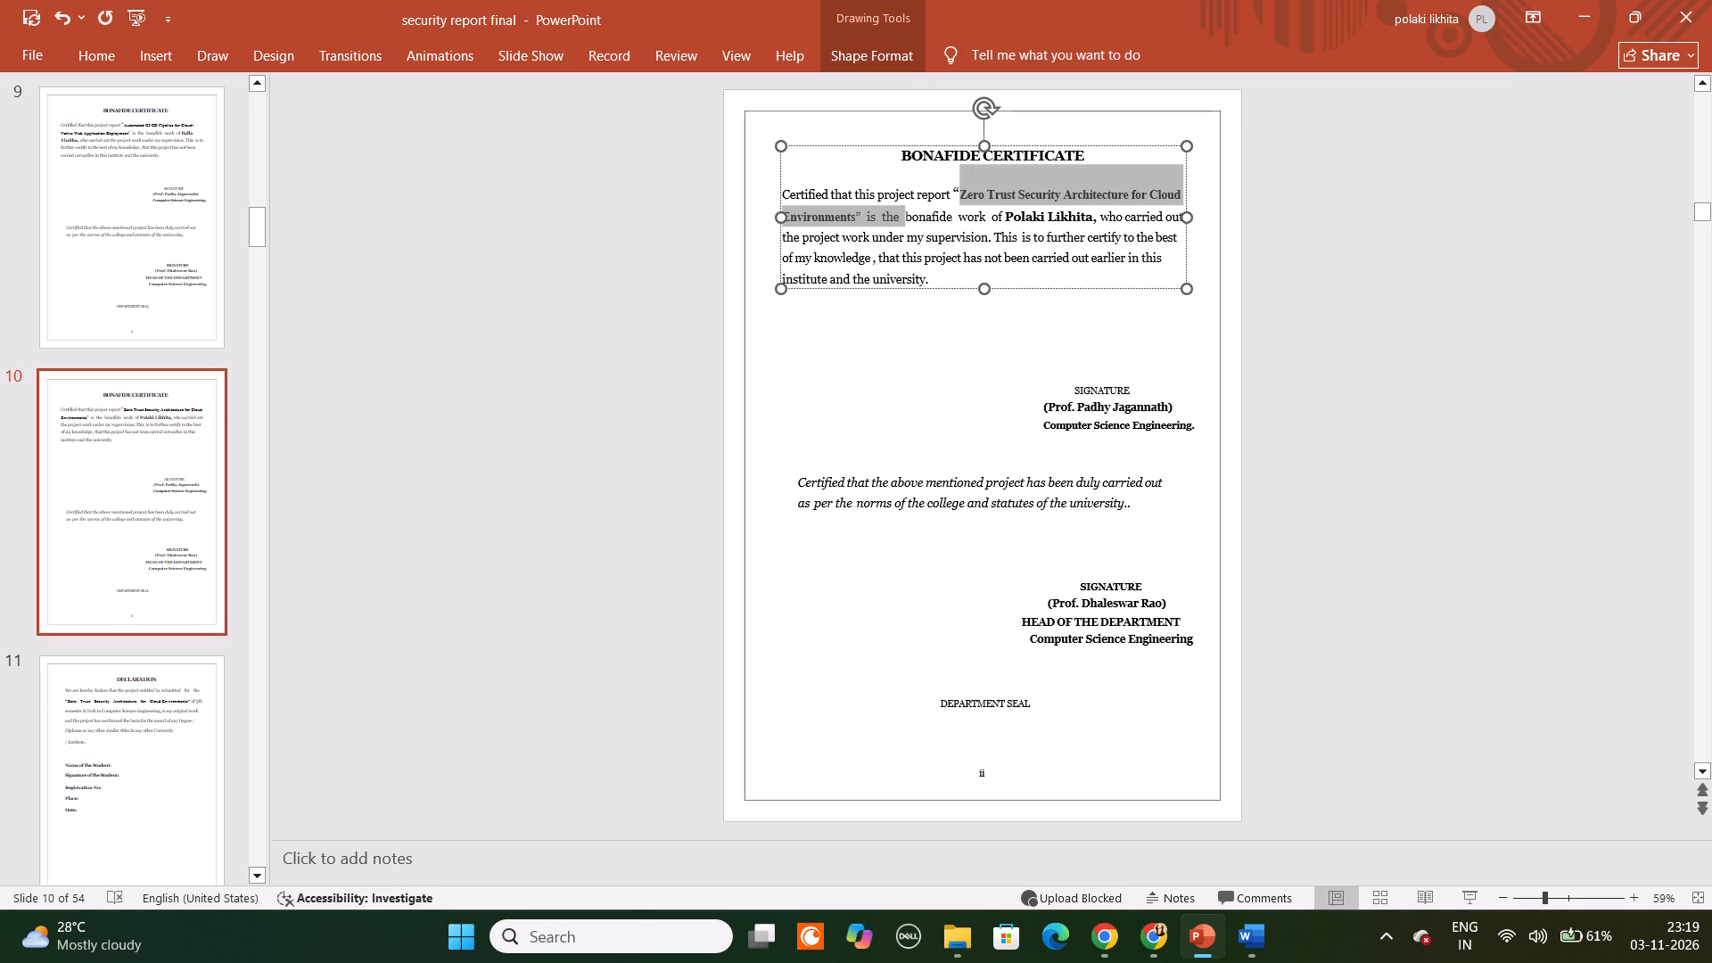
pyautogui.moveTo(895, 215); pyautogui.dragTo(854, 218)
pyautogui.moveTo(854, 218); pyautogui.dragTo(860, 218)
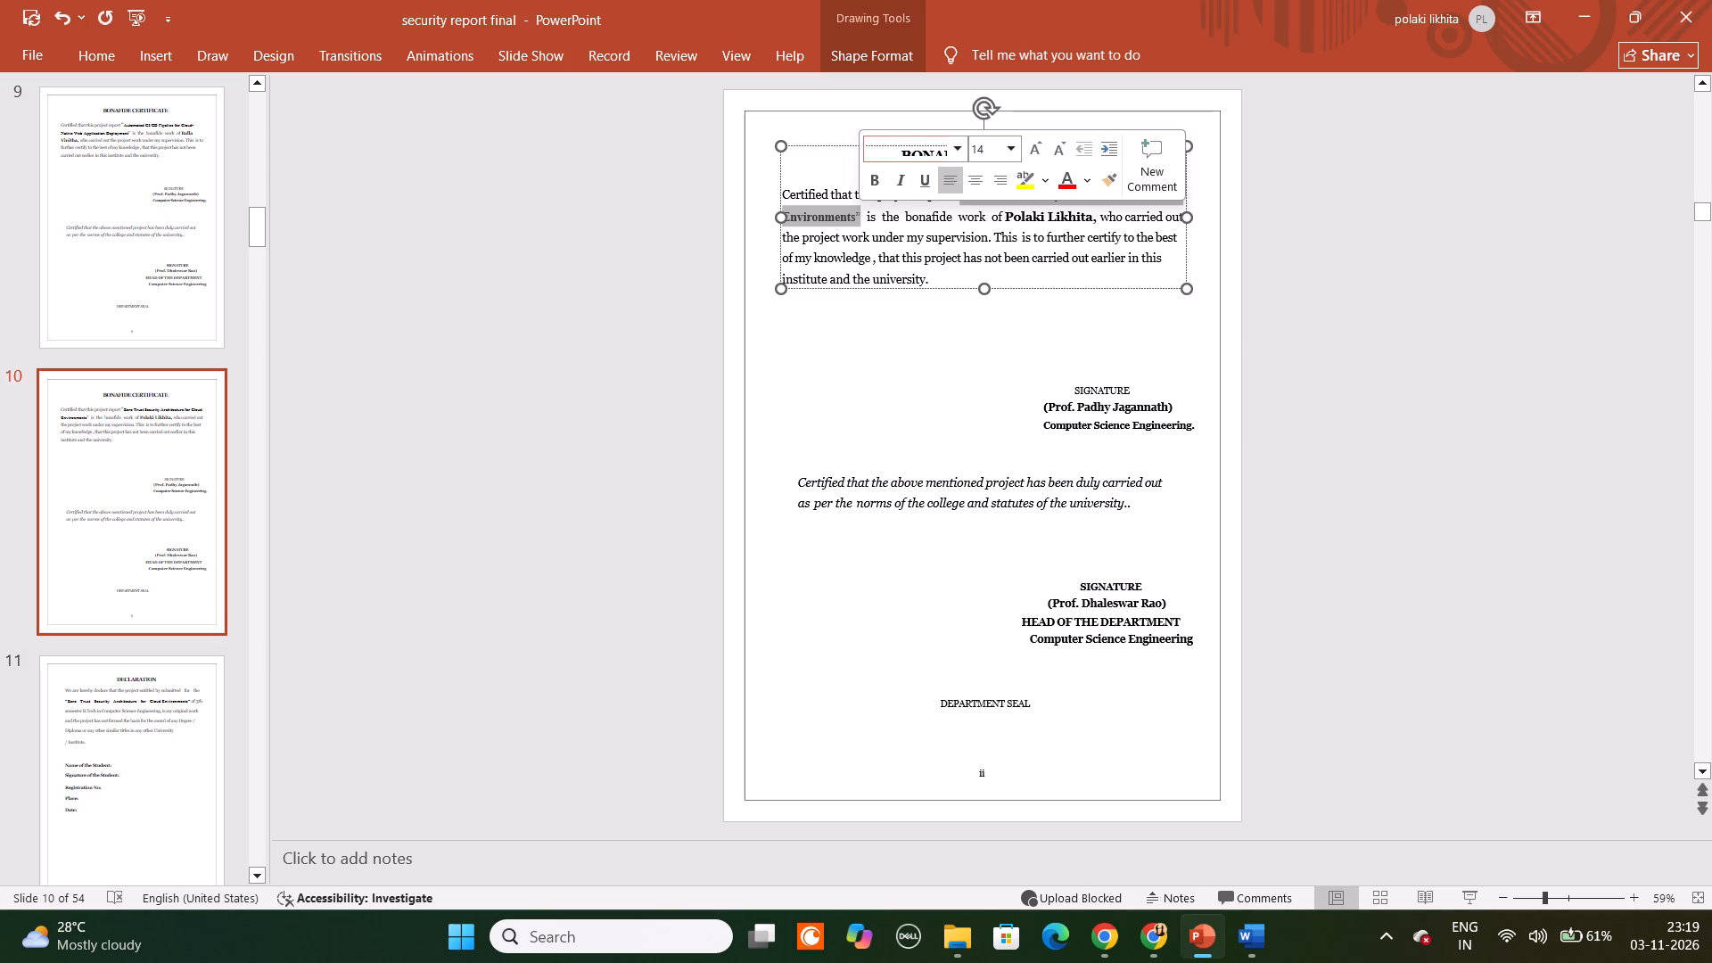
pyautogui.hotkey('ctrl', 'v')
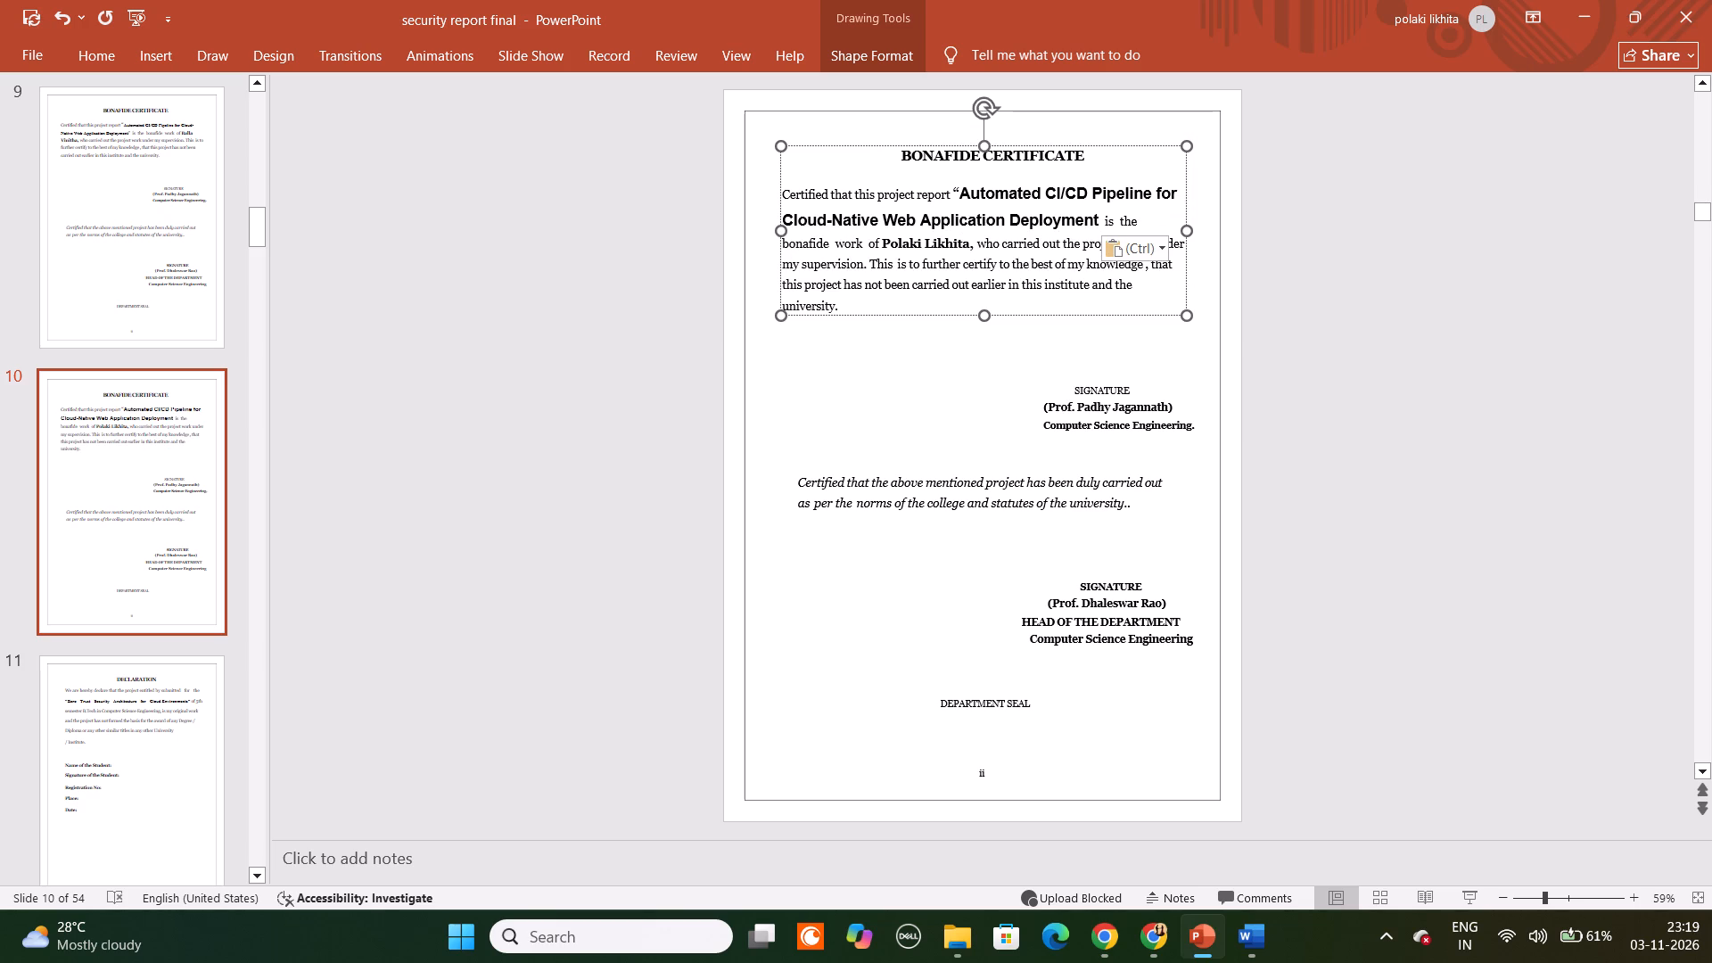
# Format the pasted CI/CD title in slide 10's certificate as 14 pt Times New Roman.
pyautogui.moveTo(965, 186); pyautogui.dragTo(1049, 221)
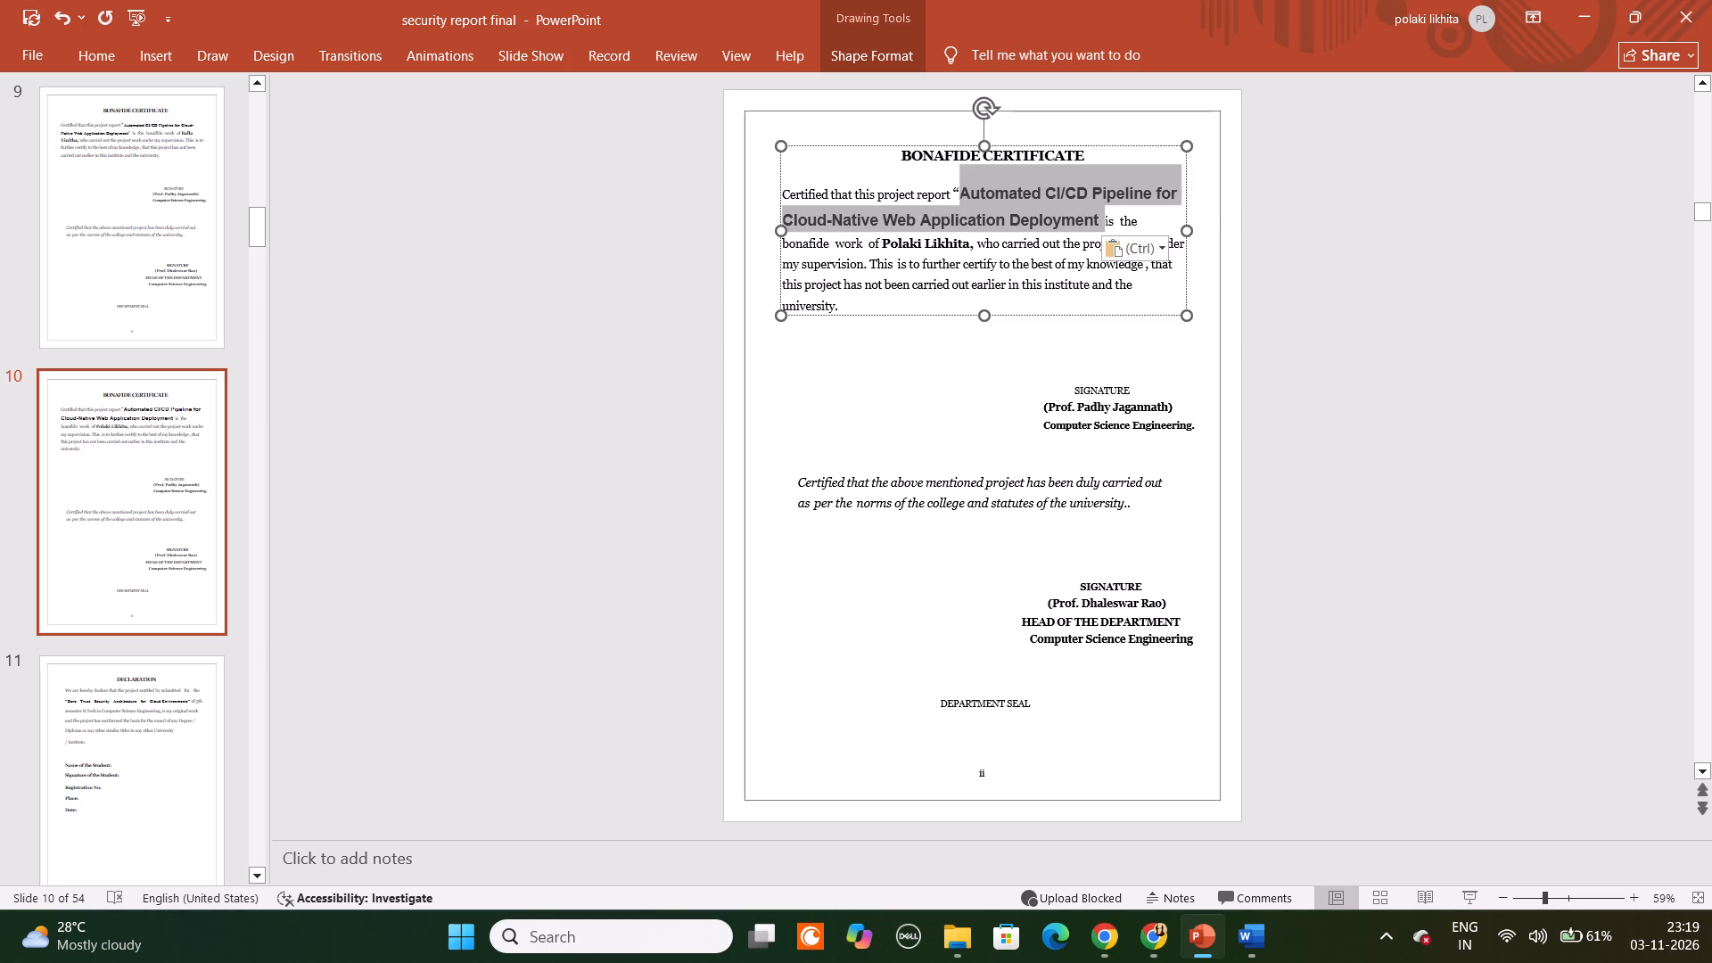
pyautogui.moveTo(1049, 221); pyautogui.dragTo(1049, 221)
pyautogui.click(1115, 154)
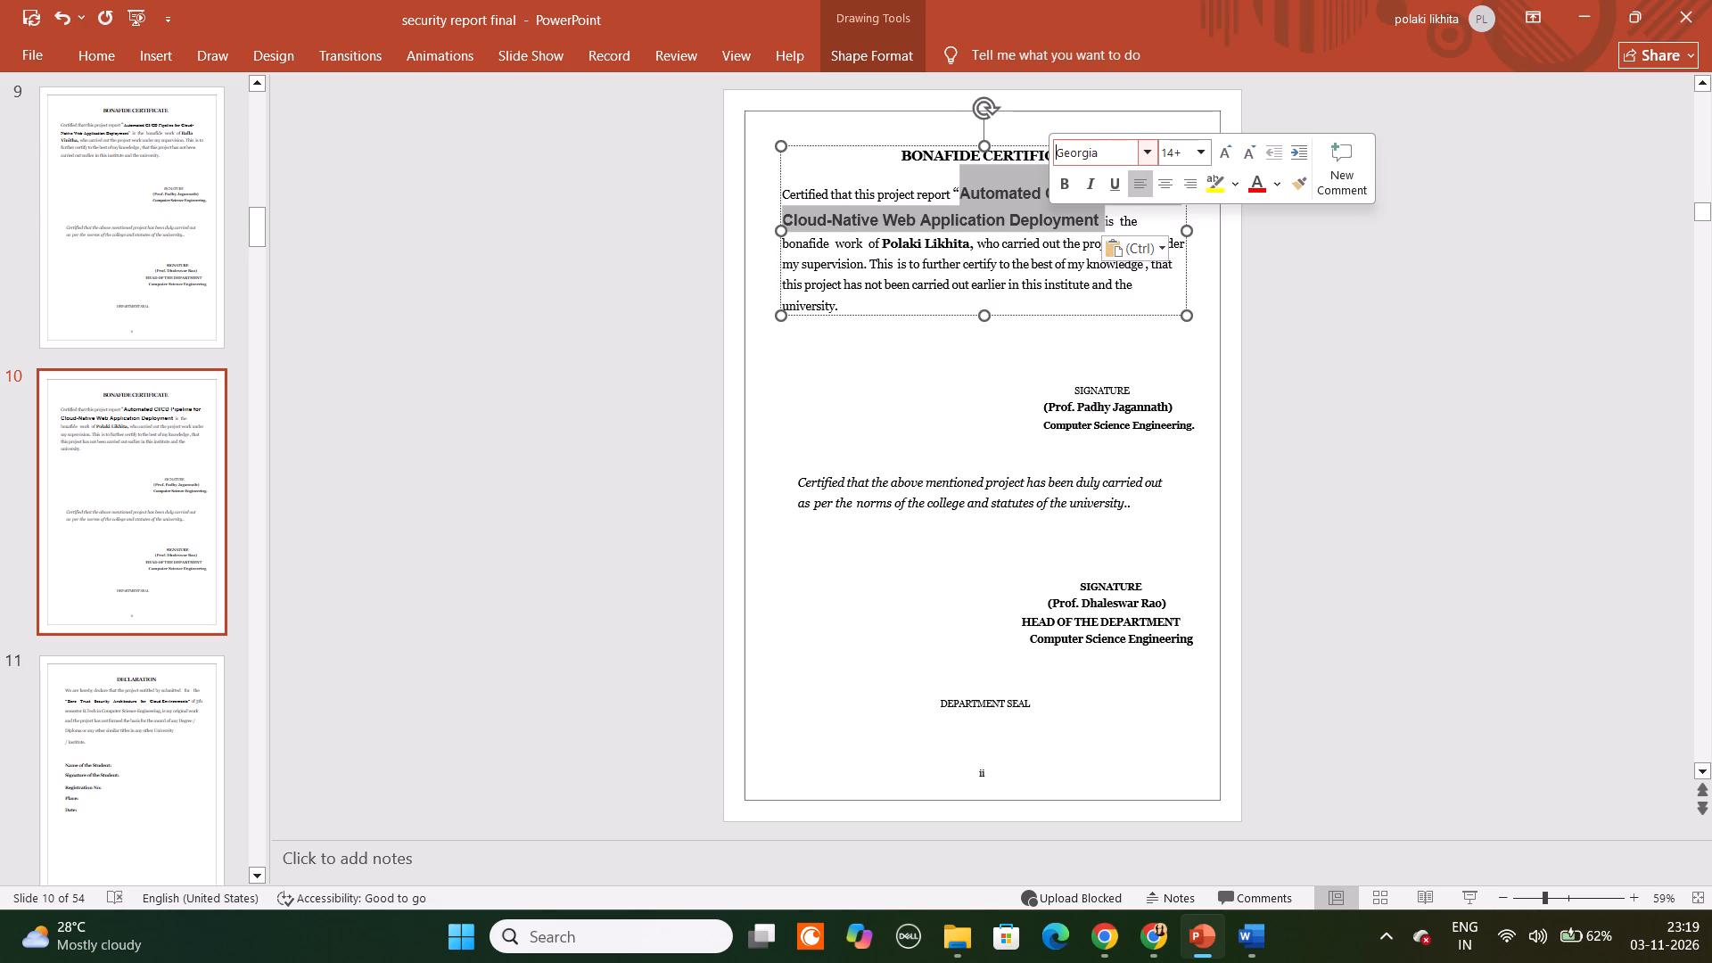
pyautogui.write('times')
pyautogui.press('Return')
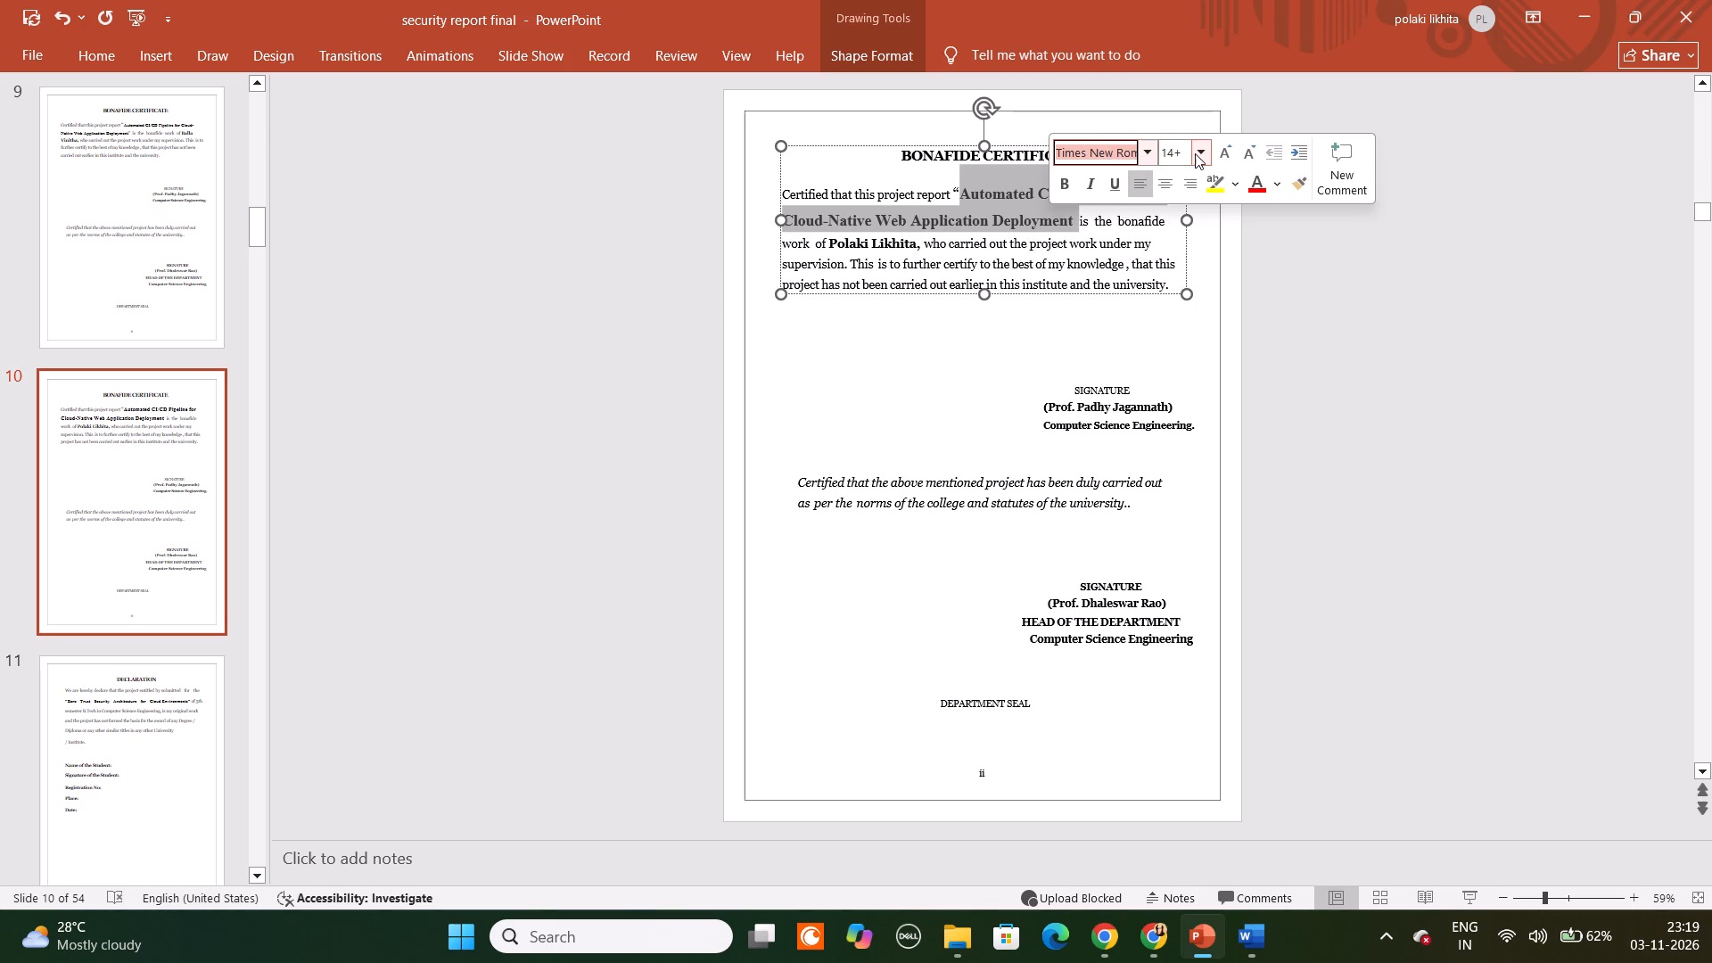
pyautogui.click(1197, 153)
pyautogui.click(1189, 302)
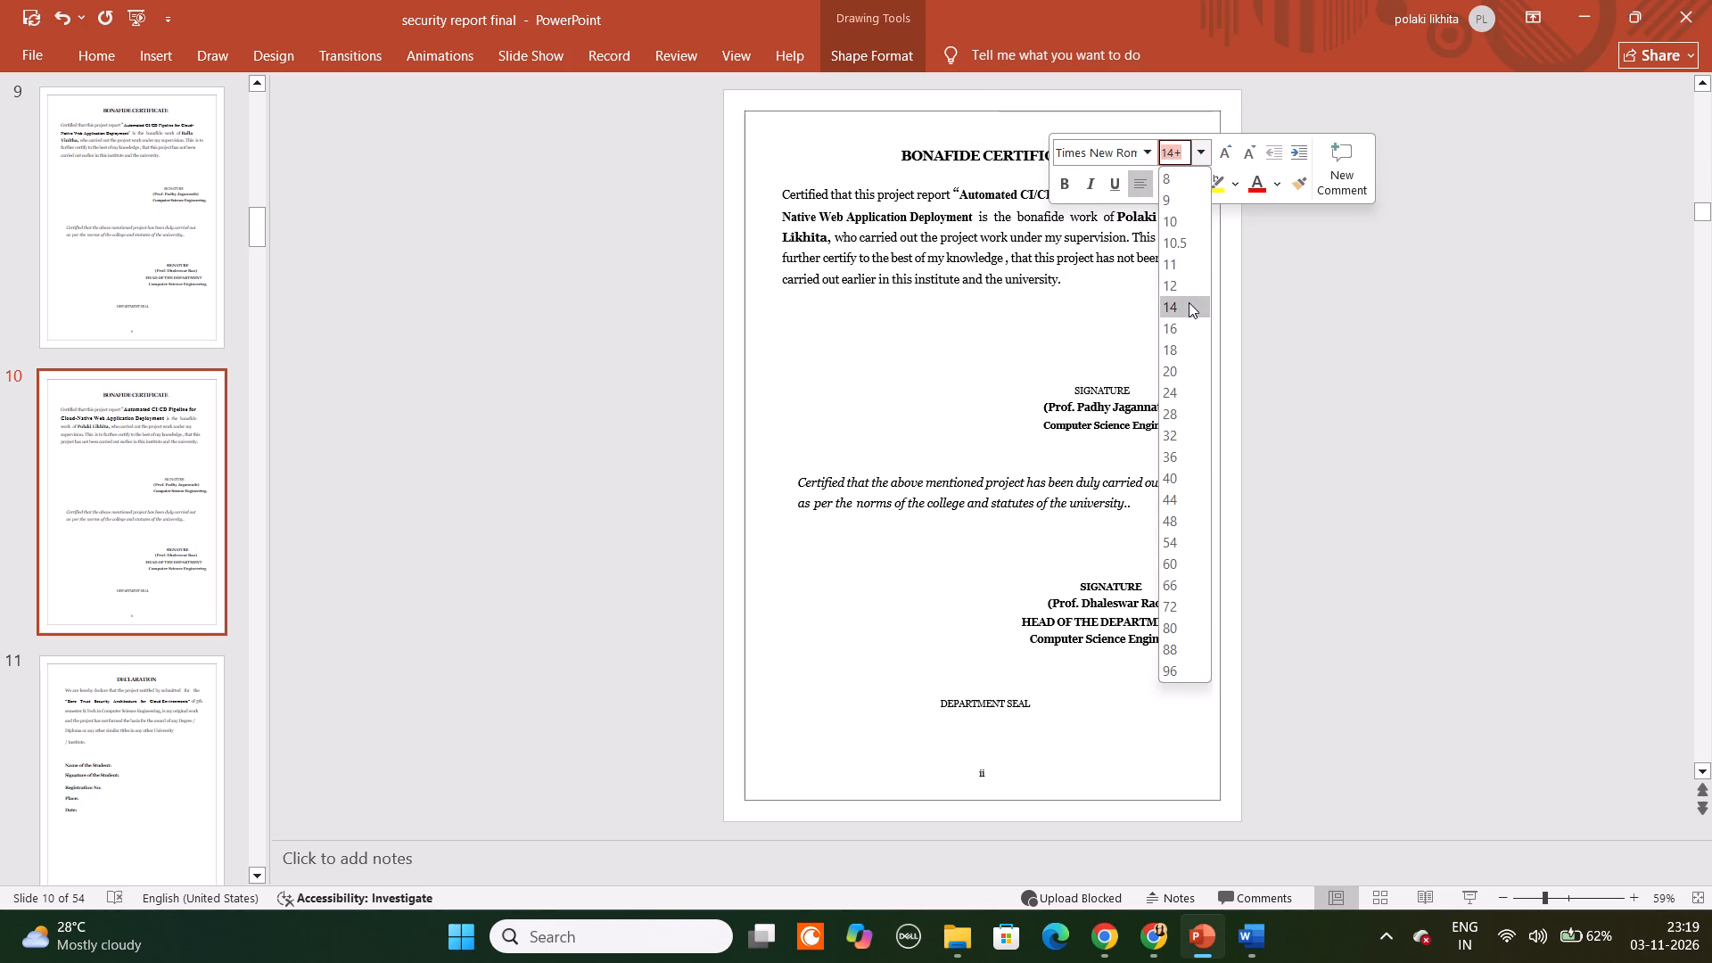
pyautogui.click(1277, 304)
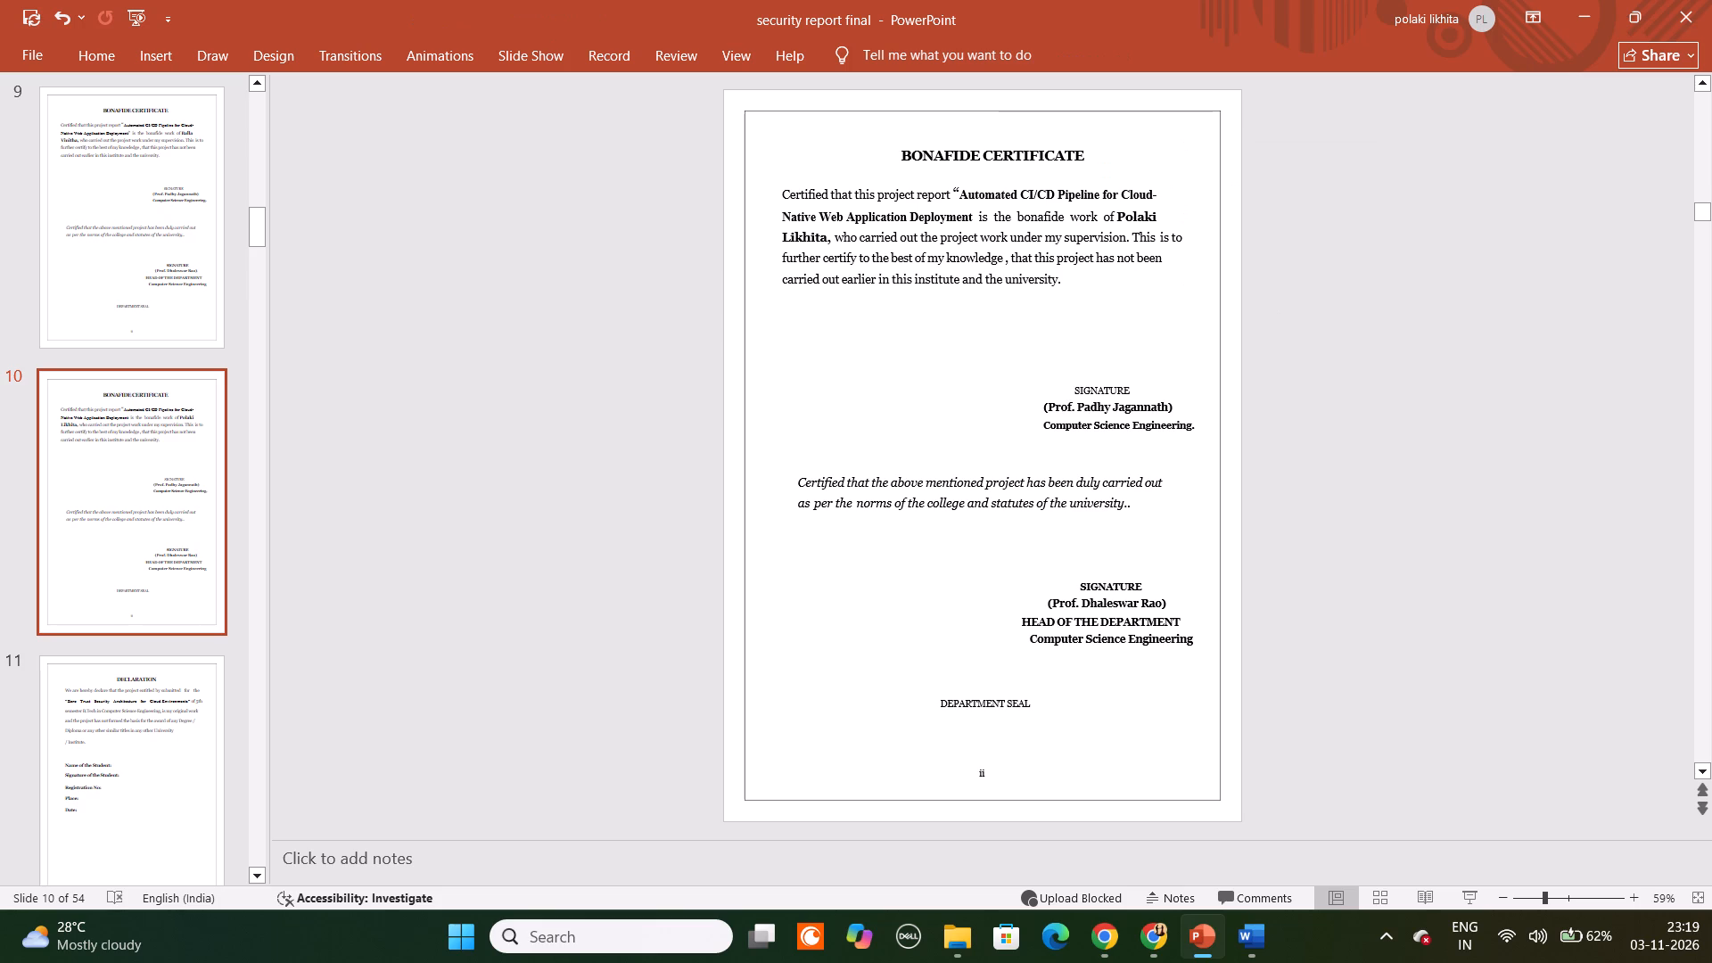
# Add the closing quotation mark after "Native Web Application Deployment" in slide 10's certificate.
pyautogui.click(975, 212)
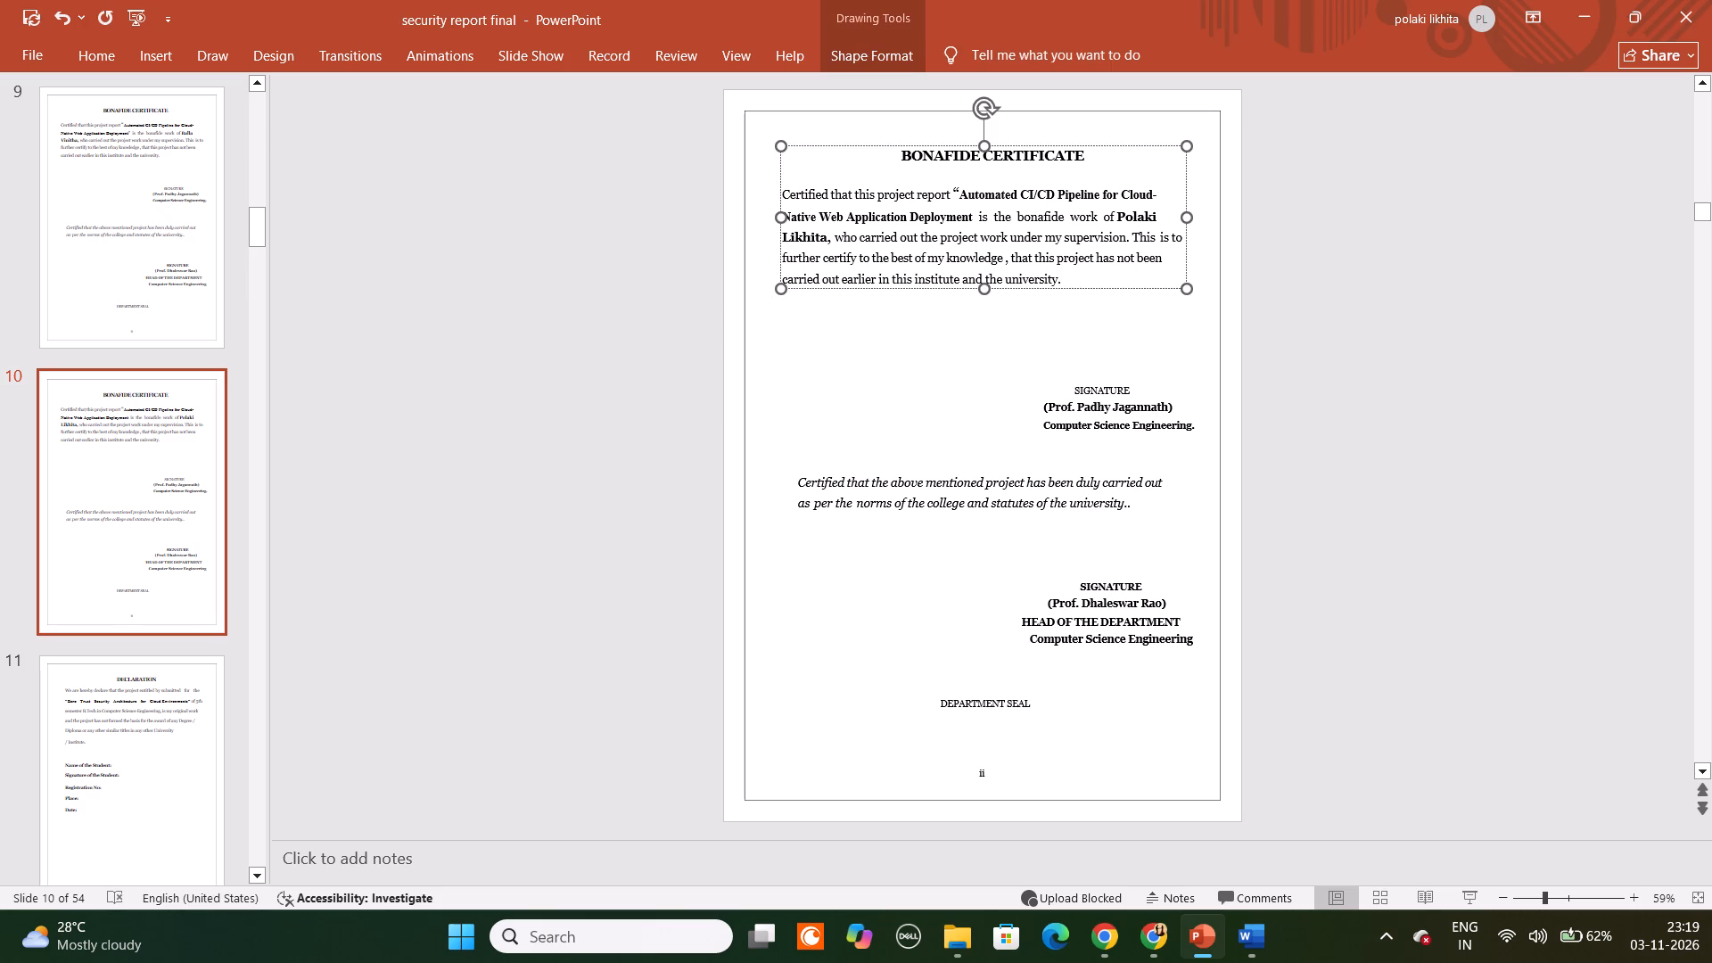
pyautogui.hotkey('shift', '"')
pyautogui.click(604, 229)
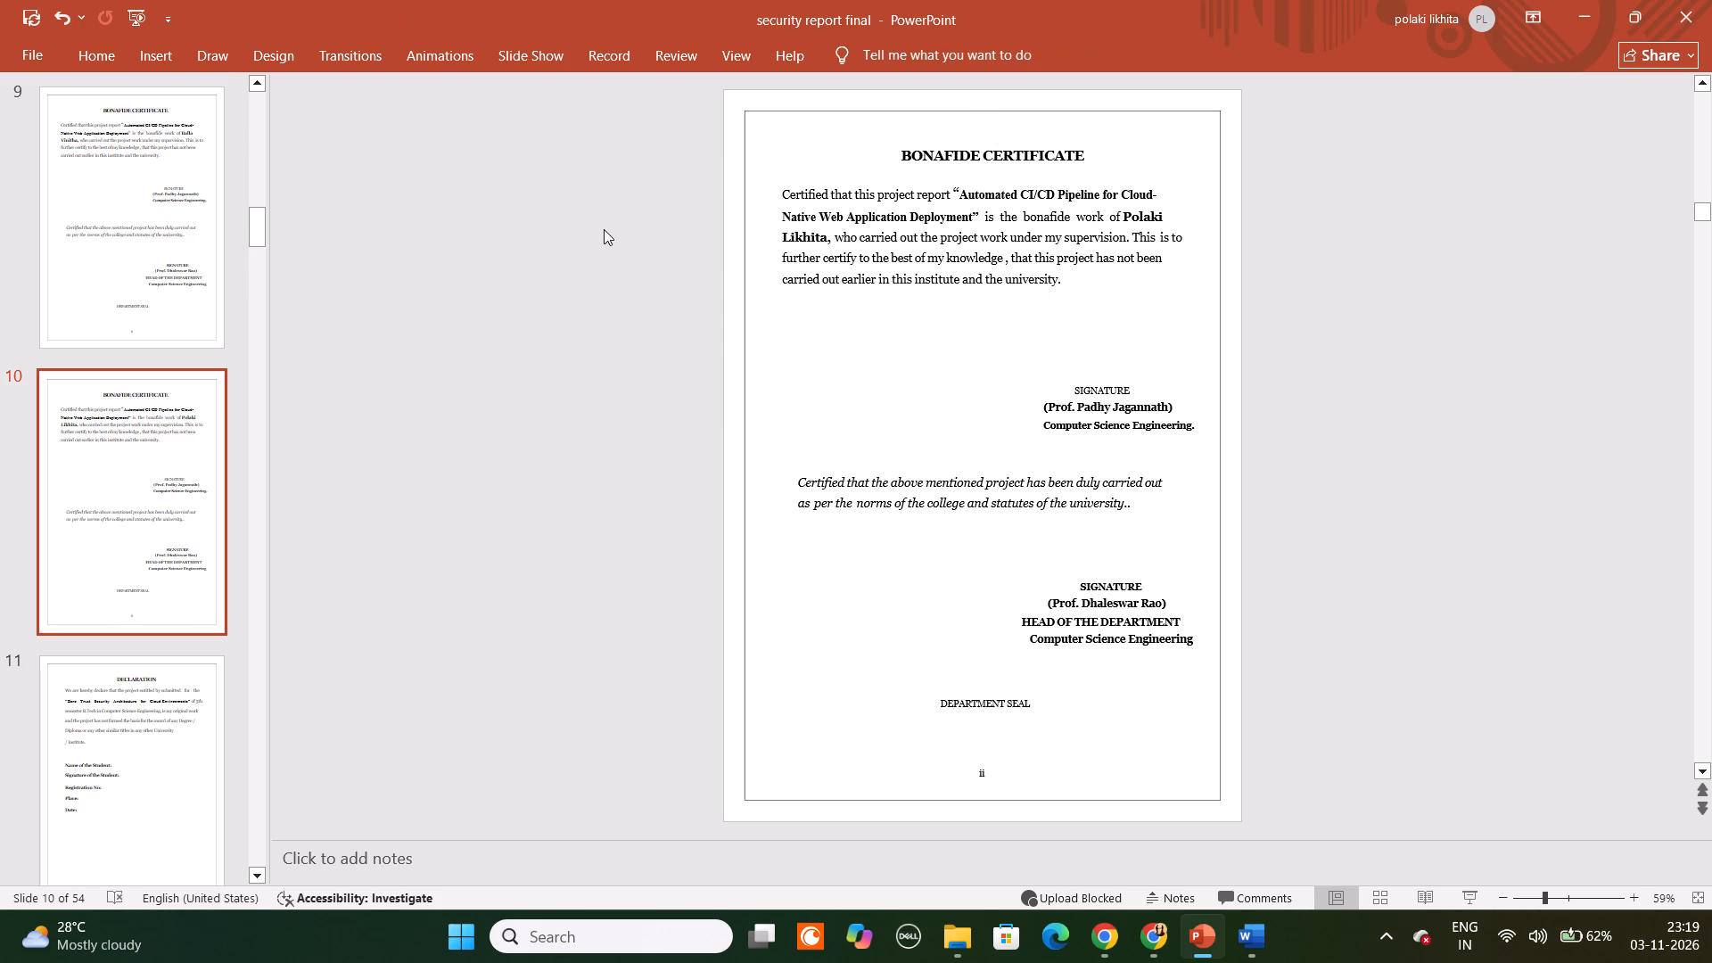
# Review the updated bonafide certificates and the title block of the project report cover on slide 5.
pyautogui.press('Up')
pyautogui.press('Up')
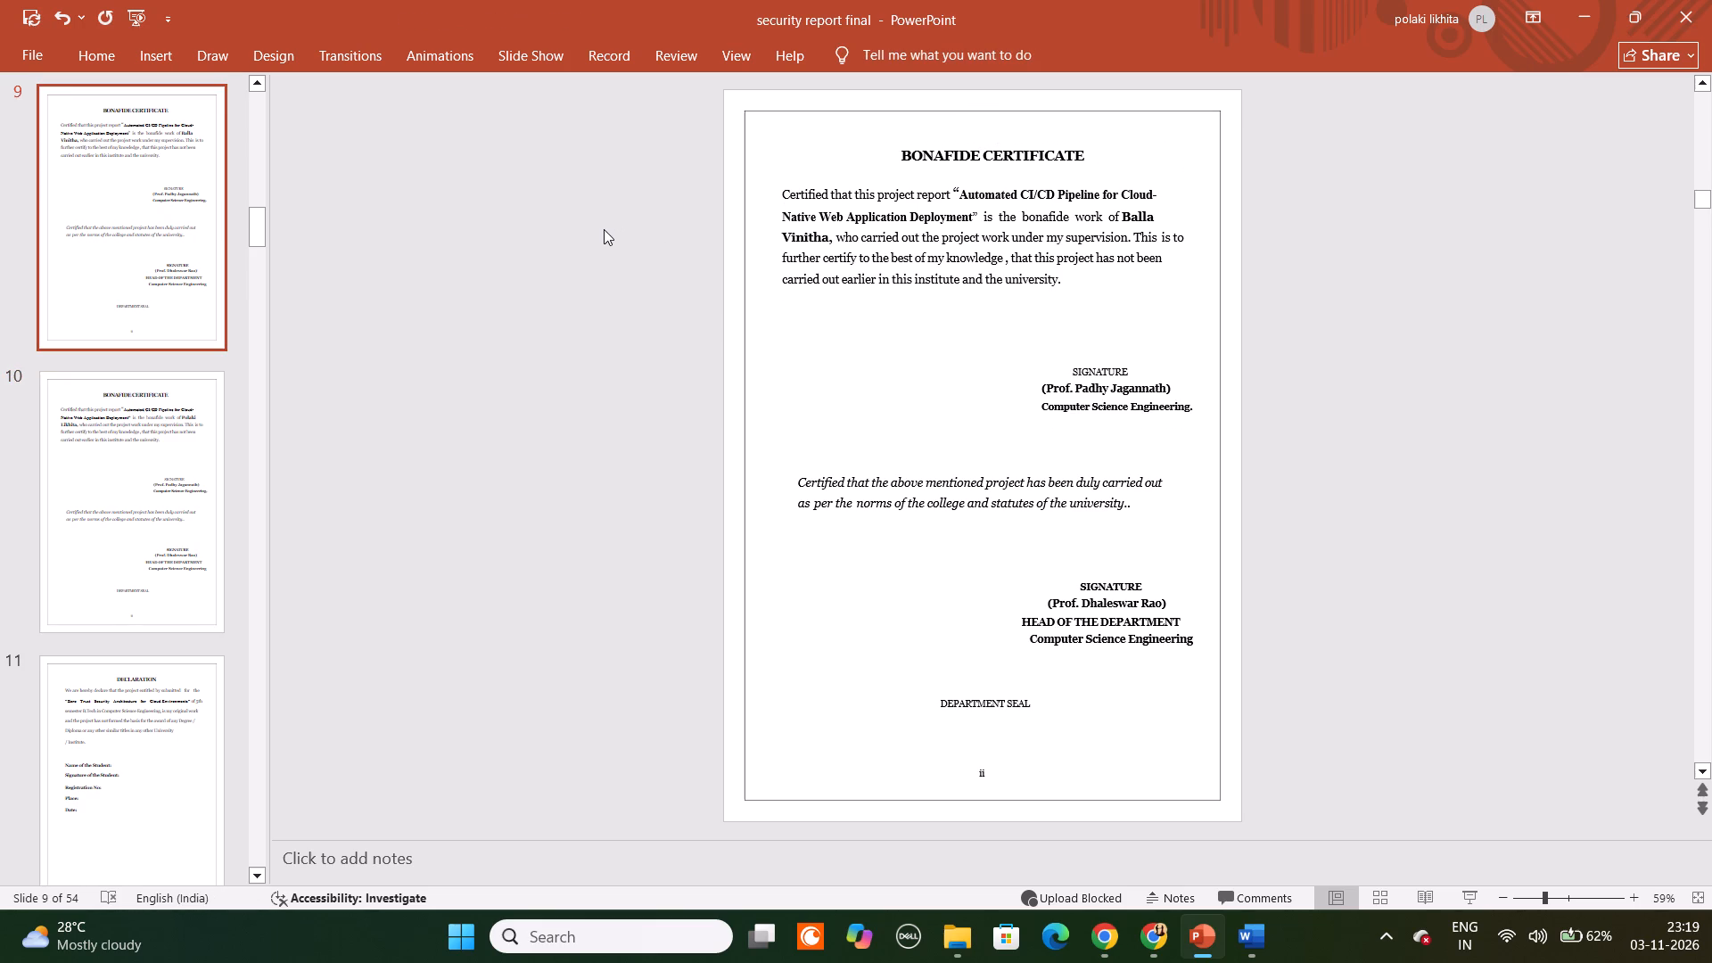
pyautogui.press('Up')
pyautogui.press('Up')
pyautogui.press('Up')
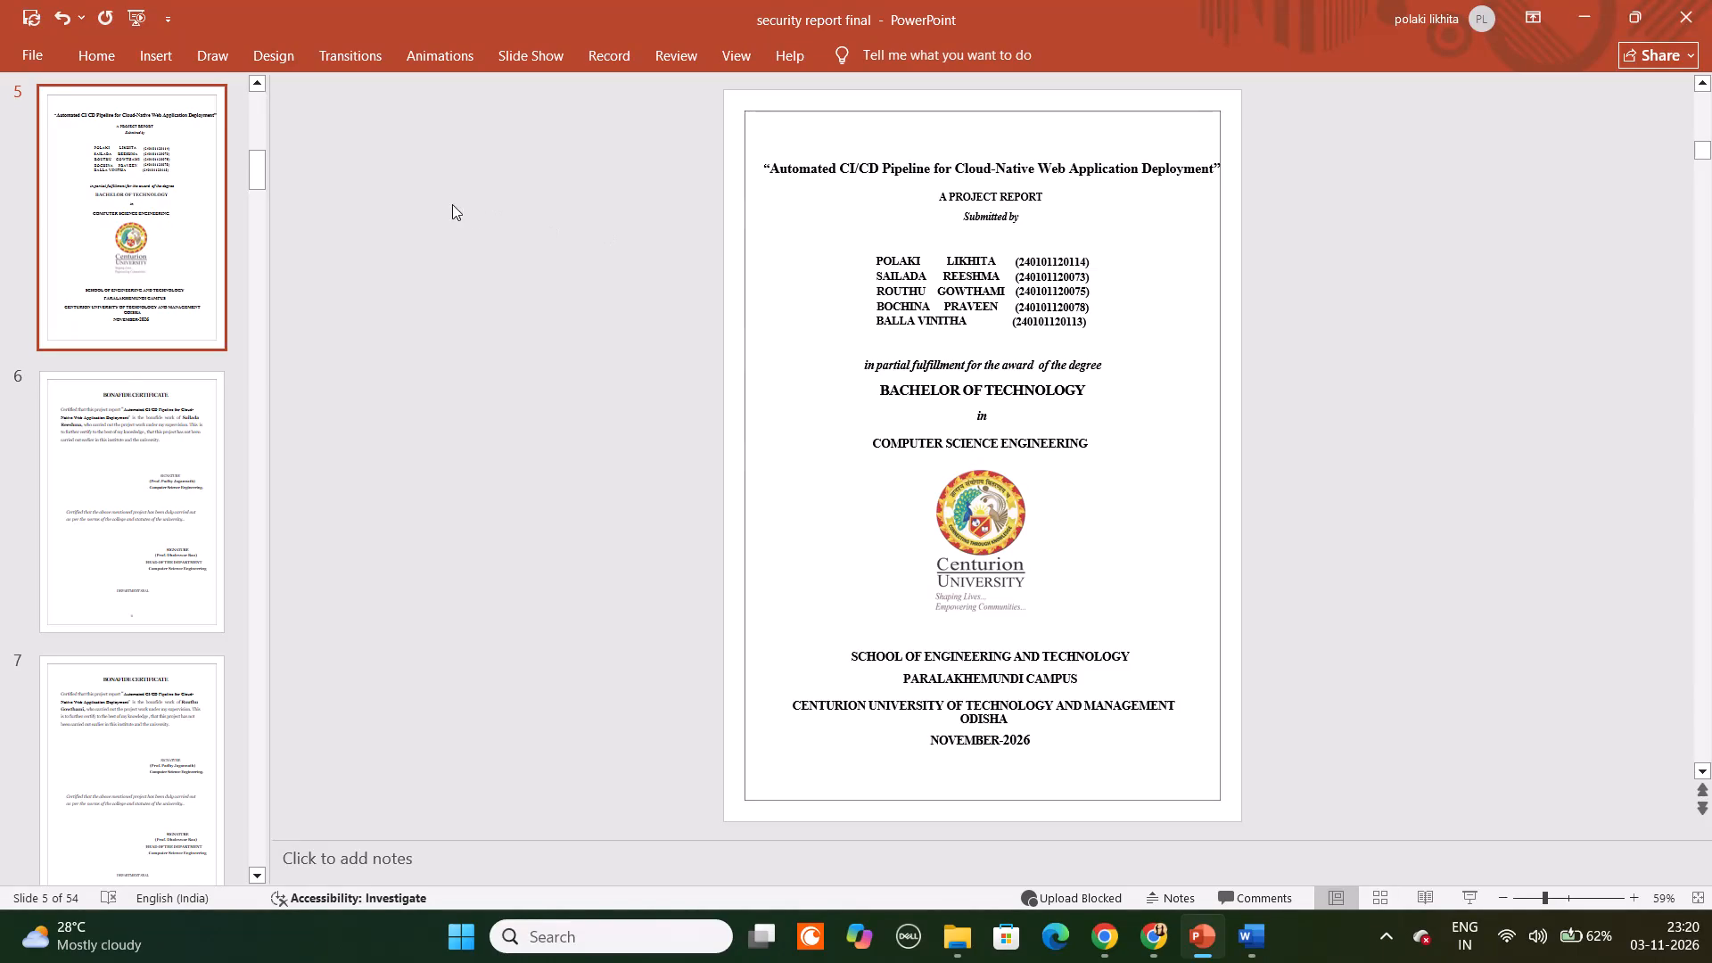
pyautogui.click(859, 192)
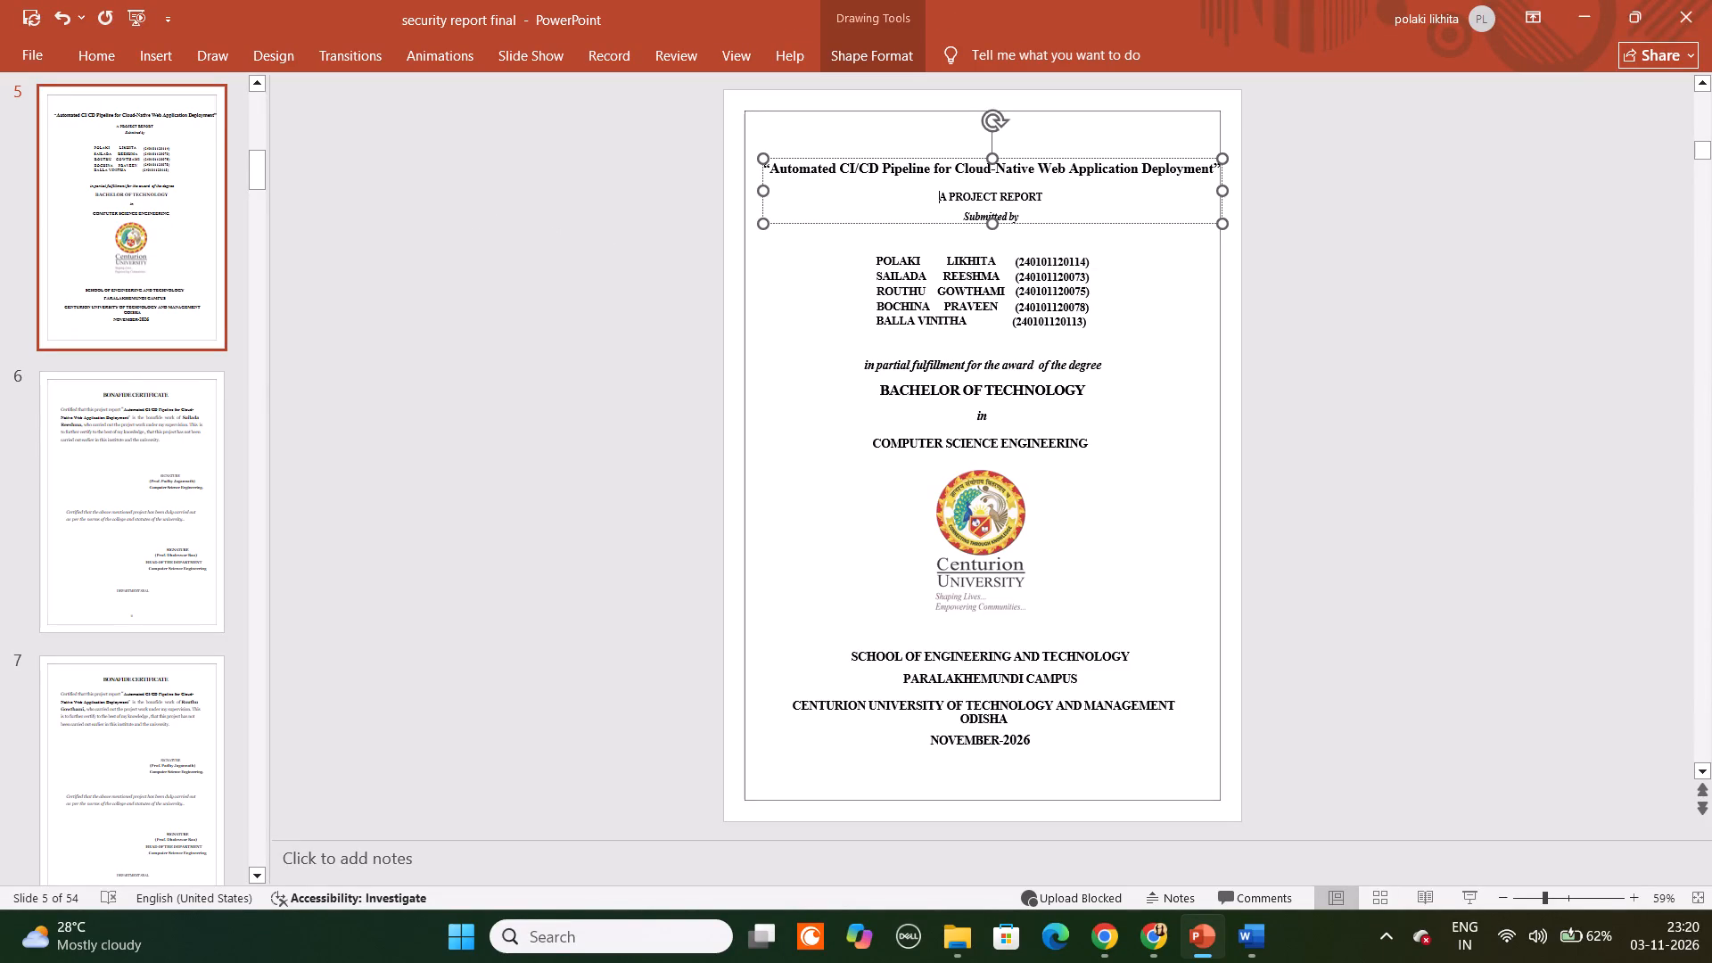
pyautogui.click(873, 158)
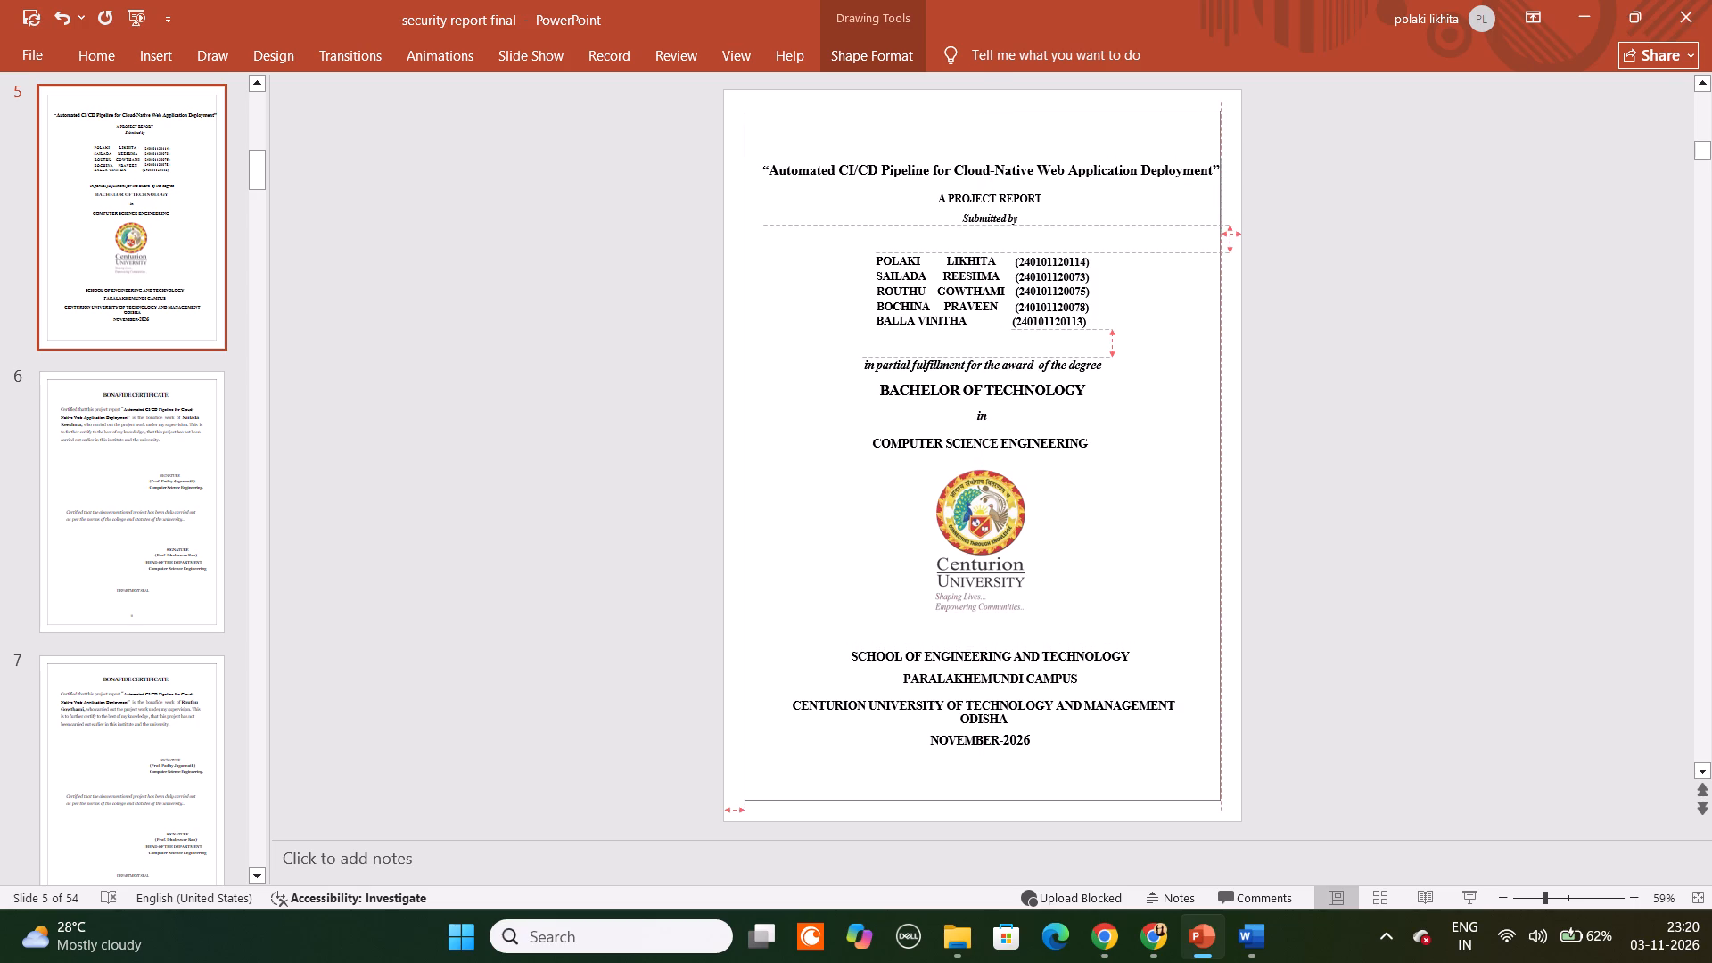
pyautogui.click(539, 201)
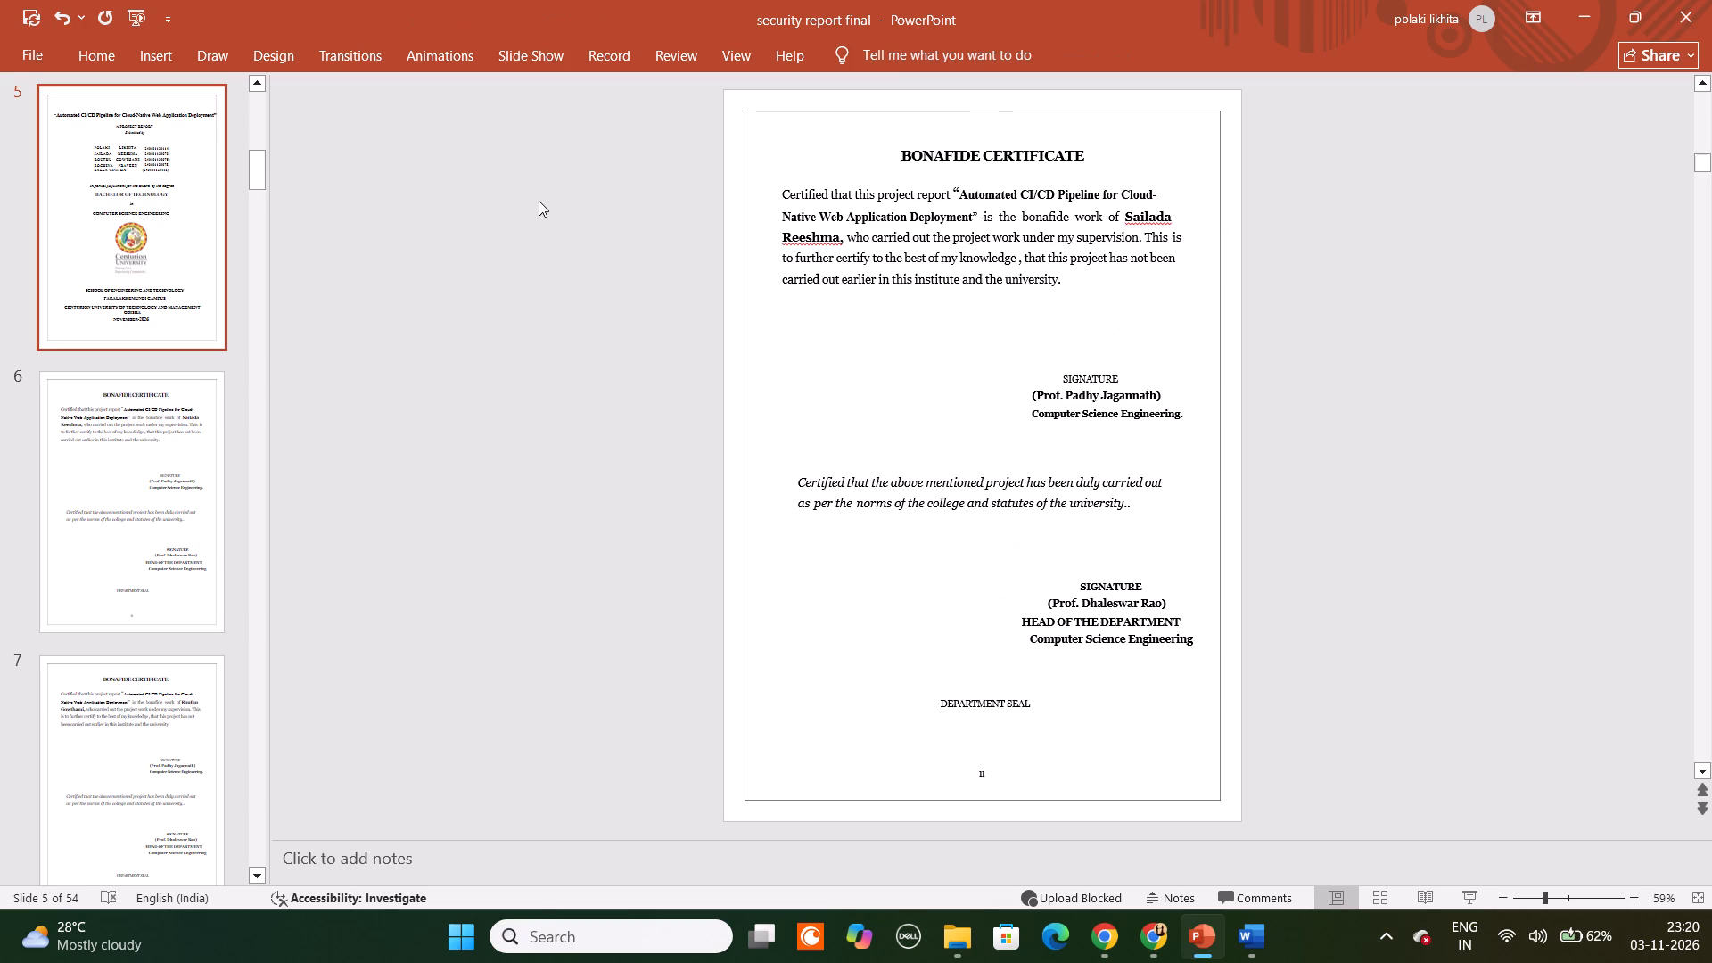
# Cut the Declaration slide at position 12 from the presentation.
pyautogui.press('Down')
pyautogui.press('Down')
pyautogui.press('Down')
pyautogui.press('Down')
pyautogui.press('Down')
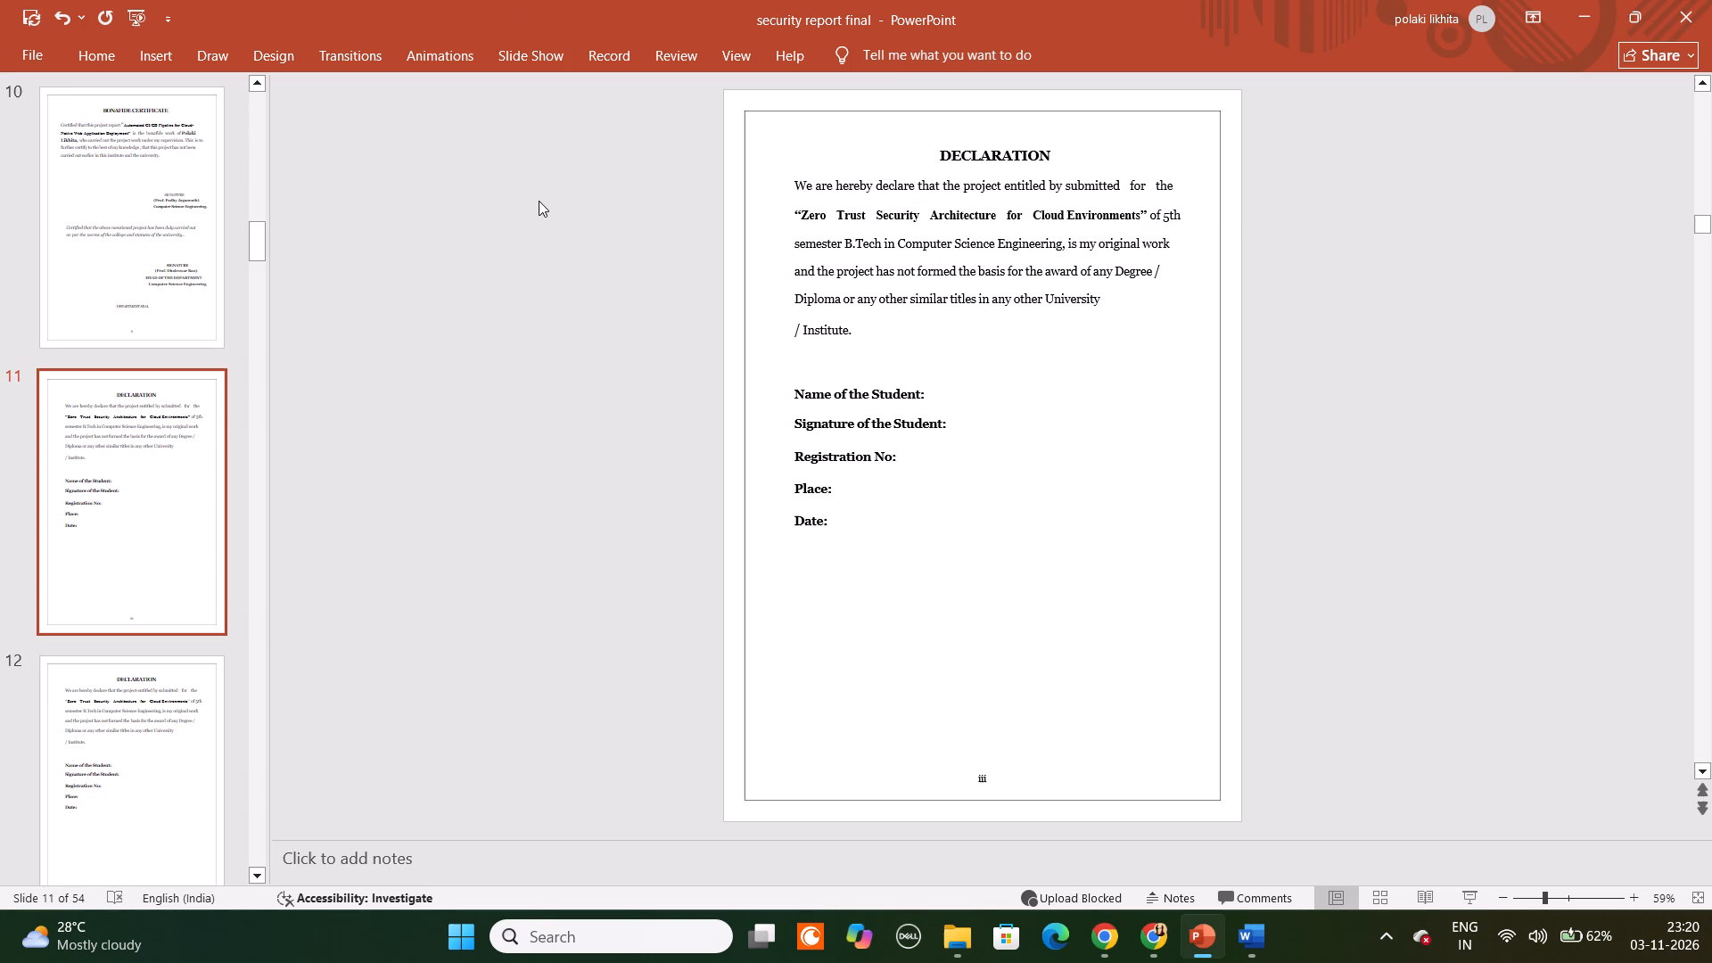
pyautogui.rightClick(134, 794)
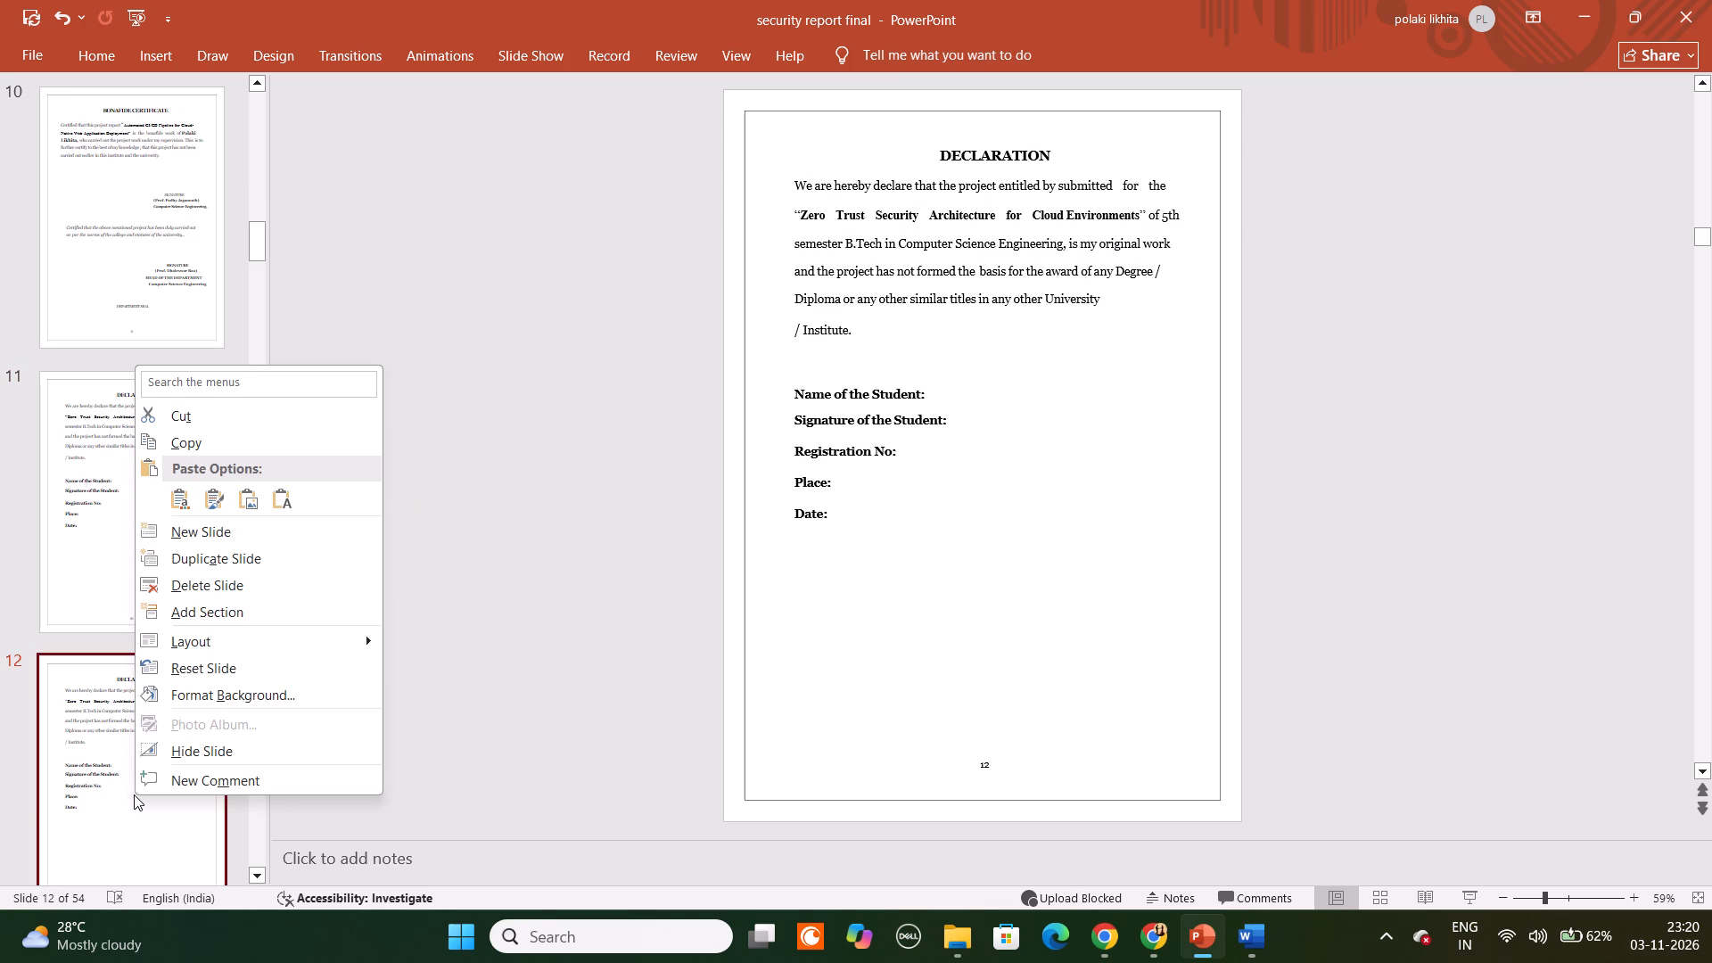
pyautogui.click(205, 414)
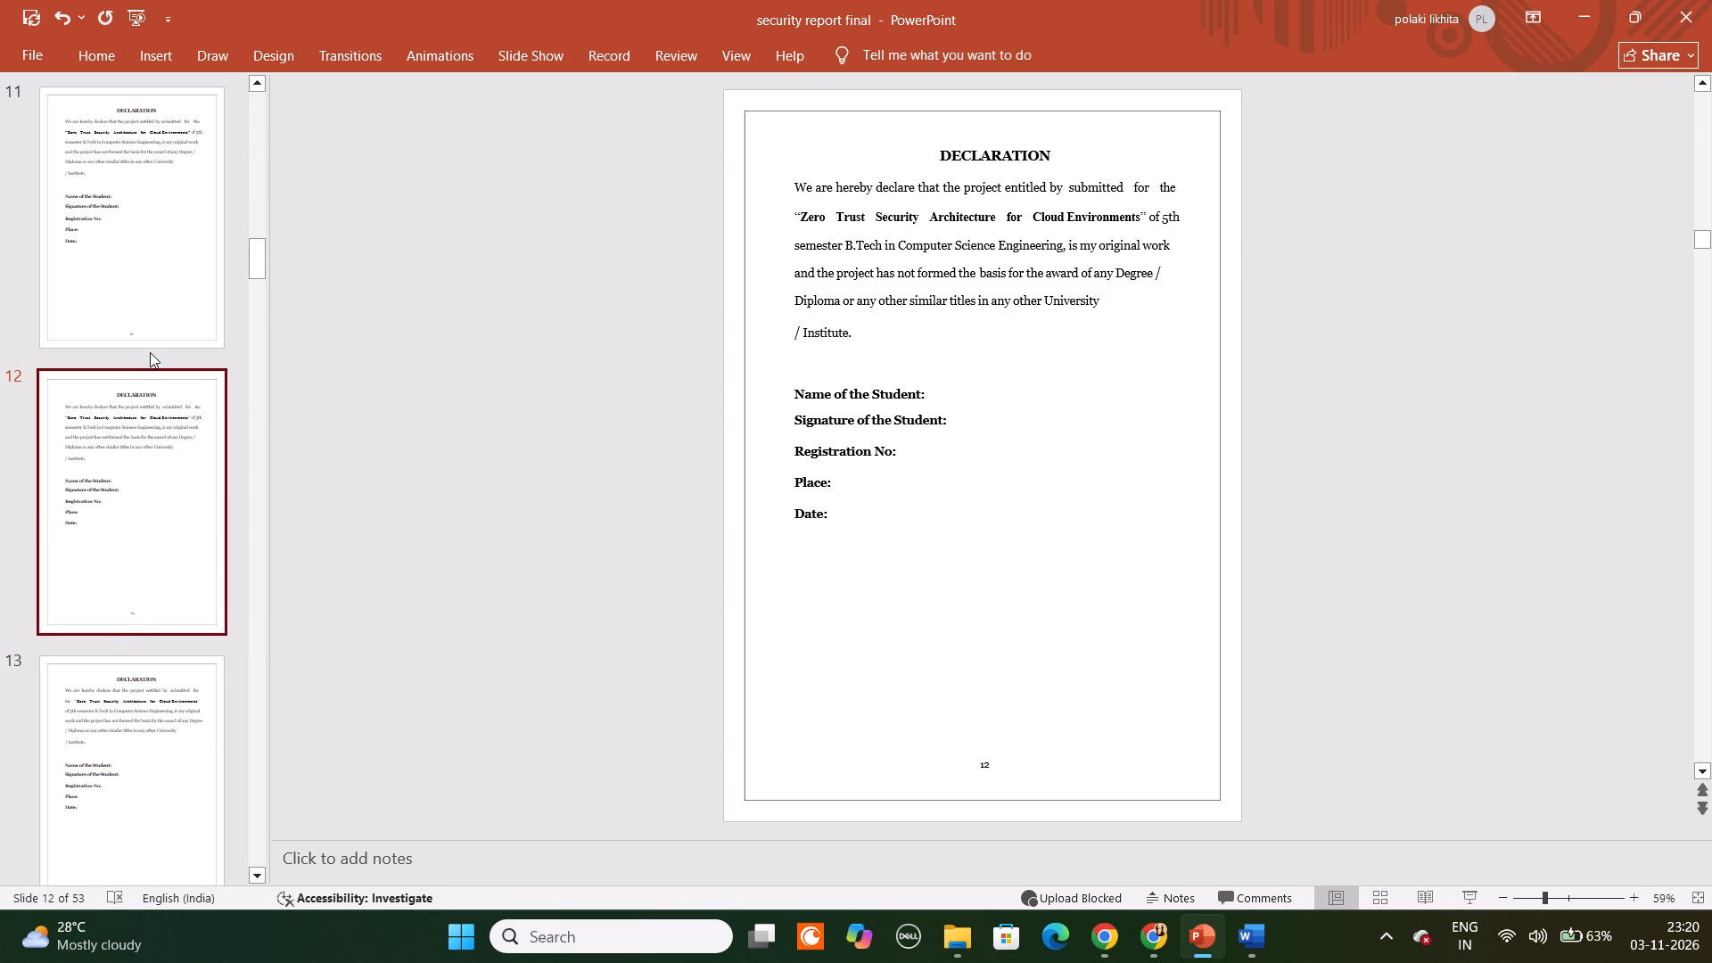
# Look over the slides from the cover pages through the bonafide certificates to the declarations.
pyautogui.scroll(6, 181, 309)
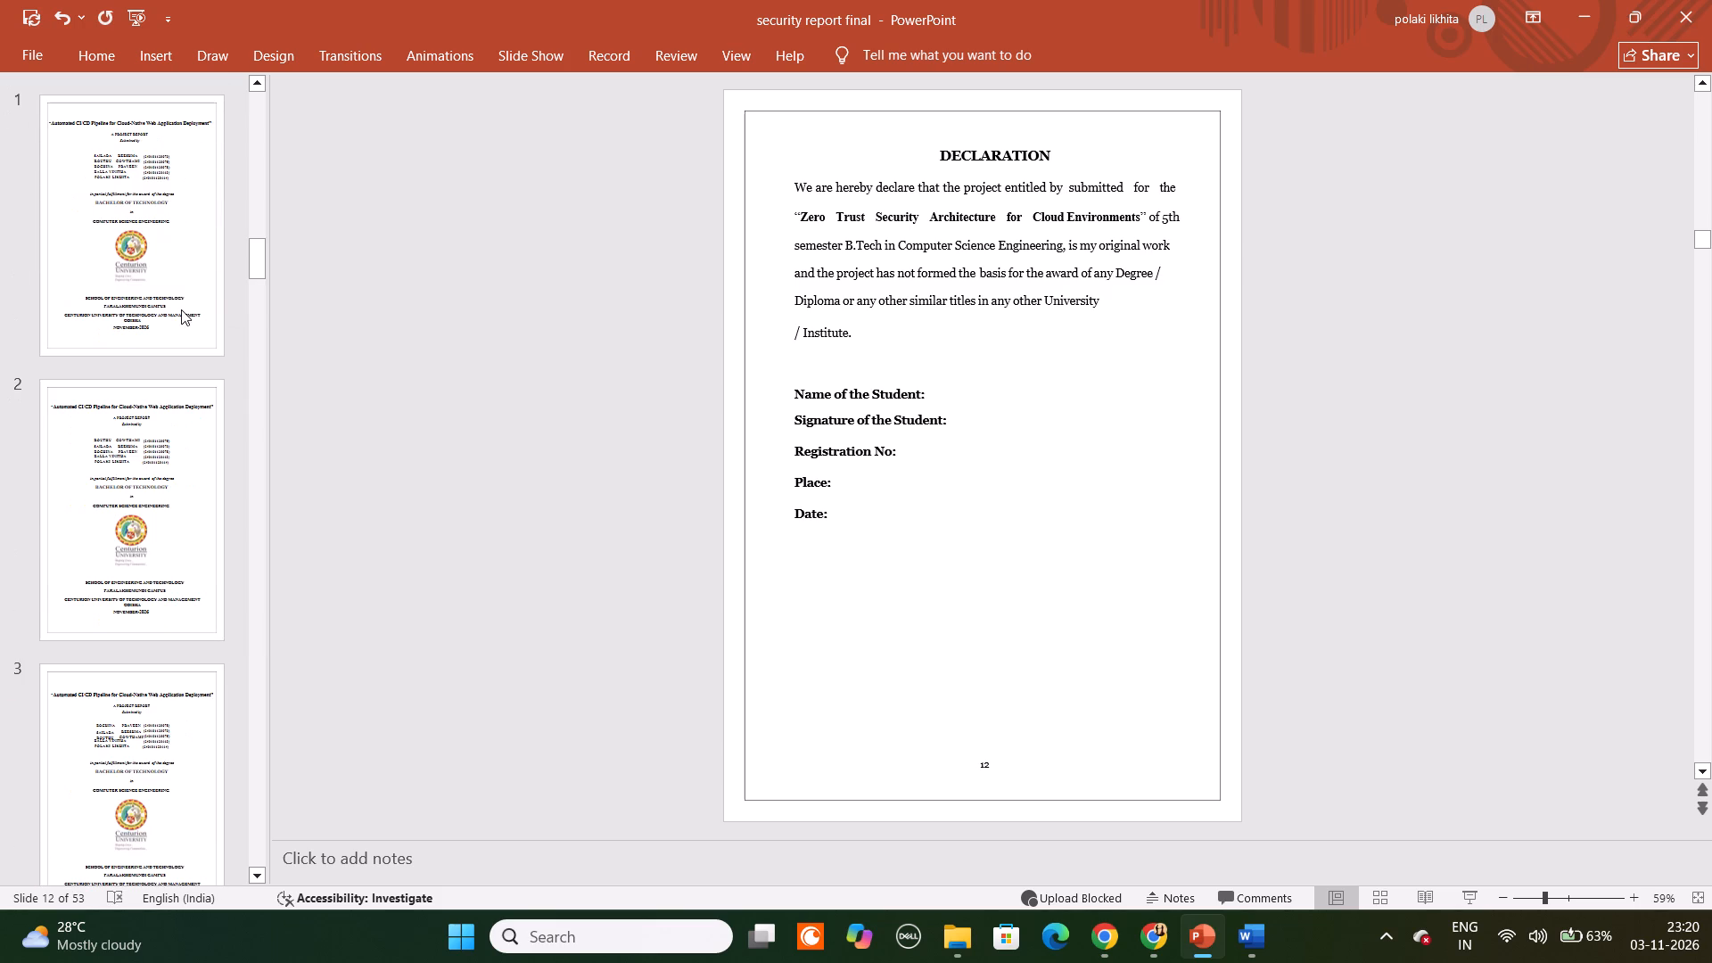
pyautogui.scroll(7, 181, 309)
pyautogui.scroll(-3, 181, 309)
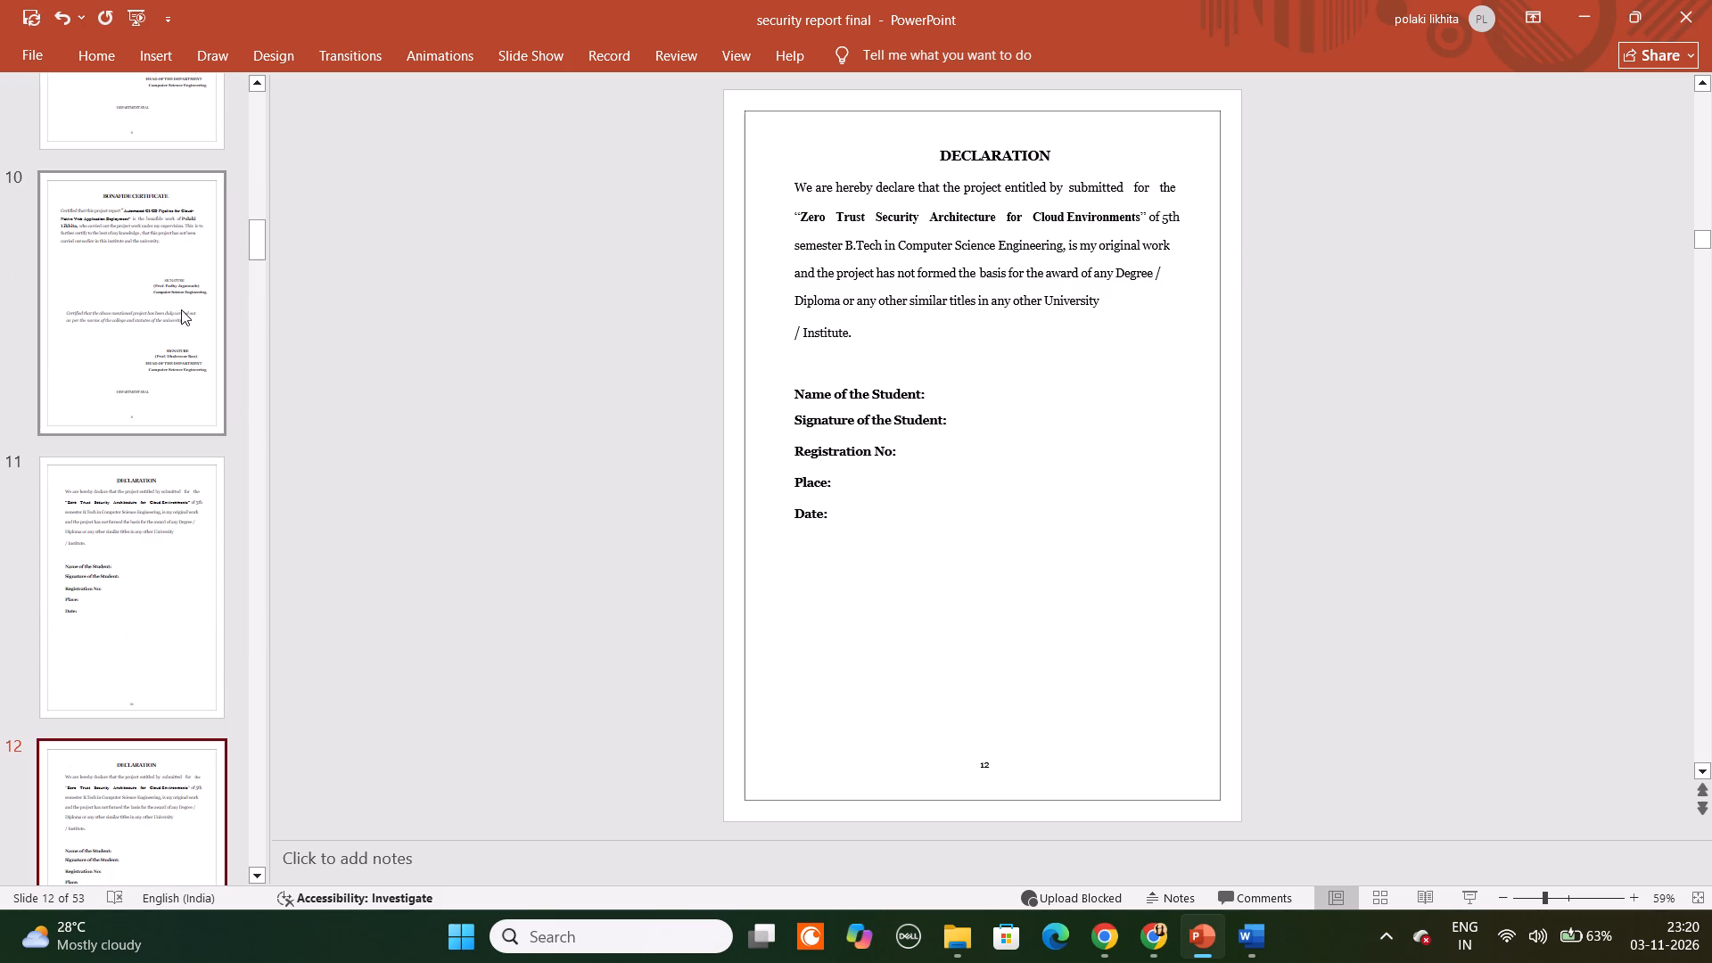
pyautogui.scroll(-1, 181, 309)
pyautogui.press('Down')
pyautogui.press('Up')
pyautogui.press('Up')
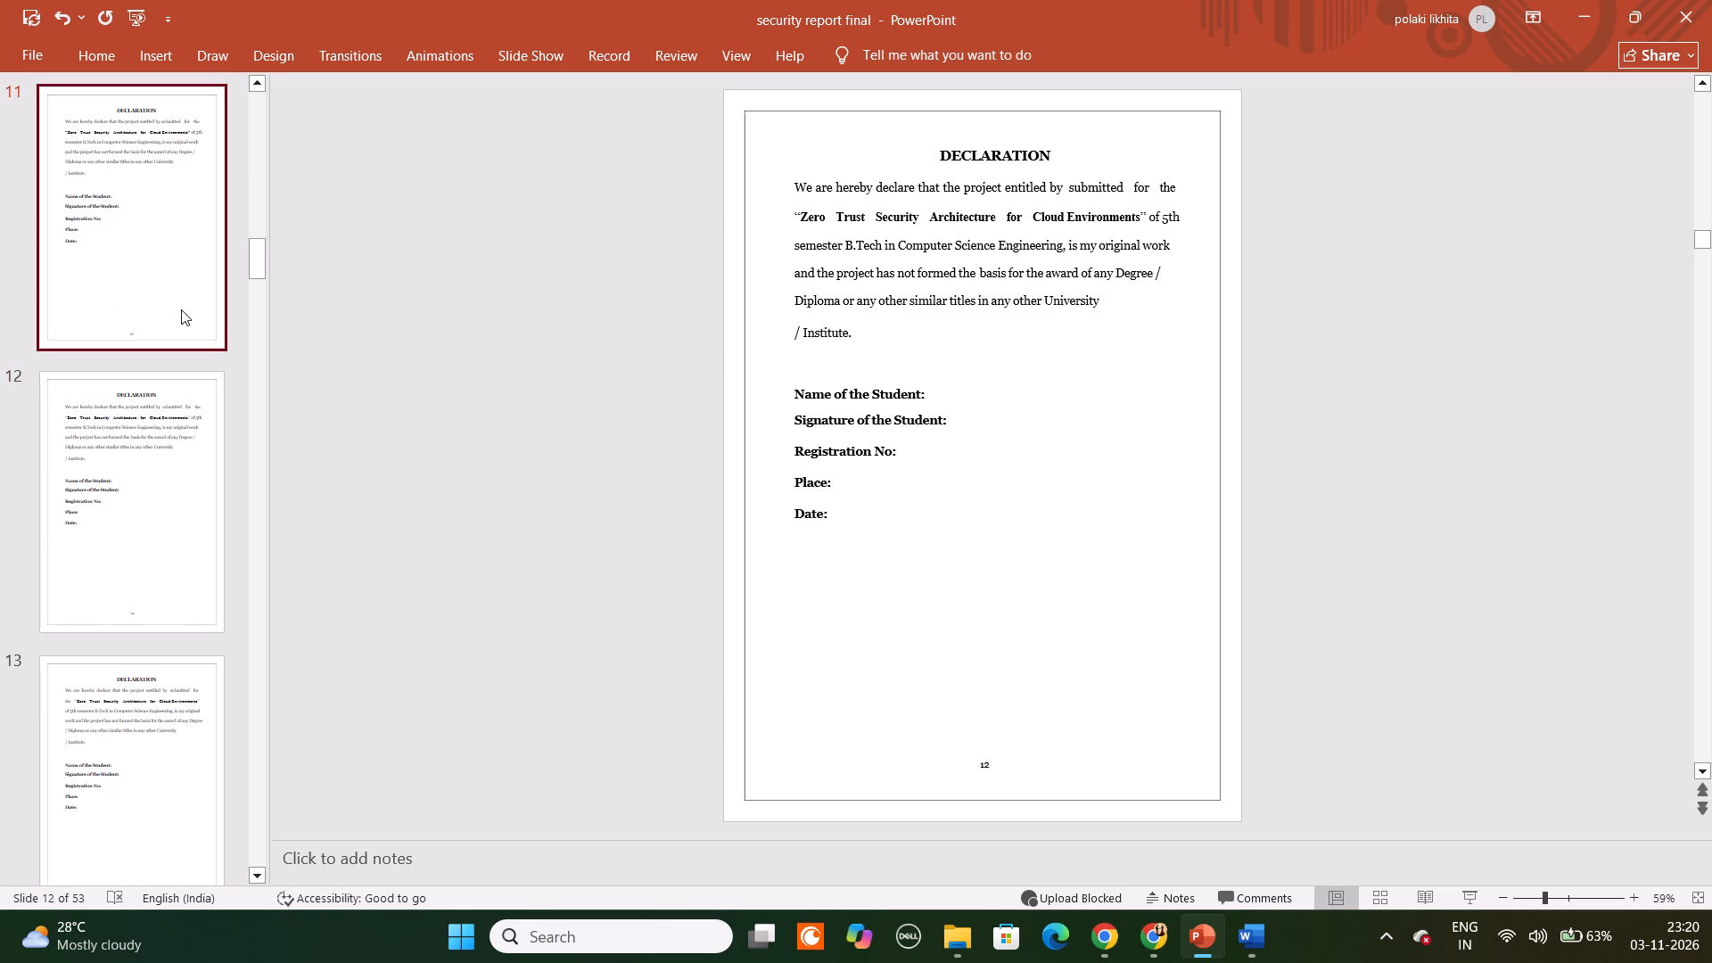
pyautogui.press('Up')
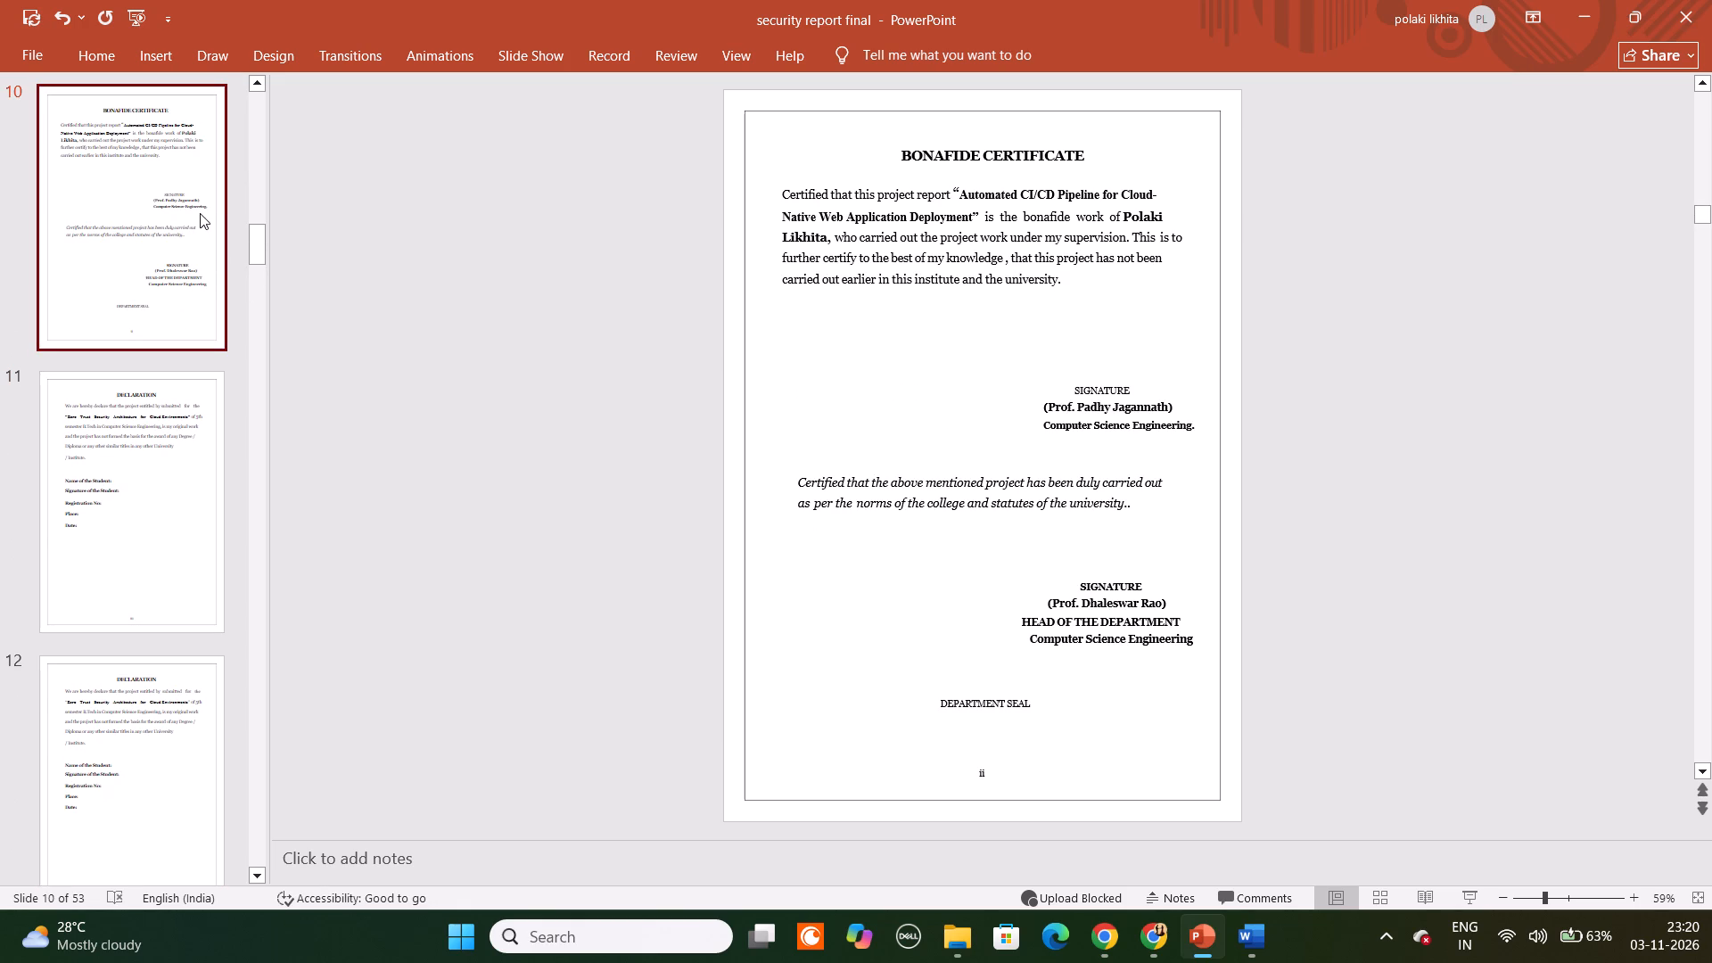
# Save the presentation as a PDF named "devops front pages" in the Documents folder.
pyautogui.click(37, 62)
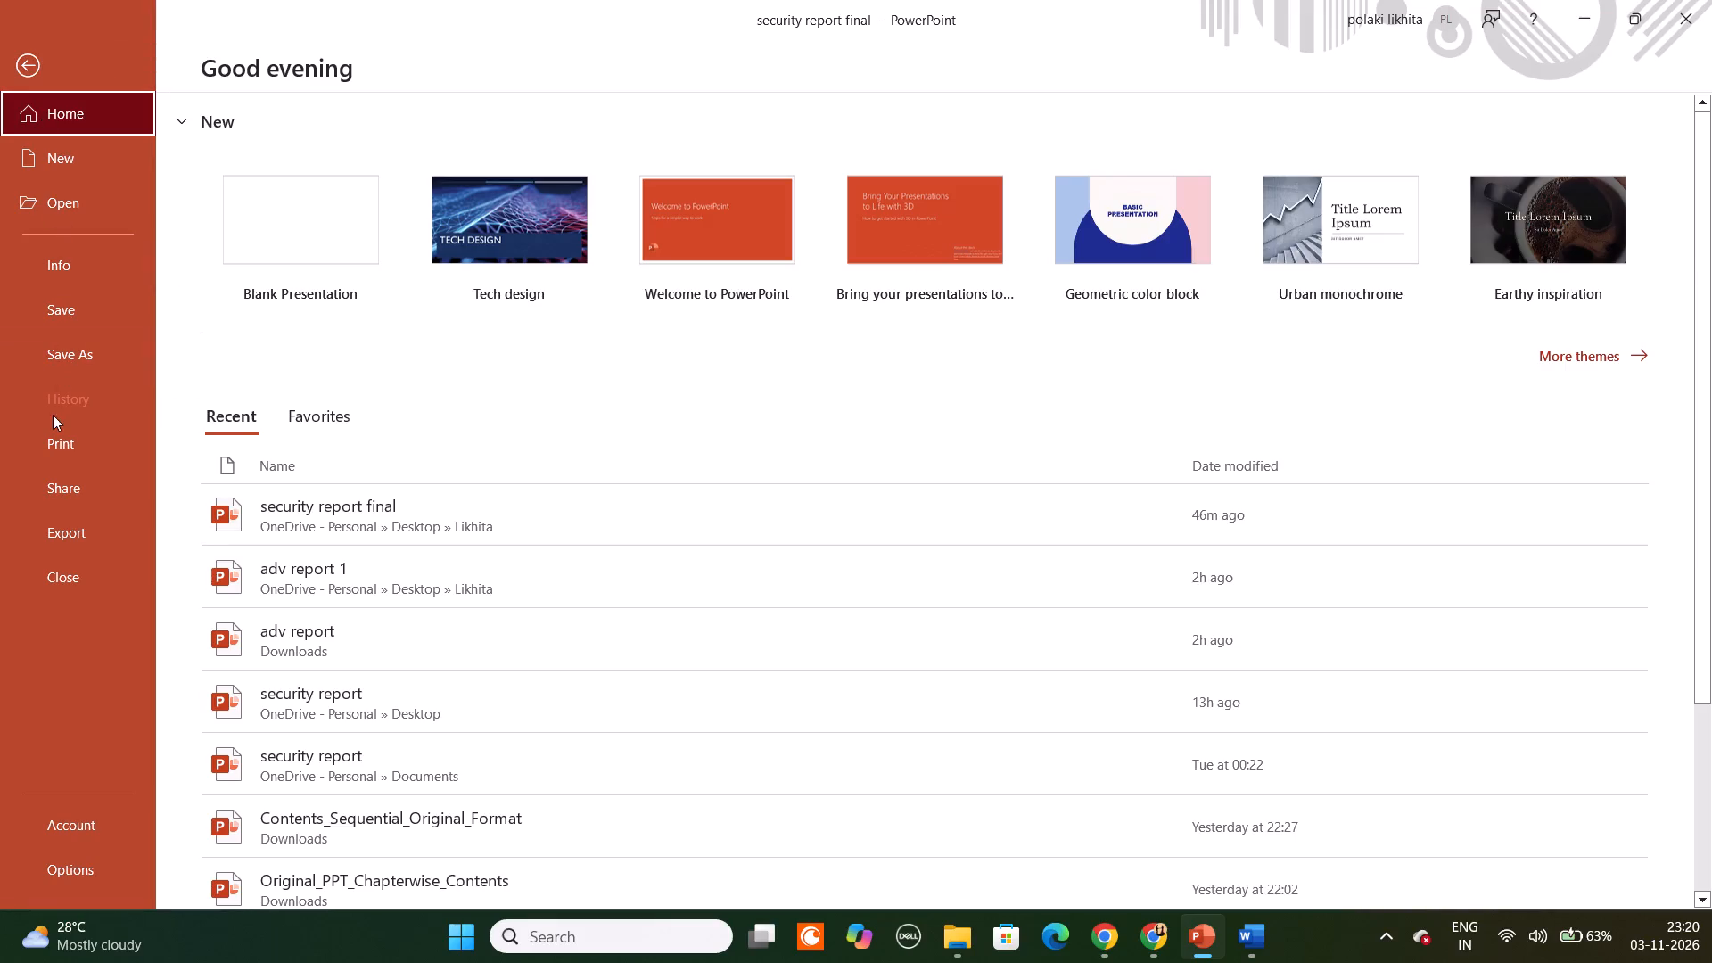
pyautogui.click(103, 356)
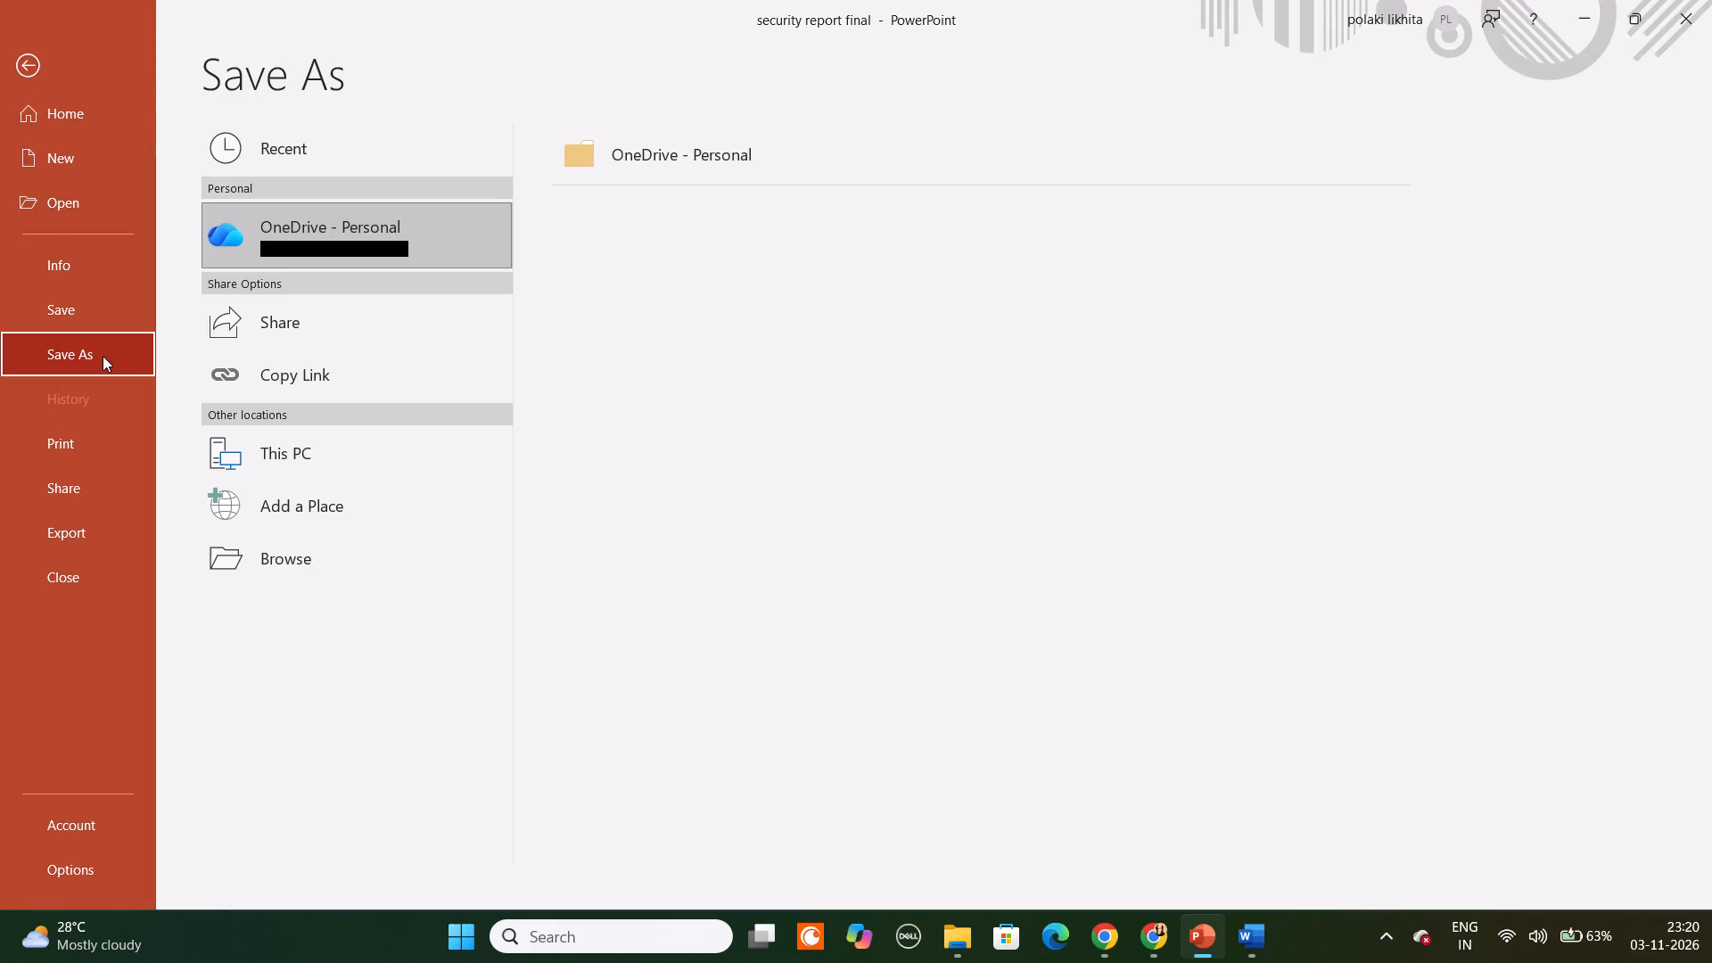
pyautogui.click(307, 458)
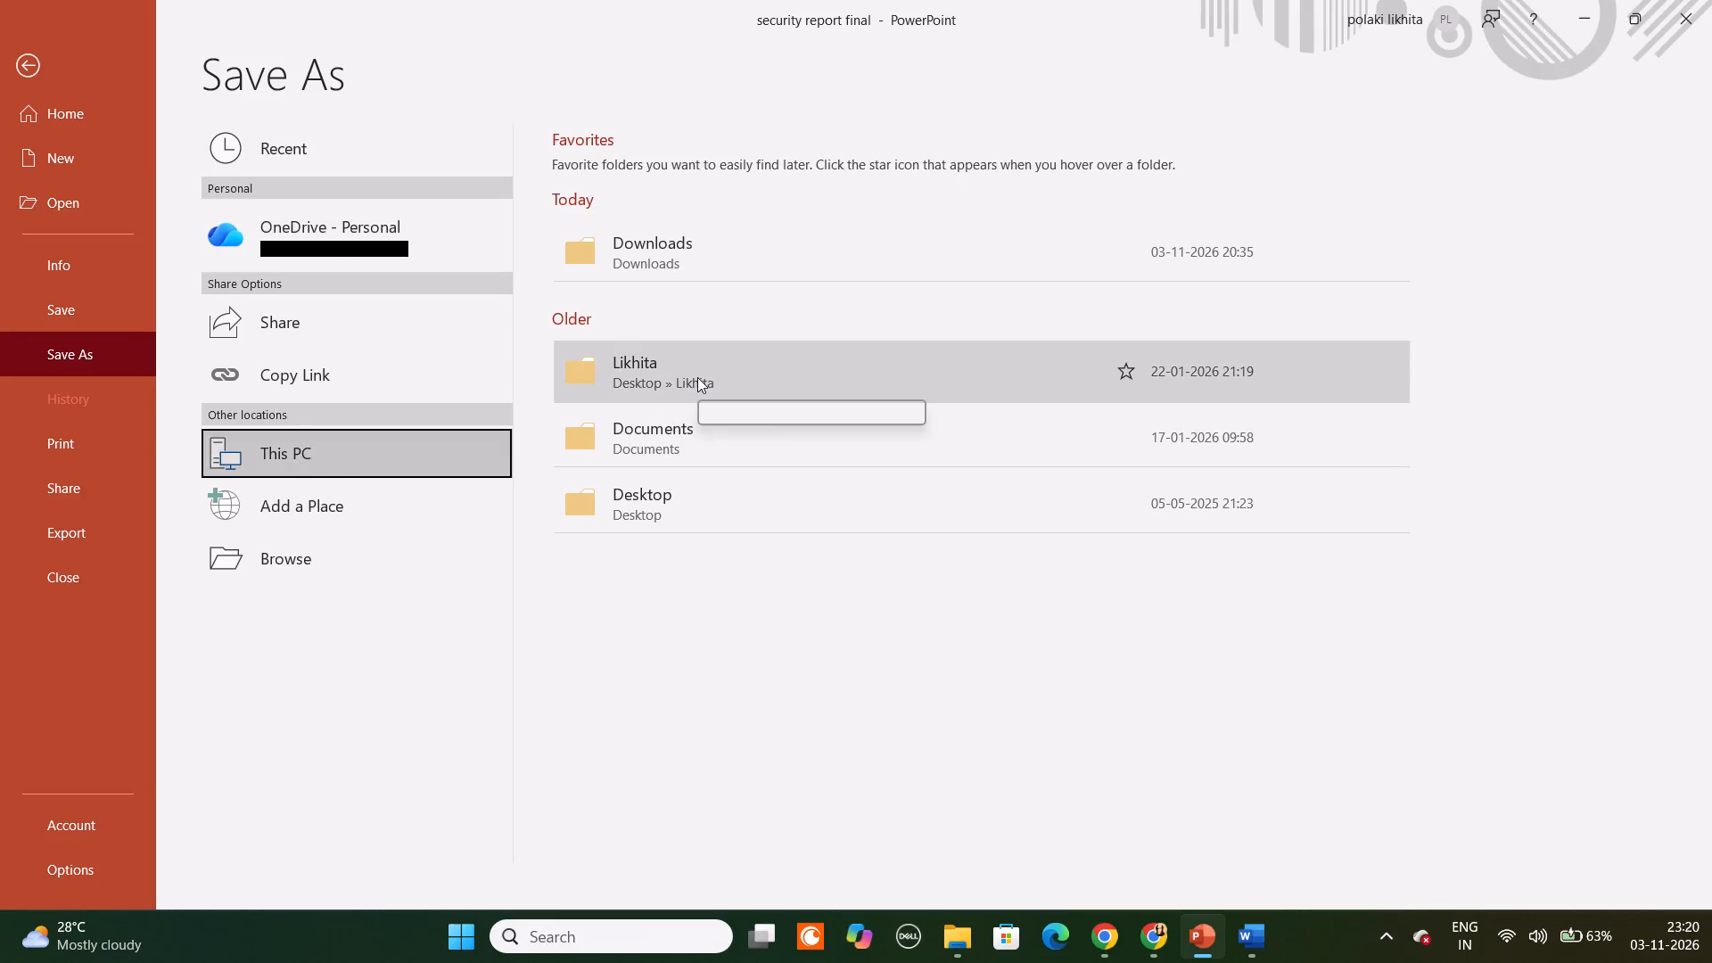
pyautogui.doubleClick(374, 465)
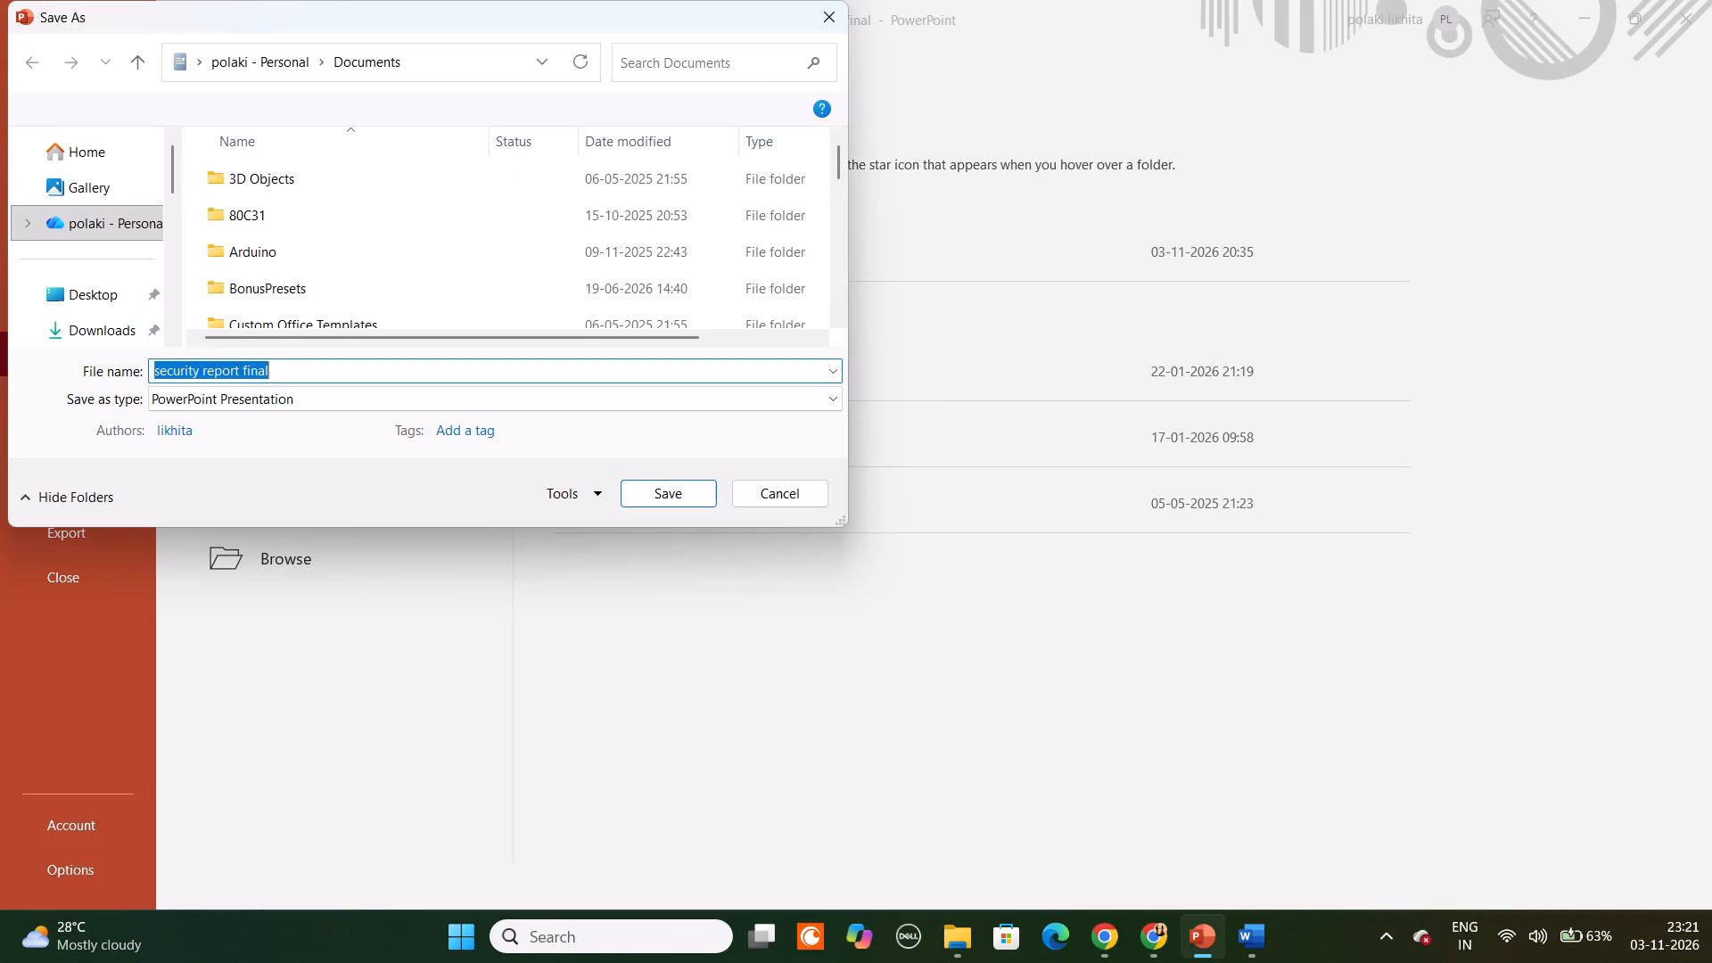
pyautogui.press('BackSpace')
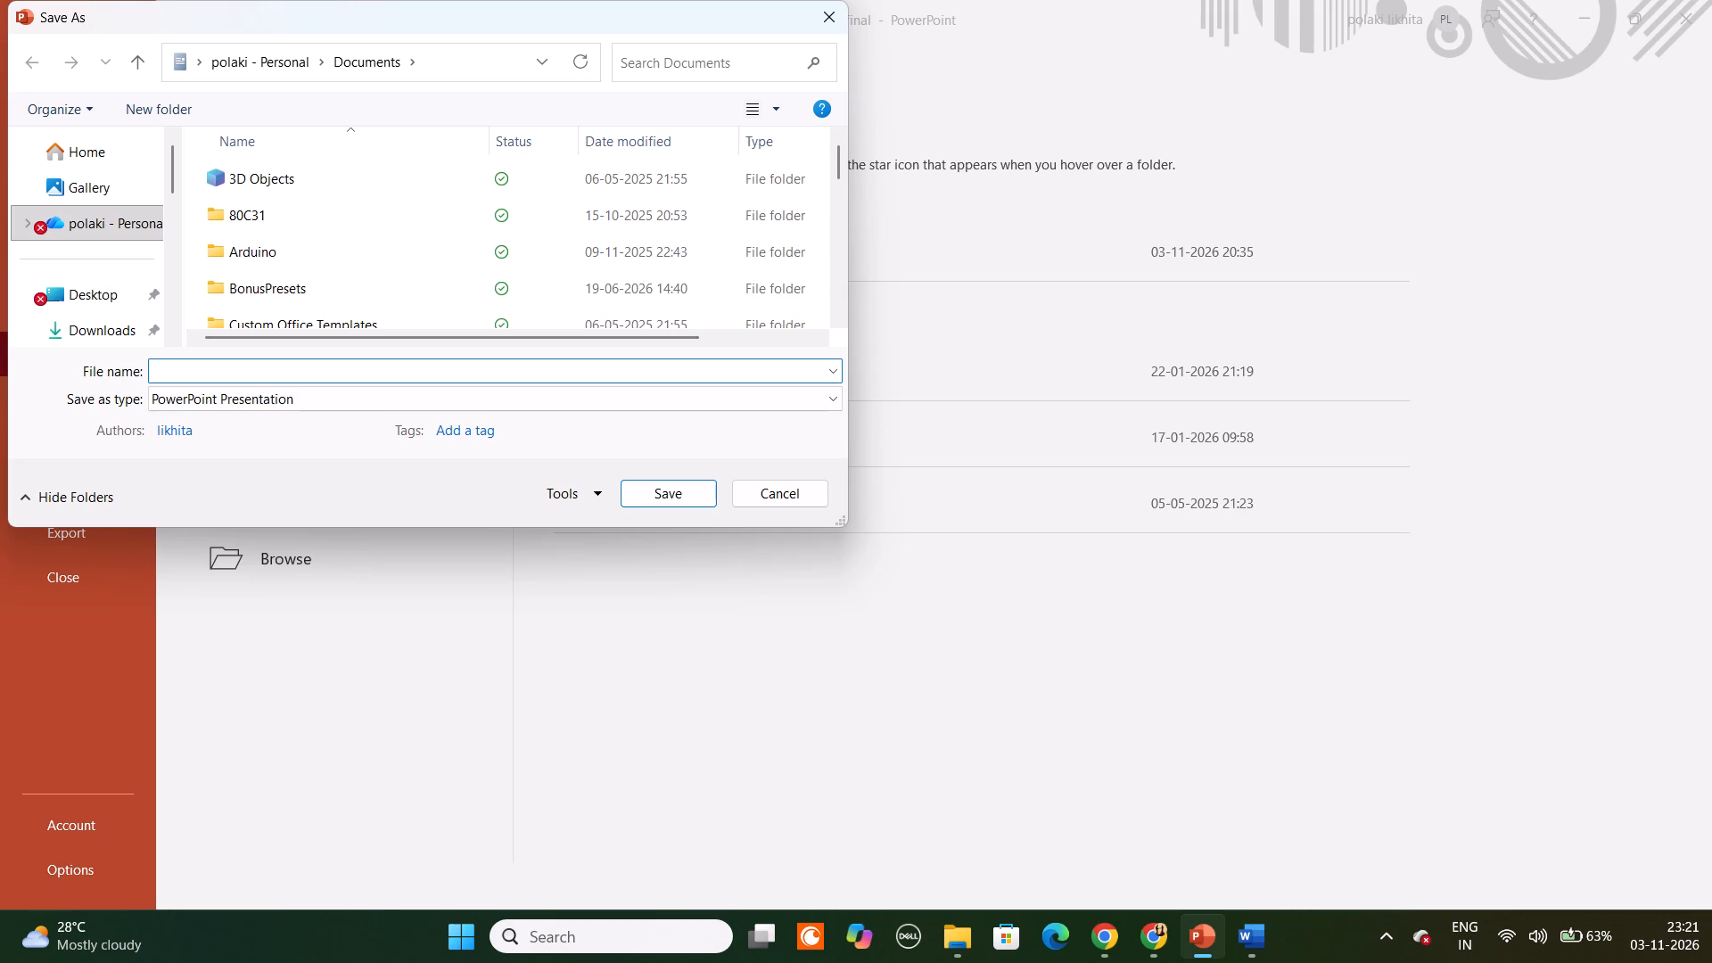
pyautogui.write('de')
pyautogui.write('vops')
pyautogui.press('space')
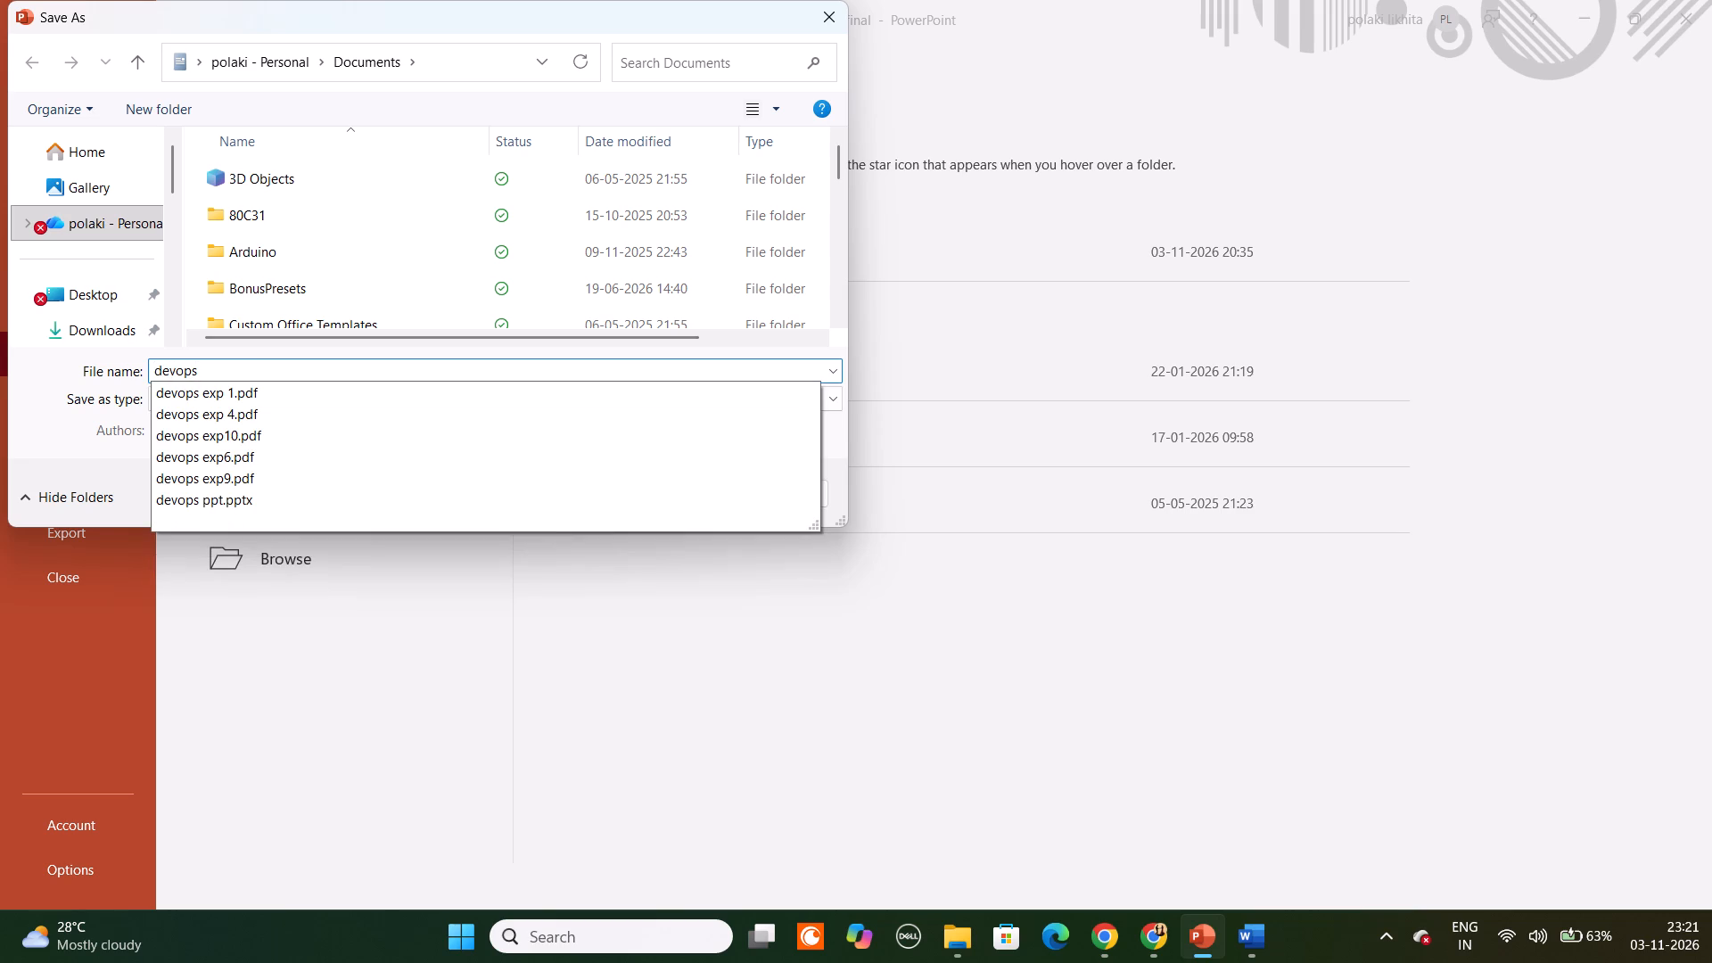
pyautogui.write('front pages')
pyautogui.click(296, 403)
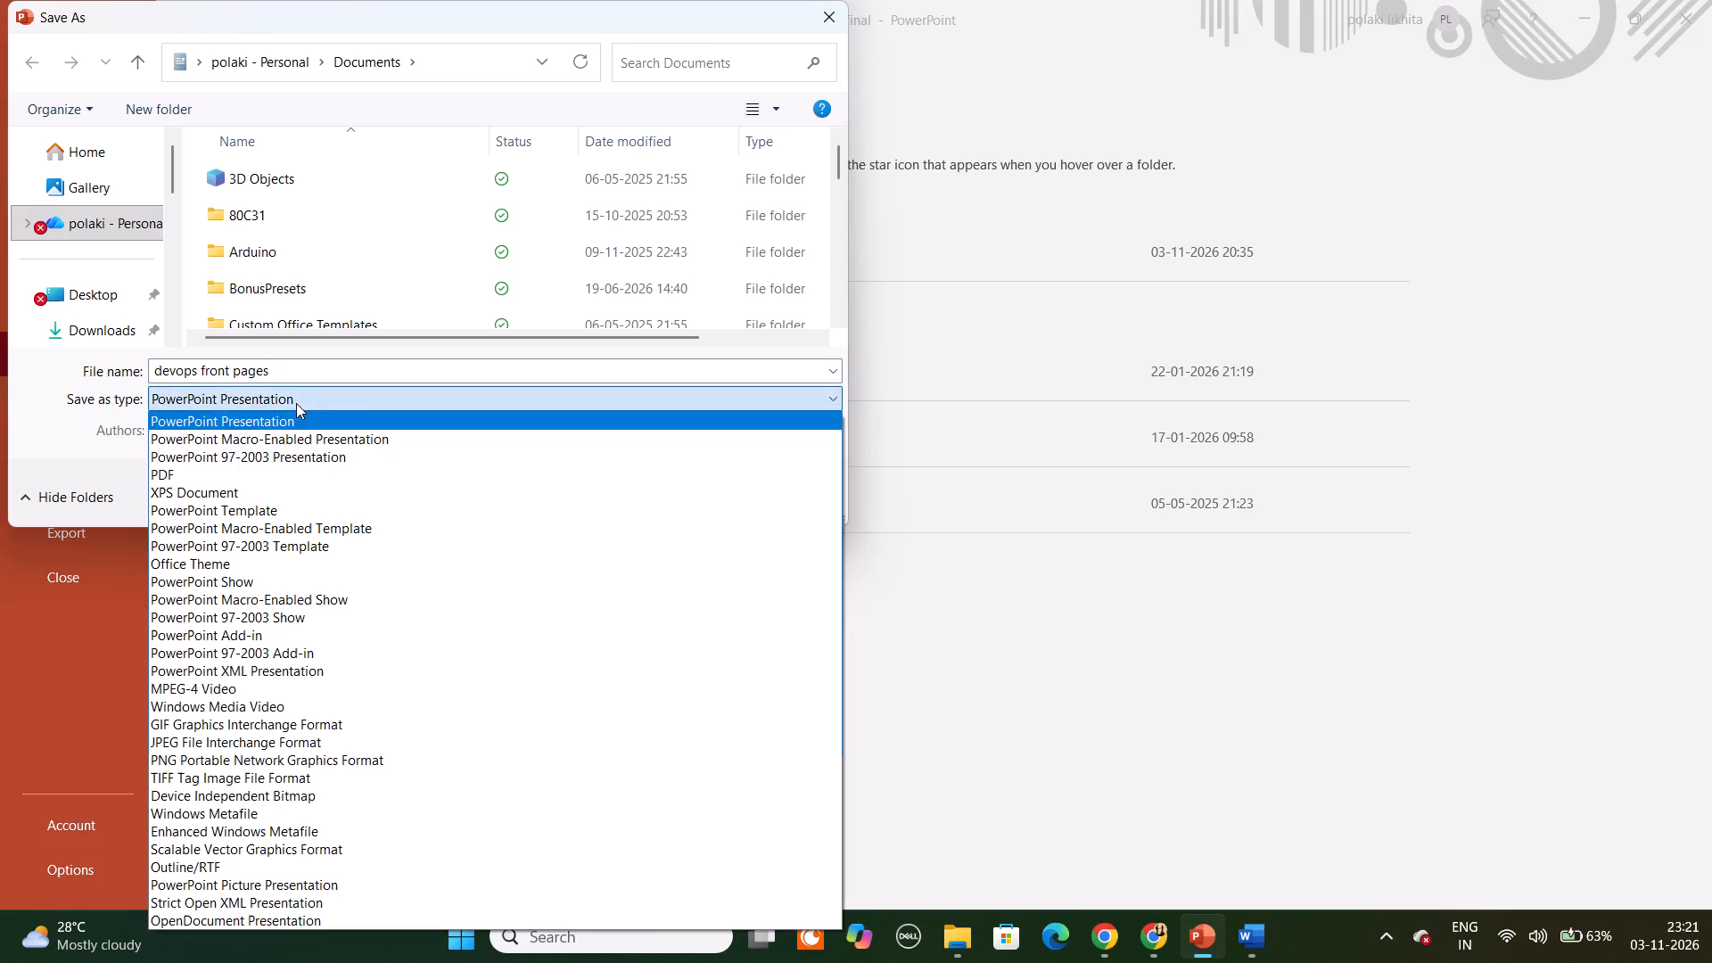
pyautogui.click(260, 473)
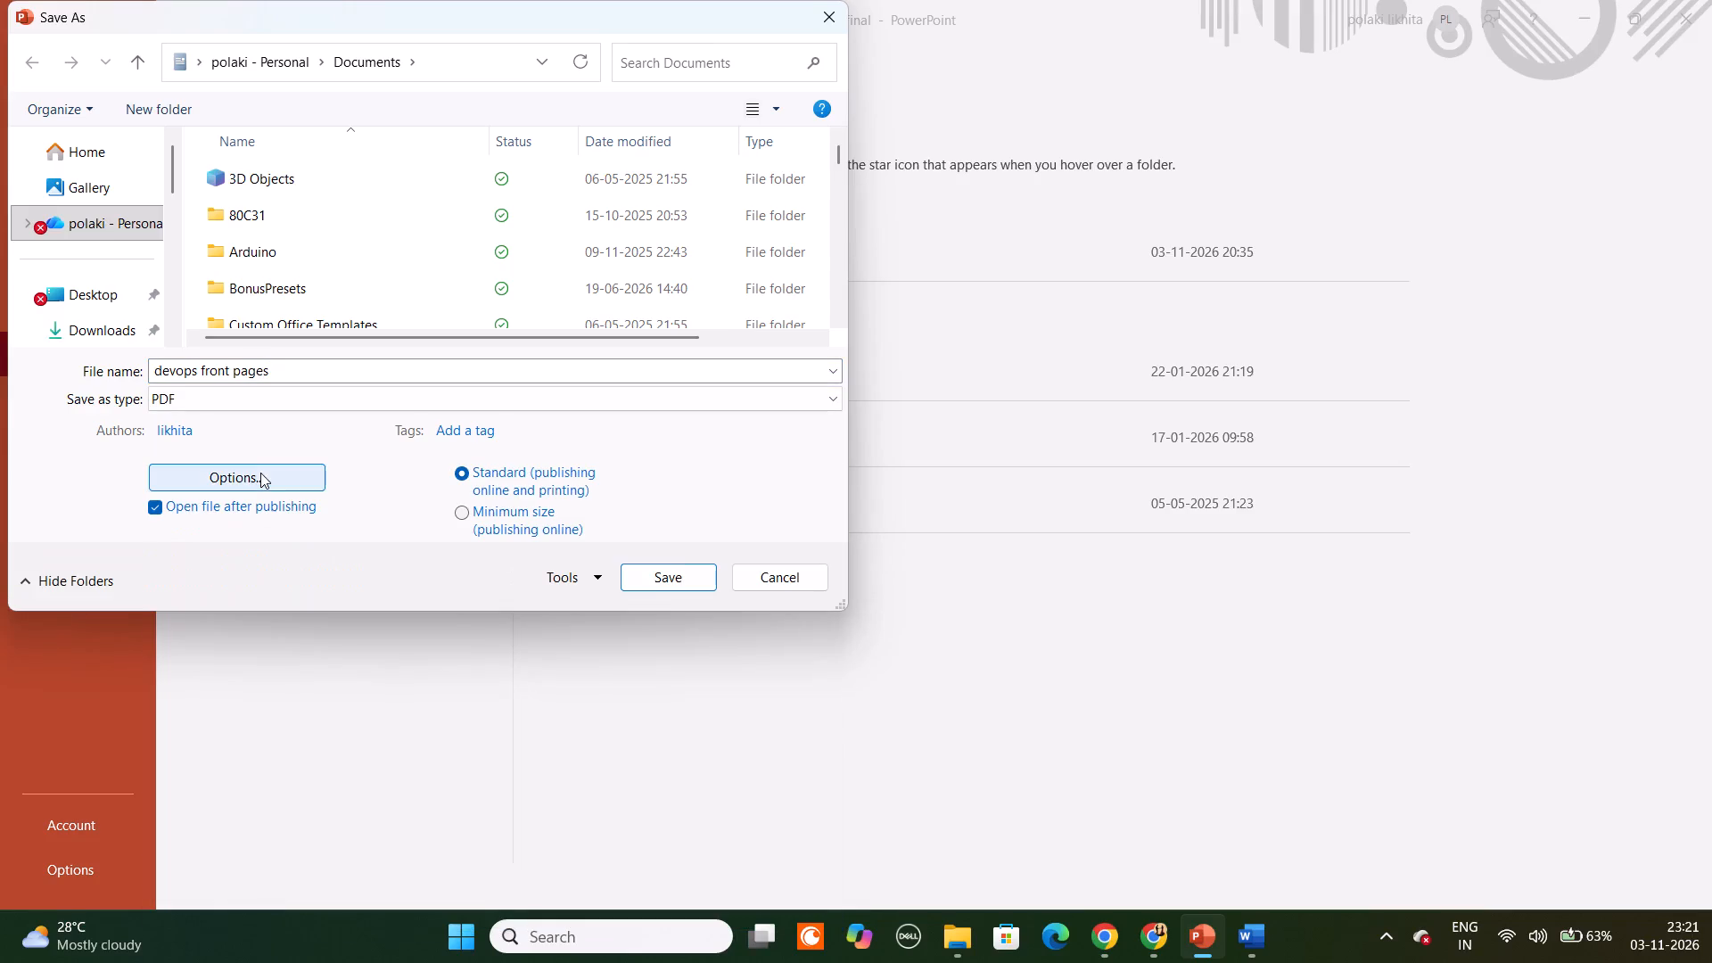
pyautogui.click(683, 580)
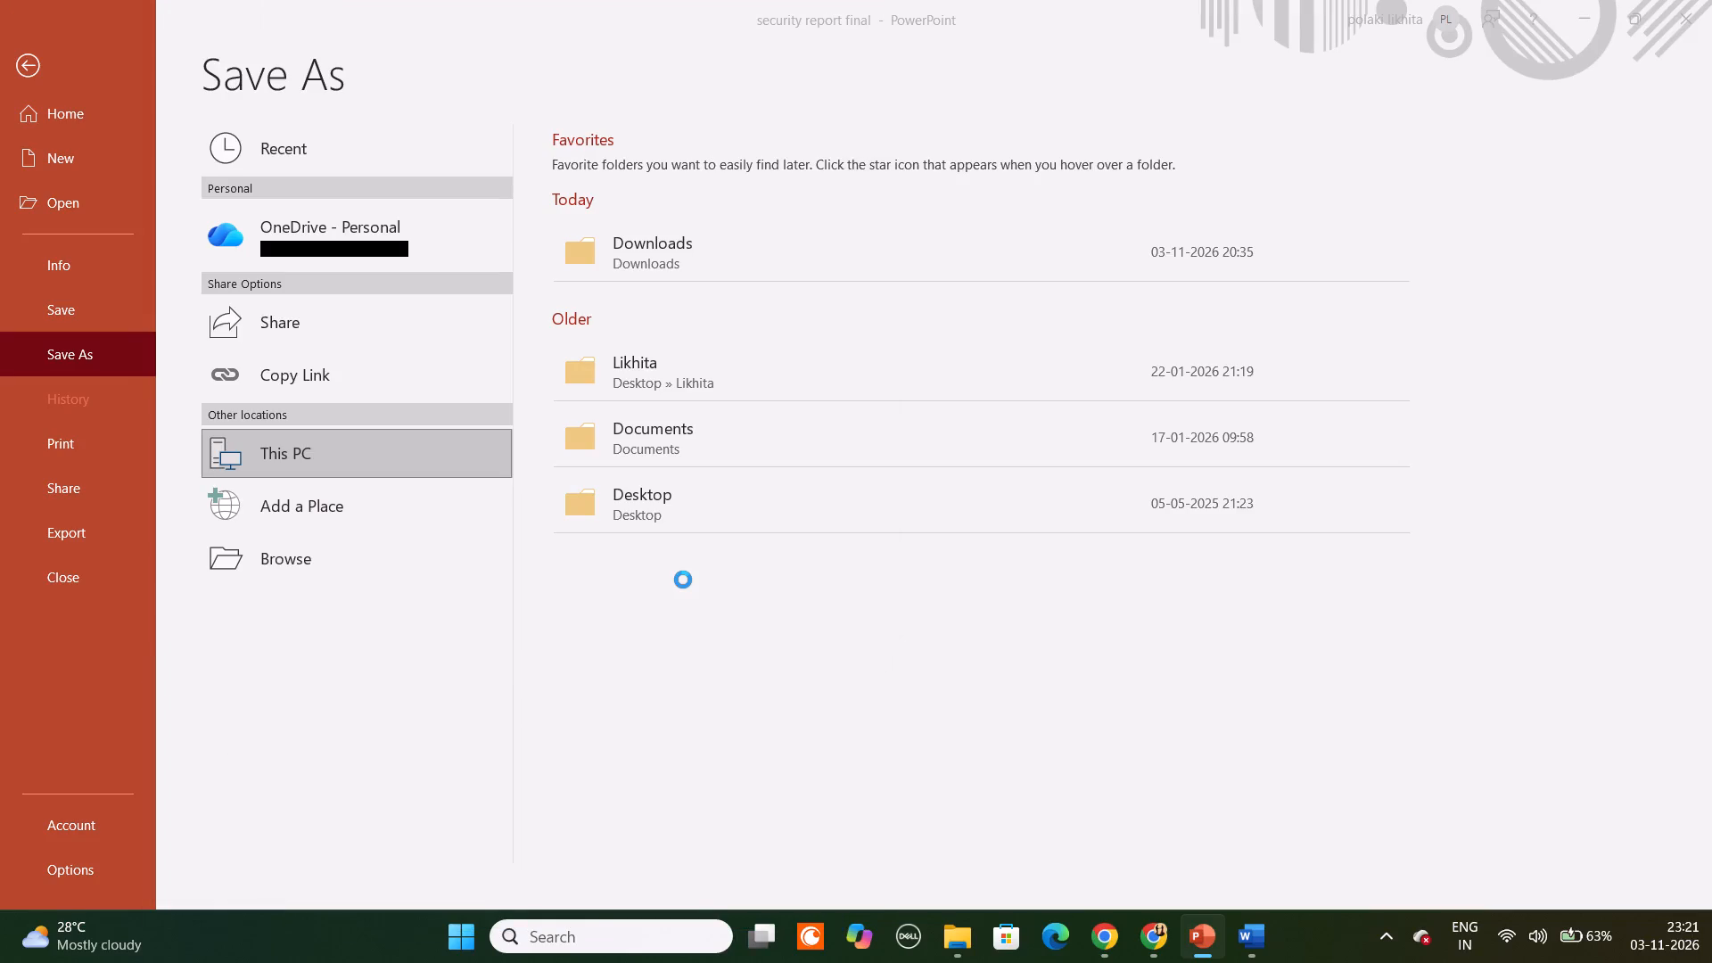
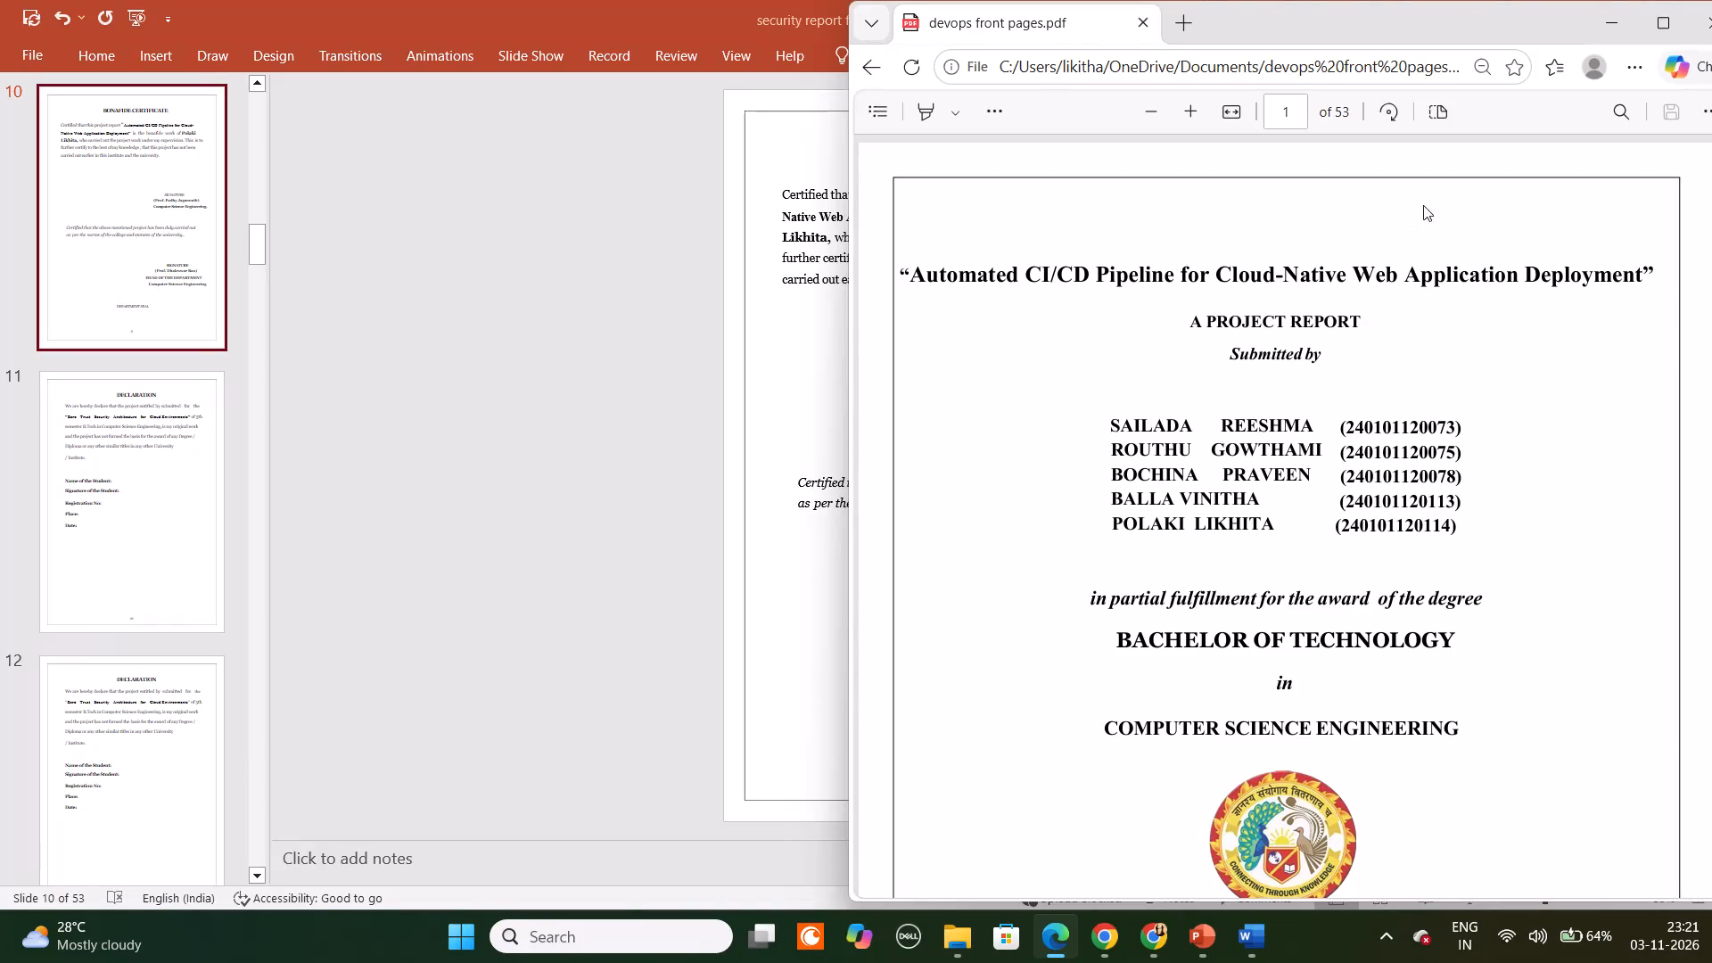
# Close the opened "devops front pages" PDF.
pyautogui.click(1710, 11)
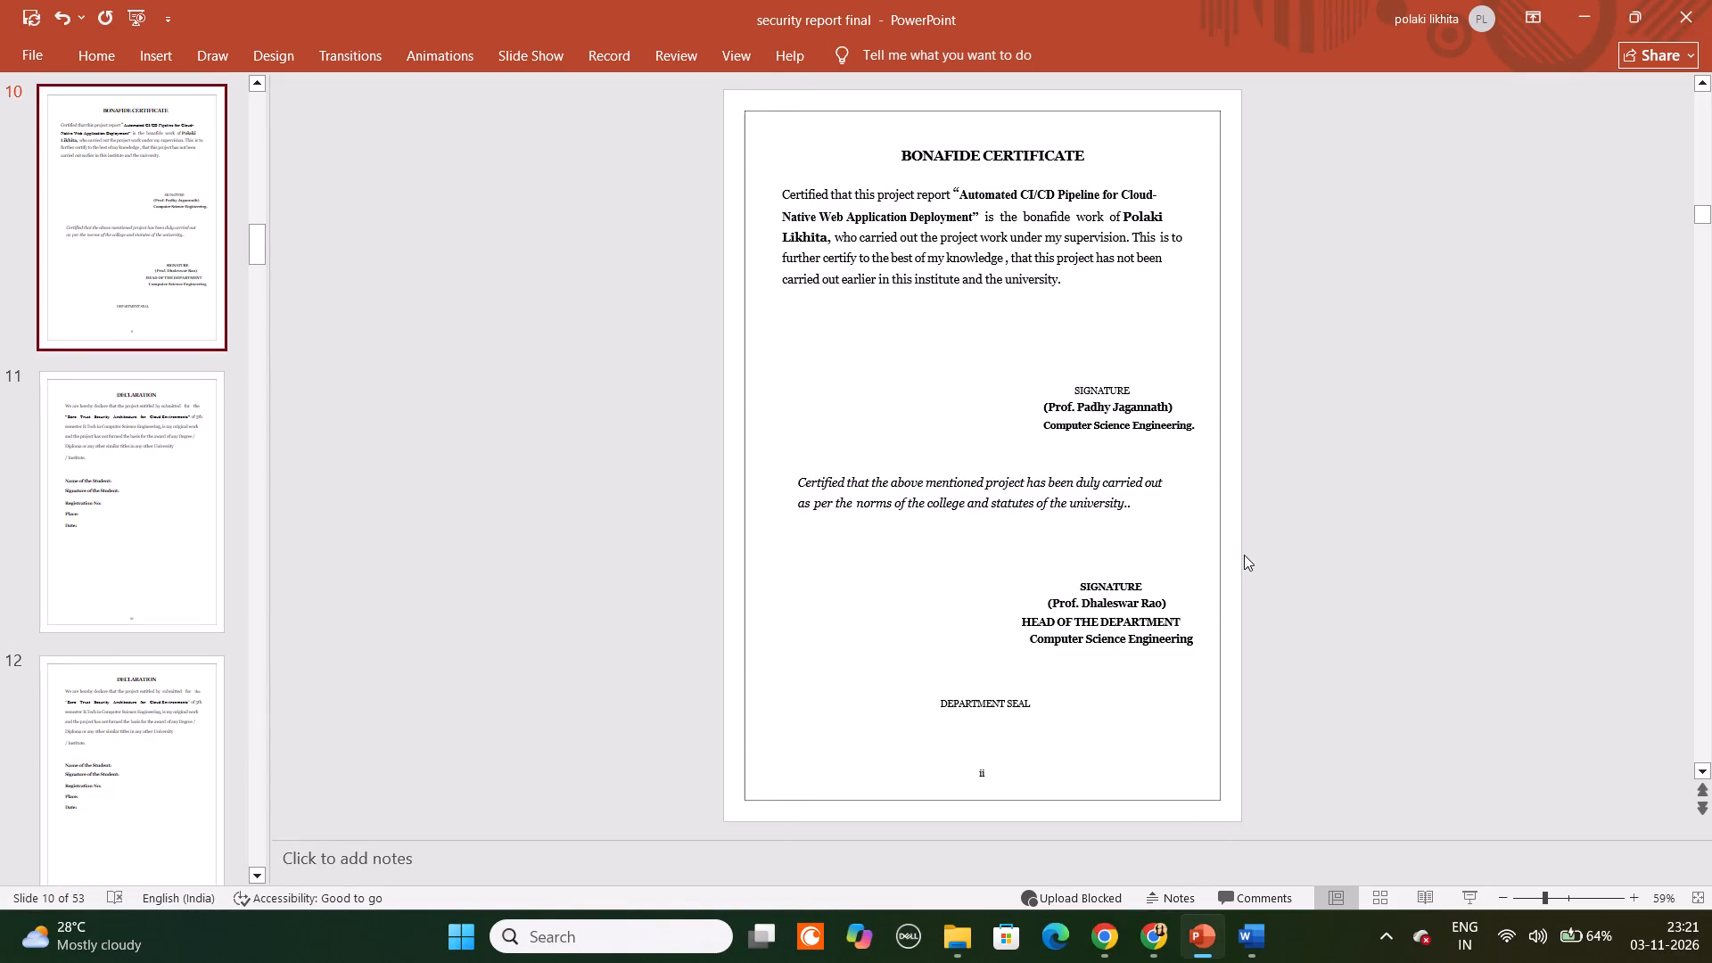
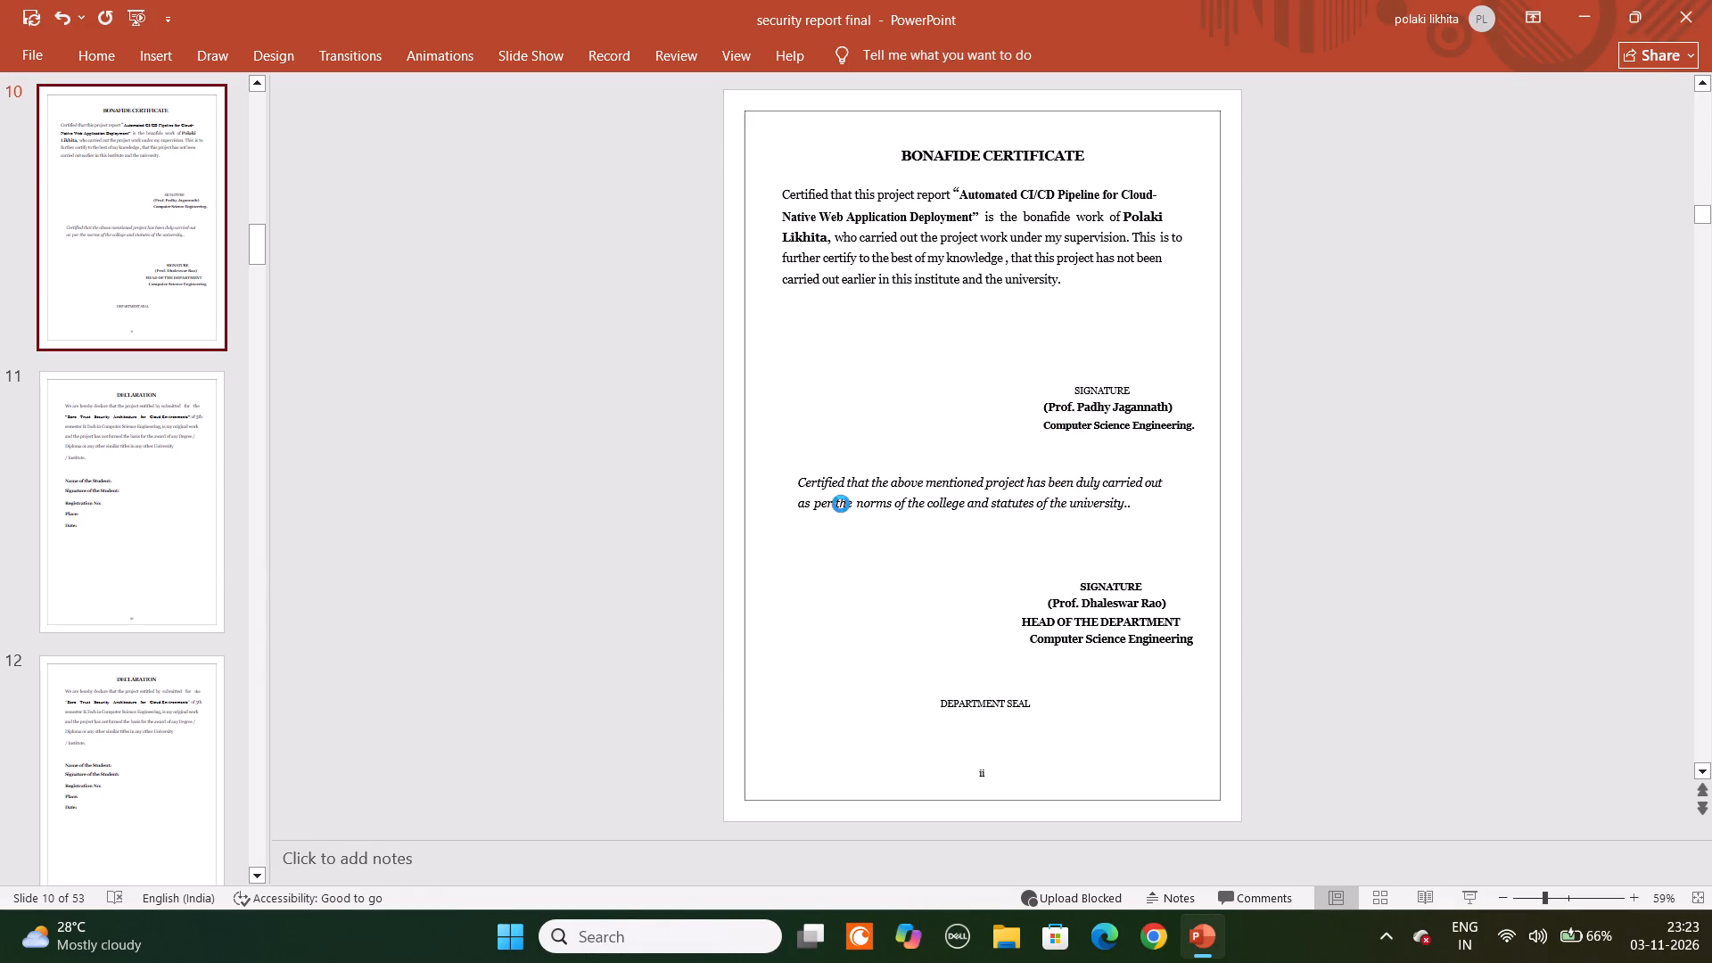
# Refresh the Windows desktop twice.
pyautogui.rightClick(790, 482)
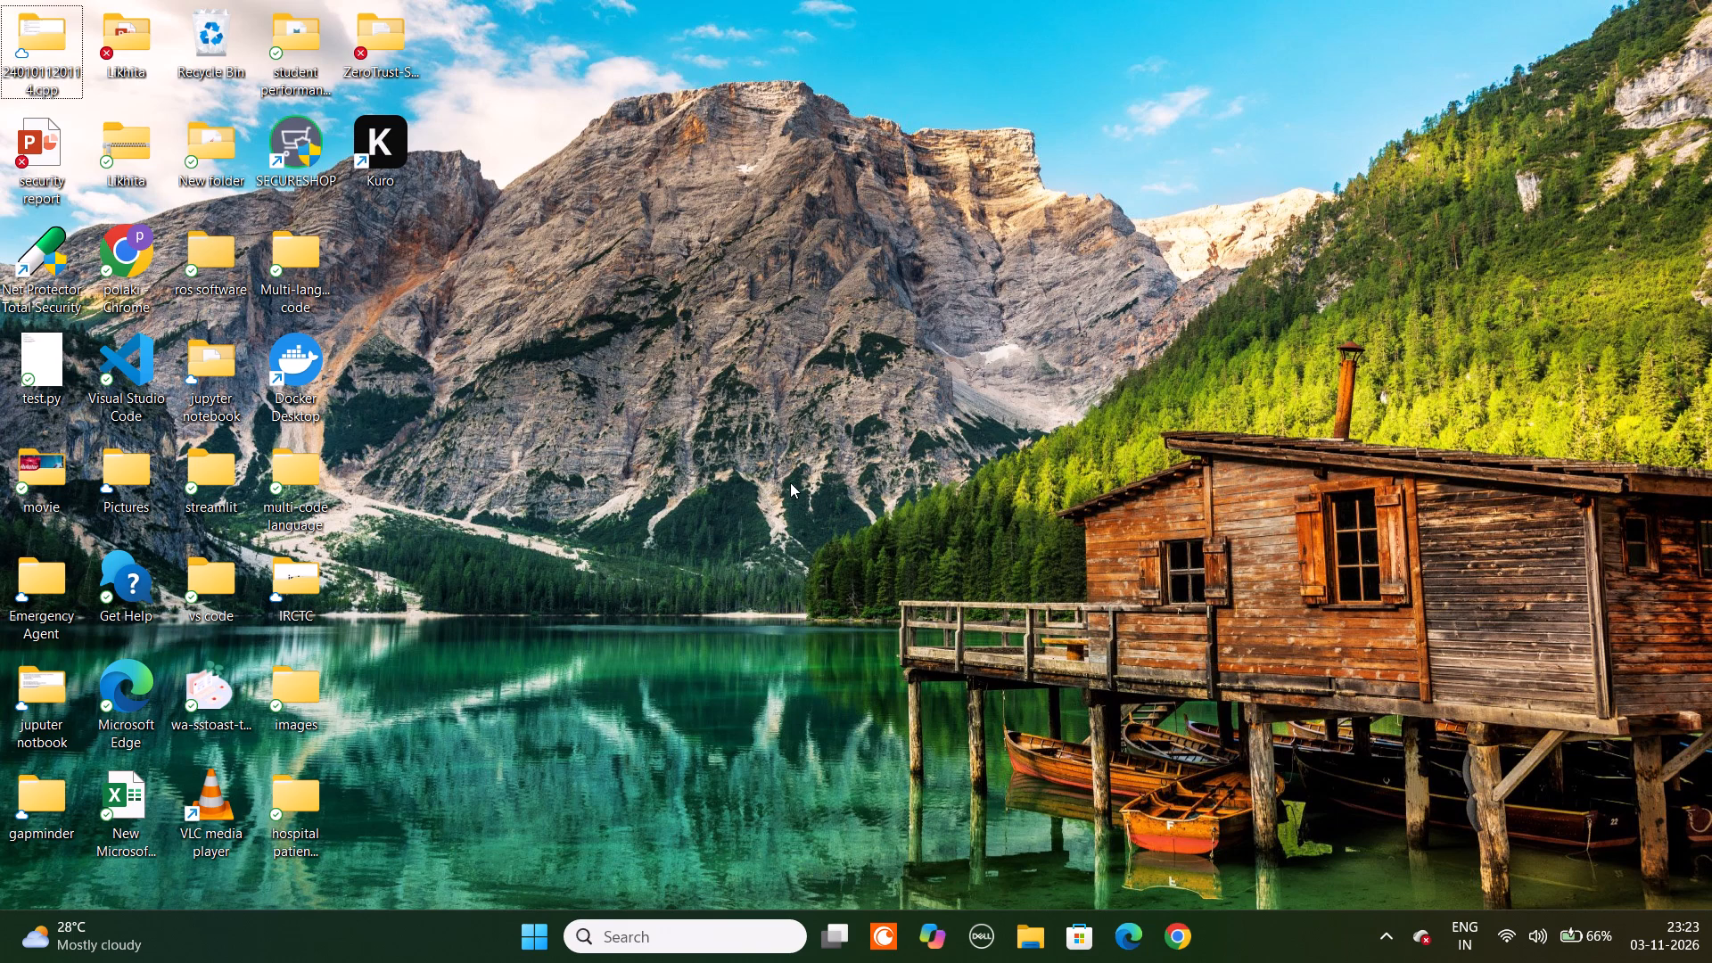
pyautogui.rightClick(790, 482)
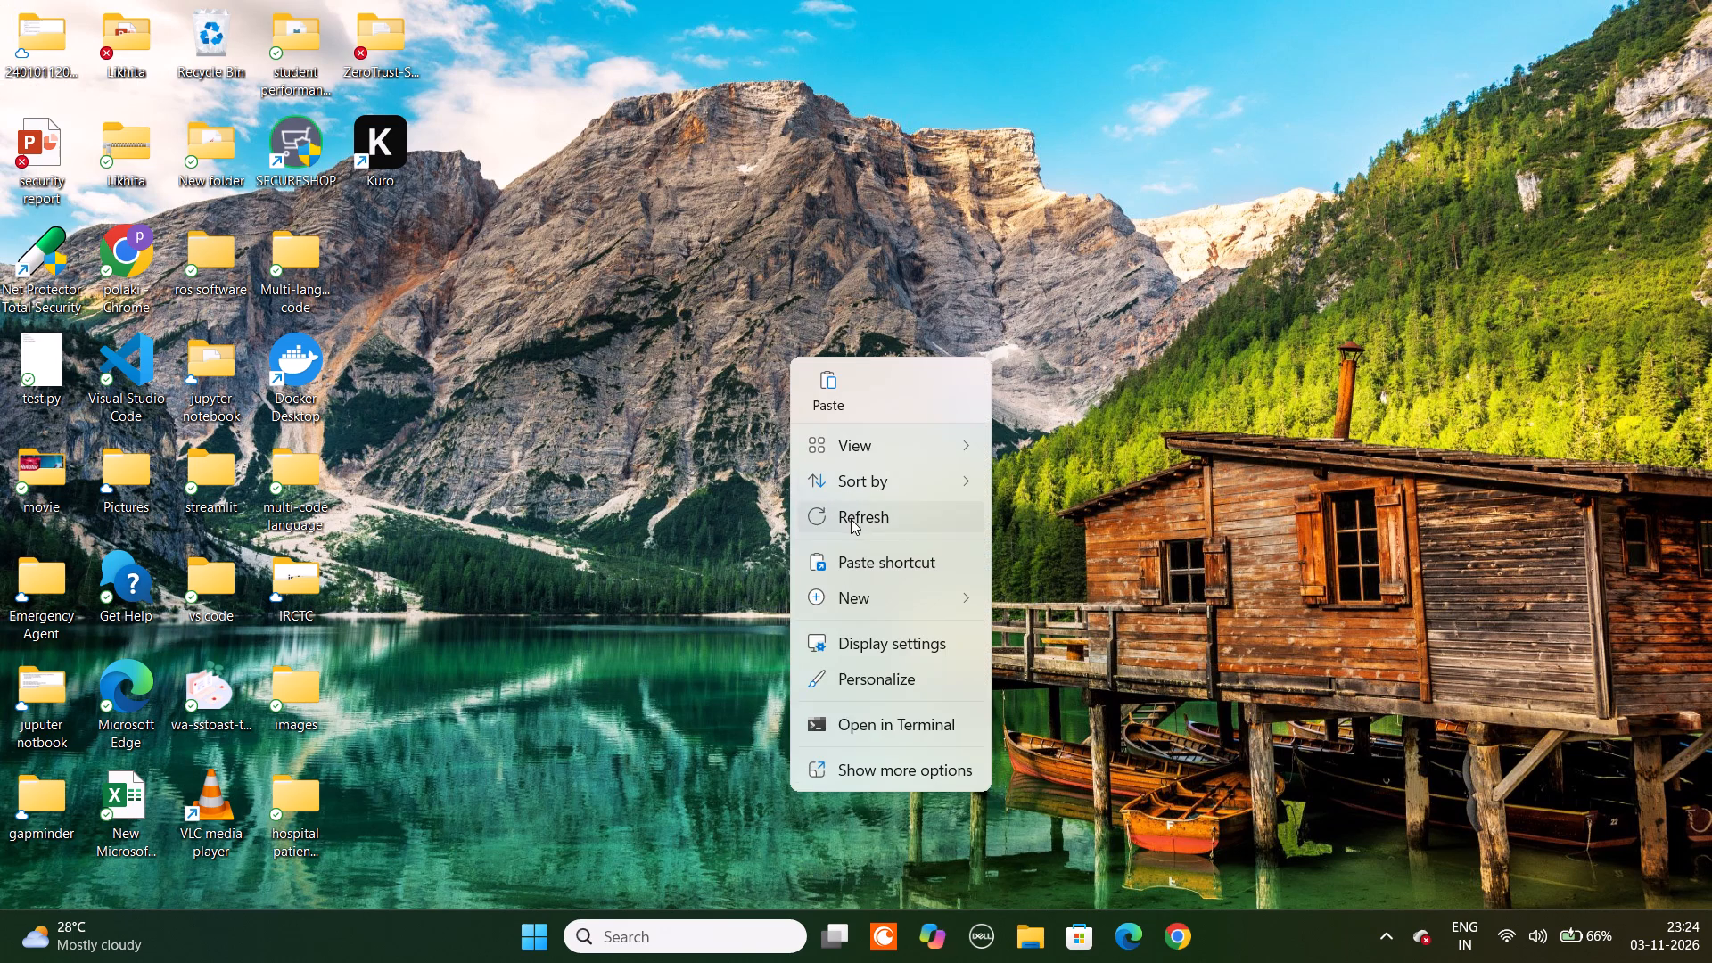
pyautogui.click(851, 522)
pyautogui.rightClick(800, 448)
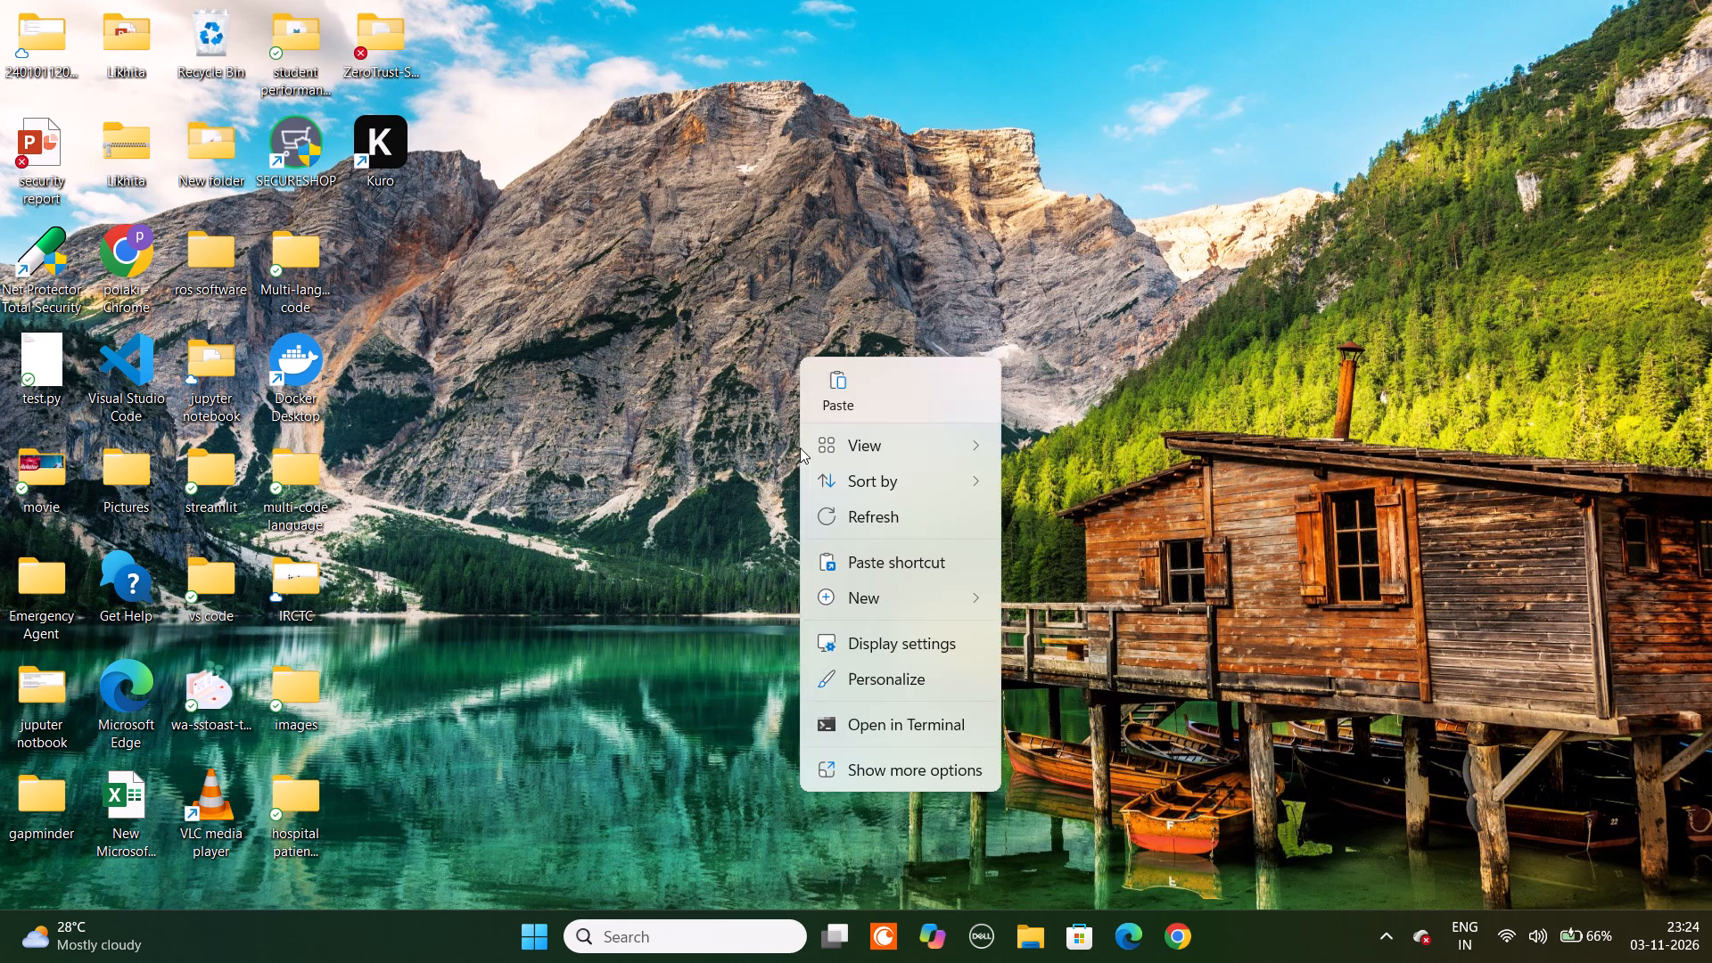
pyautogui.click(847, 523)
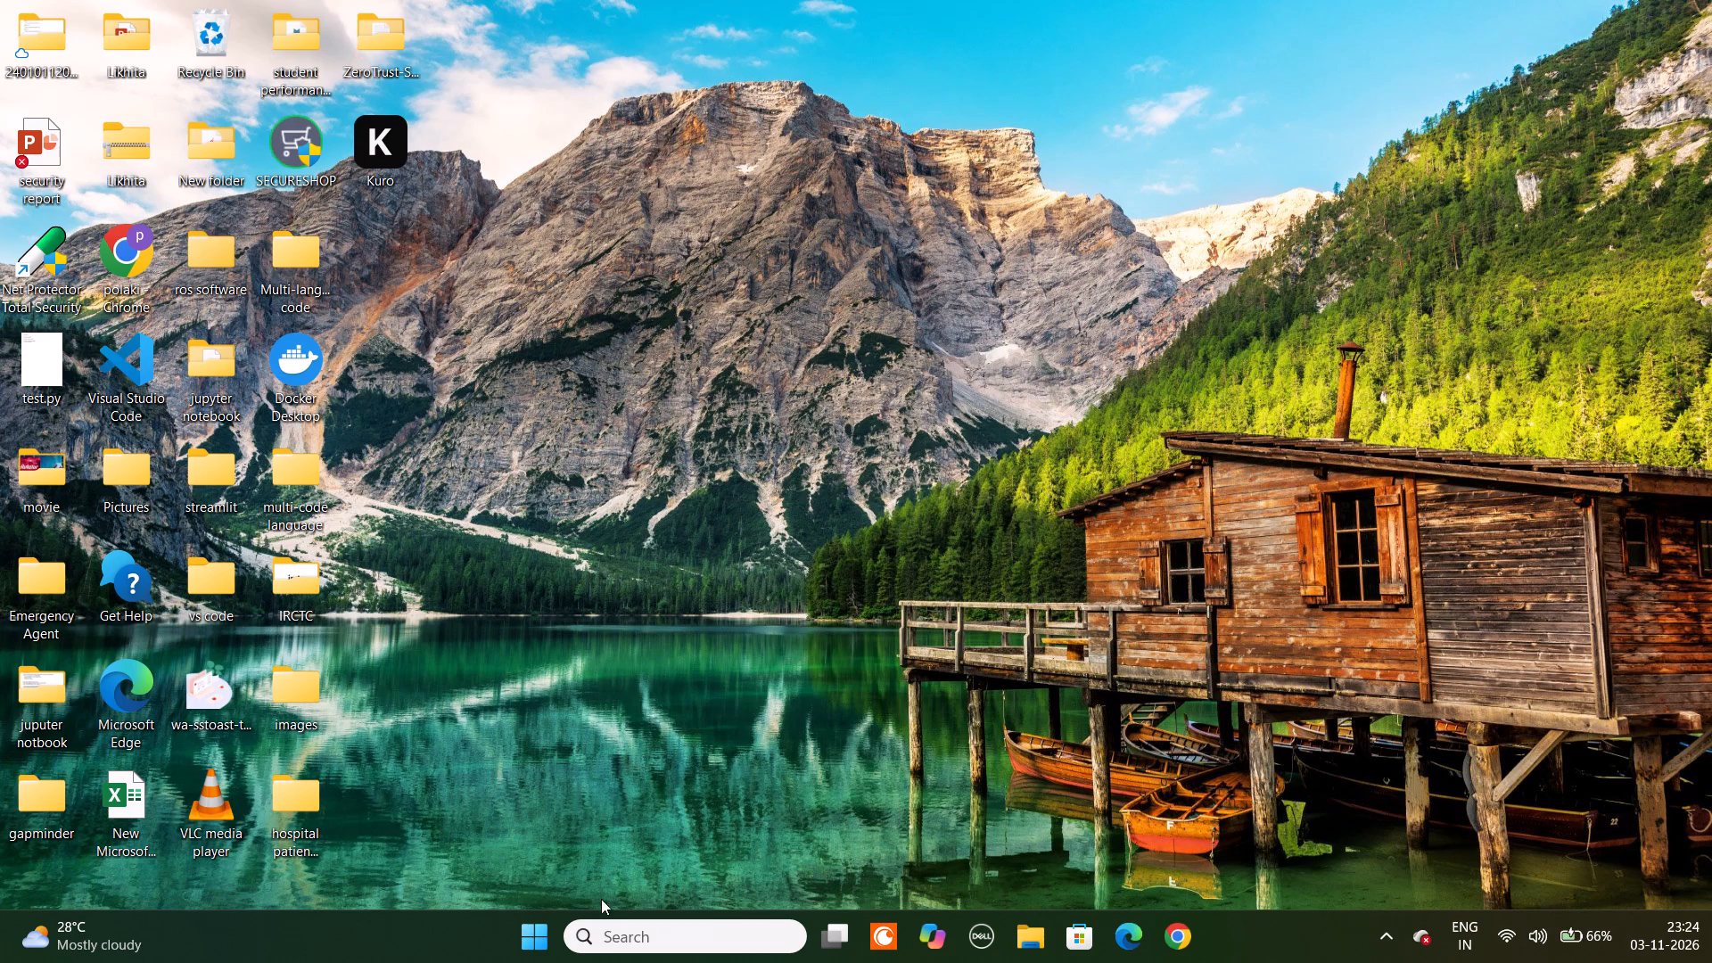
# Shut down the computer.
pyautogui.click(542, 952)
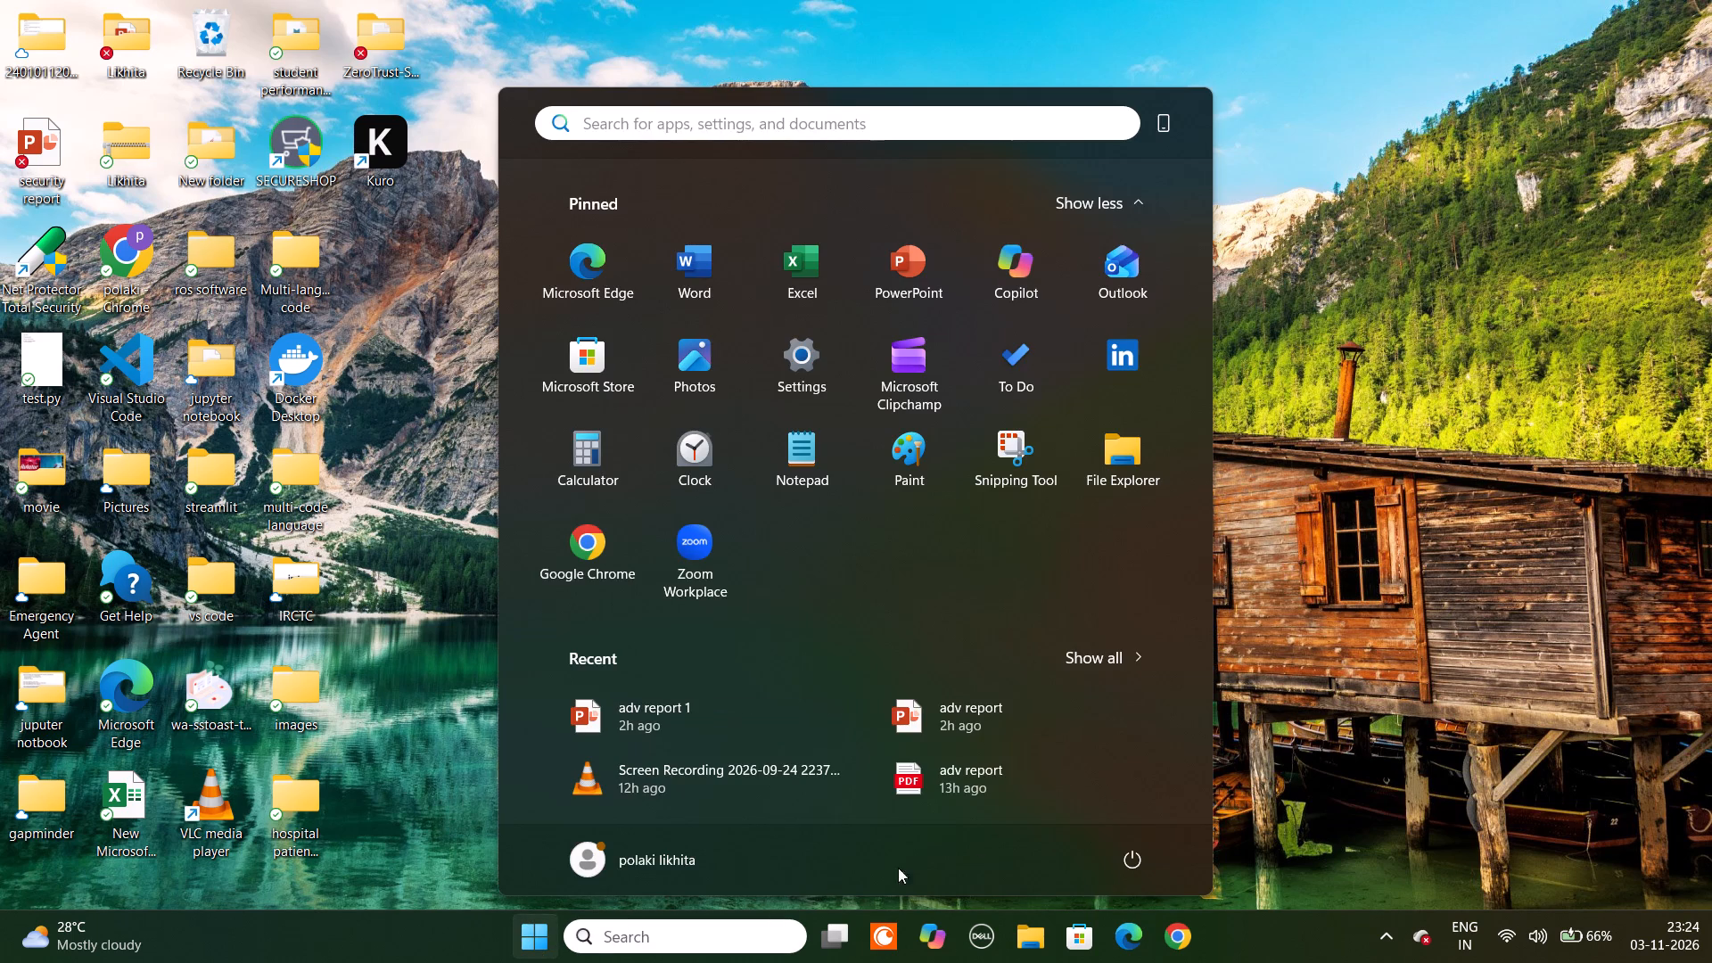
pyautogui.click(1162, 860)
pyautogui.click(1135, 848)
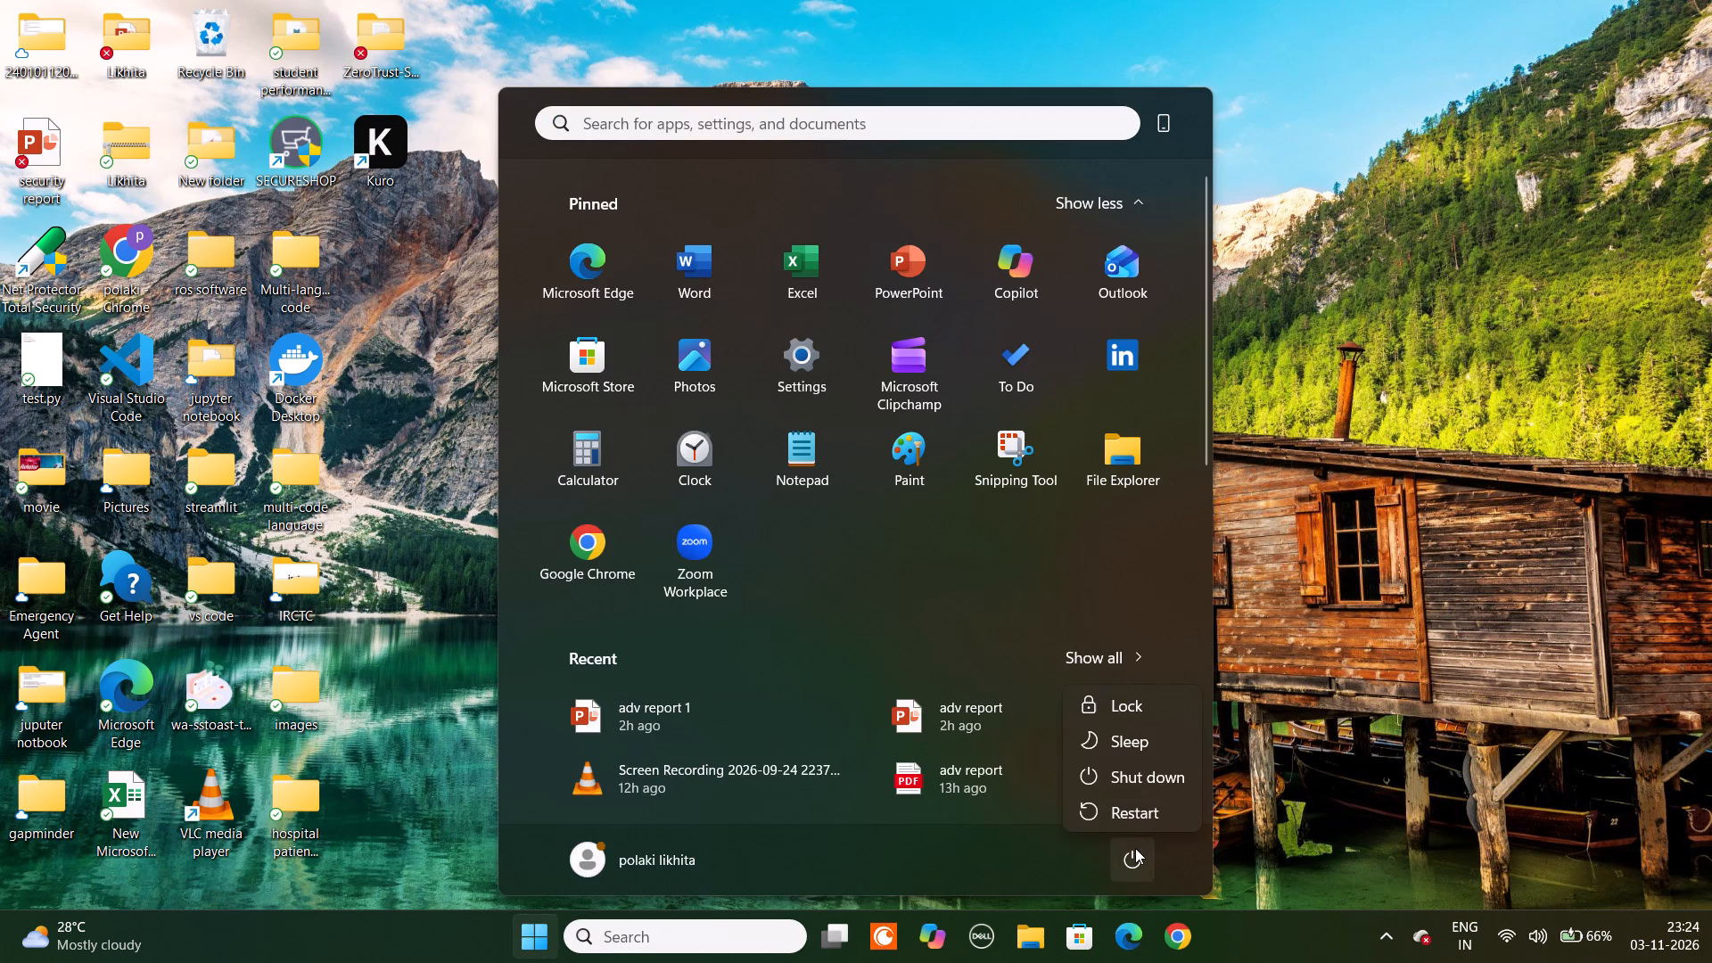
pyautogui.click(1133, 777)
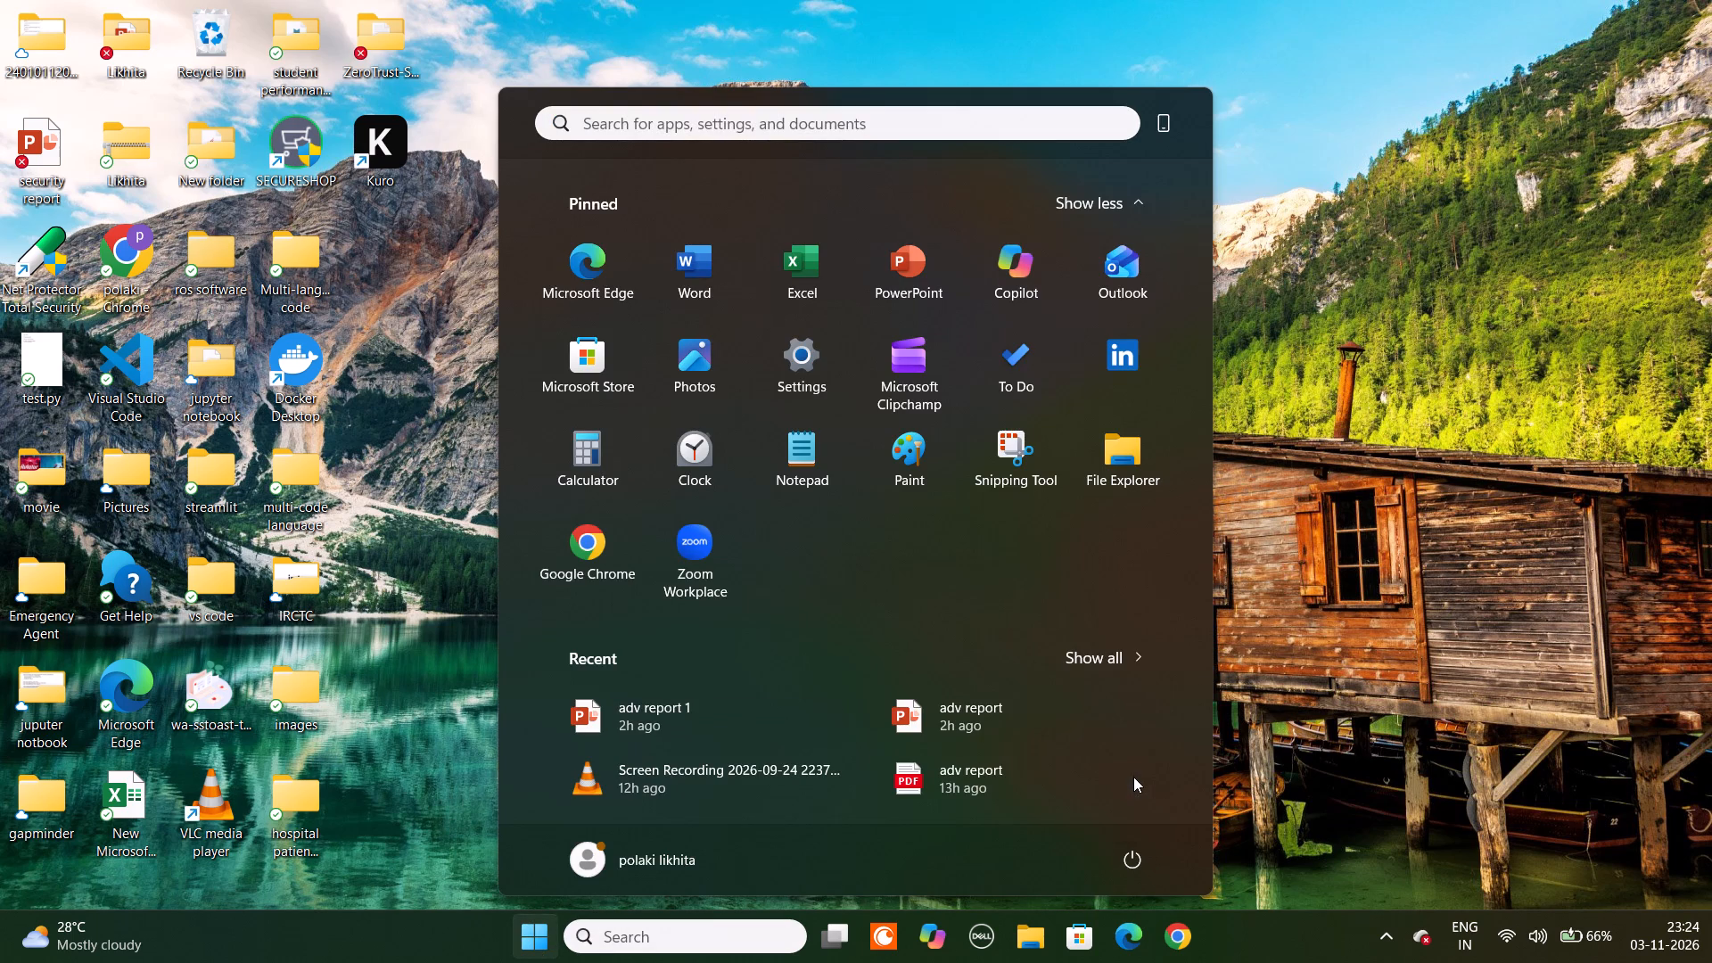